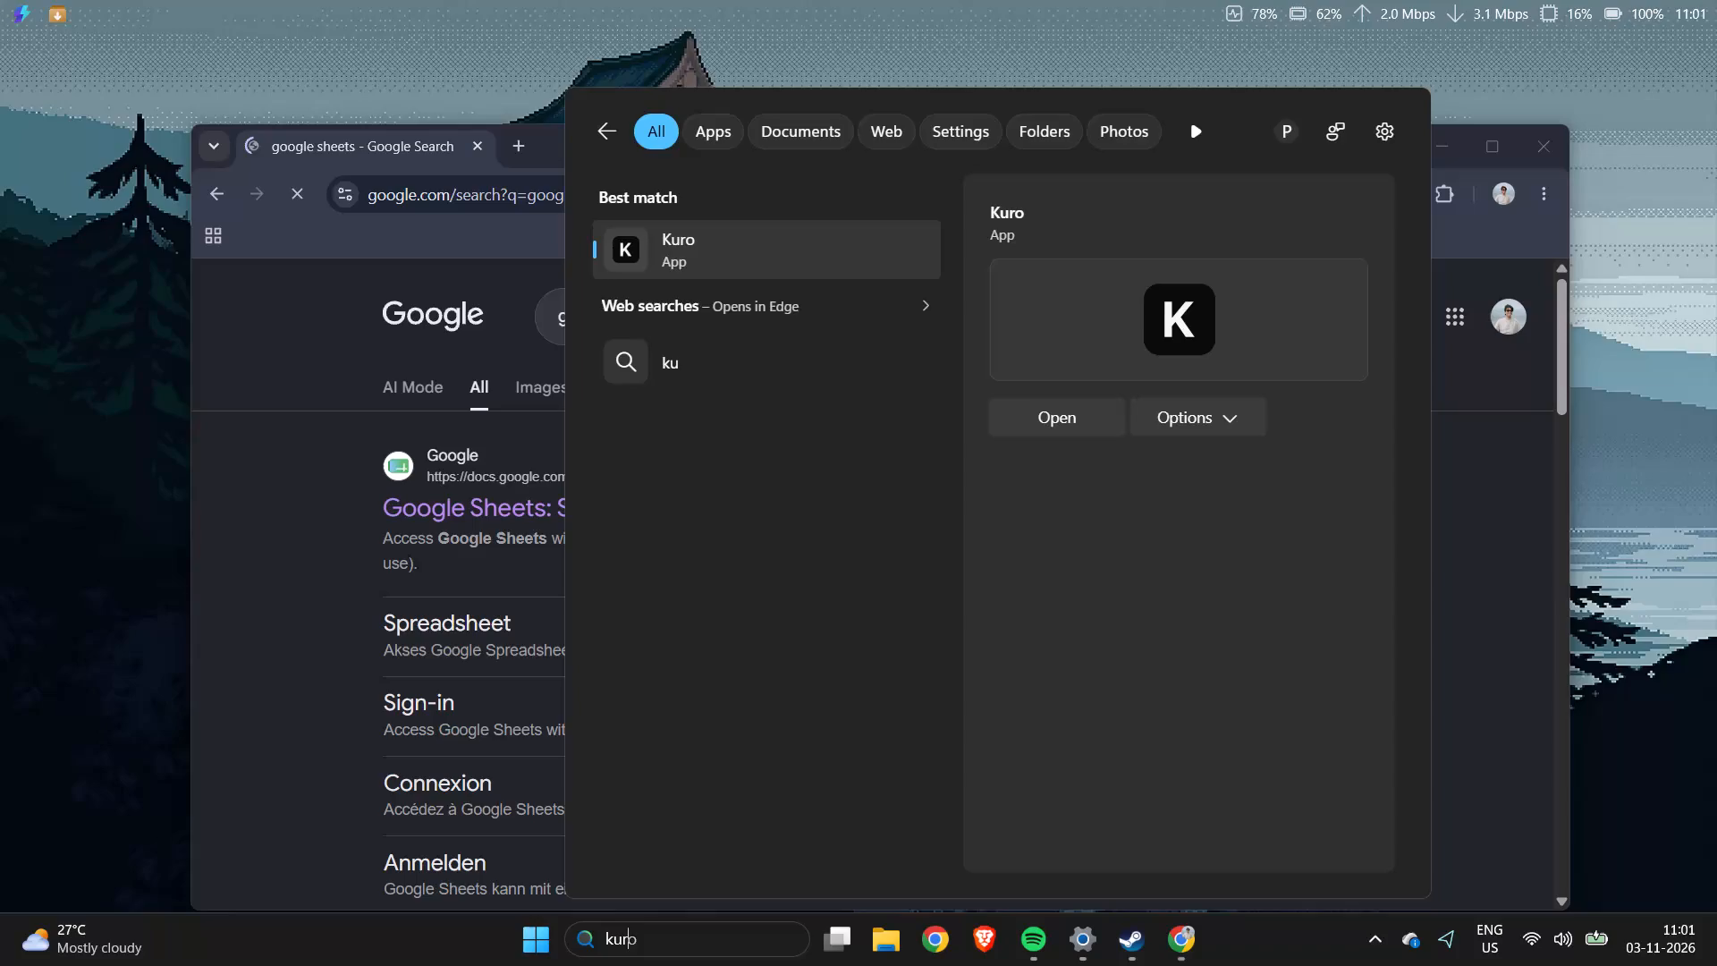
Search the computer for the Kuro app and launch it.
{"action": "key", "text": "o"}
{"action": "left_click", "coordinate": [736, 228]}
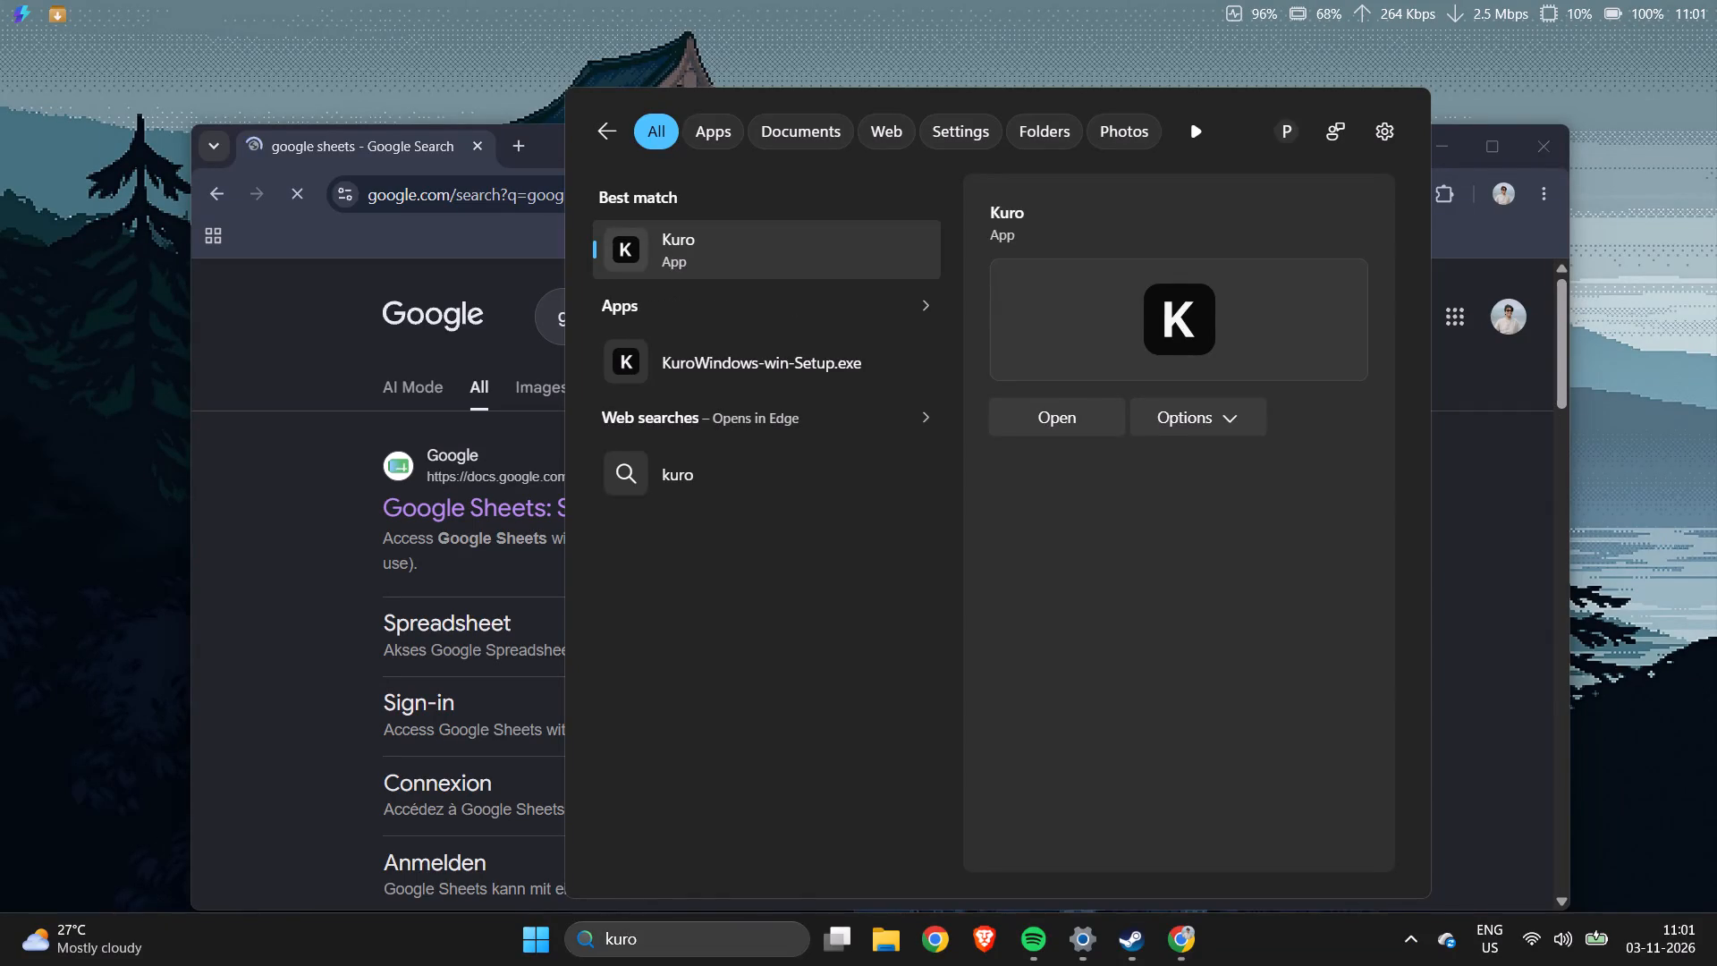
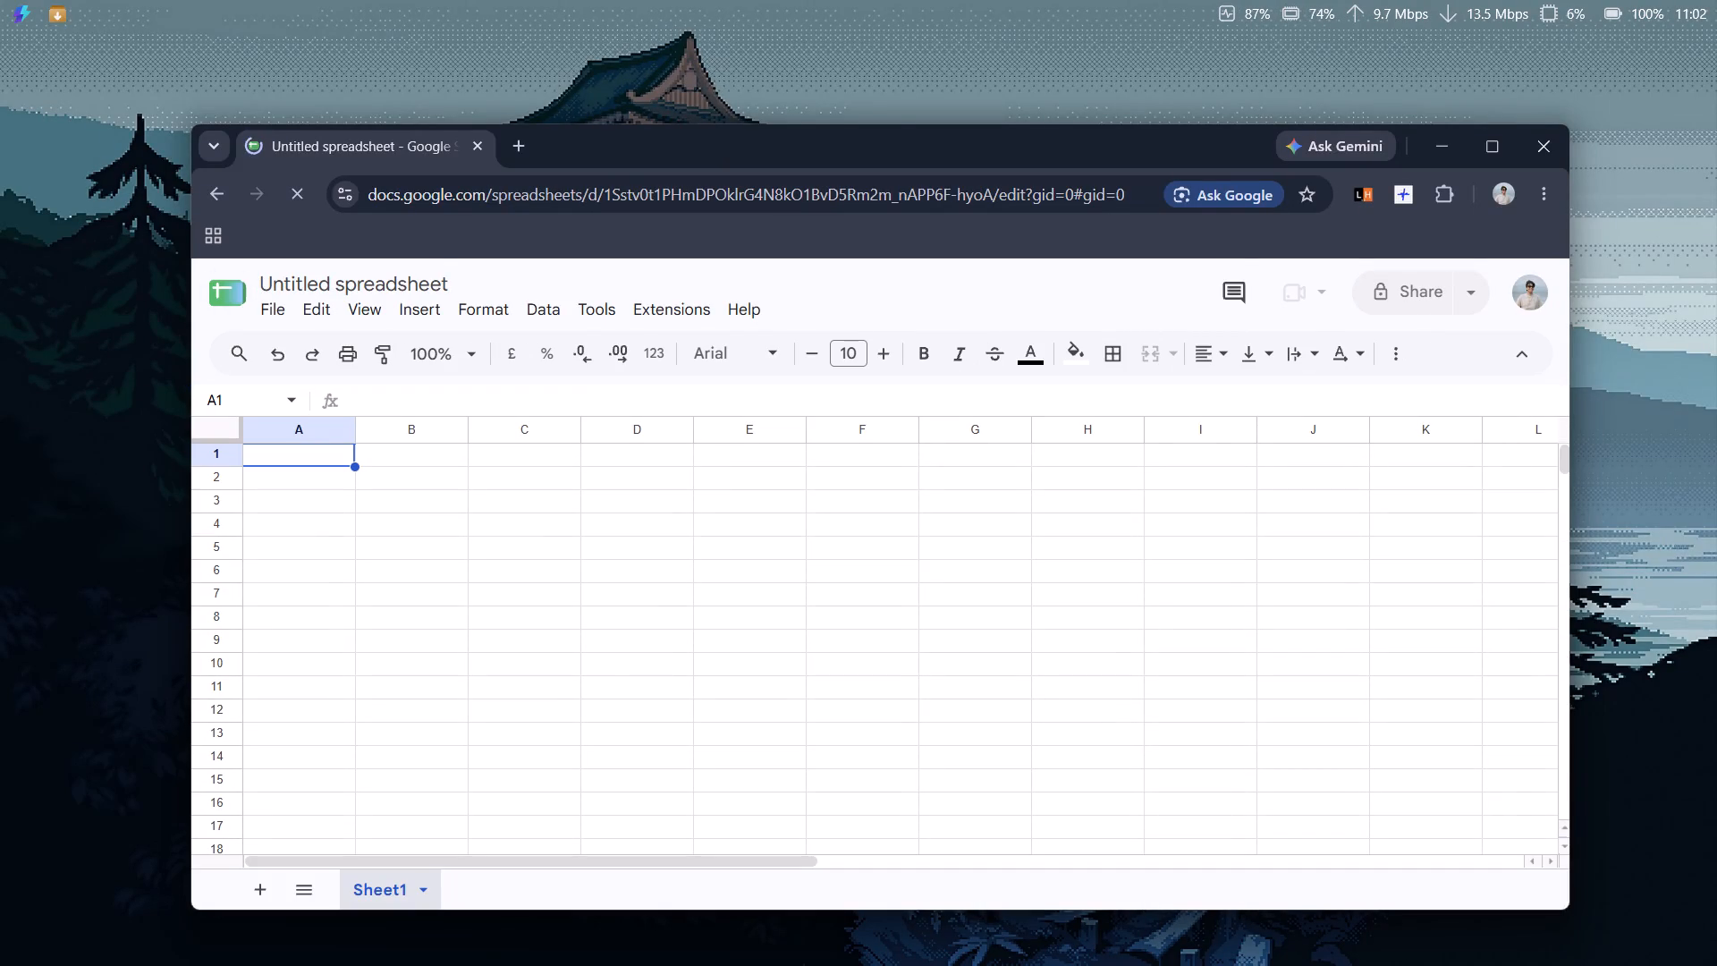
Open the existing spreadsheet Pranav_Sheet from the recent Drive files.
{"action": "left_click", "coordinate": [270, 307]}
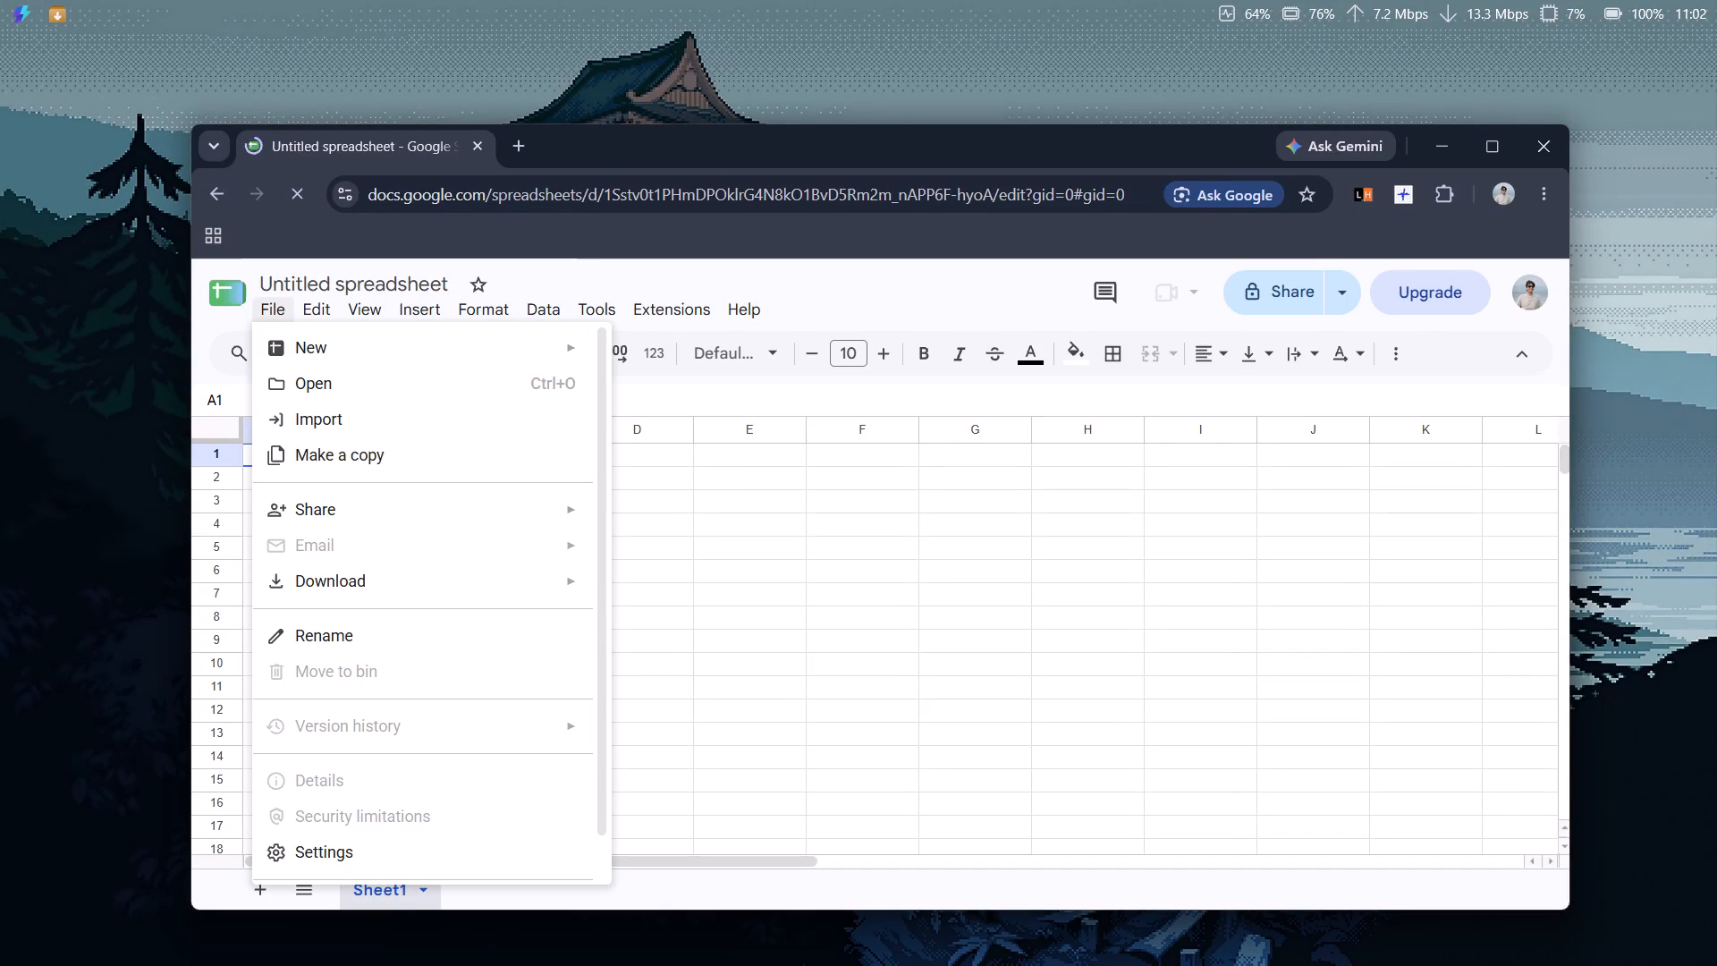
{"action": "left_click", "coordinate": [324, 386]}
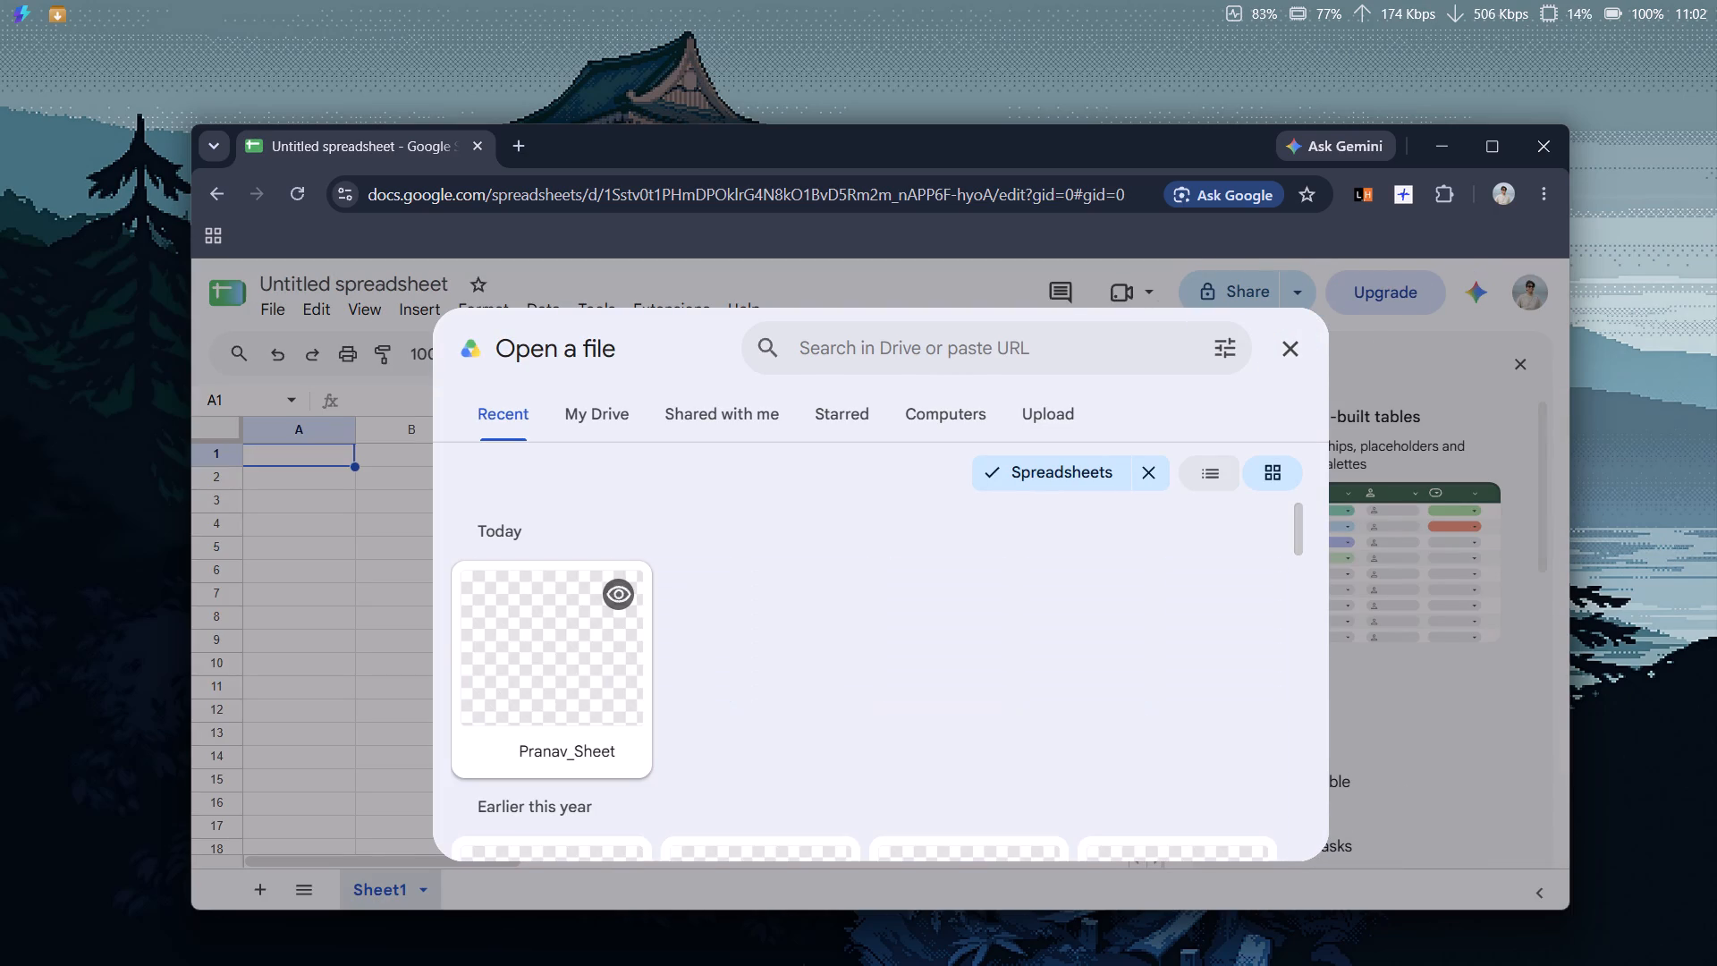
{"action": "left_click", "coordinate": [539, 664]}
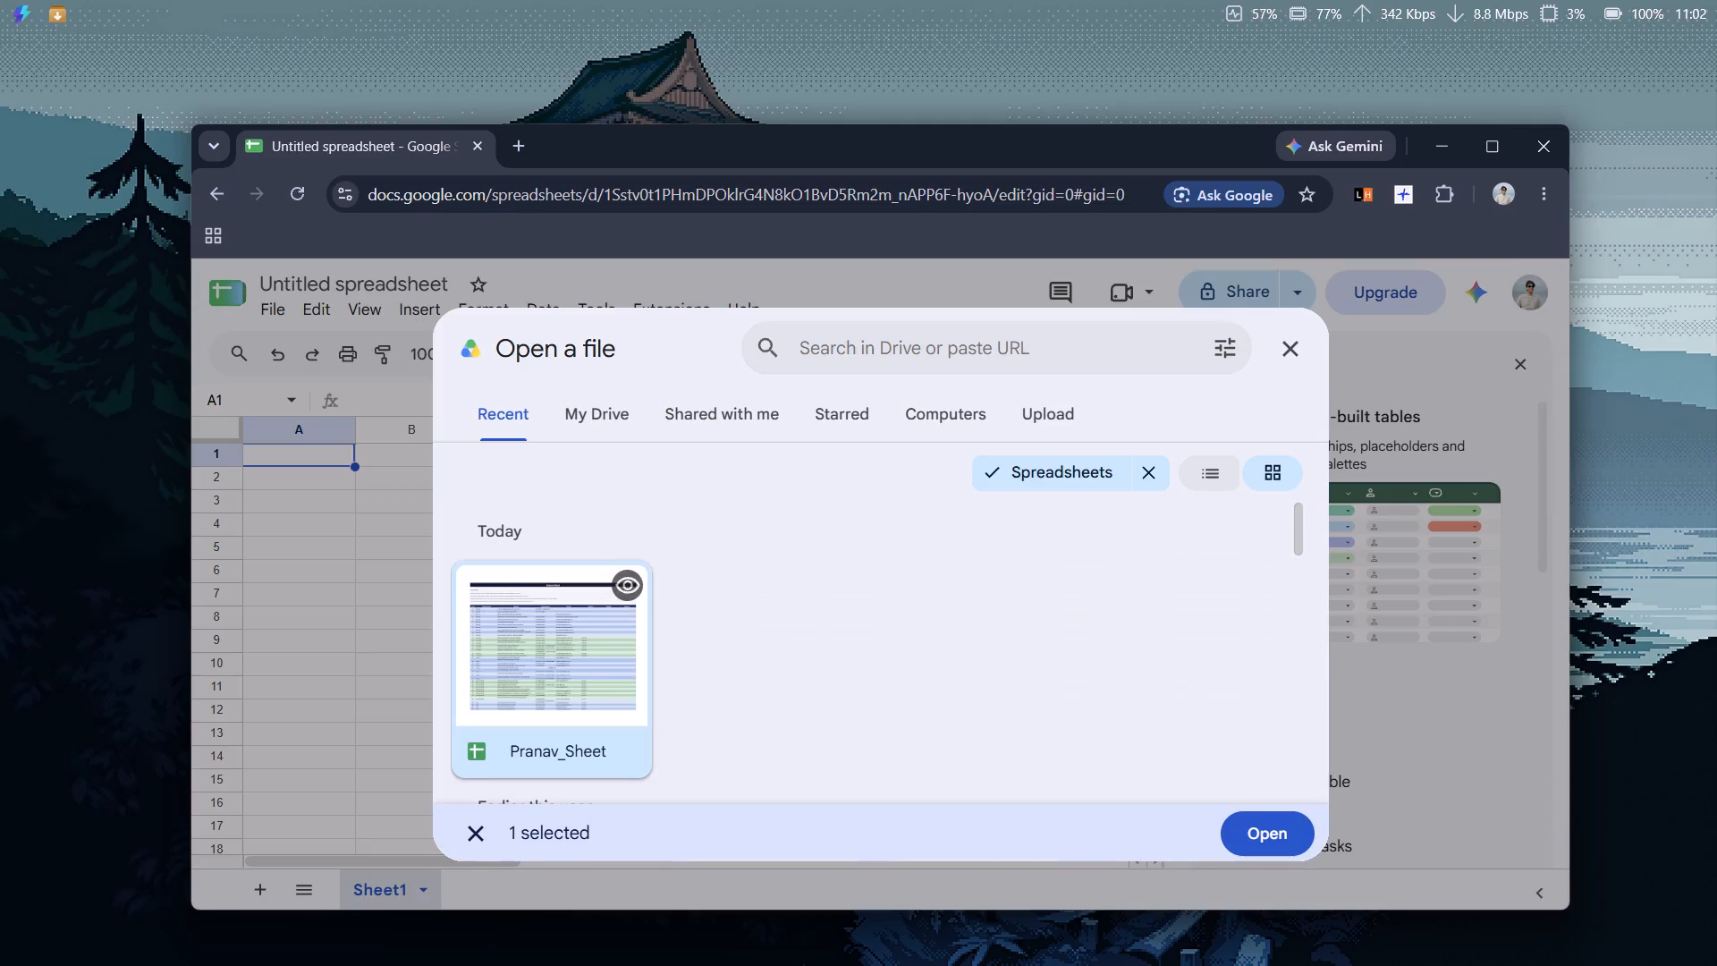
{"action": "left_click", "coordinate": [1264, 826]}
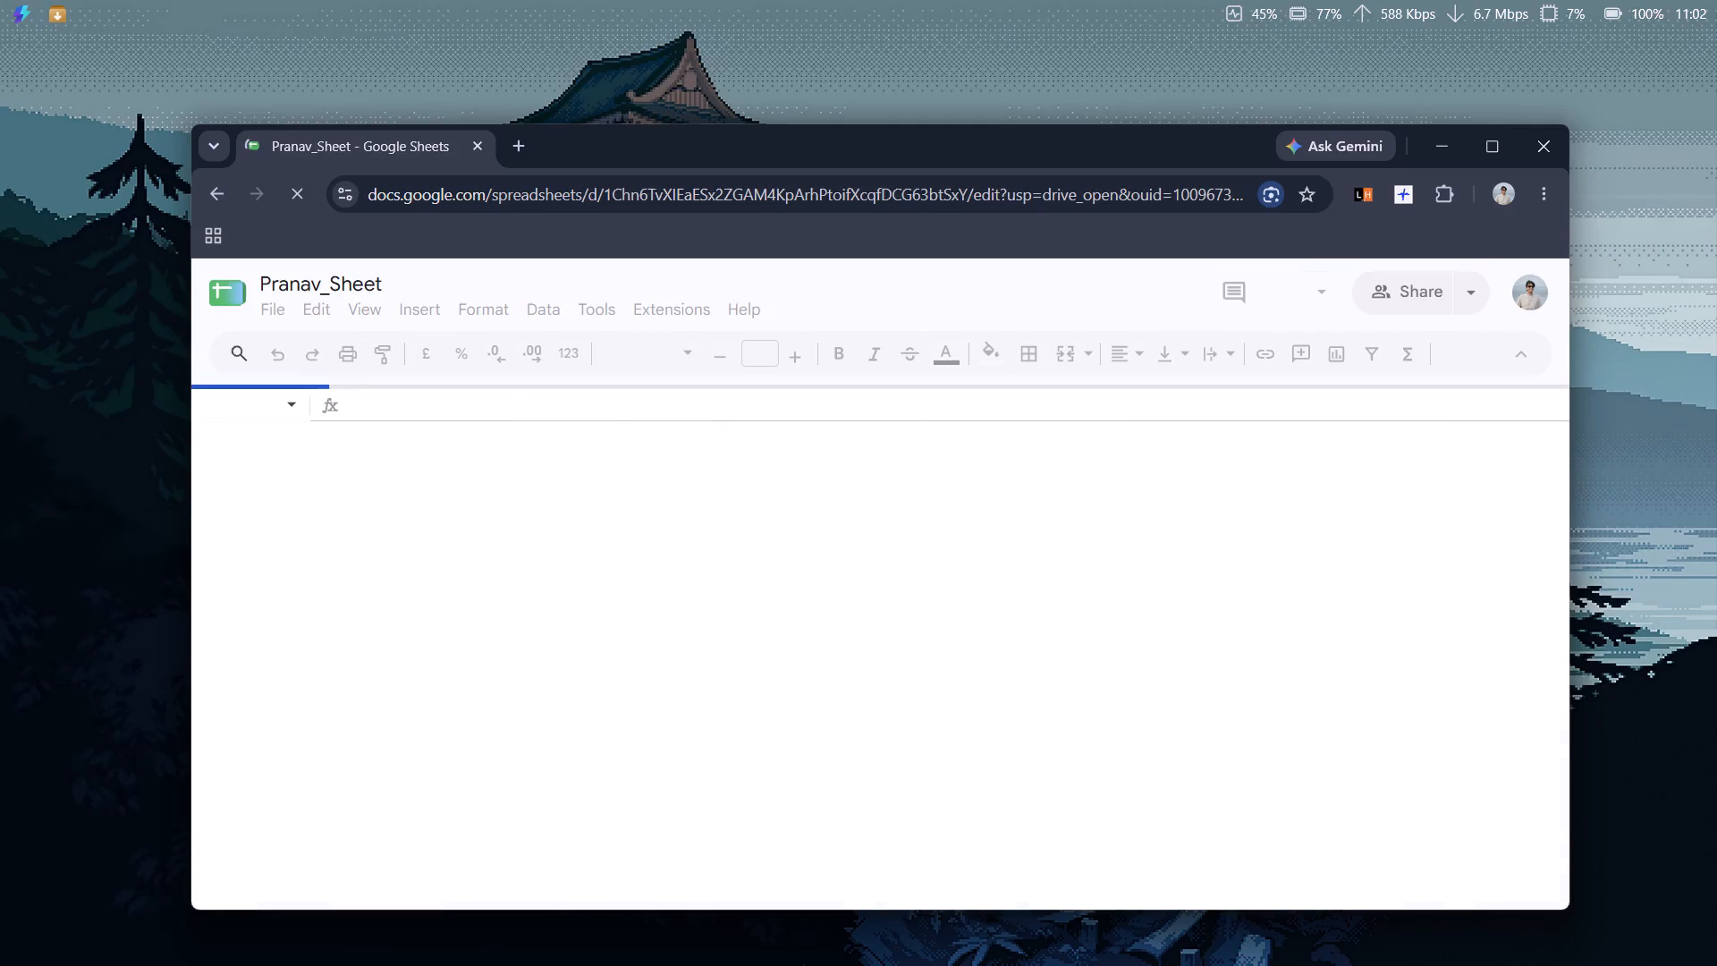
Maximize the browser window showing Pranav_Sheet.
{"action": "scroll", "coordinate": [1071, 767], "scroll_direction": "down", "scroll_amount": 4}
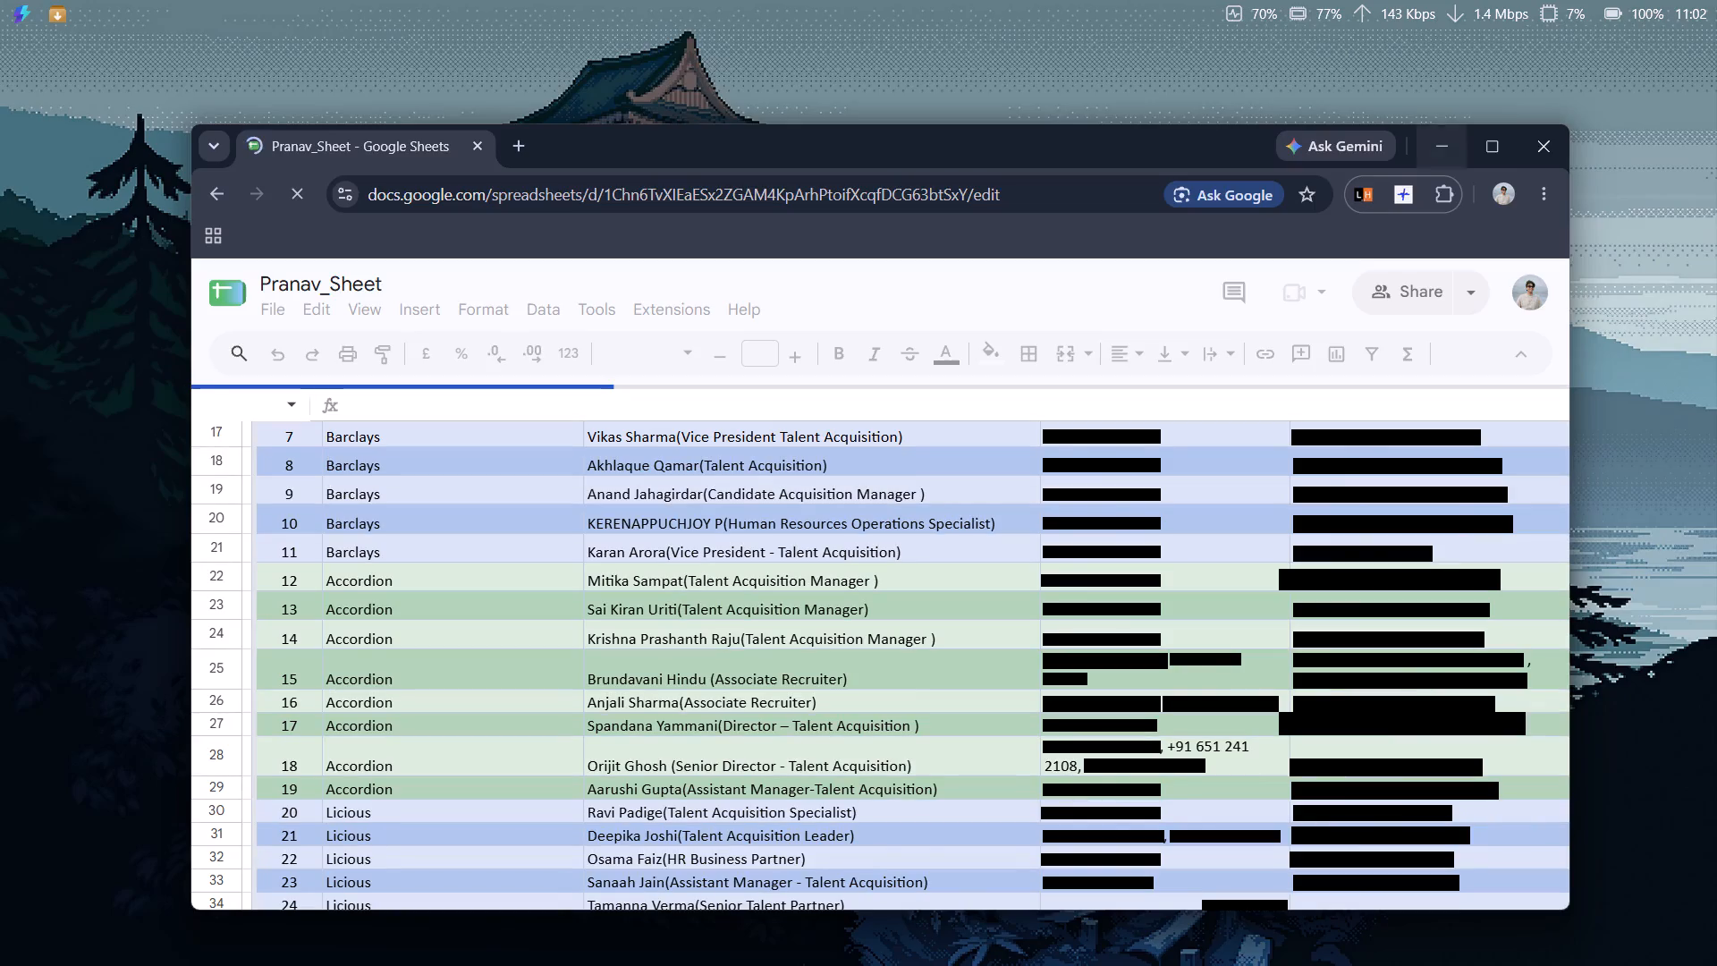
{"action": "left_click", "coordinate": [1494, 141]}
Copy the last part of the contact entry in cell F595, the first Exxat row of the Internship Tracker sheet.
{"action": "scroll", "coordinate": [1112, 529], "scroll_direction": "down", "scroll_amount": 3}
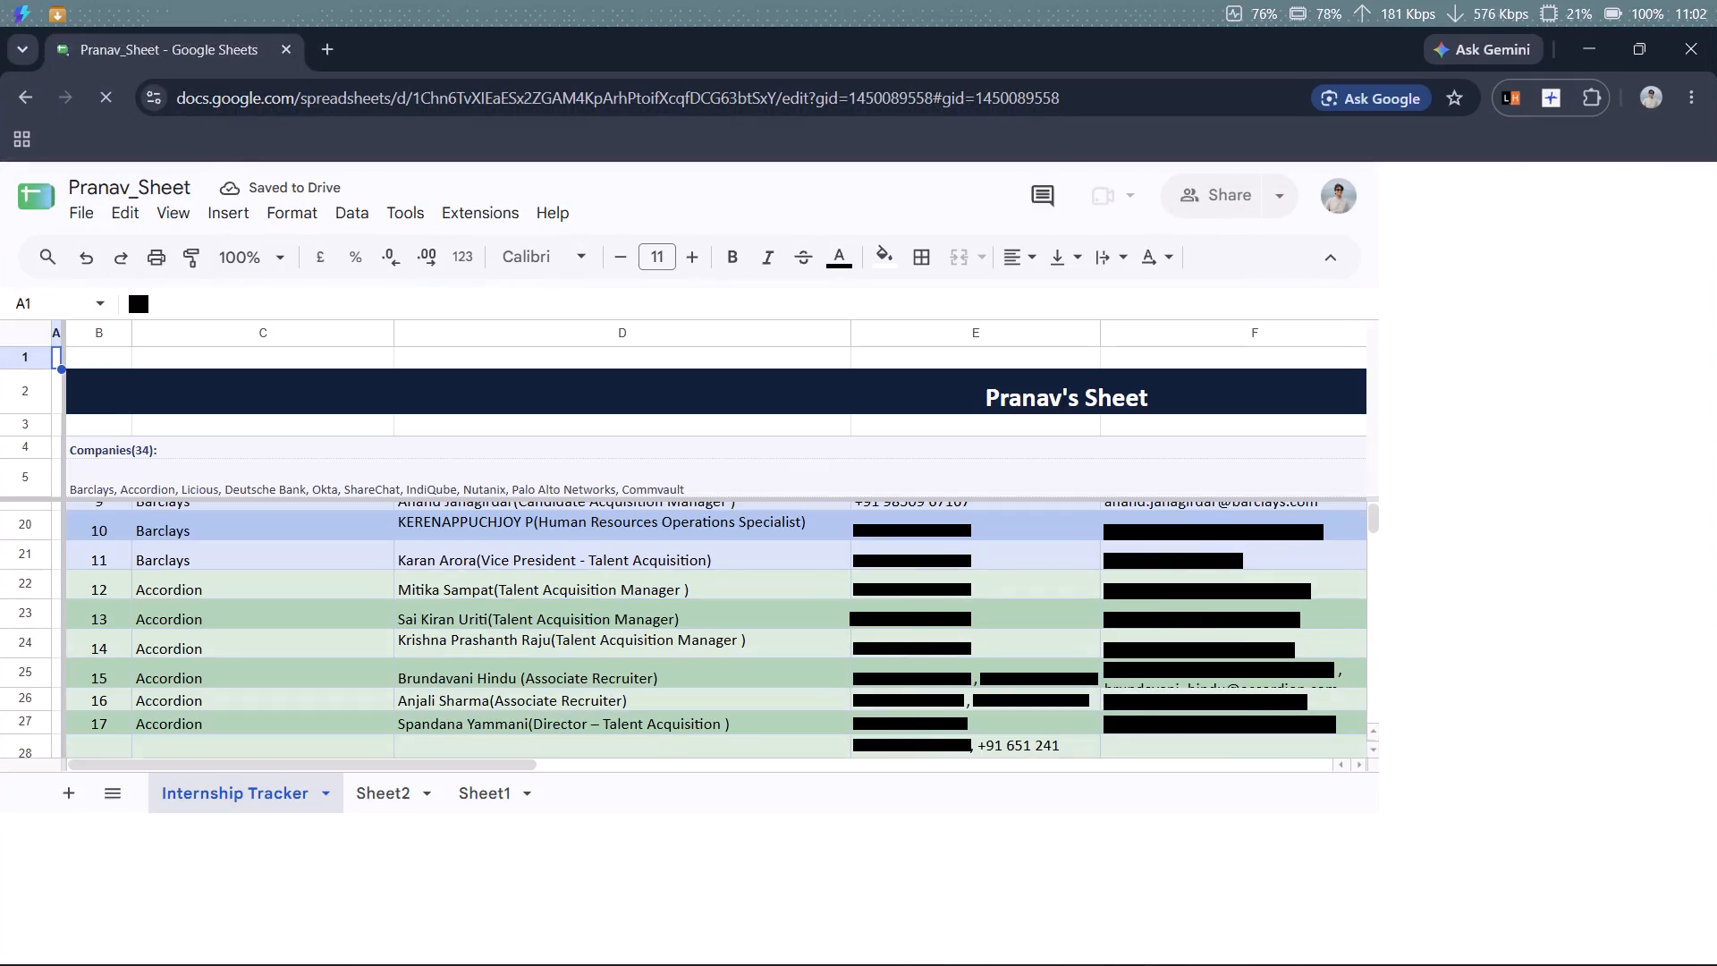
{"action": "scroll", "coordinate": [1112, 529], "scroll_direction": "down", "scroll_amount": 6}
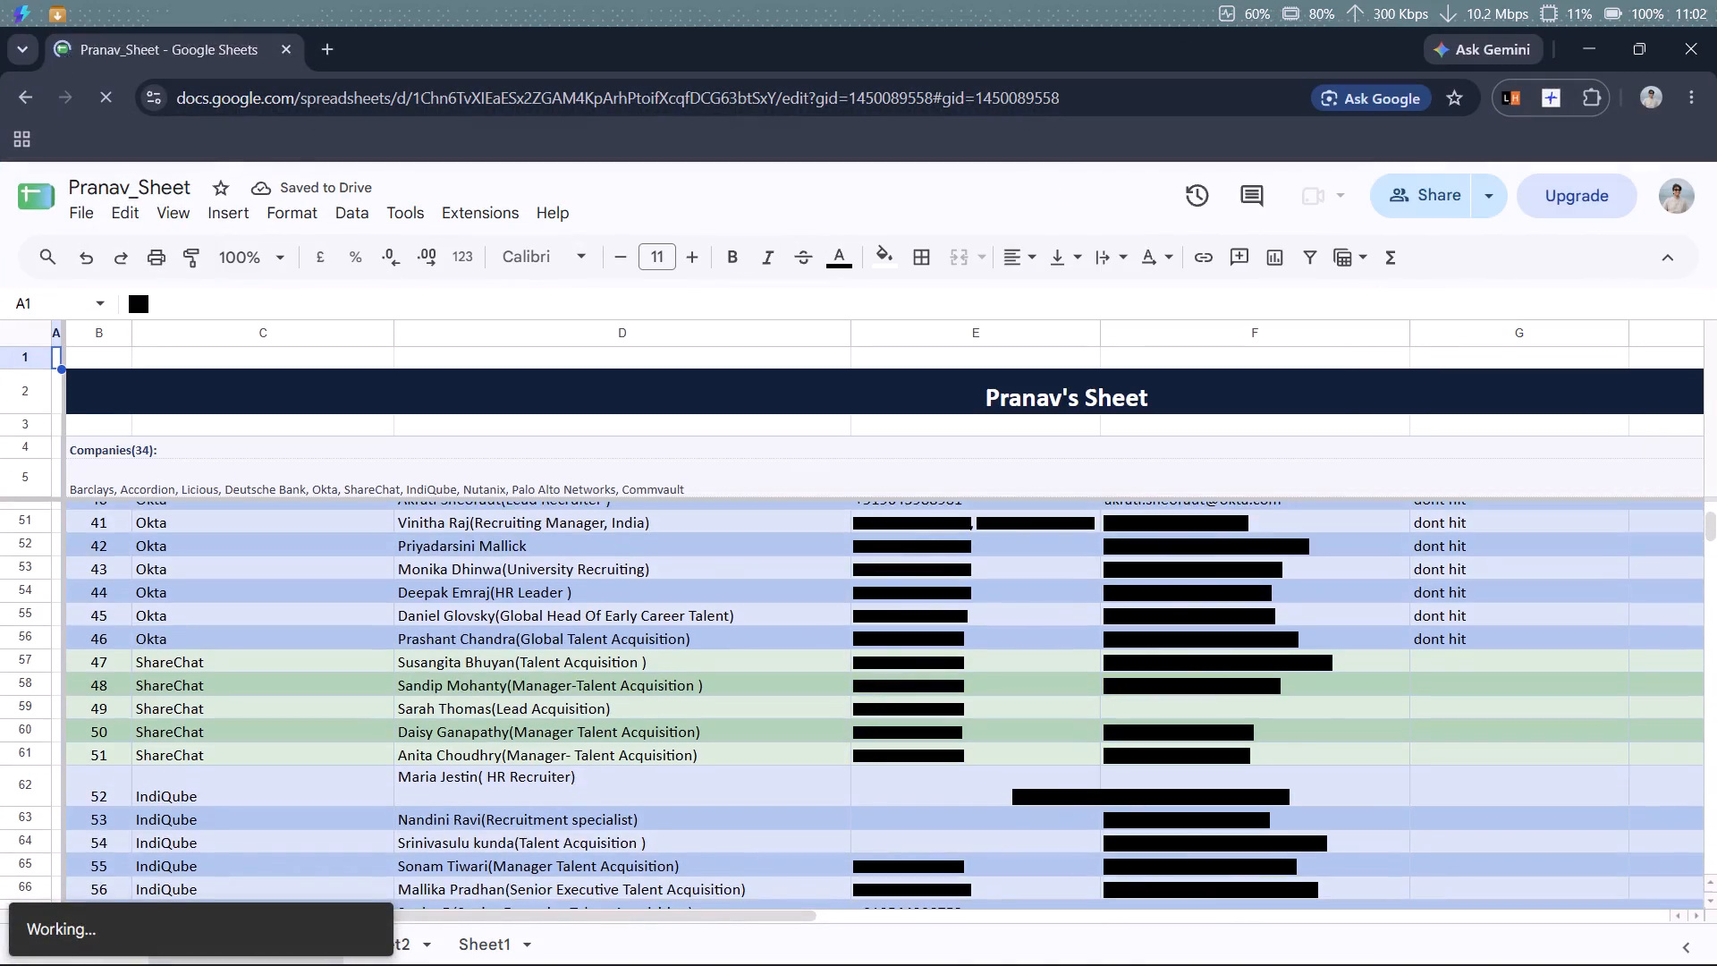
{"action": "scroll", "coordinate": [934, 730], "scroll_direction": "down", "scroll_amount": 12}
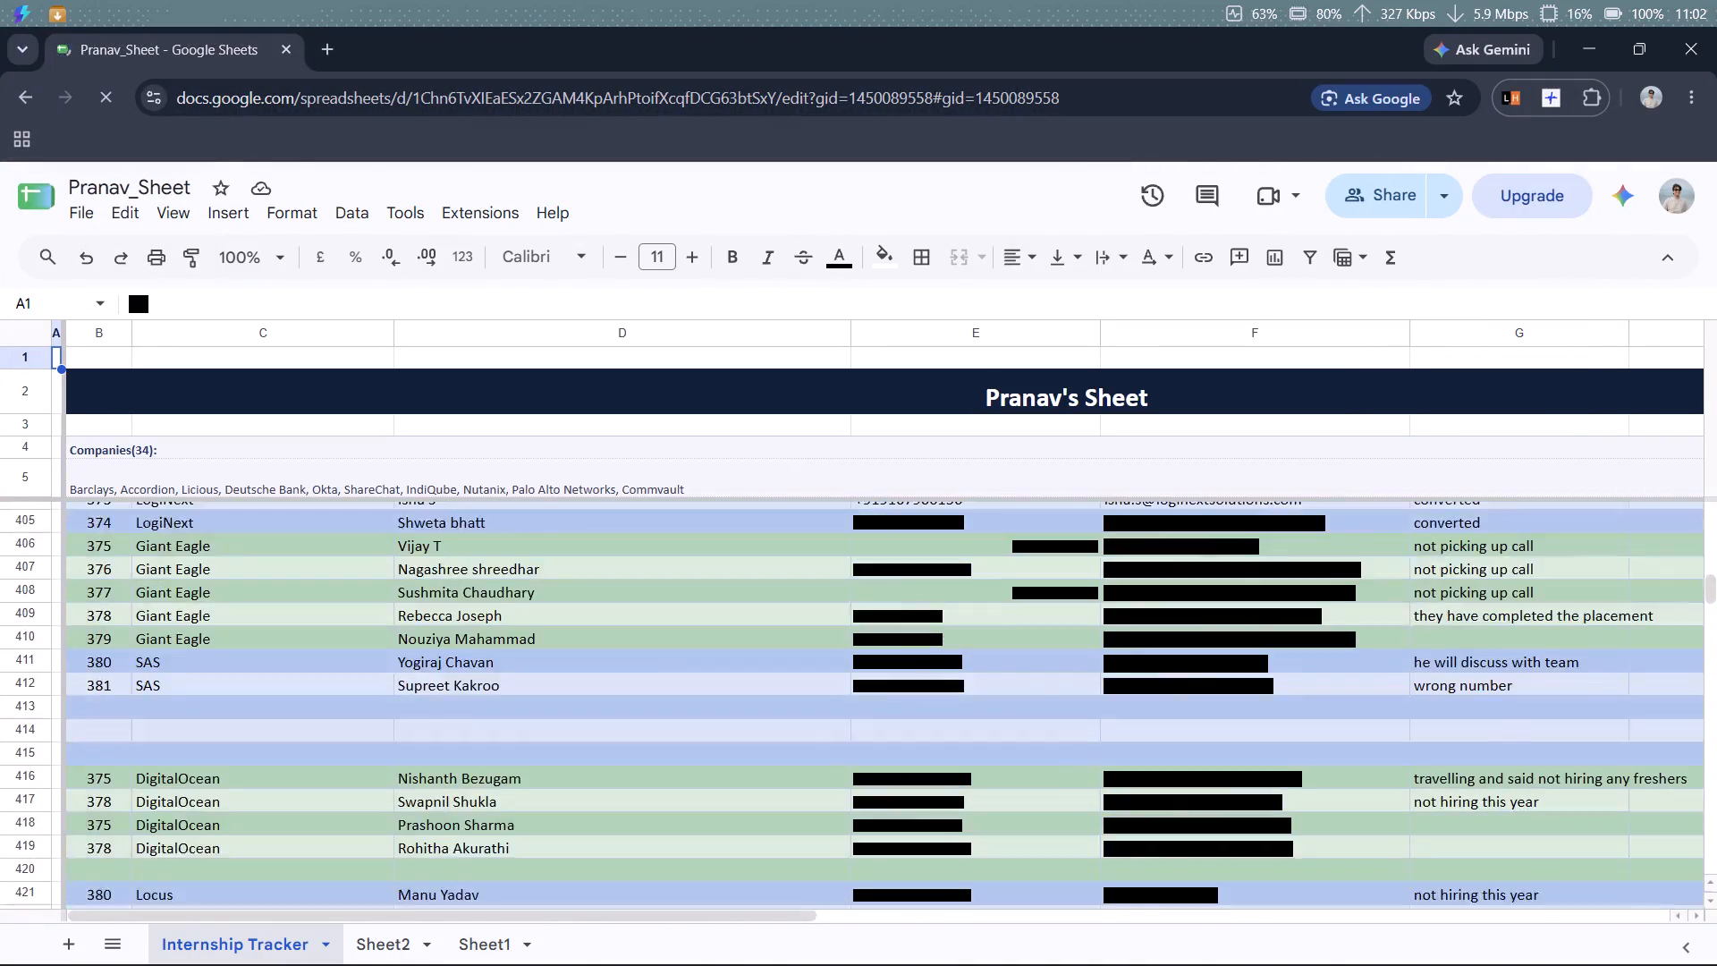
{"action": "scroll", "coordinate": [934, 730], "scroll_direction": "down", "scroll_amount": 13}
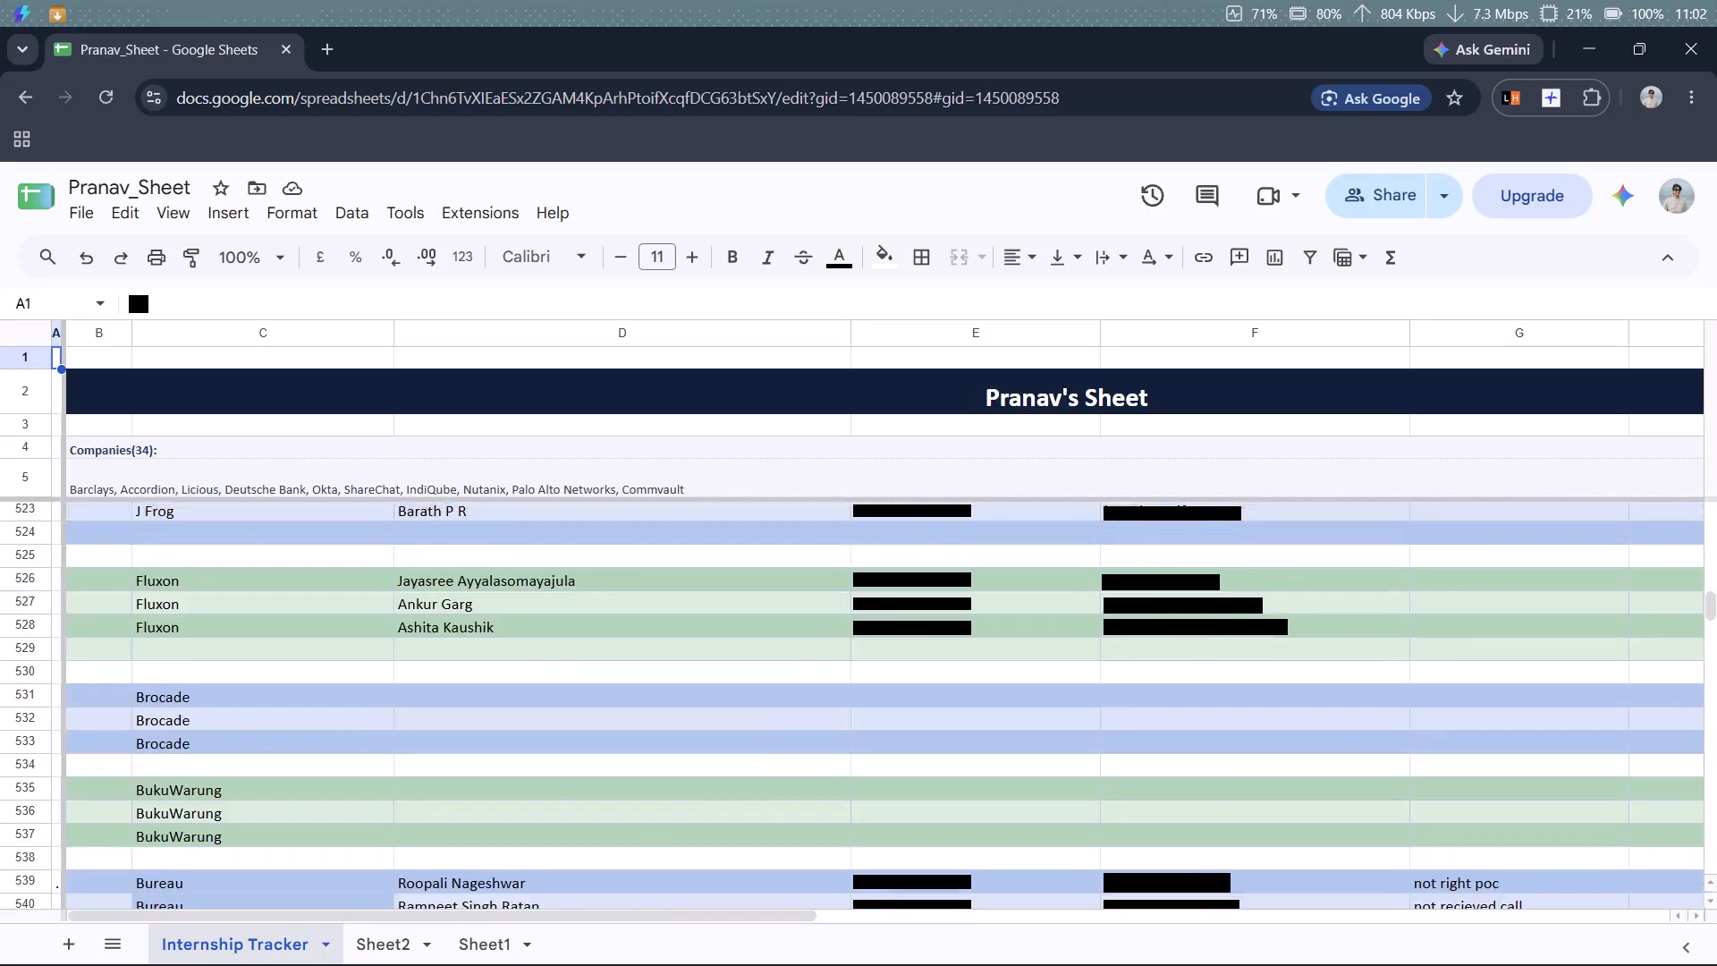
{"action": "scroll", "coordinate": [934, 730], "scroll_direction": "down", "scroll_amount": 10}
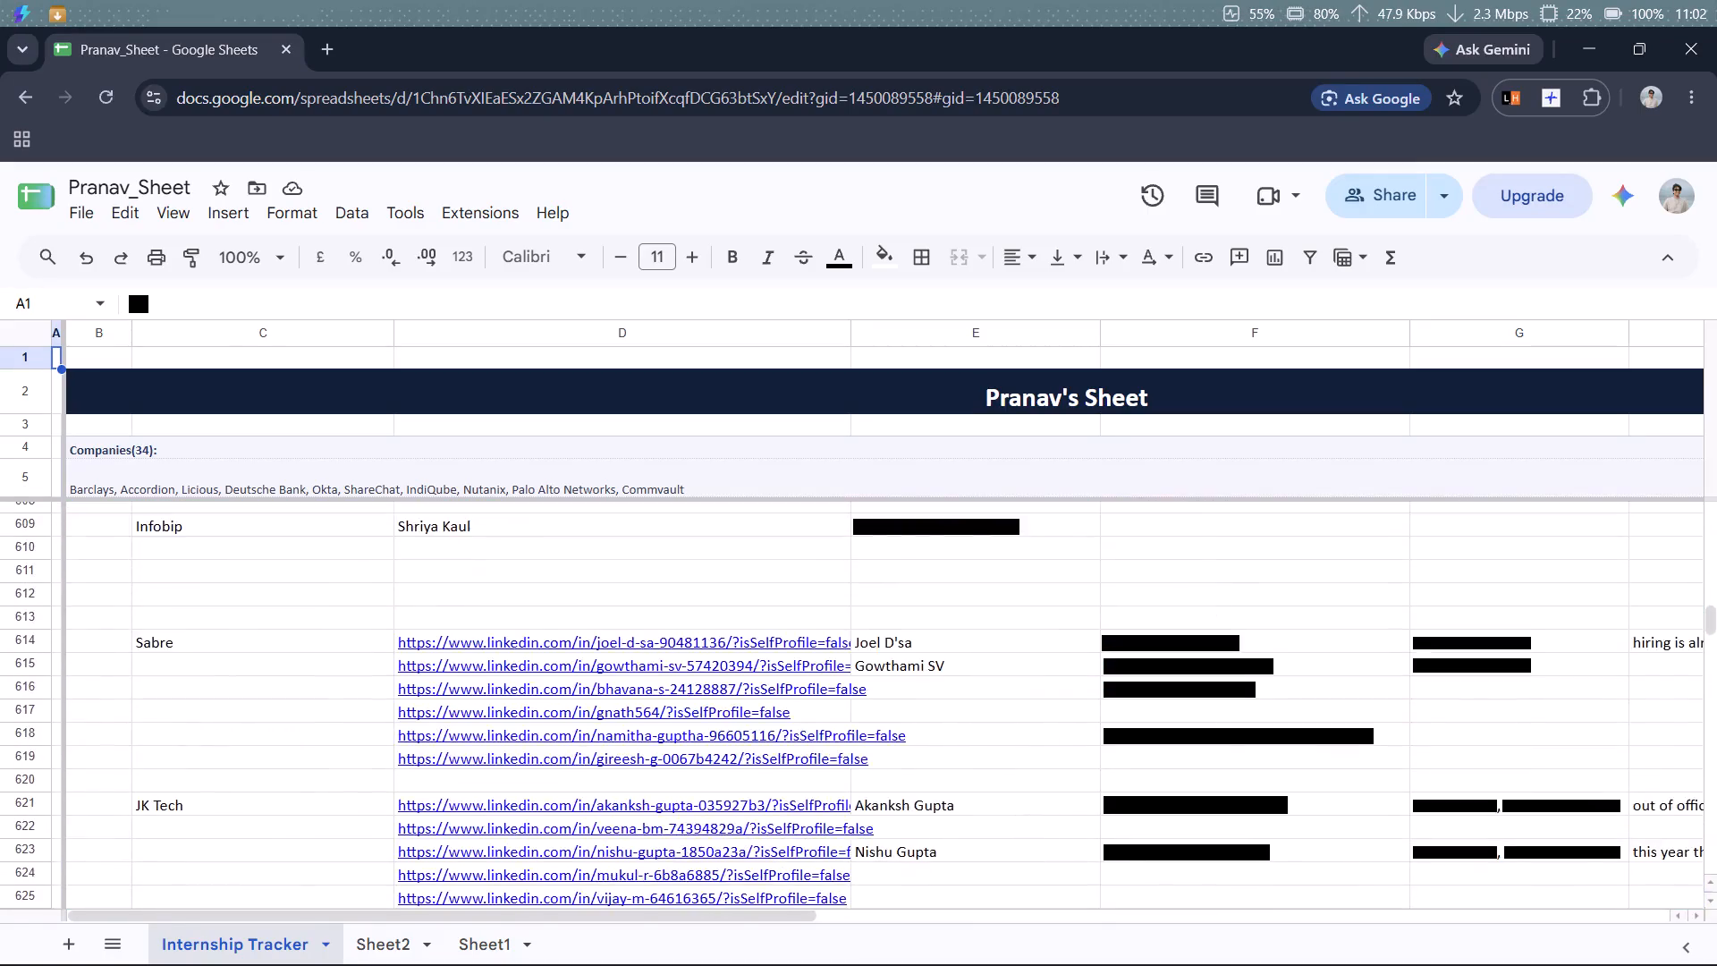
{"action": "scroll", "coordinate": [934, 730], "scroll_direction": "up", "scroll_amount": 2}
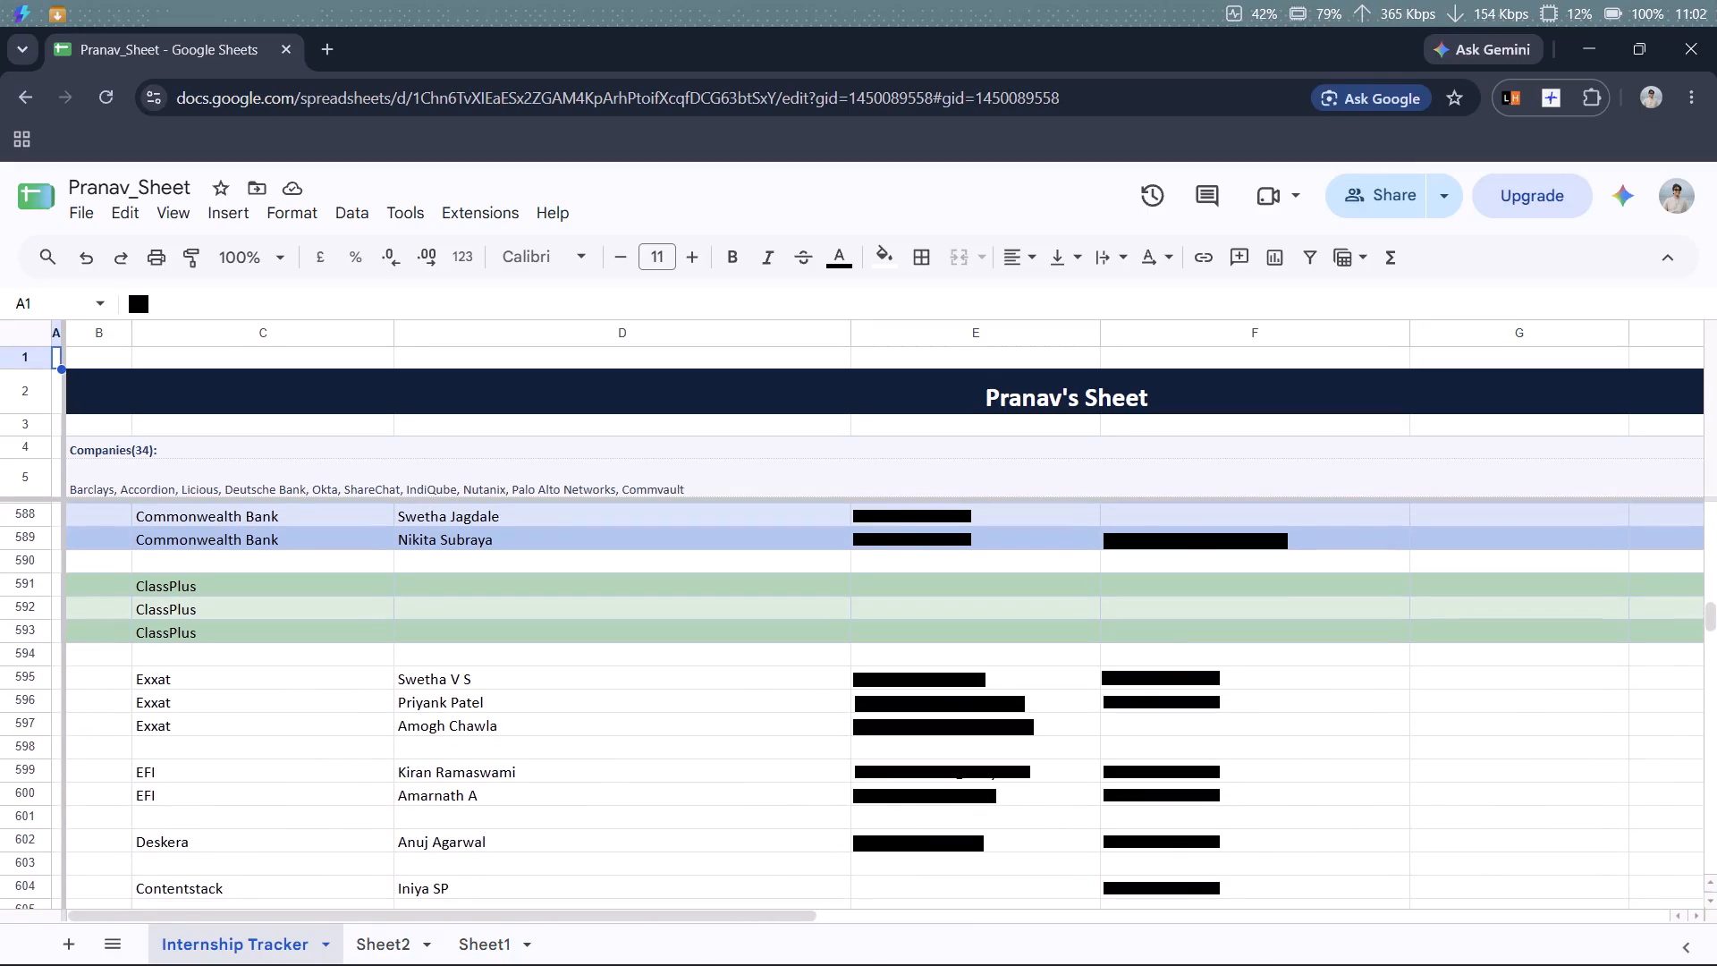
{"action": "left_click", "coordinate": [1195, 670]}
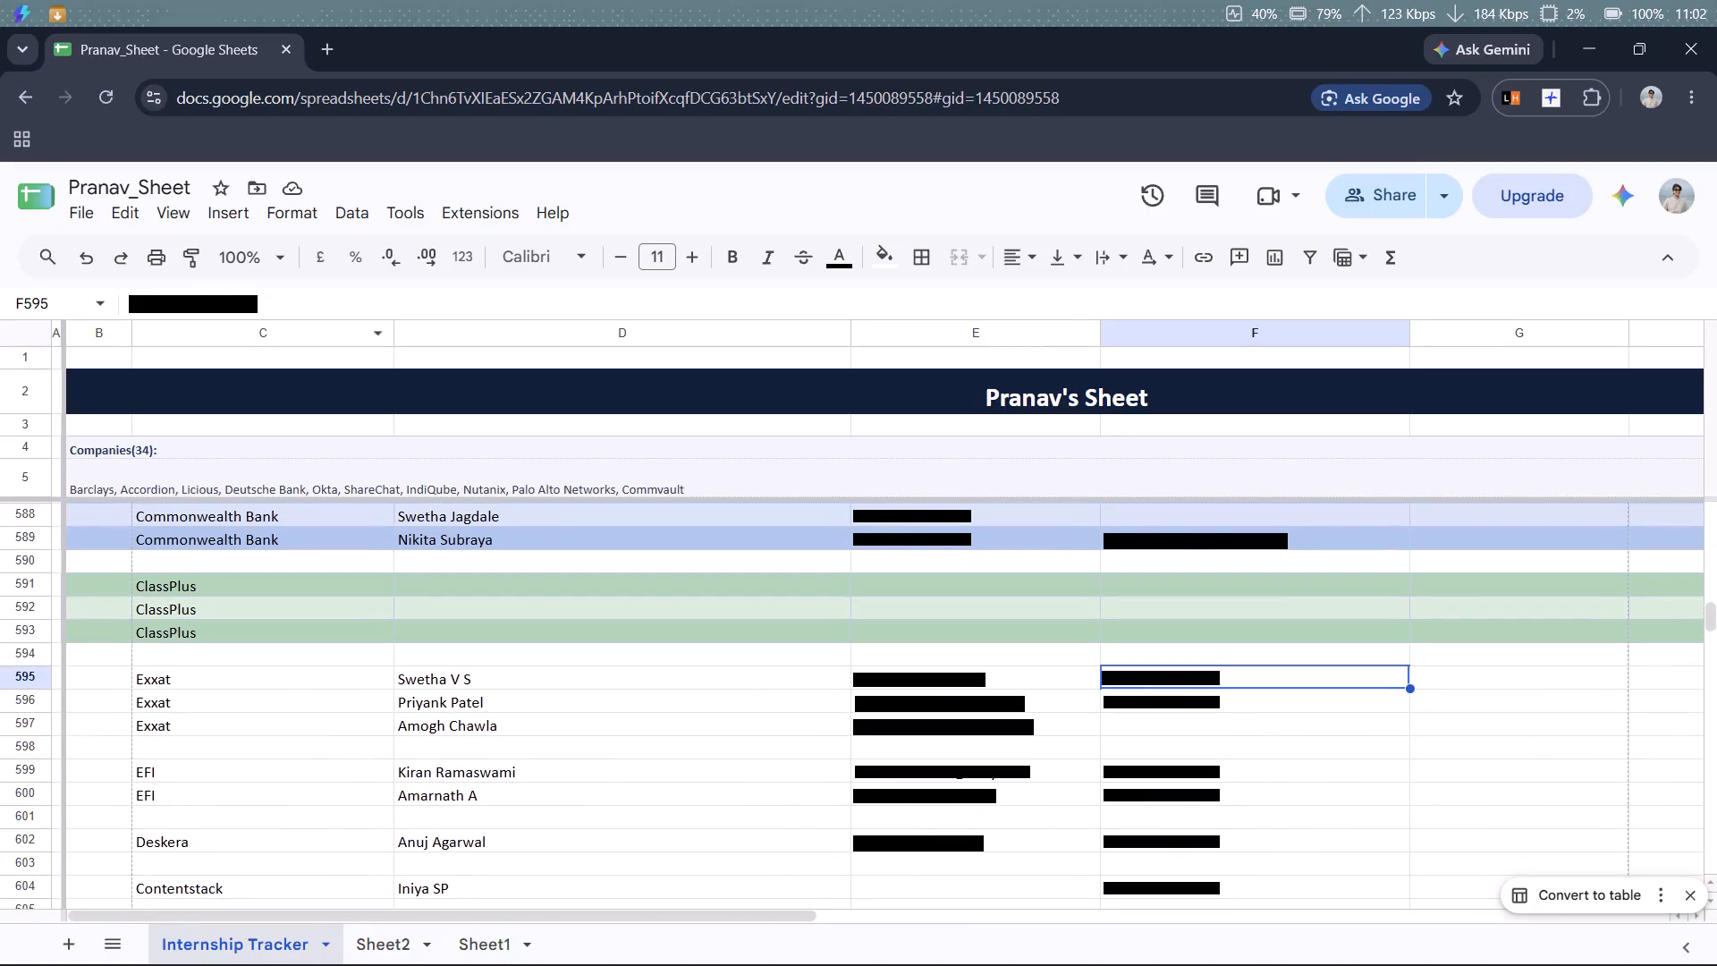
{"action": "left_click_drag", "start_coordinate": [263, 299], "coordinate": [184, 303]}
{"action": "key", "text": "ctrl+c"}
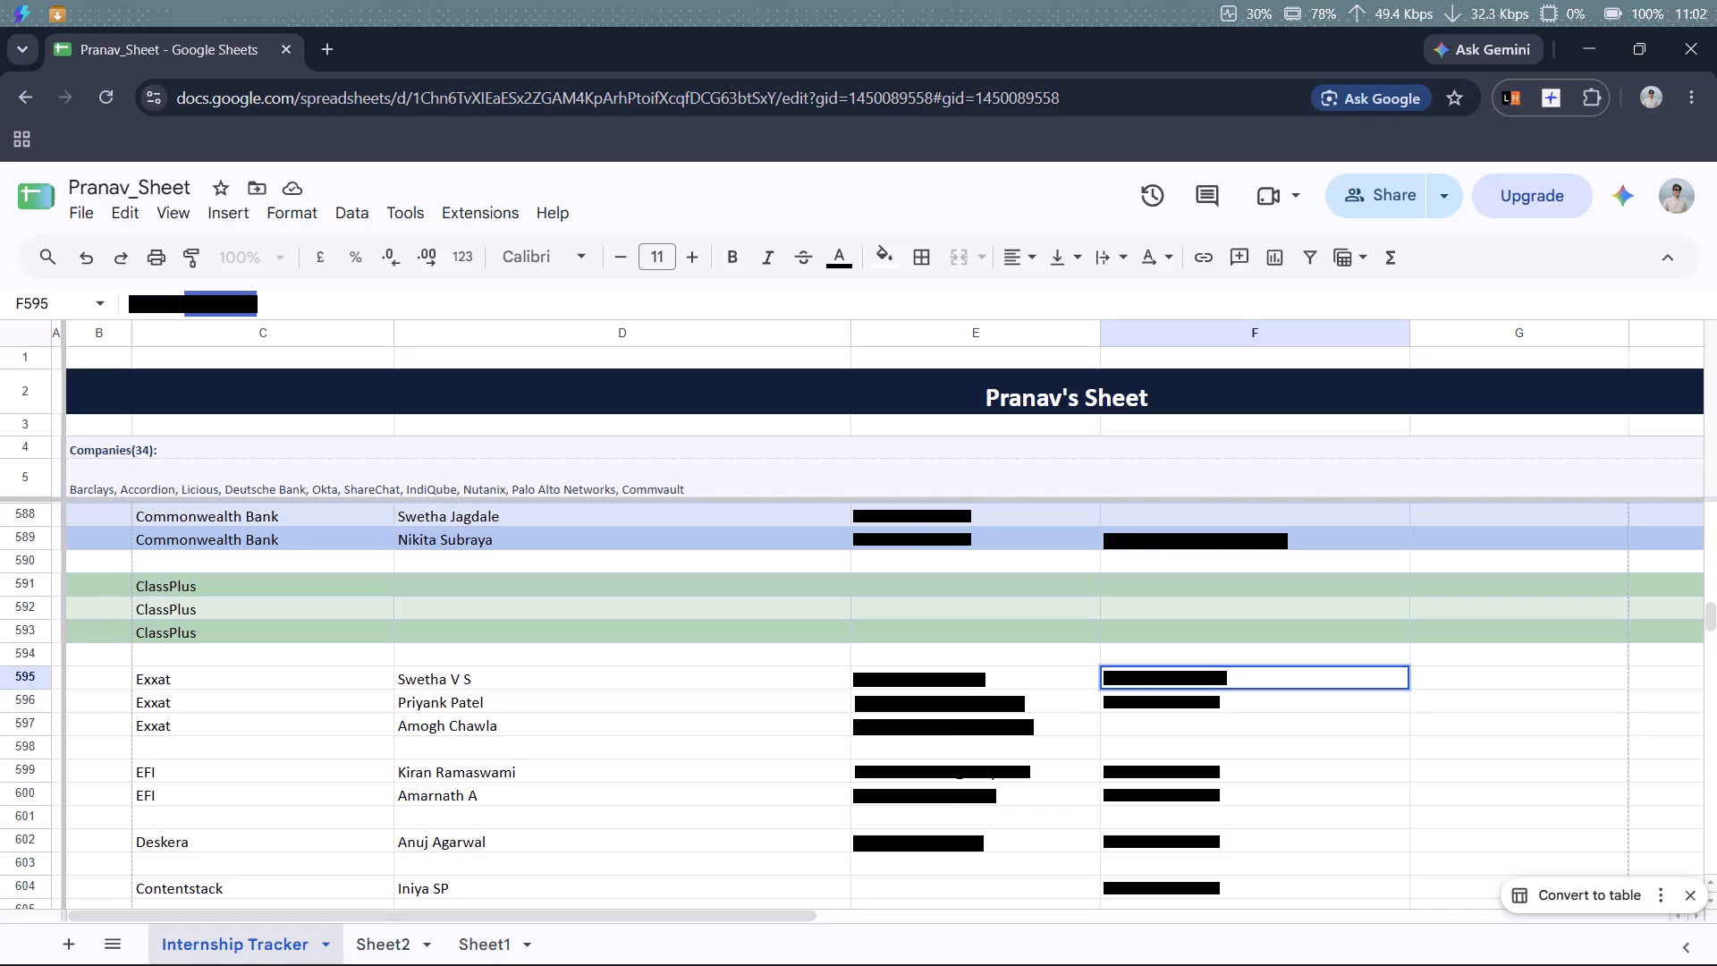
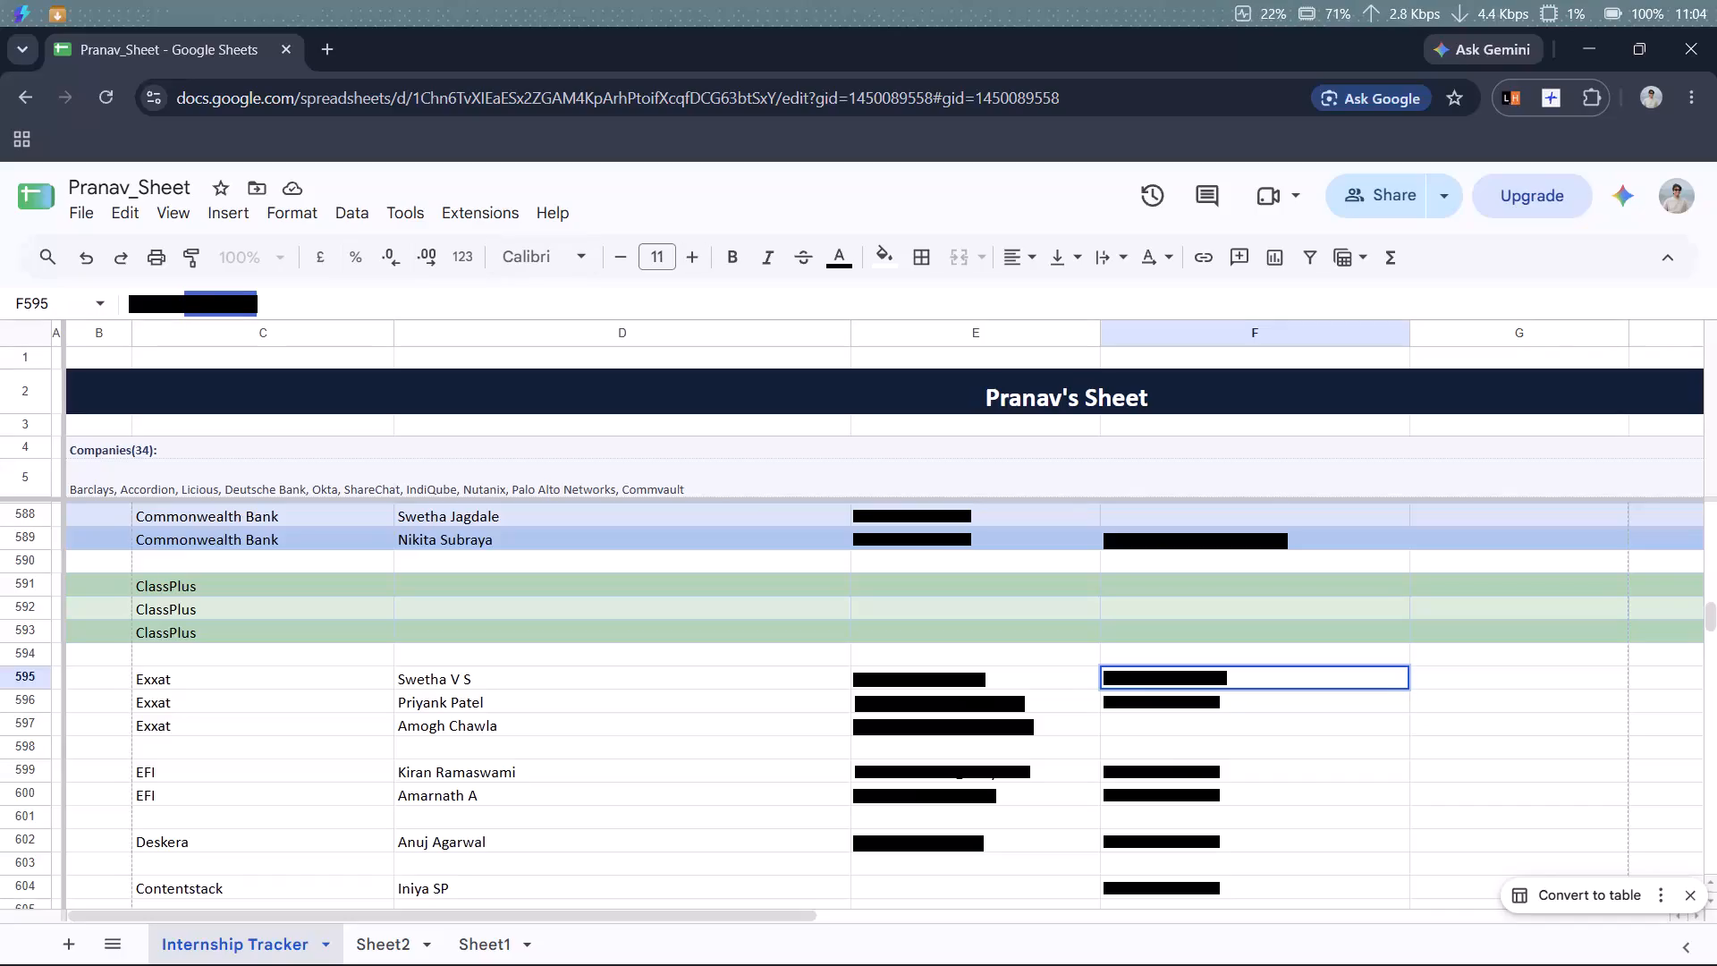
Enter the call note "not picking up call*2" in cell G595, beside the first Exxat contact.
{"action": "left_click", "coordinate": [1483, 676]}
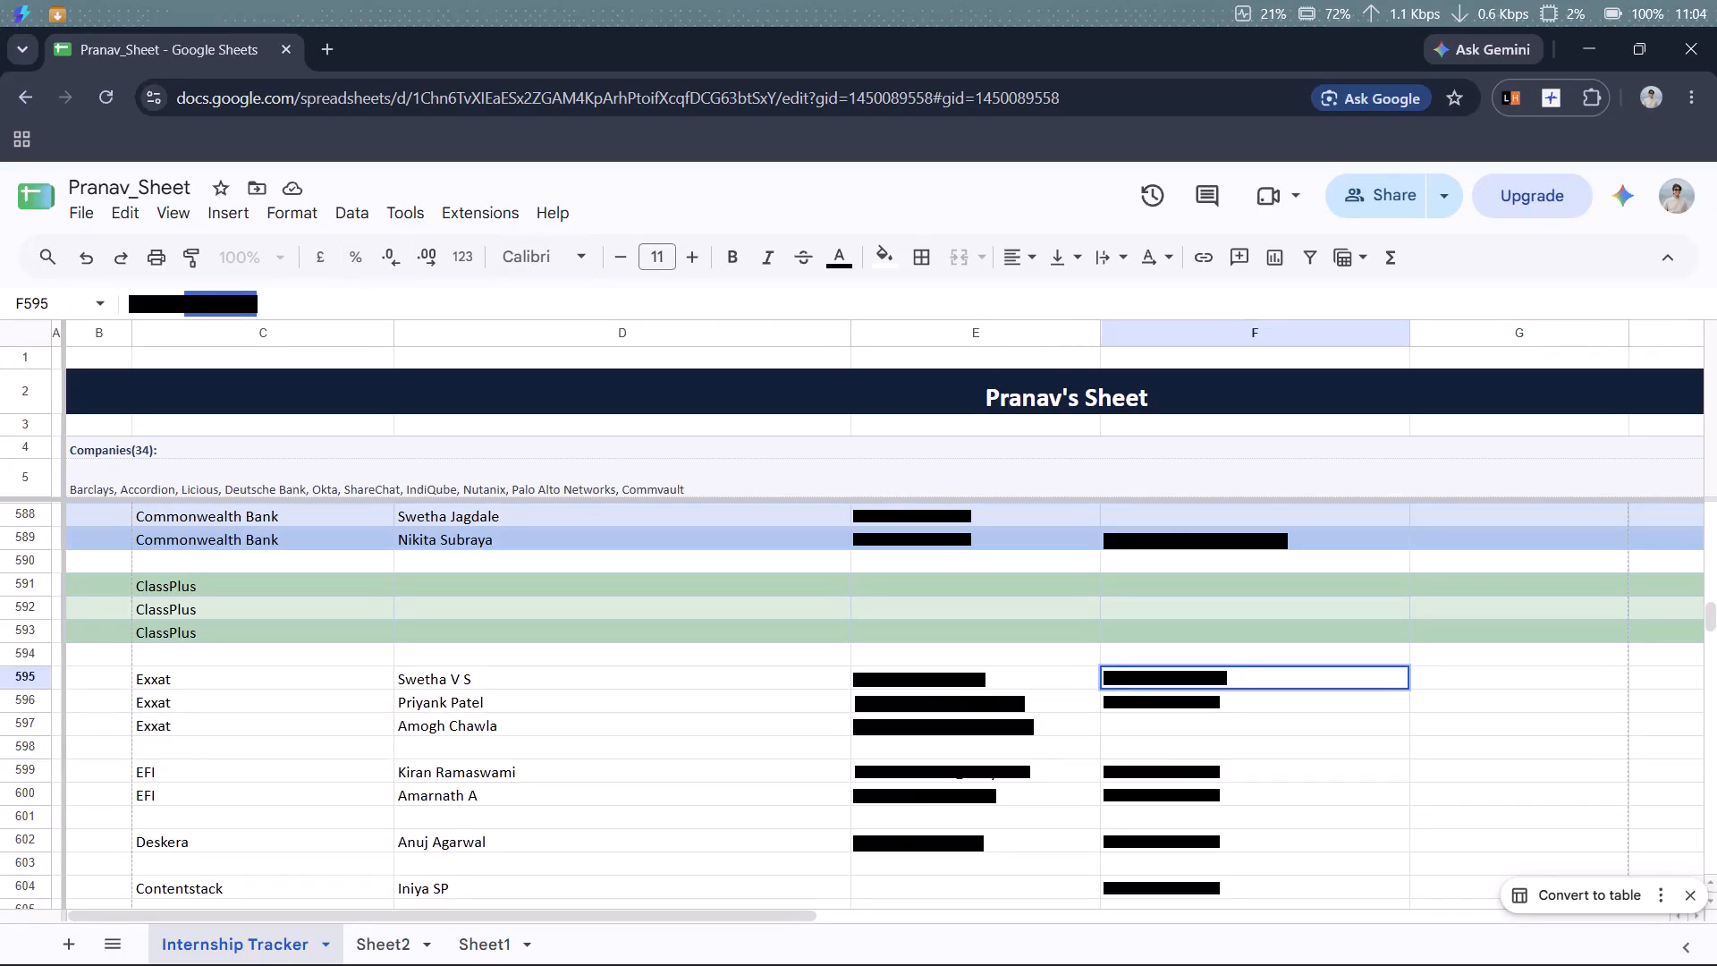
{"action": "type", "text": "not pick"}
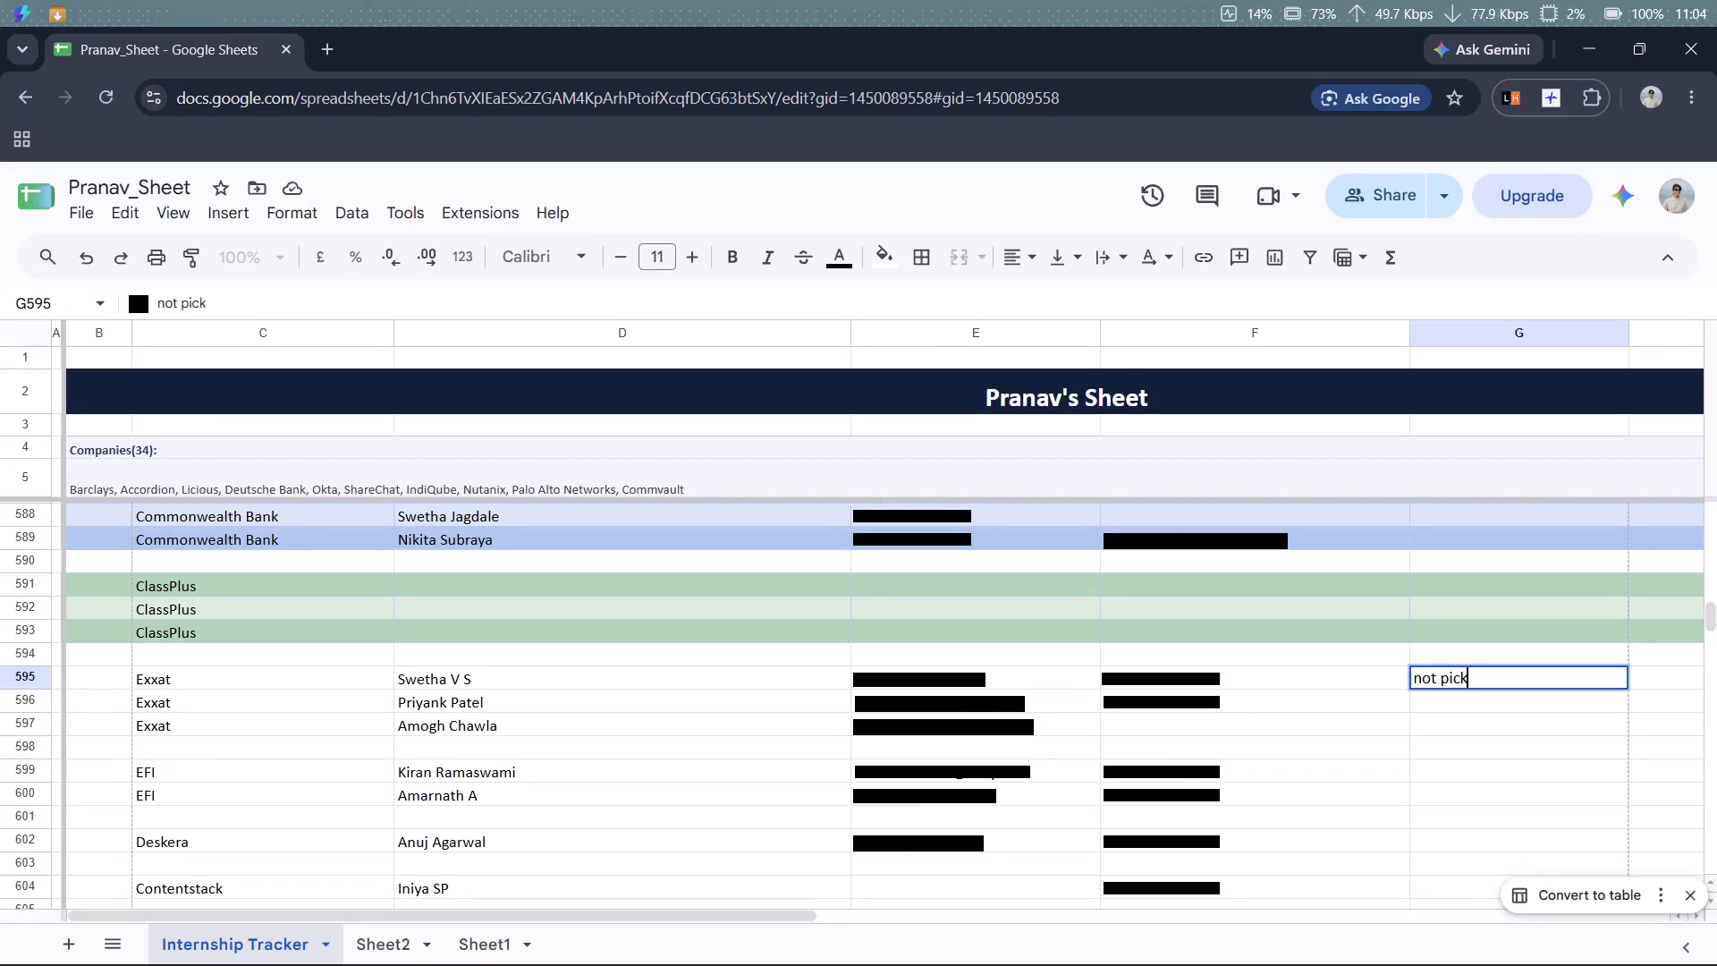
{"action": "type", "text": "ing up call"}
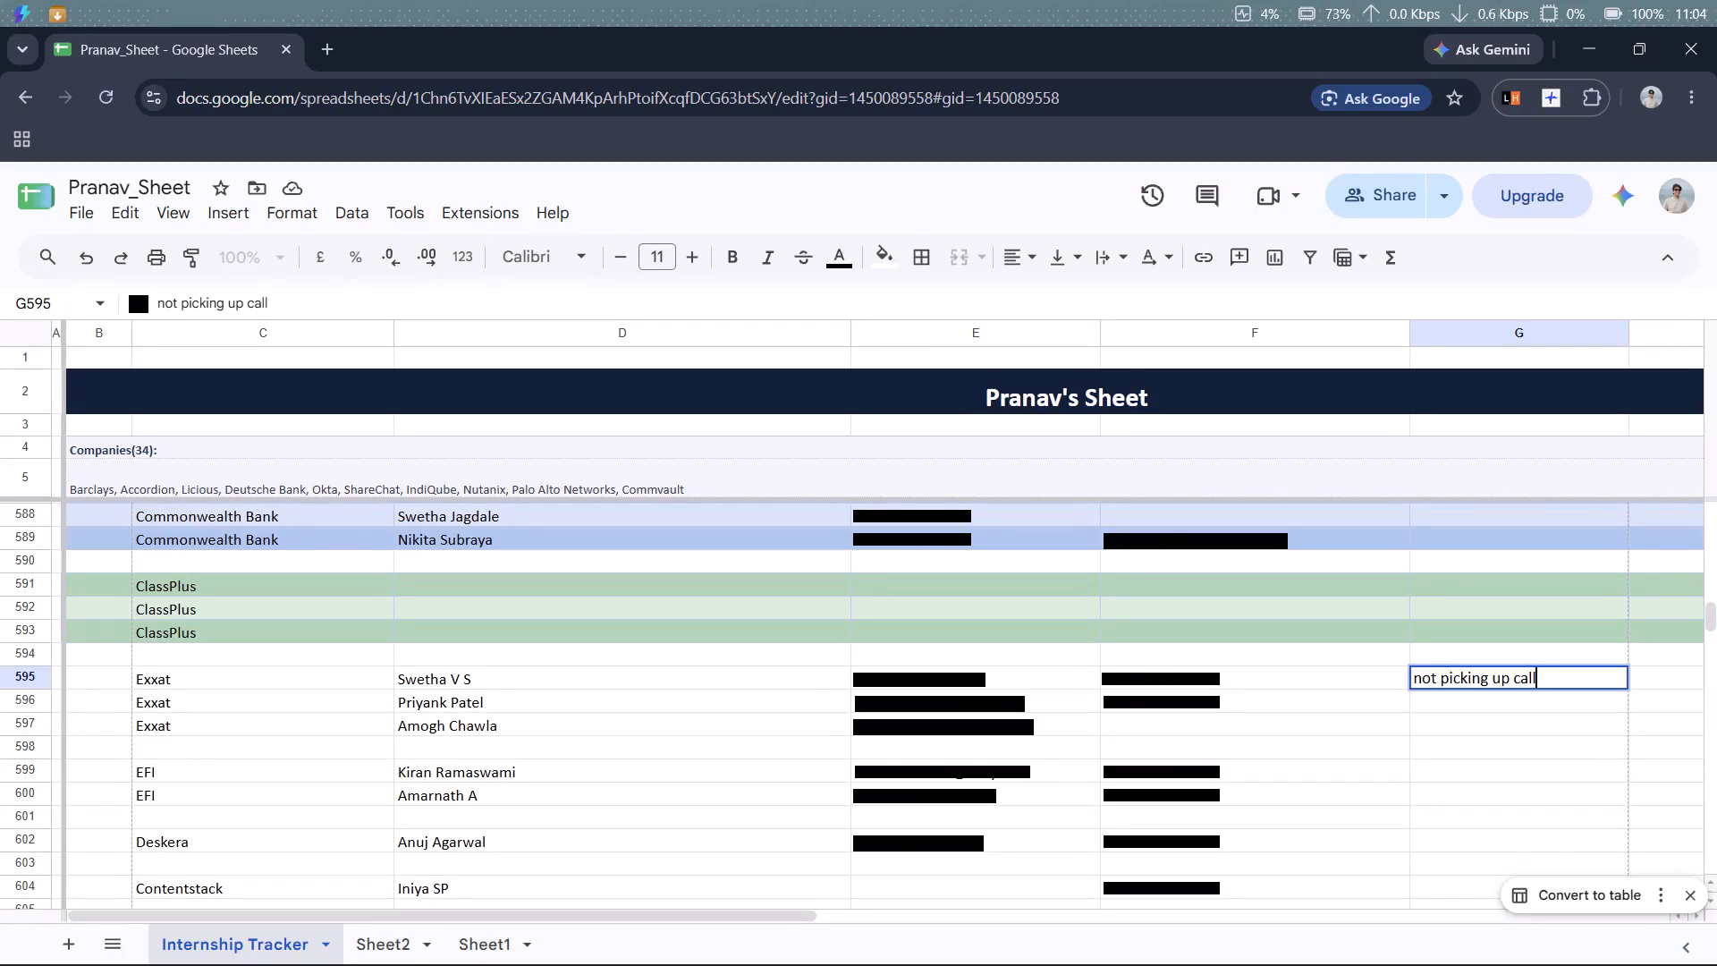
{"action": "type", "text": "*2"}
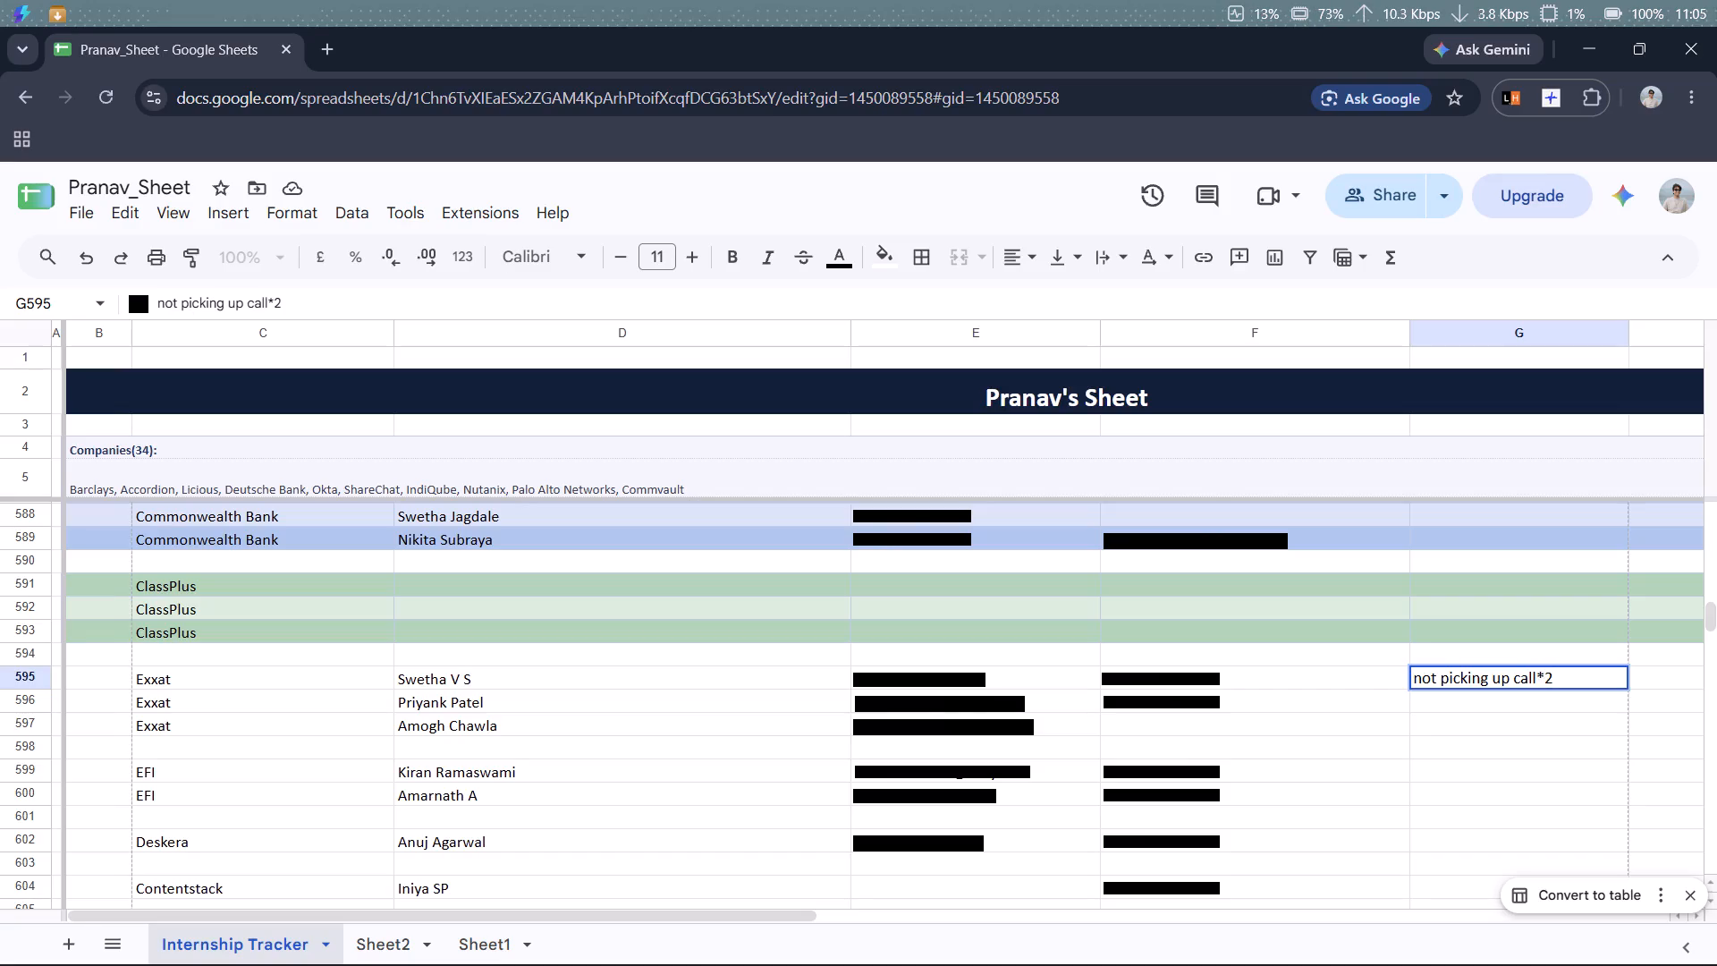
Examine the mail and call status notes recorded for other companies' contacts in columns G to J of the Internship Tracker.
{"action": "scroll", "coordinate": [1085, 671], "scroll_direction": "up", "scroll_amount": 5}
{"action": "scroll", "coordinate": [1085, 671], "scroll_direction": "right", "scroll_amount": 2}
{"action": "scroll", "coordinate": [1085, 671], "scroll_direction": "up", "scroll_amount": 2}
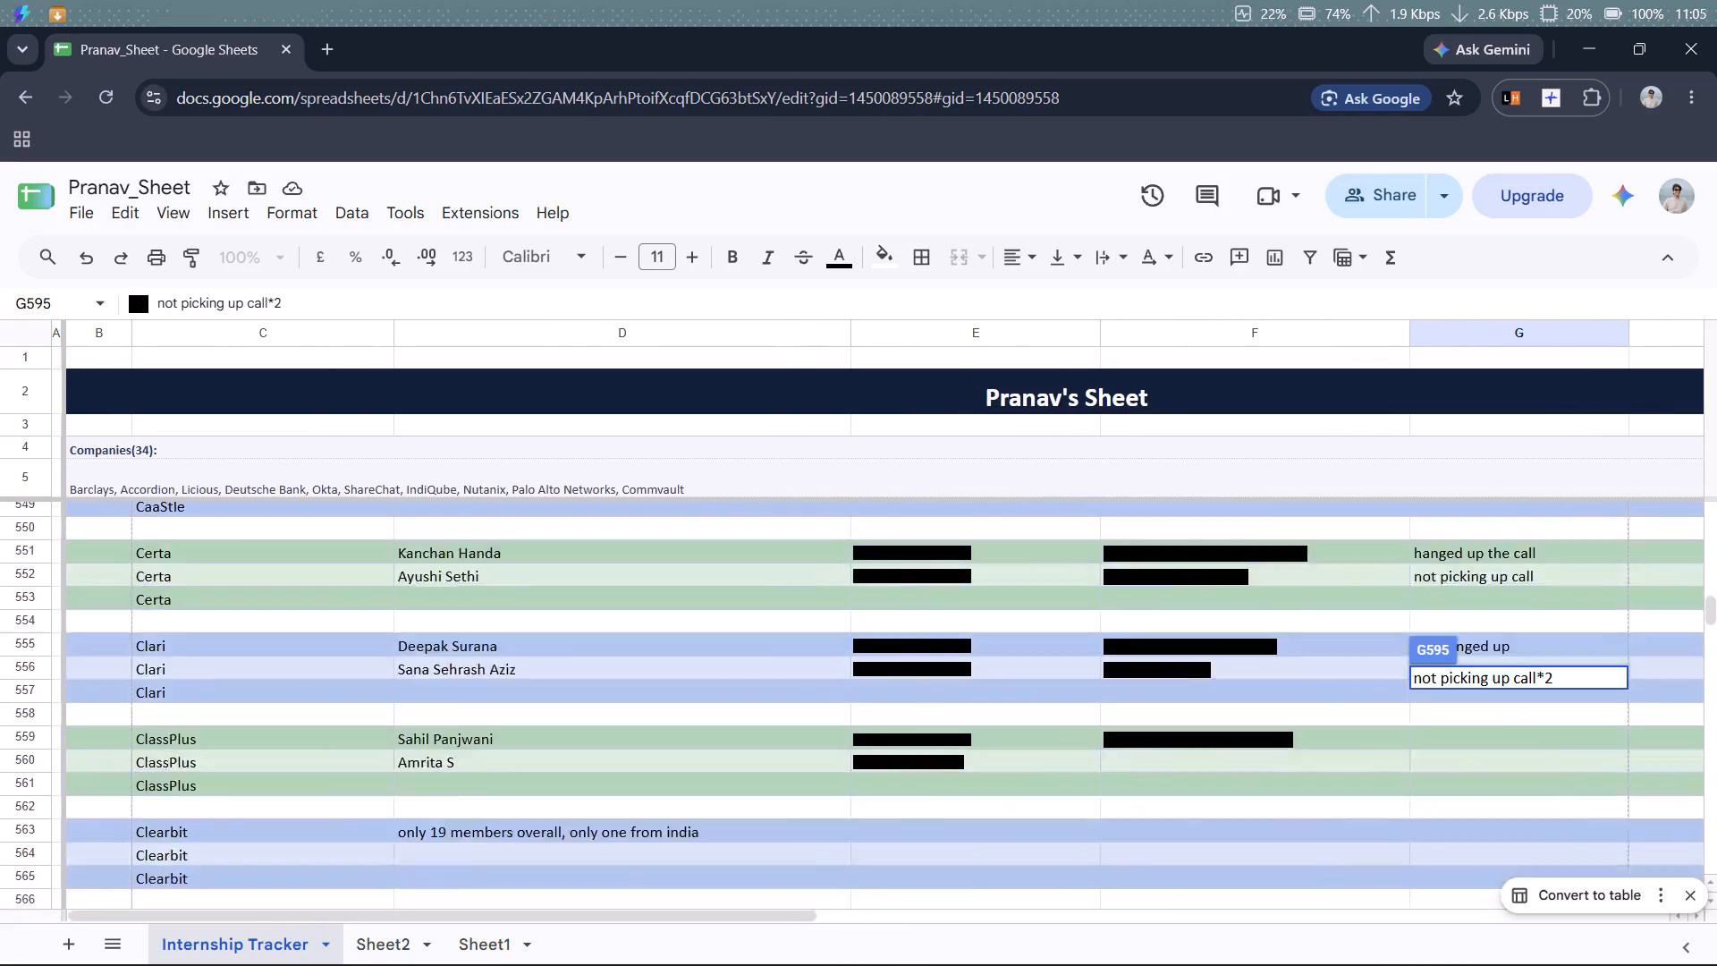
{"action": "scroll", "coordinate": [1085, 671], "scroll_direction": "up", "scroll_amount": 4}
{"action": "scroll", "coordinate": [1085, 671], "scroll_direction": "down", "scroll_amount": 3}
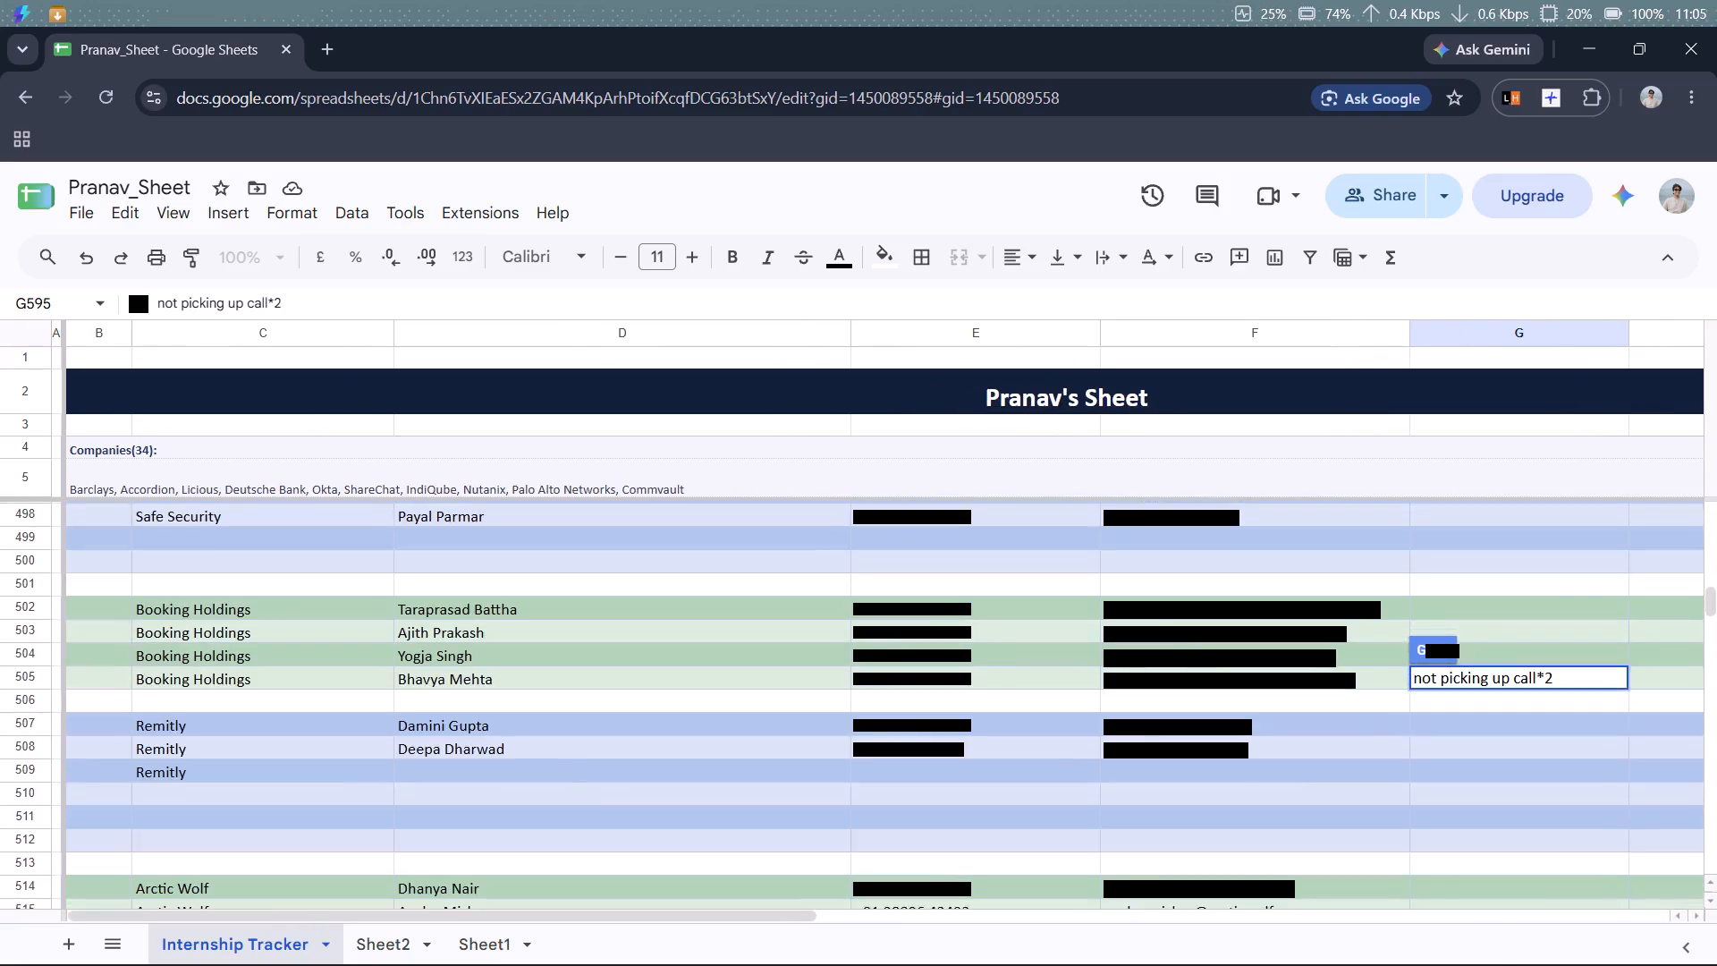
{"action": "scroll", "coordinate": [1085, 671], "scroll_direction": "down", "scroll_amount": 5}
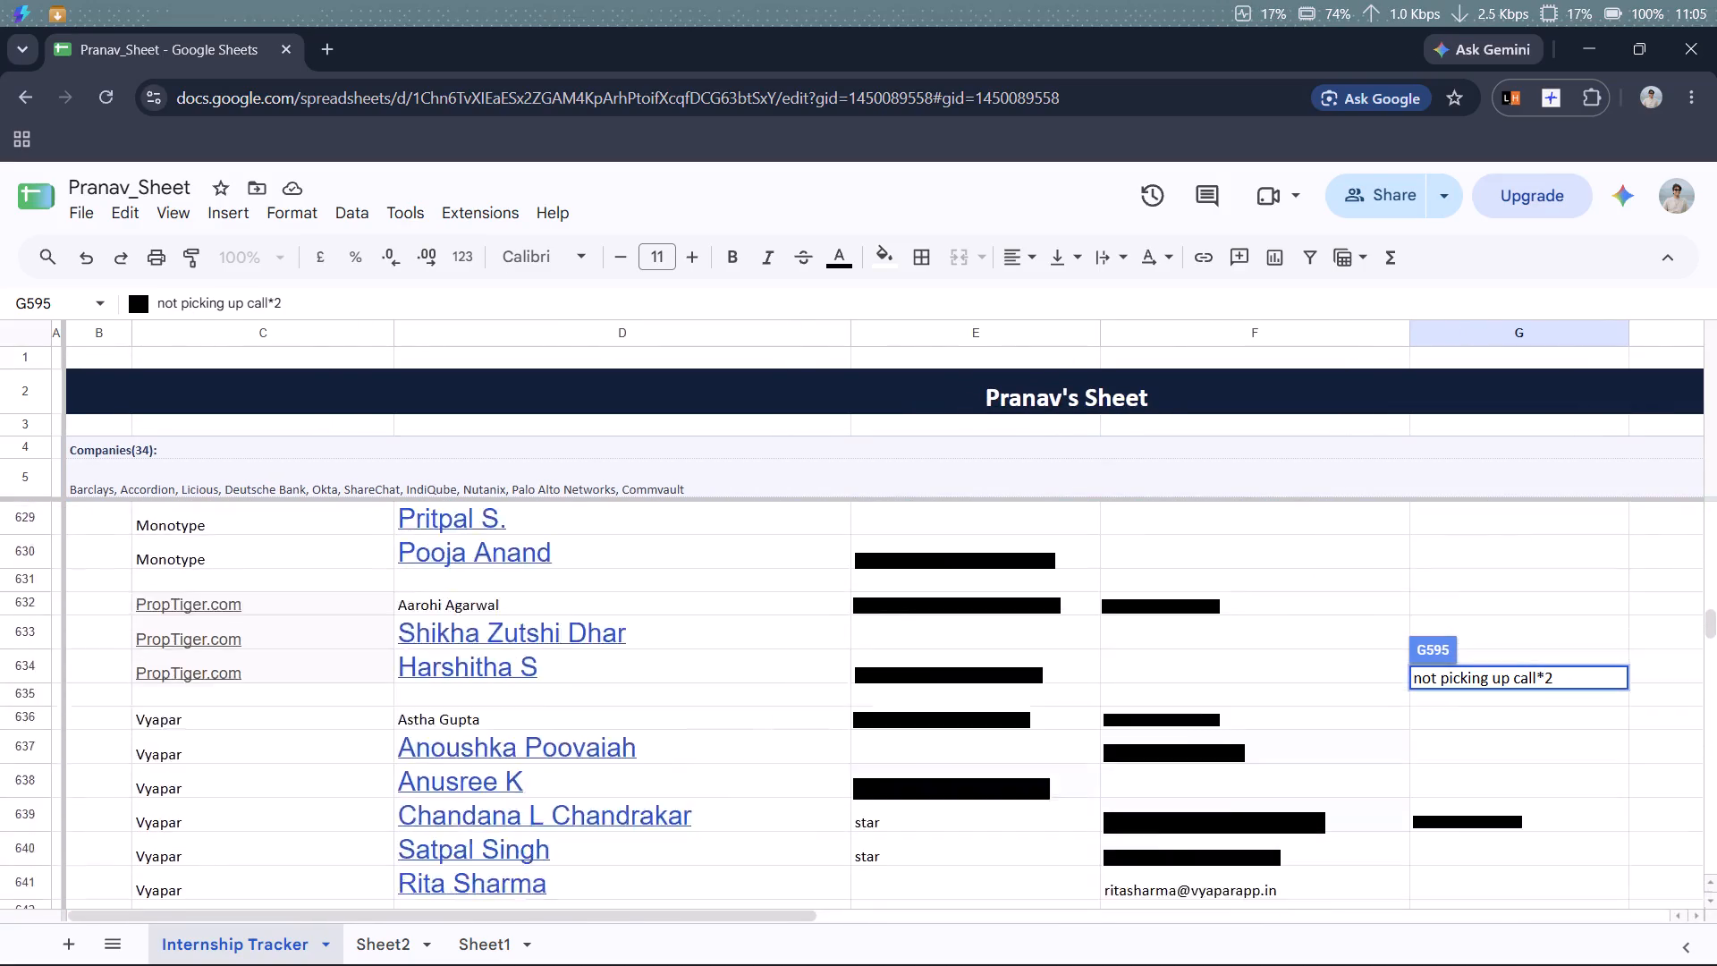
{"action": "scroll", "coordinate": [1085, 671], "scroll_direction": "down", "scroll_amount": 5}
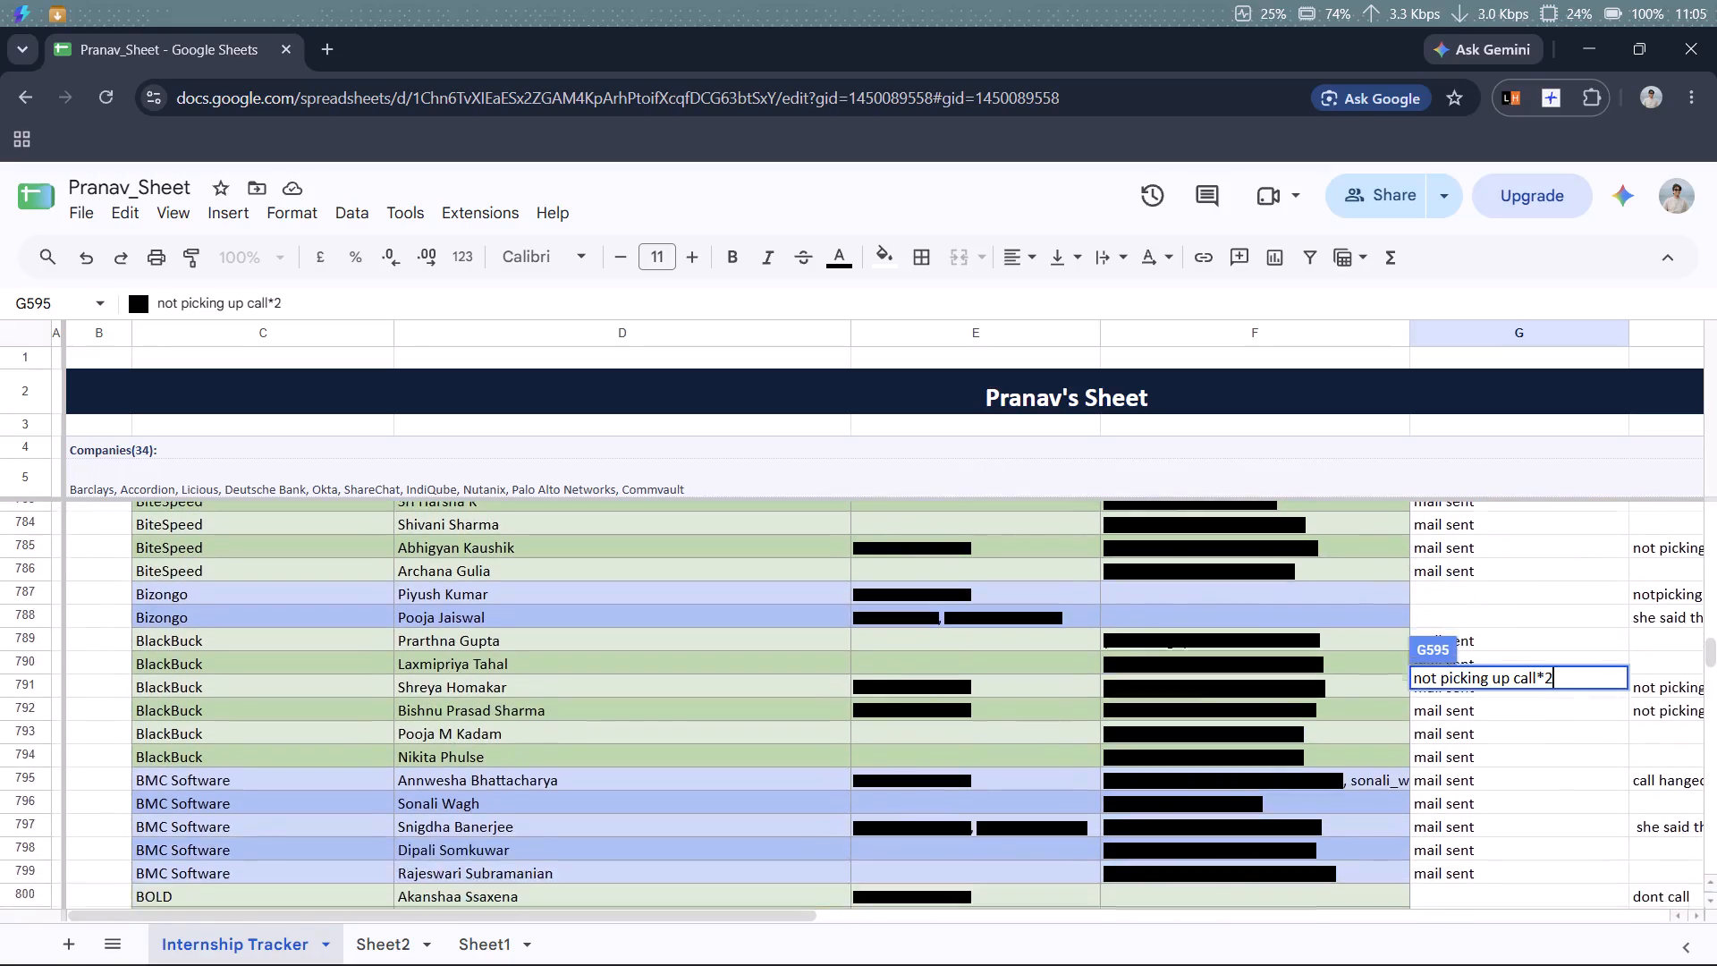
{"action": "scroll", "coordinate": [1085, 671], "scroll_direction": "down", "scroll_amount": 2}
{"action": "scroll", "coordinate": [1085, 671], "scroll_direction": "up", "scroll_amount": 2}
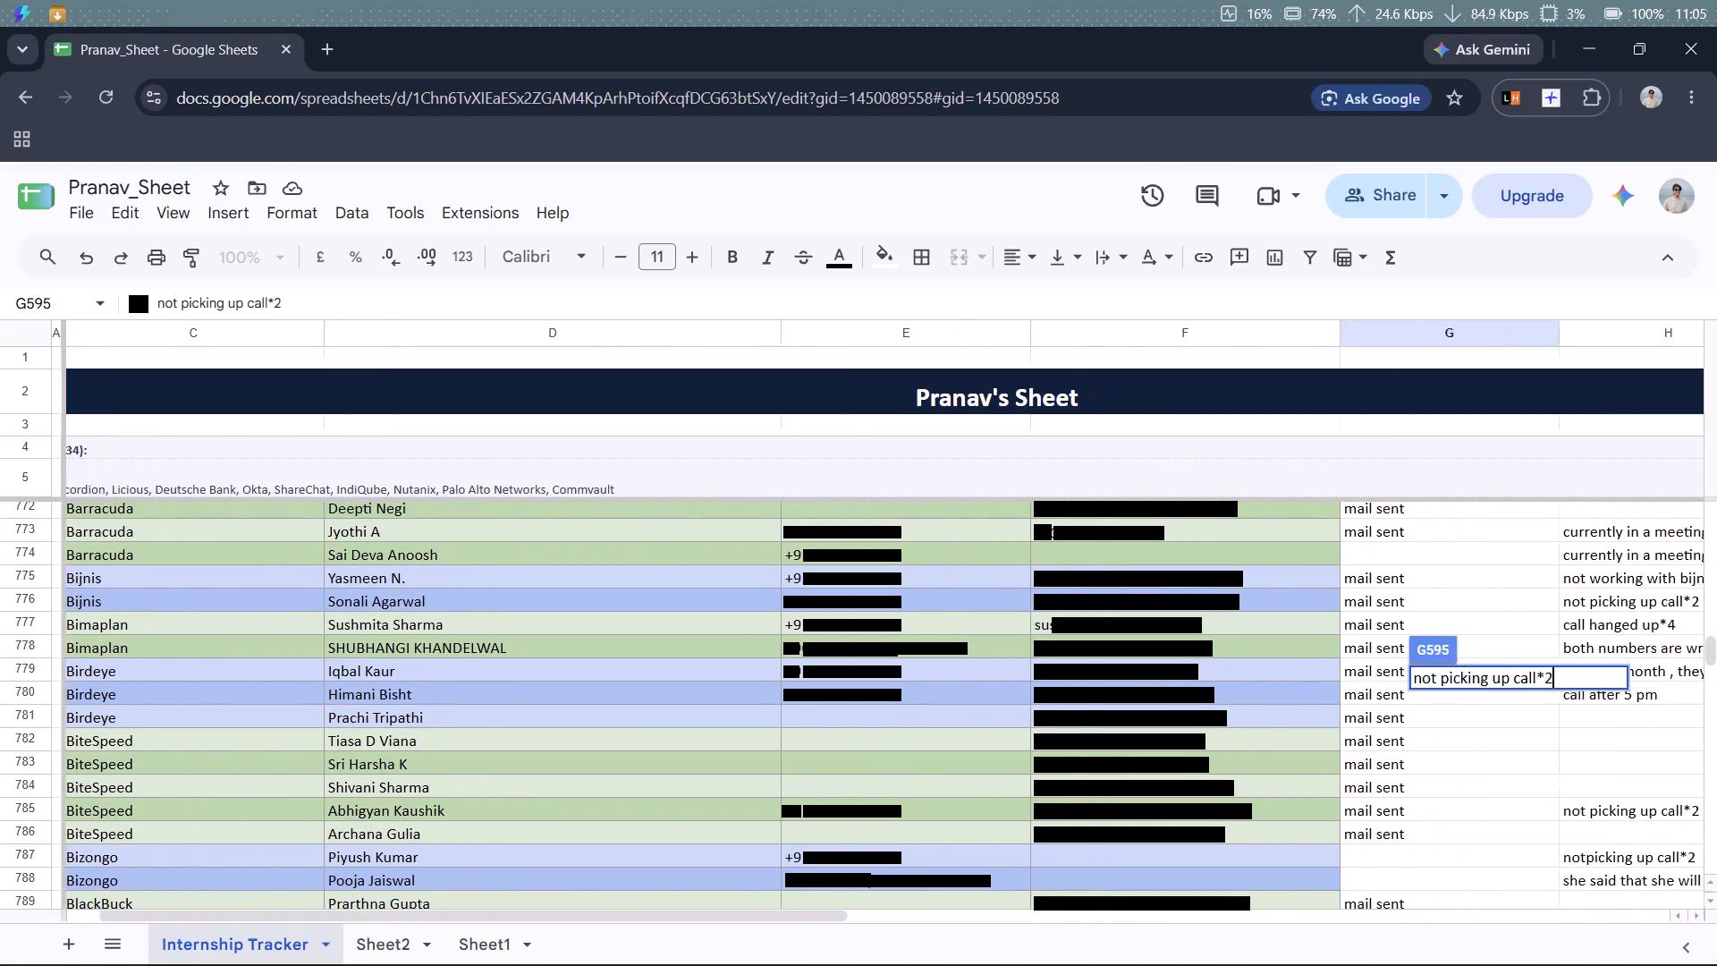
{"action": "scroll", "coordinate": [1085, 671], "scroll_direction": "up", "scroll_amount": 1}
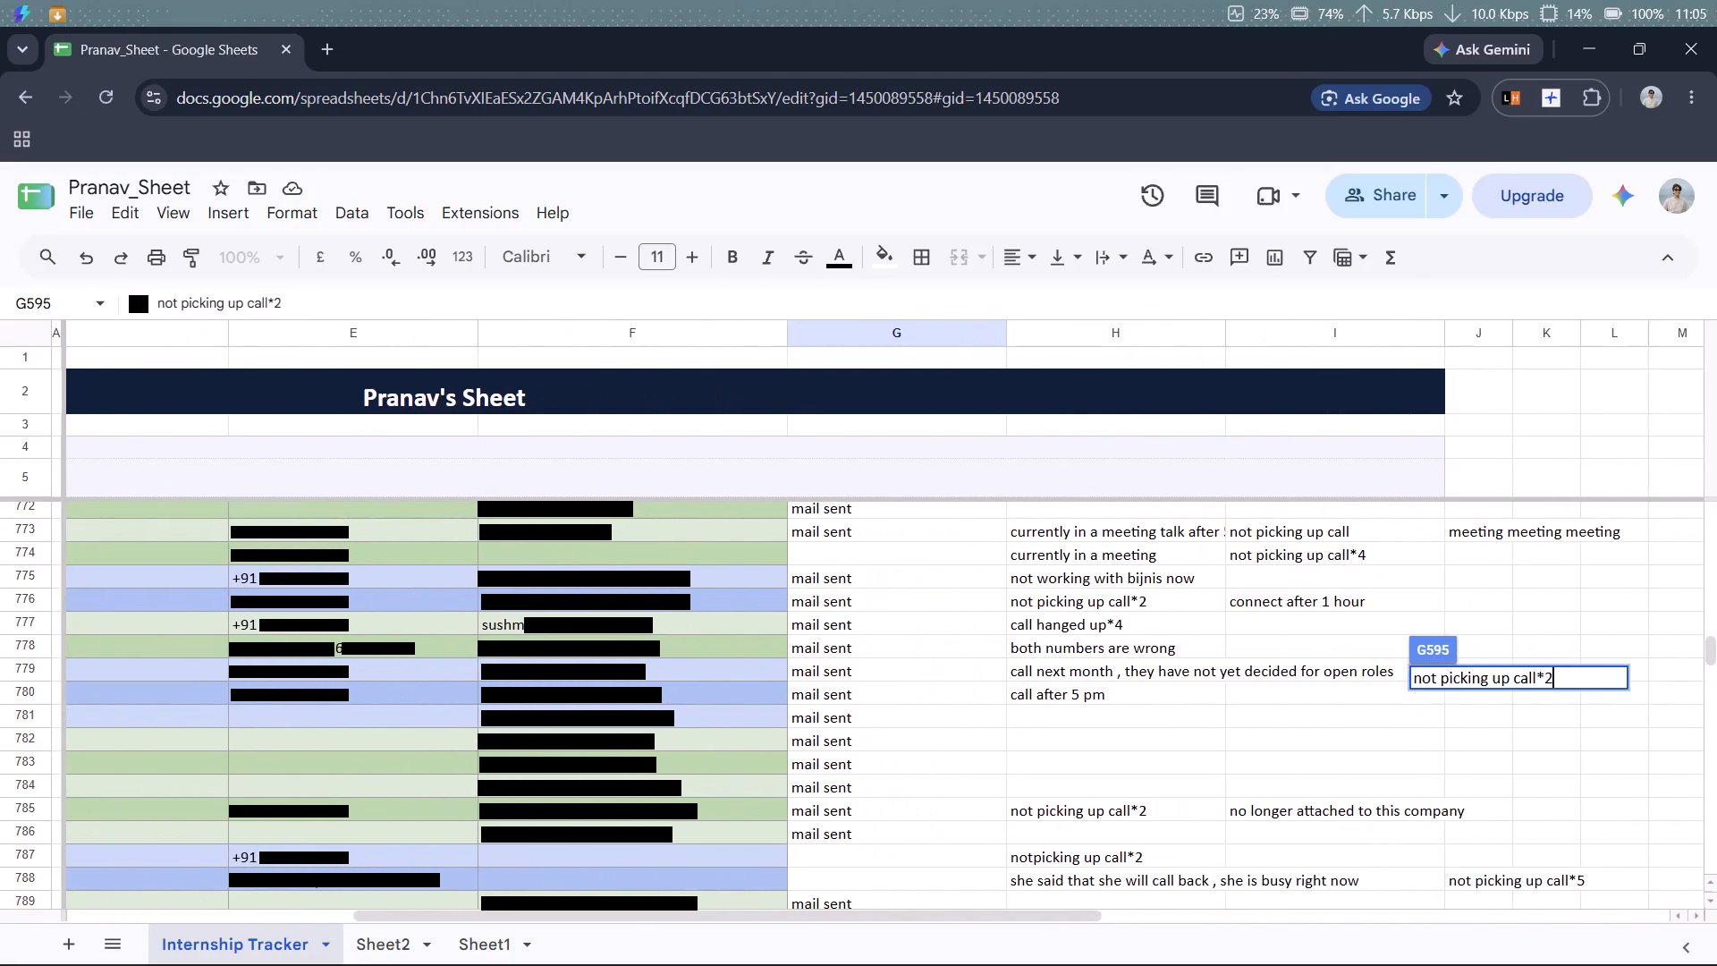
{"action": "scroll", "coordinate": [1085, 671], "scroll_direction": "right", "scroll_amount": 1}
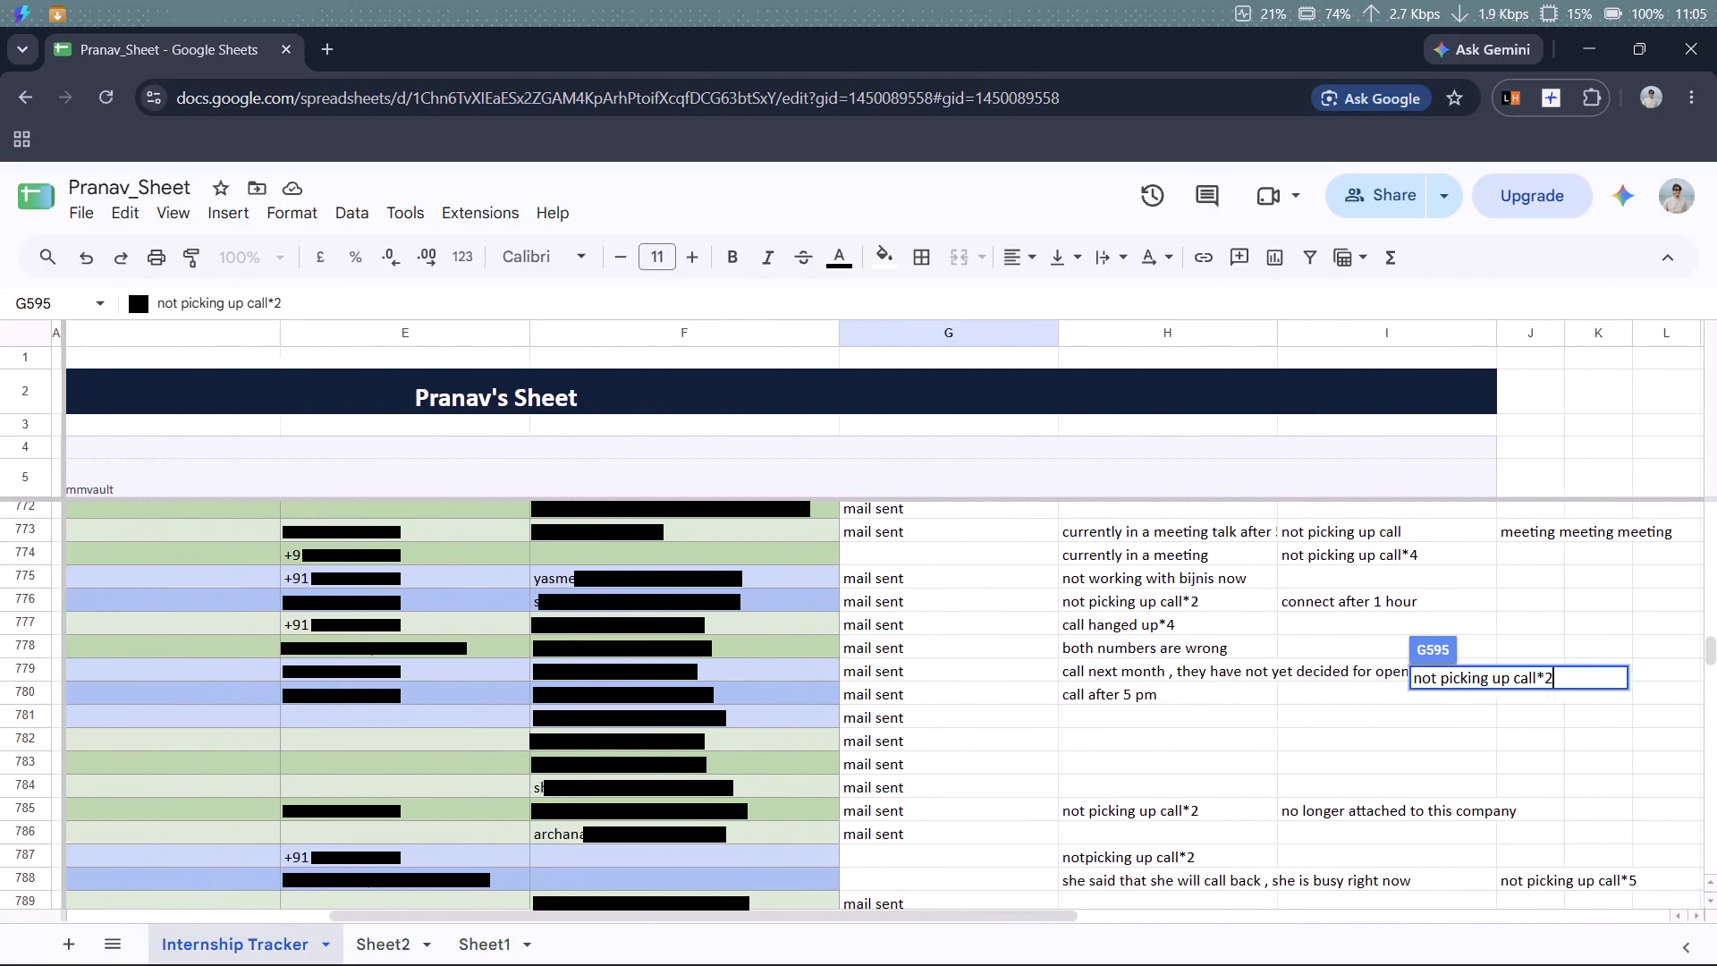
{"action": "scroll", "coordinate": [1085, 671], "scroll_direction": "right", "scroll_amount": 1}
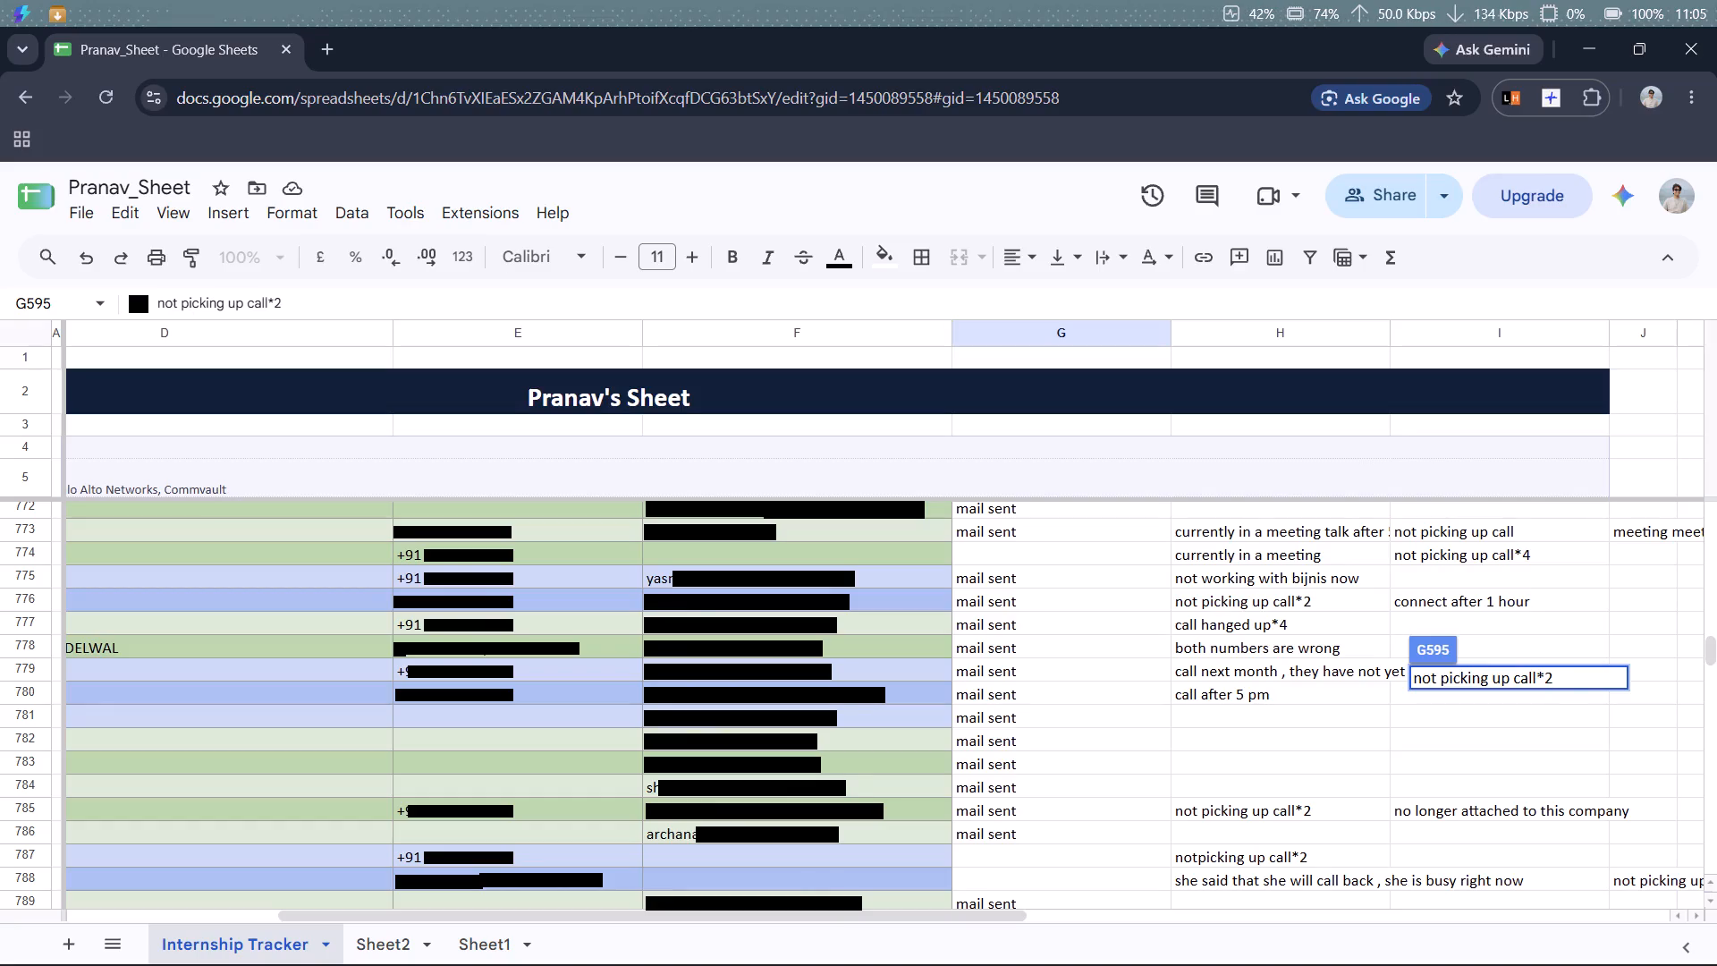
{"action": "scroll", "coordinate": [1085, 671], "scroll_direction": "right", "scroll_amount": 3}
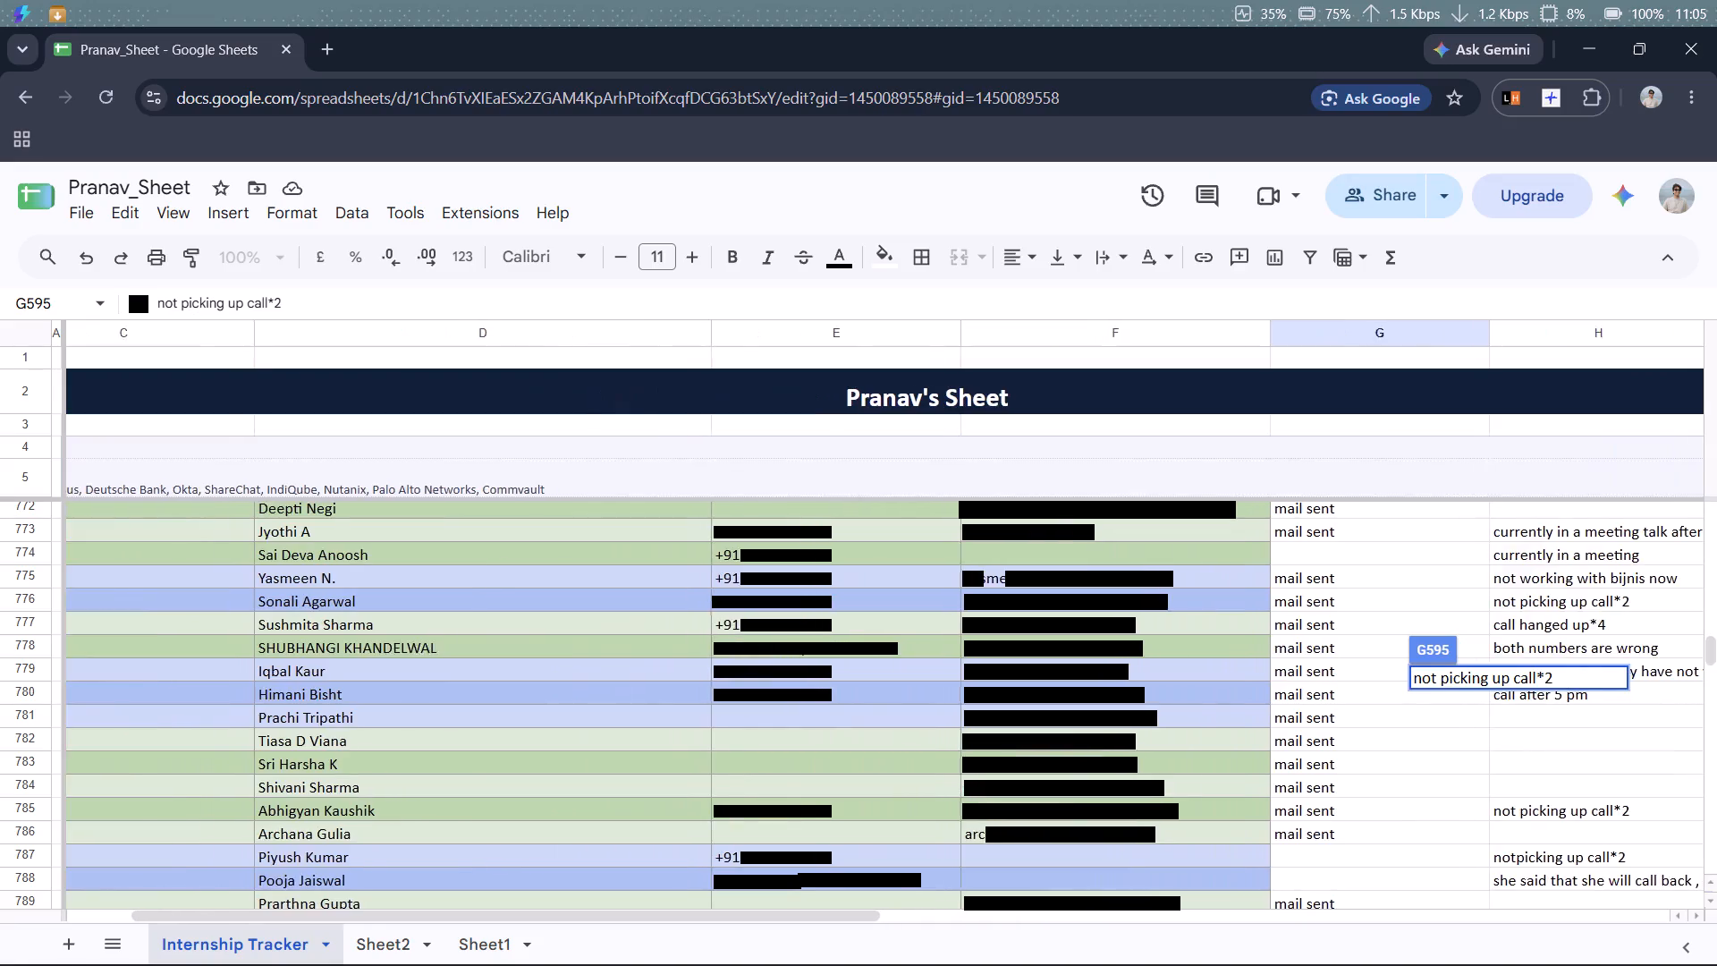
{"action": "scroll", "coordinate": [1085, 671], "scroll_direction": "right", "scroll_amount": 3}
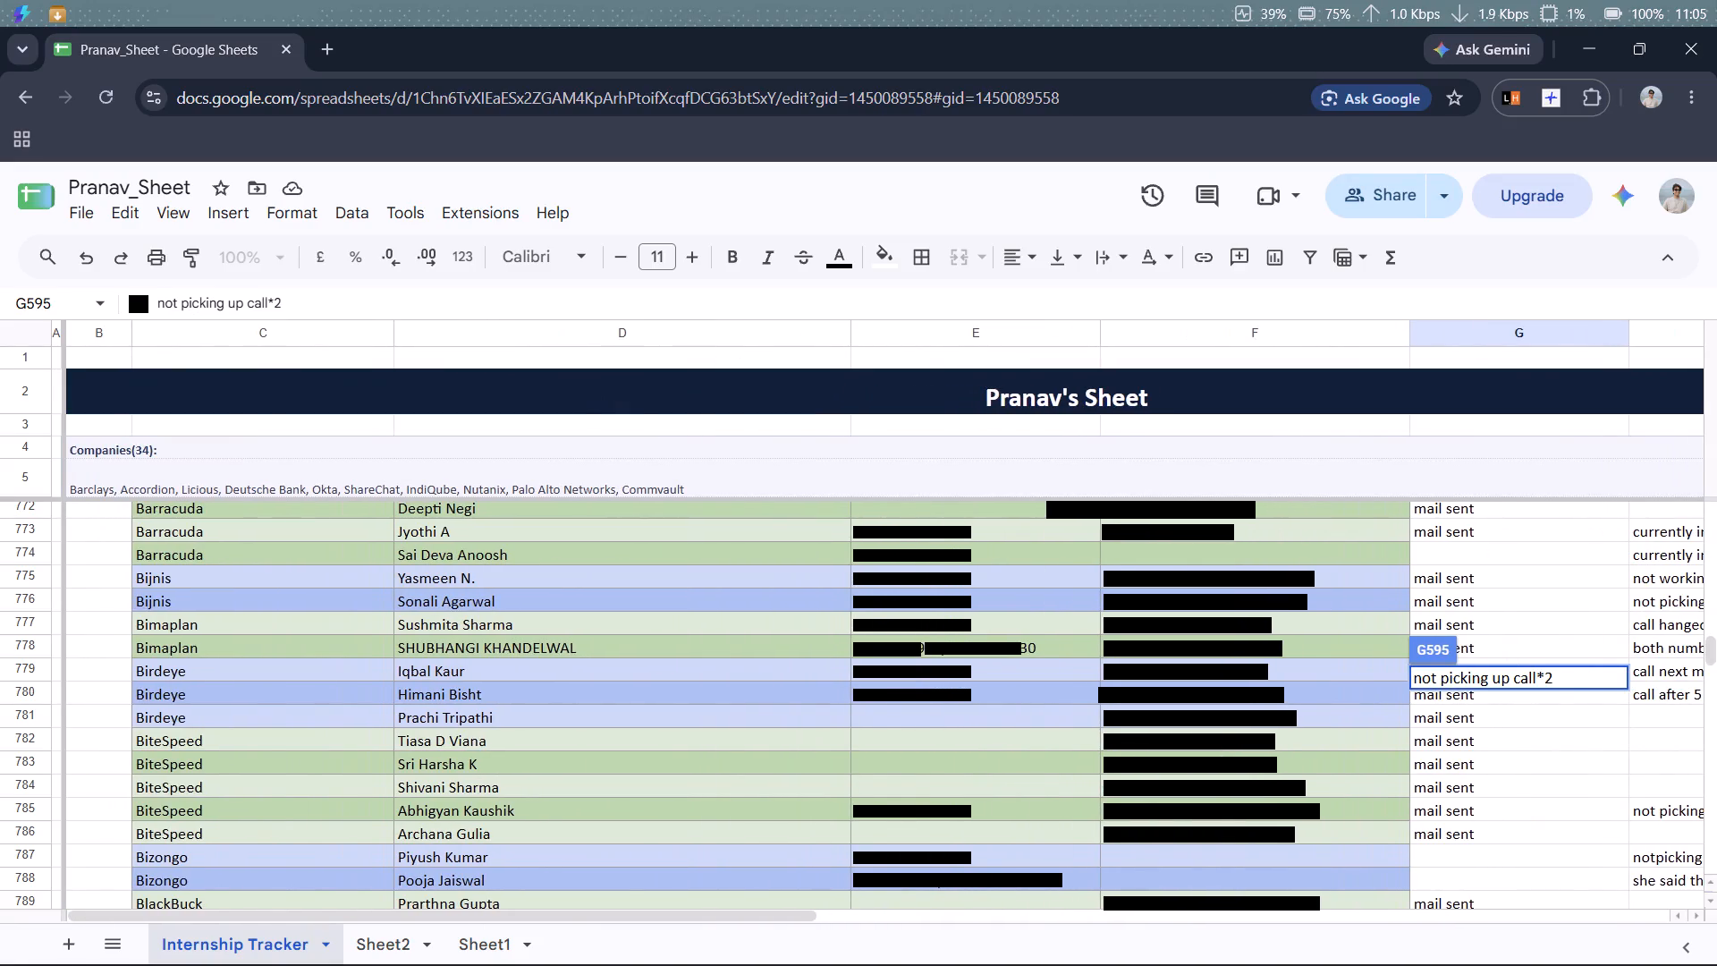
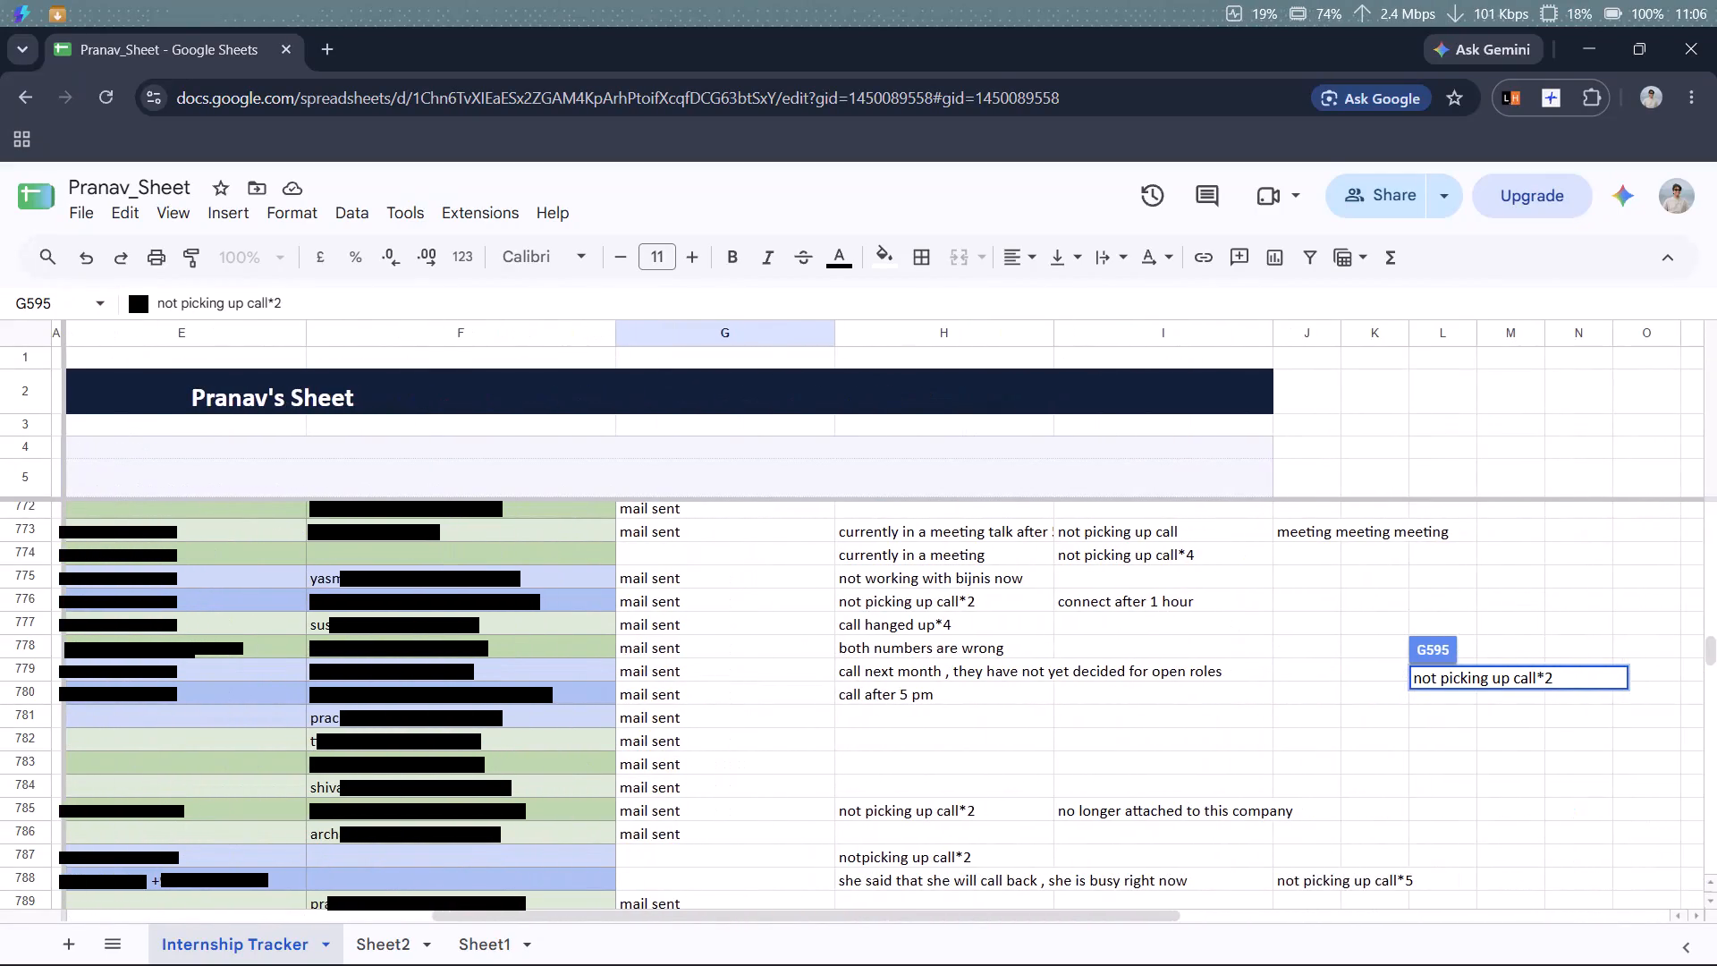
Commit the pending call note in cell G595 of the Internship Tracker.
{"action": "left_click", "coordinate": [1305, 663]}
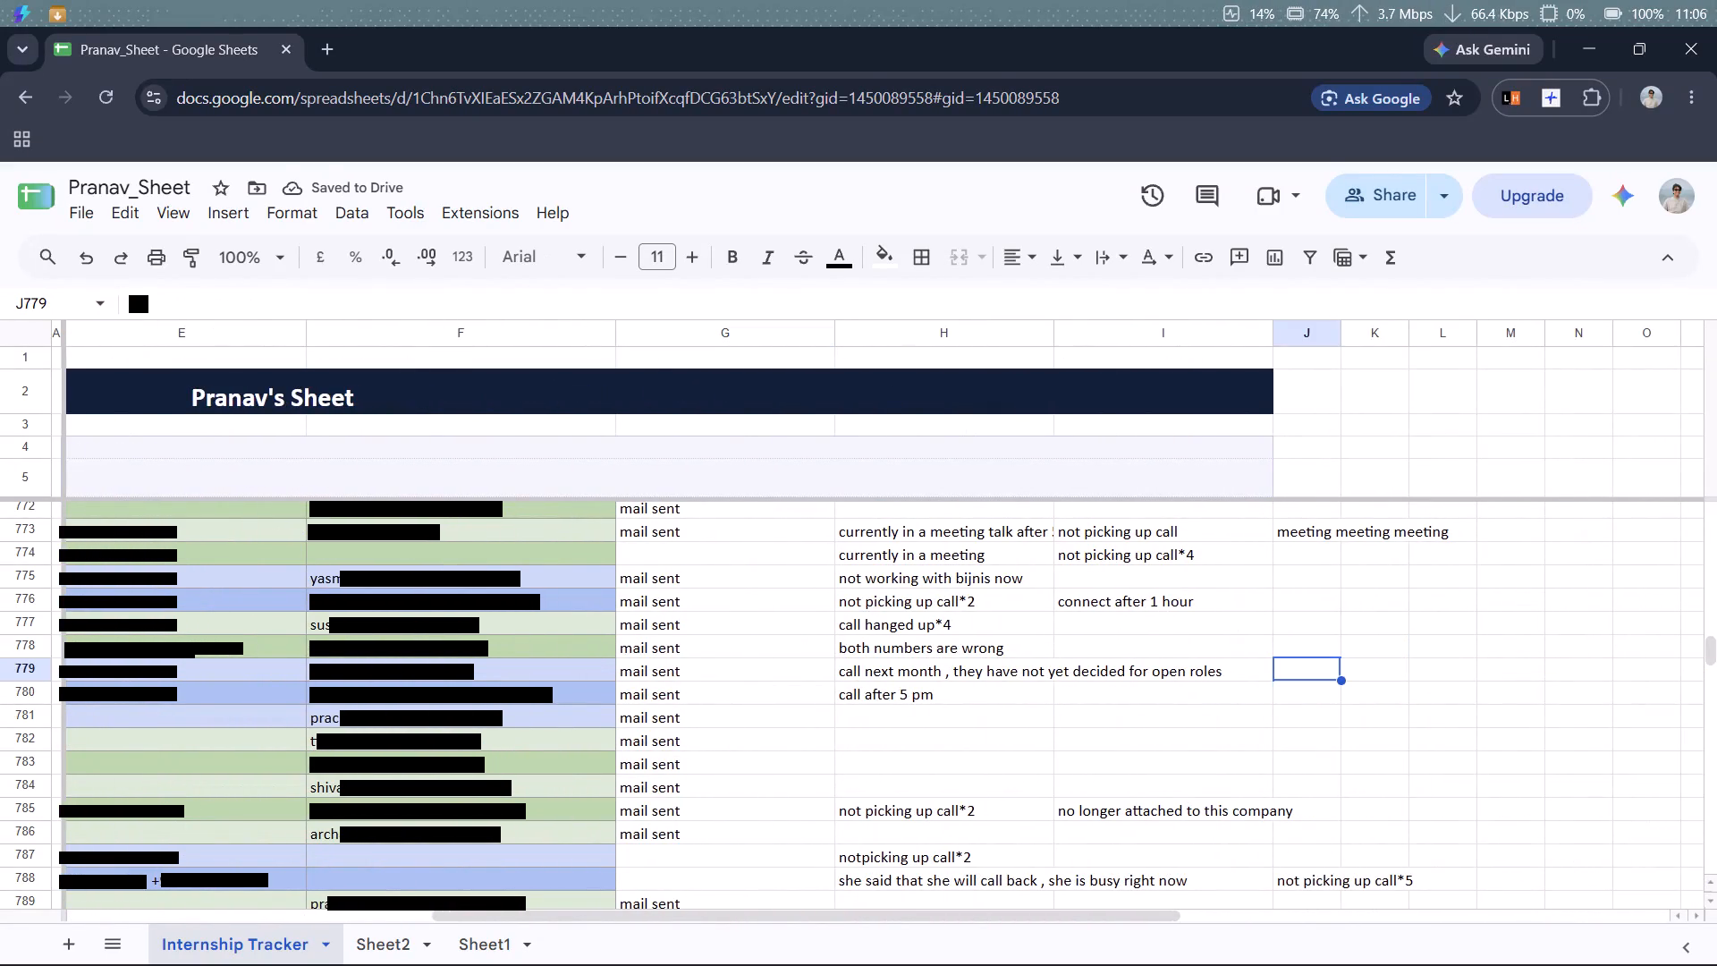
{"action": "key", "text": "t"}
{"action": "key", "text": "BackSpace"}
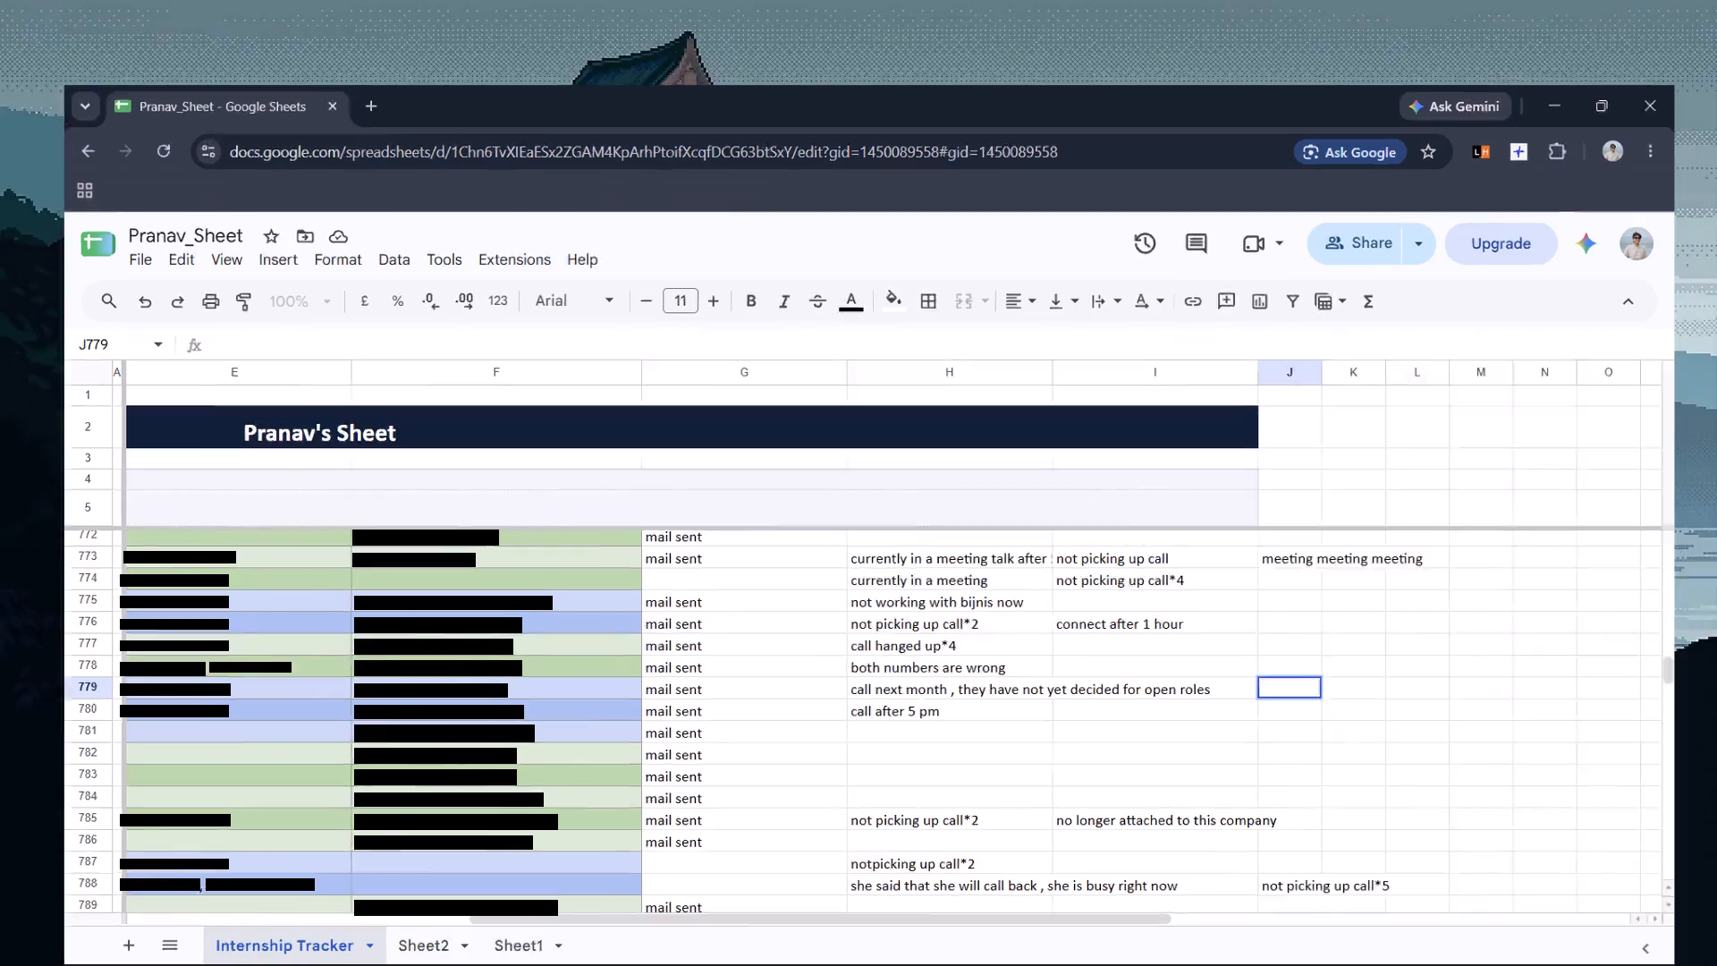
Switch to Notepad and open a new blank note alongside the existing ones.
{"action": "left_click", "coordinate": [662, 943]}
{"action": "type", "text": "notepa"}
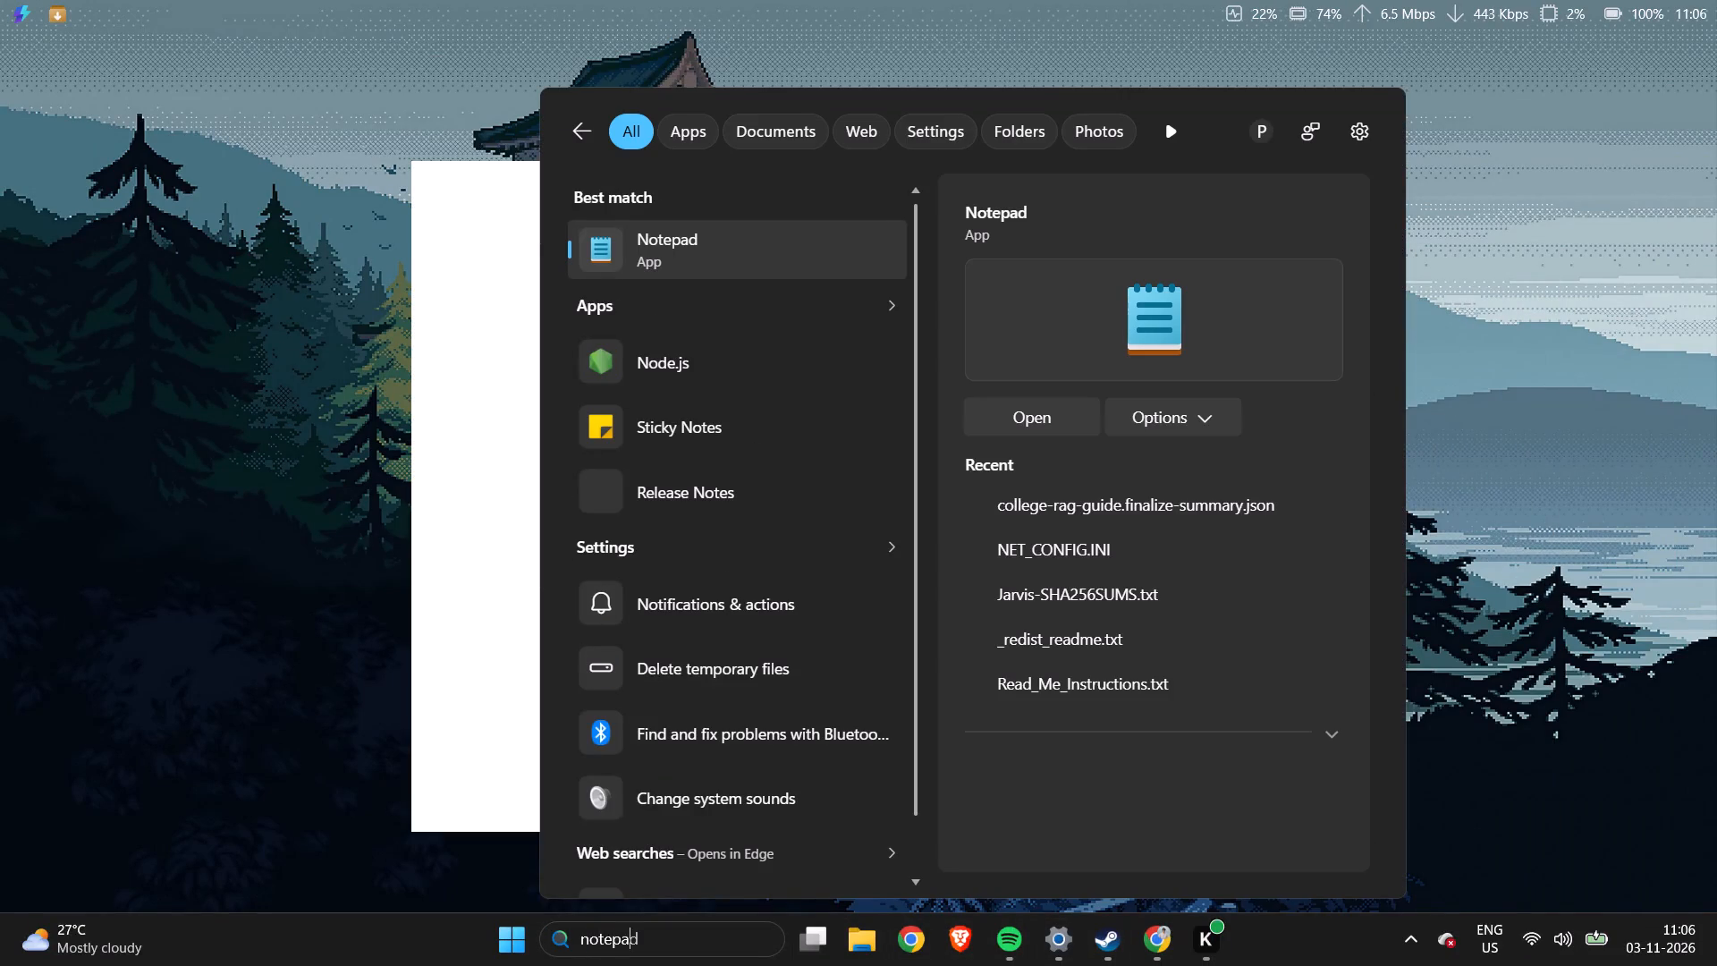
{"action": "left_click", "coordinate": [682, 251]}
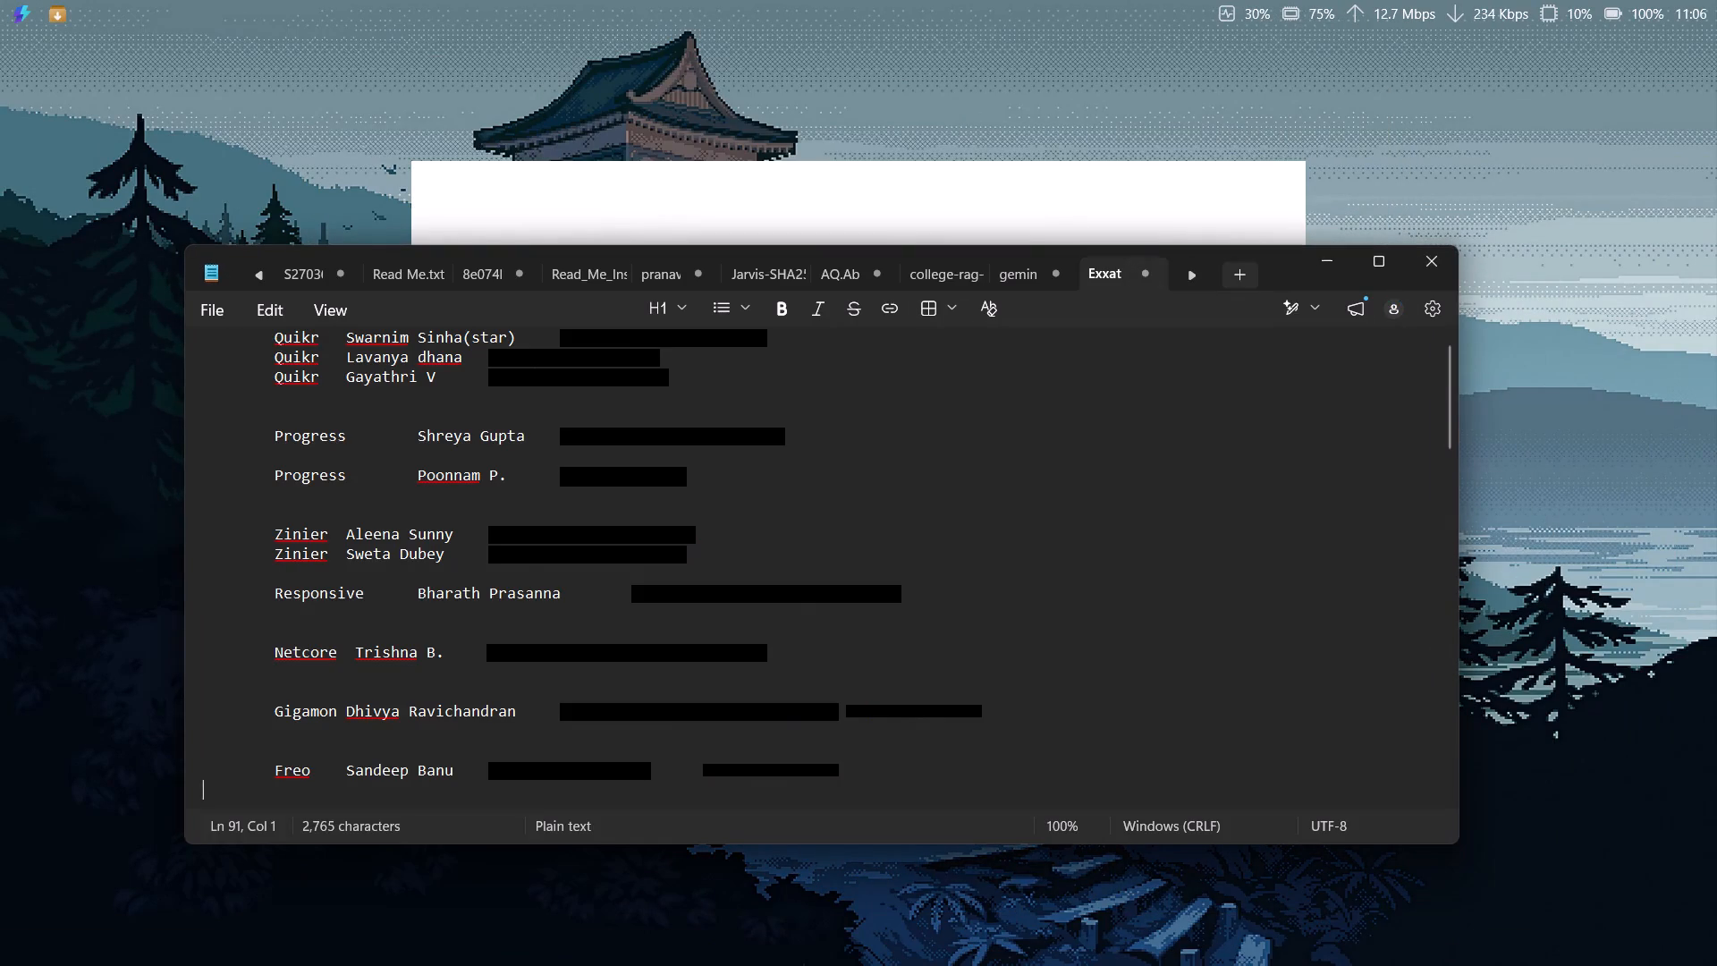
{"action": "left_click", "coordinate": [1233, 274]}
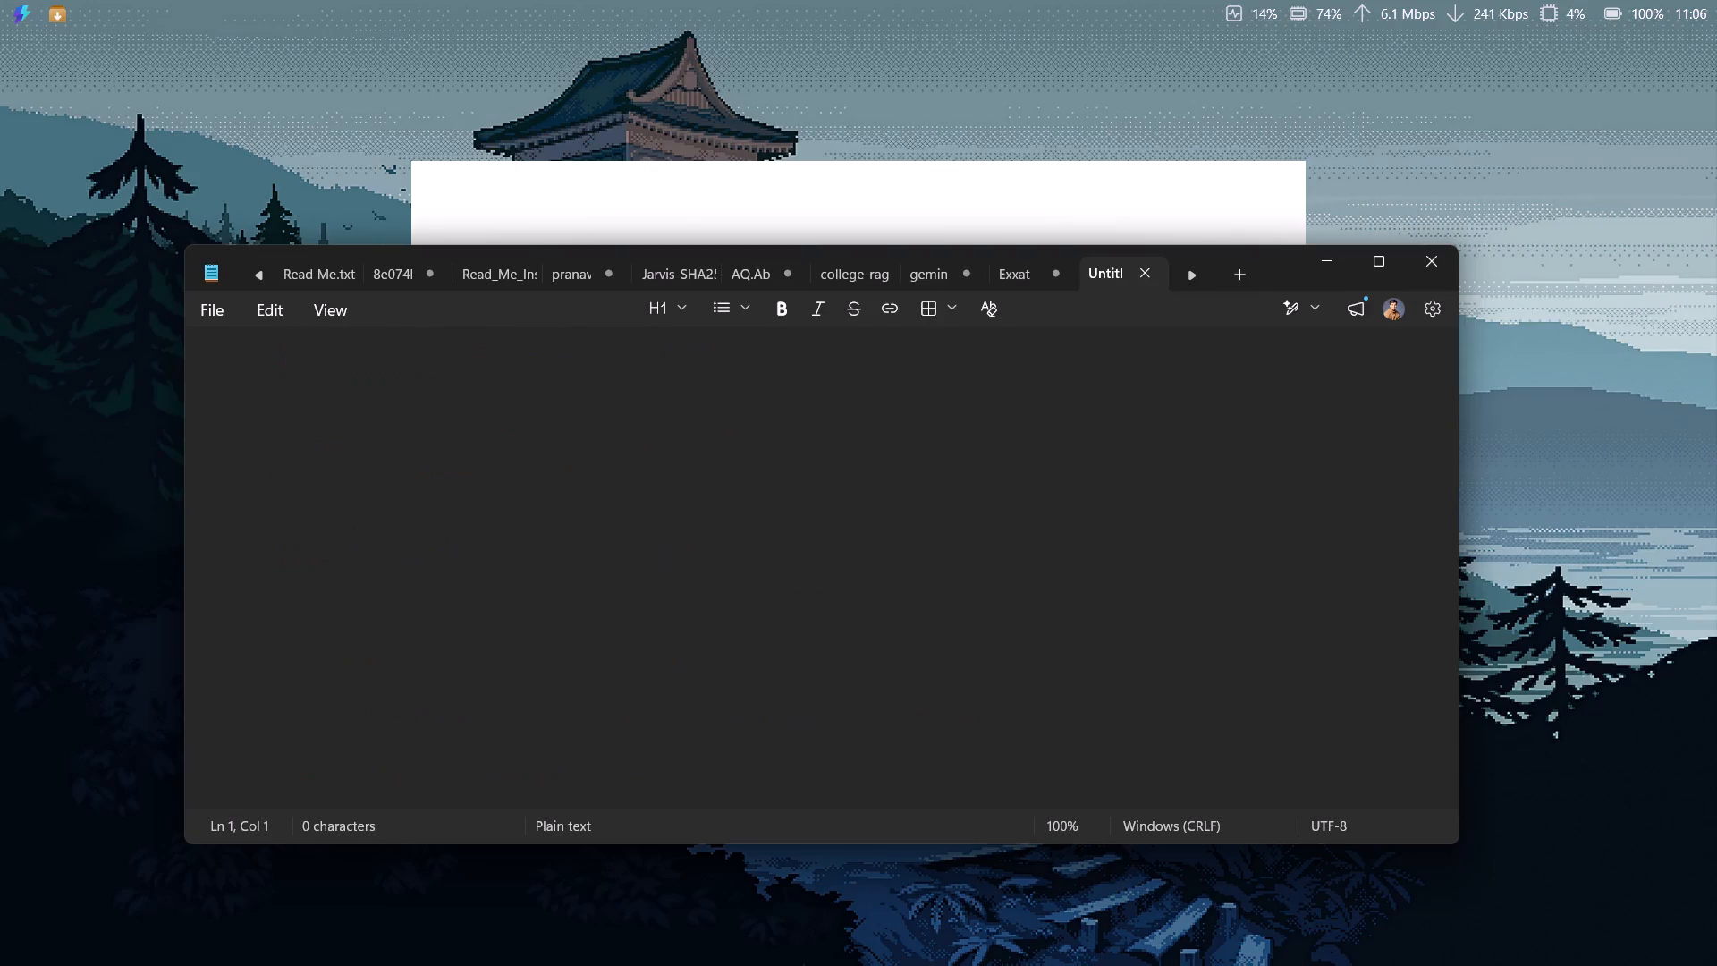
Write "Birdeye, only recruiting experienced ones not freshers" in the blank note.
{"action": "type", "text": "Bird"}
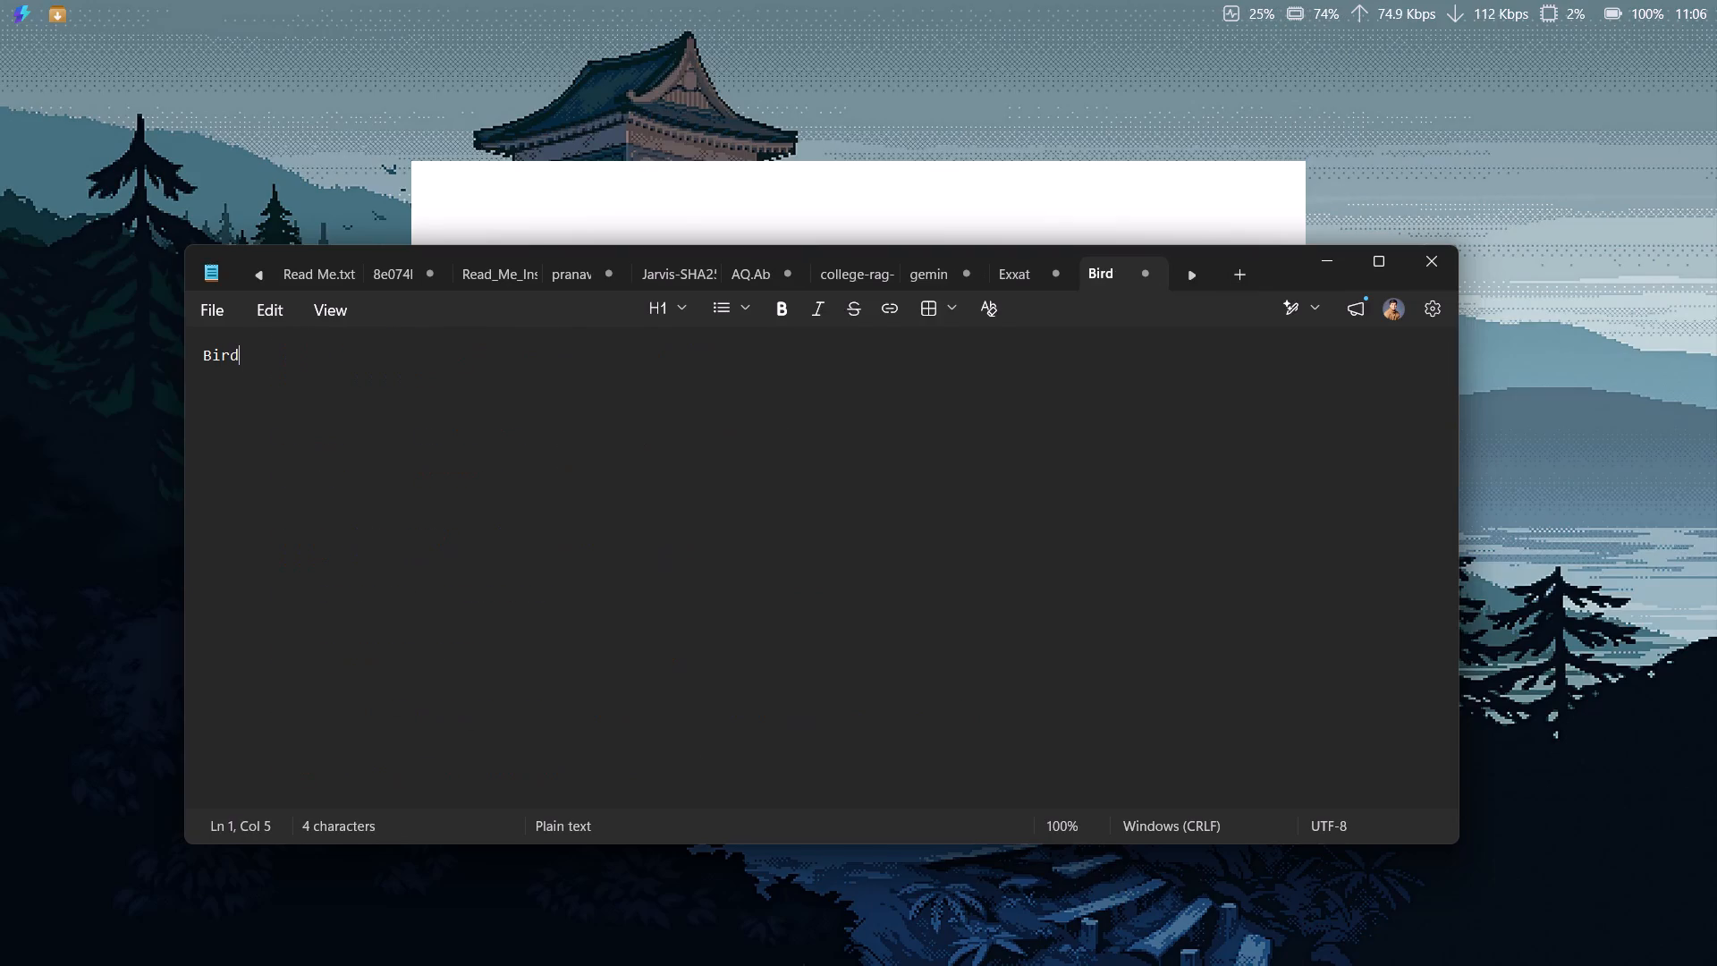
{"action": "type", "text": "eye"}
{"action": "type", "text": ", only"}
{"action": "key", "text": "space"}
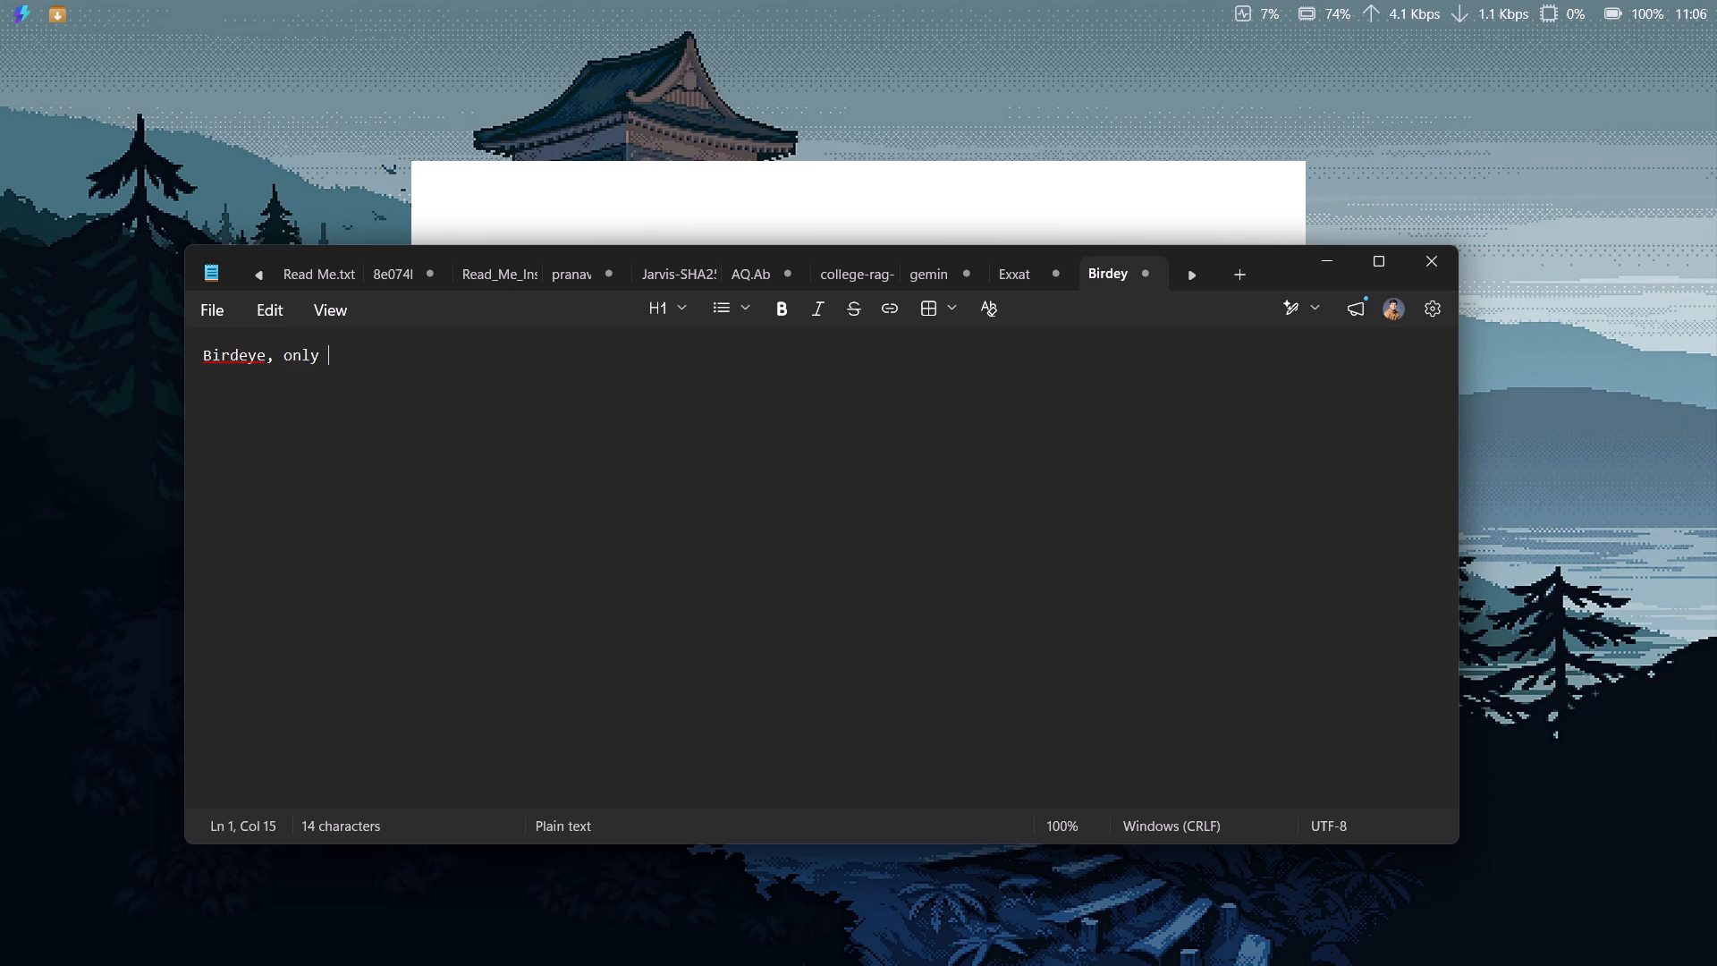
{"action": "type", "text": "recruiting"}
{"action": "key", "text": "space"}
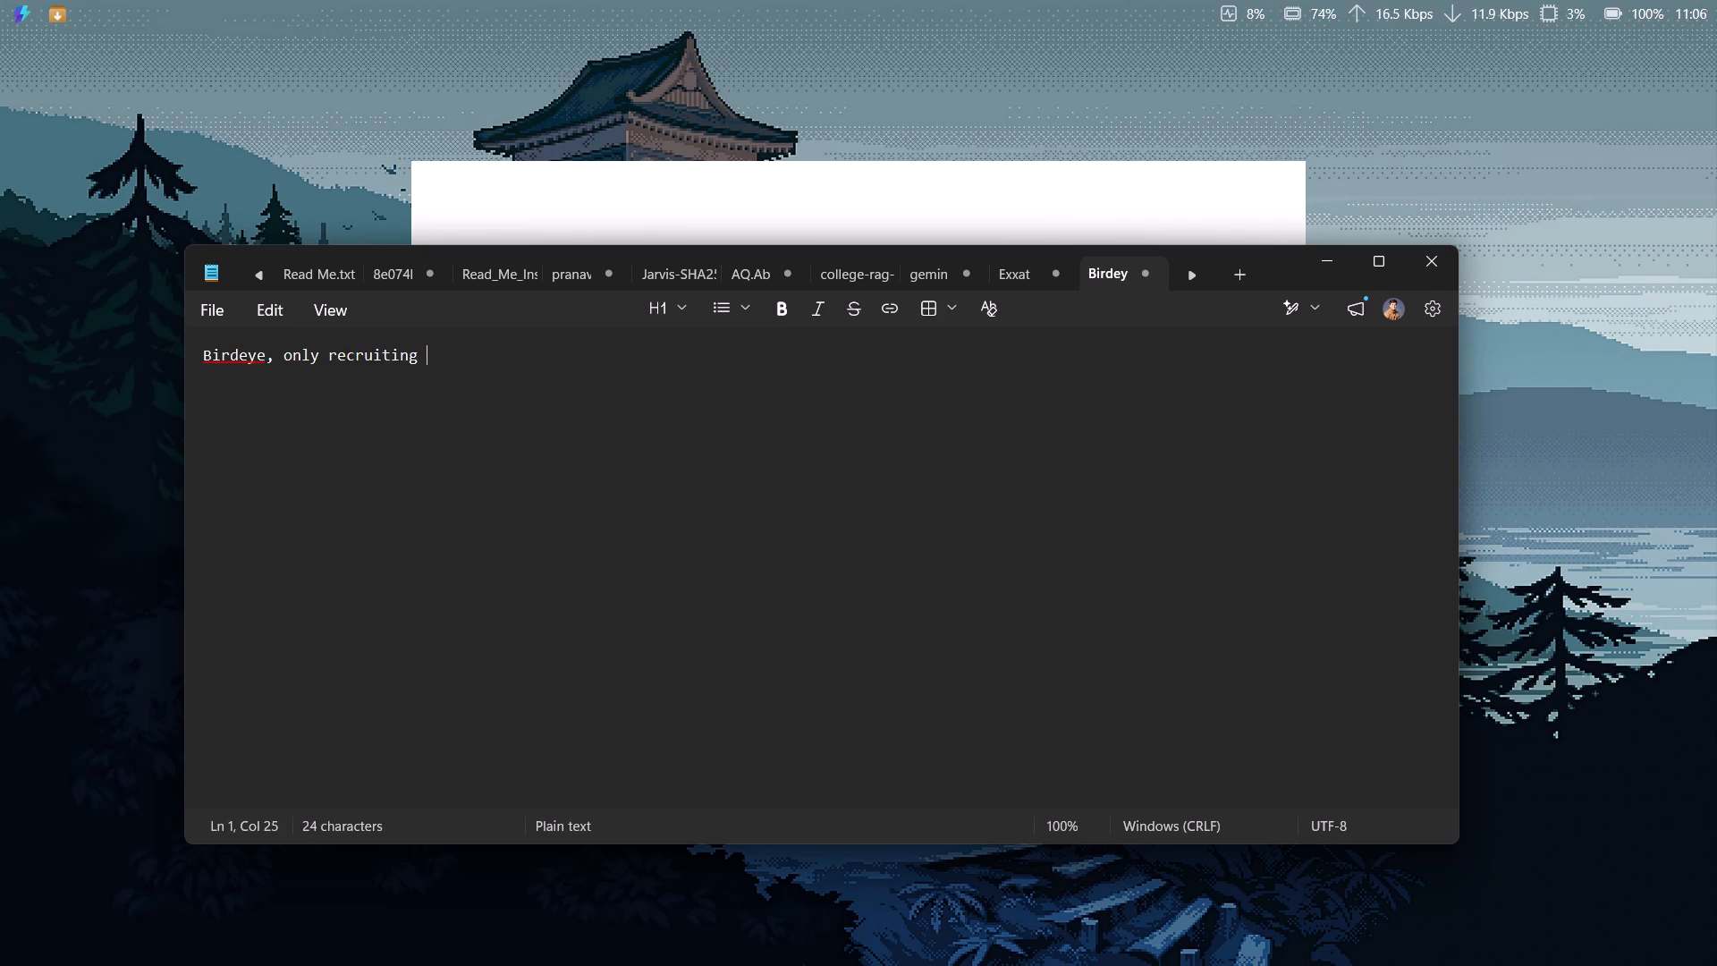
{"action": "type", "text": "experienced oes"}
{"action": "key", "text": "BackSpace"}
{"action": "key", "text": "BackSpace"}
{"action": "type", "text": "nes not freshers"}
{"action": "key", "text": "space"}
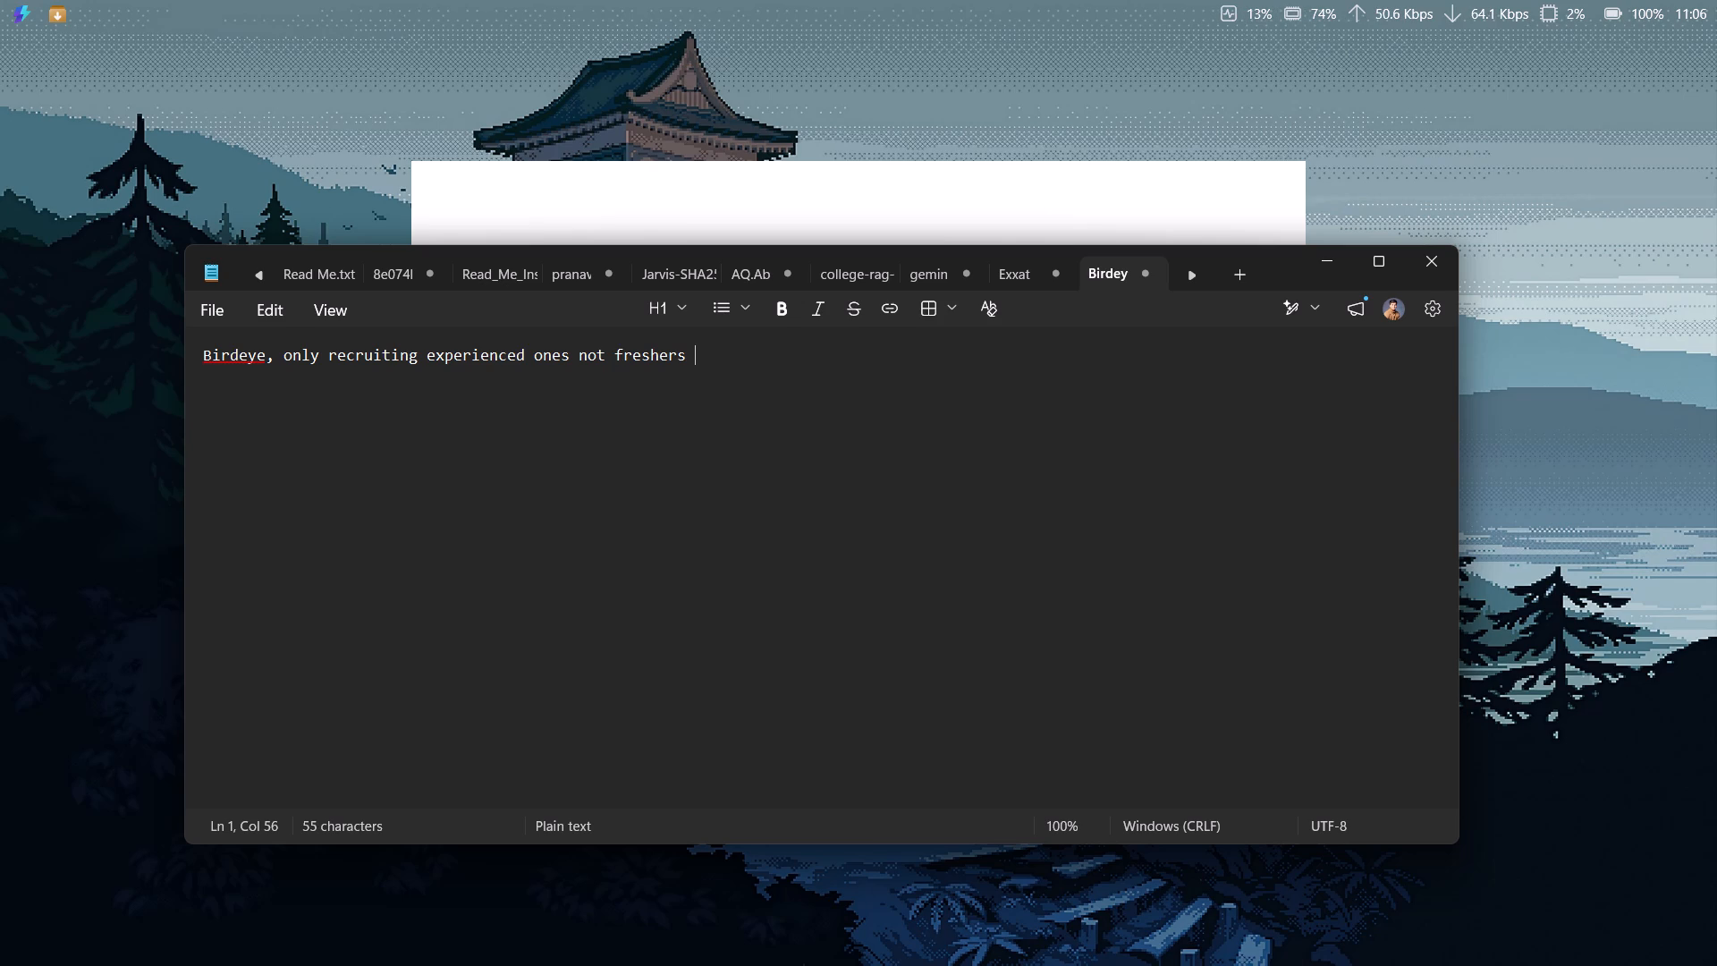
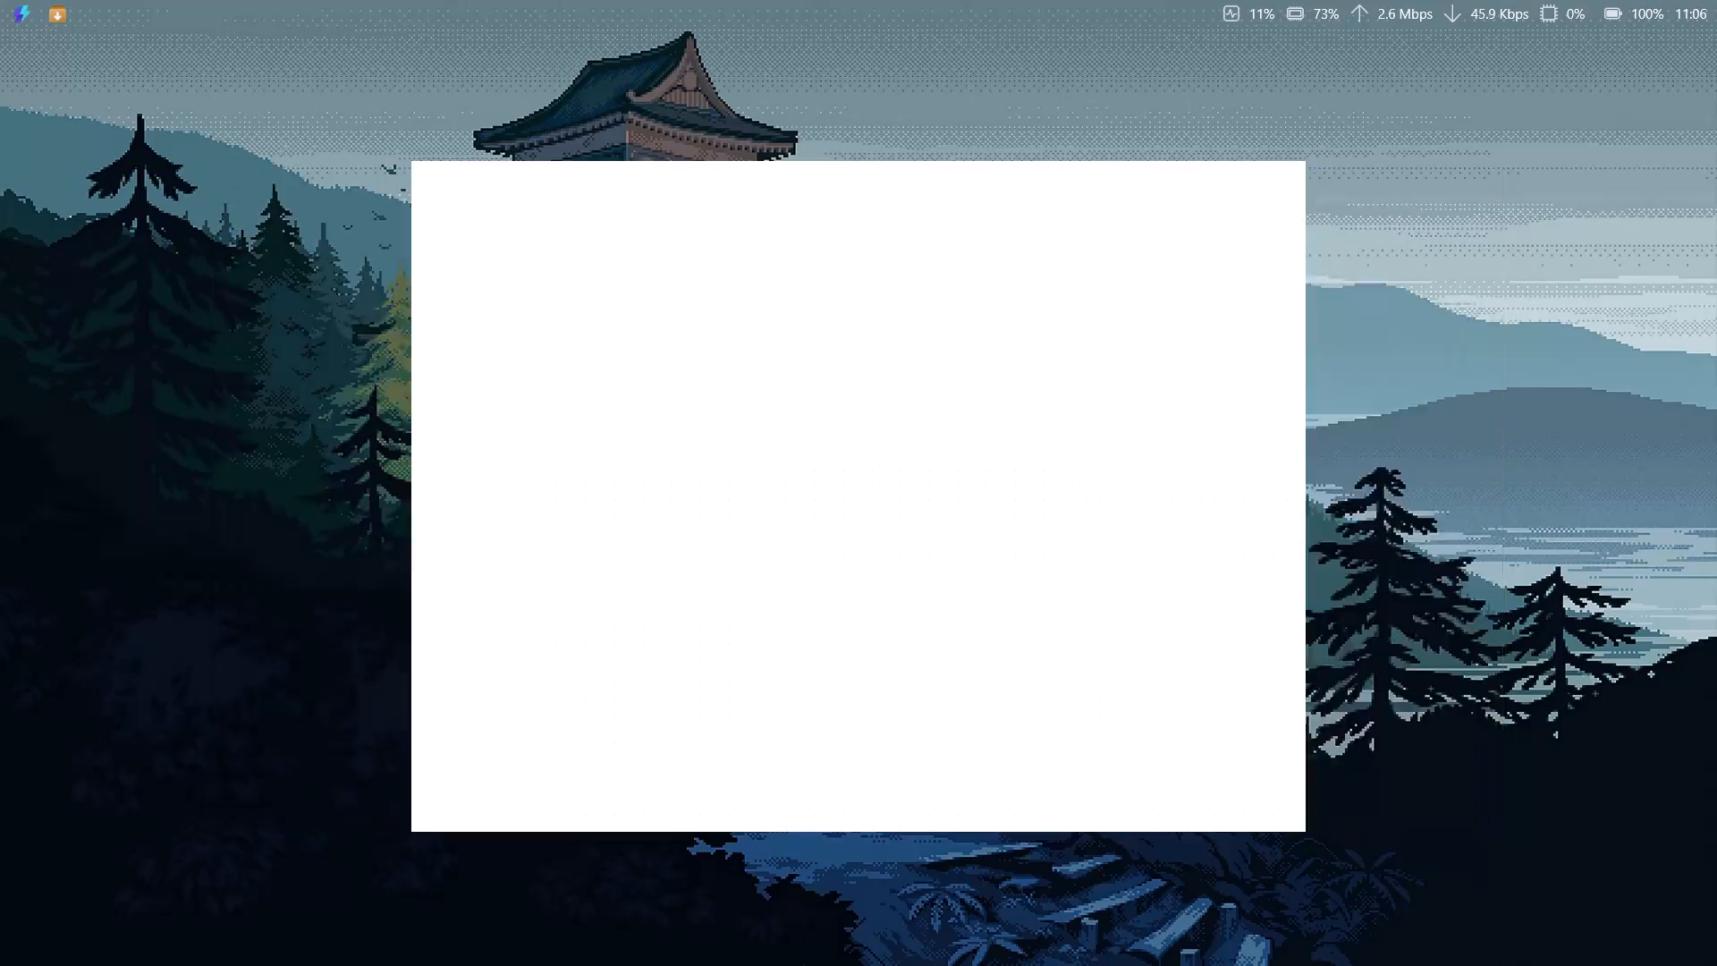
Return to Pranav_Sheet in Chrome and look through the Internship Tracker's company rows for the next contacts to call.
{"action": "scroll", "coordinate": [891, 593], "scroll_direction": "right", "scroll_amount": 2}
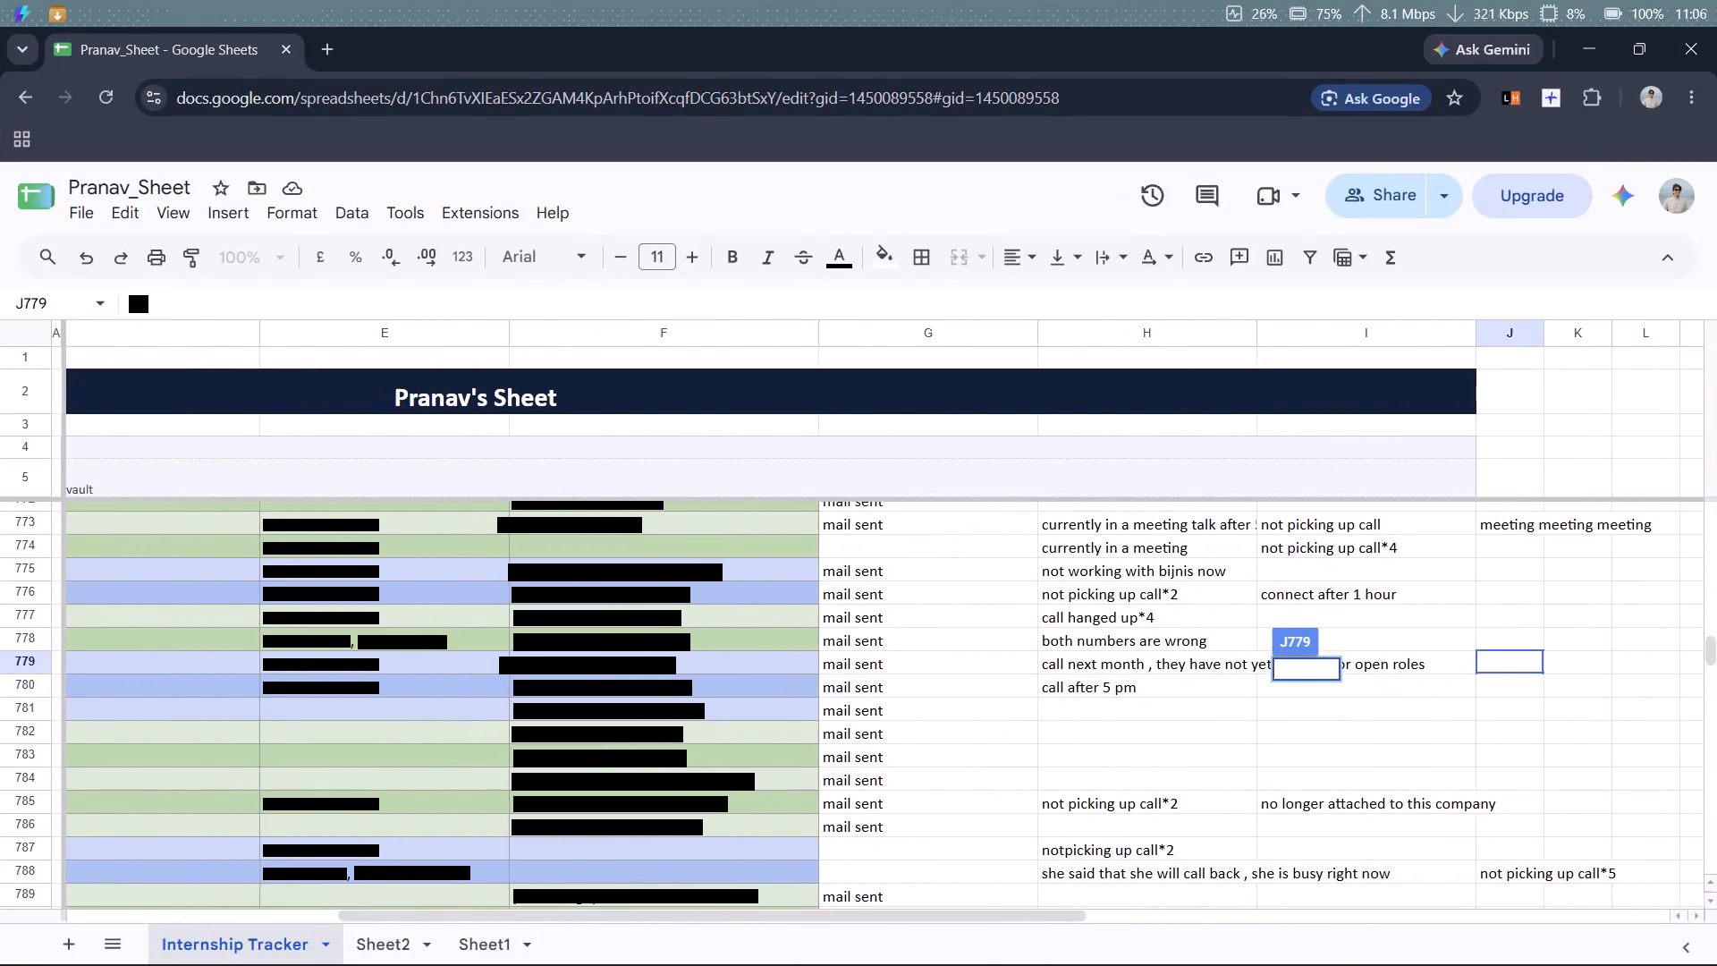
{"action": "left_click", "coordinate": [891, 593]}
{"action": "scroll", "coordinate": [891, 593], "scroll_direction": "down", "scroll_amount": 8}
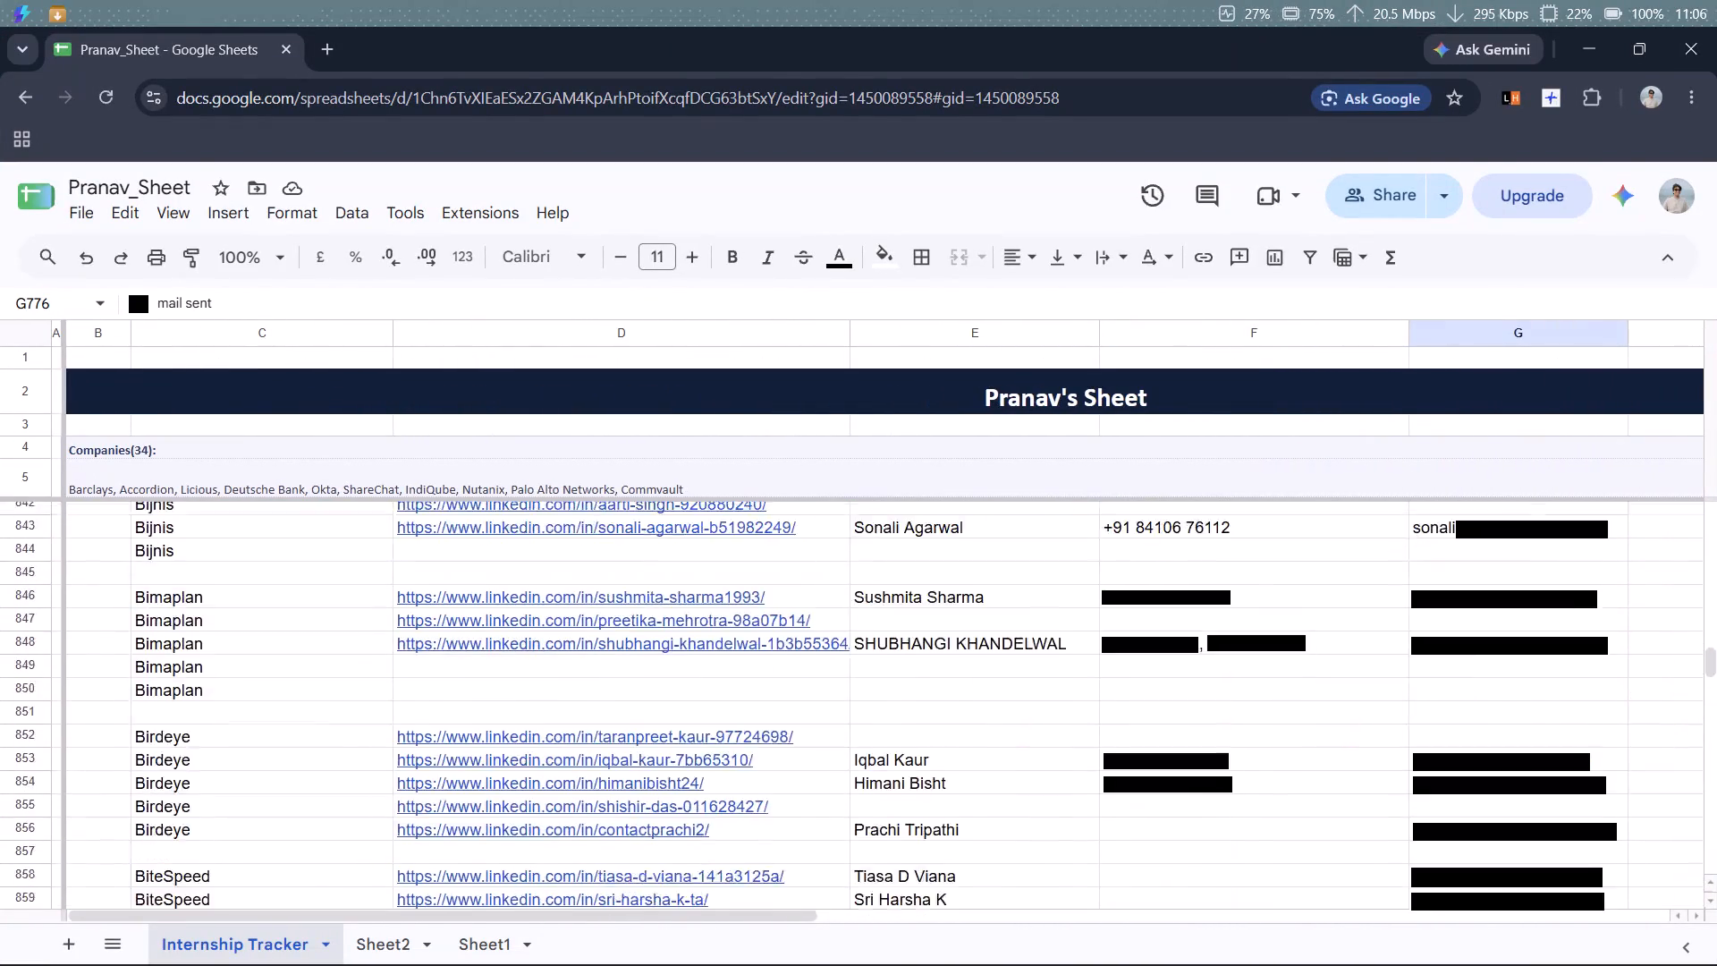
{"action": "scroll", "coordinate": [891, 593], "scroll_direction": "down", "scroll_amount": 7}
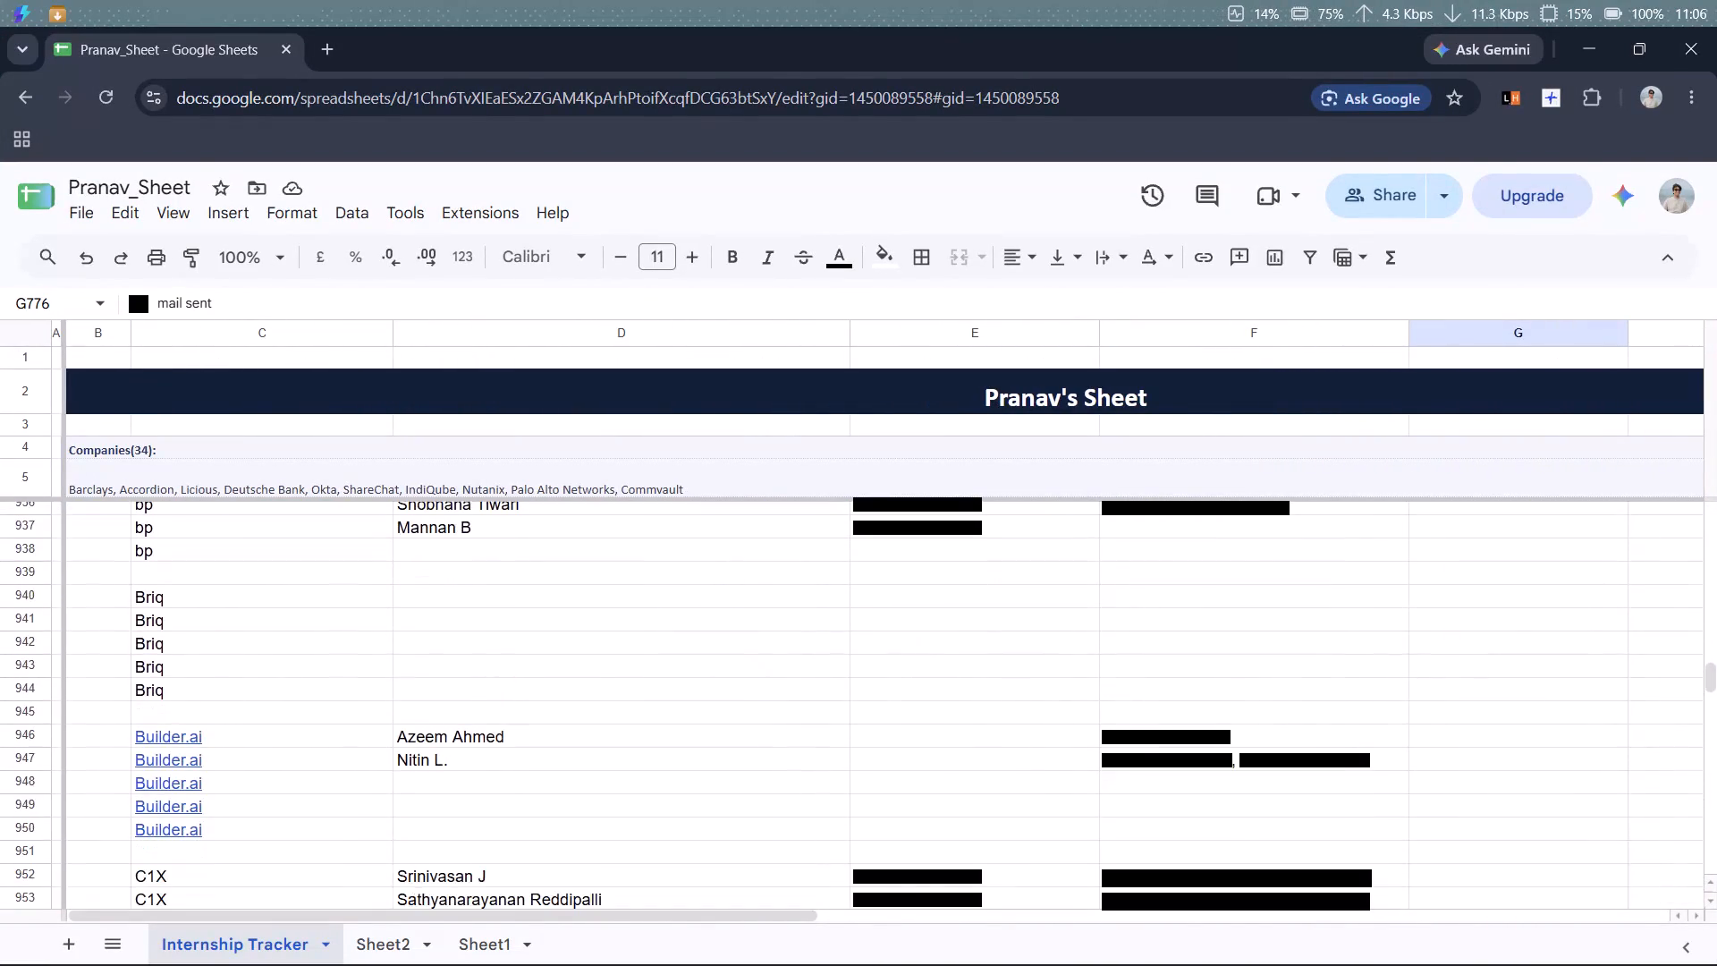
{"action": "scroll", "coordinate": [891, 593], "scroll_direction": "down", "scroll_amount": 7}
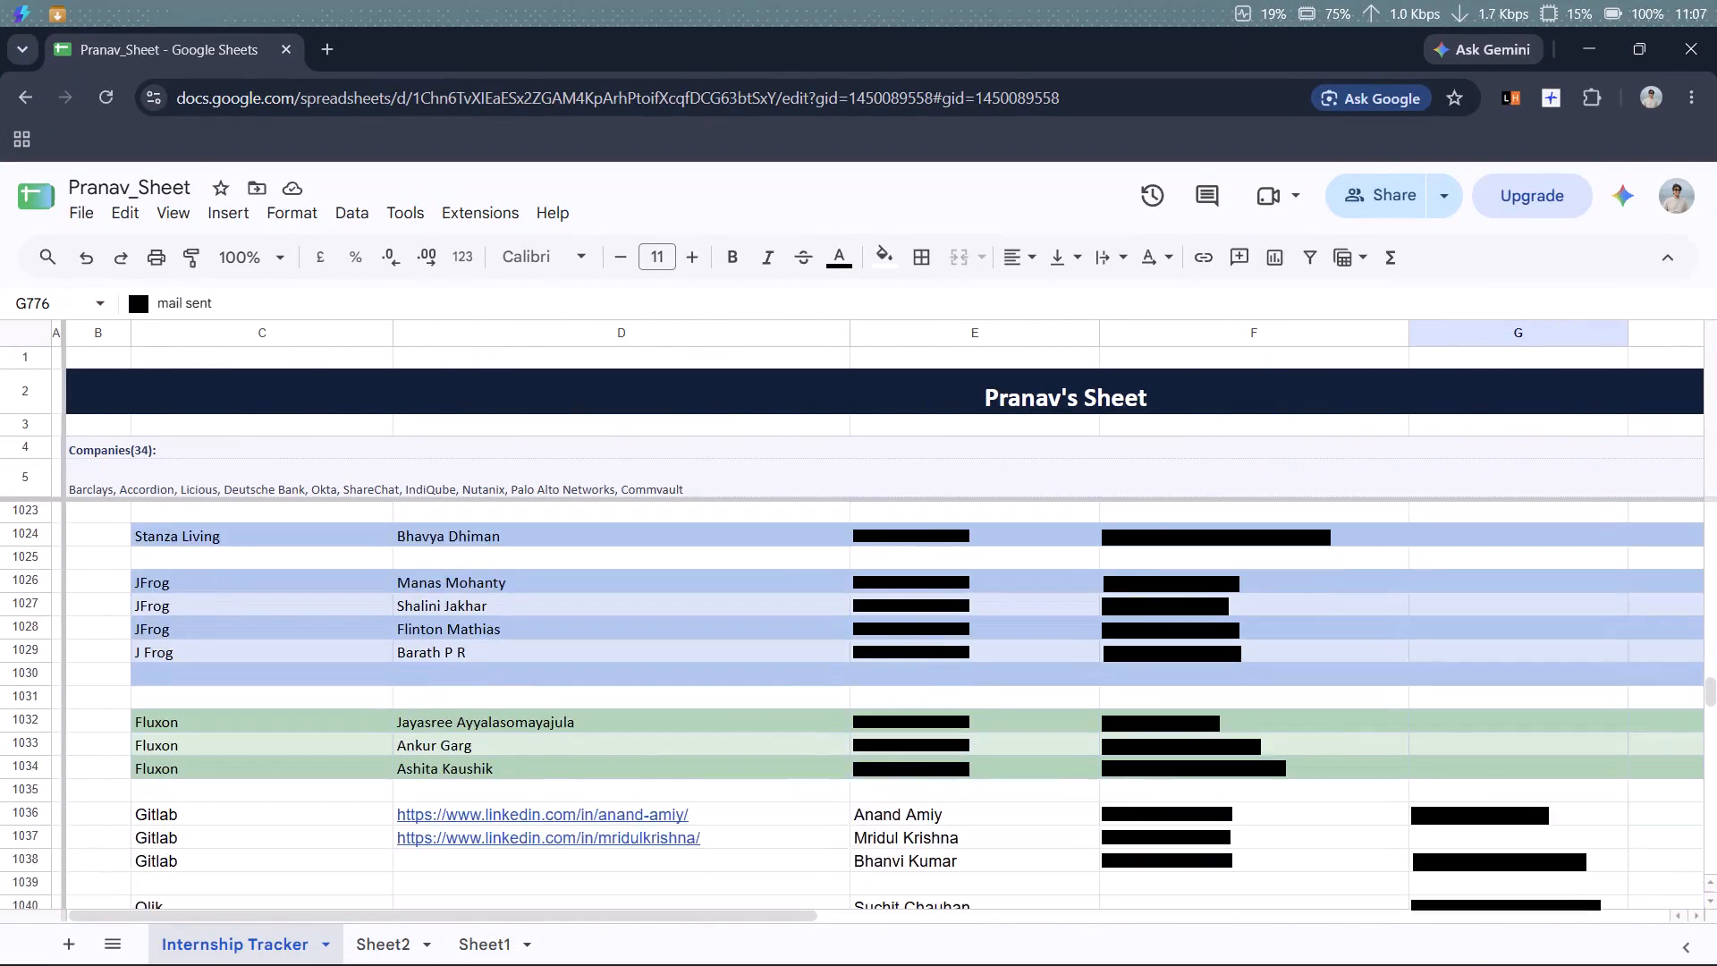
{"action": "scroll", "coordinate": [891, 593], "scroll_direction": "down", "scroll_amount": 6}
{"action": "scroll", "coordinate": [891, 593], "scroll_direction": "up", "scroll_amount": 3}
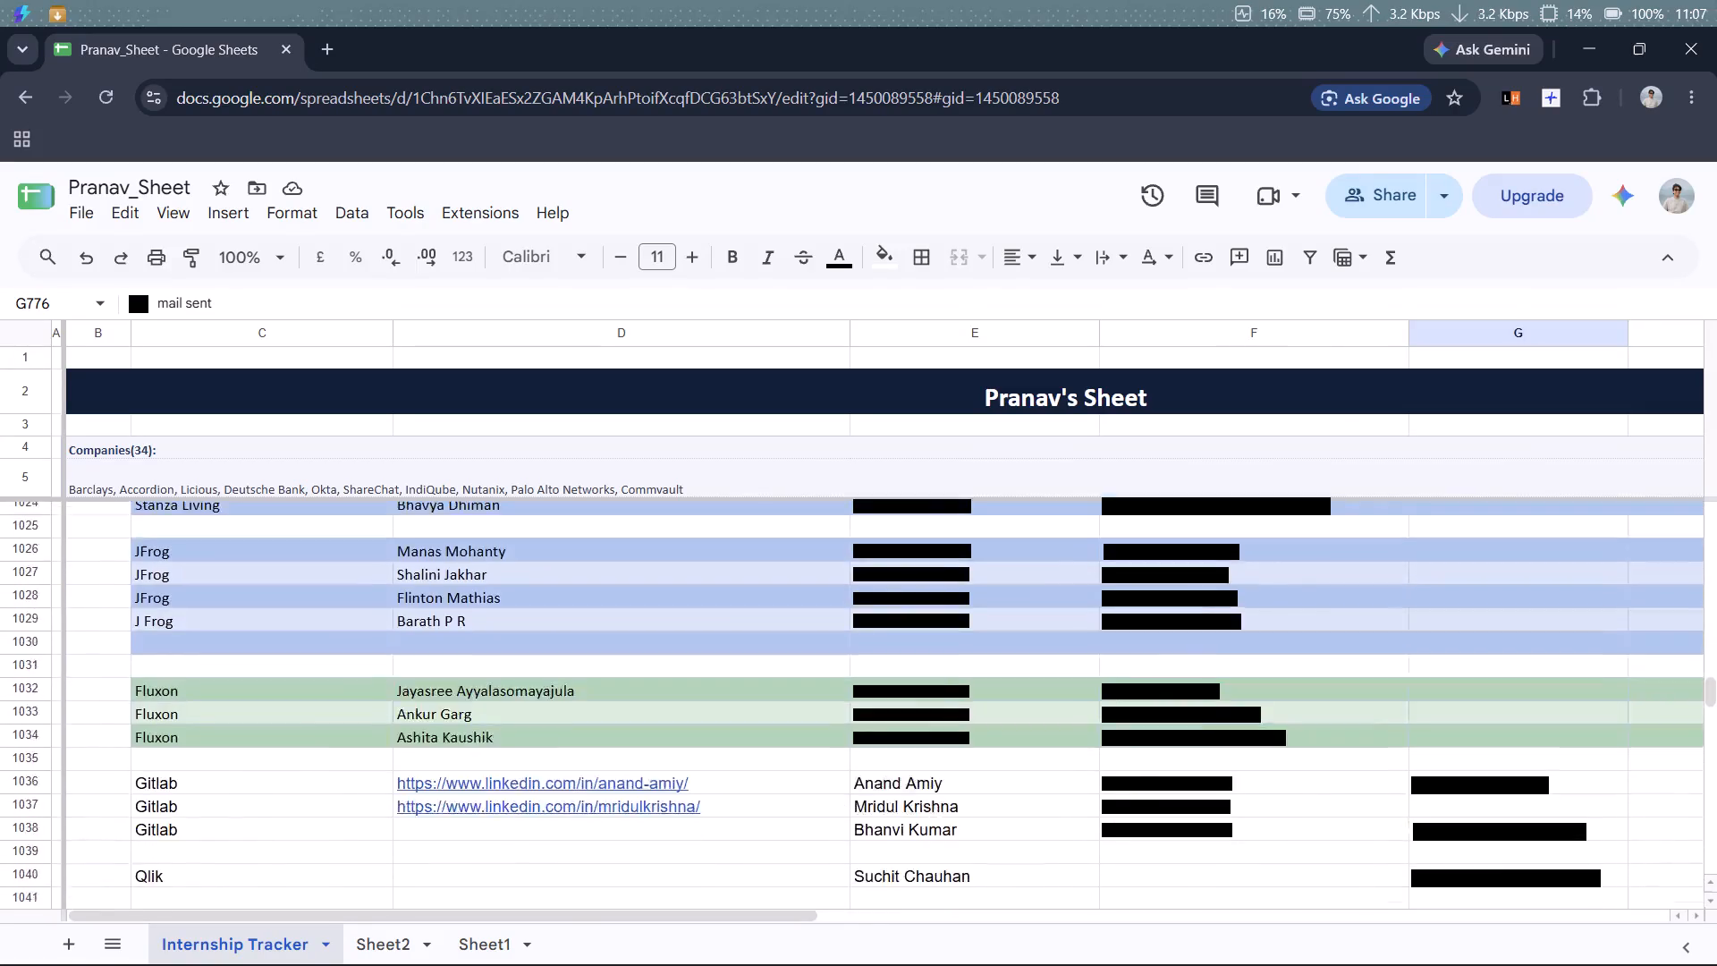
{"action": "scroll", "coordinate": [891, 593], "scroll_direction": "up", "scroll_amount": 13}
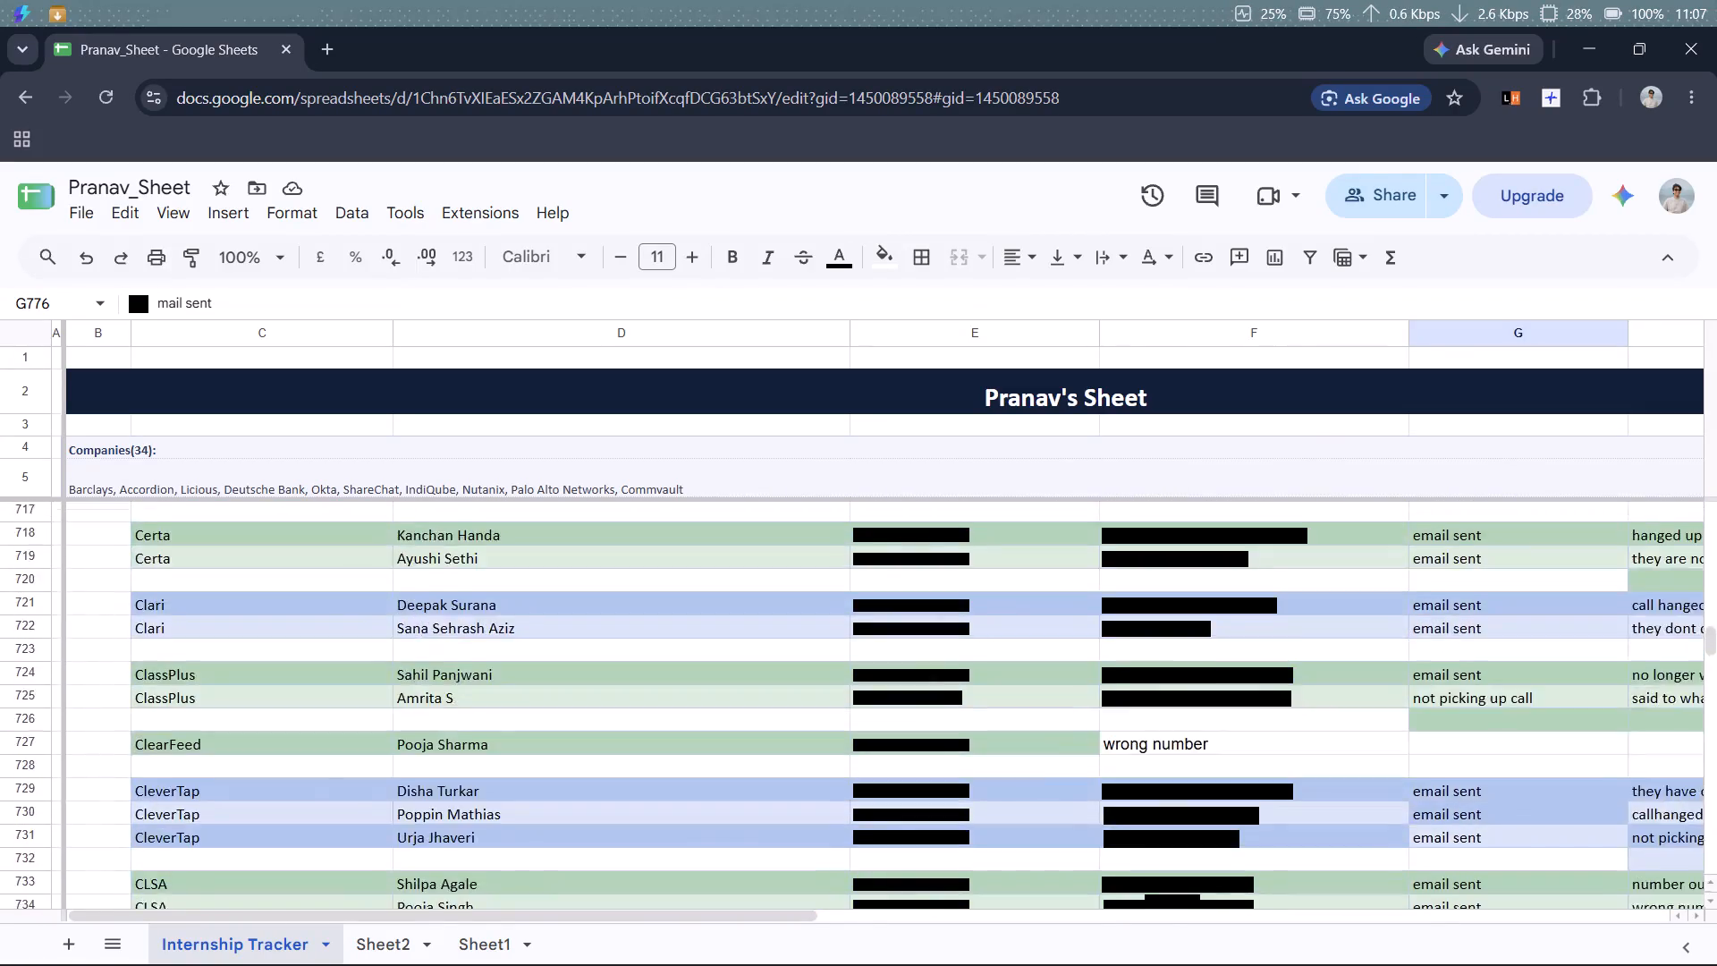
{"action": "scroll", "coordinate": [891, 593], "scroll_direction": "up", "scroll_amount": 12}
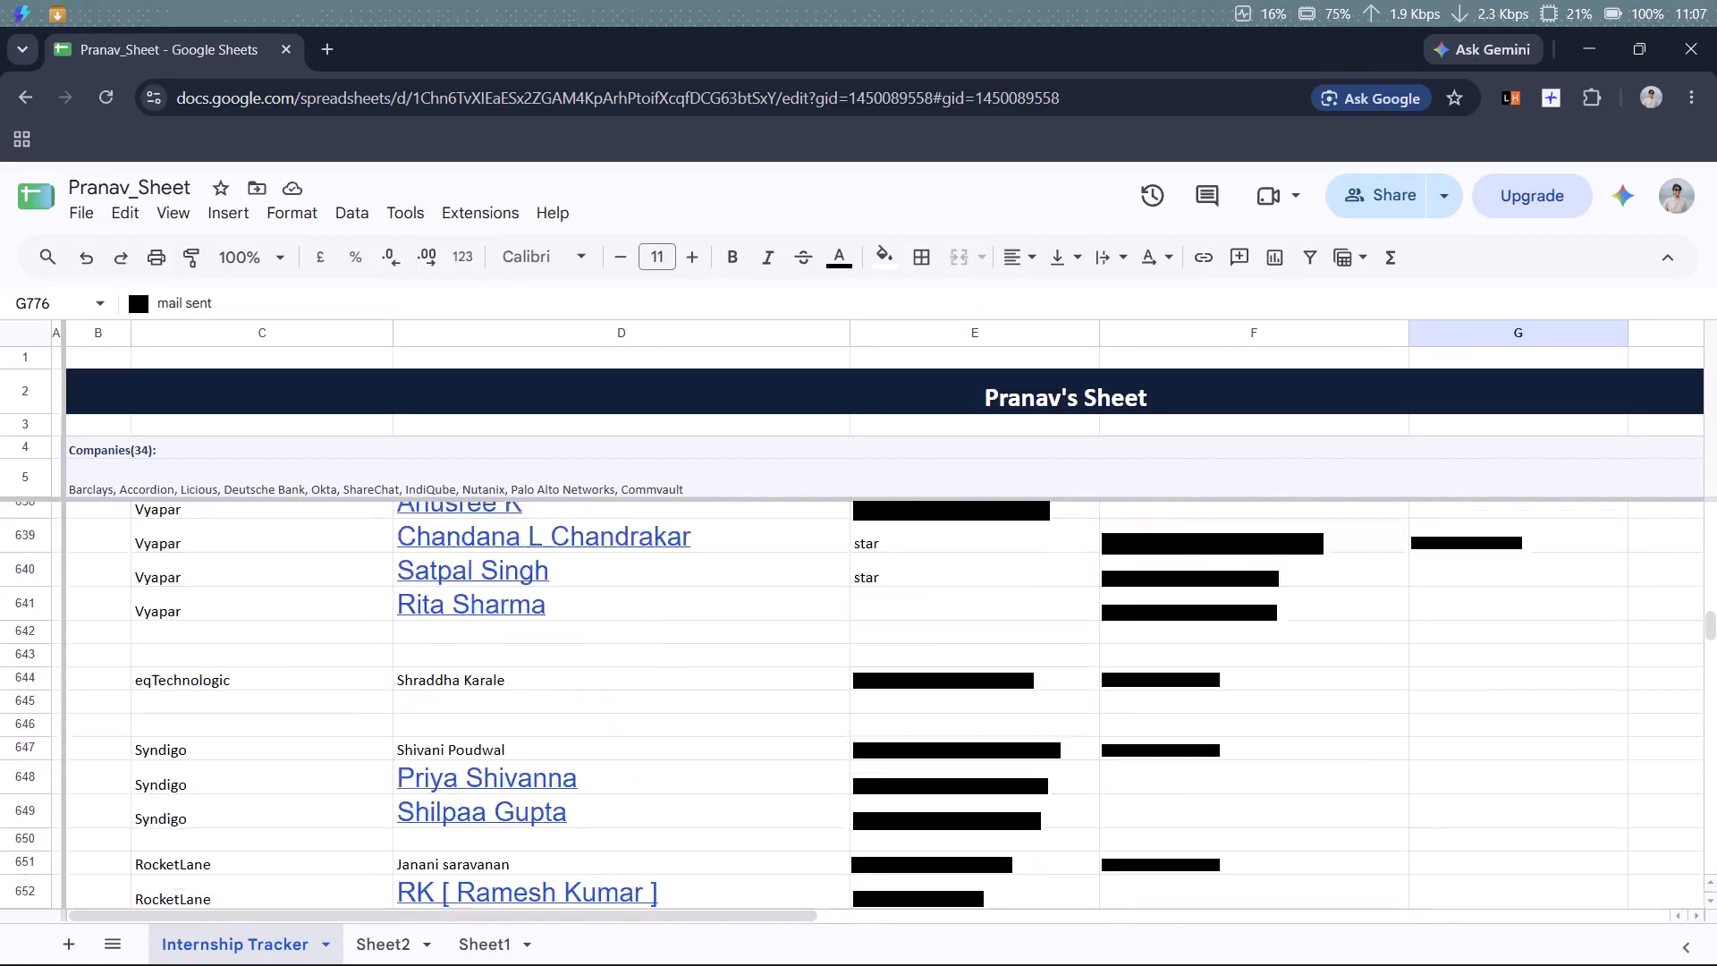
{"action": "scroll", "coordinate": [891, 593], "scroll_direction": "up", "scroll_amount": 10}
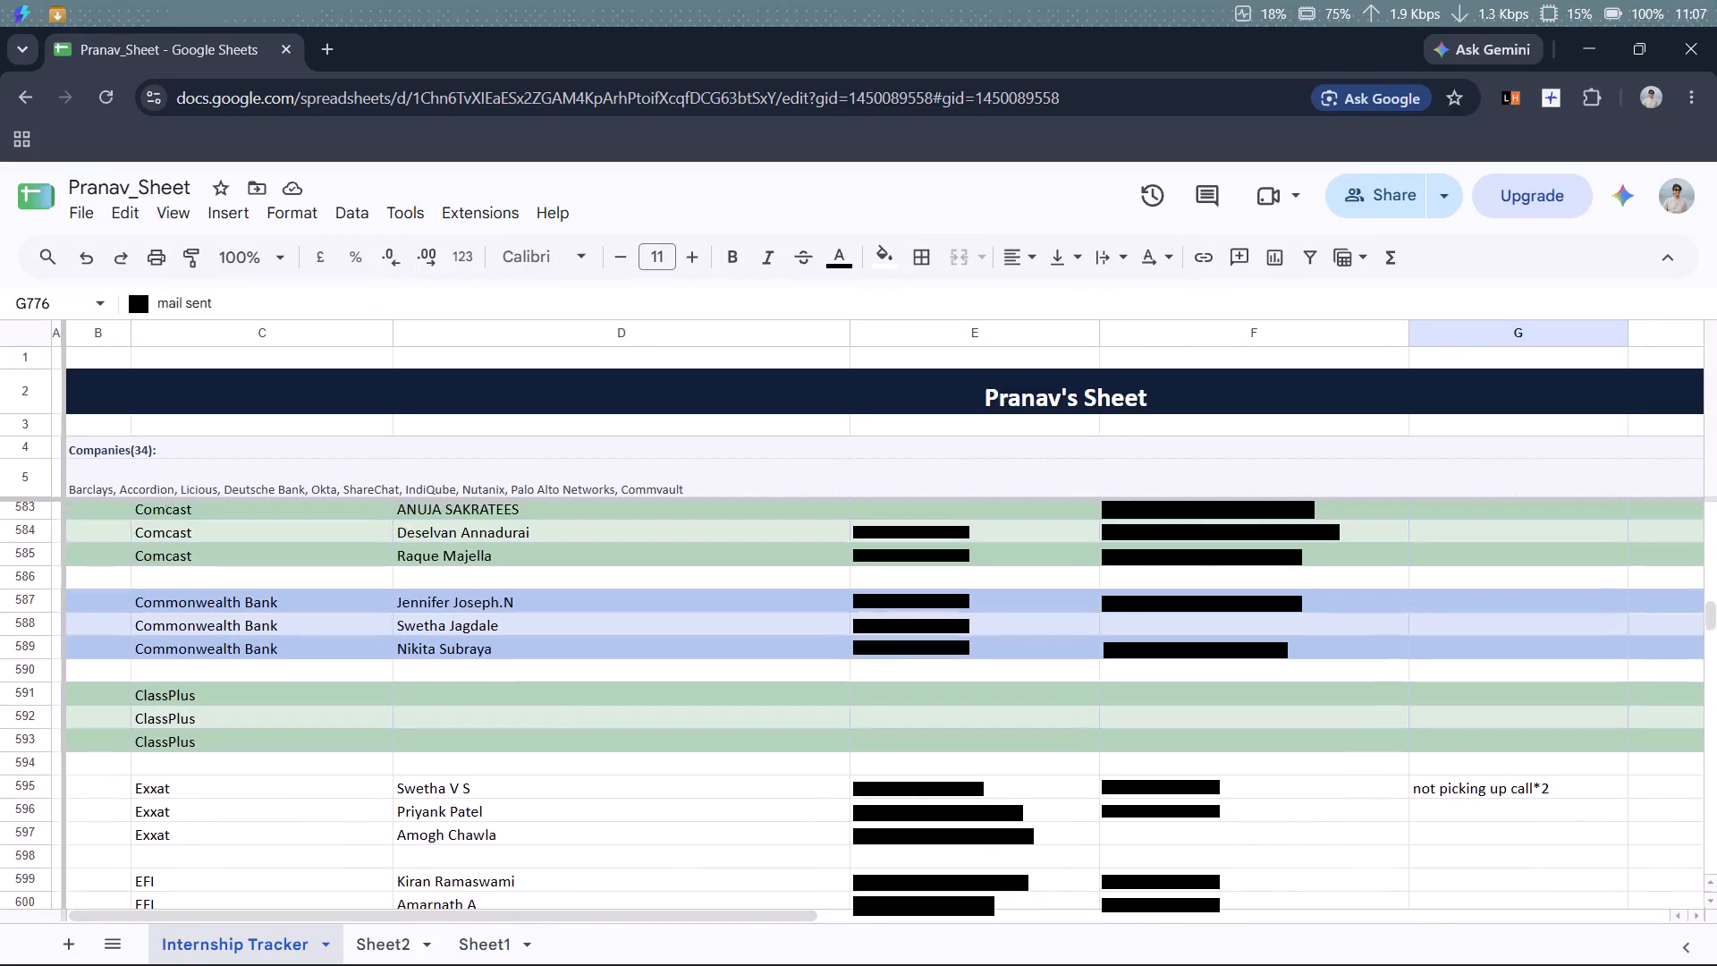
Copy the phone number, without its leading part, of the second Exxat contact from cell F596.
{"action": "left_click", "coordinate": [1180, 611]}
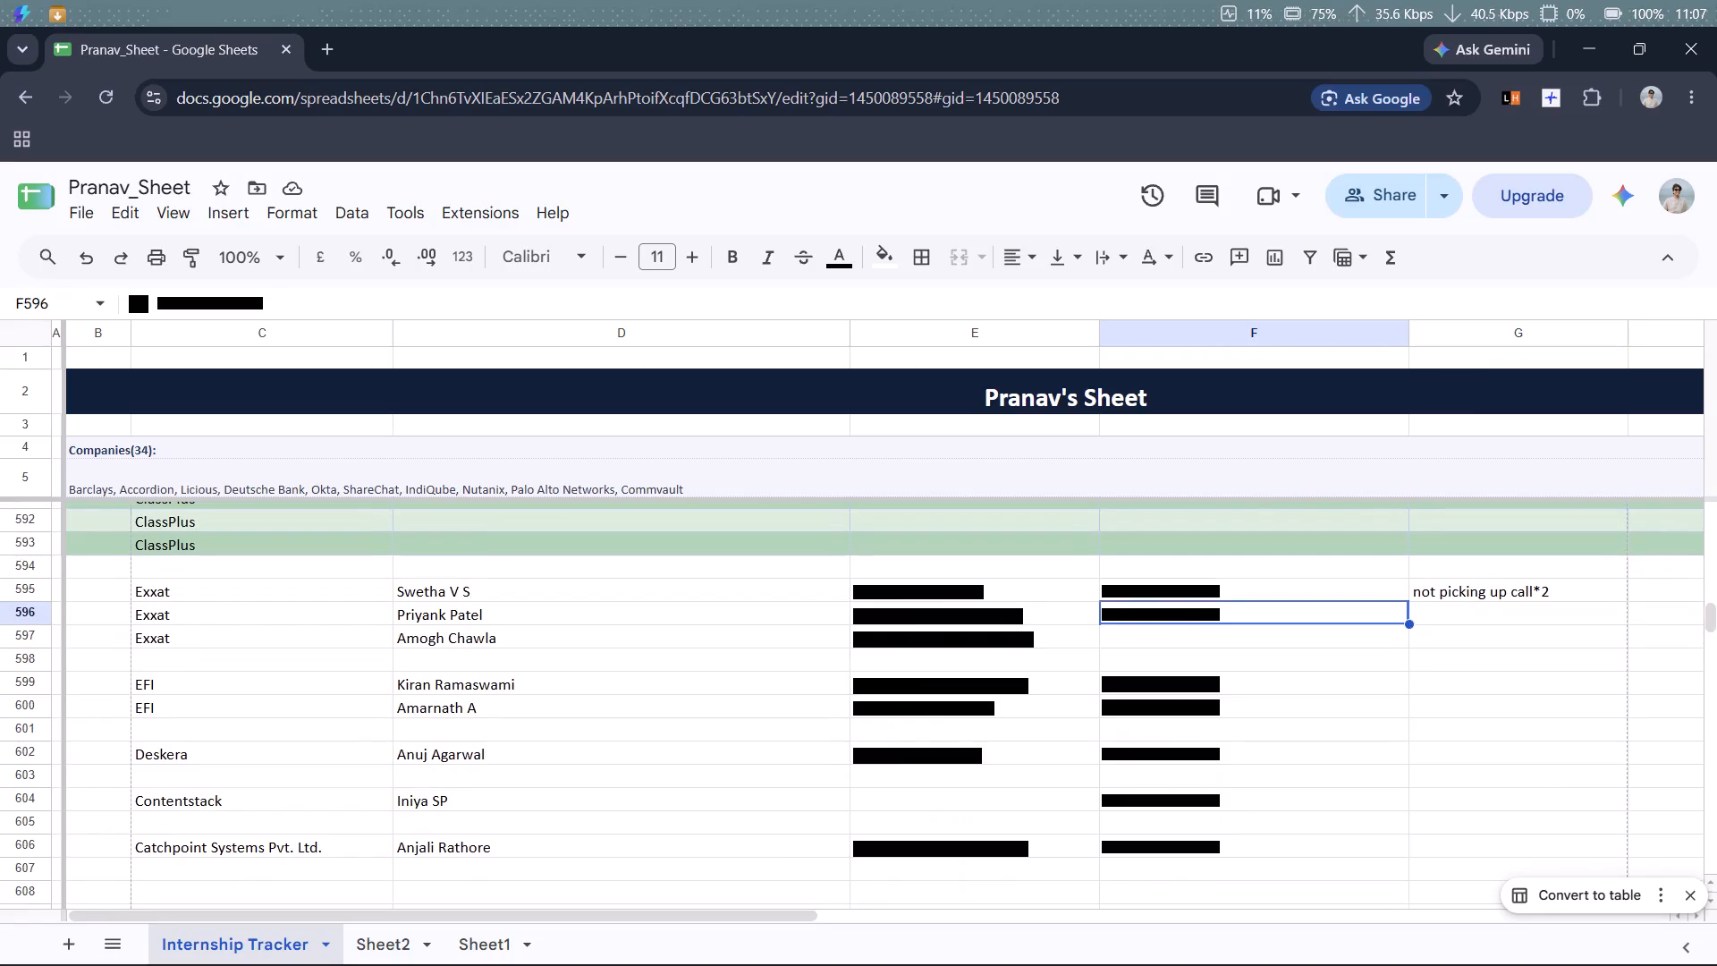
{"action": "left_click_drag", "start_coordinate": [270, 300], "coordinate": [192, 304]}
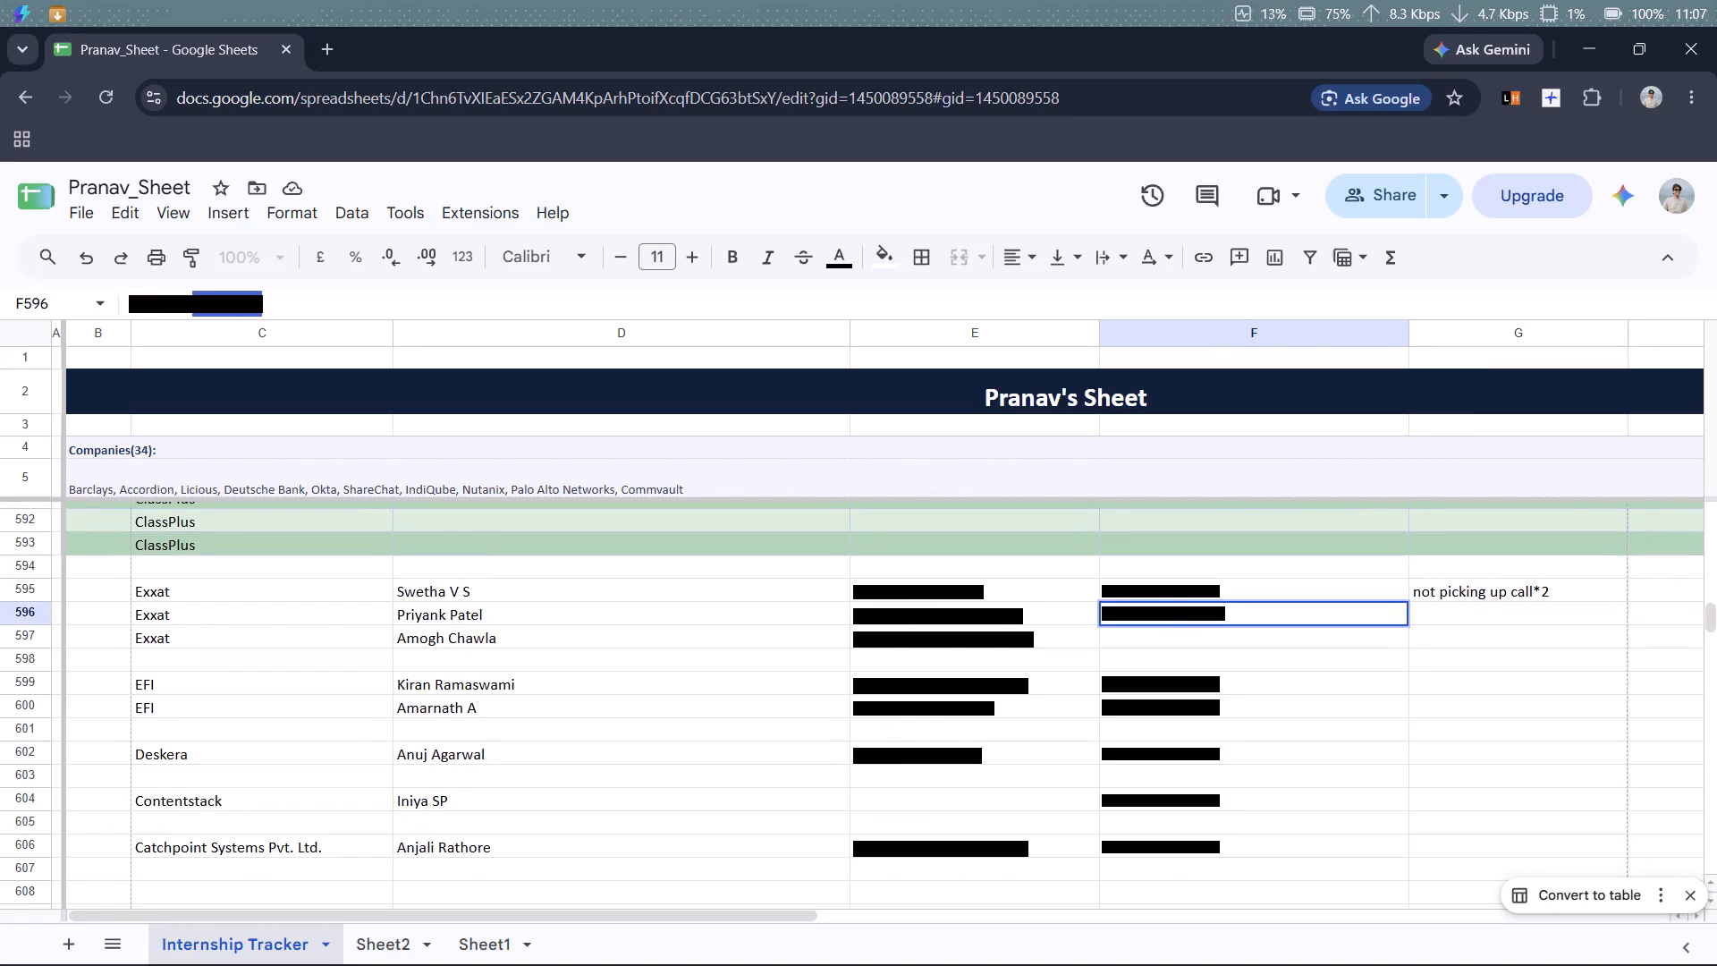
{"action": "left_click_drag", "start_coordinate": [192, 304], "coordinate": [186, 304]}
{"action": "key", "text": "ctrl+c"}
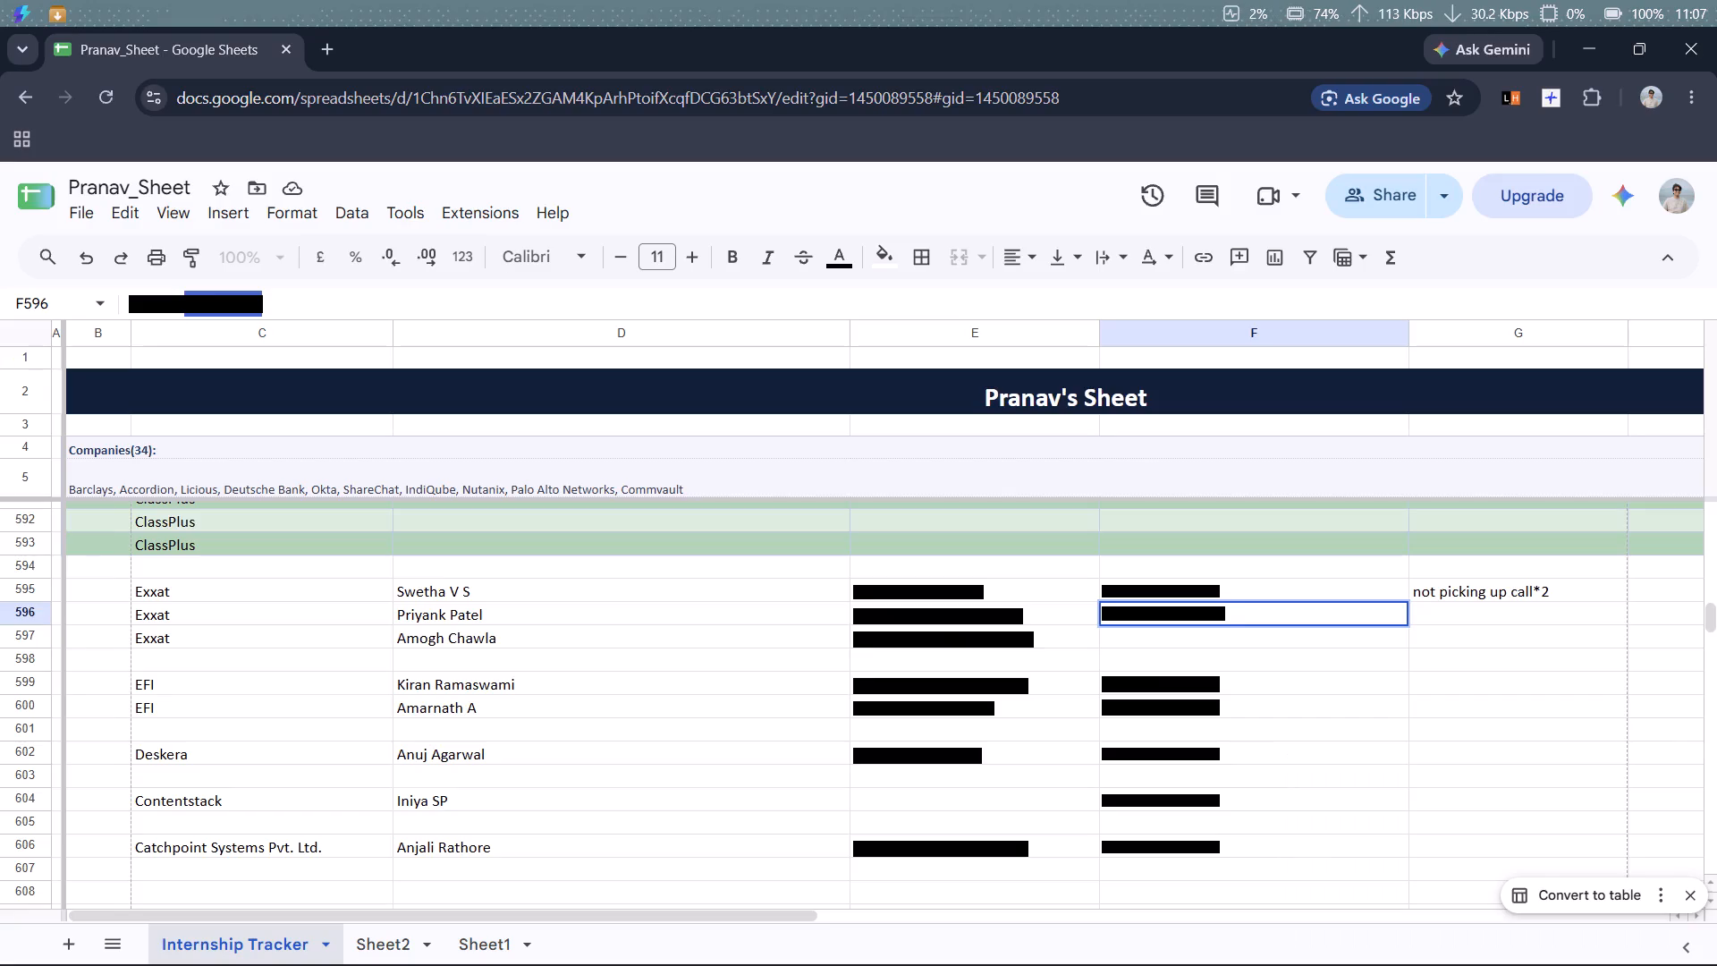
Enter the call status "busy on another call" in cell G596 for the second Exxat contact.
{"action": "left_click", "coordinate": [1446, 614]}
{"action": "type", "text": "buy"}
{"action": "key", "text": "BackSpace"}
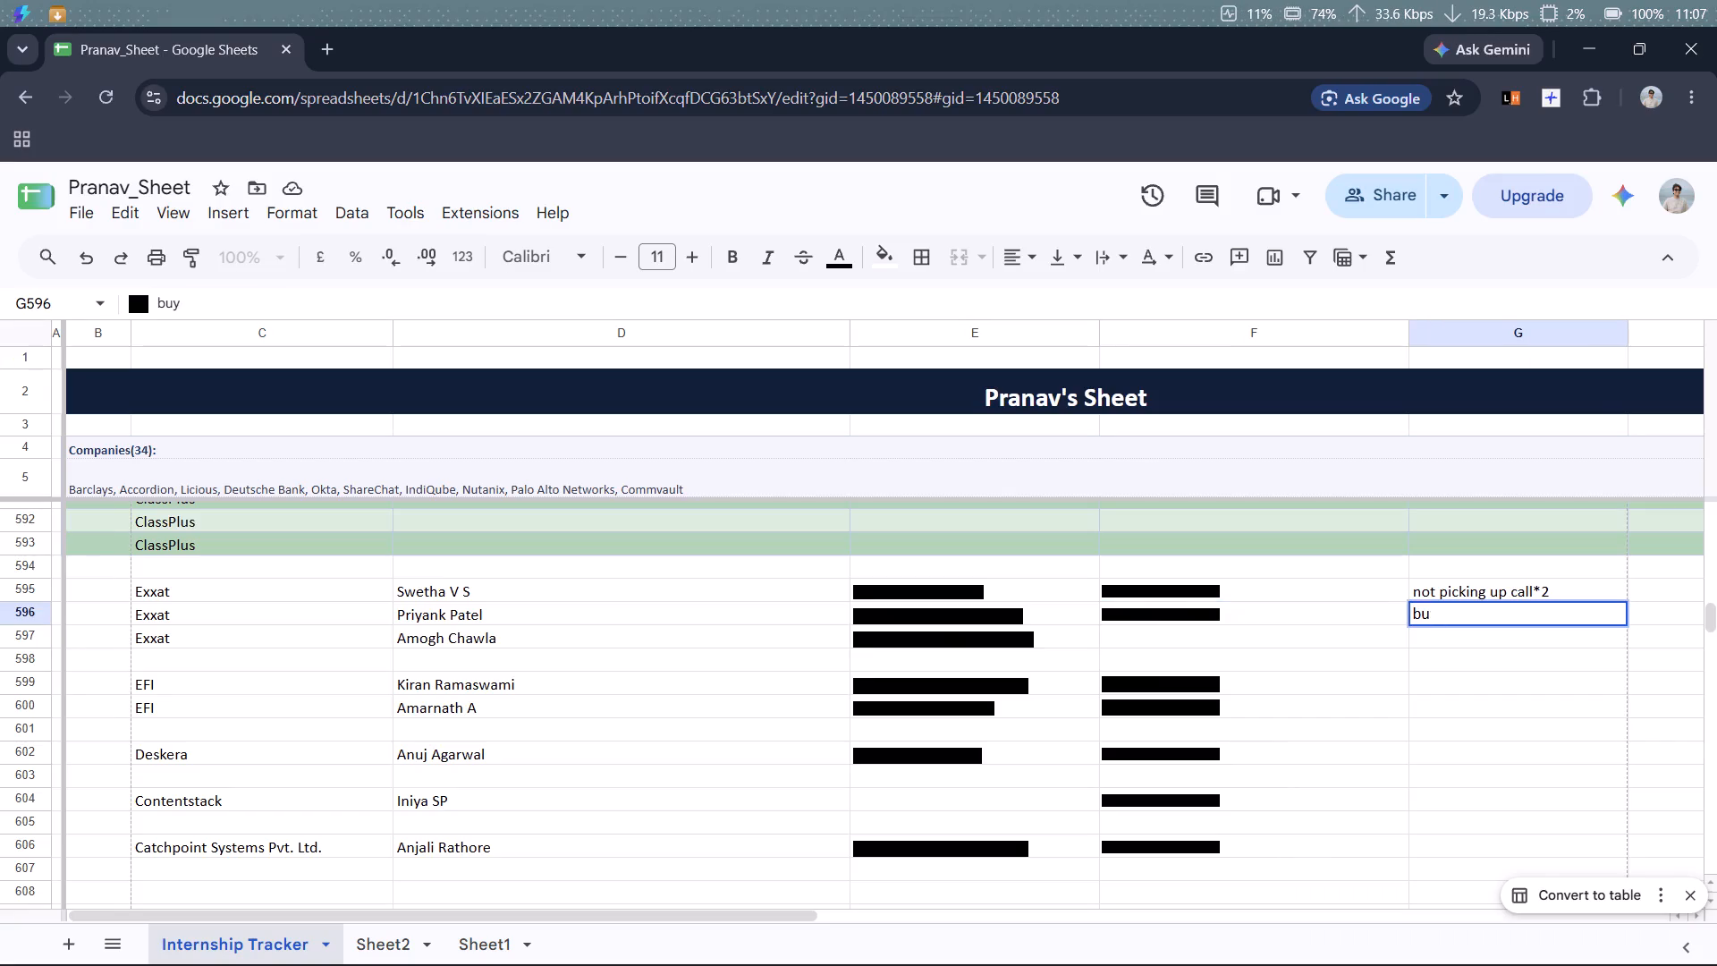
{"action": "type", "text": "sy on another call"}
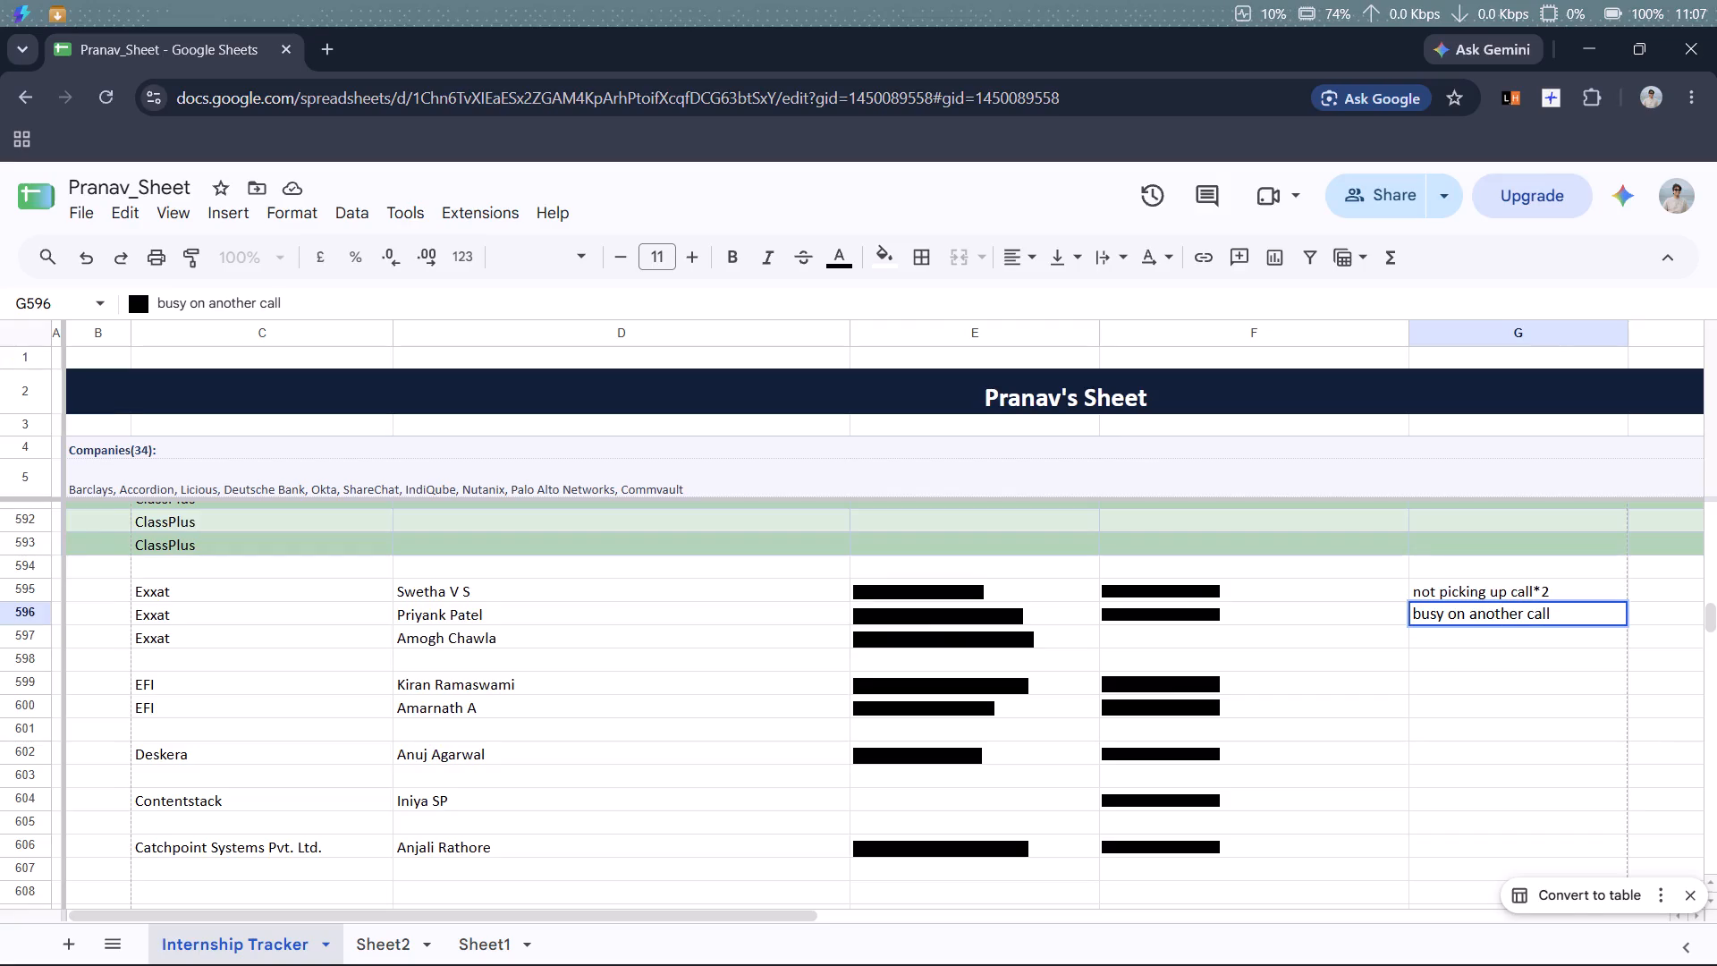
Copy the phone number, without its leading part, of the first EFI contact from cell F599.
{"action": "left_click", "coordinate": [1223, 682]}
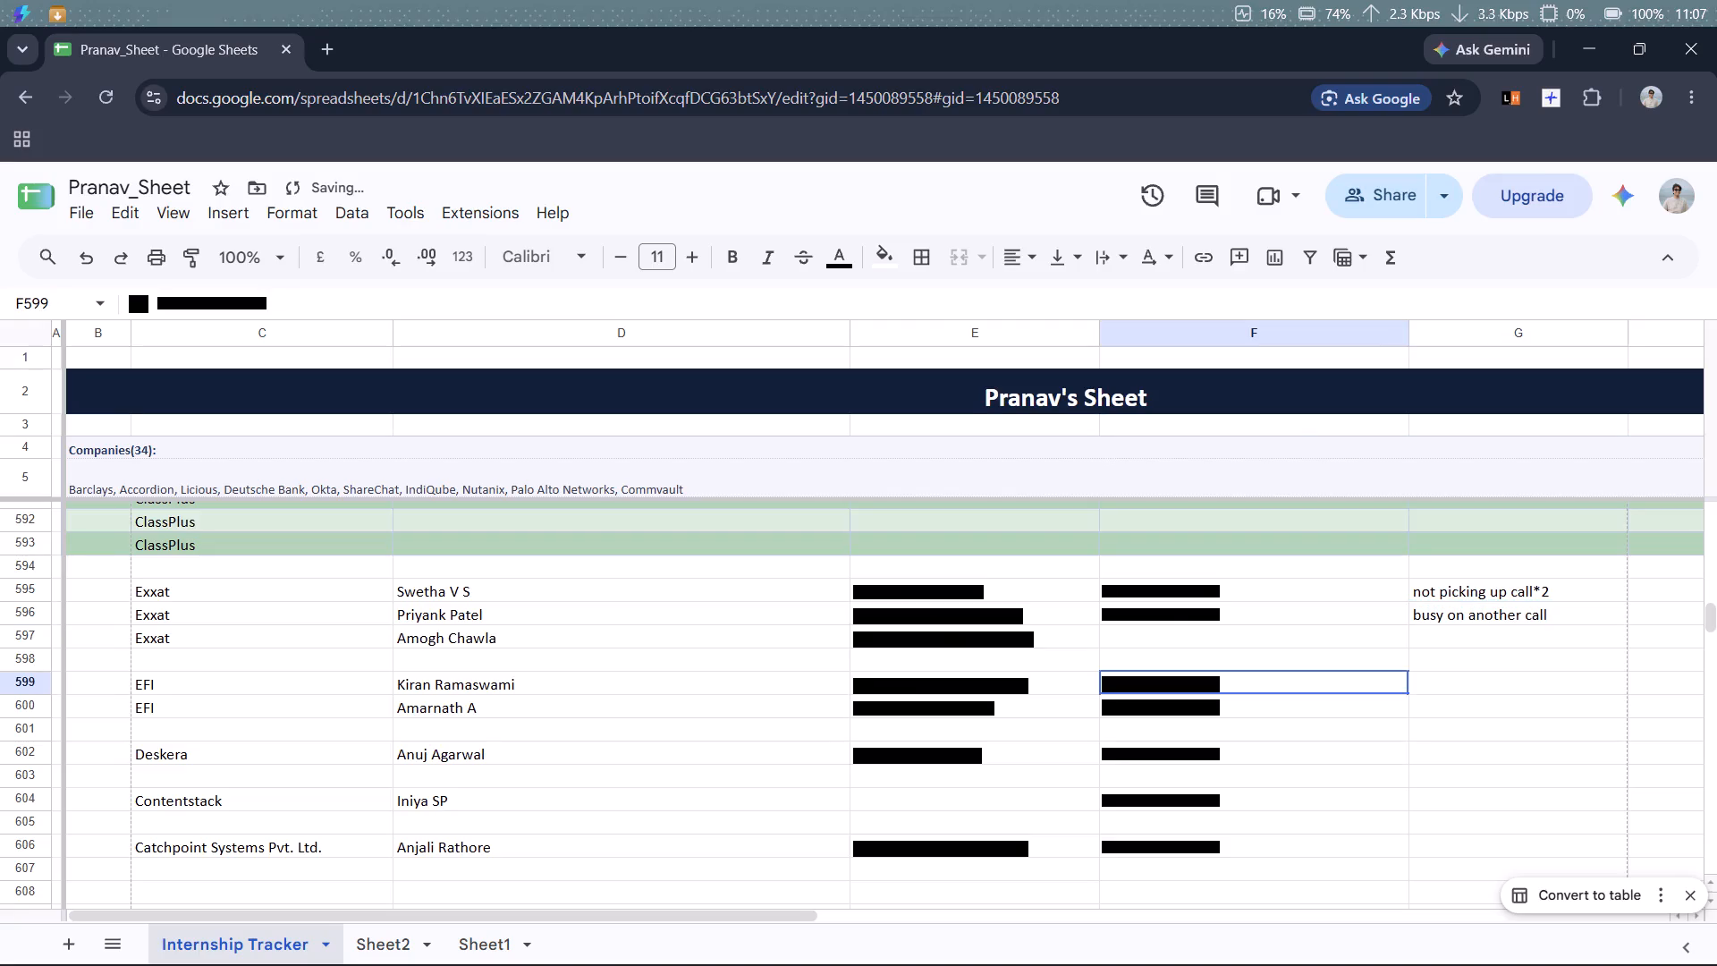
{"action": "left_click_drag", "start_coordinate": [272, 307], "coordinate": [251, 306]}
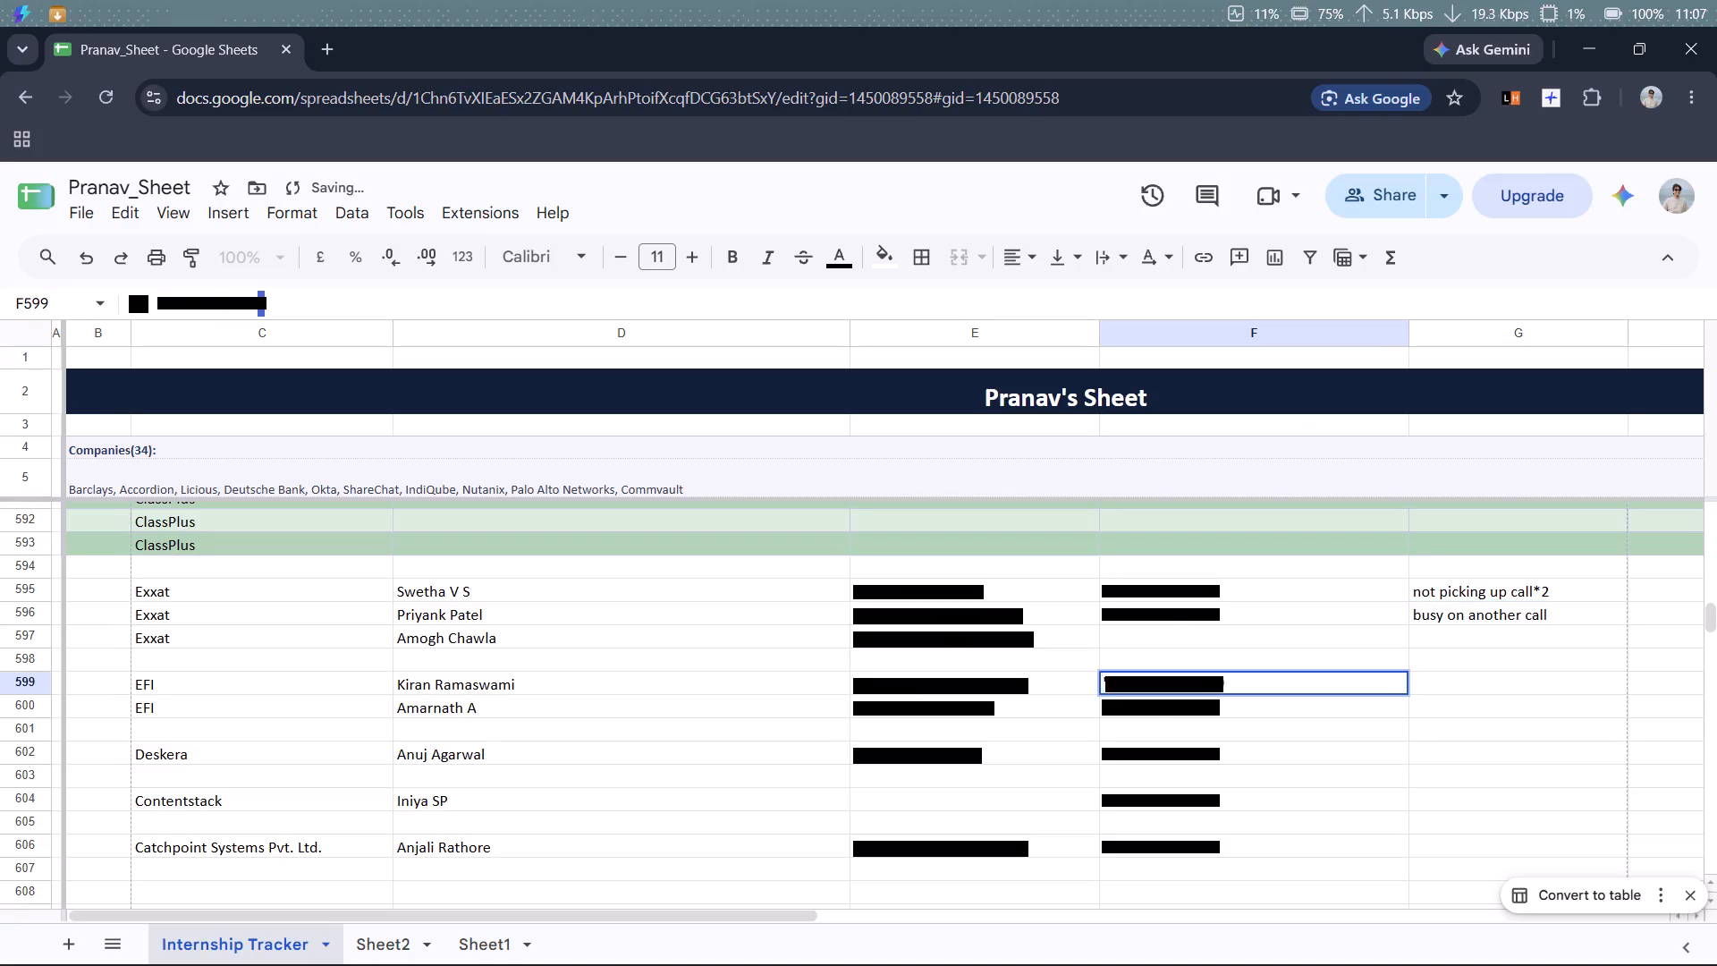
{"action": "left_click_drag", "start_coordinate": [251, 306], "coordinate": [185, 307]}
{"action": "key", "text": "ctrl+c"}
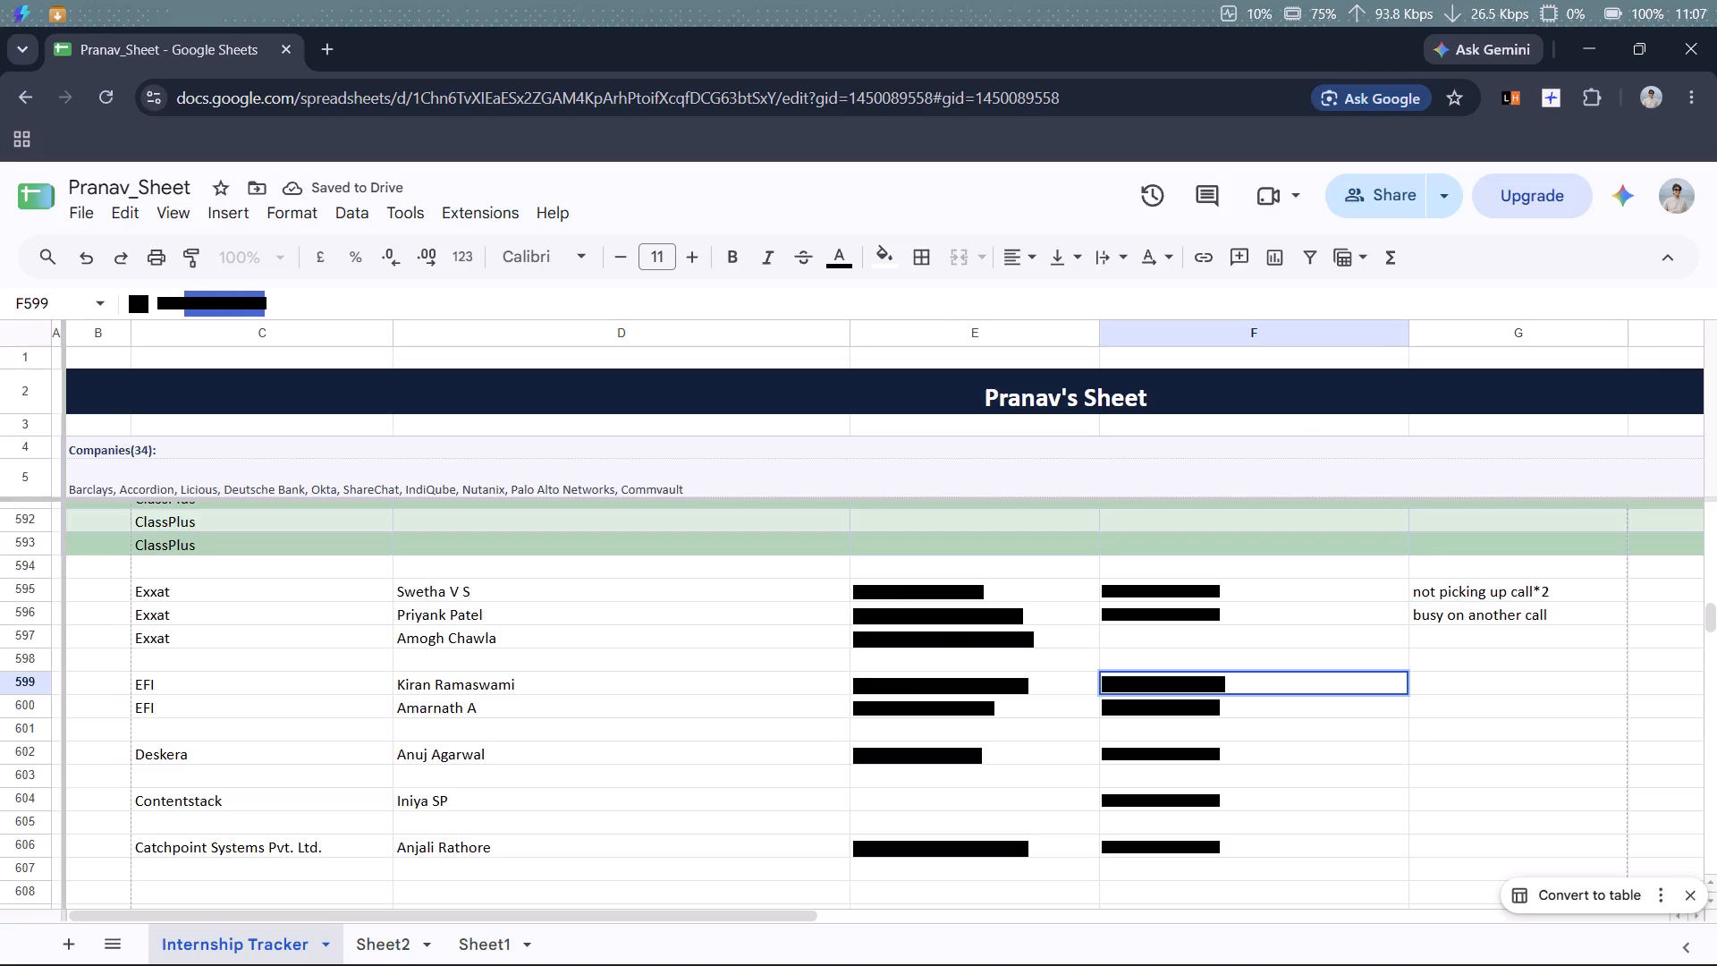
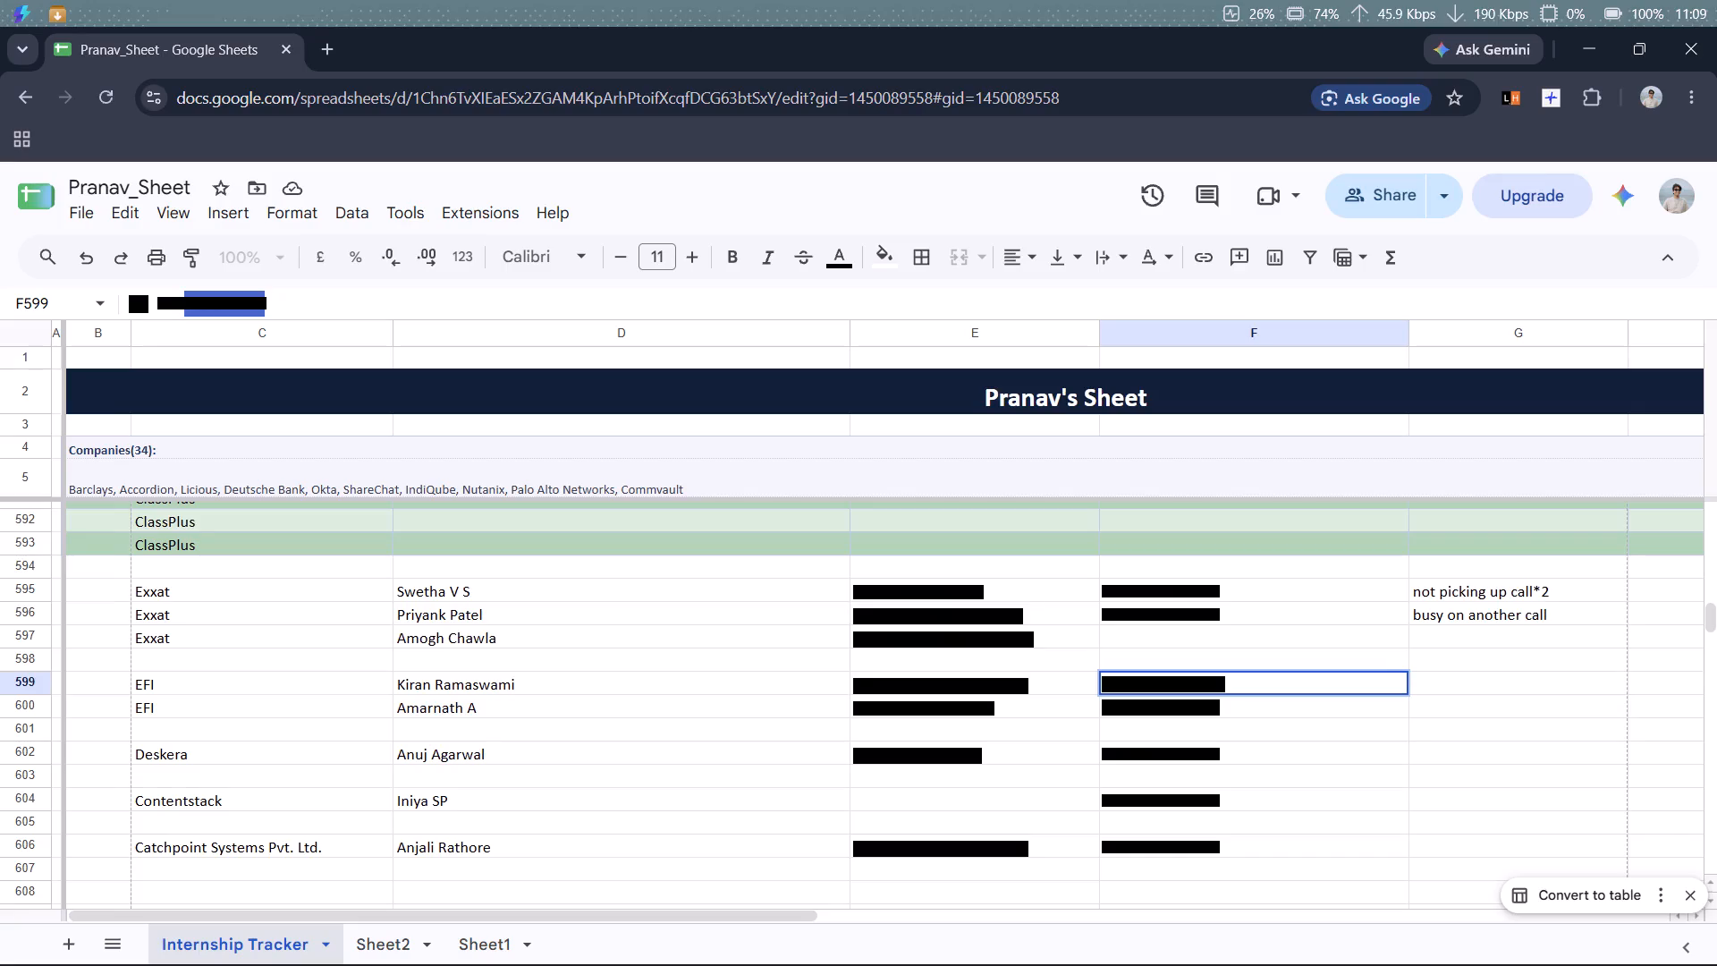
Change the company name in cell C599, the first EFI row, to "Fiery".
{"action": "left_click", "coordinate": [430, 706]}
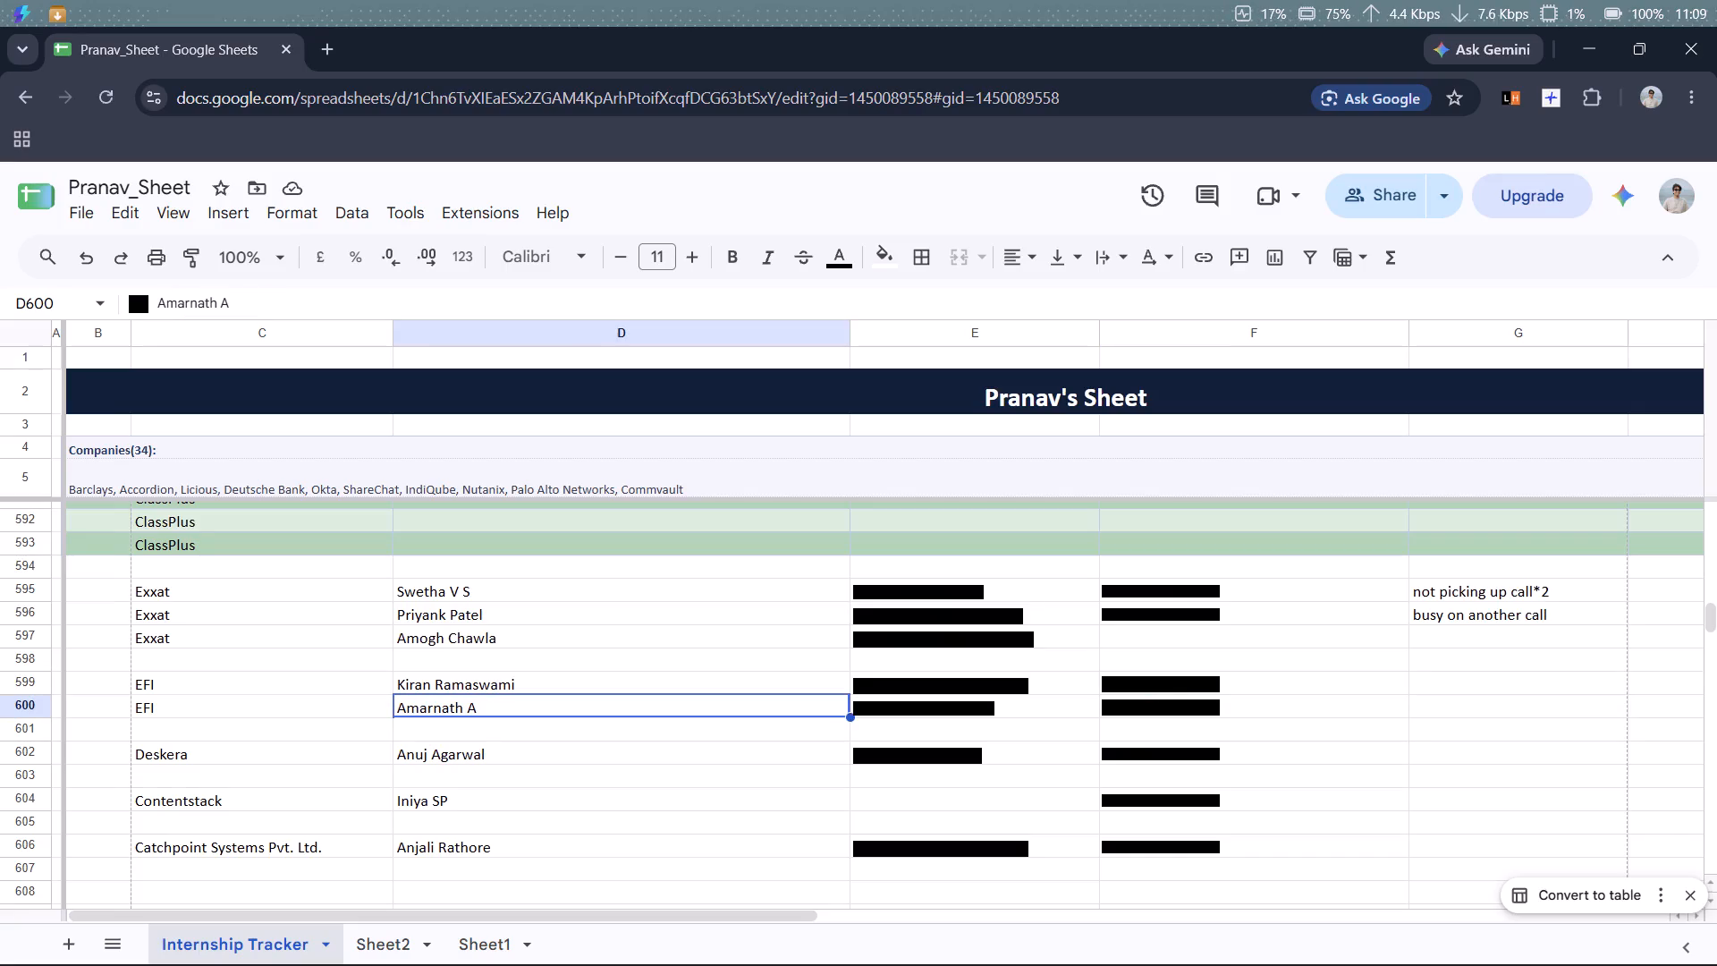
{"action": "left_click", "coordinate": [169, 685]}
{"action": "type", "text": "Fiery"}
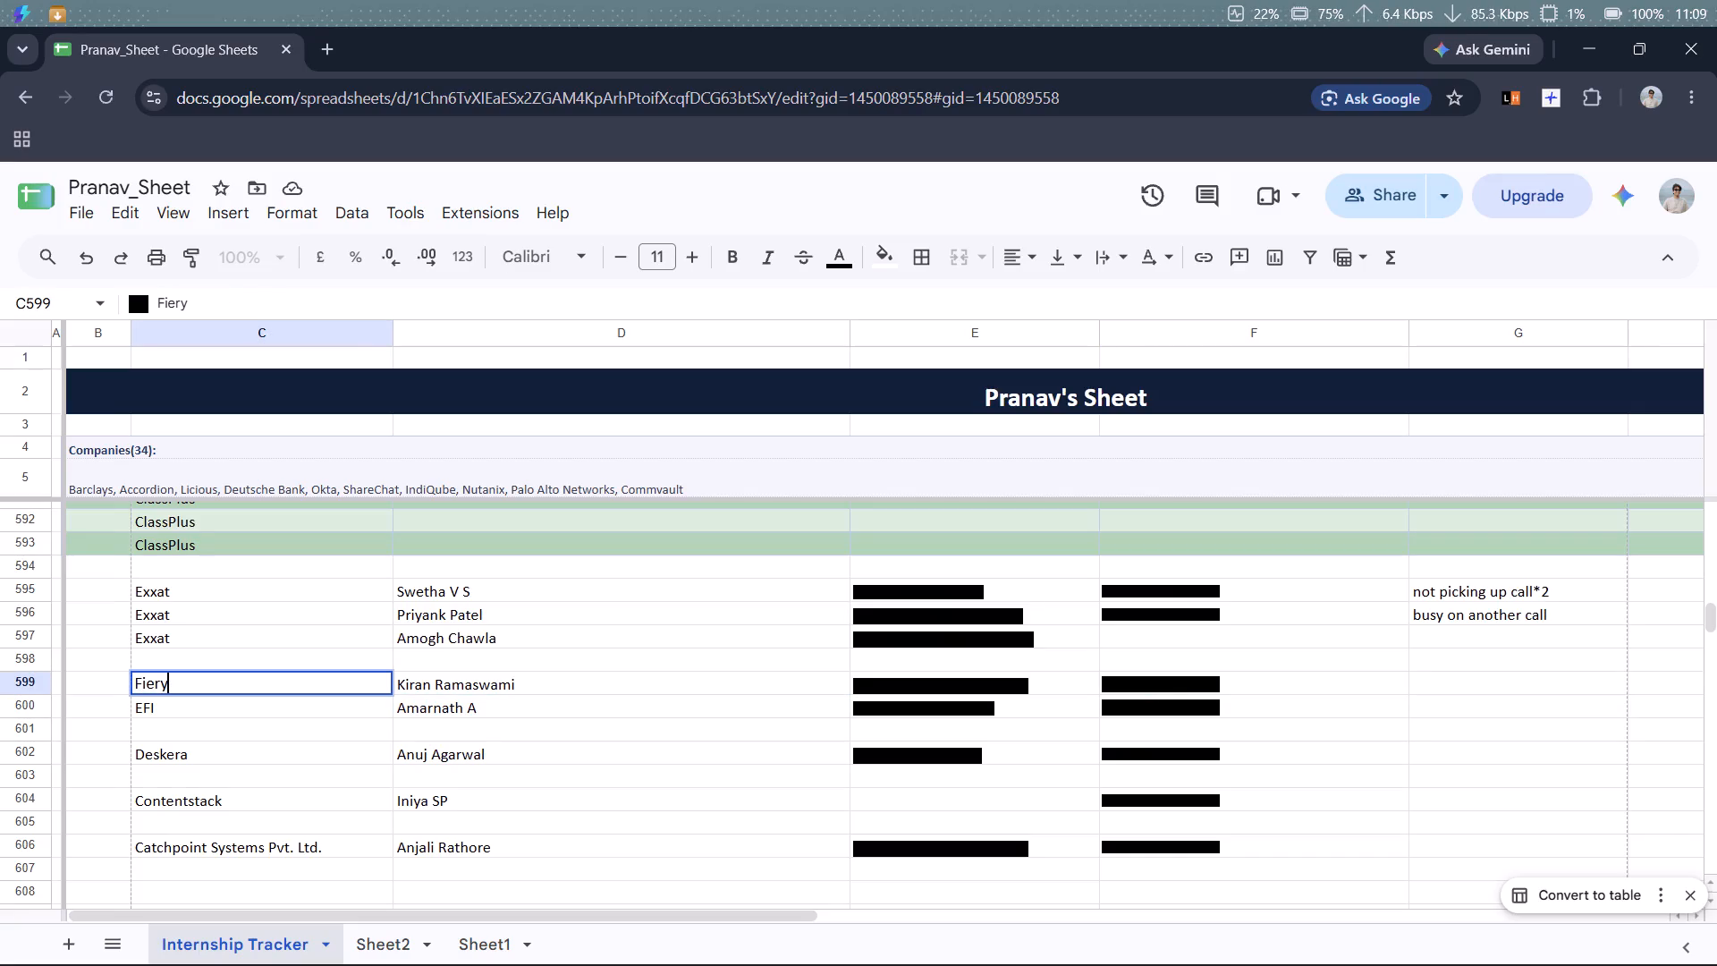
{"action": "left_click", "coordinate": [167, 716]}
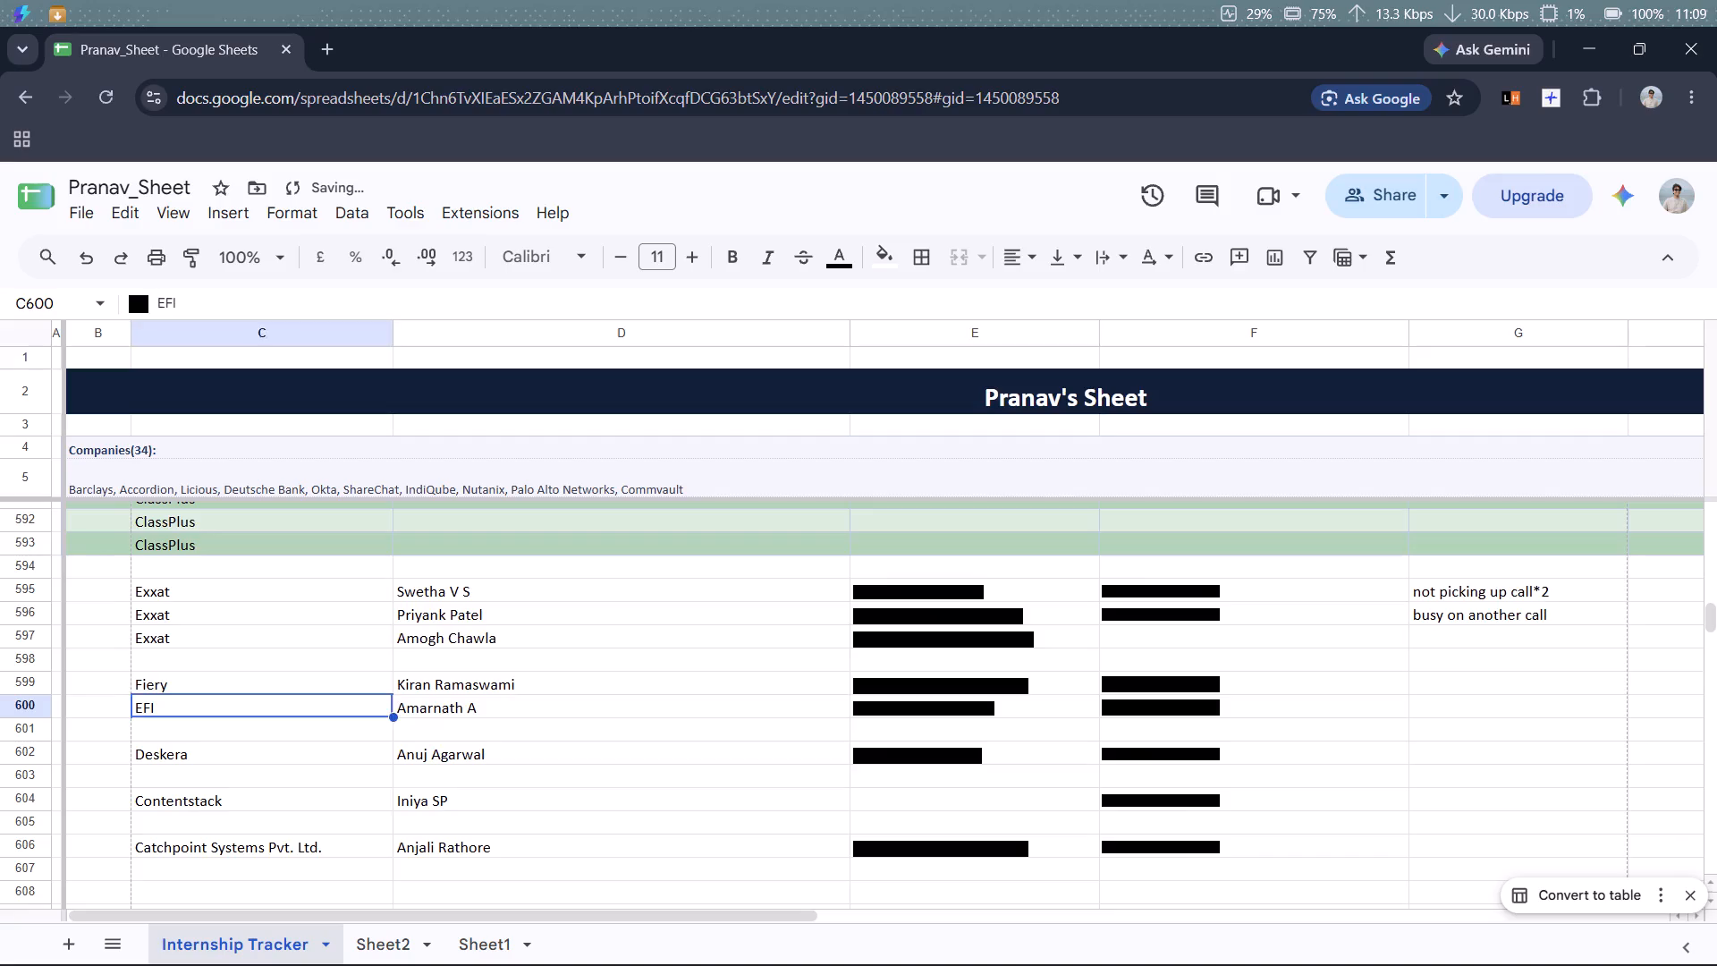
Copy the phone number, without its leading part, of the remaining EFI contact from cell F600.
{"action": "left_click", "coordinate": [905, 698]}
{"action": "left_click", "coordinate": [1227, 696]}
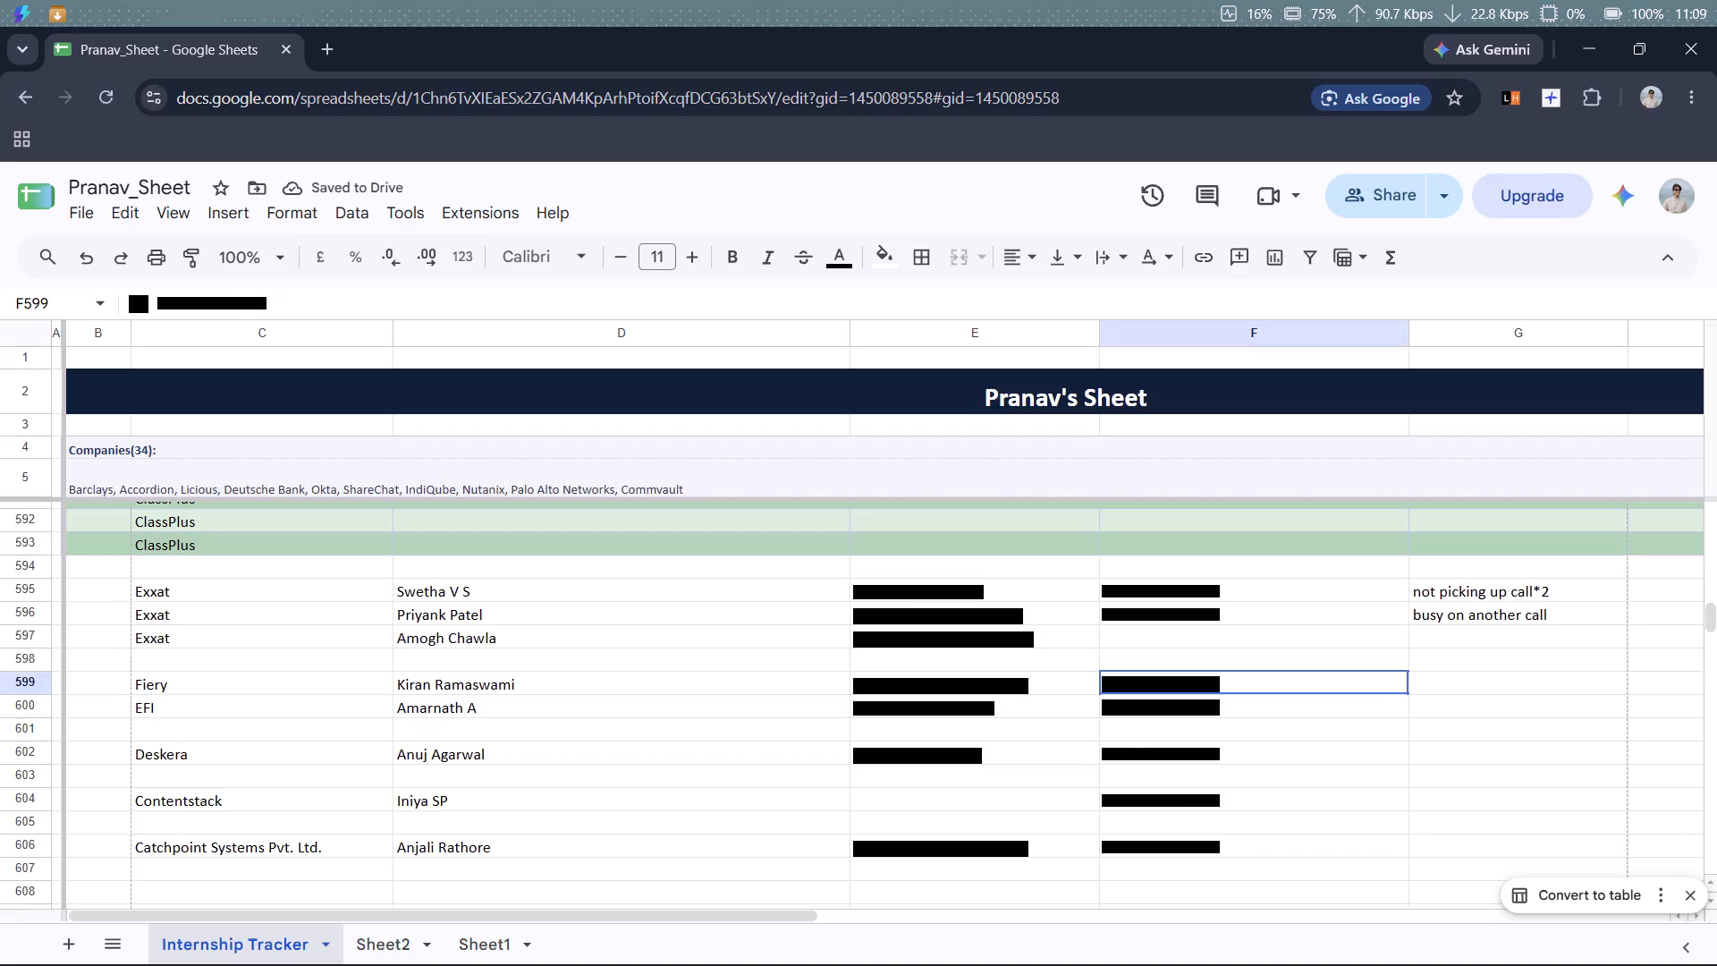
{"action": "left_click", "coordinate": [1211, 699]}
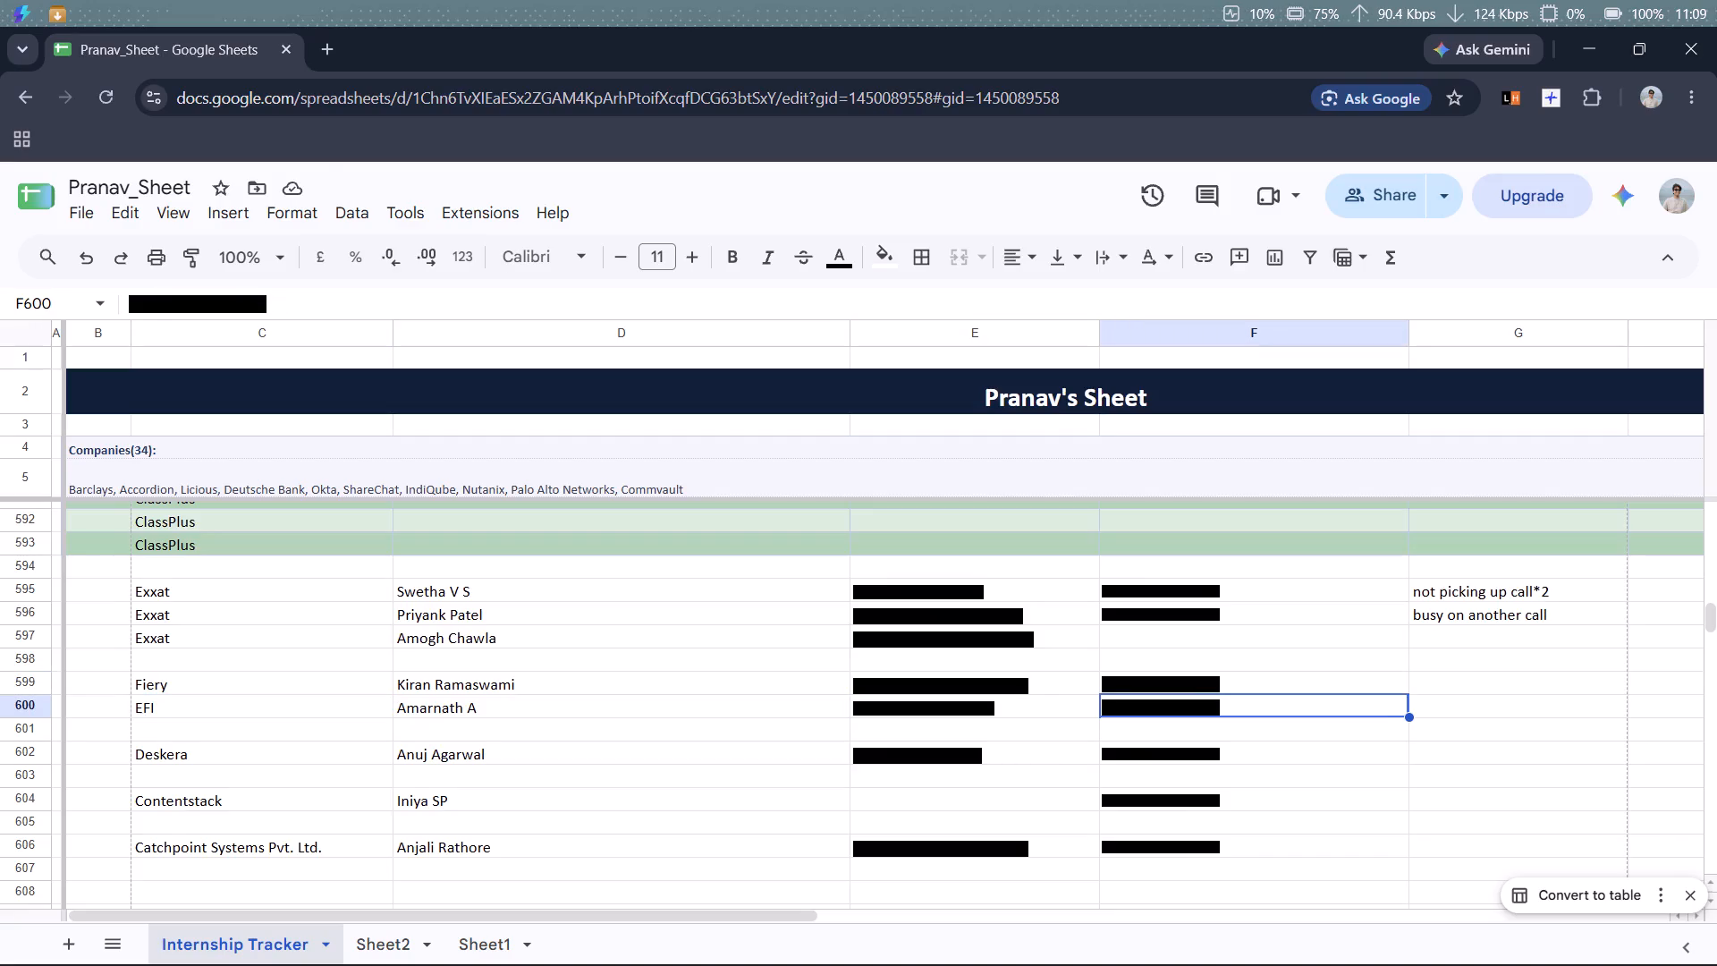
{"action": "left_click_drag", "start_coordinate": [276, 301], "coordinate": [189, 309]}
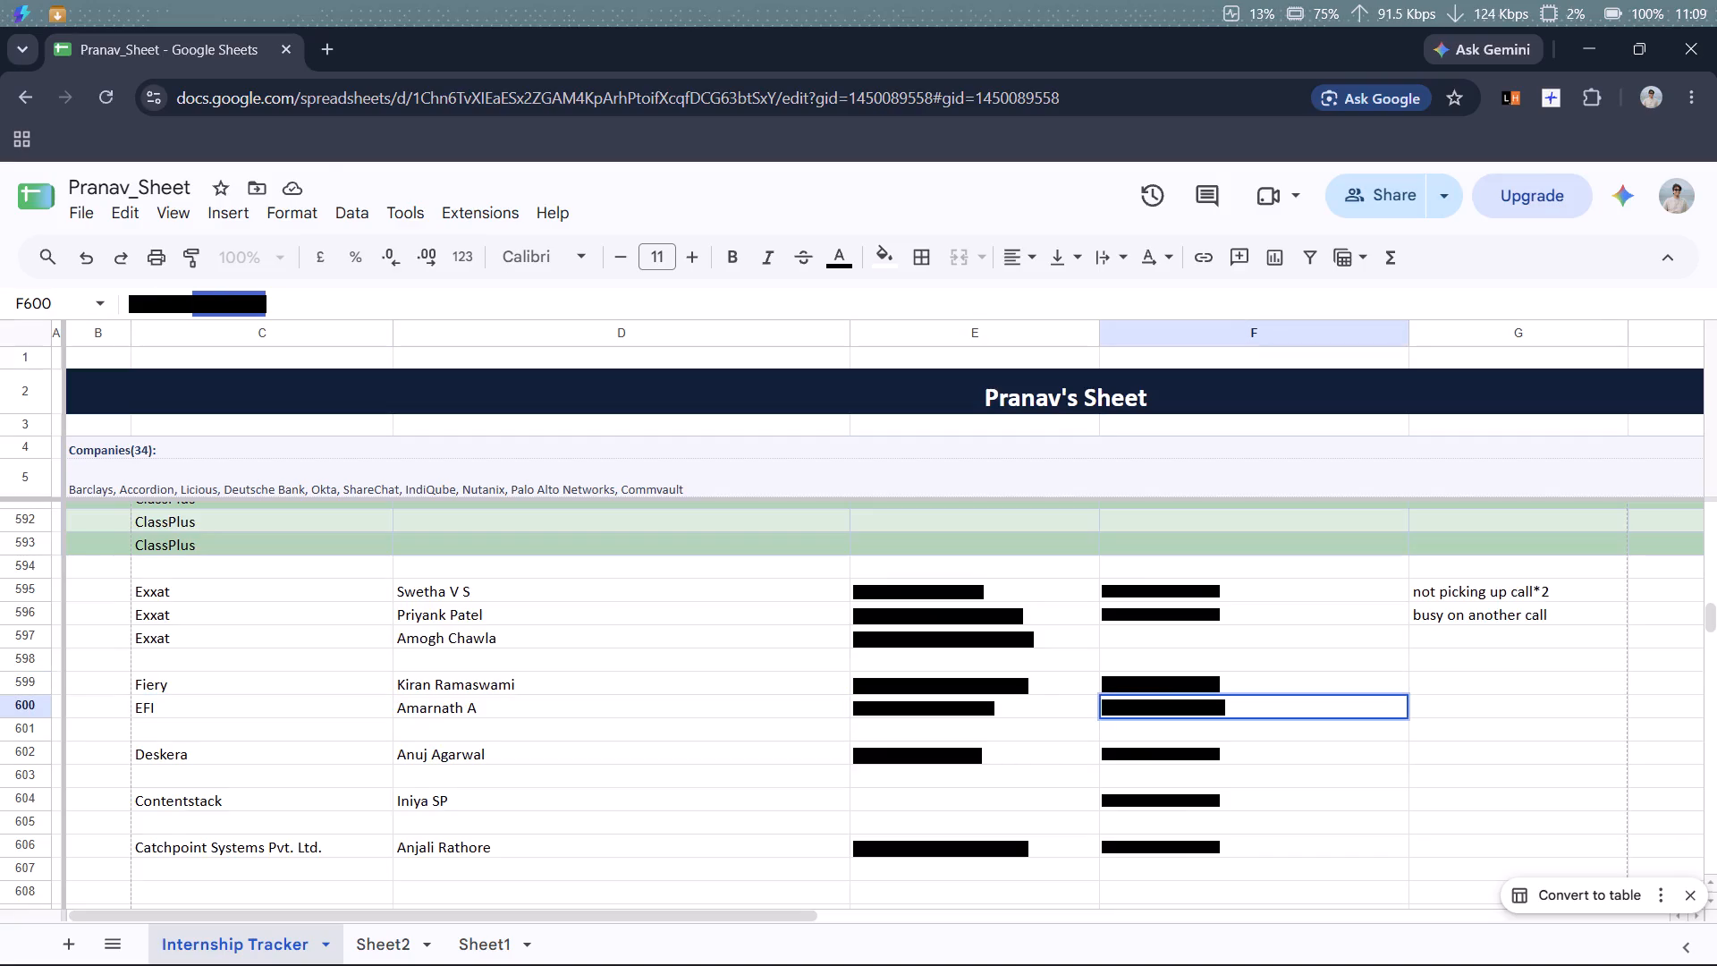
{"action": "left_click_drag", "start_coordinate": [189, 309], "coordinate": [186, 307]}
{"action": "key", "text": "ctrl+c"}
Enter the call status "msg and call tomorrow(4nov)" in cell G599 for the Fiery contact.
{"action": "left_click", "coordinate": [1434, 680]}
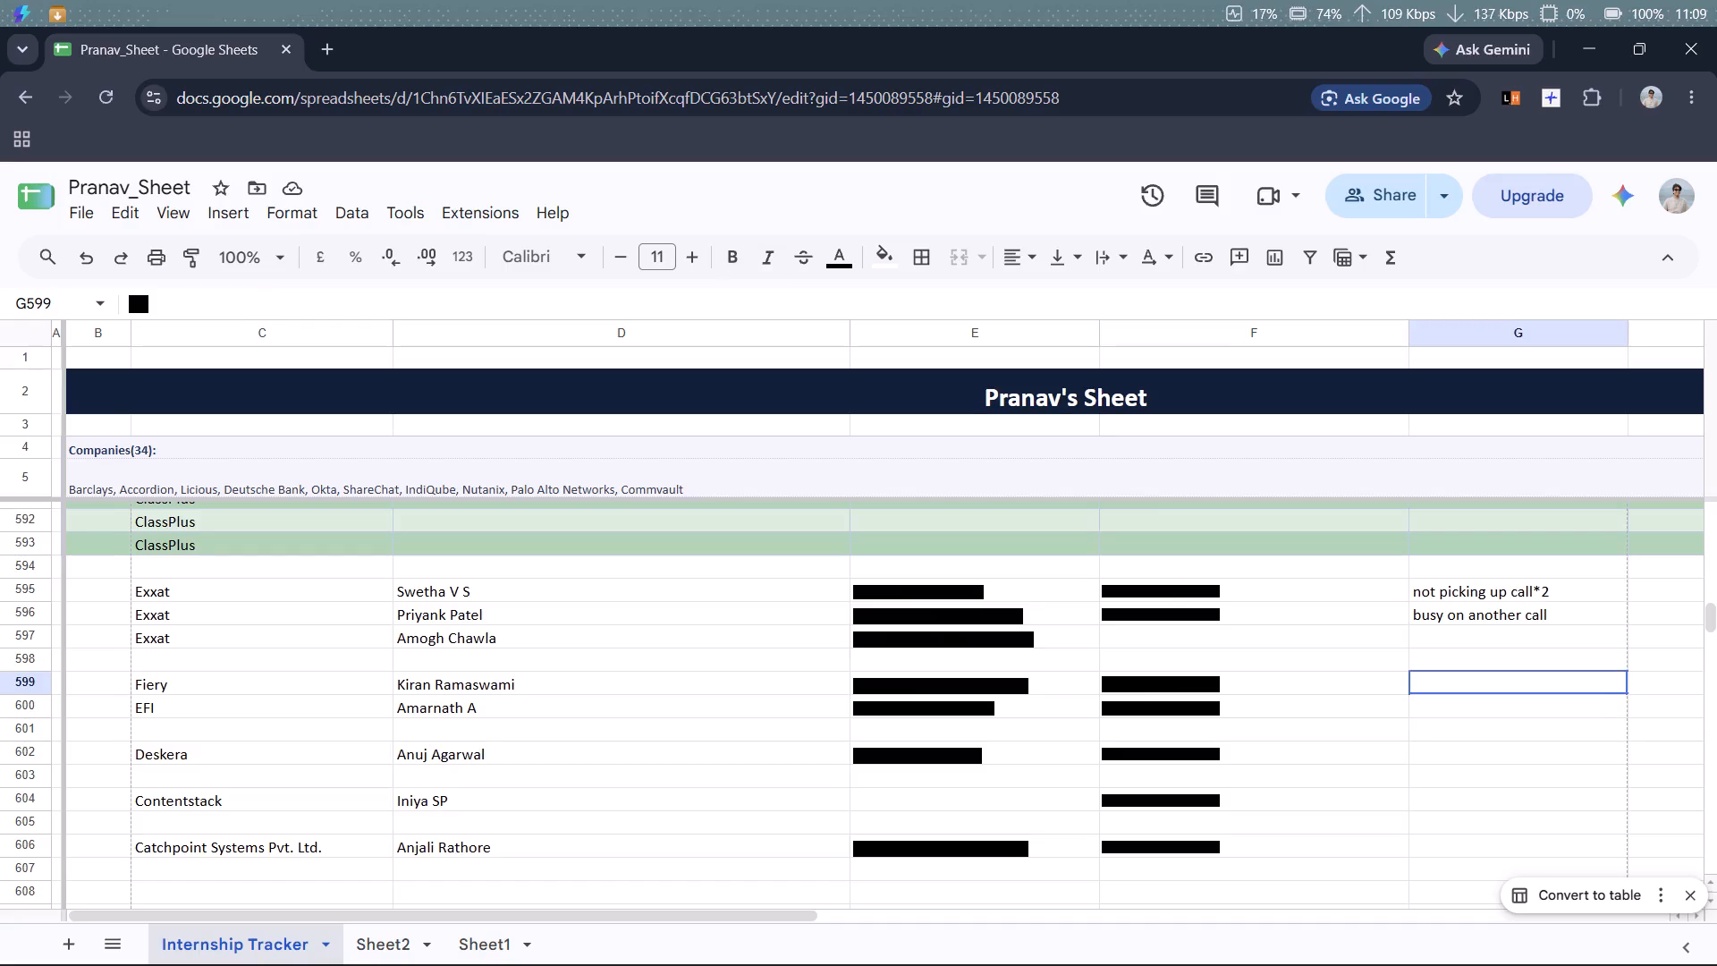
{"action": "type", "text": "msg and call tomoro"}
{"action": "key", "text": "BackSpace"}
{"action": "type", "text": "row("}
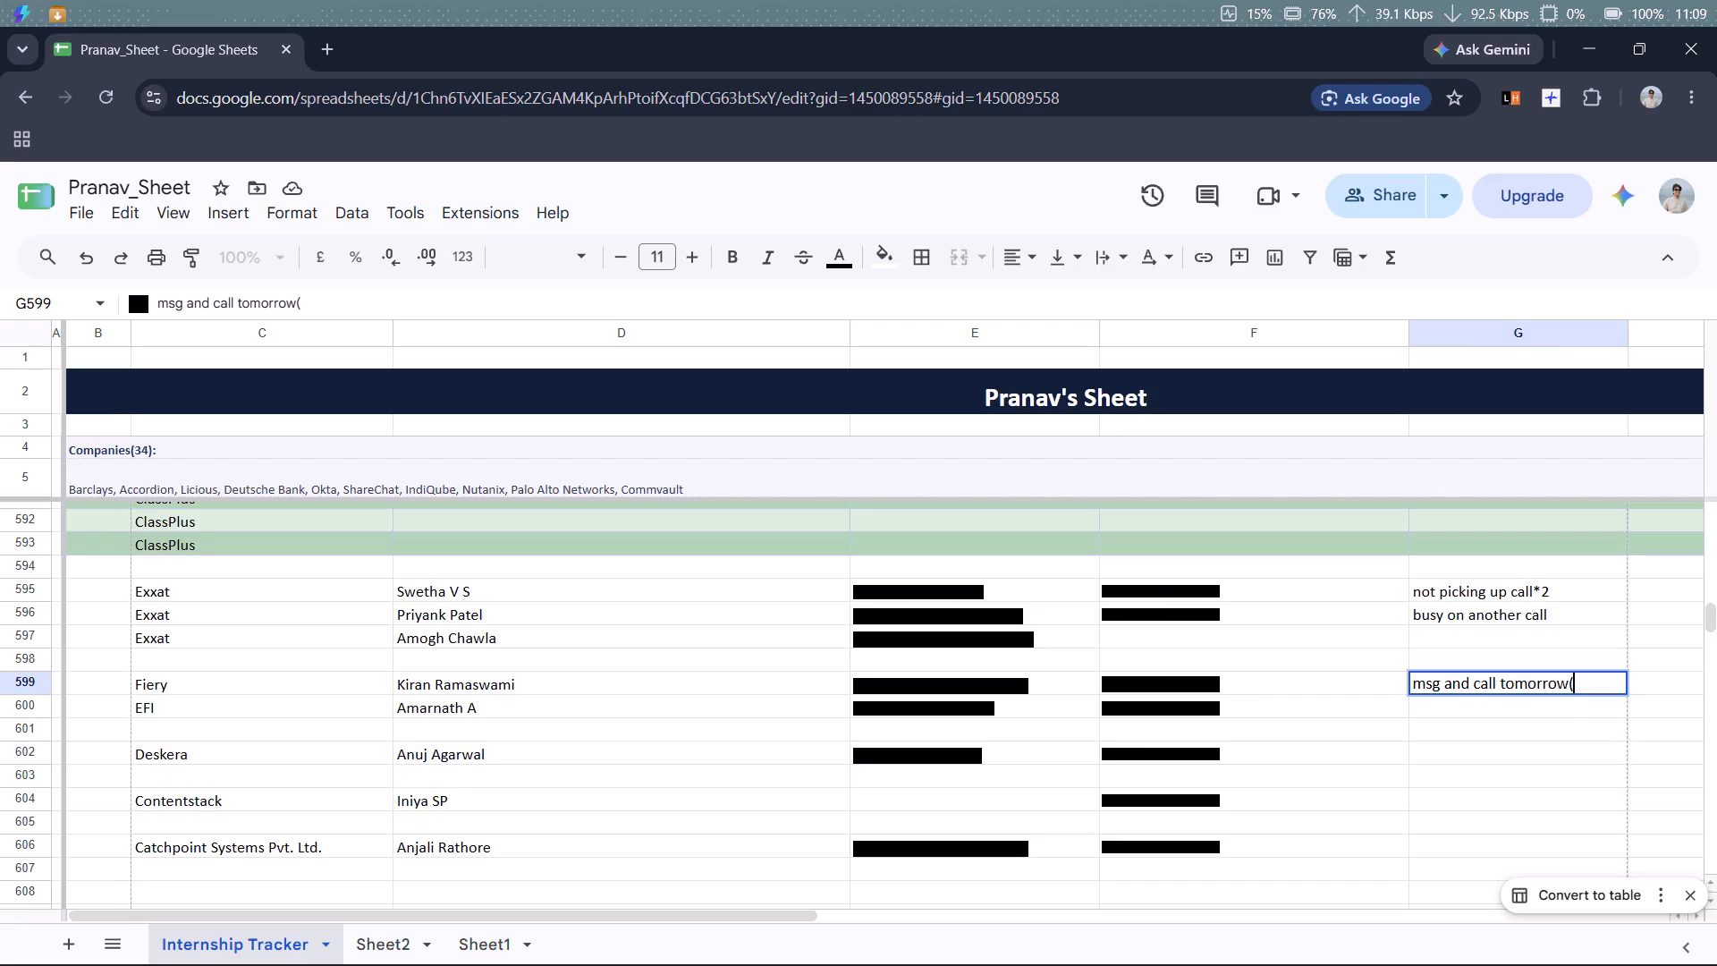
{"action": "type", "text": "4nov"}
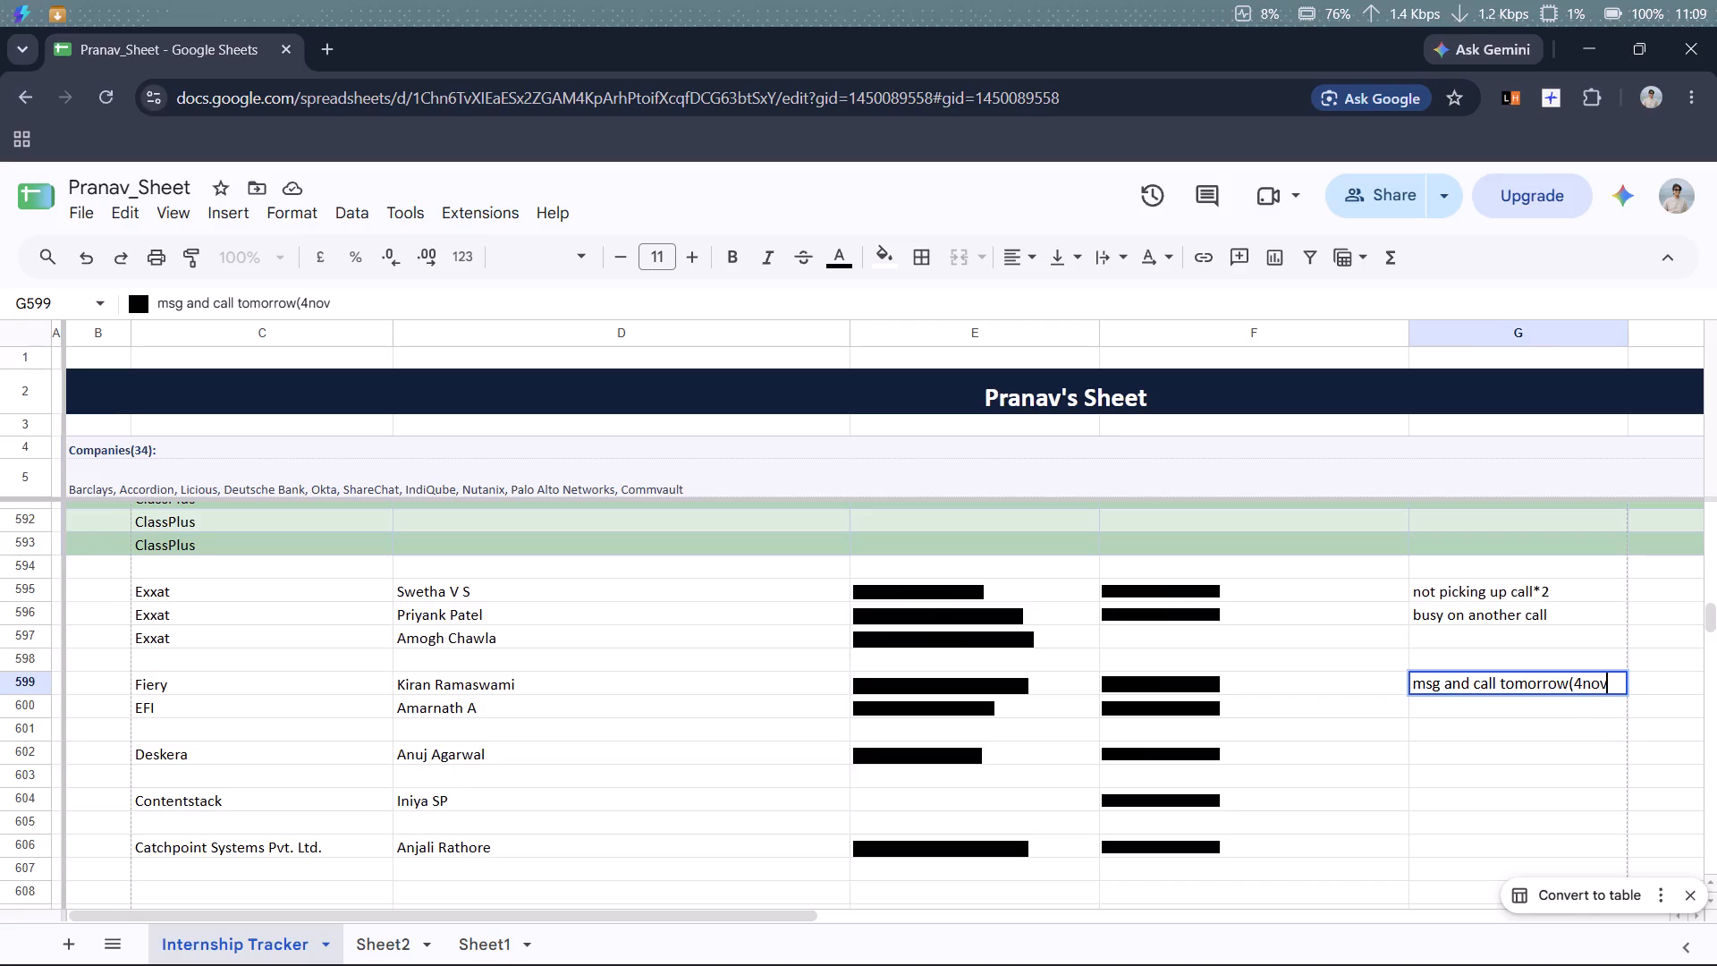
{"action": "key", "text": "shift+parenright"}
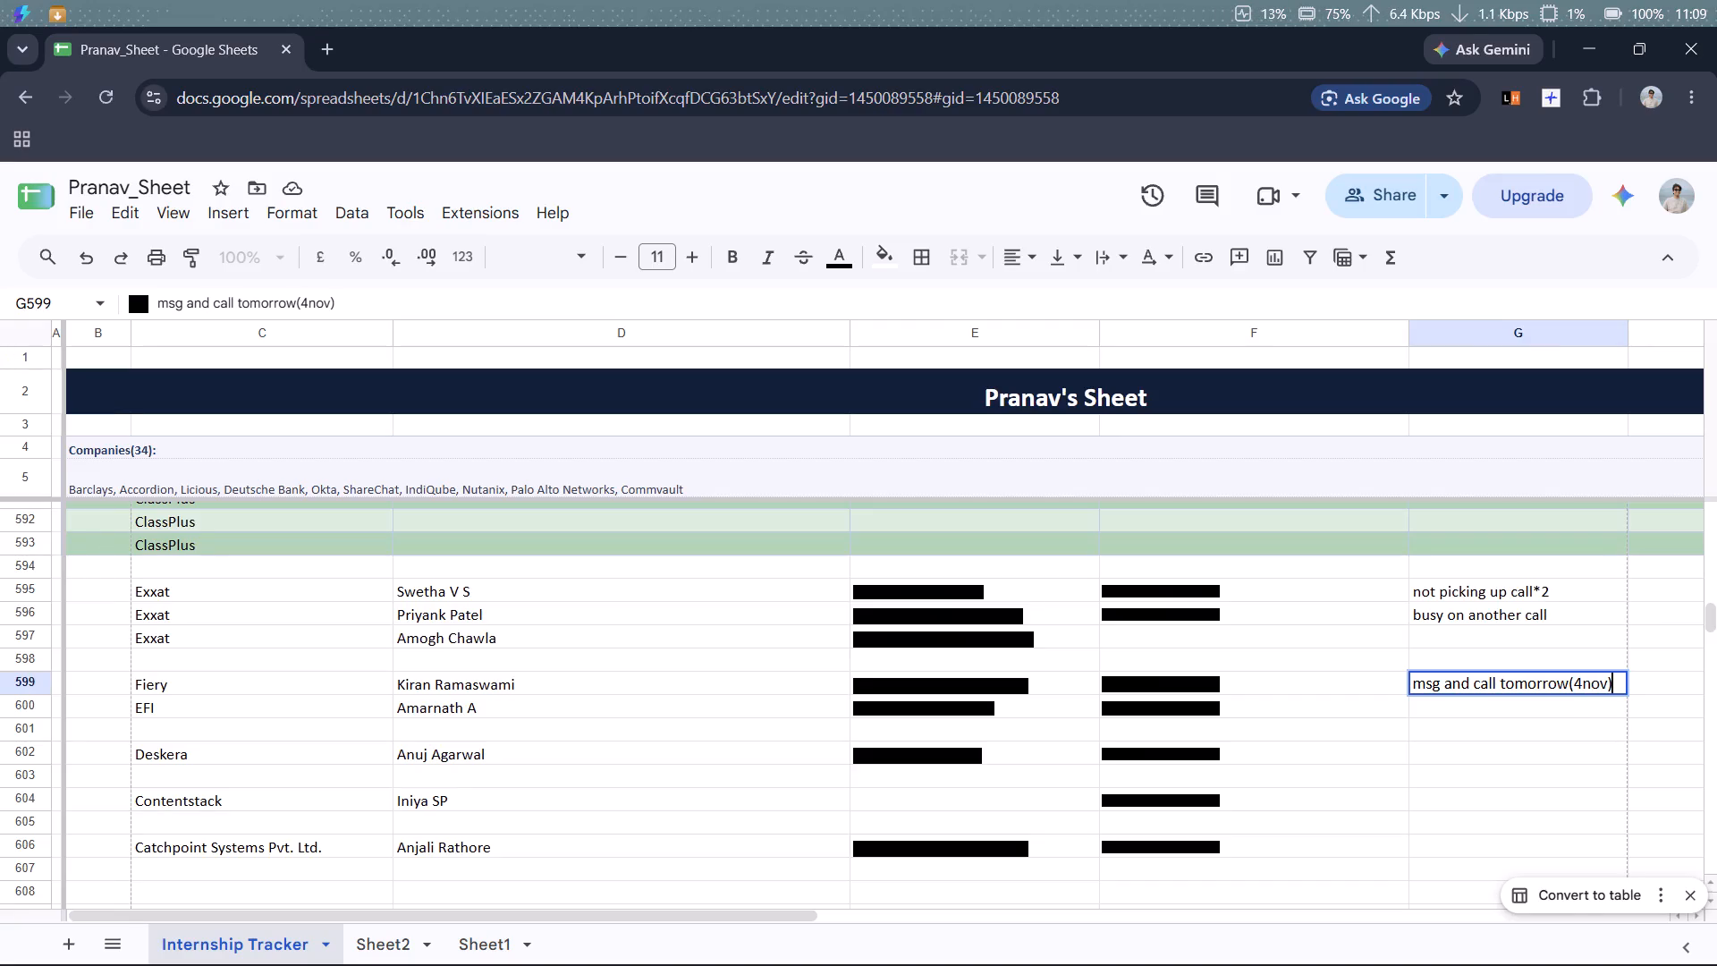
{"action": "left_click", "coordinate": [1435, 712]}
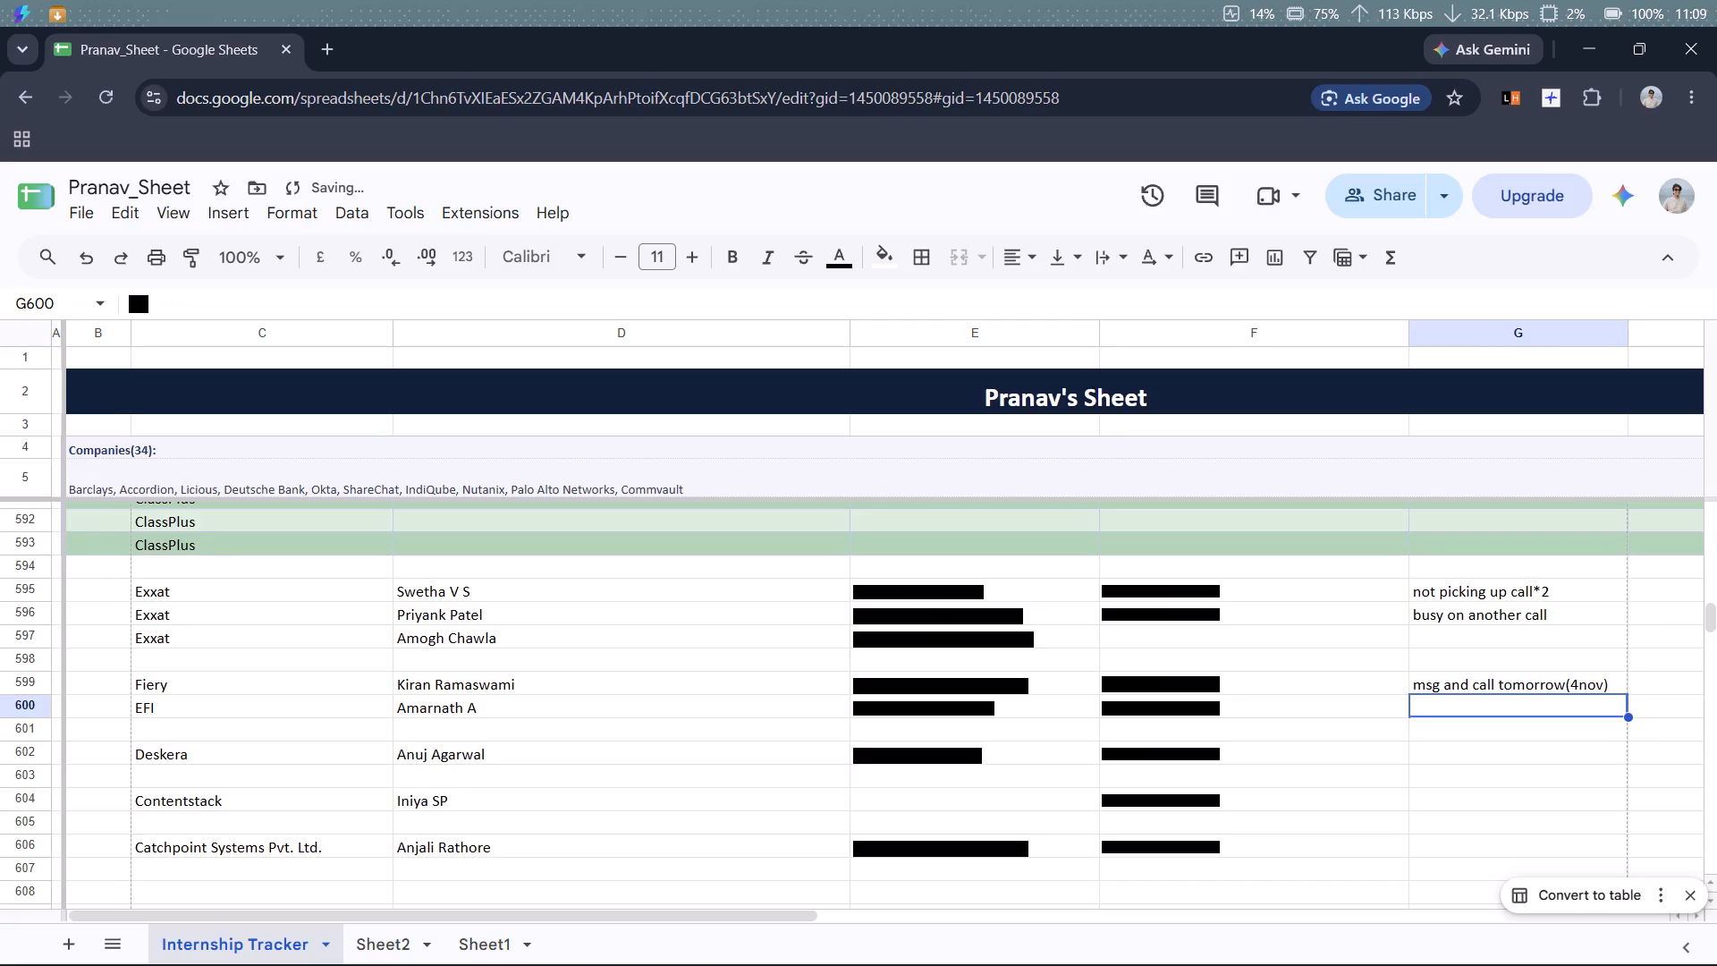
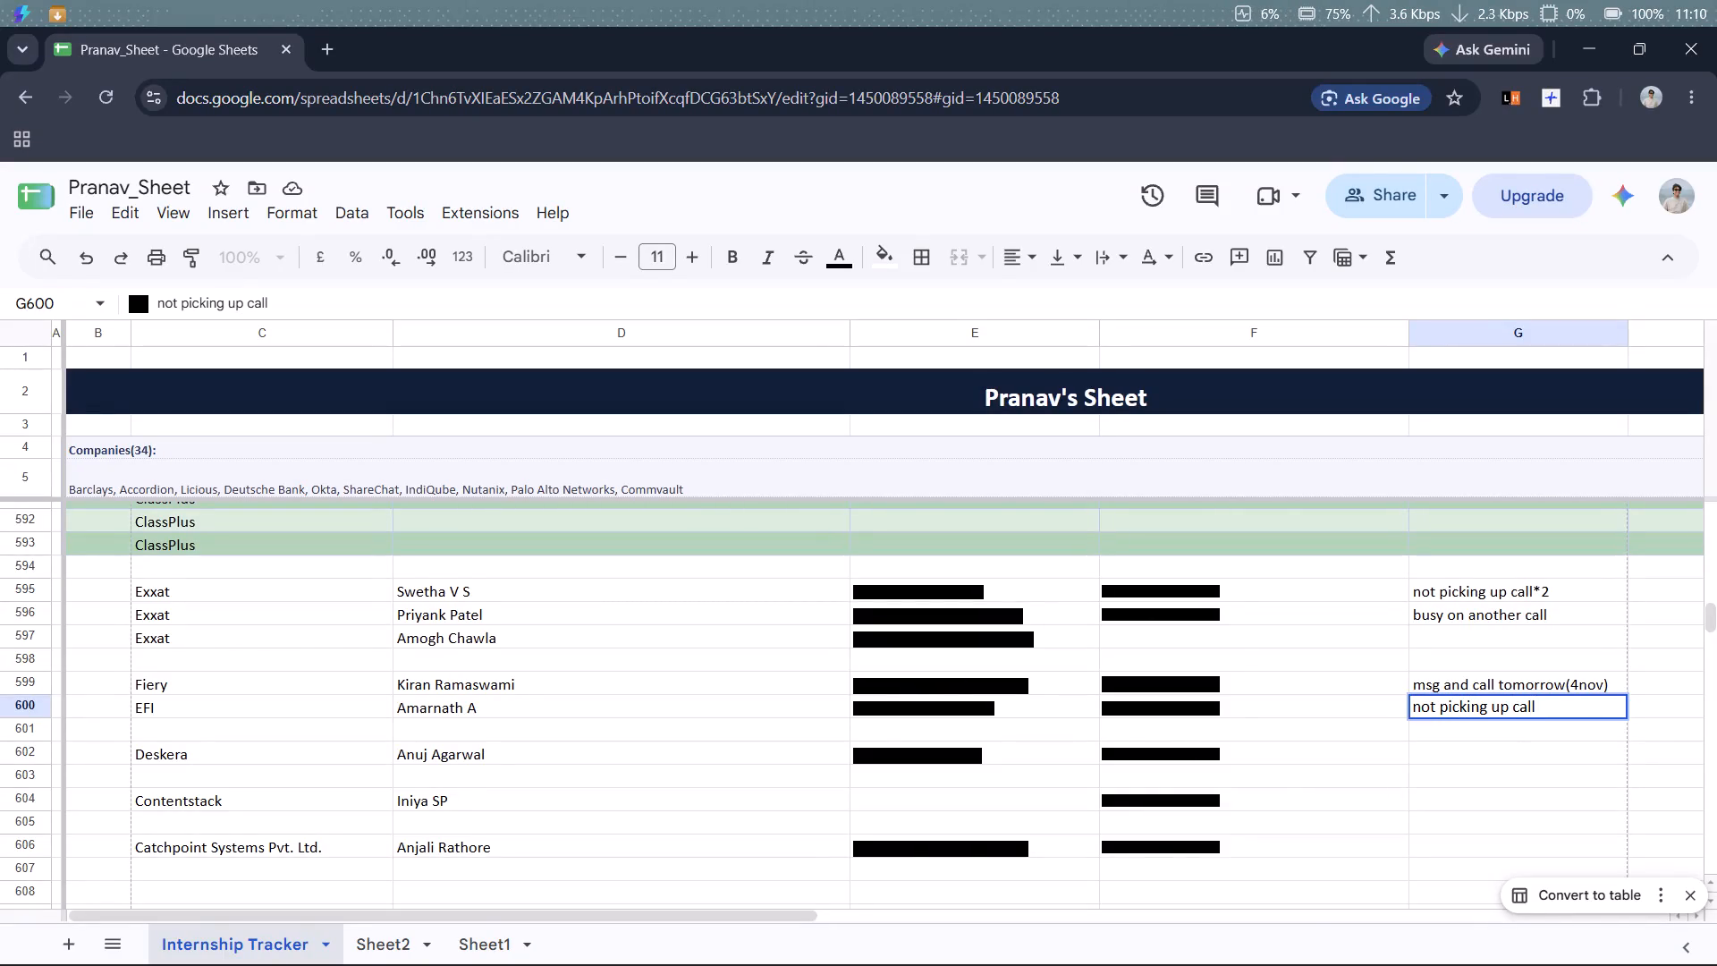
Copy the phone number, without its leading part, of the Deskera contact from cell F602.
{"action": "left_click", "coordinate": [1447, 753]}
{"action": "left_click", "coordinate": [1223, 757]}
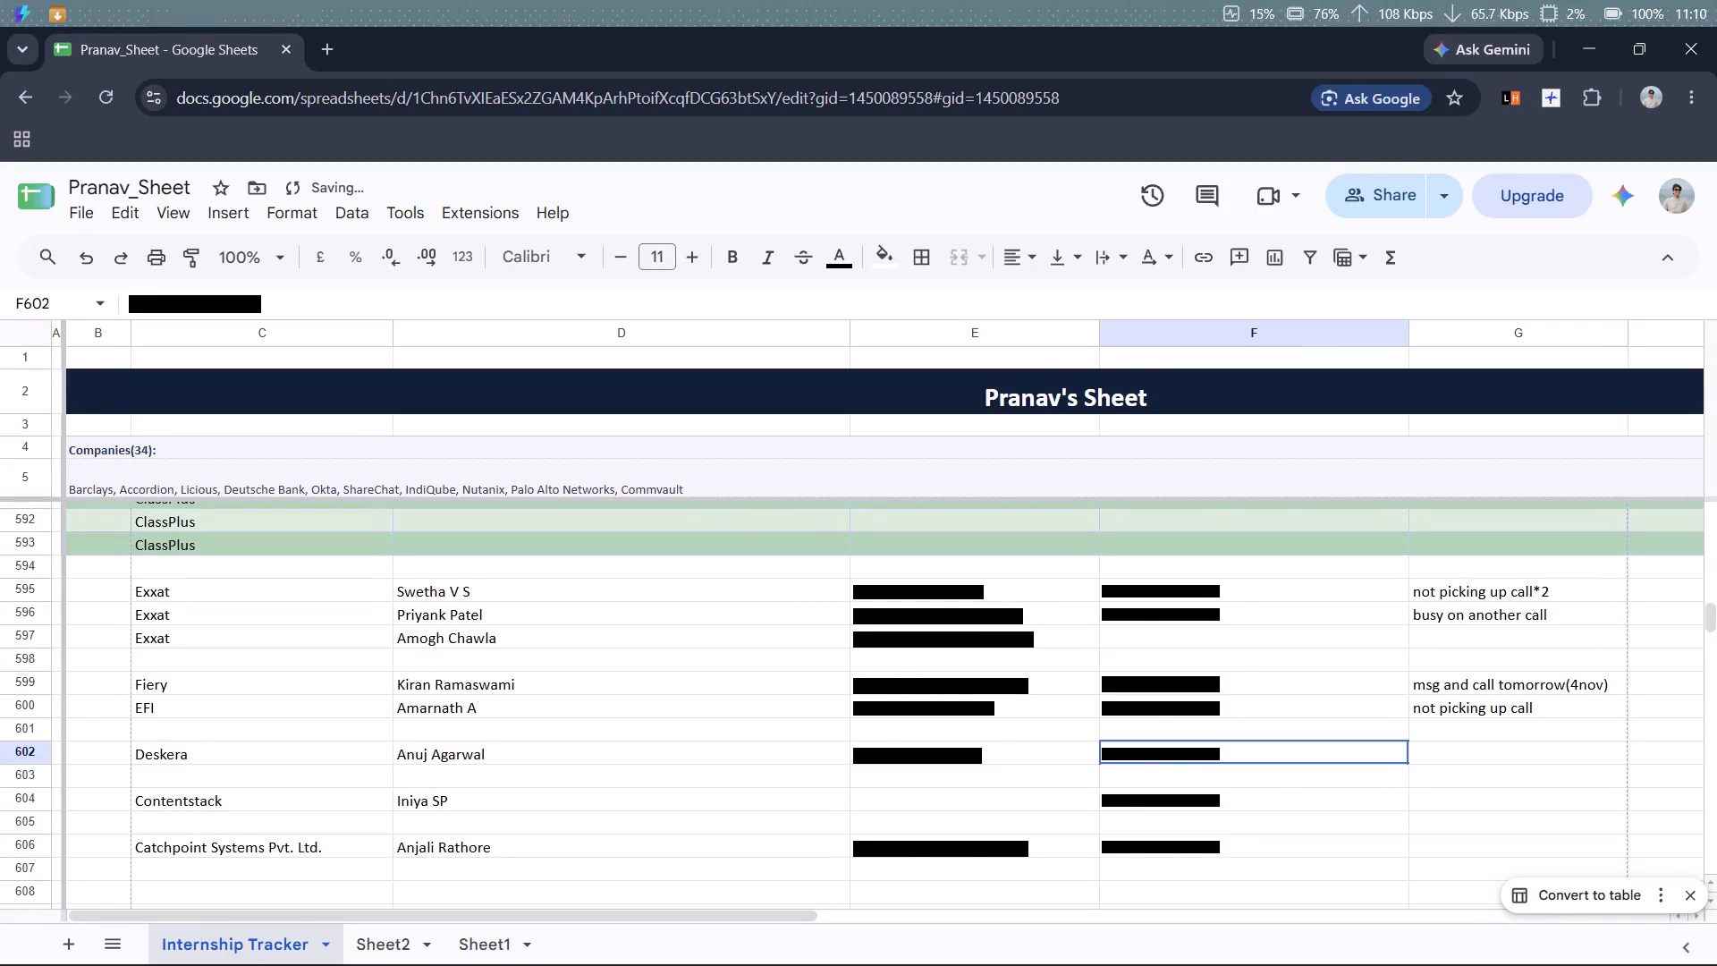
{"action": "left_click_drag", "start_coordinate": [272, 301], "coordinate": [182, 313]}
{"action": "key", "text": "ctrl+c"}
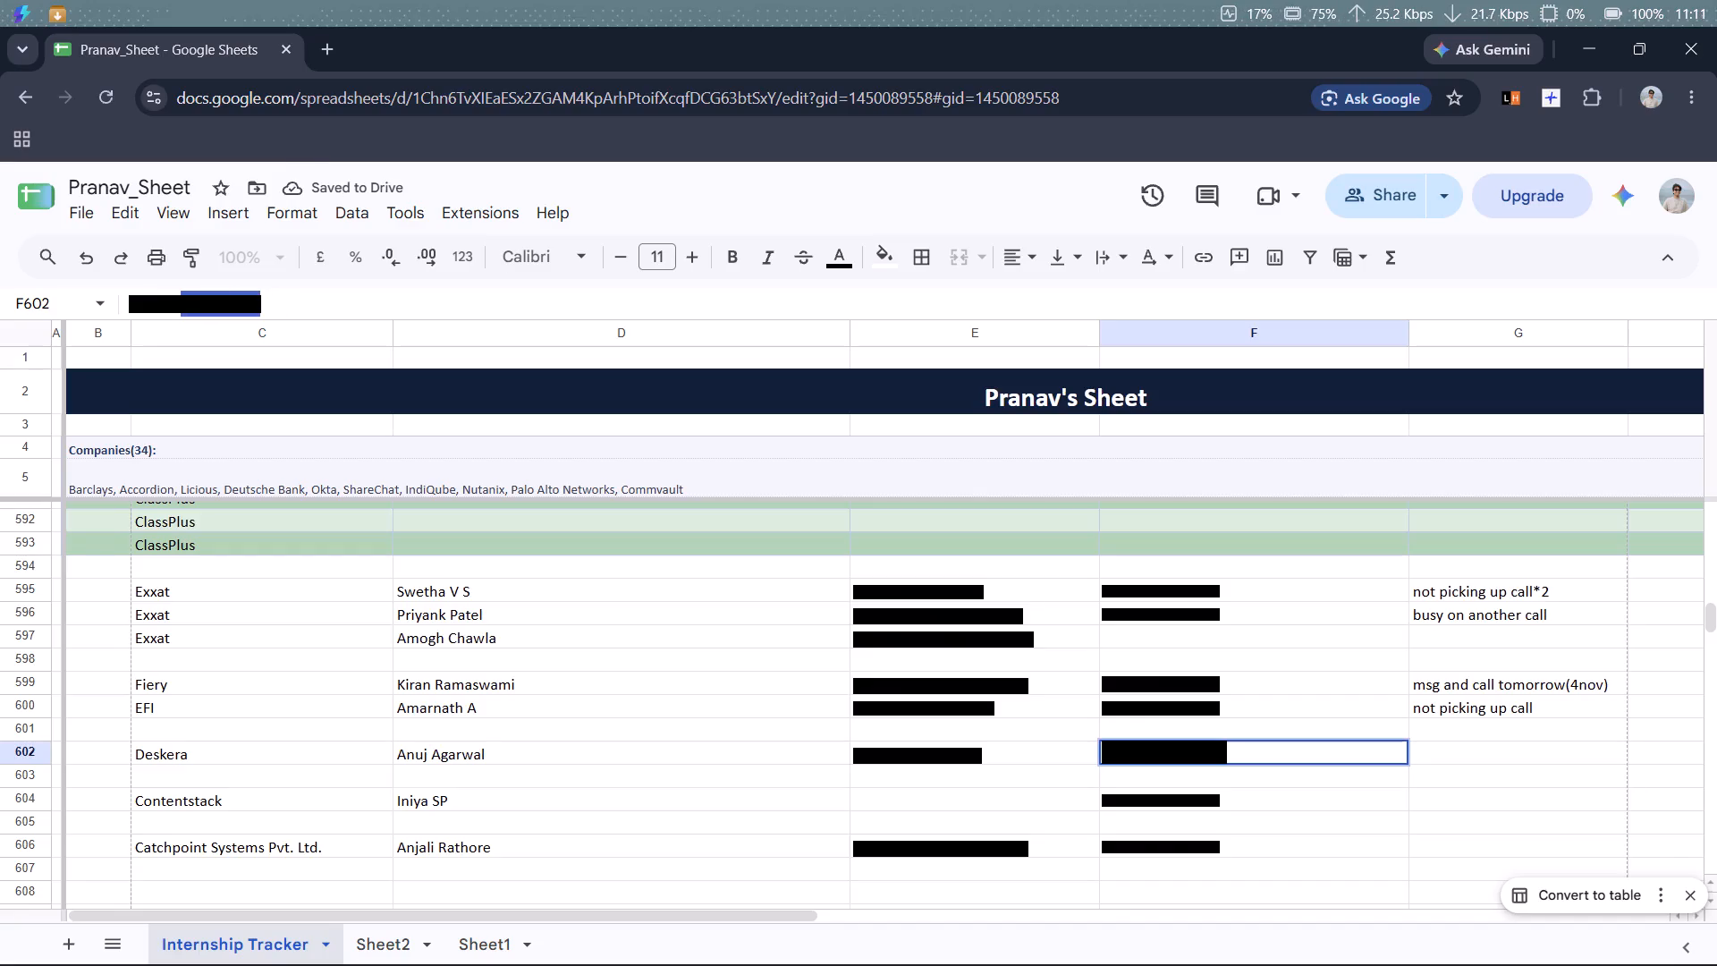
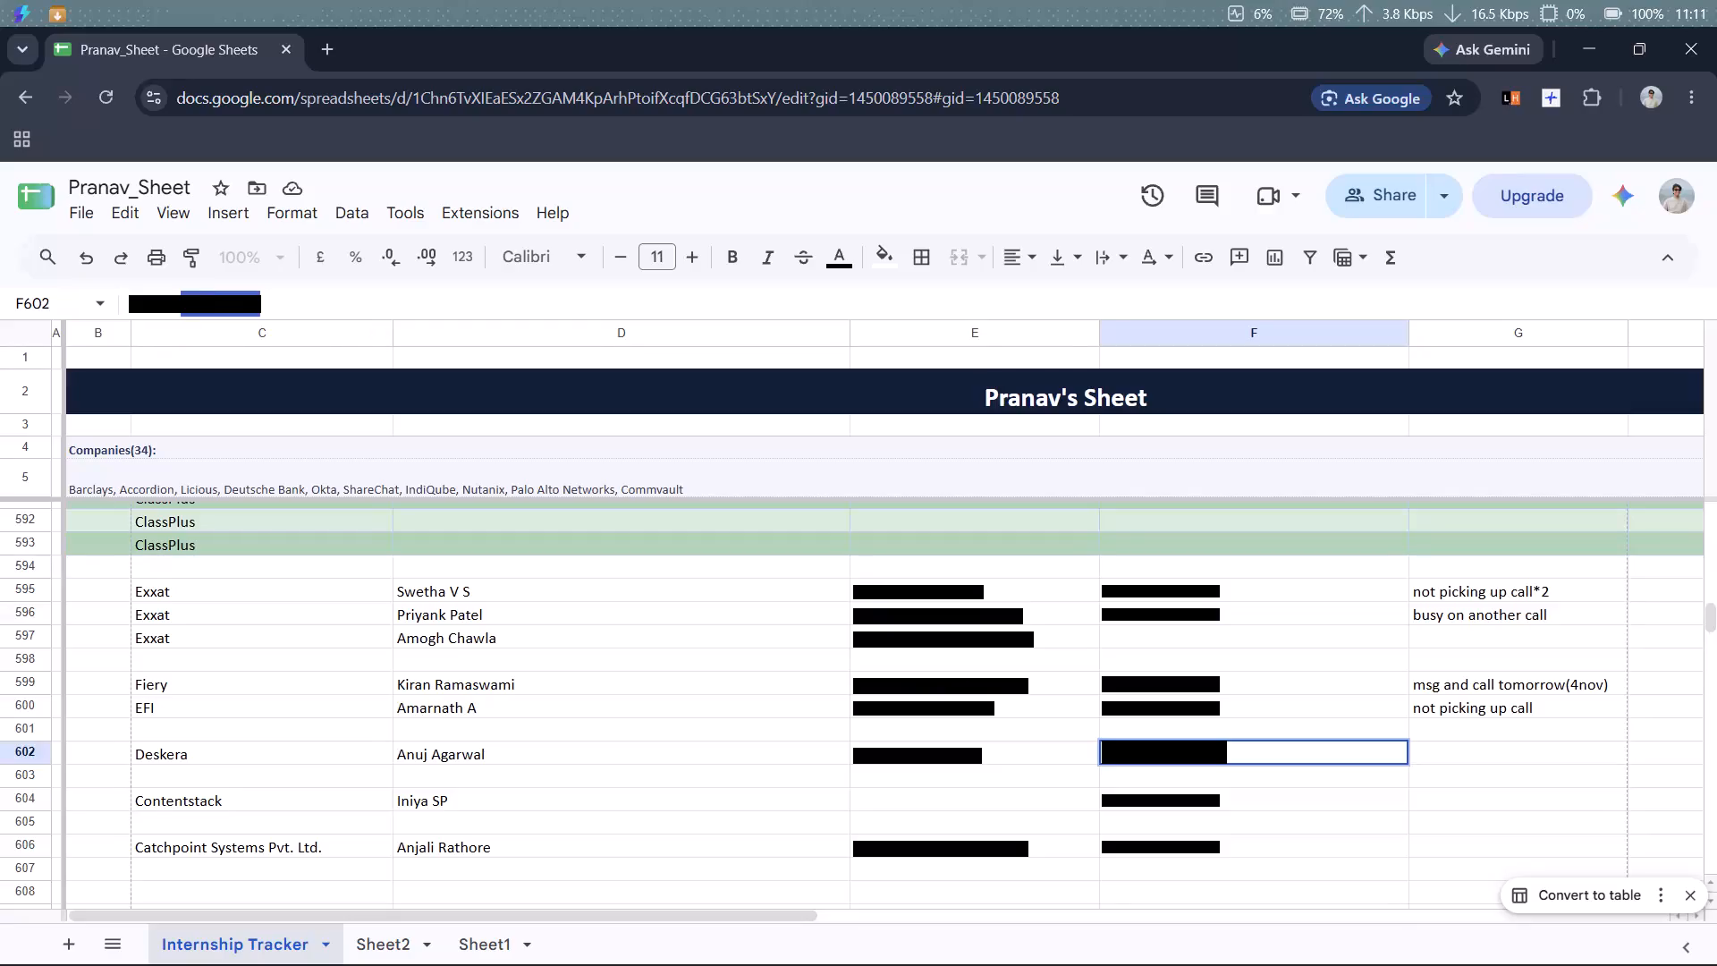
Log "wrong number" as the call status for the Deskera contact in cell G602.
{"action": "left_click", "coordinate": [1237, 752]}
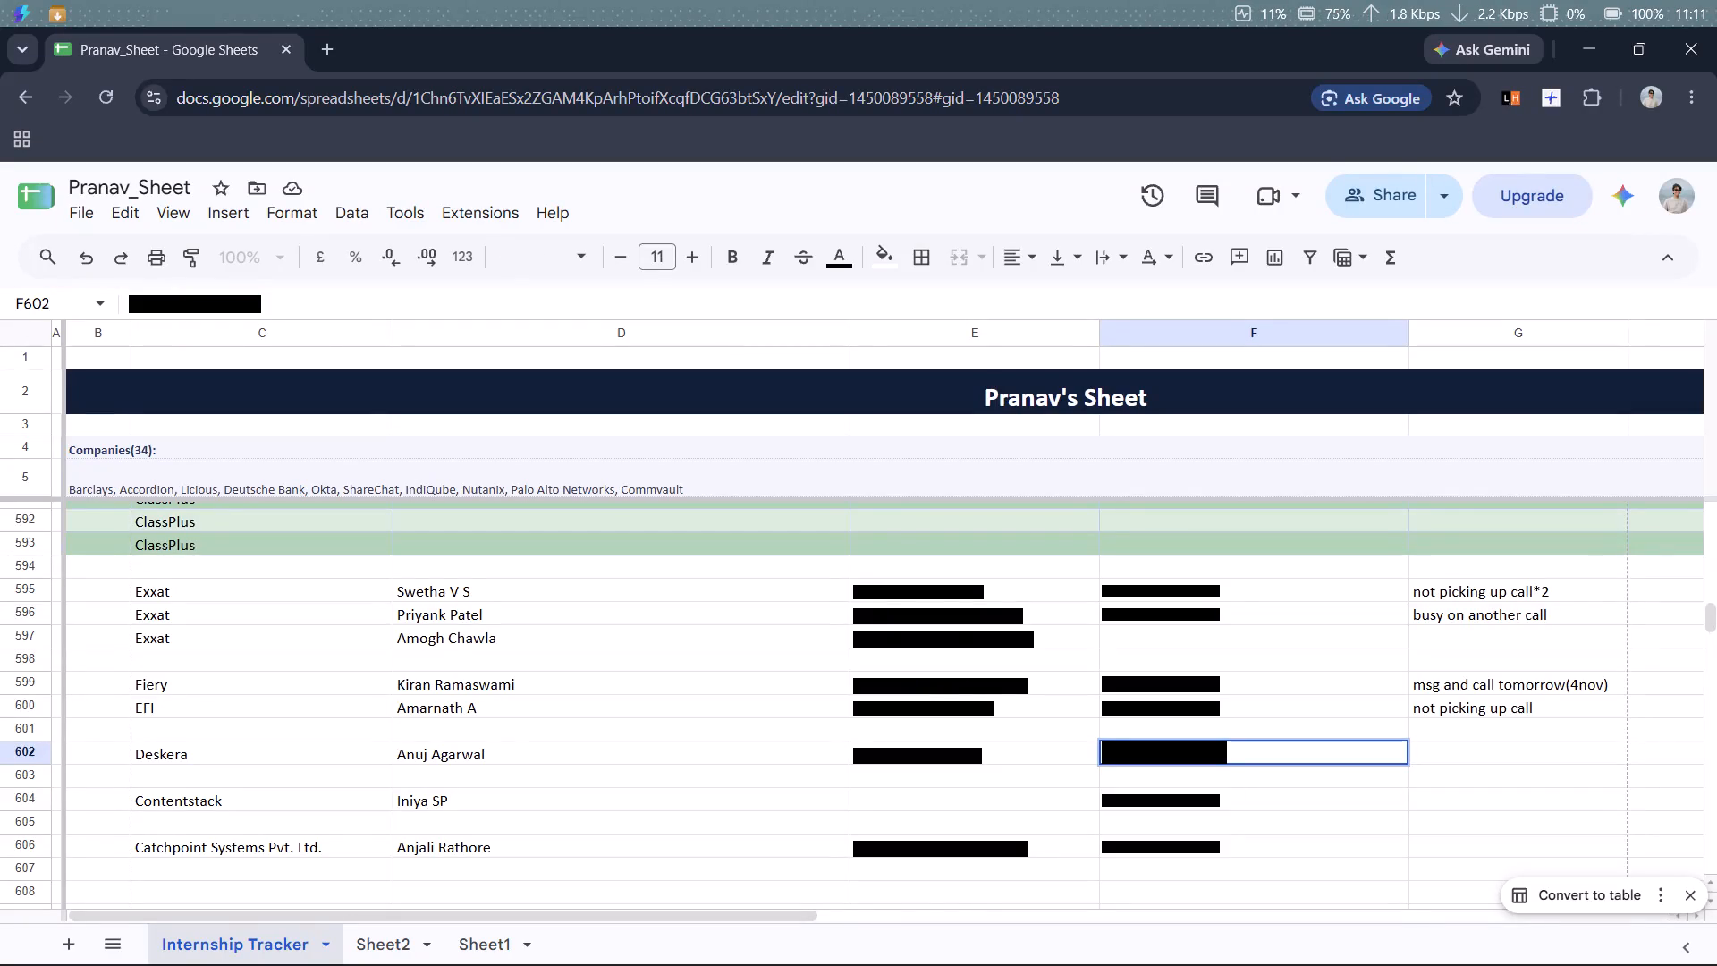
{"action": "left_click", "coordinate": [297, 293]}
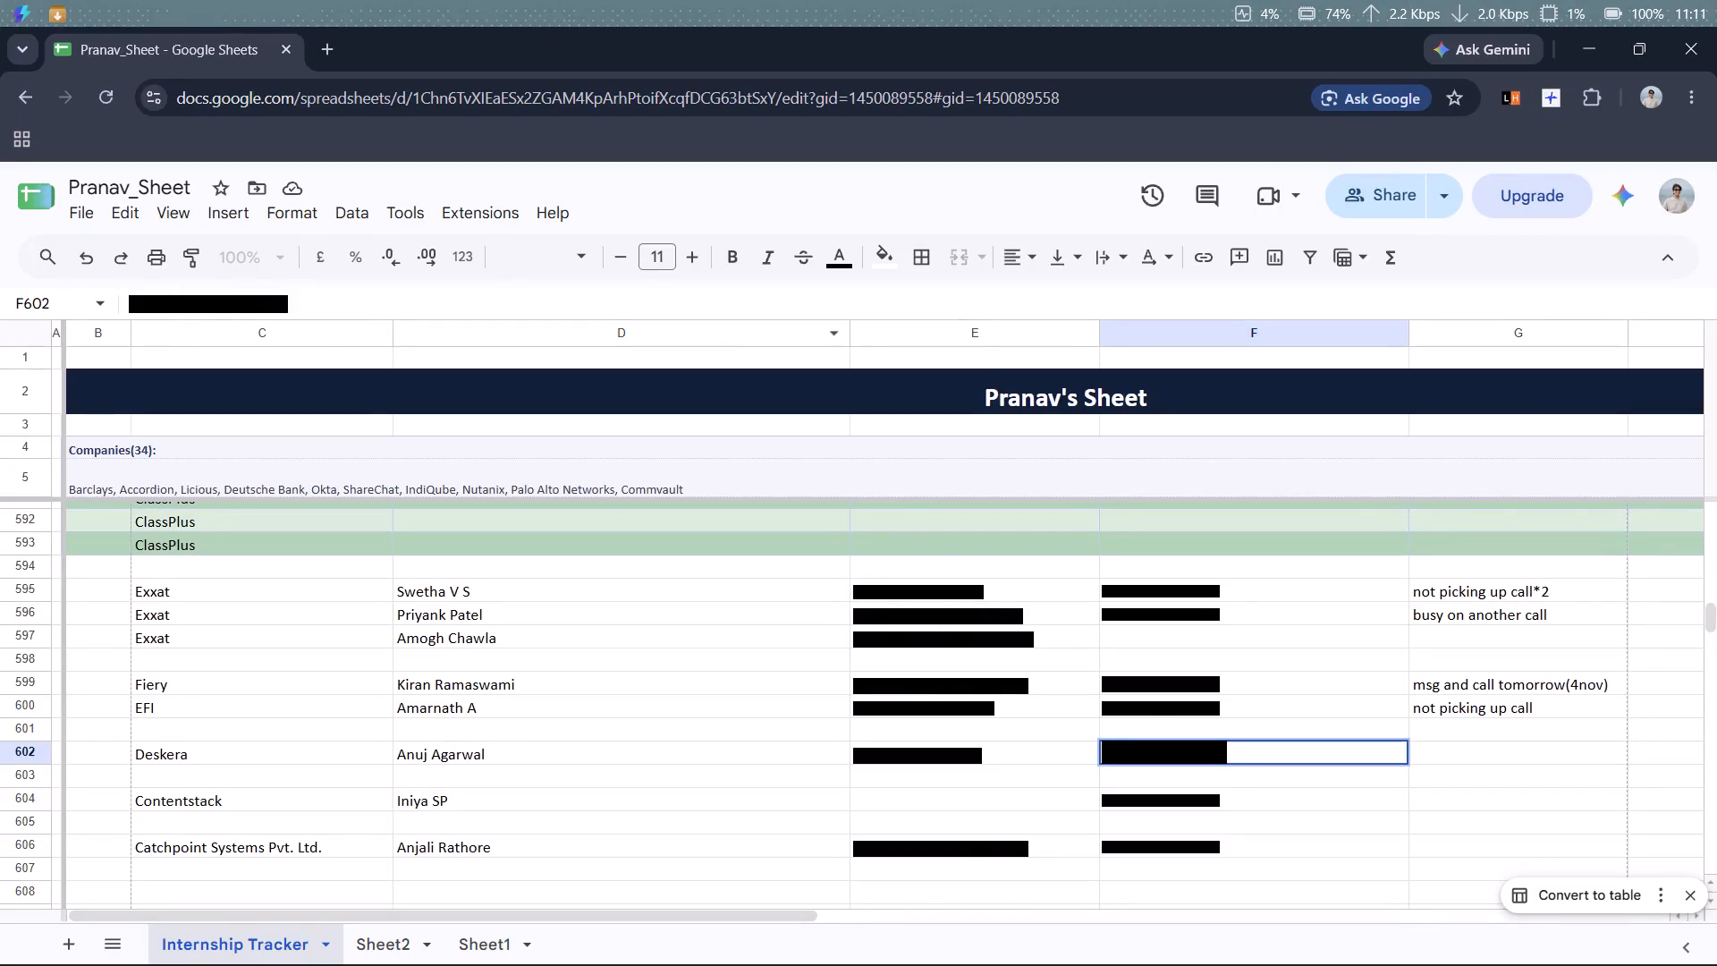
{"action": "left_click", "coordinate": [1472, 756]}
{"action": "type", "text": "wrong number"}
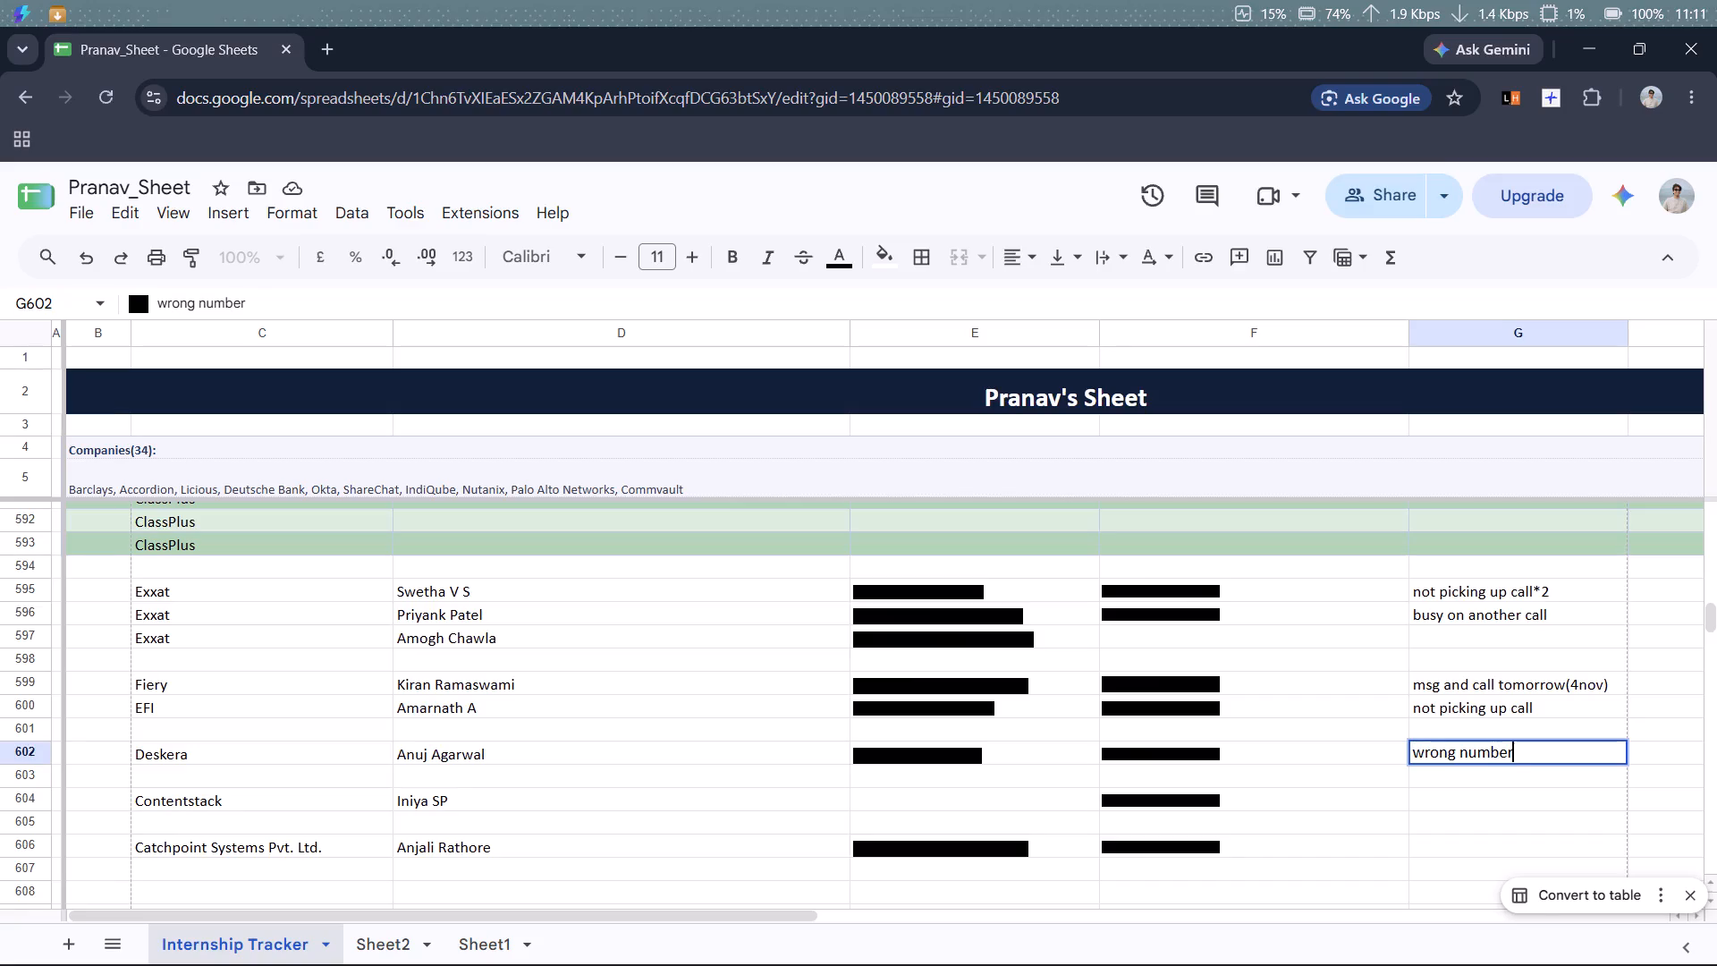
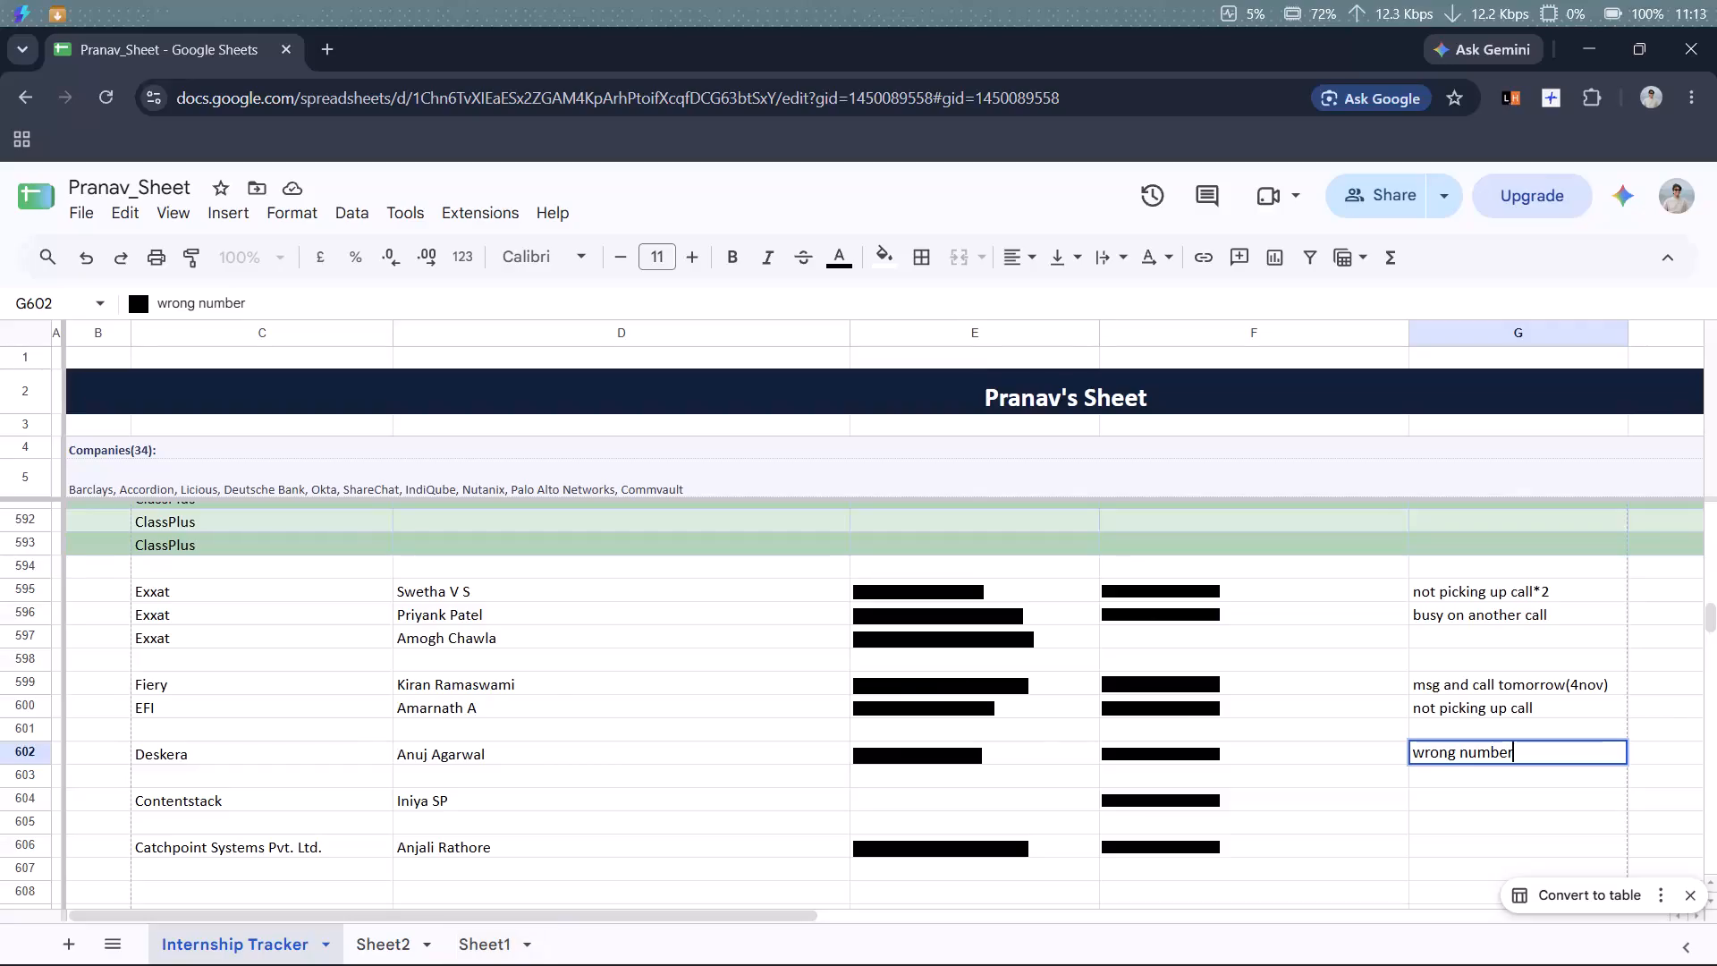
Select the phone number text of the Contentstack contact in cell F604.
{"action": "left_click", "coordinate": [1204, 795]}
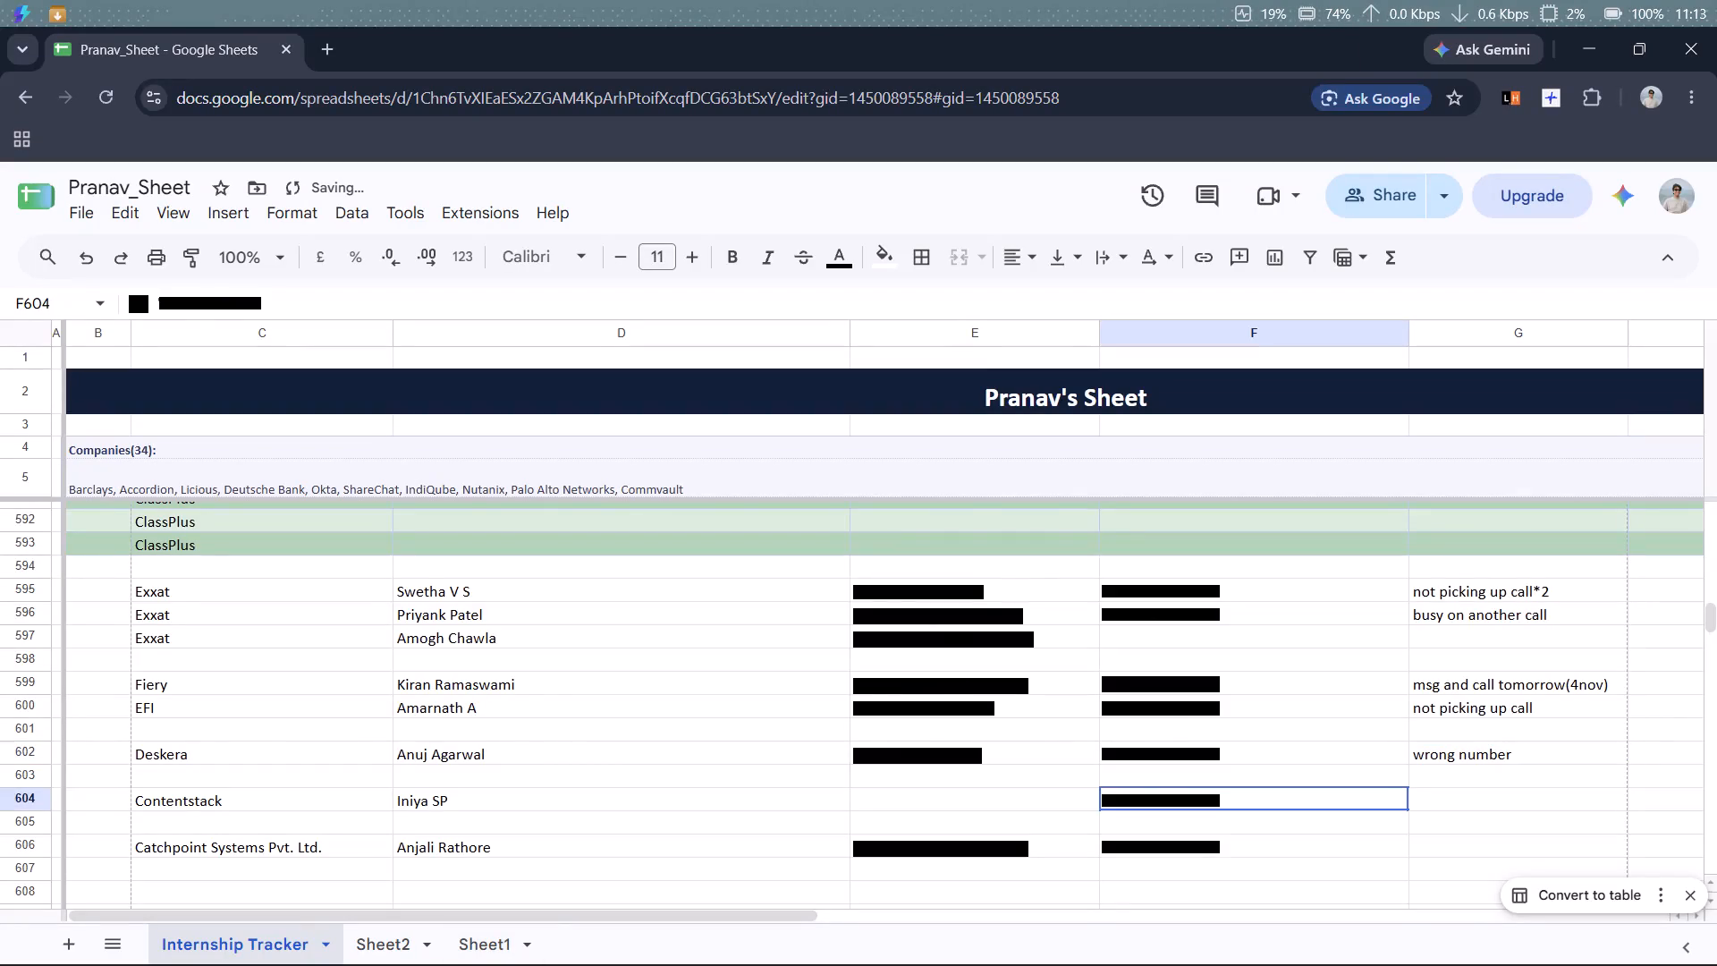
{"action": "left_click_drag", "start_coordinate": [268, 301], "coordinate": [178, 307]}
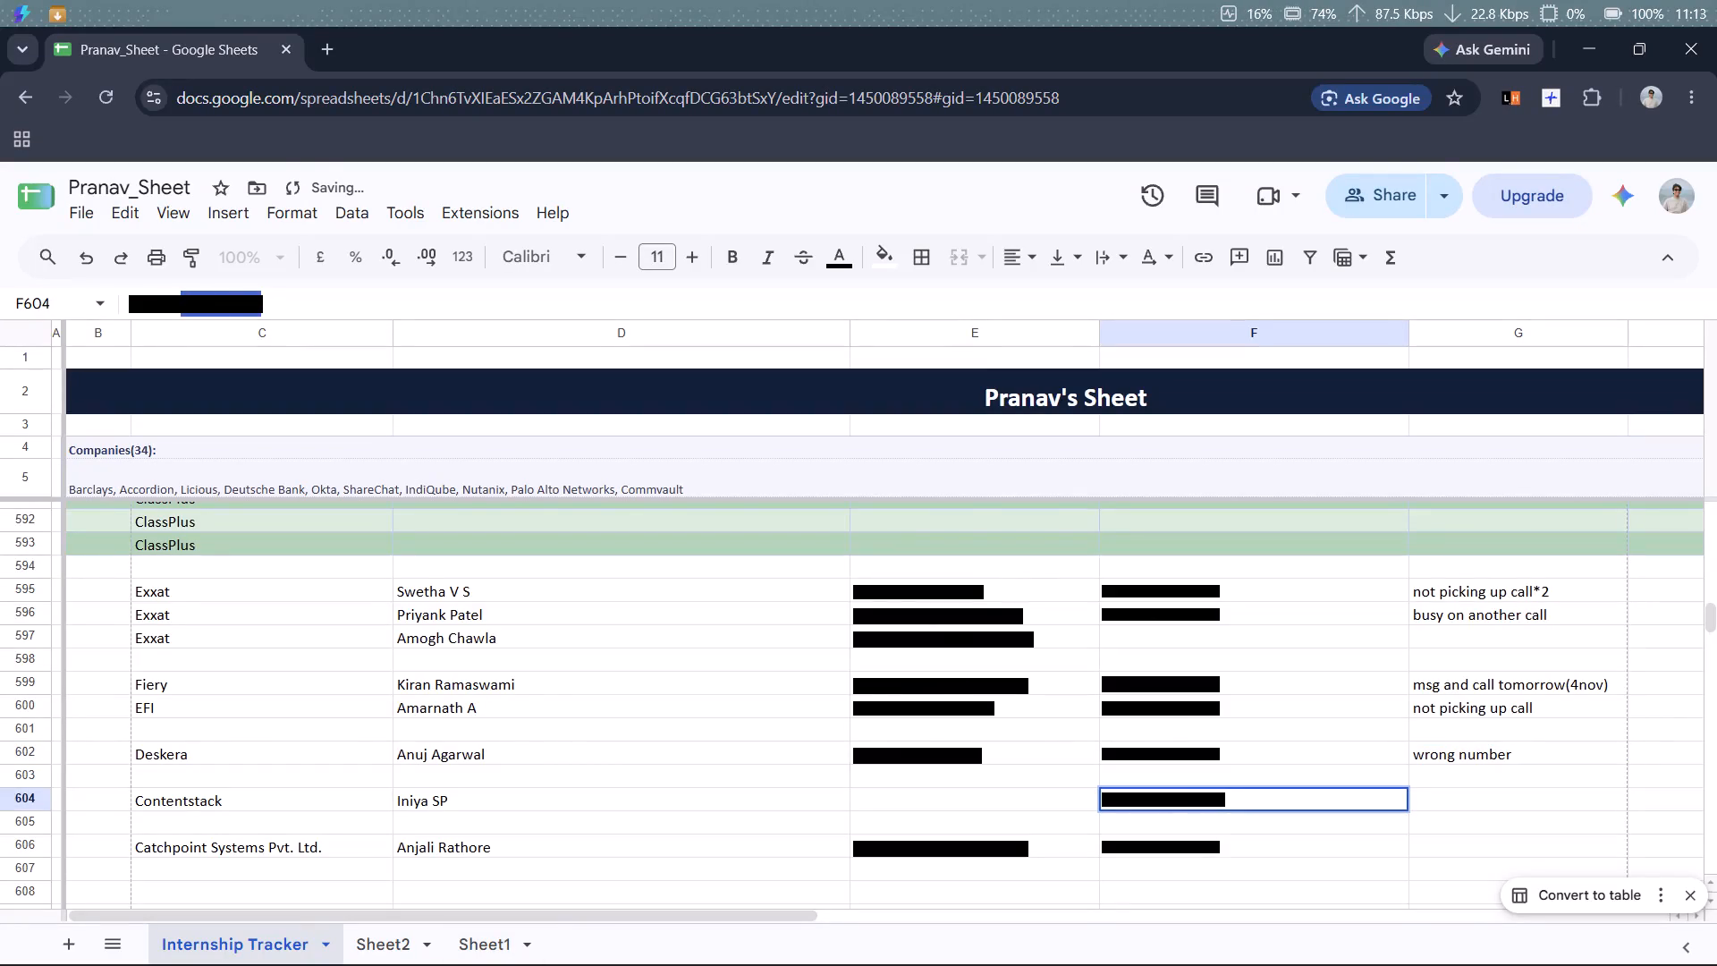
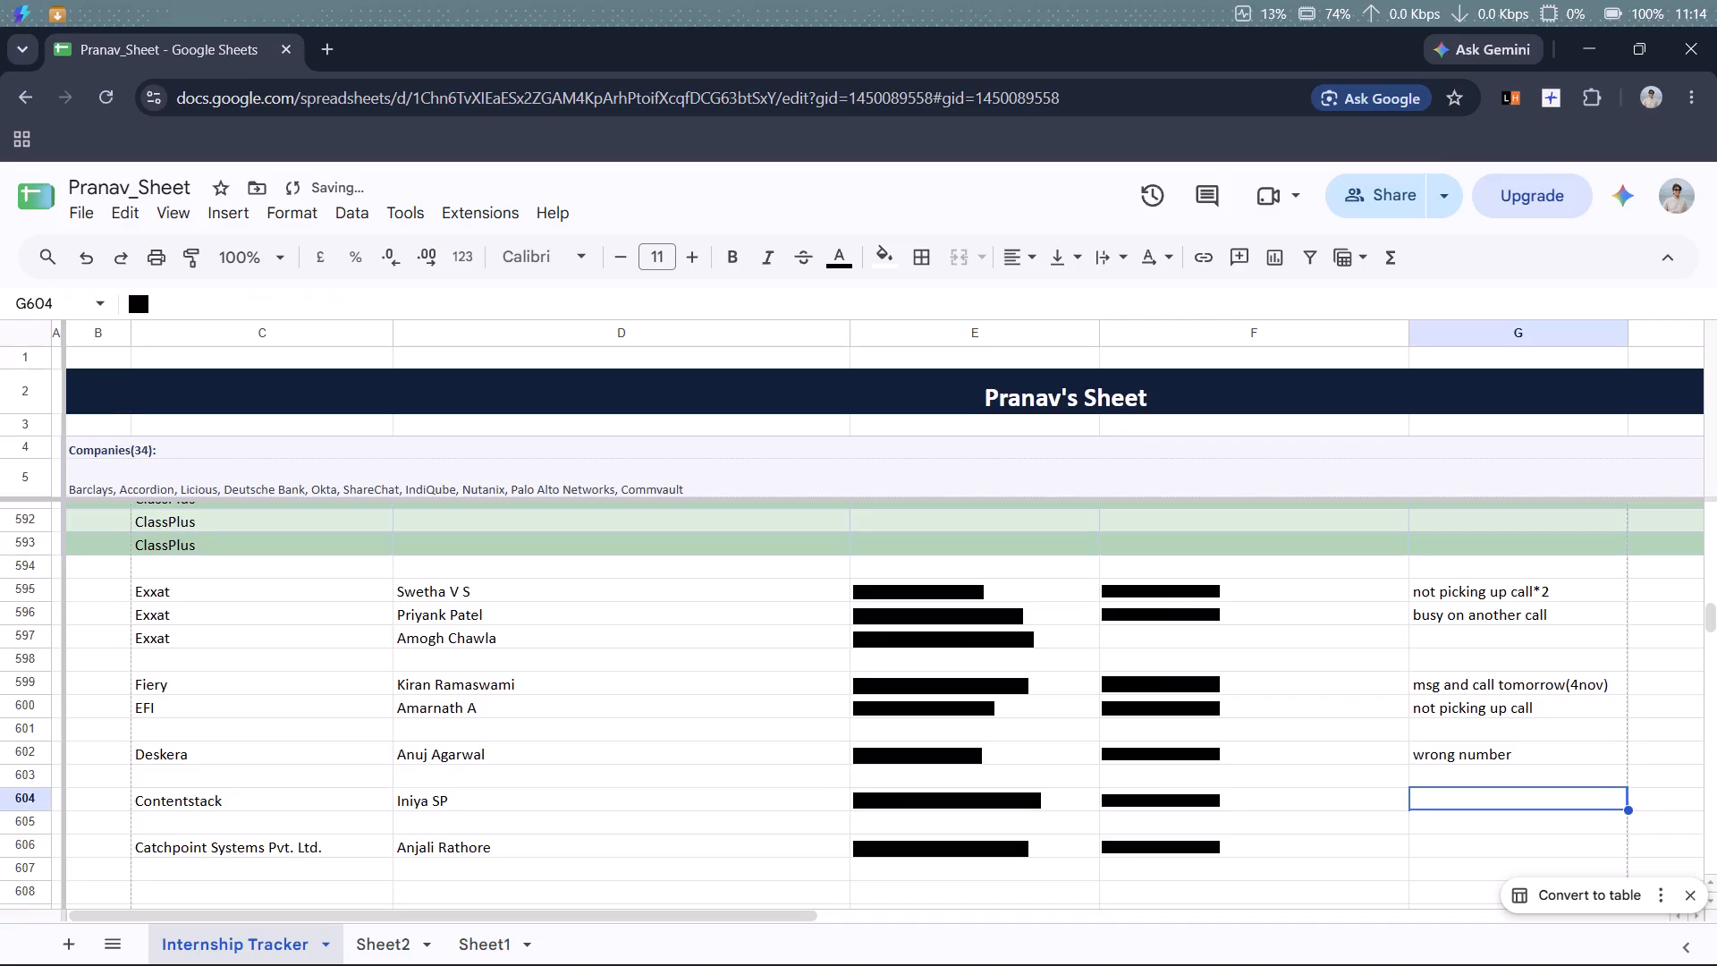
Log the call status "not hiring this year" for the Contentstack contact in cell G604.
{"action": "type", "text": "not hiring this year"}
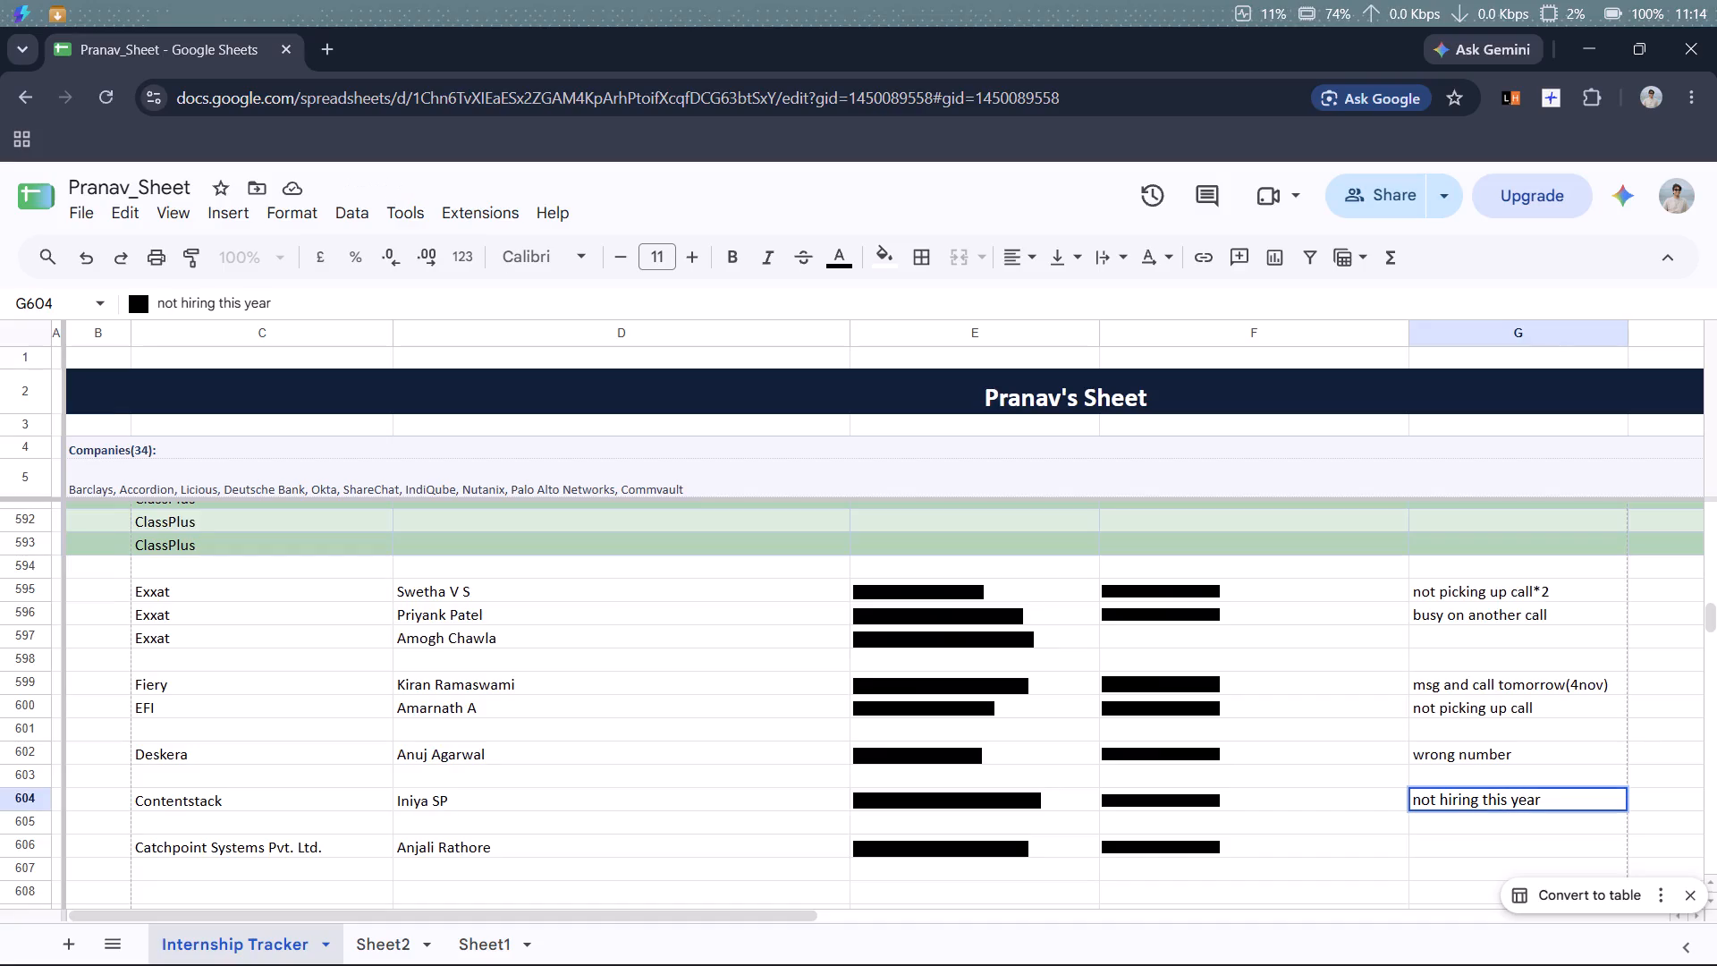
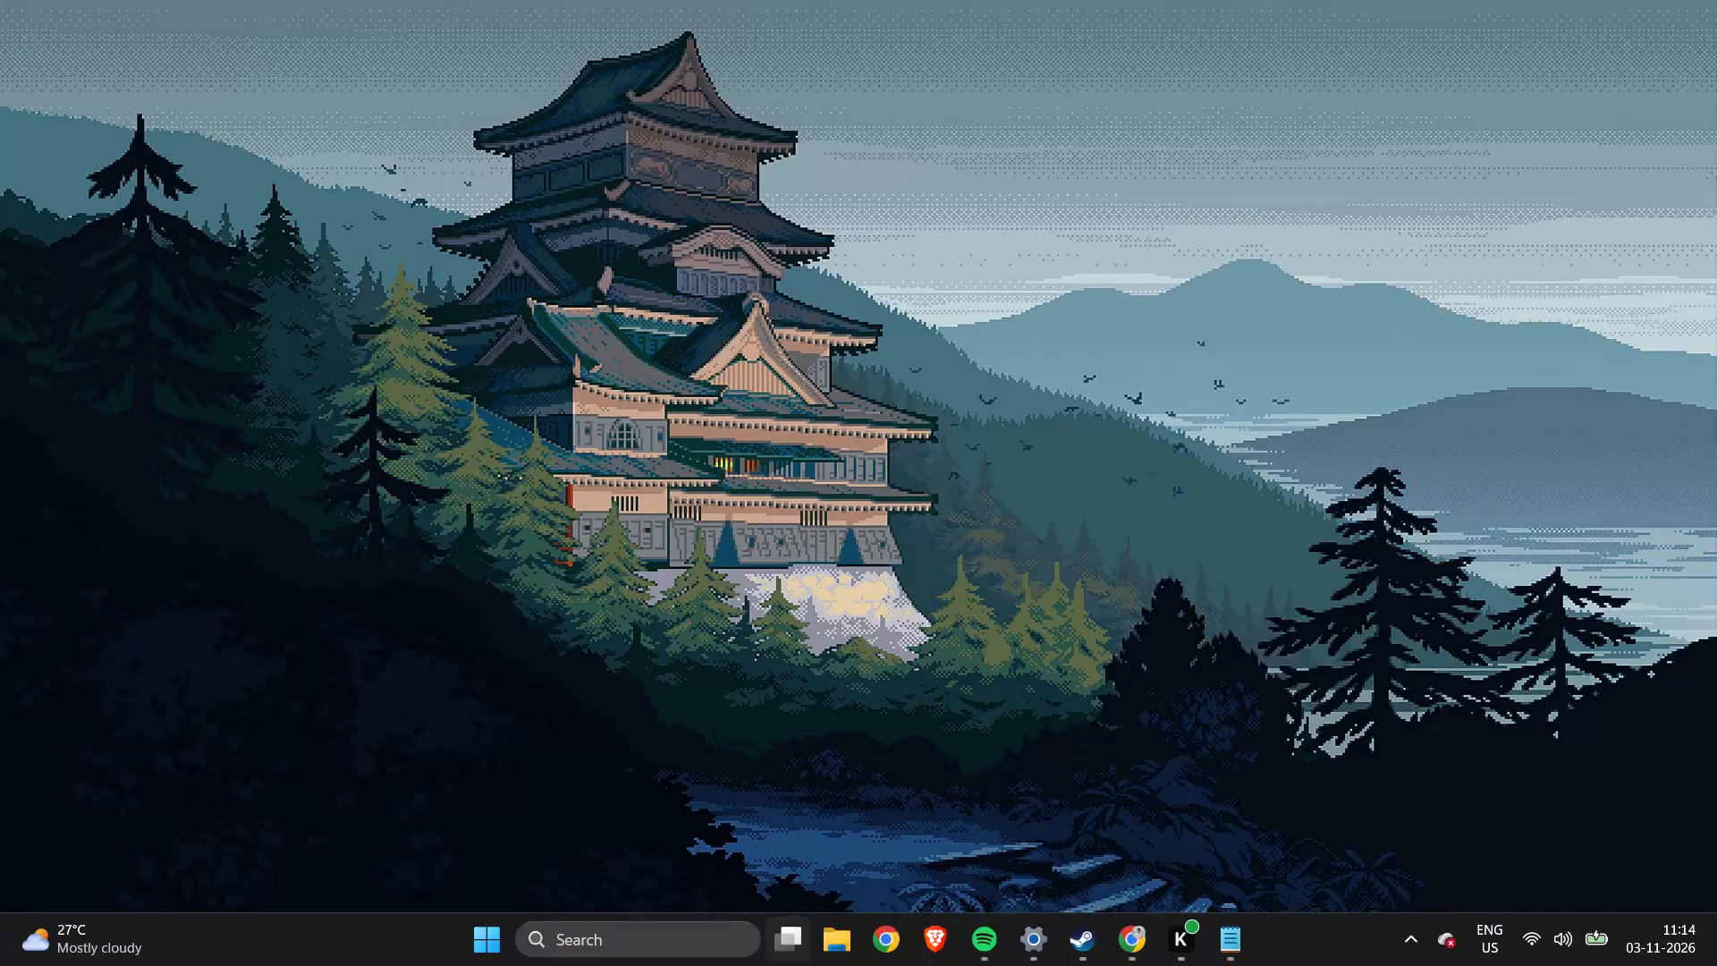
Launch Antigravity IDE.
{"action": "left_click", "coordinate": [619, 948]}
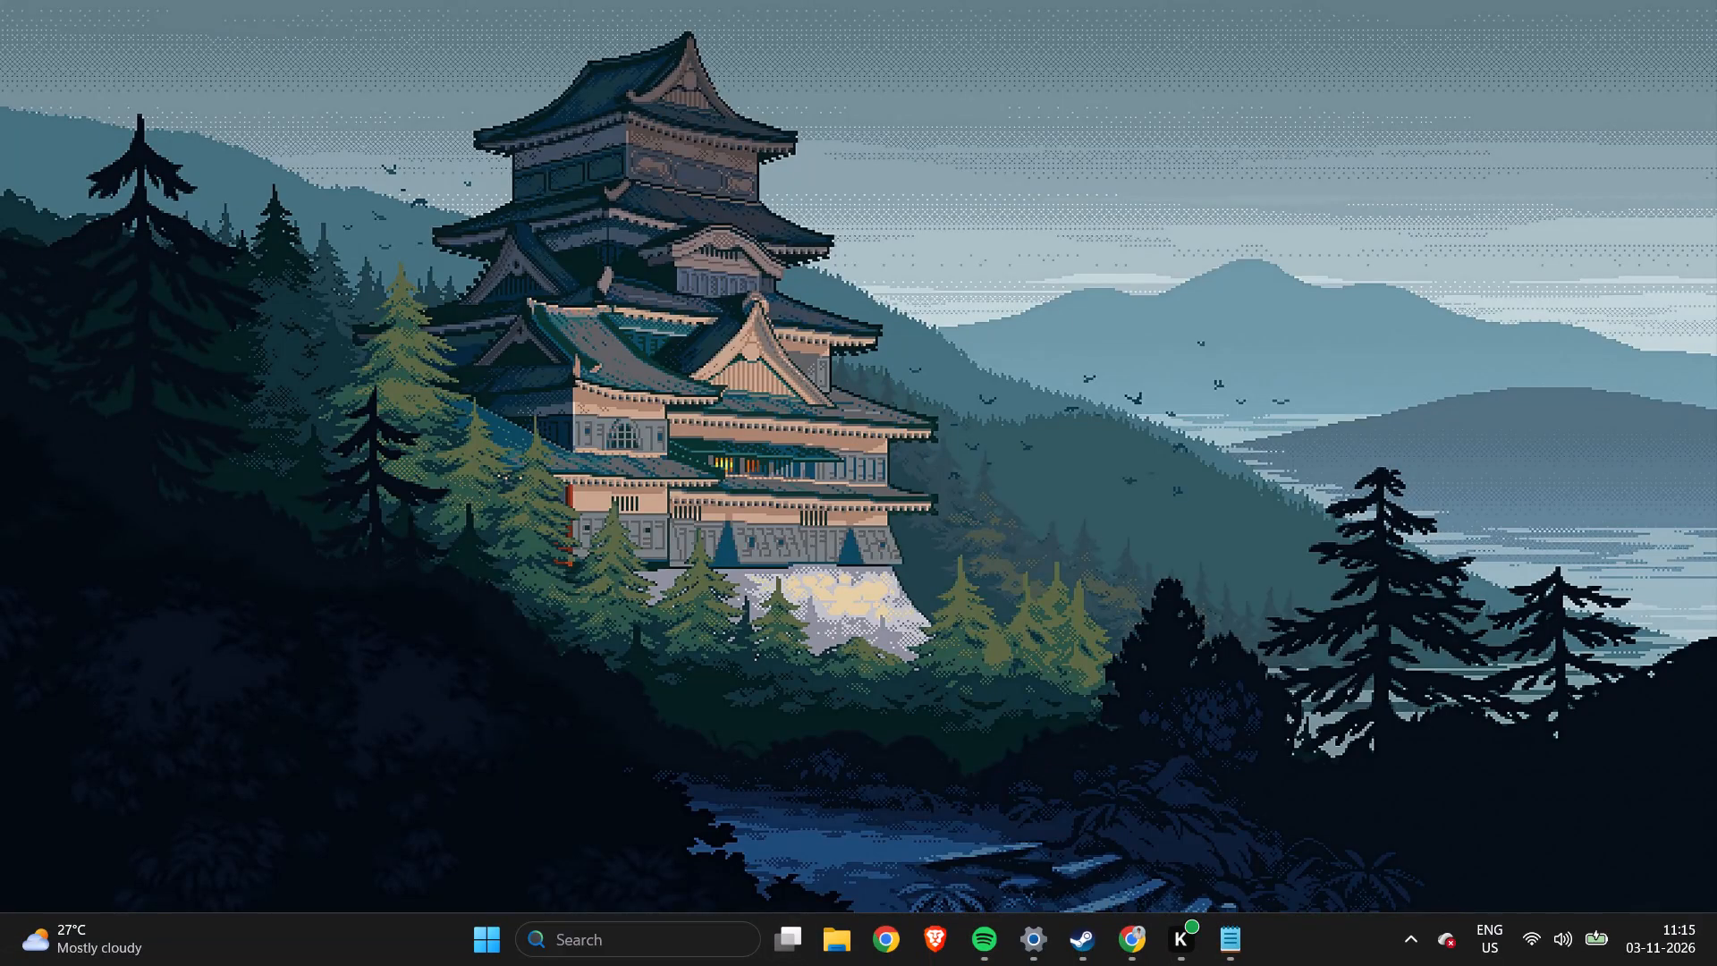
{"action": "type", "text": "anti"}
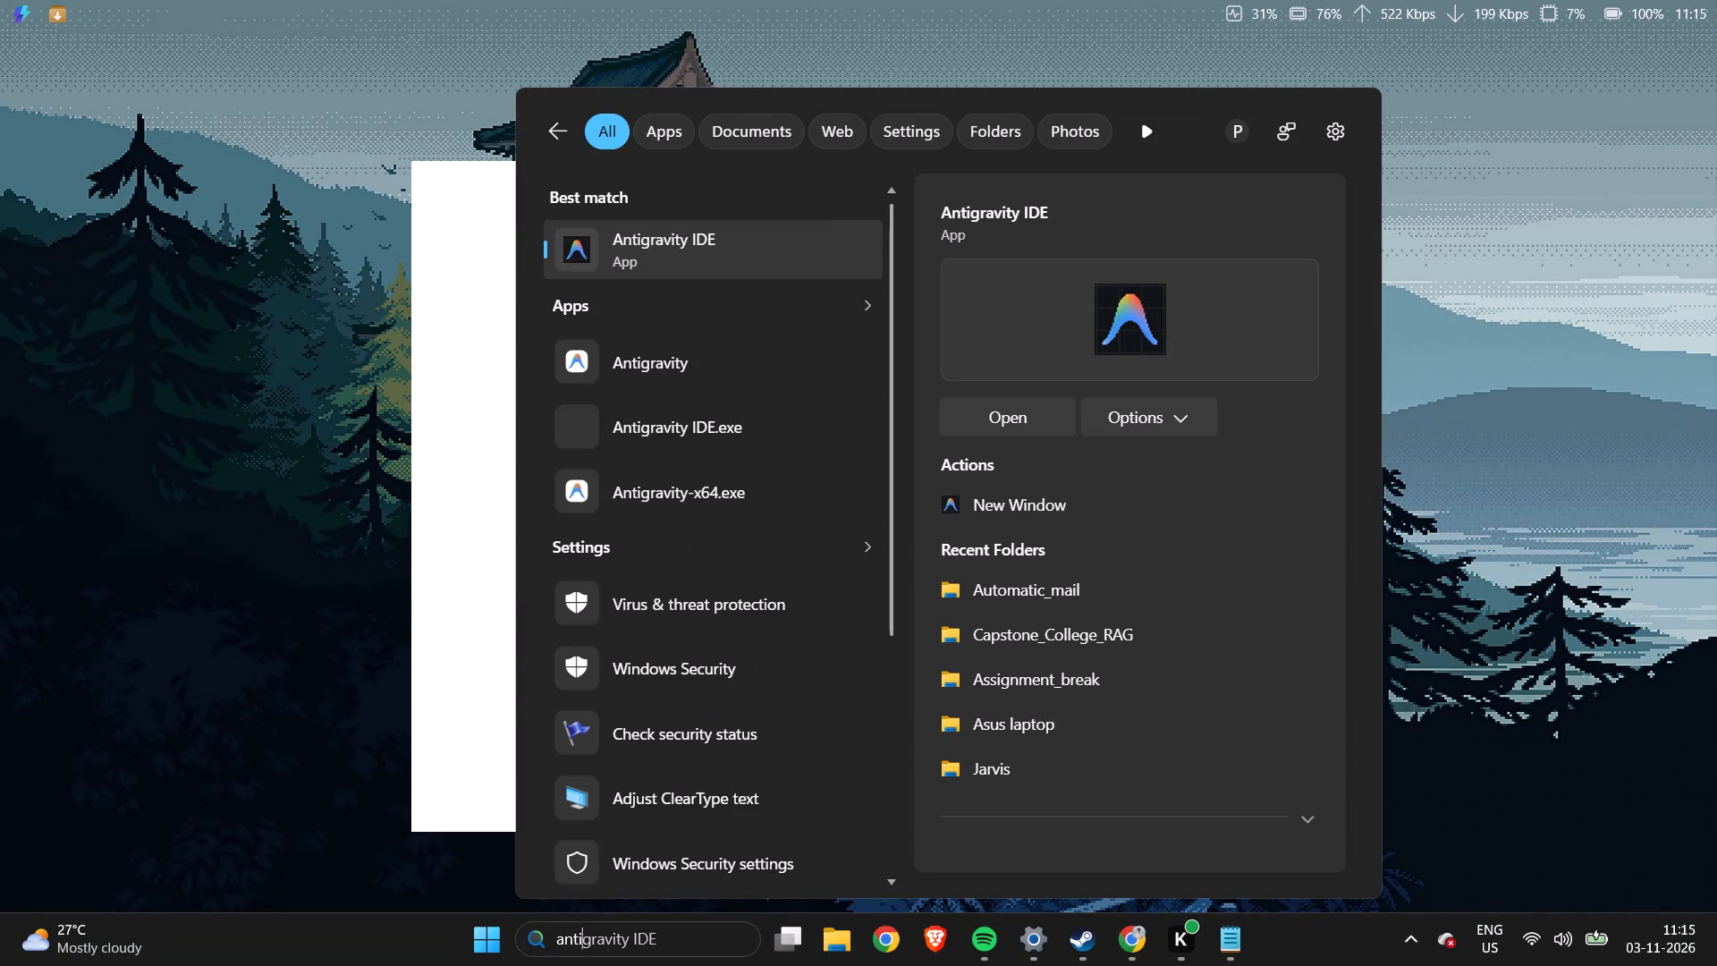
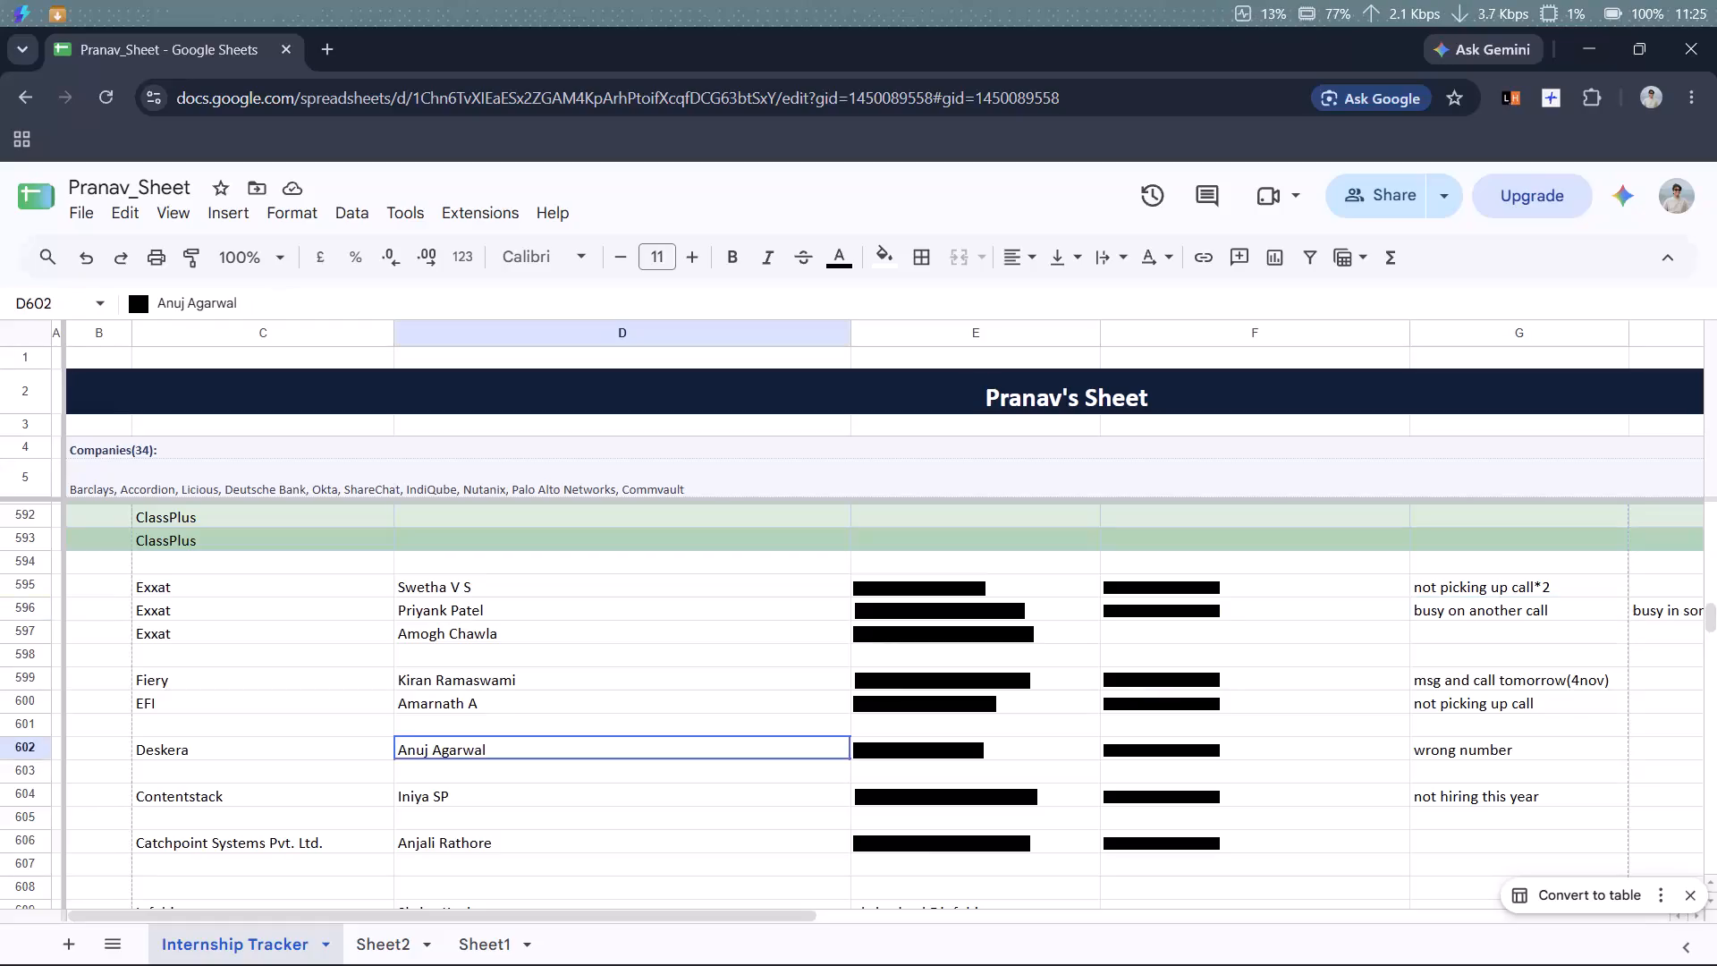
Go to the Catchpoint Systems Pvt. Ltd. entry in the Internship Tracker and select its contact's e-mail cell.
{"action": "scroll", "coordinate": [639, 745], "scroll_direction": "down", "scroll_amount": 1}
{"action": "left_click", "coordinate": [1068, 716]}
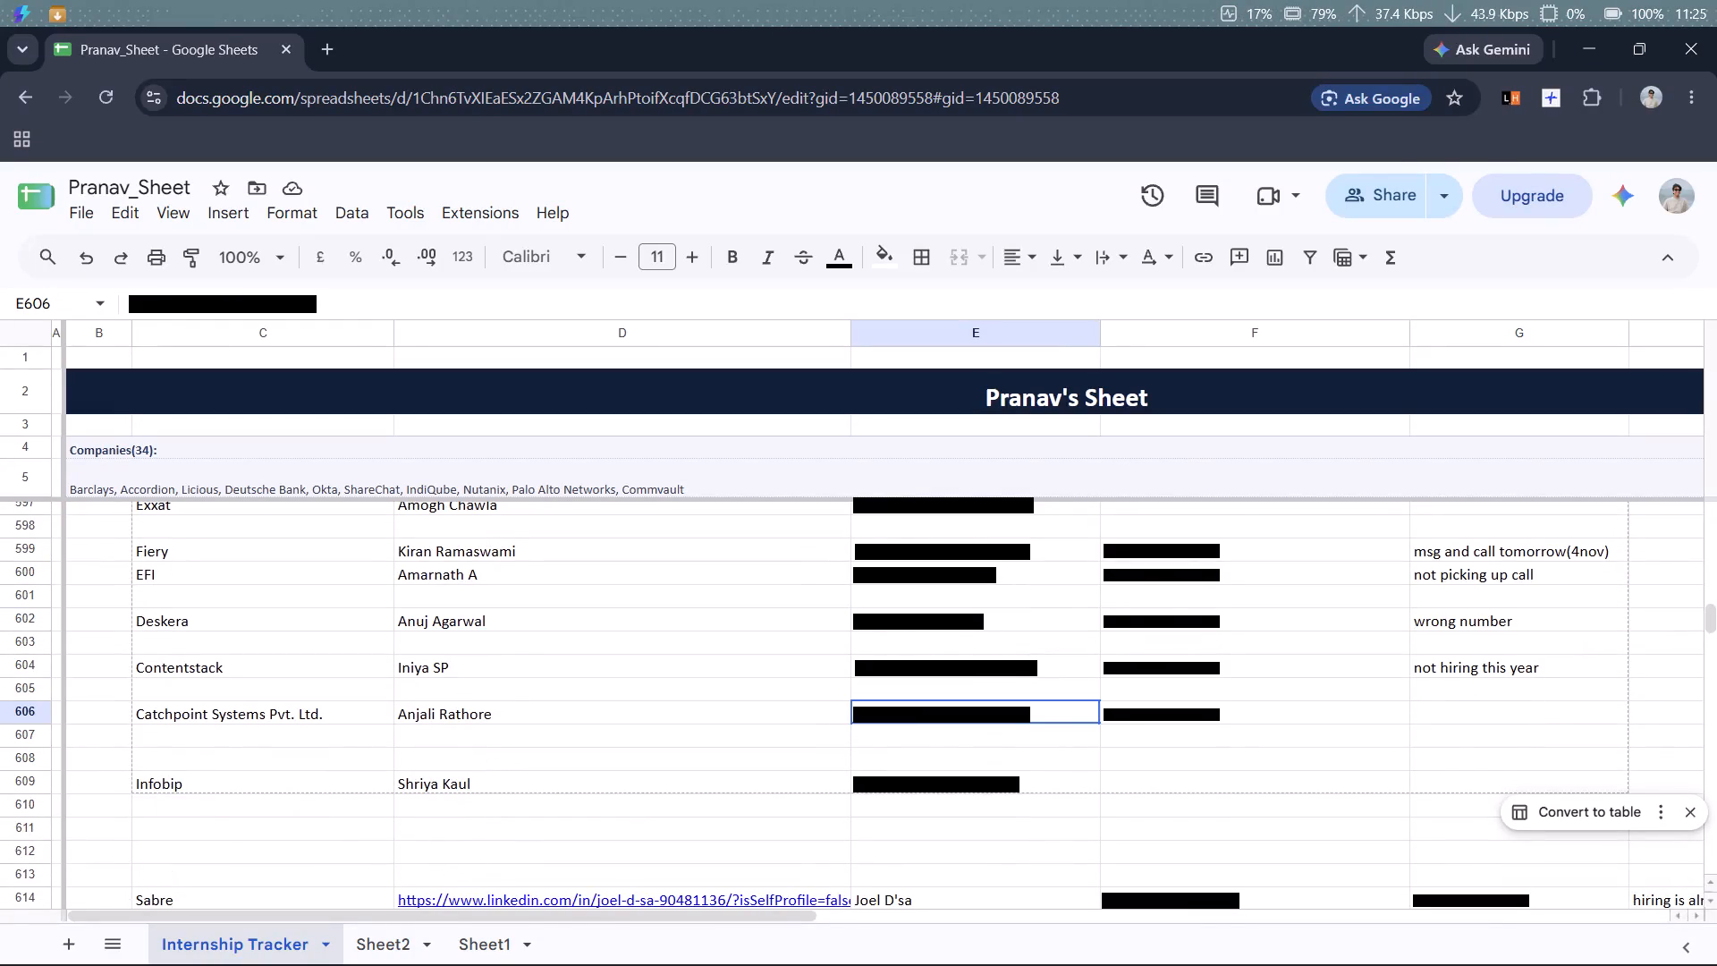
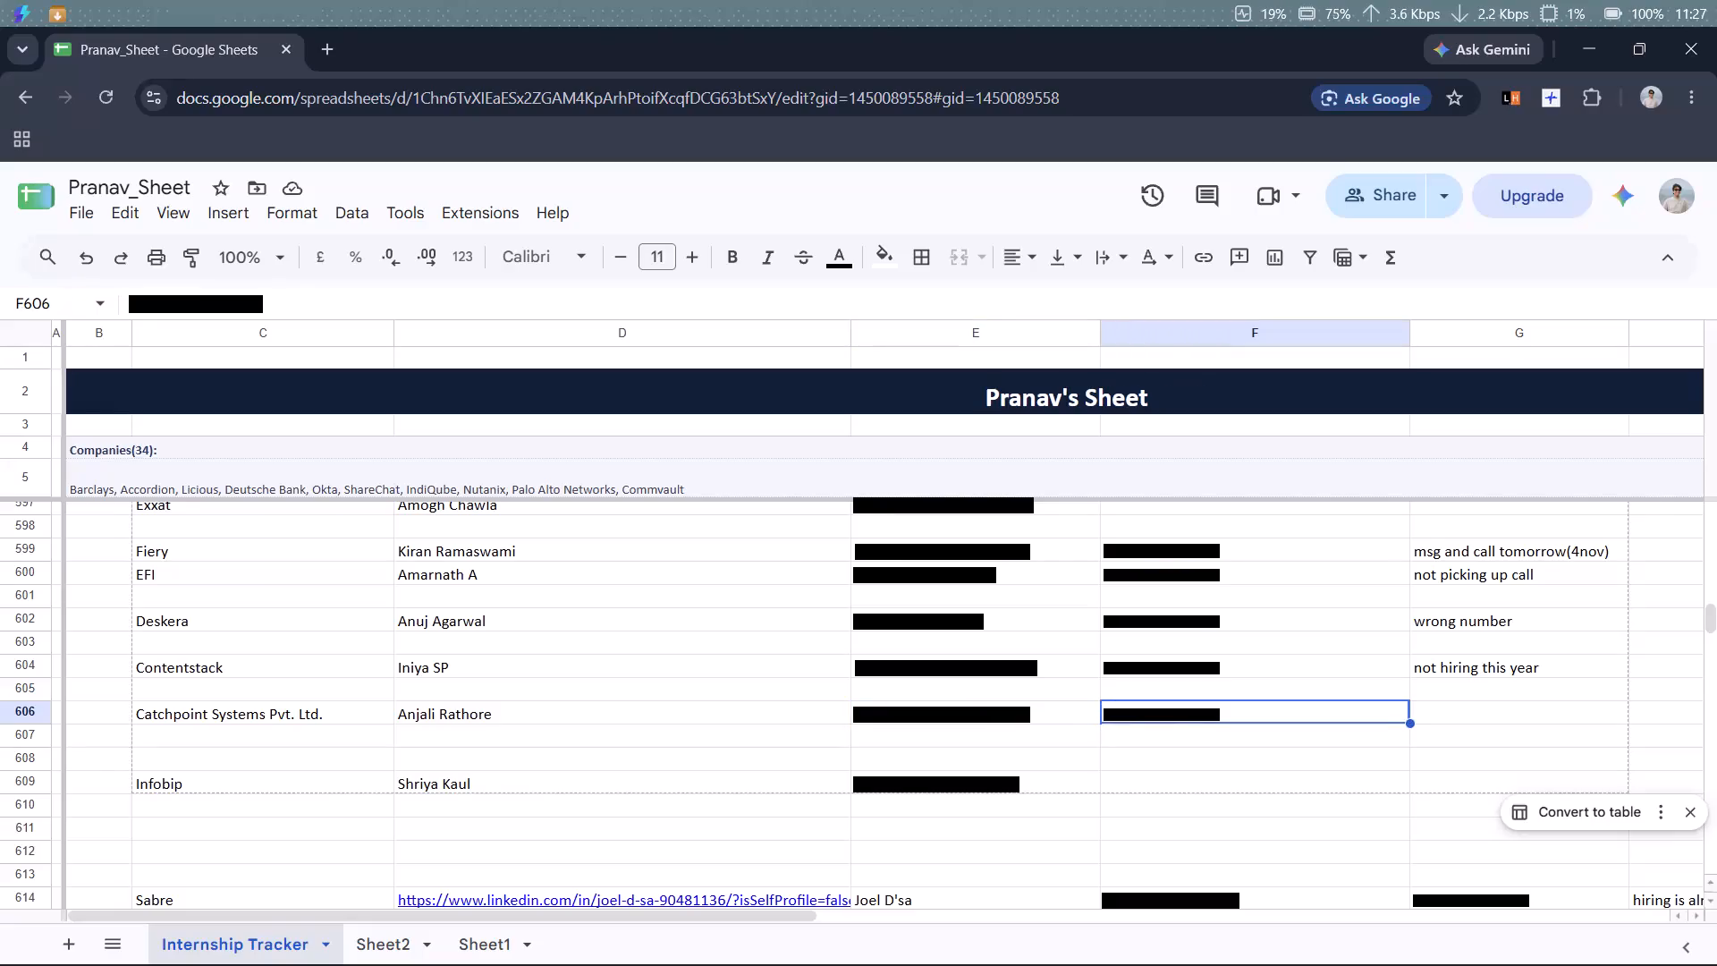
Copy the phone number of the Catchpoint Systems Pvt. Ltd. contact from cell F606, leaving out its leading characters.
{"action": "left_click_drag", "start_coordinate": [269, 304], "coordinate": [200, 305]}
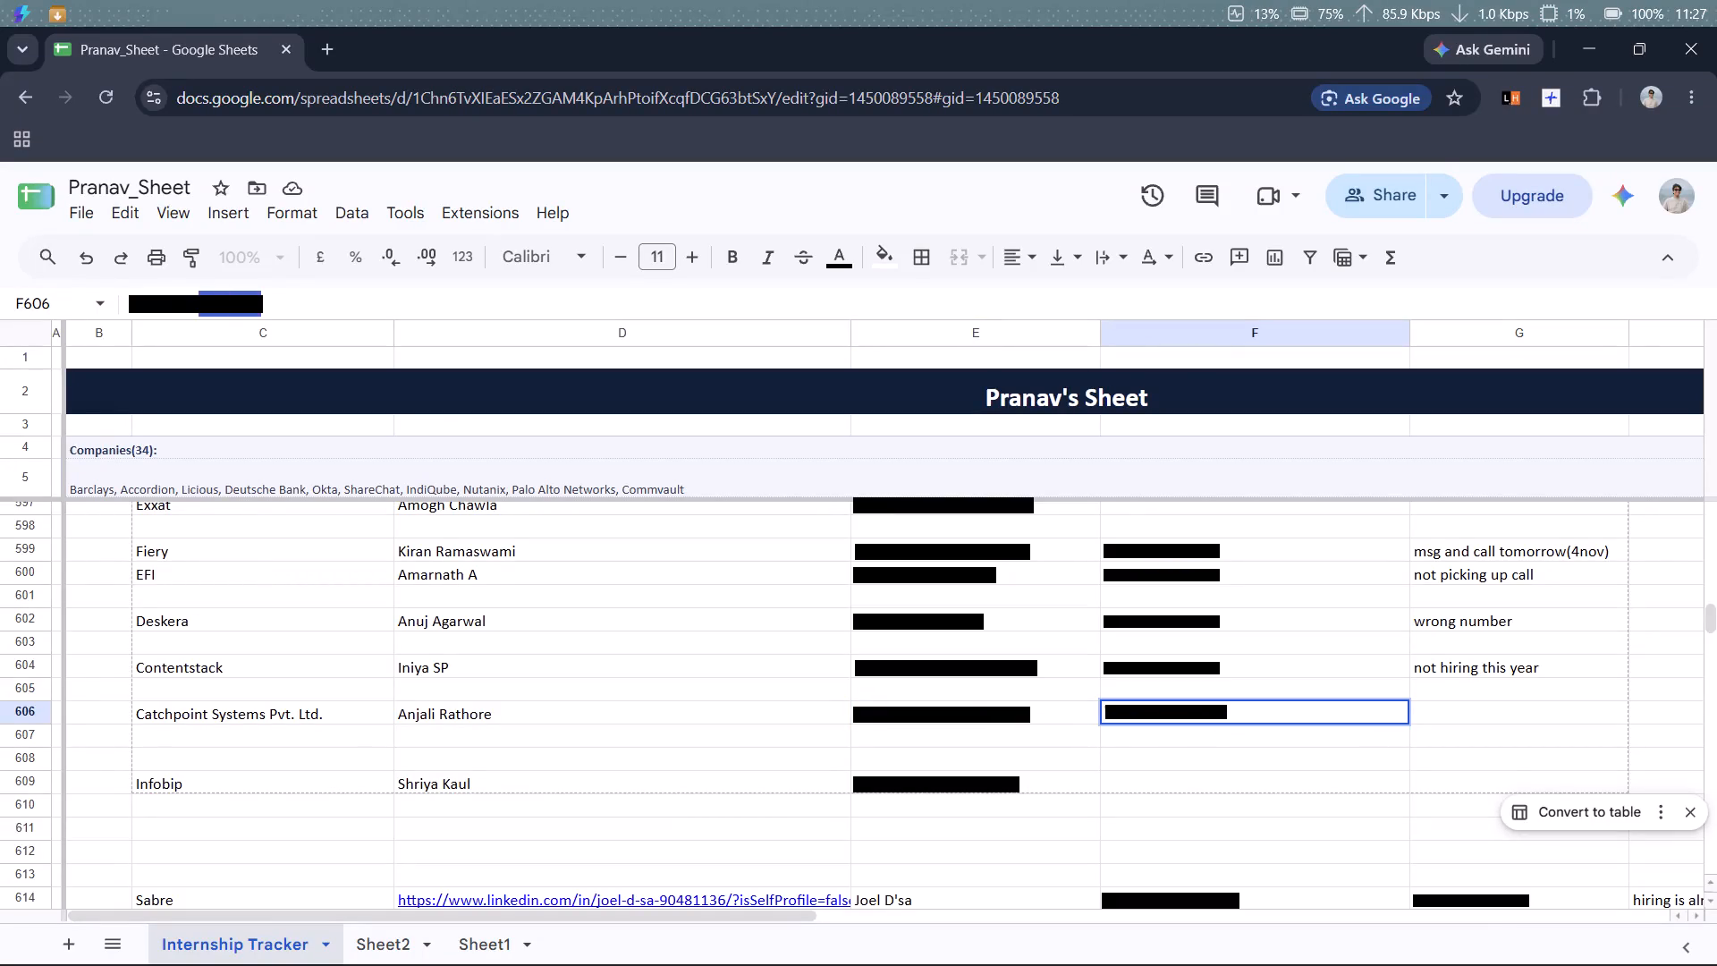
{"action": "left_click_drag", "start_coordinate": [200, 305], "coordinate": [183, 305]}
{"action": "key", "text": "ctrl+c"}
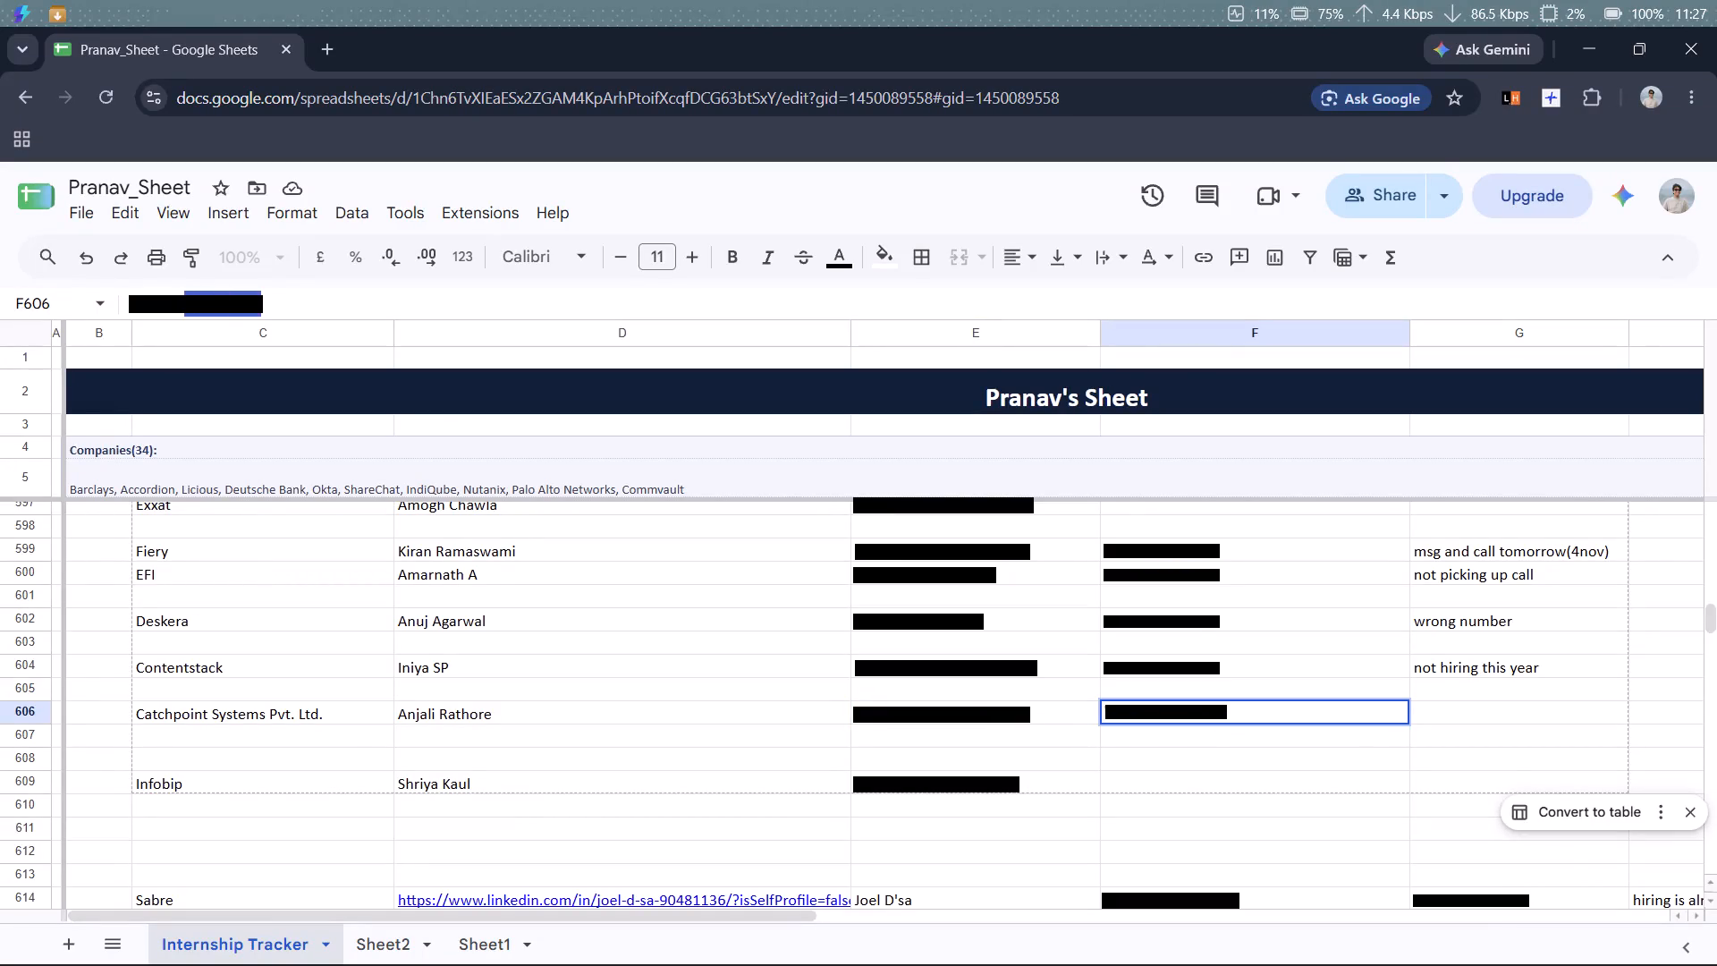
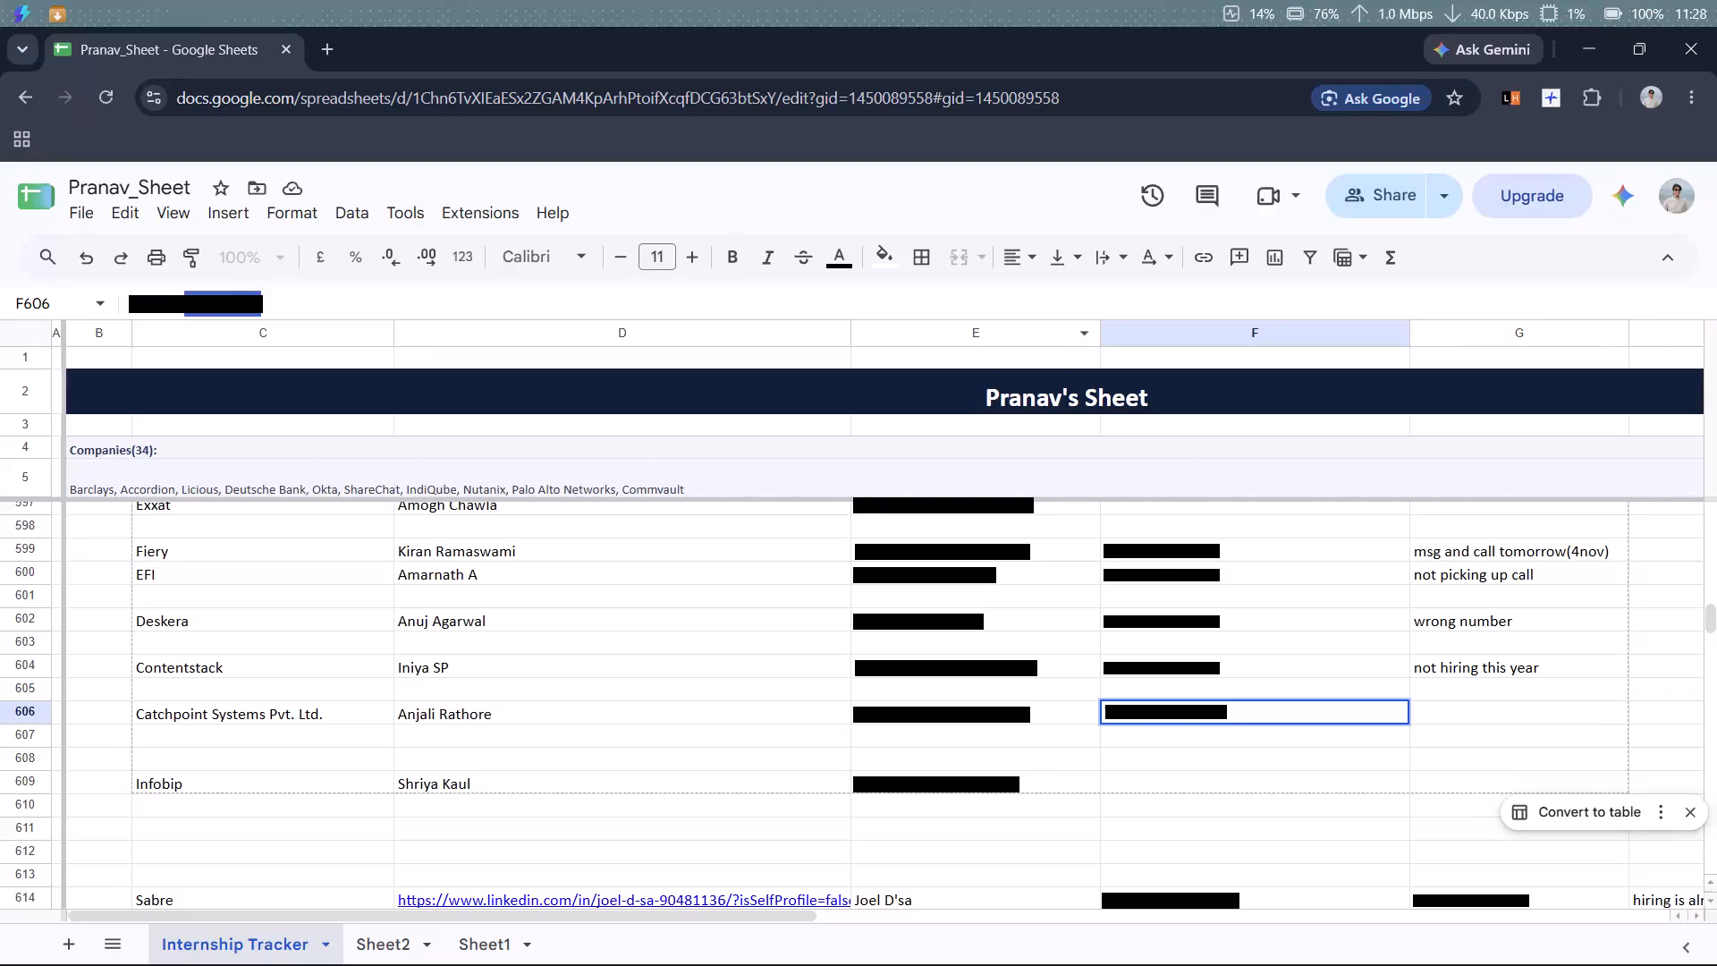
Log the call outcome "number switch off" for Catchpoint Systems Pvt. Ltd. in cell G606.
{"action": "left_click", "coordinate": [1444, 711]}
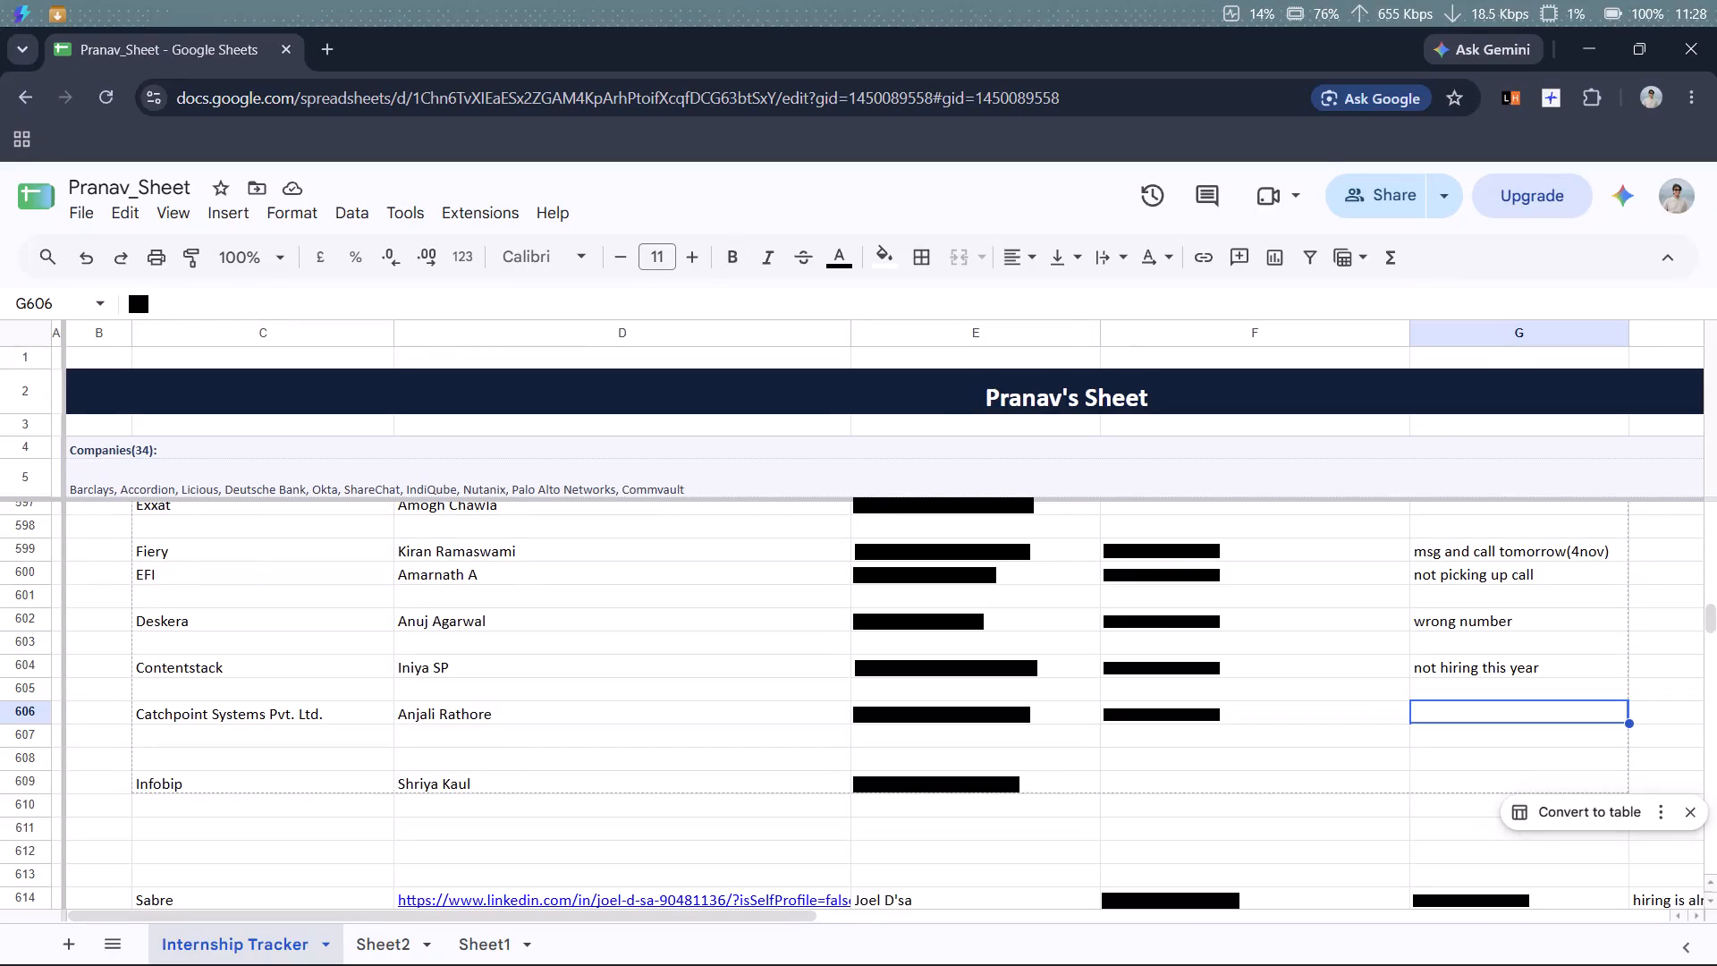
{"action": "type", "text": "number switch off"}
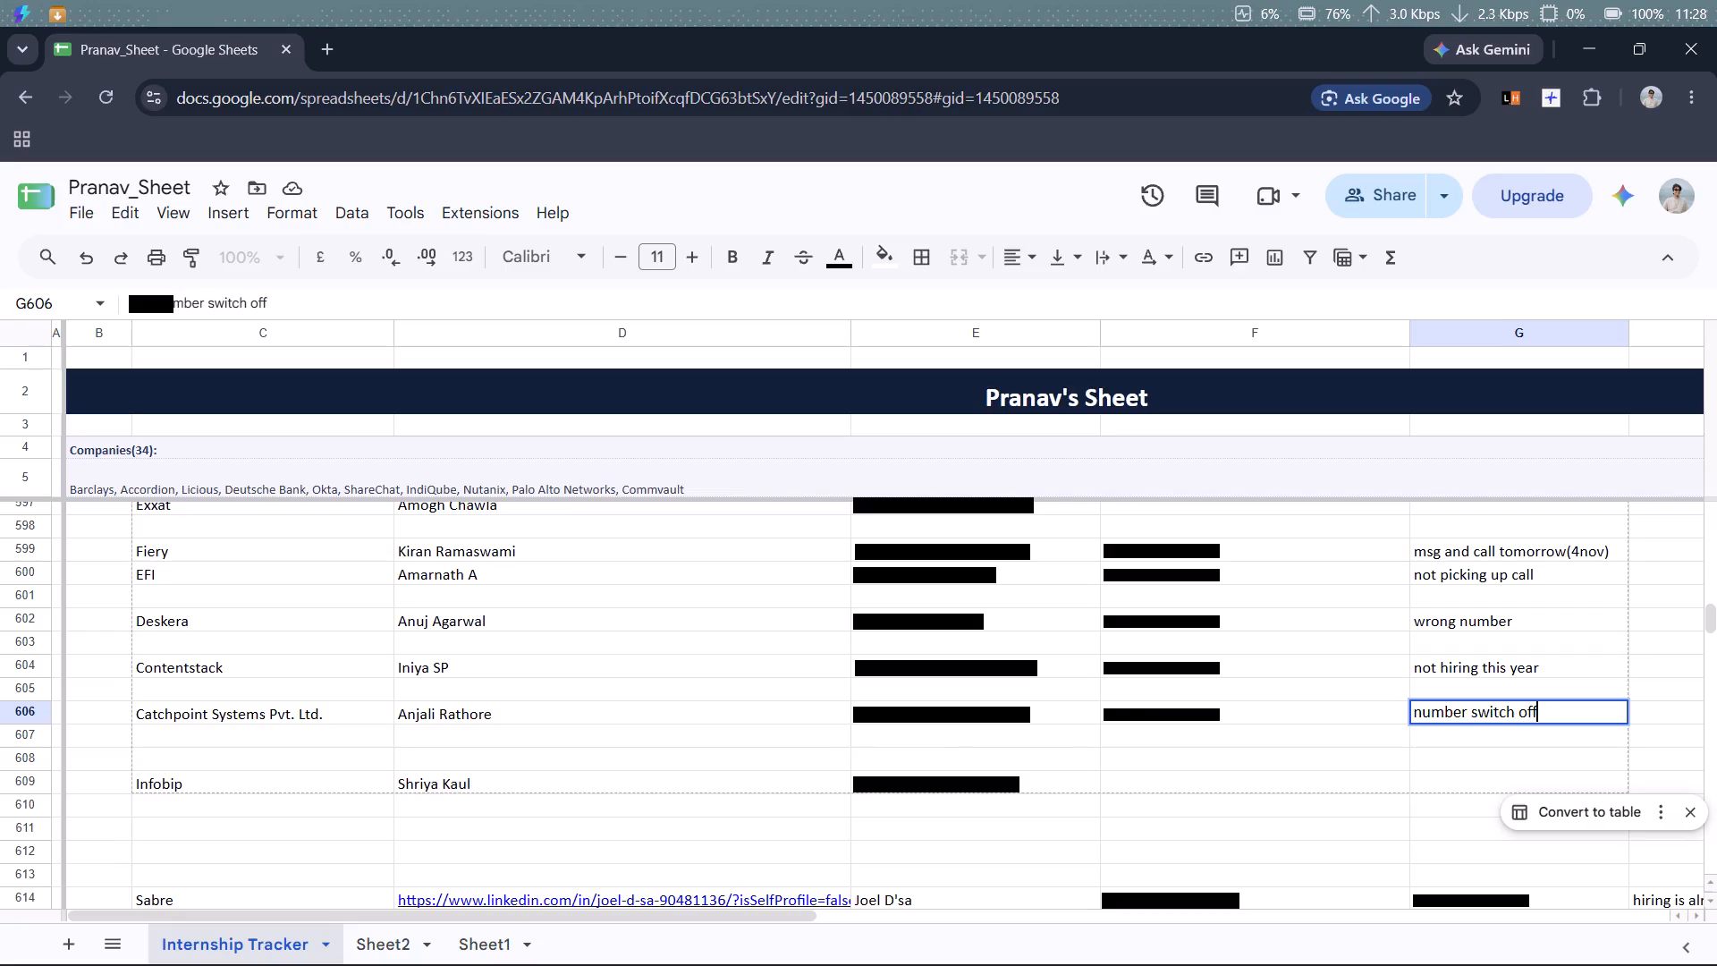
{"action": "scroll", "coordinate": [1216, 778], "scroll_direction": "down", "scroll_amount": 1}
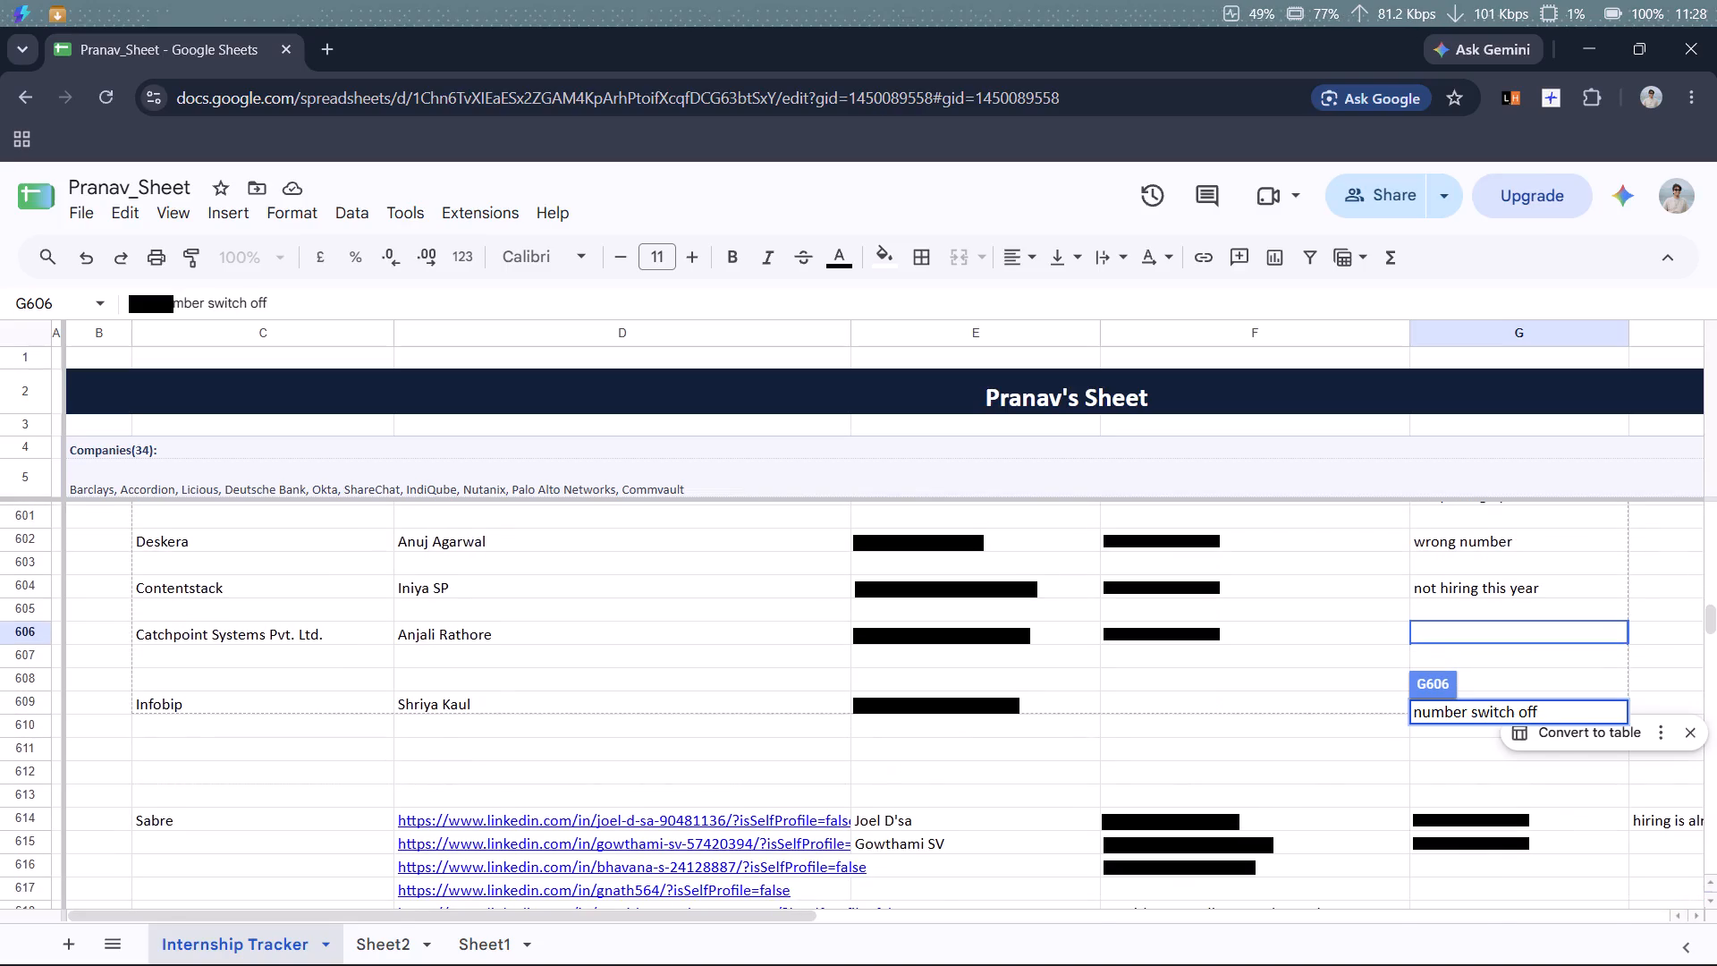
{"action": "scroll", "coordinate": [1216, 778], "scroll_direction": "down", "scroll_amount": 1}
{"action": "left_click", "coordinate": [1139, 670]}
Copy the phone number of the first Monotype contact from cell F628, leaving out its leading characters.
{"action": "scroll", "coordinate": [1139, 670], "scroll_direction": "down", "scroll_amount": 2}
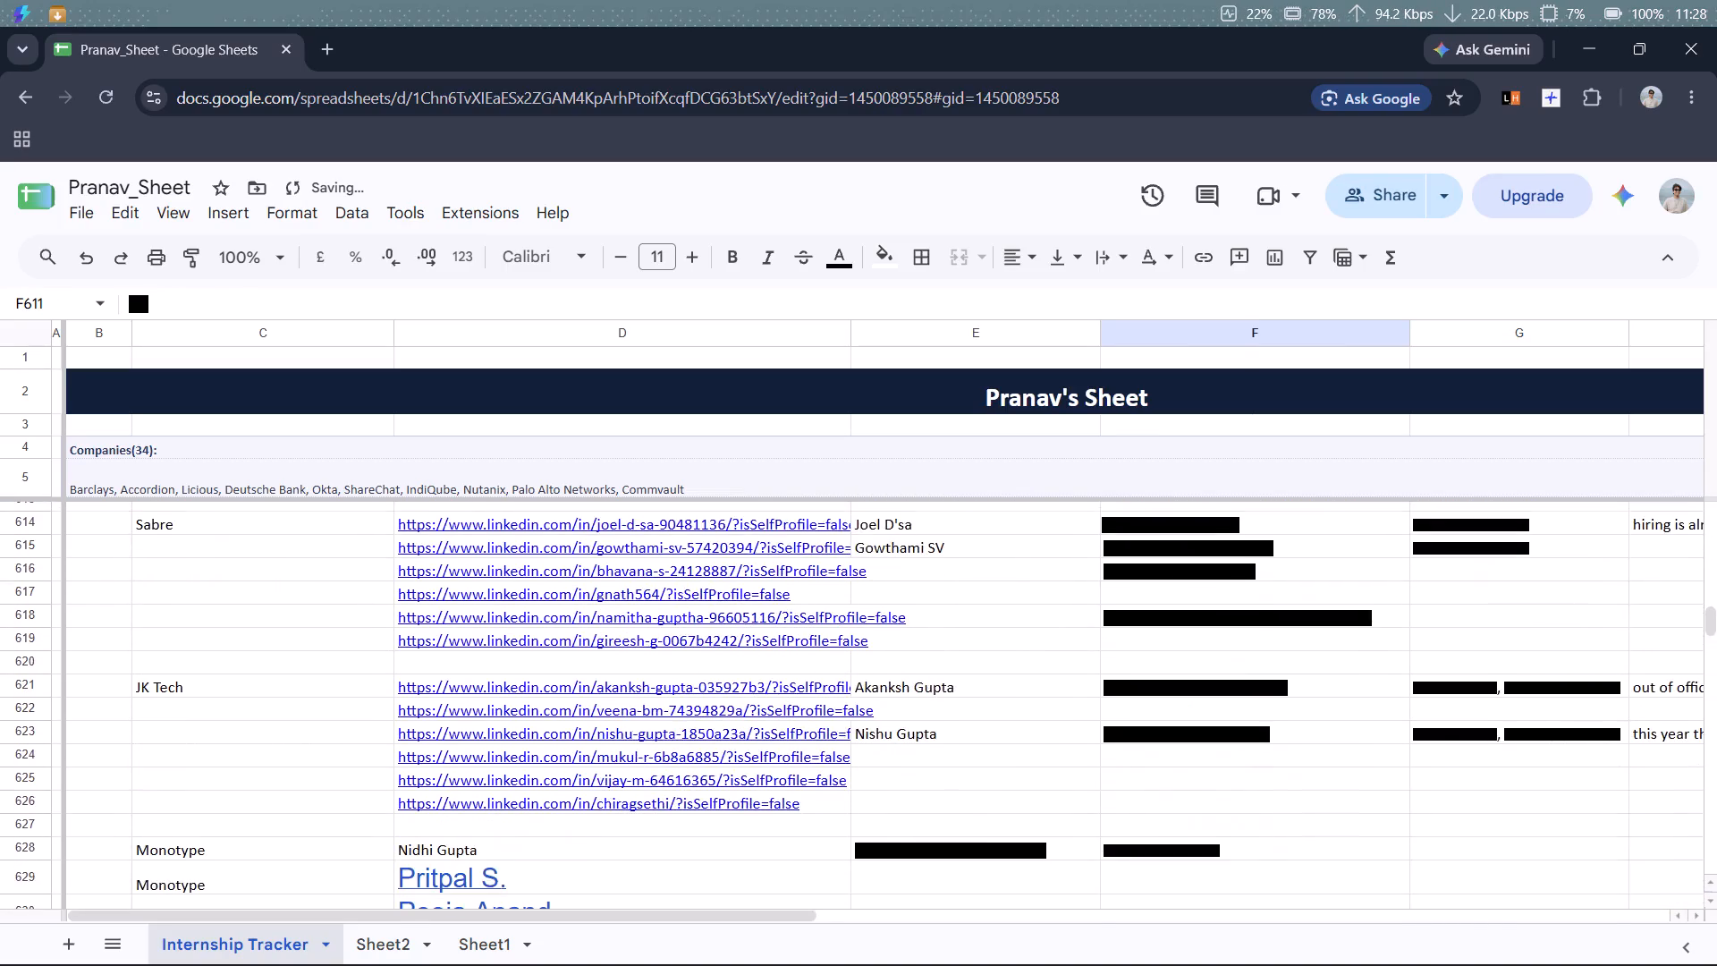
{"action": "scroll", "coordinate": [1139, 670], "scroll_direction": "down", "scroll_amount": 2}
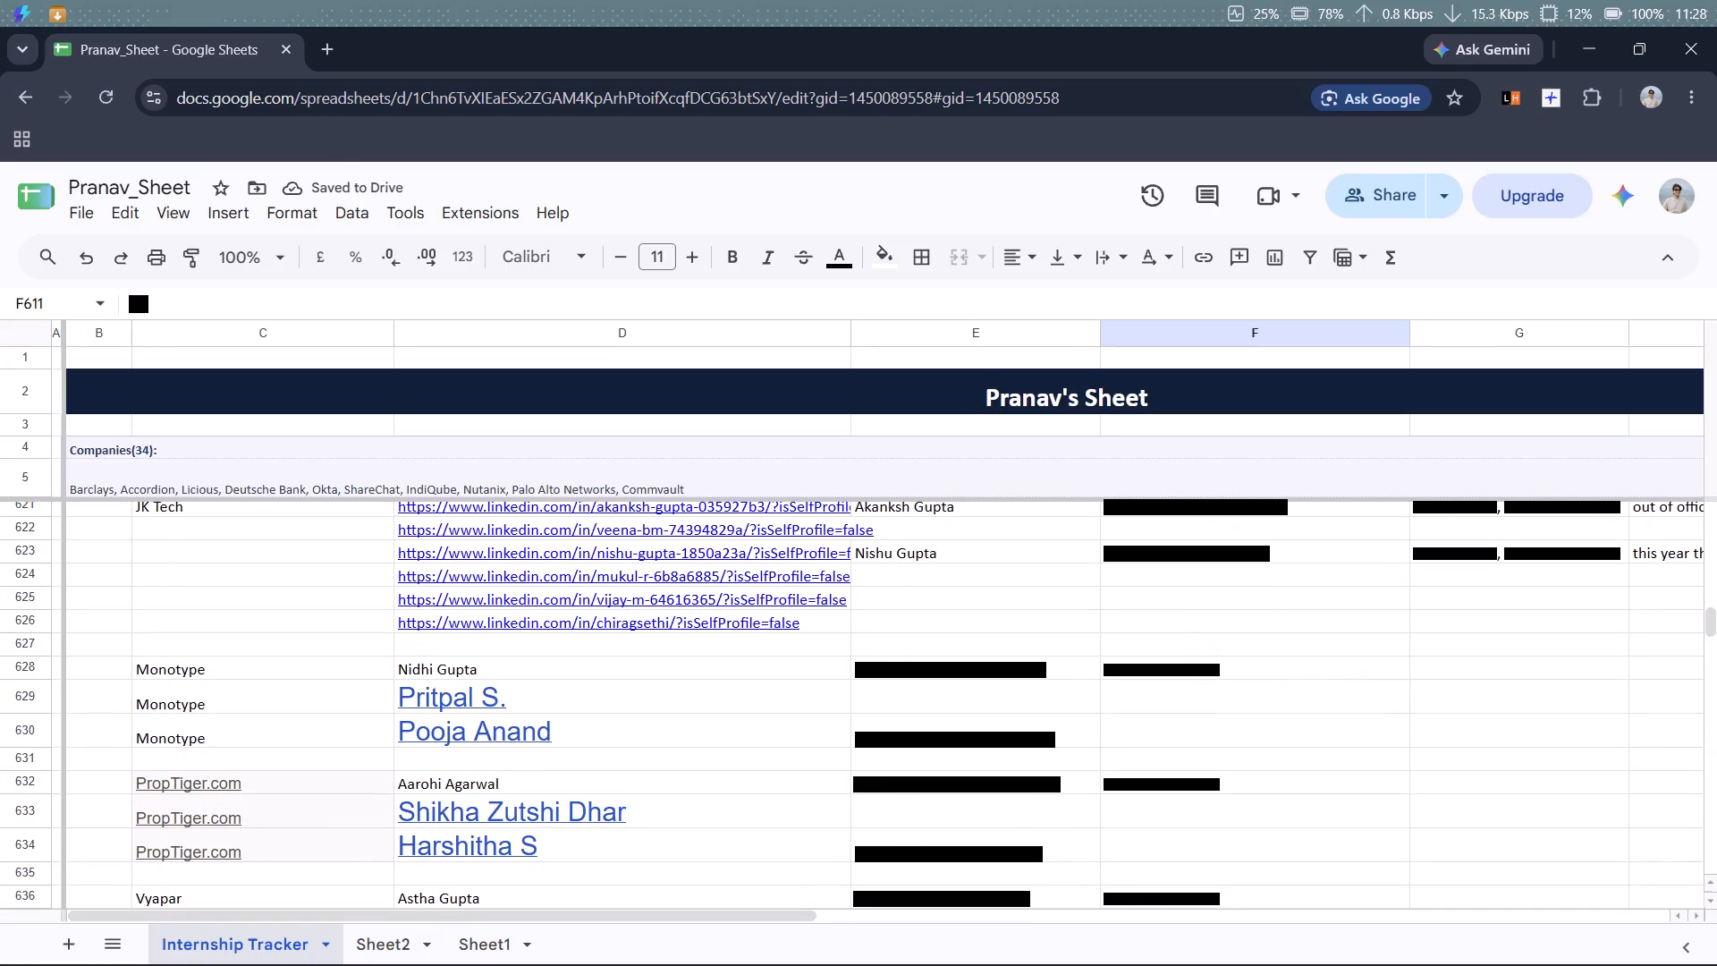
{"action": "left_click", "coordinate": [1036, 674]}
{"action": "left_click", "coordinate": [1136, 671]}
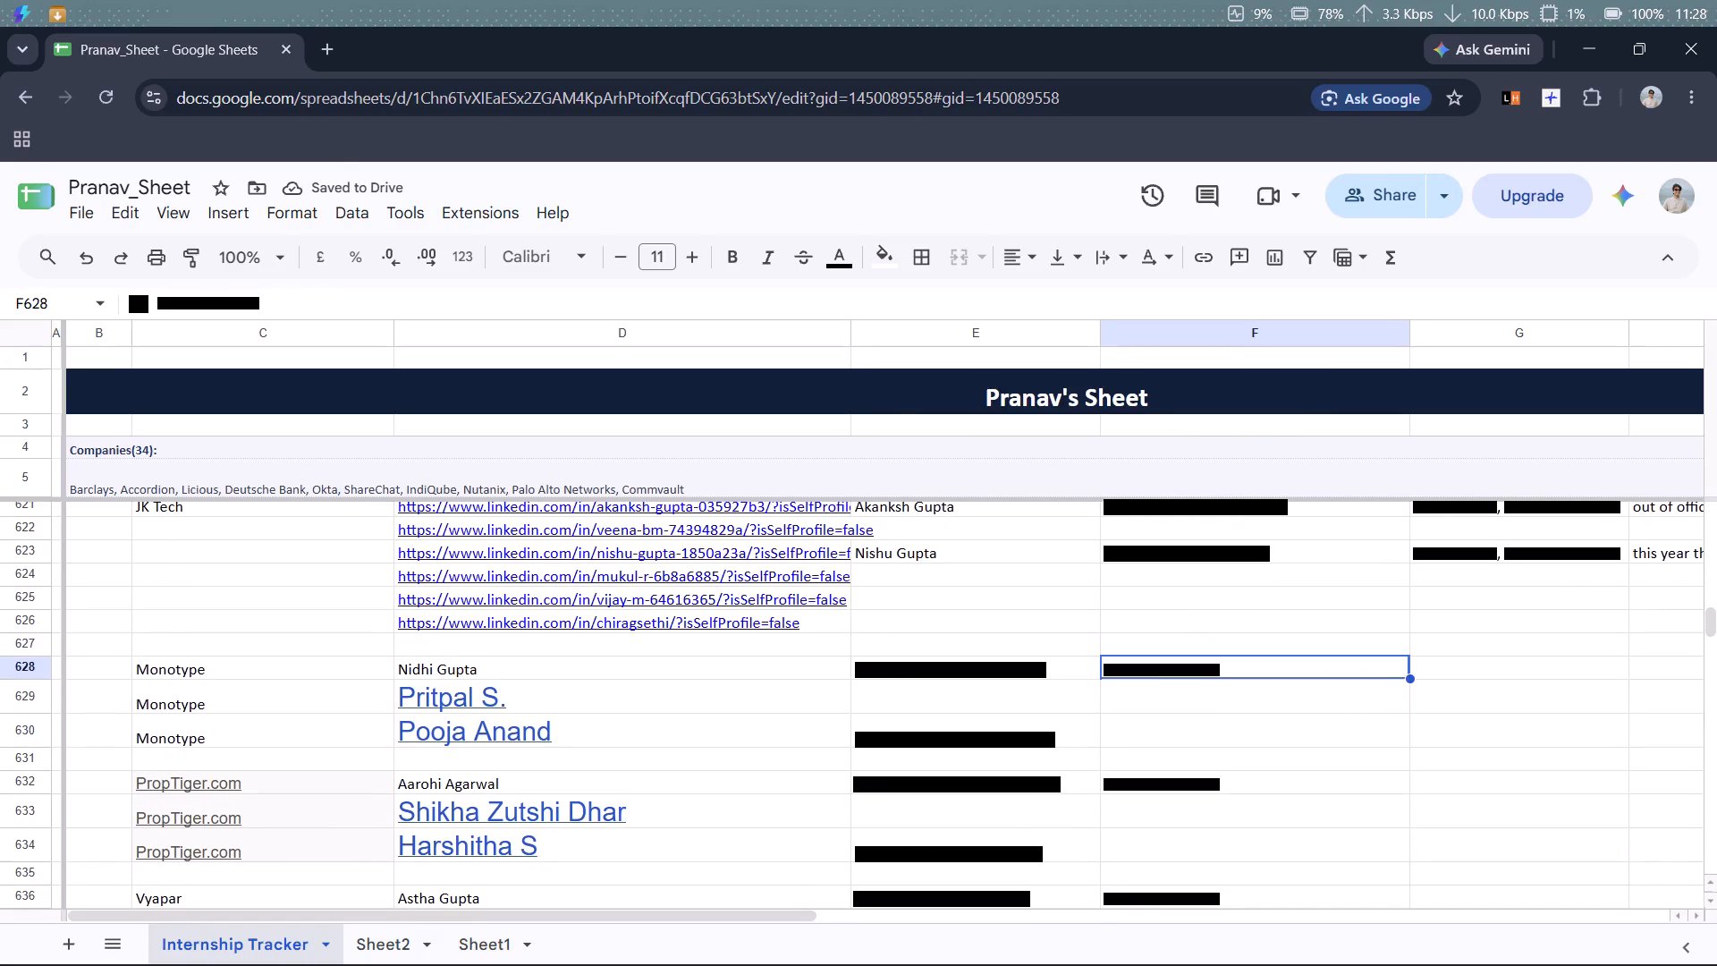
{"action": "left_click_drag", "start_coordinate": [262, 308], "coordinate": [204, 309]}
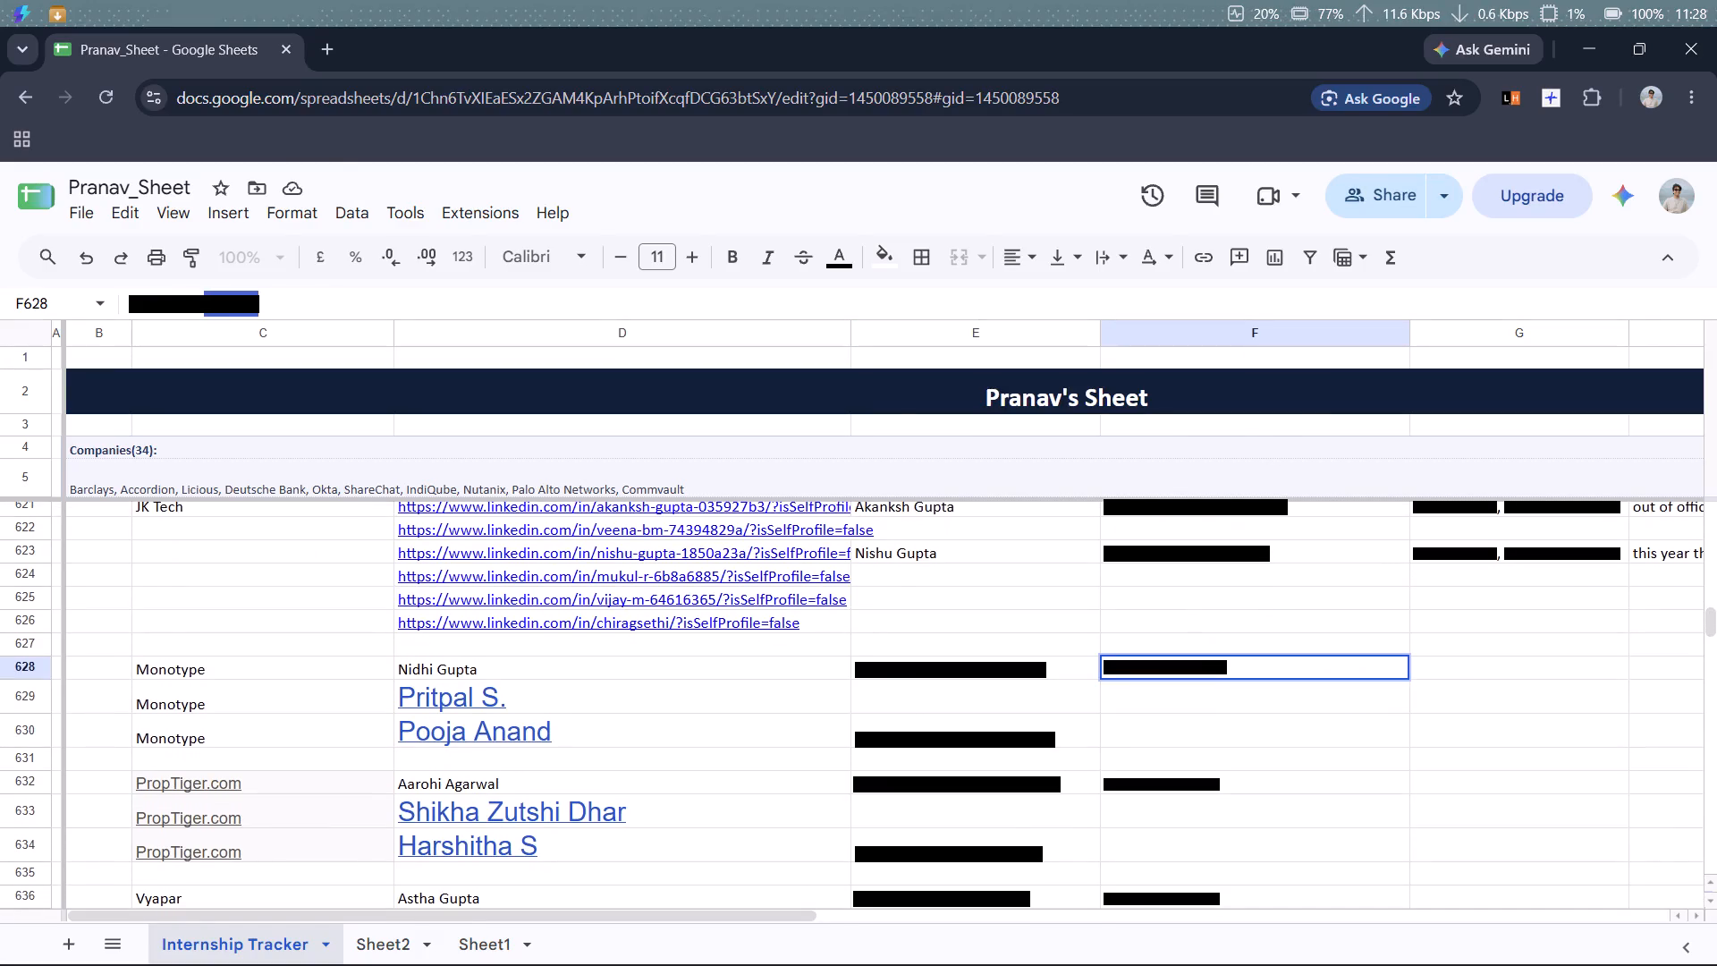
{"action": "left_click_drag", "start_coordinate": [204, 309], "coordinate": [184, 309]}
{"action": "key", "text": "ctrl+c"}
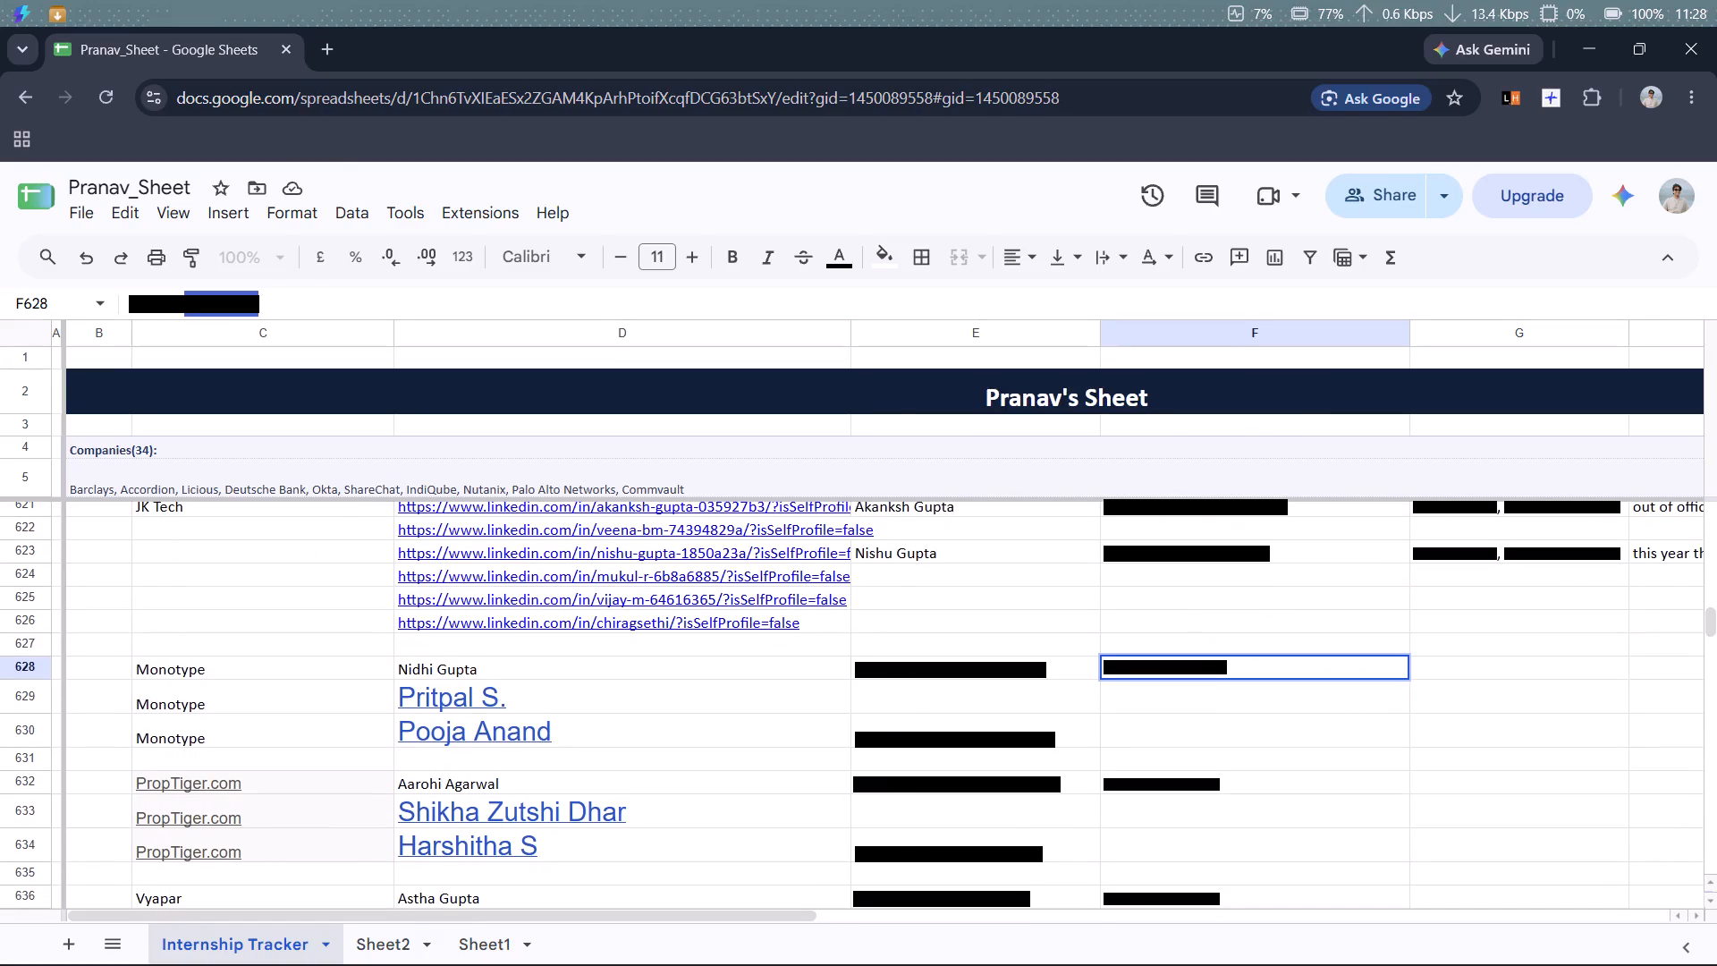
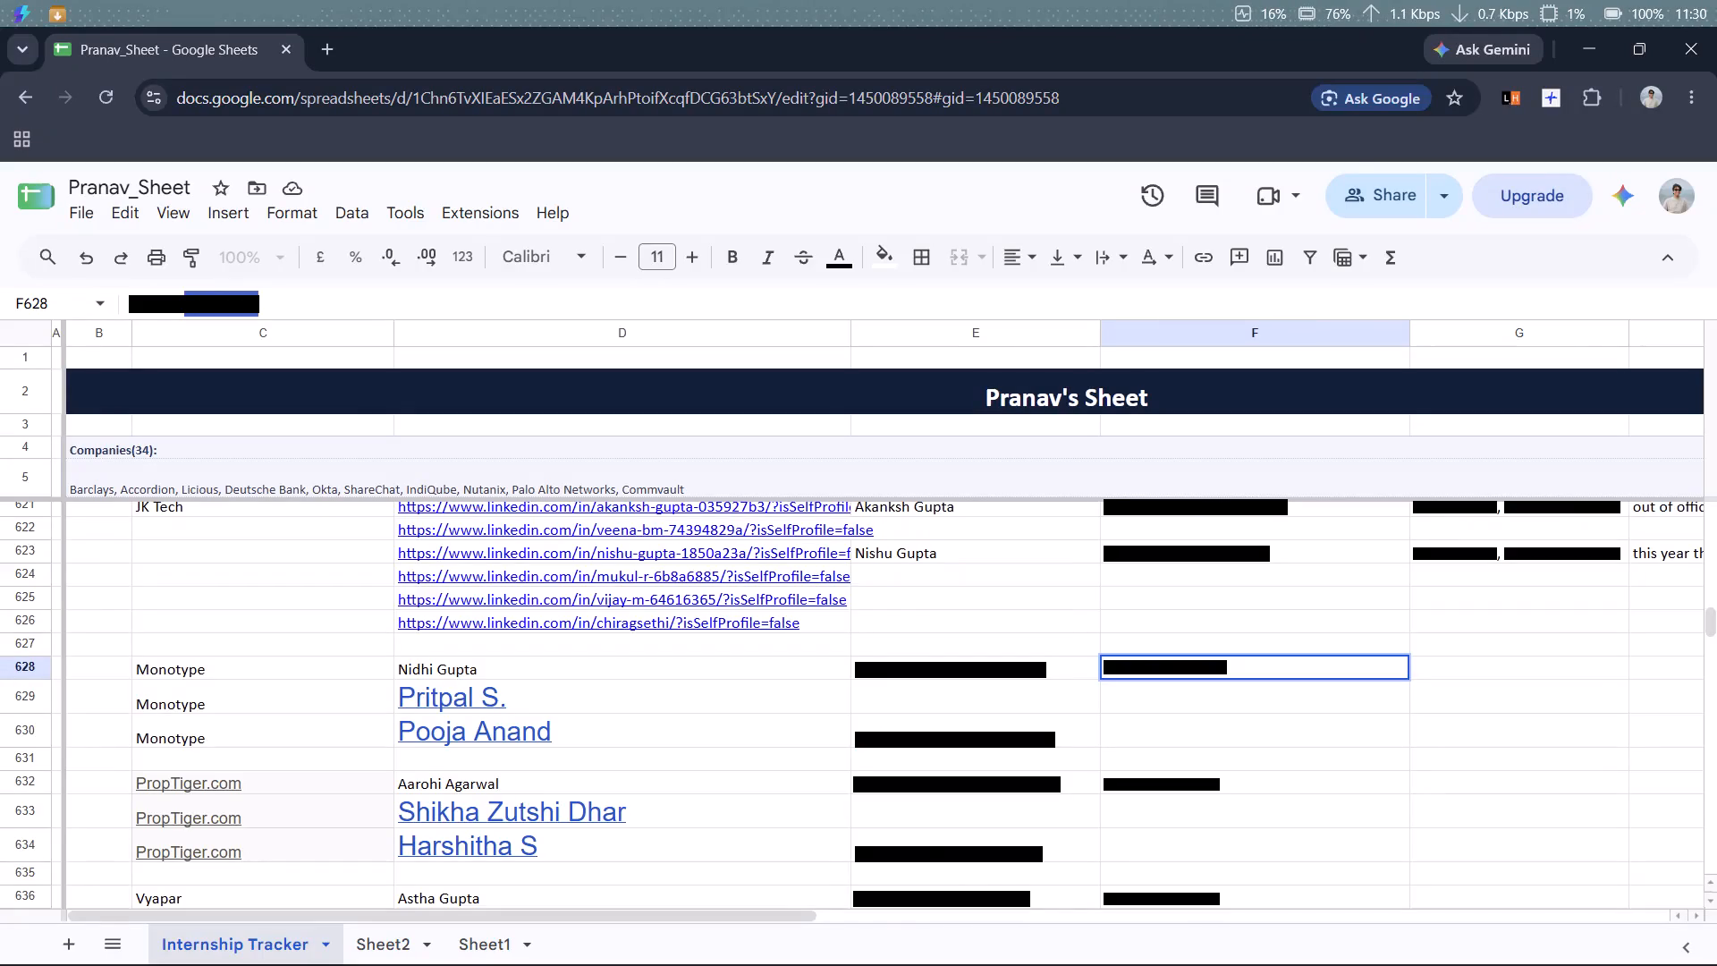
Log the call outcome "not hiring freshers this year" for the first Monotype contact in cell G628.
{"action": "left_click", "coordinate": [1476, 665]}
{"action": "type", "text": "not hit"}
{"action": "key", "text": "BackSpace"}
{"action": "type", "text": "ring freshers this year"}
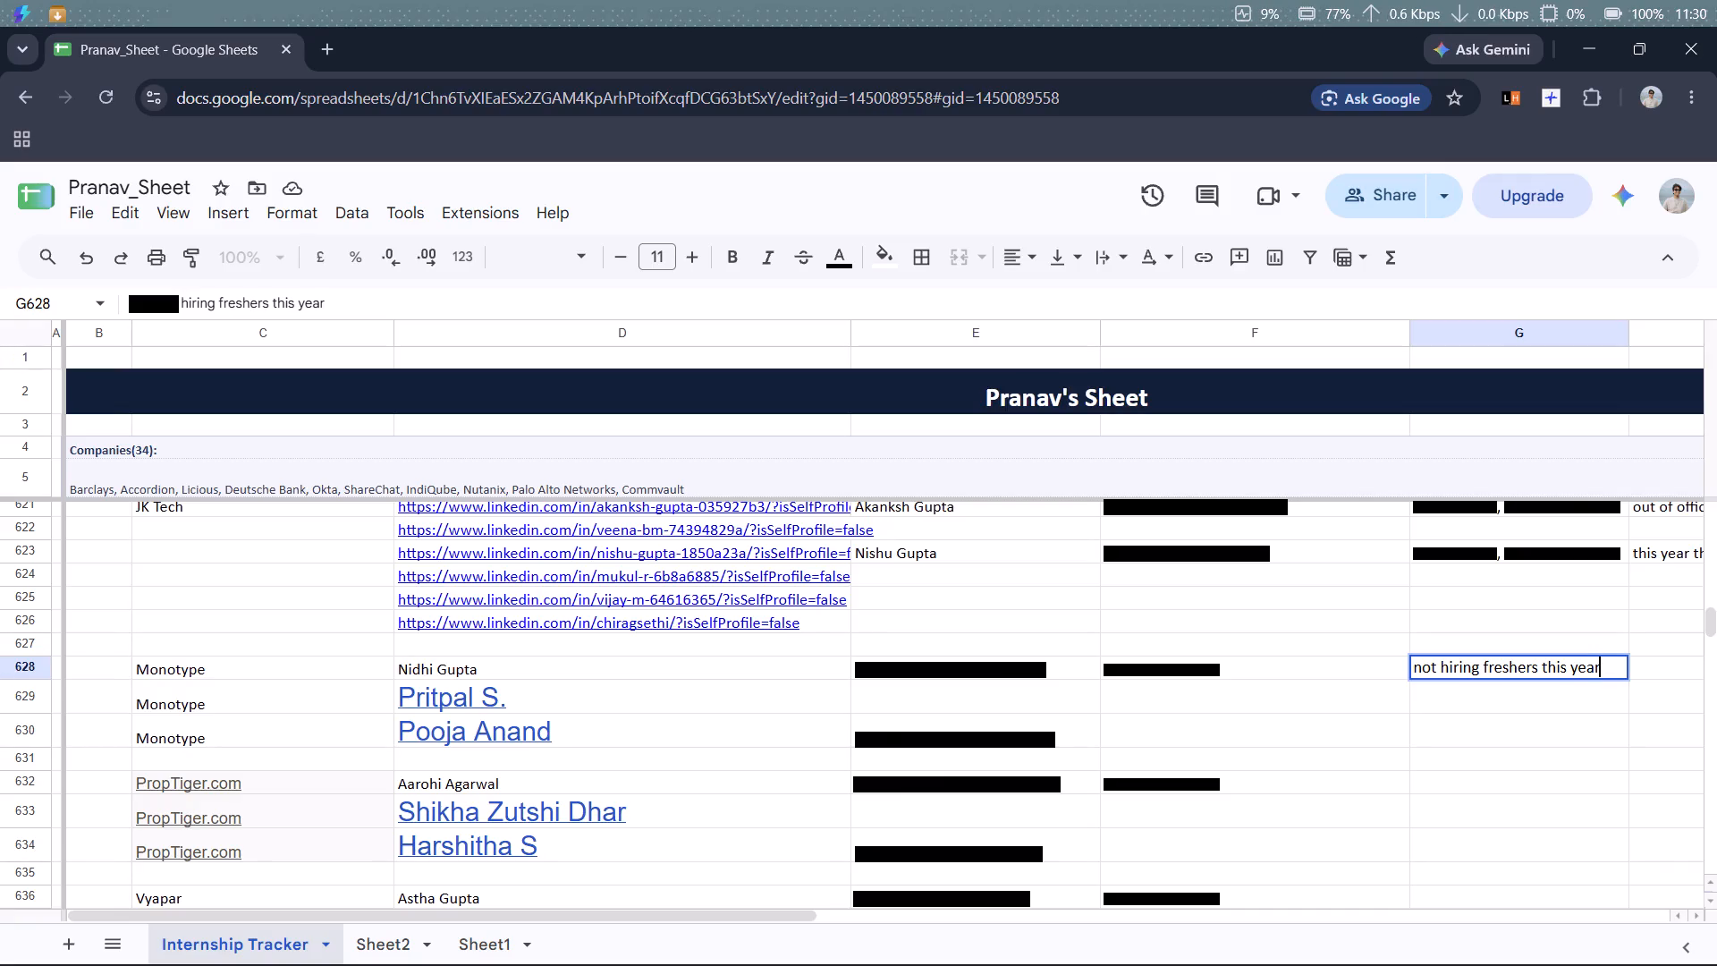
Copy the phone number of the first PropTiger.com contact from cell F632, leaving out its leading characters.
{"action": "left_click", "coordinate": [1144, 783]}
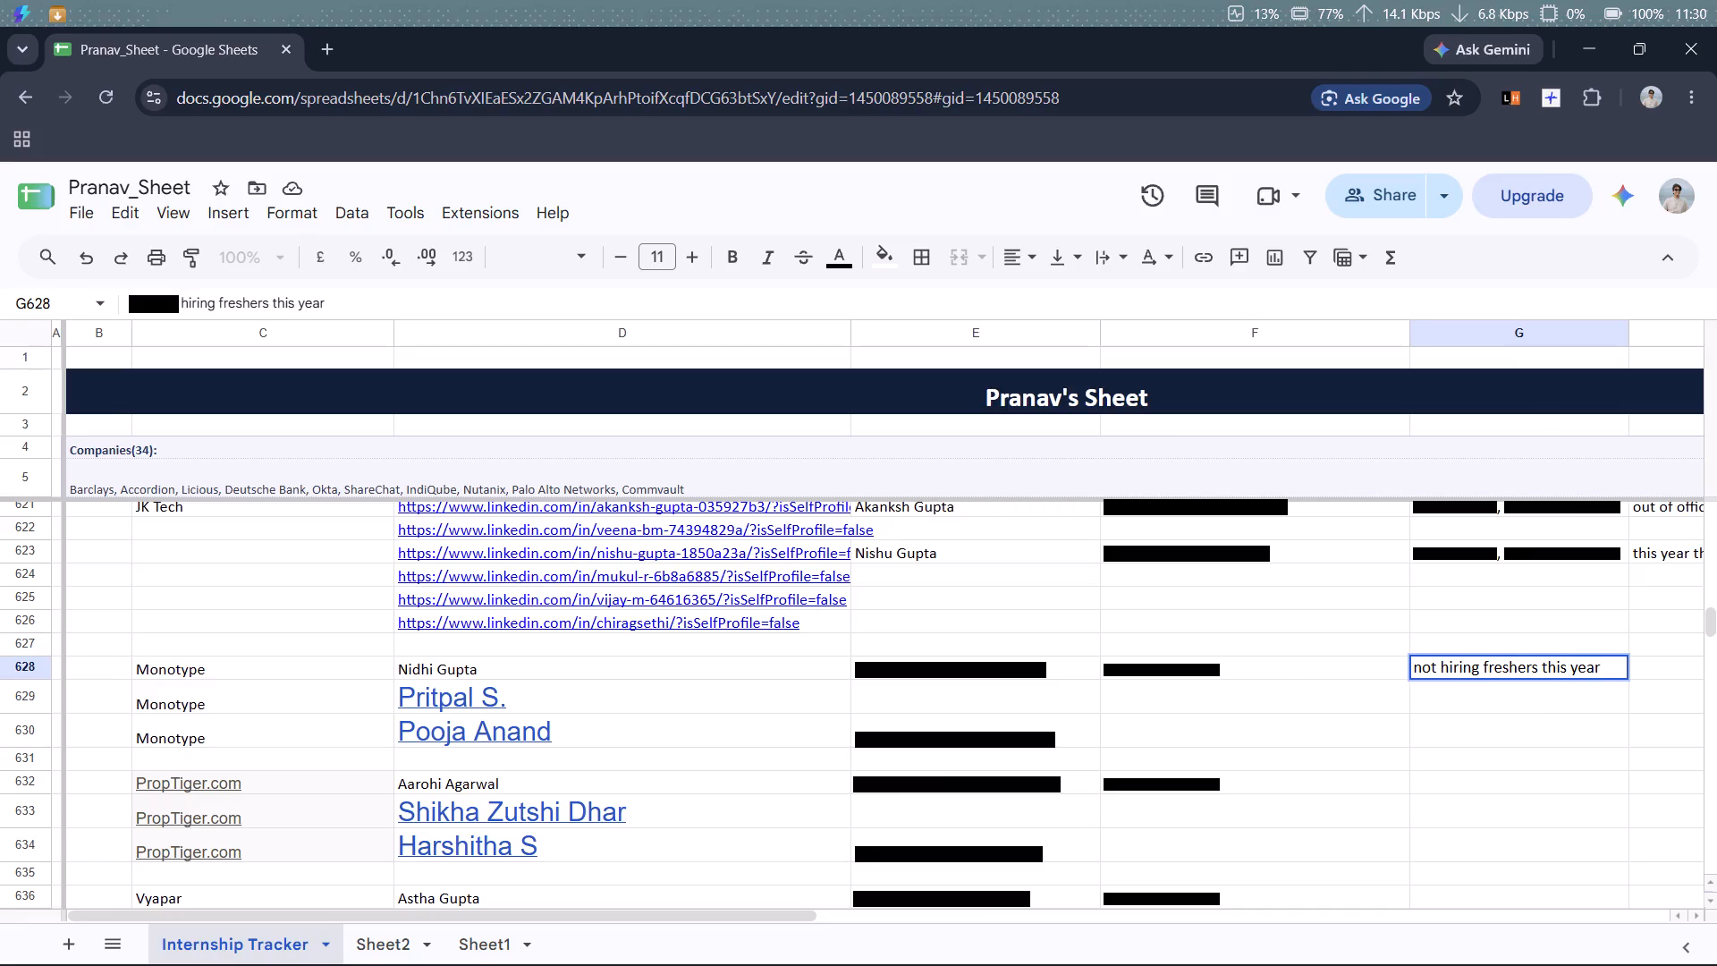
{"action": "left_click_drag", "start_coordinate": [270, 301], "coordinate": [210, 303]}
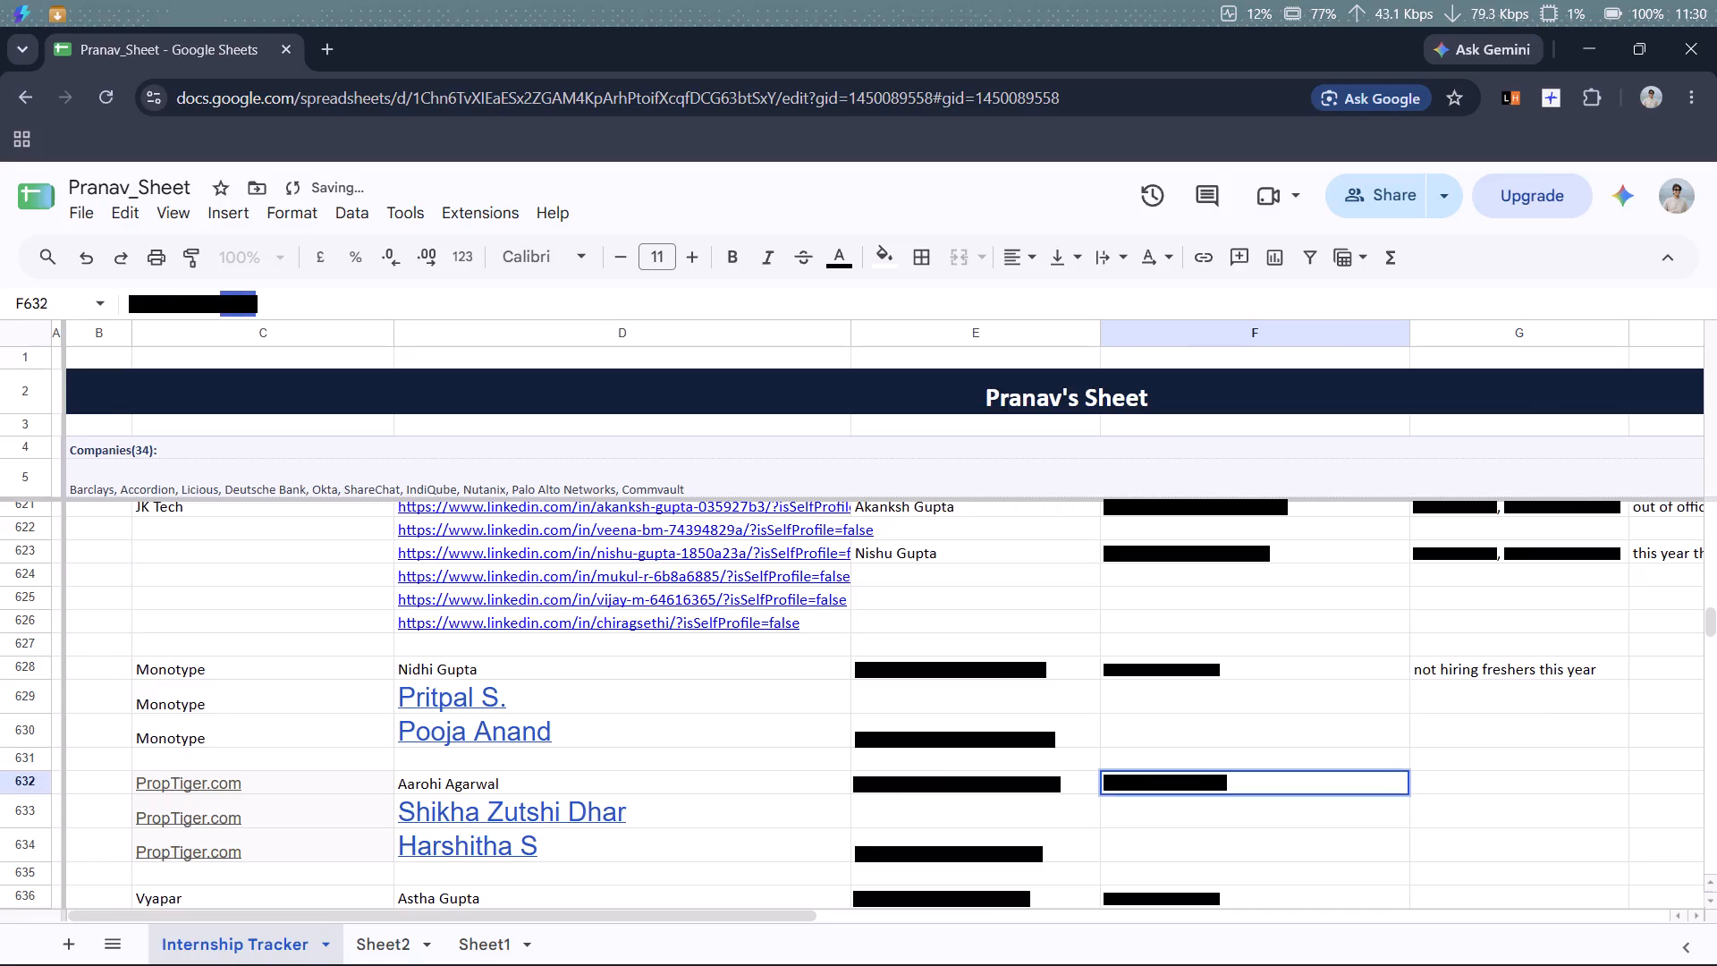
{"action": "left_click_drag", "start_coordinate": [210, 303], "coordinate": [185, 305]}
{"action": "key", "text": "ctrl+c"}
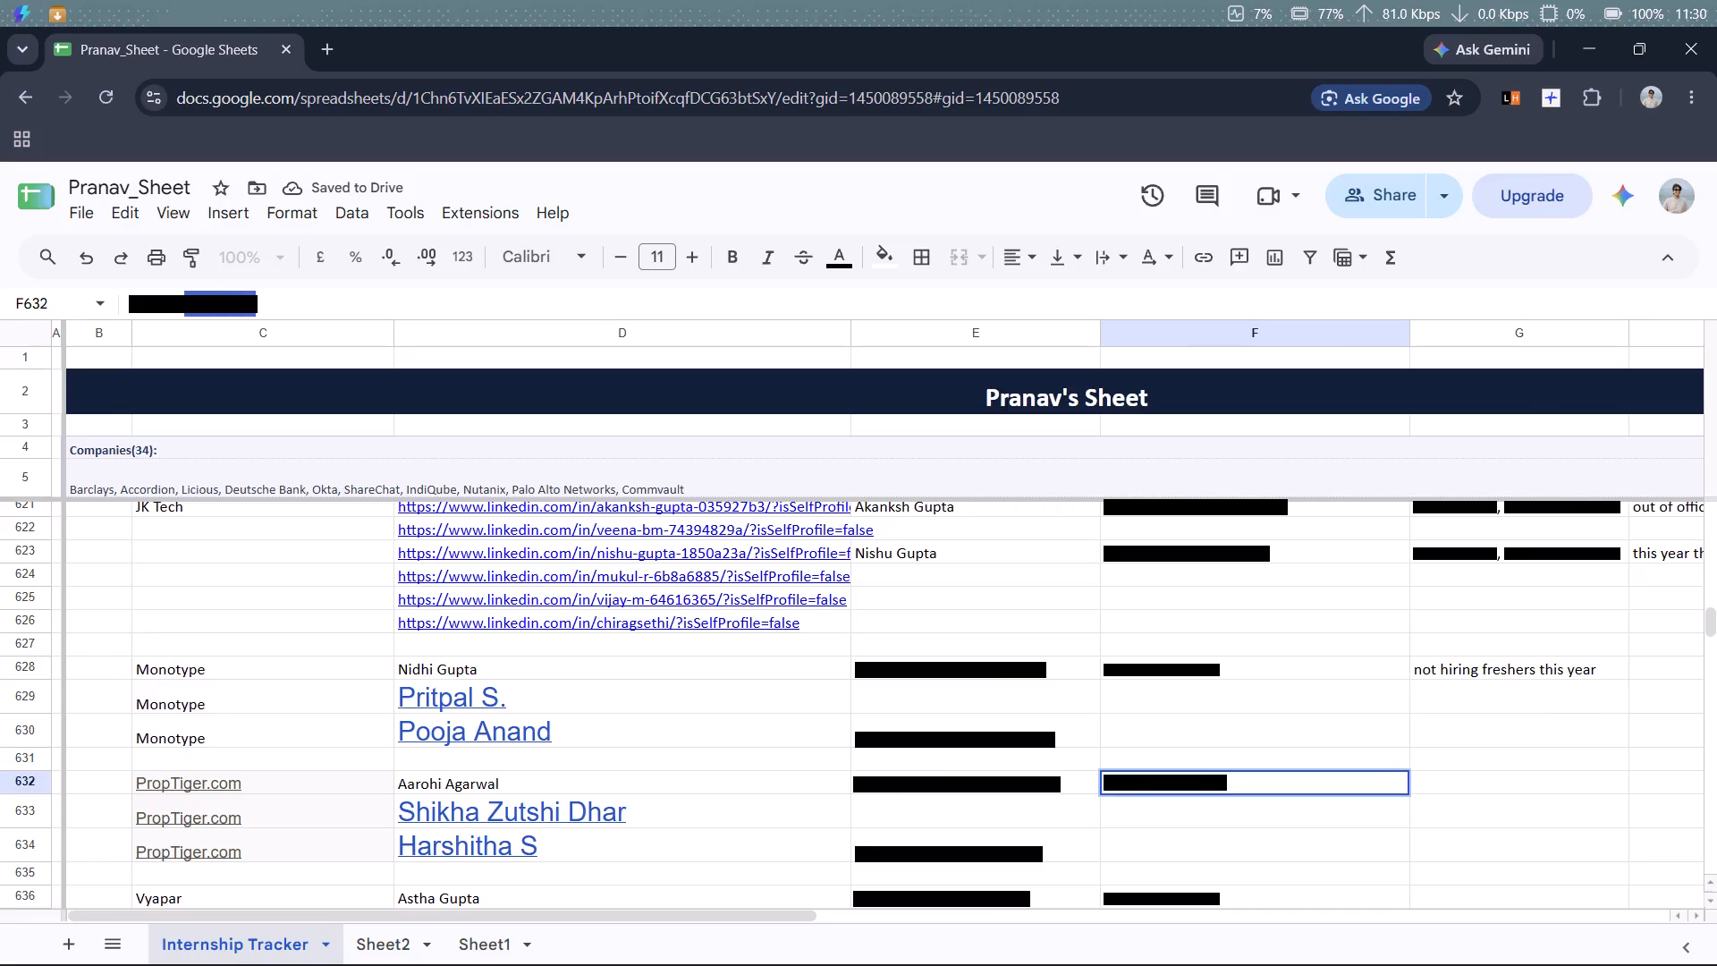
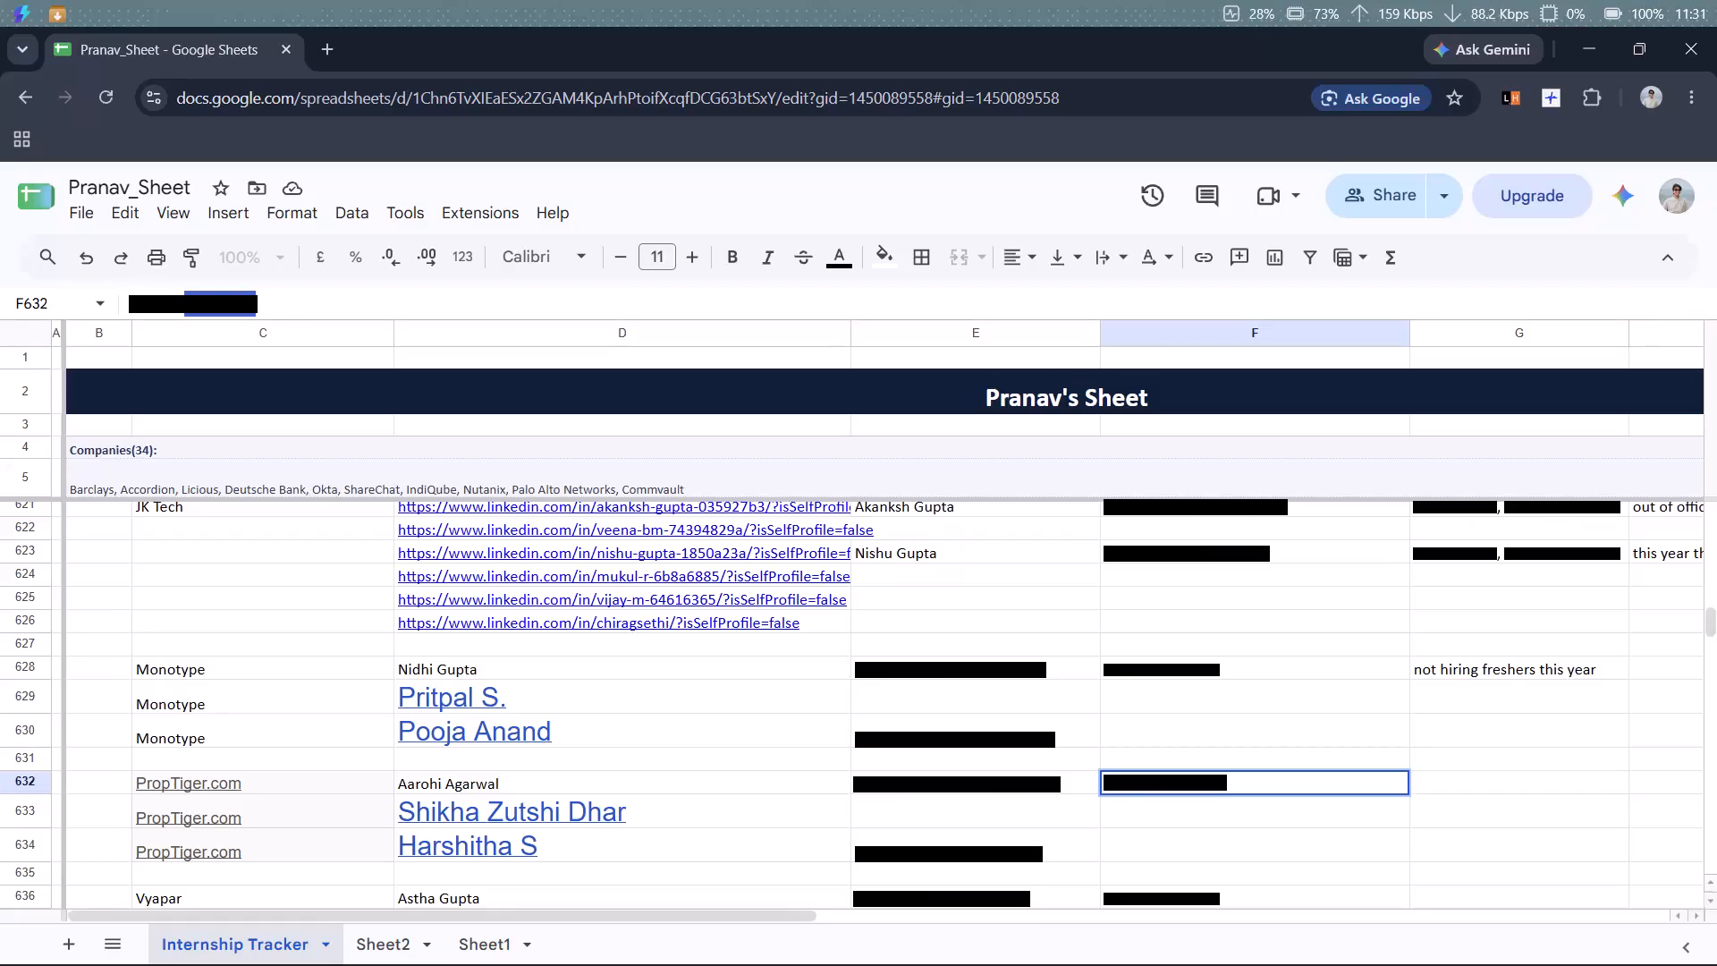
Log the call outcome "they dont hire from universities or colleges , only referrals" for the first PropTiger.com contact in cell G632.
{"action": "left_click", "coordinate": [1453, 781]}
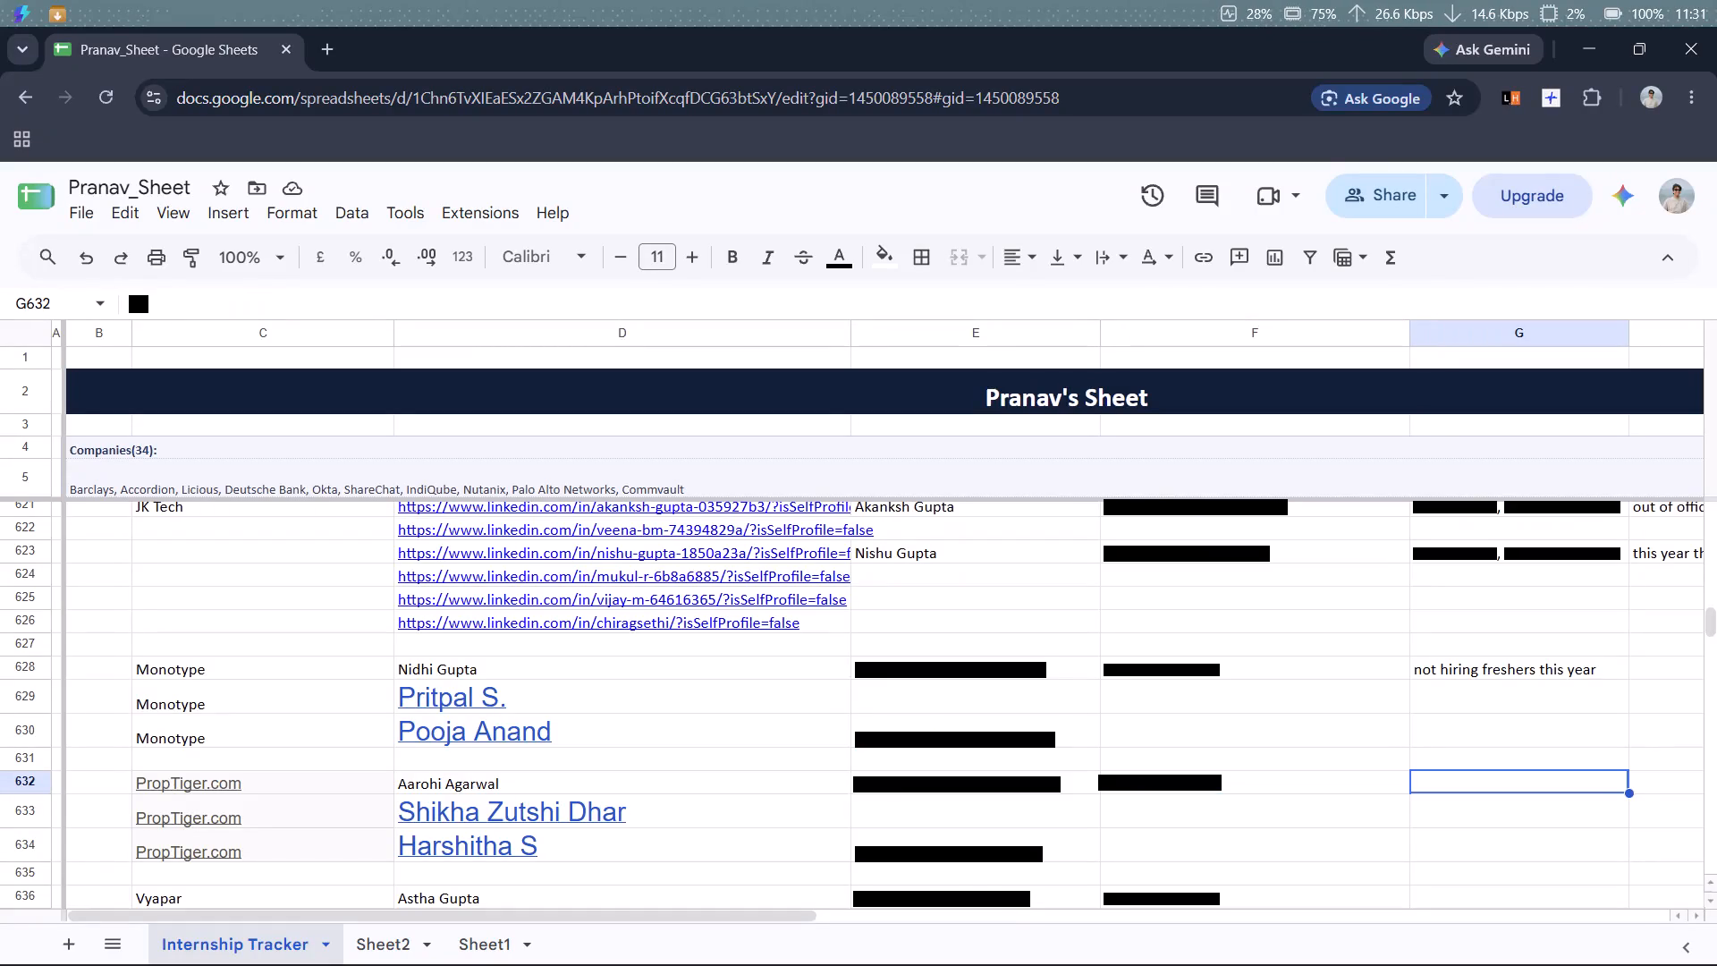
{"action": "type", "text": "they dont hire from universiti"}
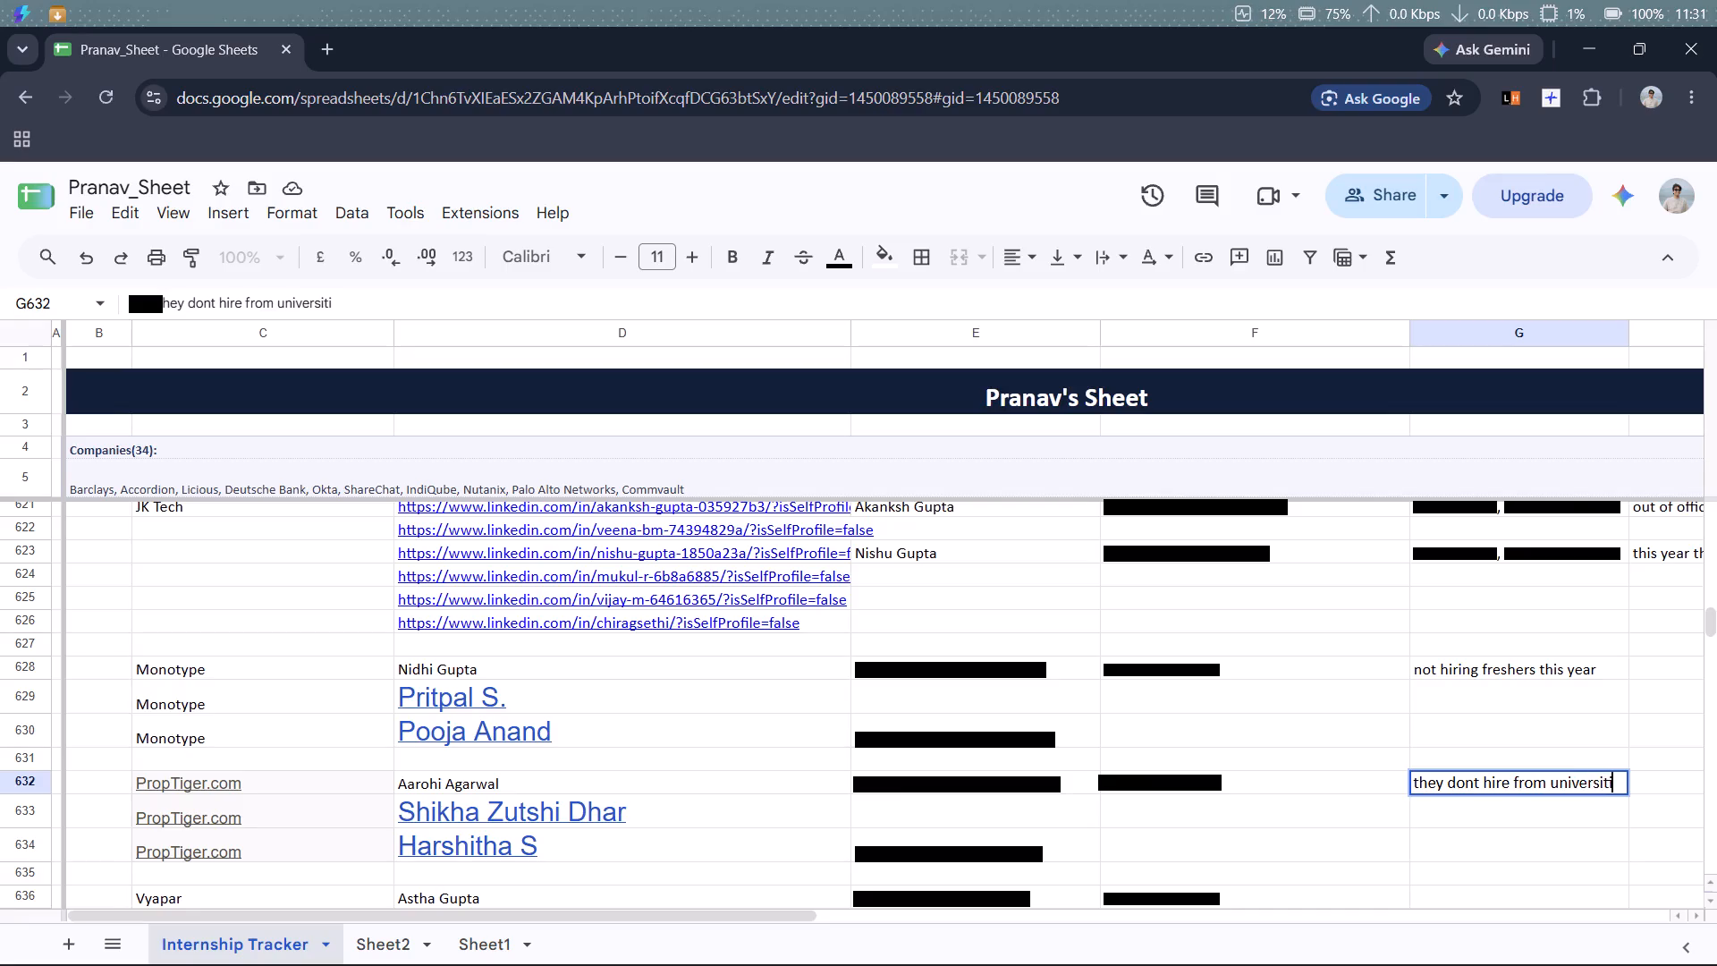
{"action": "type", "text": "es"}
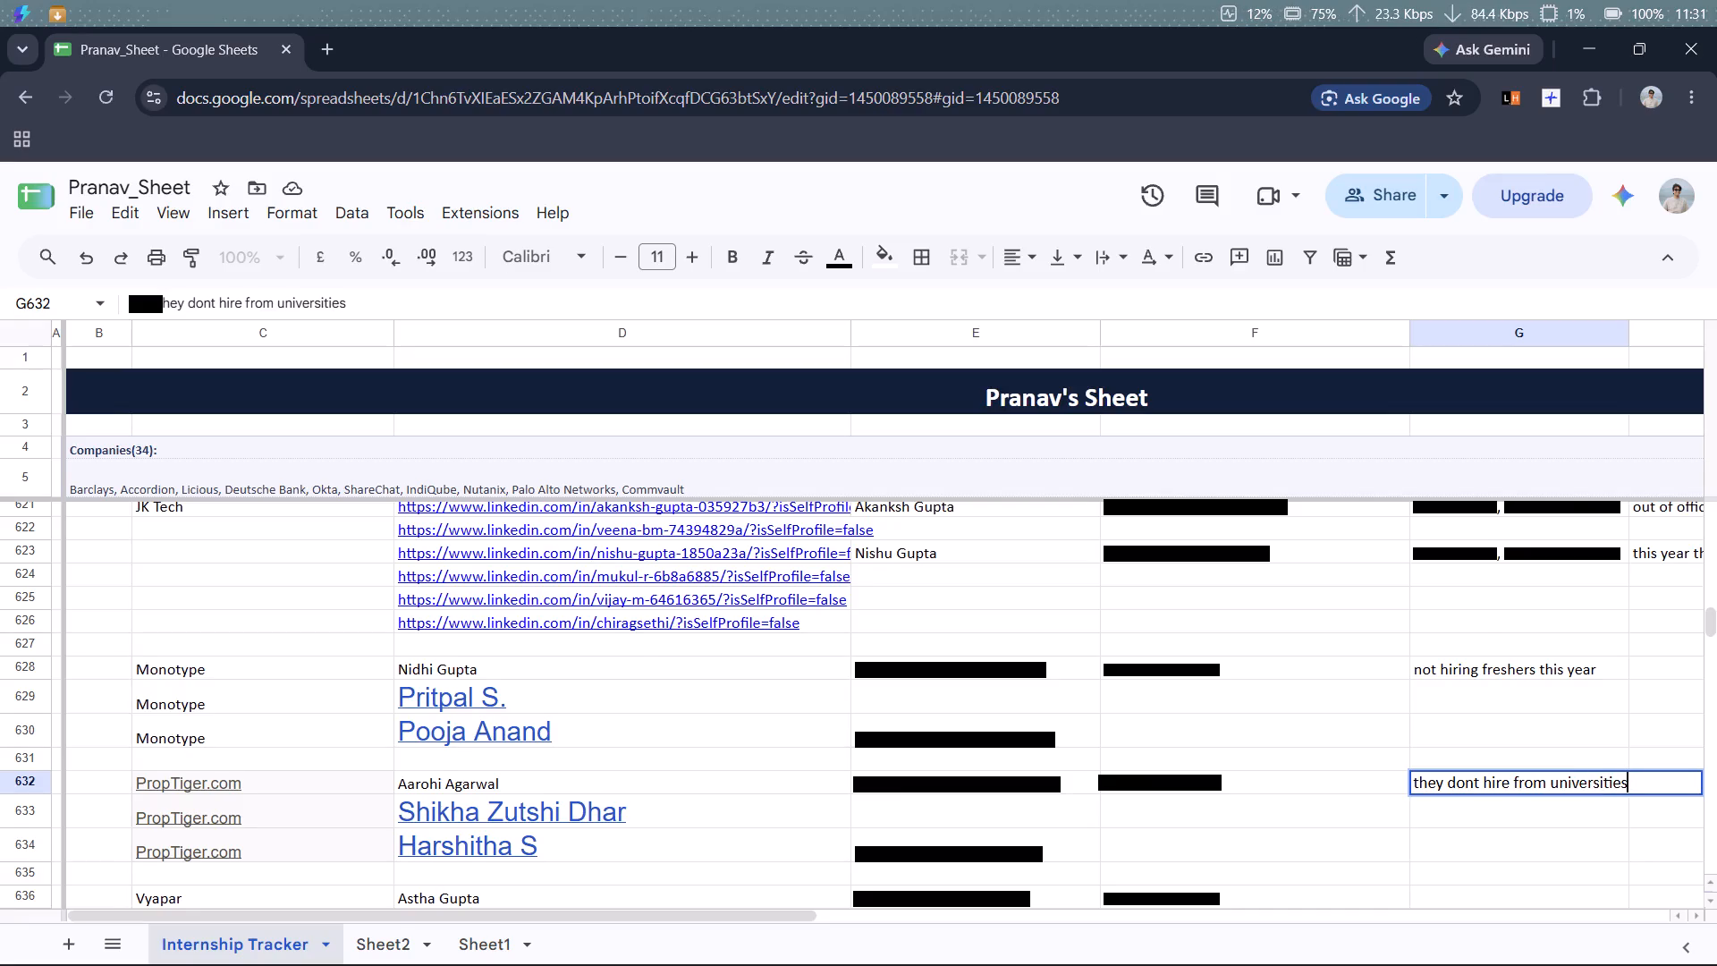
{"action": "scroll", "coordinate": [1323, 841], "scroll_direction": "down", "scroll_amount": 1}
{"action": "key", "text": "space"}
{"action": "type", "text": "or colleges"}
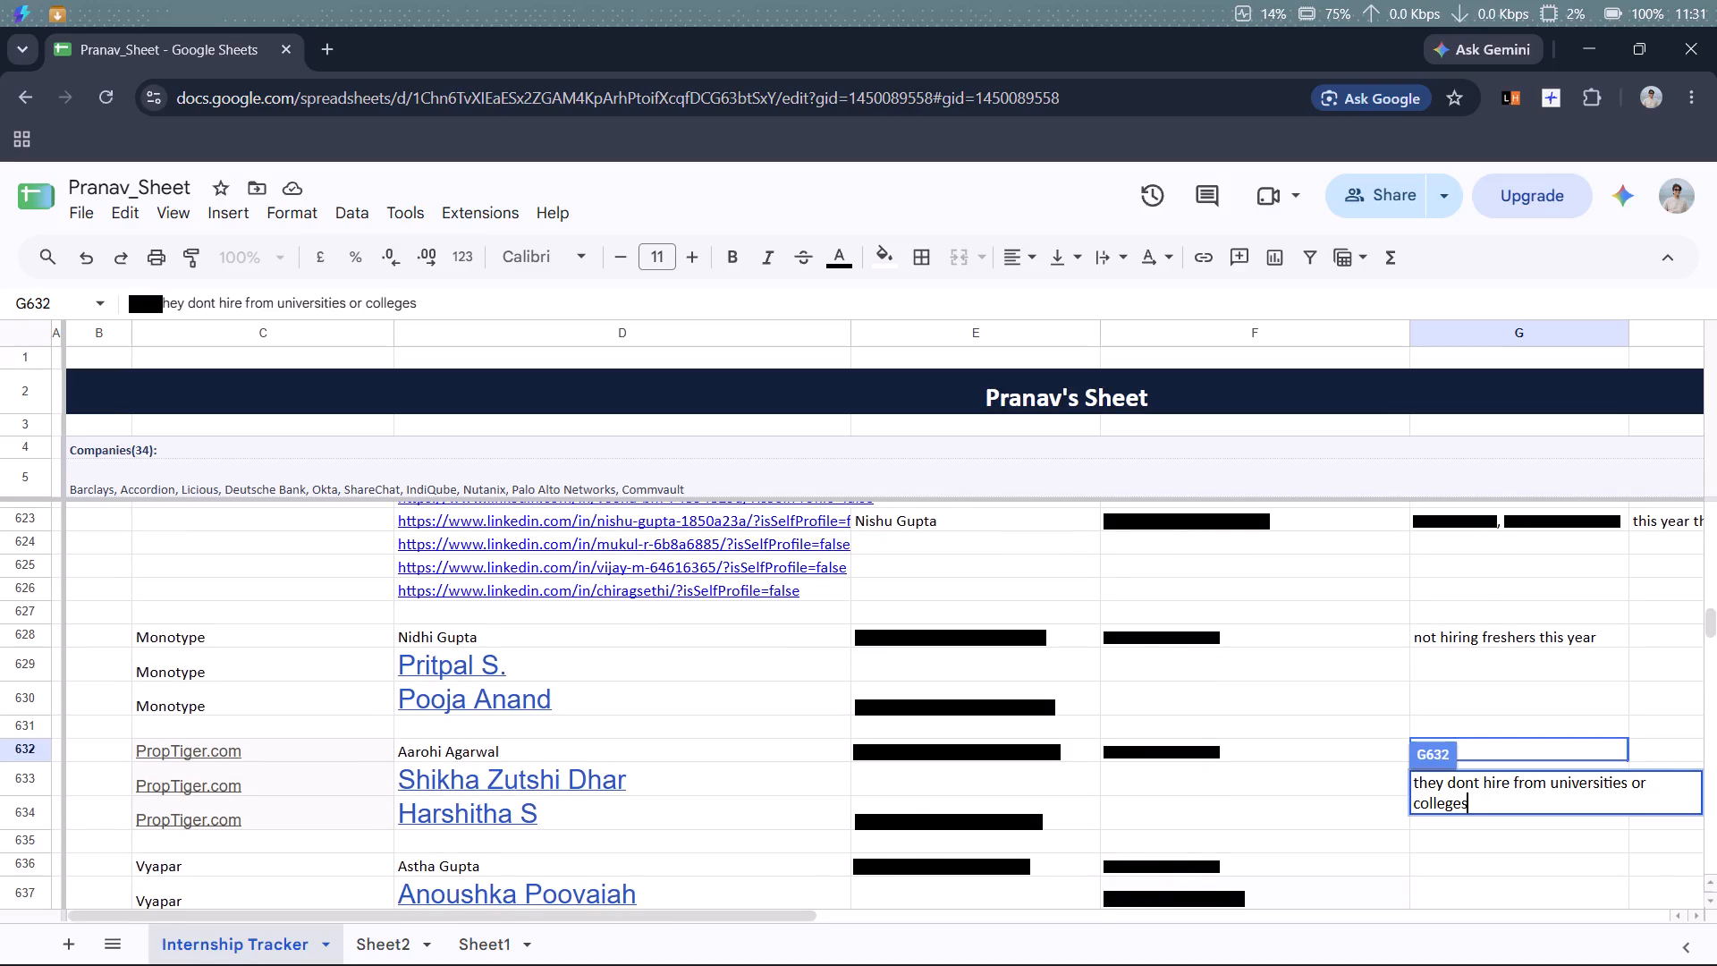
{"action": "key", "text": "space"}
{"action": "type", "text": "o"}
{"action": "key", "text": "BackSpace"}
{"action": "type", "text": ", only"}
{"action": "key", "text": "space"}
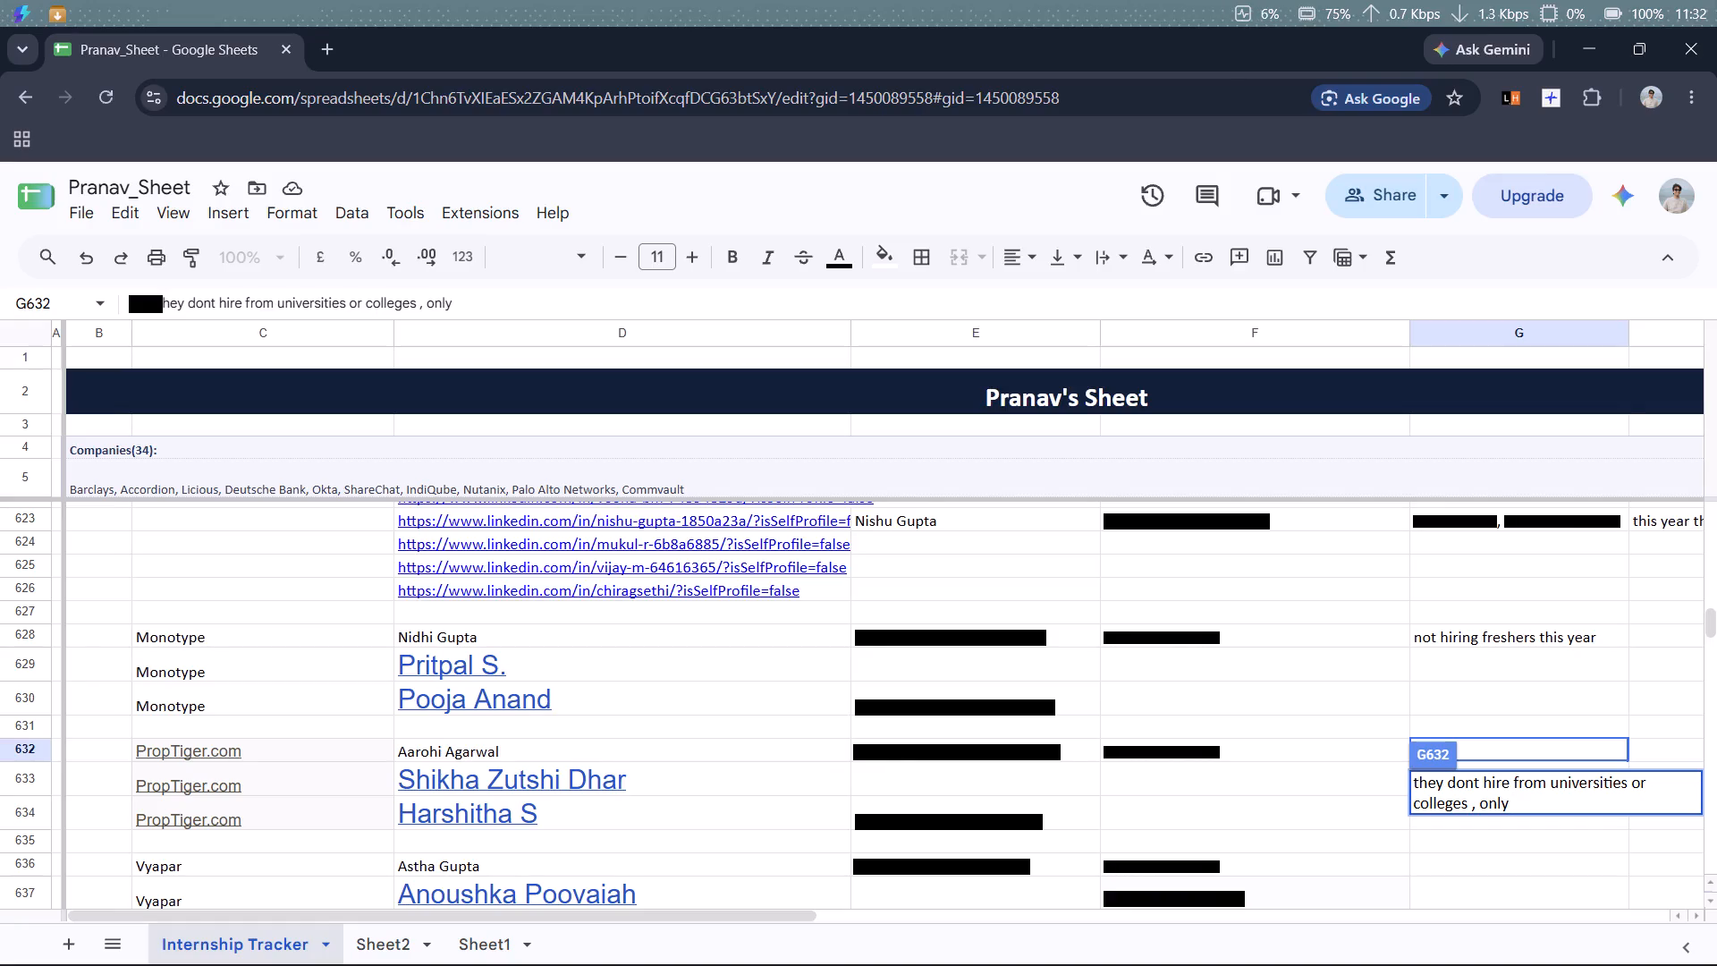
{"action": "type", "text": "referrals"}
{"action": "left_click", "coordinate": [1083, 811]}
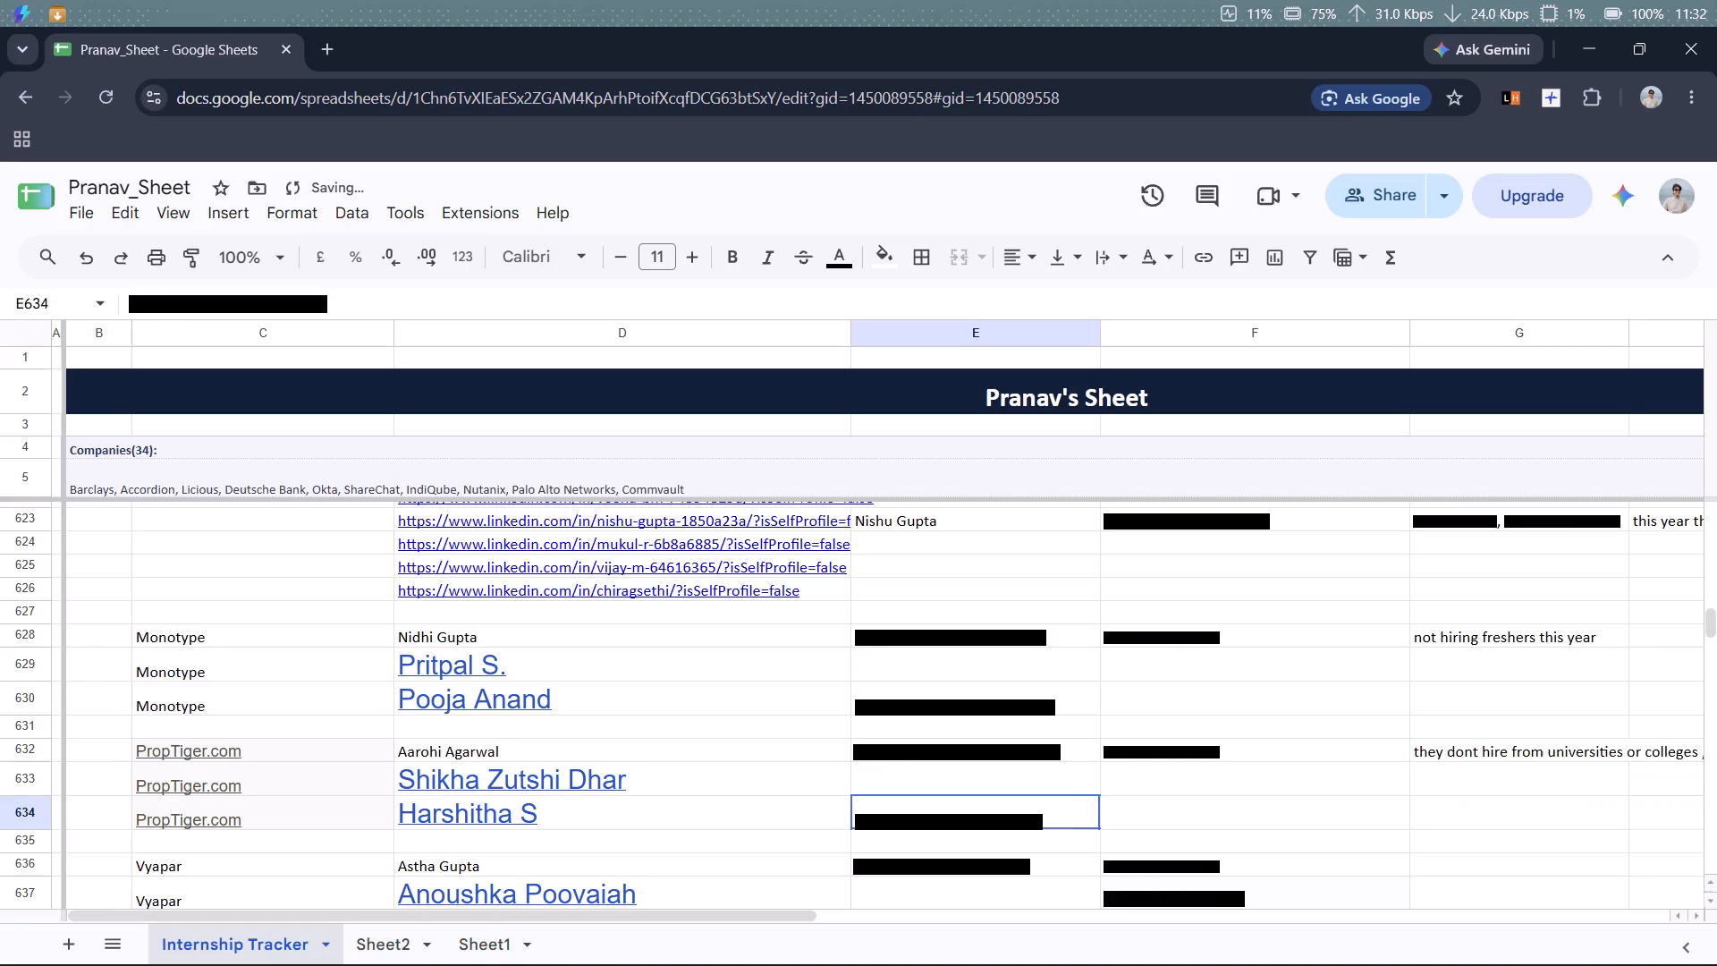
Copy the phone number of the first Vyapar contact from cell F636, leaving out its leading characters.
{"action": "scroll", "coordinate": [1083, 811], "scroll_direction": "down", "scroll_amount": 1}
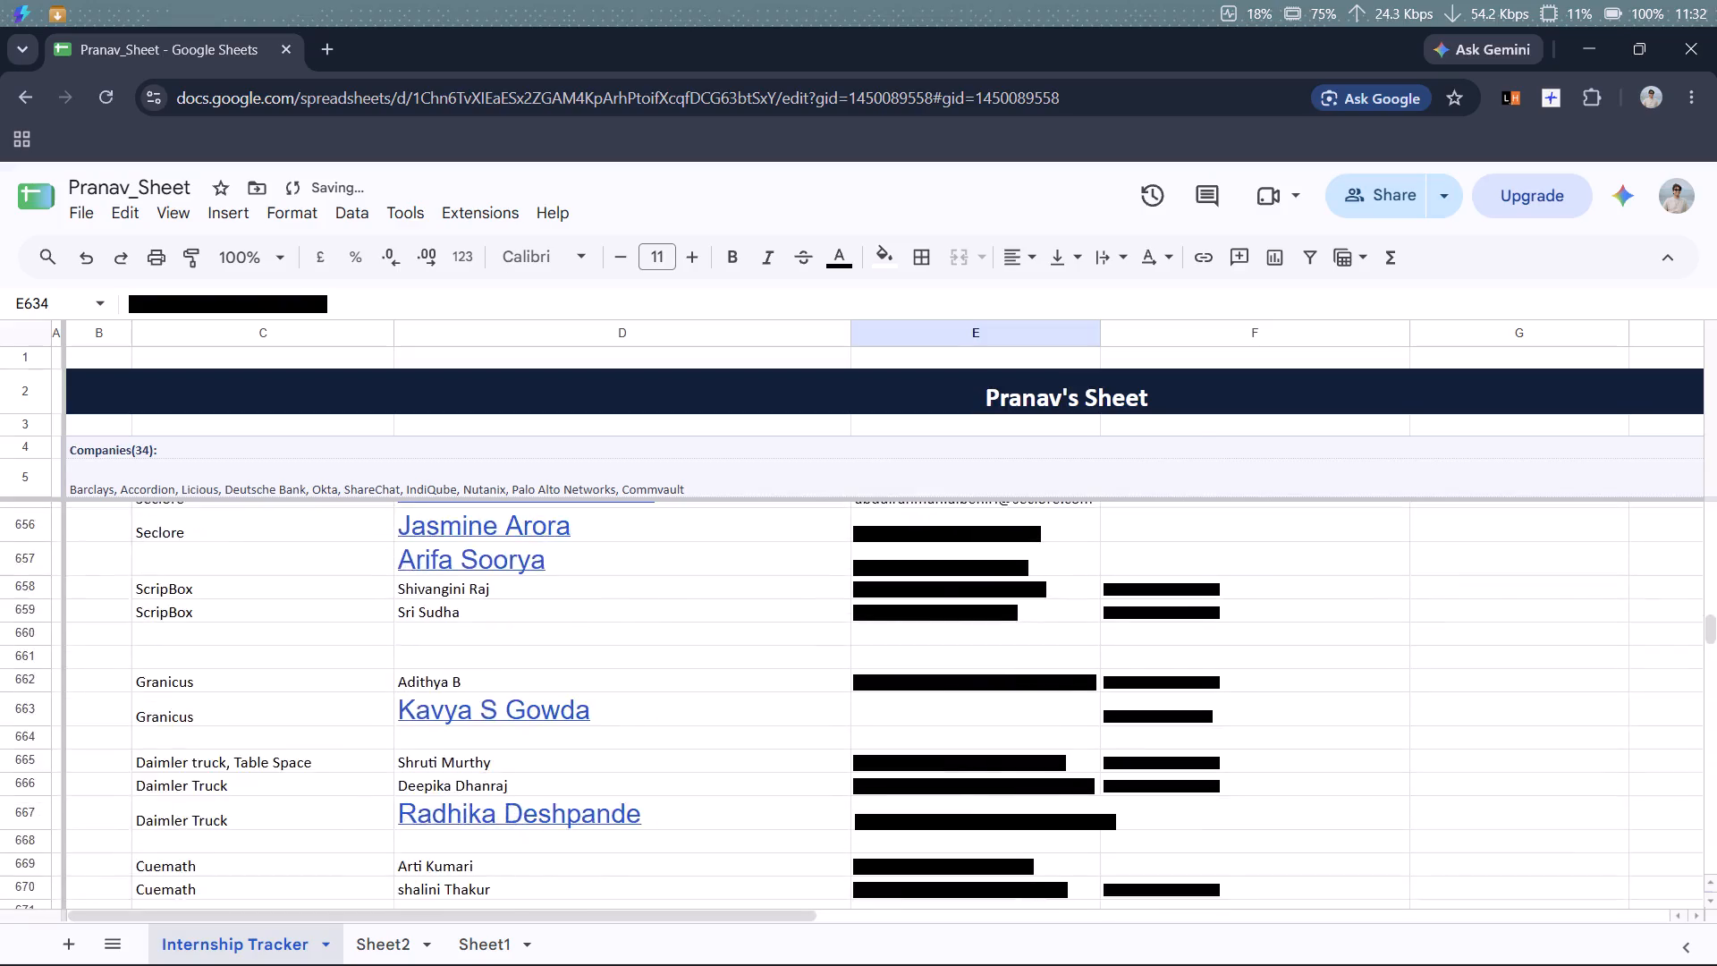
{"action": "scroll", "coordinate": [1083, 811], "scroll_direction": "up", "scroll_amount": 6}
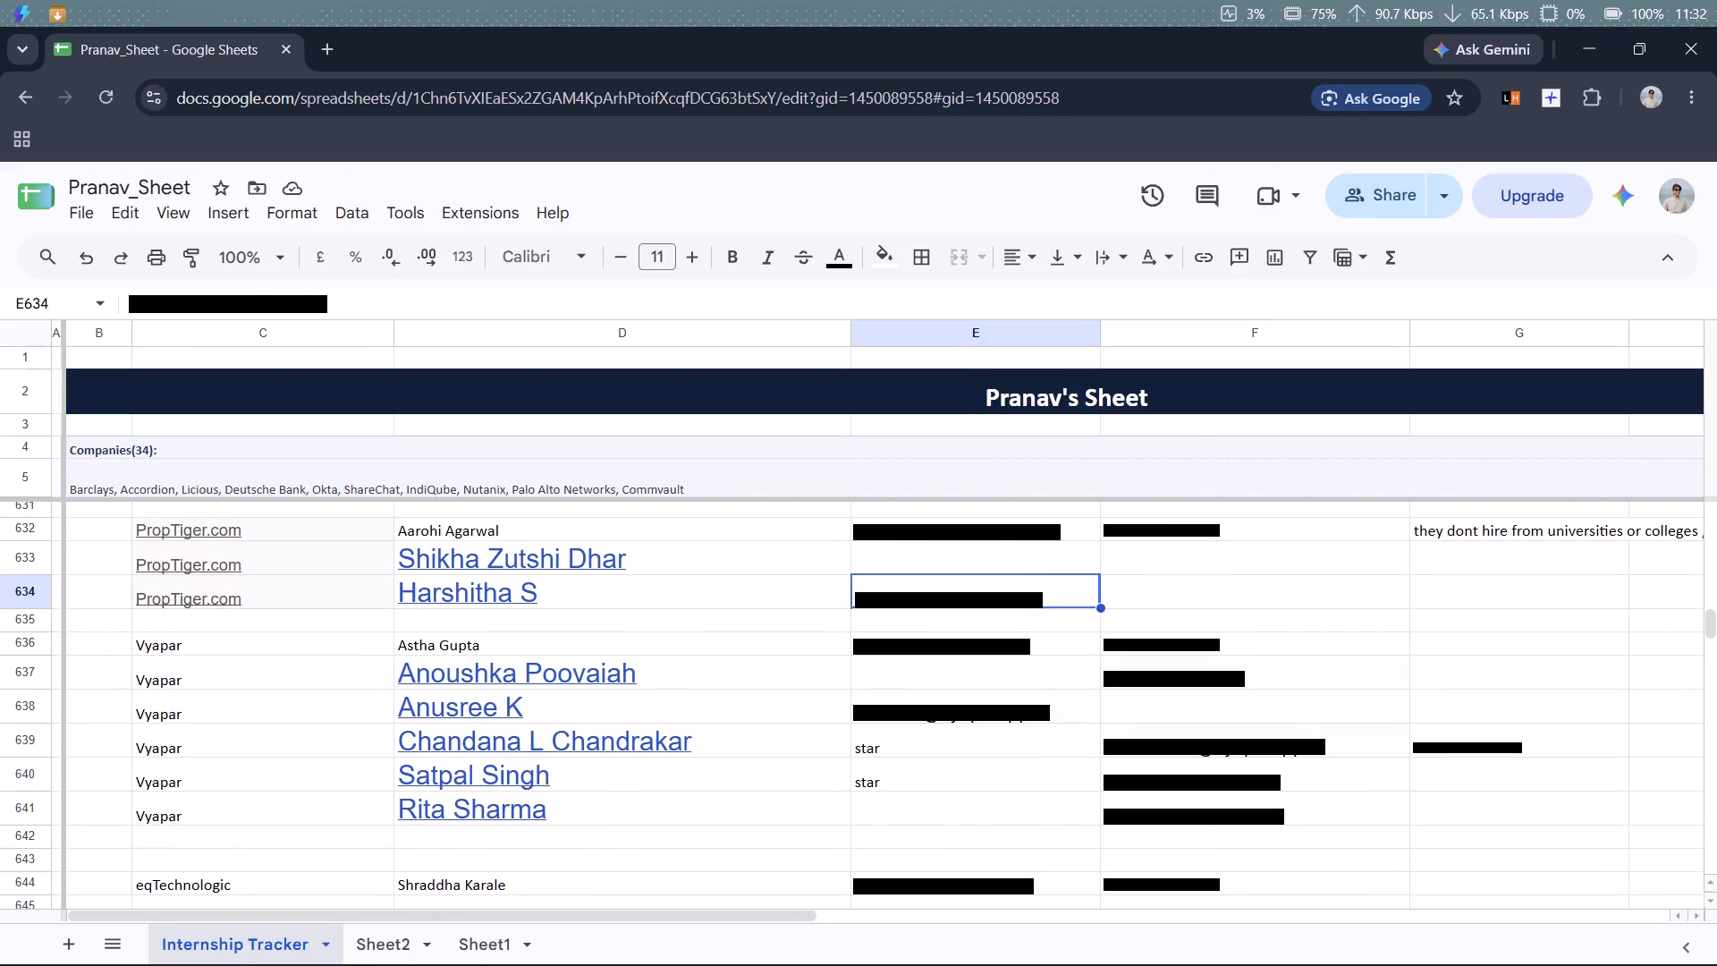
{"action": "left_click", "coordinate": [1175, 647]}
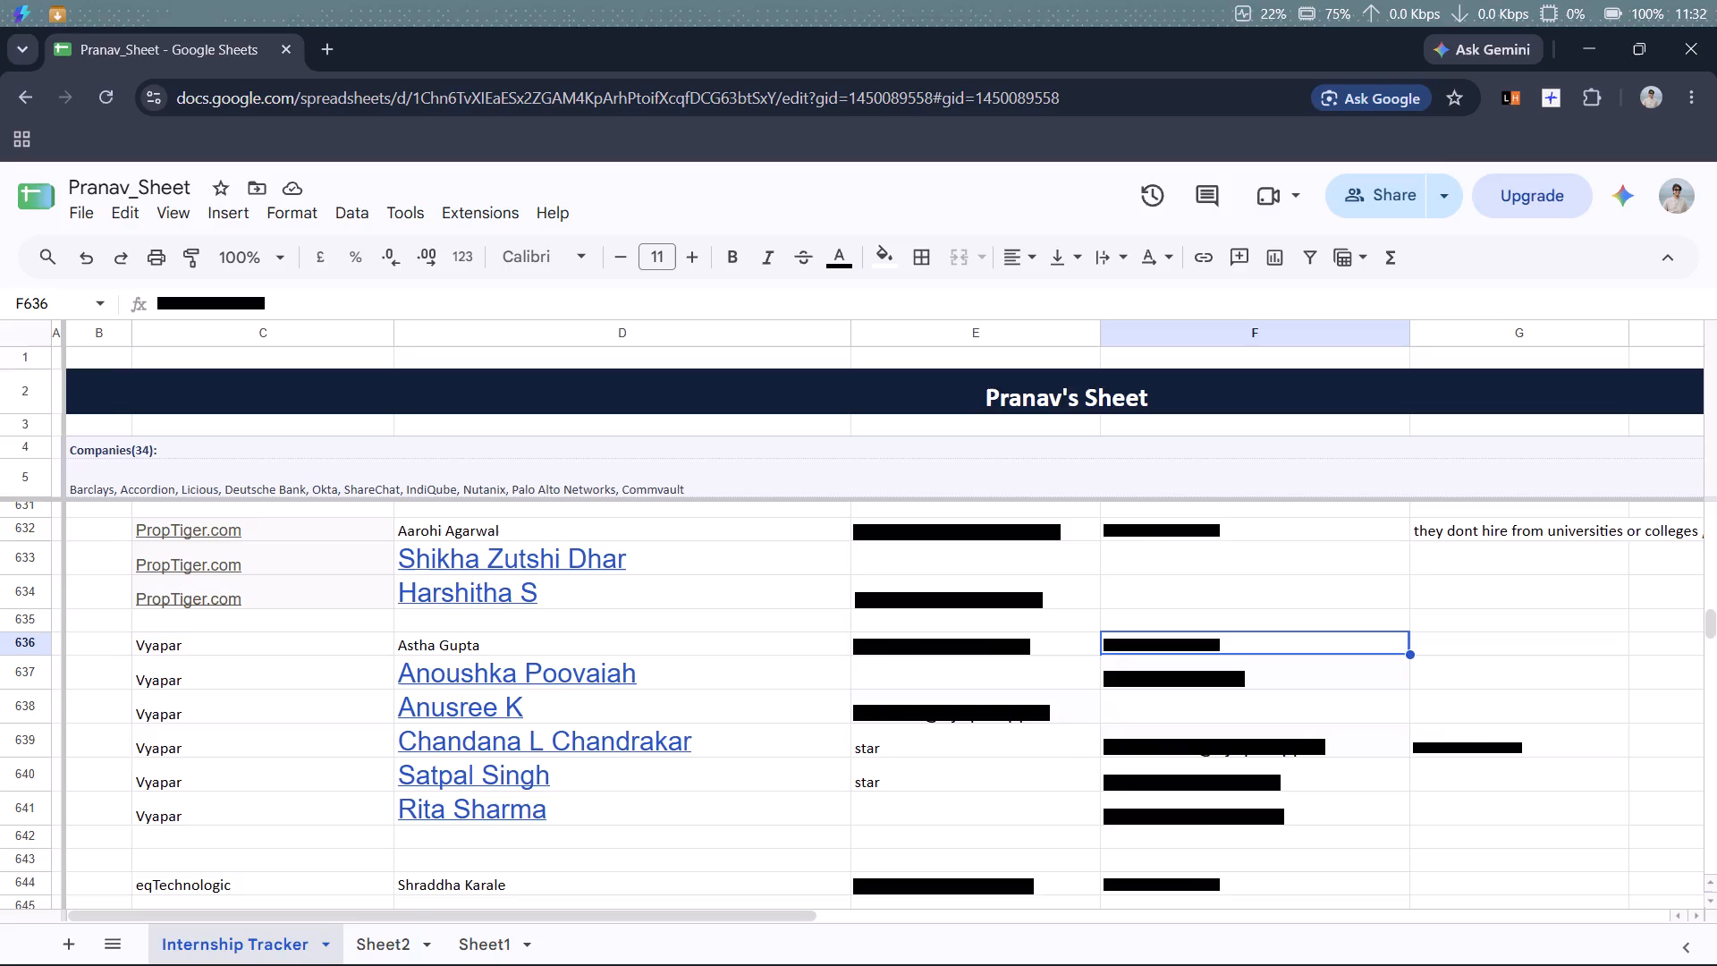
{"action": "left_click_drag", "start_coordinate": [271, 306], "coordinate": [246, 308]}
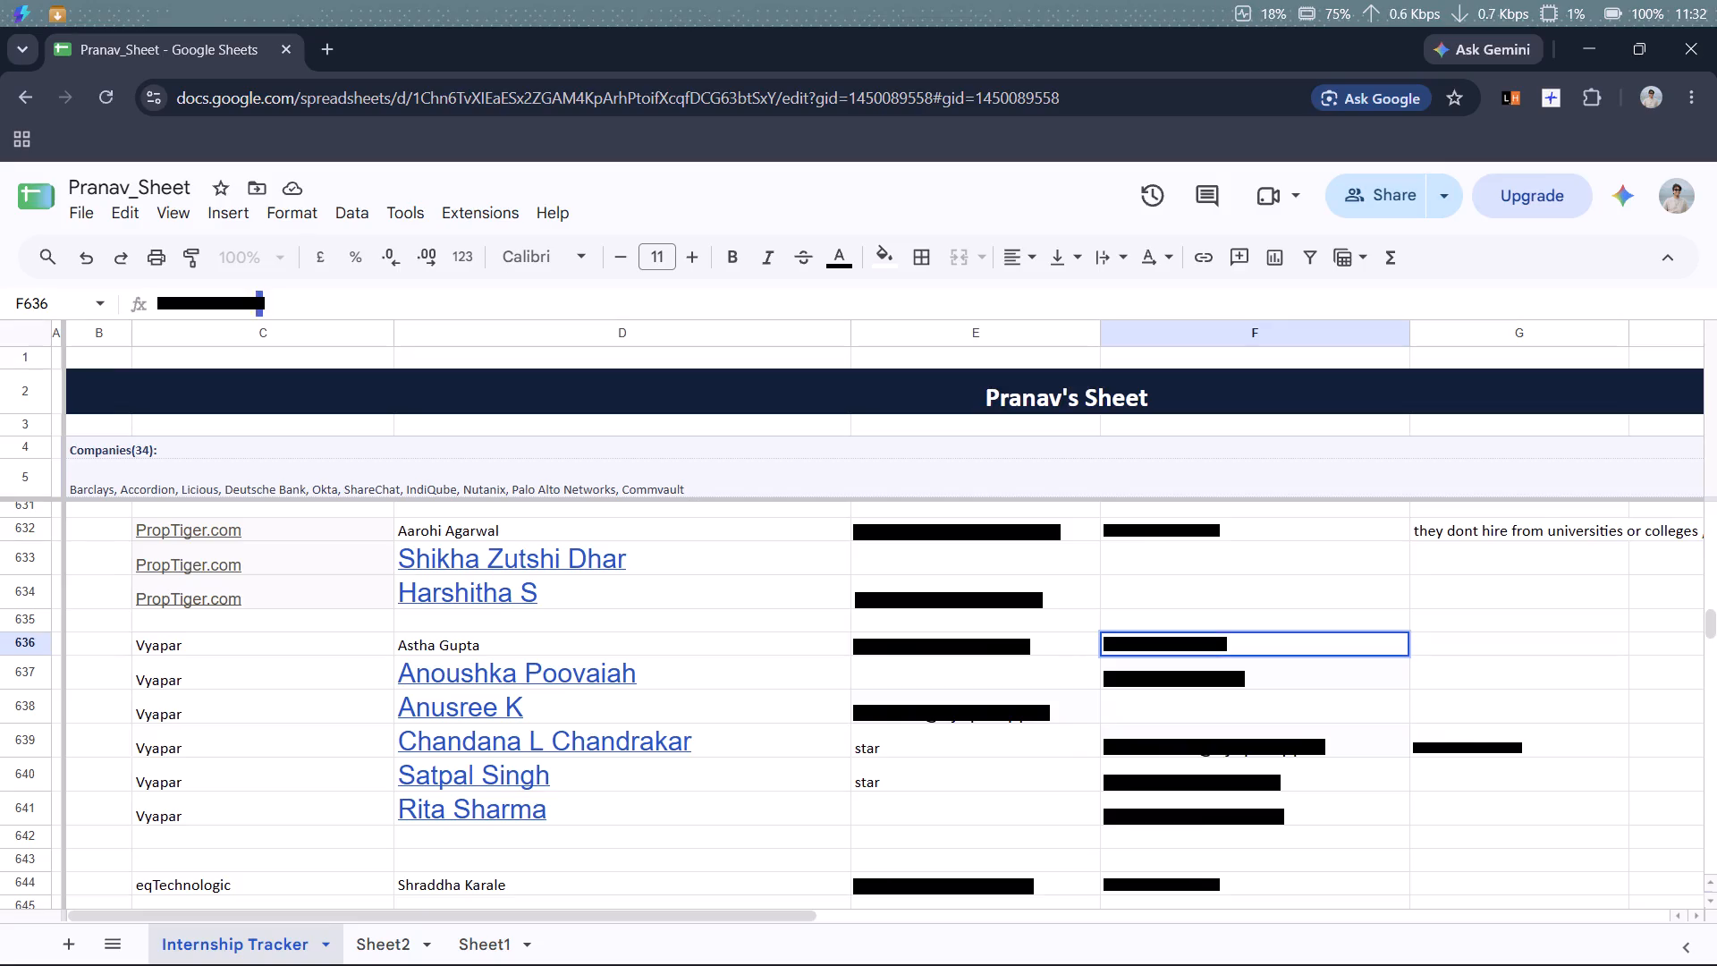
{"action": "left_click_drag", "start_coordinate": [246, 308], "coordinate": [184, 310]}
{"action": "key", "text": "ctrl+c"}
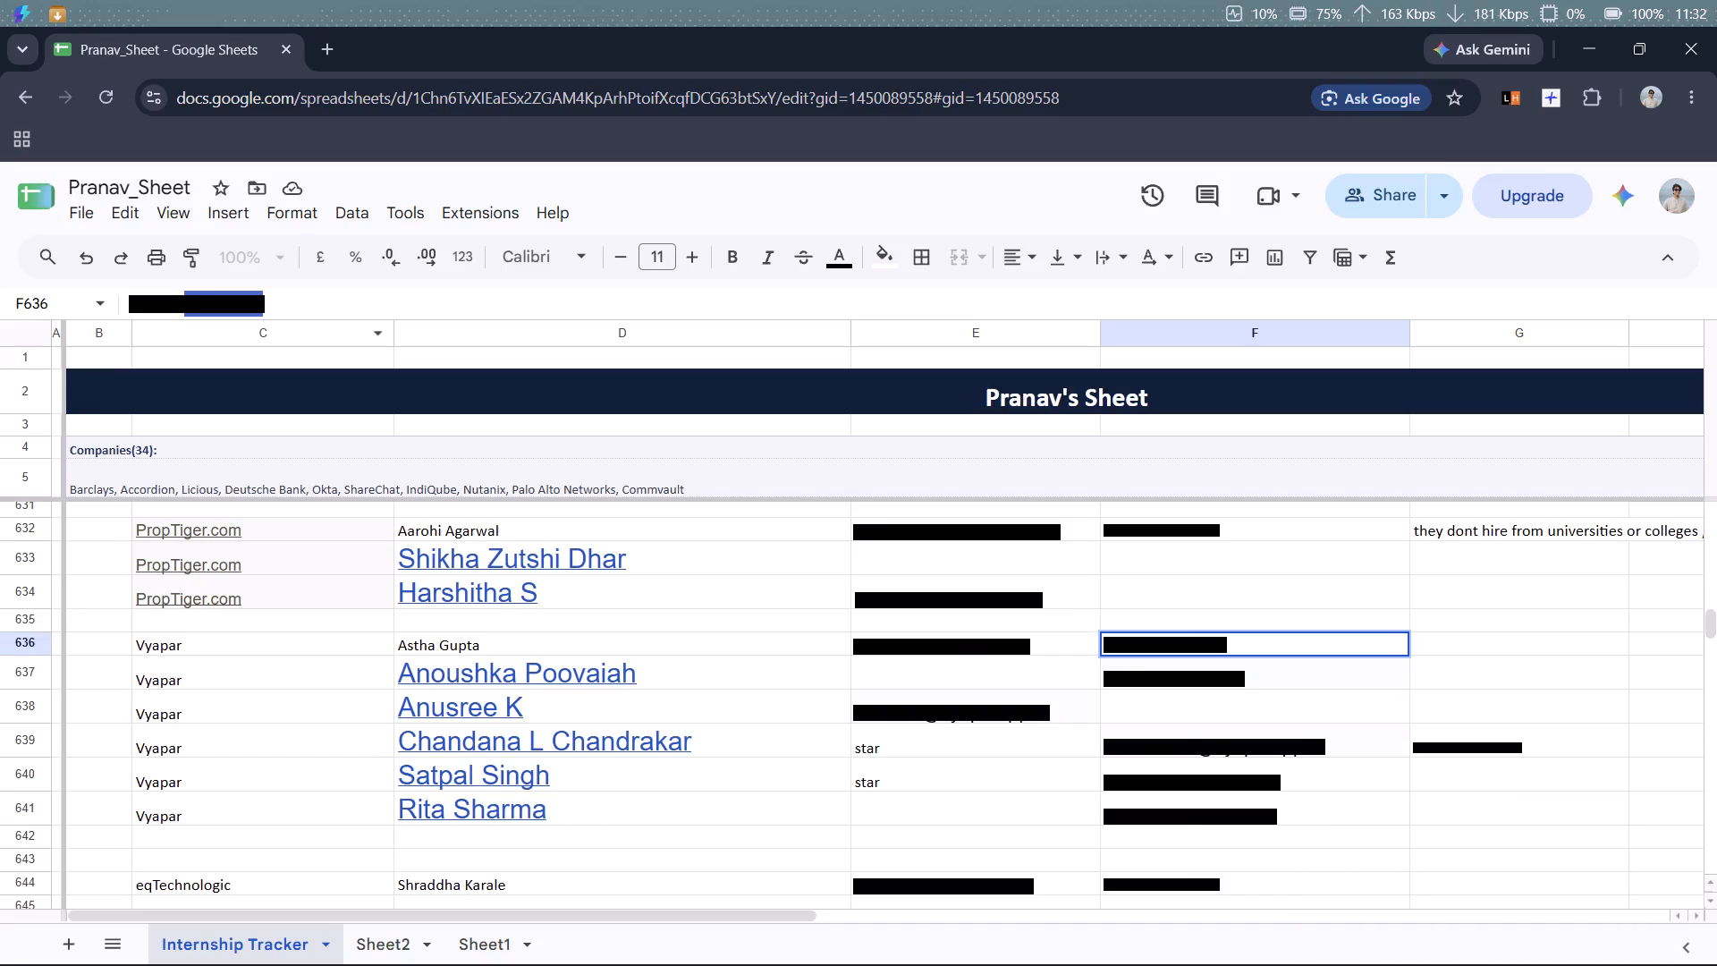
Copy the phone number of the second Vyapar contact from cell F637, leaving out its leading characters.
{"action": "left_click", "coordinate": [1191, 682]}
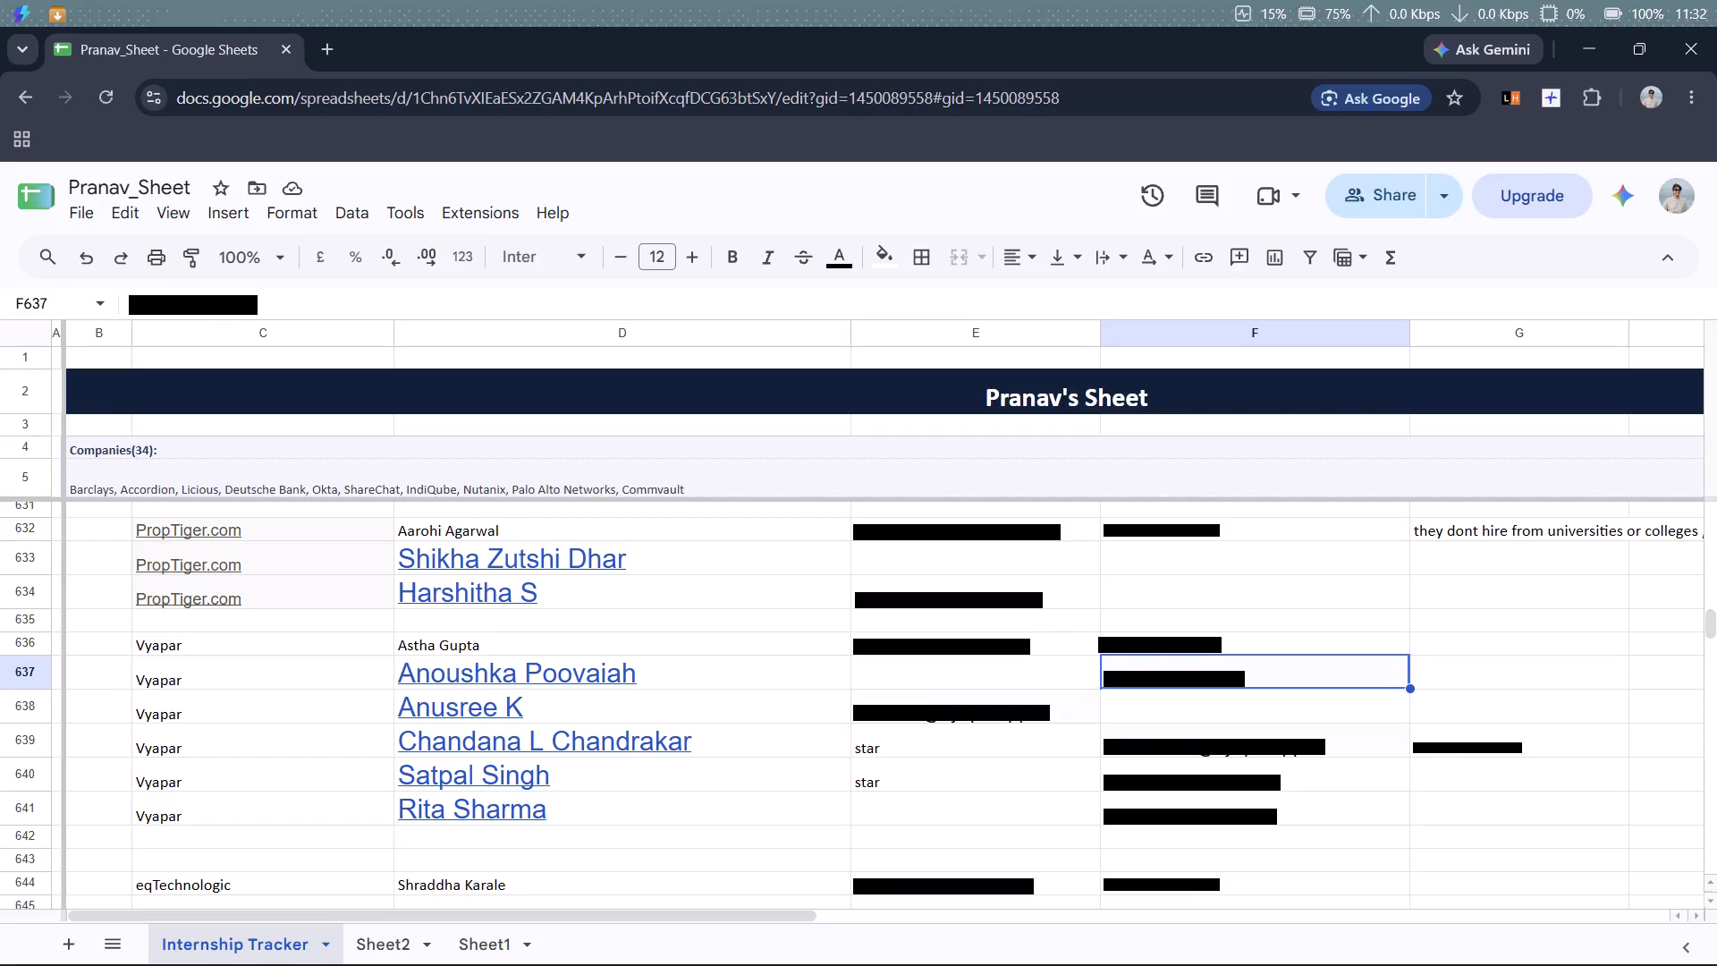
{"action": "left_click_drag", "start_coordinate": [262, 298], "coordinate": [182, 301]}
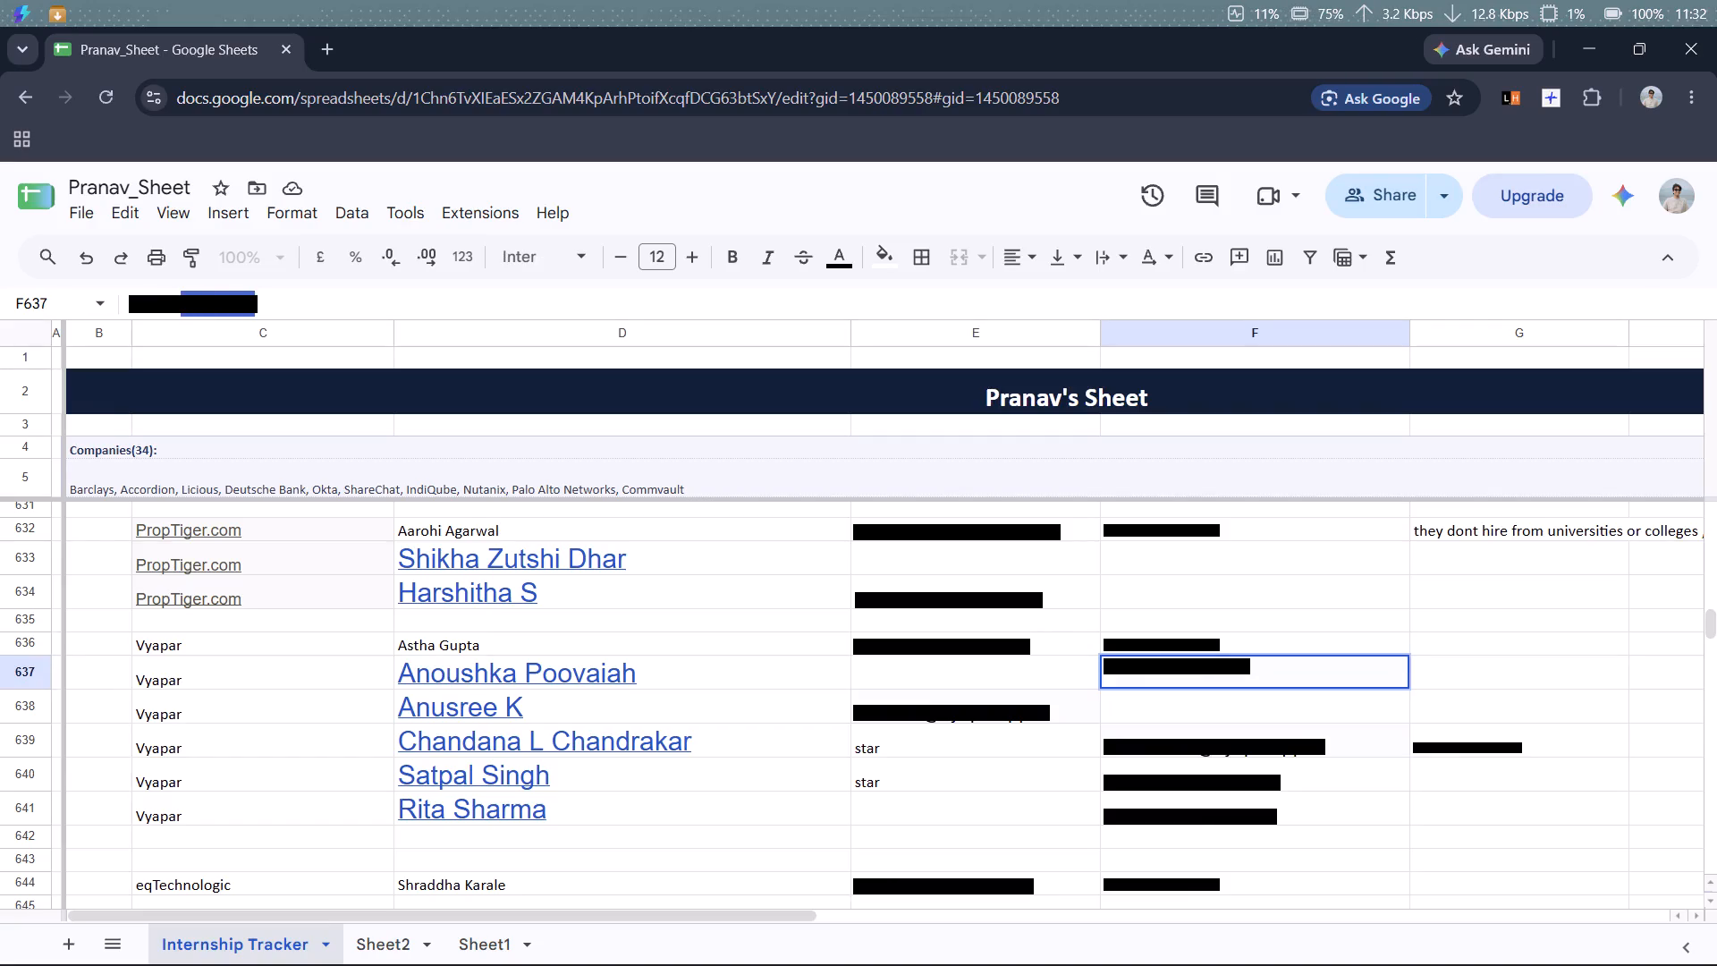
{"action": "left_click_drag", "start_coordinate": [182, 301], "coordinate": [184, 301]}
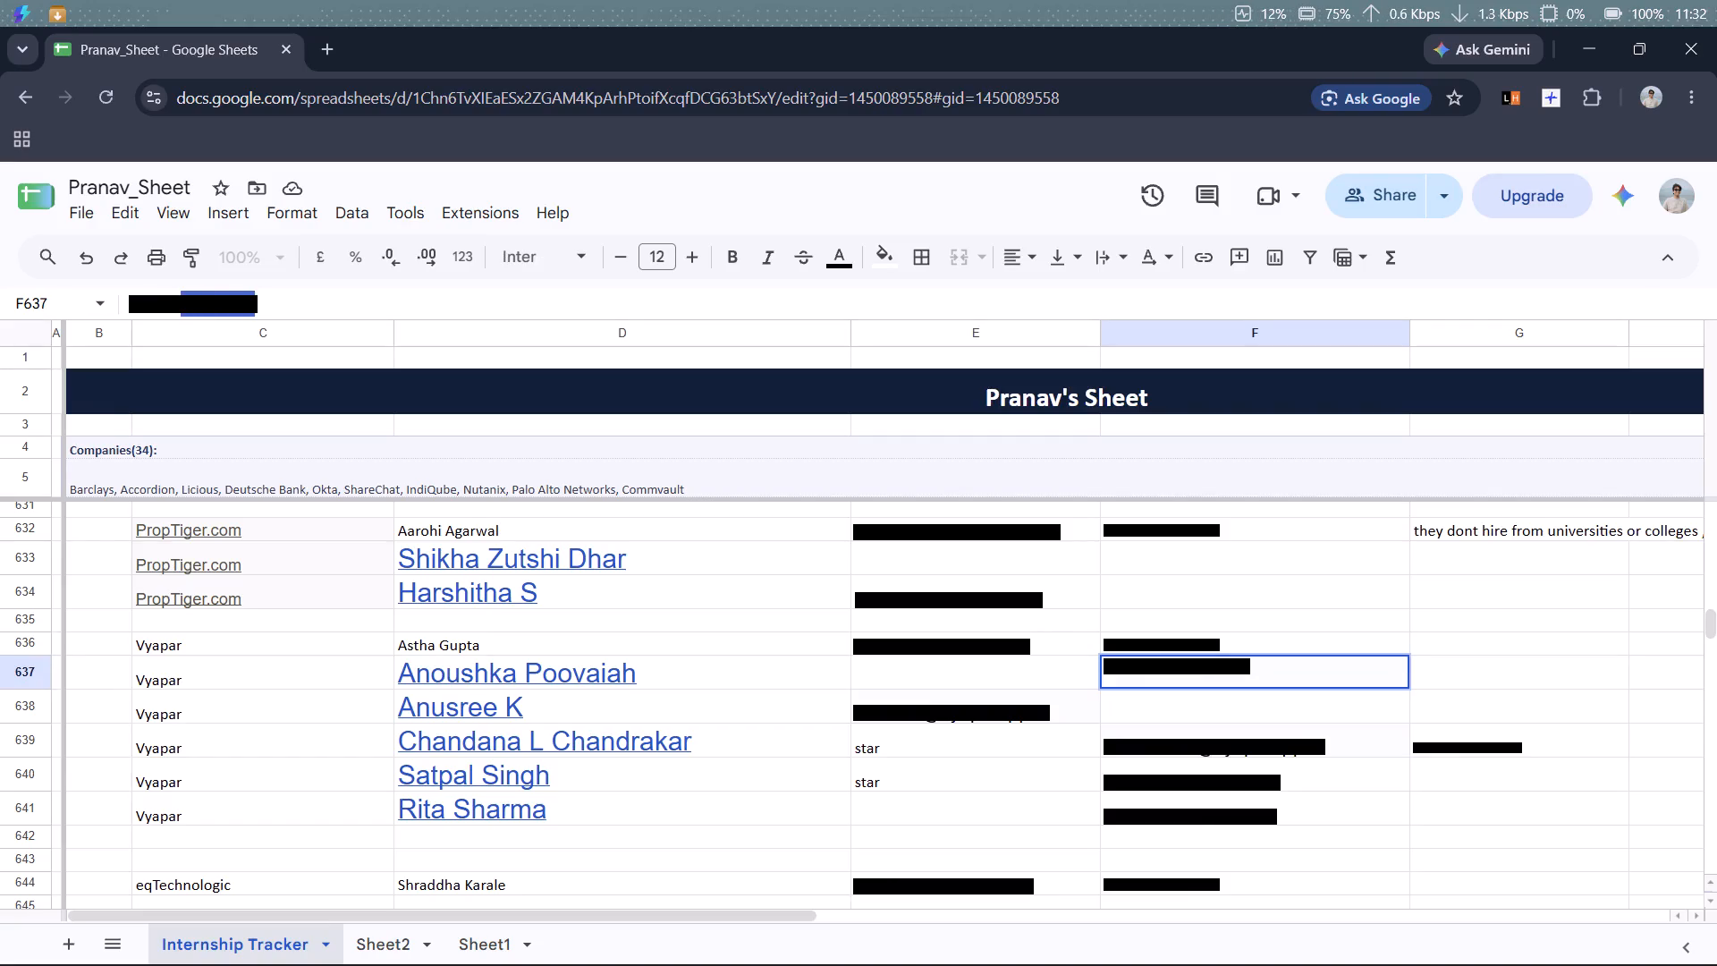
{"action": "key", "text": "ctrl+c"}
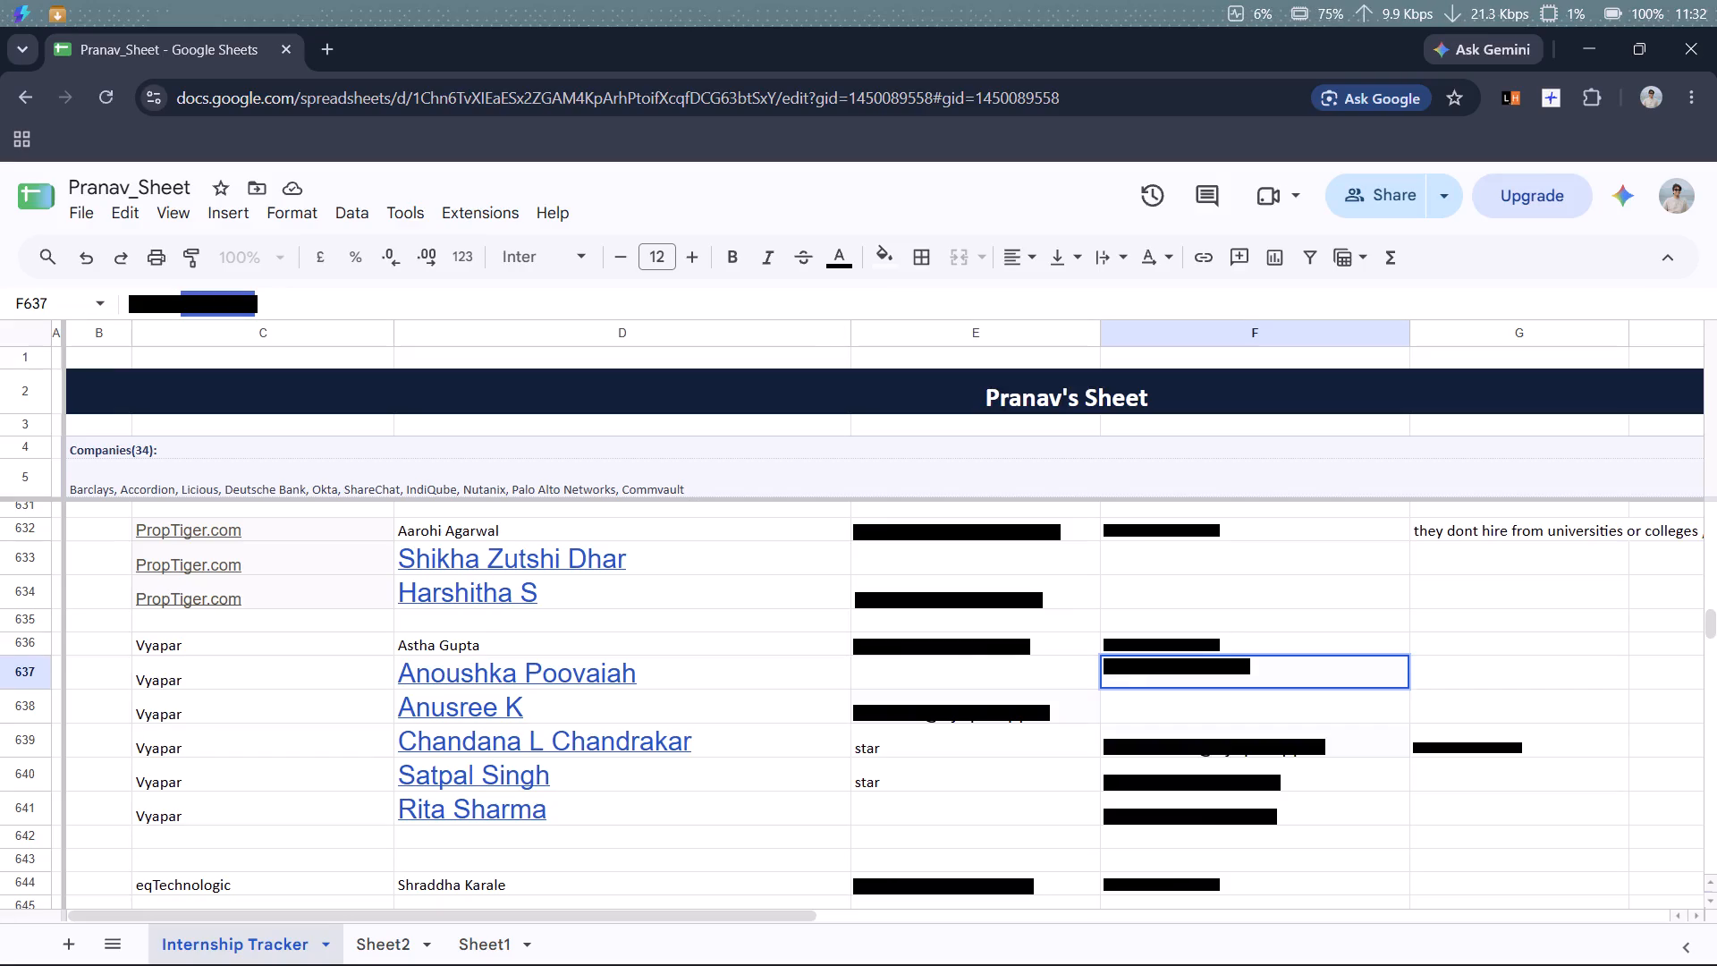
Log the call outcome "switch off" for the first Vyapar contact in cell G636.
{"action": "left_click", "coordinate": [1433, 648]}
{"action": "type", "text": "swir"}
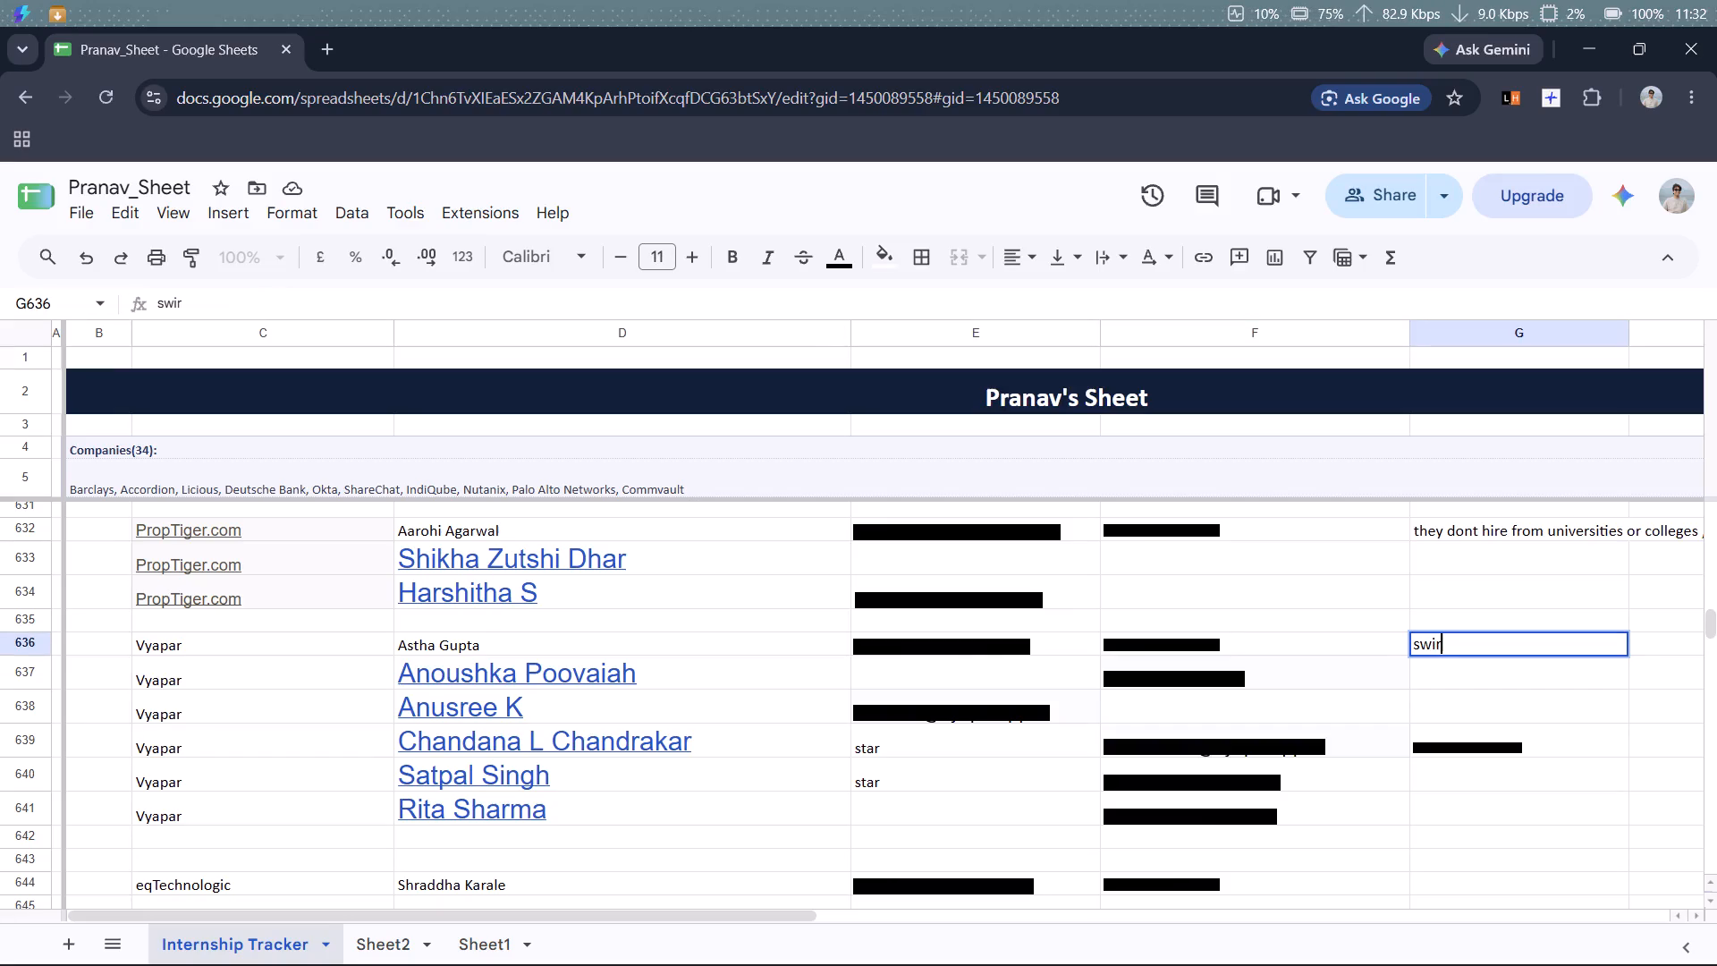
{"action": "key", "text": "BackSpace"}
{"action": "type", "text": "tch off"}
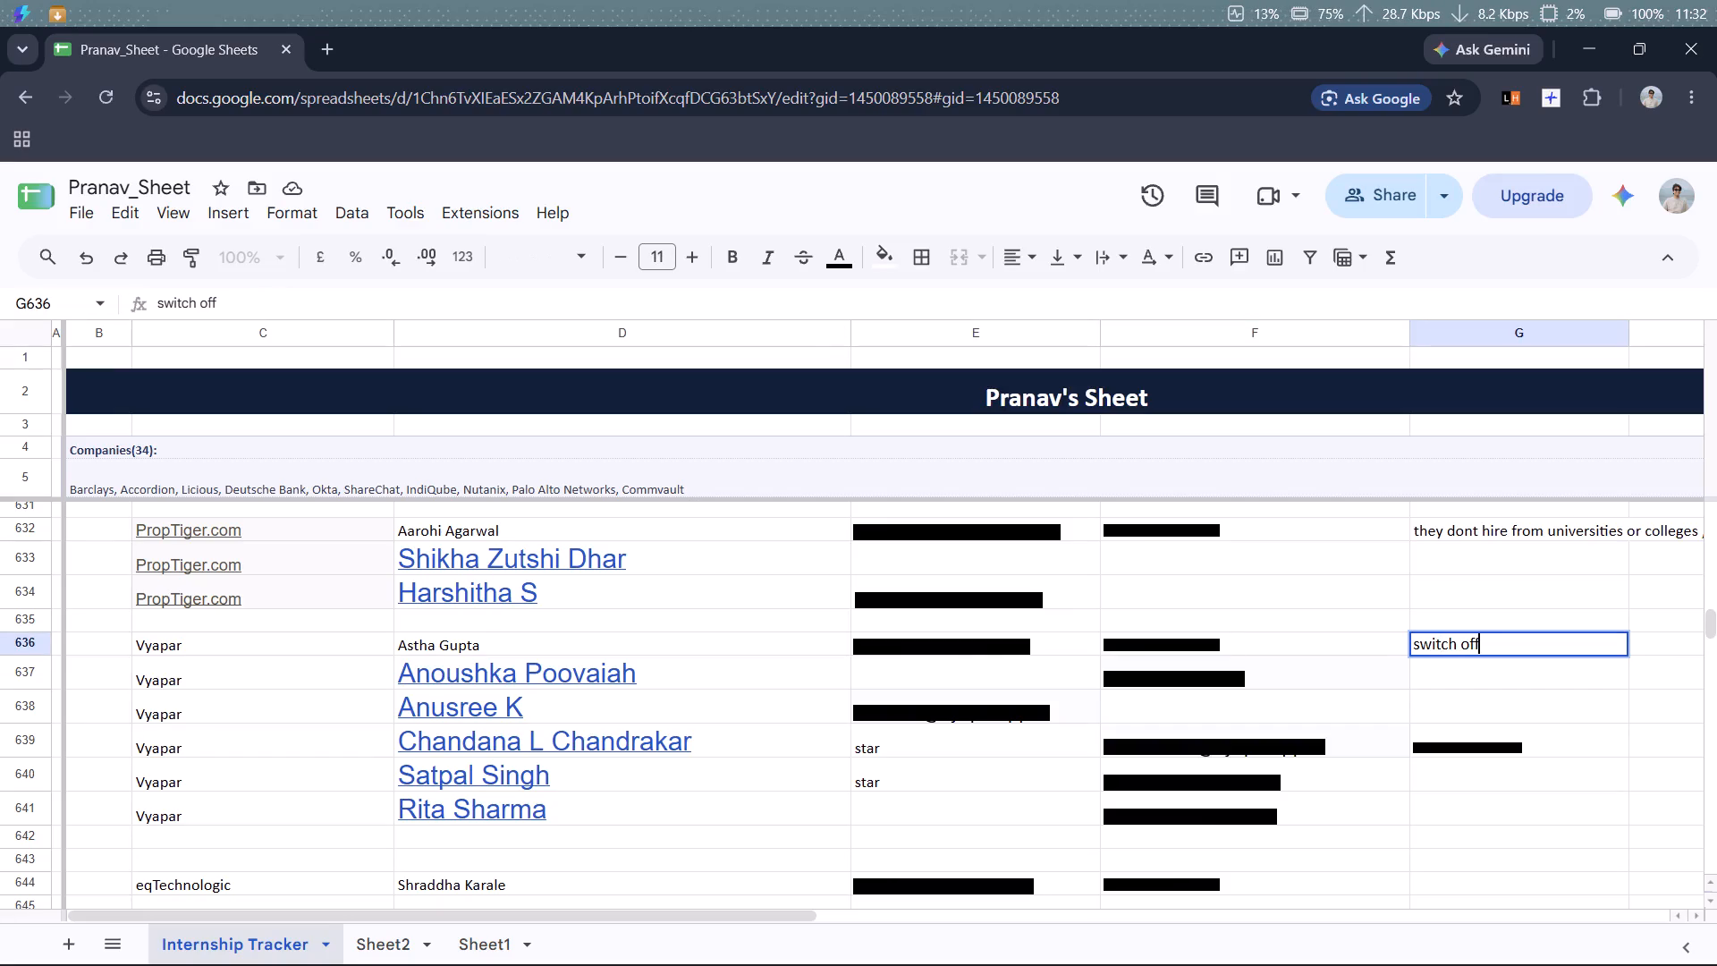
{"action": "left_click", "coordinate": [1470, 674]}
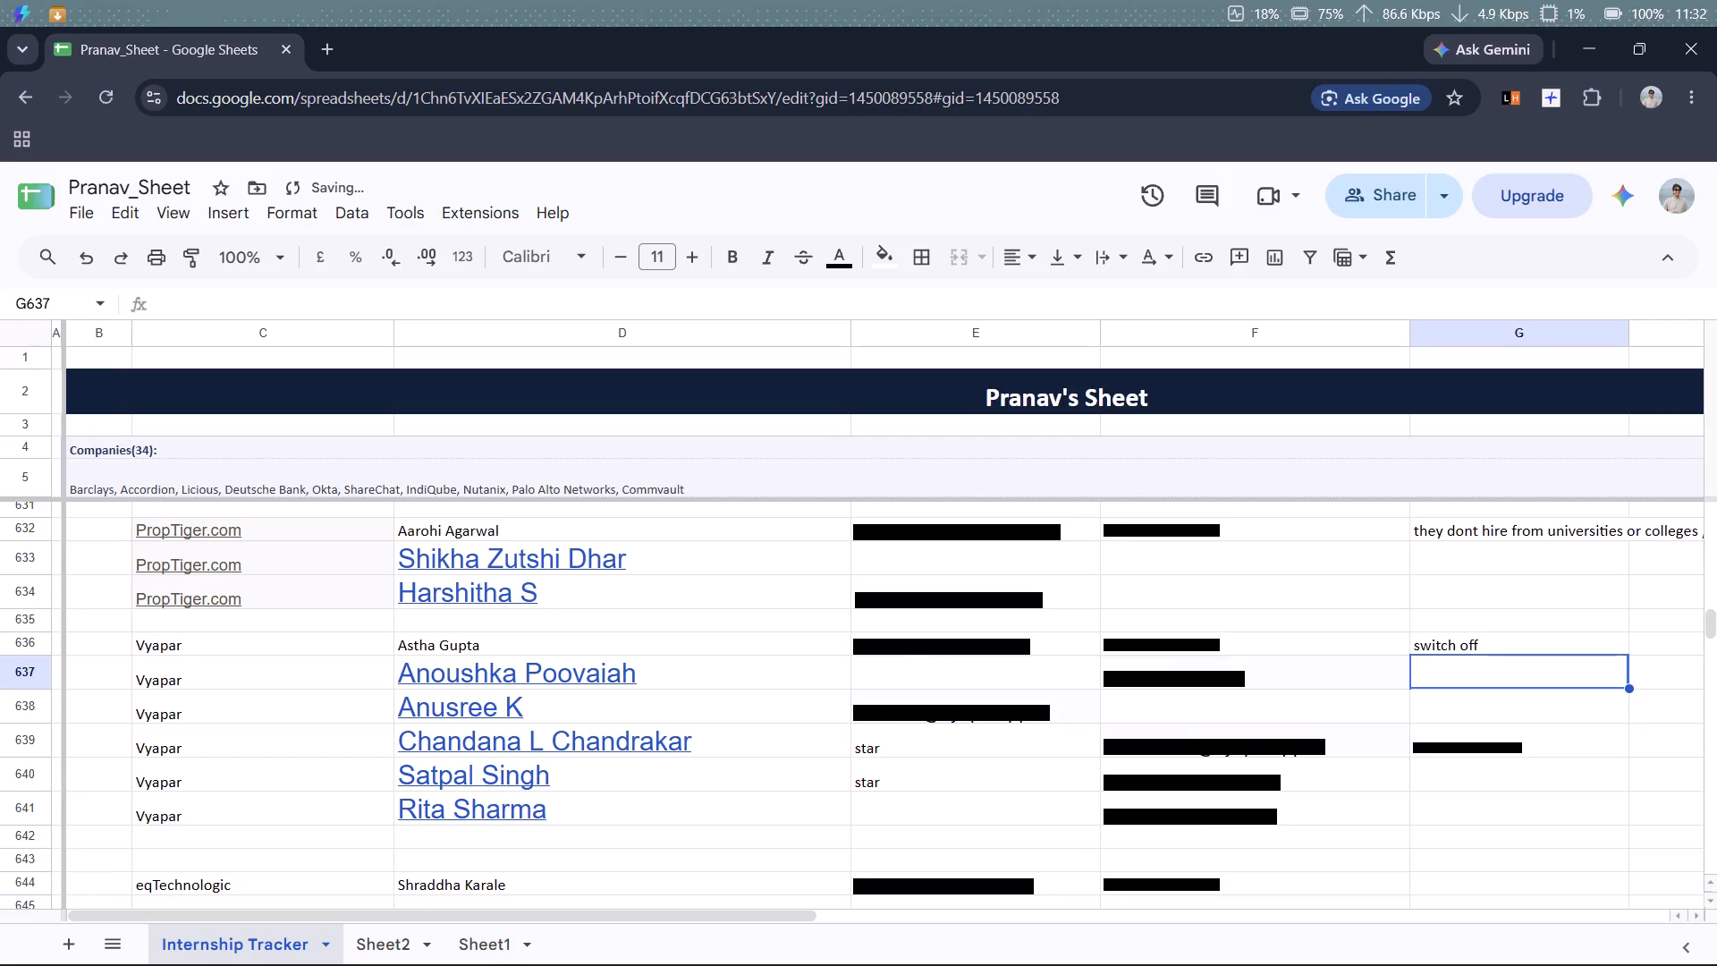
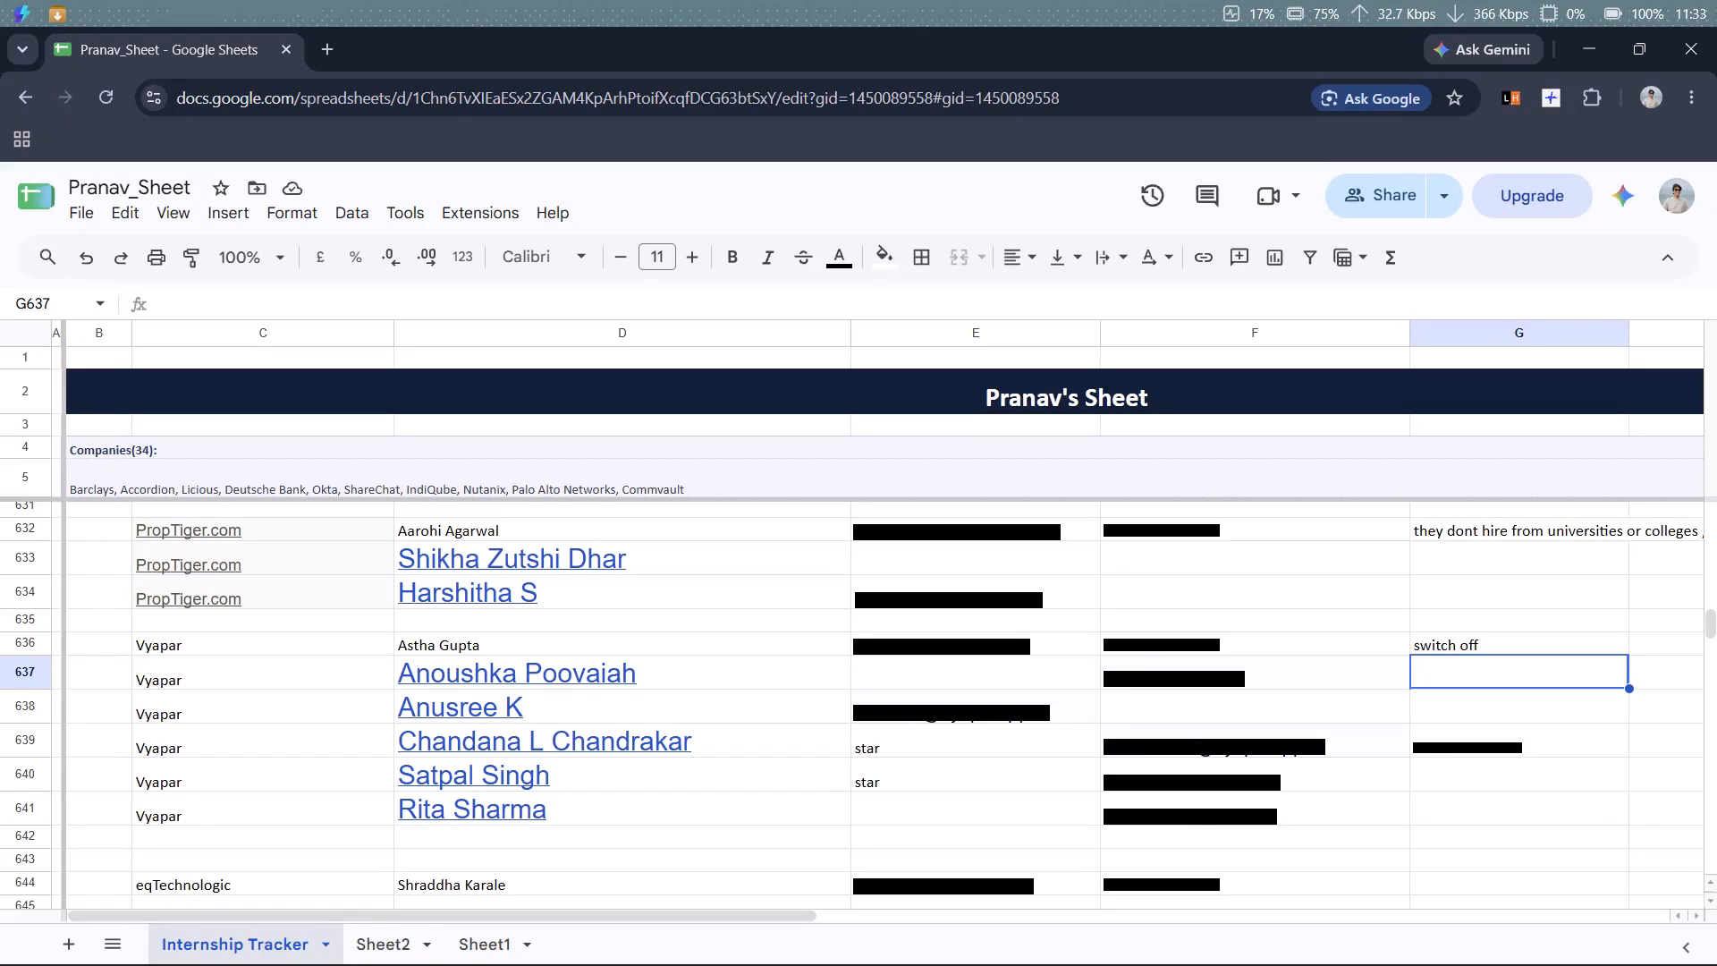
Log the call outcome "they have done campus hiring this year" for the second Vyapar contact in cell G637.
{"action": "type", "text": "they"}
{"action": "key", "text": "space"}
{"action": "type", "text": "have done campus hit"}
{"action": "key", "text": "BackSpace"}
{"action": "type", "text": "ring this year"}
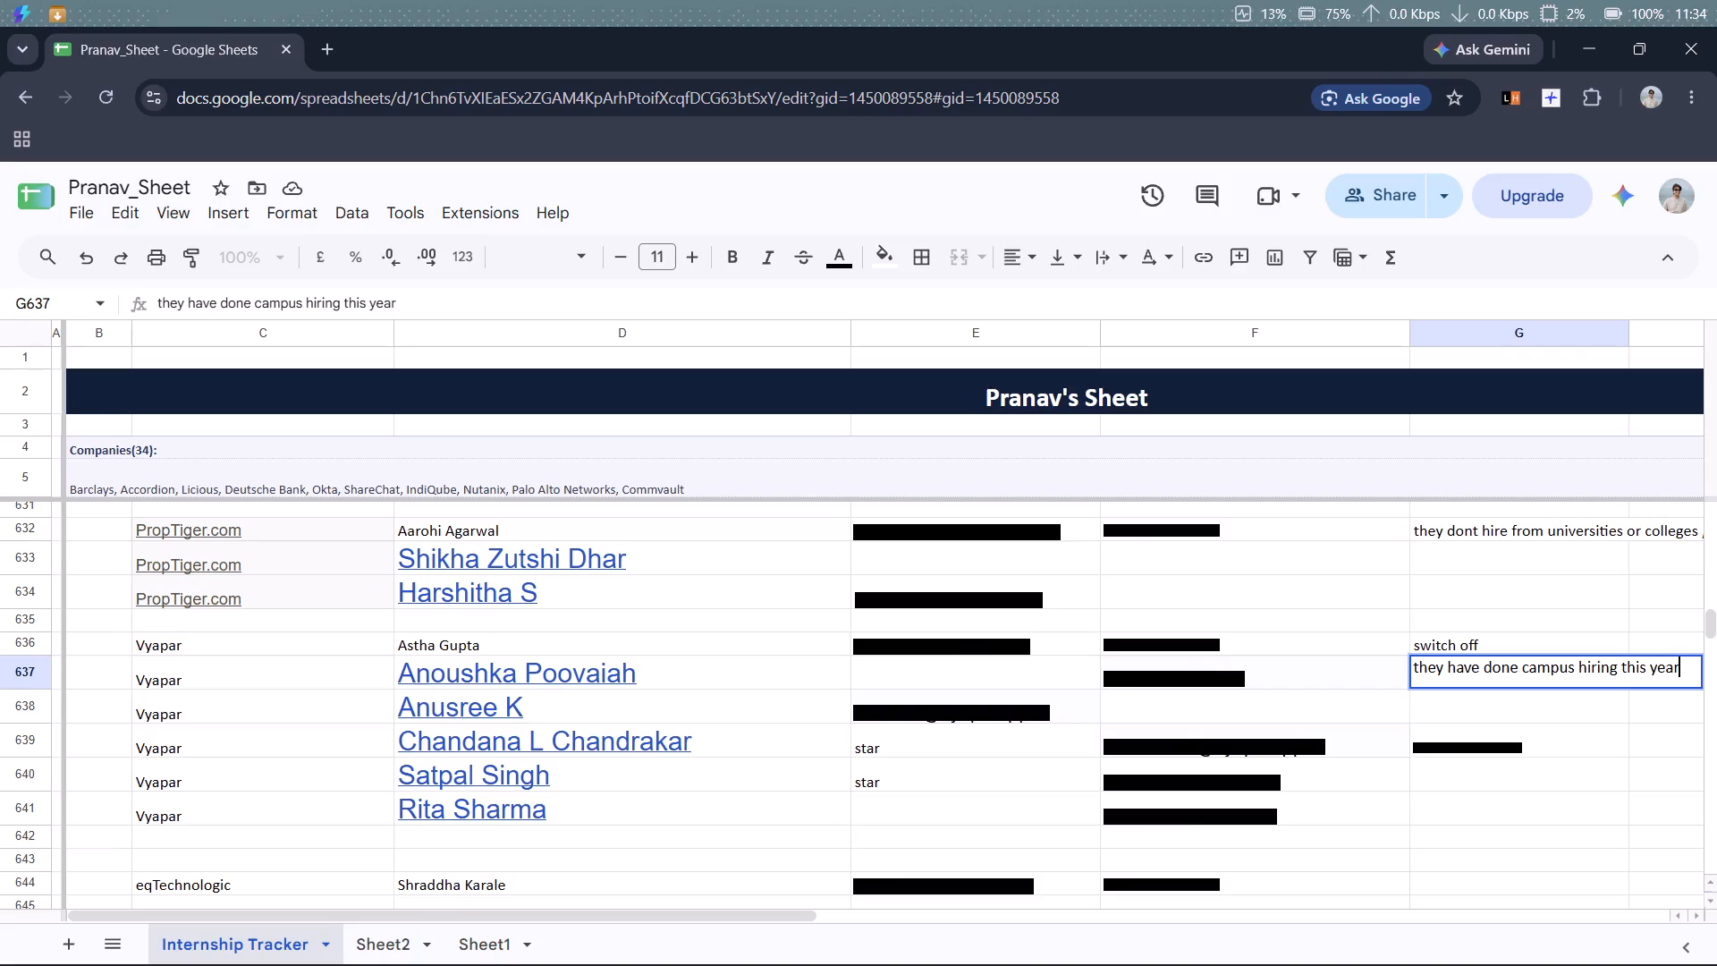
{"action": "scroll", "coordinate": [1459, 716], "scroll_direction": "down", "scroll_amount": 1}
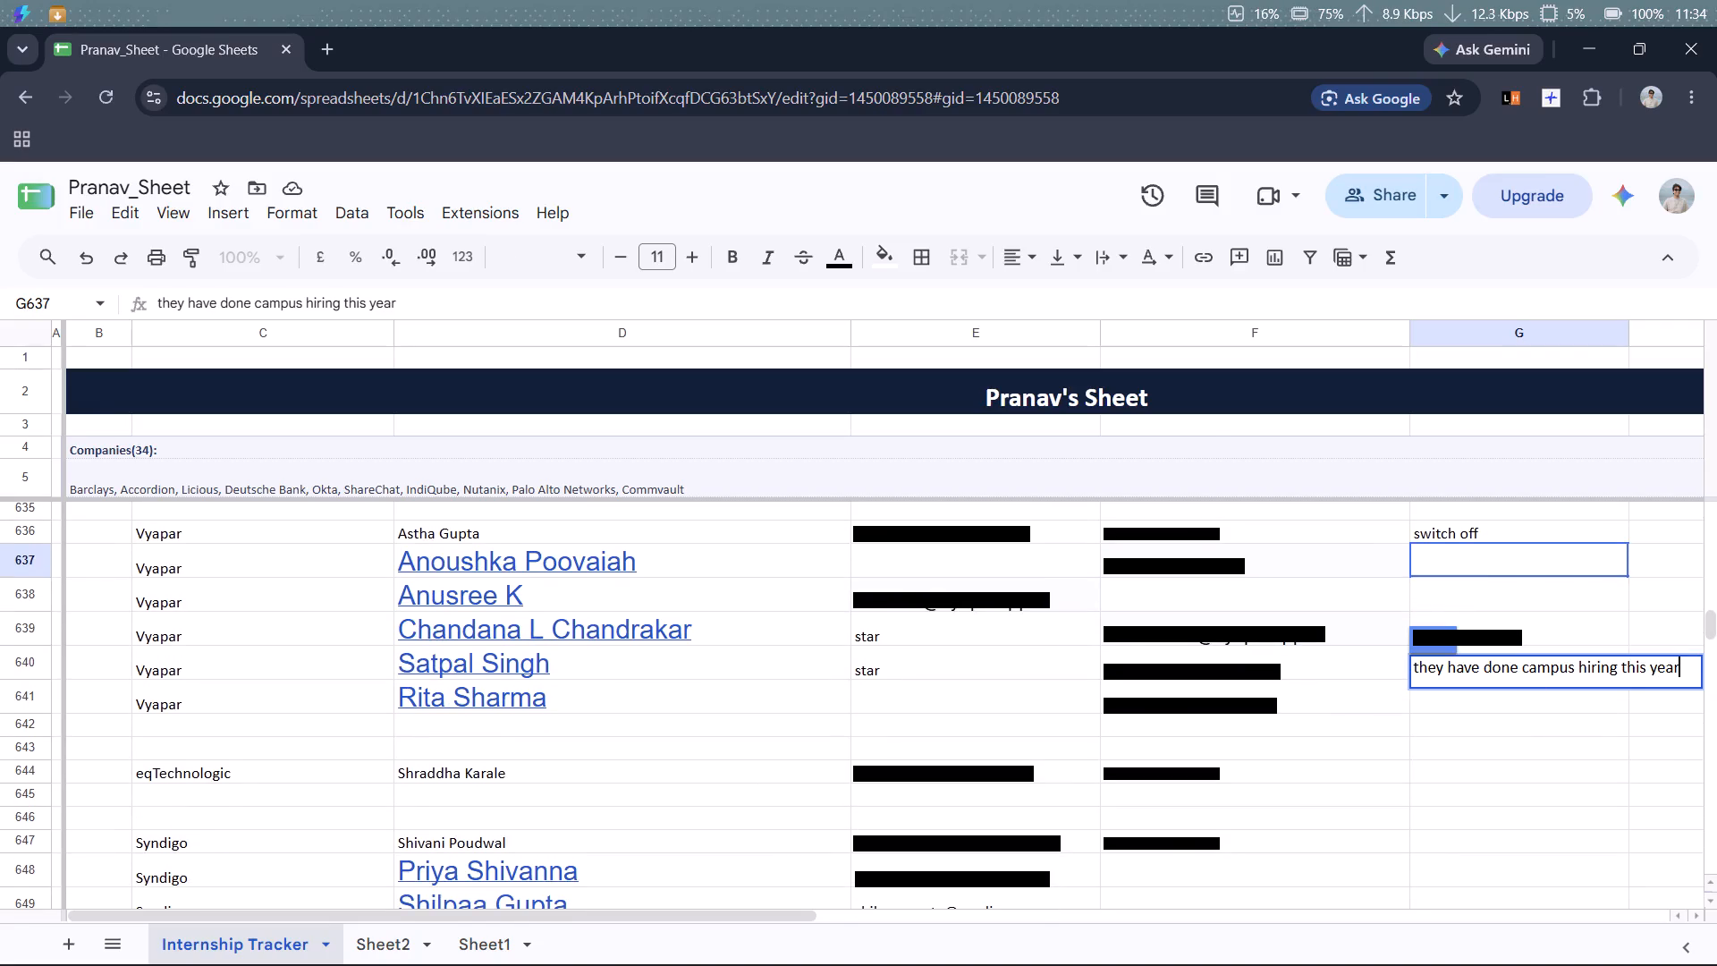
{"action": "left_click", "coordinate": [1314, 801]}
Copy the phone number of the eqTechnologic contact from cell F644, leaving out its leading characters.
{"action": "scroll", "coordinate": [1314, 801], "scroll_direction": "down", "scroll_amount": 1}
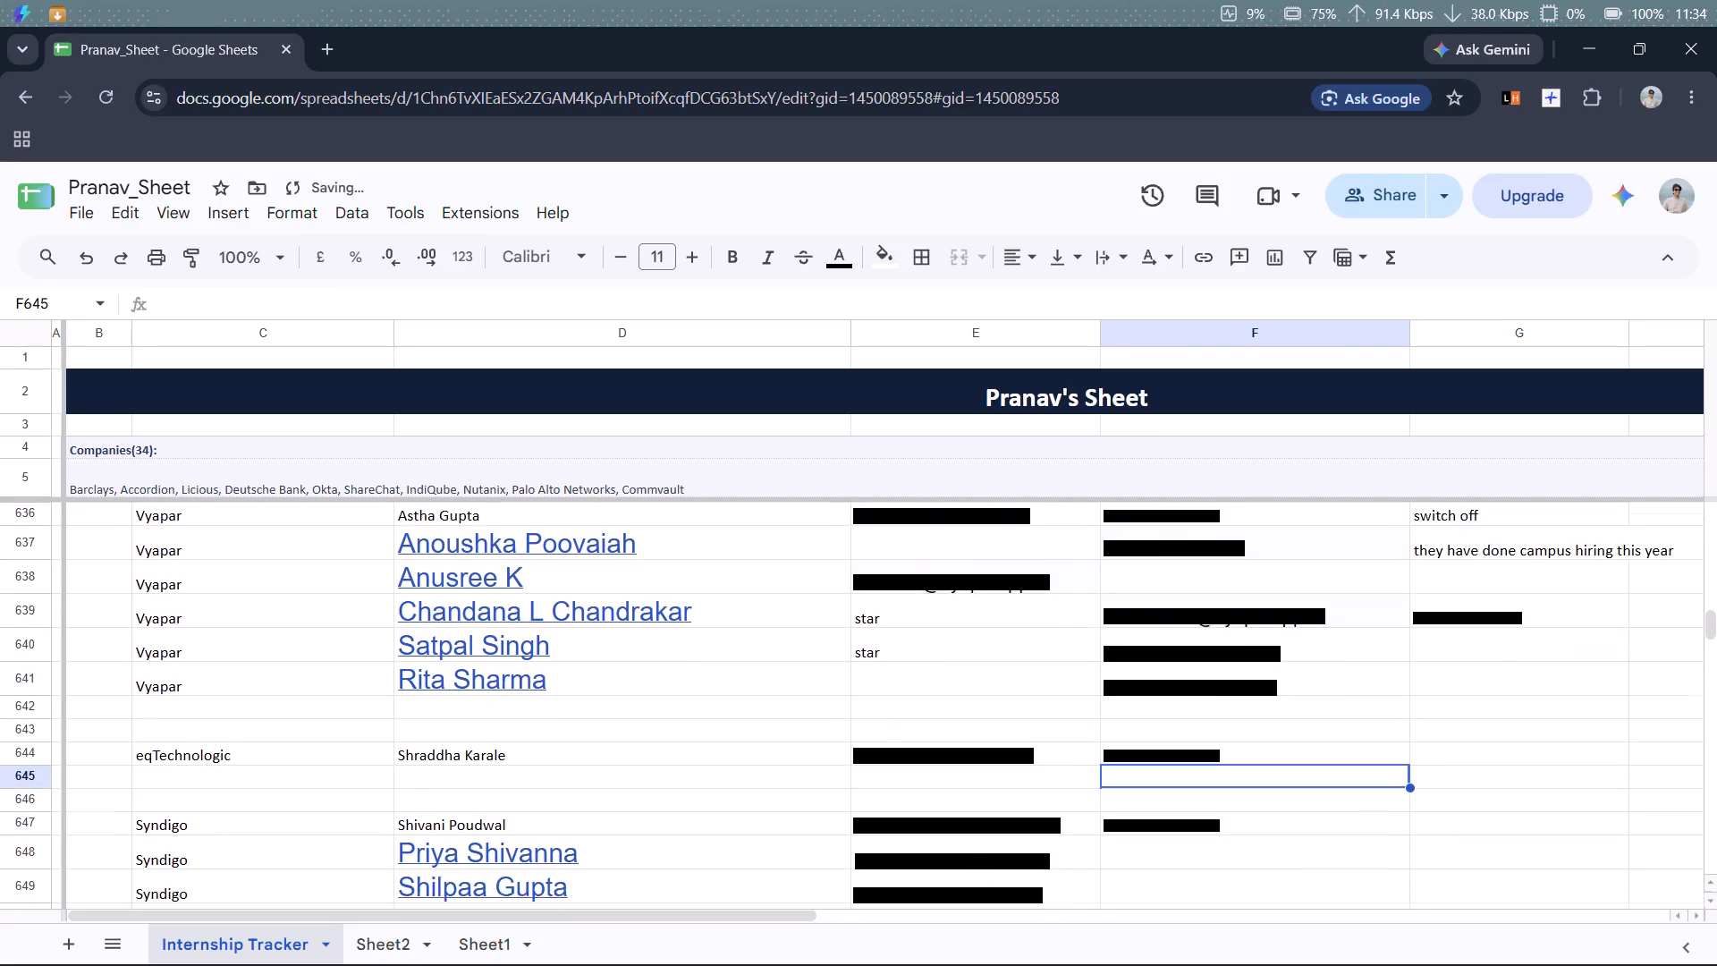
{"action": "scroll", "coordinate": [1314, 801], "scroll_direction": "down", "scroll_amount": 1}
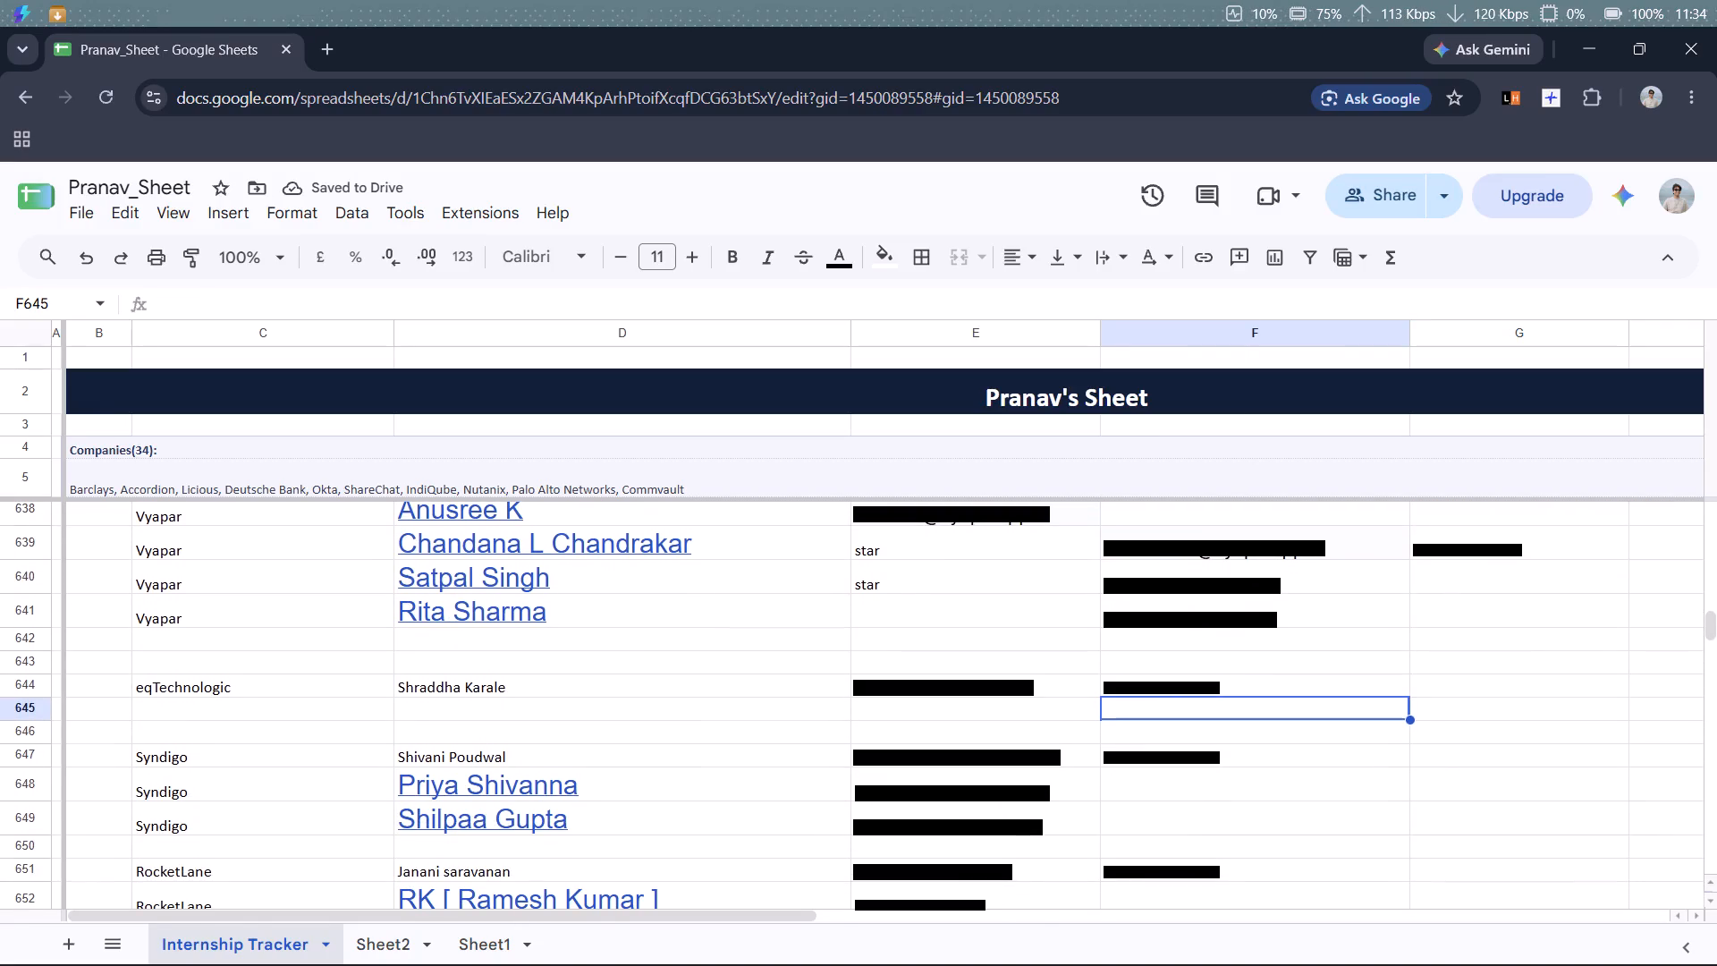
{"action": "left_click", "coordinate": [1165, 684]}
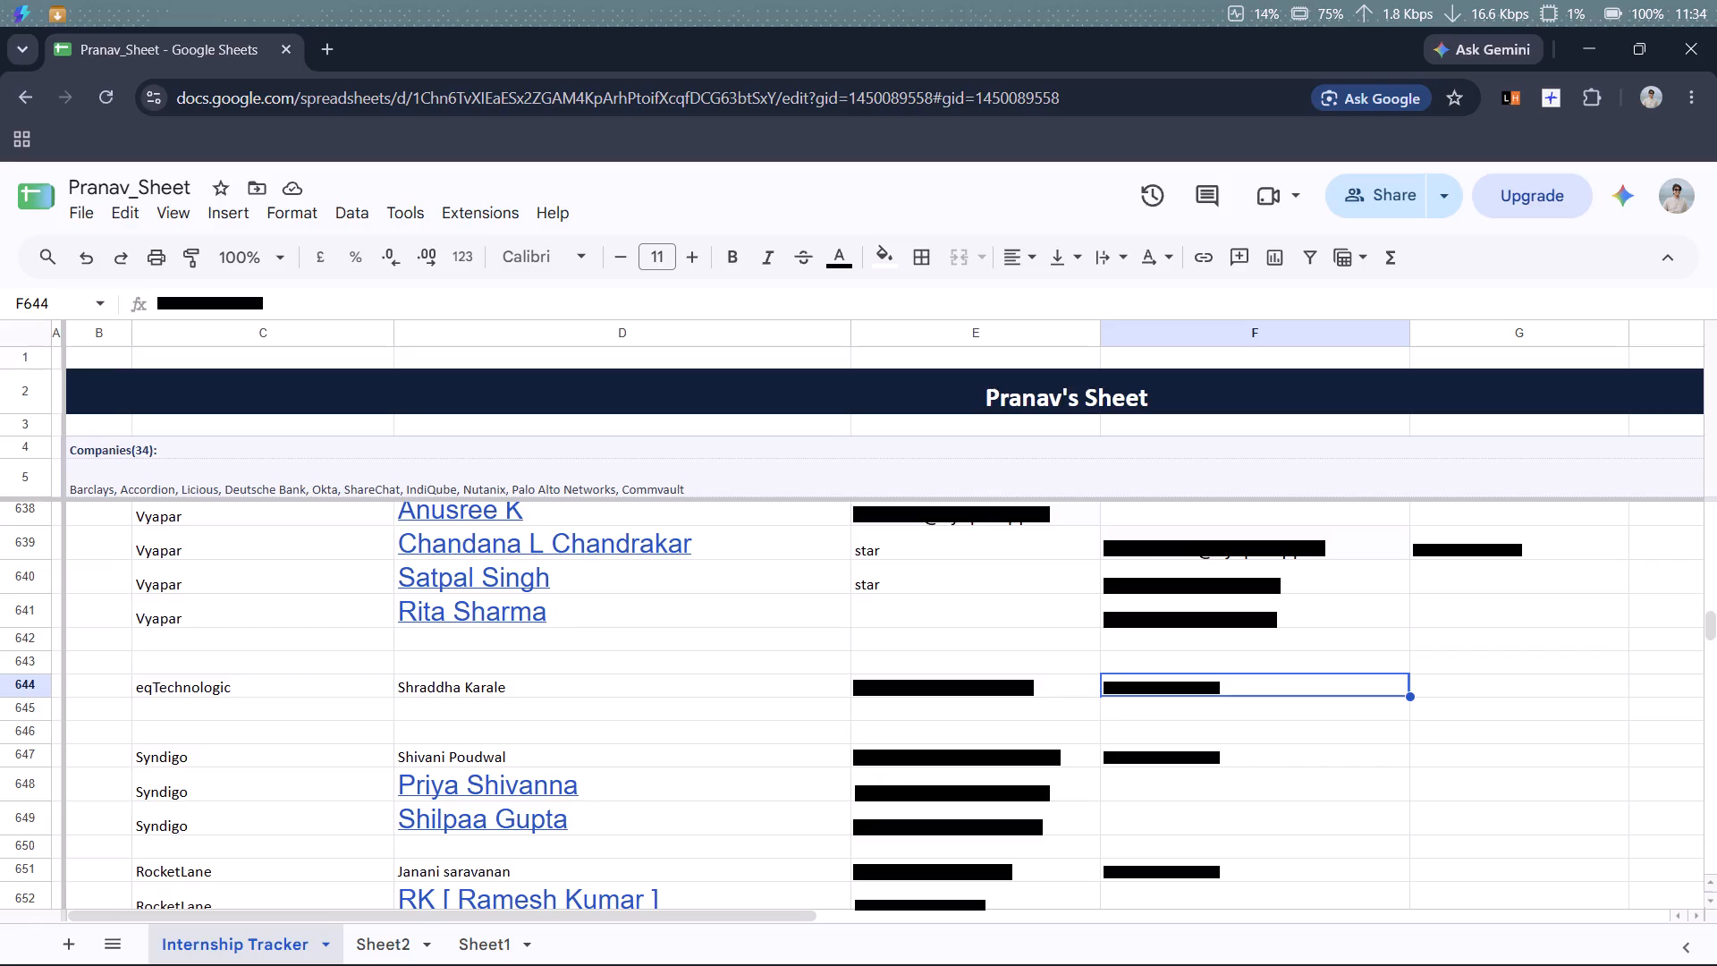
{"action": "left_click", "coordinate": [275, 300]}
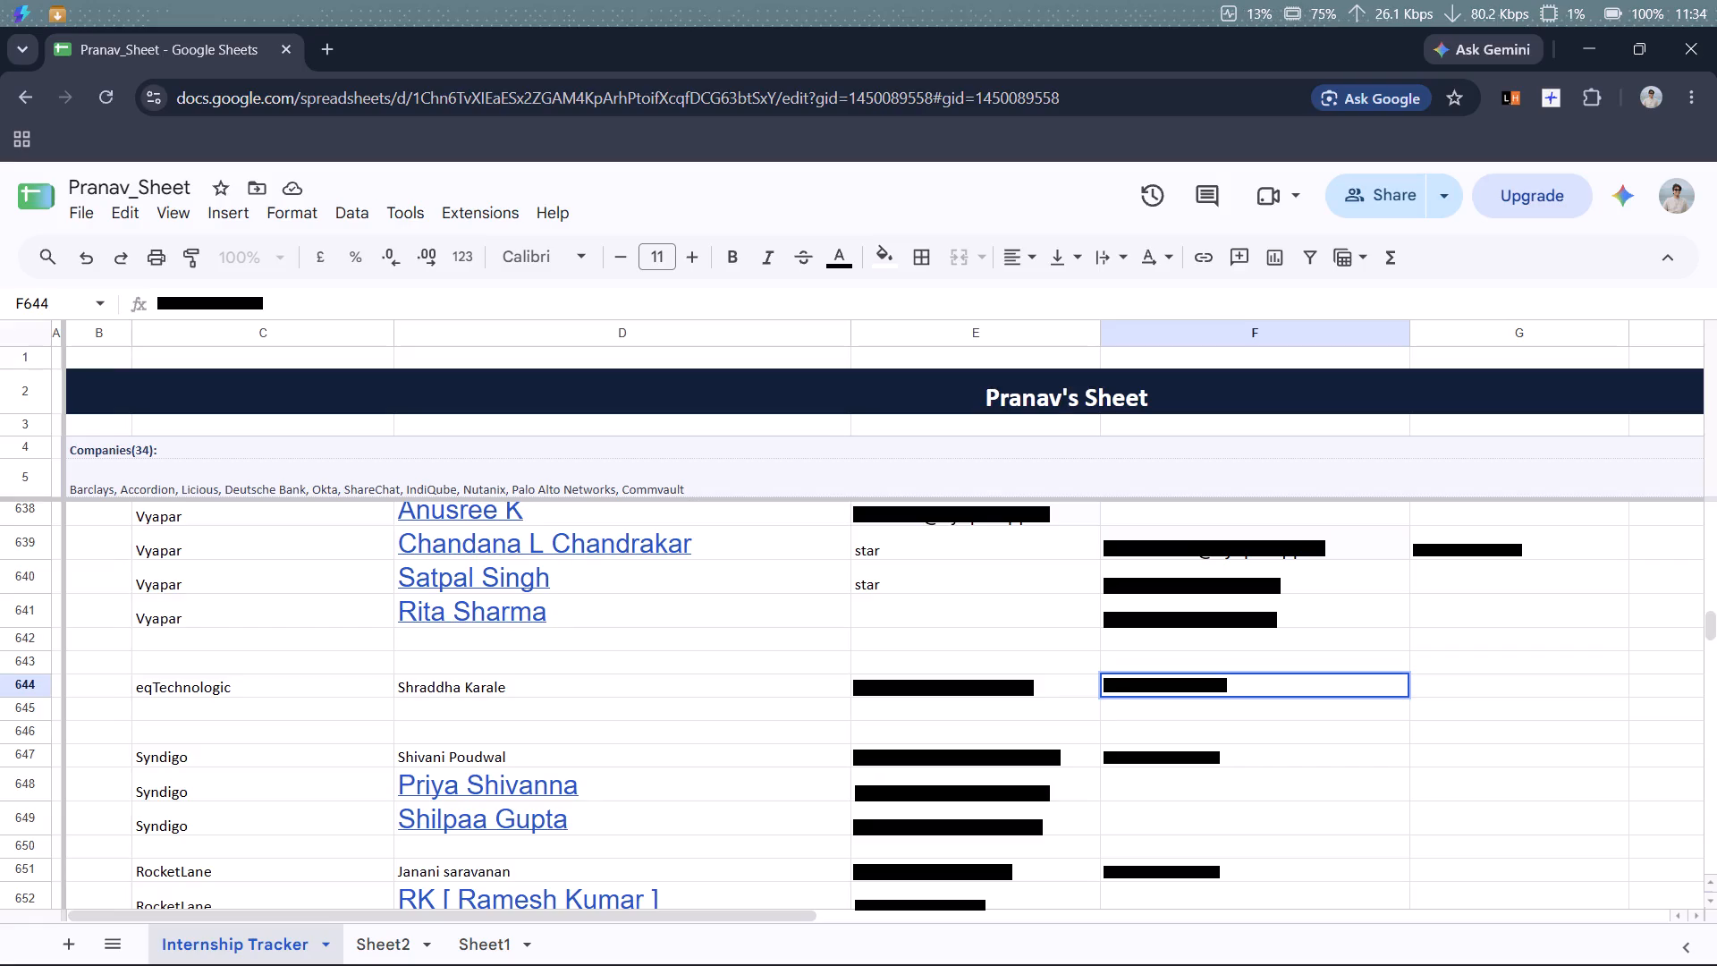
{"action": "left_click_drag", "start_coordinate": [264, 301], "coordinate": [189, 304]}
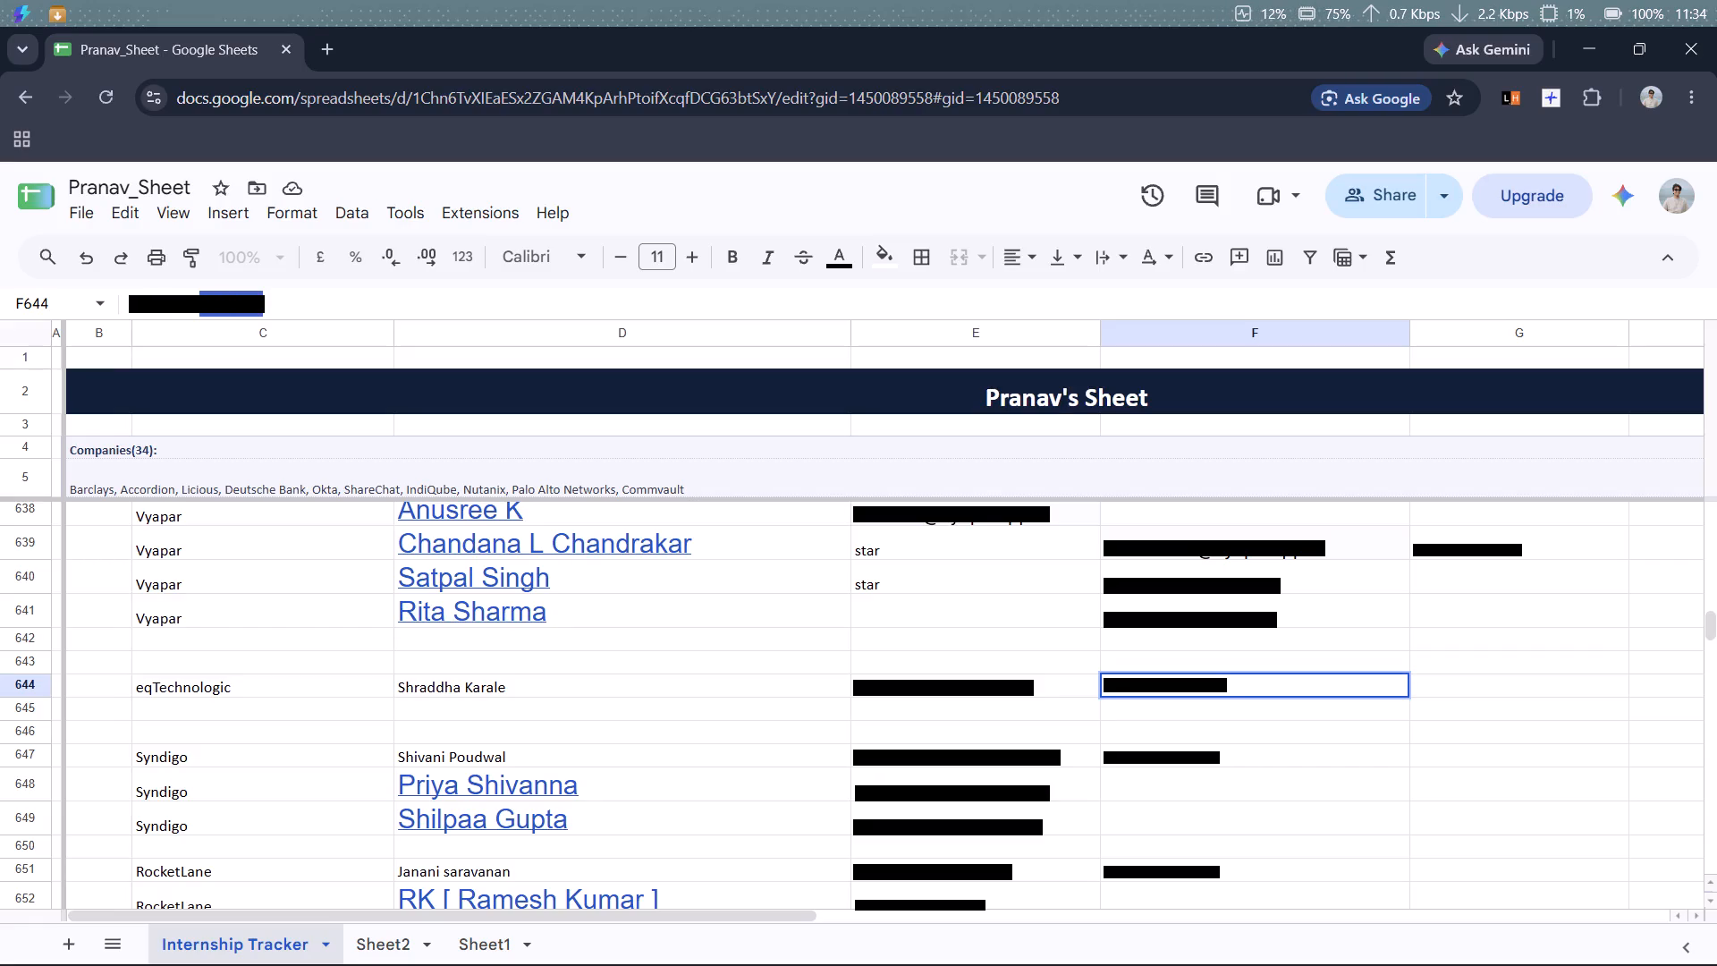
{"action": "left_click_drag", "start_coordinate": [189, 304], "coordinate": [183, 301]}
{"action": "key", "text": "ctrl+c"}
Log the call outcome "call hanged up" for the eqTechnologic contact in cell G644.
{"action": "left_click", "coordinate": [1451, 675]}
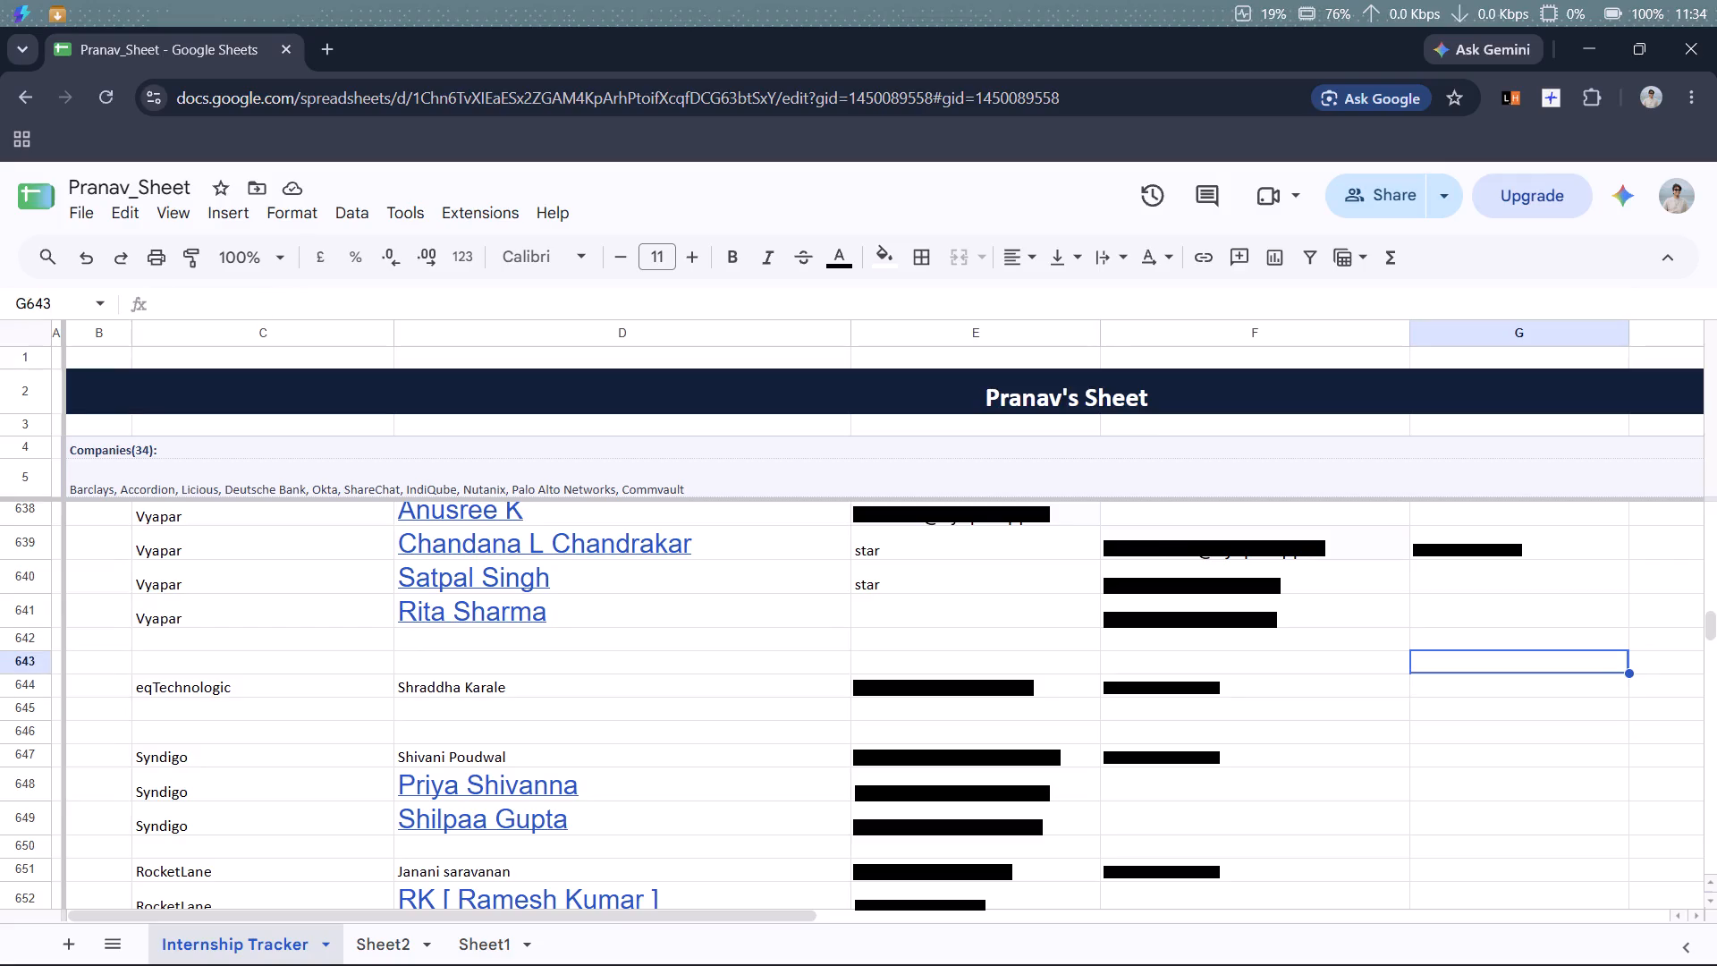
{"action": "left_click", "coordinate": [1449, 684]}
{"action": "type", "text": "call hanged up"}
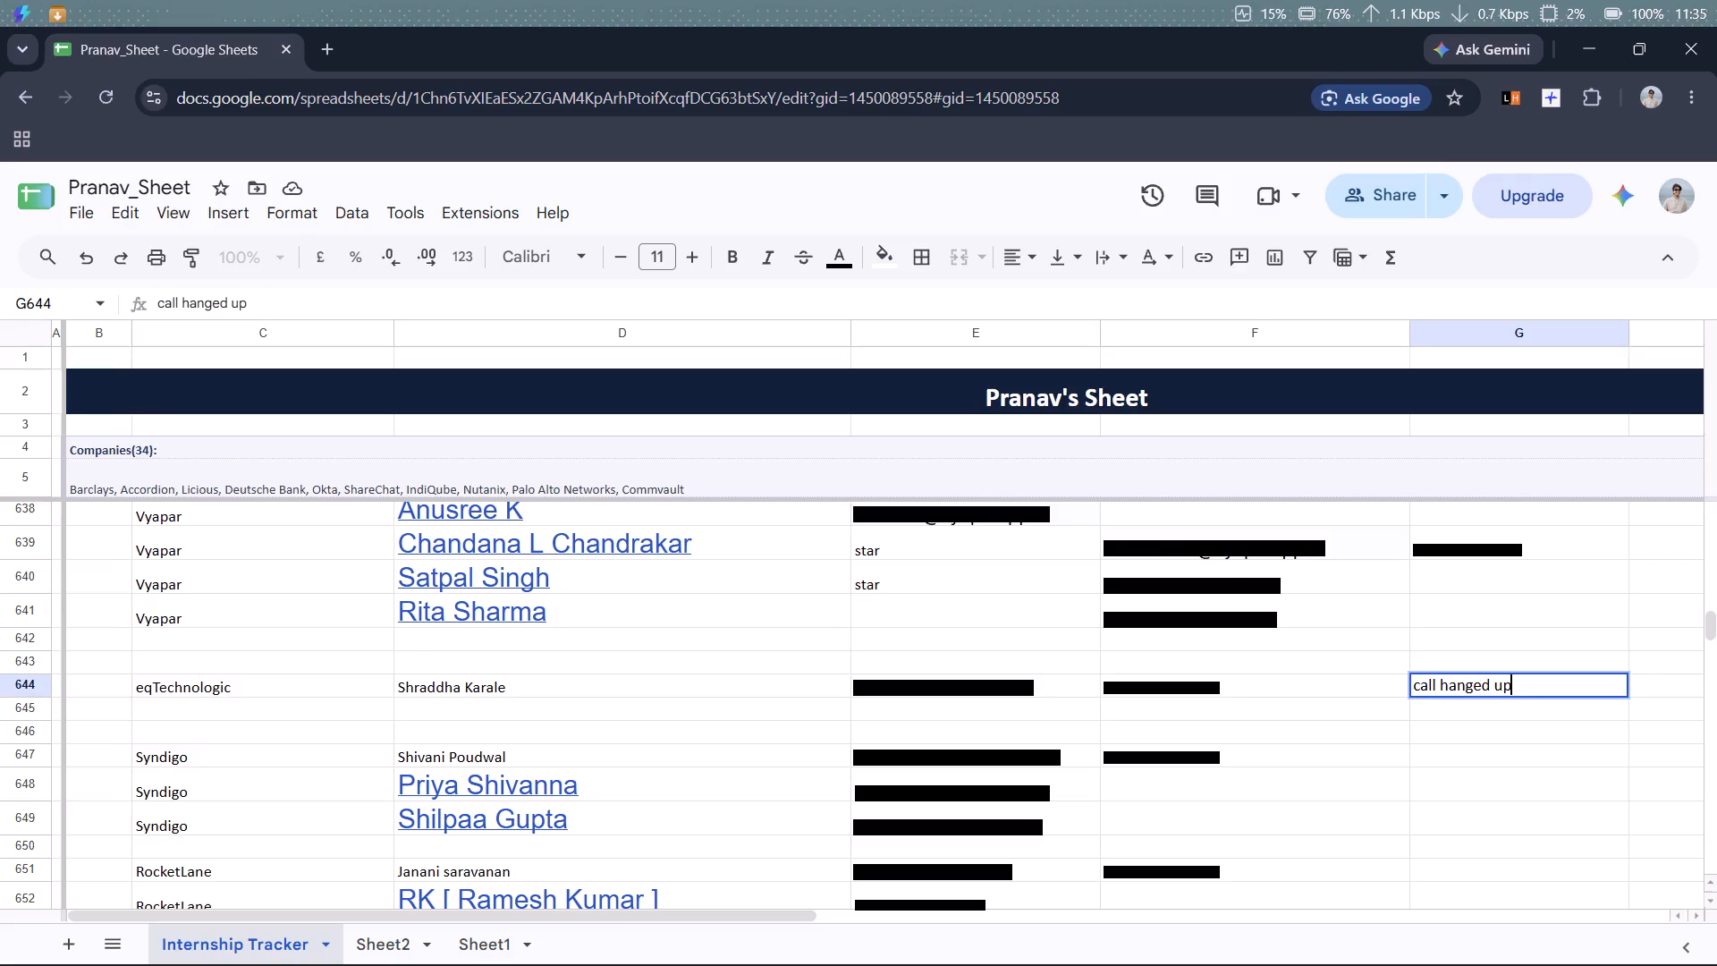
Copy the phone number of the first Syndigo contact from cell F647, leaving out its leading characters.
{"action": "left_click", "coordinate": [1117, 758]}
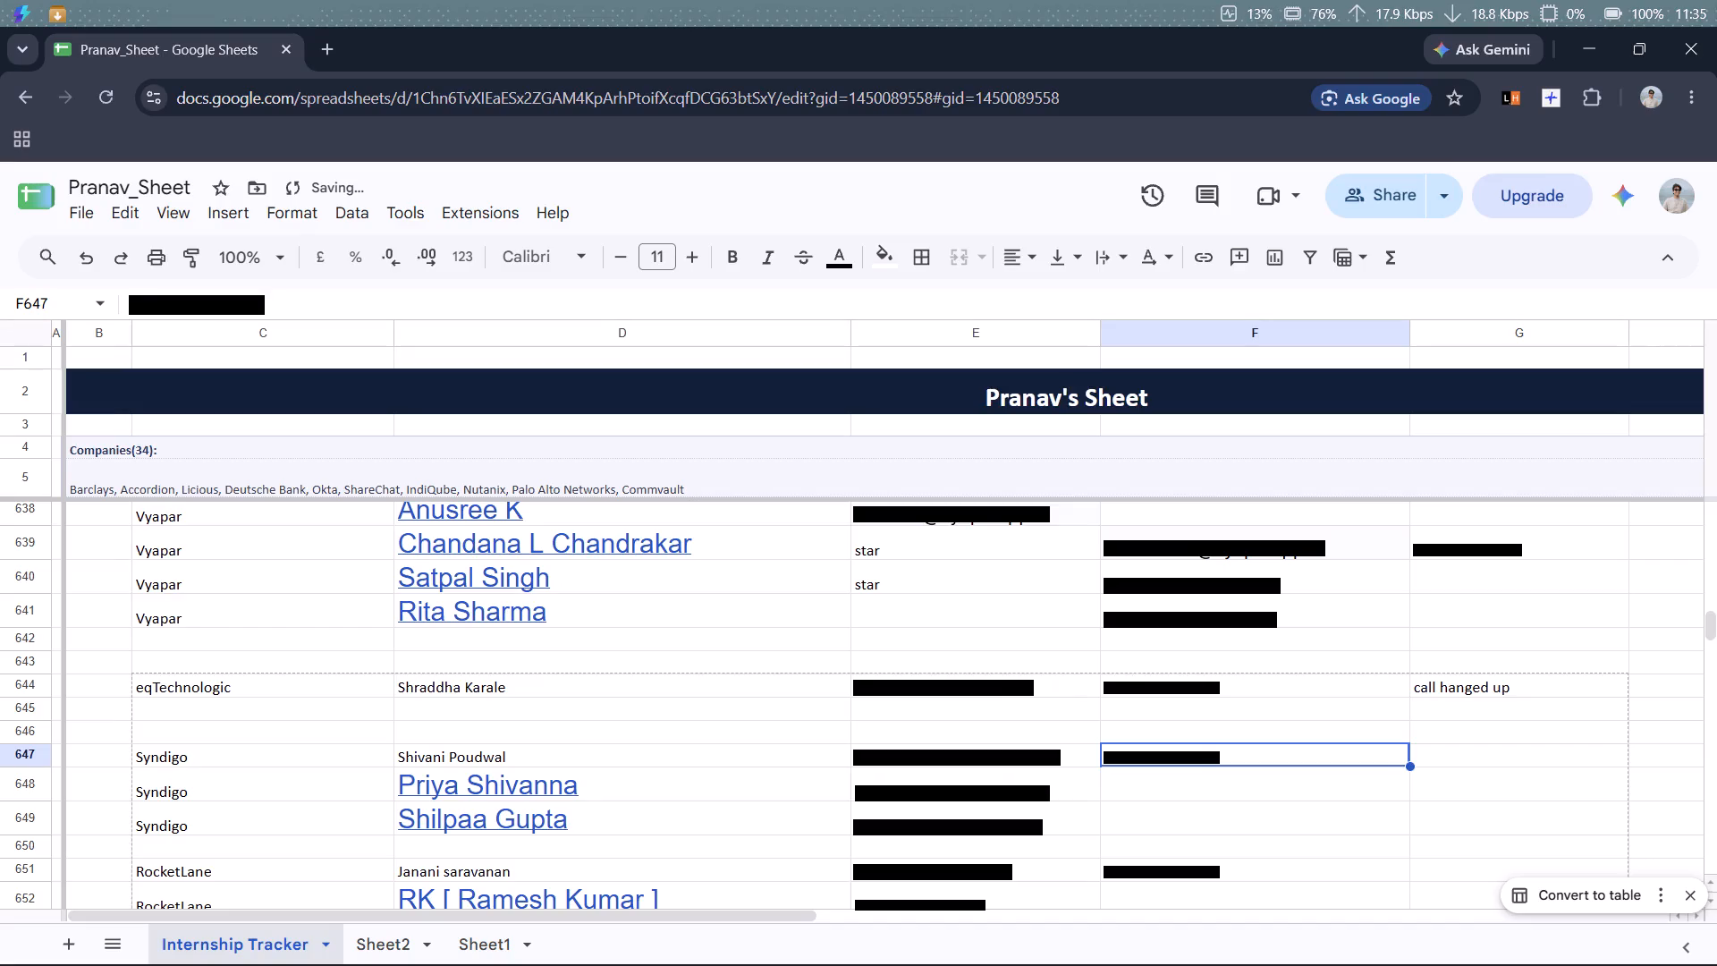
{"action": "left_click_drag", "start_coordinate": [274, 302], "coordinate": [186, 311]}
{"action": "key", "text": "ctrl+c"}
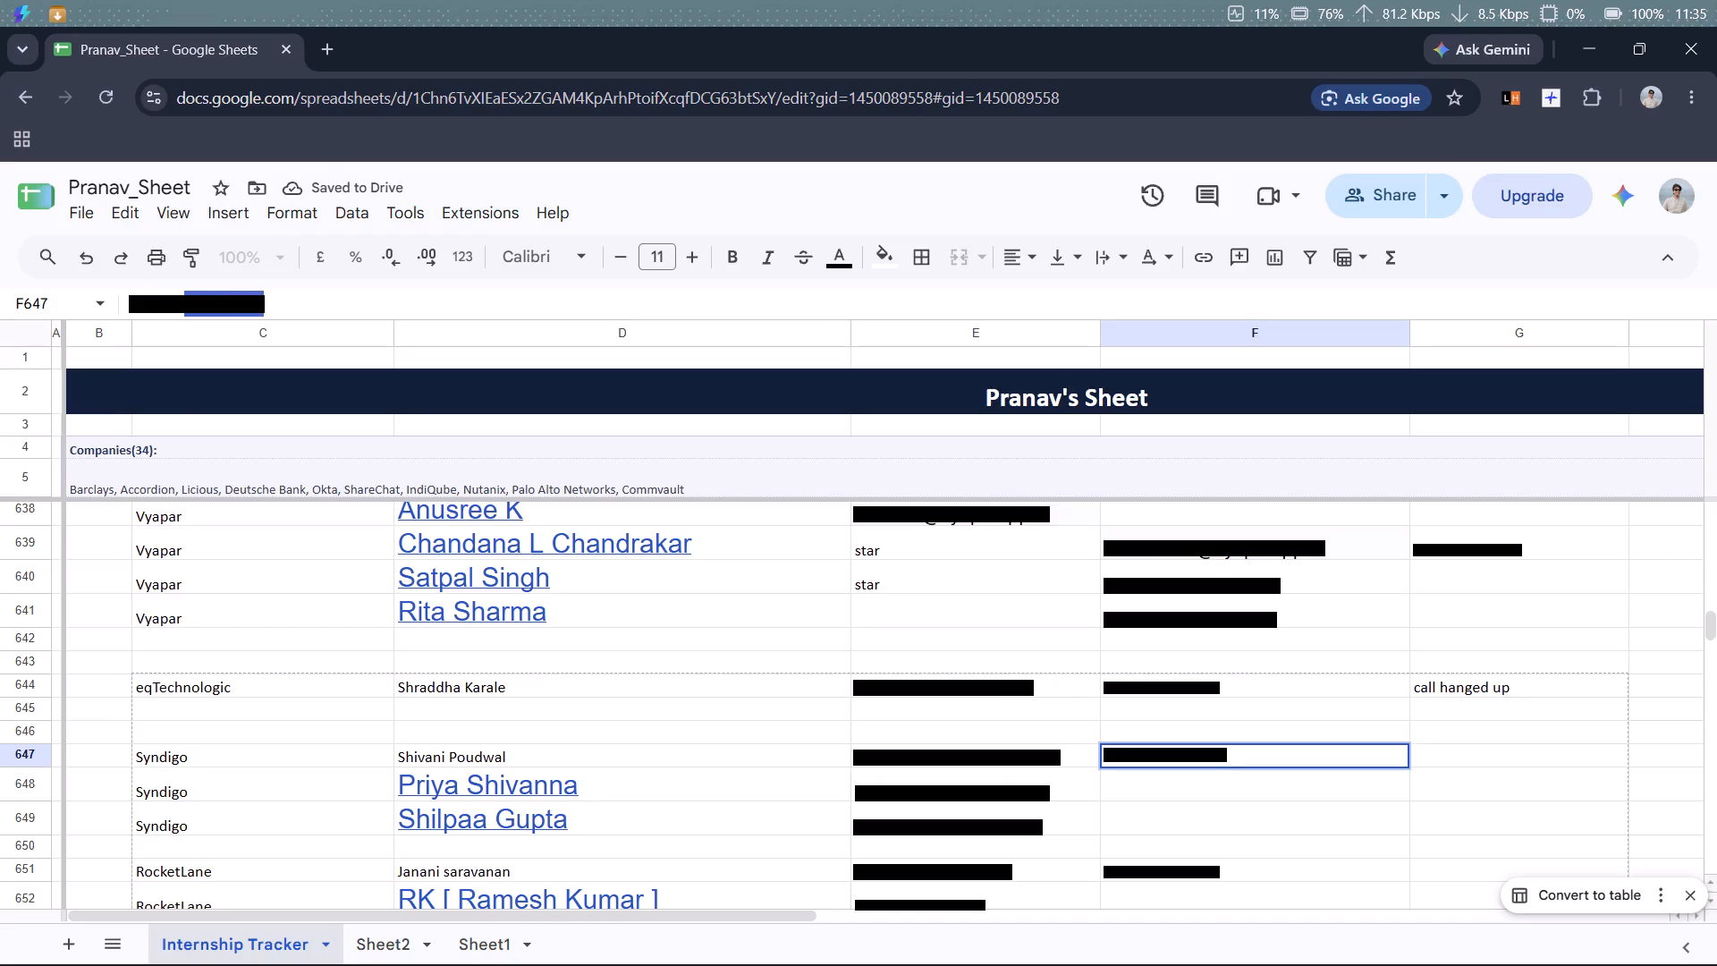
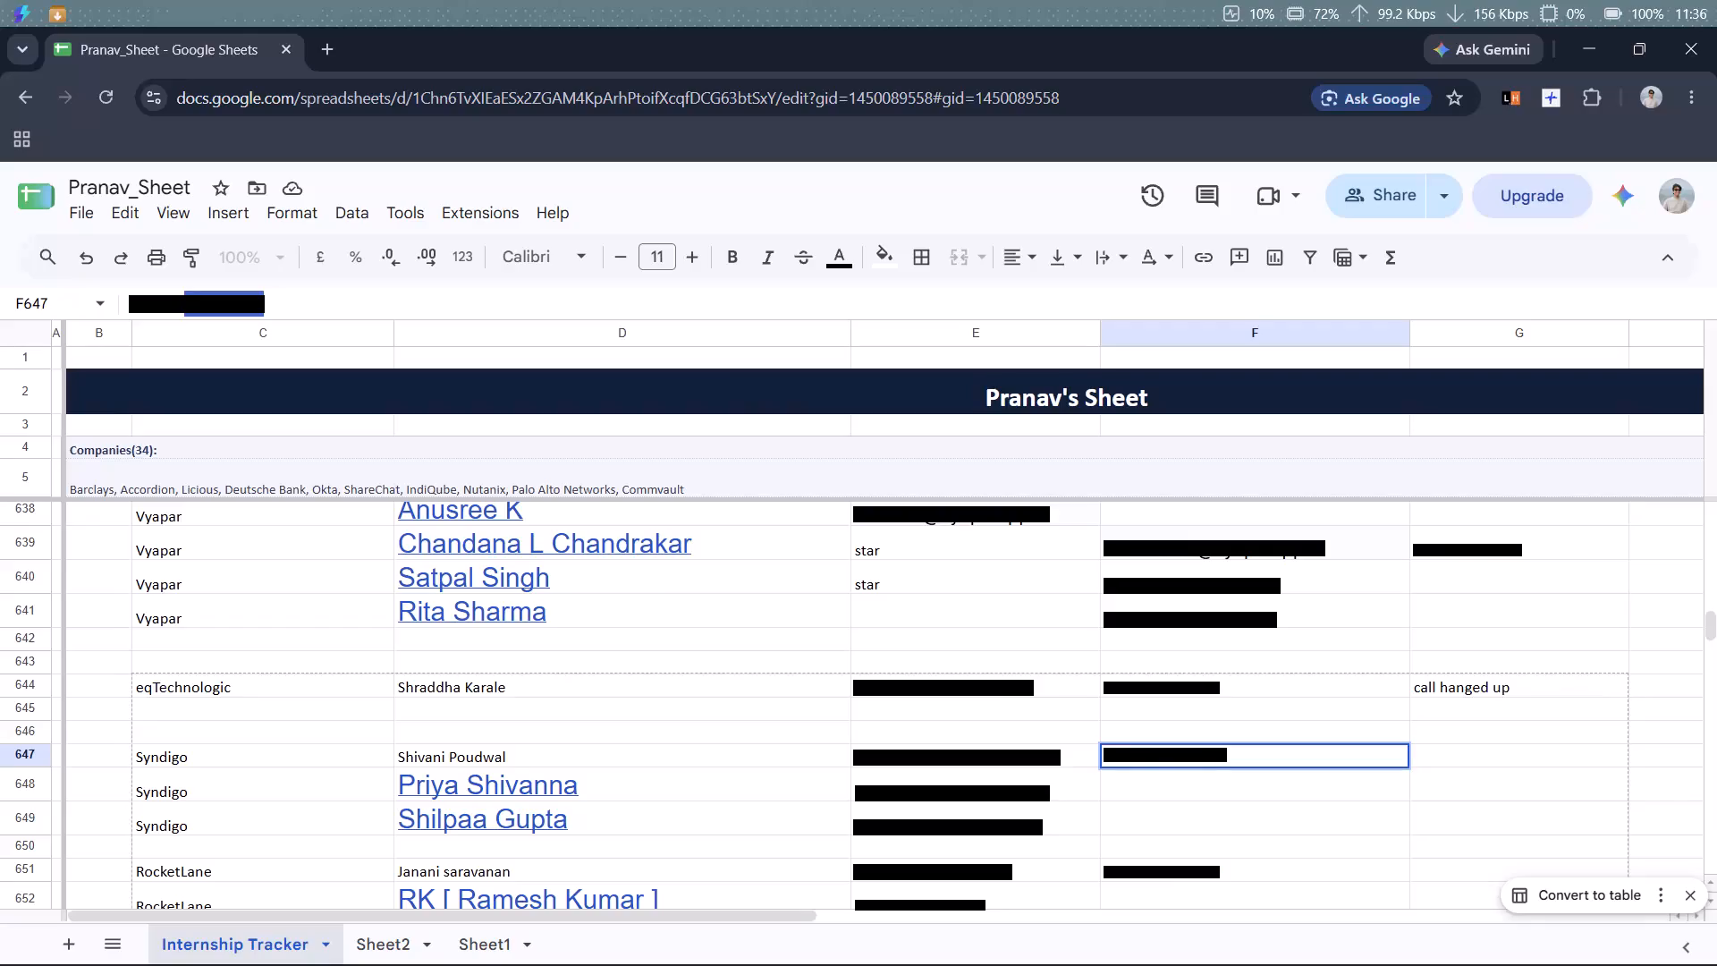
Log the call outcome "they dont have open roles this year for freshers" for the first Syndigo contact in cell G647.
{"action": "left_click", "coordinate": [1464, 757]}
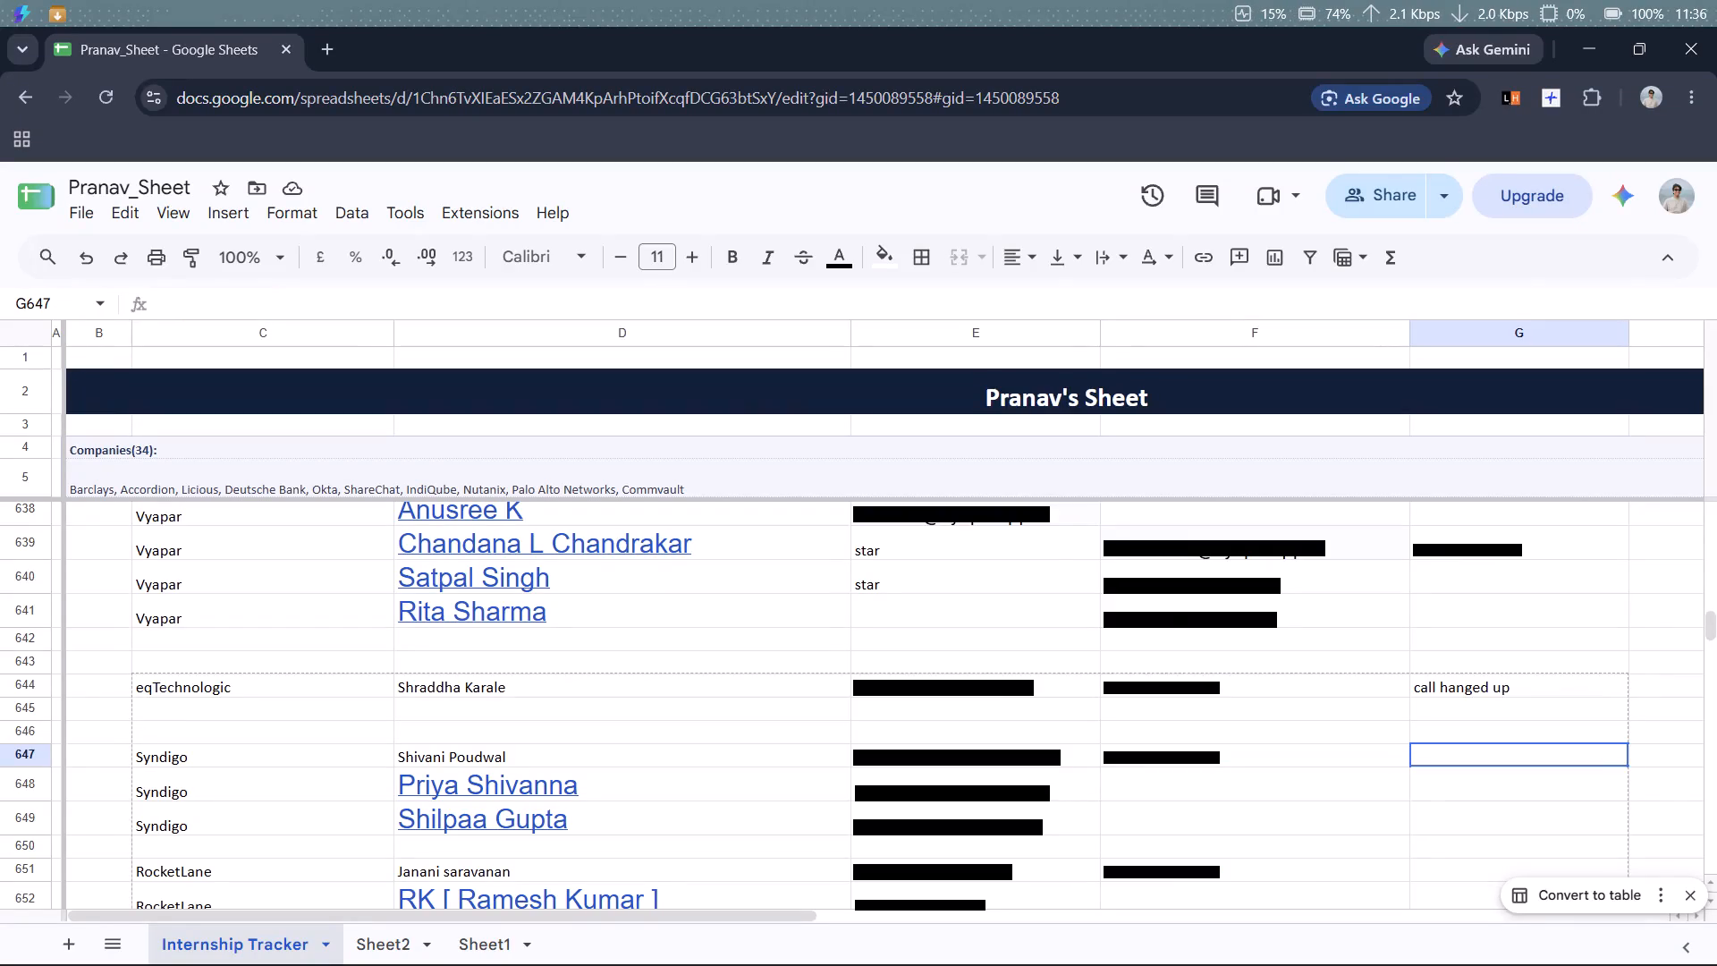
{"action": "key", "text": "y"}
{"action": "key", "text": "BackSpace"}
{"action": "type", "text": "they h"}
{"action": "key", "text": "BackSpace"}
{"action": "type", "text": "dont have"}
{"action": "key", "text": "space"}
{"action": "type", "text": "open role"}
{"action": "key", "text": "space"}
{"action": "key", "text": "BackSpace"}
{"action": "type", "text": "s"}
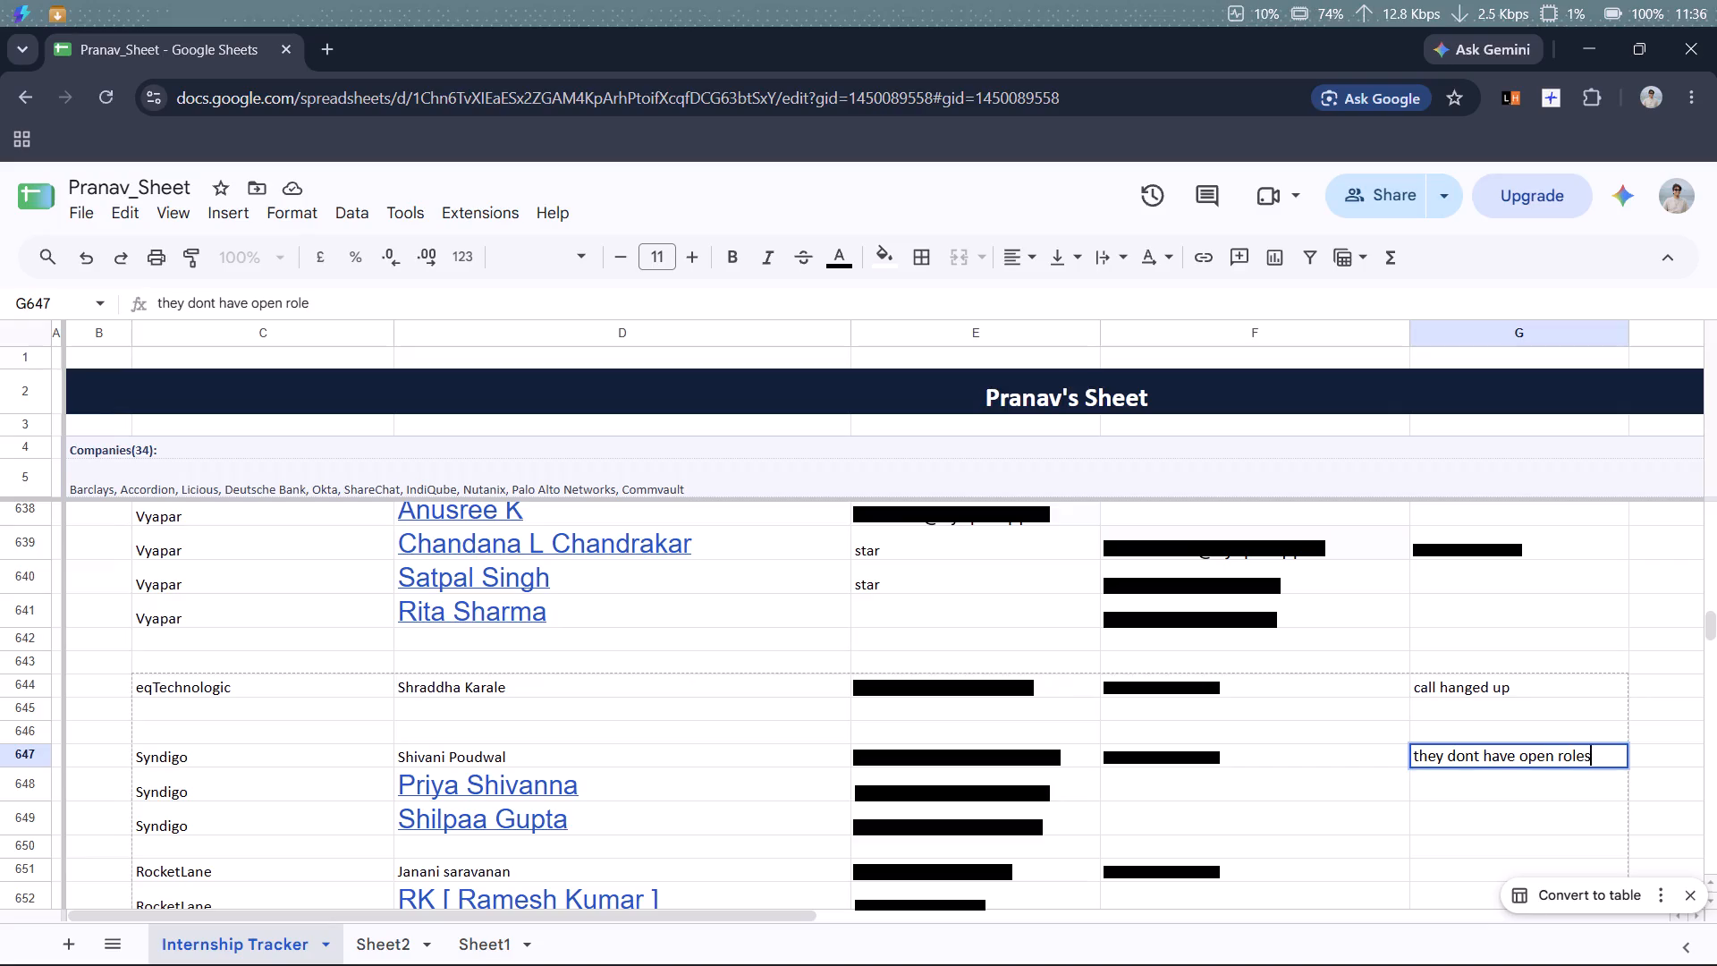
{"action": "key", "text": "space"}
{"action": "type", "text": "h=t"}
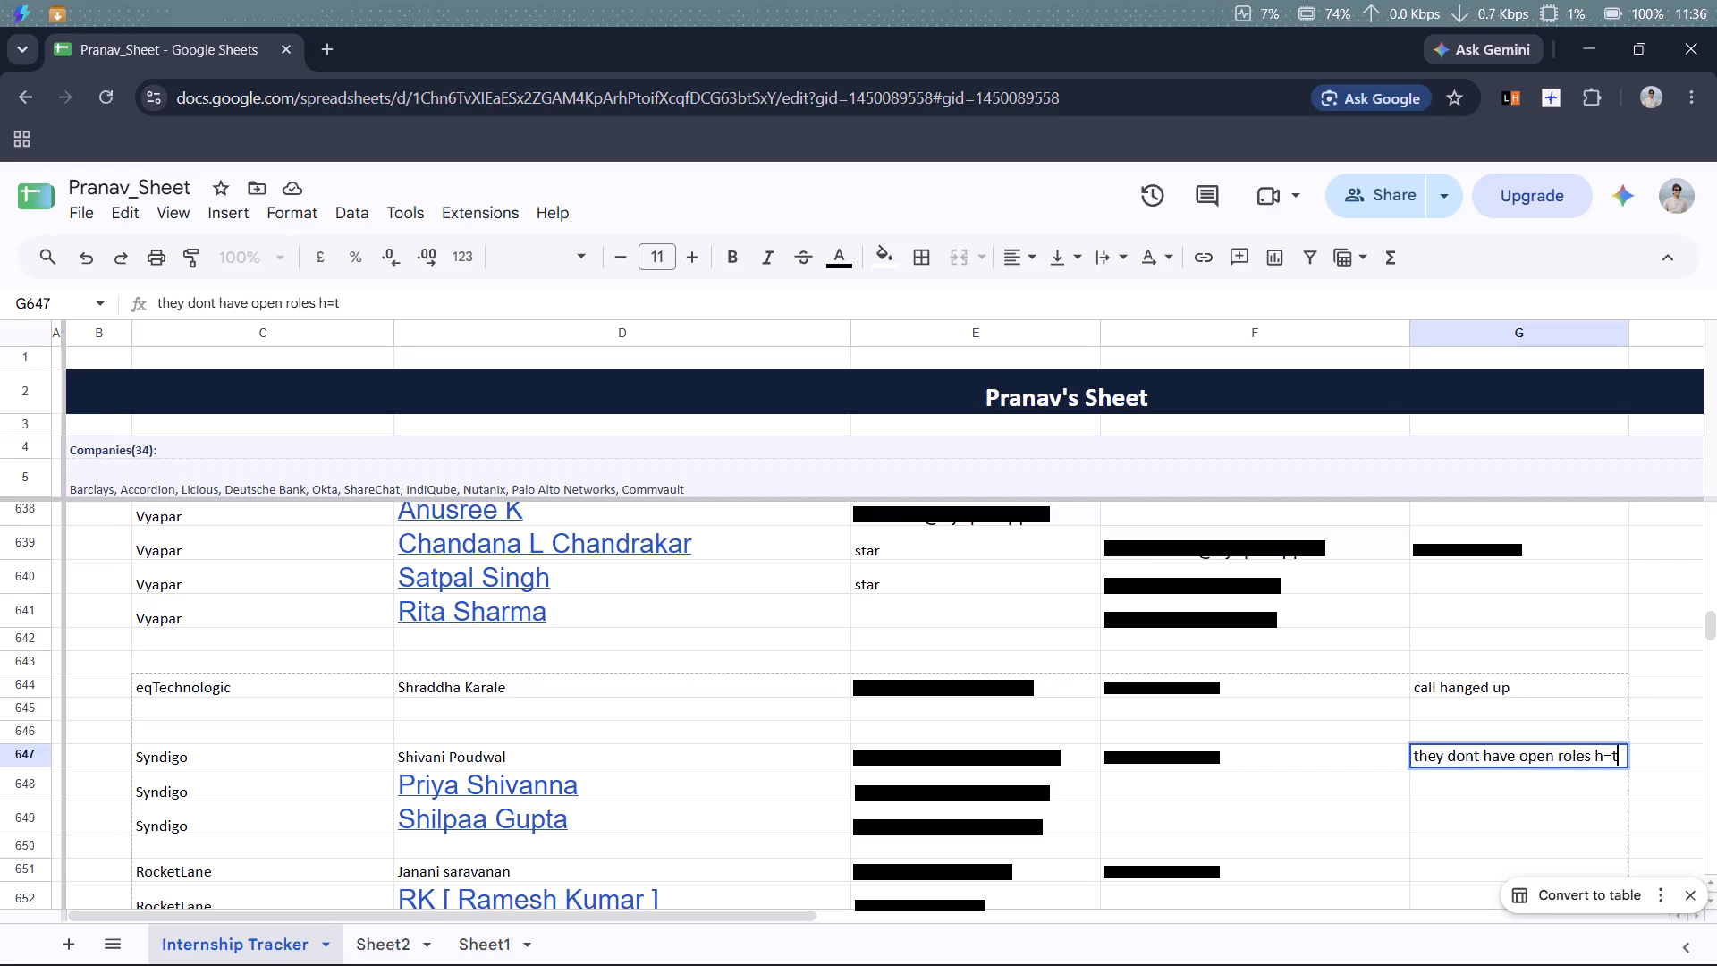
{"action": "key", "text": "BackSpace"}
{"action": "key", "text": "BackSpace"}
{"action": "key", "text": "BackSpace"}
{"action": "type", "text": "this year"}
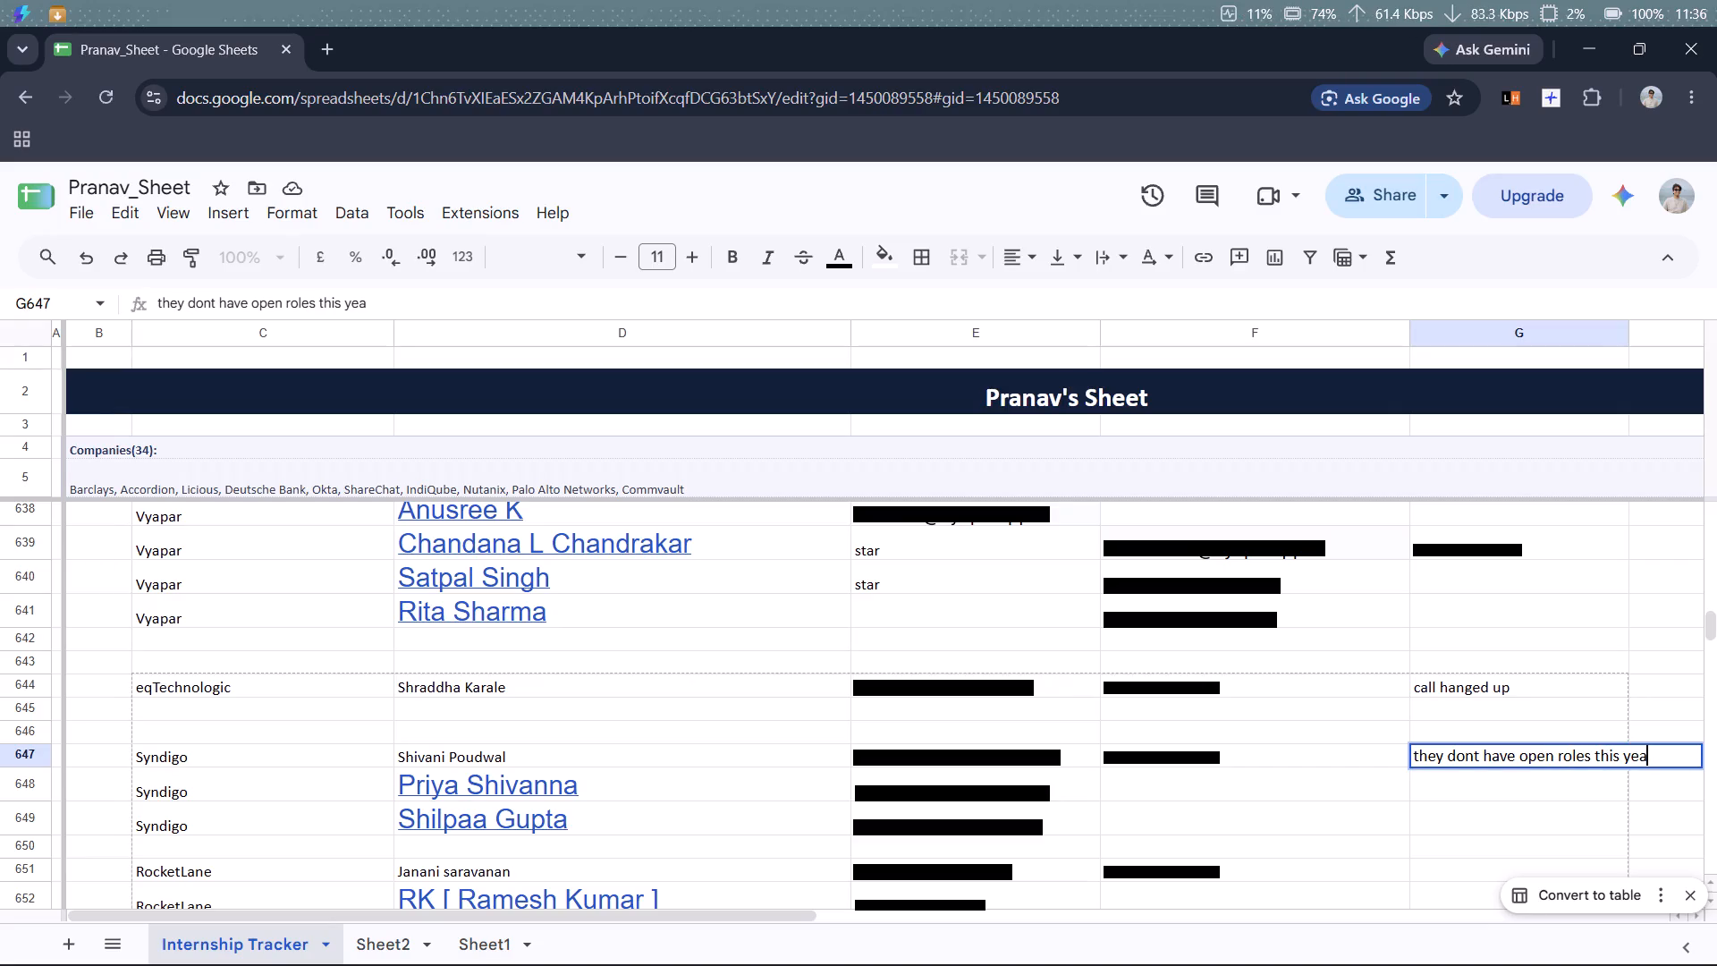
{"action": "key", "text": "space"}
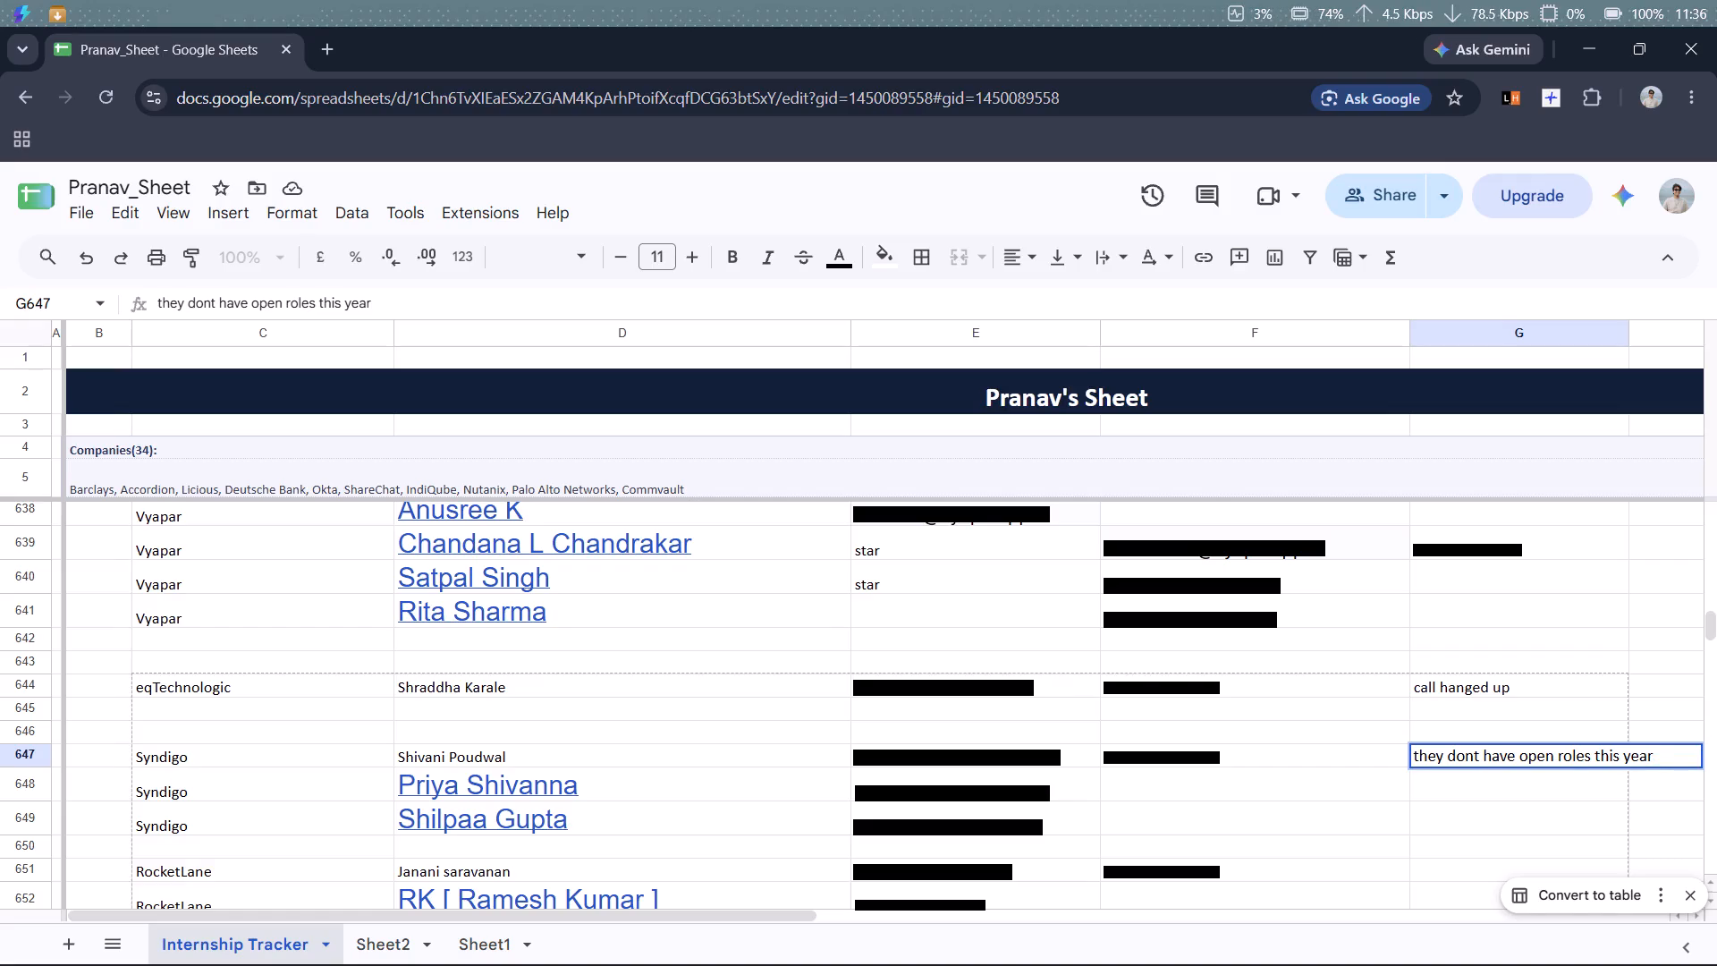
{"action": "type", "text": "for freshers"}
{"action": "left_click", "coordinate": [1415, 863]}
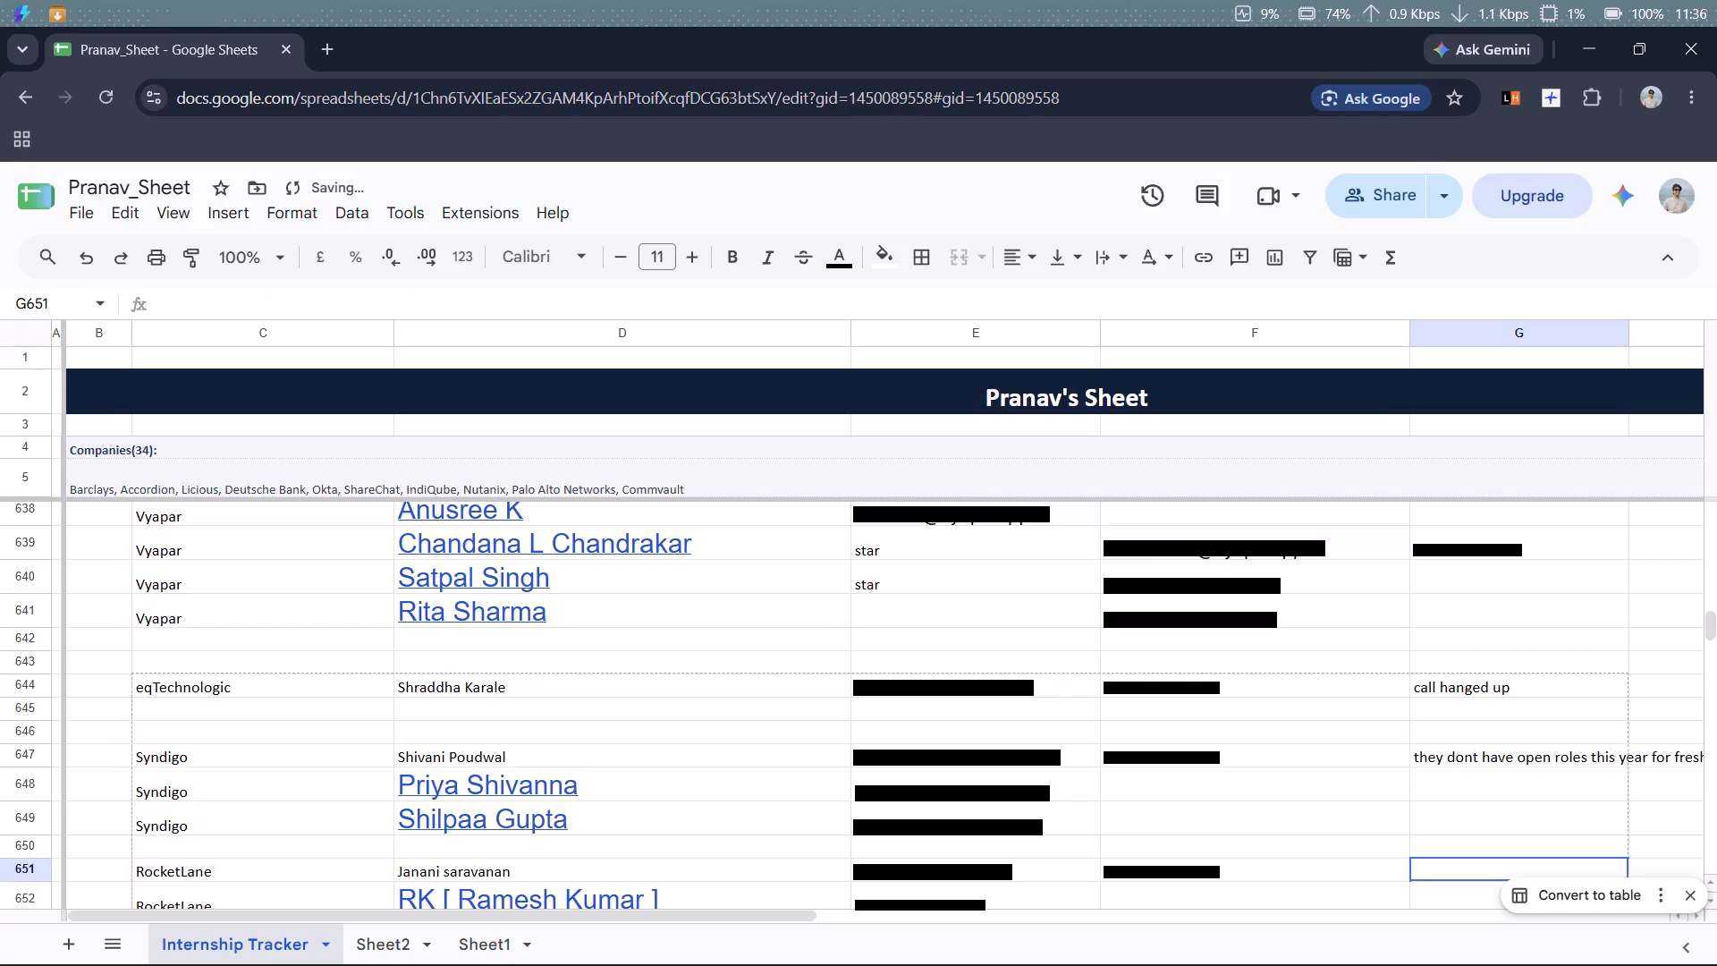
Copy the phone number of the first RocketLane contact from cell F651, leaving out its leading characters.
{"action": "scroll", "coordinate": [1415, 863], "scroll_direction": "down", "scroll_amount": 2}
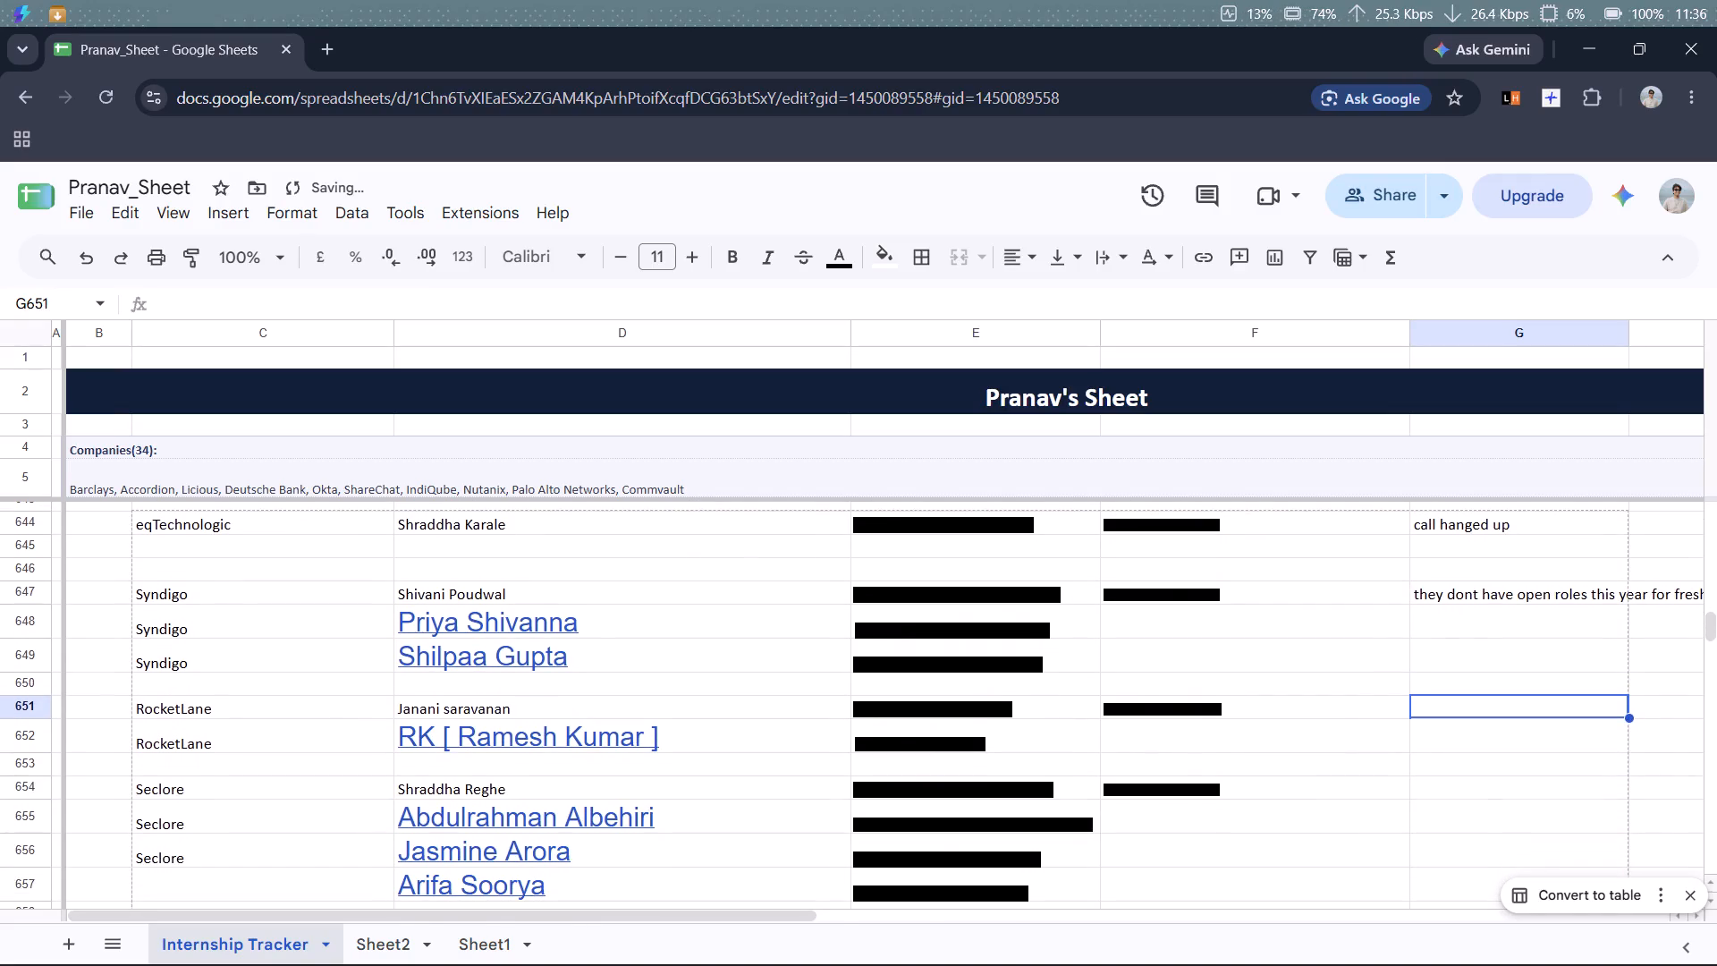
{"action": "left_click", "coordinate": [1168, 703]}
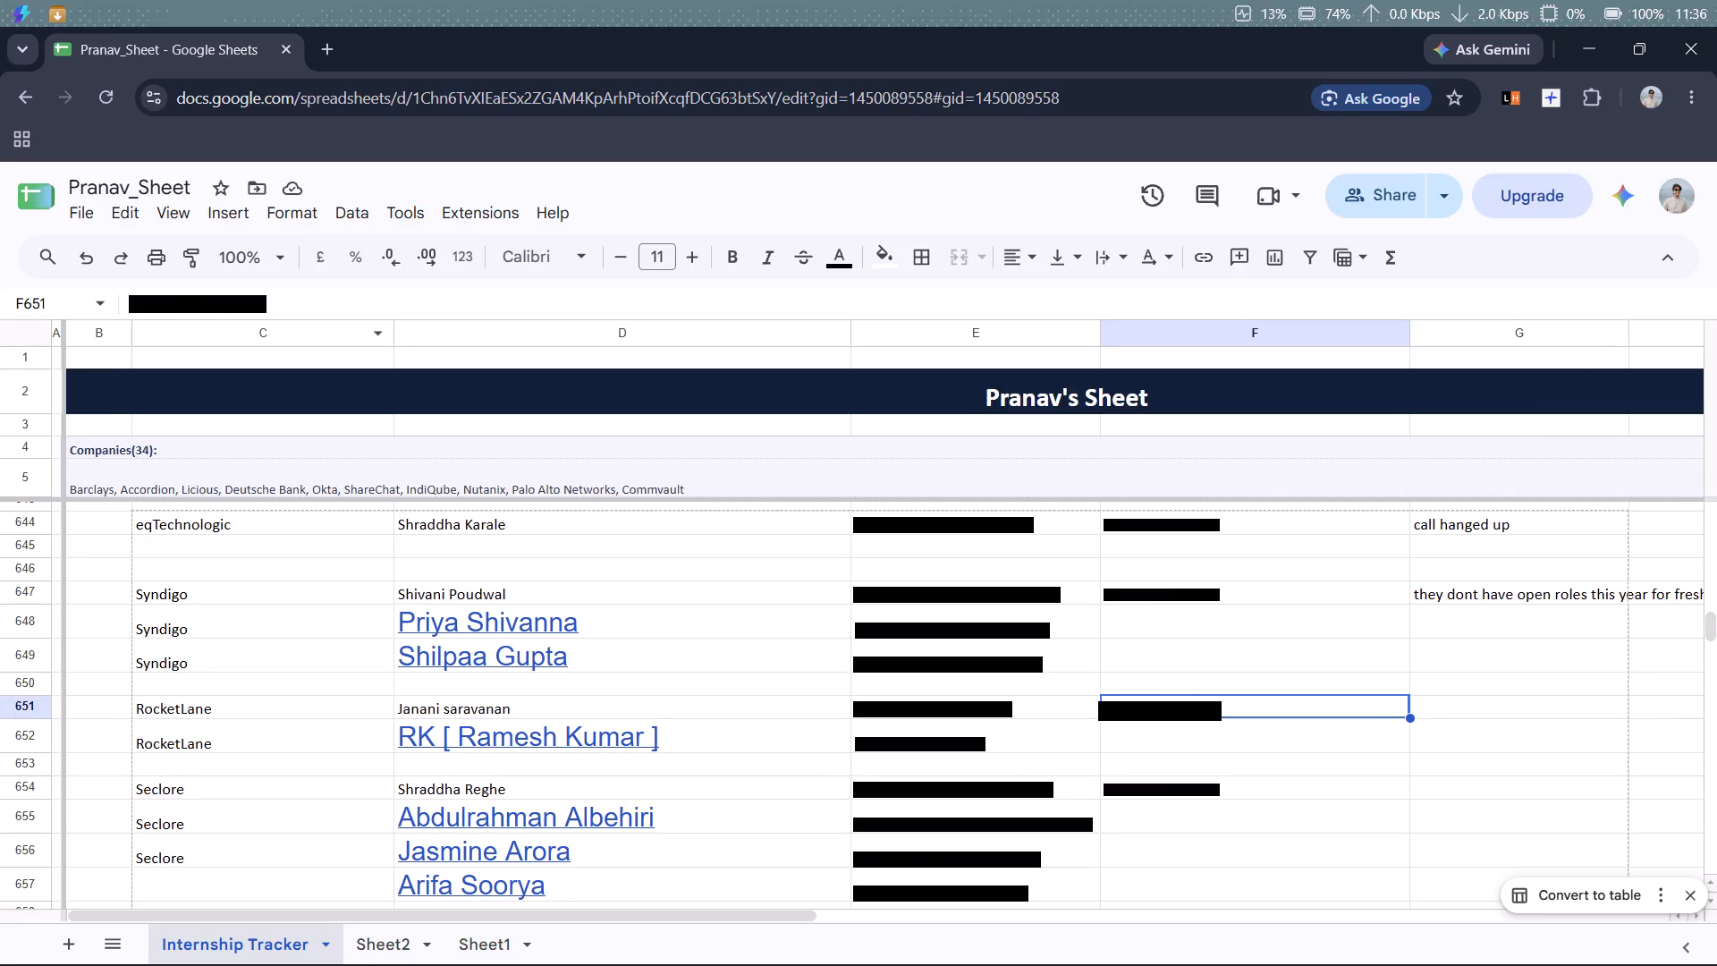
{"action": "left_click_drag", "start_coordinate": [273, 308], "coordinate": [185, 304]}
{"action": "key", "text": "ctrl+c"}
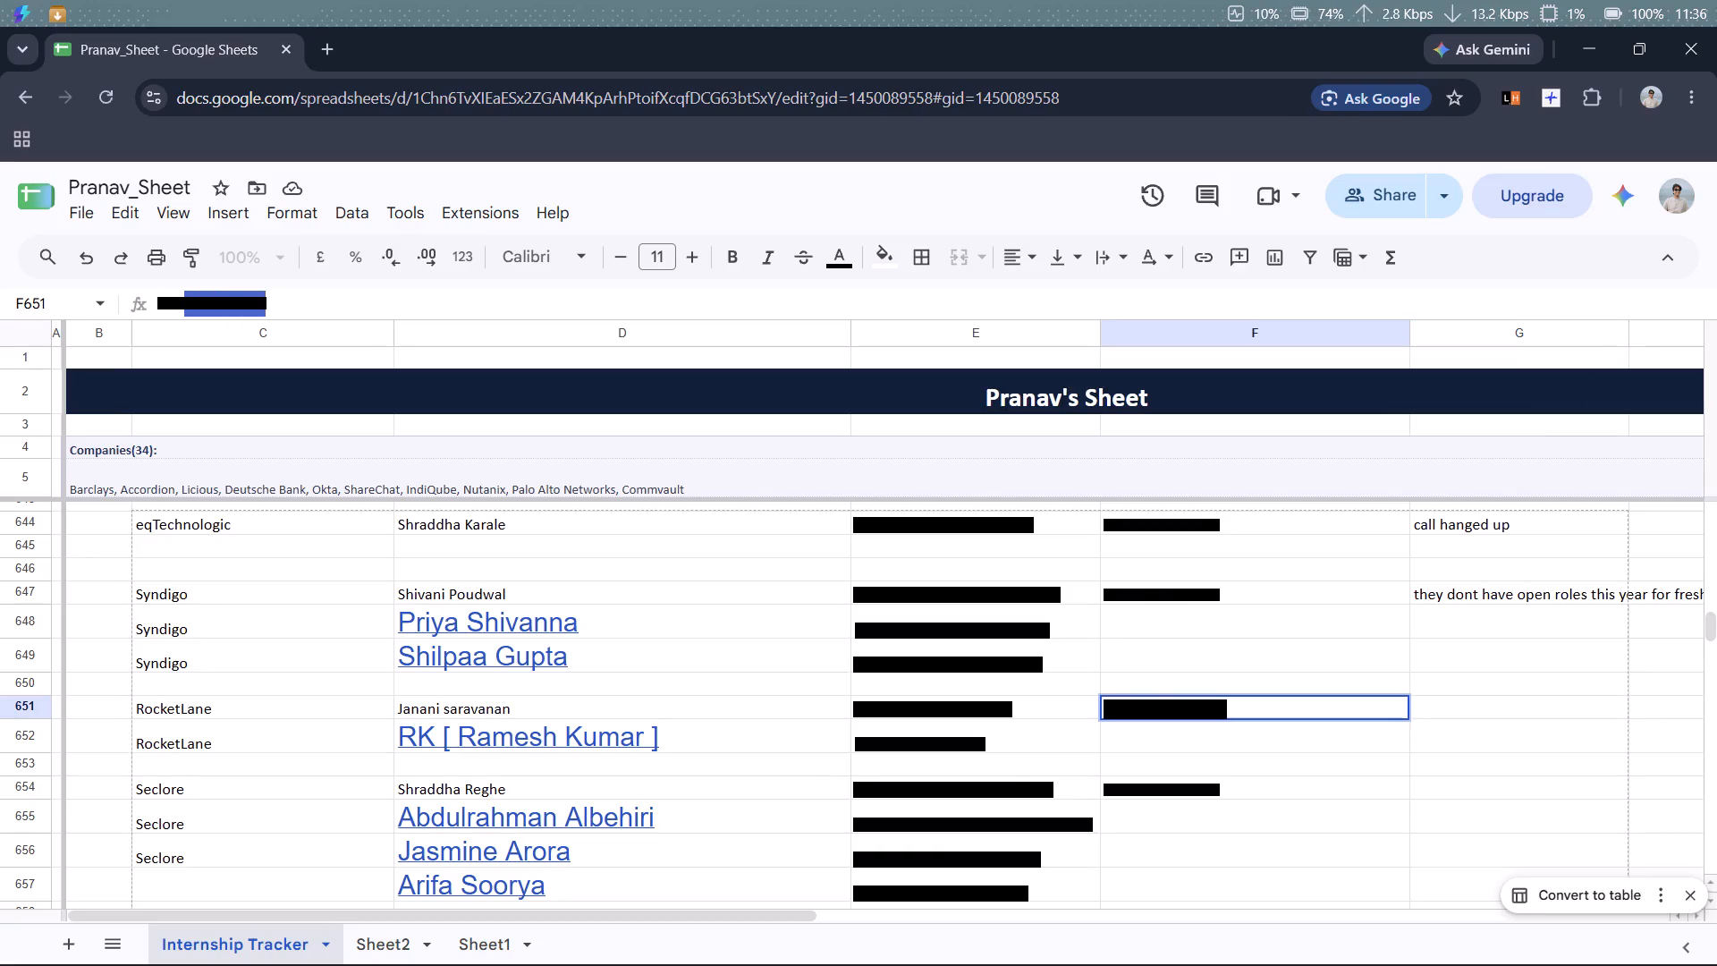
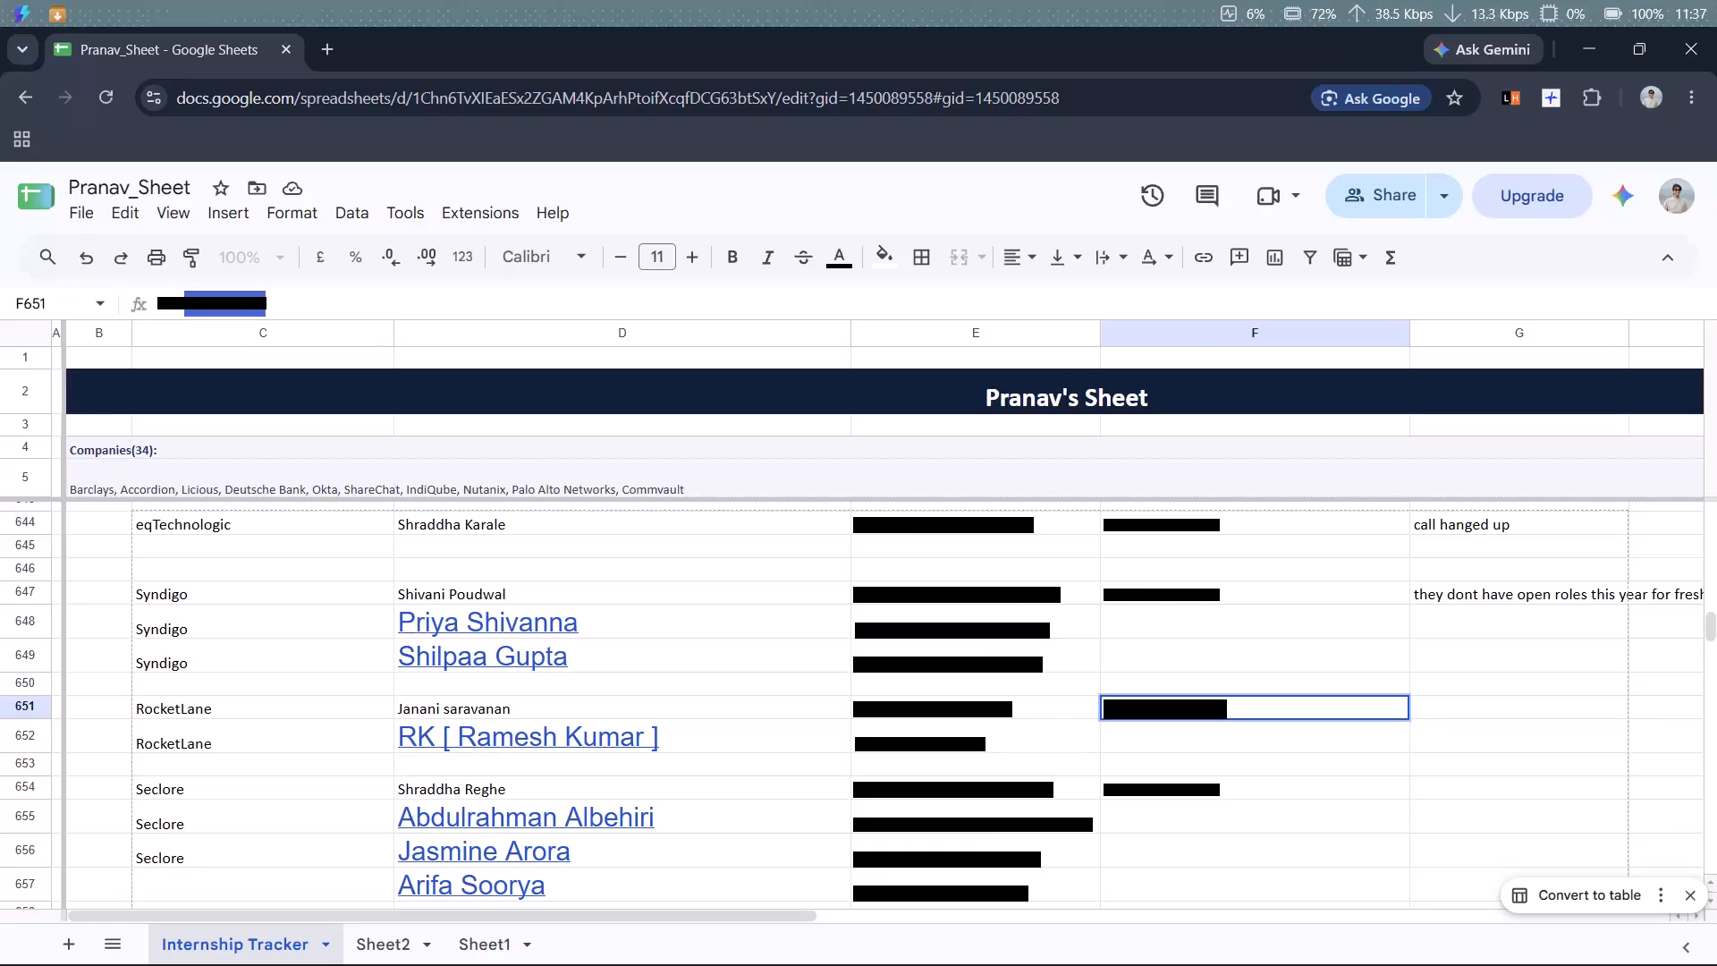
Log the call outcome "not picking up call" for the first RocketLane contact in cell G651.
{"action": "left_click", "coordinate": [1441, 716]}
{"action": "type", "text": "not picking up call"}
Copy the phone number of the first Seclore contact from cell F654, leaving out its leading characters.
{"action": "scroll", "coordinate": [1195, 792], "scroll_direction": "down", "scroll_amount": 1}
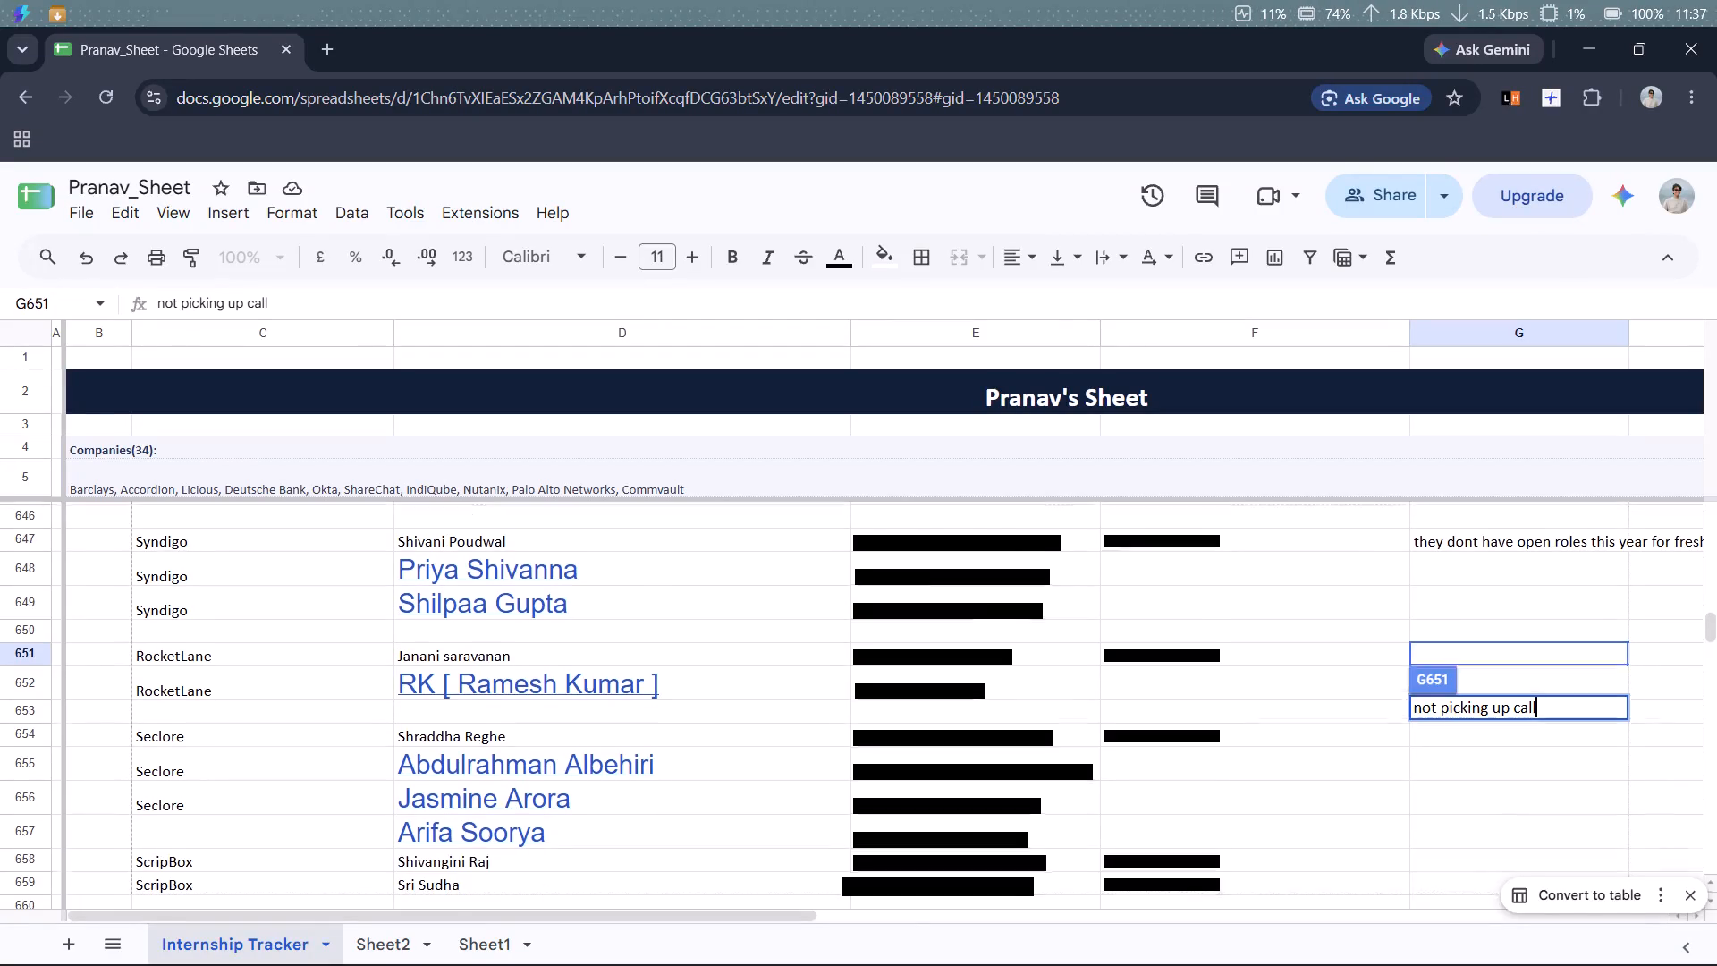
{"action": "scroll", "coordinate": [1195, 792], "scroll_direction": "down", "scroll_amount": 1}
{"action": "left_click", "coordinate": [1181, 700]}
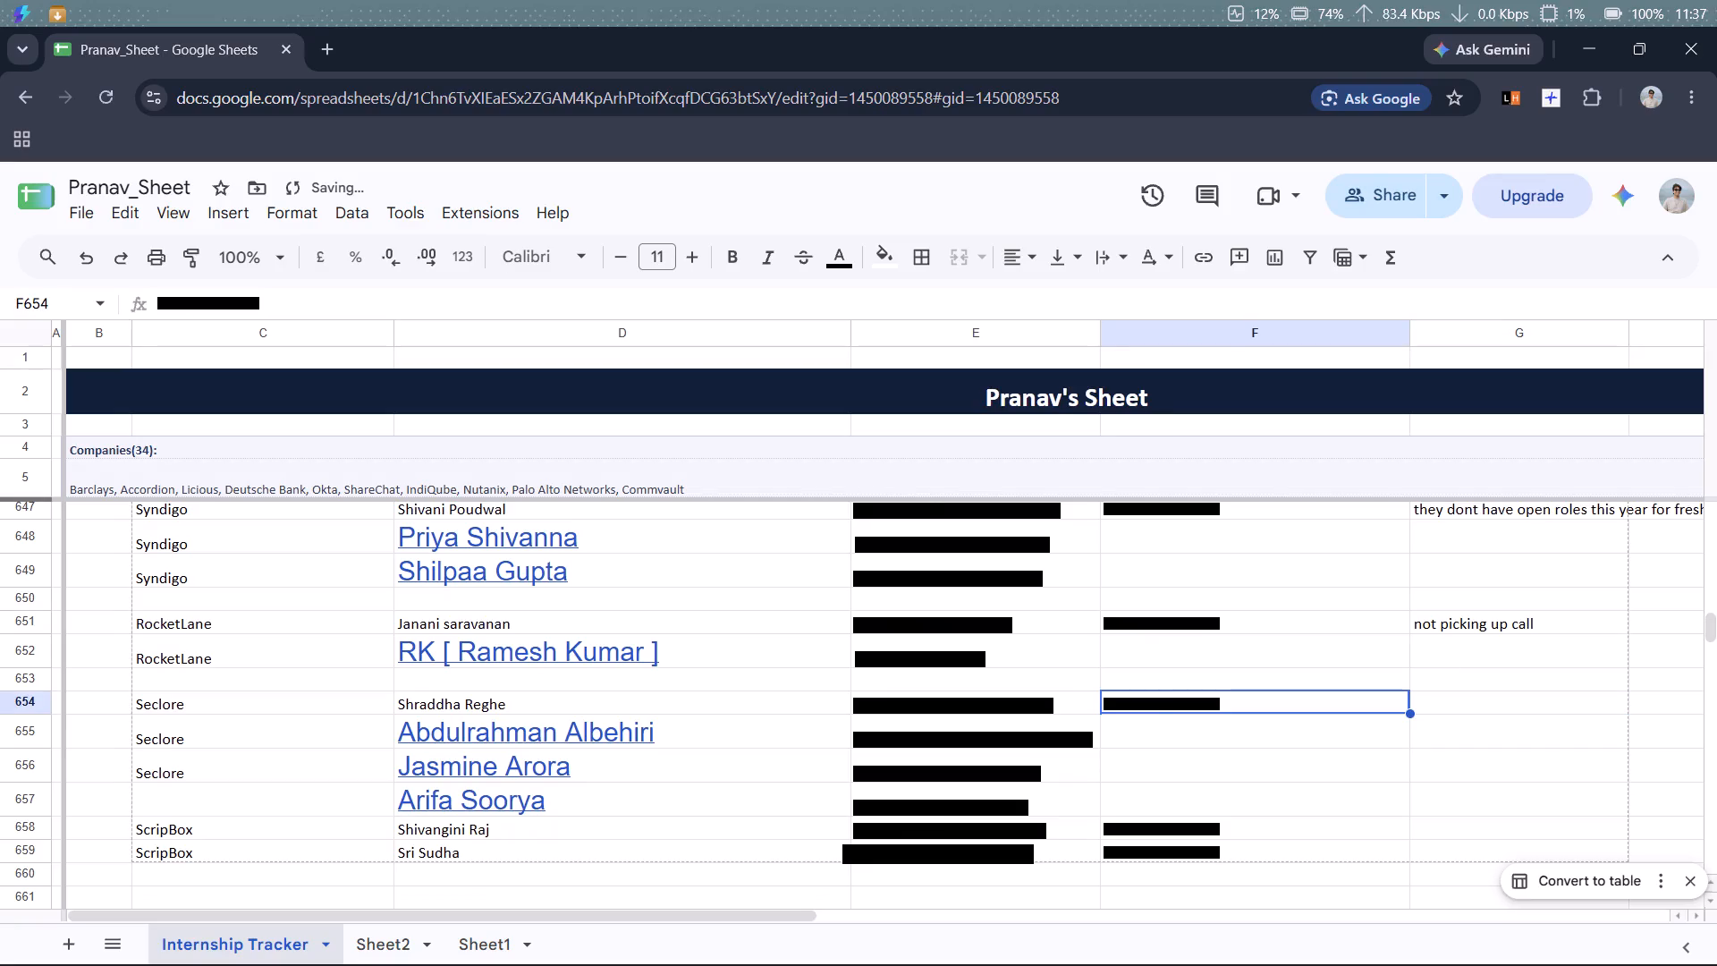
{"action": "left_click_drag", "start_coordinate": [273, 303], "coordinate": [186, 311]}
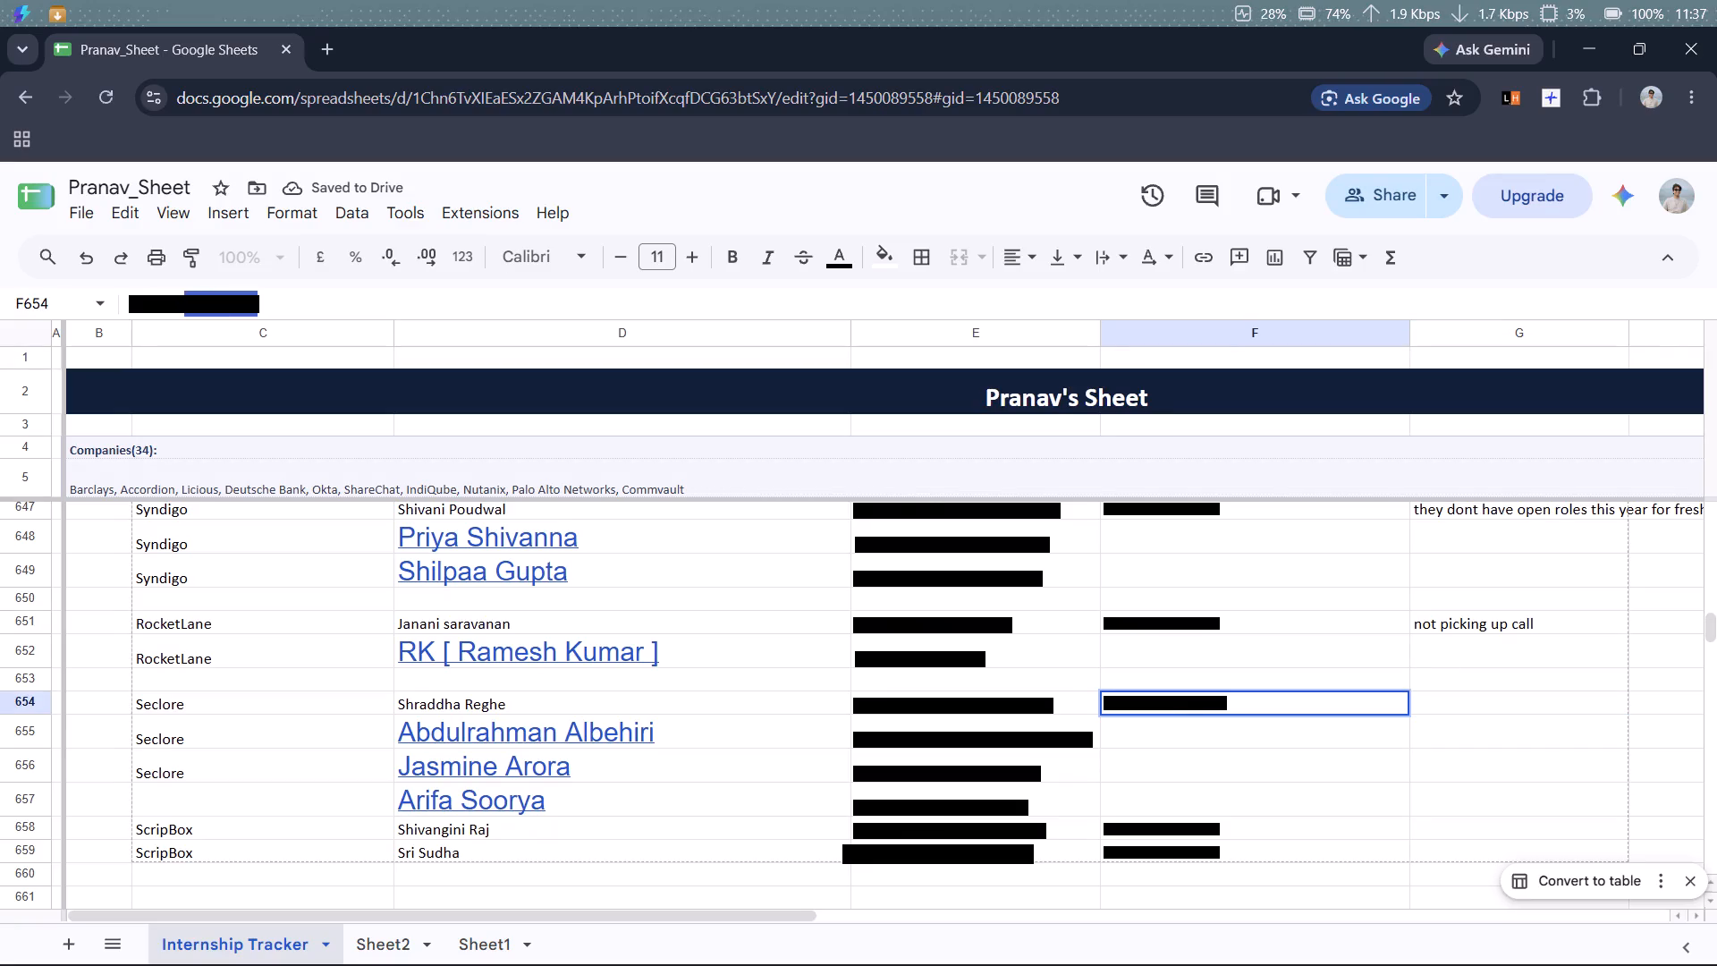
{"action": "key", "text": "ctrl+c"}
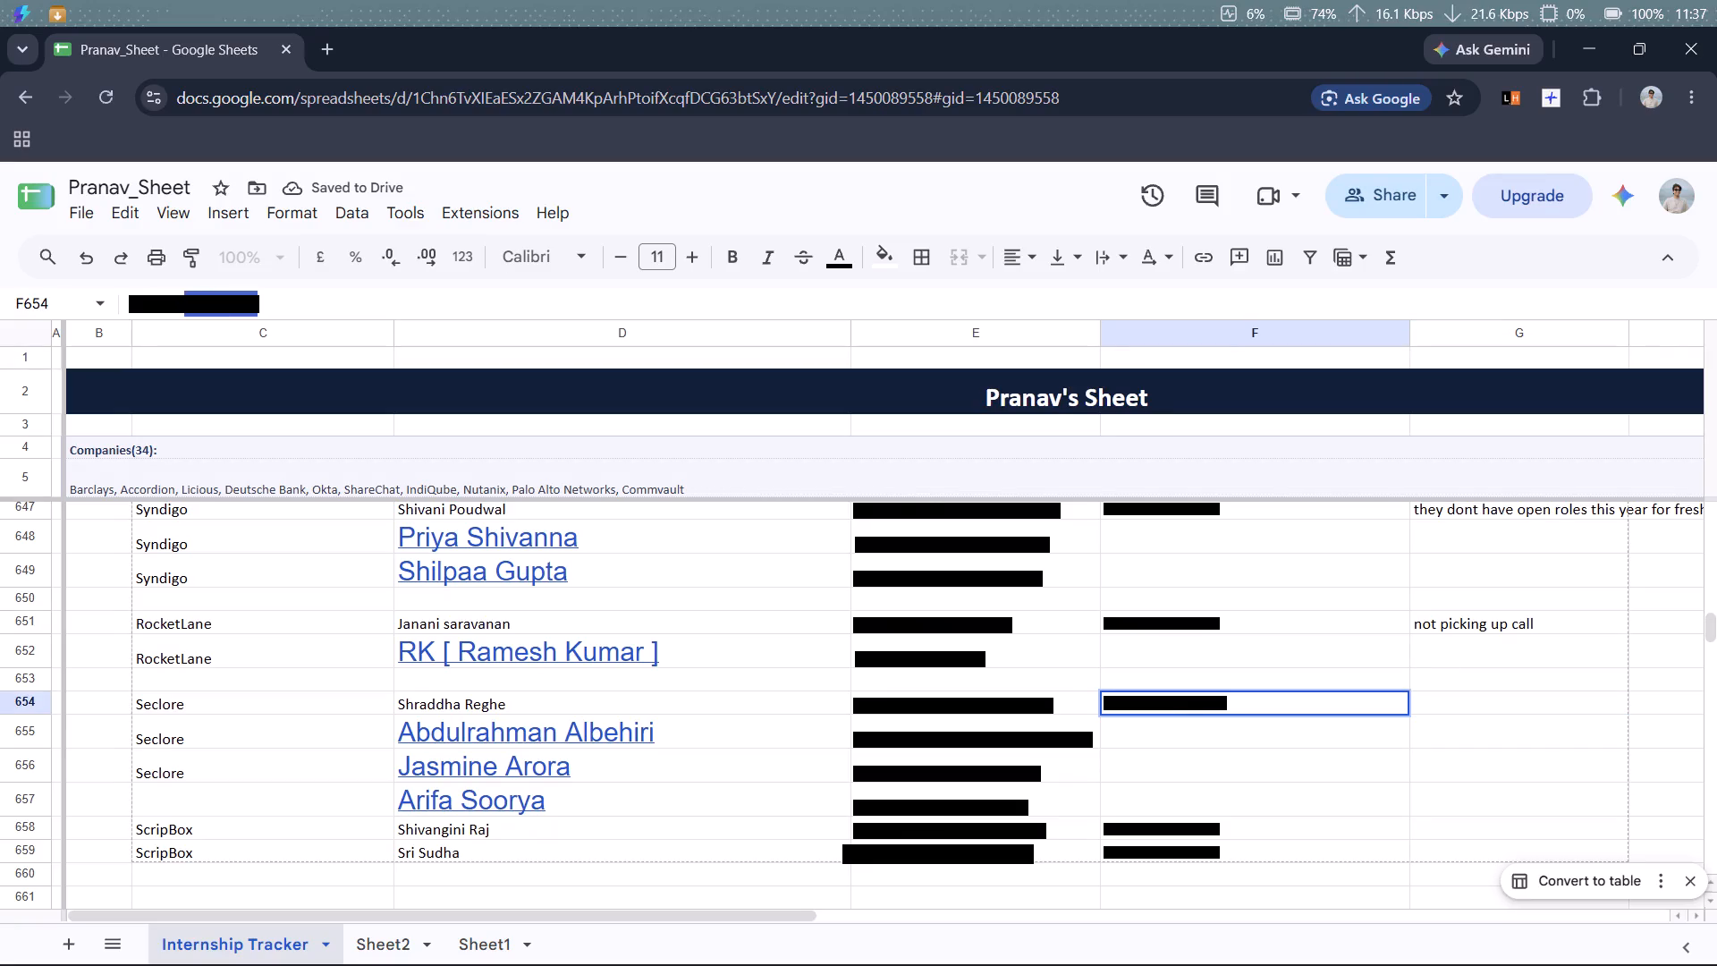
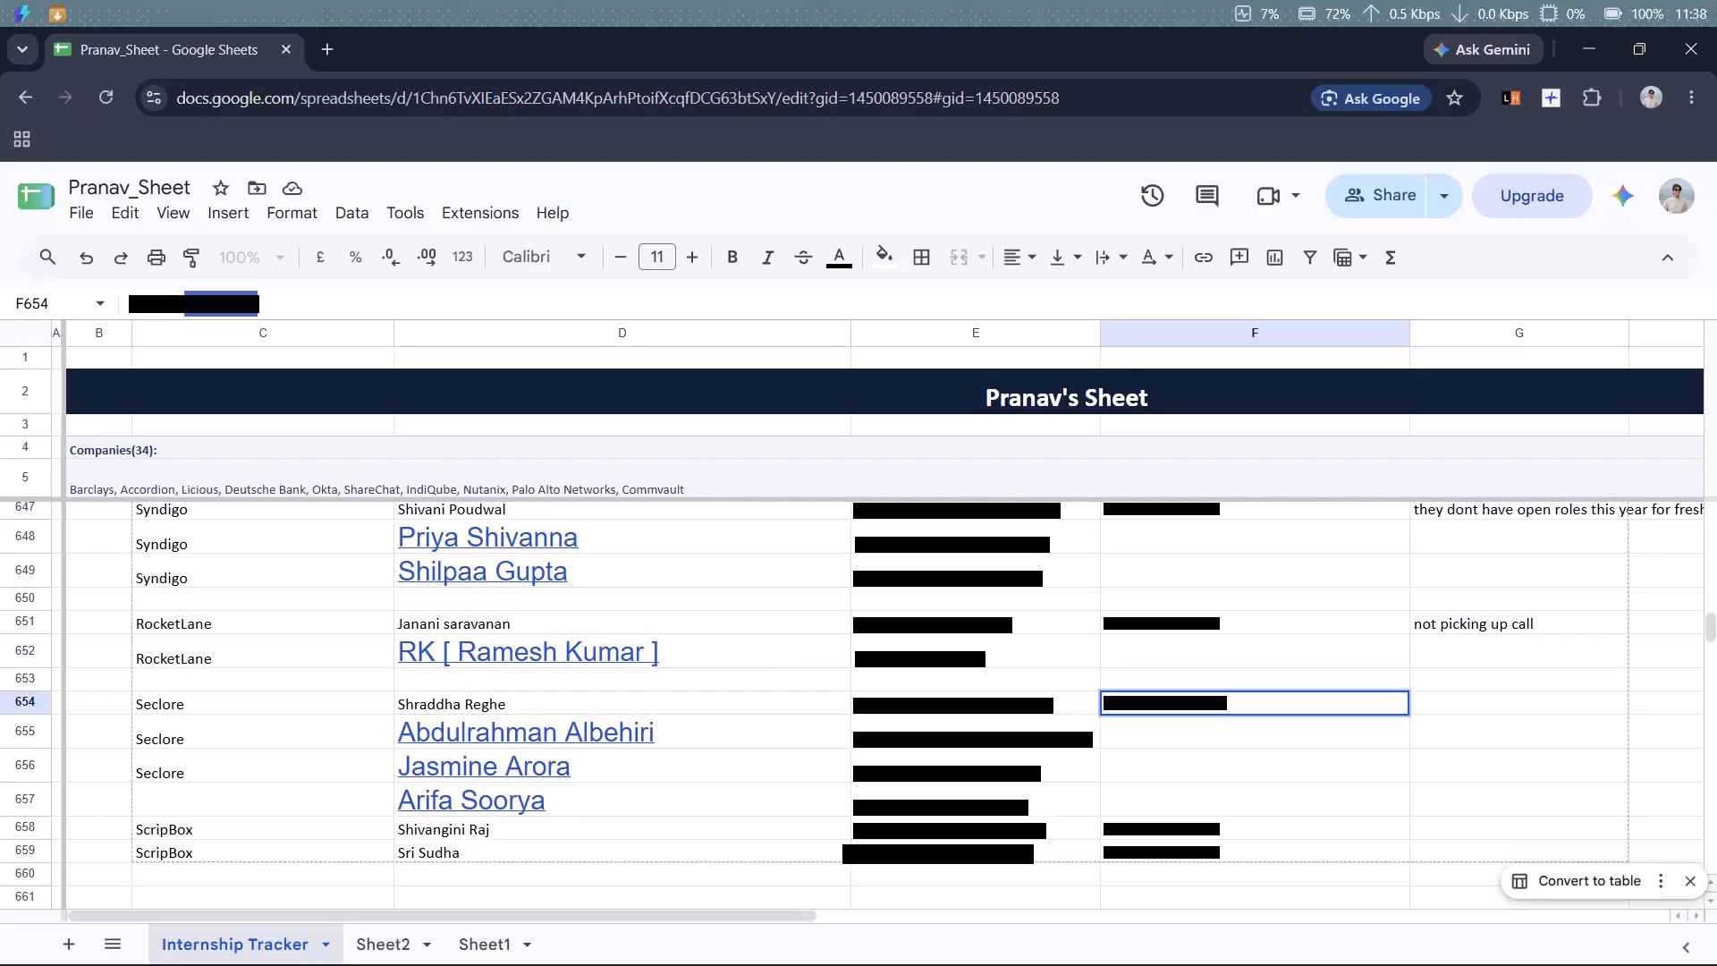
Copy the phone number of the first ScripBox contact from cell F658, leaving out its leading characters.
{"action": "left_click", "coordinate": [1208, 827]}
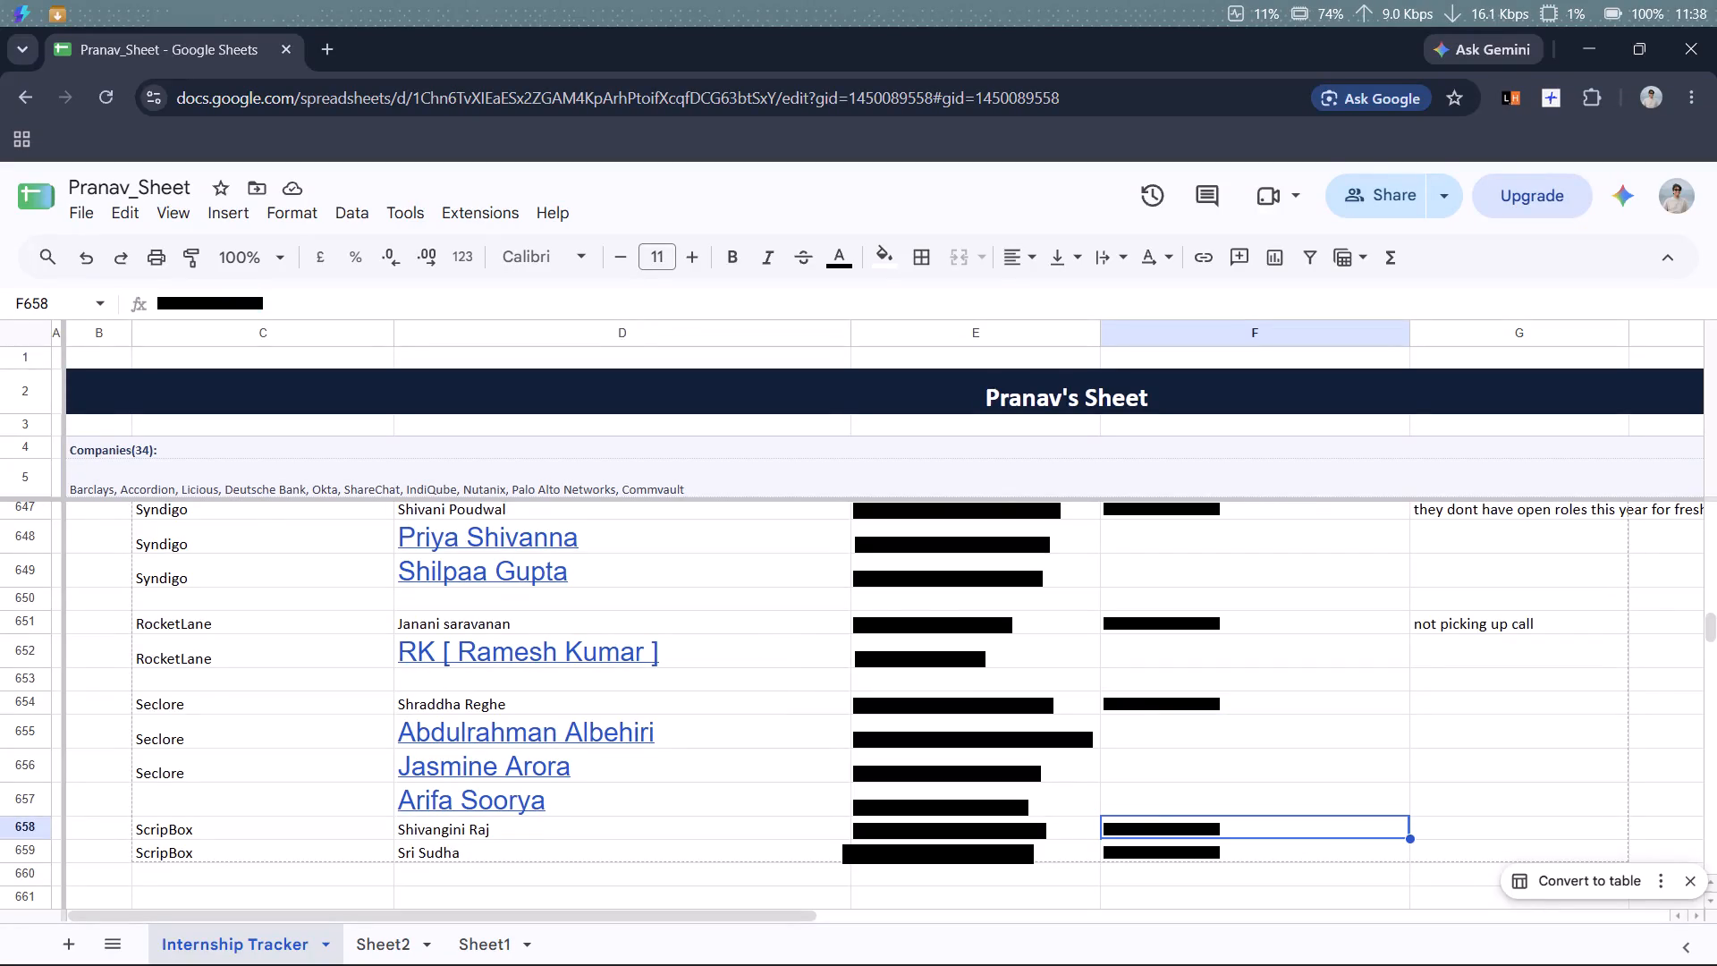
{"action": "left_click_drag", "start_coordinate": [273, 305], "coordinate": [174, 307]}
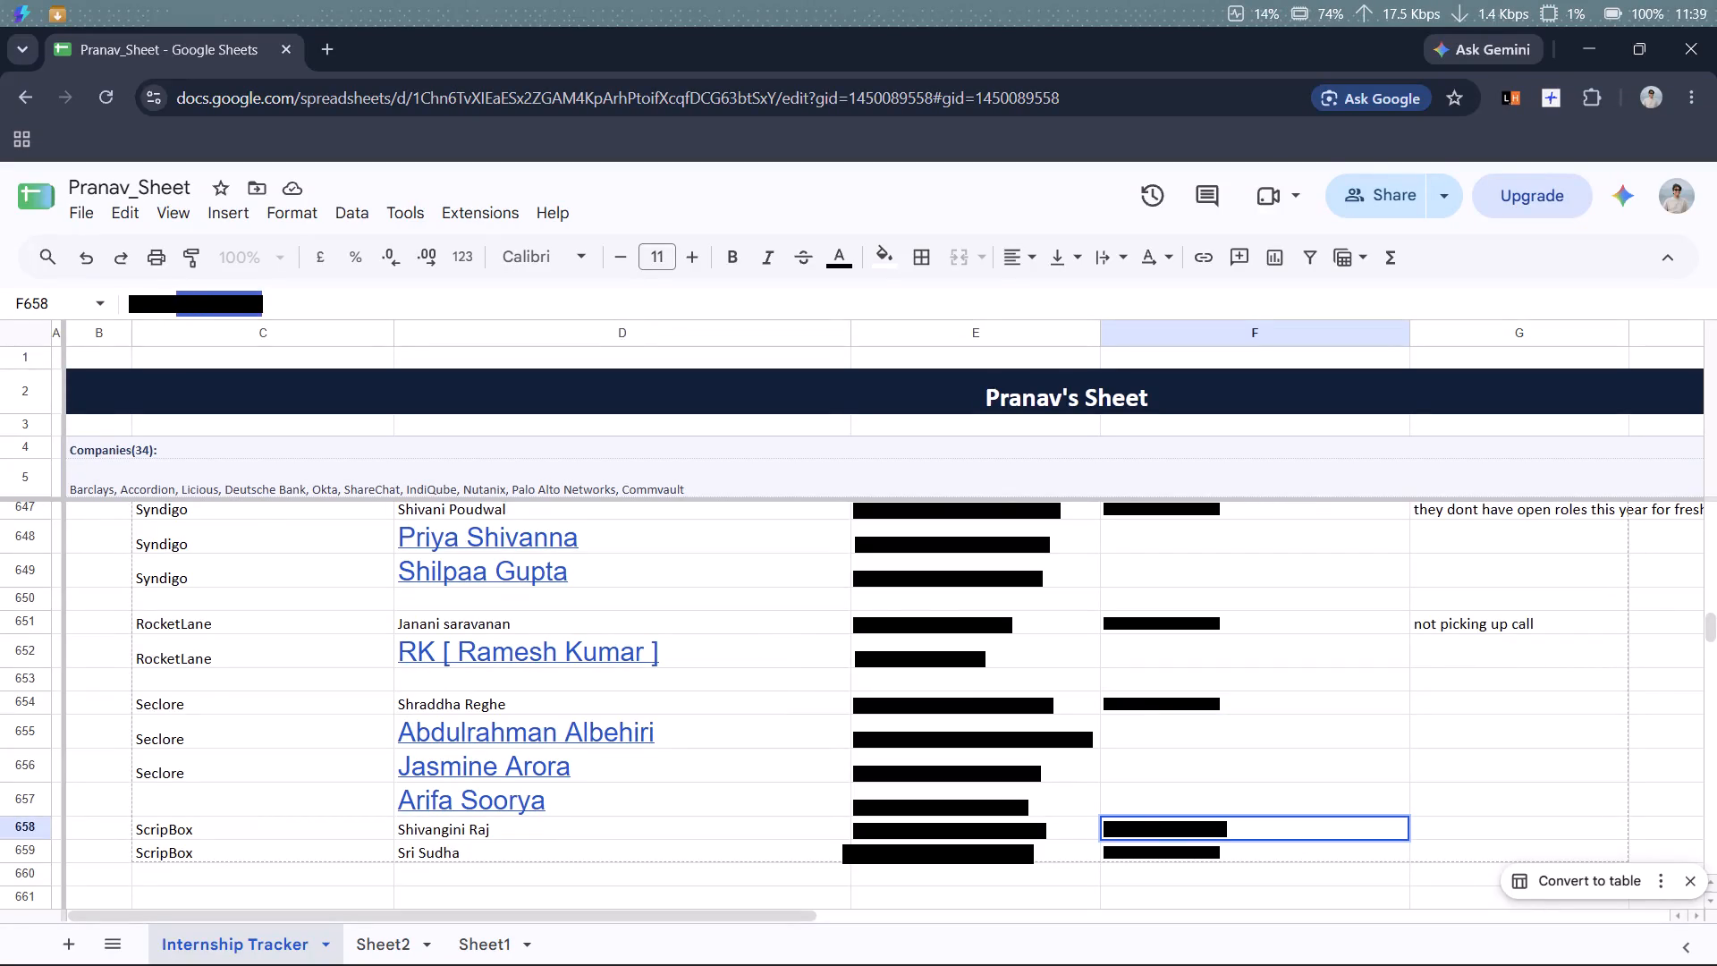
{"action": "left_click_drag", "start_coordinate": [174, 307], "coordinate": [184, 312]}
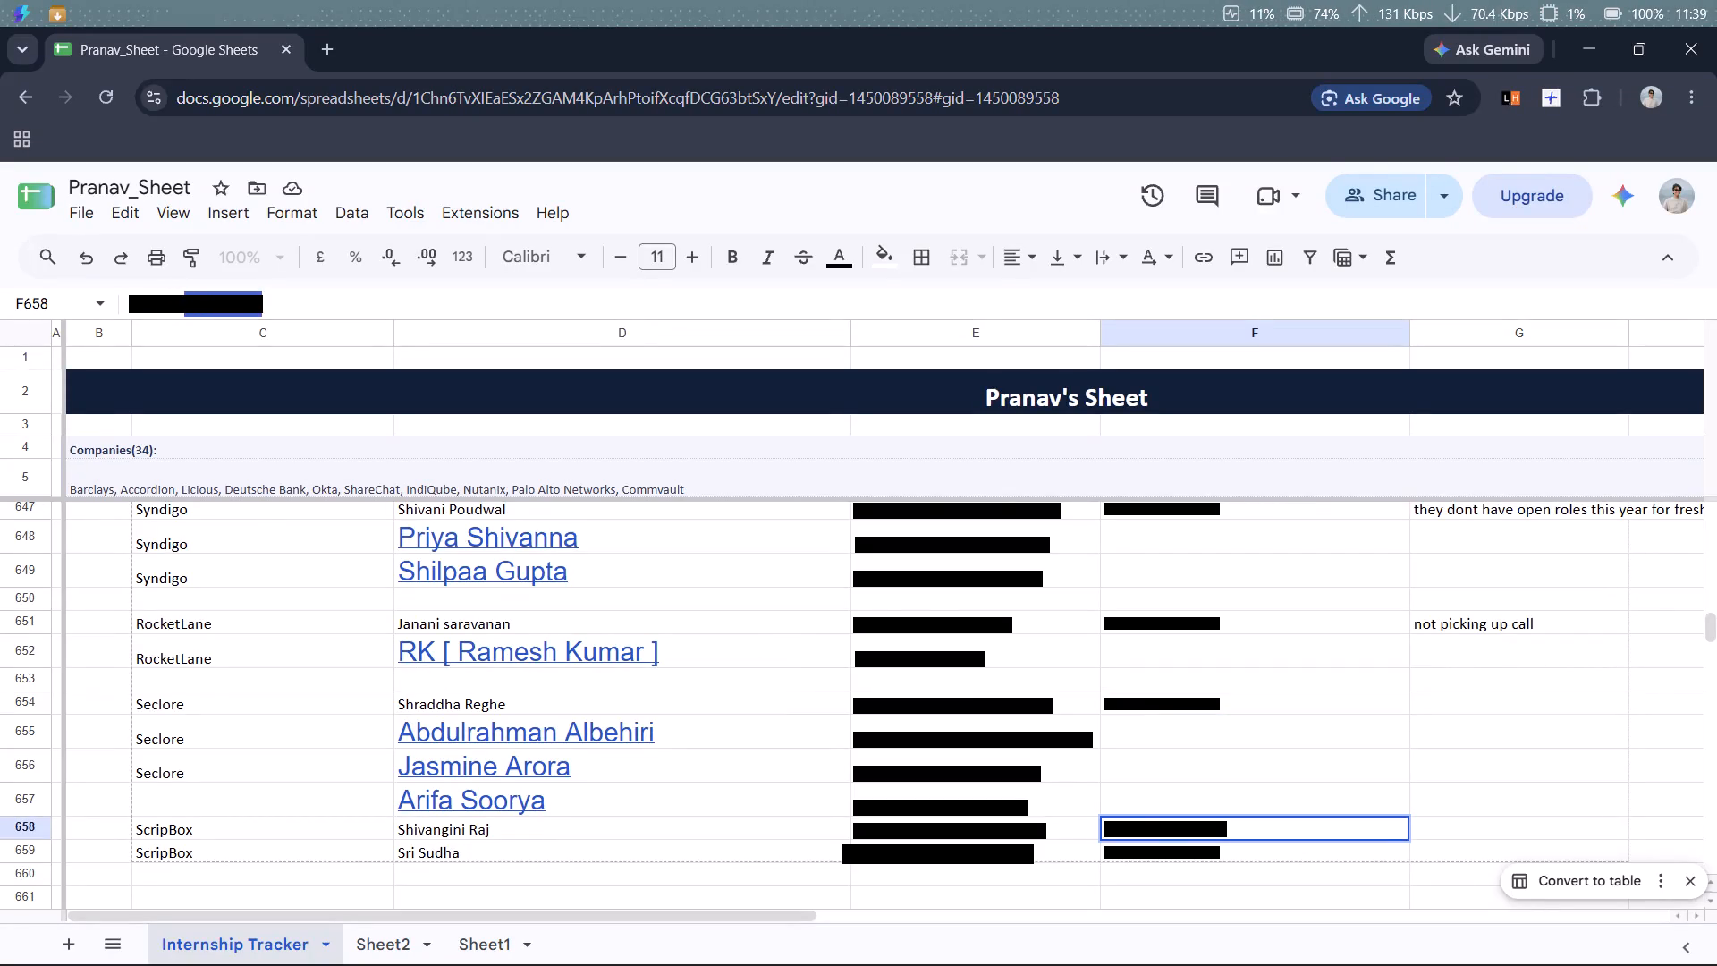
{"action": "key", "text": "ctrl+c"}
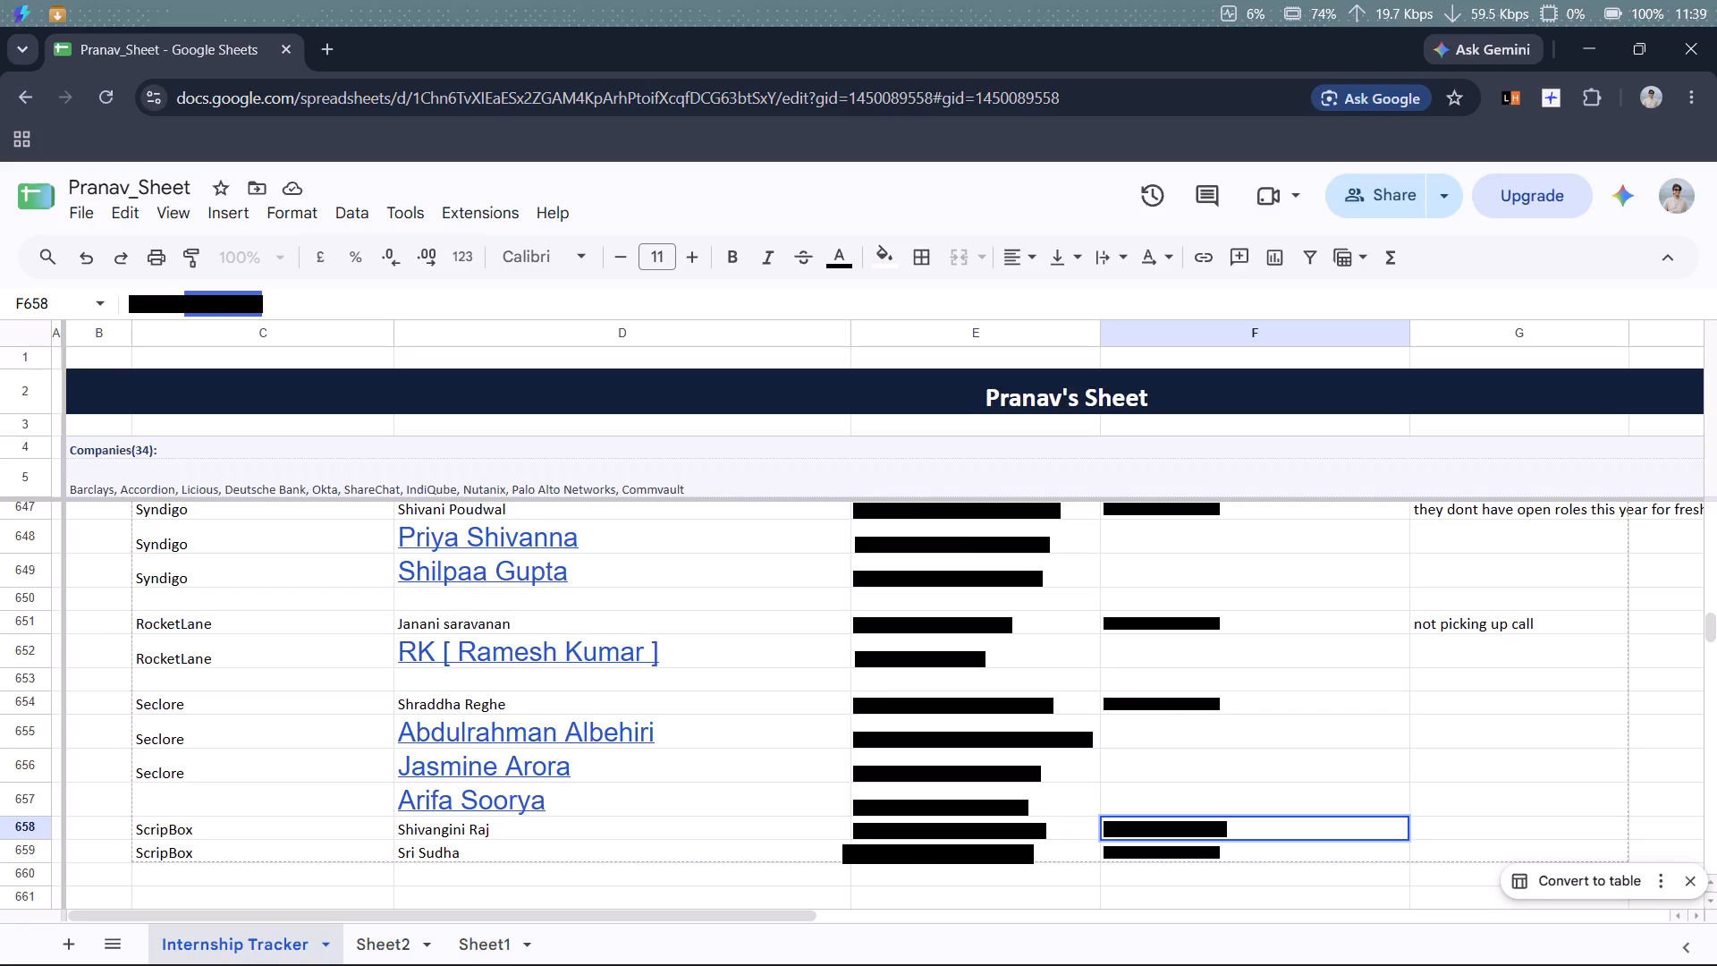
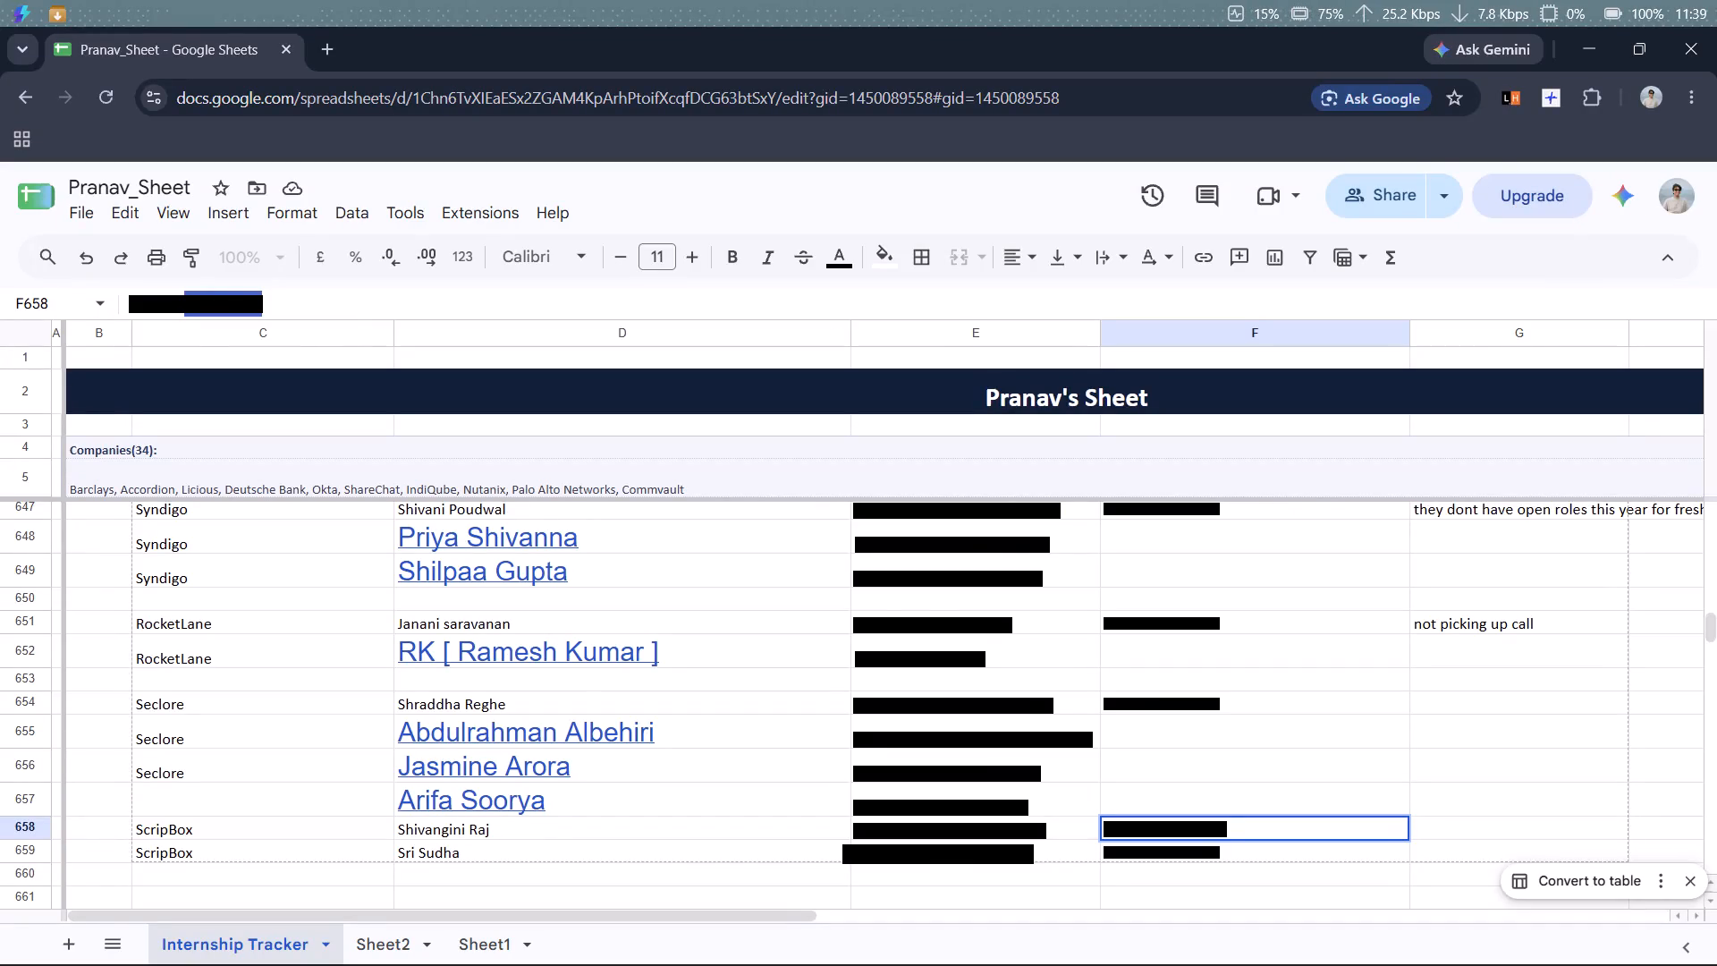
Log "call tomorrow" as the call outcome for the first ScripBox contact in cell G658.
{"action": "left_click", "coordinate": [1447, 826]}
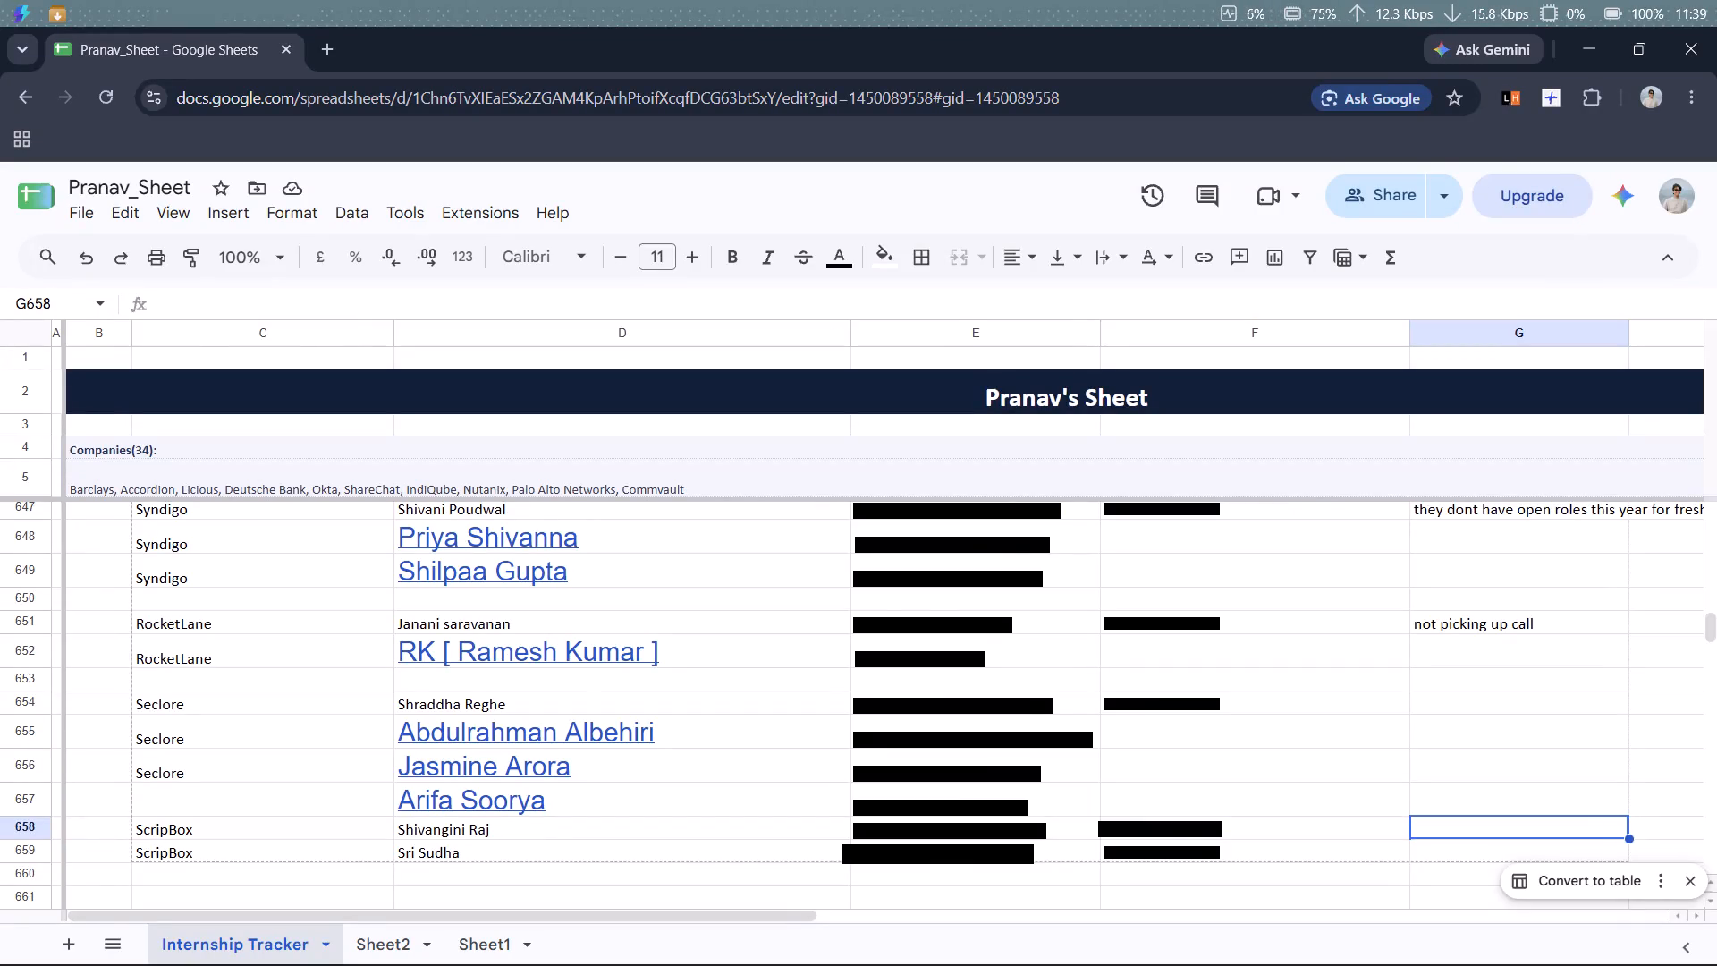
{"action": "type", "text": "call tomor"}
{"action": "type", "text": "row"}
Log "call not pickup" as the call outcome for the first Seclore contact in cell G654.
{"action": "left_click", "coordinate": [1427, 697]}
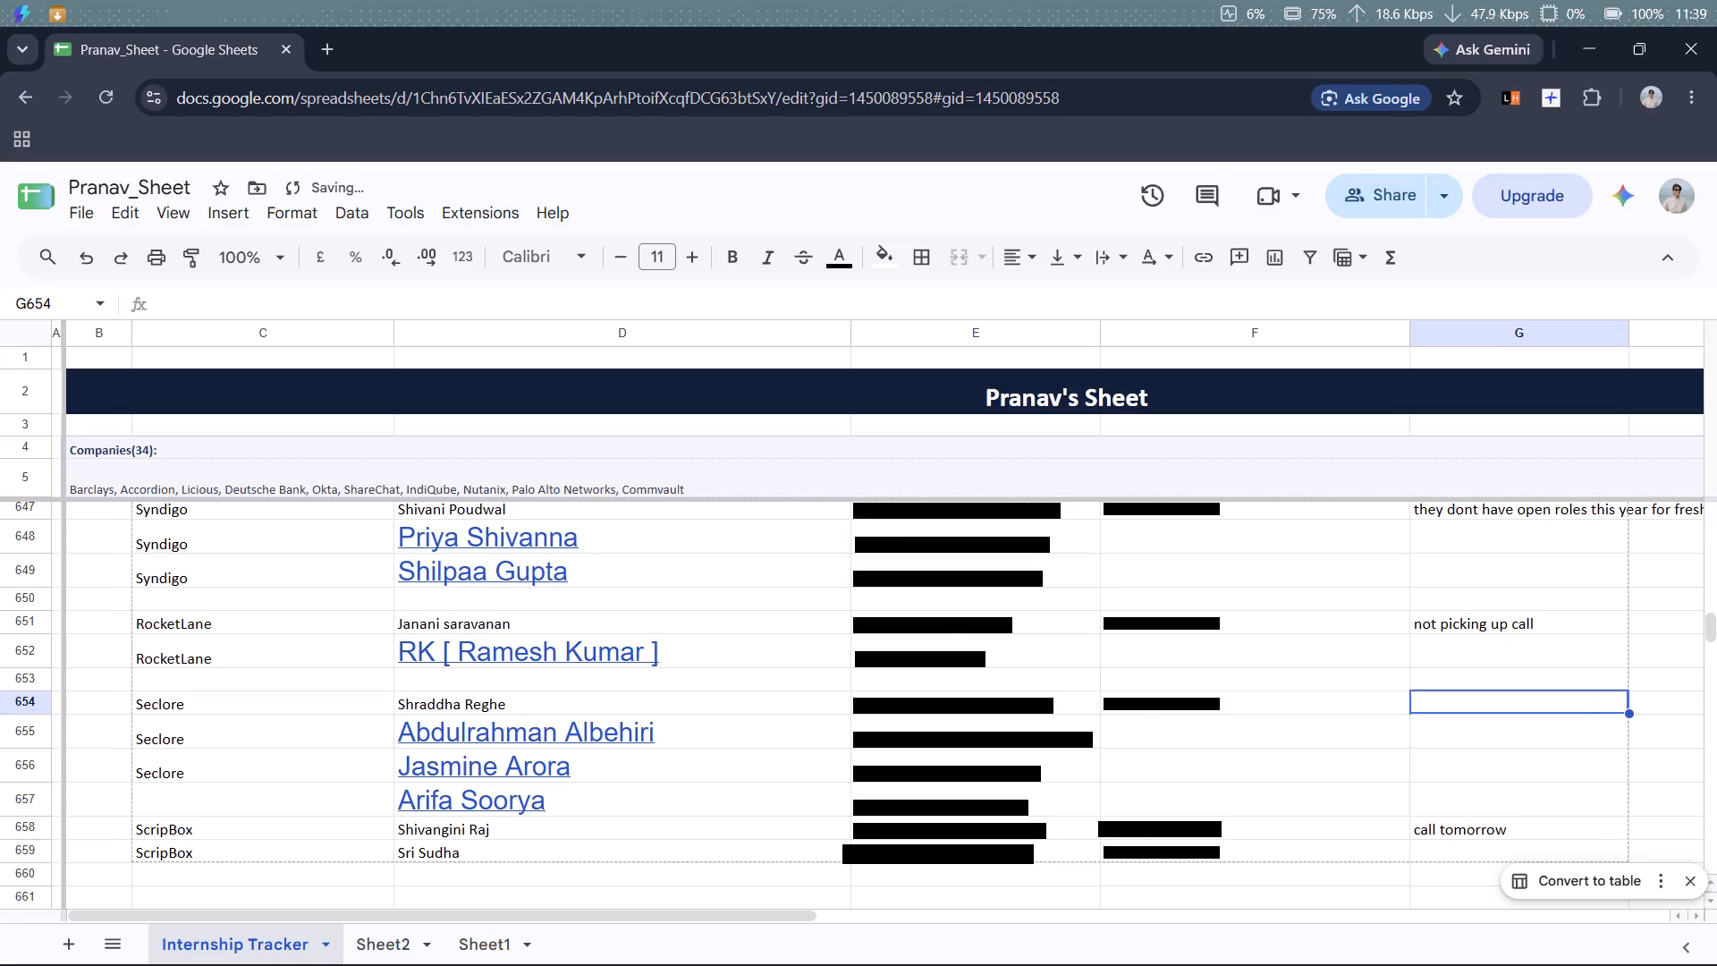
{"action": "type", "text": "call not picku"}
{"action": "key", "text": "p"}
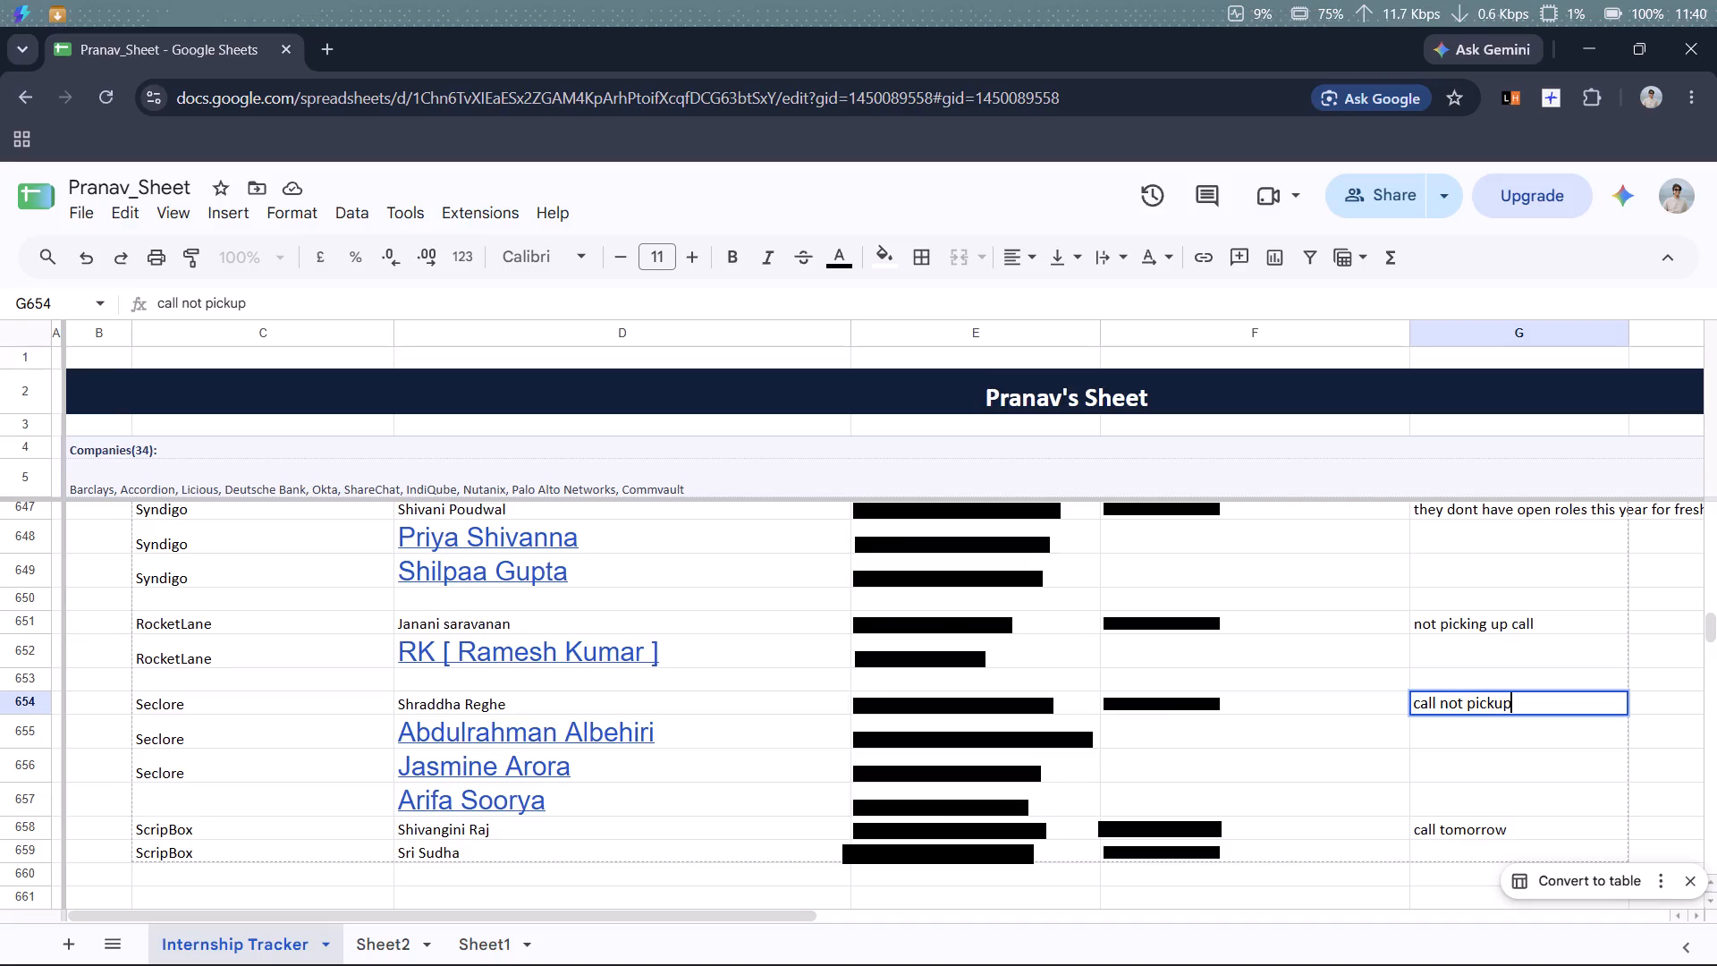
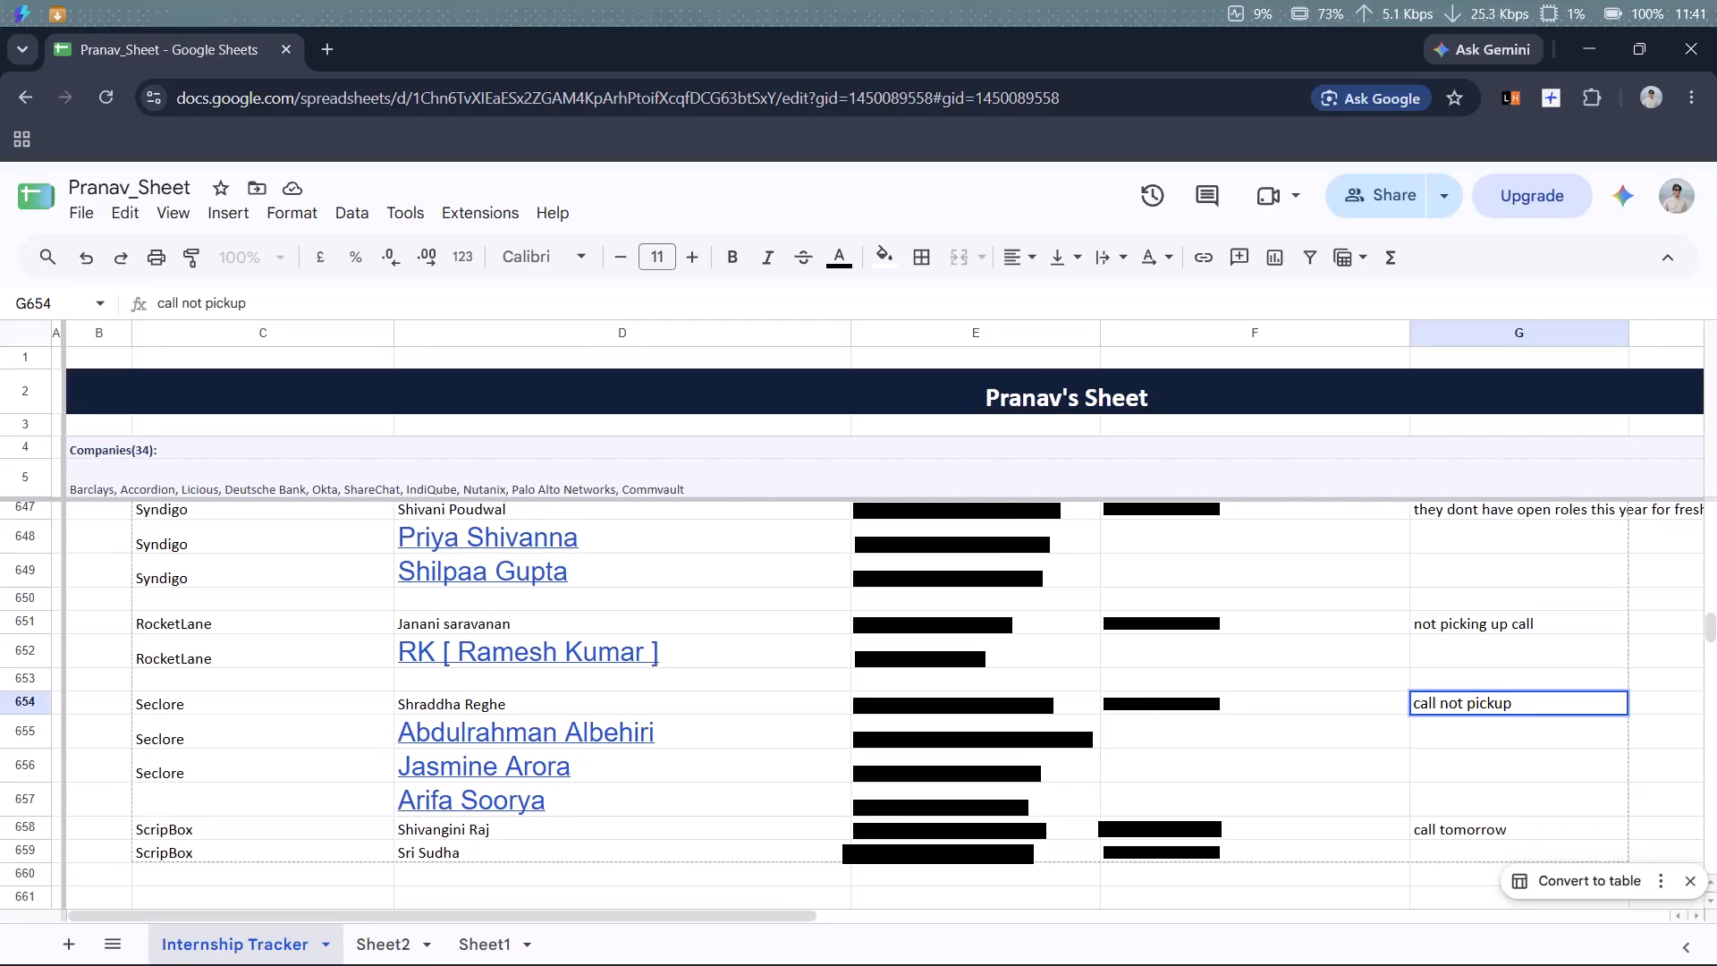
Copy the phone number of the second ScripBox contact from cell F659, leaving out its leading characters.
{"action": "left_click", "coordinate": [1230, 851]}
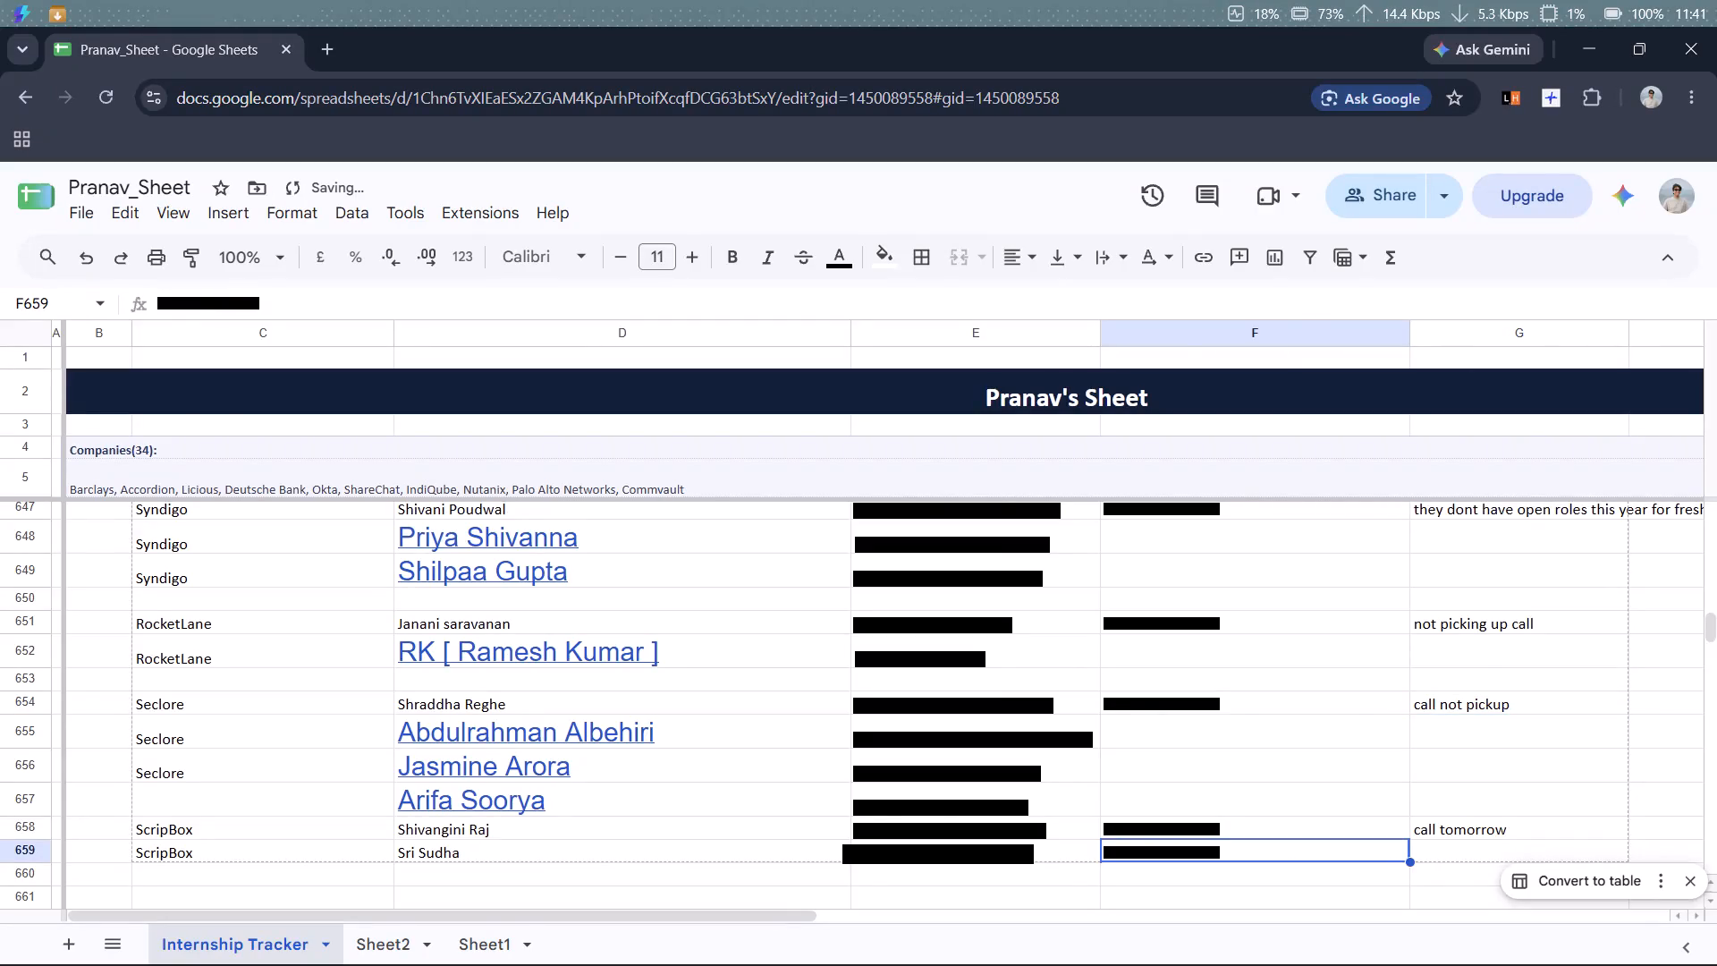
{"action": "left_click_drag", "start_coordinate": [260, 300], "coordinate": [181, 307]}
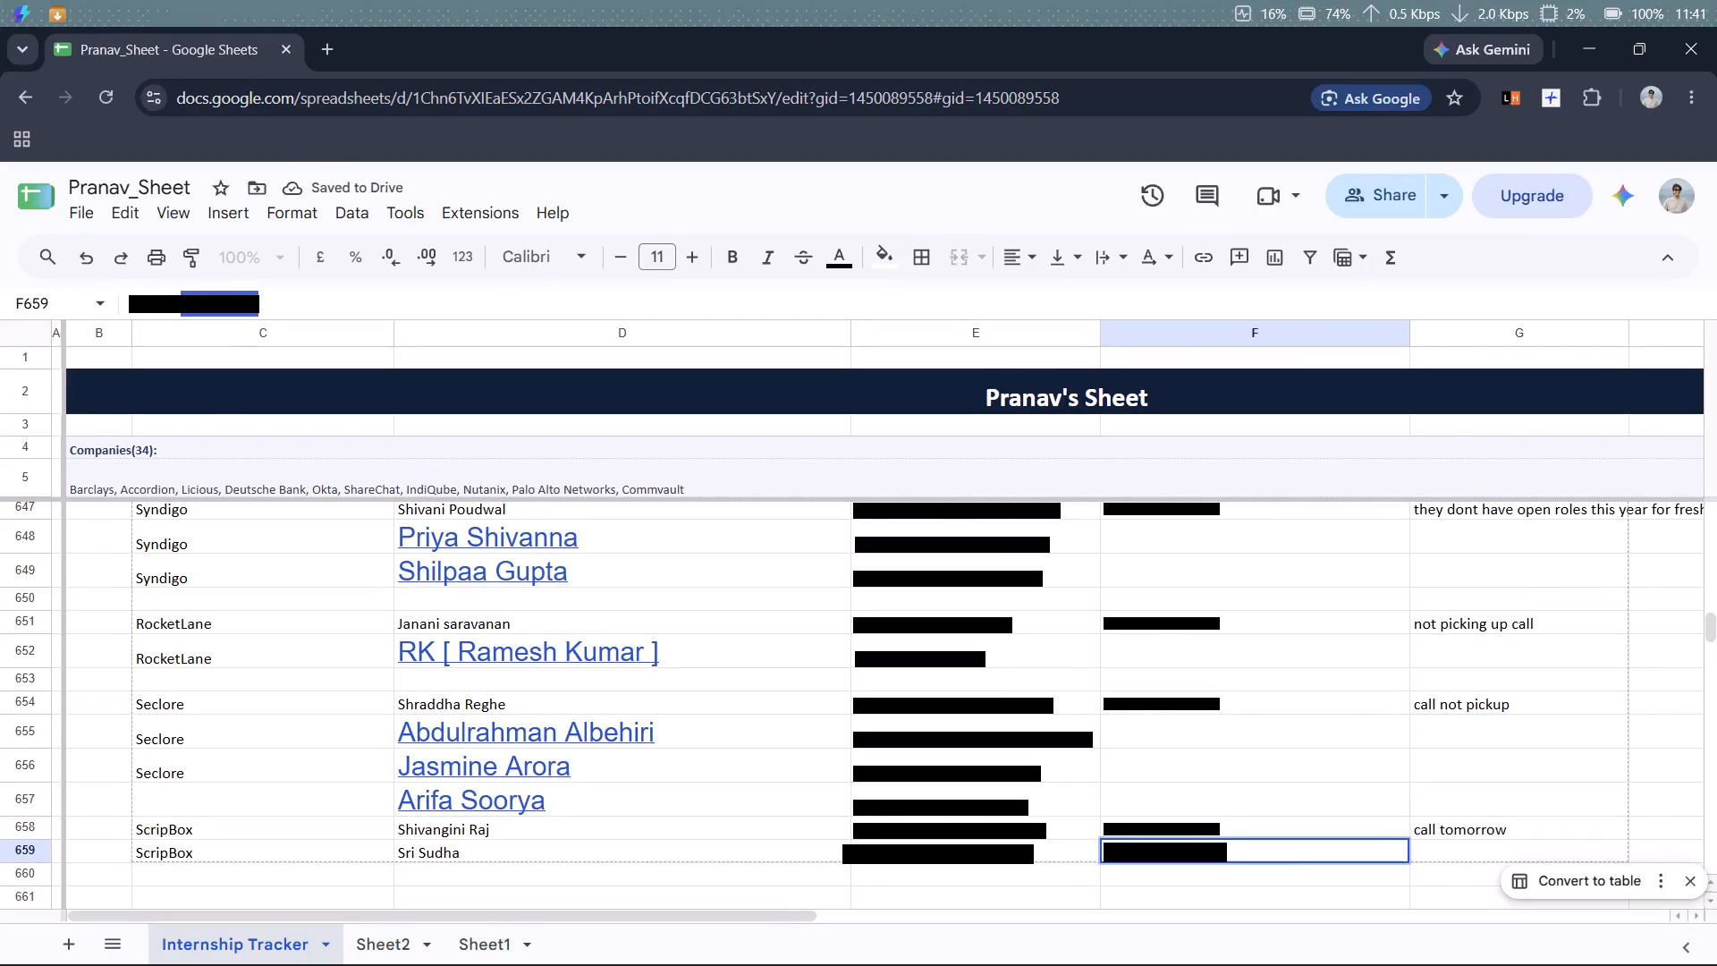
{"action": "left_click_drag", "start_coordinate": [181, 307], "coordinate": [184, 309]}
{"action": "key", "text": "ctrl+c"}
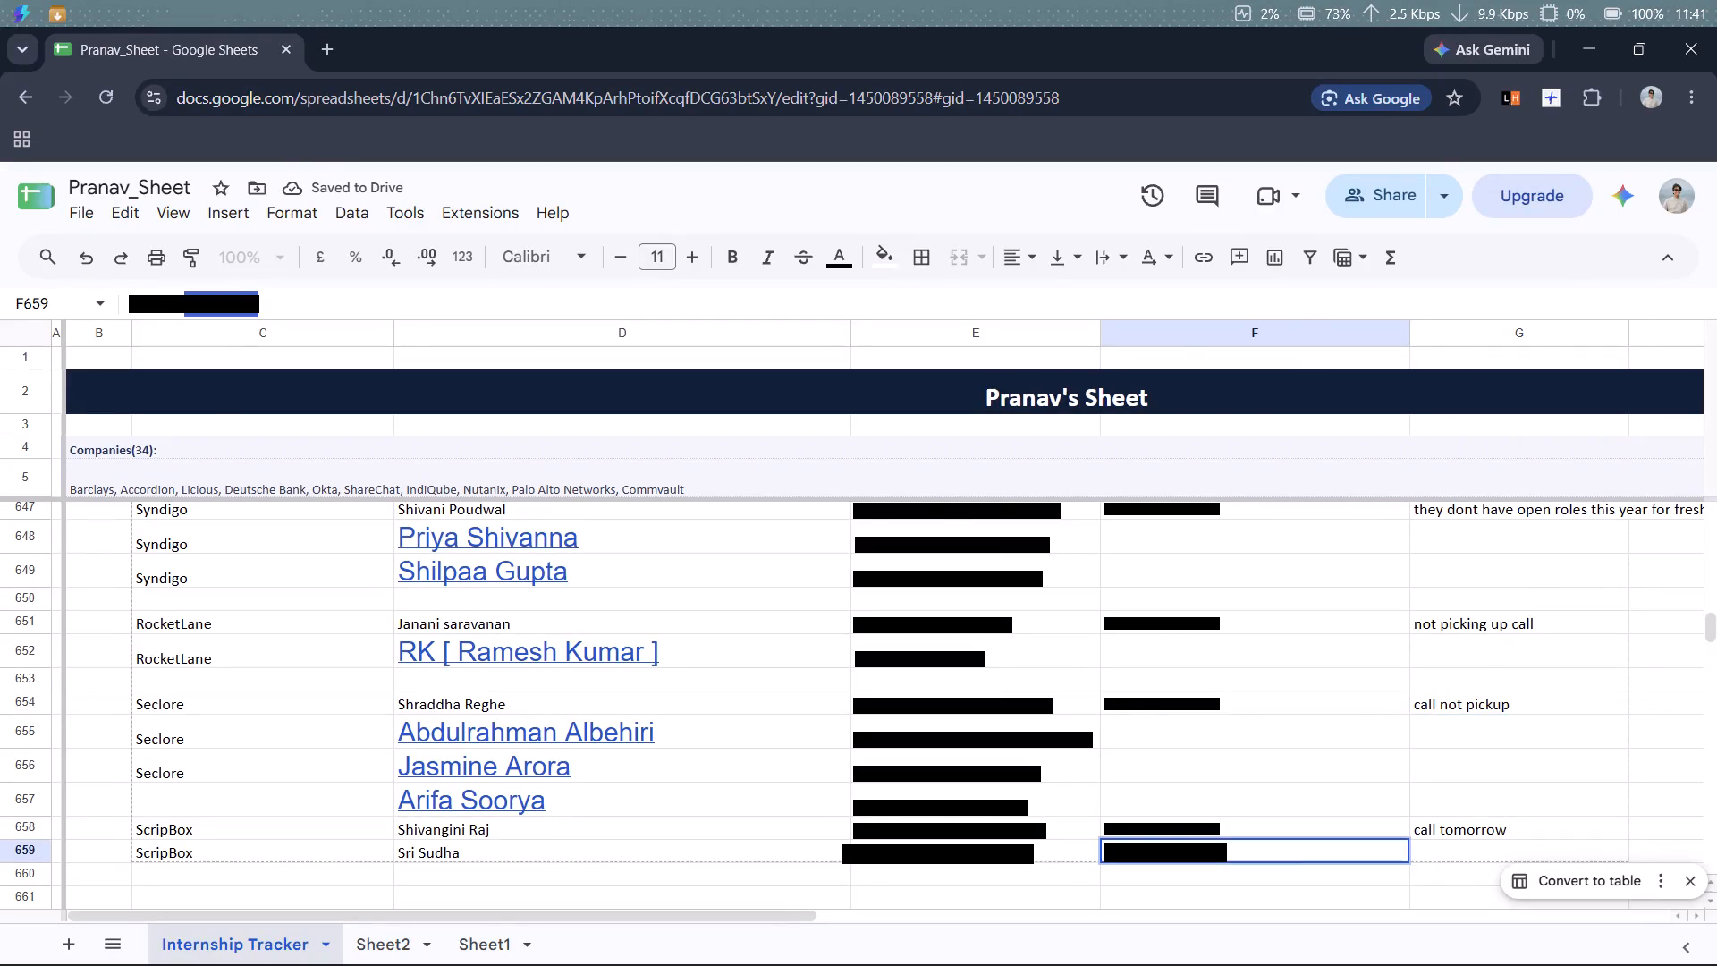
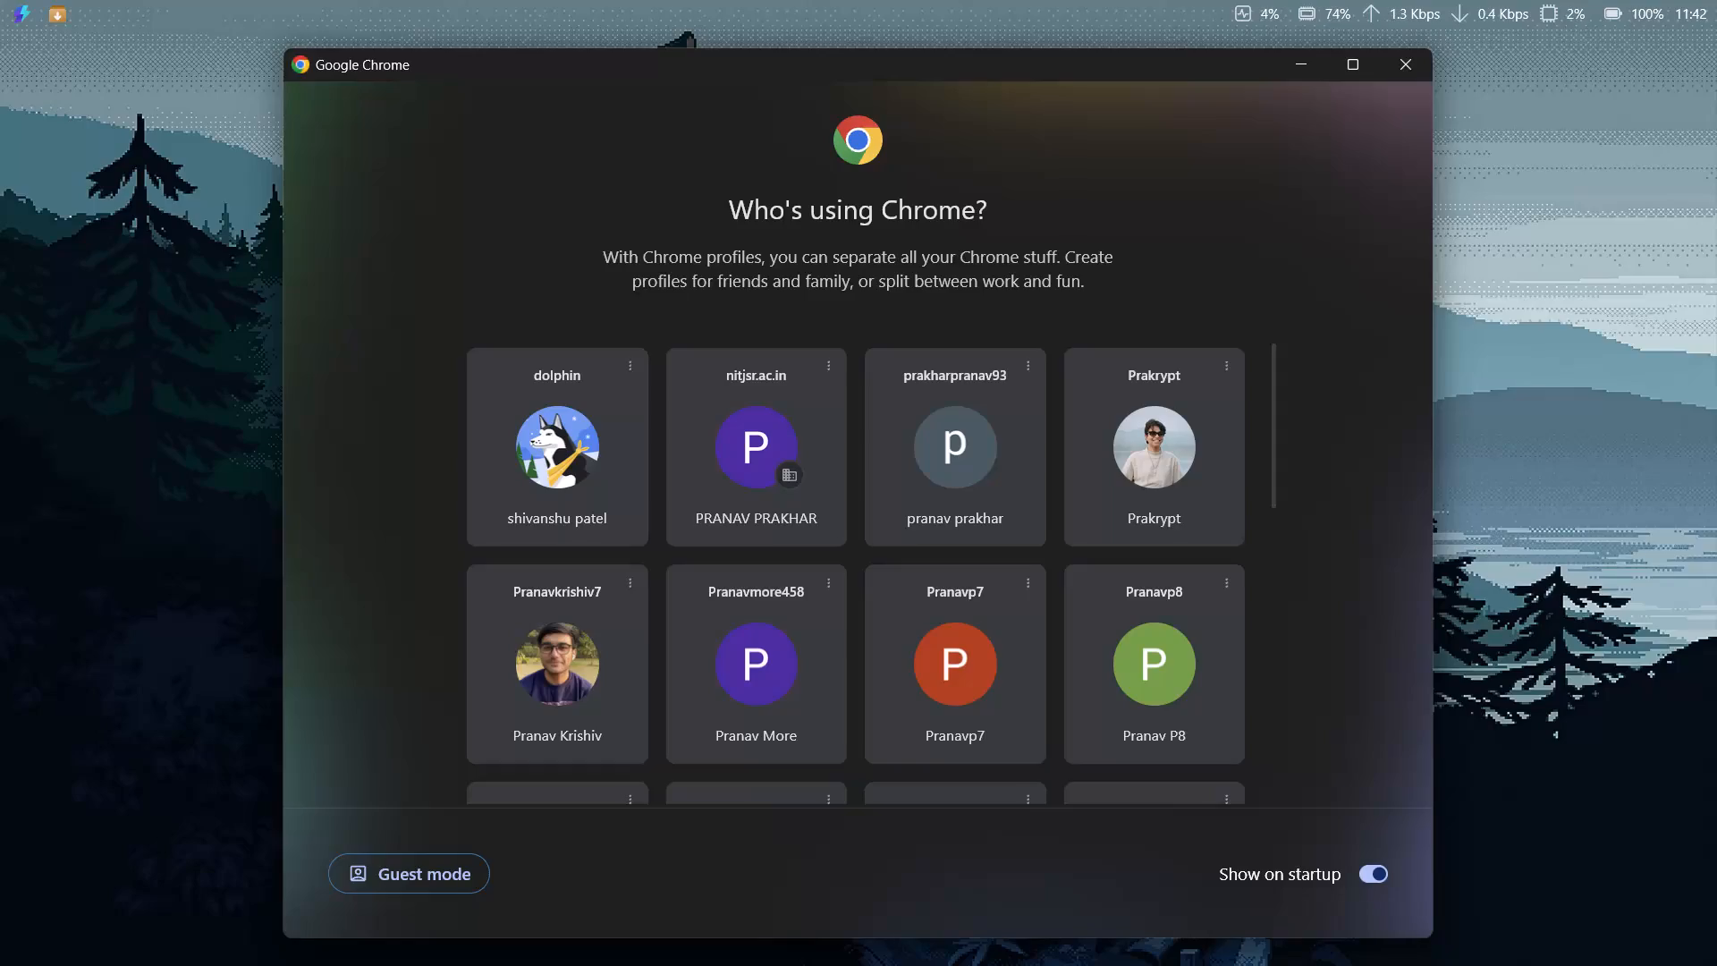
Close the Chrome profile chooser and return to the Internship Tracker in Pranav_Sheet, leaving the edit of cell F659.
{"action": "left_click", "coordinate": [1401, 67]}
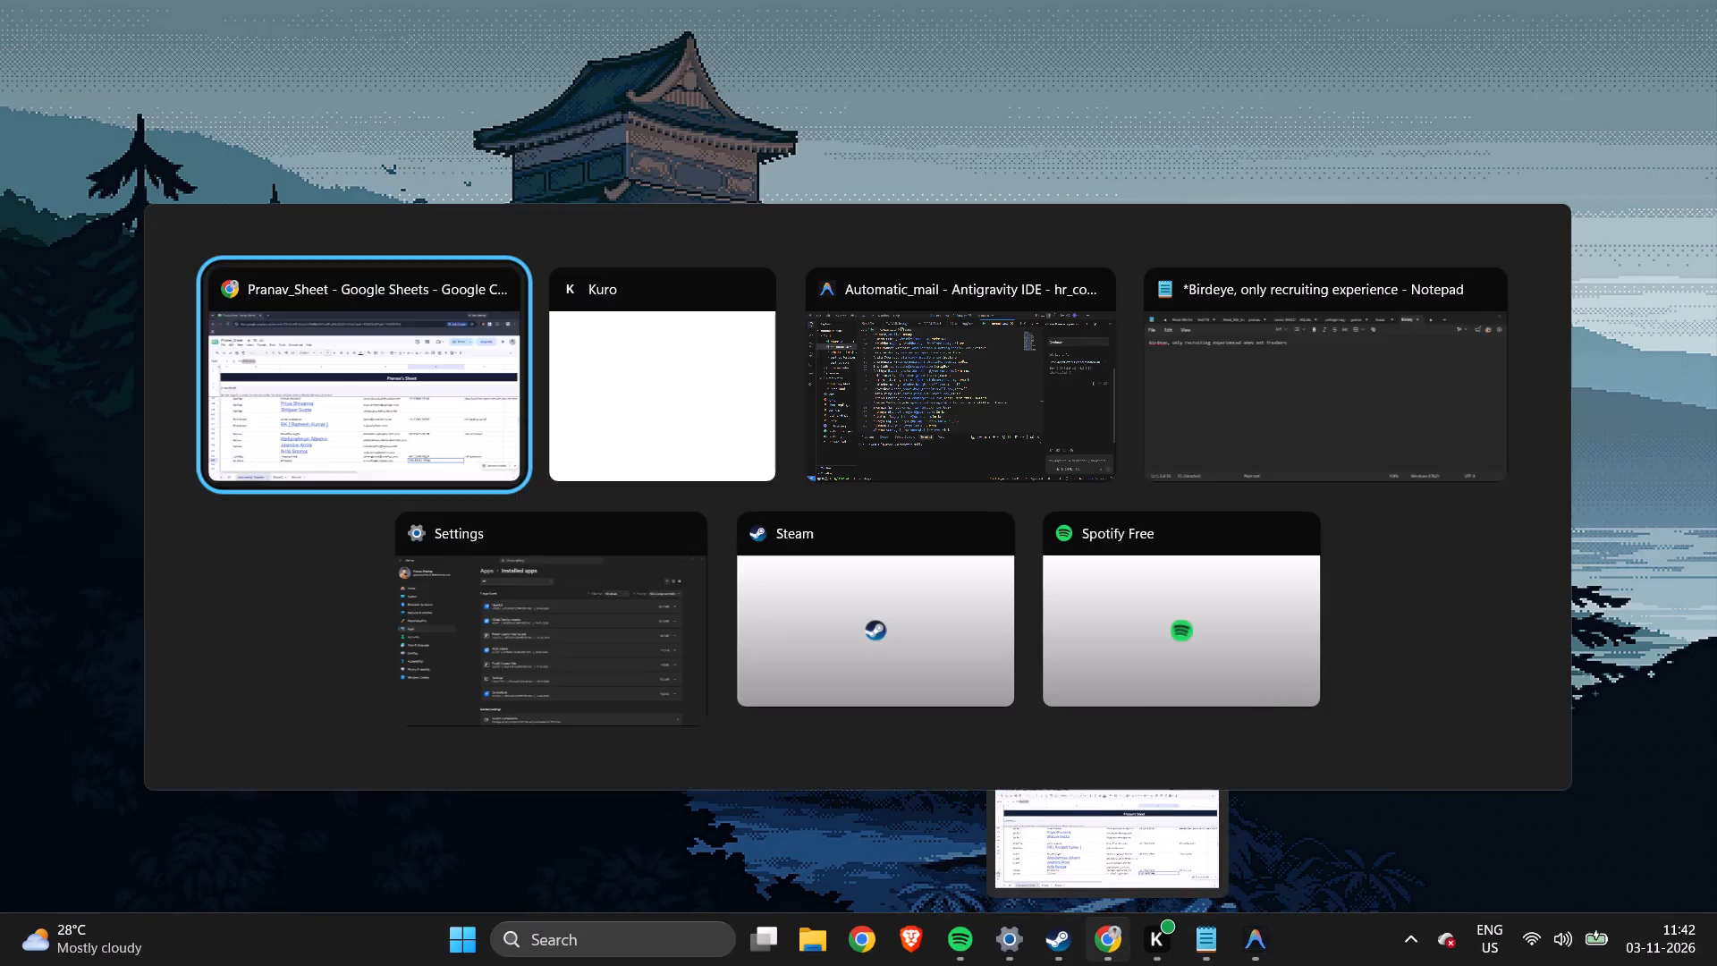
{"action": "scroll", "coordinate": [714, 741], "scroll_direction": "down", "scroll_amount": 1}
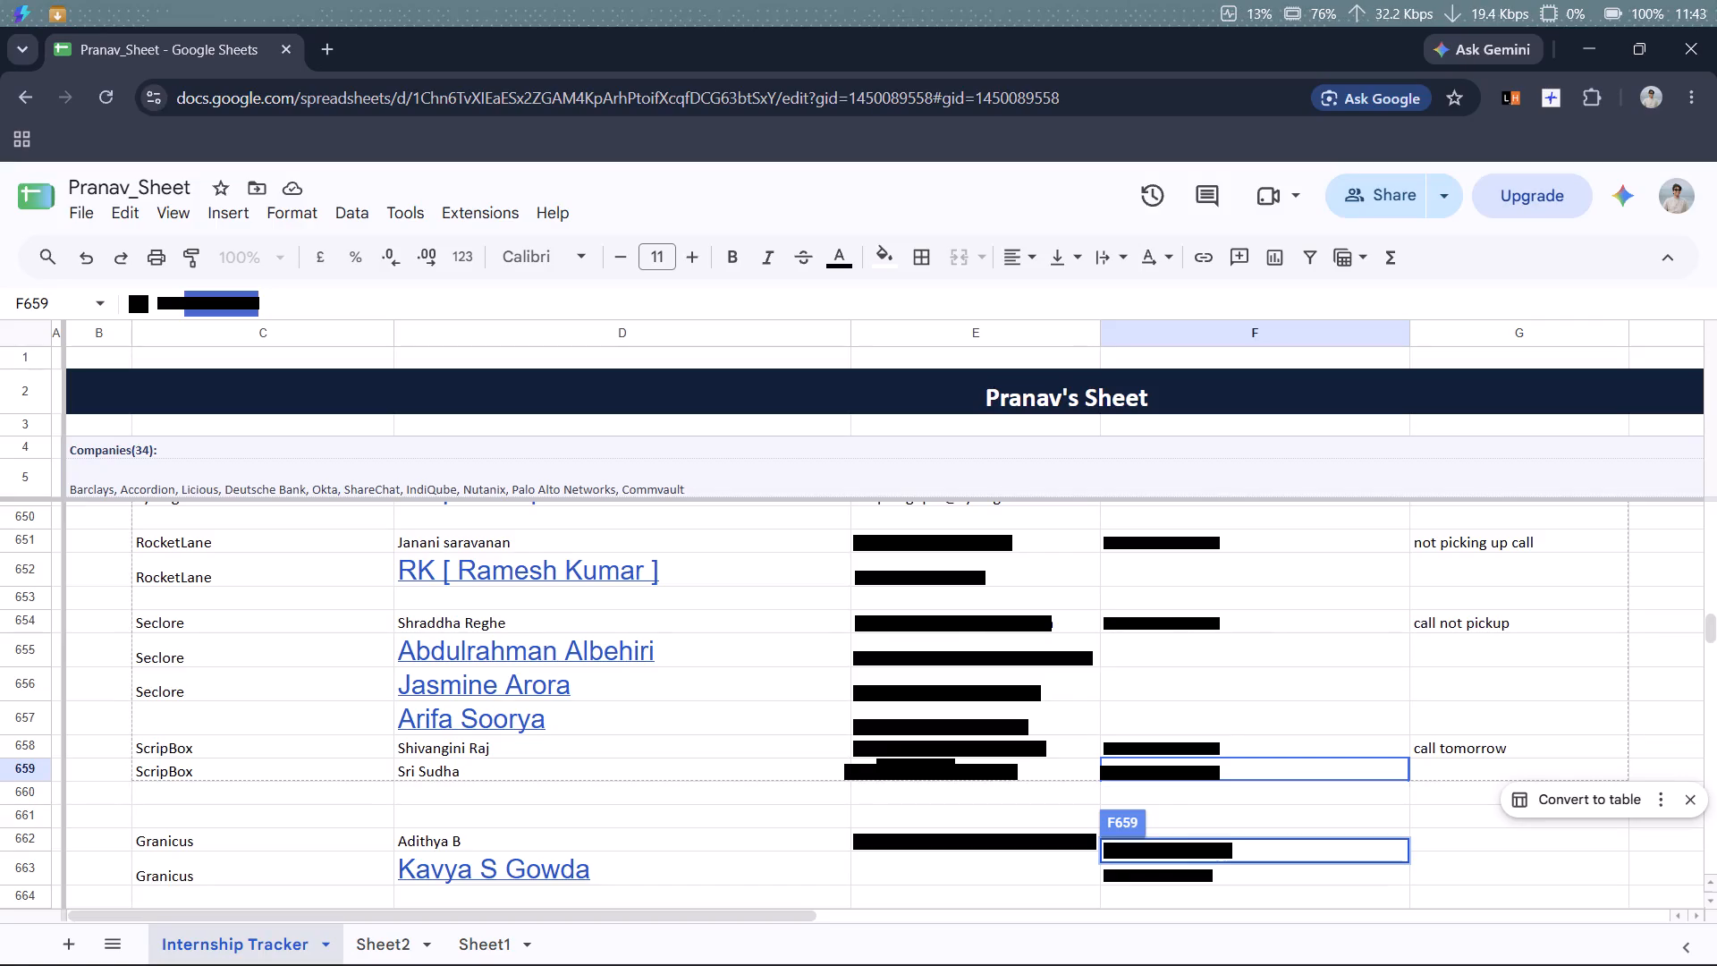
{"action": "left_click", "coordinate": [1227, 701]}
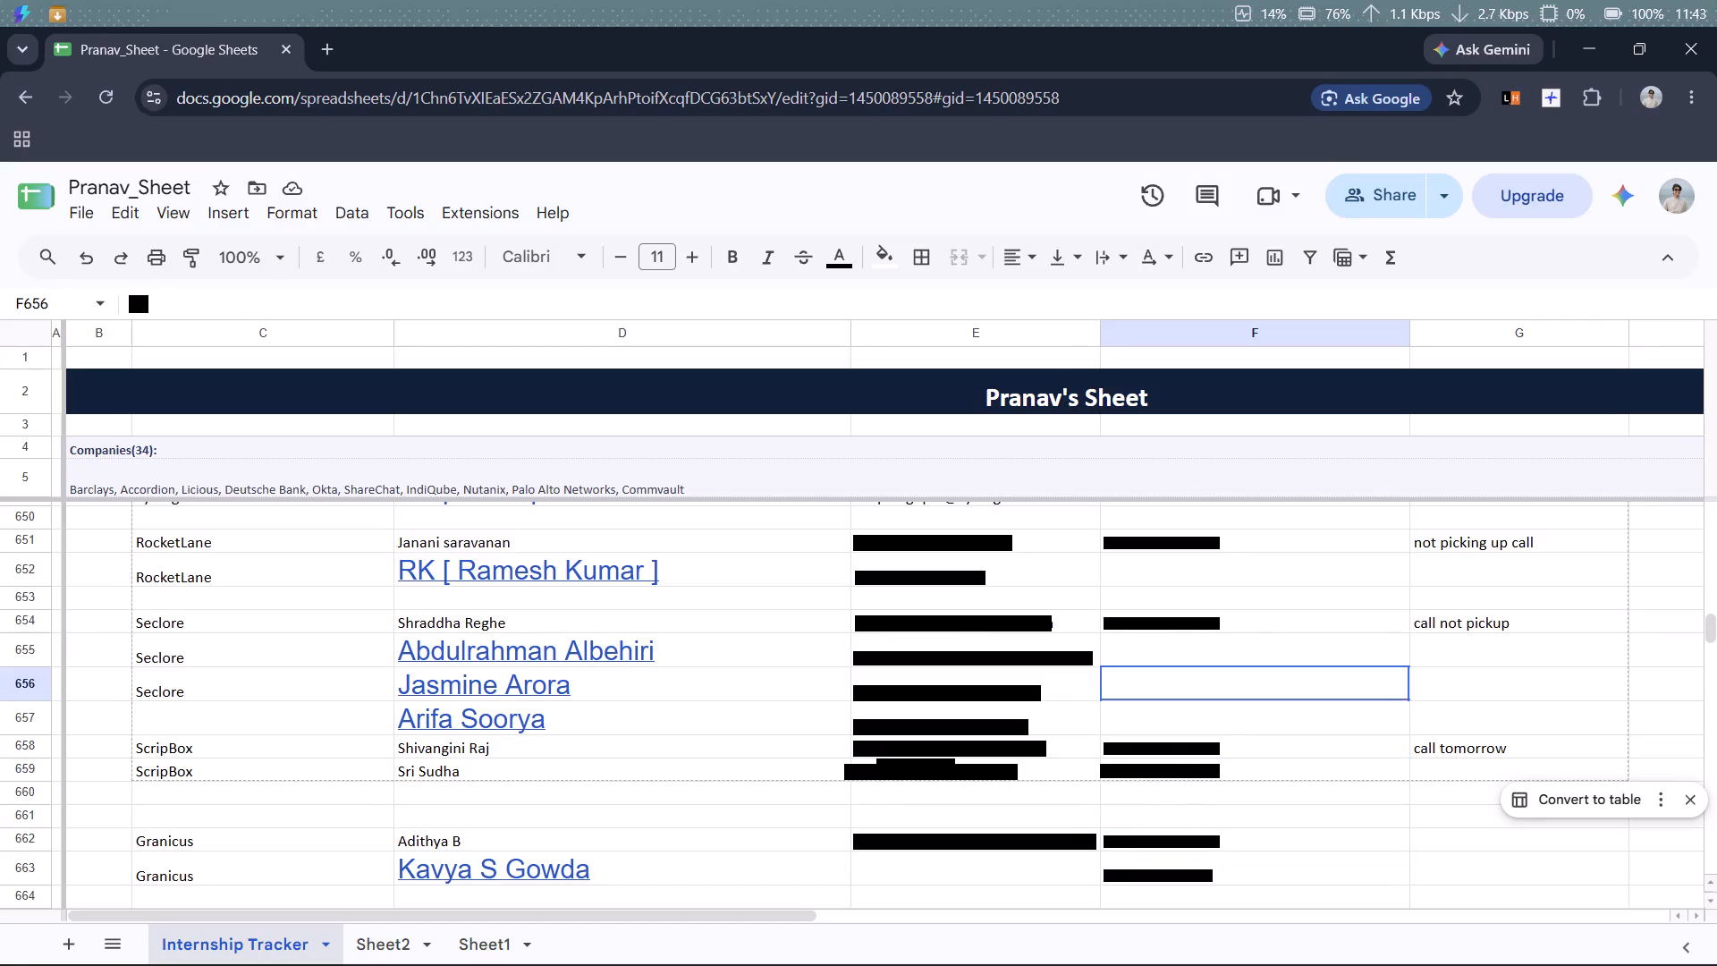
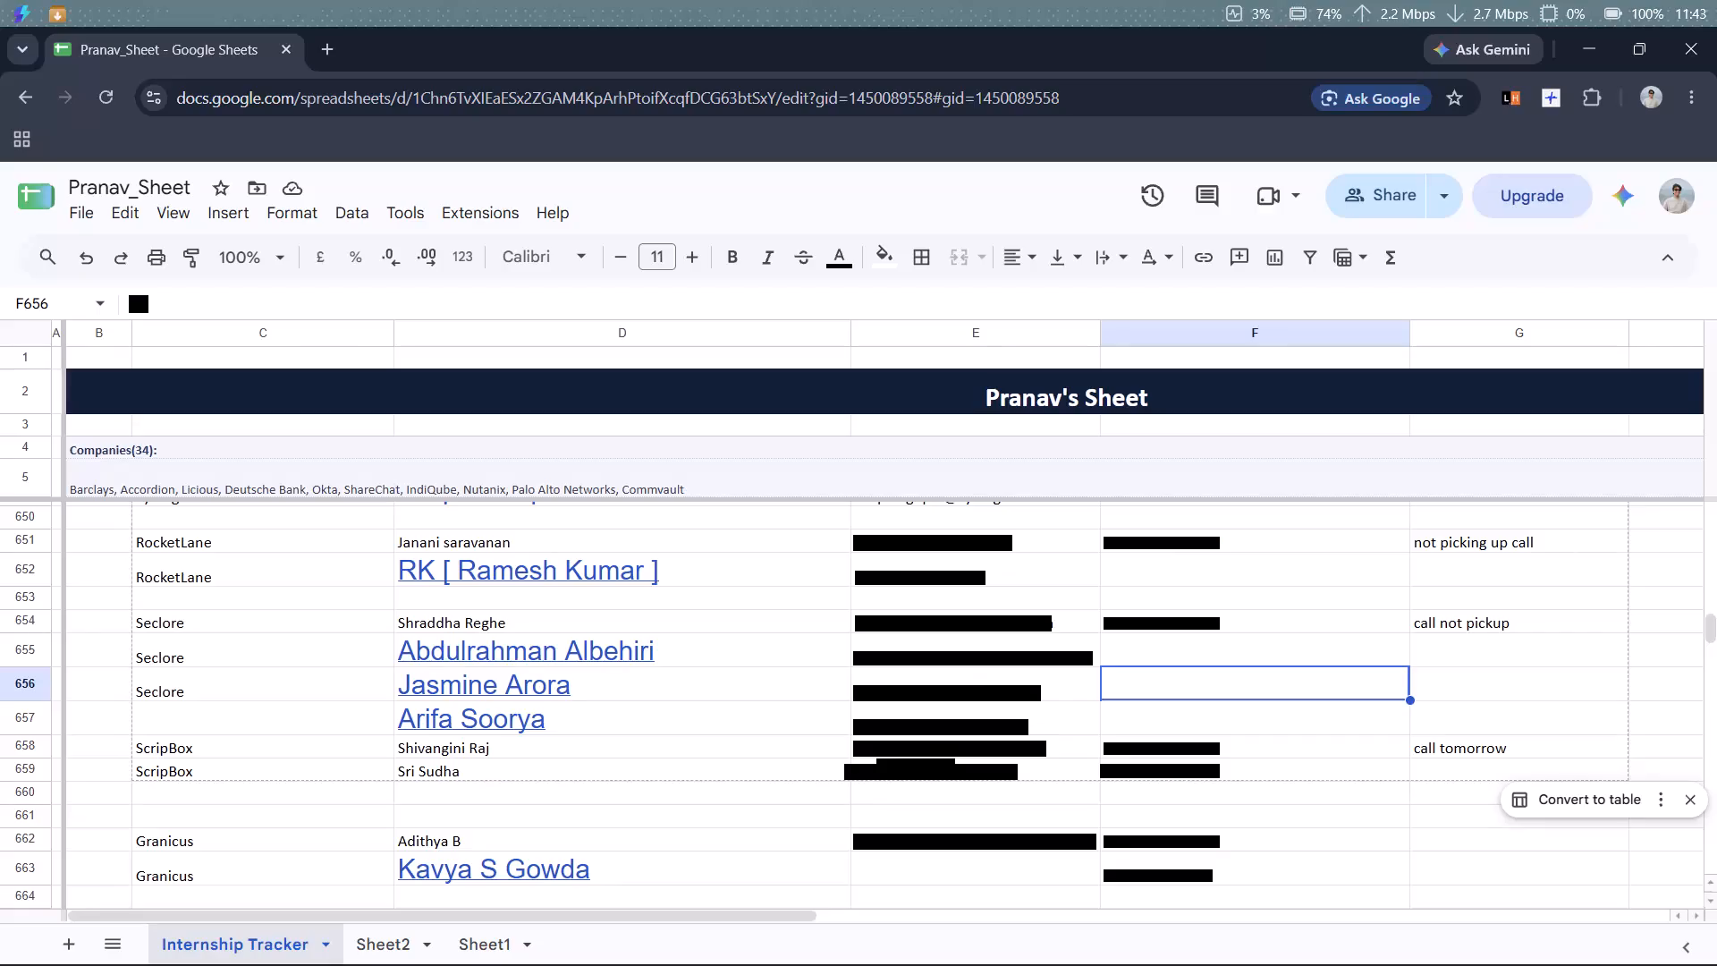
Log "wrong number" in column G for the second ScripBox contact in row 659.
{"action": "left_click", "coordinate": [1435, 770]}
{"action": "type", "text": "wronf"}
{"action": "key", "text": "BackSpace"}
{"action": "type", "text": "g number"}
Copy the trailing part of the first Granicus contact's phone number from cell F662.
{"action": "left_click", "coordinate": [1306, 848]}
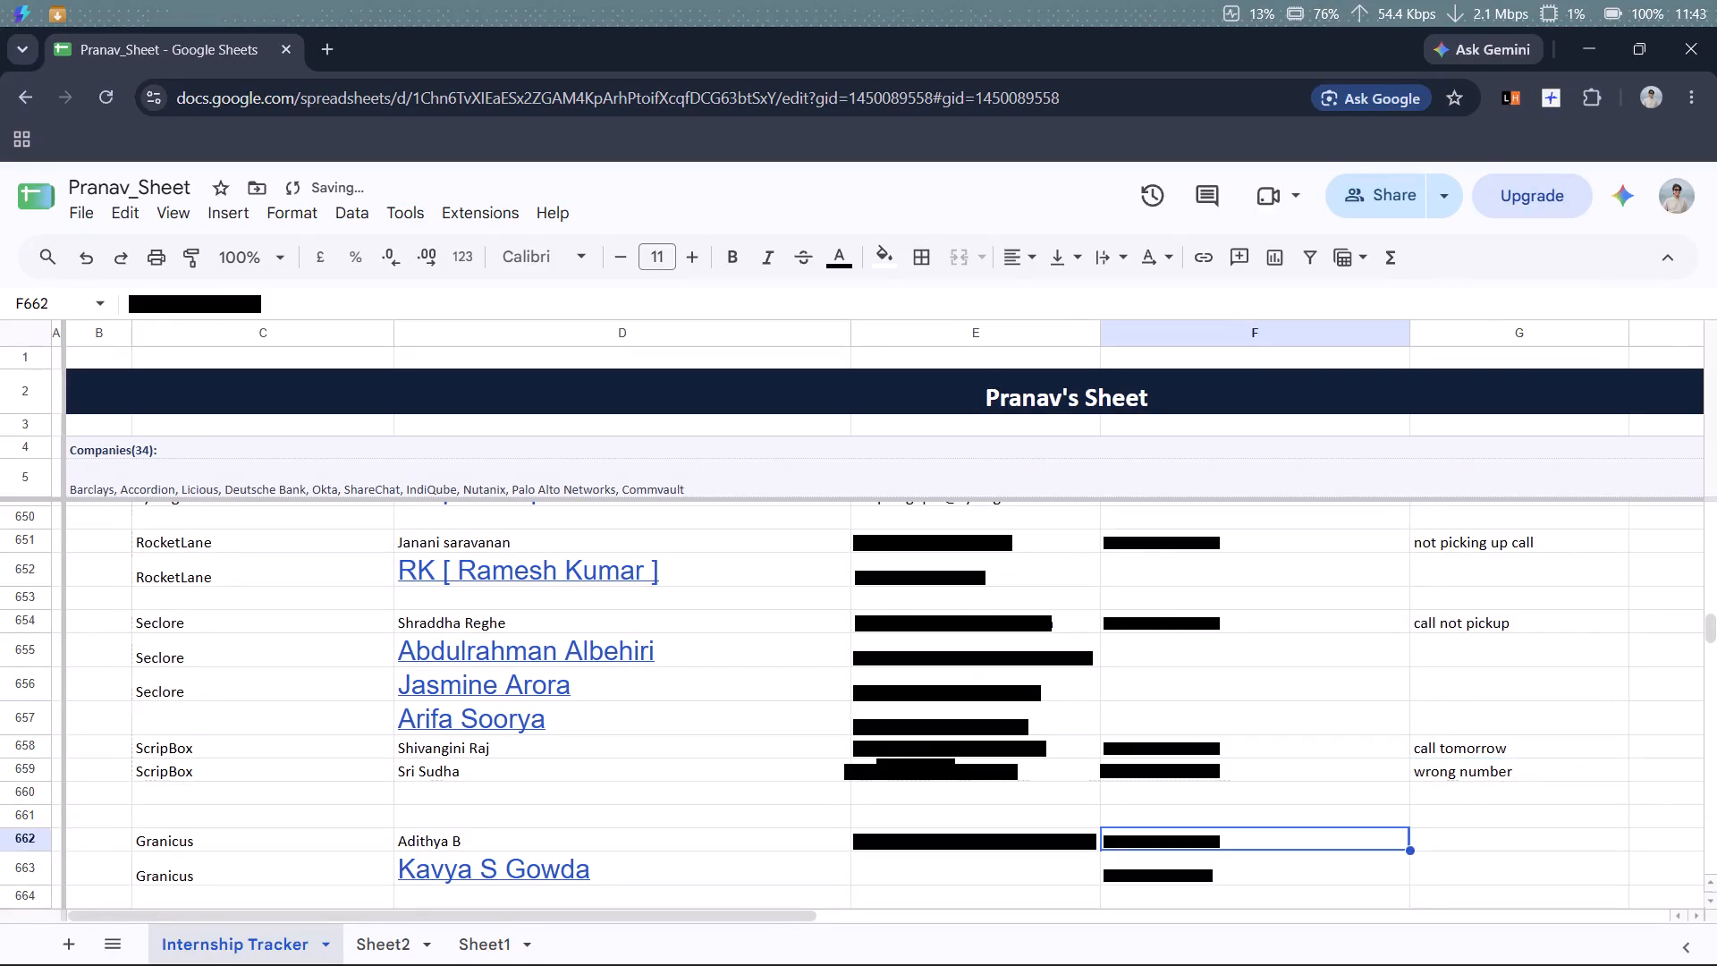
{"action": "scroll", "coordinate": [1306, 848], "scroll_direction": "down", "scroll_amount": 2}
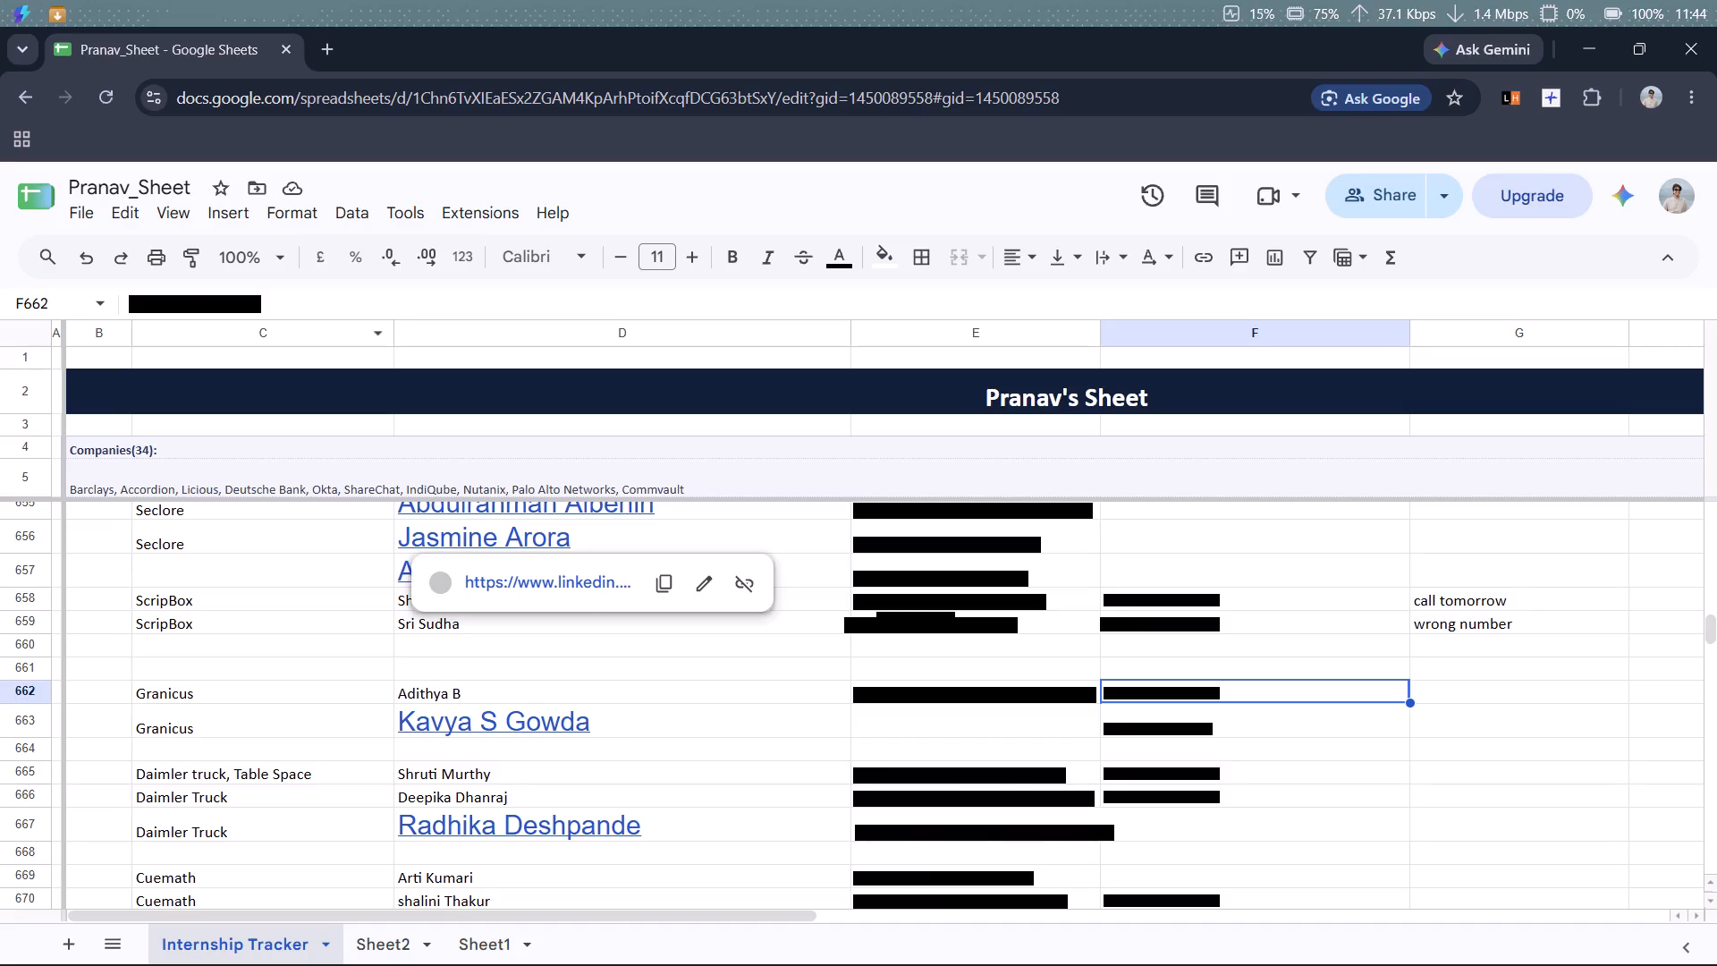
{"action": "left_click_drag", "start_coordinate": [260, 304], "coordinate": [187, 305]}
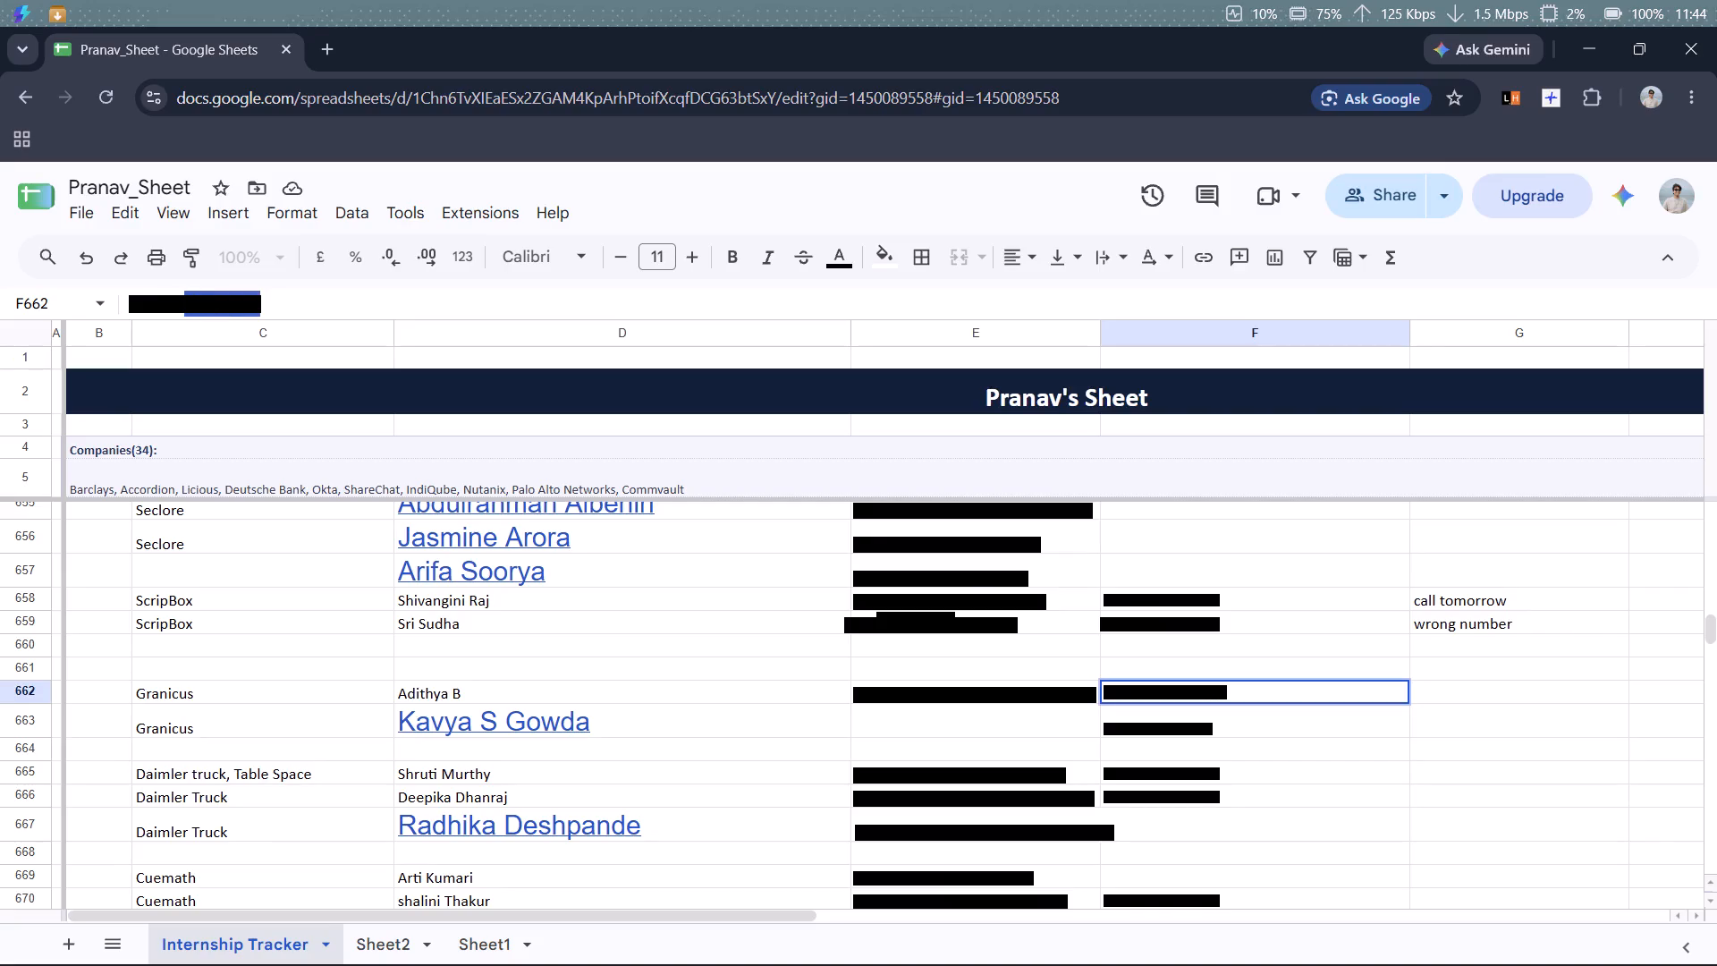
{"action": "left_click_drag", "start_coordinate": [187, 305], "coordinate": [189, 305]}
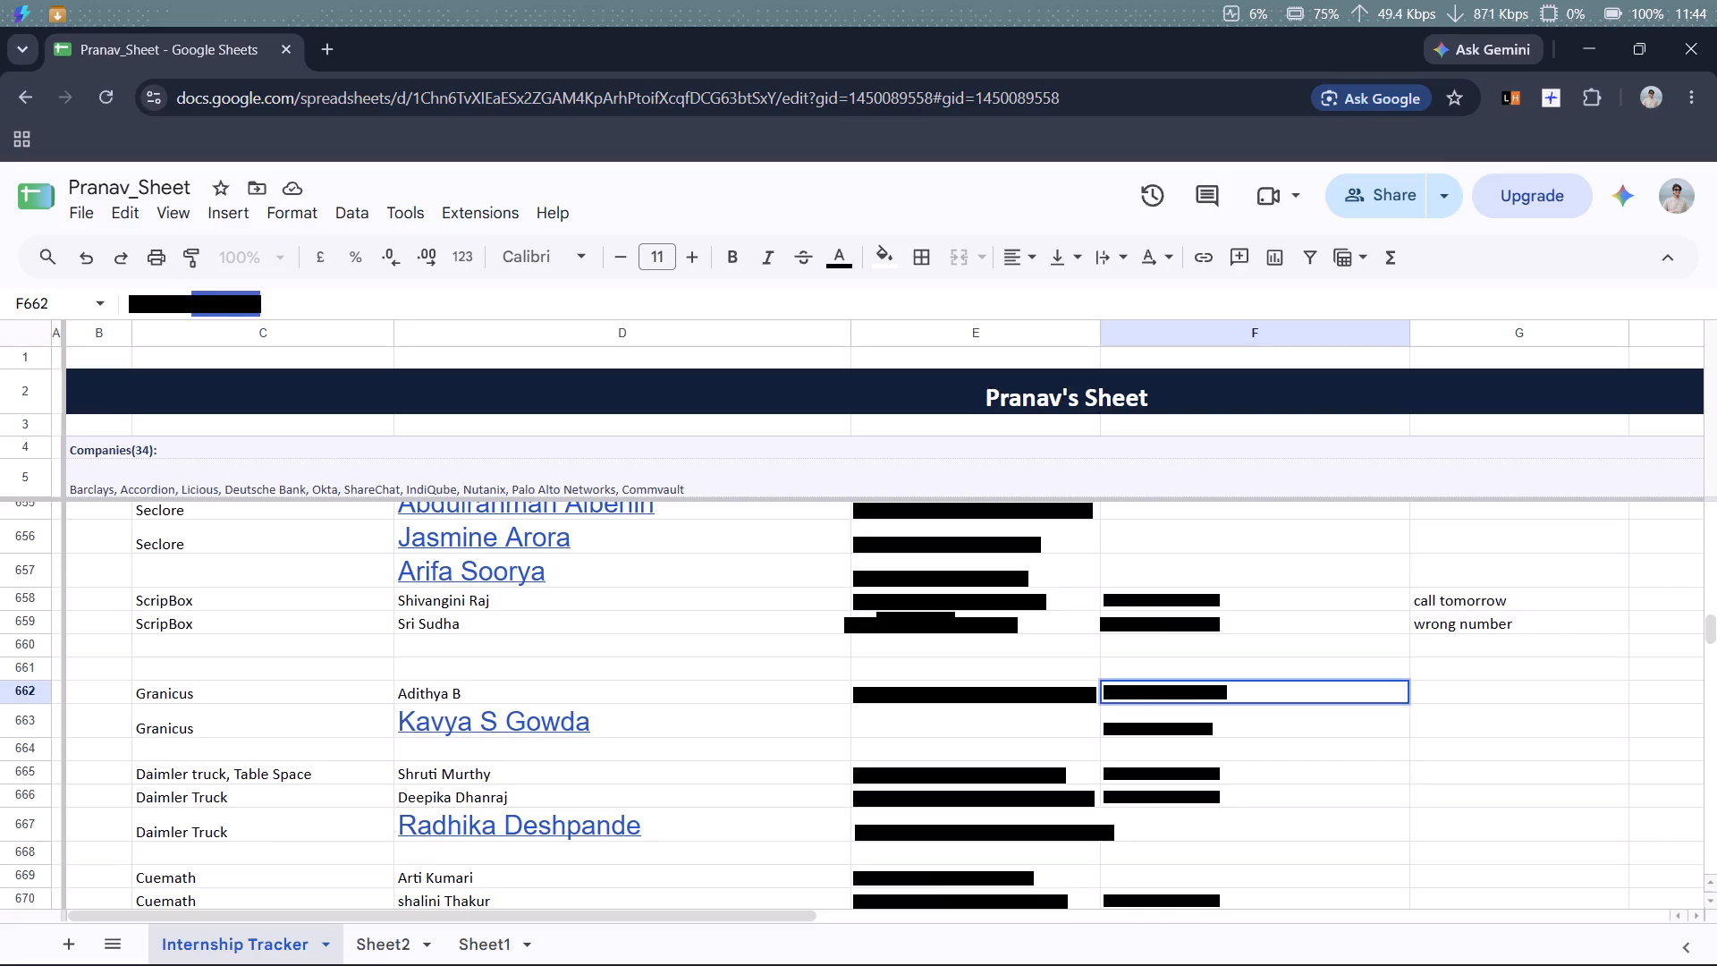
{"action": "key", "text": "shift+Left"}
{"action": "key", "text": "ctrl+c"}
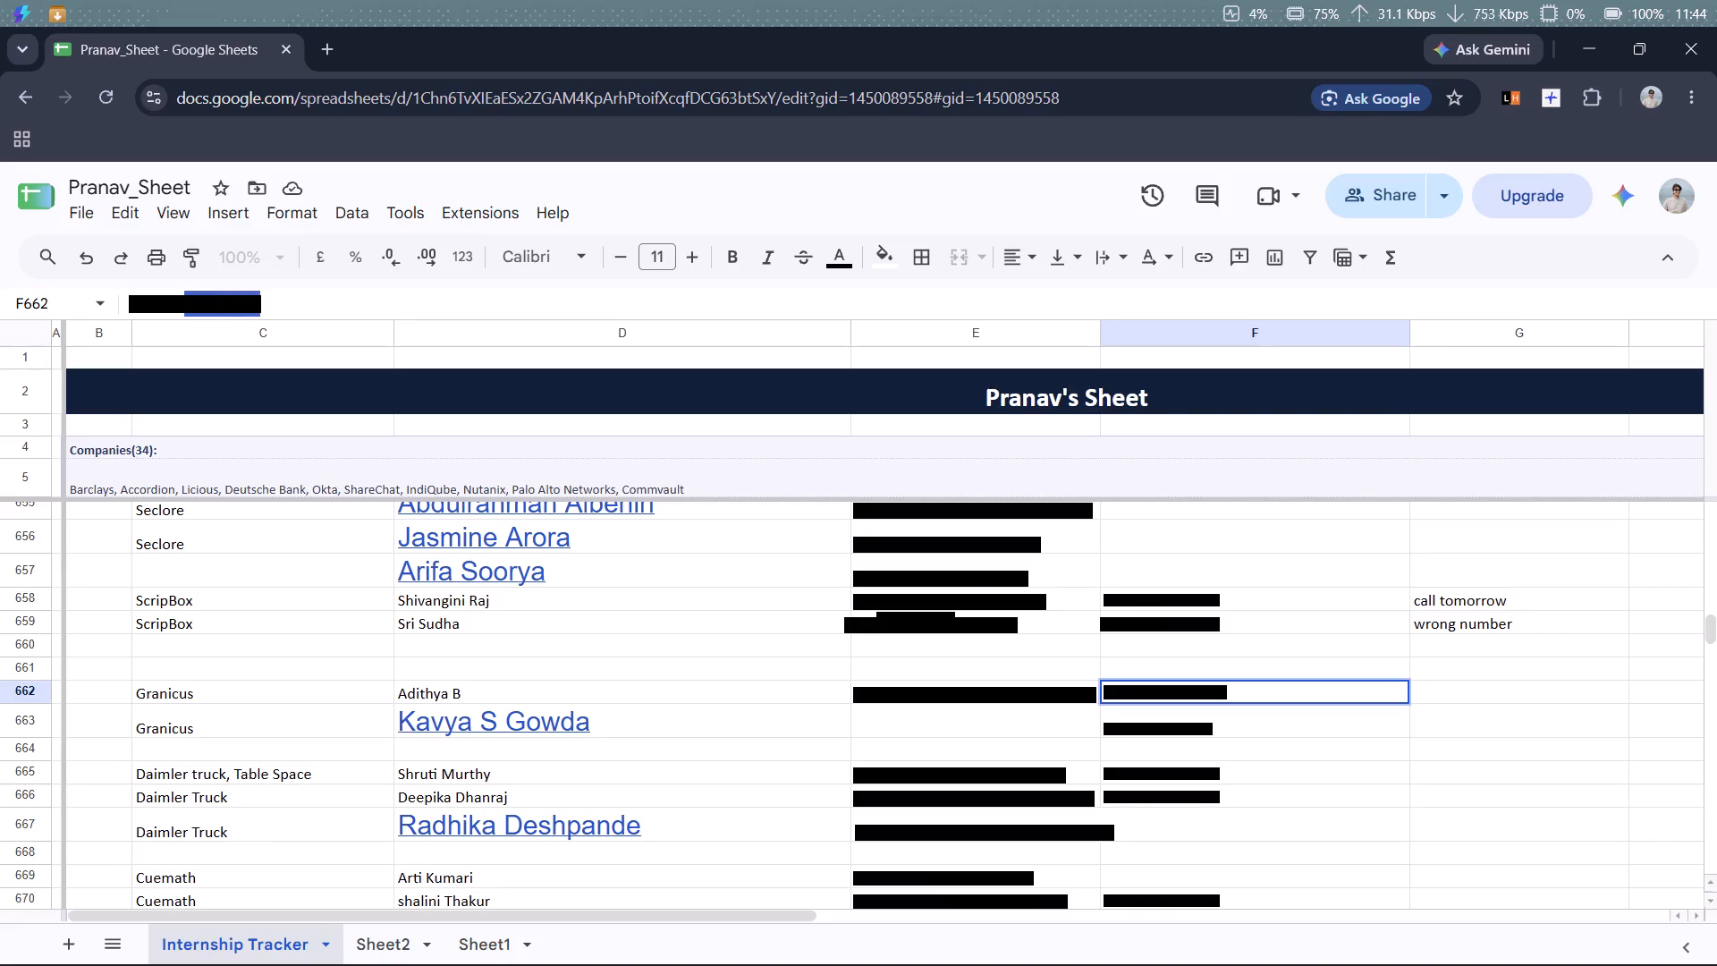
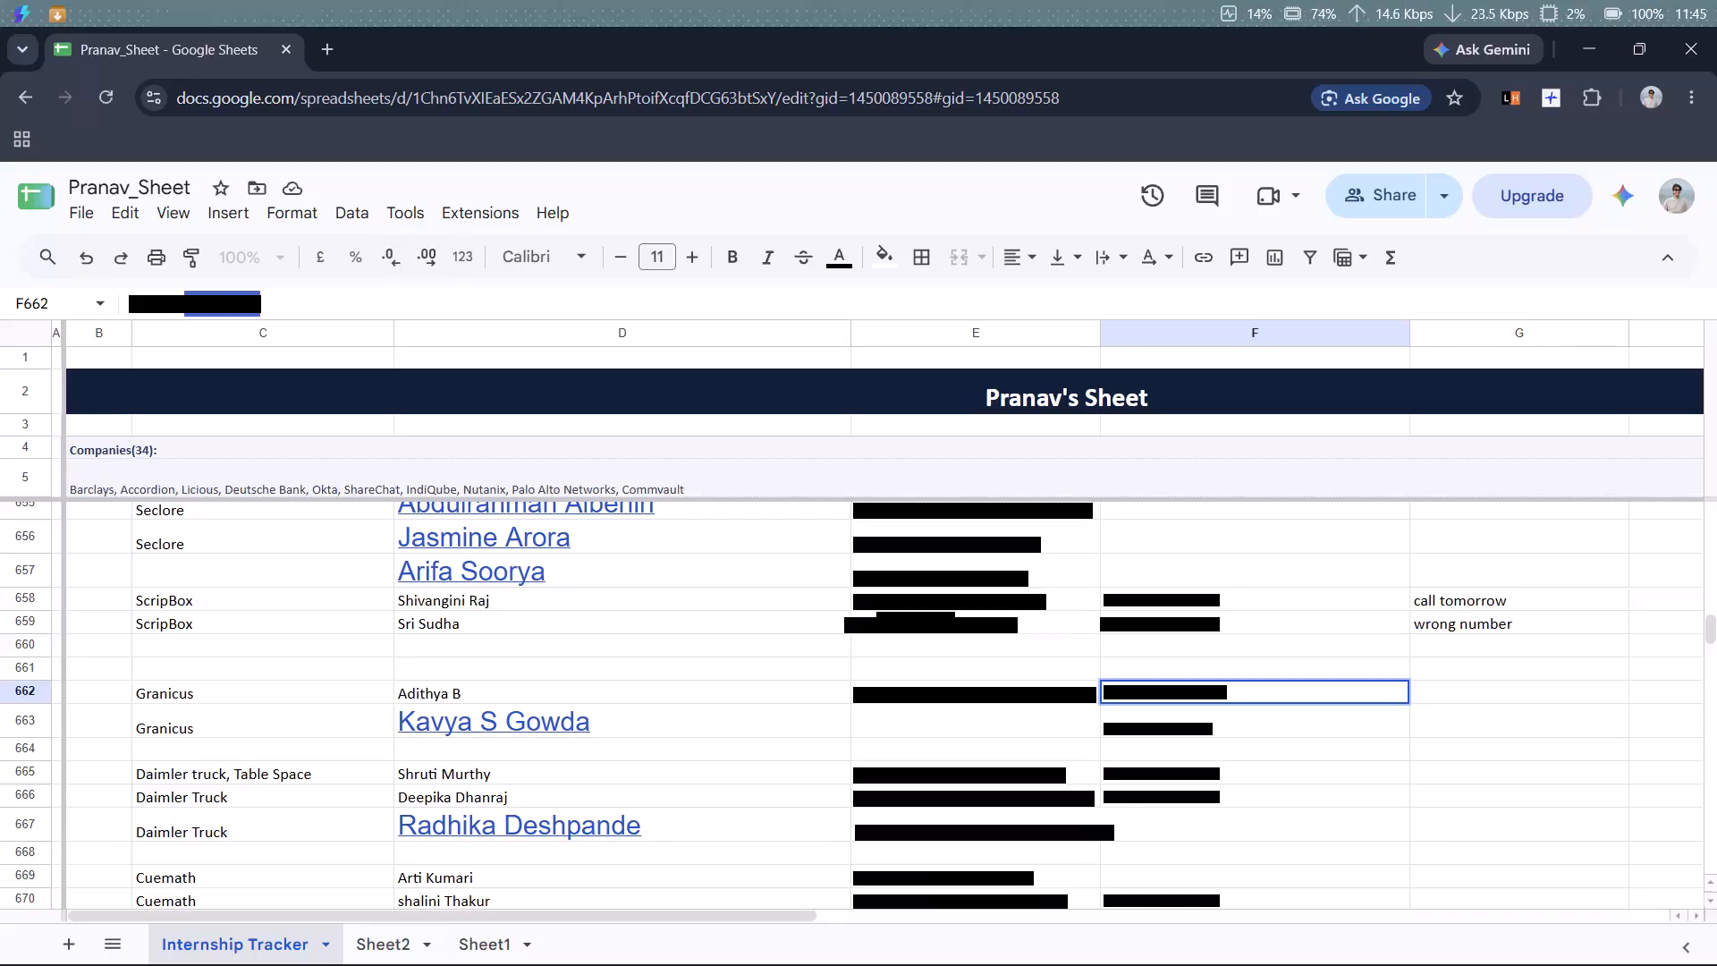
Log "hire only experience ones" in column G for the first Granicus contact in row 662.
{"action": "left_click", "coordinate": [1462, 690]}
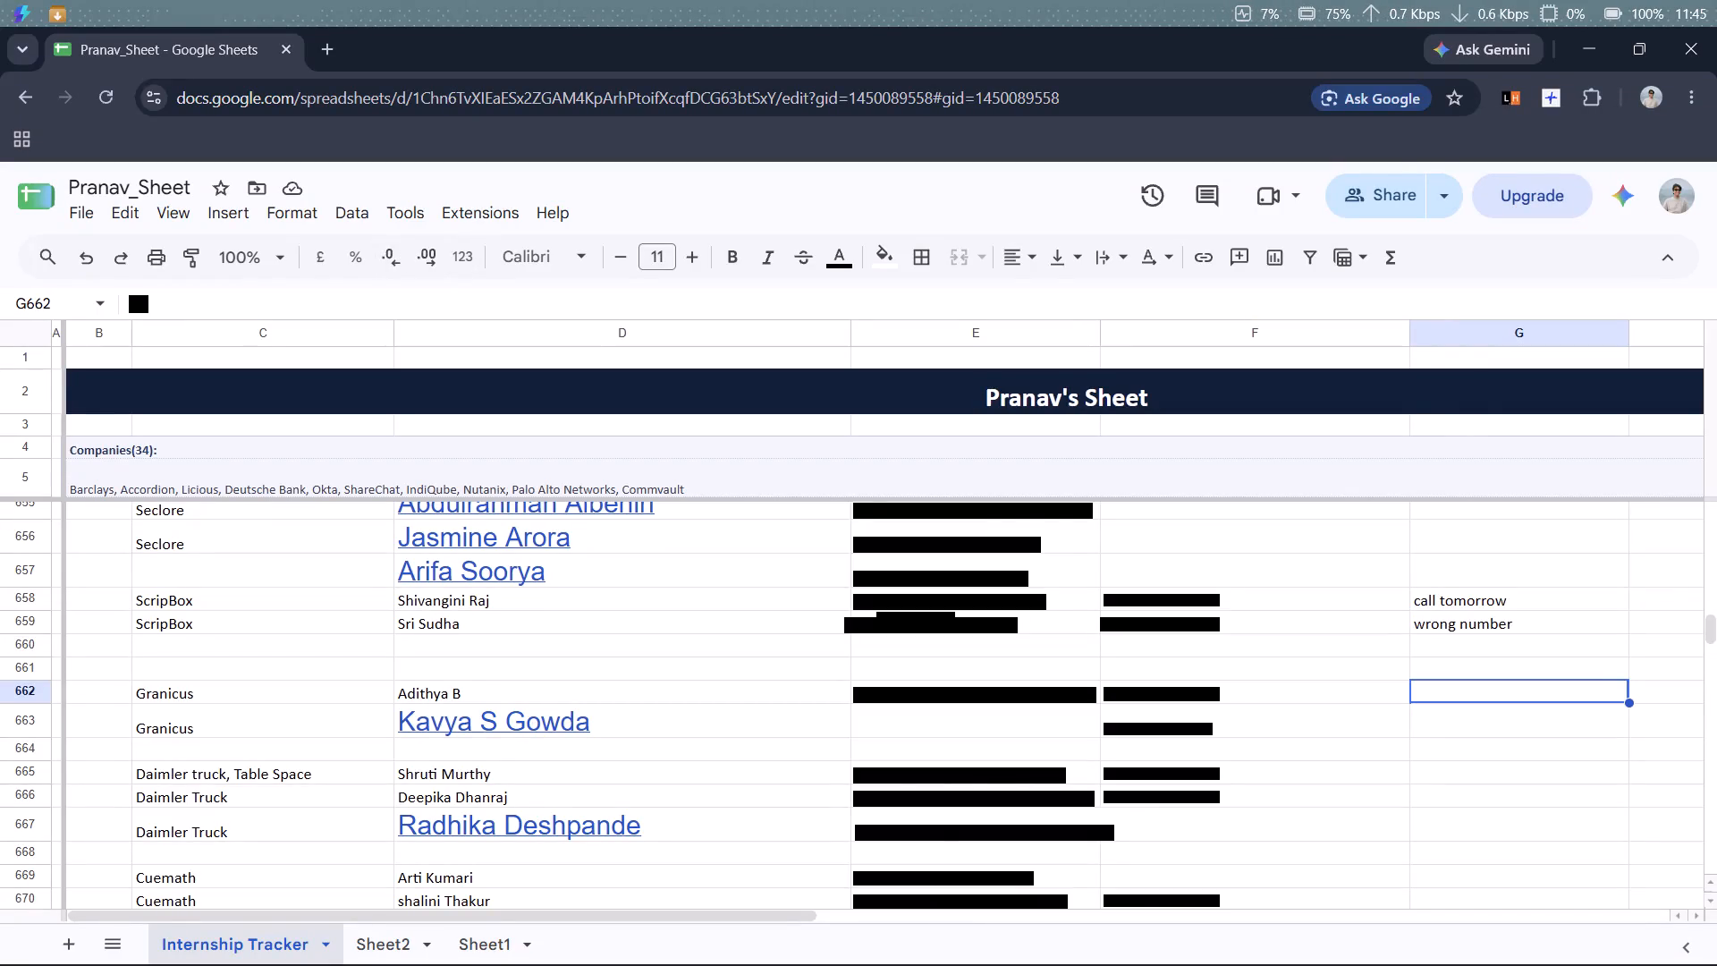
{"action": "type", "text": "hir"}
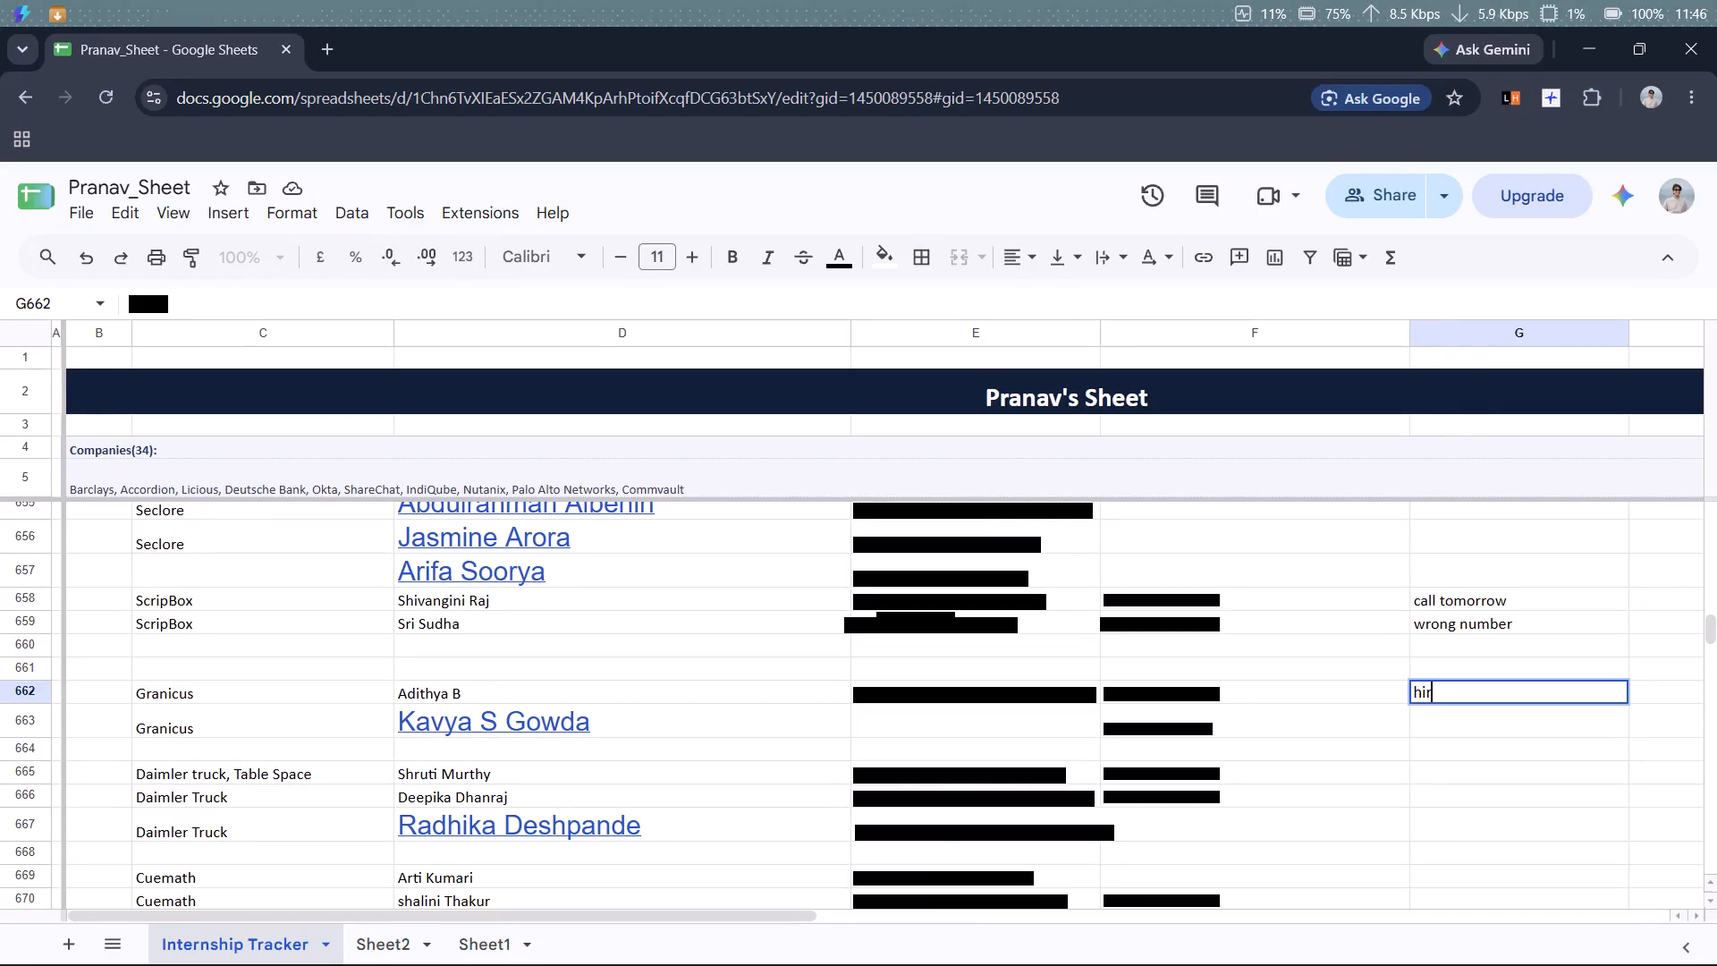
{"action": "key", "text": "space"}
{"action": "key", "text": "BackSpace"}
{"action": "type", "text": "e only experience ones"}
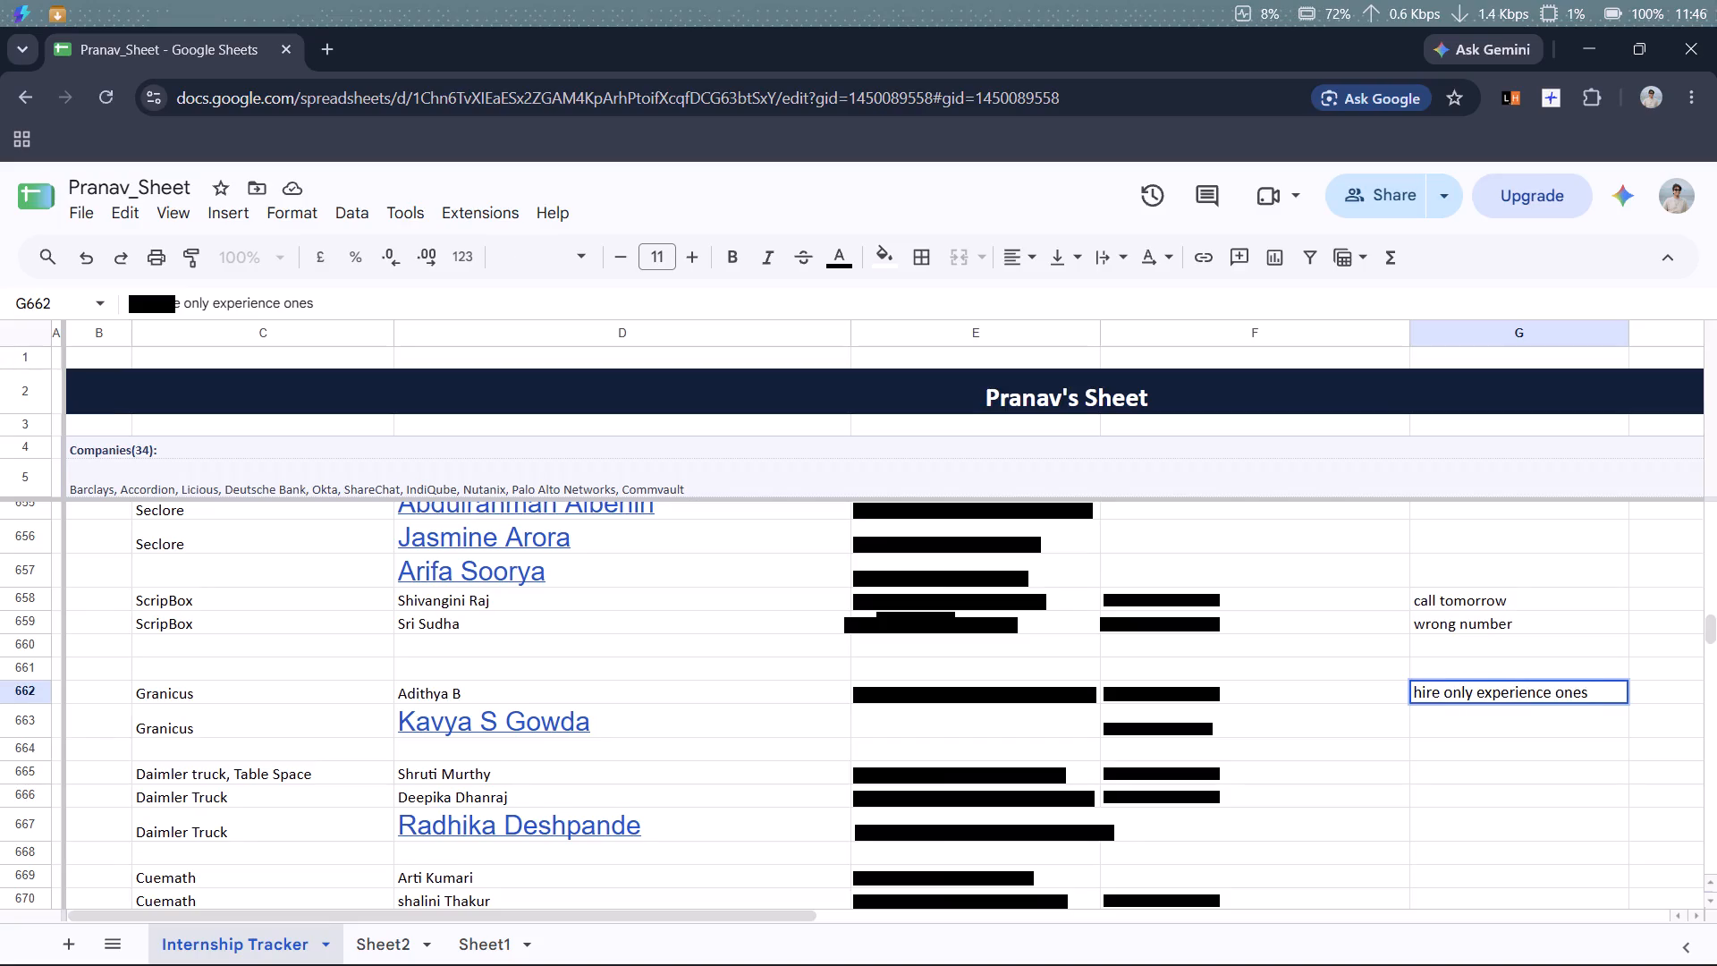
{"action": "left_click", "coordinate": [1412, 719]}
Copy the trailing part of the second Granicus contact's phone number from cell F663.
{"action": "left_click", "coordinate": [1220, 730]}
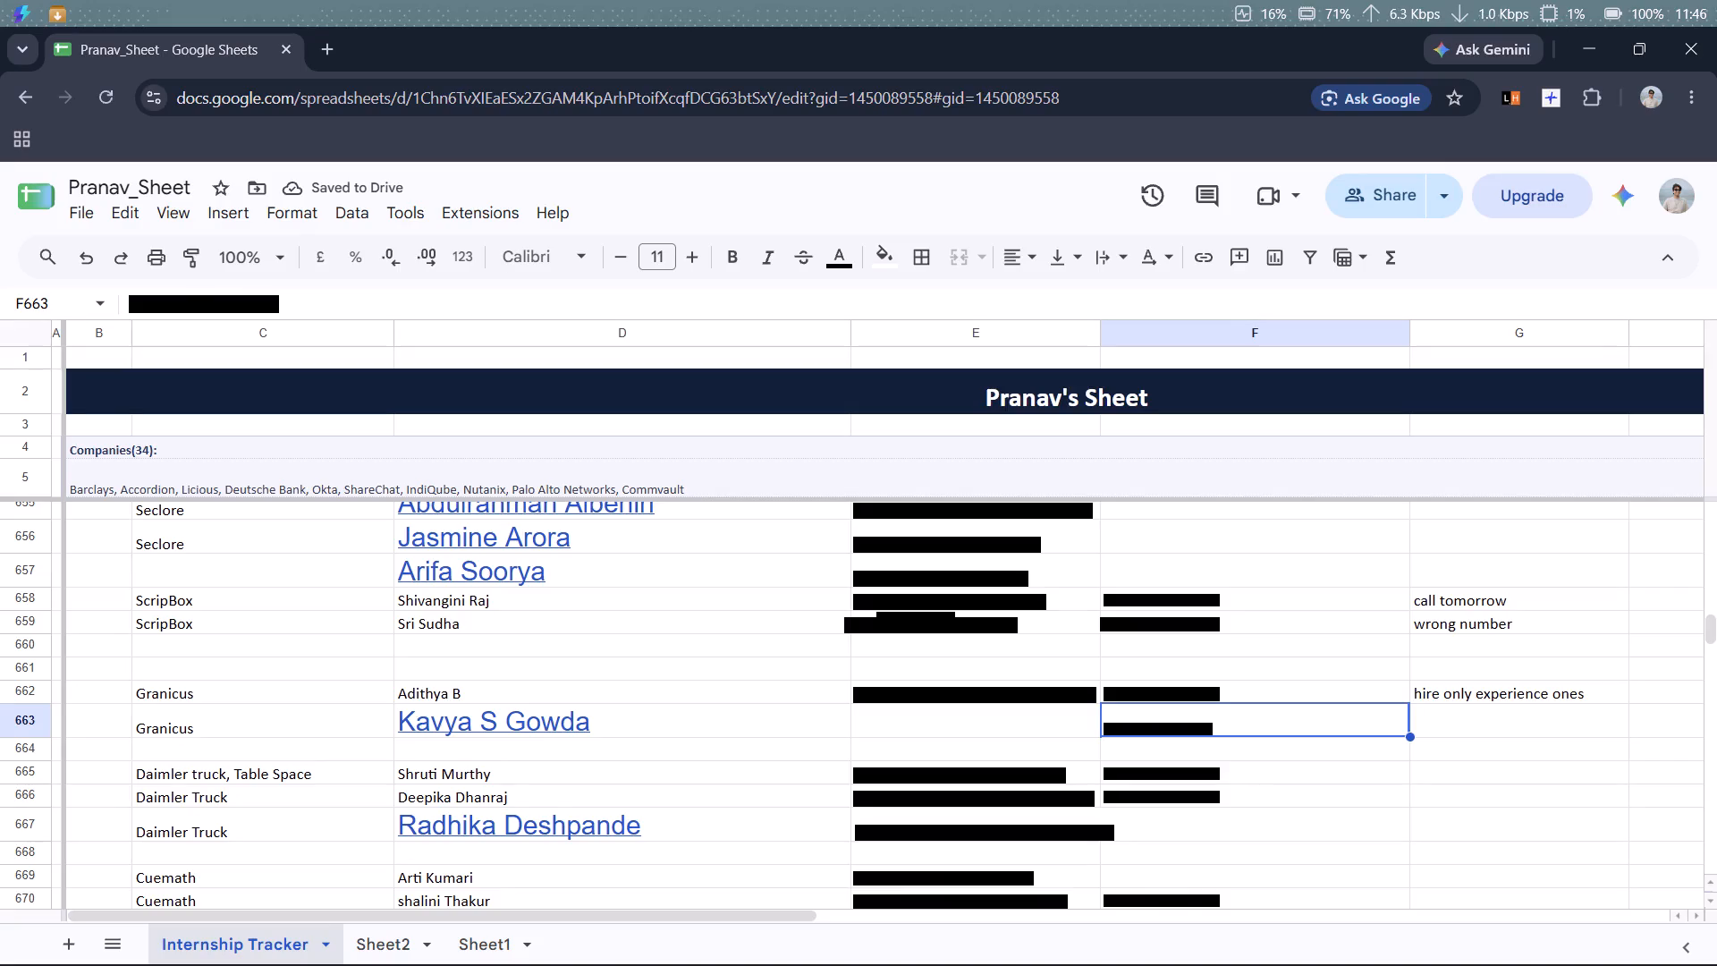
{"action": "left_click_drag", "start_coordinate": [261, 304], "coordinate": [181, 306]}
{"action": "key", "text": "ctrl+c"}
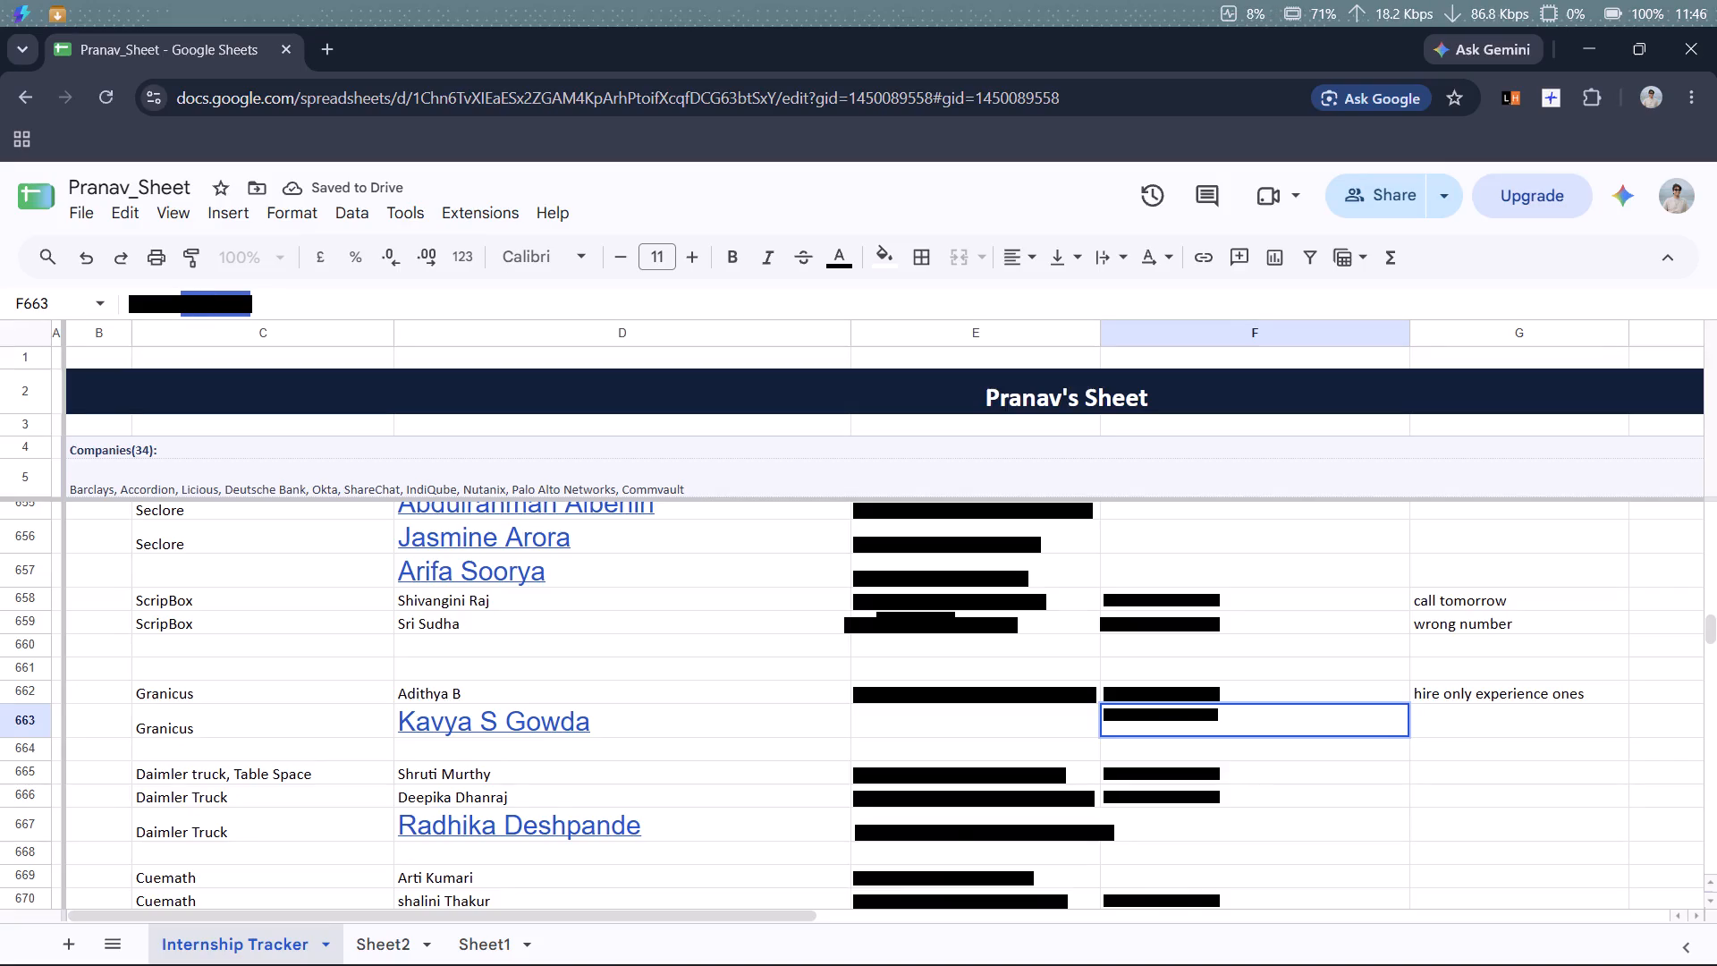
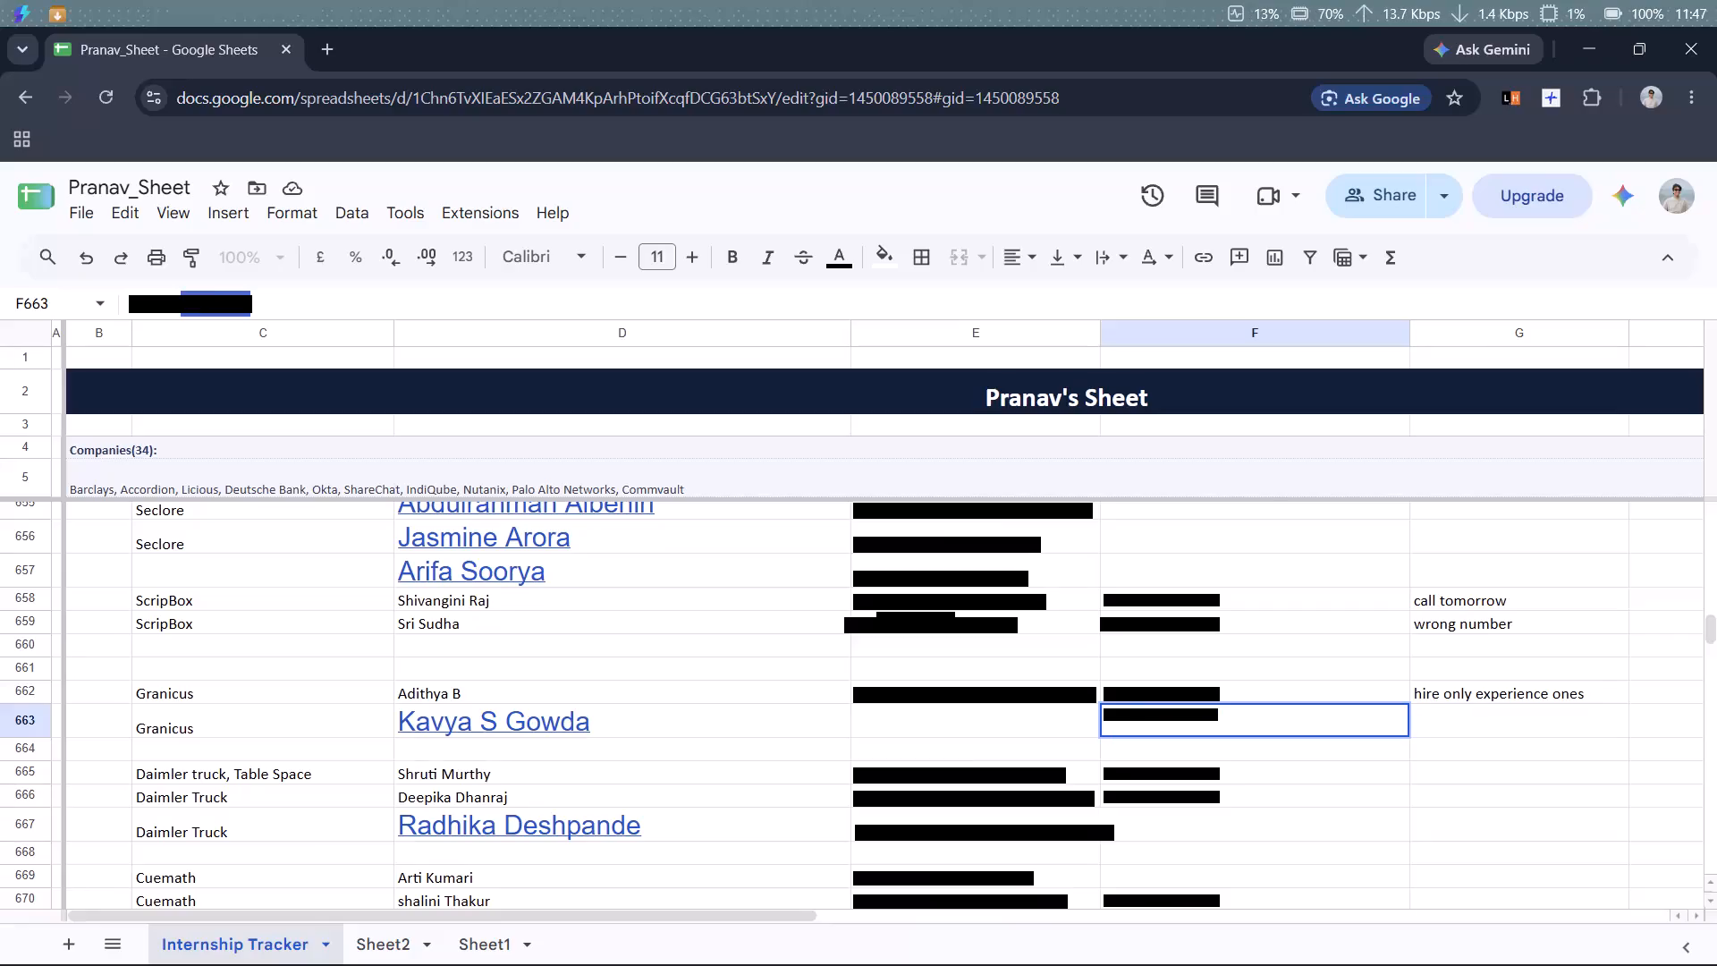
Log "not the right person" in column G for the second Granicus contact in row 663.
{"action": "left_click", "coordinate": [1451, 725]}
{"action": "type", "text": "not the righ"}
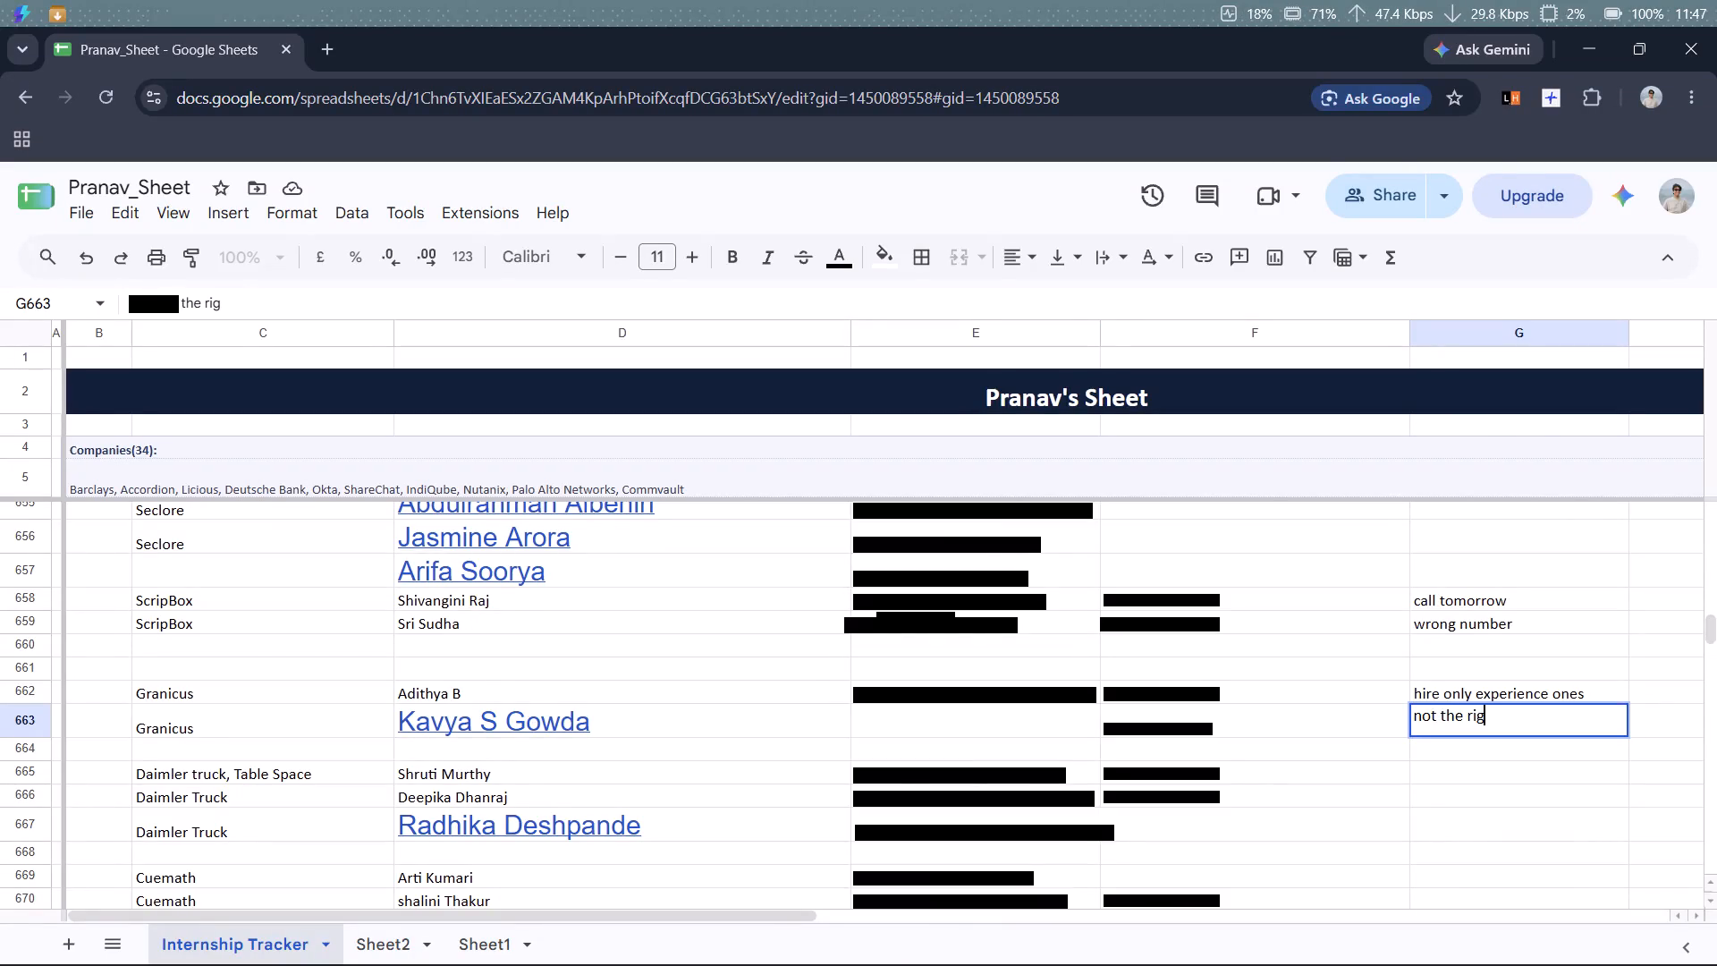
{"action": "key", "text": "space"}
{"action": "key", "text": "BackSpace"}
{"action": "type", "text": "t person"}
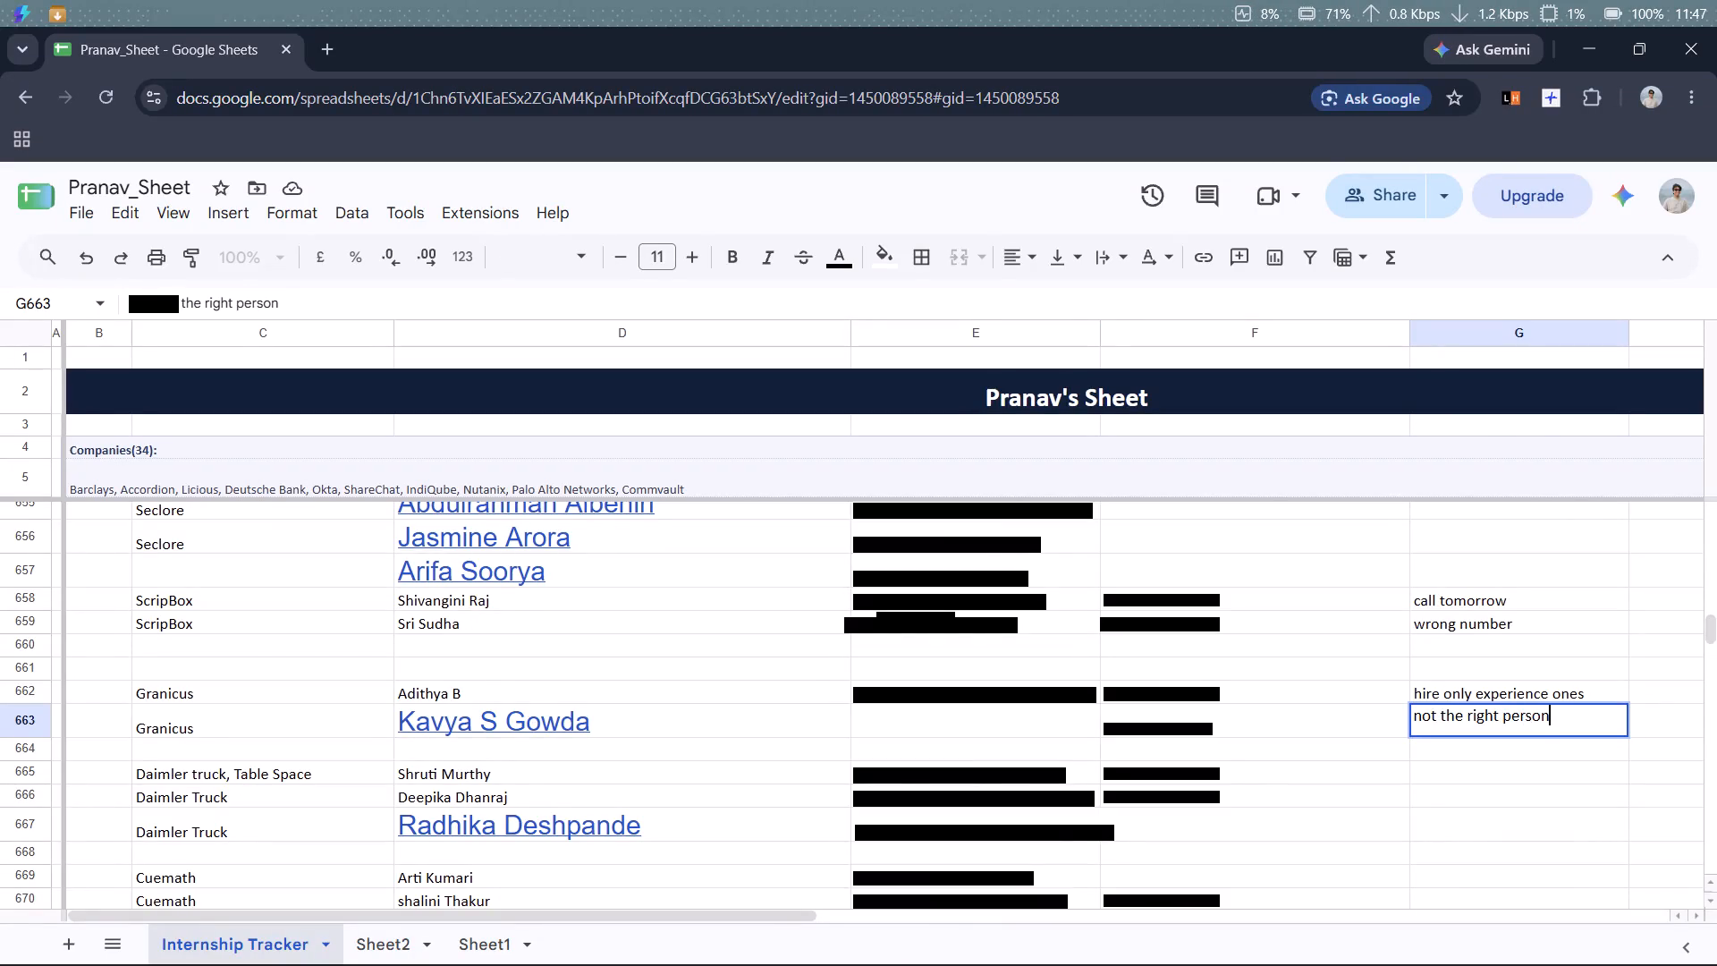
{"action": "left_click", "coordinate": [1467, 761]}
Log "converted" in column G for the Daimler truck, Table Space contact in row 665.
{"action": "left_click", "coordinate": [1455, 788]}
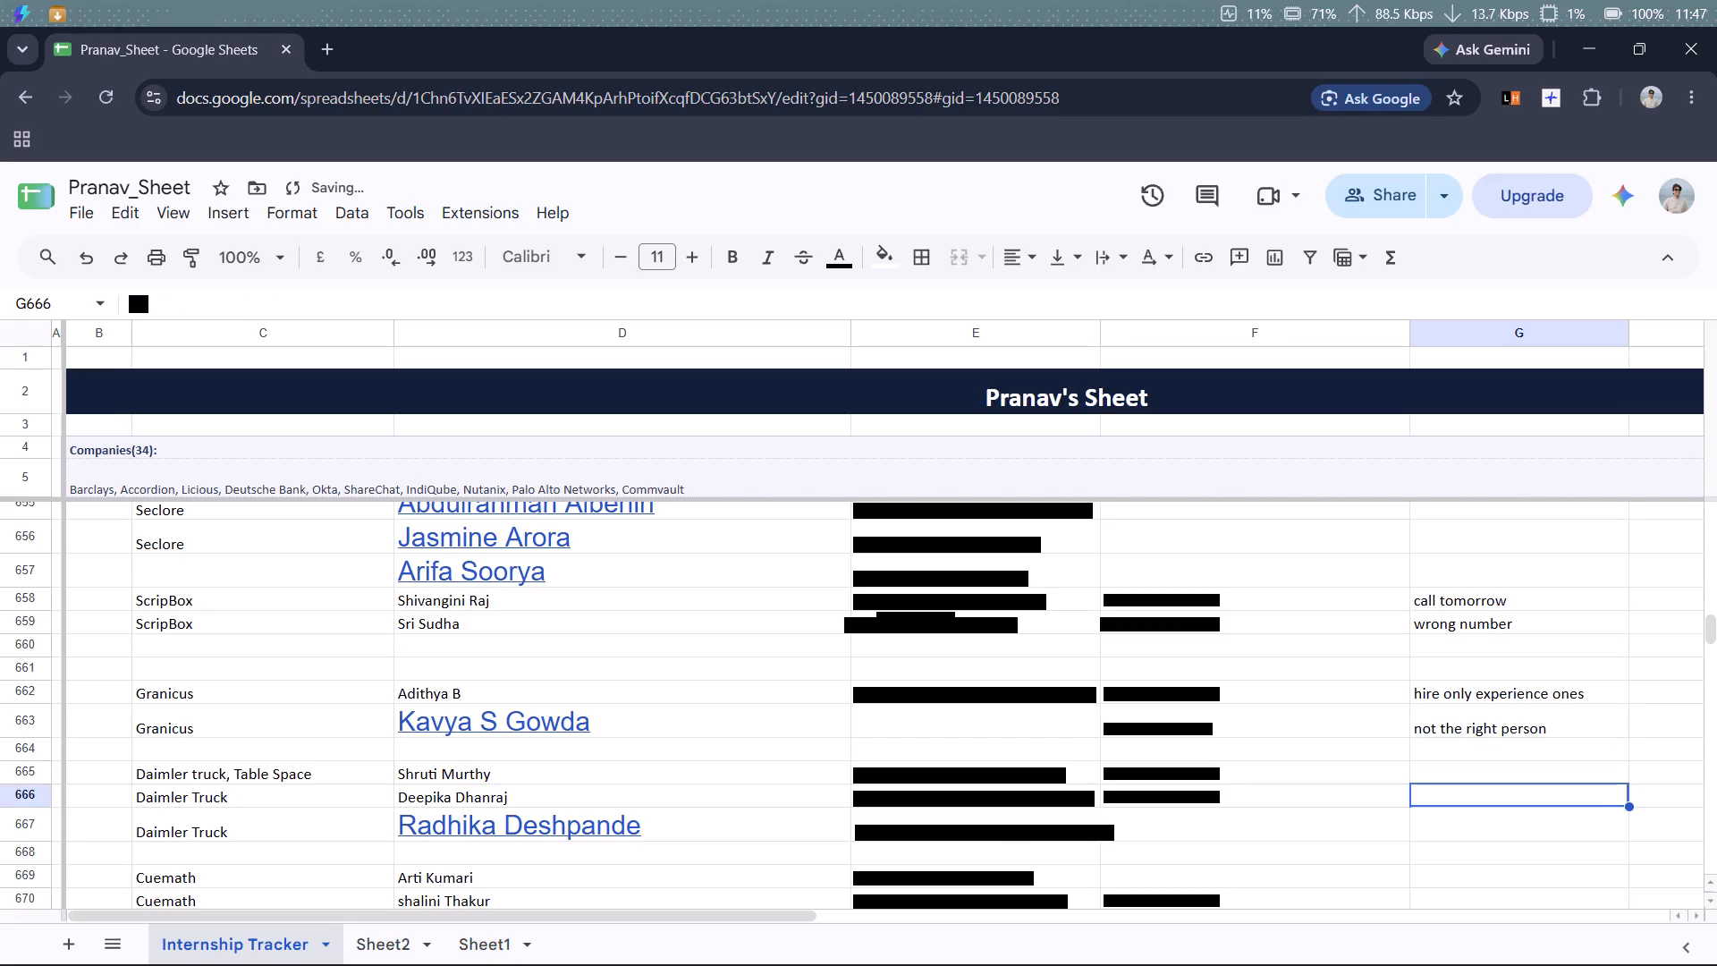
{"action": "left_click", "coordinate": [1443, 777]}
{"action": "type", "text": "con"}
{"action": "scroll", "coordinate": [1198, 684], "scroll_direction": "up", "scroll_amount": 5}
{"action": "scroll", "coordinate": [1198, 684], "scroll_direction": "down", "scroll_amount": 1}
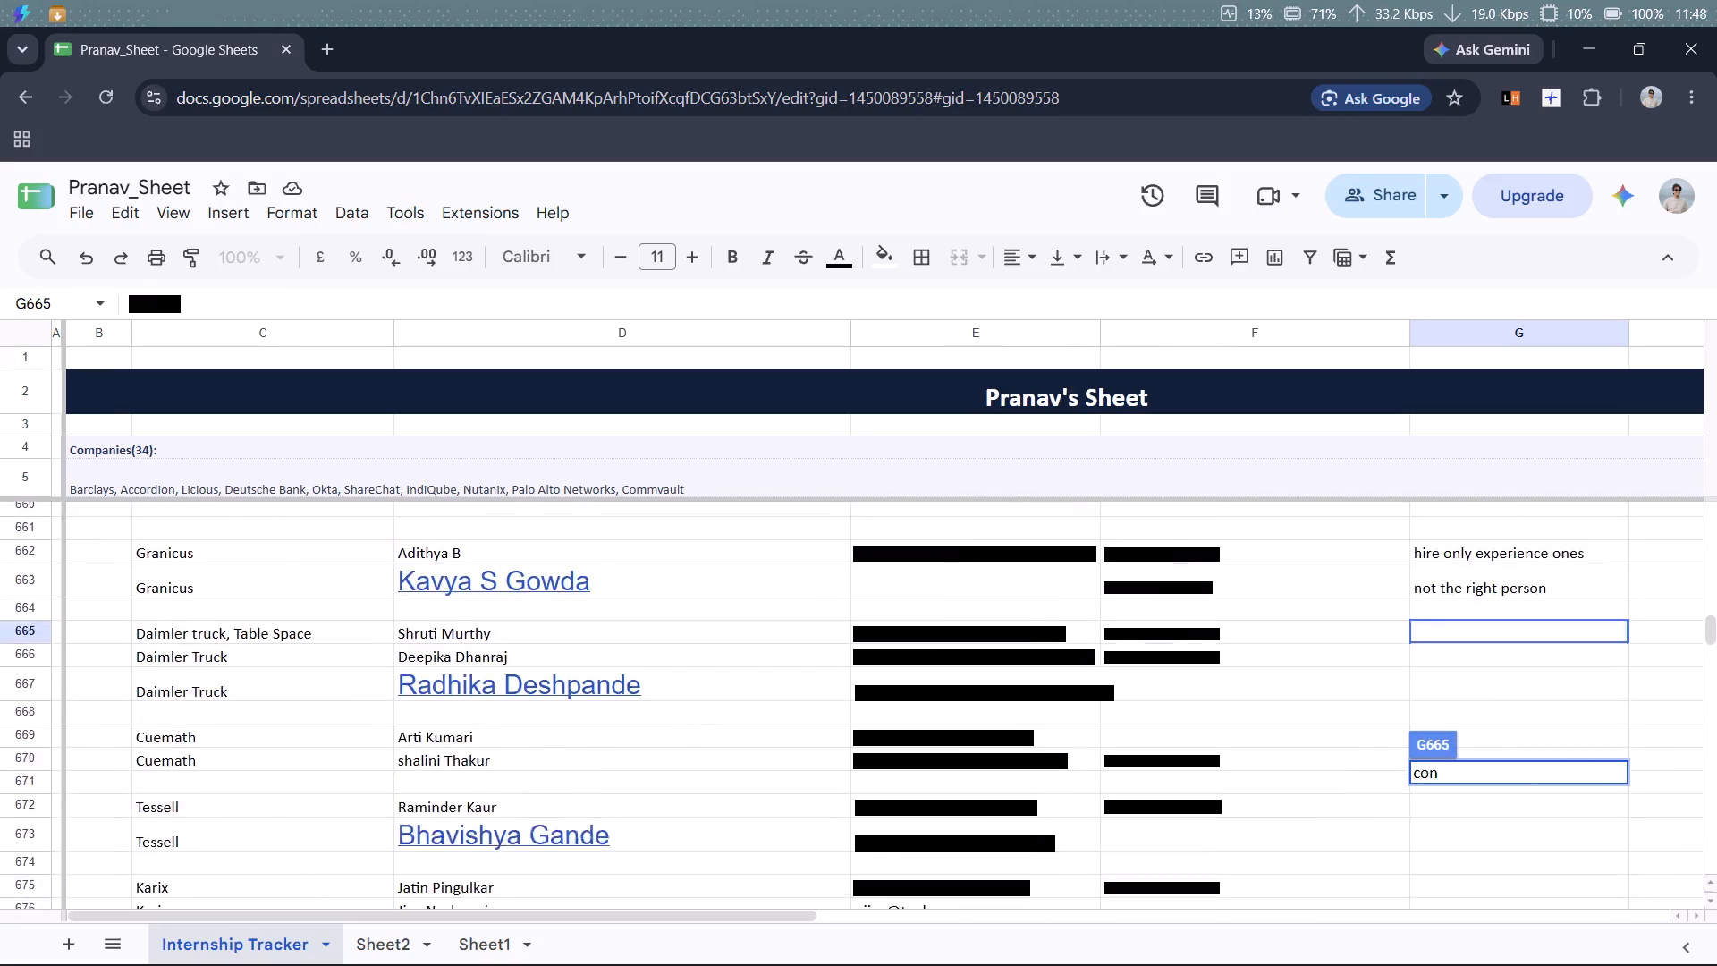
{"action": "scroll", "coordinate": [1198, 684], "scroll_direction": "down", "scroll_amount": 1}
{"action": "type", "text": "verted"}
{"action": "left_click", "coordinate": [1338, 756]}
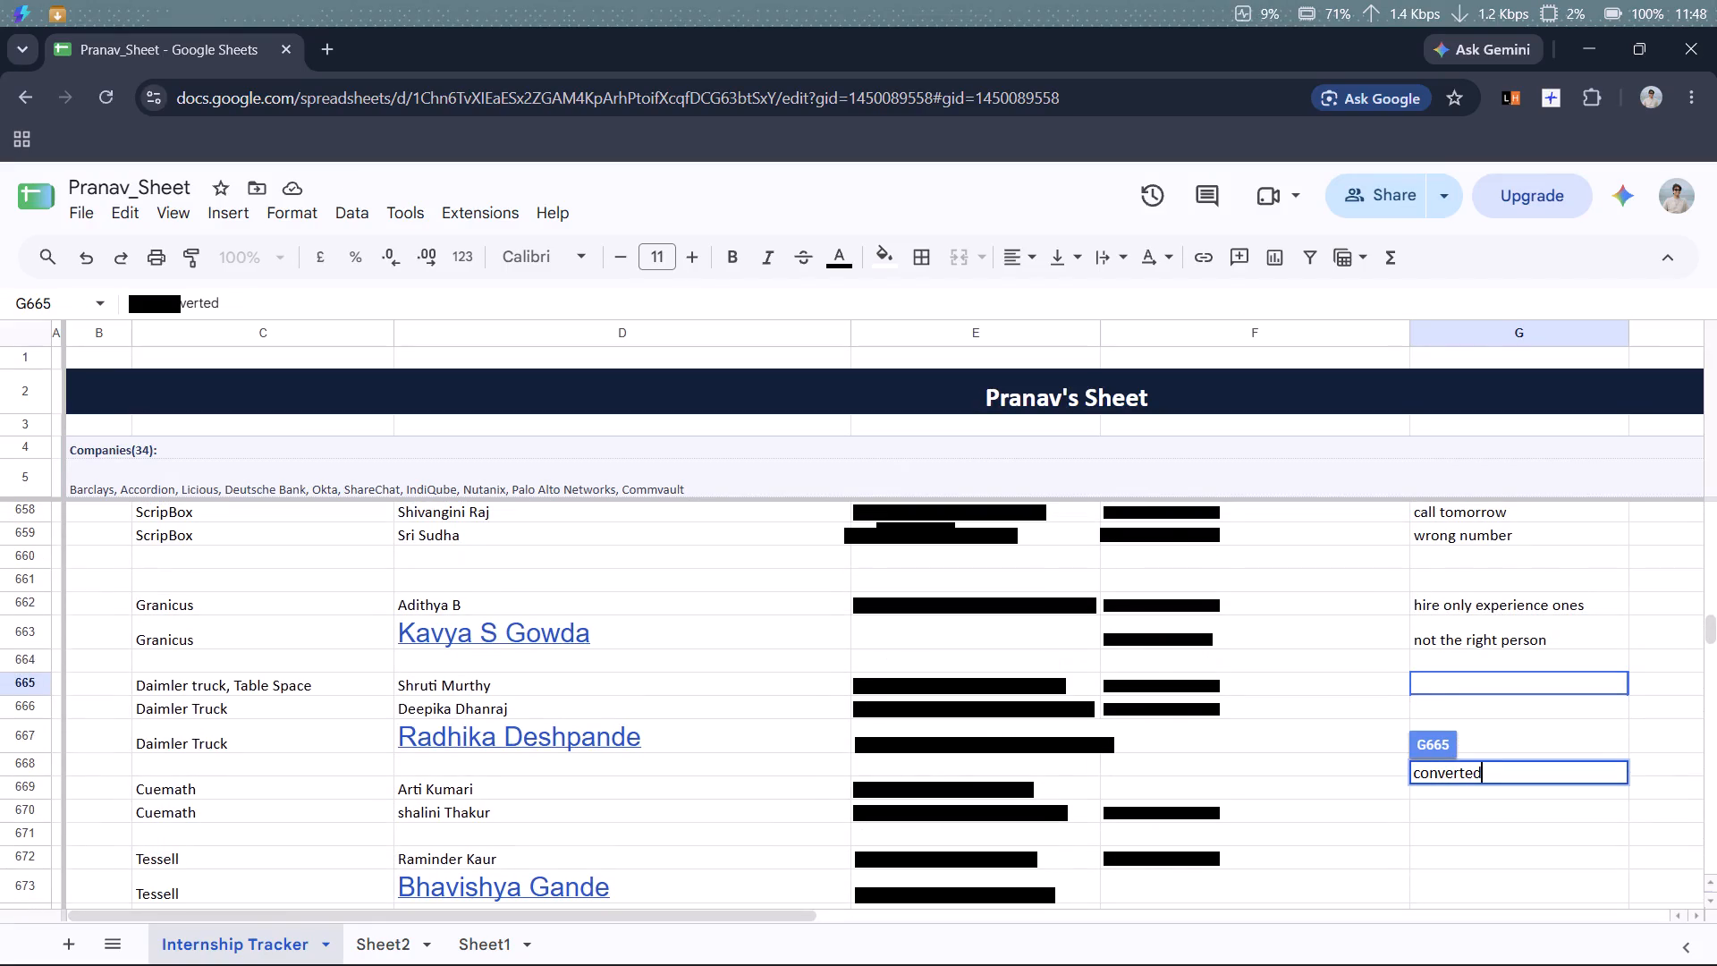
Copy the "converted" remark from G665 to the other two Daimler Truck contacts in G666 and G667.
{"action": "left_click", "coordinate": [1481, 681]}
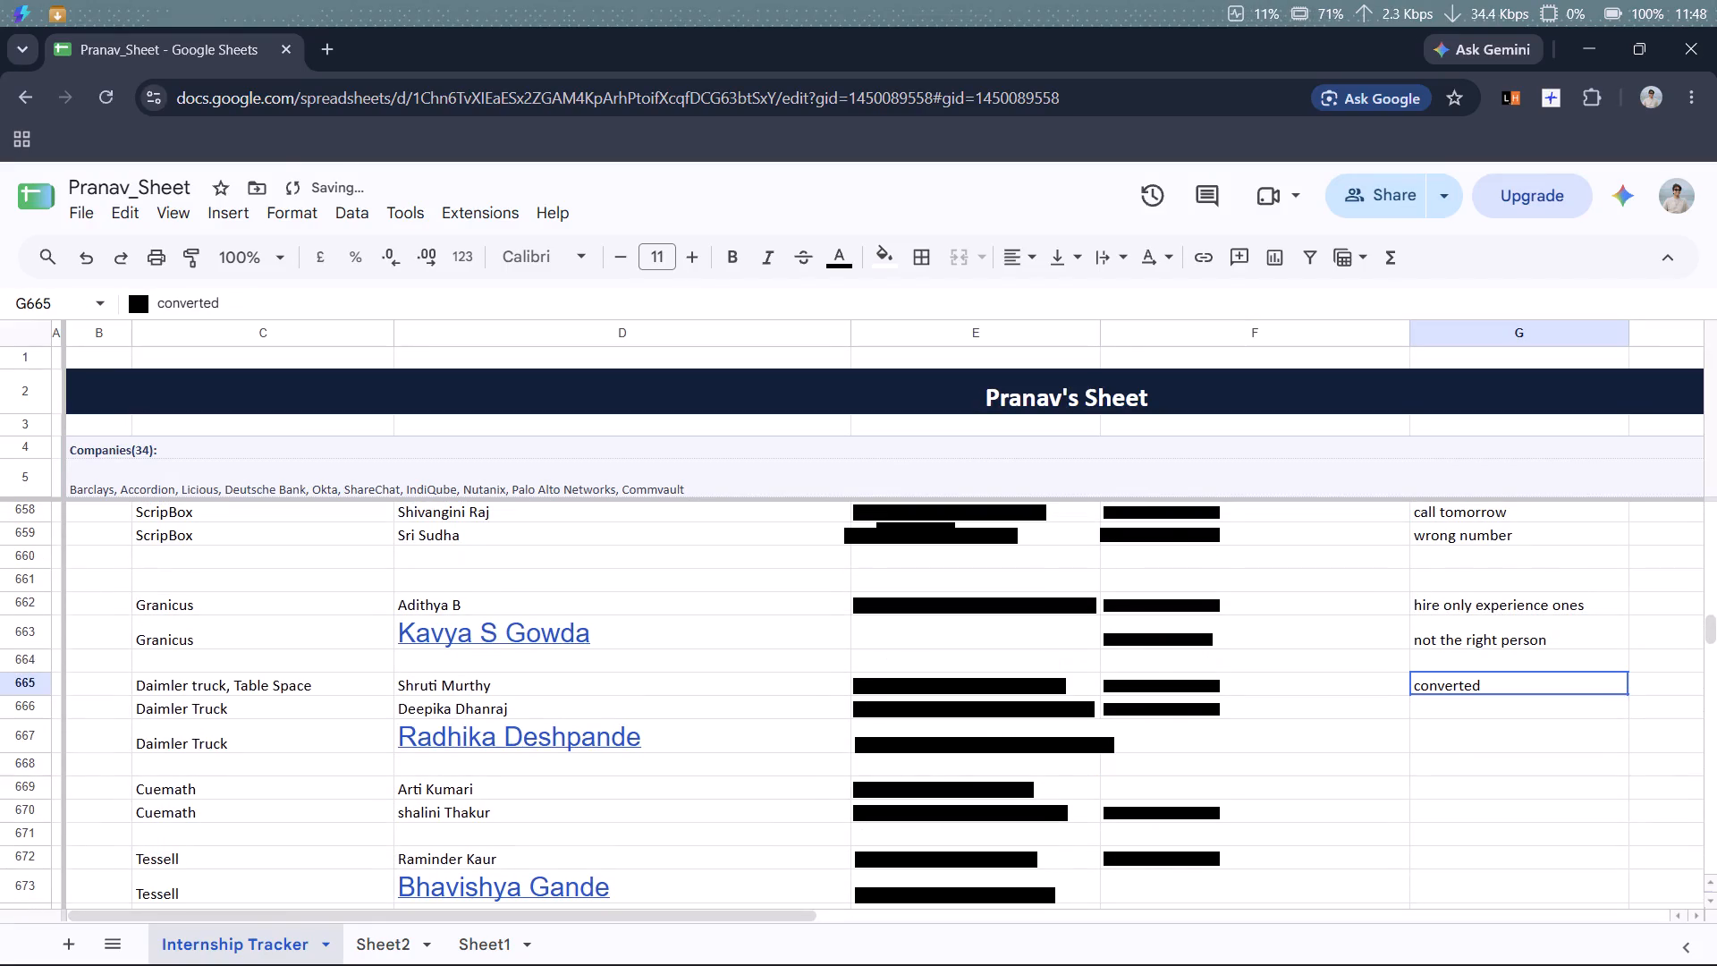
{"action": "key", "text": "ctrl+c"}
{"action": "key", "text": "Left"}
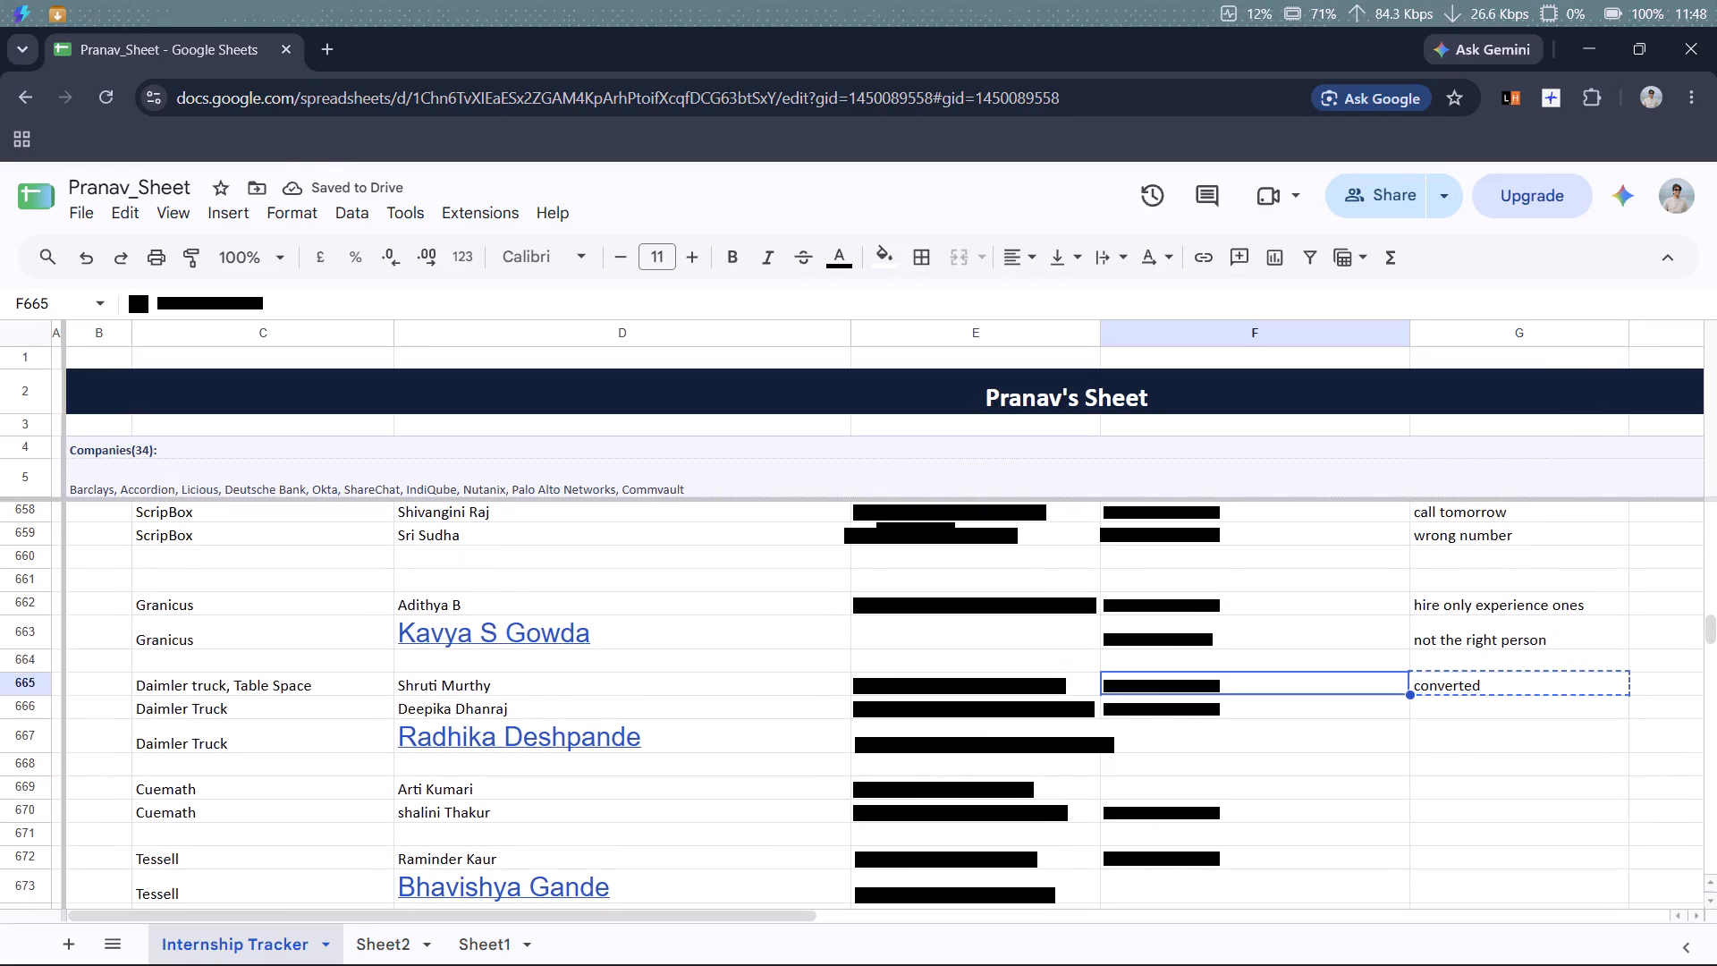
{"action": "key", "text": "Right"}
{"action": "key", "text": "Down"}
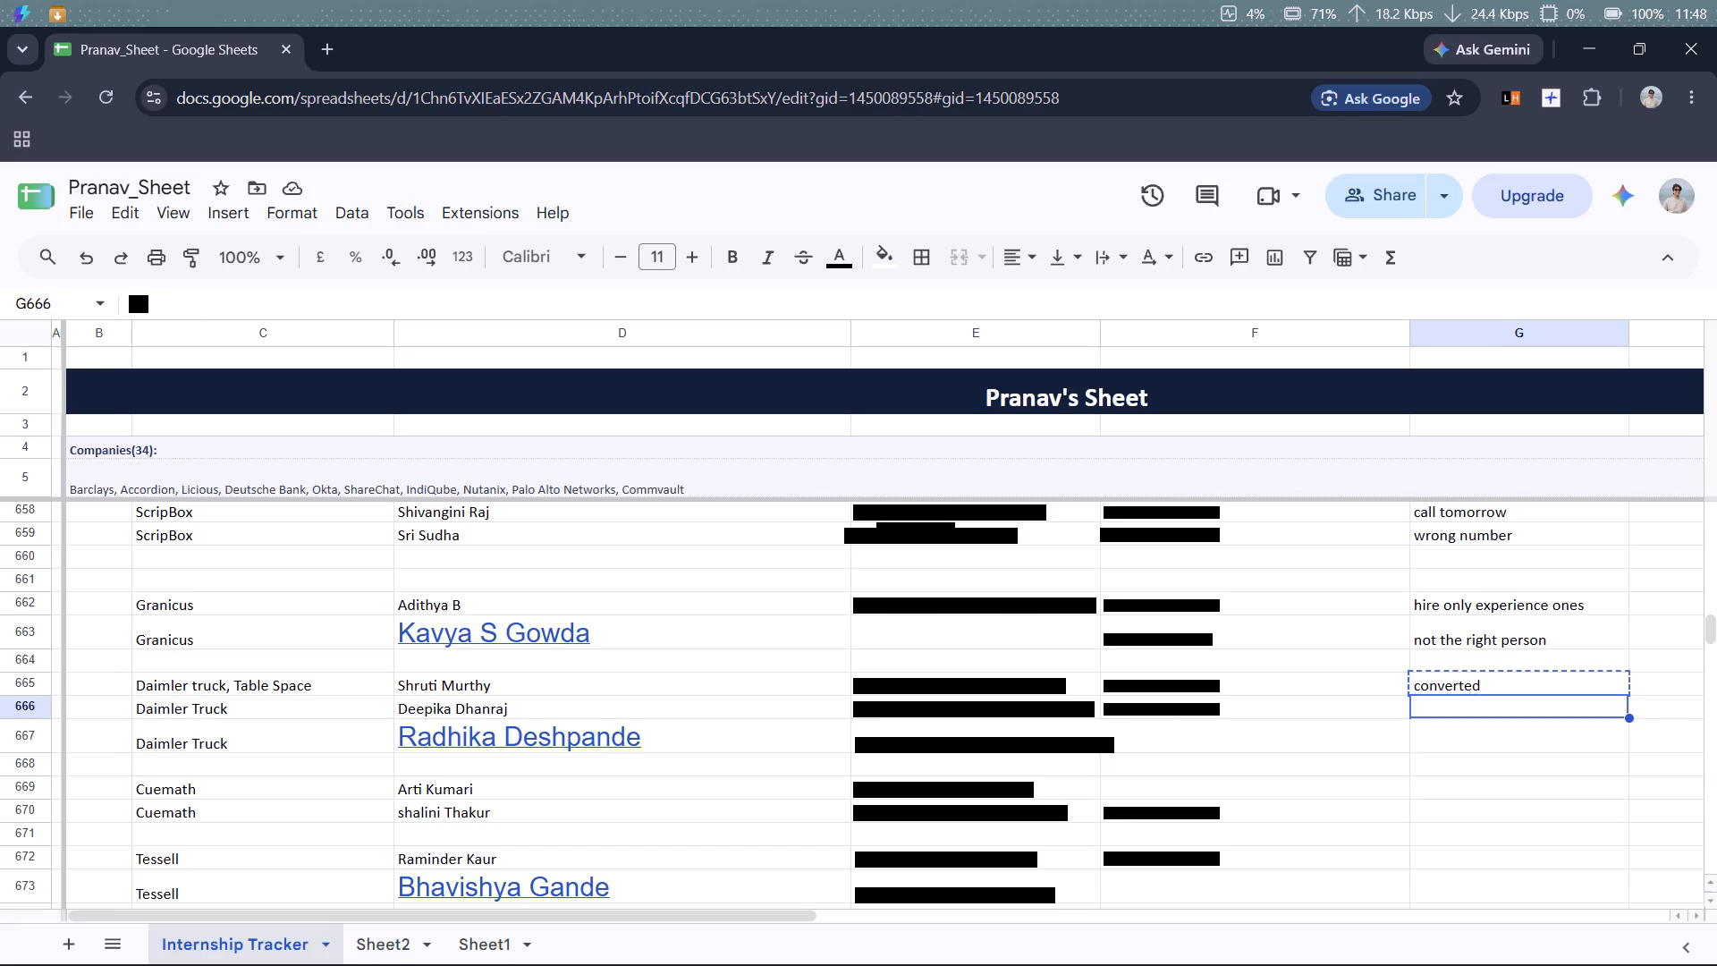
{"action": "key", "text": "ctrl+v"}
{"action": "key", "text": "Down"}
{"action": "key", "text": "ctrl+v"}
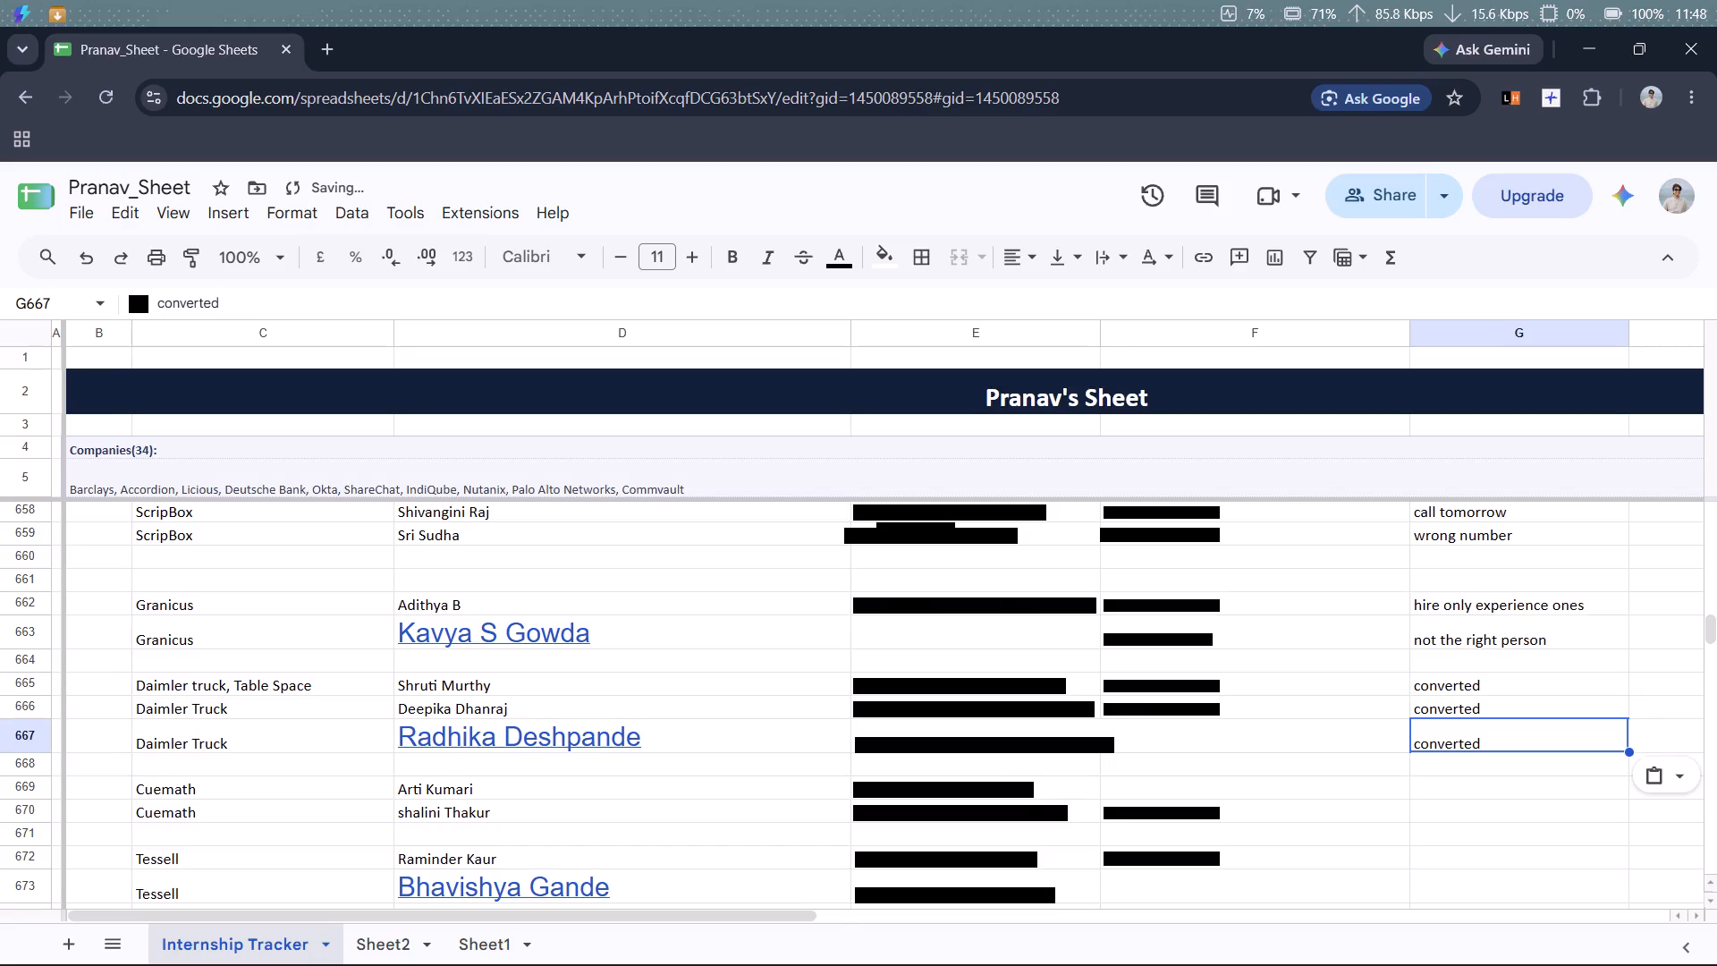
Copy the trailing part of the second Cuemath contact's phone number from cell F670.
{"action": "scroll", "coordinate": [1481, 681], "scroll_direction": "down", "scroll_amount": 2}
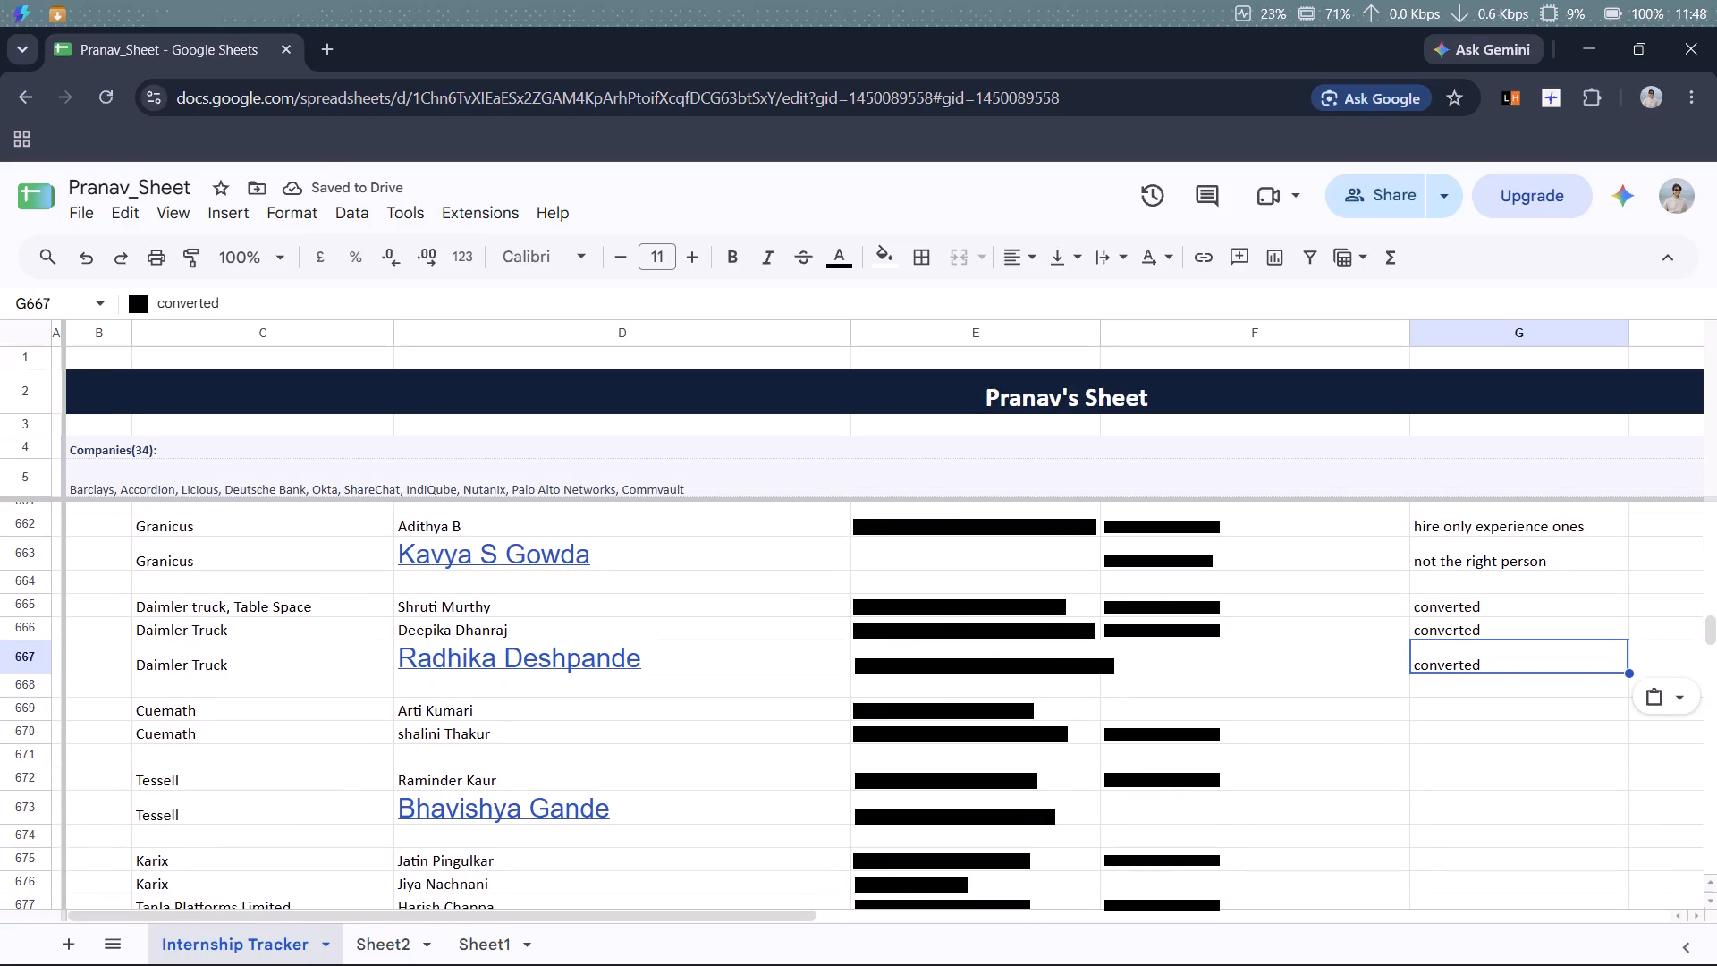
{"action": "left_click", "coordinate": [1254, 733]}
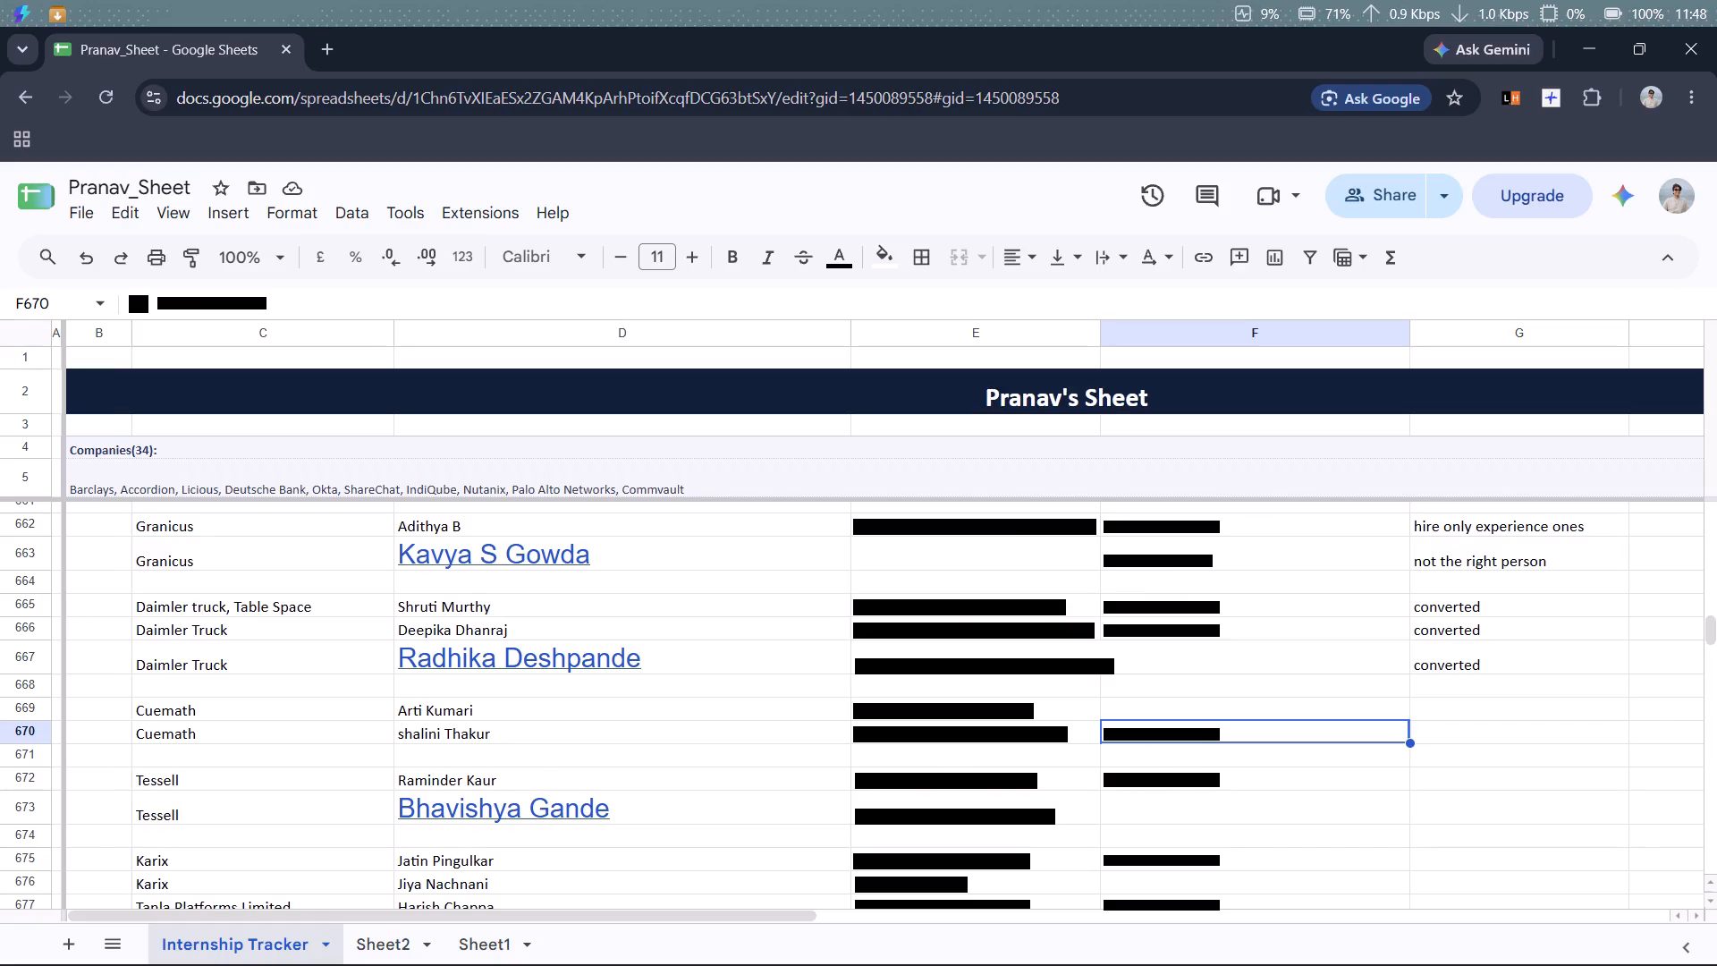
{"action": "left_click_drag", "start_coordinate": [269, 307], "coordinate": [187, 304]}
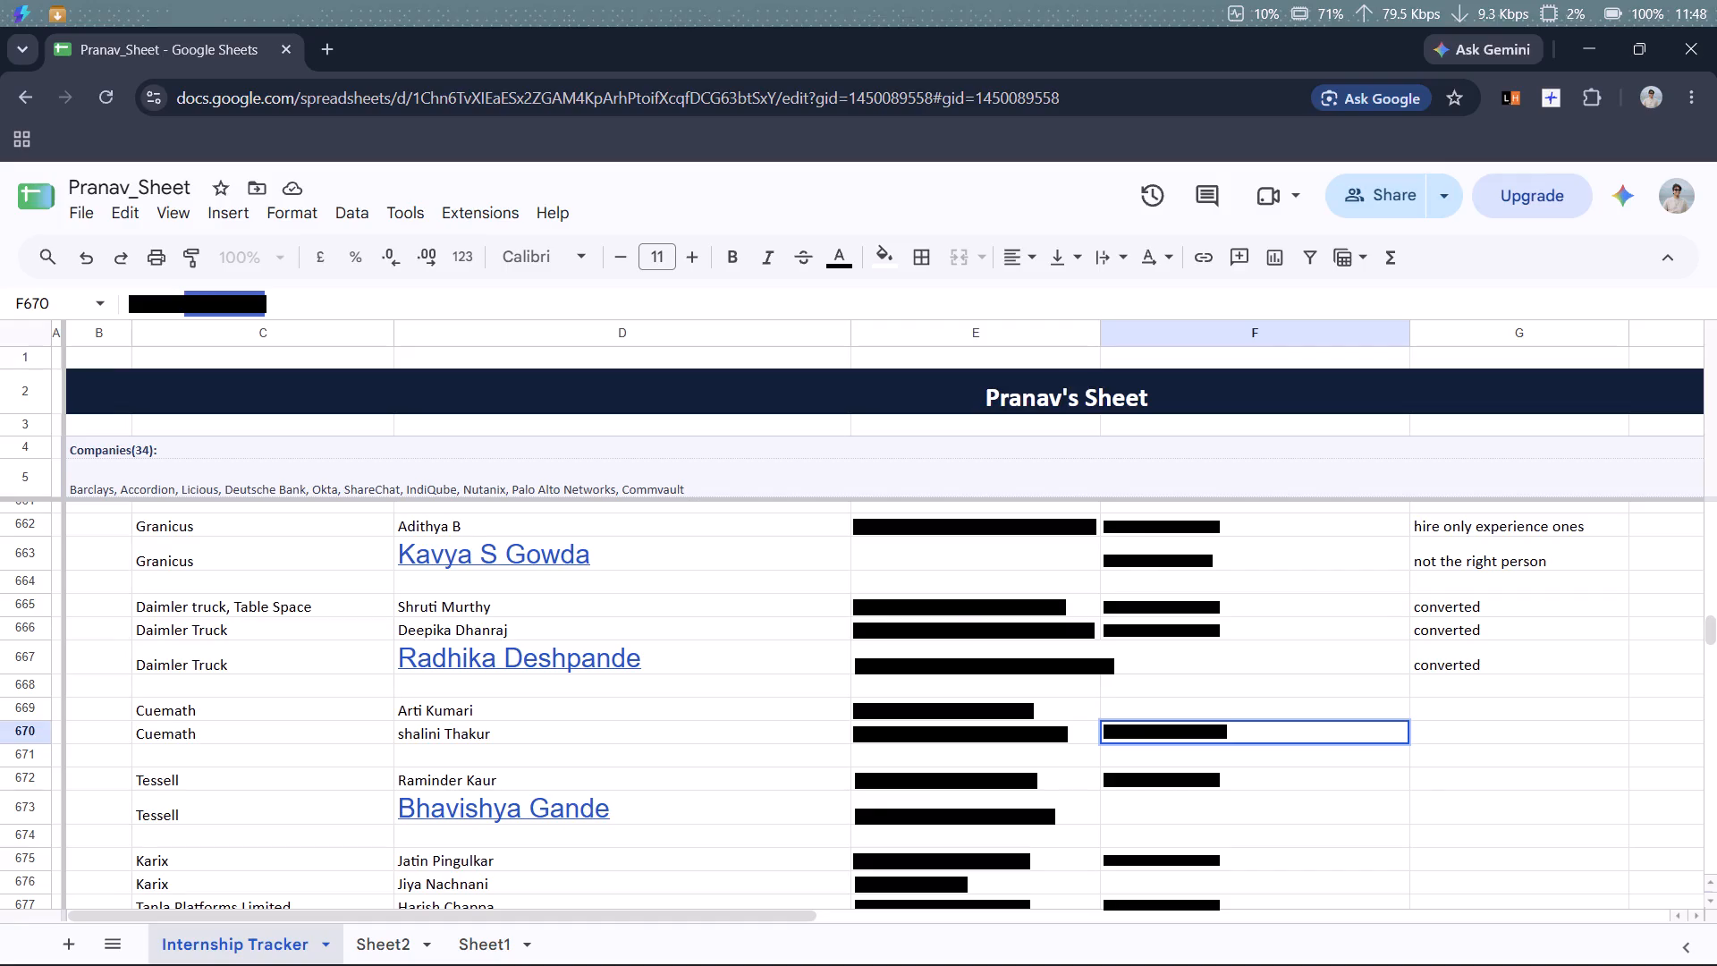
{"action": "key", "text": "ctrl+c"}
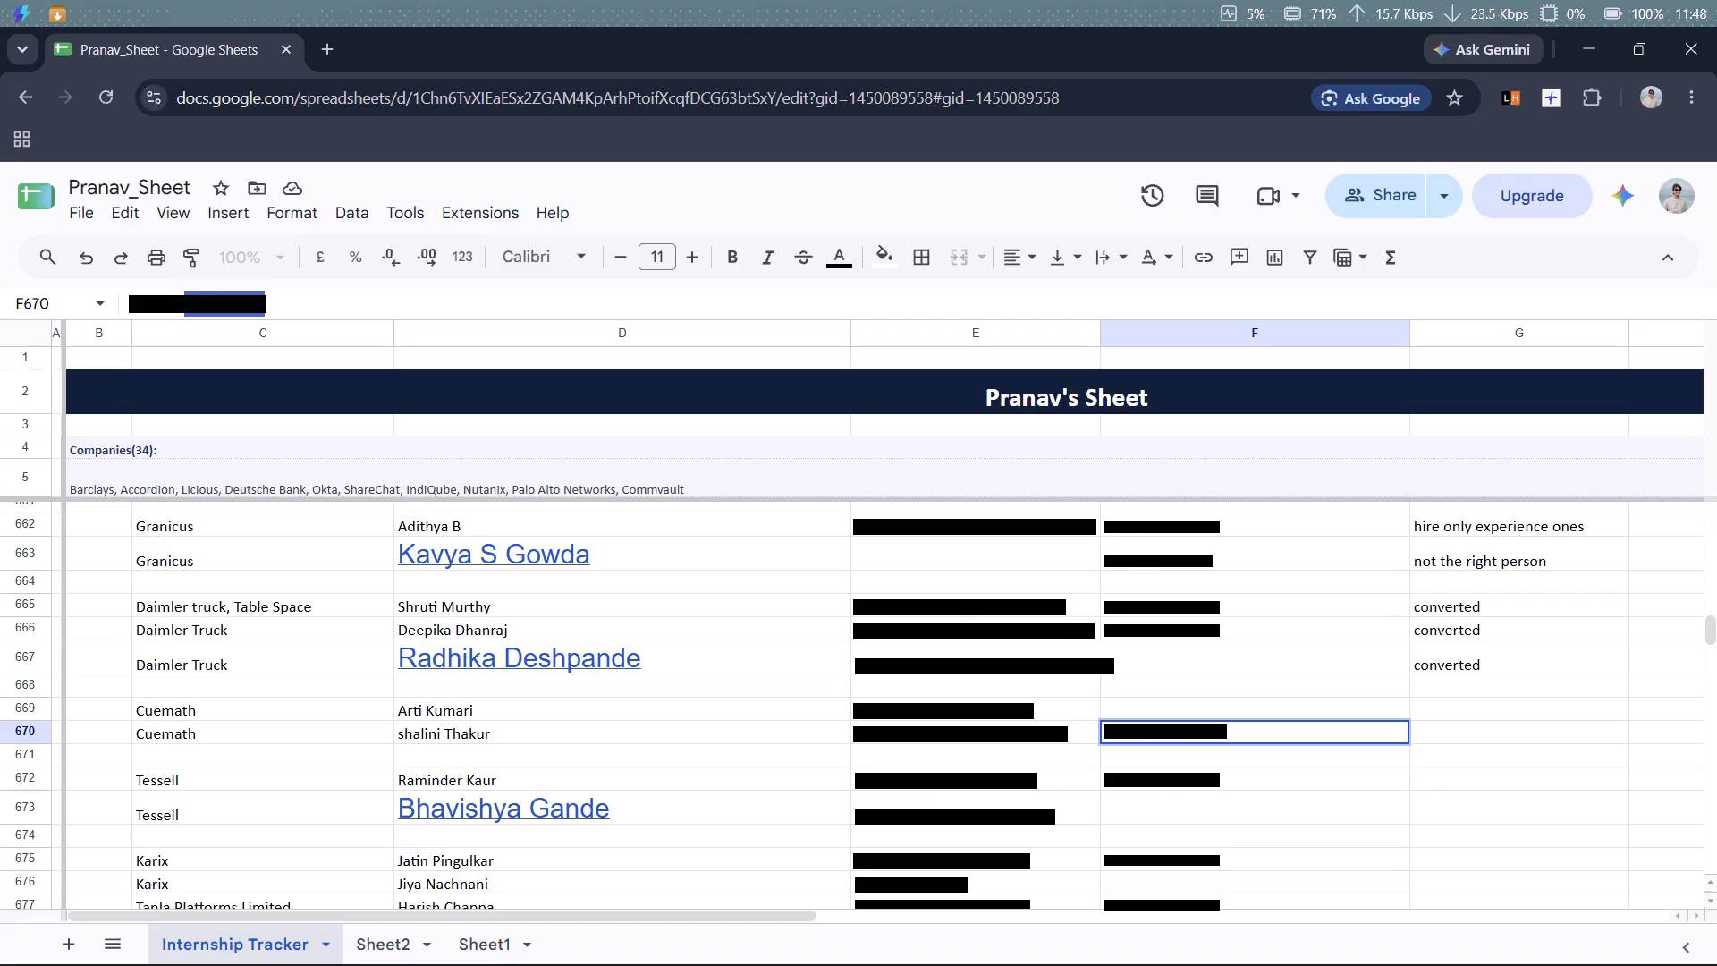
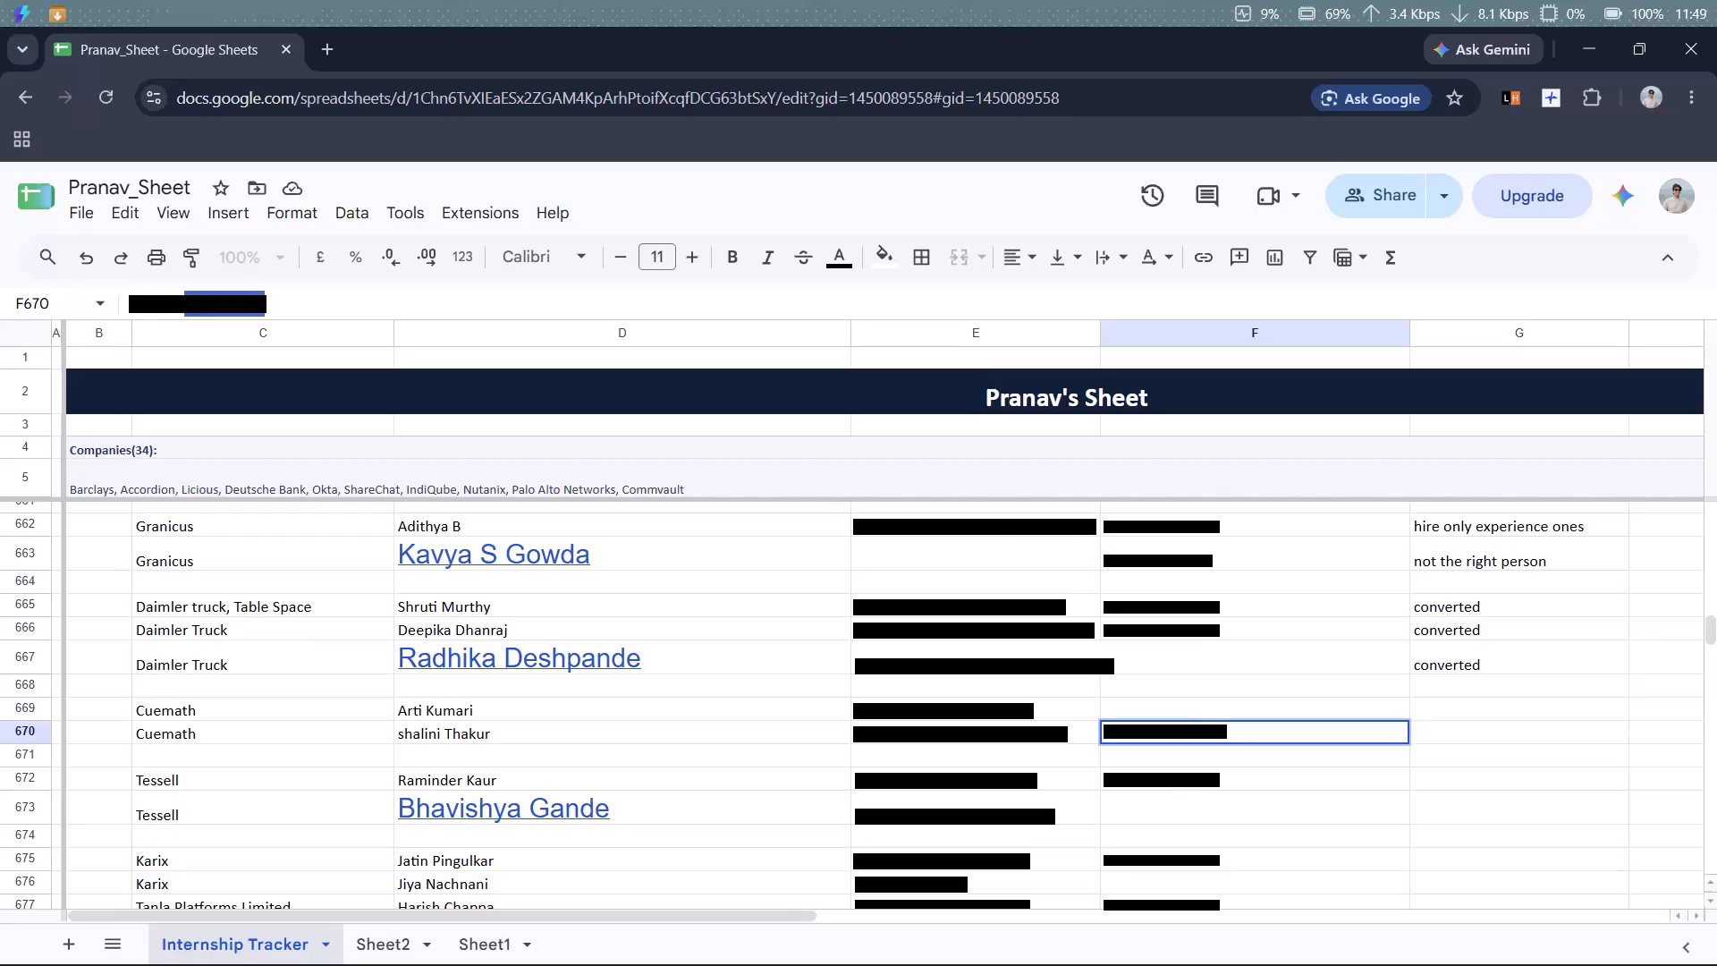
Log "call forwarded to automation" in column G for the second Cuemath contact in row 670.
{"action": "left_click", "coordinate": [1444, 743]}
{"action": "type", "text": "cca"}
{"action": "key", "text": "BackSpace"}
{"action": "key", "text": "BackSpace"}
{"action": "type", "text": "all forware"}
{"action": "key", "text": "BackSpace"}
{"action": "type", "text": "ded to auto"}
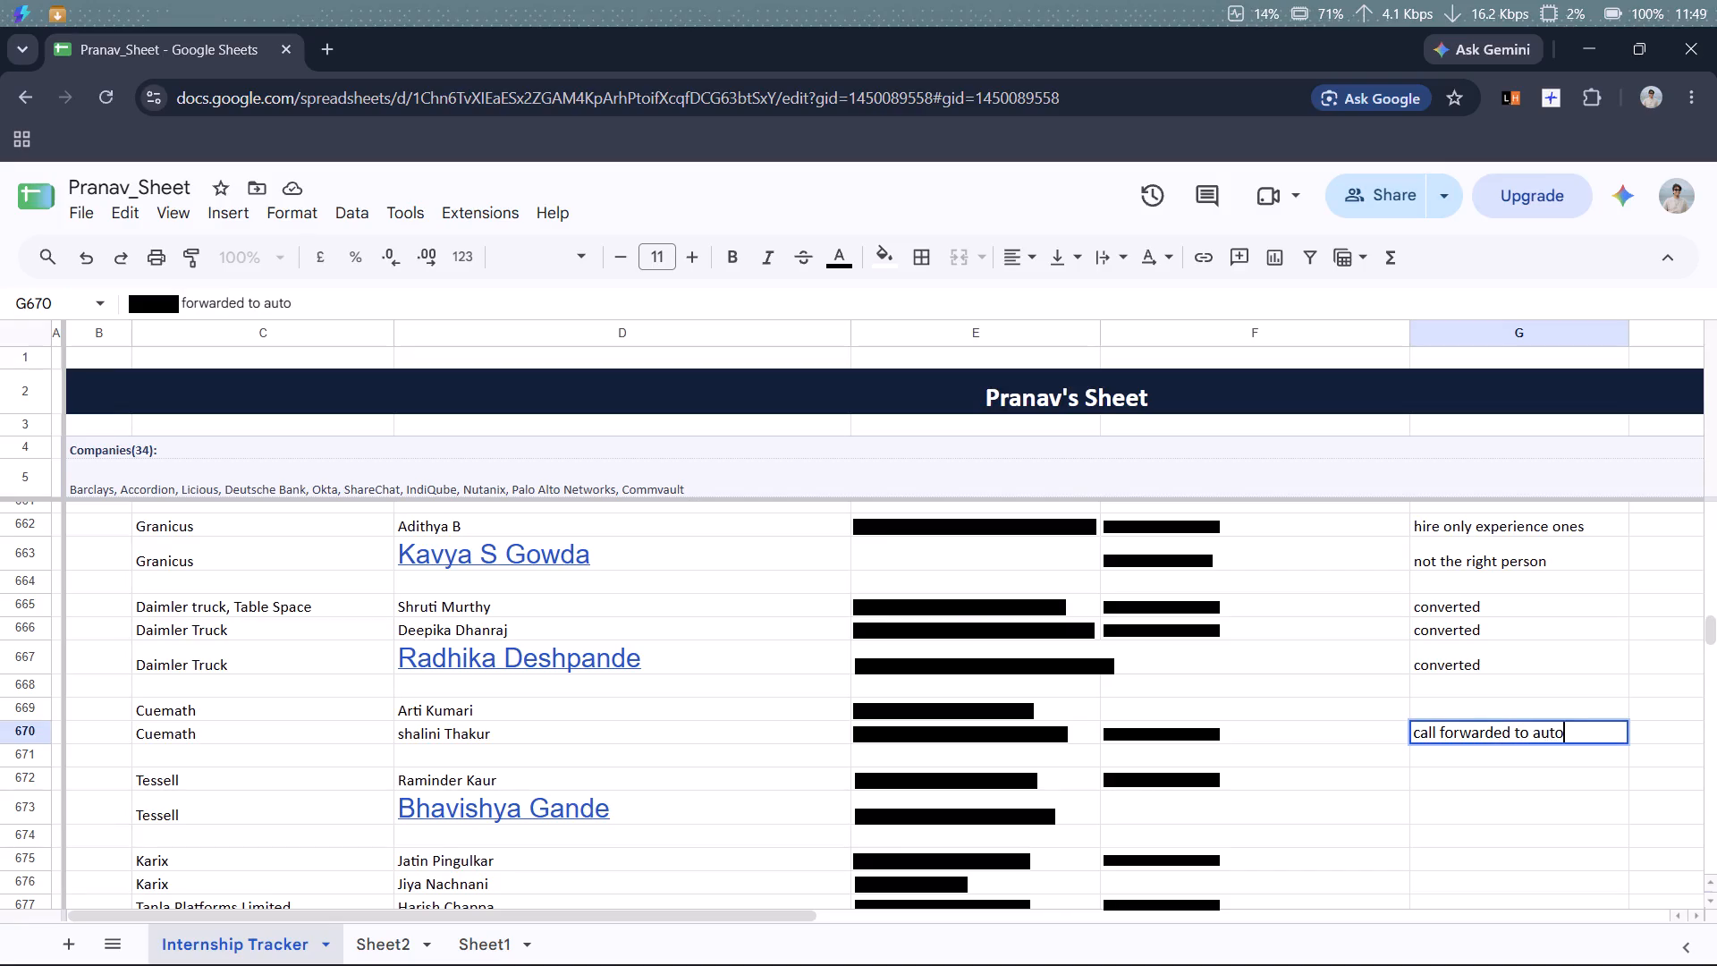
{"action": "type", "text": "mation"}
{"action": "left_click", "coordinate": [1448, 784]}
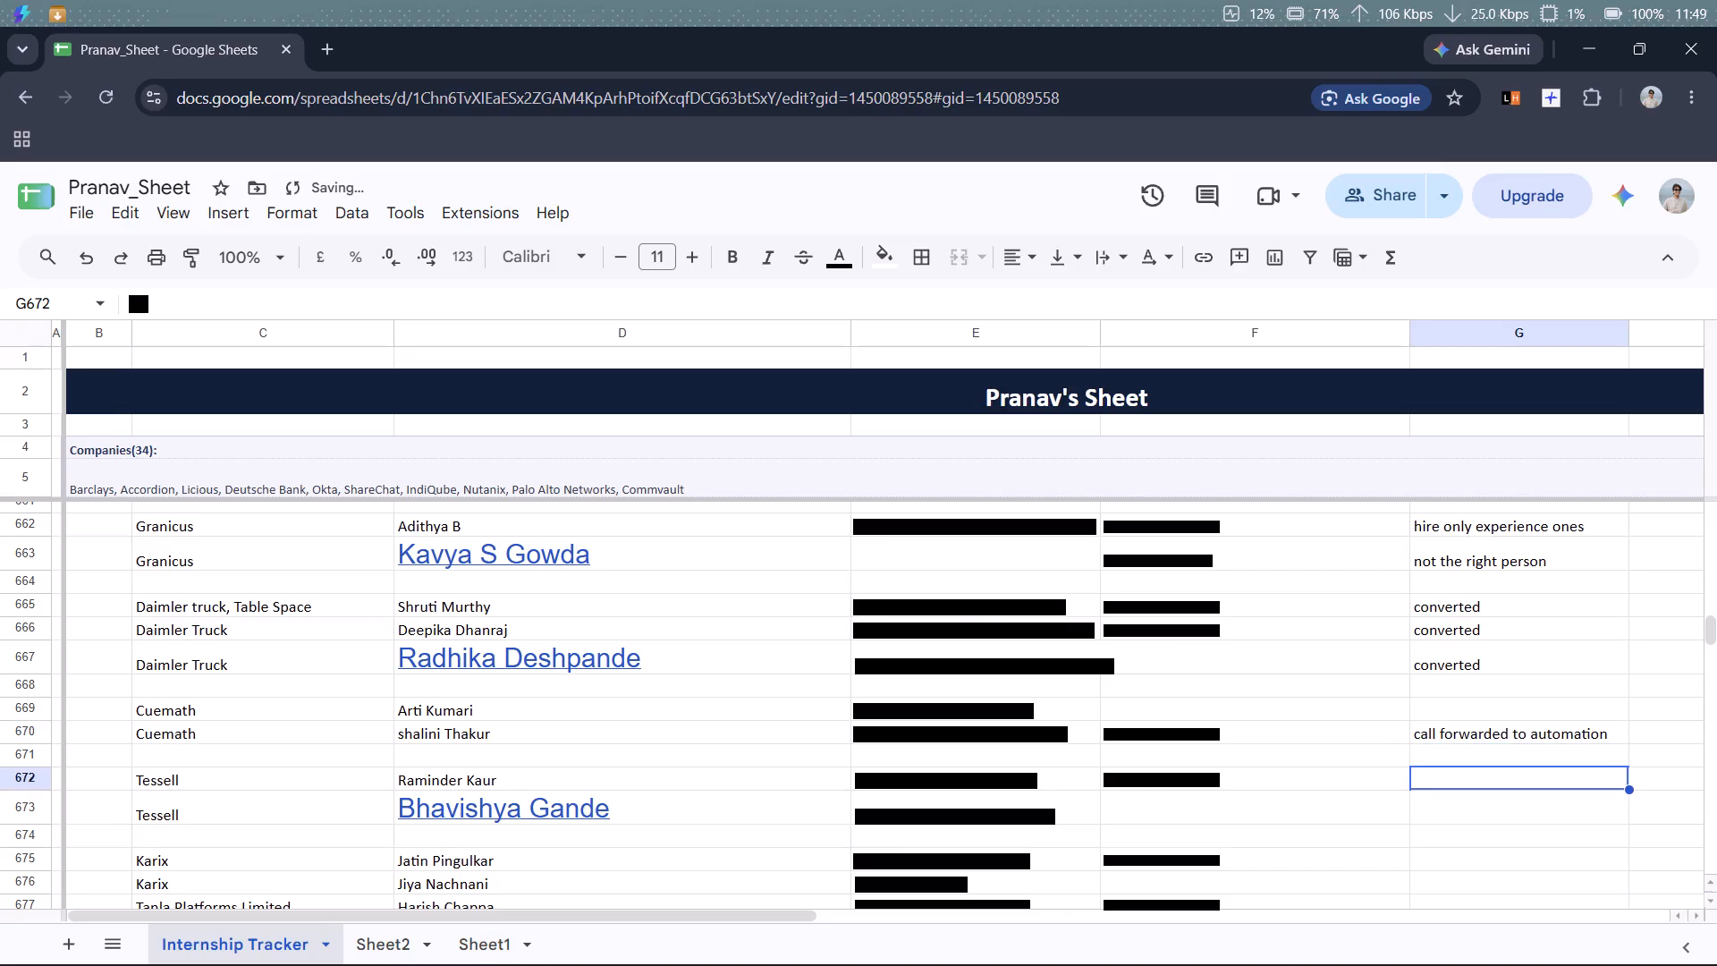
Copy the trailing part of the first Tessell contact's phone number from cell F672.
{"action": "left_click", "coordinate": [1259, 779]}
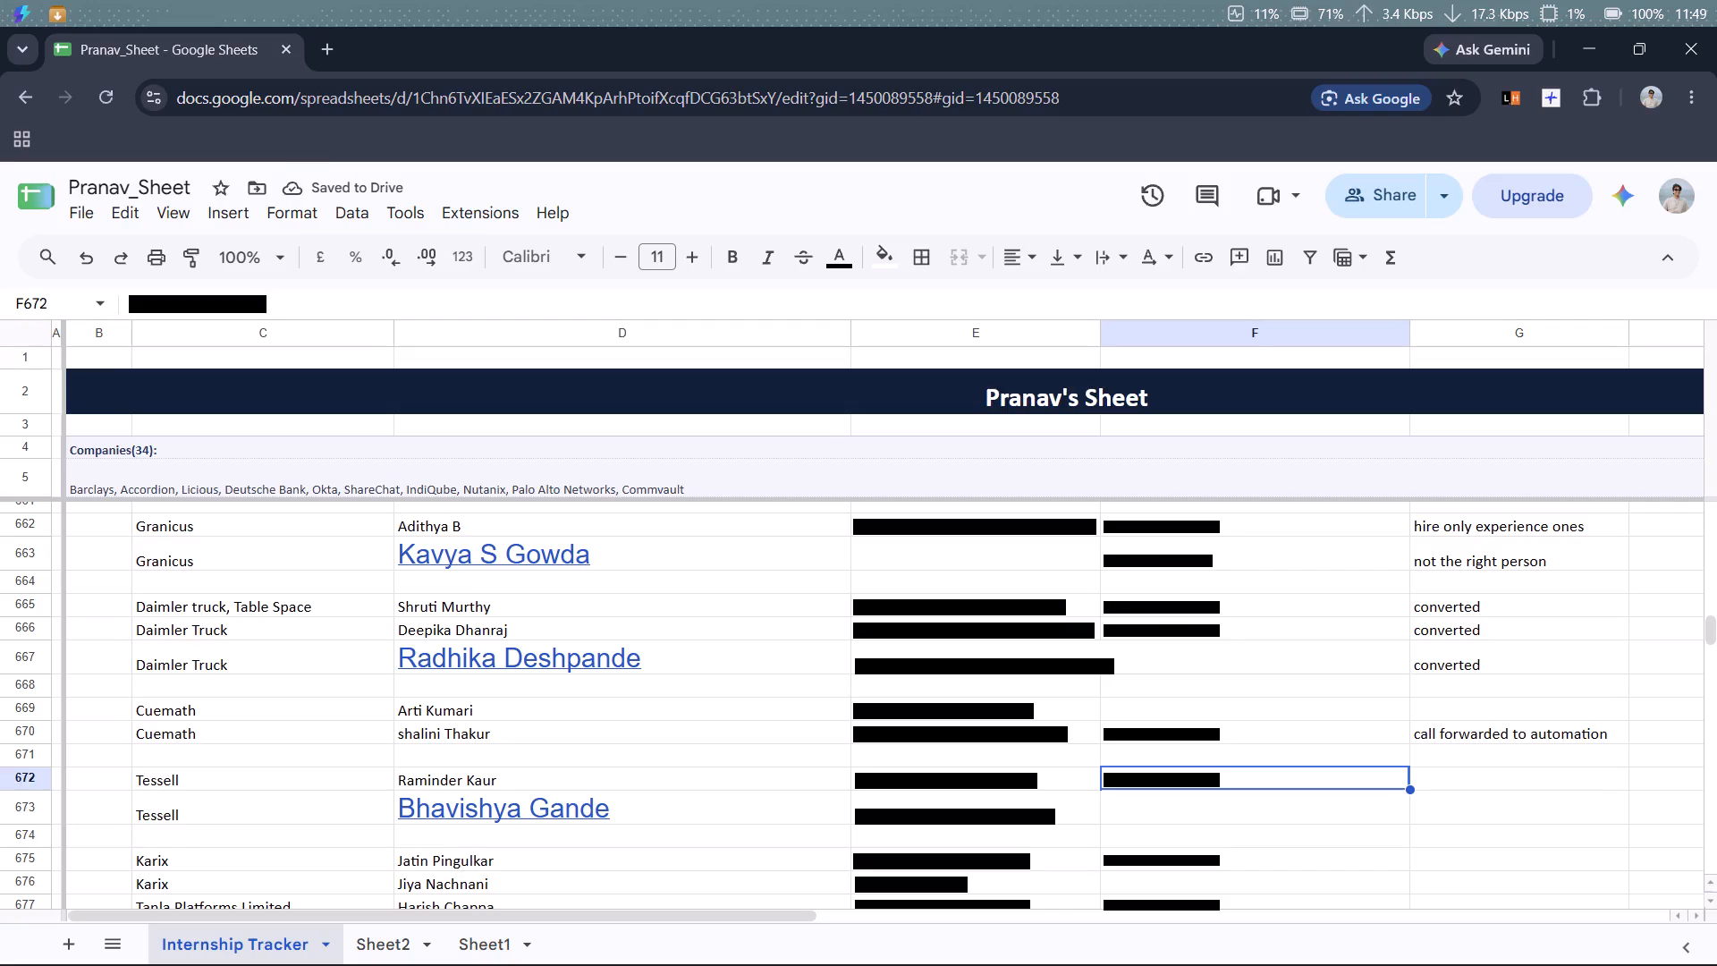
{"action": "left_click_drag", "start_coordinate": [263, 302], "coordinate": [187, 306]}
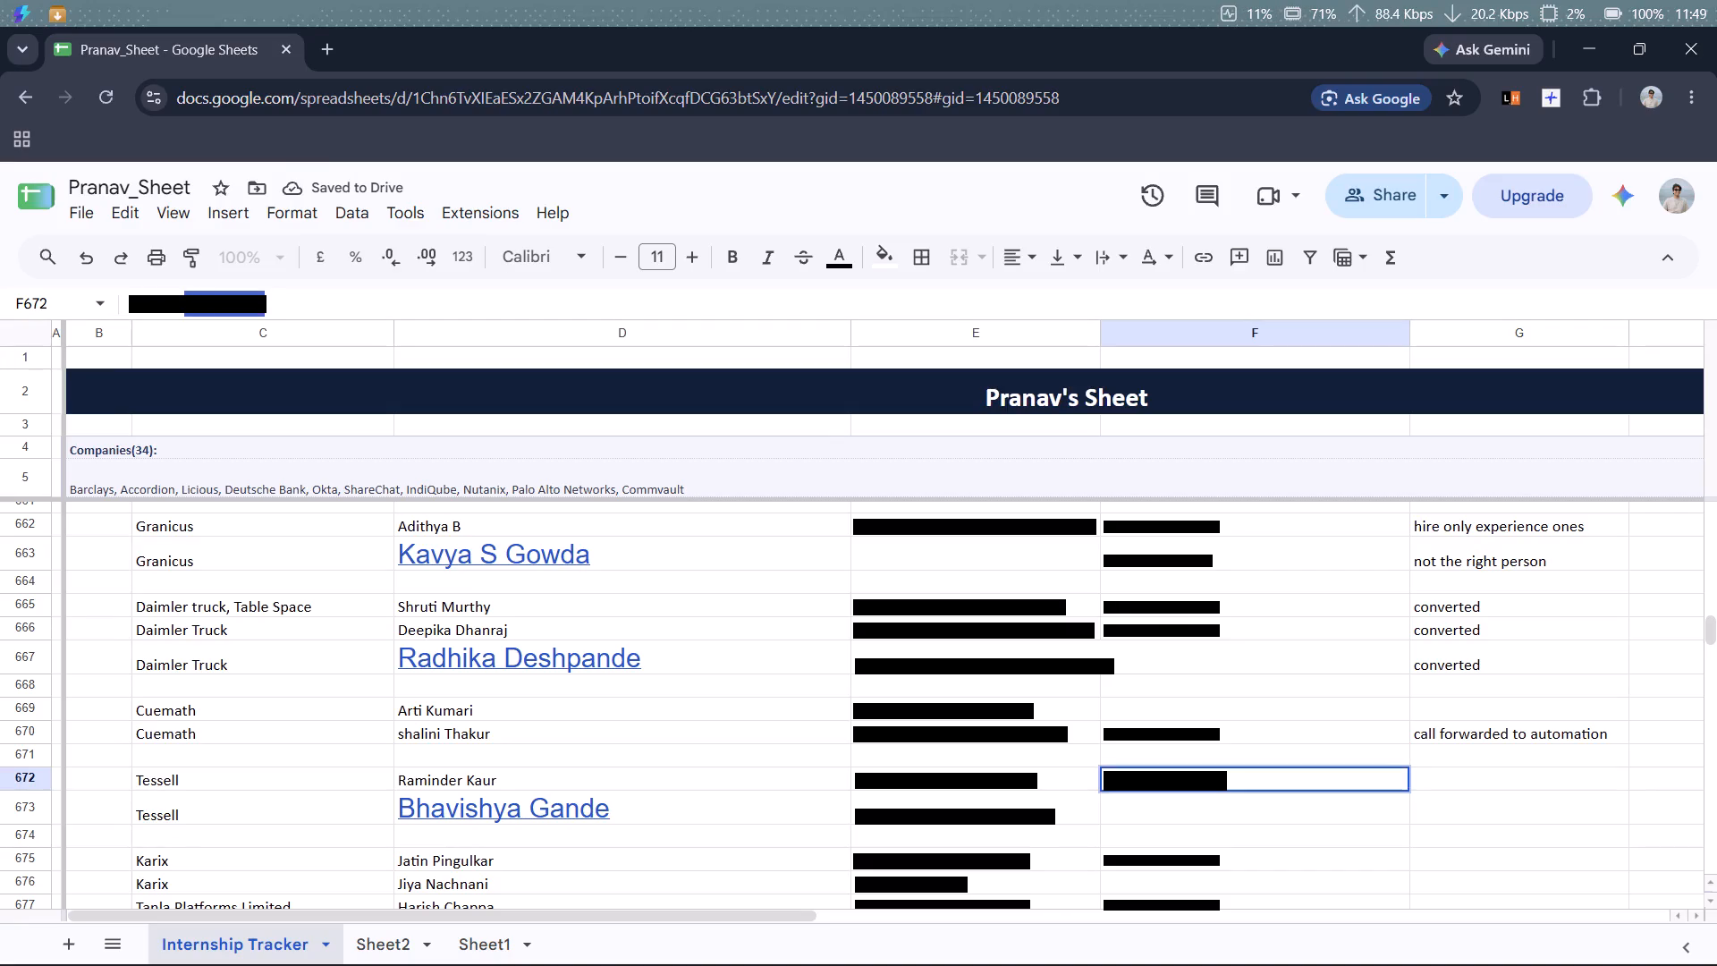
{"action": "key", "text": "ctrl+c"}
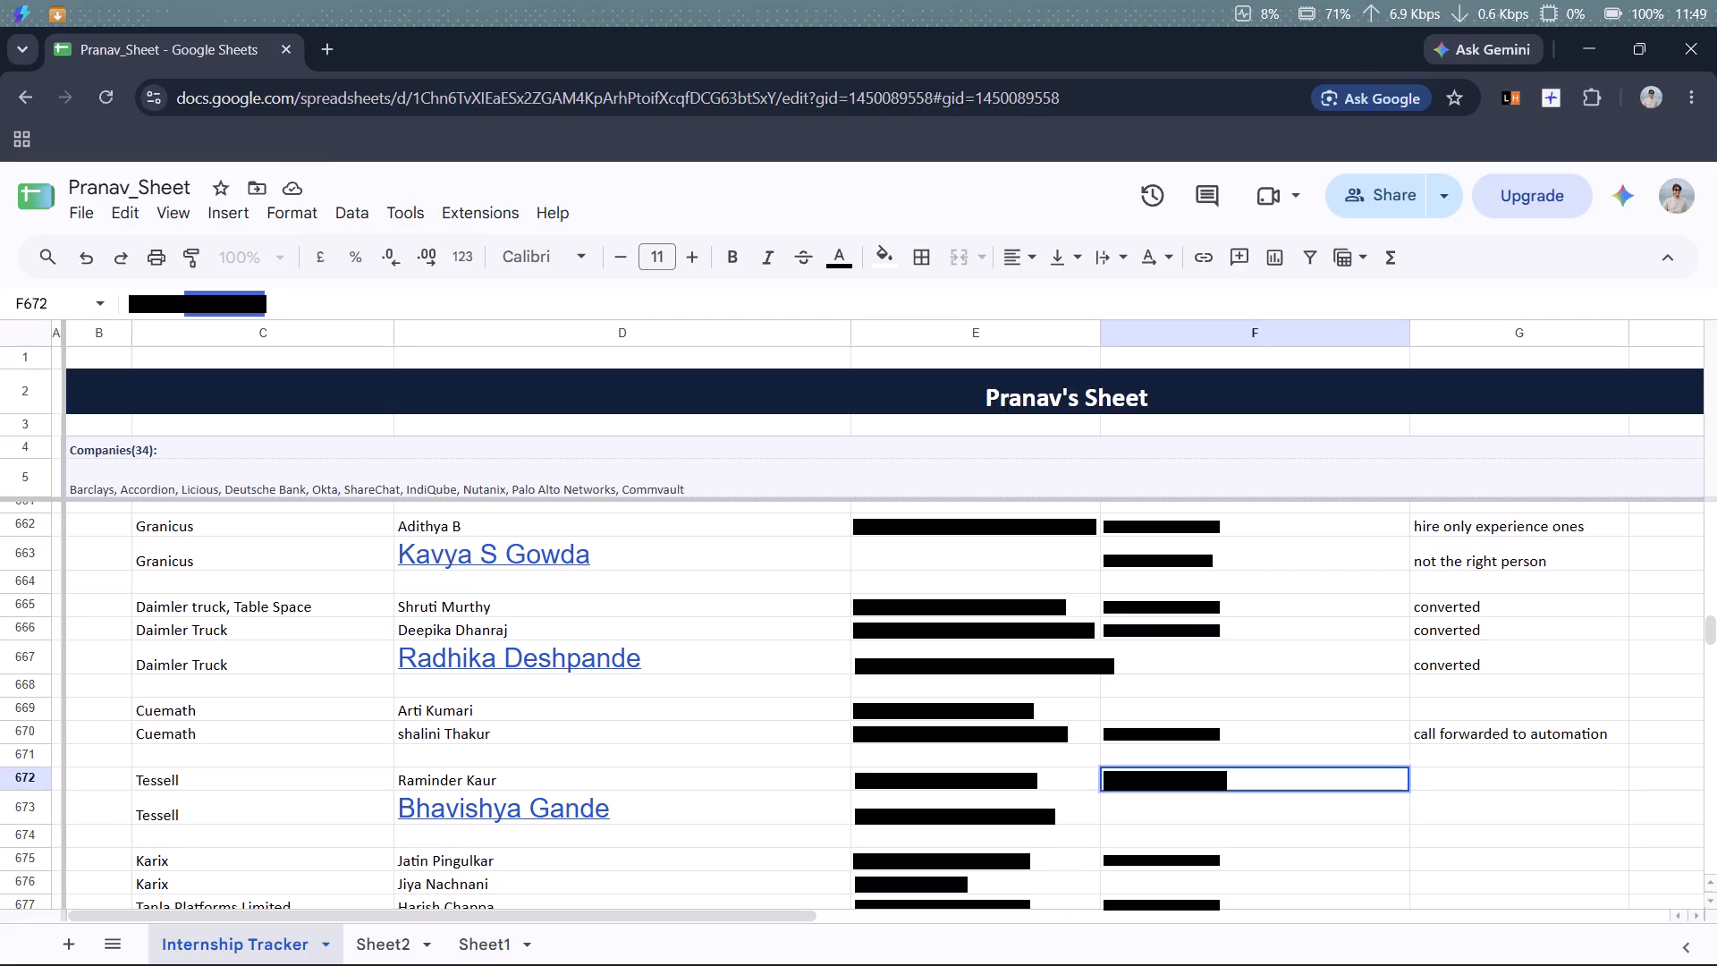
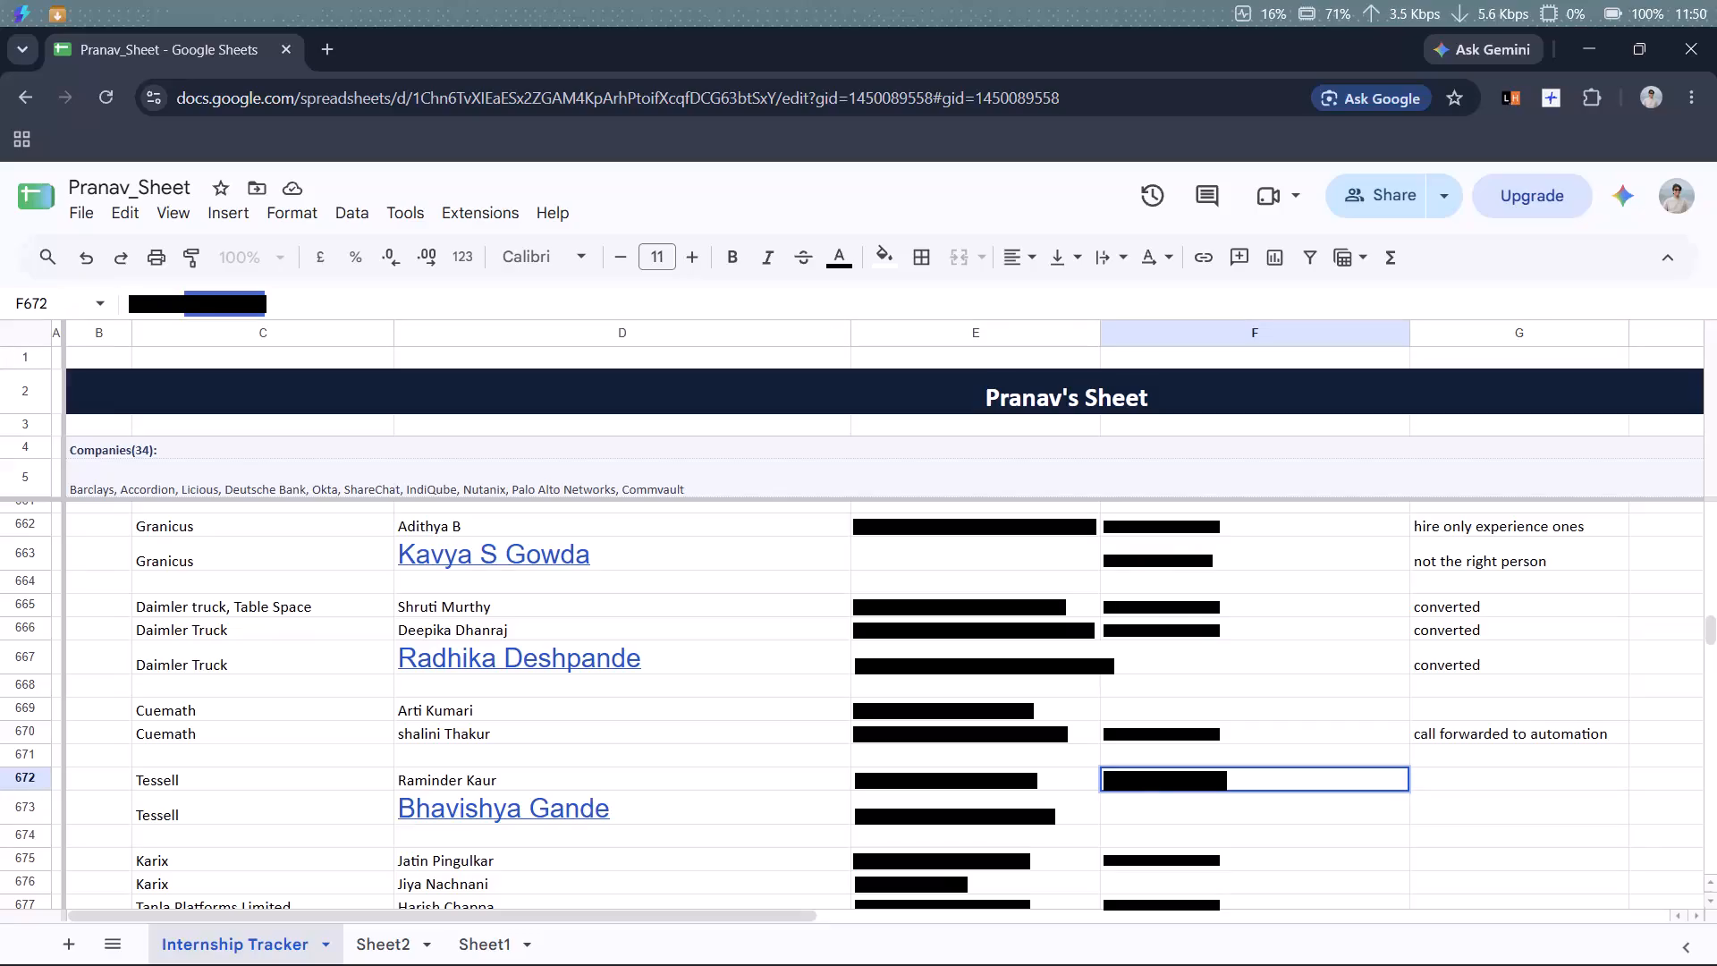
Log "they are not currently into placement hiring, if they would they will connect" in cell G672 for the first Tessell contact.
{"action": "left_click", "coordinate": [1438, 772]}
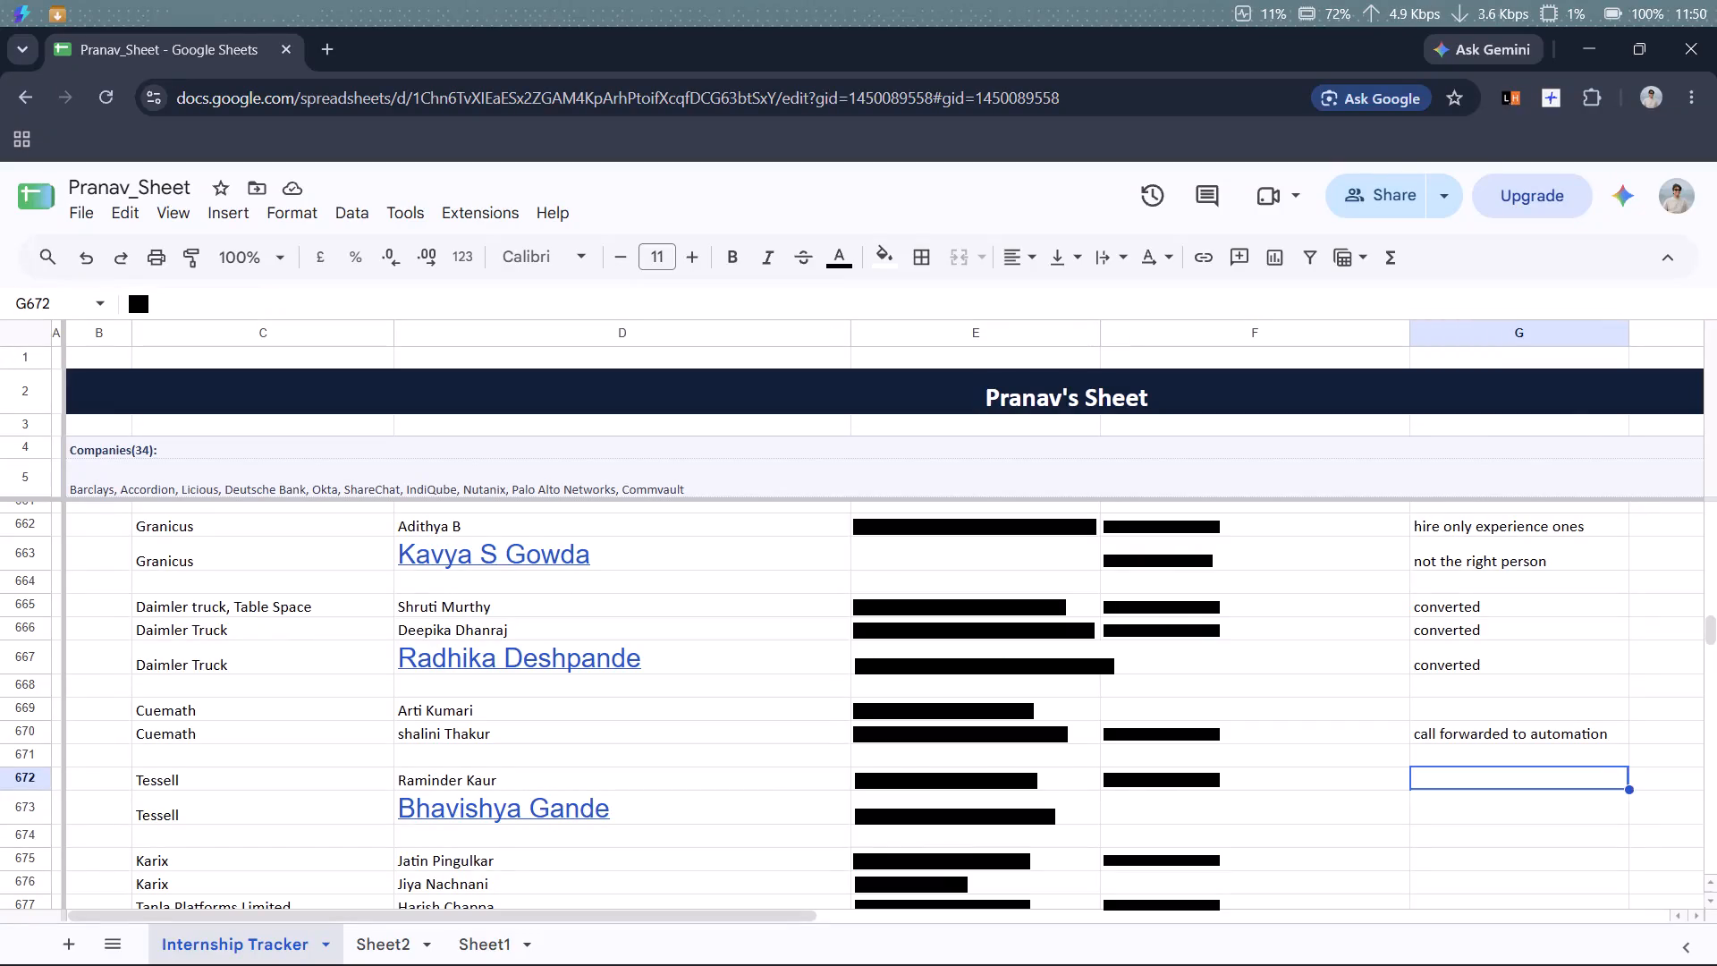
{"action": "type", "text": "they are b"}
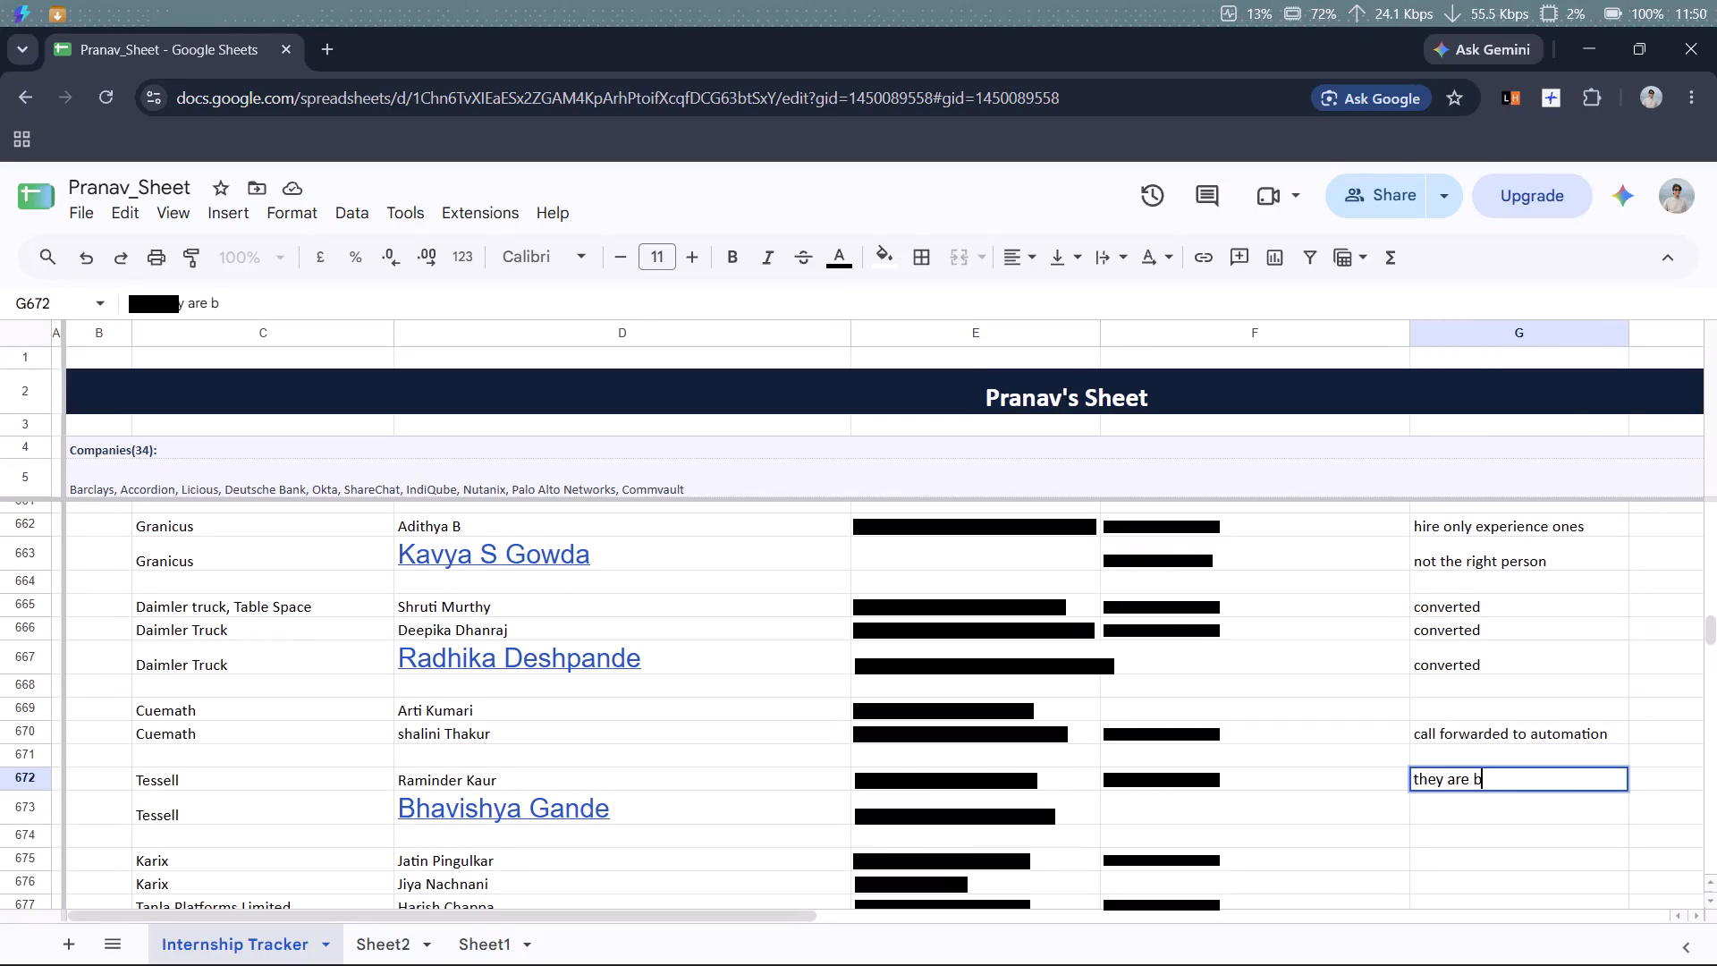
{"action": "key", "text": "BackSpace"}
{"action": "type", "text": "not currently"}
{"action": "key", "text": "space"}
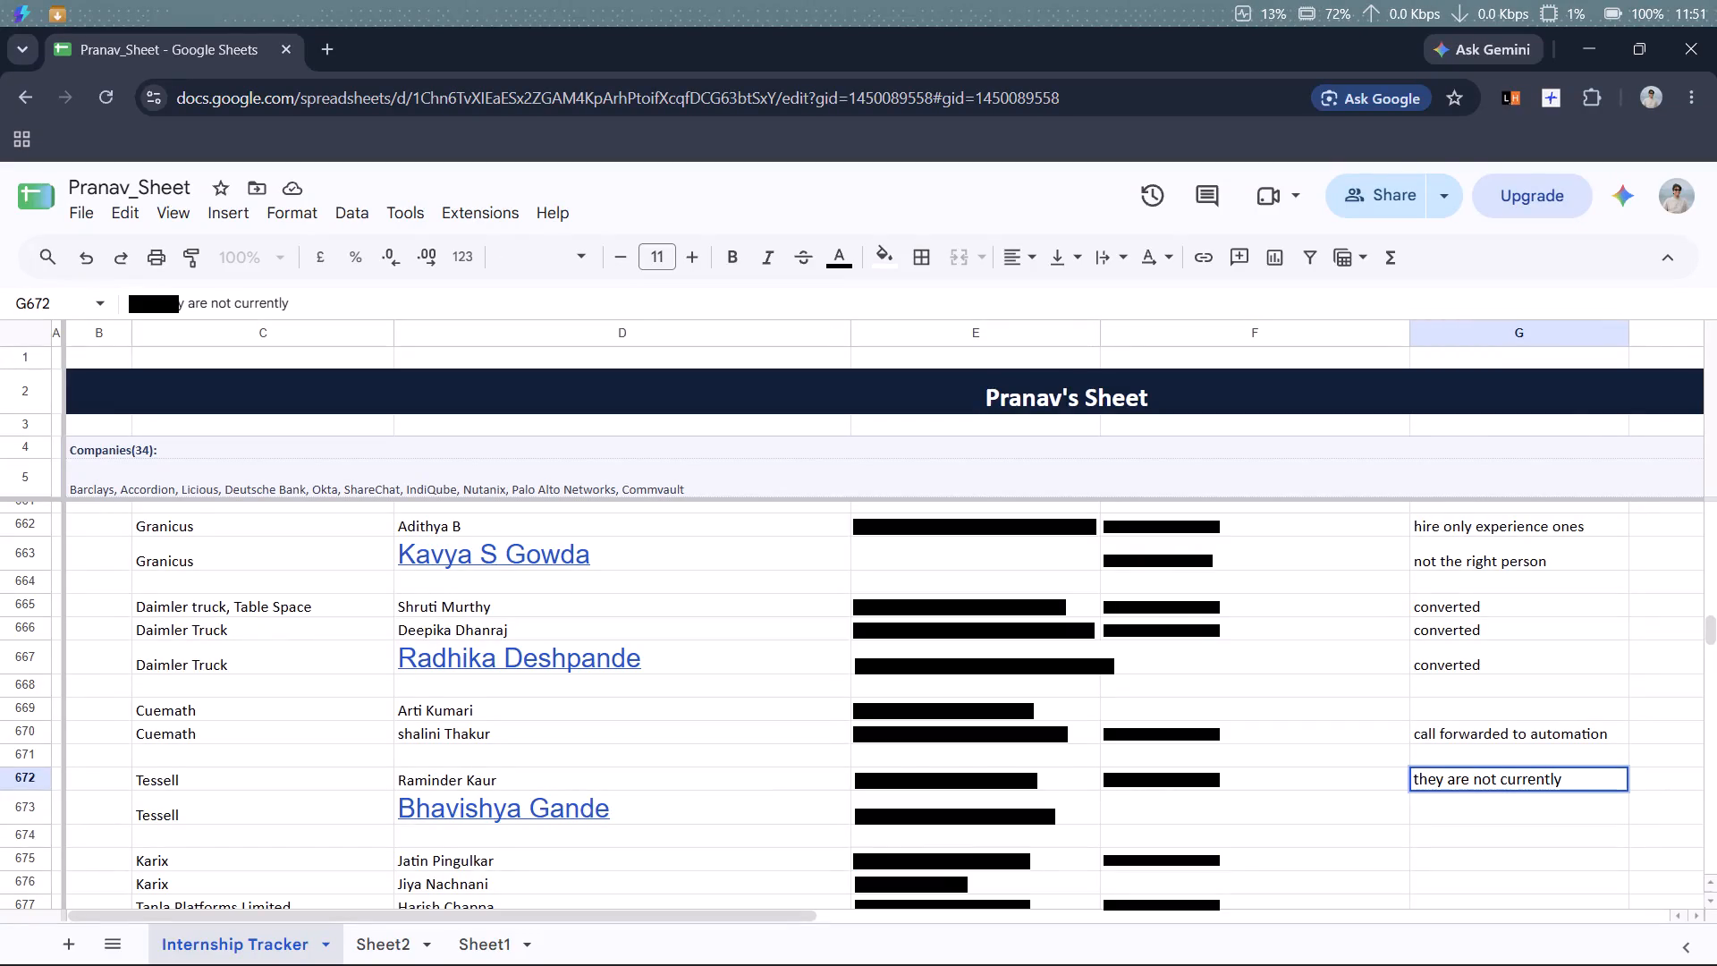
{"action": "type", "text": "into placement"}
{"action": "key", "text": "space"}
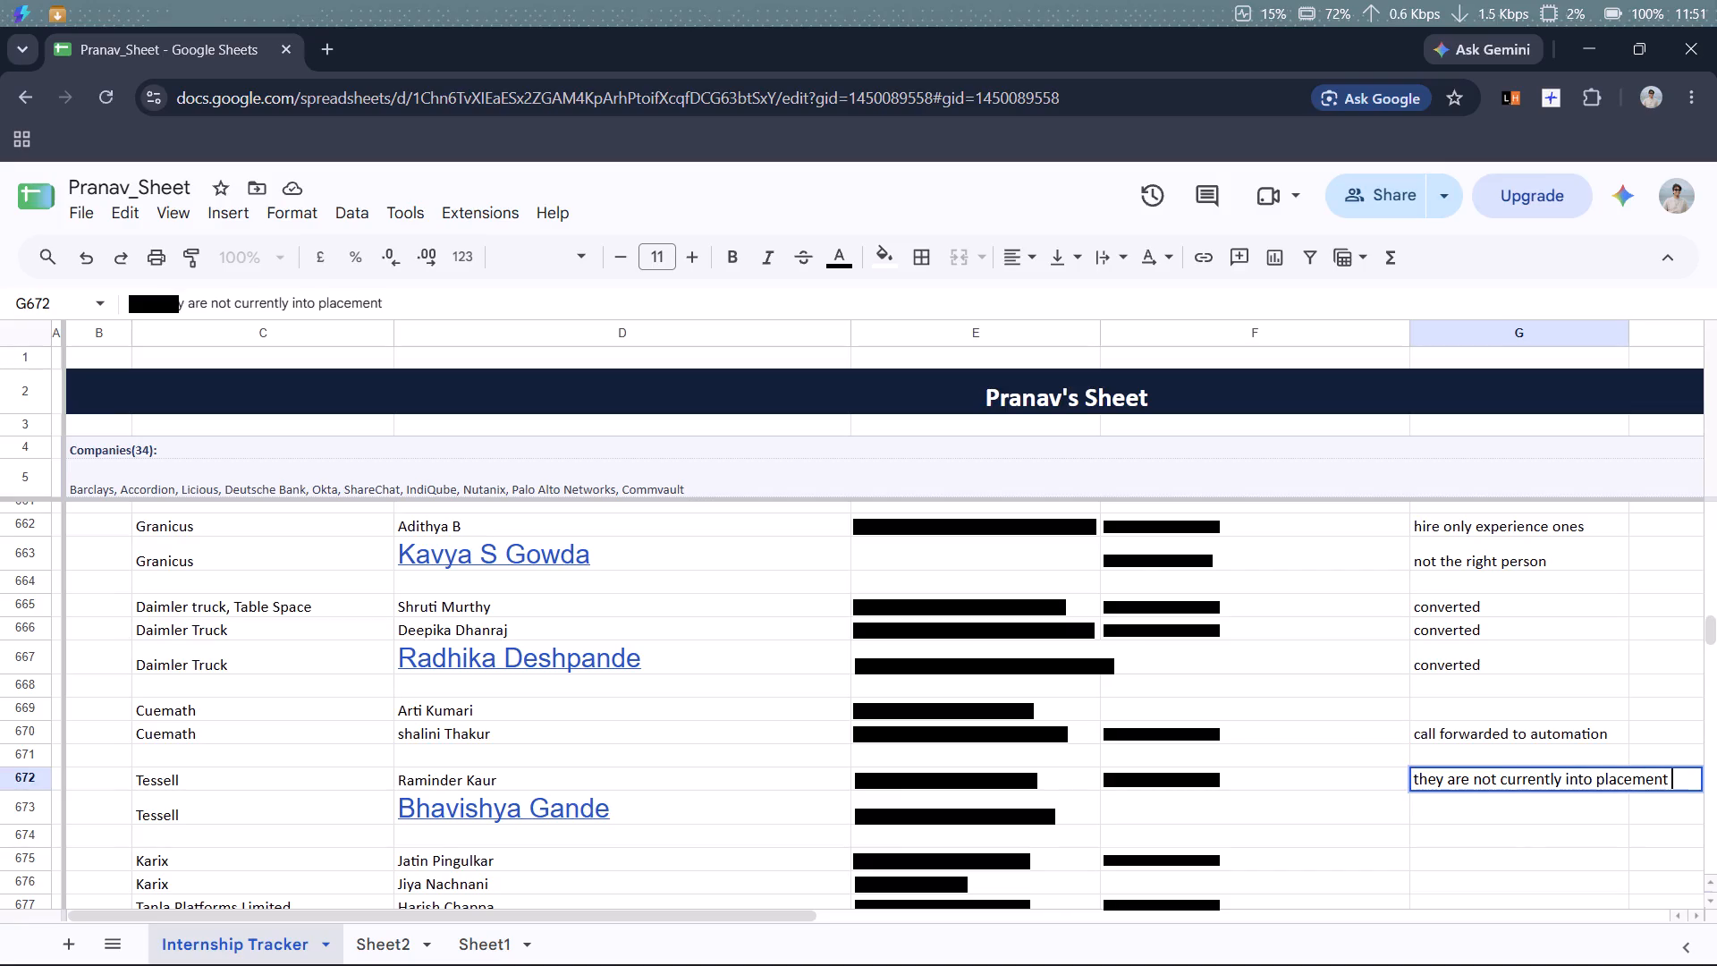
{"action": "type", "text": "hiring,"}
{"action": "key", "text": "space"}
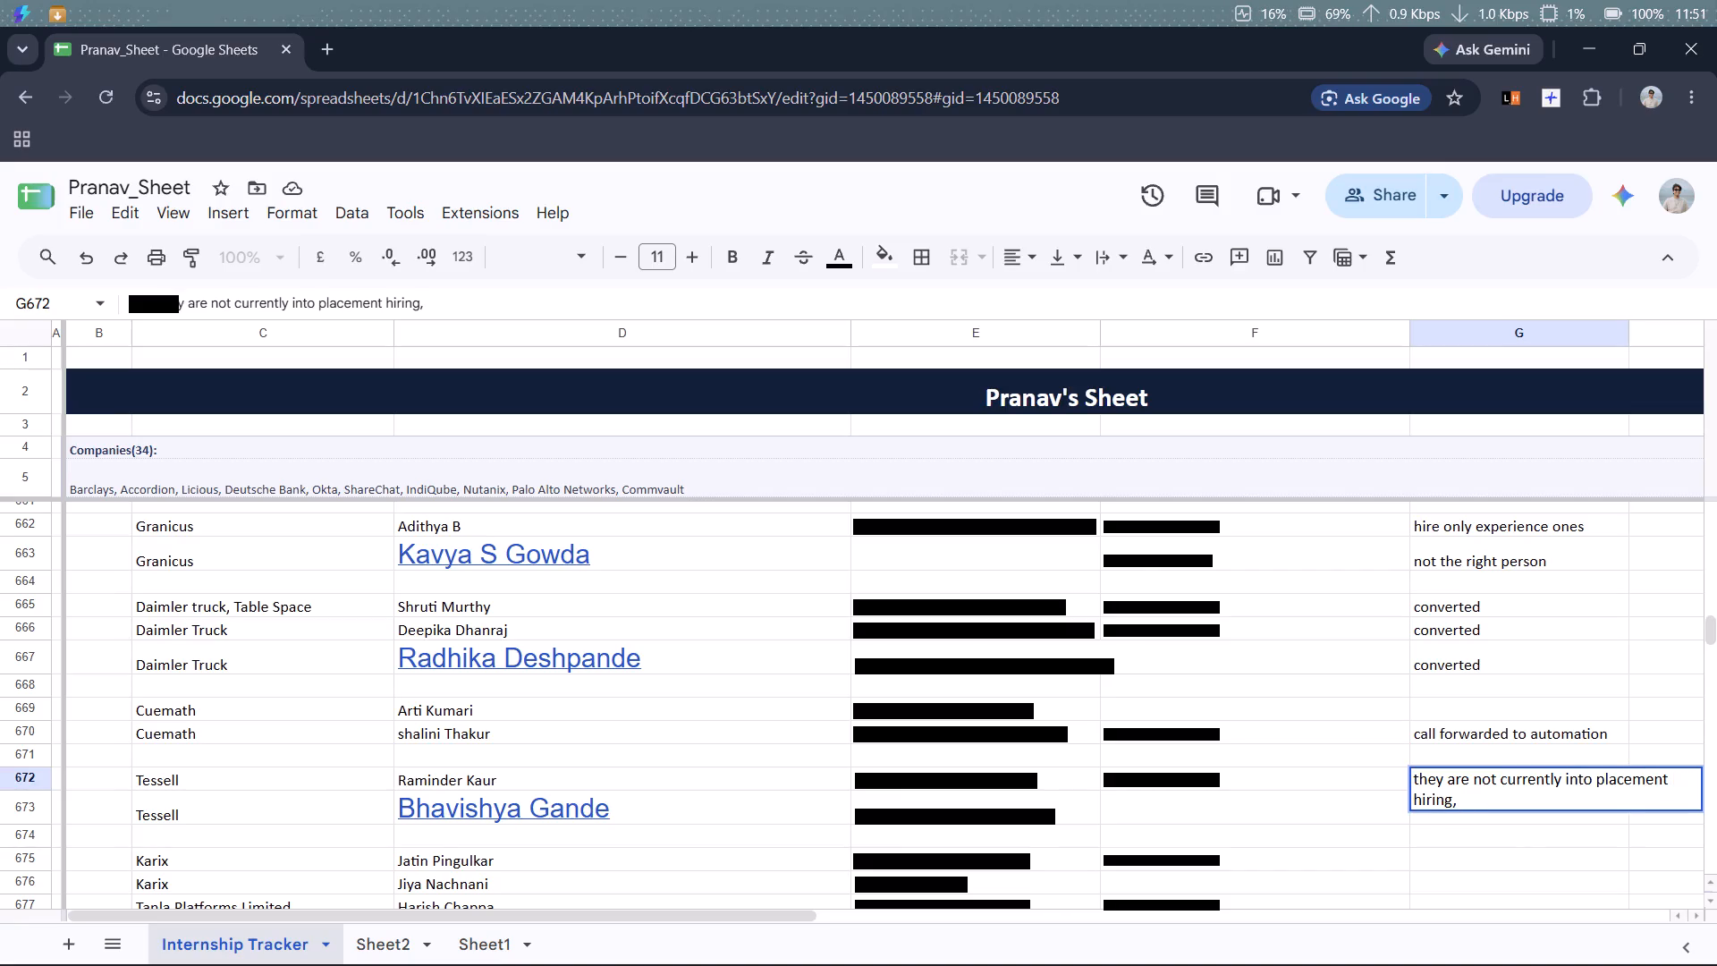
{"action": "type", "text": "if they"}
{"action": "key", "text": "space"}
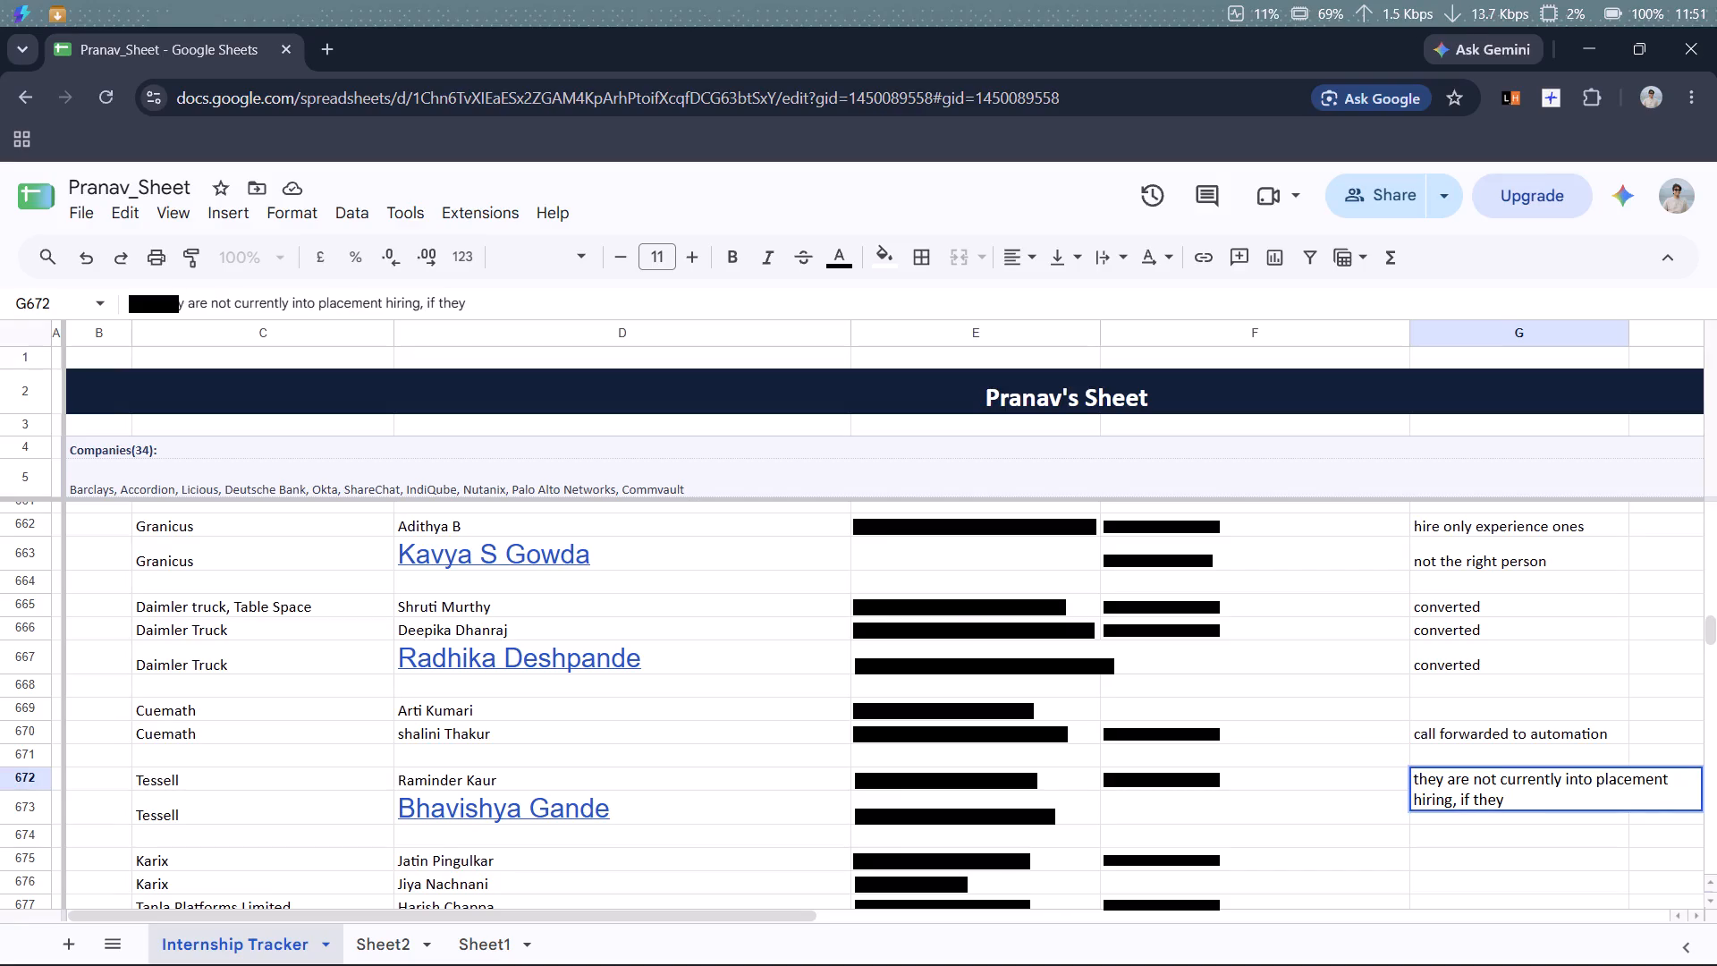
{"action": "type", "text": "would they will connect"}
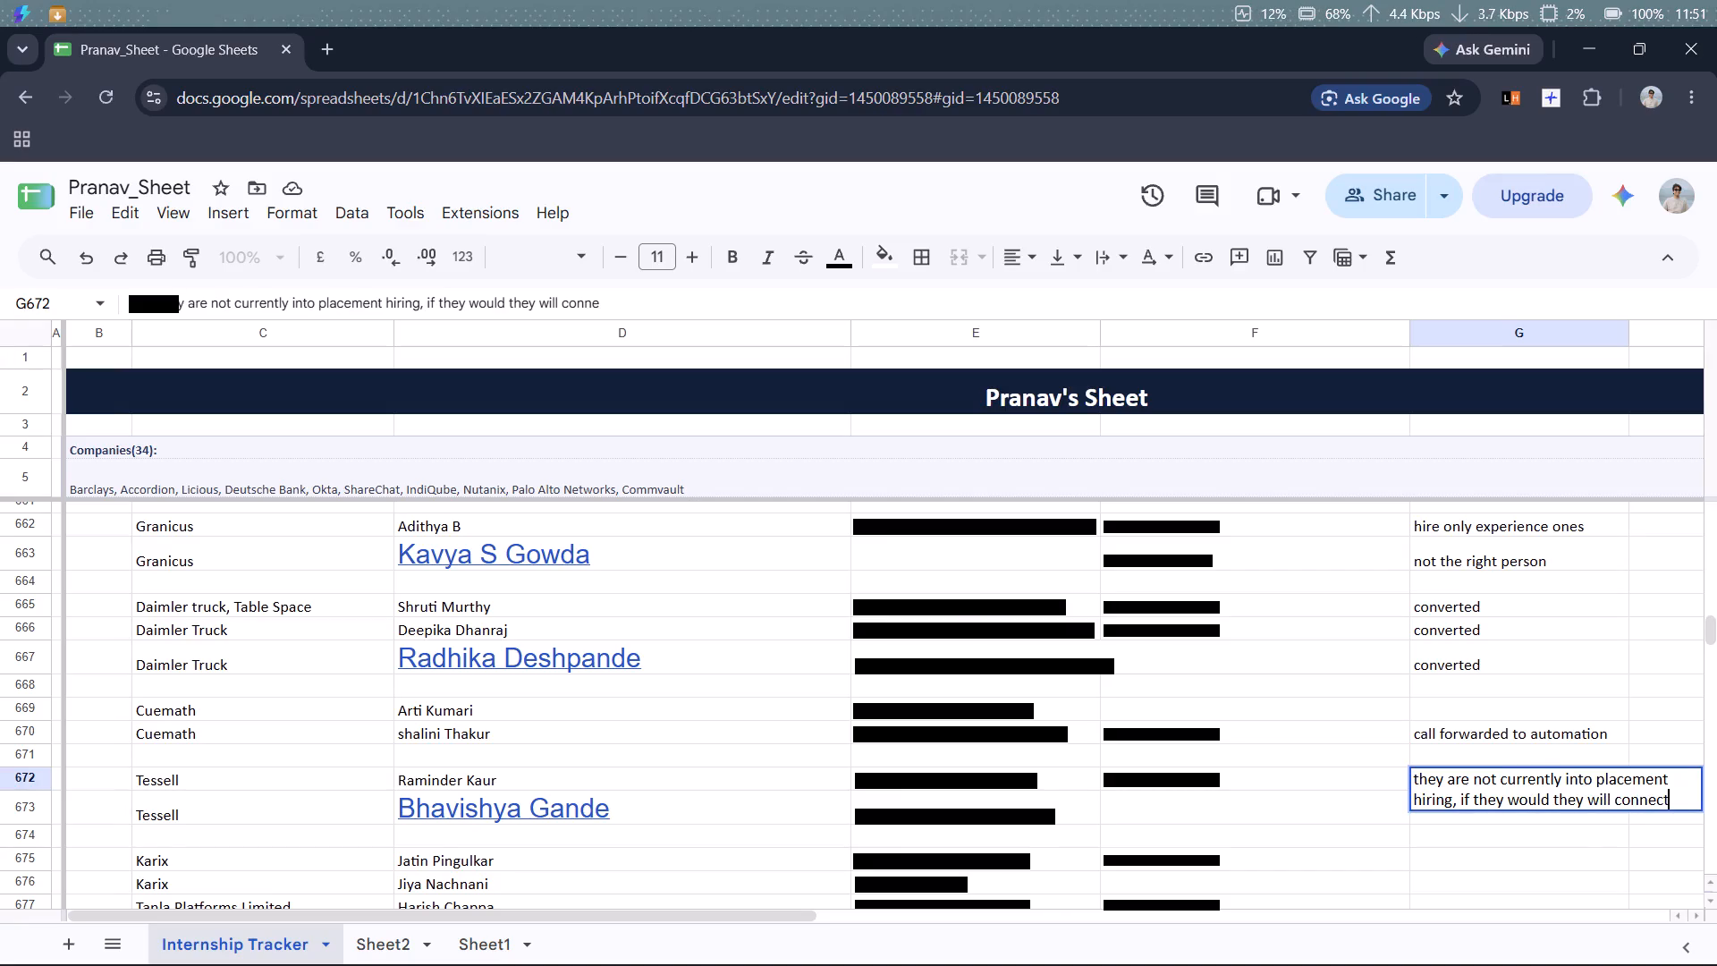
{"action": "key", "text": "space"}
Copy the trailing part of the first Karix contact's phone number from cell F675.
{"action": "scroll", "coordinate": [1188, 857], "scroll_direction": "down", "scroll_amount": 1}
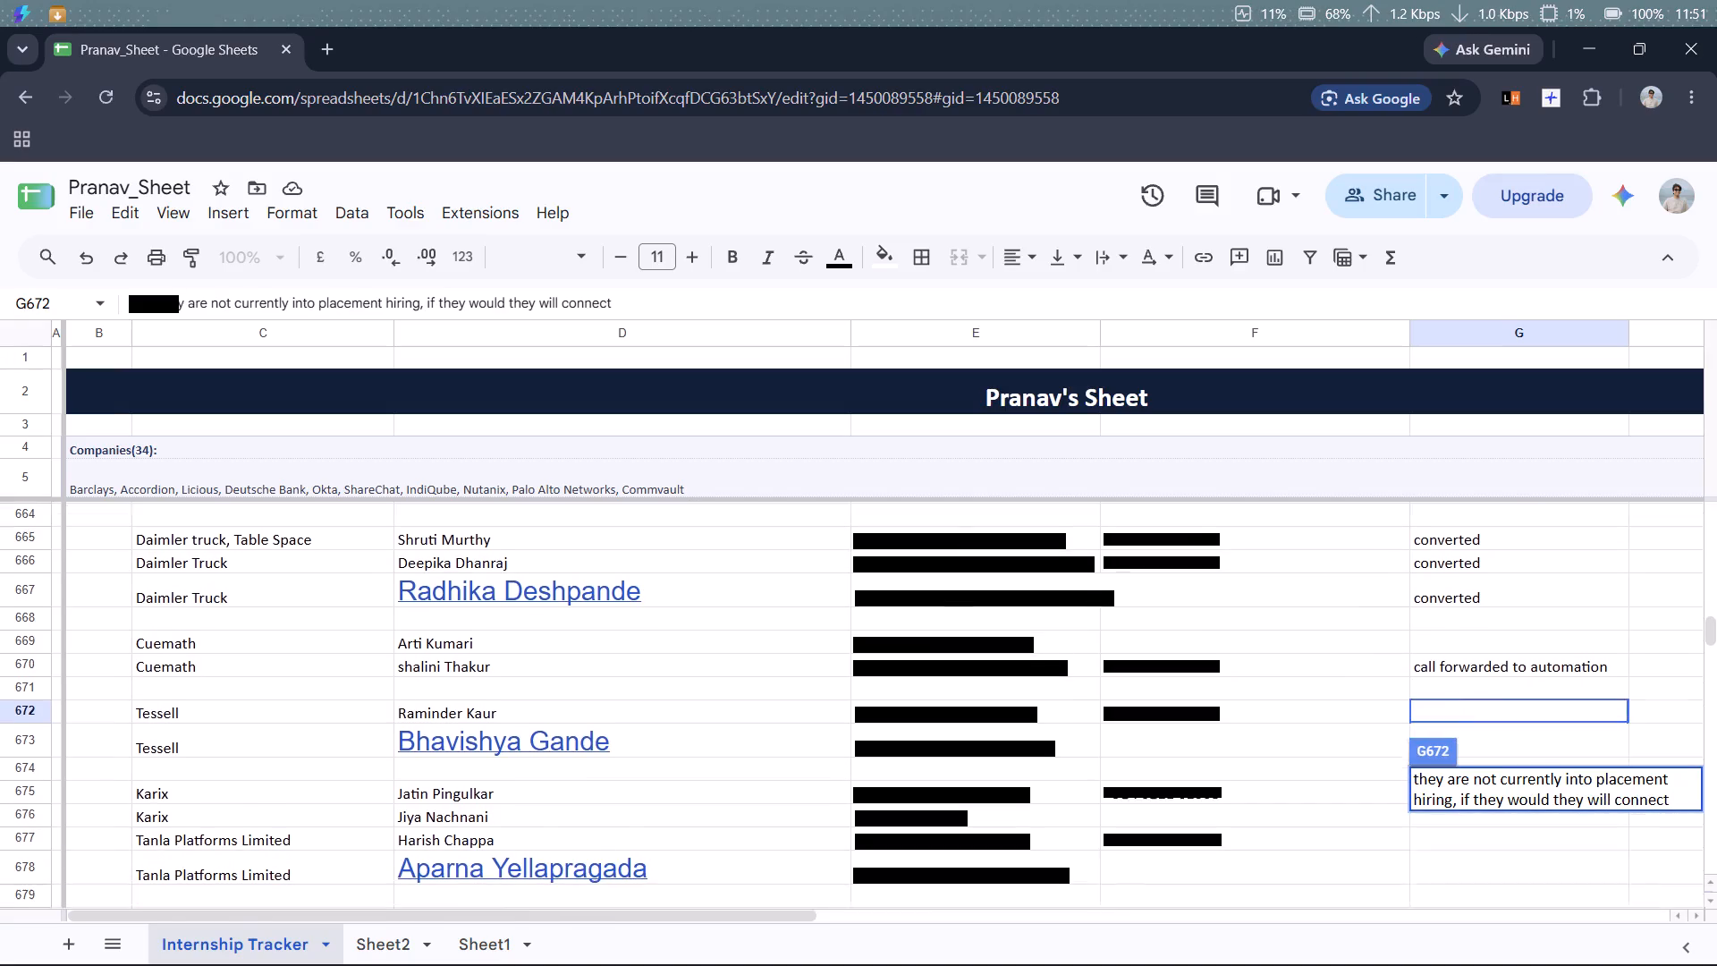
{"action": "scroll", "coordinate": [1188, 857], "scroll_direction": "down", "scroll_amount": 1}
{"action": "left_click", "coordinate": [1149, 767]}
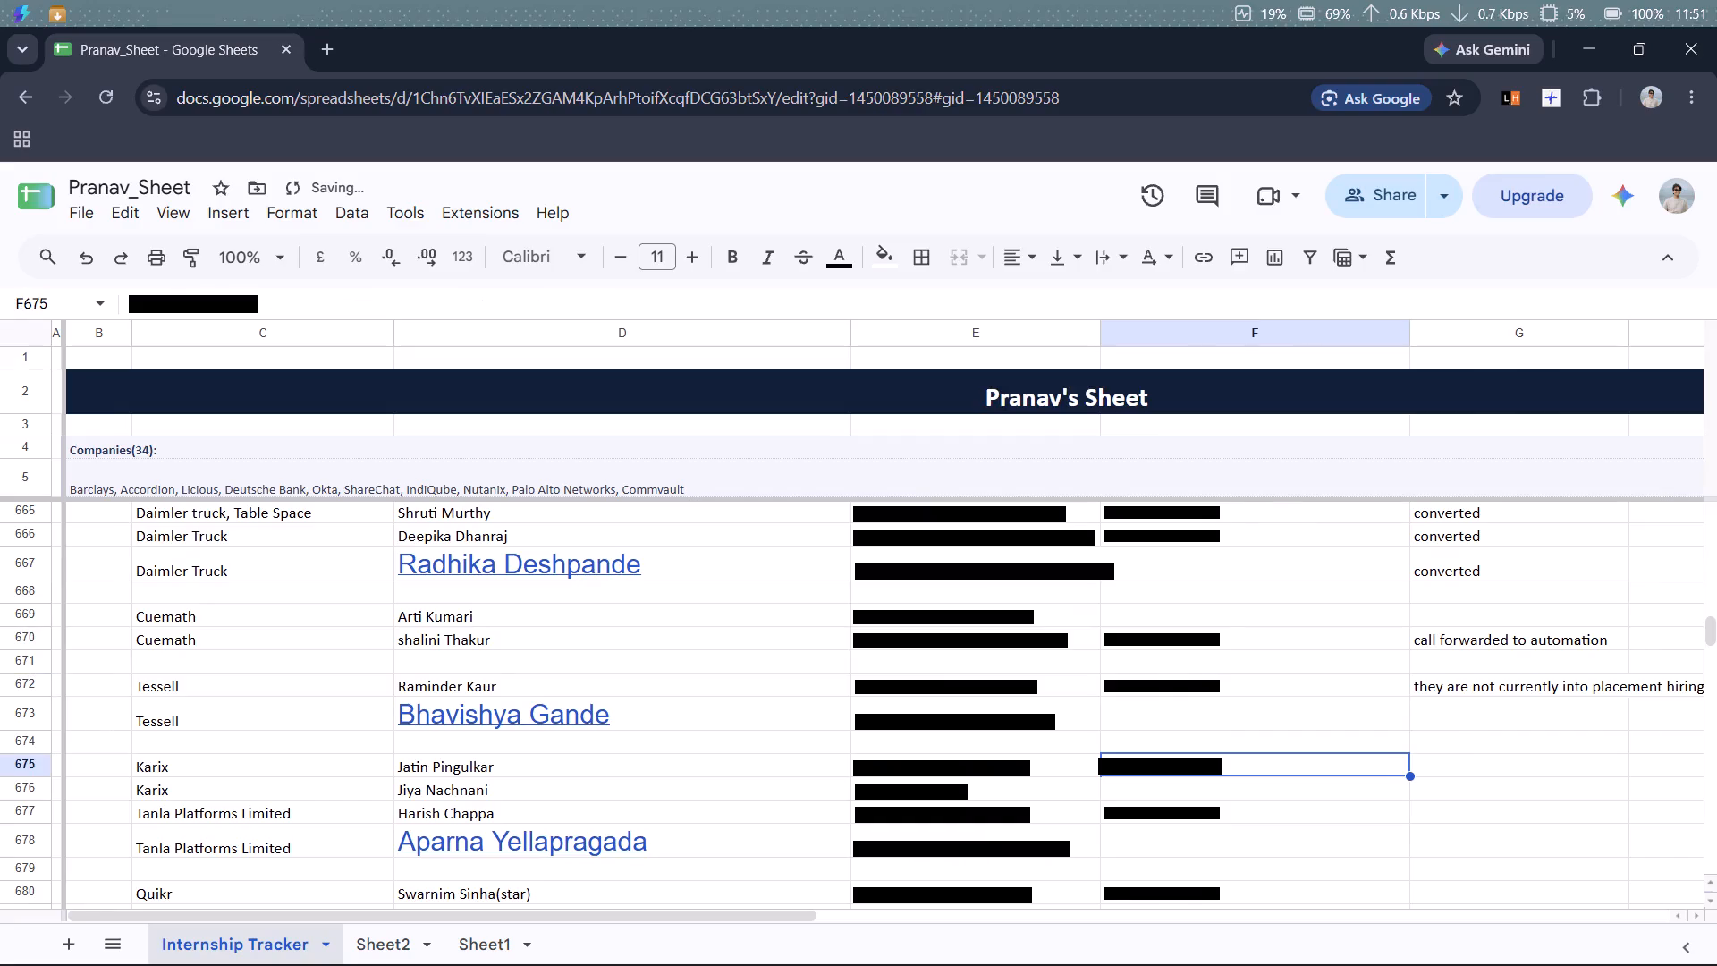
{"action": "left_click_drag", "start_coordinate": [266, 305], "coordinate": [182, 302]}
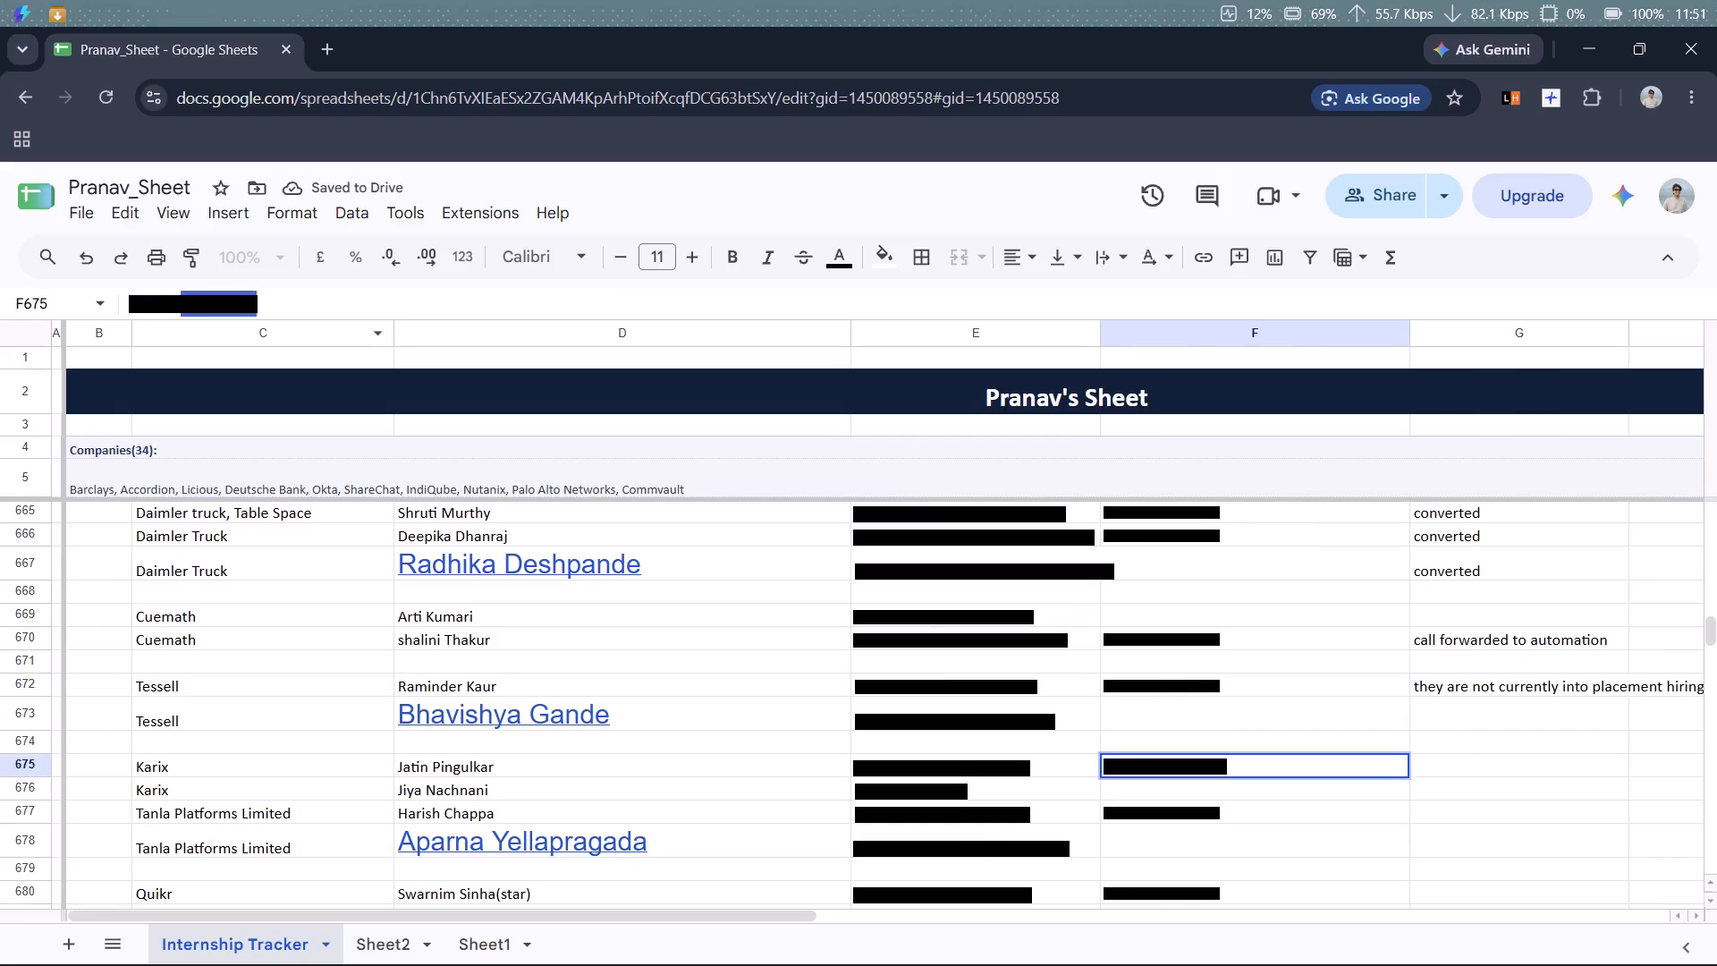
{"action": "left_click_drag", "start_coordinate": [182, 302], "coordinate": [185, 302]}
{"action": "key", "text": "ctrl+c"}
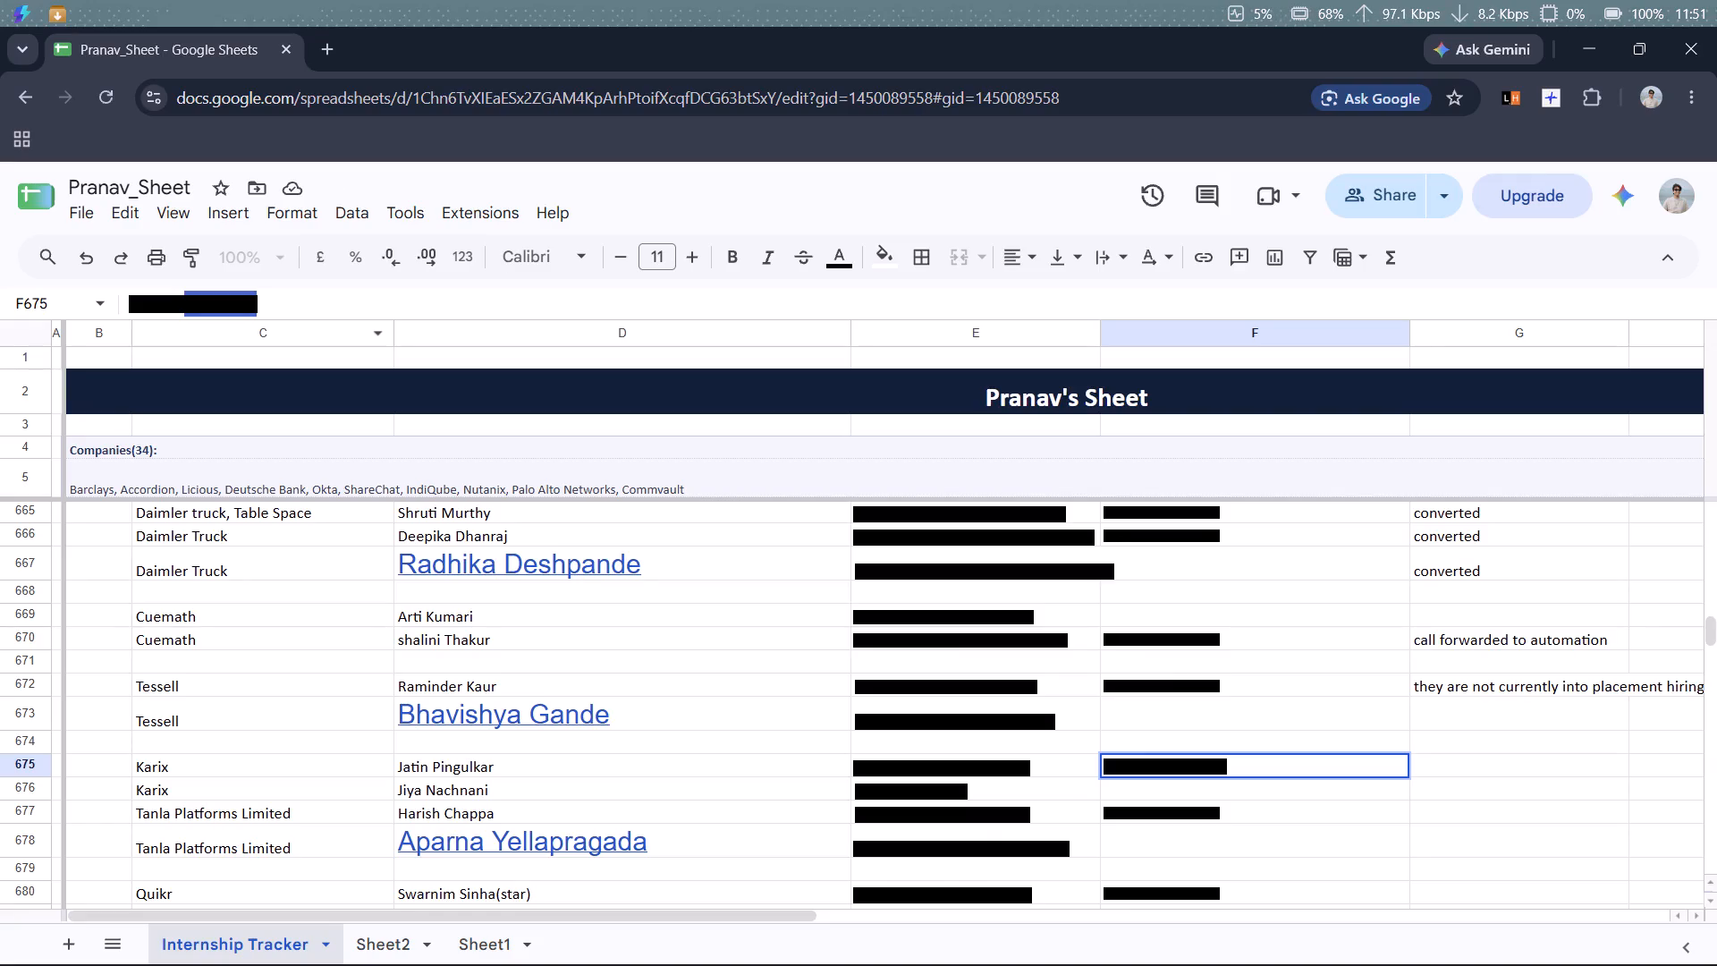
Log "call hanged up" in cell G675 for the first Karix contact.
{"action": "left_click", "coordinate": [1422, 769]}
{"action": "type", "text": "call hanged up"}
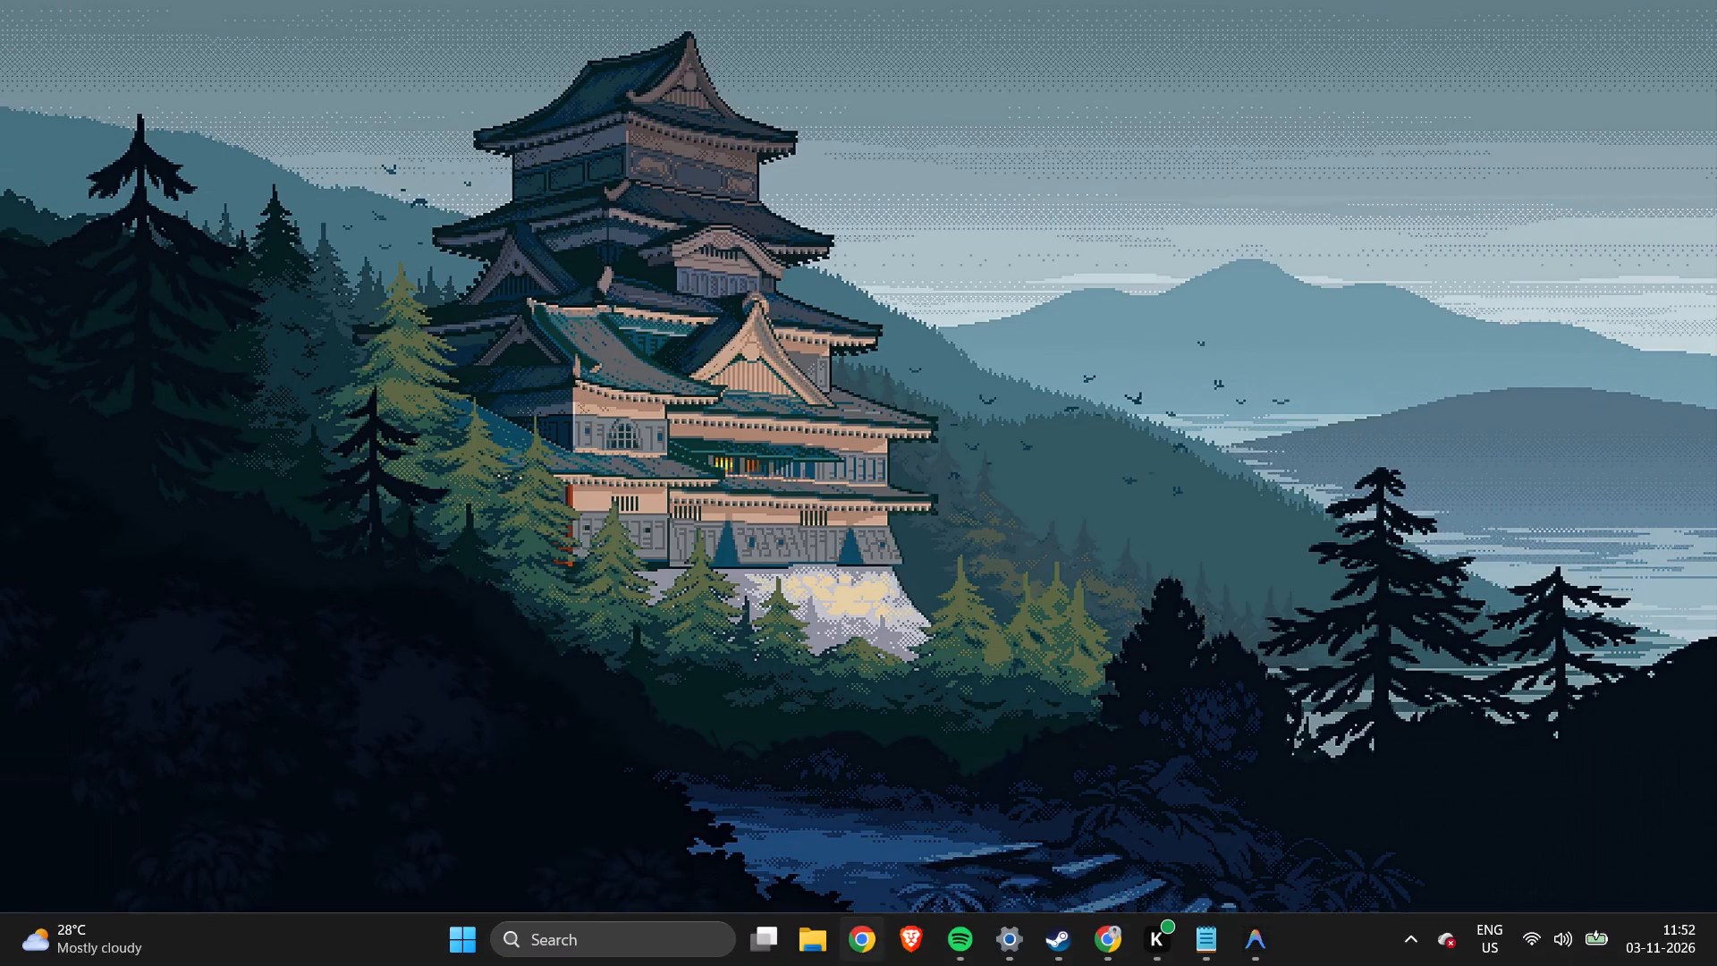
Open a new Google Chrome window from the desktop under the School-labelled profile.
{"action": "right_click", "coordinate": [852, 937]}
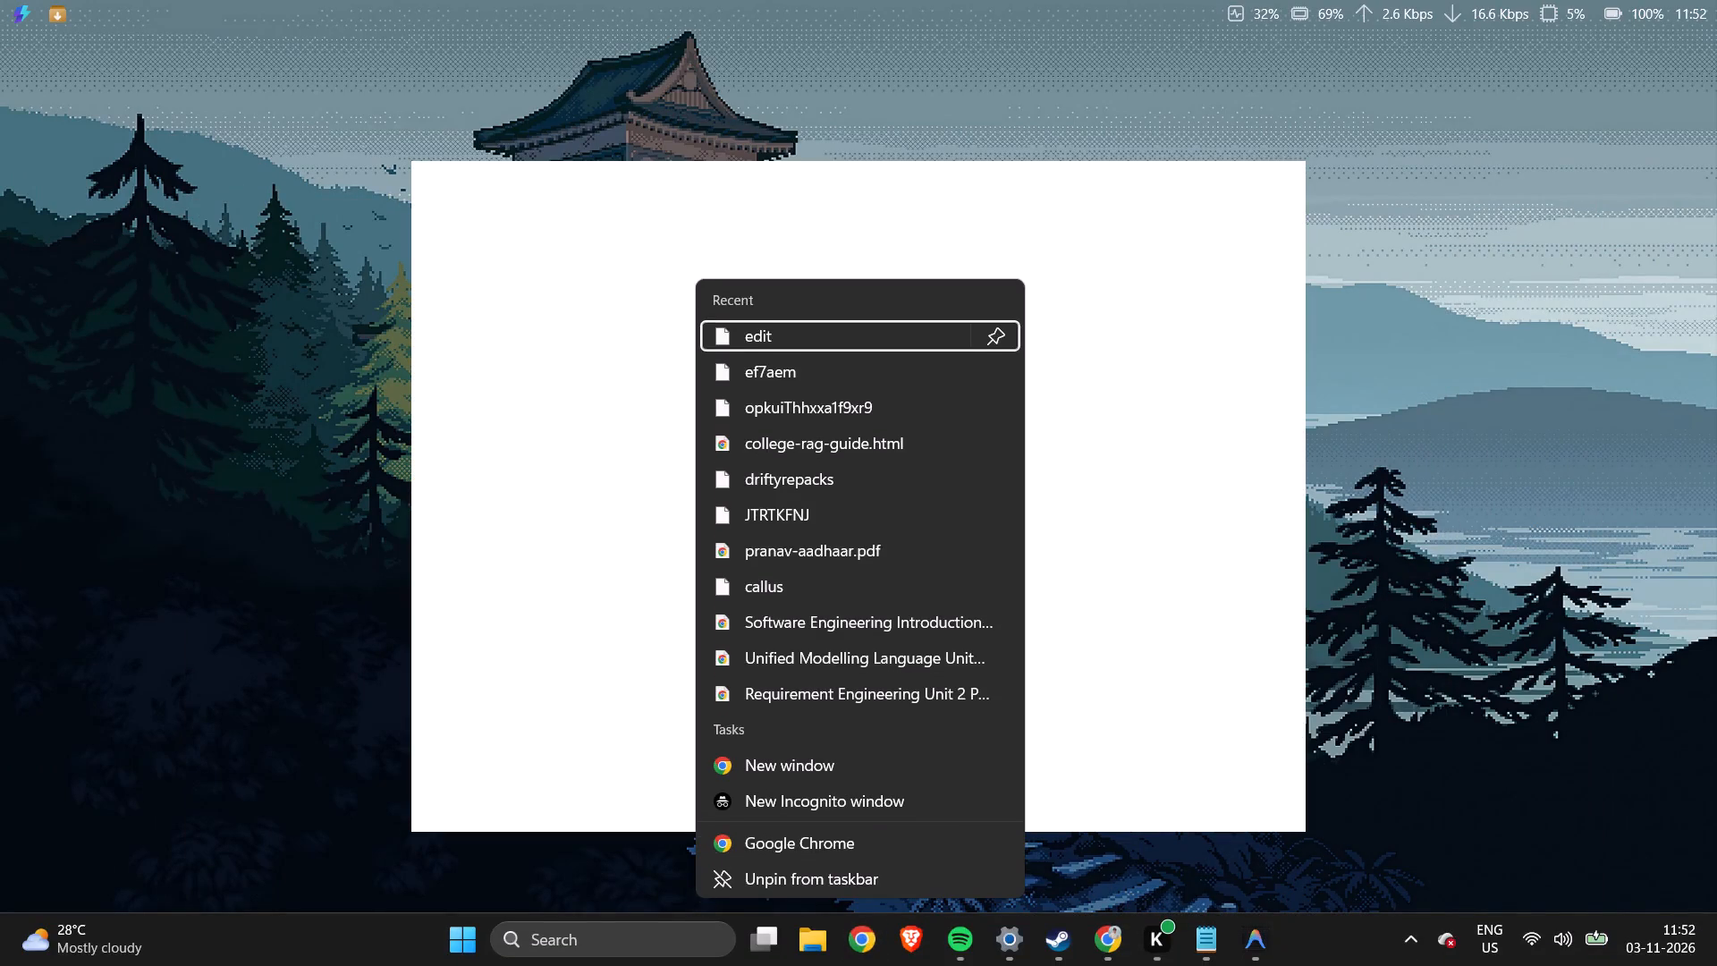
{"action": "left_click", "coordinate": [826, 833]}
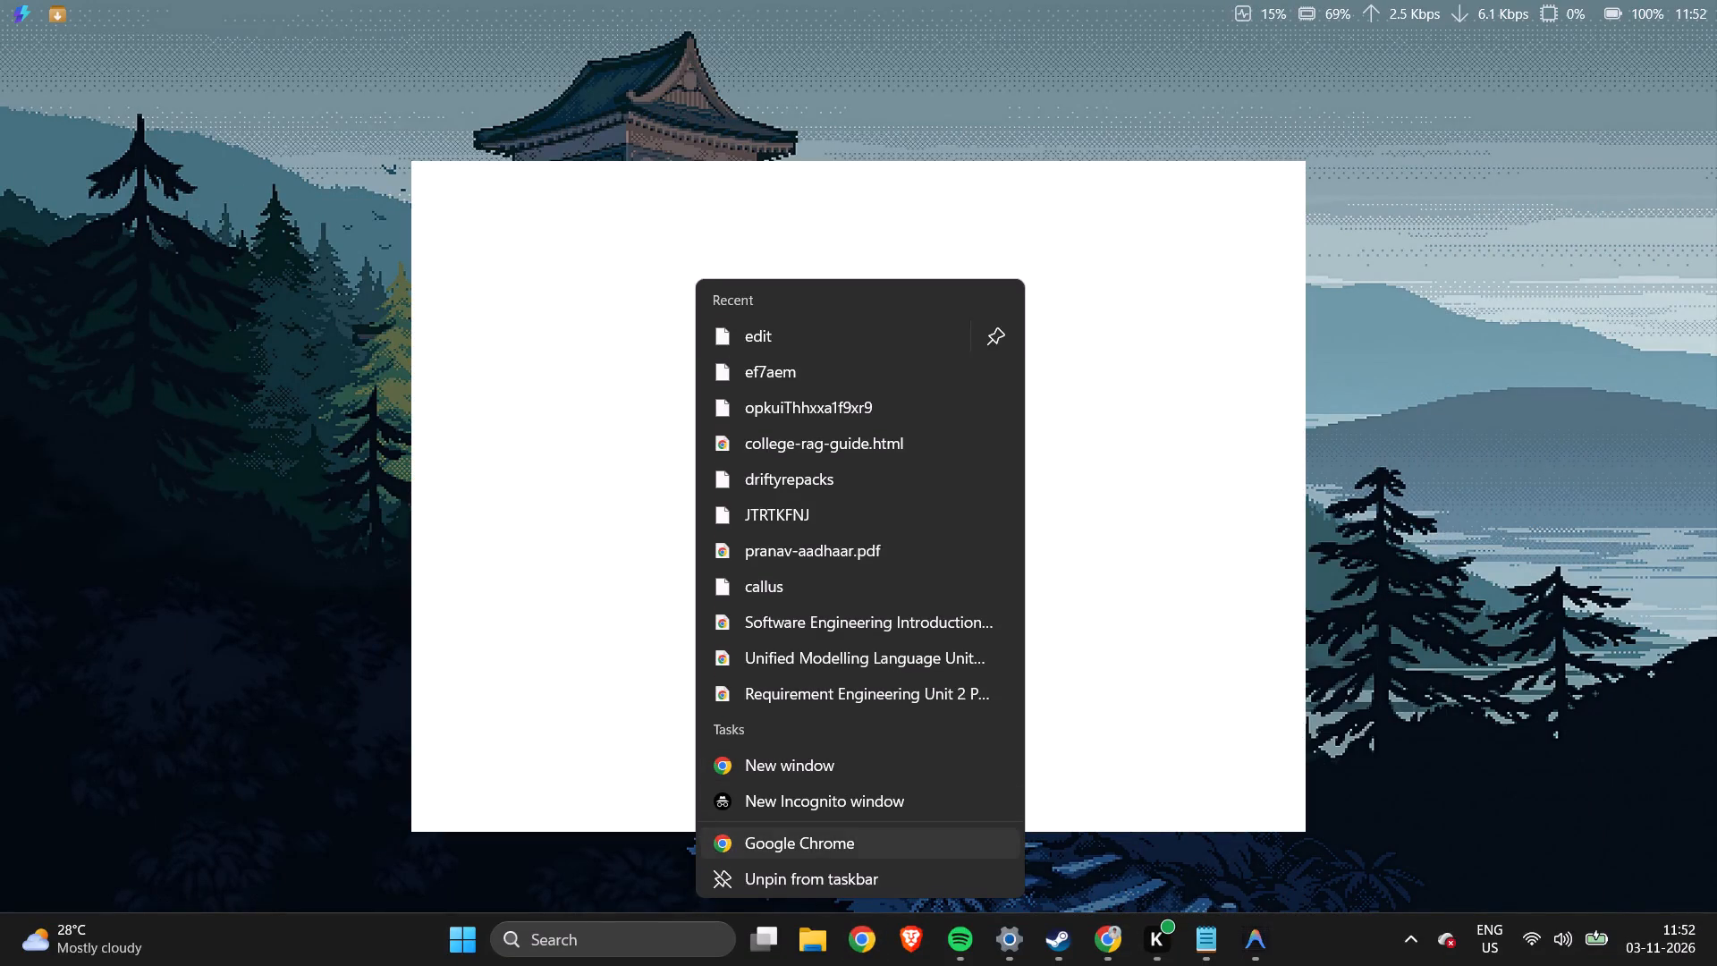
{"action": "scroll", "coordinate": [816, 594], "scroll_direction": "down", "scroll_amount": 2}
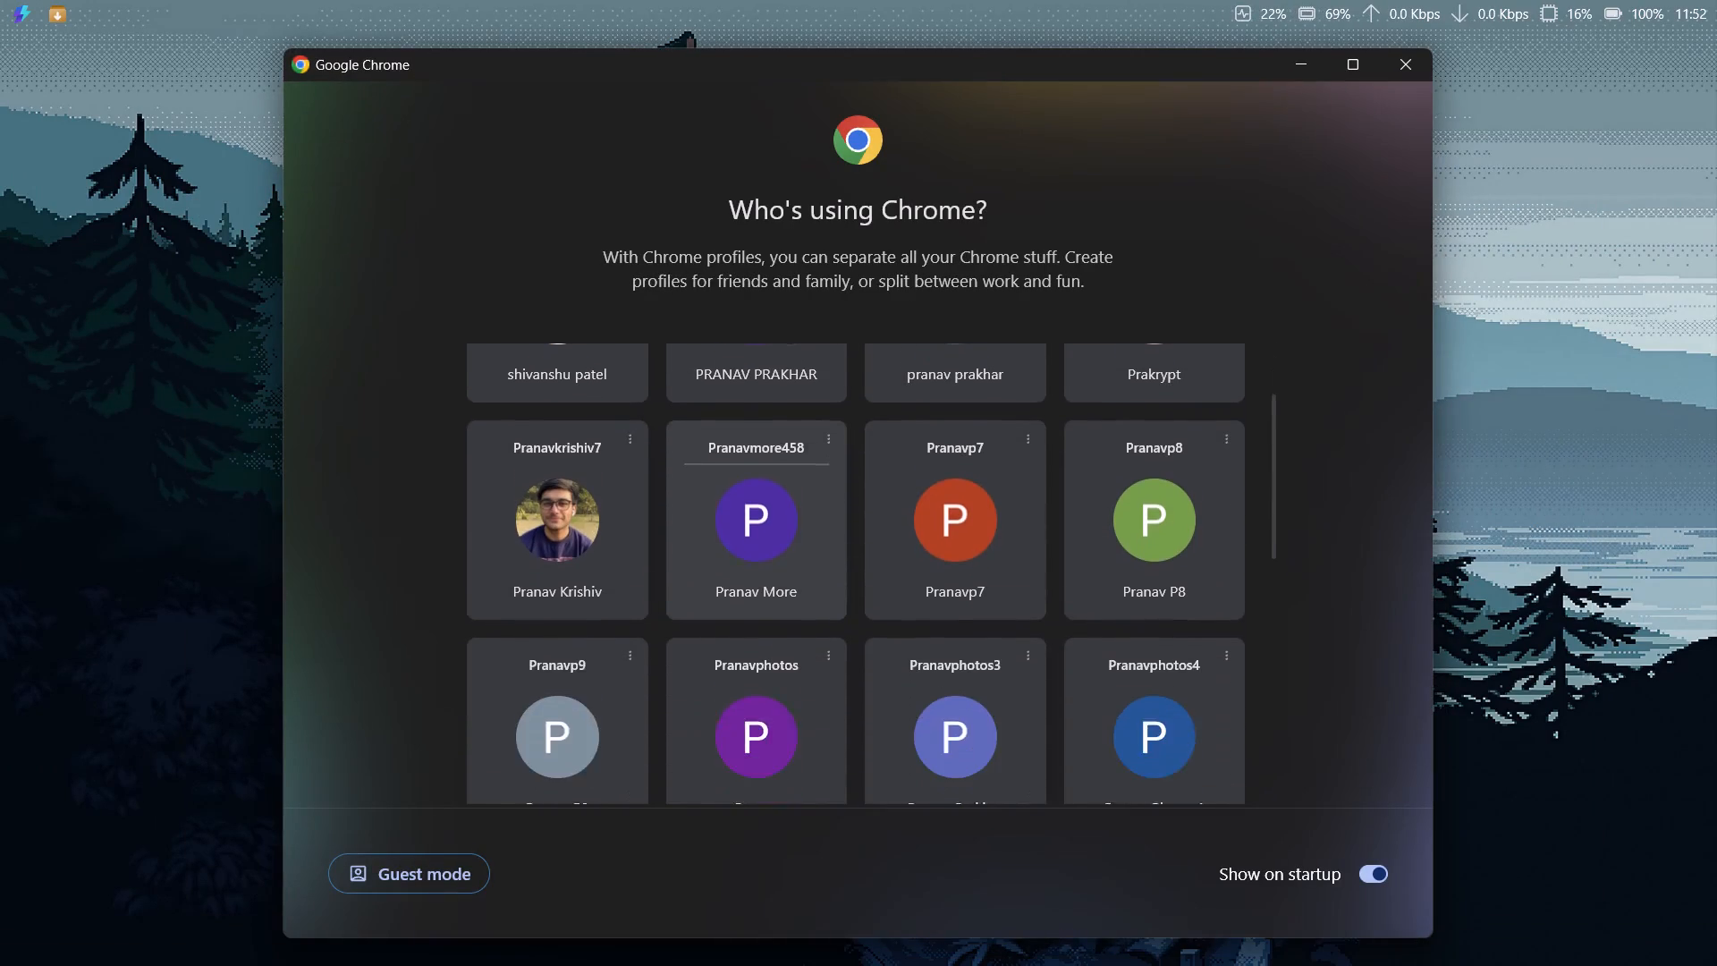
{"action": "scroll", "coordinate": [816, 594], "scroll_direction": "down", "scroll_amount": 2}
{"action": "scroll", "coordinate": [832, 760], "scroll_direction": "down", "scroll_amount": 3}
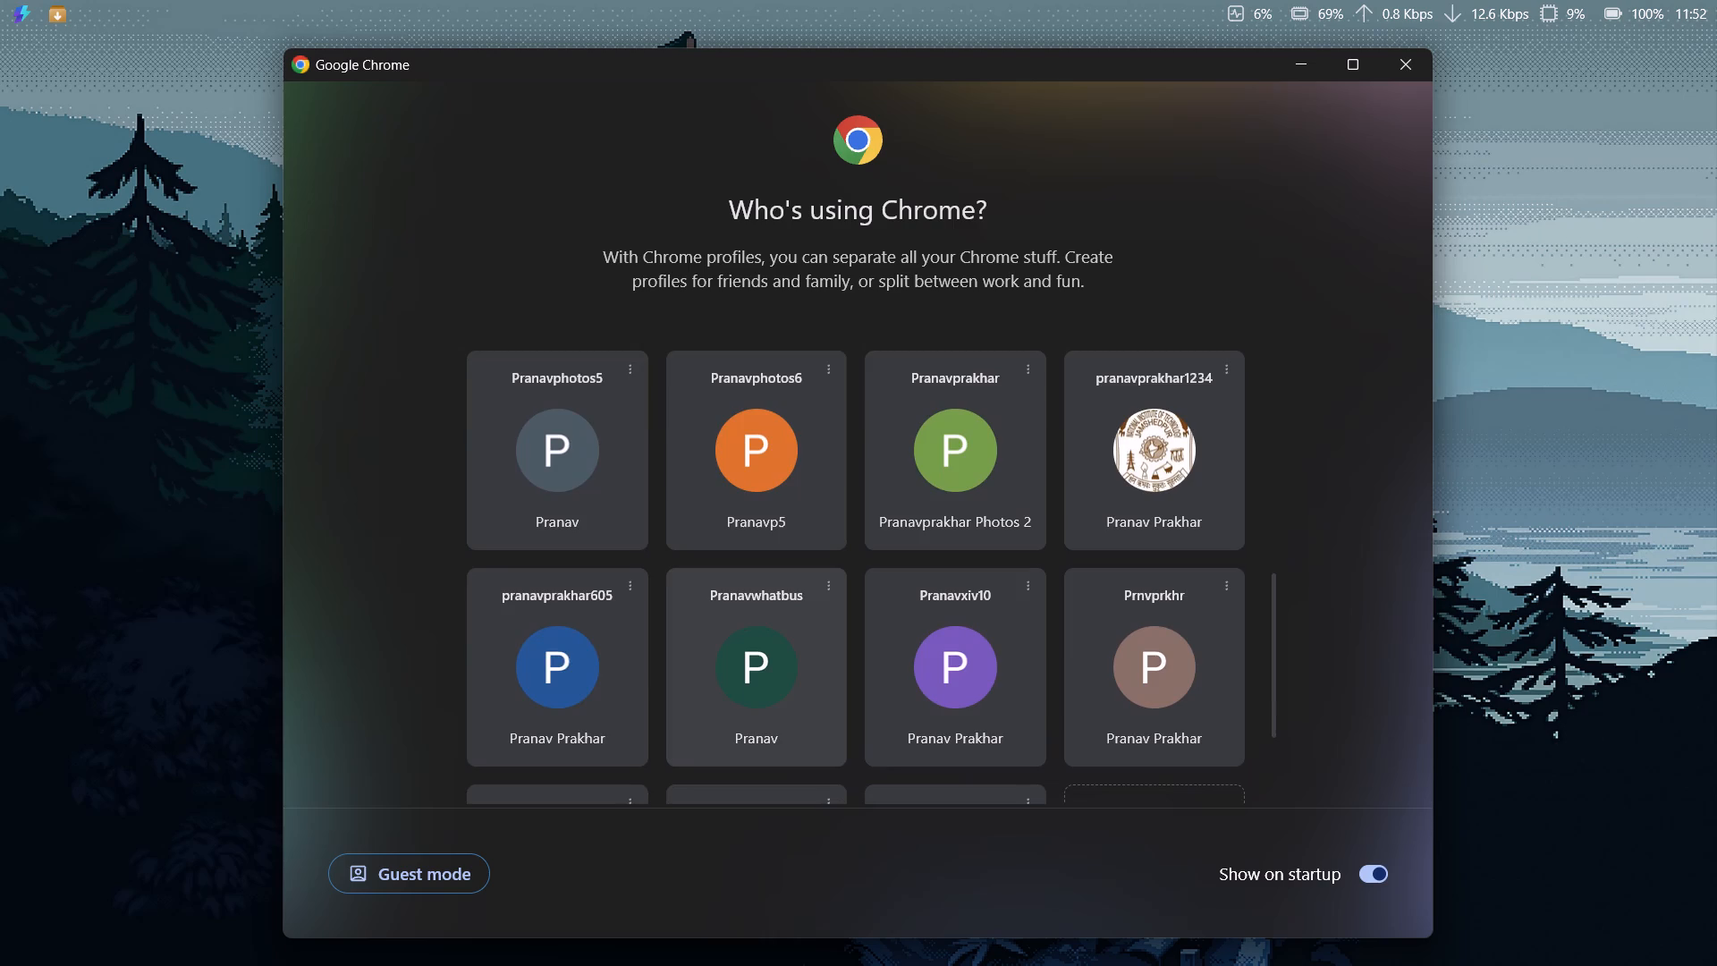
{"action": "scroll", "coordinate": [832, 760], "scroll_direction": "up", "scroll_amount": 6}
{"action": "left_click", "coordinate": [744, 465]}
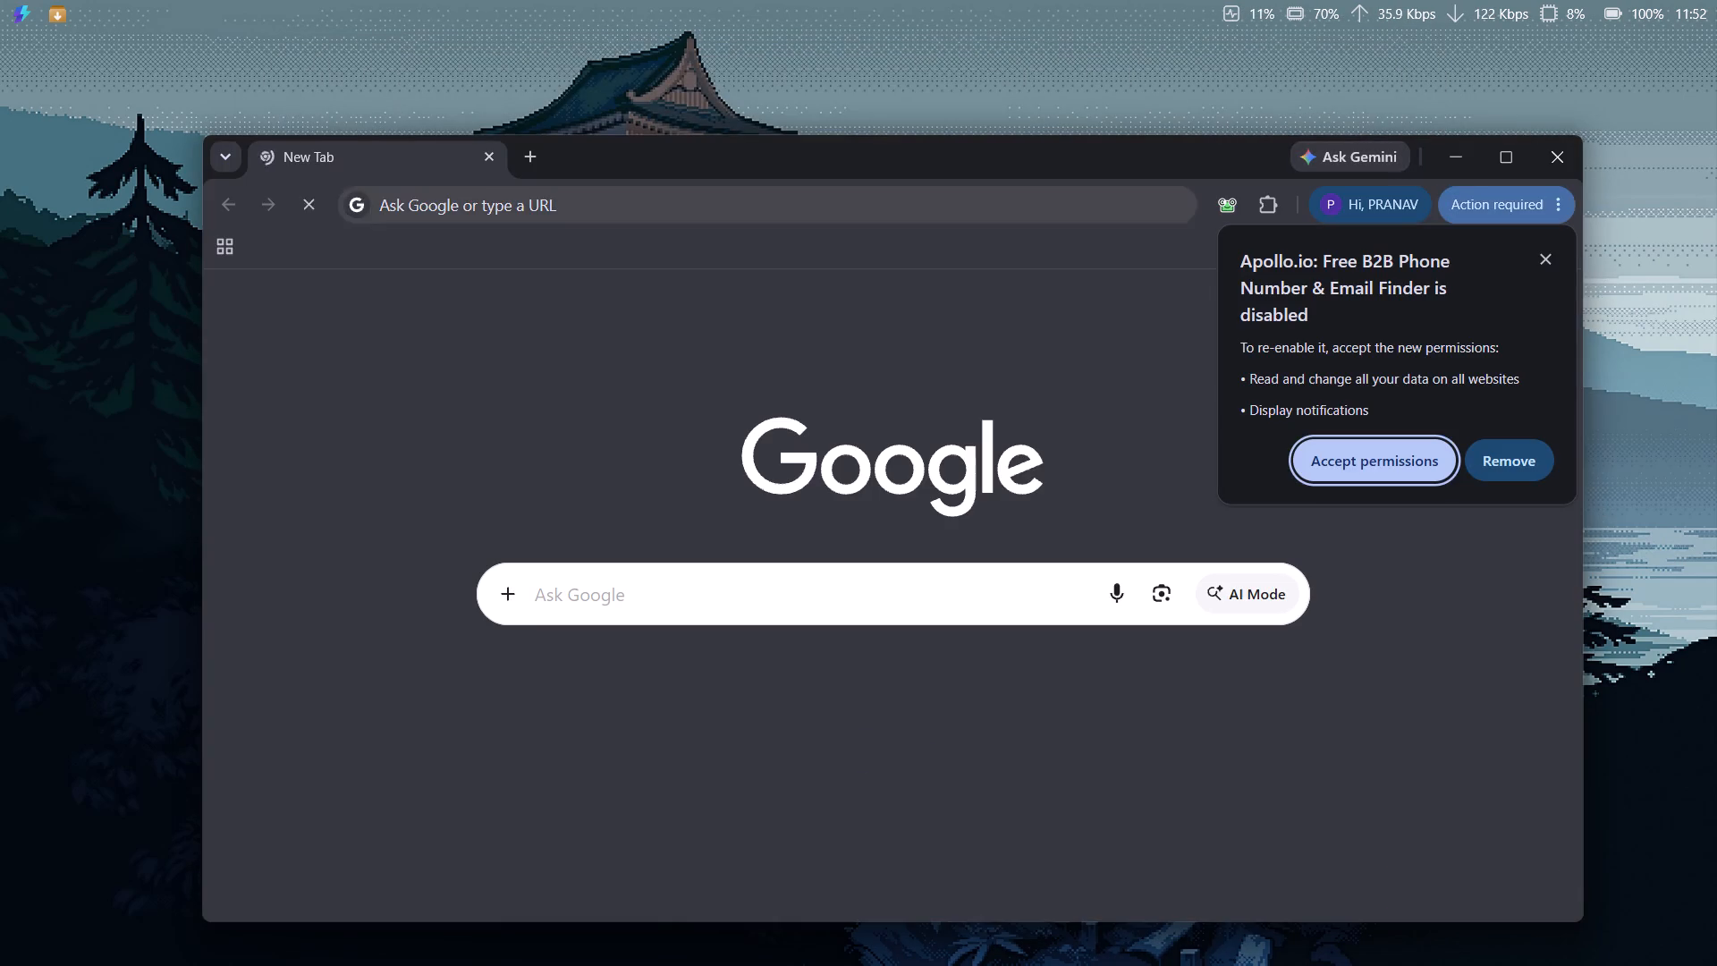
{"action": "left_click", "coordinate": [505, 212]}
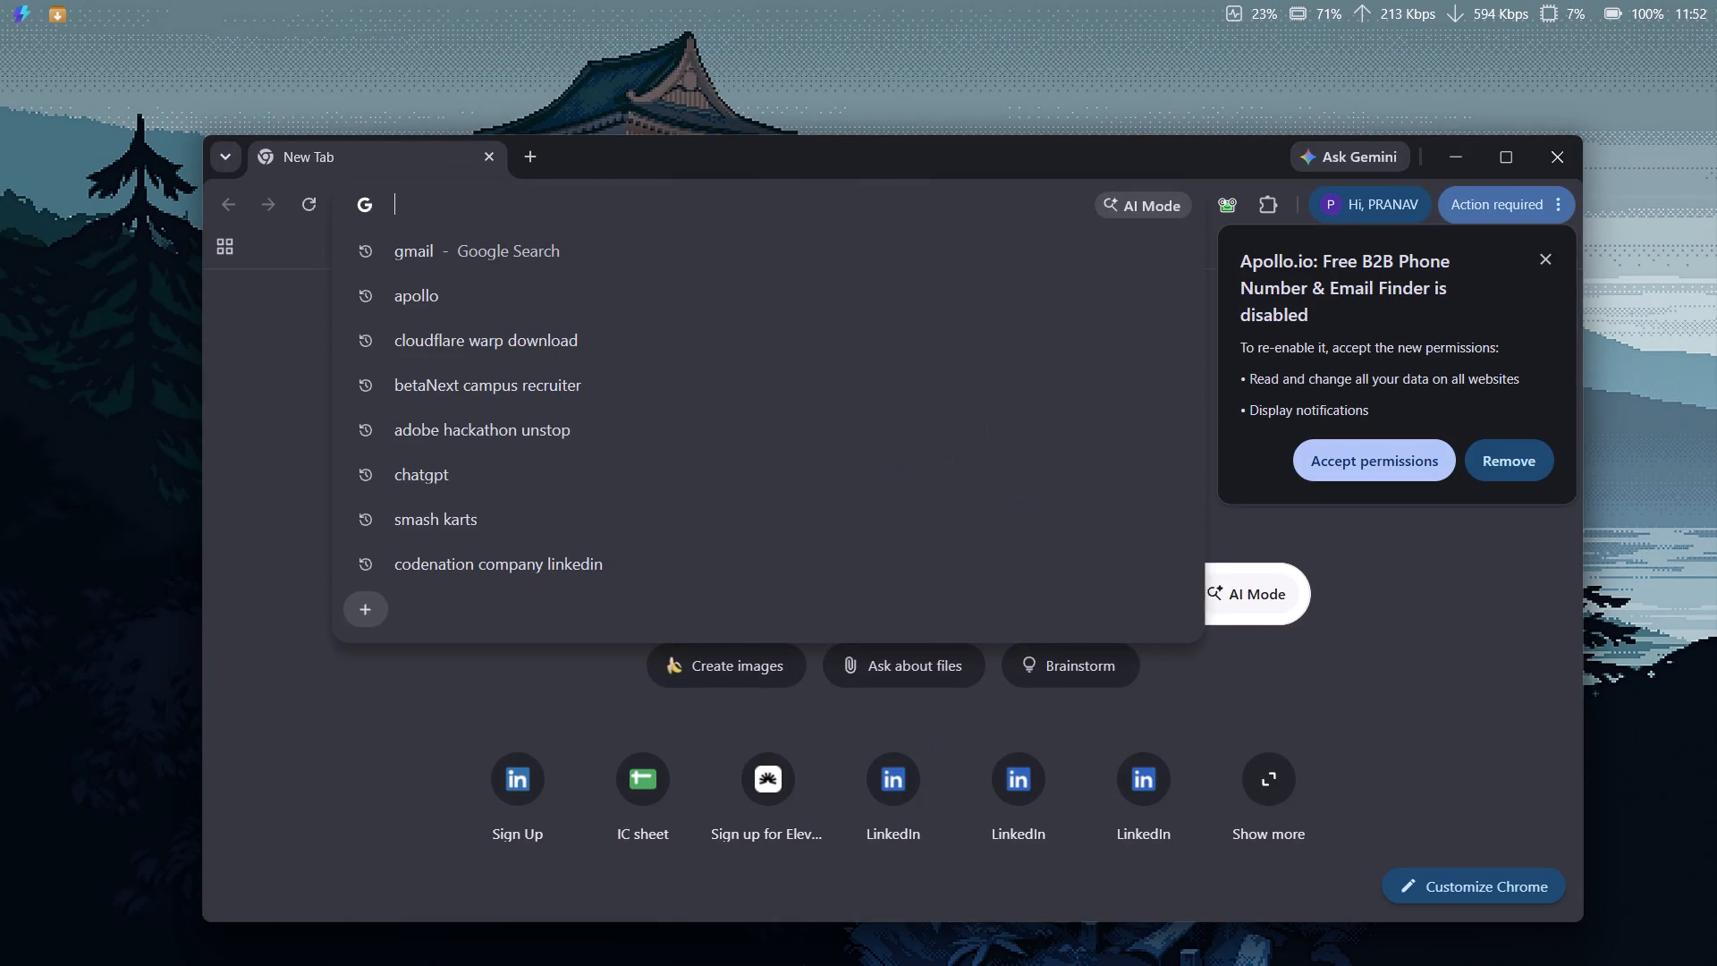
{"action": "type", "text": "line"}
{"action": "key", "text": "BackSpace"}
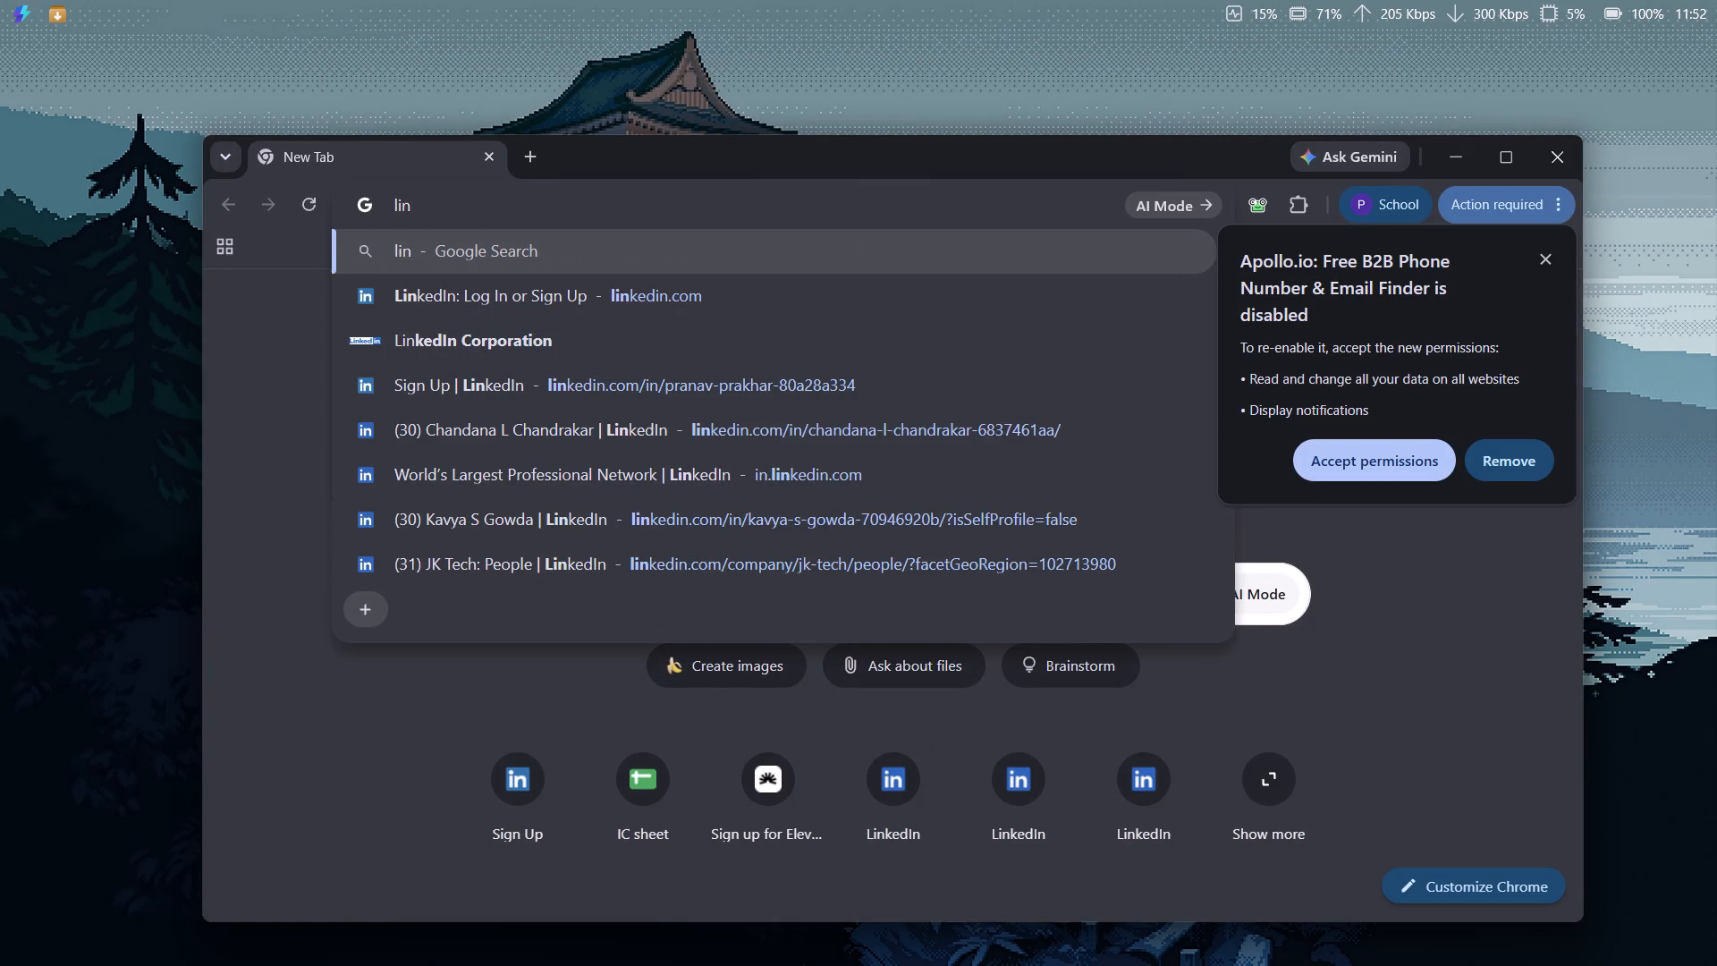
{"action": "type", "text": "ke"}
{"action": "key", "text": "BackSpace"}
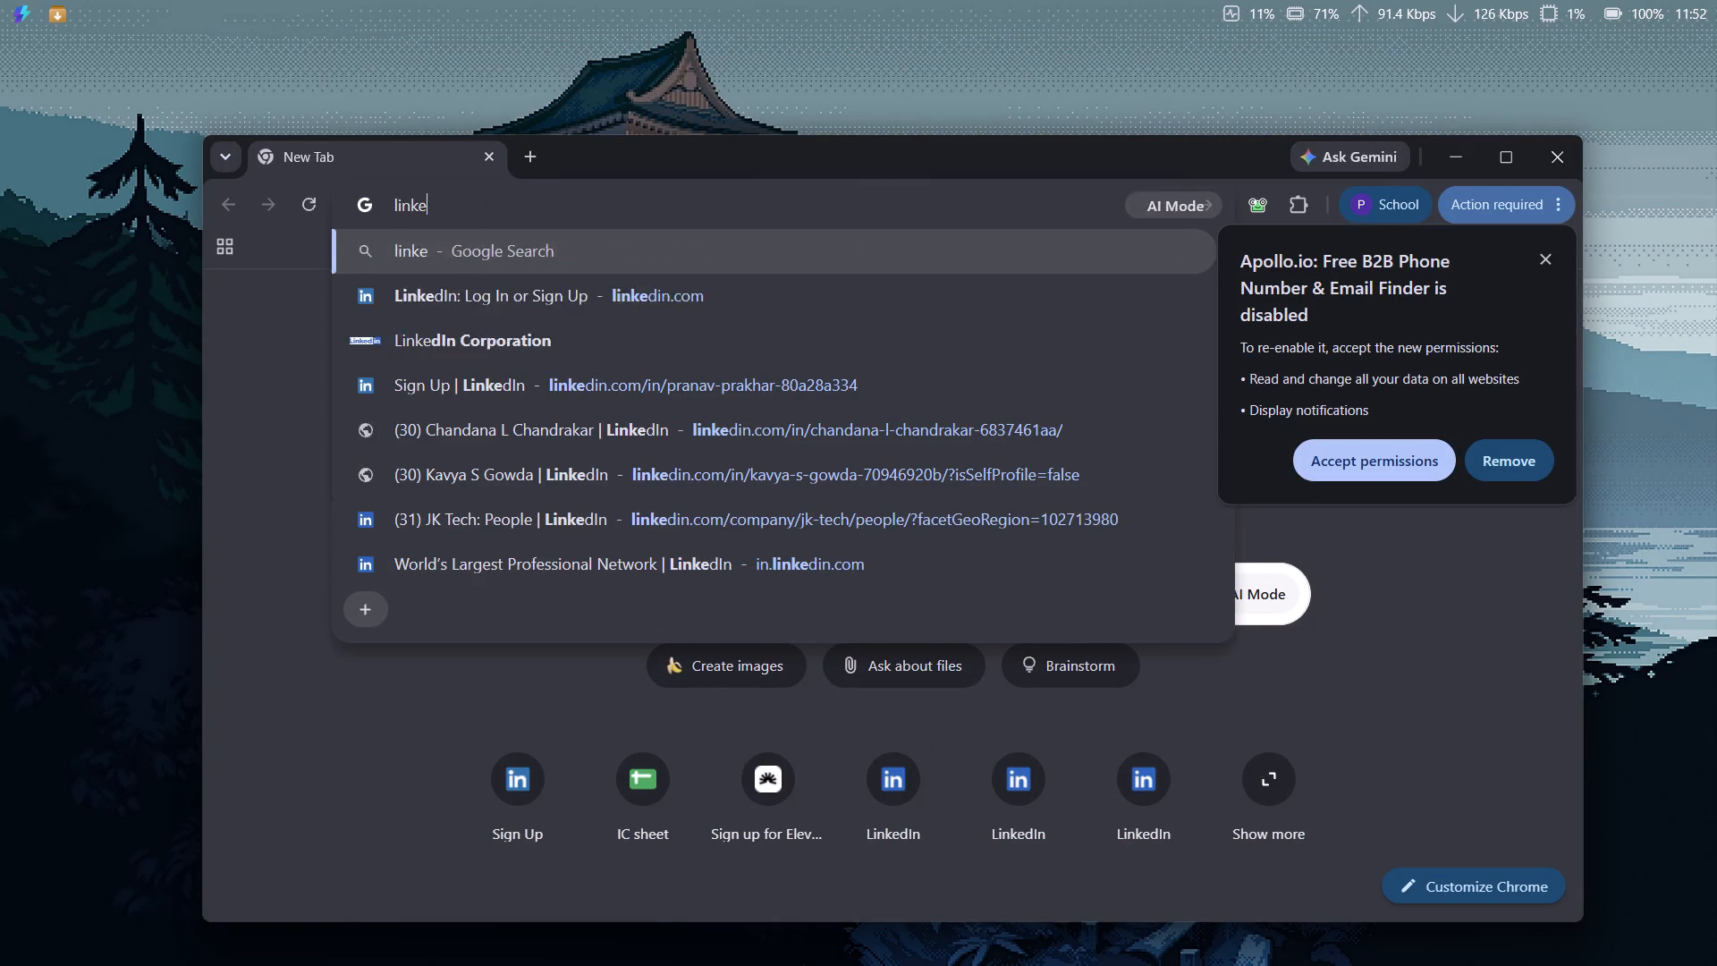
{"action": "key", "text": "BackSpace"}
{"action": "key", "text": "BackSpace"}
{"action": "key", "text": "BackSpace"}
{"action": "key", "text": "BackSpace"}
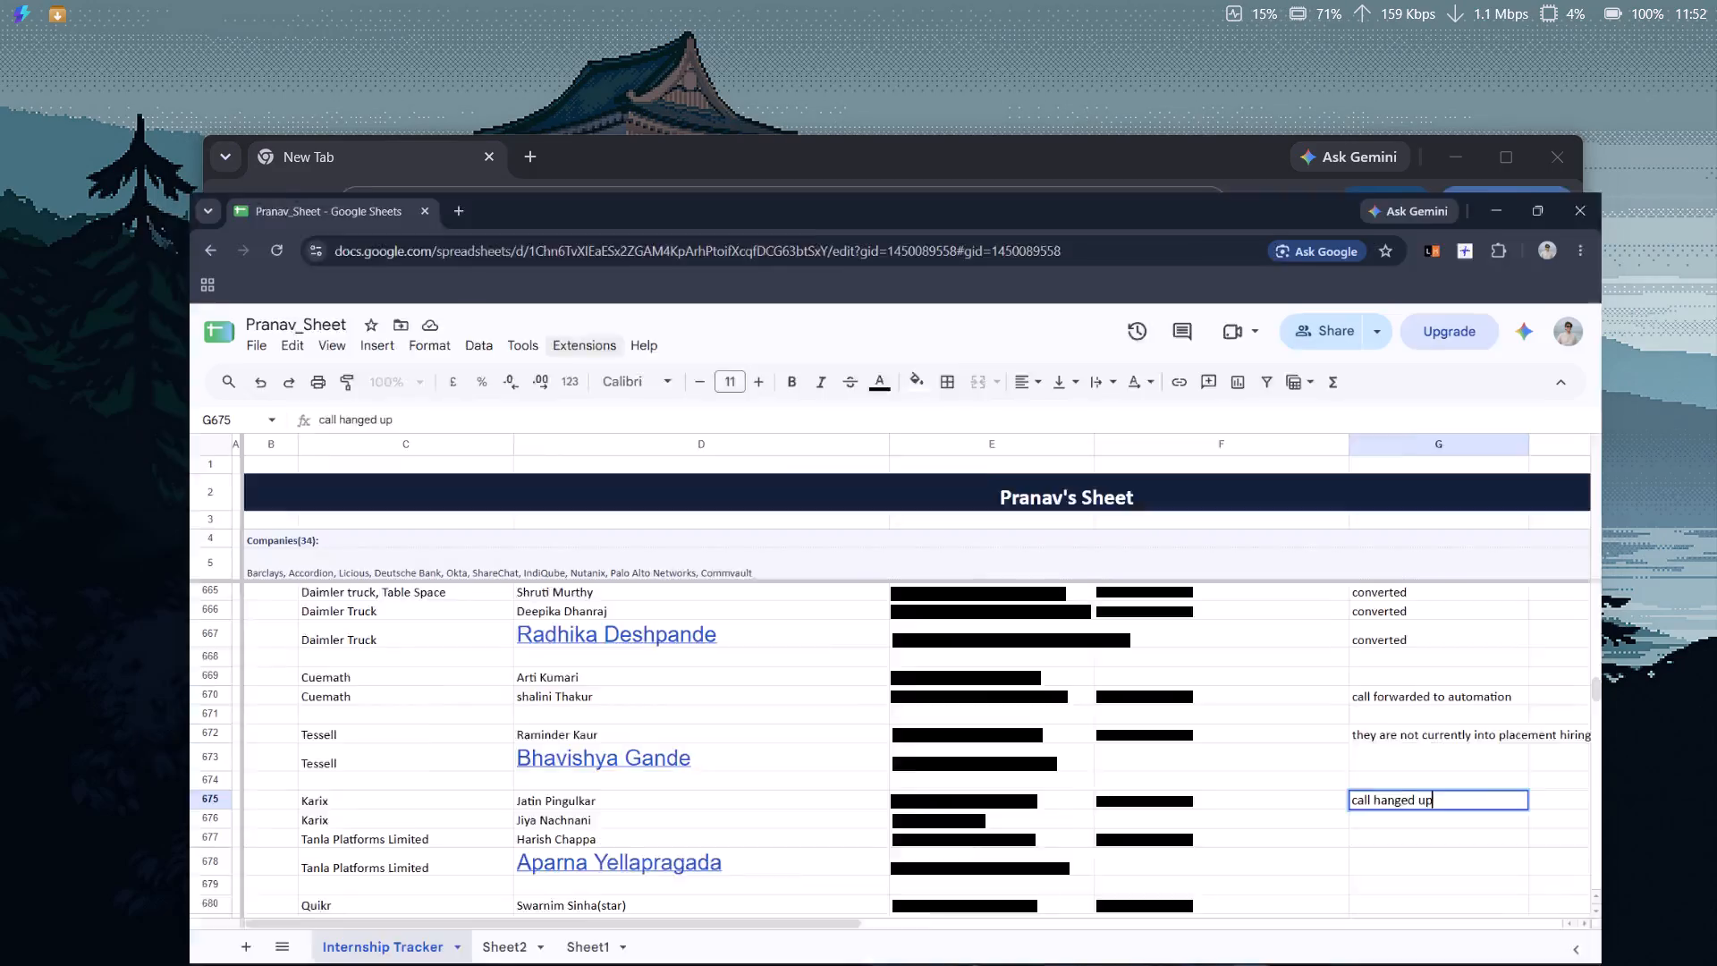
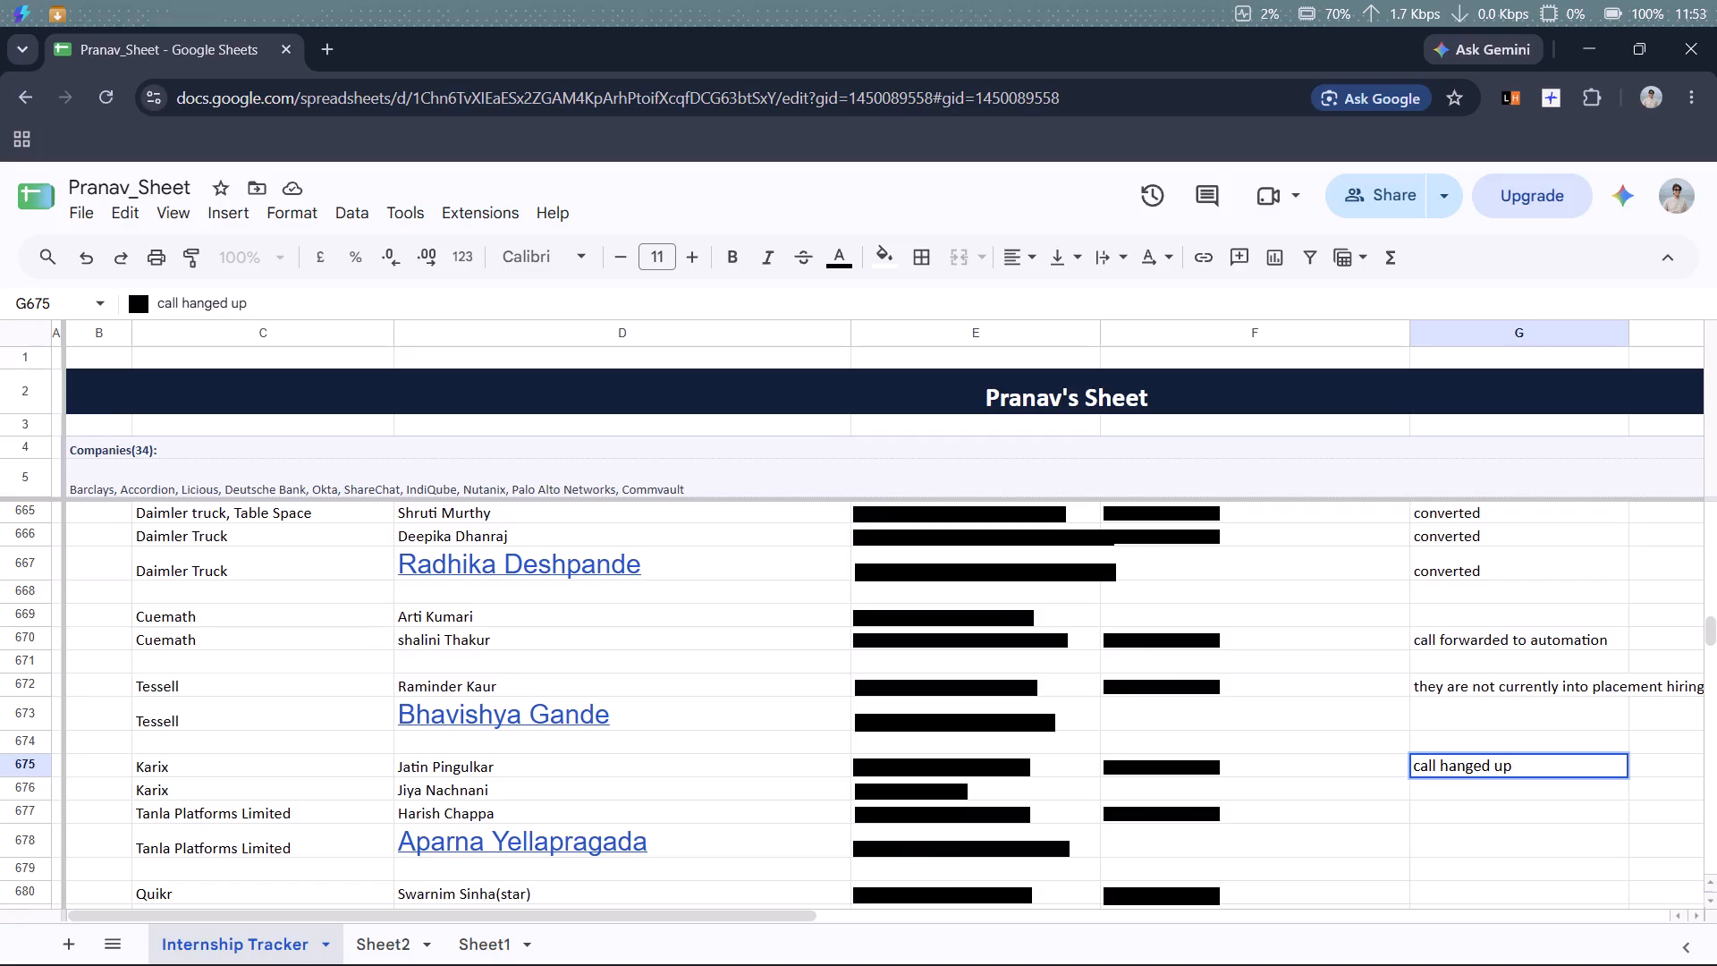
Copy the trailing part of the first Tanla Platforms Limited contact's phone number from cell F677.
{"action": "scroll", "coordinate": [749, 806], "scroll_direction": "down", "scroll_amount": 1}
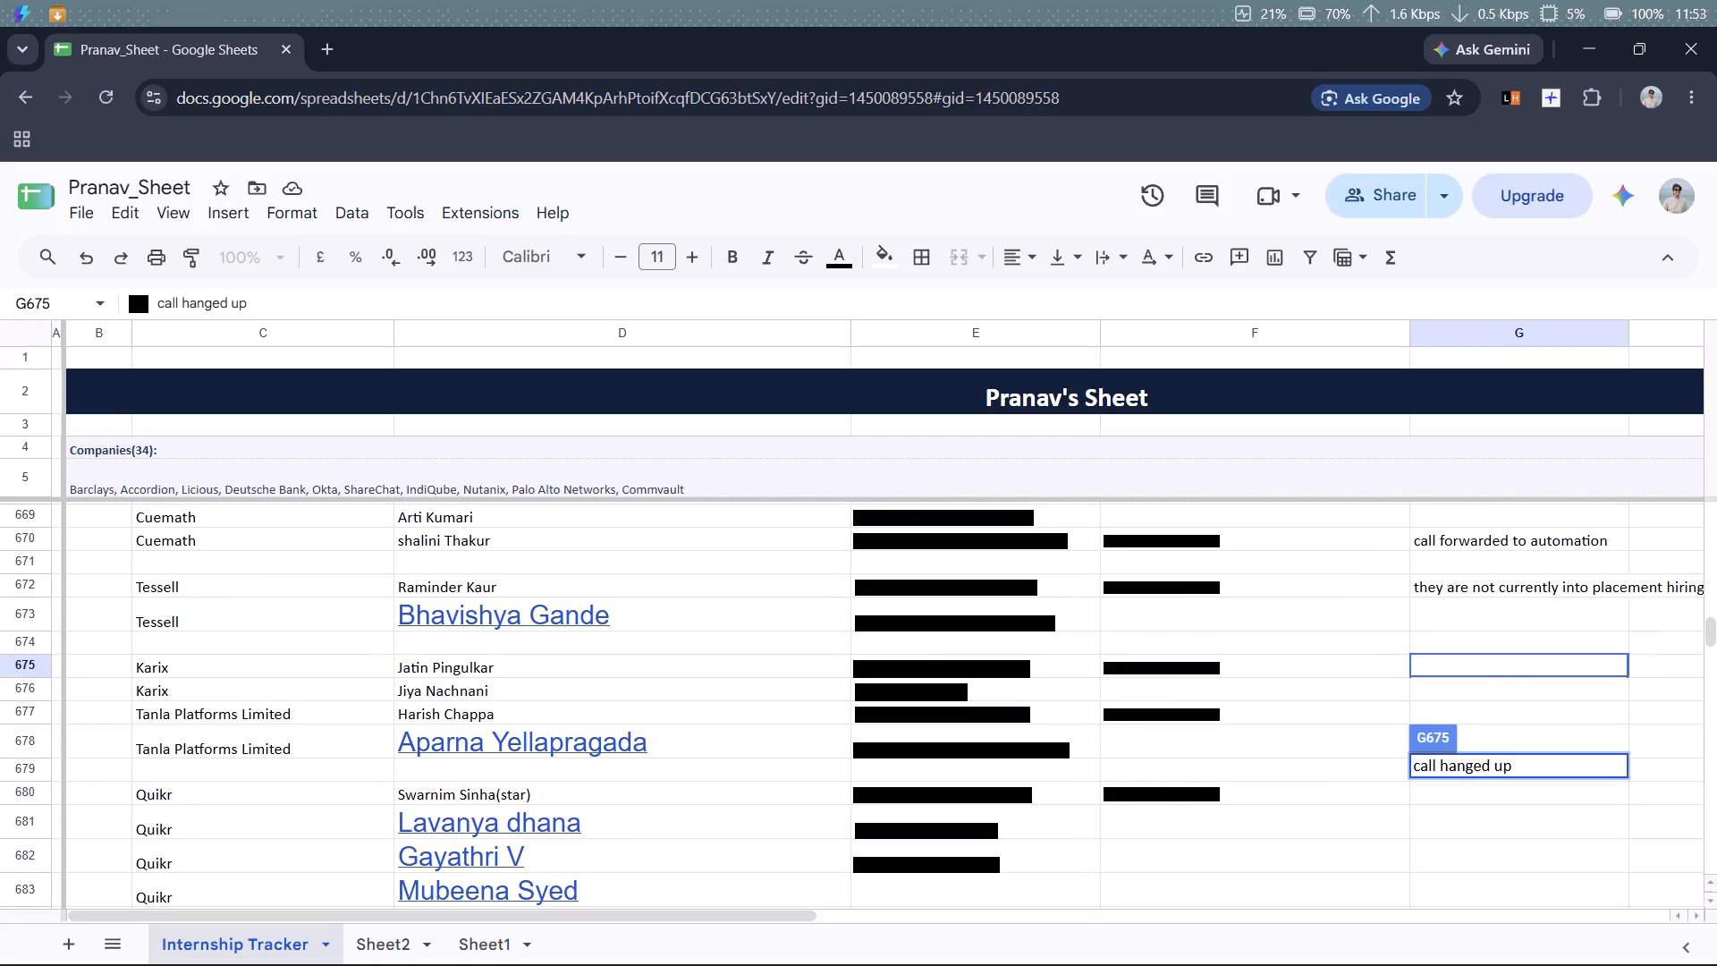
{"action": "left_click", "coordinate": [1164, 710]}
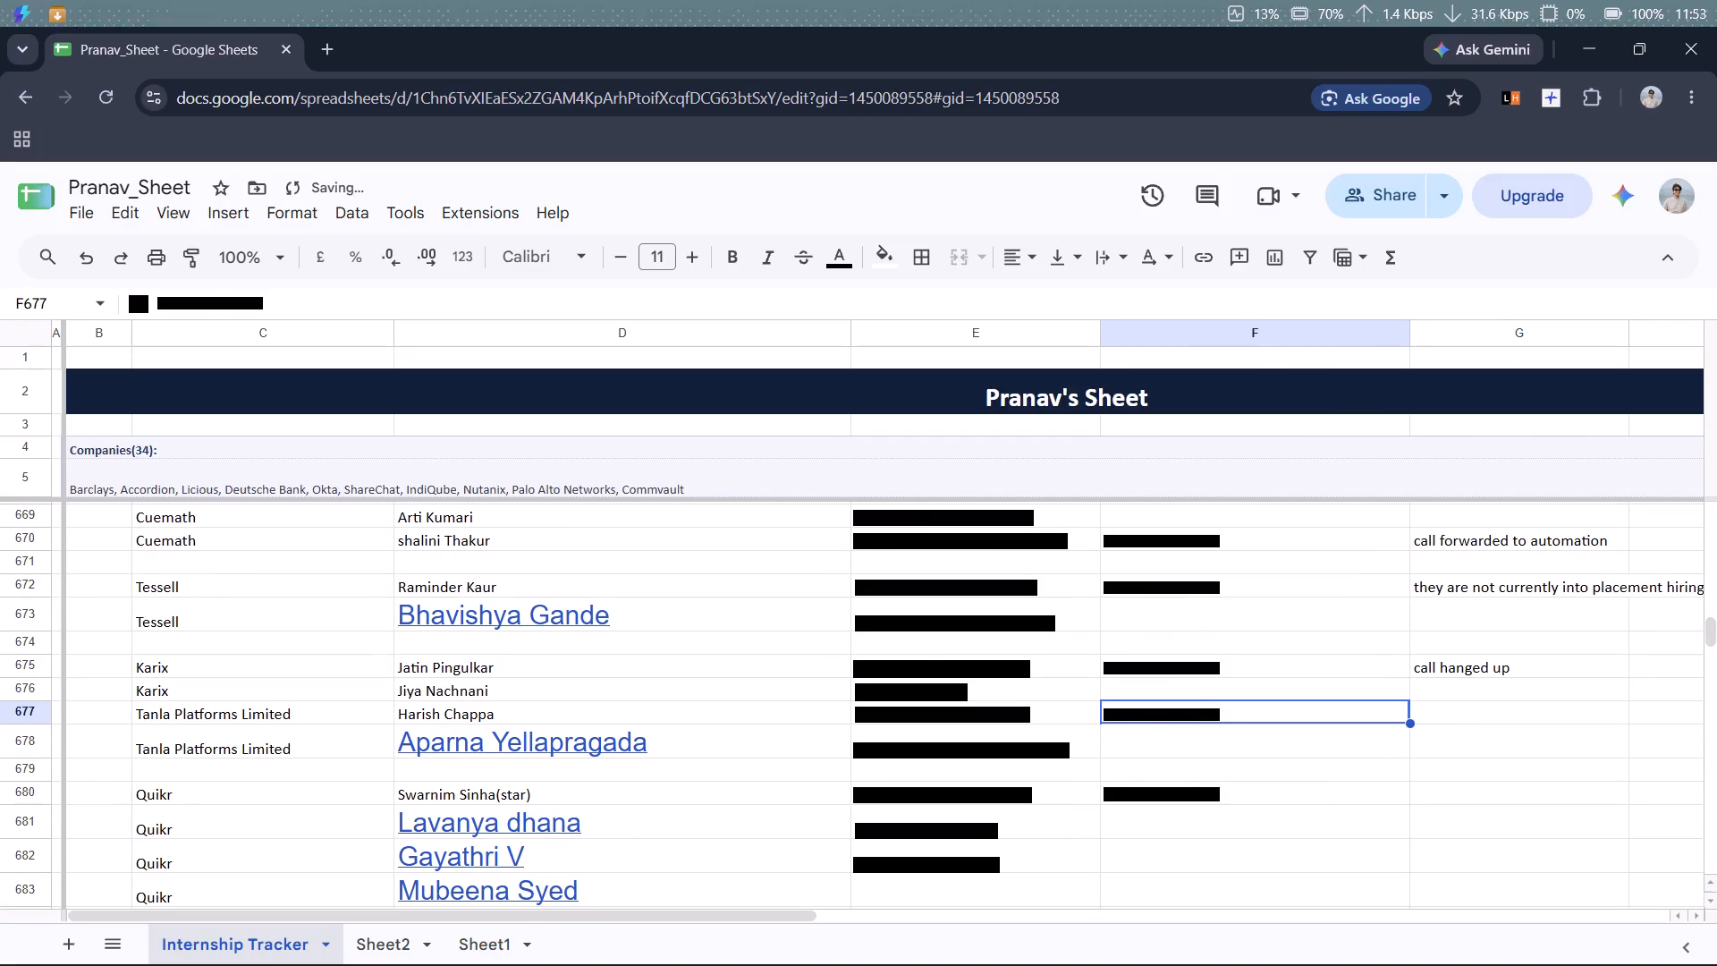
{"action": "left_click_drag", "start_coordinate": [265, 301], "coordinate": [185, 310]}
{"action": "key", "text": "ctrl+c"}
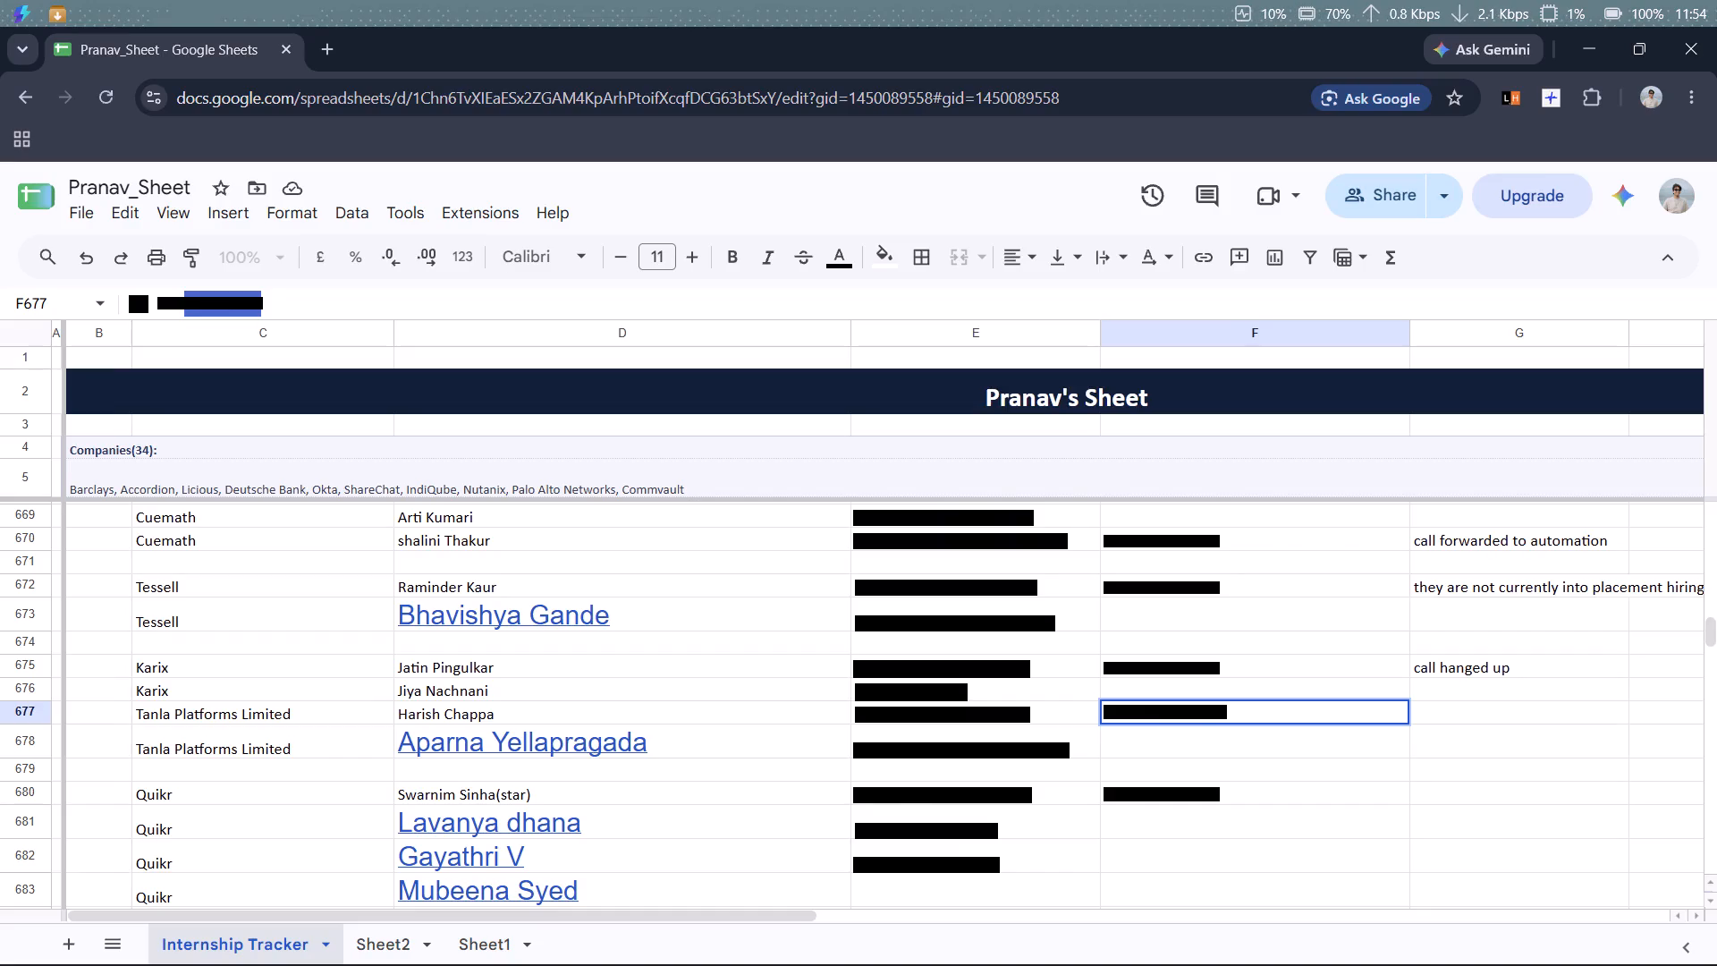
Log "wrong number" in cell G677 for the first Tanla Platforms Limited contact.
{"action": "left_click", "coordinate": [1433, 718]}
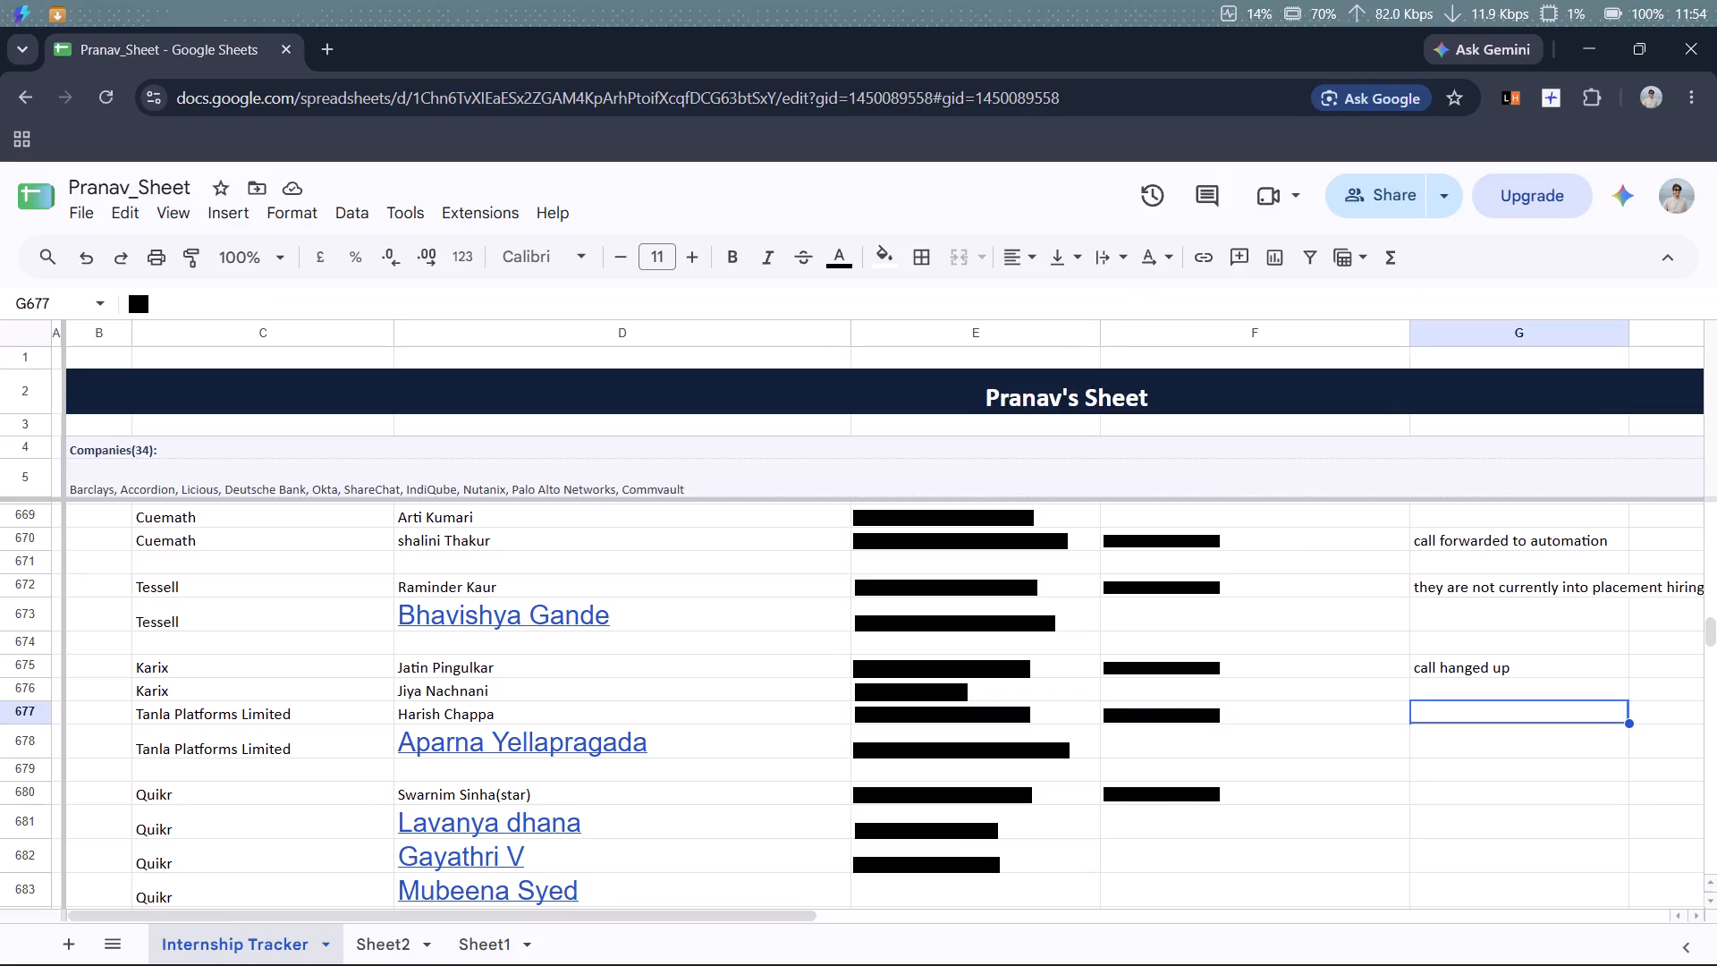
{"action": "type", "text": "wrong number"}
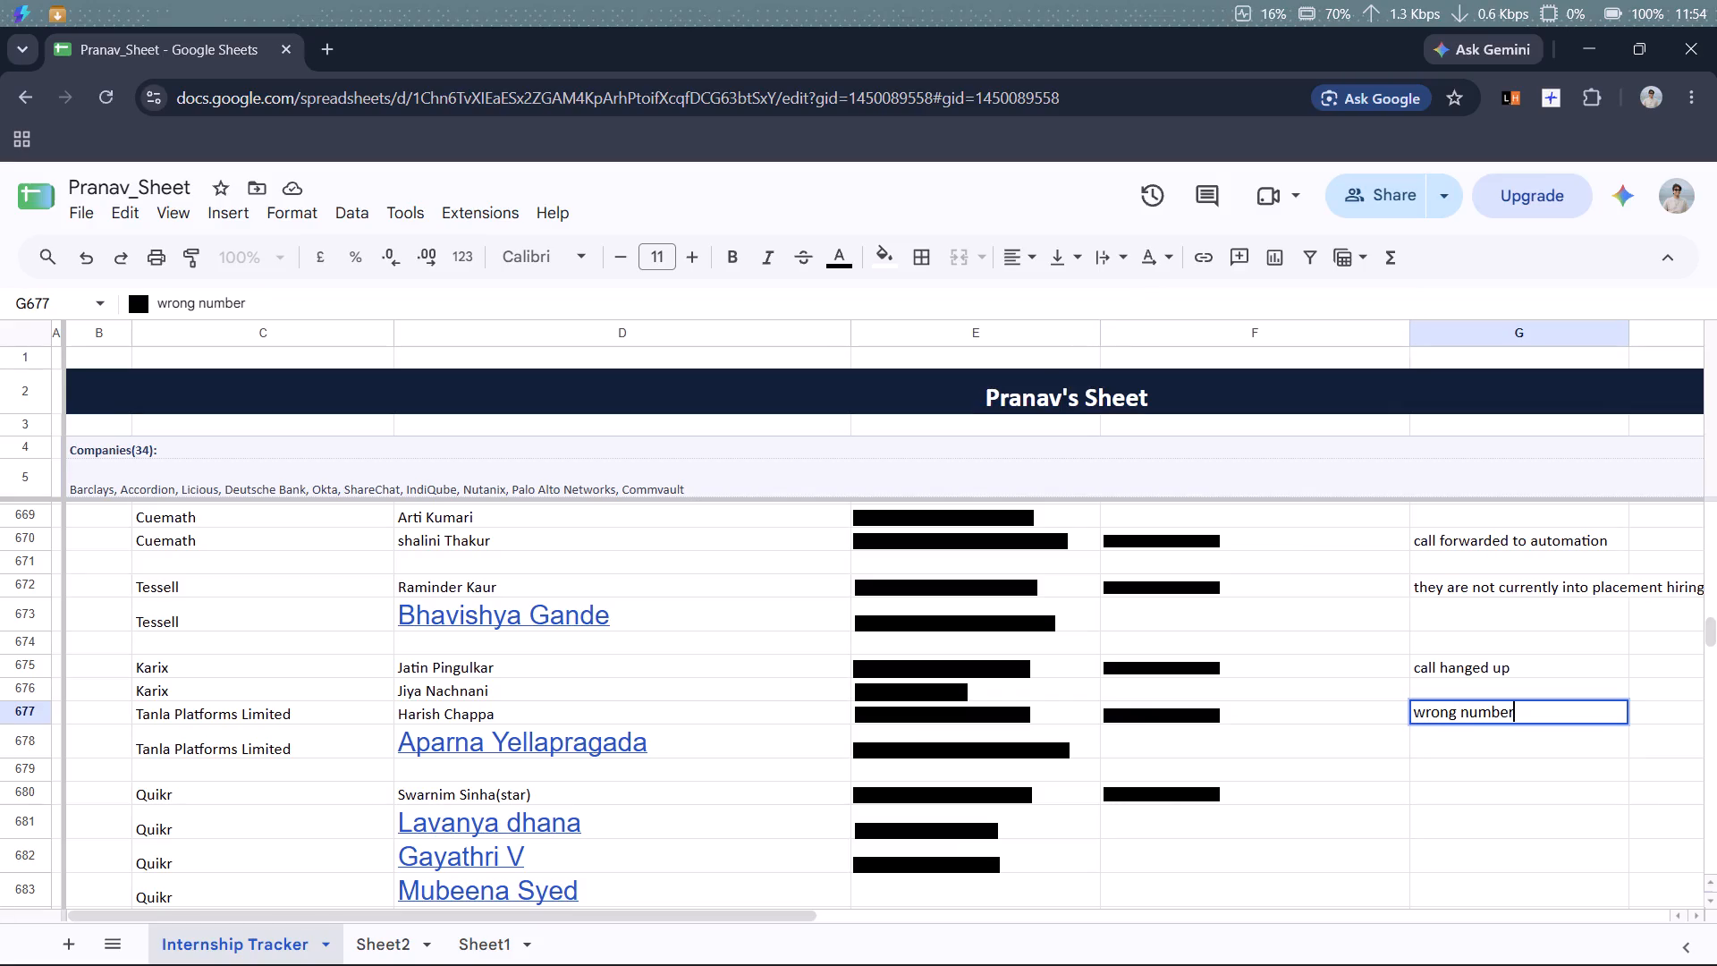
Copy the trailing part of the first Quikr contact's phone number from cell F680.
{"action": "left_click", "coordinate": [1178, 786]}
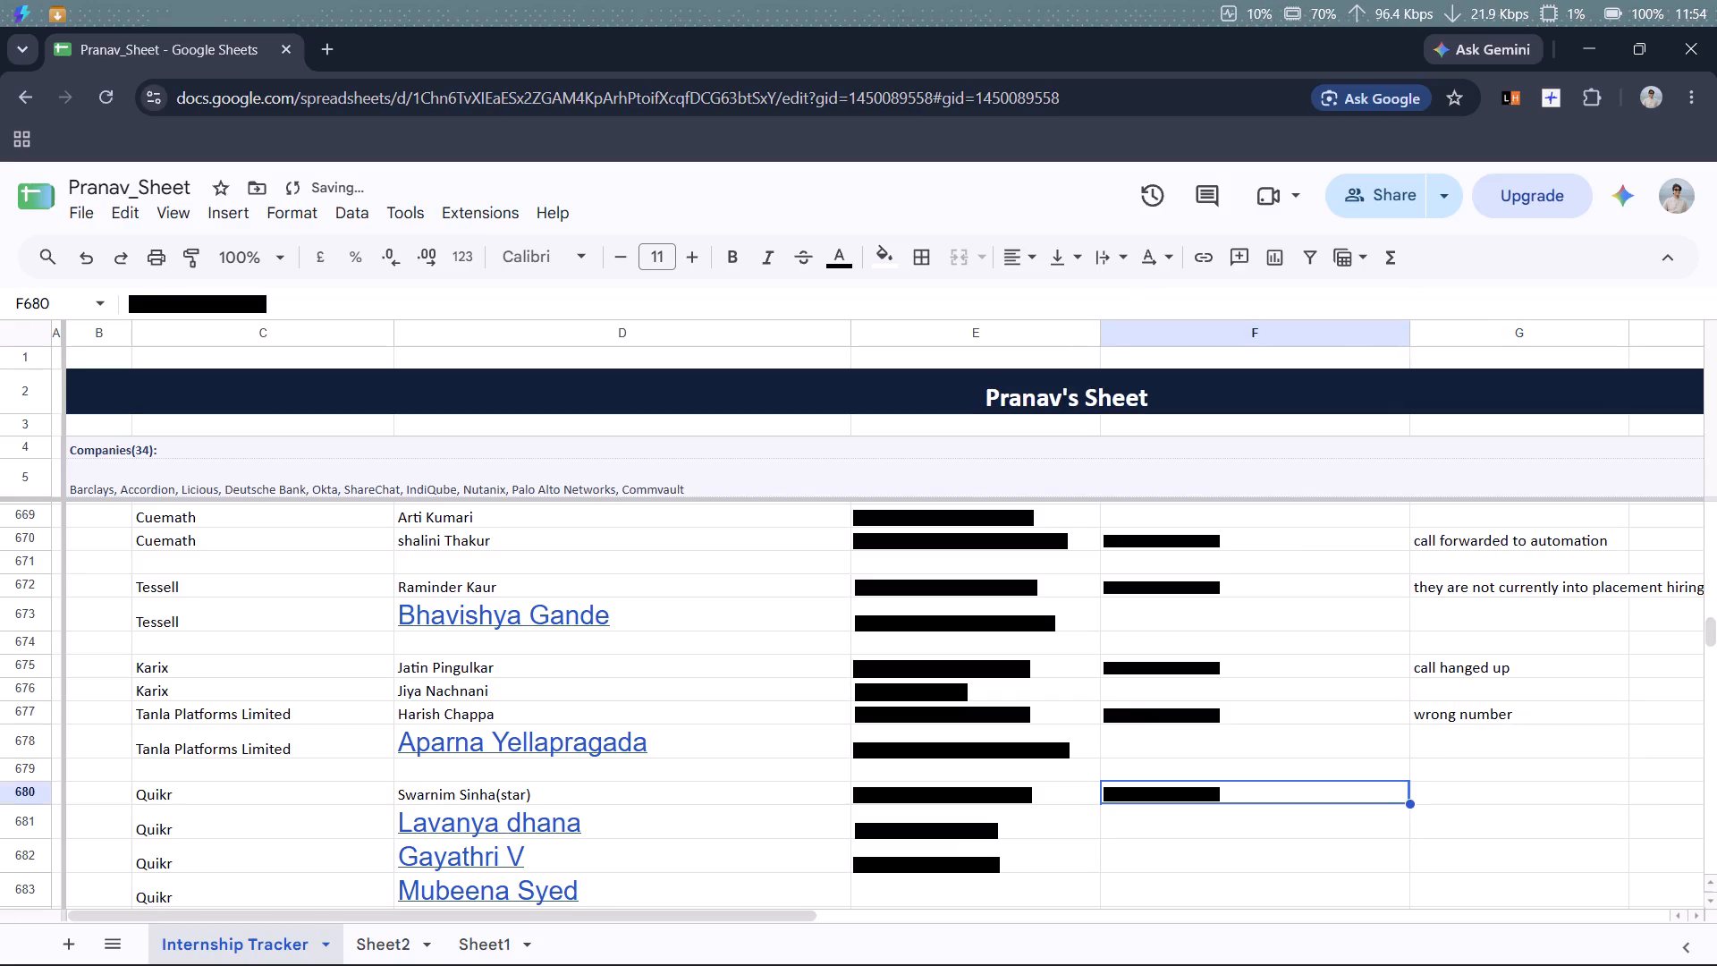
{"action": "left_click_drag", "start_coordinate": [283, 310], "coordinate": [207, 314]}
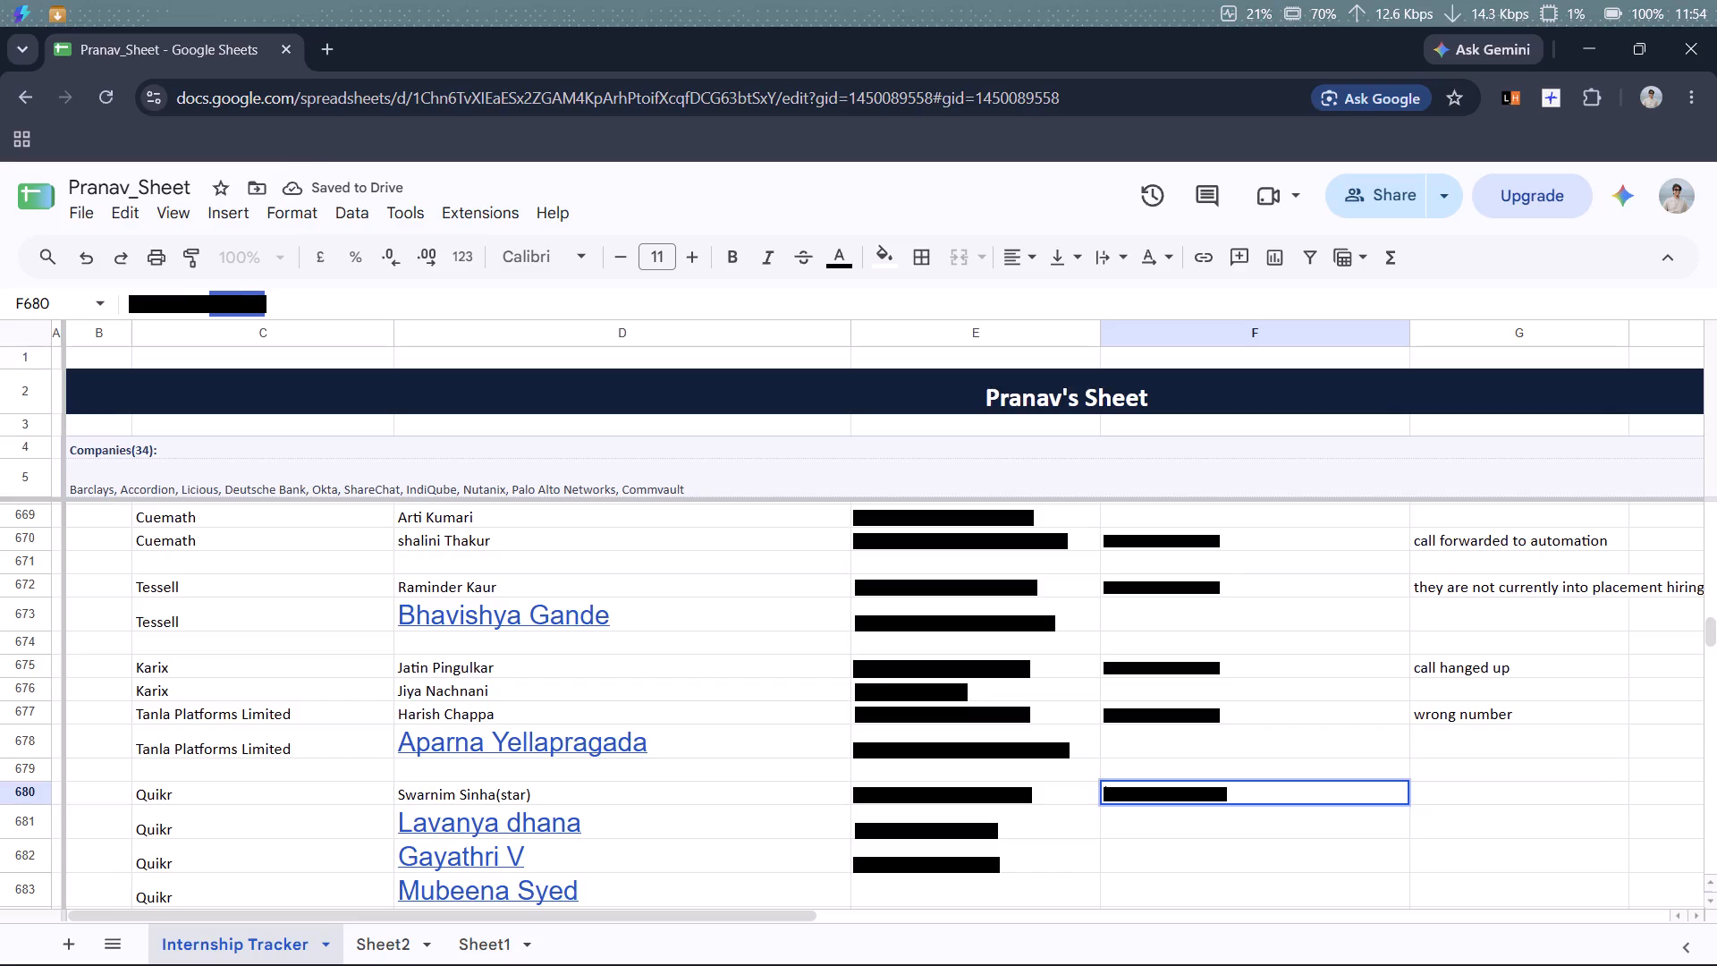
{"action": "left_click_drag", "start_coordinate": [207, 314], "coordinate": [187, 316]}
{"action": "key", "text": "ctrl+c"}
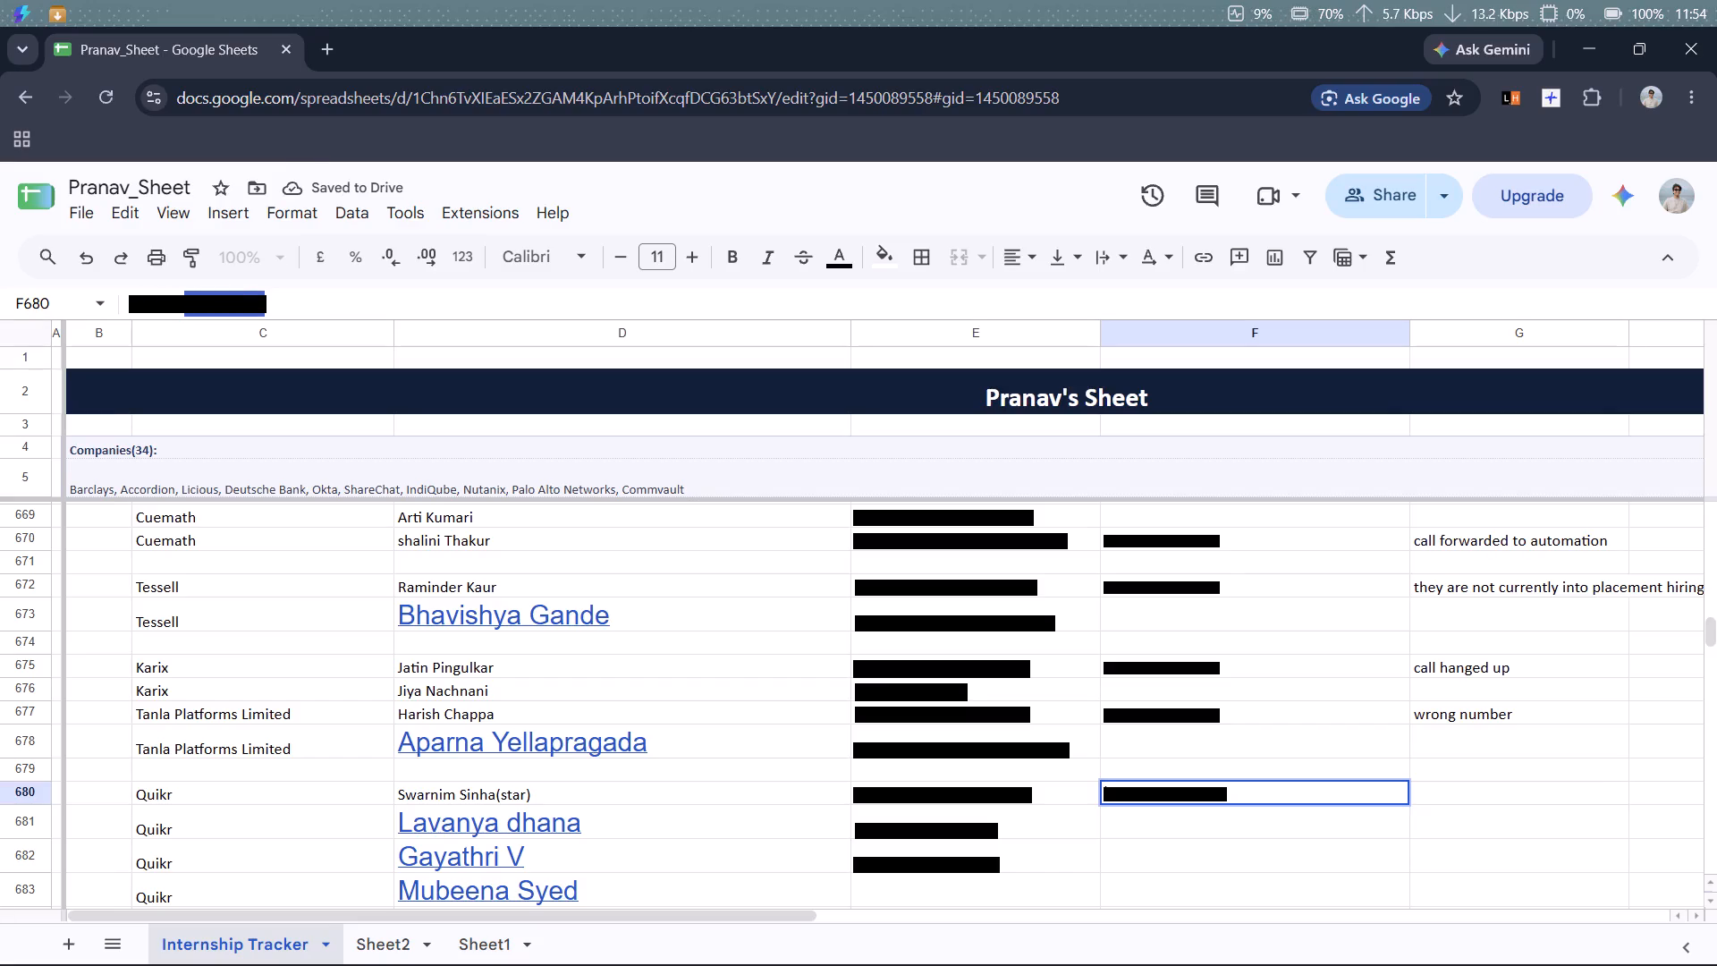
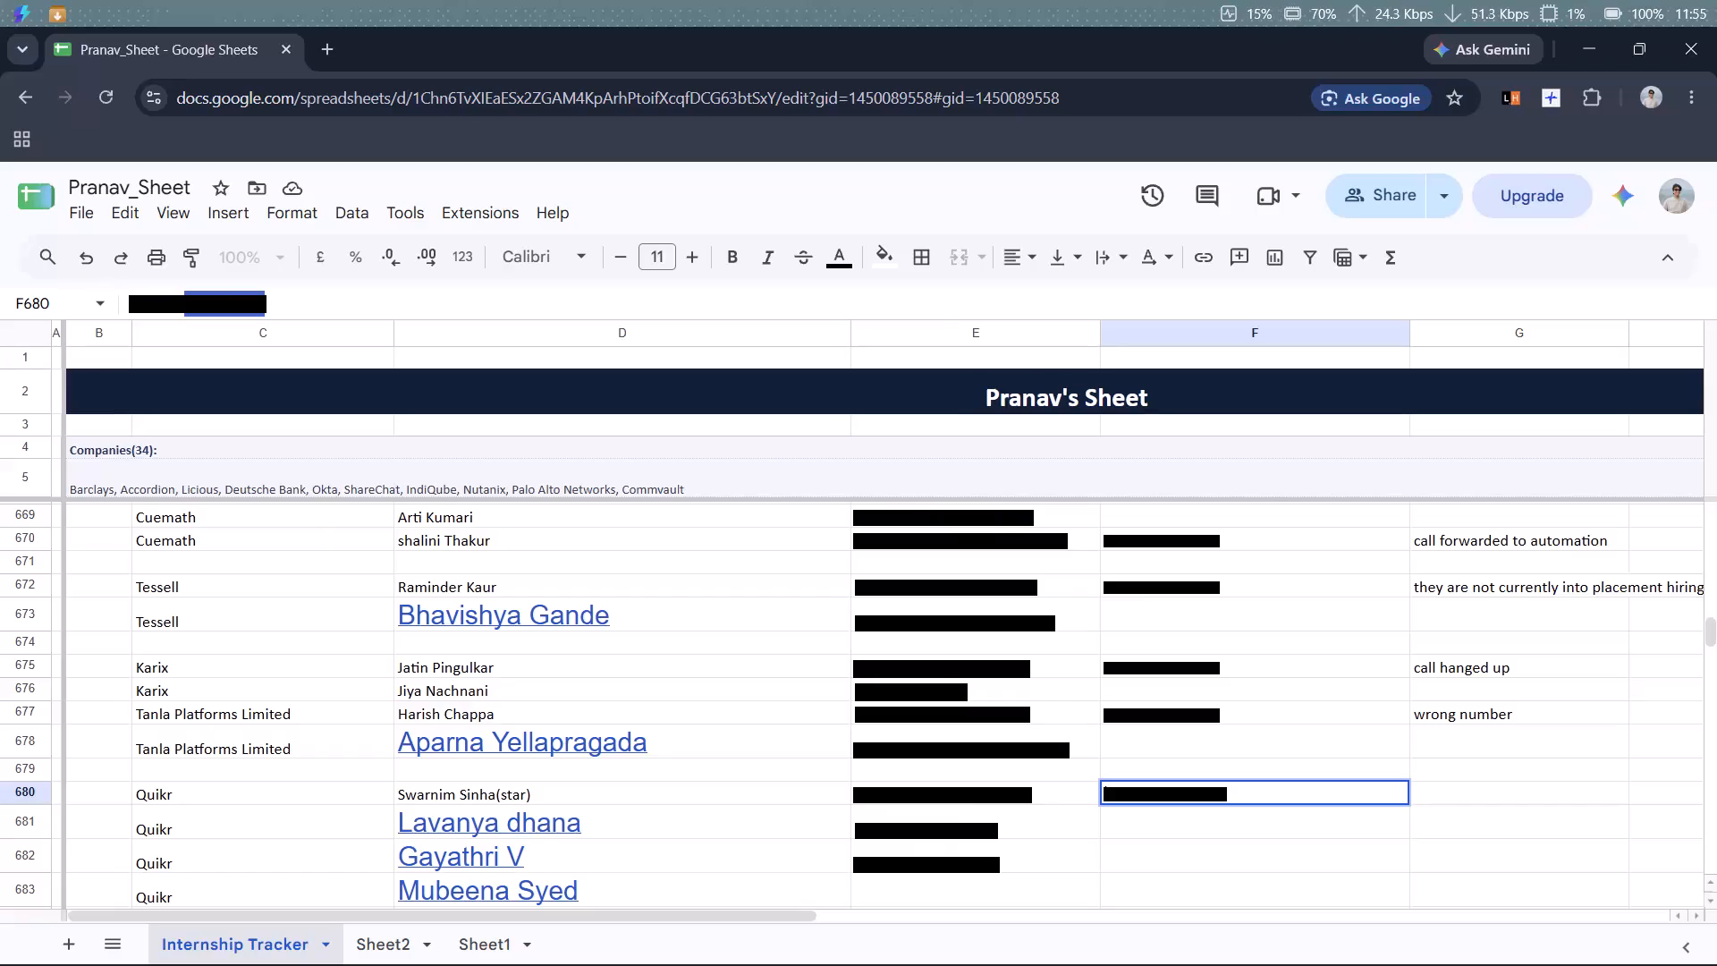
Log "not picking up call" in cell G680 for the first Quikr contact.
{"action": "left_click", "coordinate": [1435, 794]}
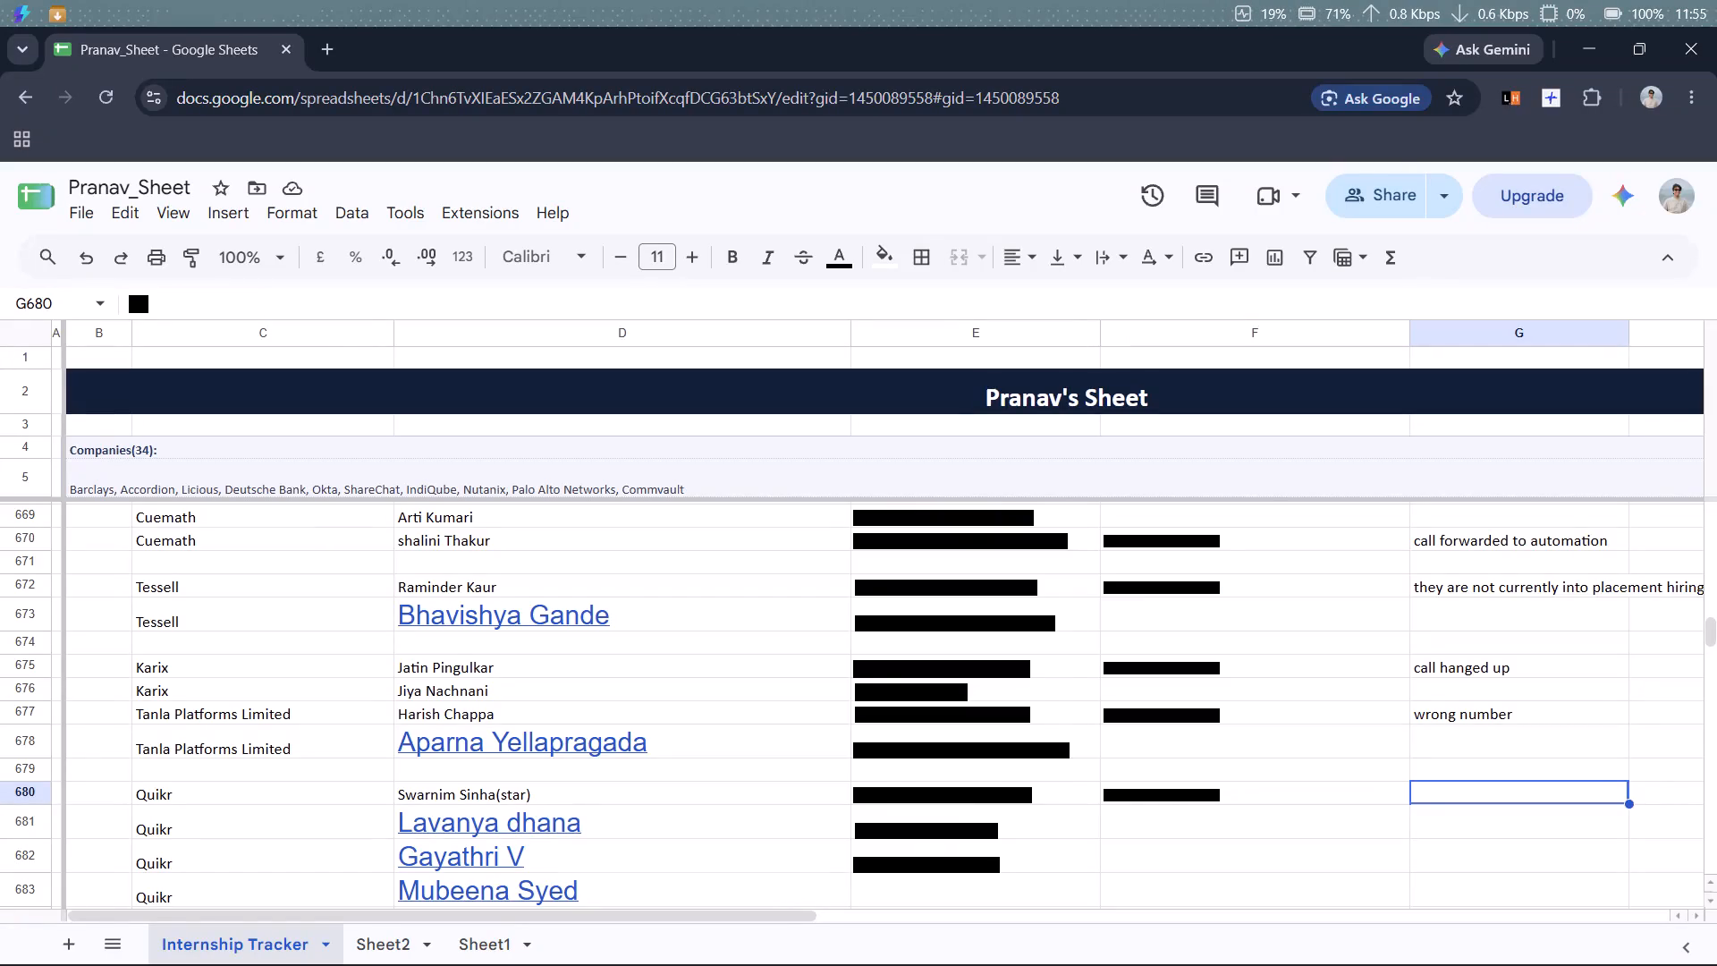
{"action": "type", "text": "not piv"}
{"action": "key", "text": "BackSpace"}
{"action": "type", "text": "cking u"}
{"action": "key", "text": "space"}
{"action": "key", "text": "BackSpace"}
{"action": "type", "text": "p call"}
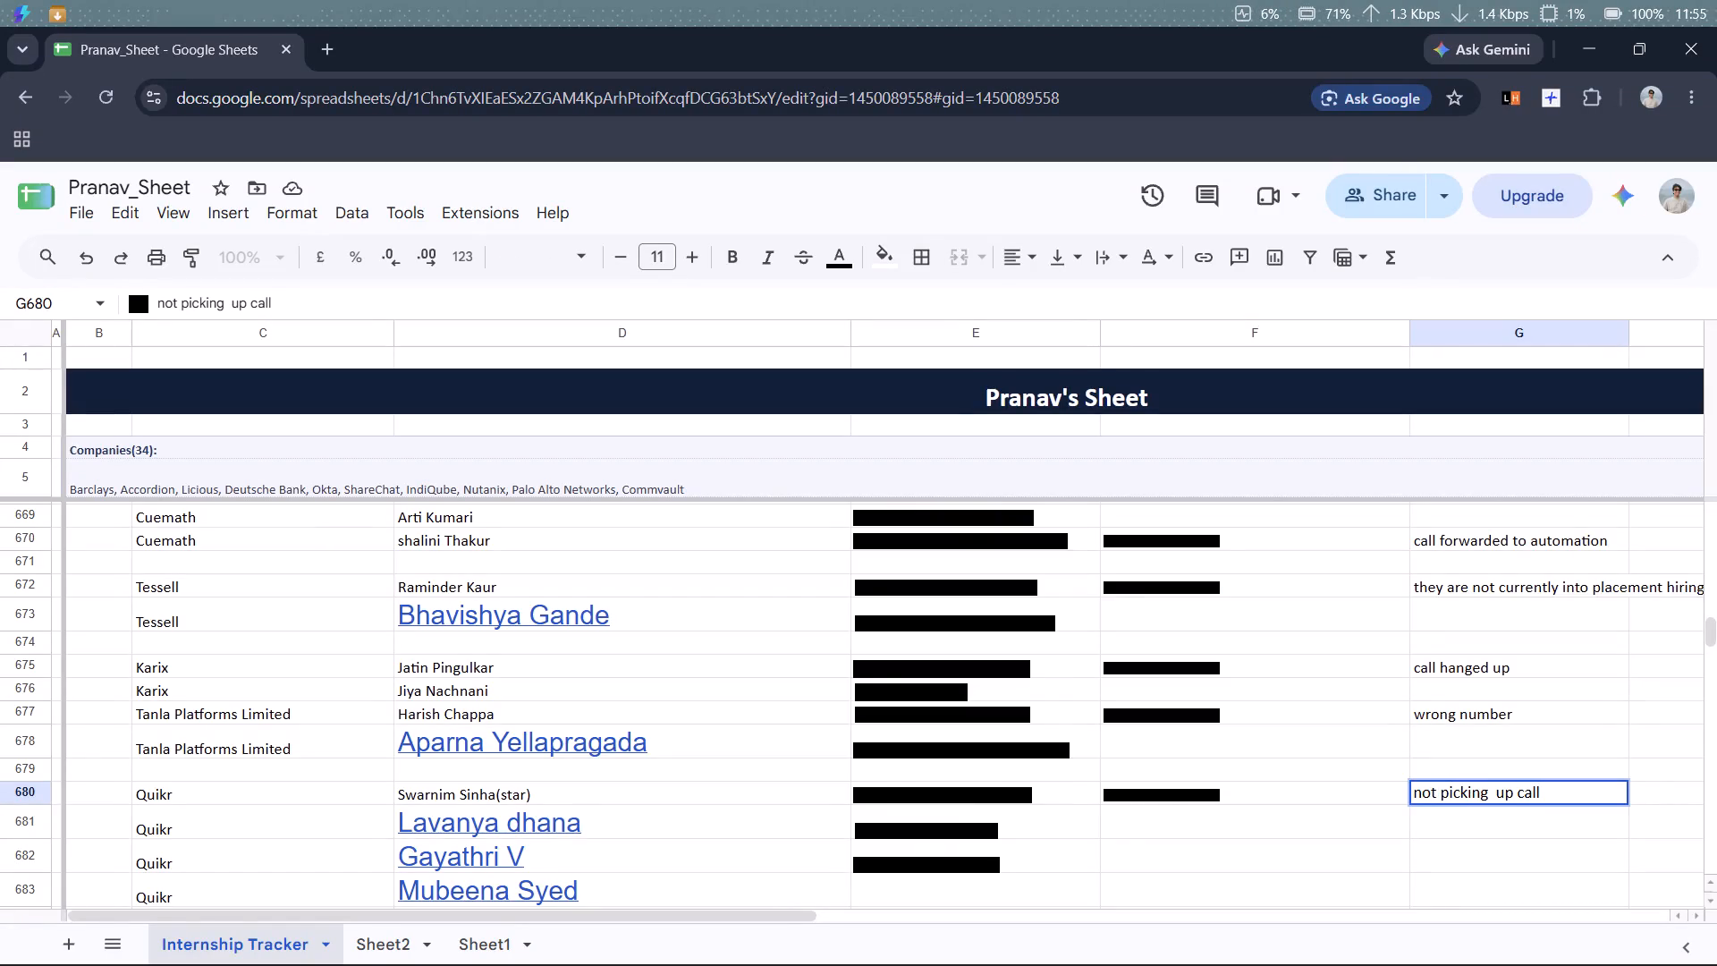
{"action": "scroll", "coordinate": [1096, 836], "scroll_direction": "down", "scroll_amount": 3}
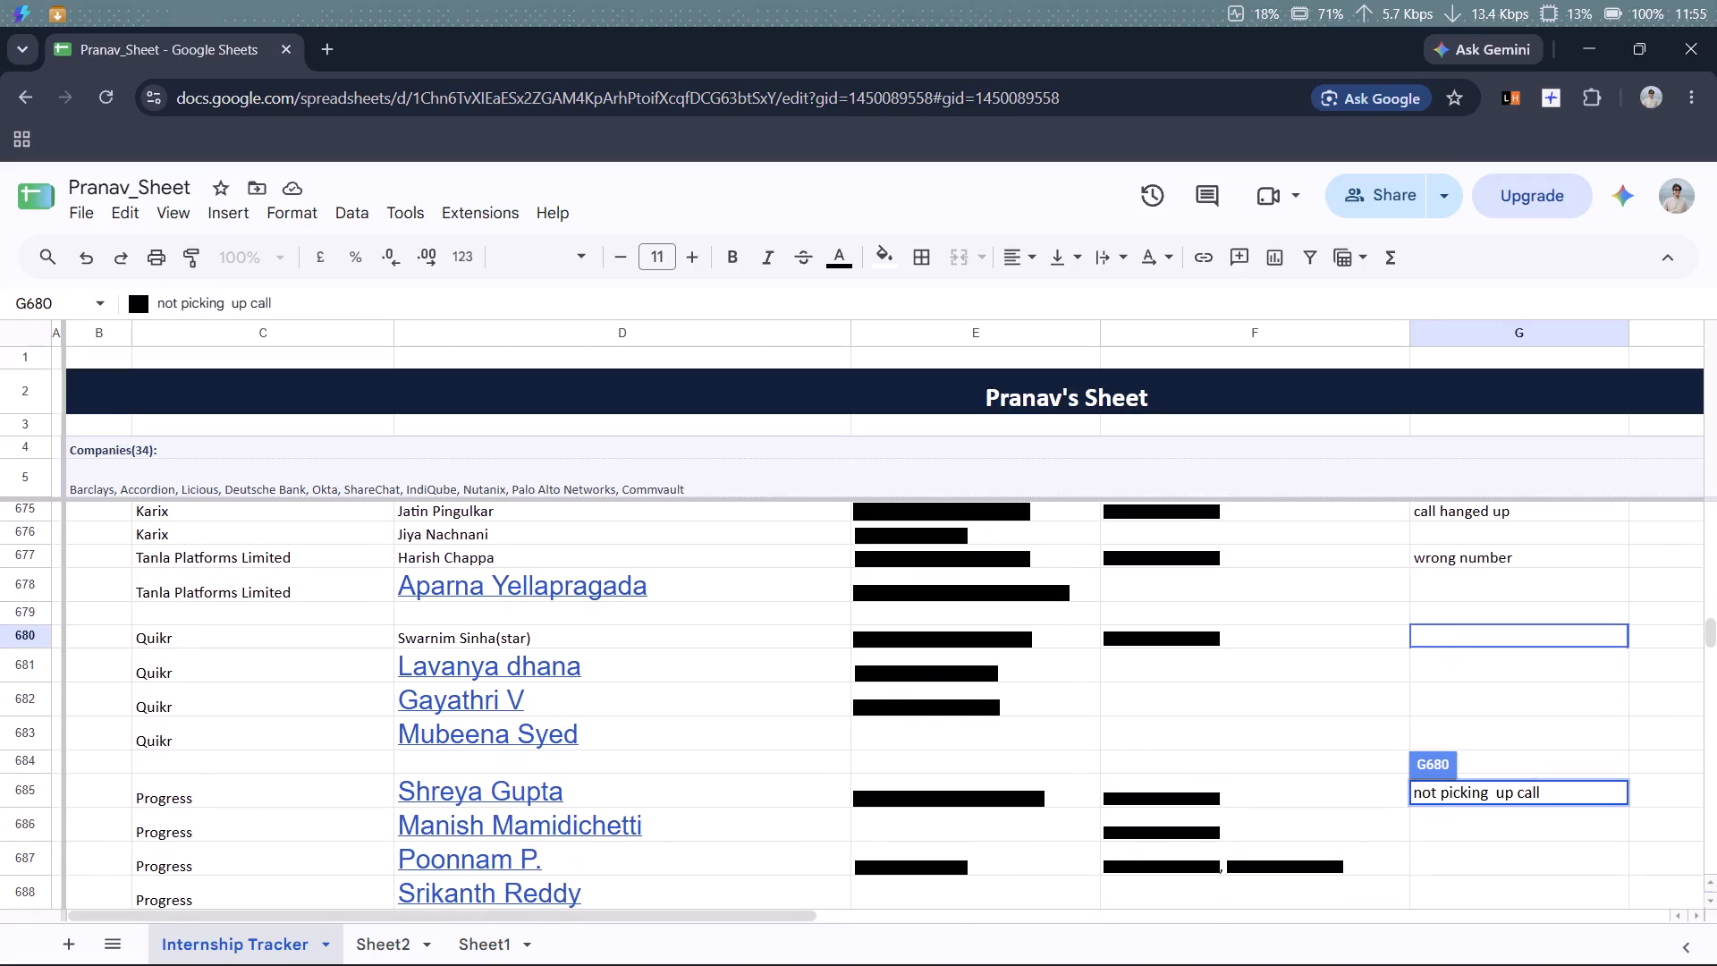
{"action": "left_click", "coordinate": [1188, 725]}
Copy the trailing part of the first Progress contact's phone number from cell F685.
{"action": "scroll", "coordinate": [1188, 725], "scroll_direction": "down", "scroll_amount": 1}
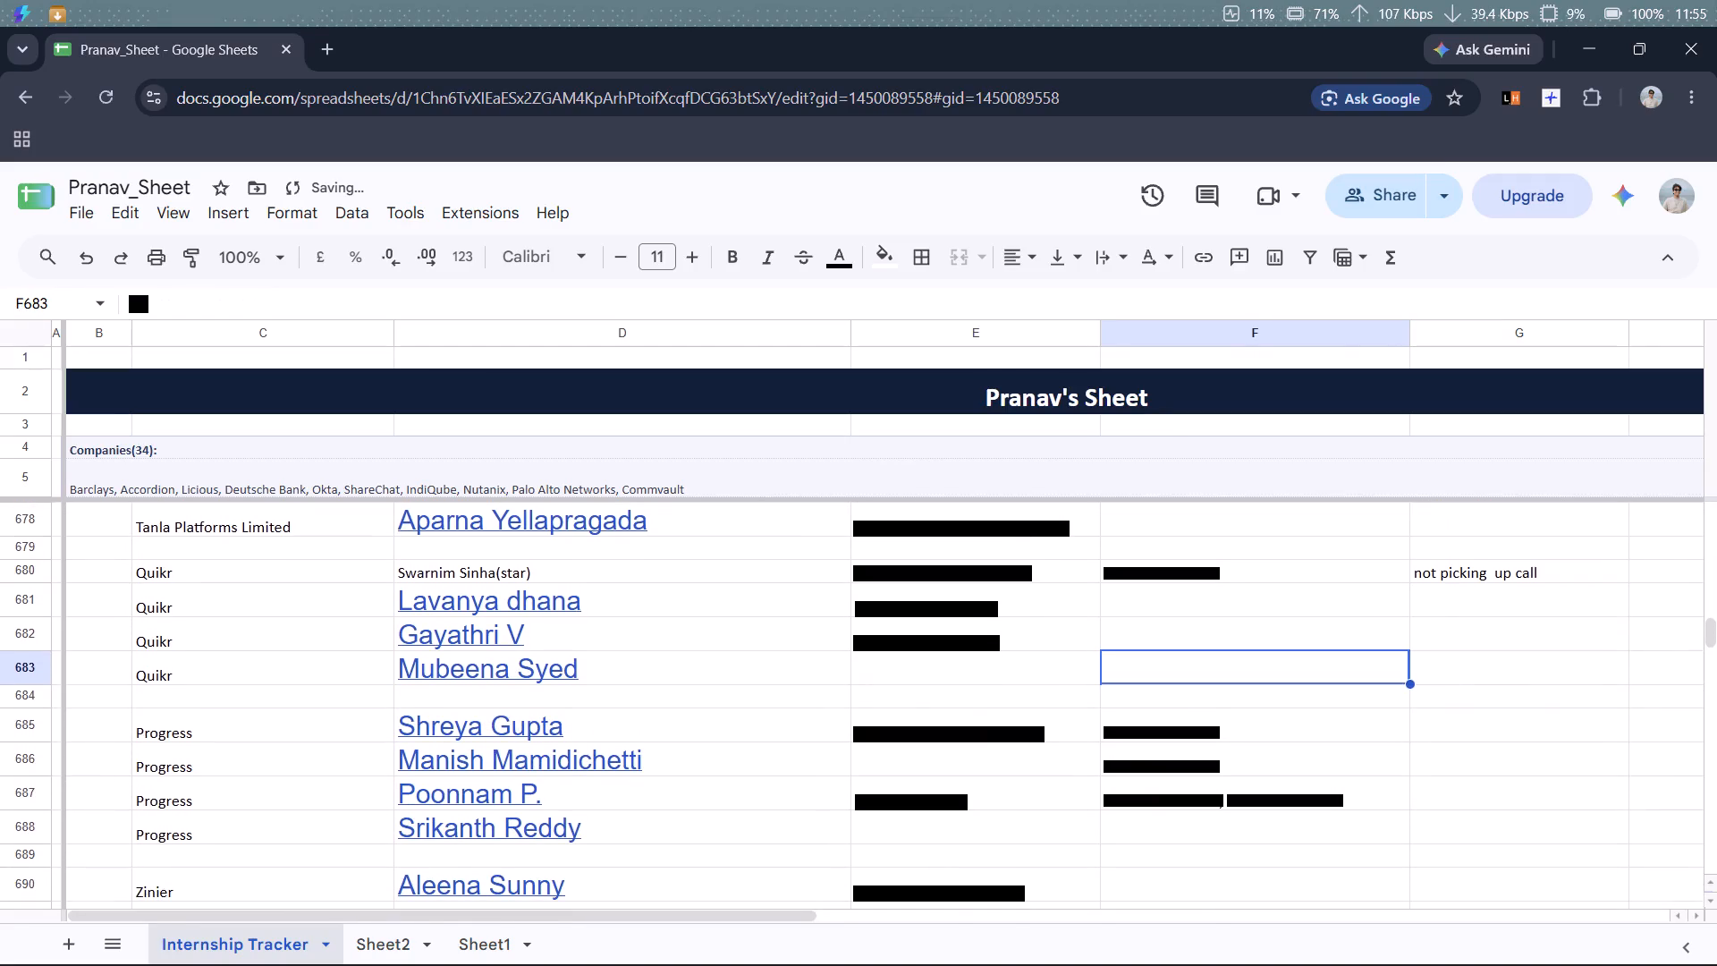
{"action": "left_click", "coordinate": [1426, 729]}
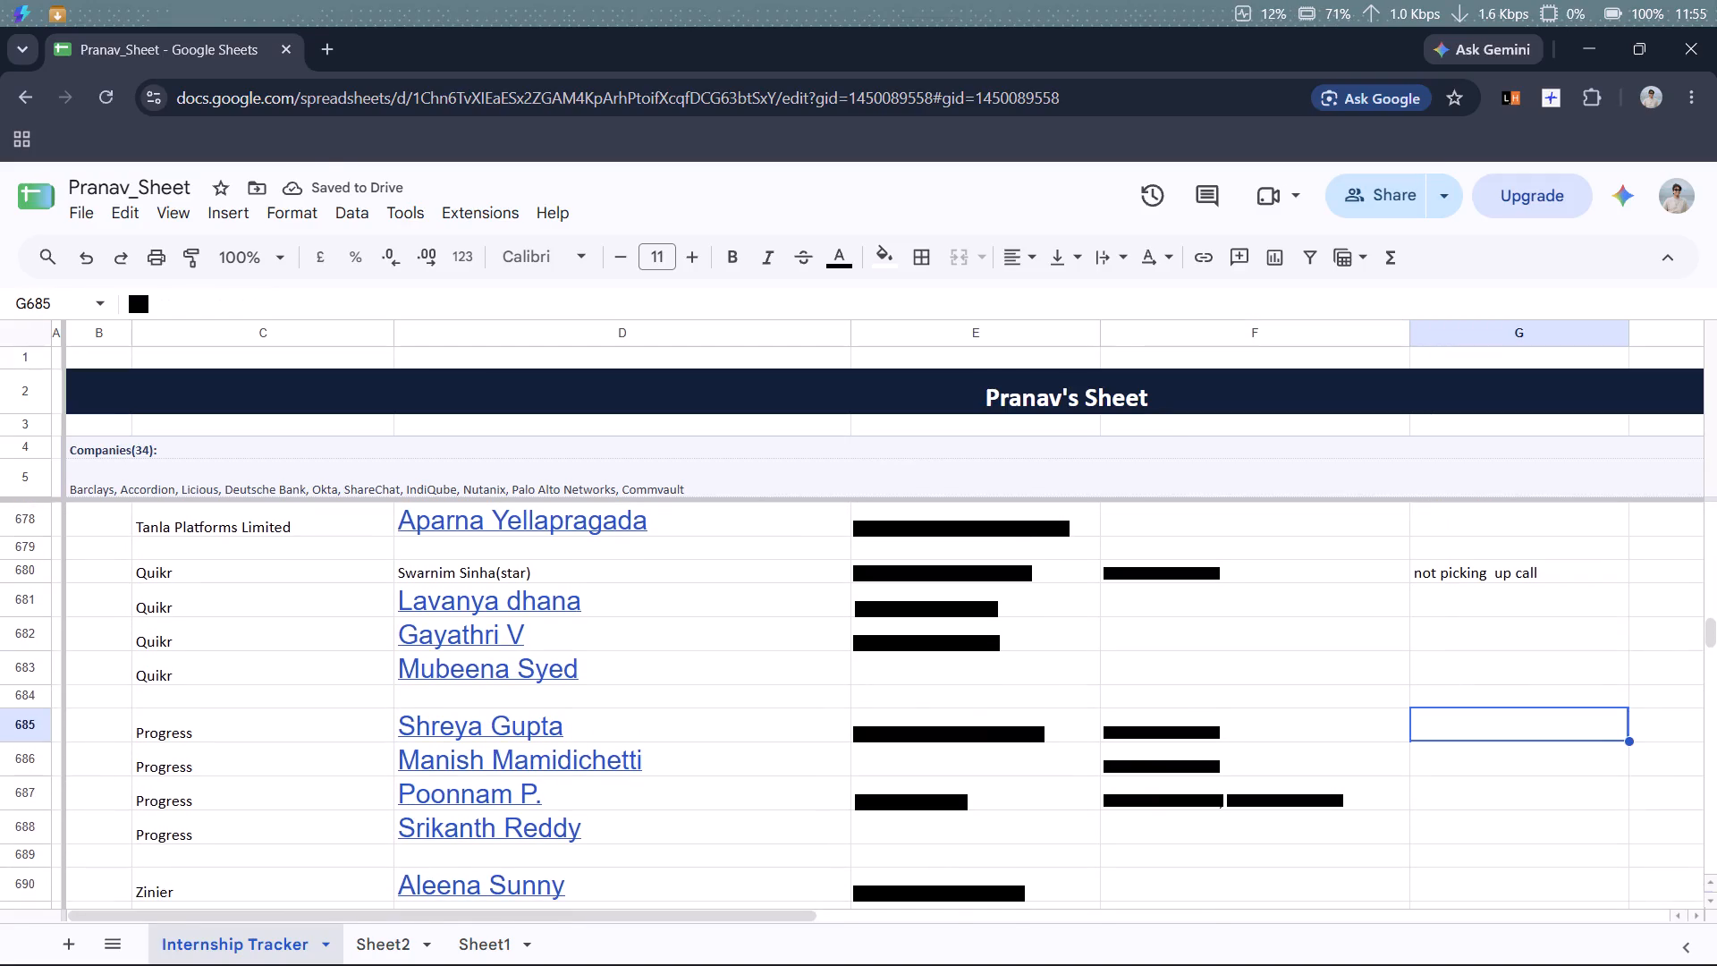
{"action": "left_click", "coordinate": [1219, 728]}
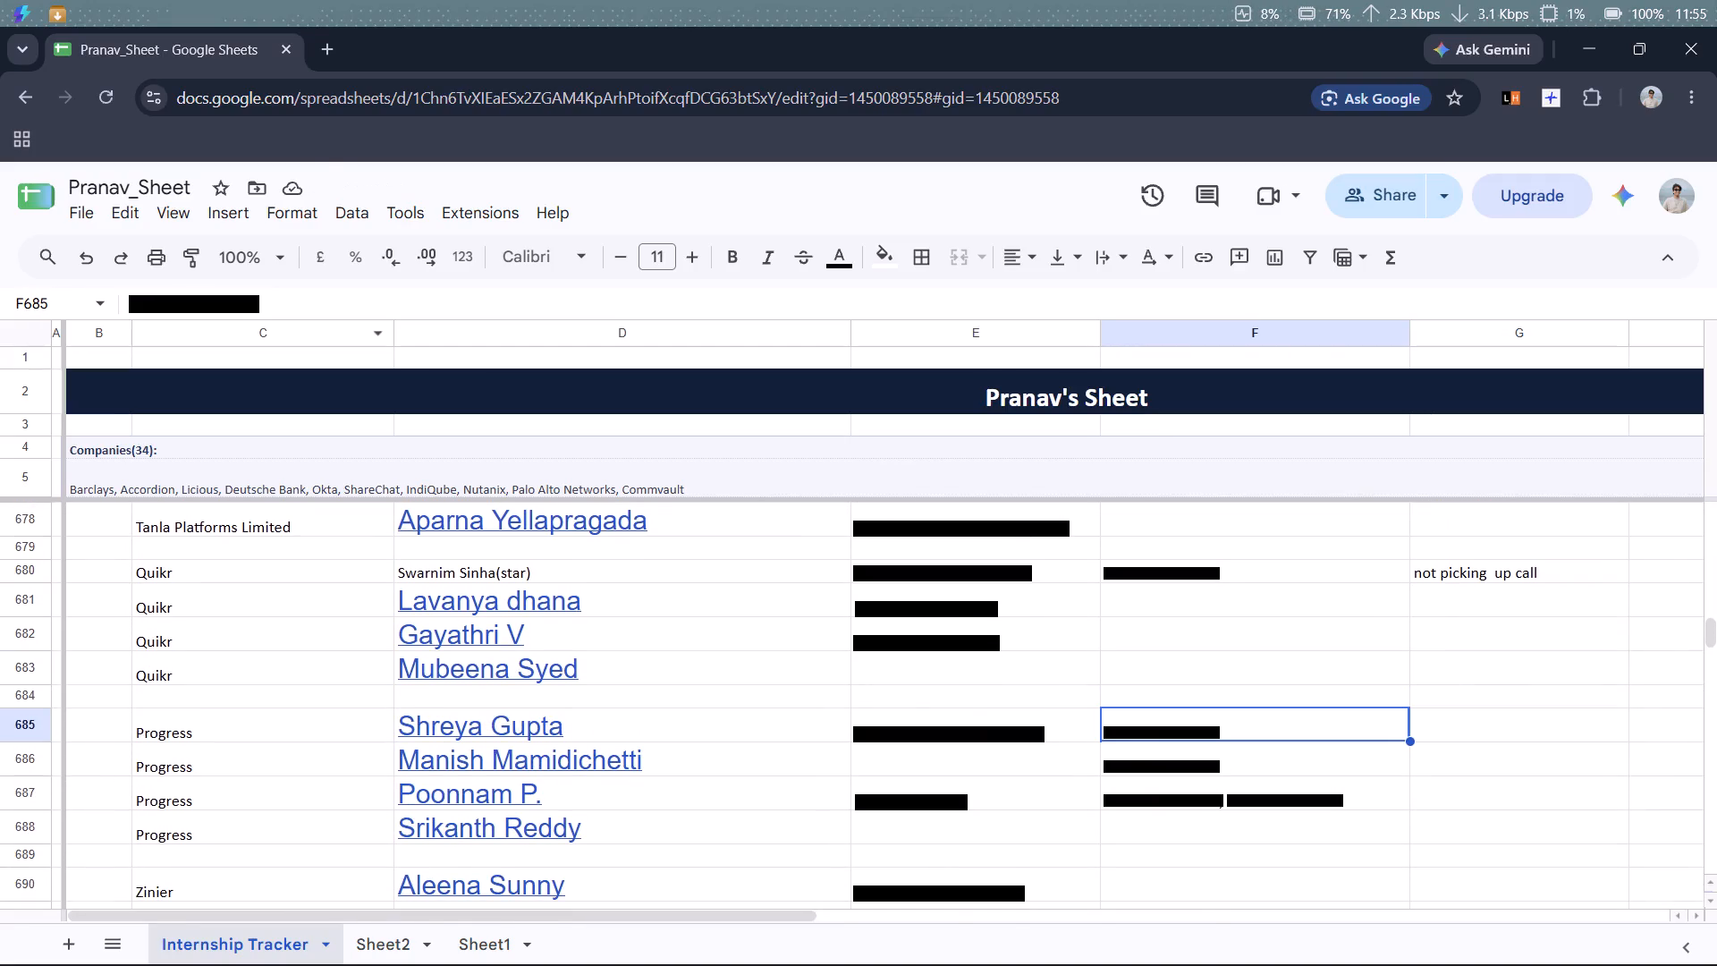
{"action": "left_click_drag", "start_coordinate": [268, 307], "coordinate": [186, 316]}
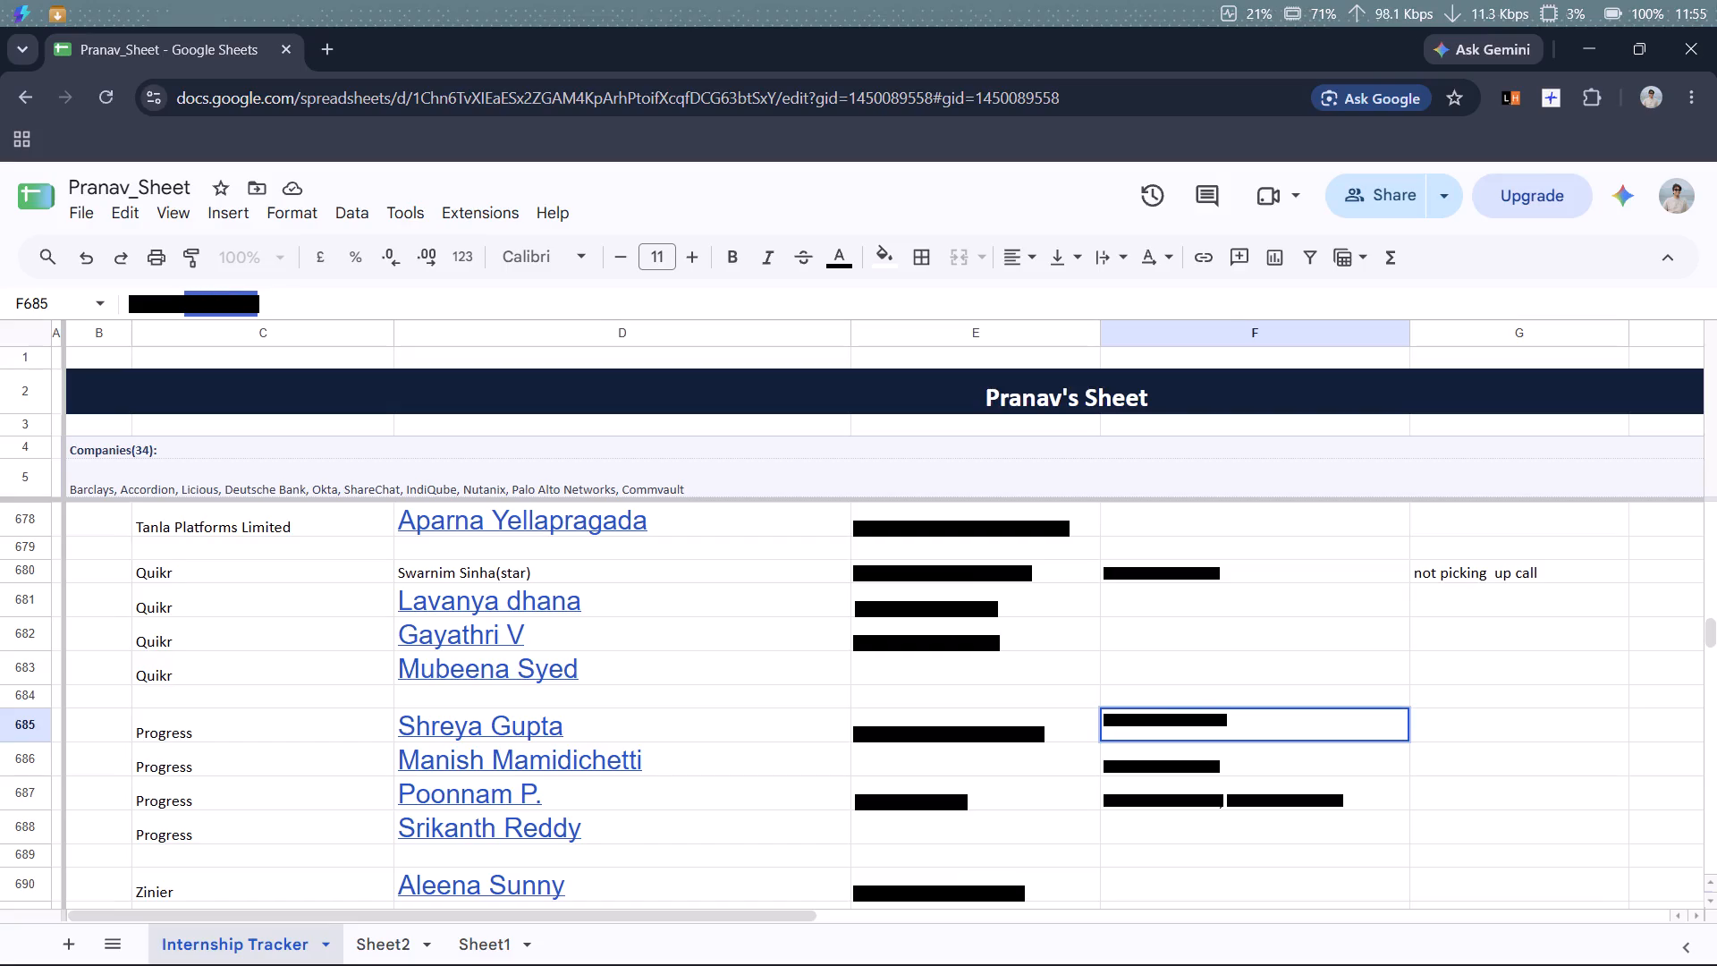
{"action": "key", "text": "ctrl+c"}
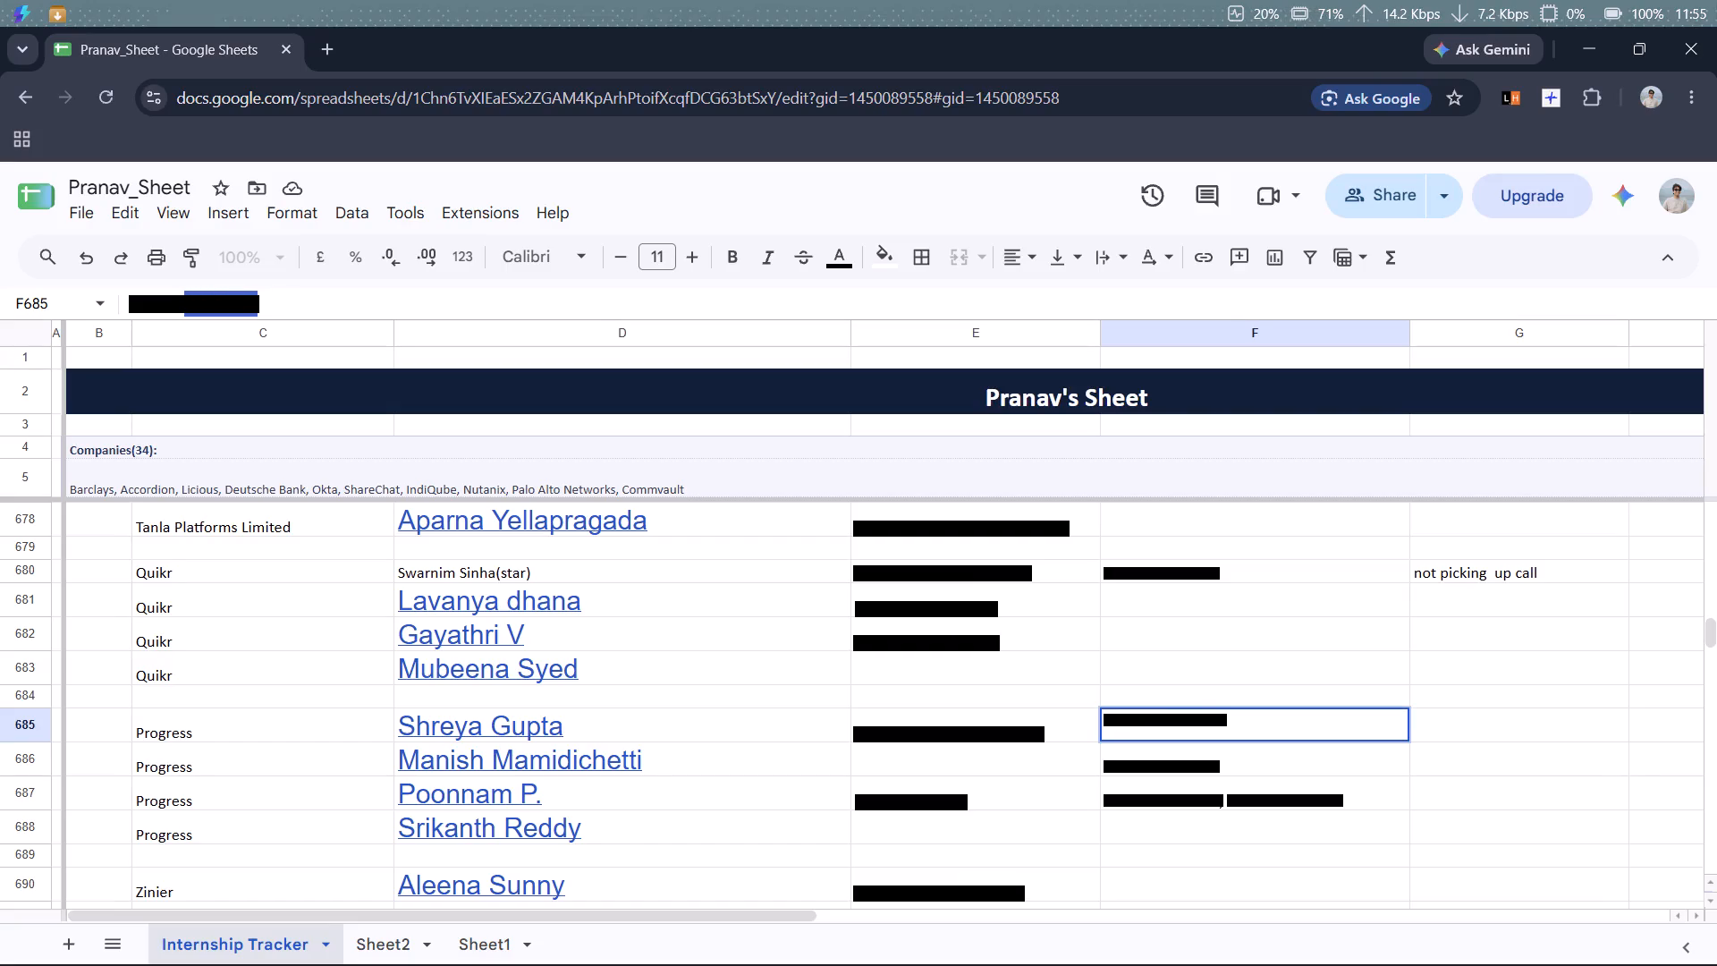
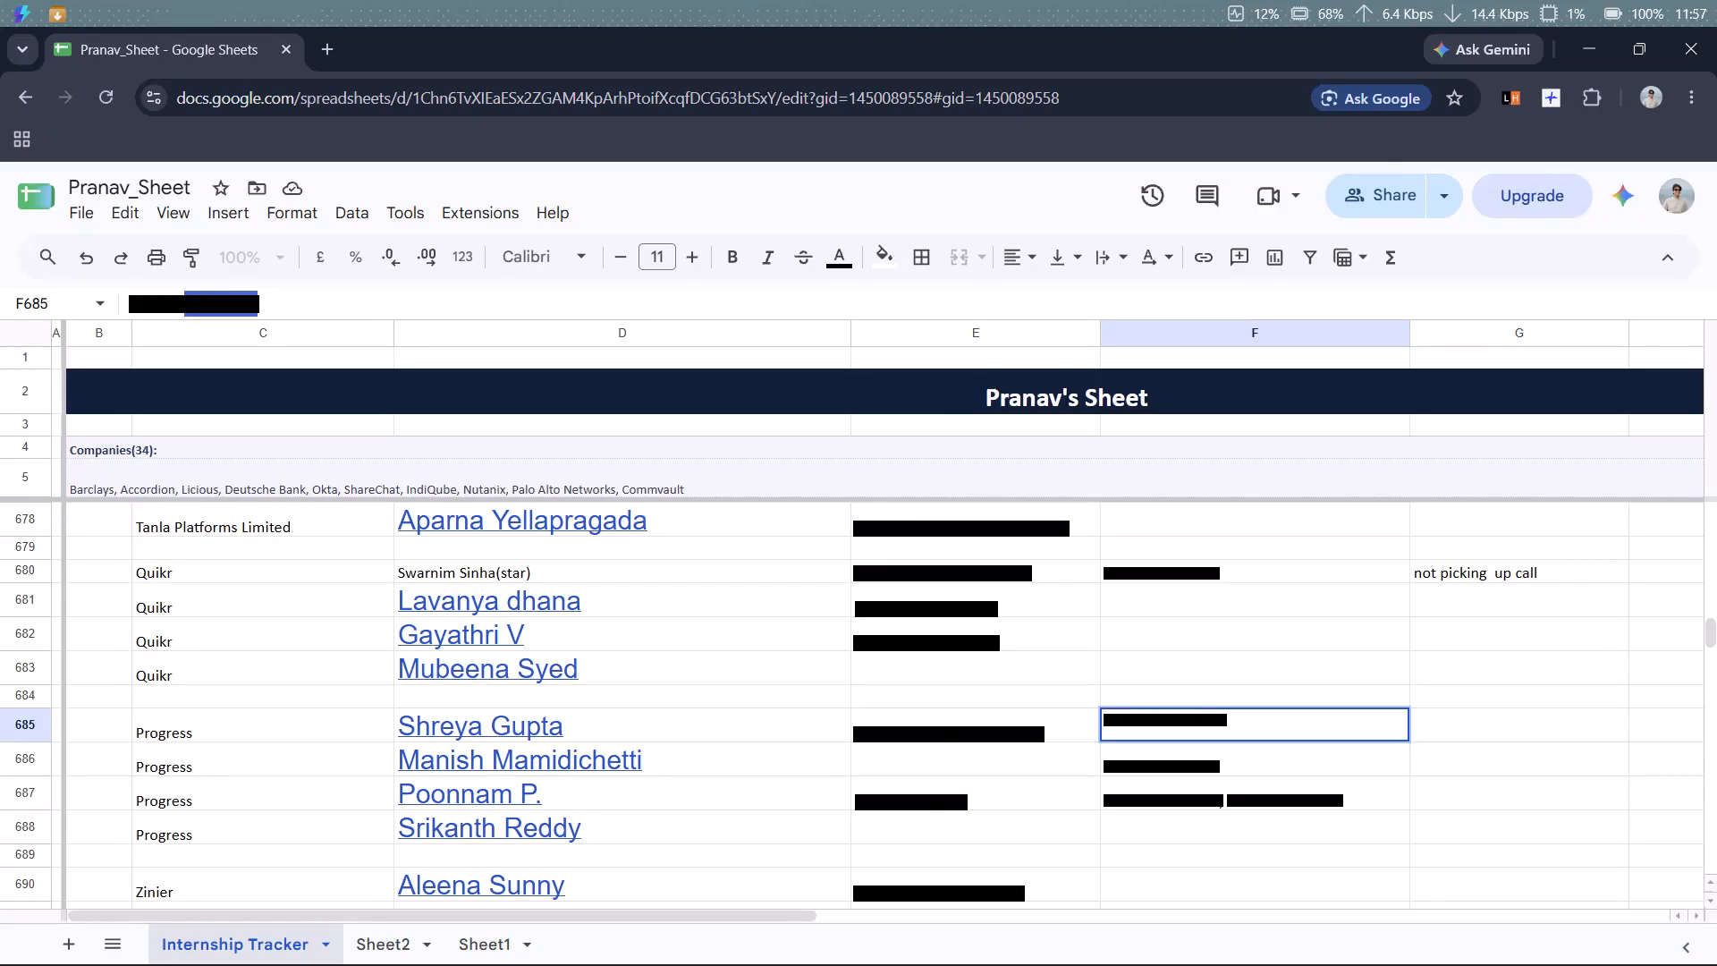
Log "someone already contacted from nit jsr and right now they are not seeing for freshers hiring" in cell G685 for the first Progress contact.
{"action": "left_click", "coordinate": [1432, 727]}
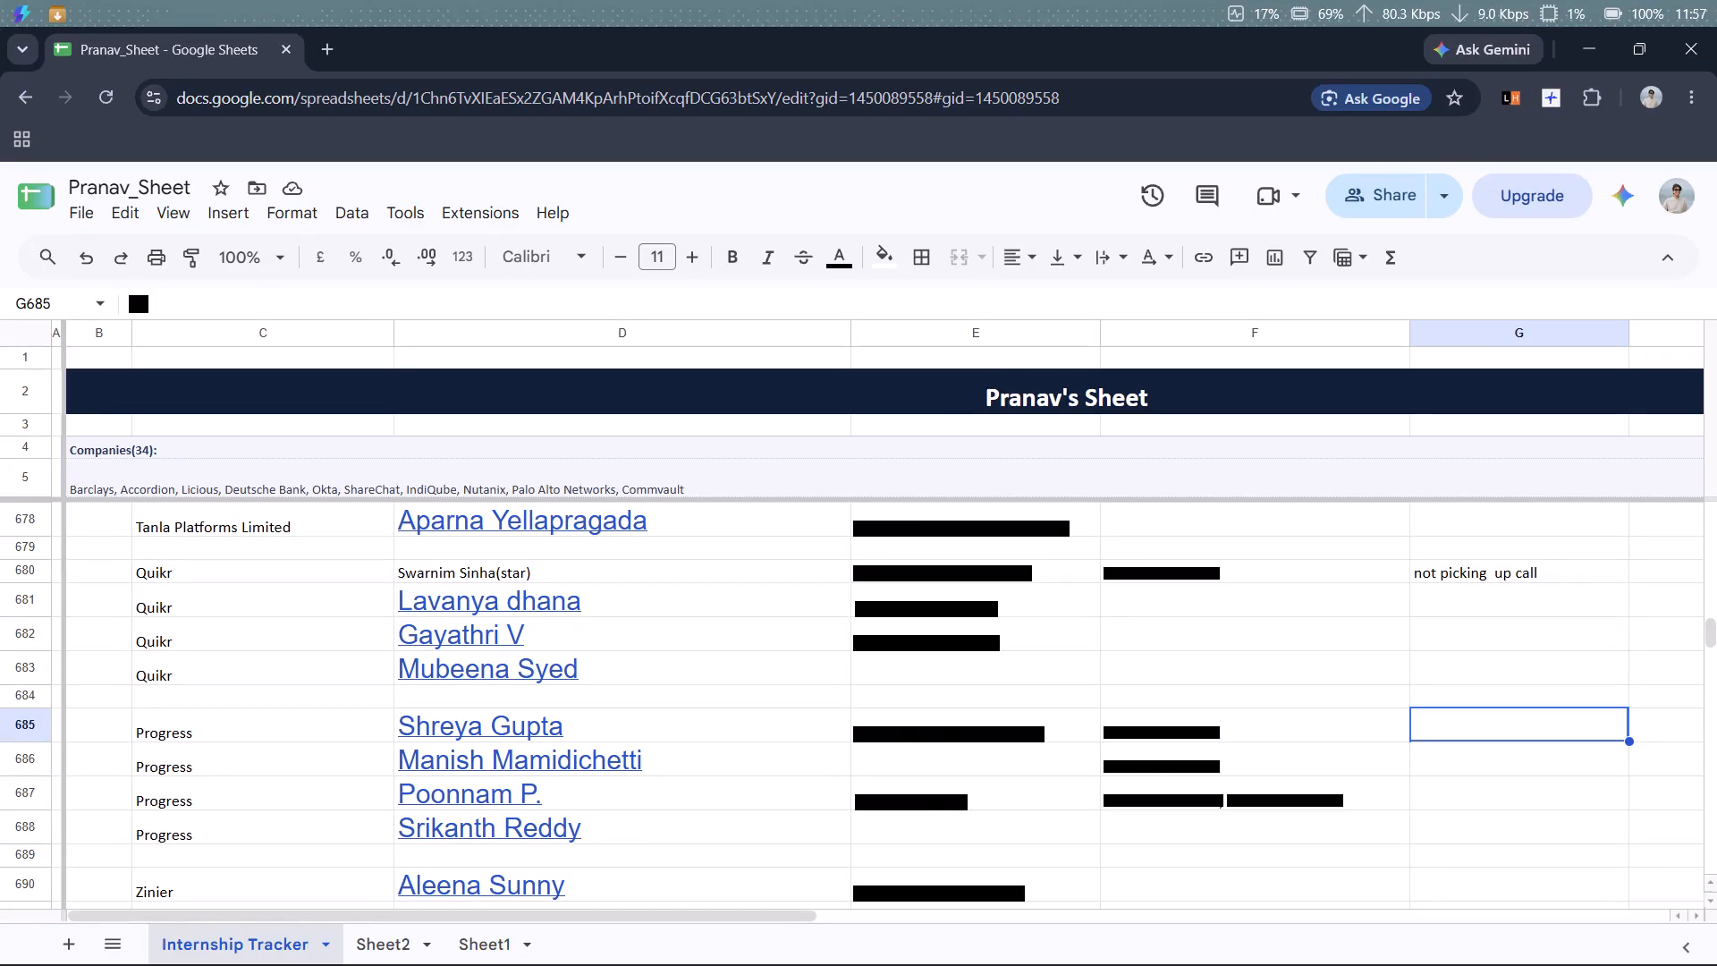
{"action": "type", "text": "they"}
{"action": "key", "text": "space"}
{"action": "key", "text": "BackSpace"}
{"action": "key", "text": "BackSpace"}
{"action": "key", "text": "BackSpace"}
{"action": "key", "text": "BackSpace"}
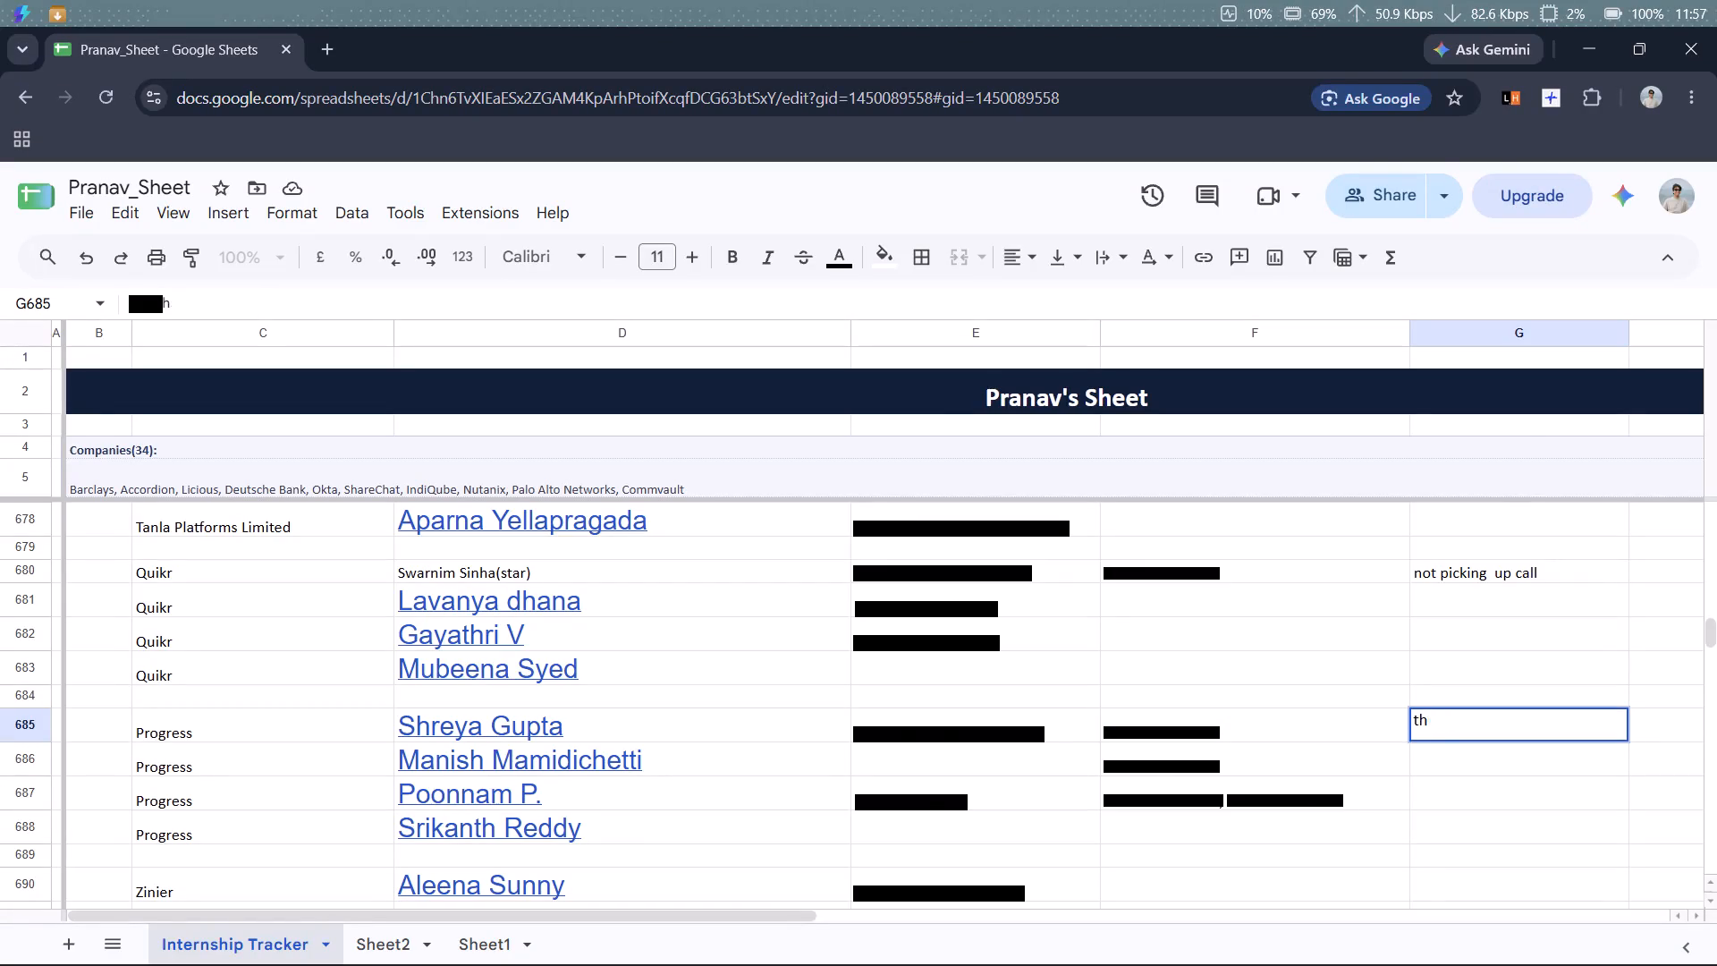
{"action": "key", "text": "BackSpace"}
{"action": "type", "text": "someone alreasy"}
{"action": "key", "text": "space"}
{"action": "key", "text": "BackSpace"}
{"action": "key", "text": "BackSpace"}
{"action": "key", "text": "BackSpace"}
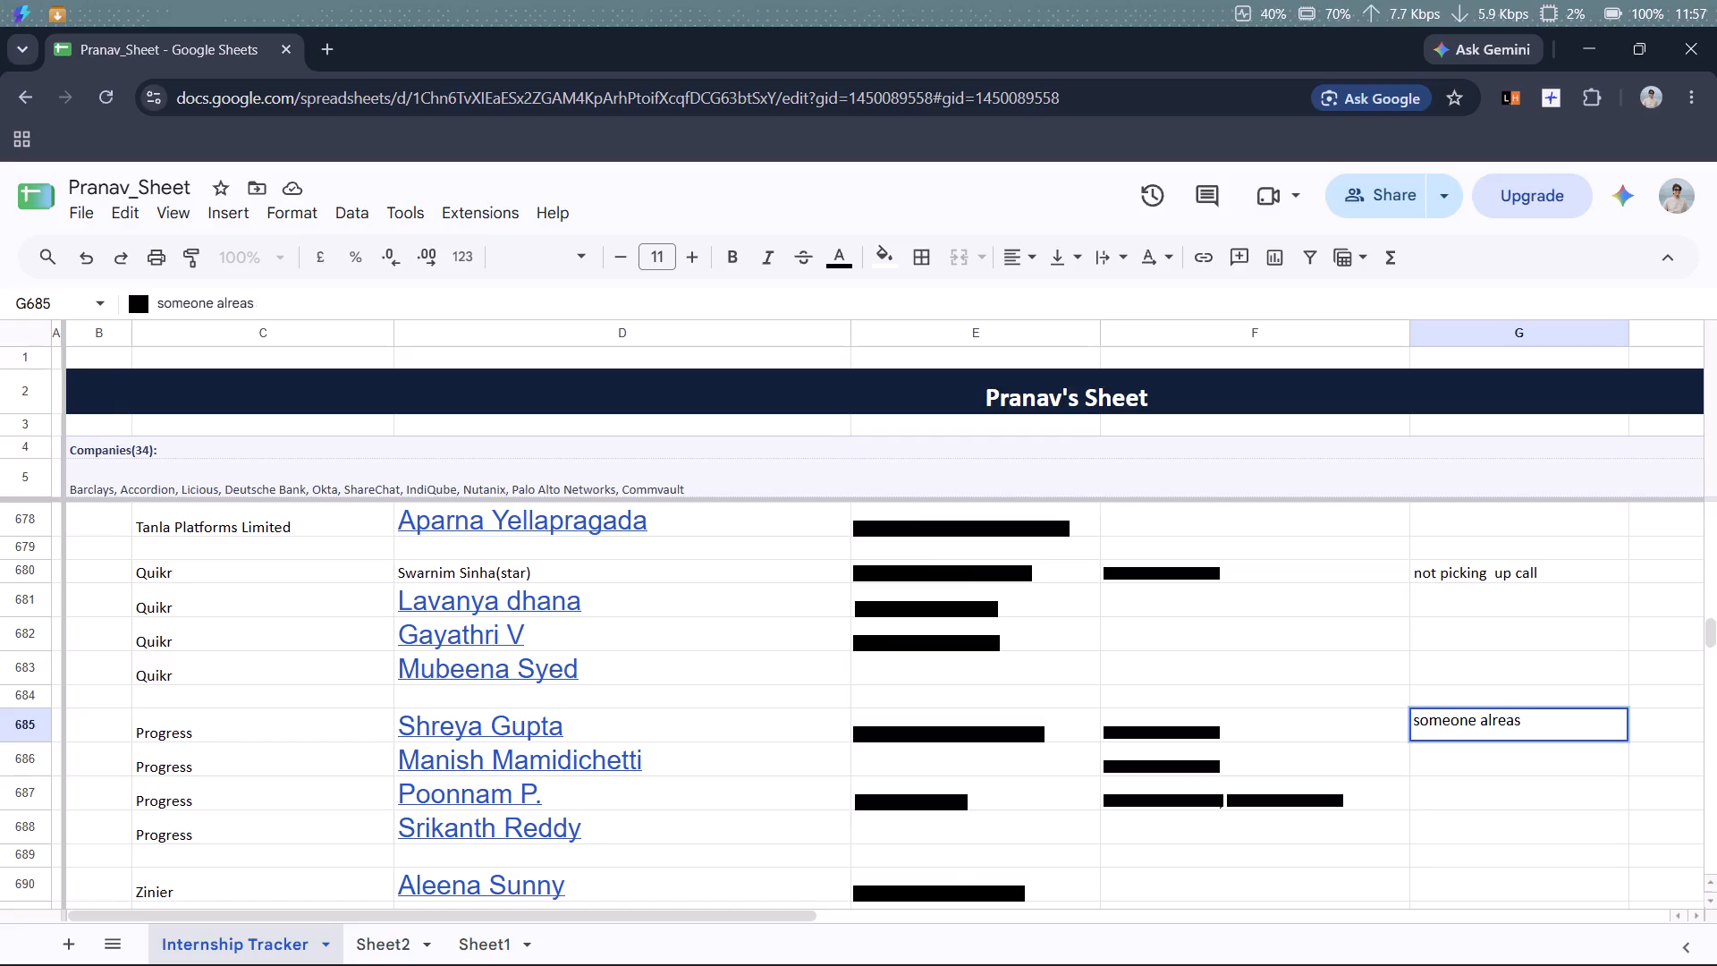
{"action": "type", "text": "dy conat"}
{"action": "key", "text": "BackSpace"}
{"action": "key", "text": "BackSpace"}
{"action": "type", "text": "tacted from nit jsr and"}
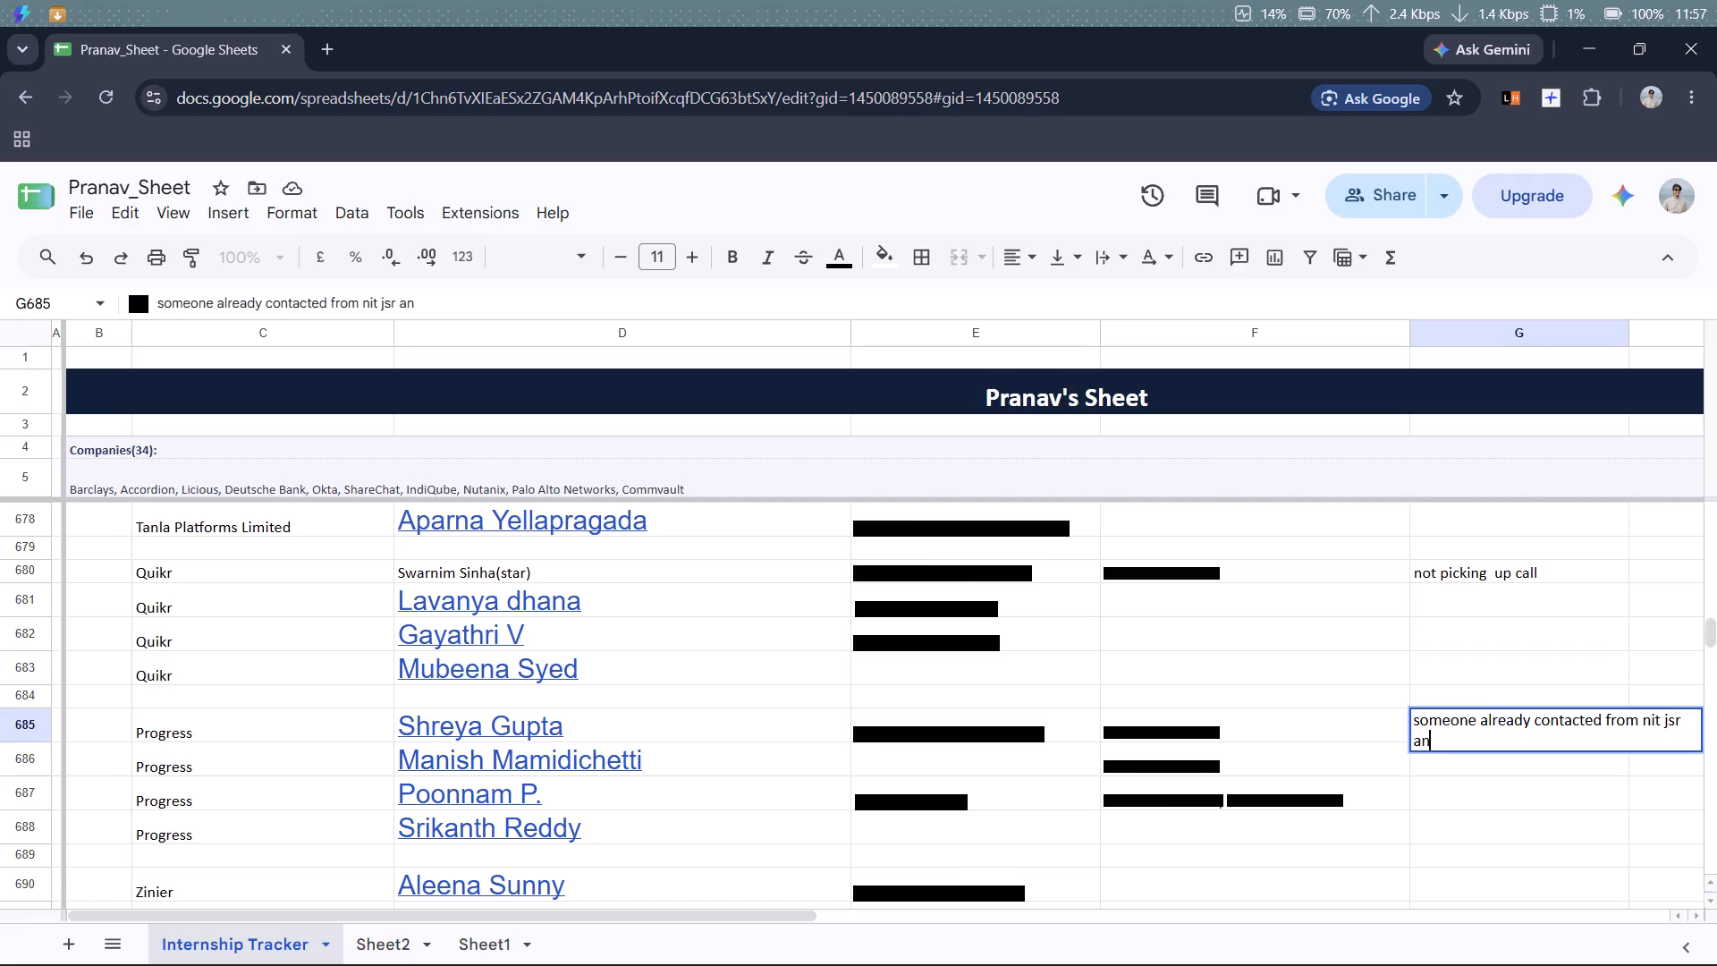
{"action": "key", "text": "space"}
{"action": "type", "text": "righ"}
{"action": "key", "text": "space"}
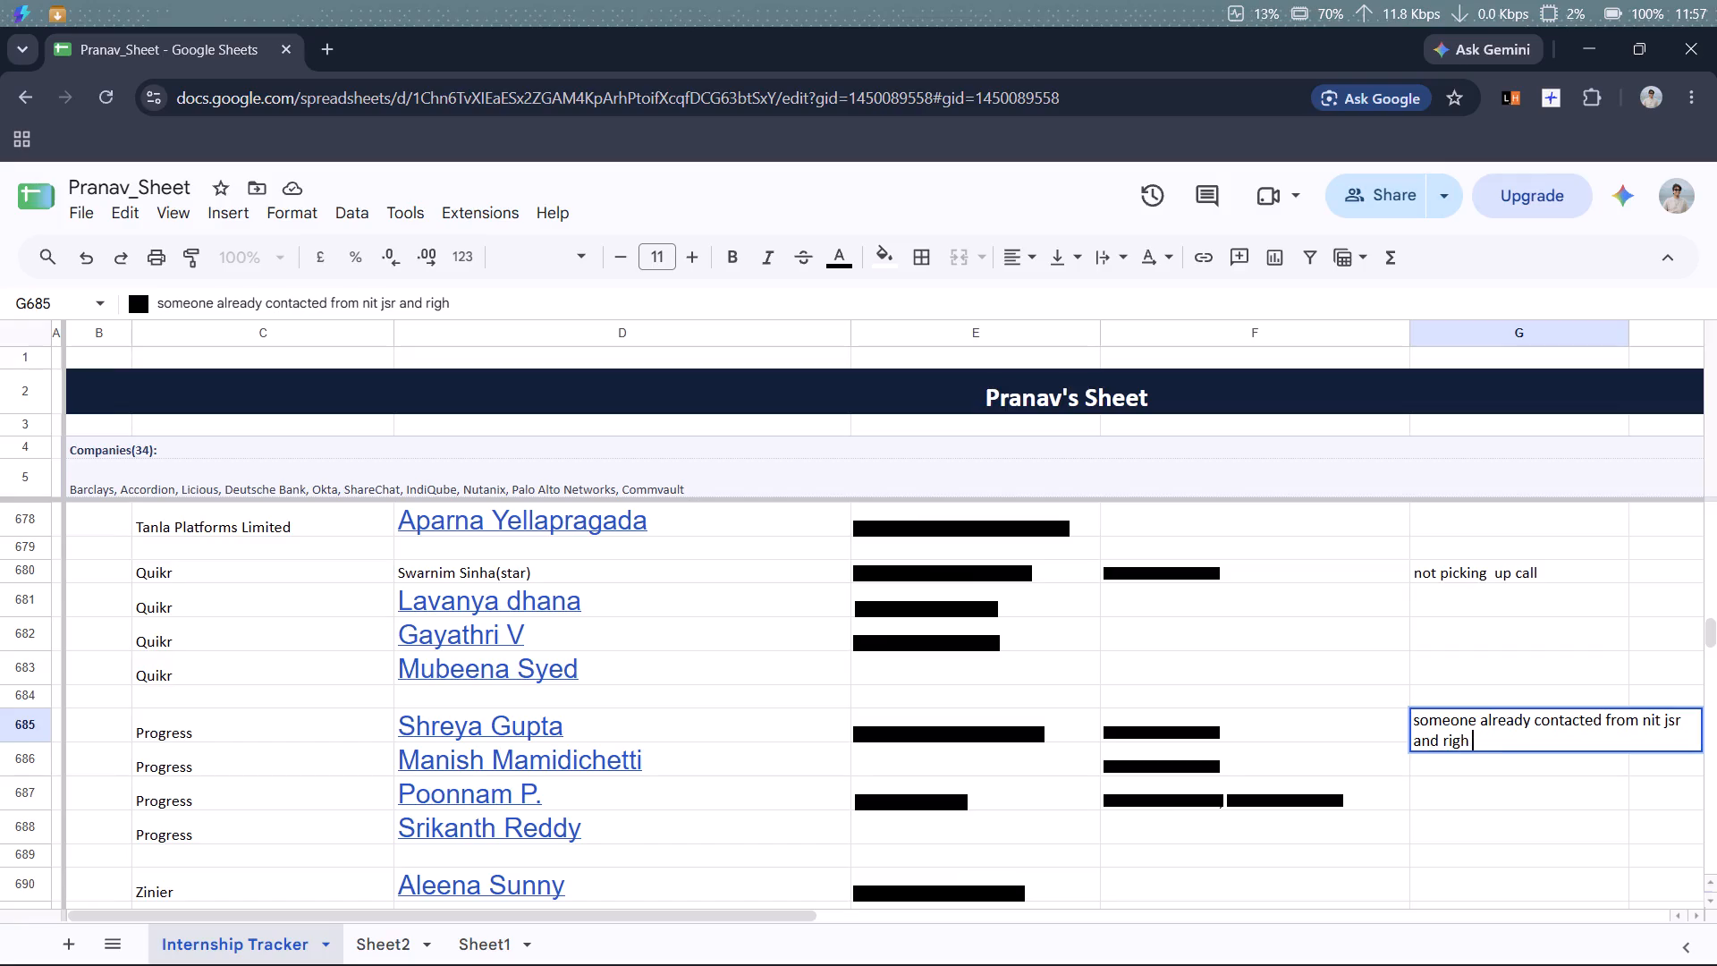
{"action": "key", "text": "BackSpace"}
{"action": "type", "text": "t now"}
{"action": "key", "text": "space"}
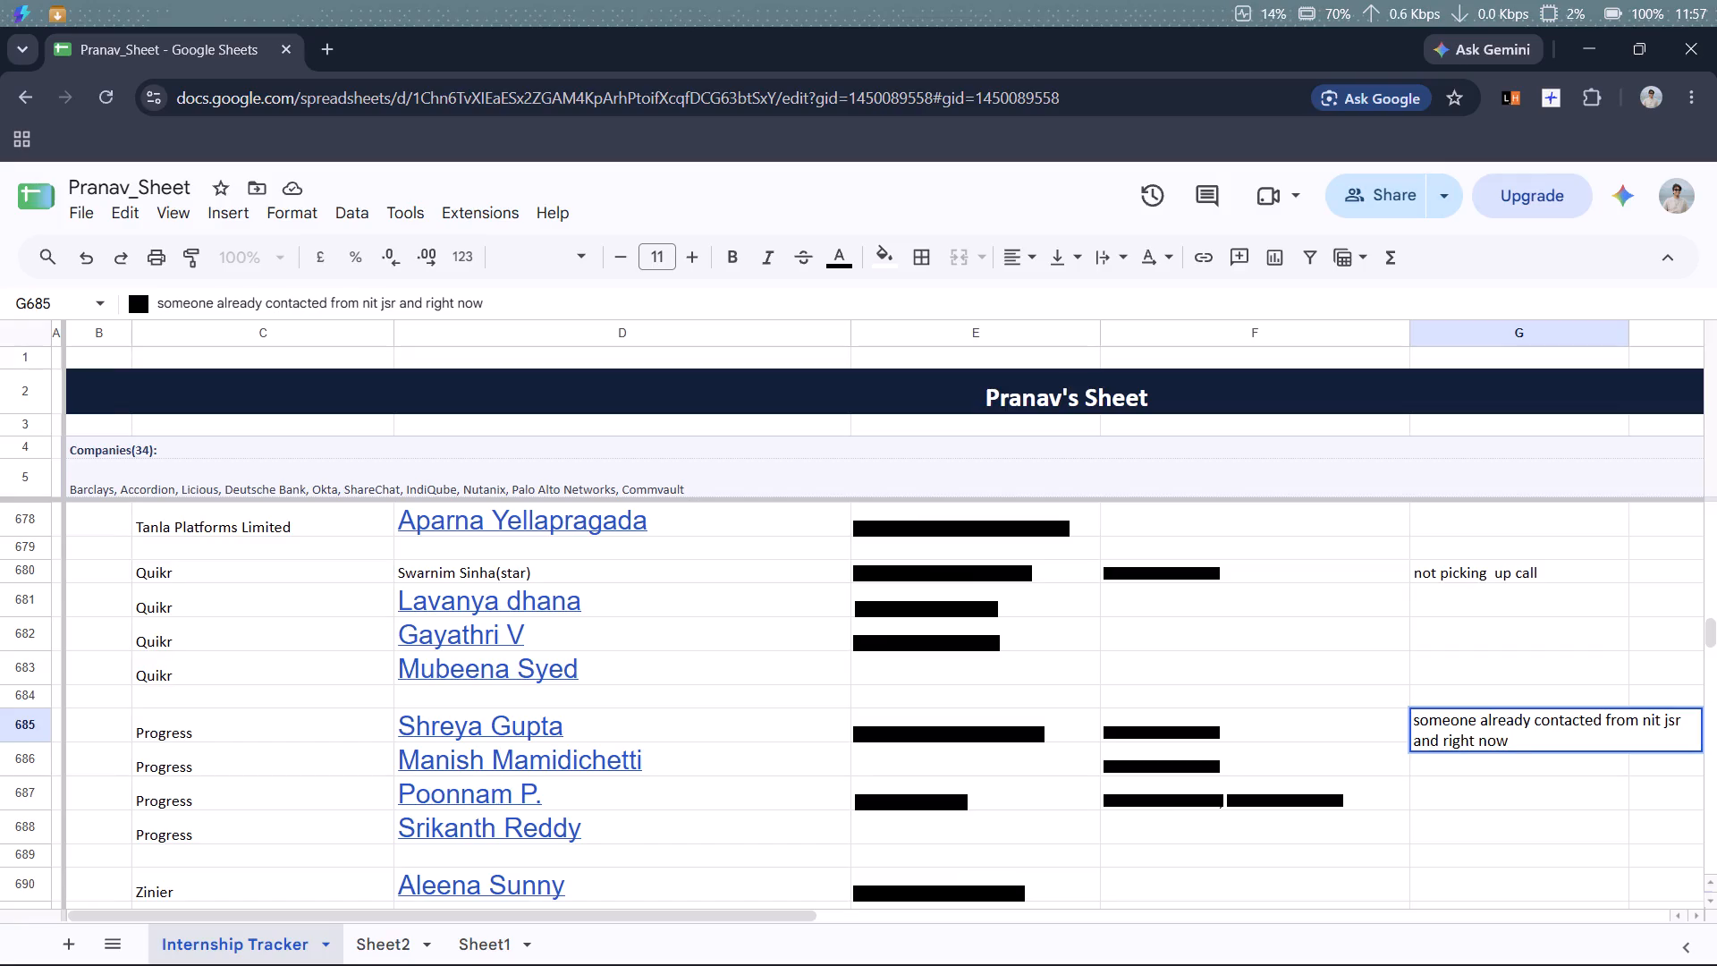
{"action": "type", "text": "the"}
{"action": "key", "text": "space"}
{"action": "key", "text": "BackSpace"}
{"action": "type", "text": "y are not seeing"}
{"action": "key", "text": "space"}
{"action": "type", "text": "for fressheres"}
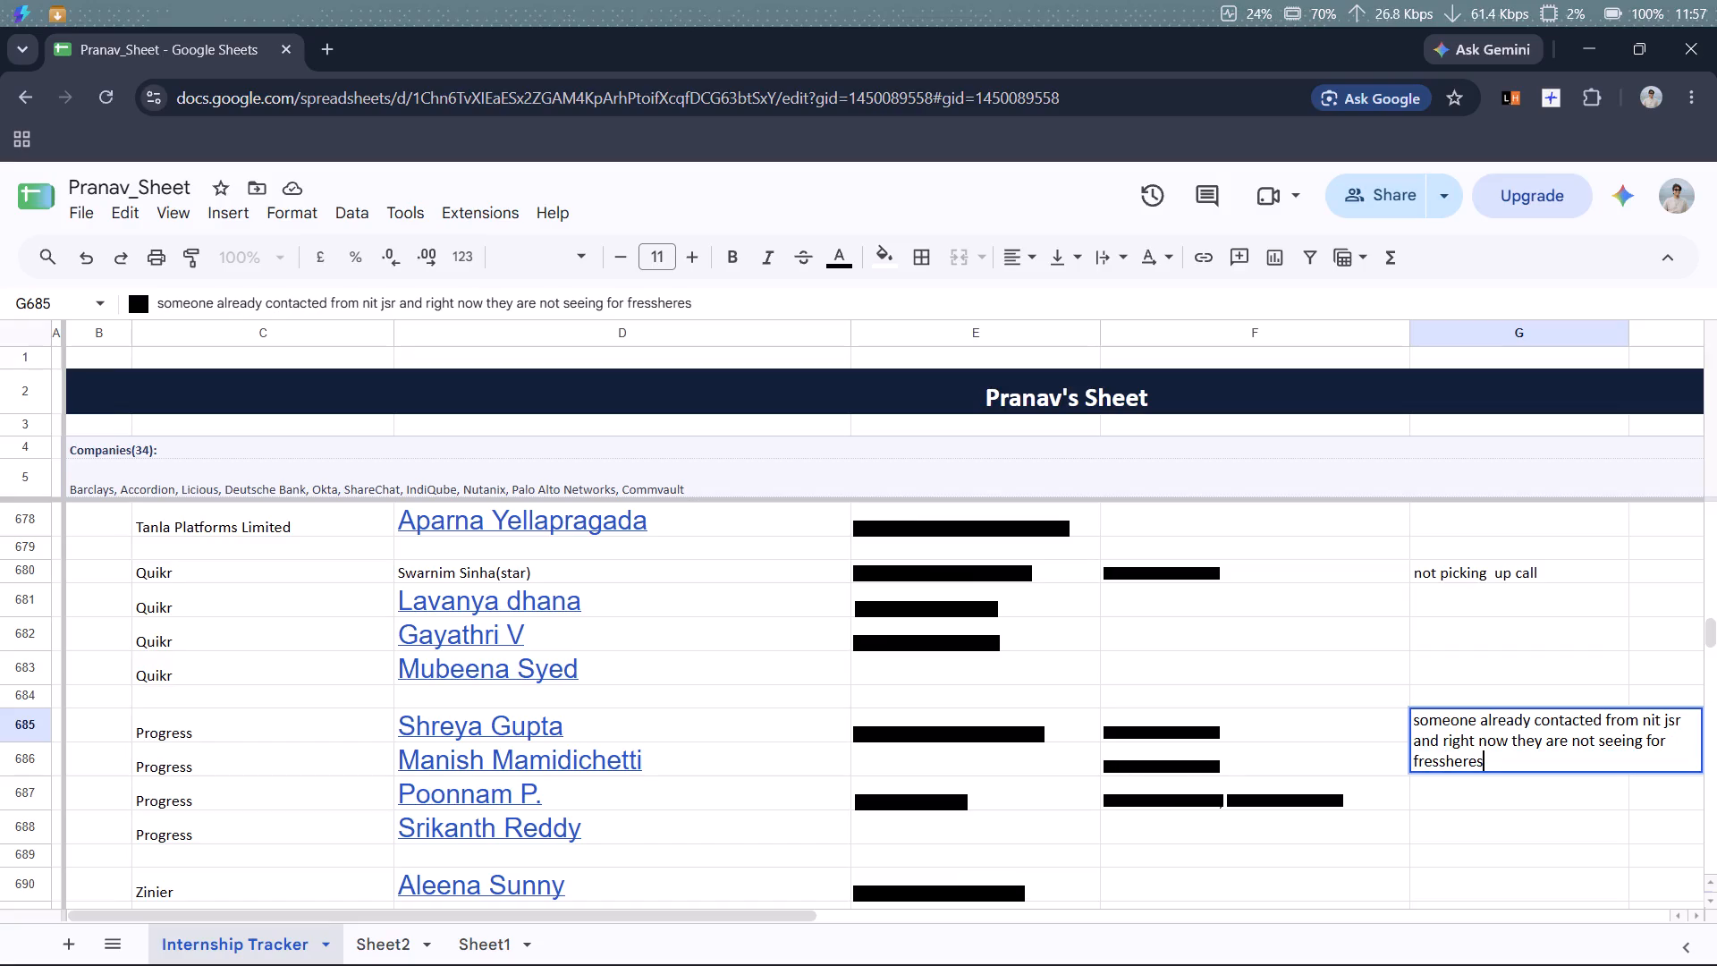
{"action": "key", "text": "BackSpace"}
{"action": "key", "text": "BackSpace"}
{"action": "type", "text": "s"}
{"action": "key", "text": "space"}
{"action": "key", "text": "BackSpace"}
{"action": "key", "text": "BackSpace"}
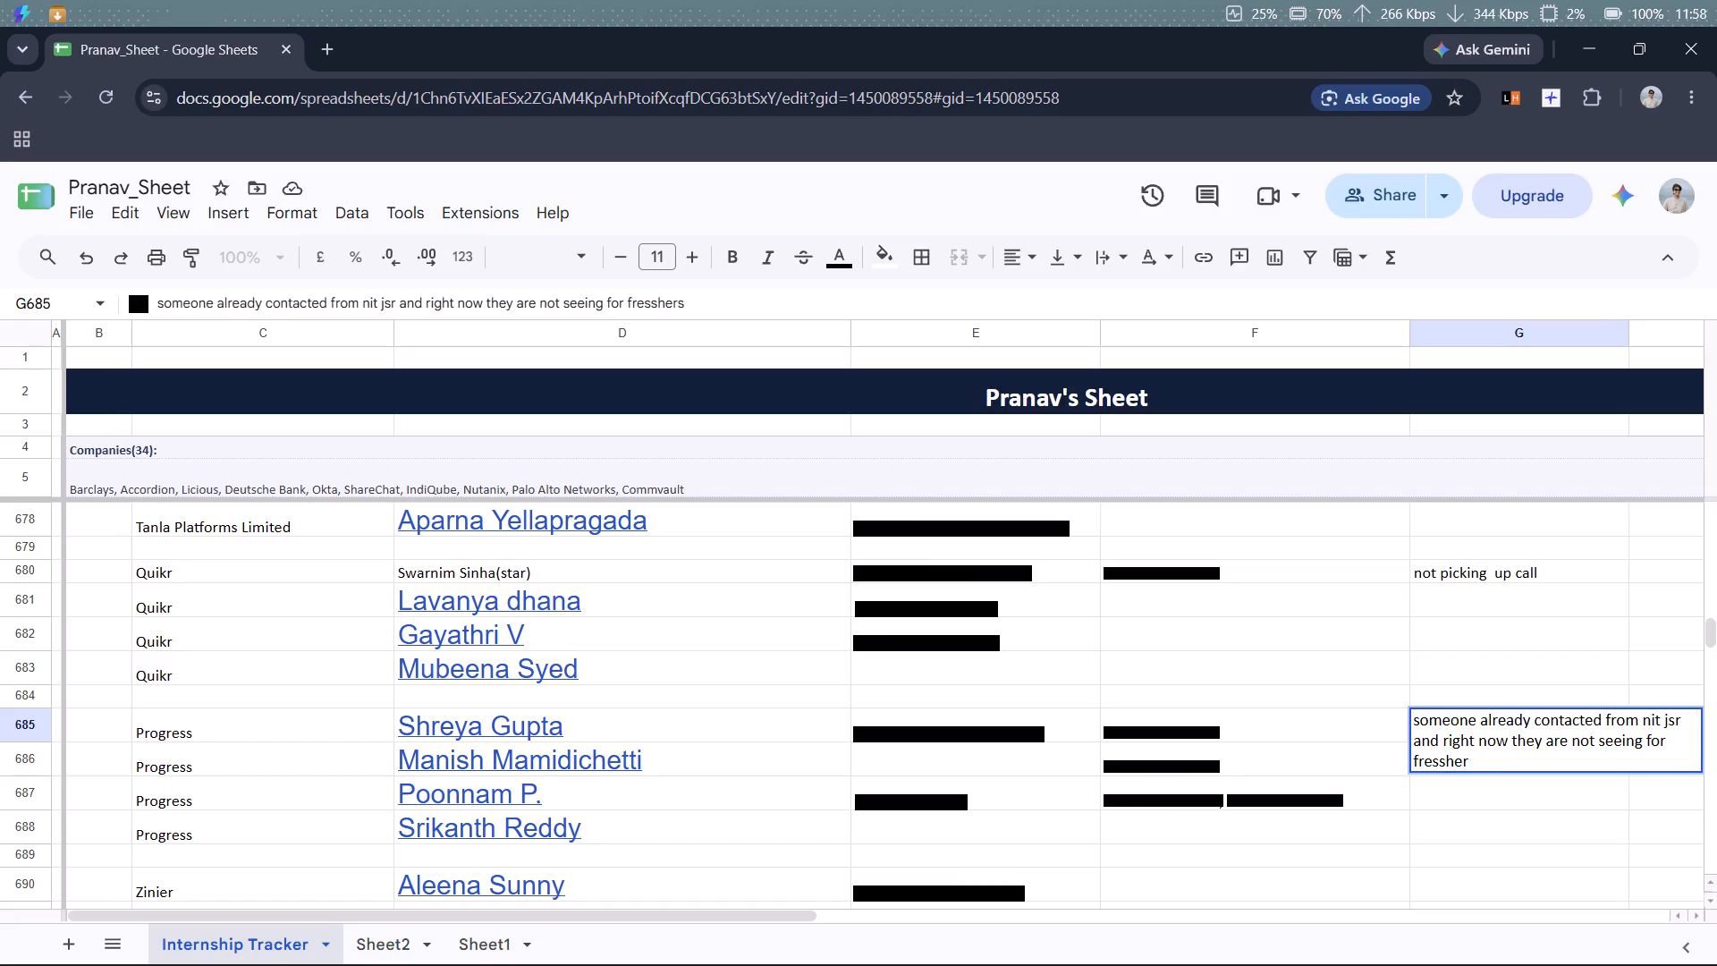
{"action": "key", "text": "BackSpace"}
{"action": "key", "text": "BackSpace"}
{"action": "key", "text": "BackSpace"}
{"action": "key", "text": "BackSpace"}
{"action": "type", "text": "hers hiring"}
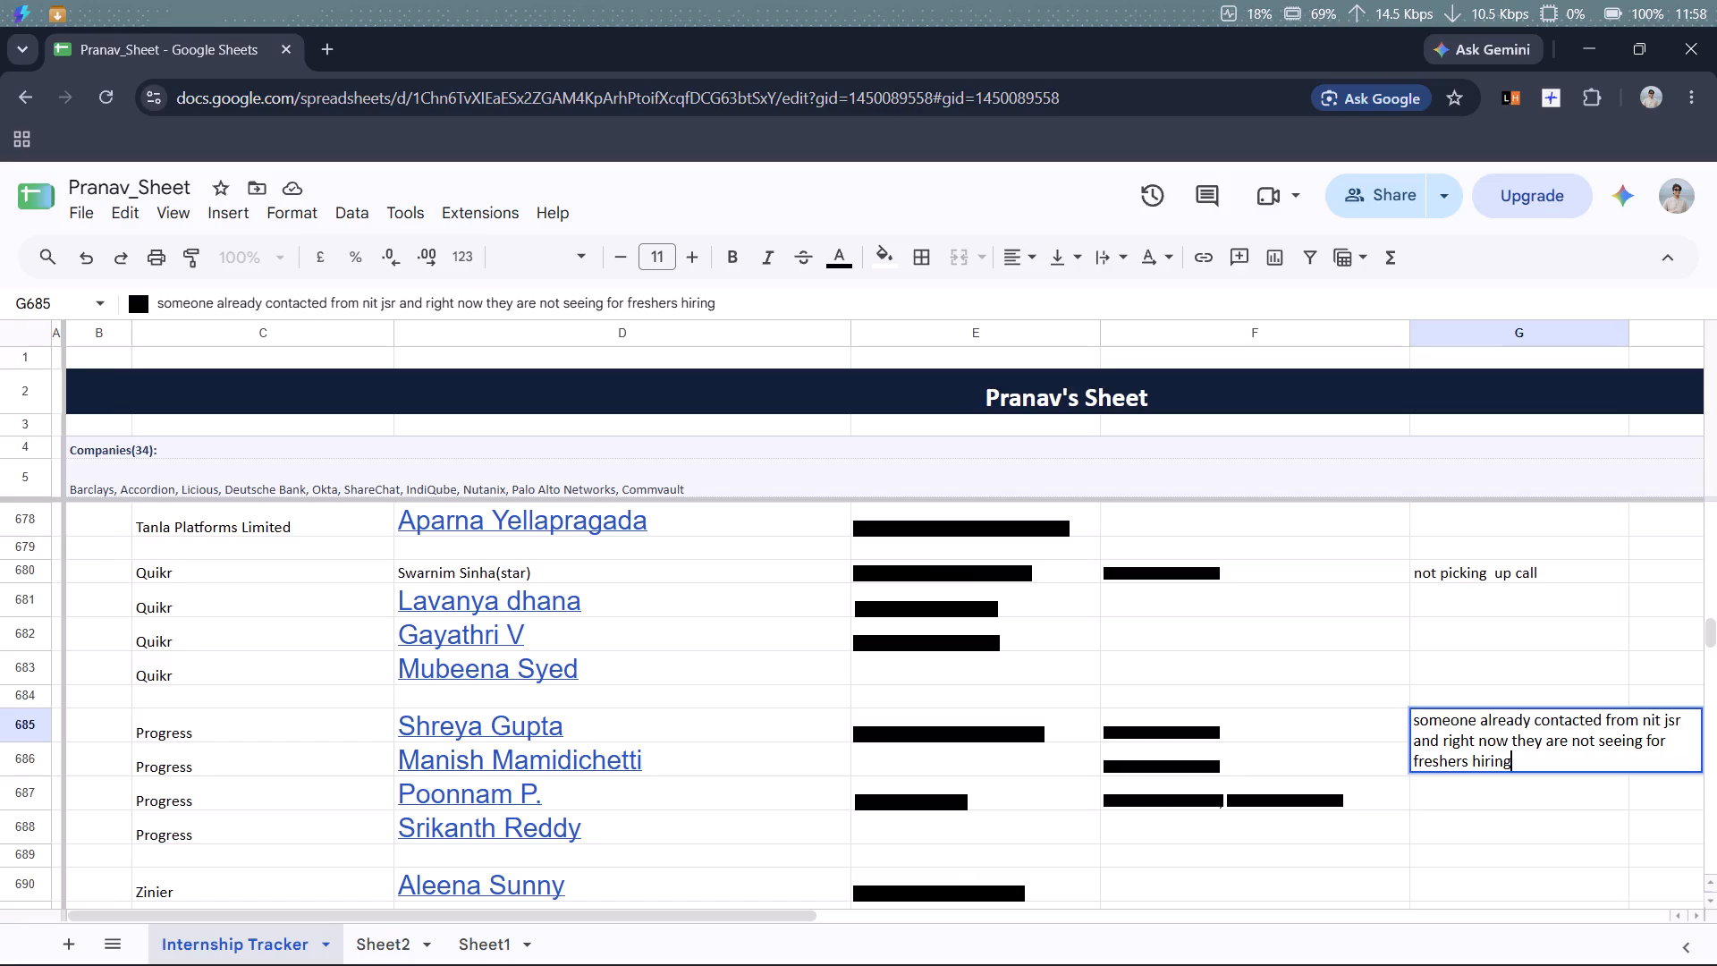
{"action": "left_click", "coordinate": [1360, 735]}
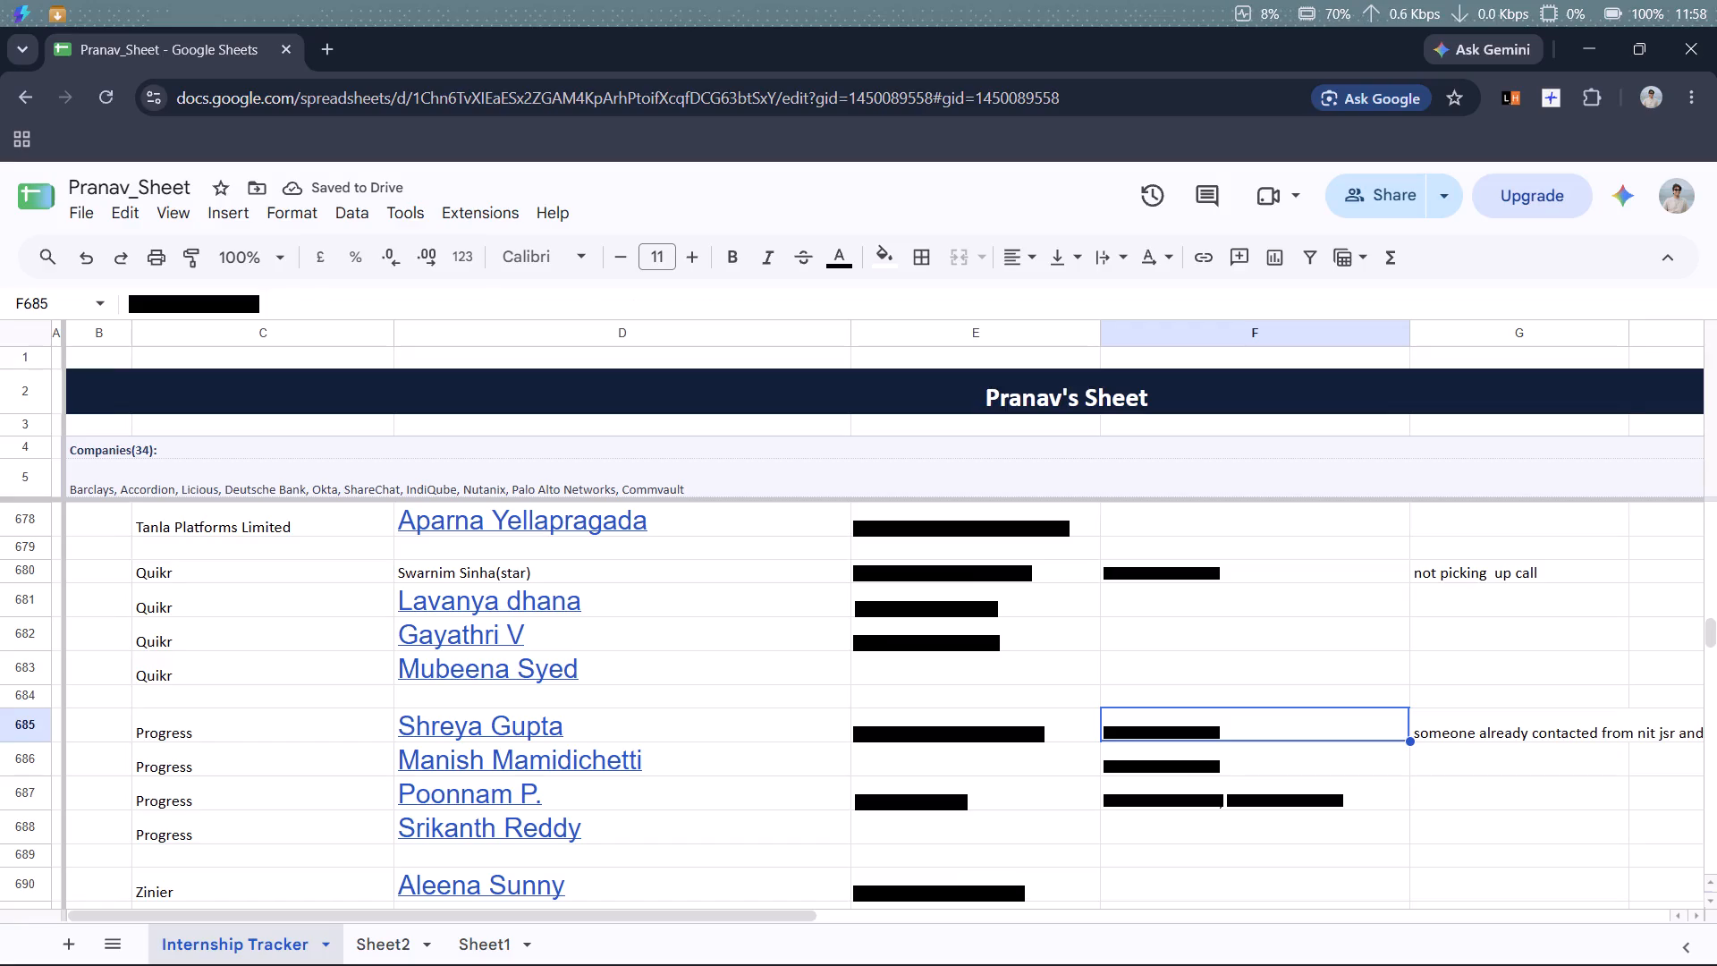
Copy the trailing part of the second Progress contact's phone number from cell F686.
{"action": "scroll", "coordinate": [1198, 801], "scroll_direction": "down", "scroll_amount": 2}
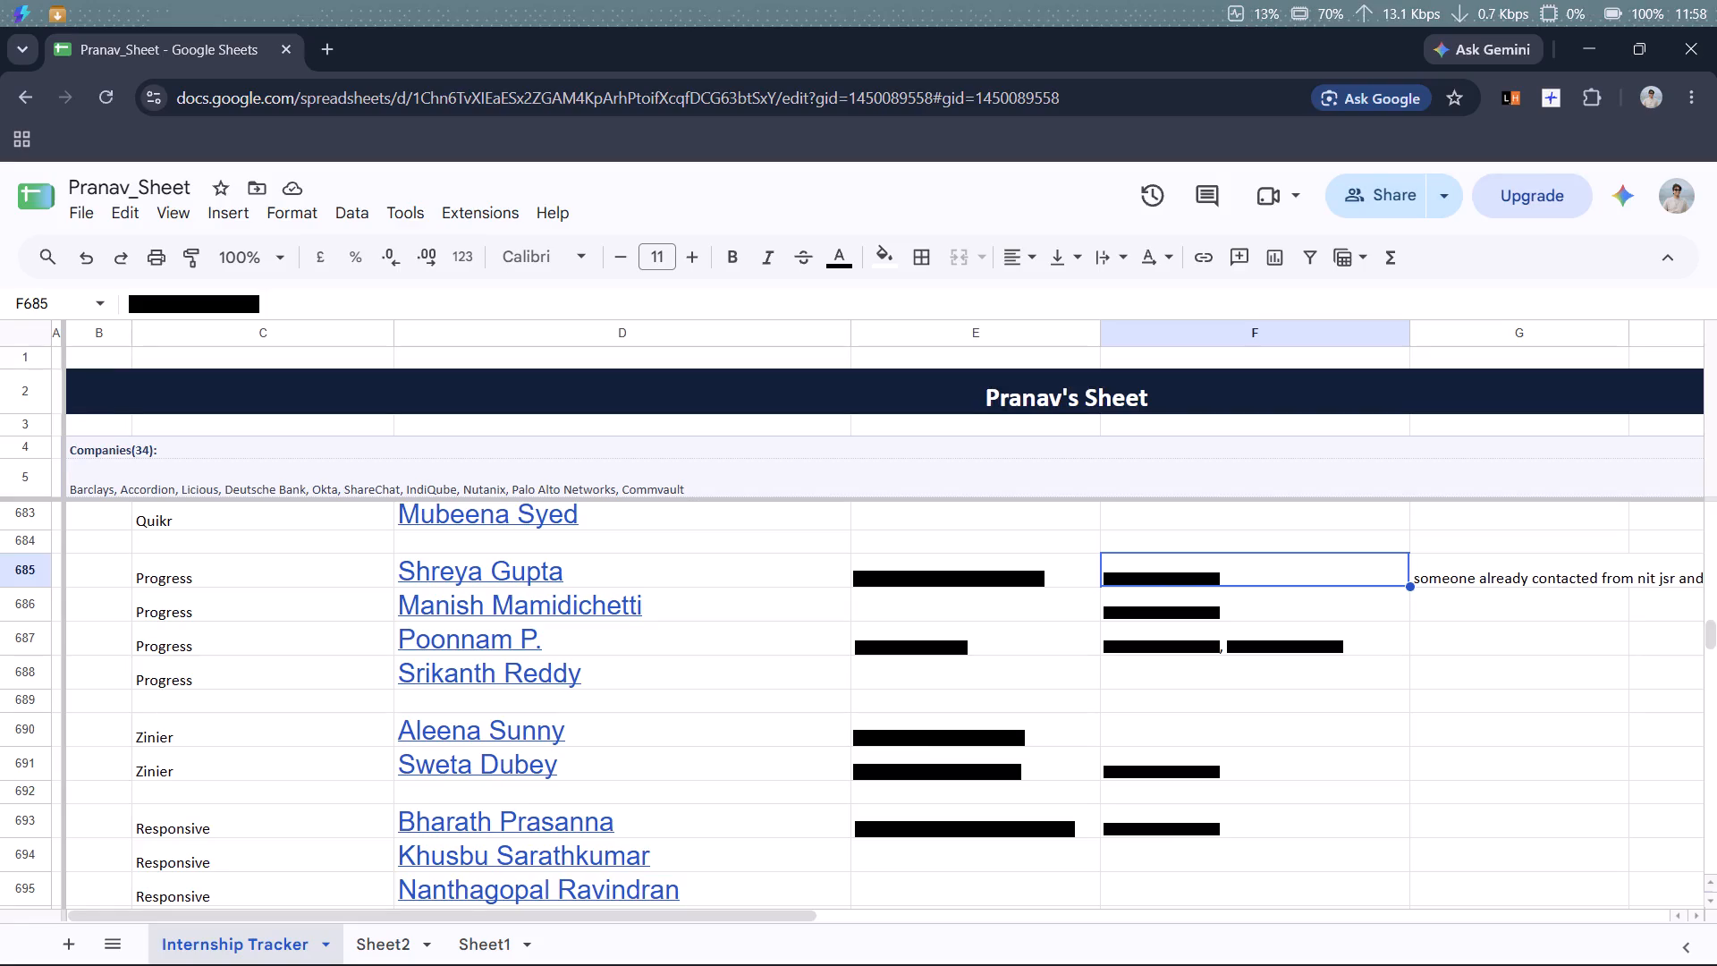
{"action": "left_click", "coordinate": [1146, 640]}
{"action": "left_click", "coordinate": [1146, 606]}
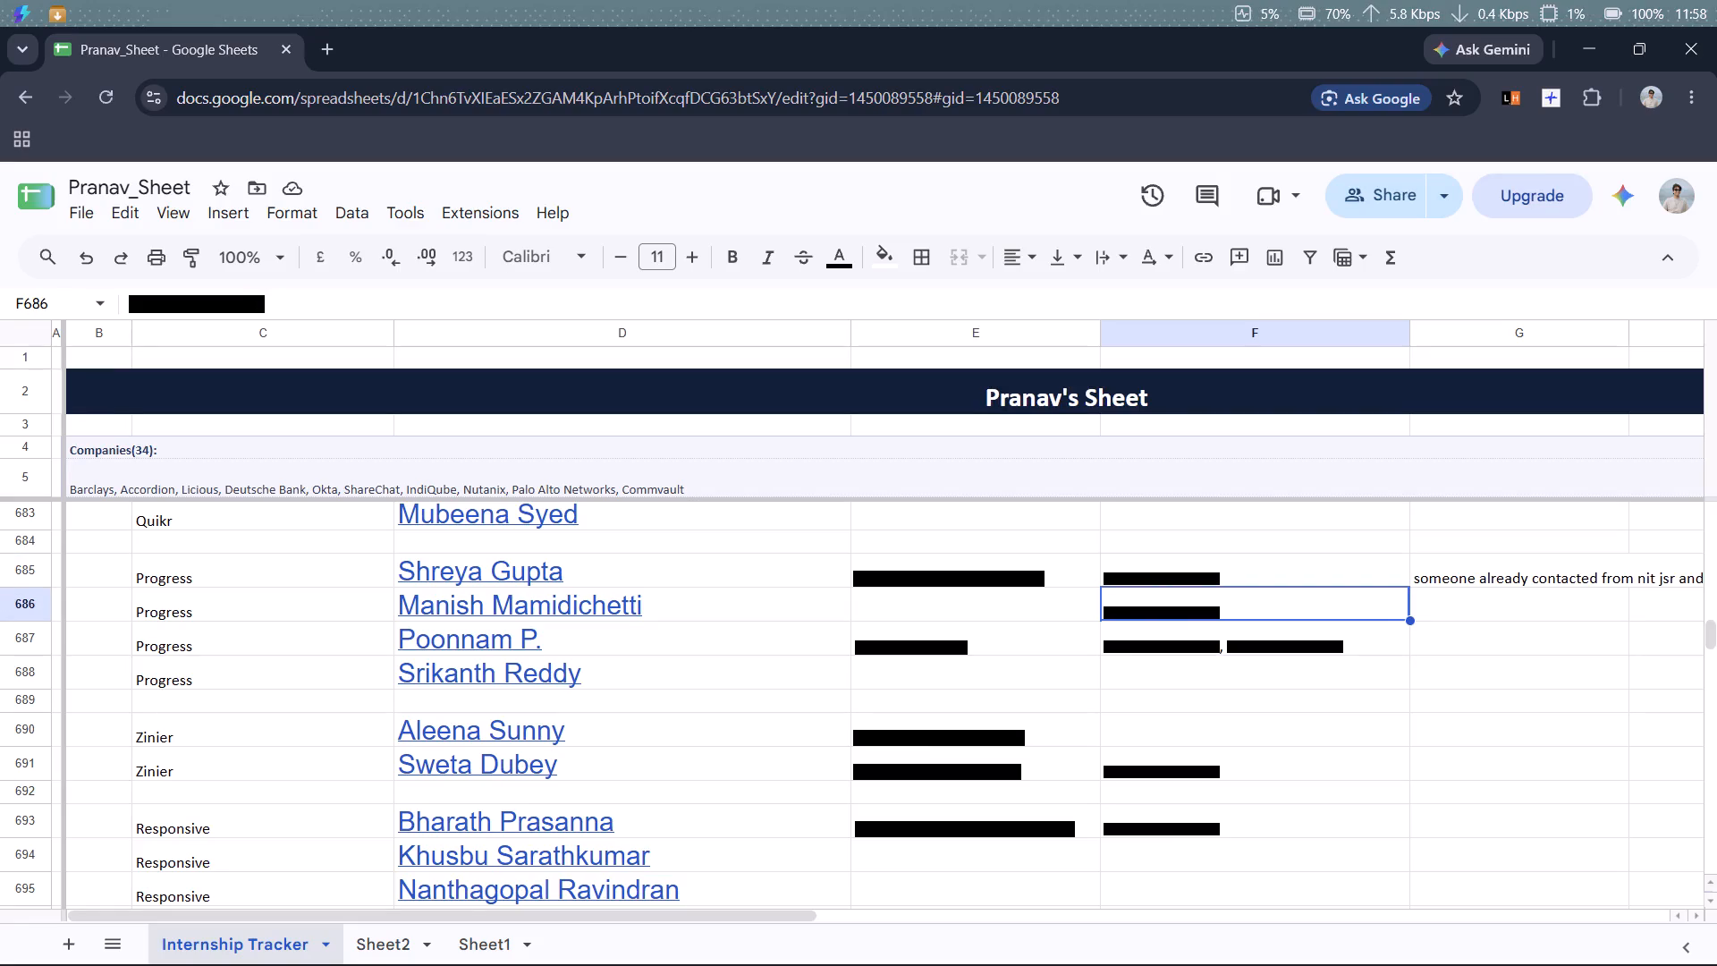
{"action": "left_click_drag", "start_coordinate": [268, 301], "coordinate": [188, 309]}
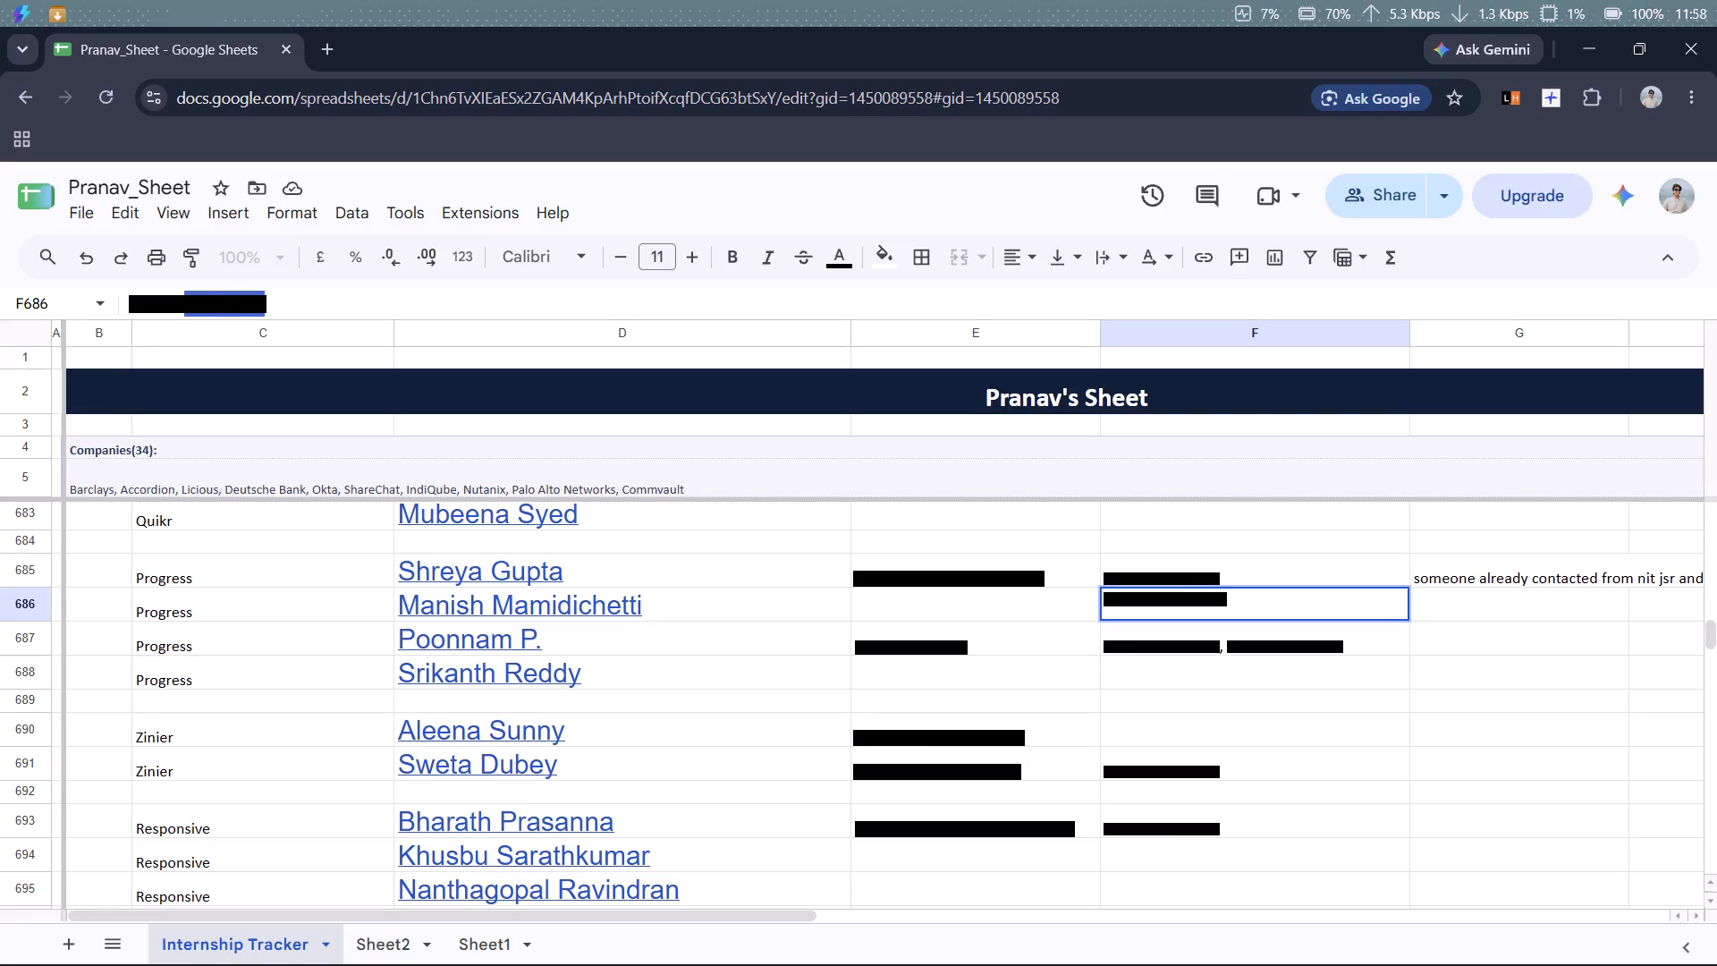
{"action": "left_click_drag", "start_coordinate": [188, 309], "coordinate": [186, 309]}
{"action": "key", "text": "ctrl+c"}
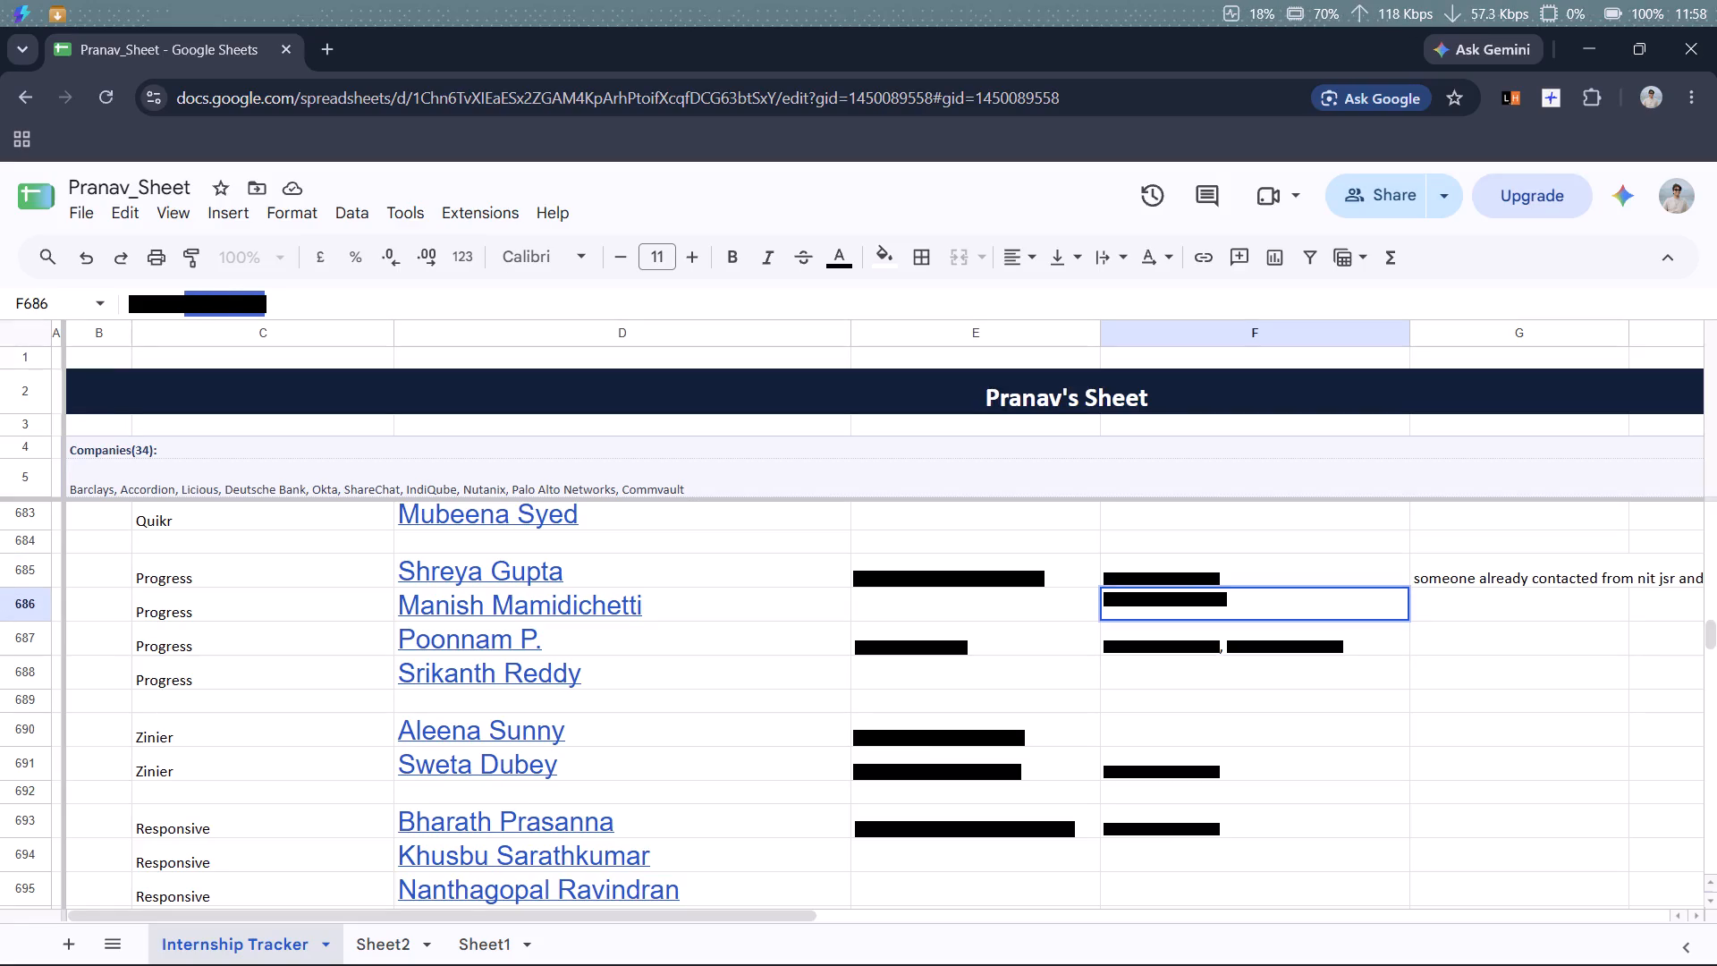
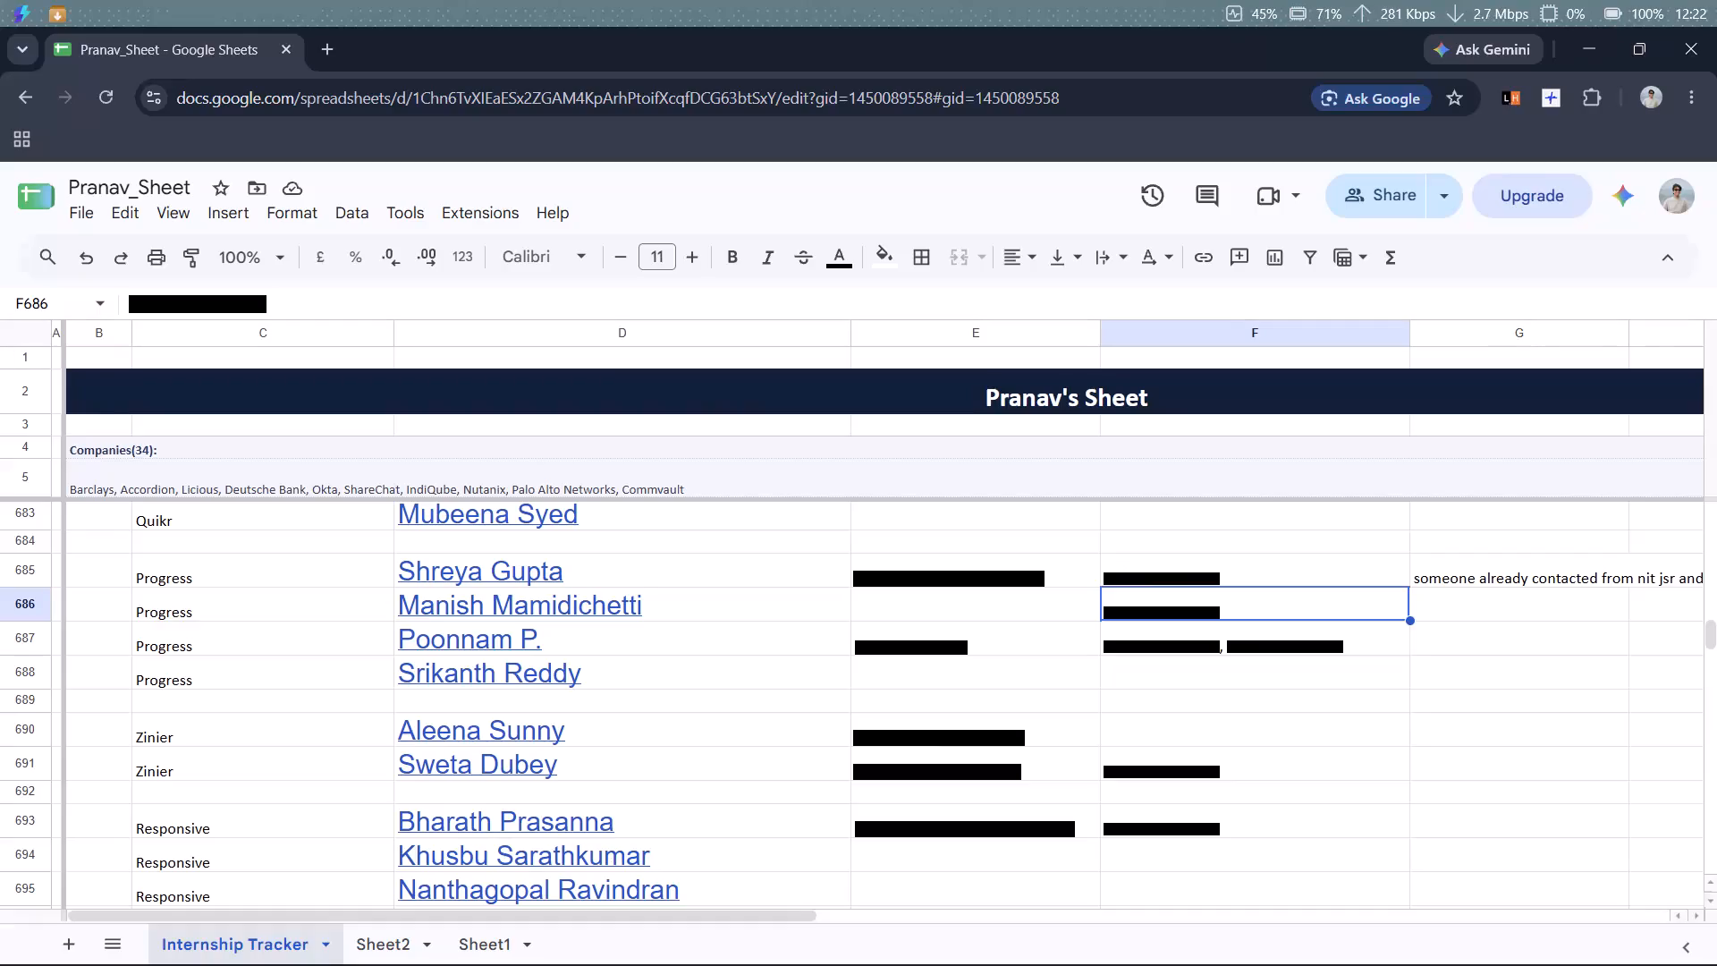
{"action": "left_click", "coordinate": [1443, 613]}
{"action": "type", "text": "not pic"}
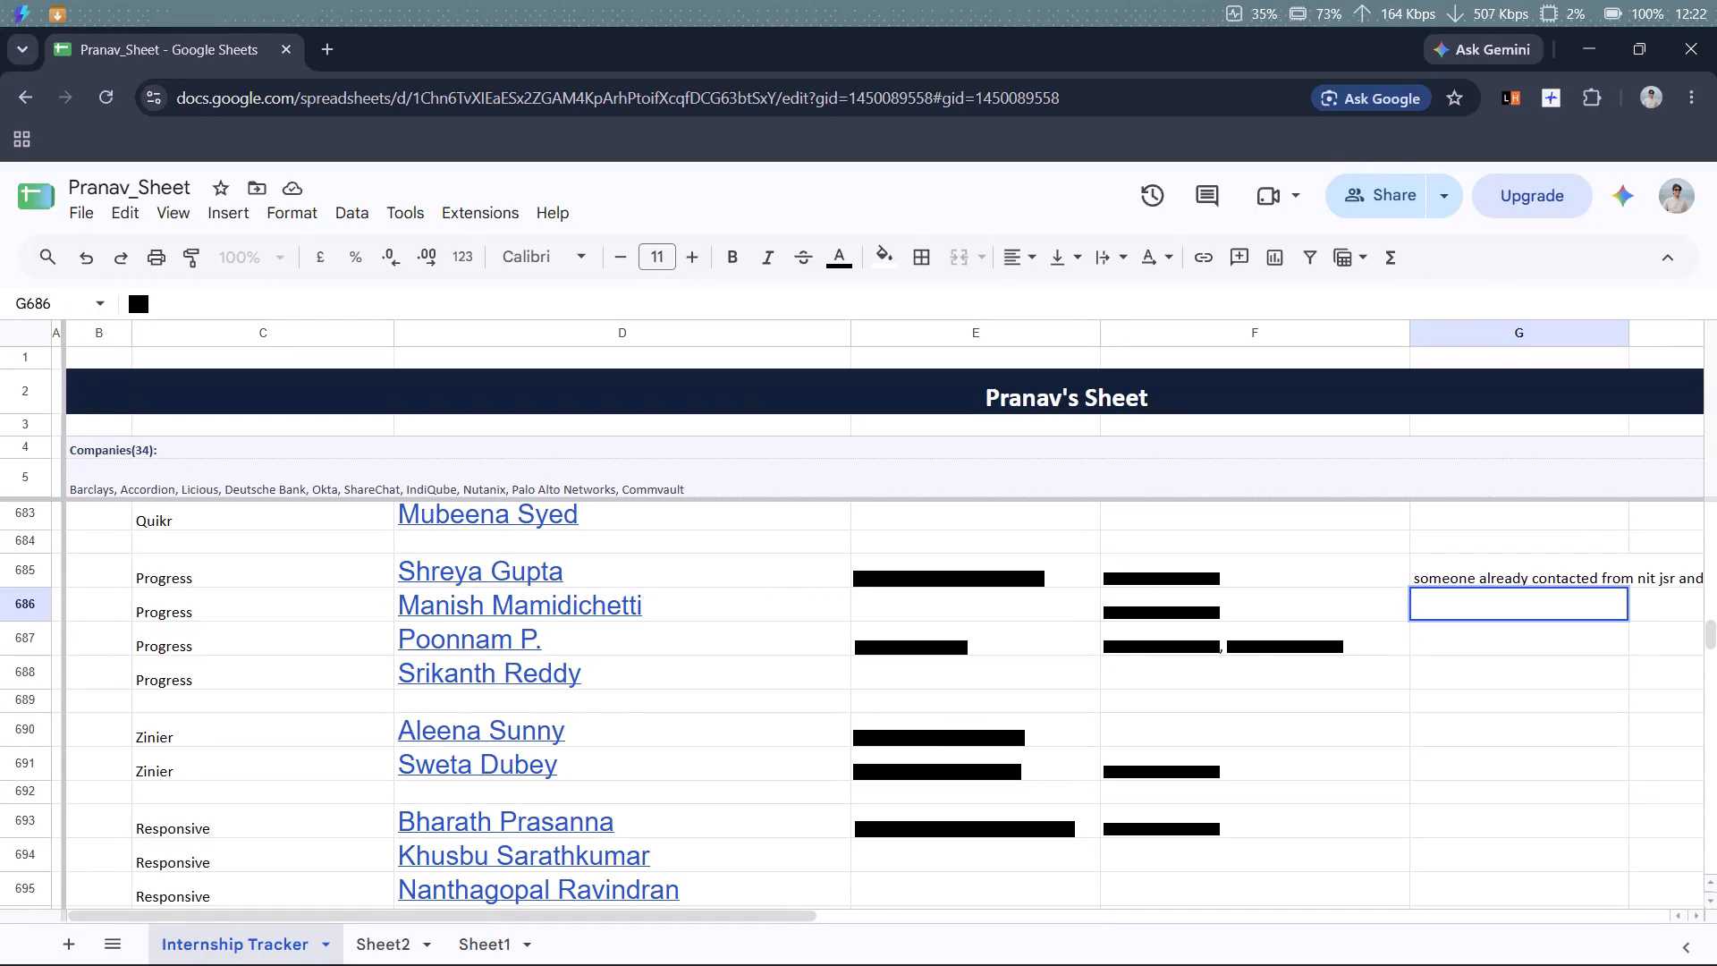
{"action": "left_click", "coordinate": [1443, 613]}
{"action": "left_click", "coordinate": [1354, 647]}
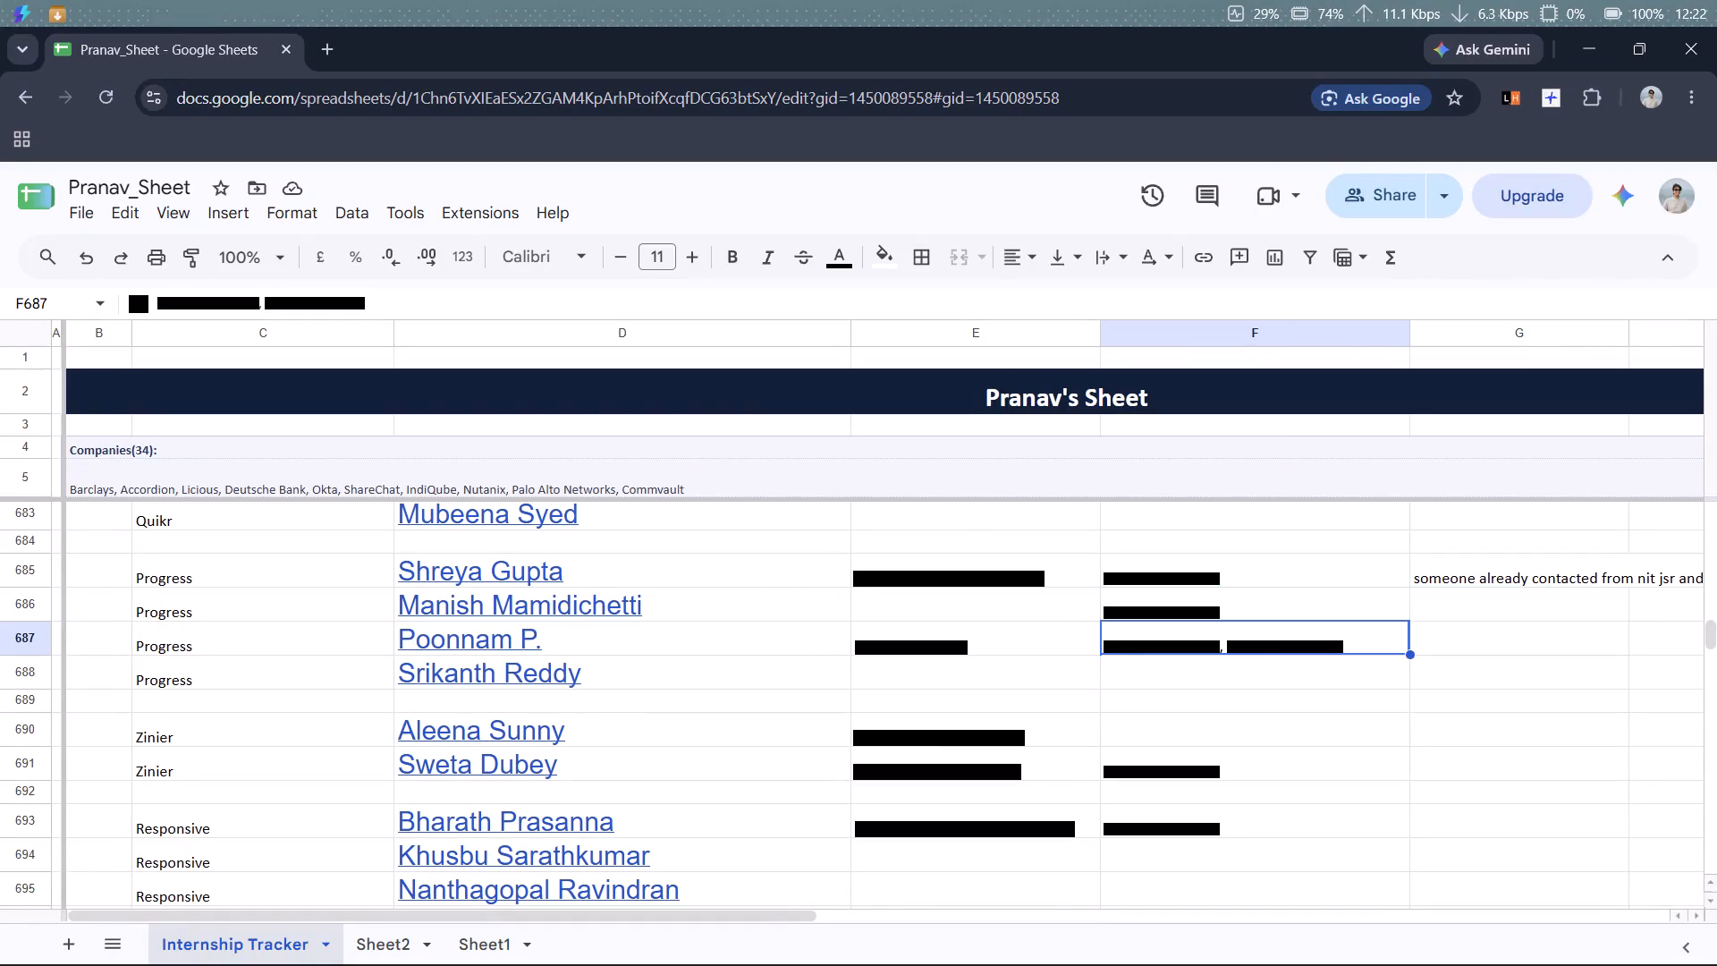
Log "not picking up call" in cell G686 for the second Progress contact.
{"action": "left_click", "coordinate": [1449, 602]}
{"action": "type", "text": "not picking up call"}
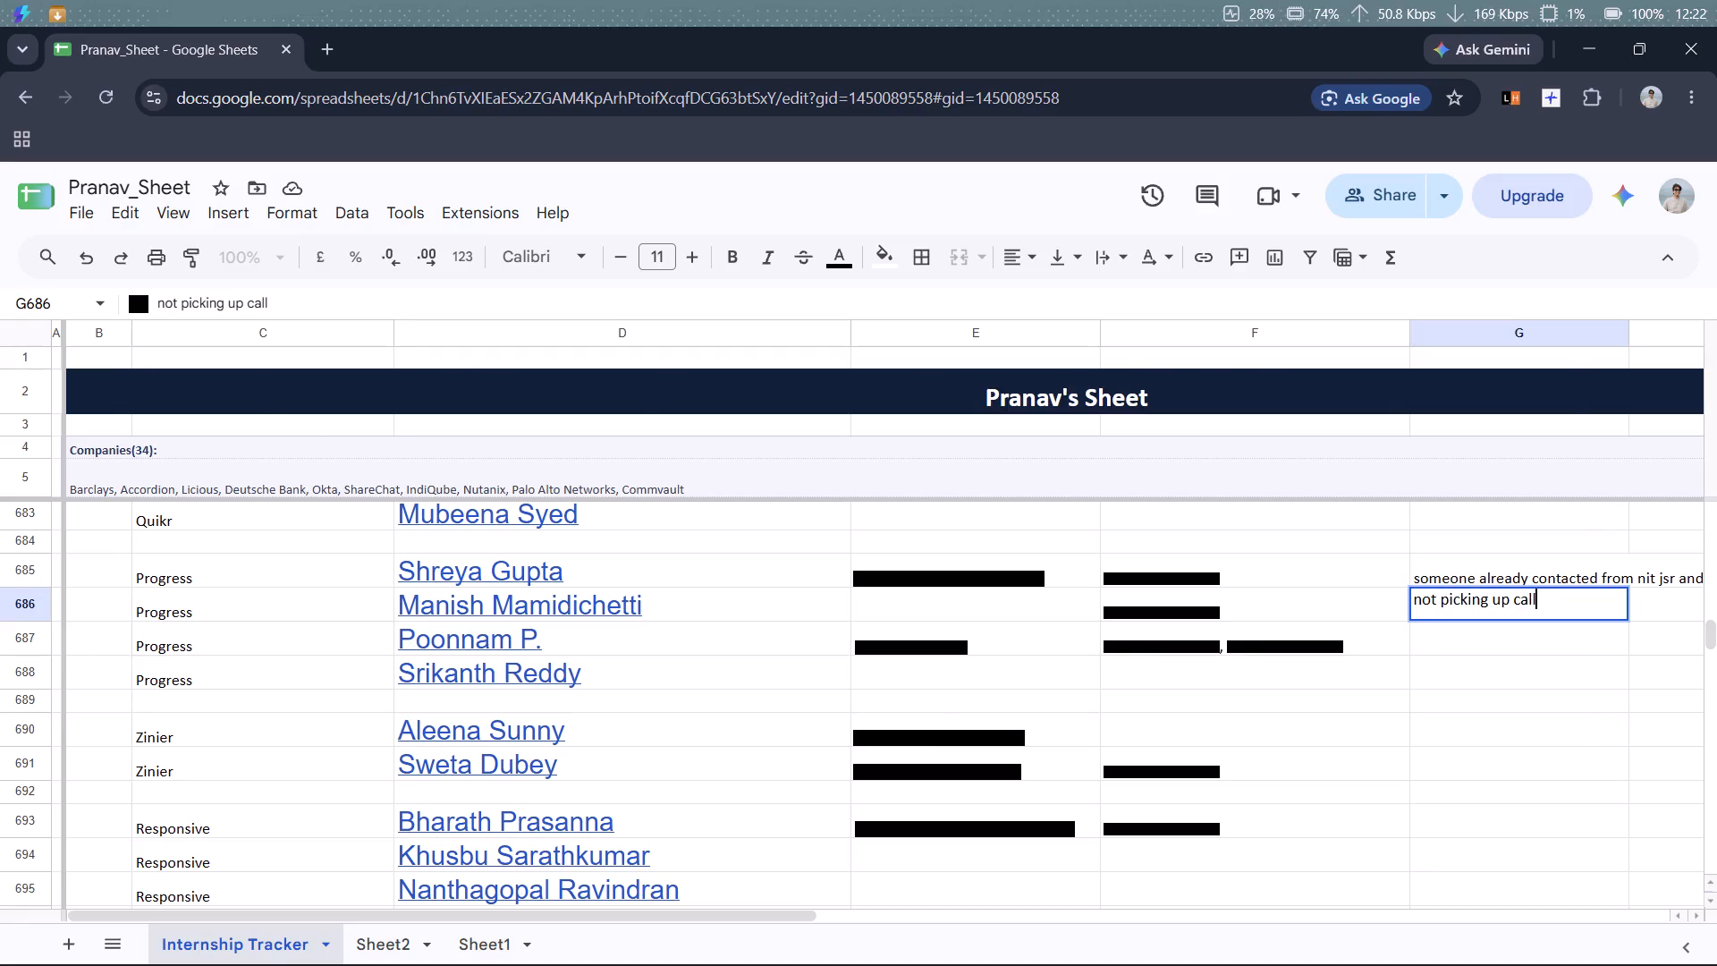
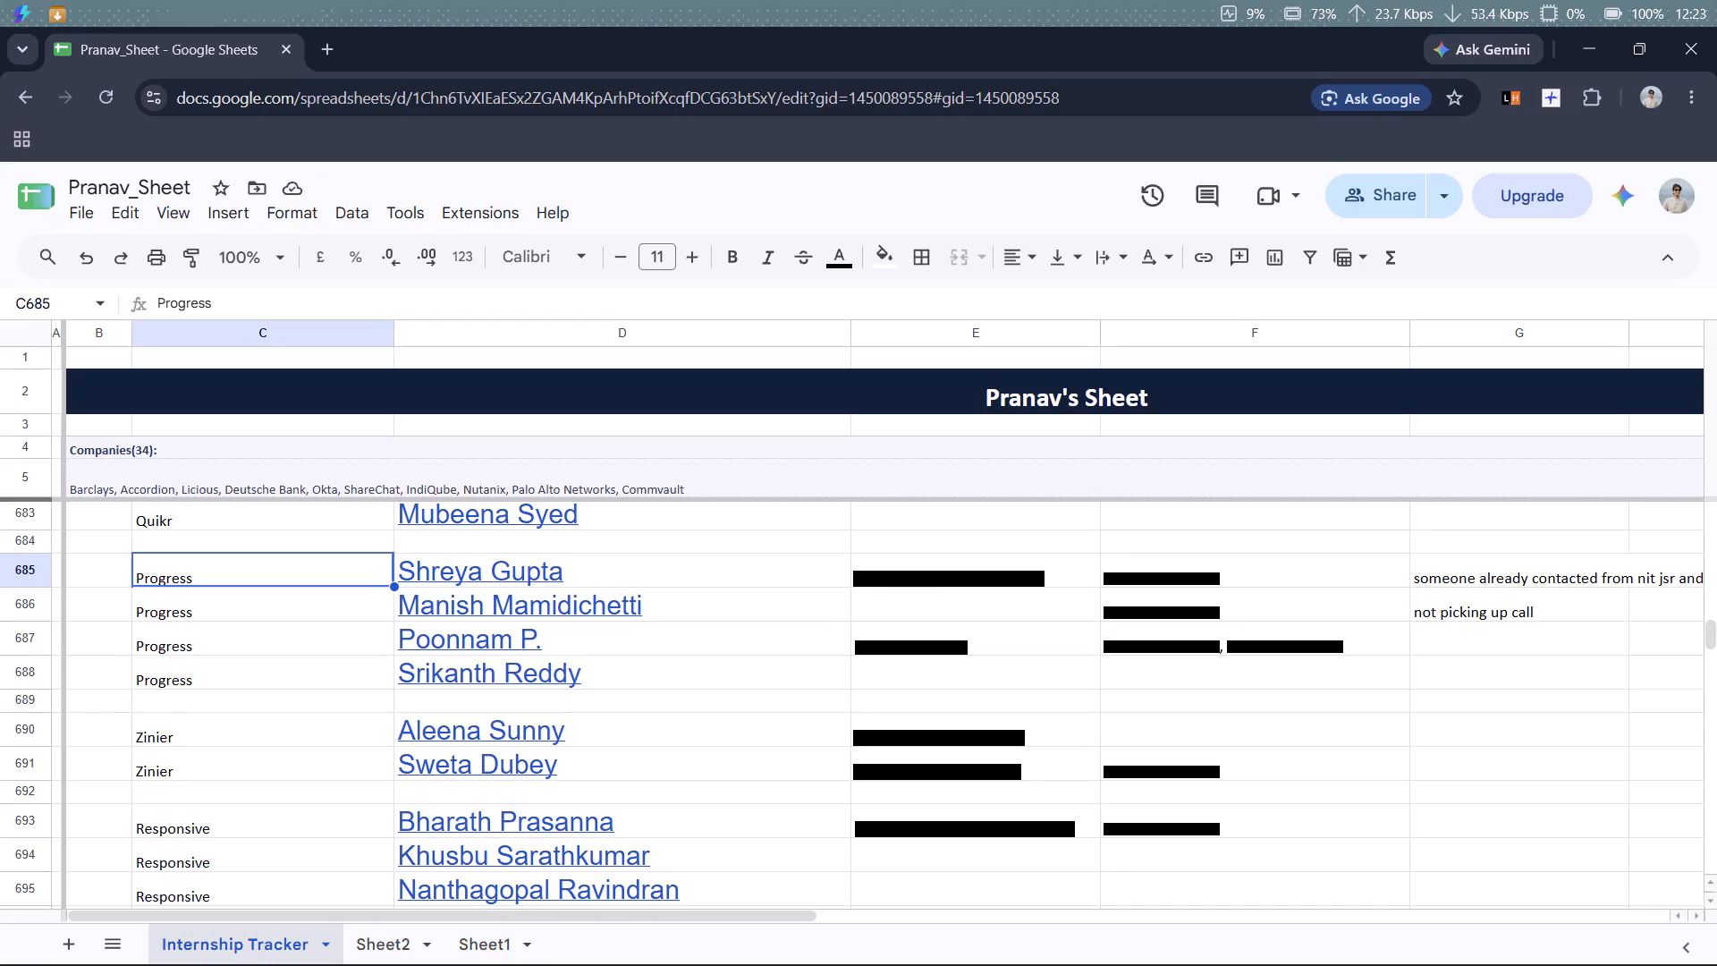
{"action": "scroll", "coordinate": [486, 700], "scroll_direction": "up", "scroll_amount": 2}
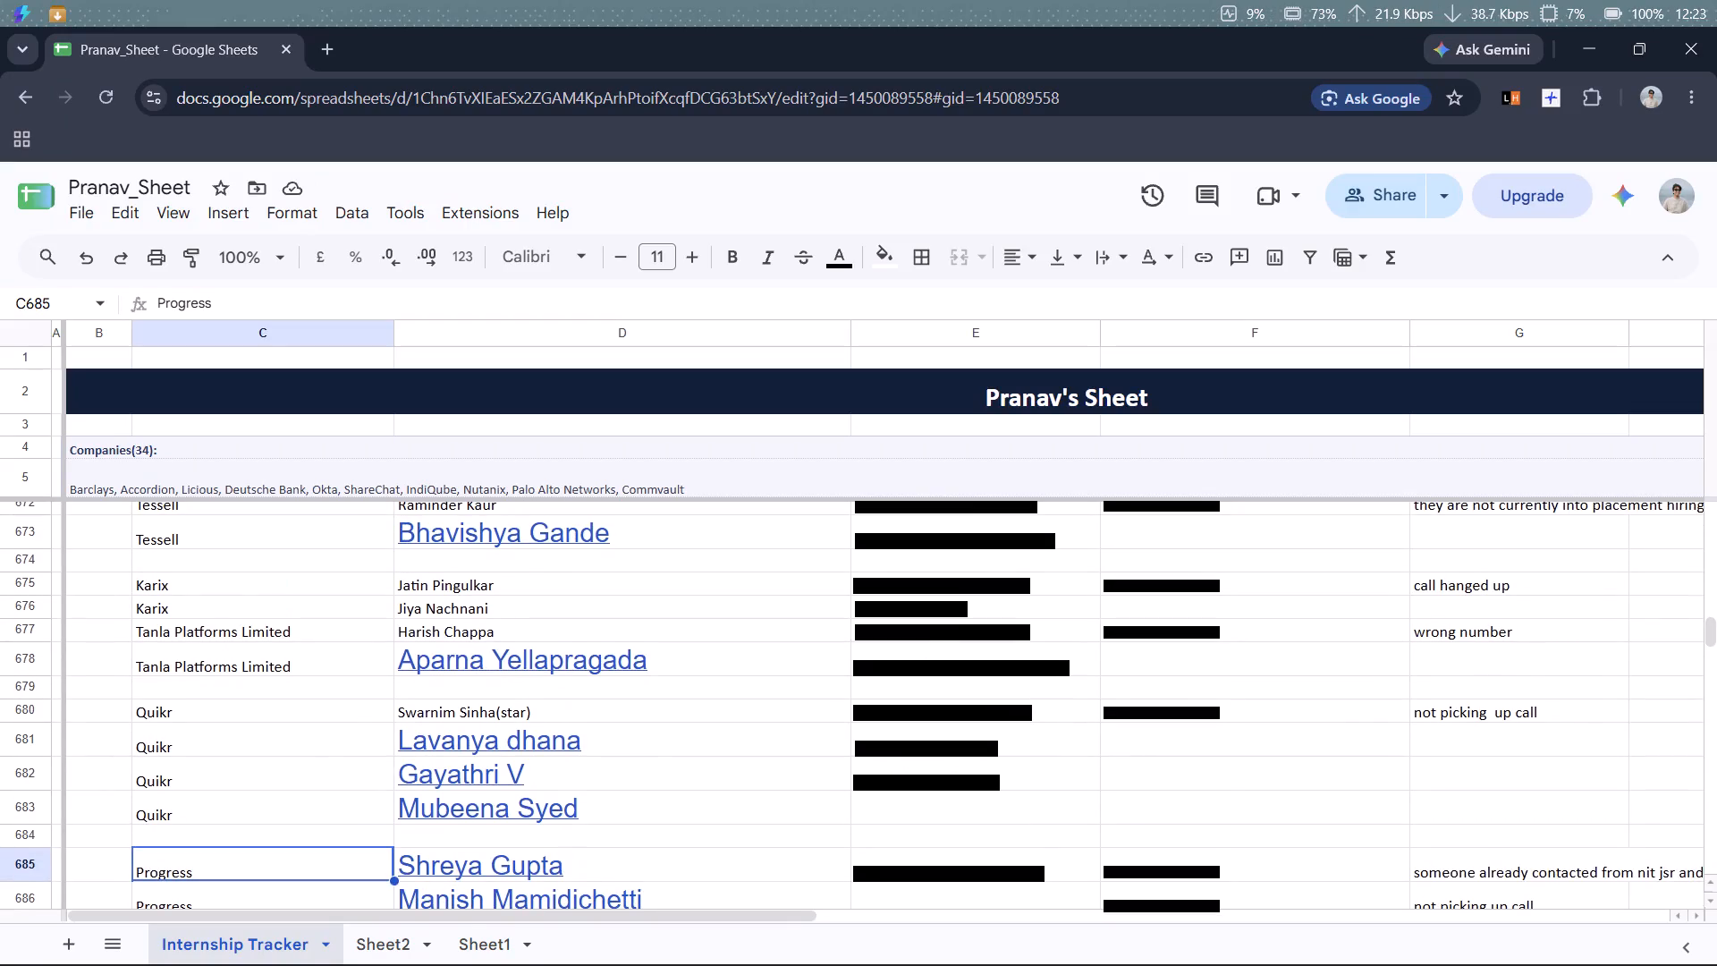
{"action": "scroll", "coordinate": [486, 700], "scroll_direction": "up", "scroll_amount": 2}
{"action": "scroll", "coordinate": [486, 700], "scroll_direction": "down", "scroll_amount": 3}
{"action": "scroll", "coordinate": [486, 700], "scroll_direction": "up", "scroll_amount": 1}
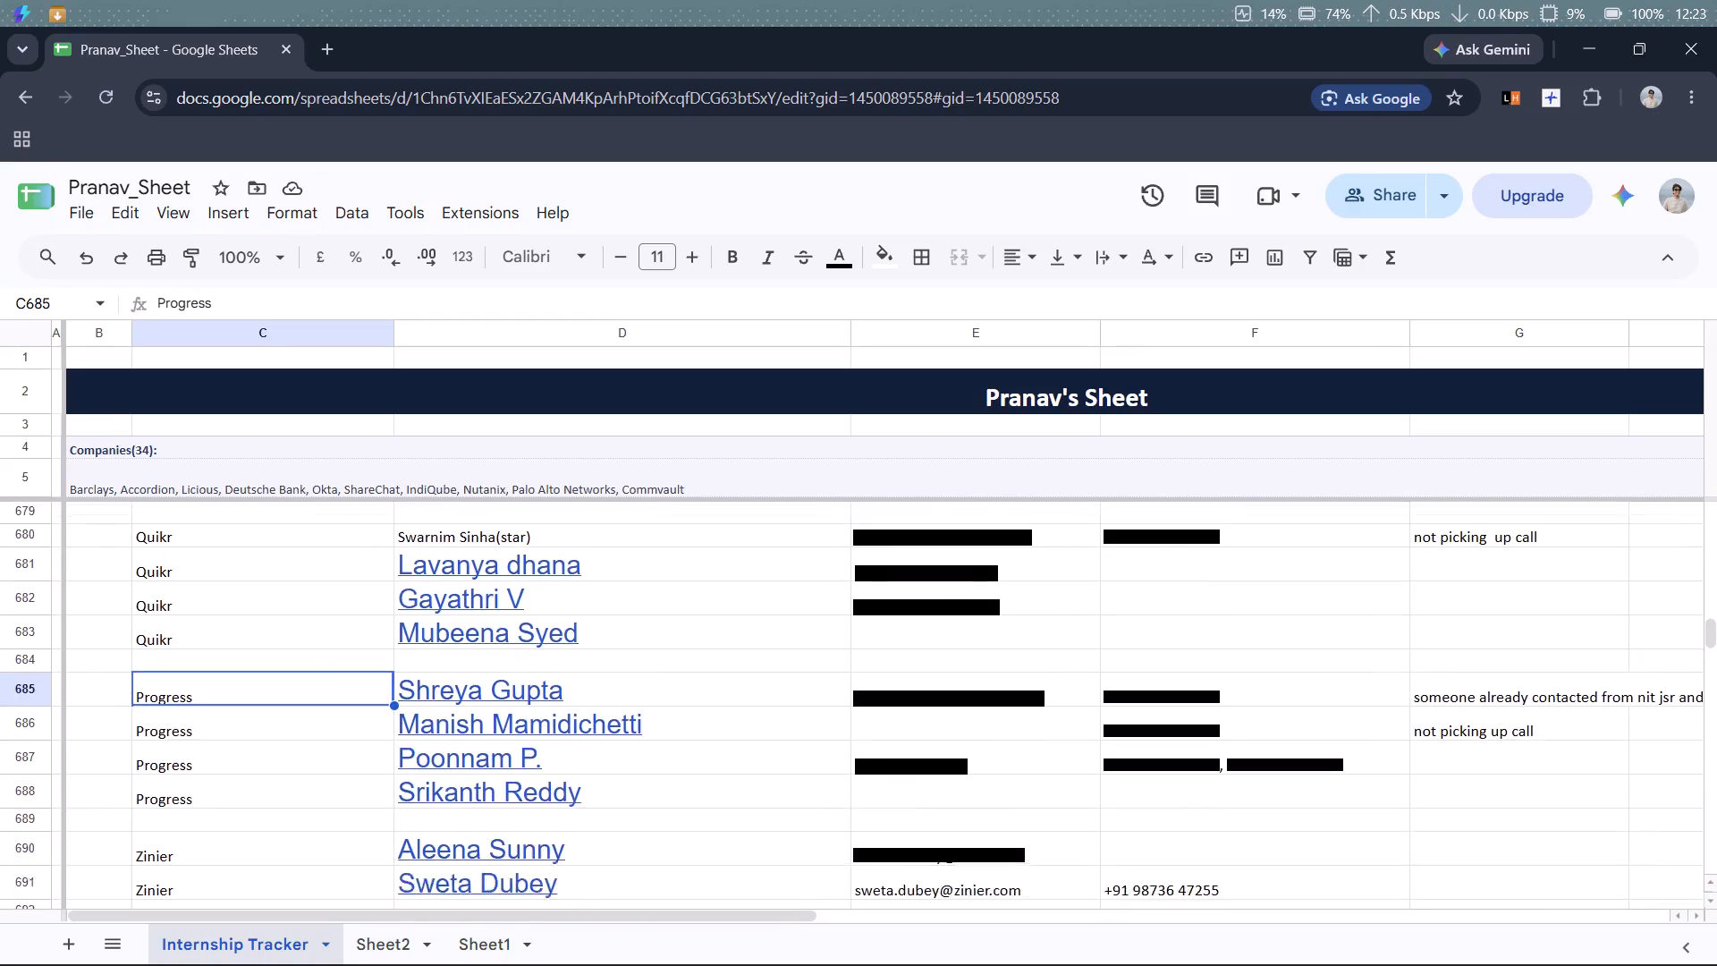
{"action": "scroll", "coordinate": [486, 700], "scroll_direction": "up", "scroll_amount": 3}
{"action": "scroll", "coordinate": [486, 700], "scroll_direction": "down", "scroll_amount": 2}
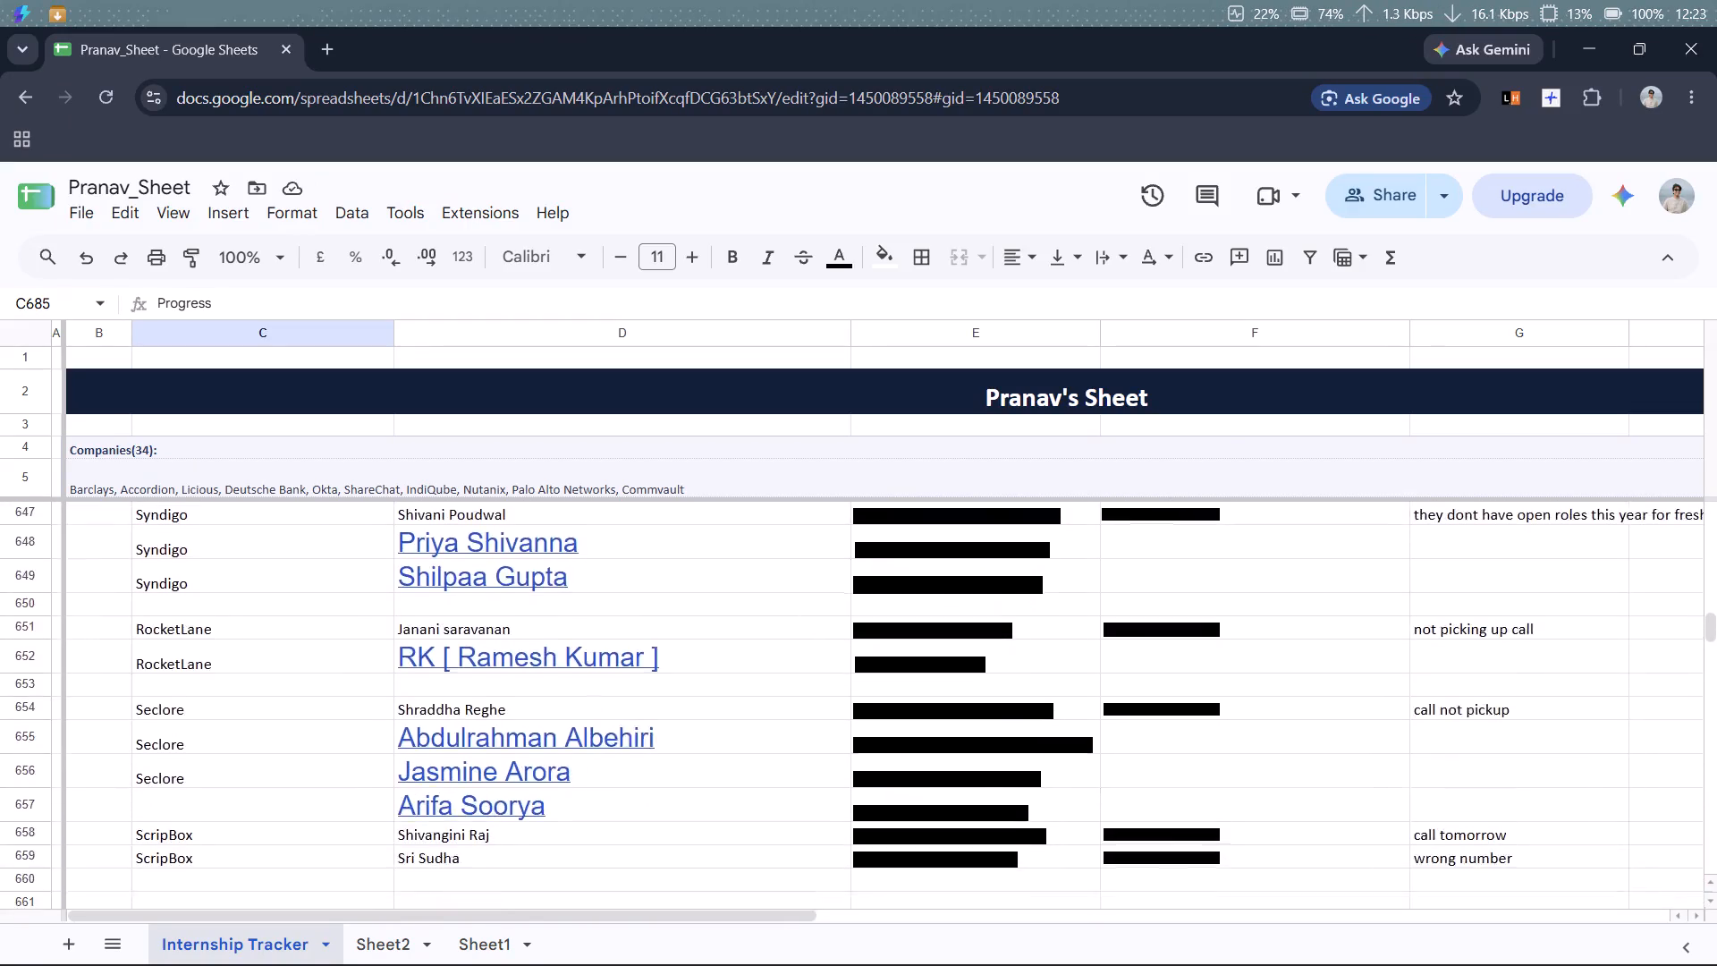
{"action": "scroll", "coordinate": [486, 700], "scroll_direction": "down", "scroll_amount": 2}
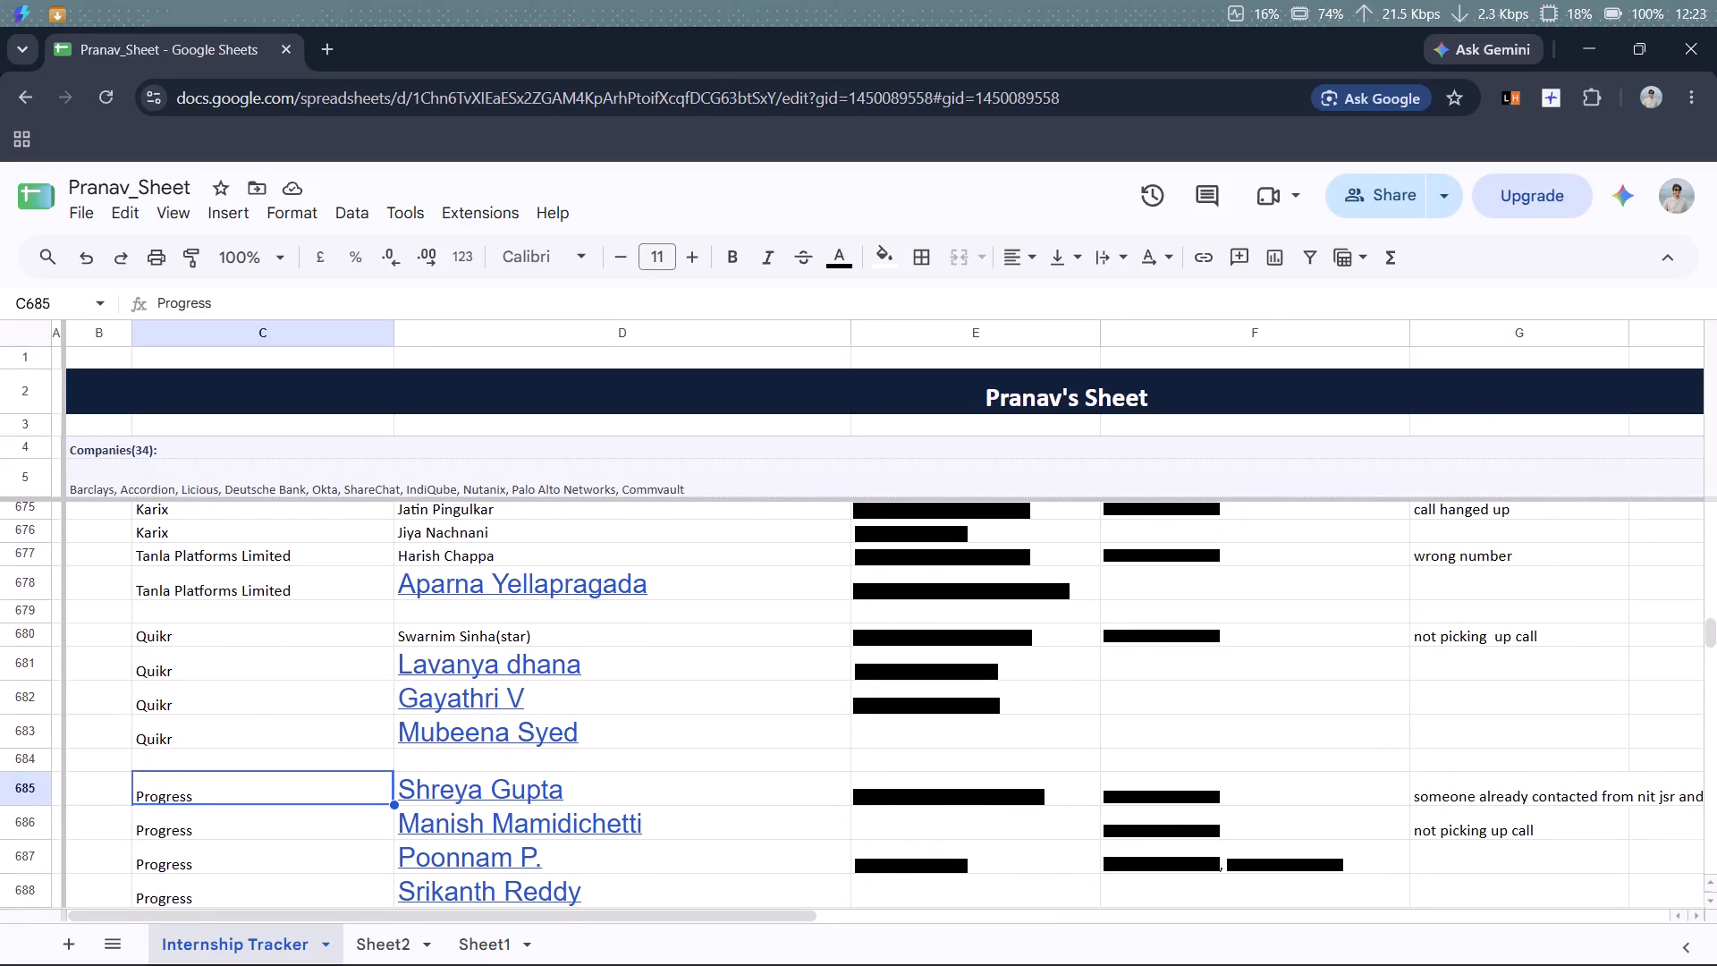
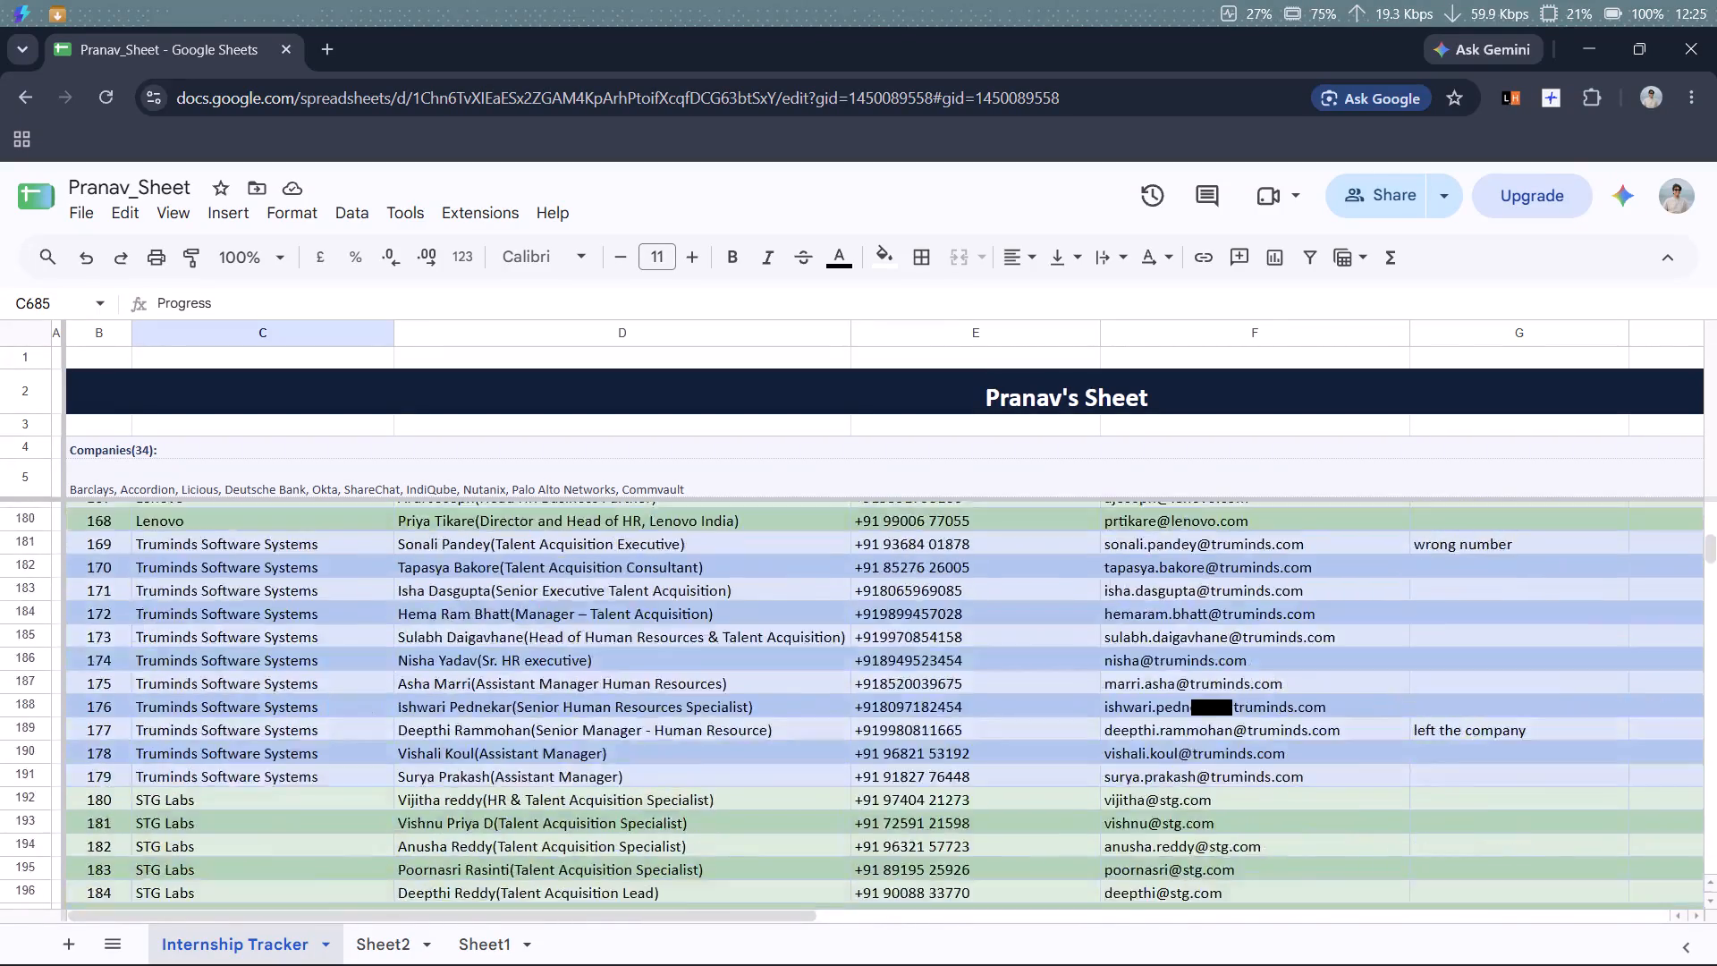
Look through the company contact list in the Internship Tracker as far as its last entries, near the Icertis row.
{"action": "scroll", "coordinate": [575, 563], "scroll_direction": "down", "scroll_amount": 14}
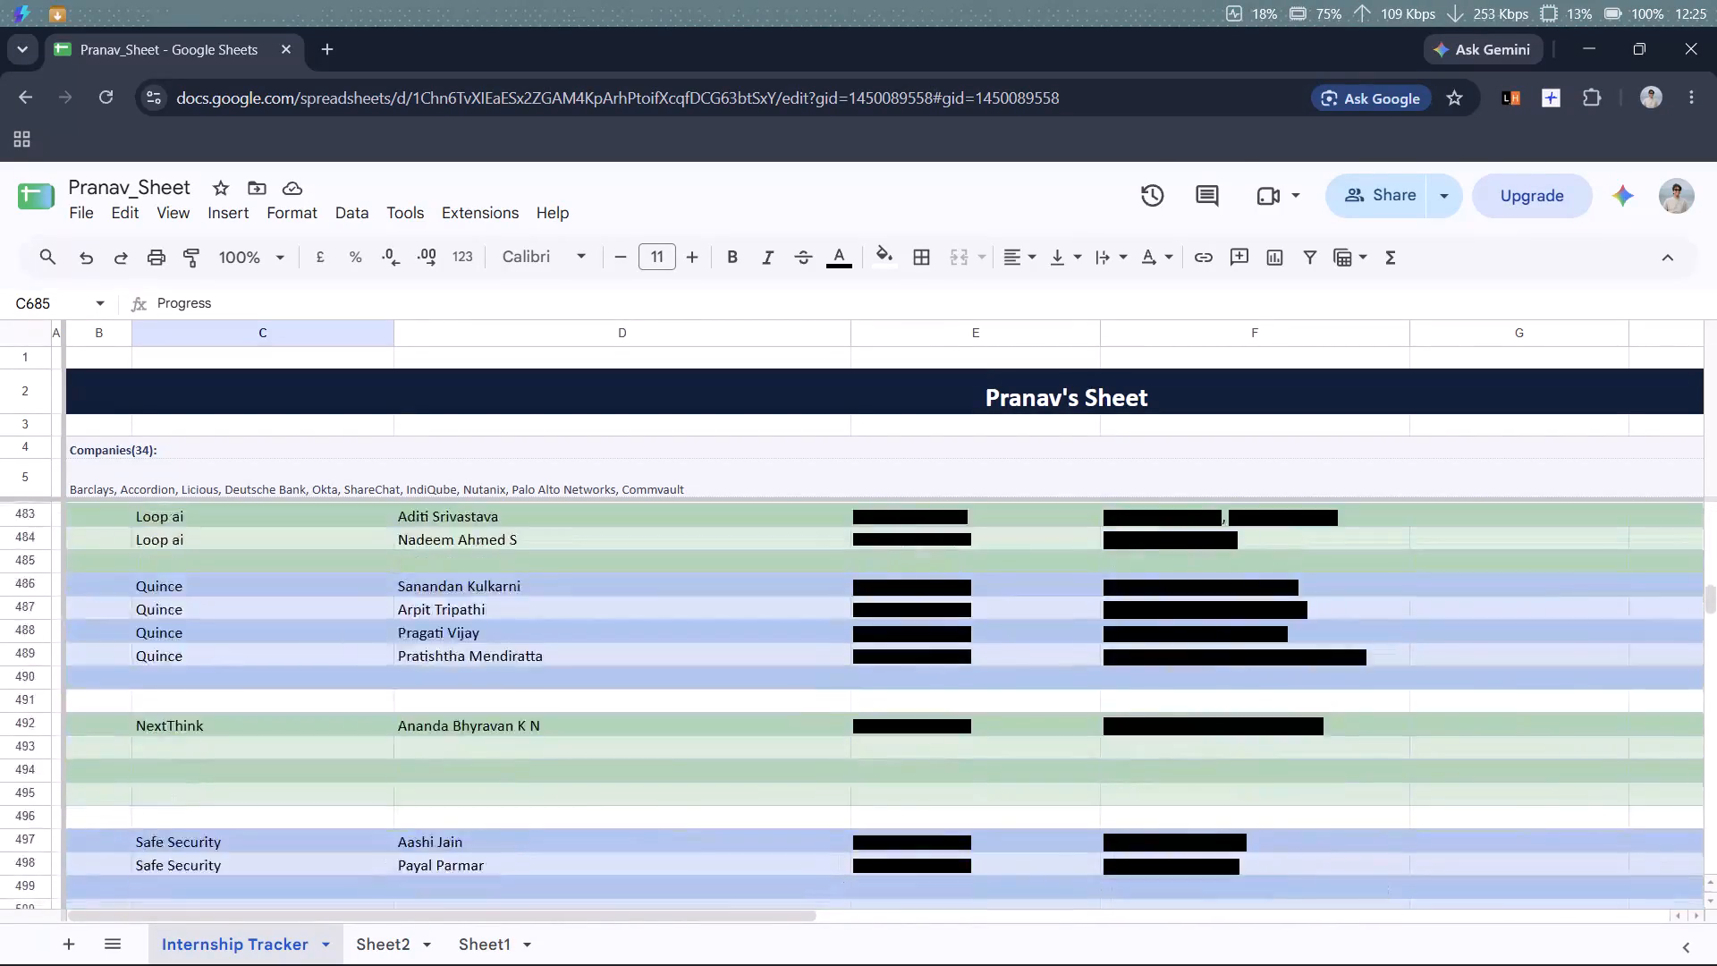
{"action": "scroll", "coordinate": [575, 563], "scroll_direction": "down", "scroll_amount": 20}
{"action": "scroll", "coordinate": [575, 563], "scroll_direction": "down", "scroll_amount": 2}
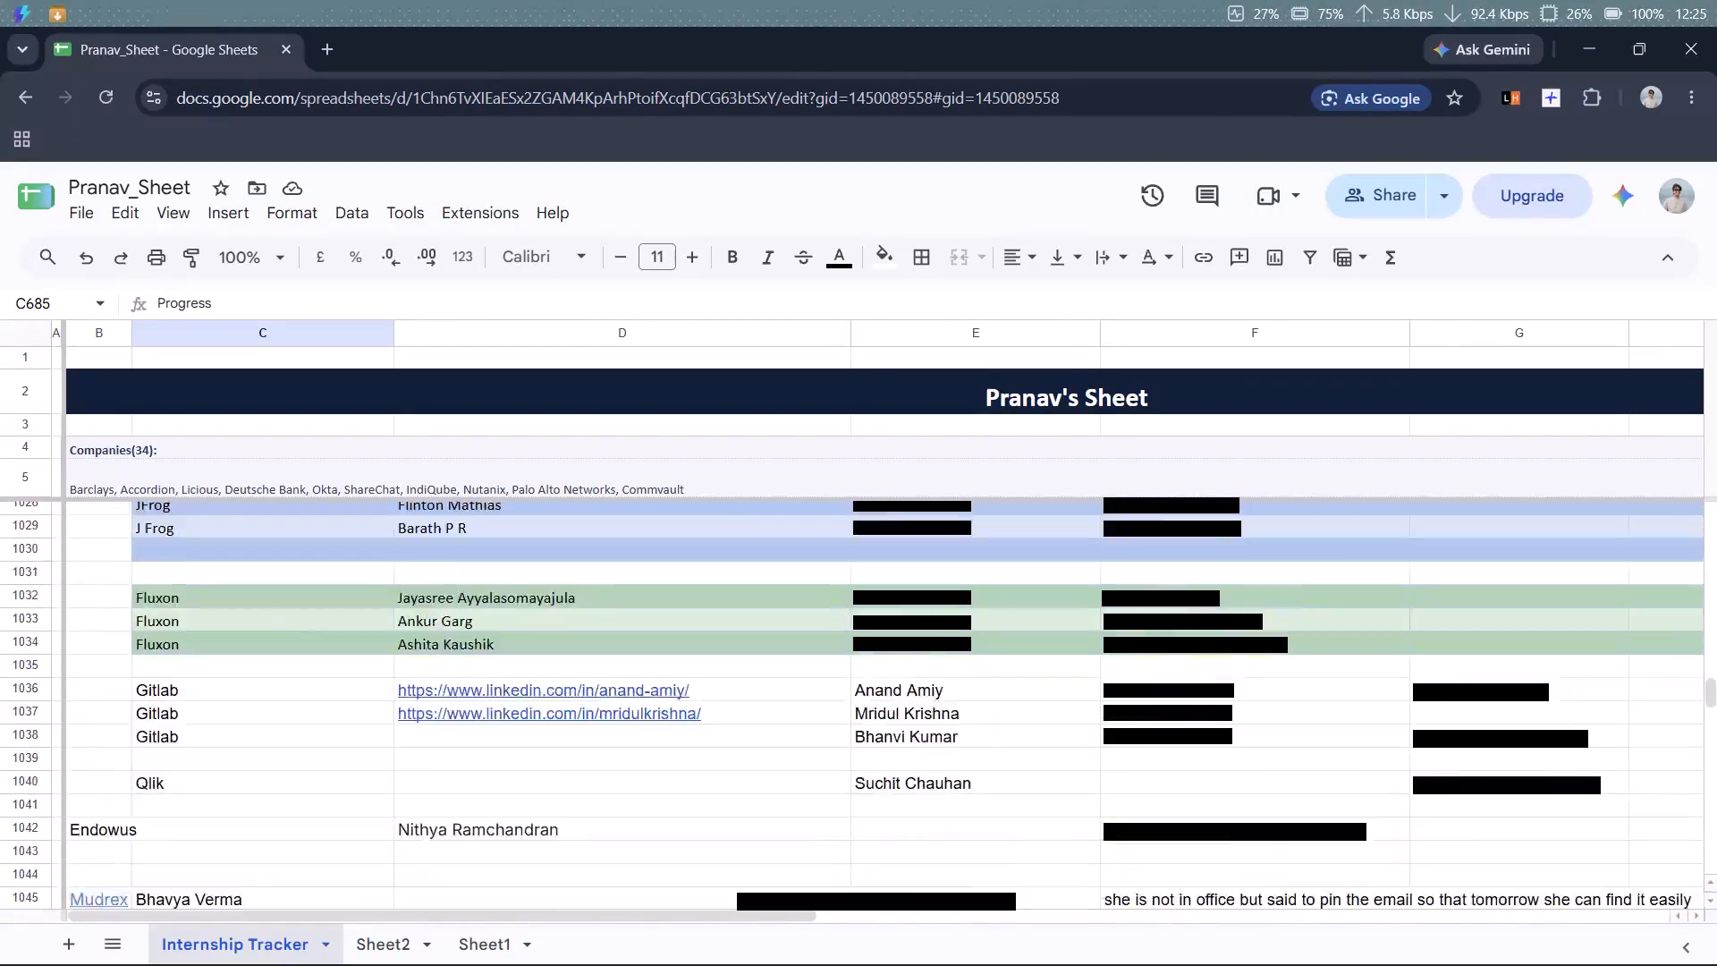
{"action": "scroll", "coordinate": [575, 563], "scroll_direction": "down", "scroll_amount": 5}
{"action": "scroll", "coordinate": [575, 563], "scroll_direction": "up", "scroll_amount": 11}
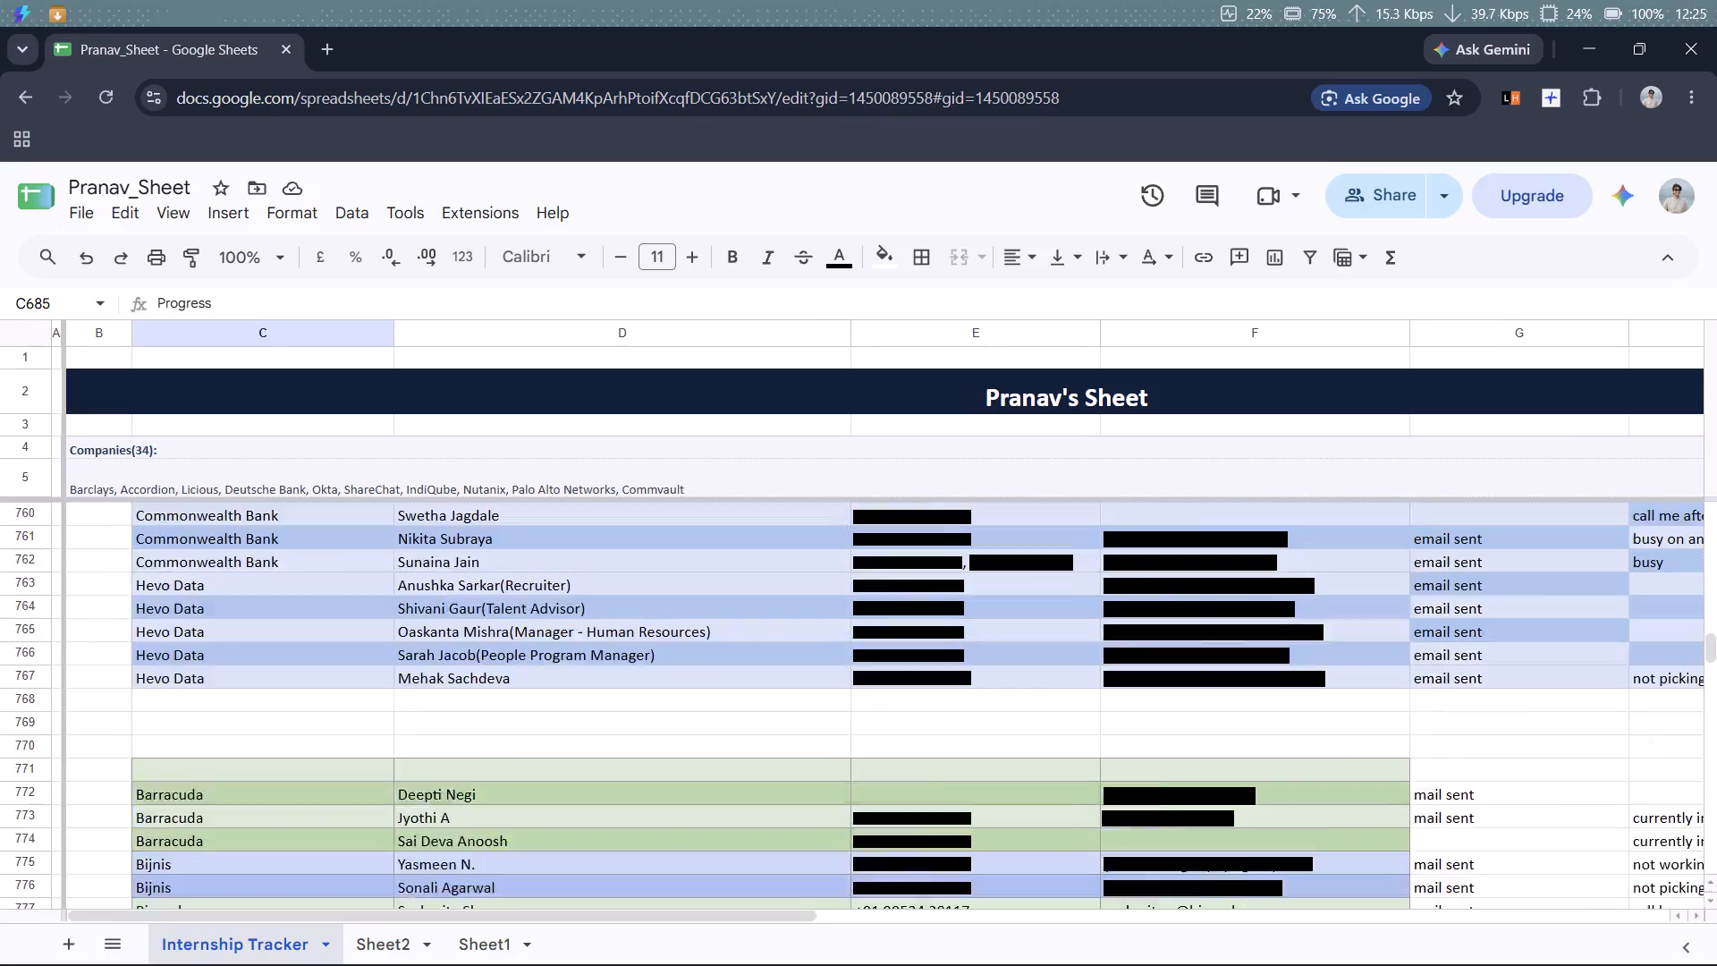
{"action": "scroll", "coordinate": [575, 563], "scroll_direction": "up", "scroll_amount": 6}
{"action": "scroll", "coordinate": [575, 563], "scroll_direction": "down", "scroll_amount": 7}
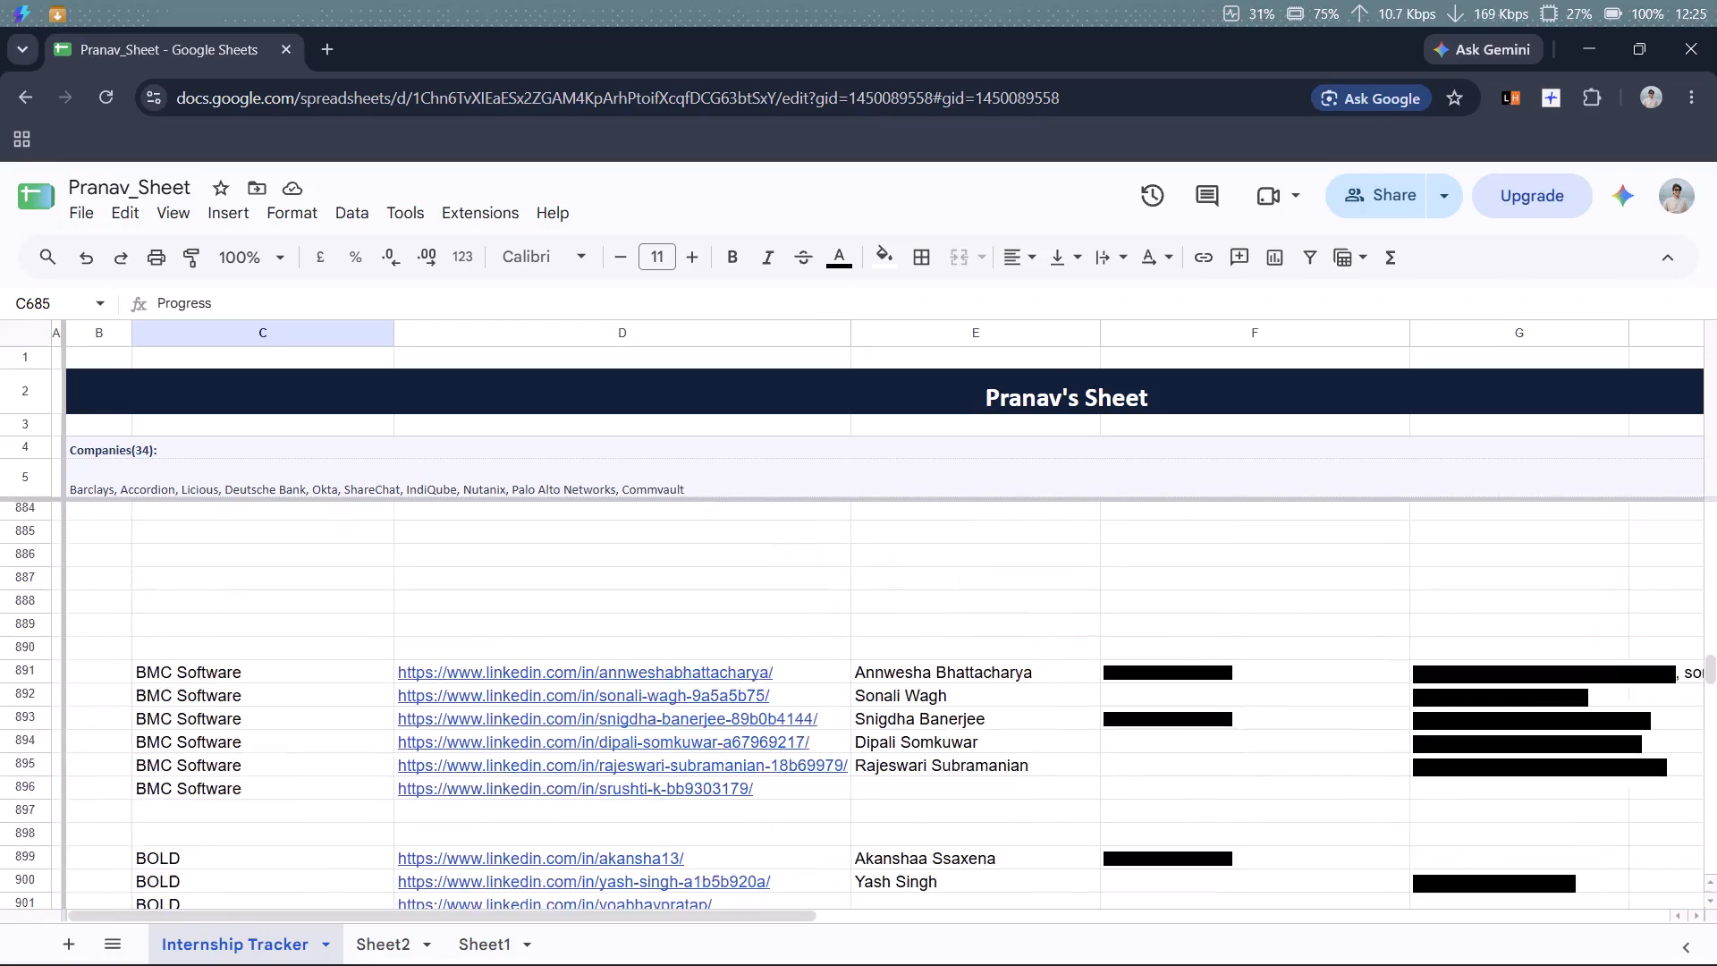
{"action": "scroll", "coordinate": [575, 563], "scroll_direction": "down", "scroll_amount": 11}
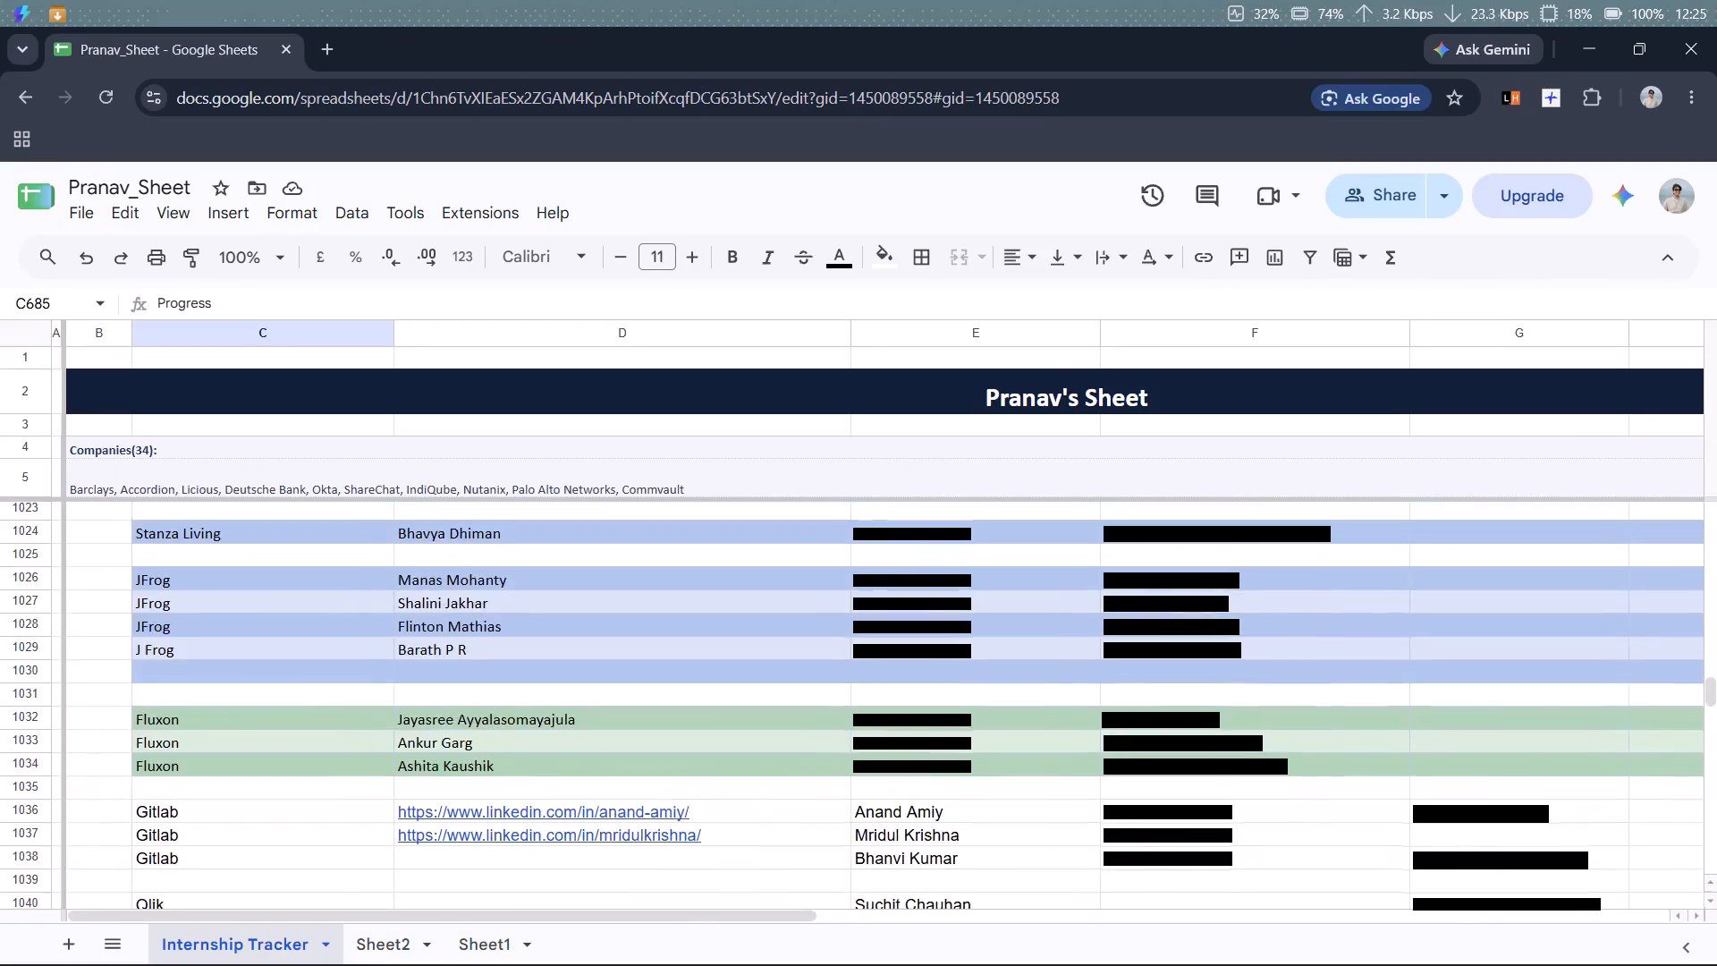
{"action": "scroll", "coordinate": [575, 563], "scroll_direction": "down", "scroll_amount": 3}
Go back up the tracker to the Progress contacts in rows 685 to 688 and review their call notes.
{"action": "scroll", "coordinate": [575, 563], "scroll_direction": "up", "scroll_amount": 2}
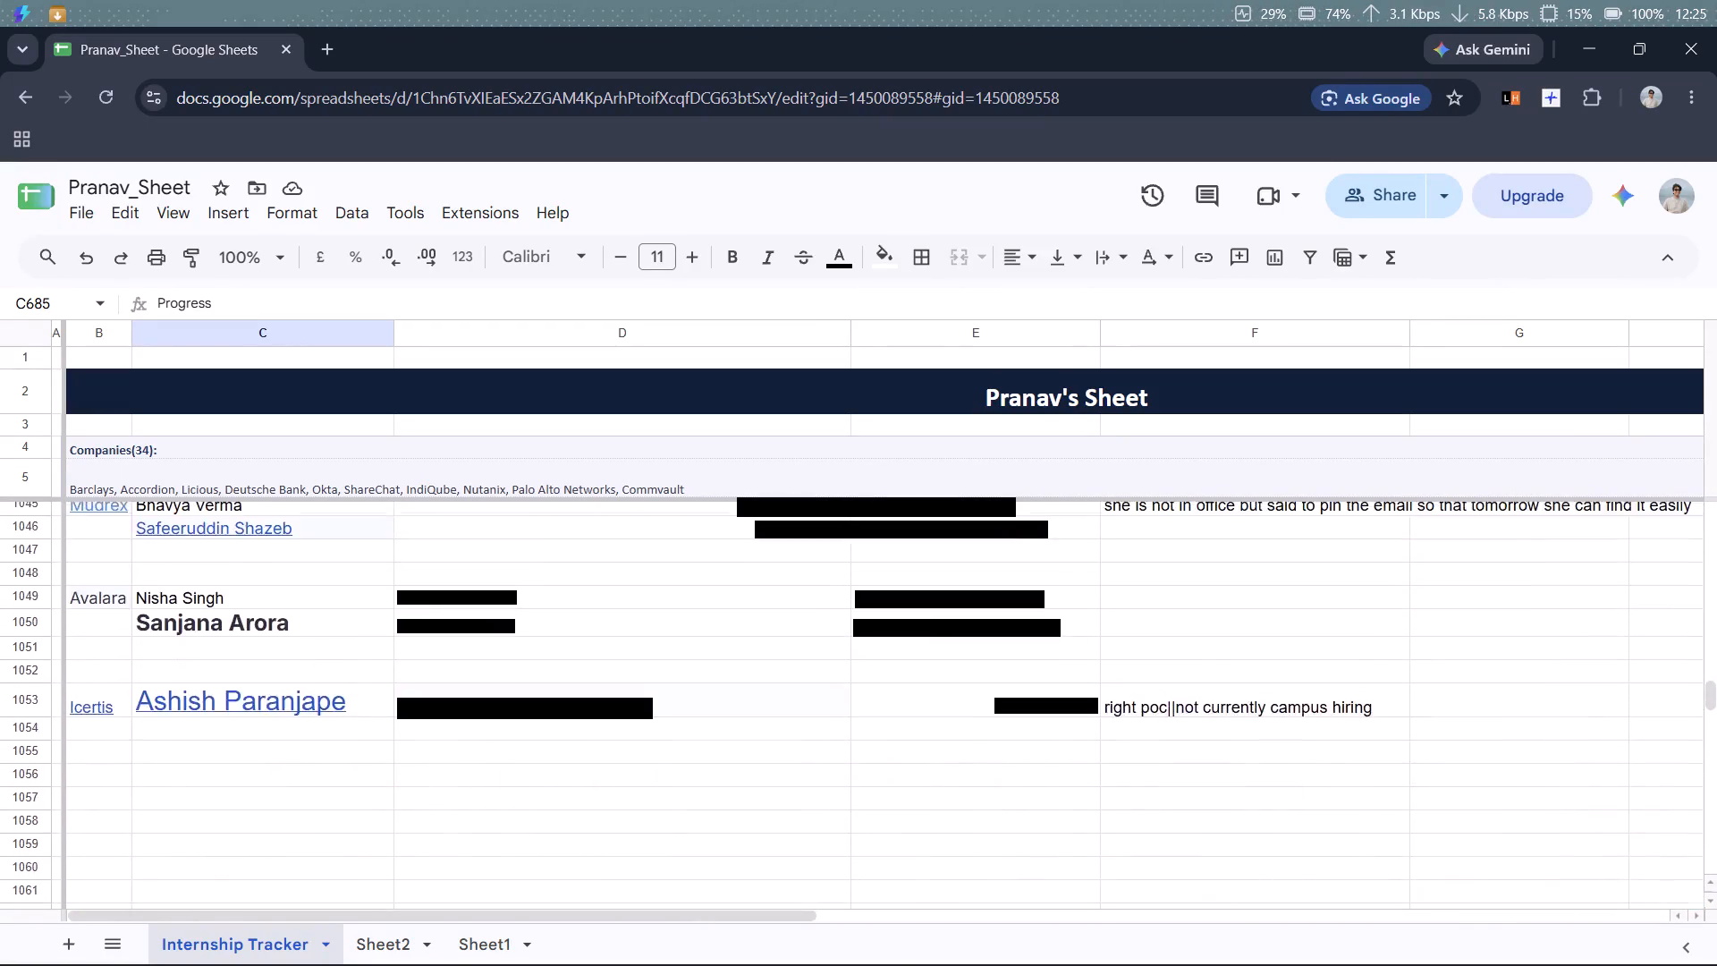
{"action": "scroll", "coordinate": [575, 563], "scroll_direction": "up", "scroll_amount": 10}
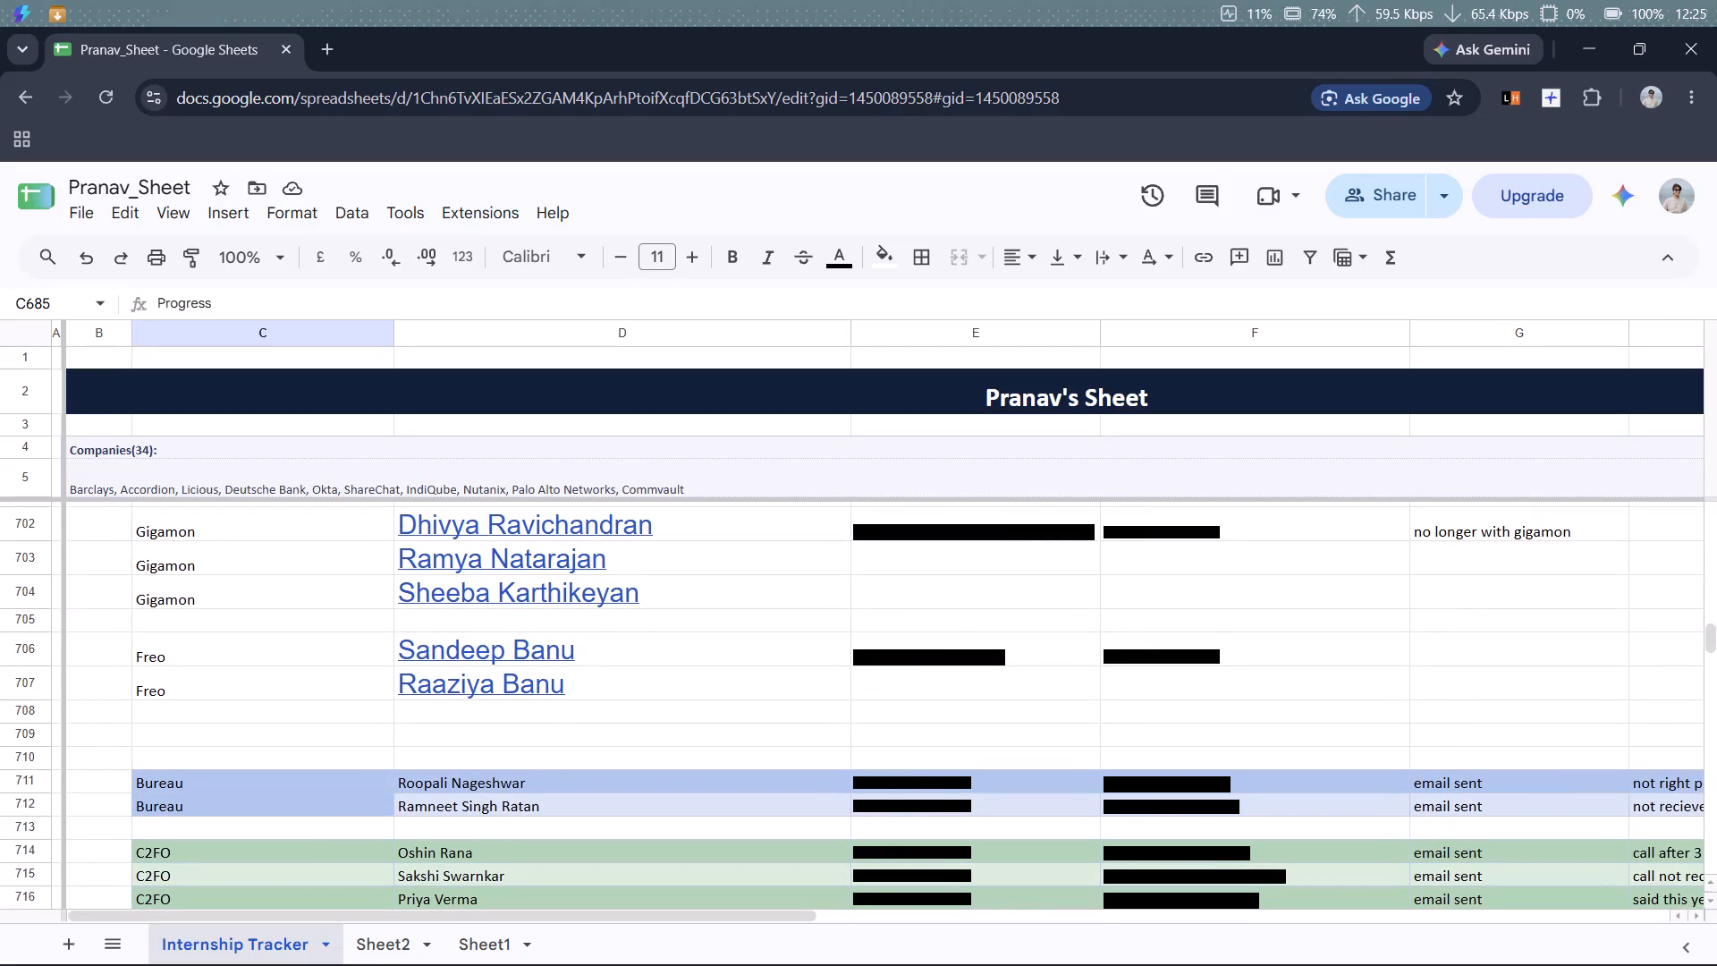
{"action": "scroll", "coordinate": [575, 563], "scroll_direction": "up", "scroll_amount": 6}
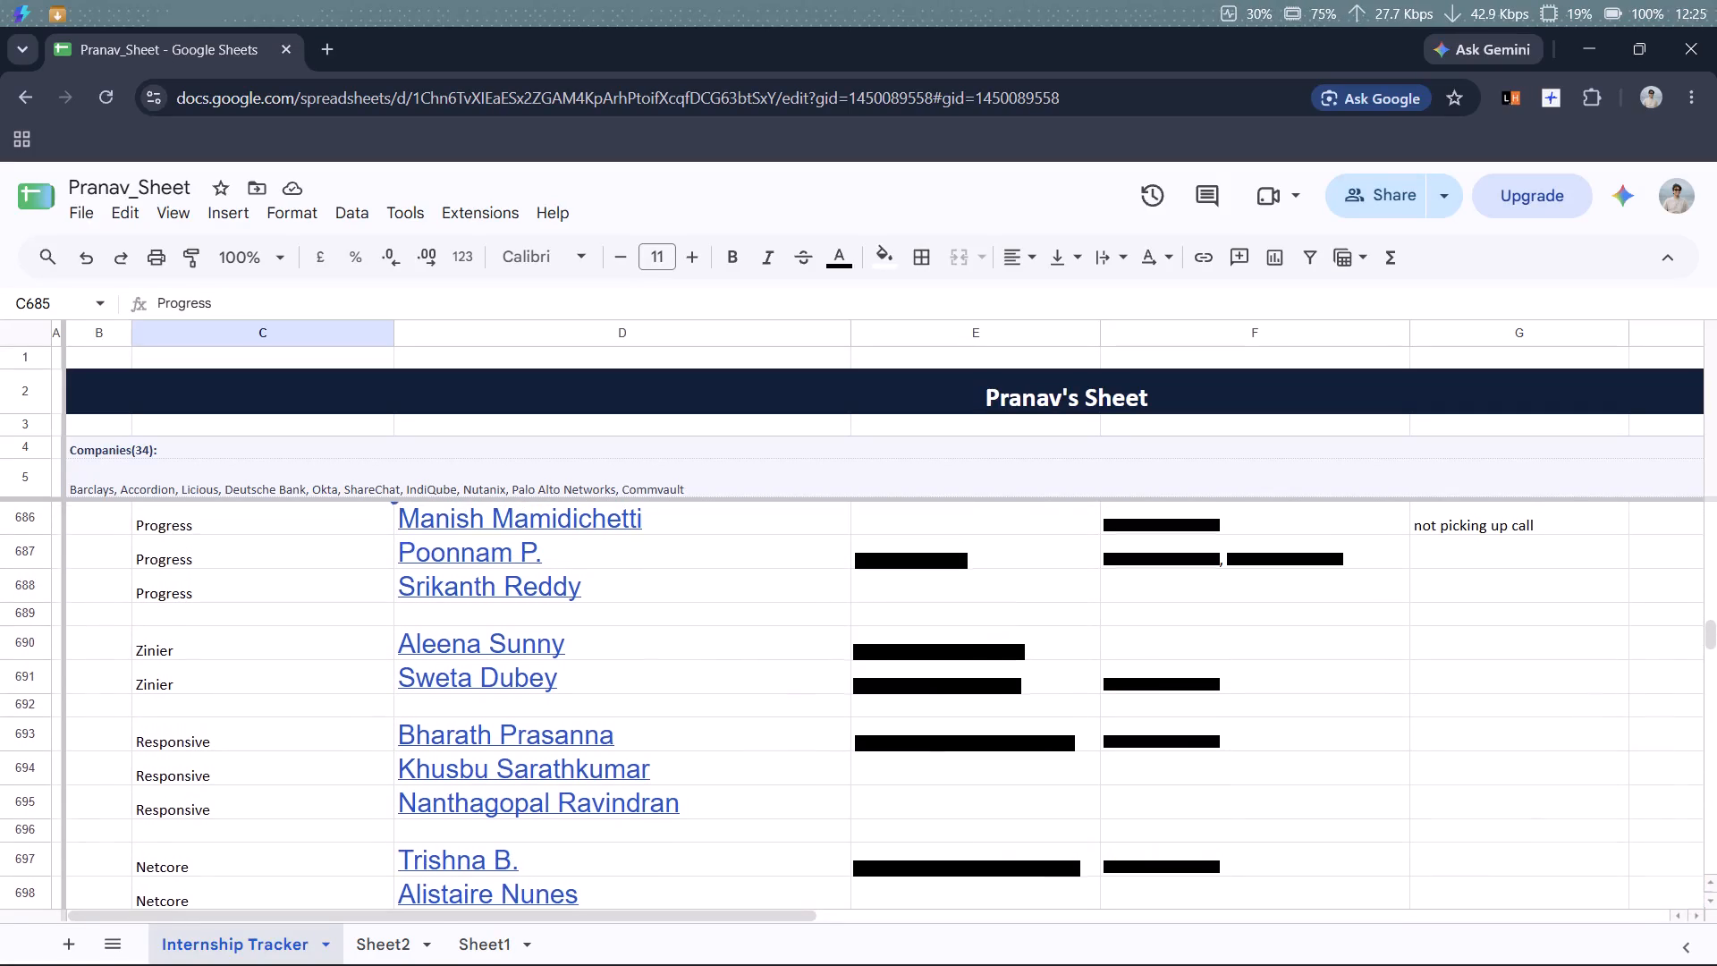
{"action": "scroll", "coordinate": [575, 563], "scroll_direction": "up", "scroll_amount": 1}
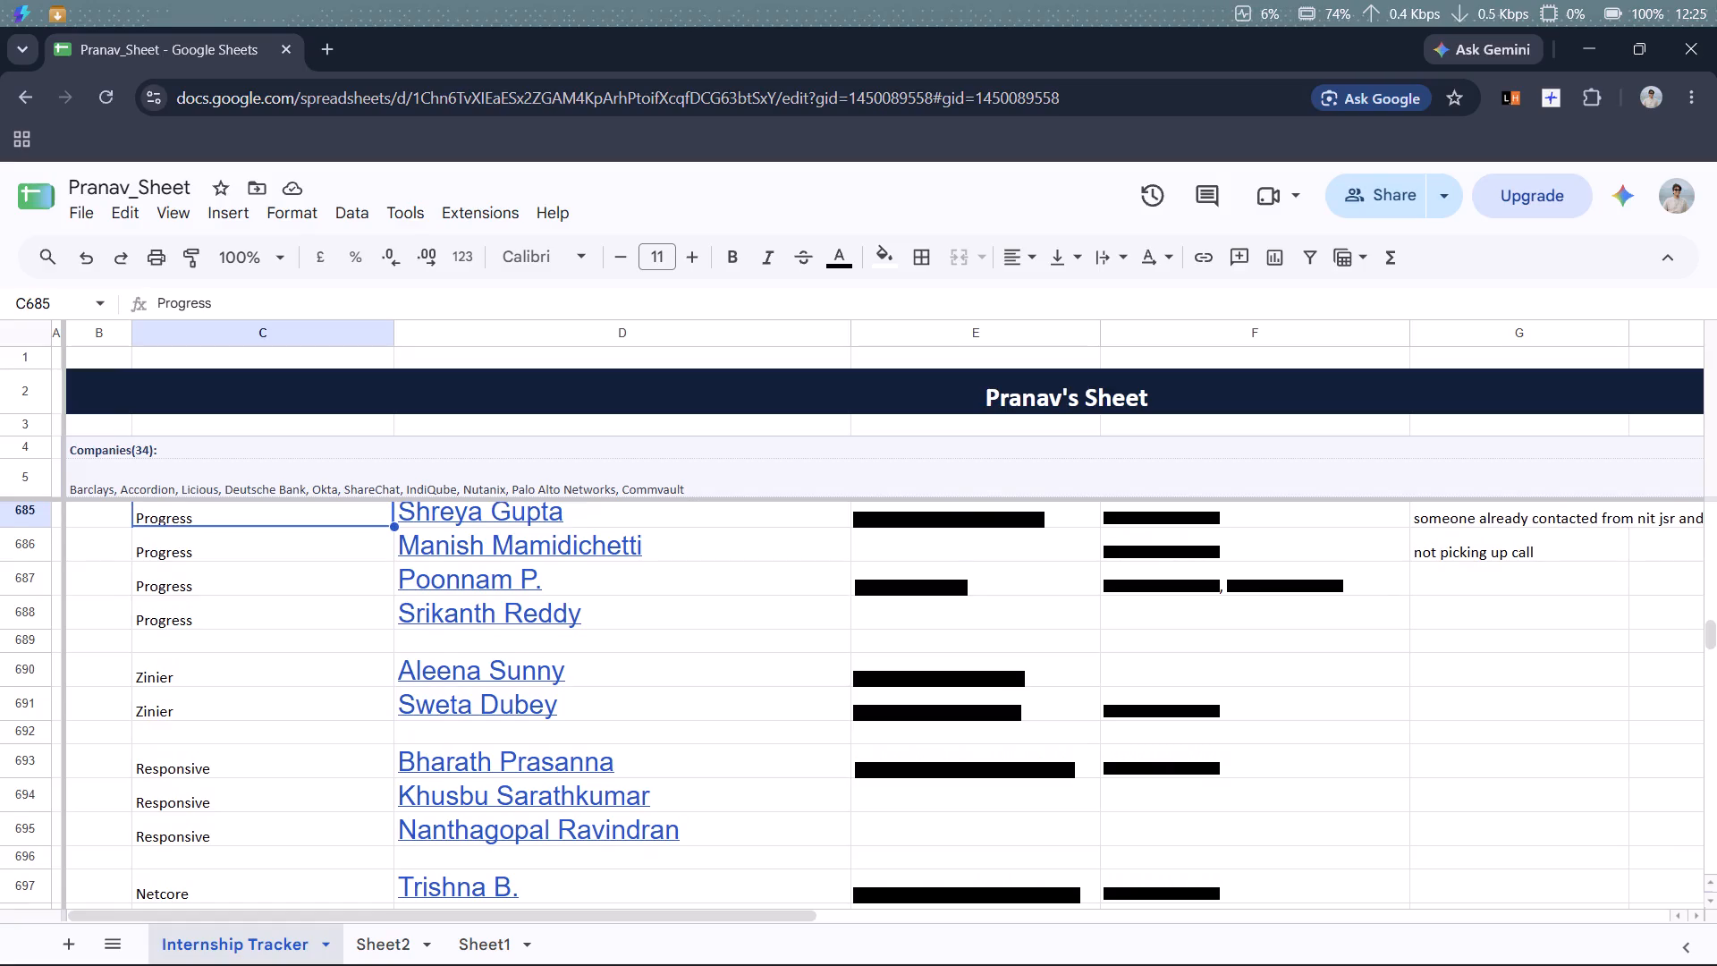
{"action": "scroll", "coordinate": [575, 563], "scroll_direction": "up", "scroll_amount": 1}
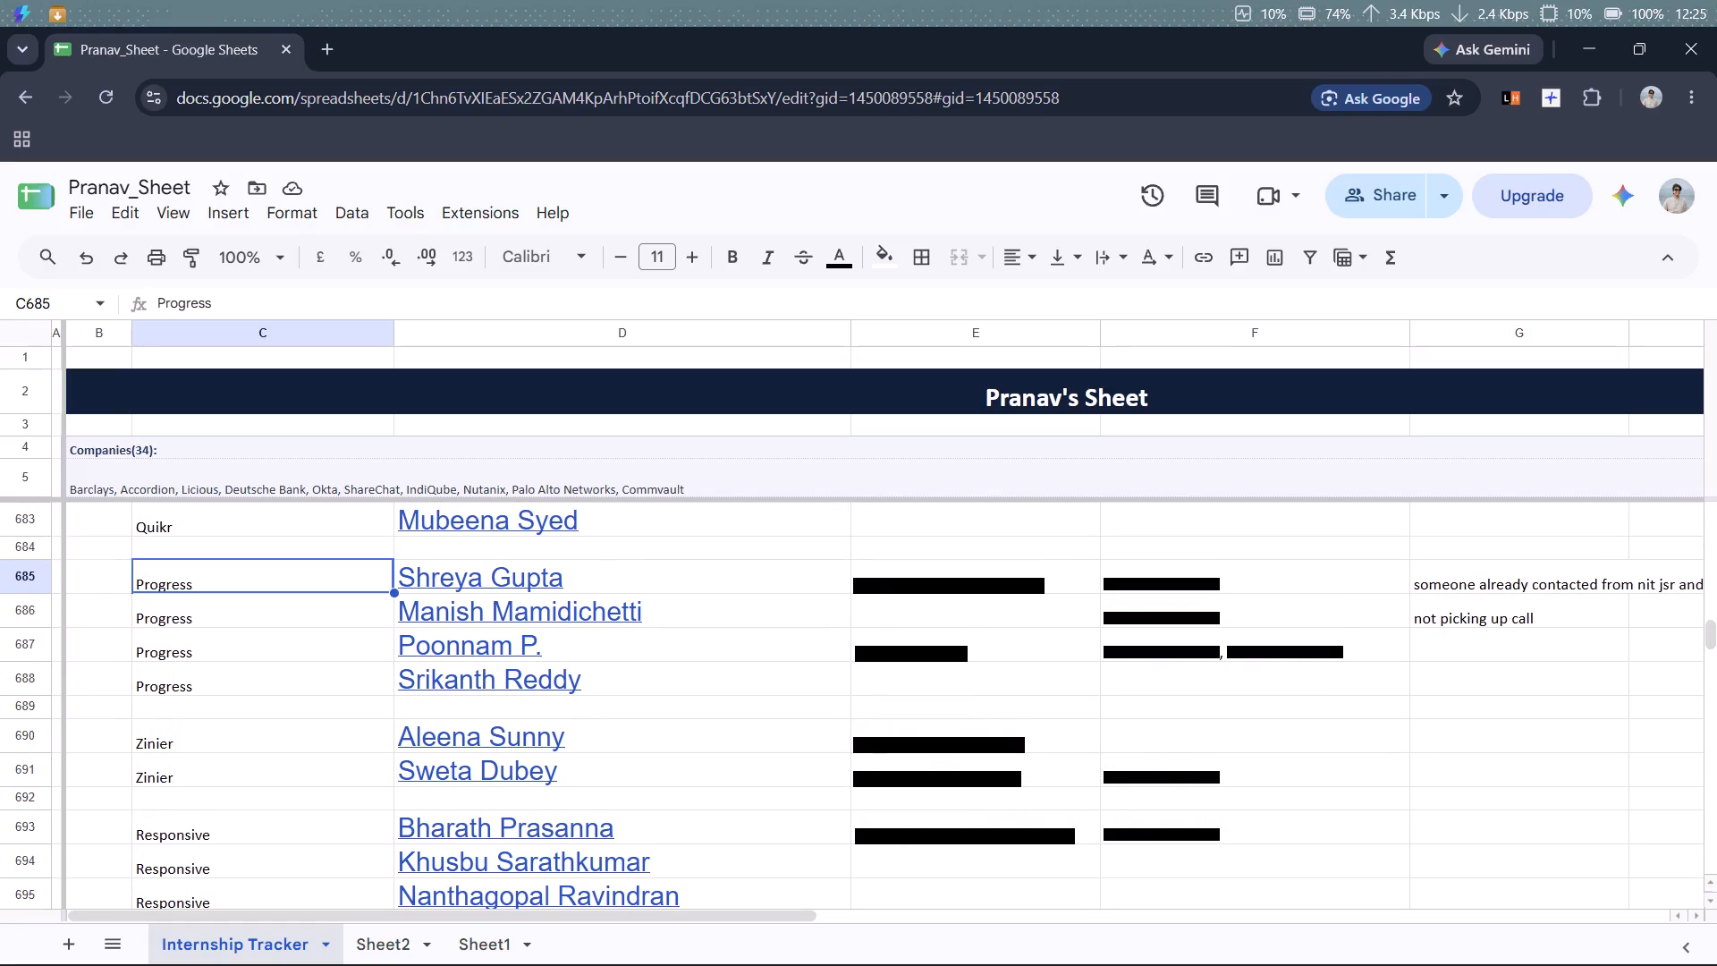
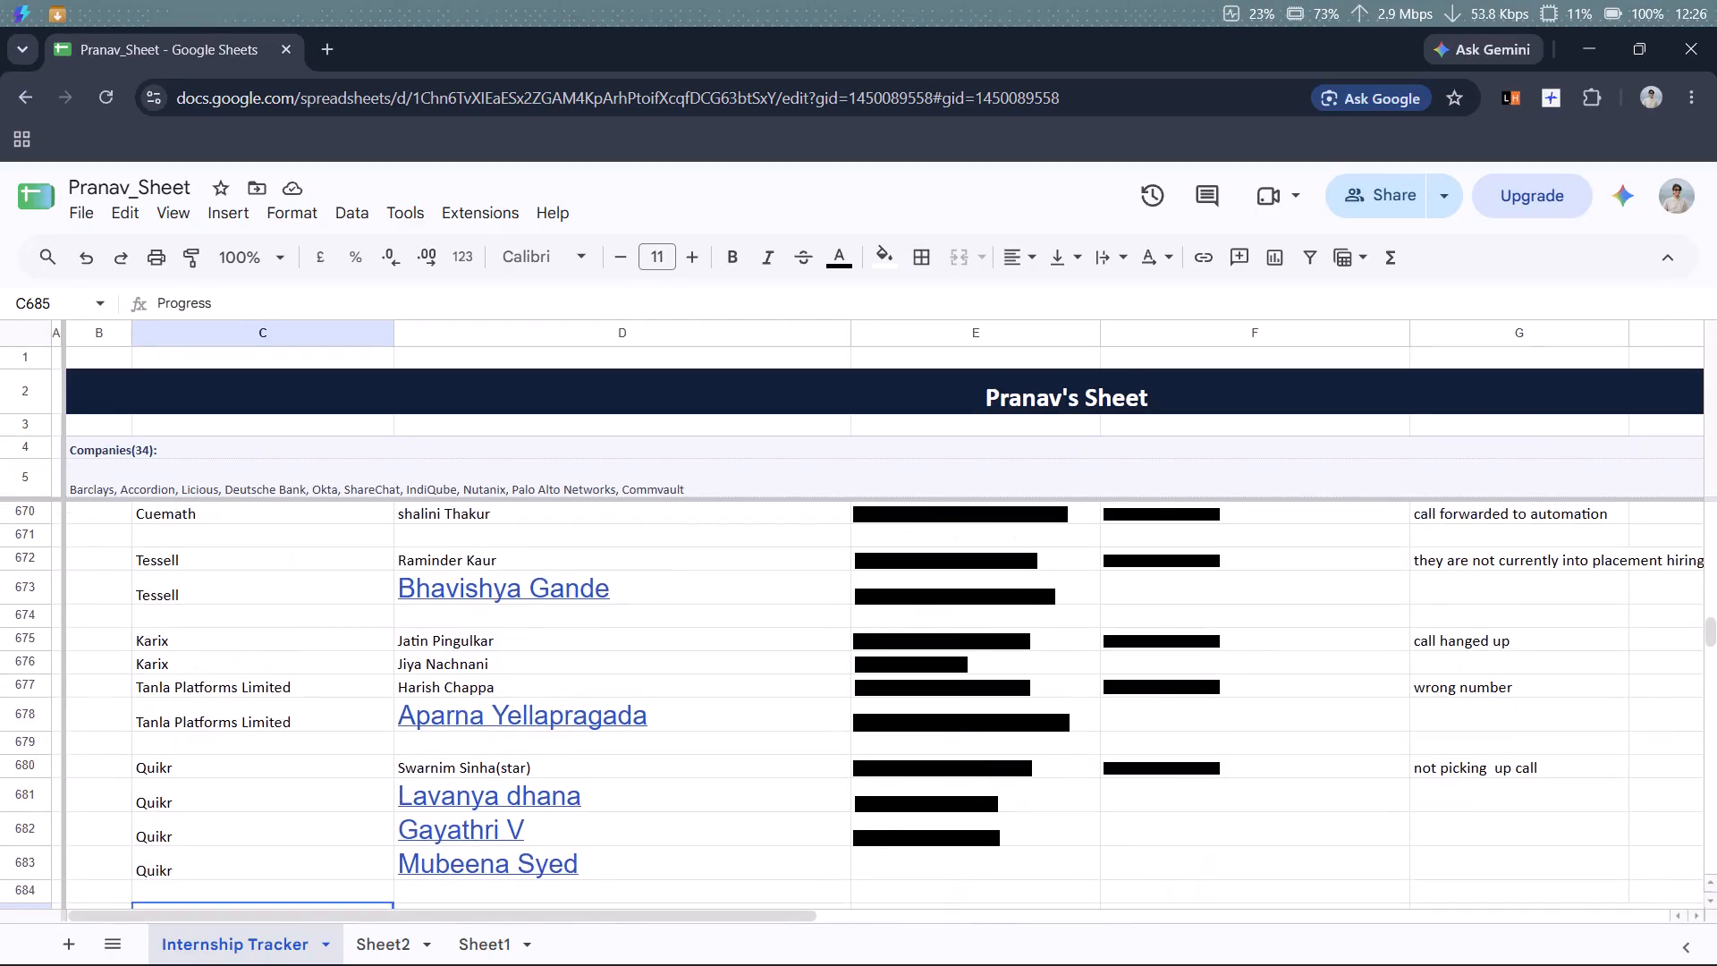
Scan the contacts from Karix down to Netcore, and read the call notes of the Progress contacts in rows 685 and 686.
{"action": "scroll", "coordinate": [733, 657], "scroll_direction": "down", "scroll_amount": 1}
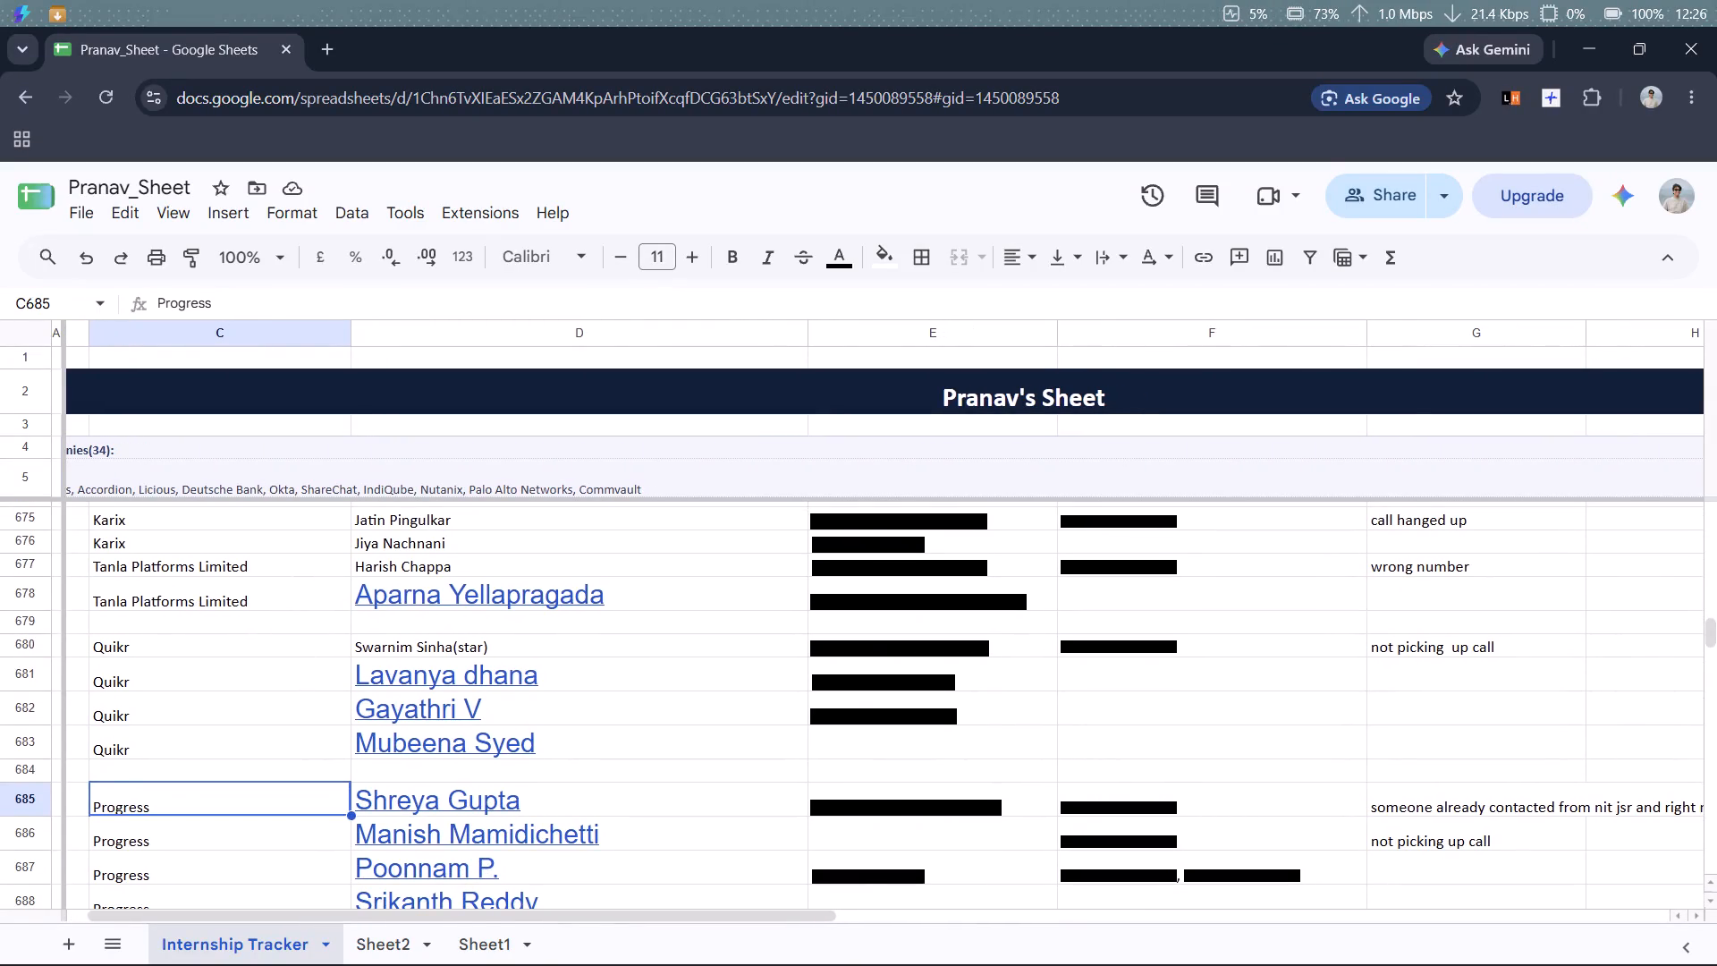
{"action": "scroll", "coordinate": [733, 657], "scroll_direction": "down", "scroll_amount": 4}
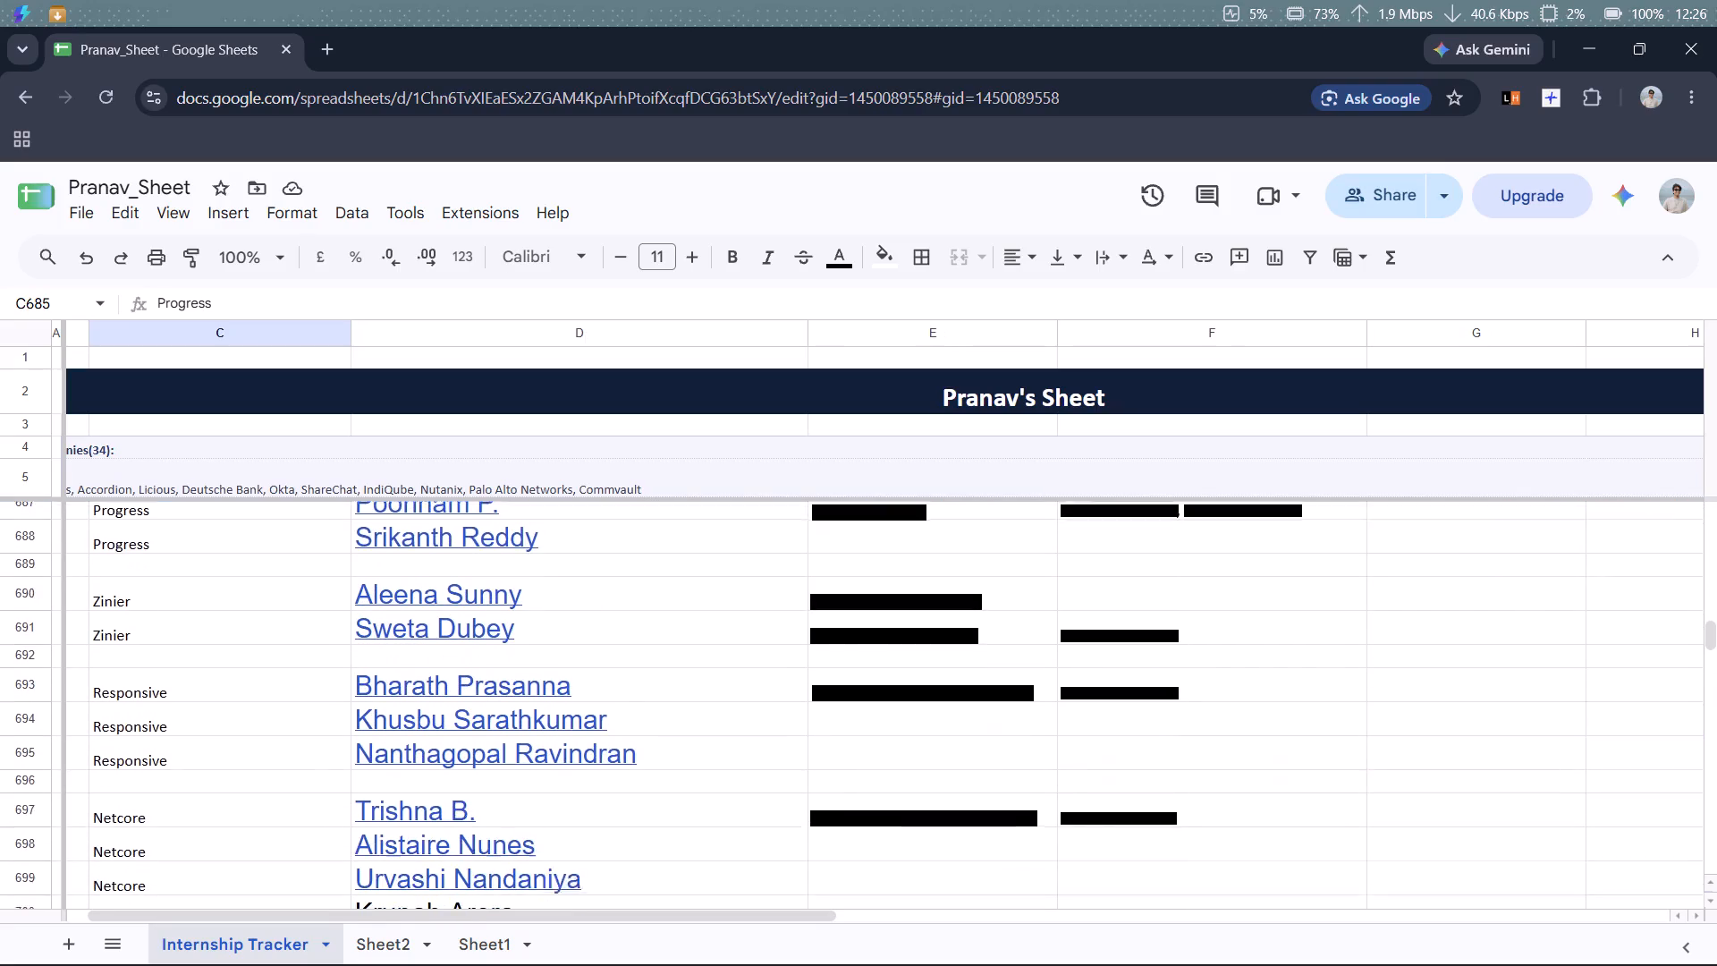
{"action": "scroll", "coordinate": [733, 657], "scroll_direction": "down", "scroll_amount": 1}
{"action": "scroll", "coordinate": [733, 657], "scroll_direction": "up", "scroll_amount": 2}
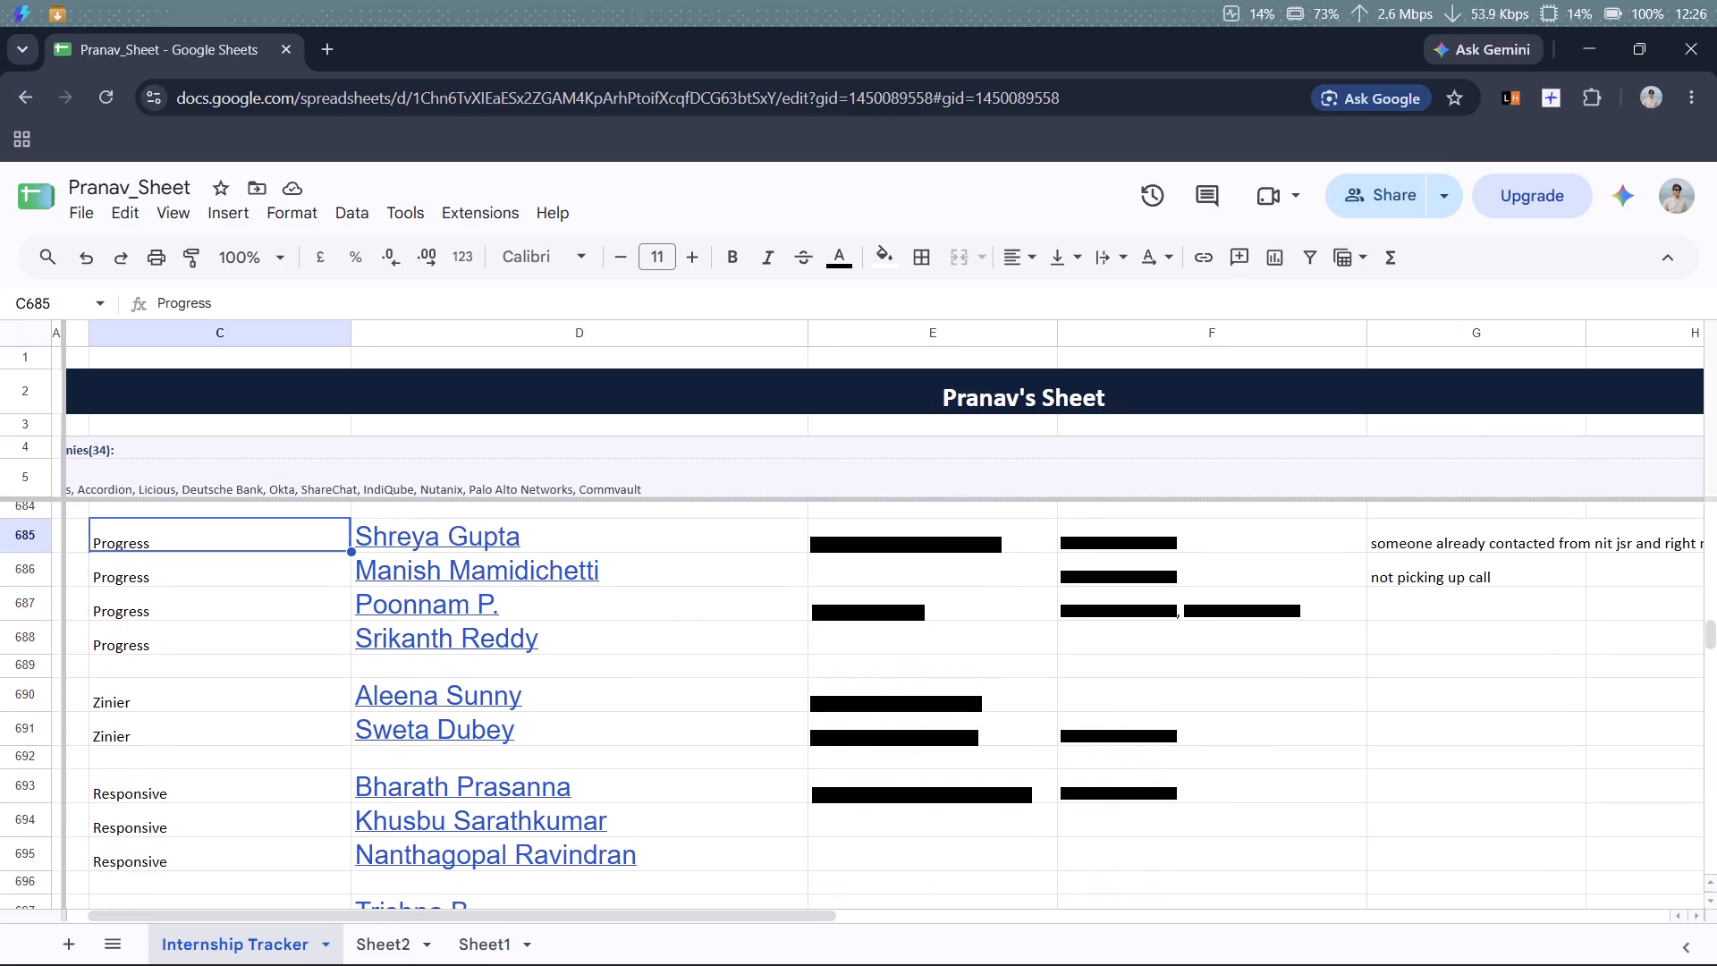
{"action": "left_click", "coordinate": [1465, 561]}
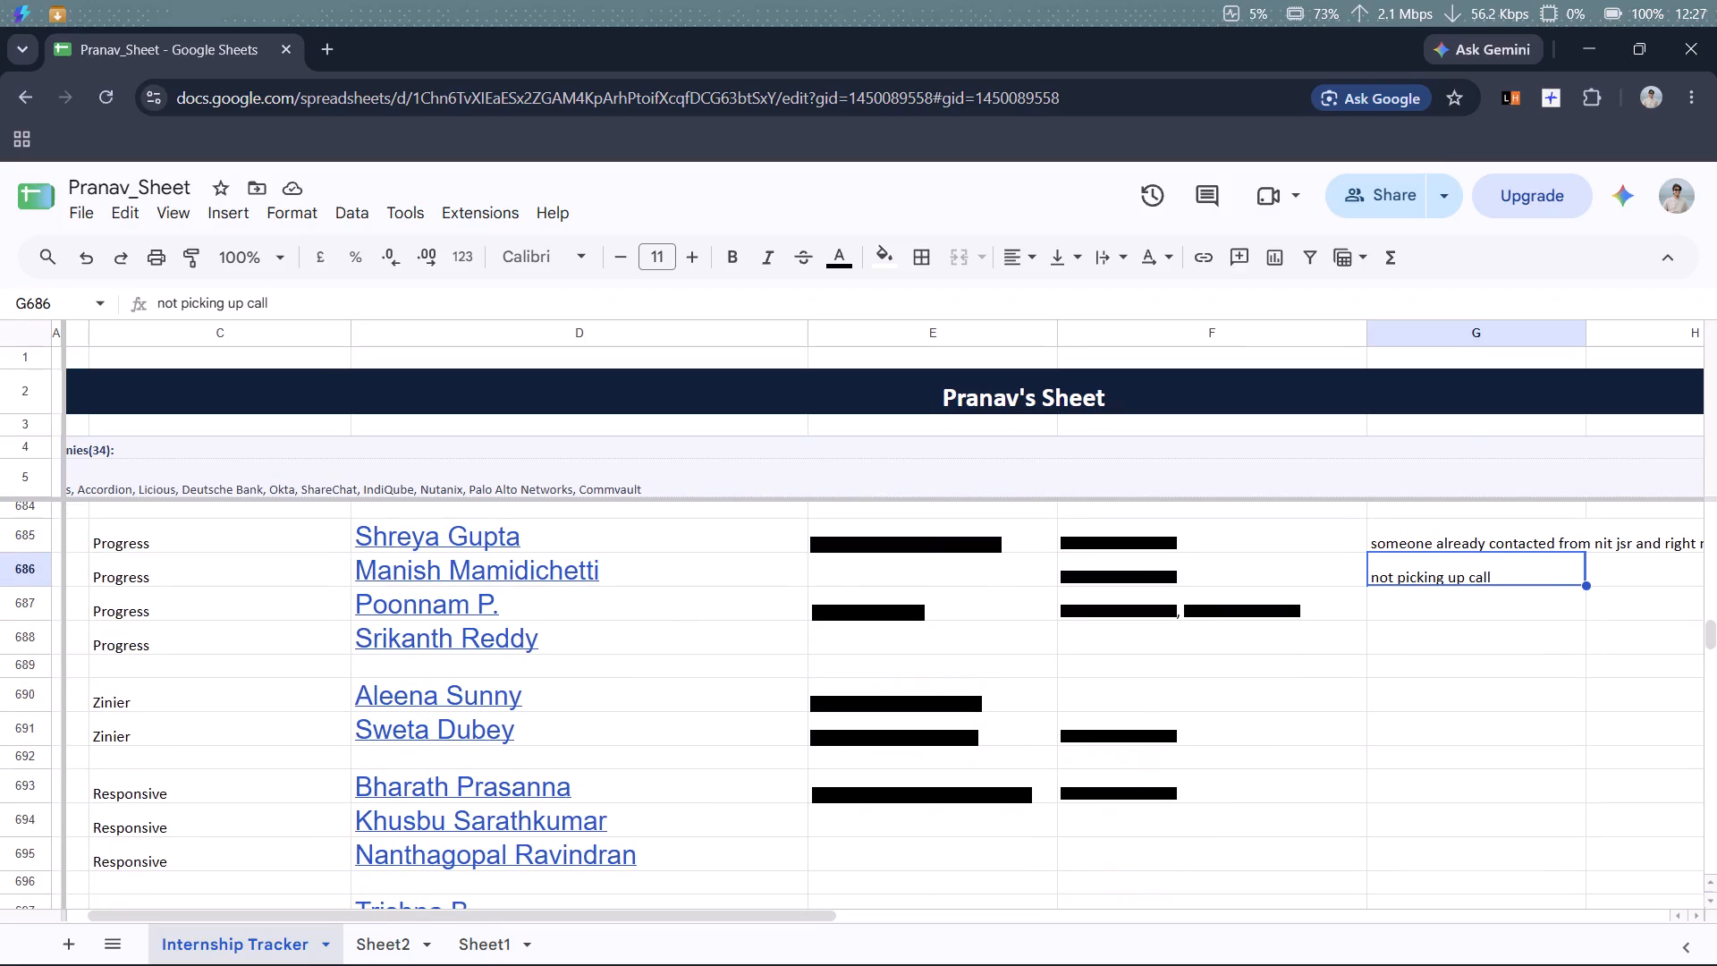
{"action": "left_click", "coordinate": [1400, 549]}
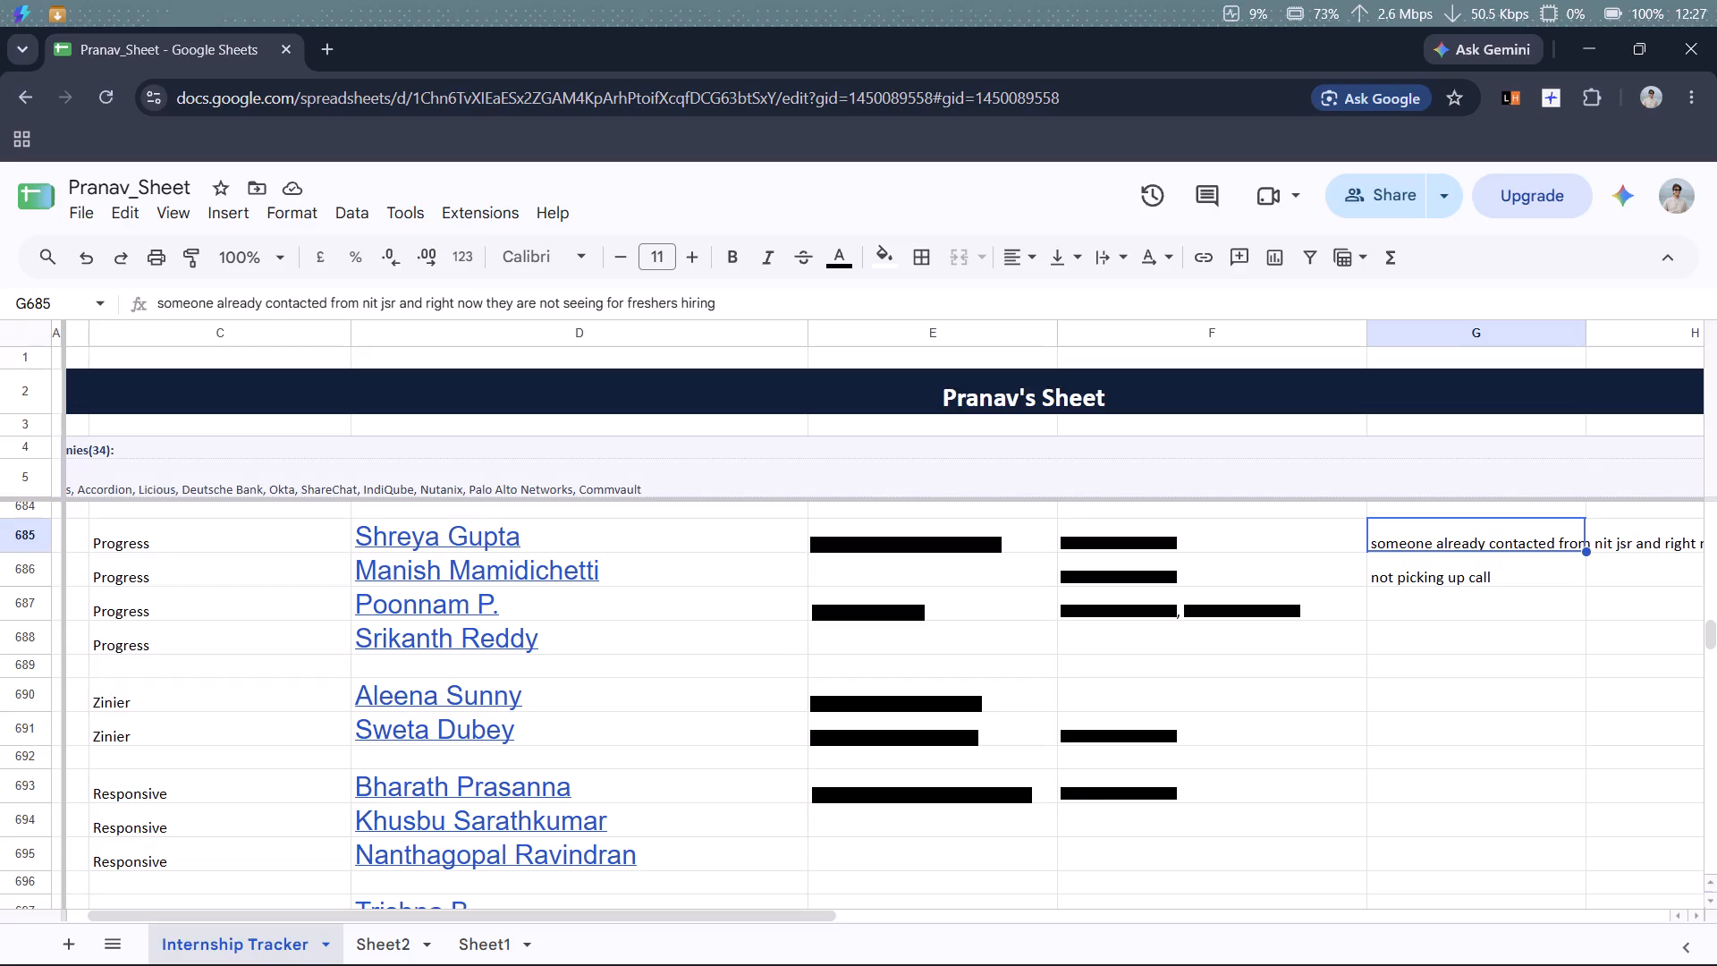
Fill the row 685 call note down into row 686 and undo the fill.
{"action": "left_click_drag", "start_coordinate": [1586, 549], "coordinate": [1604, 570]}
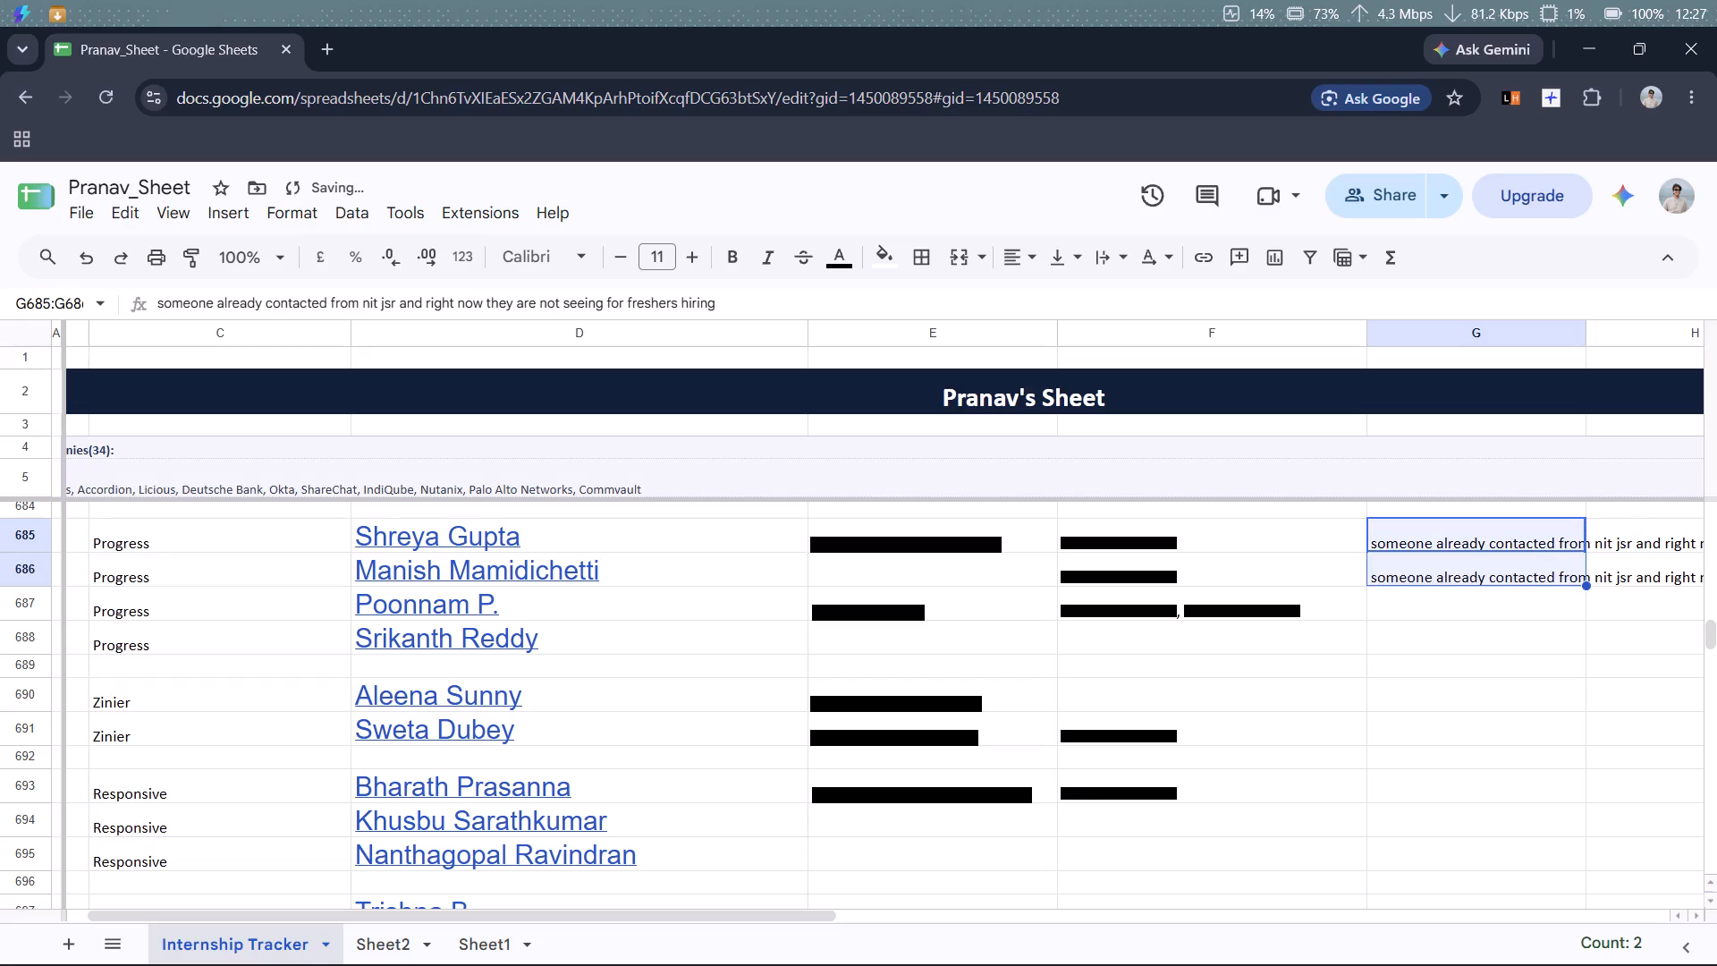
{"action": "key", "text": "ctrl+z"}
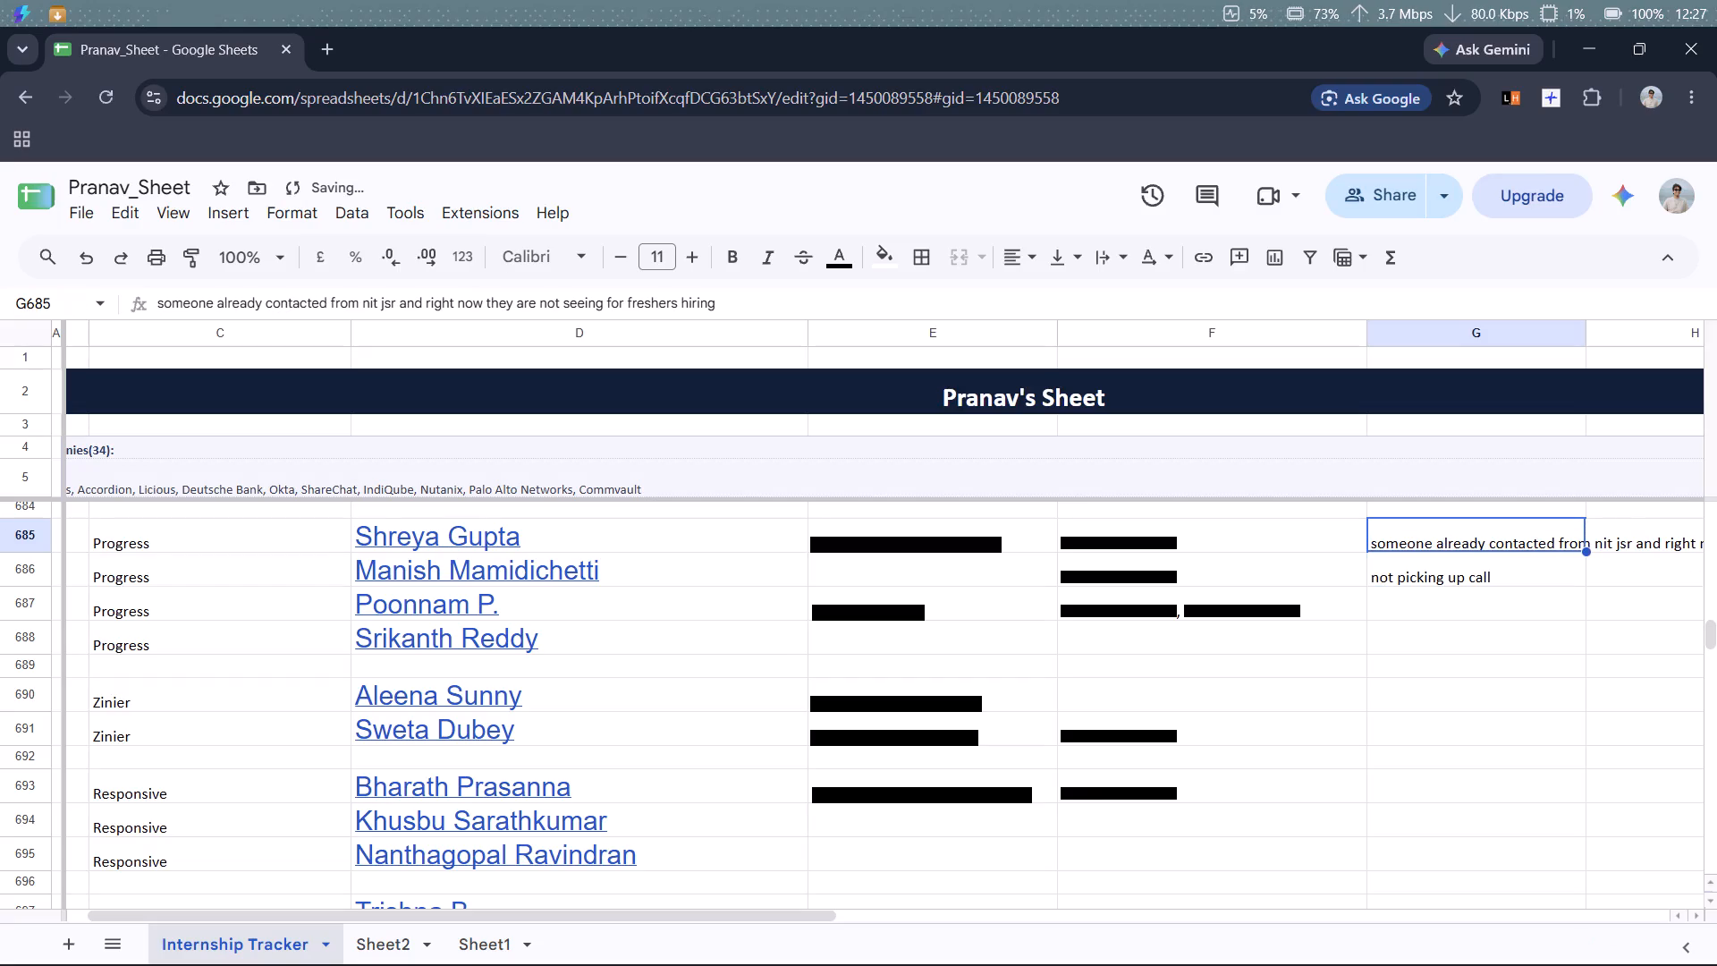
Look through the contacts and call notes from Progress row 687 down to C2FO, and the earlier entries from Remitly to CleverTap.
{"action": "left_click", "coordinate": [1541, 613]}
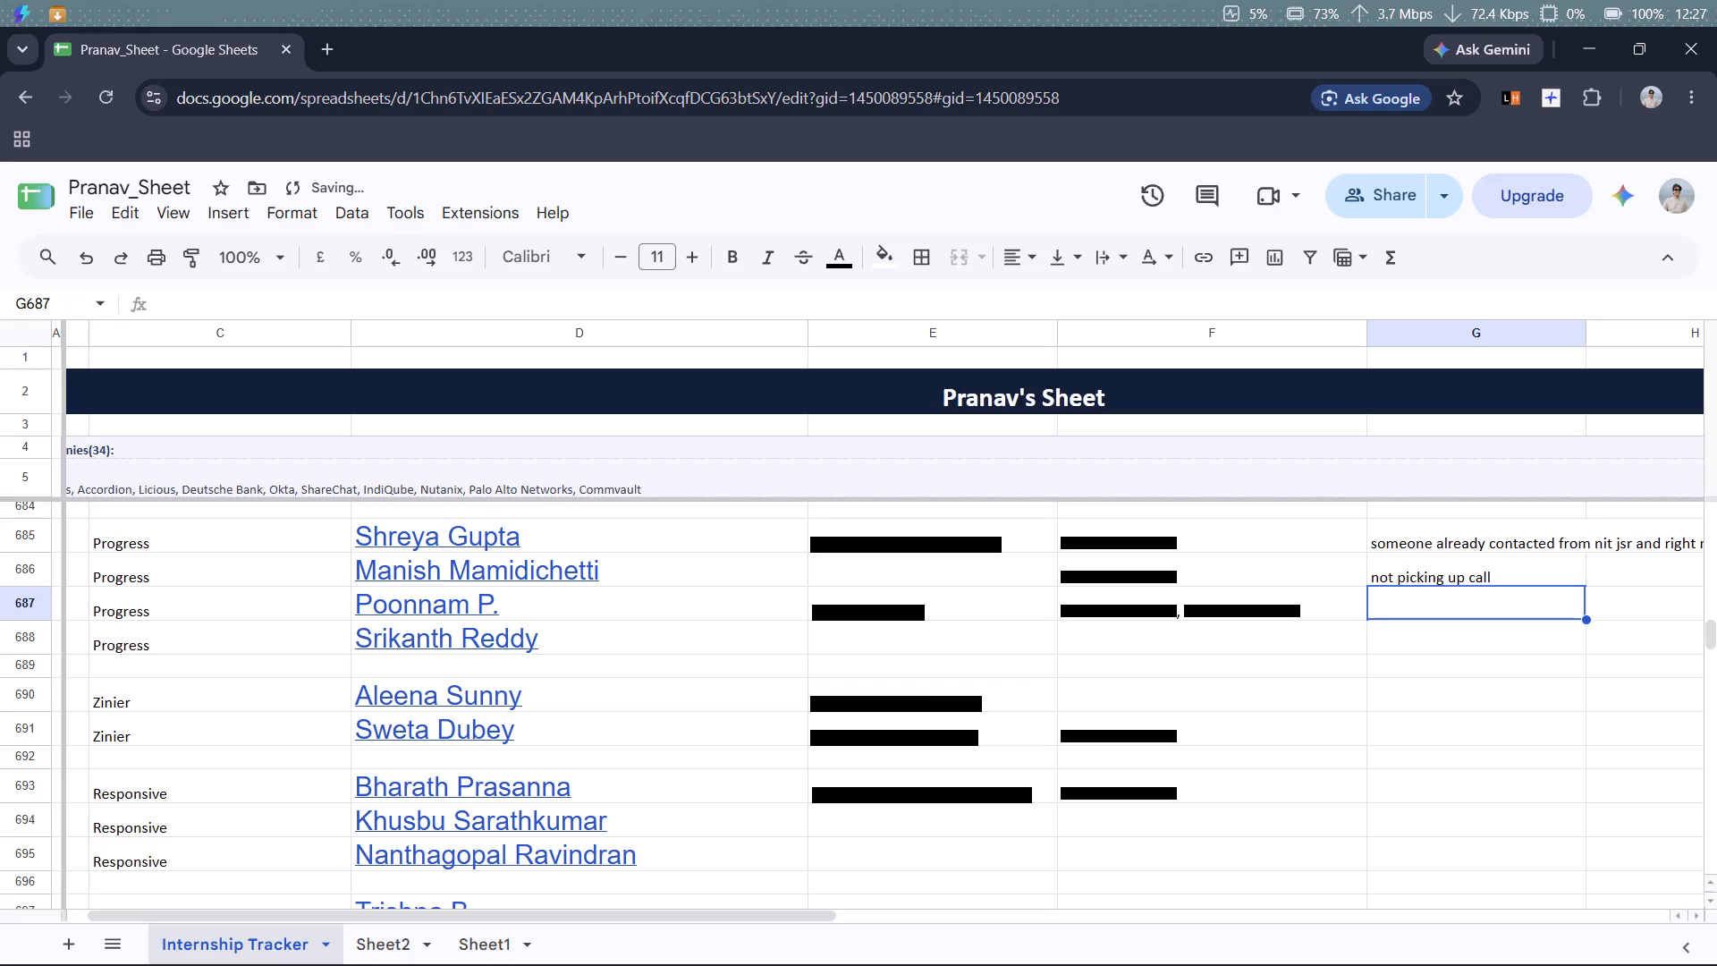
{"action": "scroll", "coordinate": [1187, 666], "scroll_direction": "down", "scroll_amount": 1}
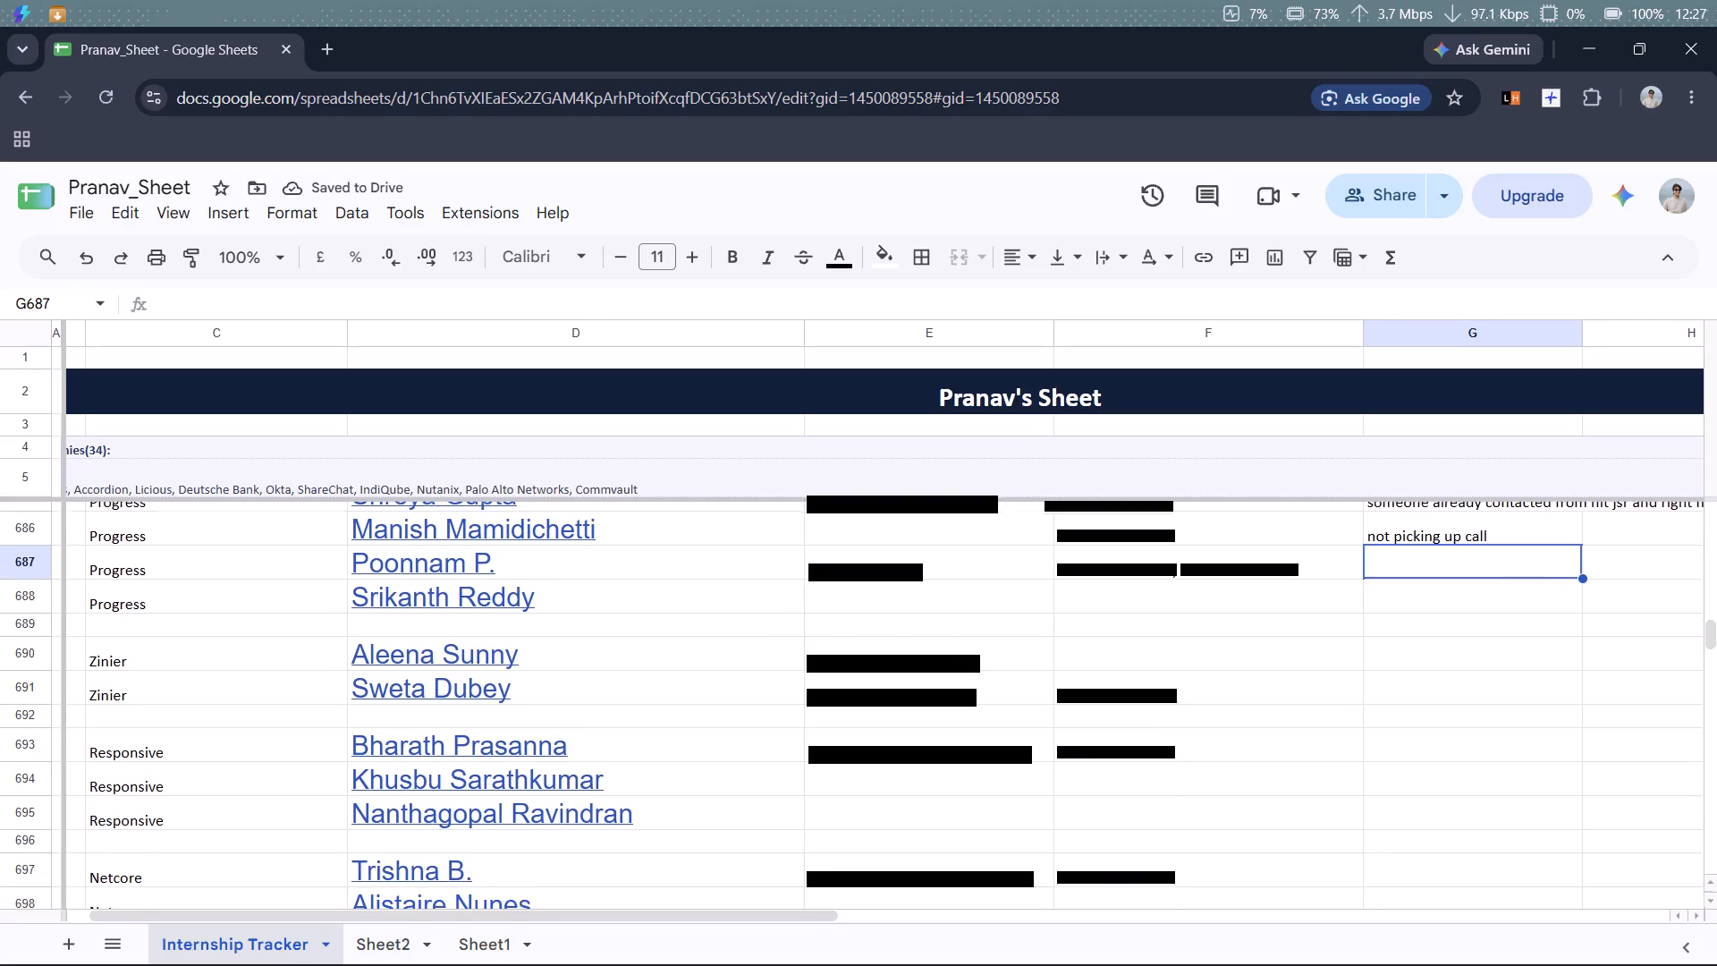
{"action": "scroll", "coordinate": [1187, 666], "scroll_direction": "down", "scroll_amount": 1}
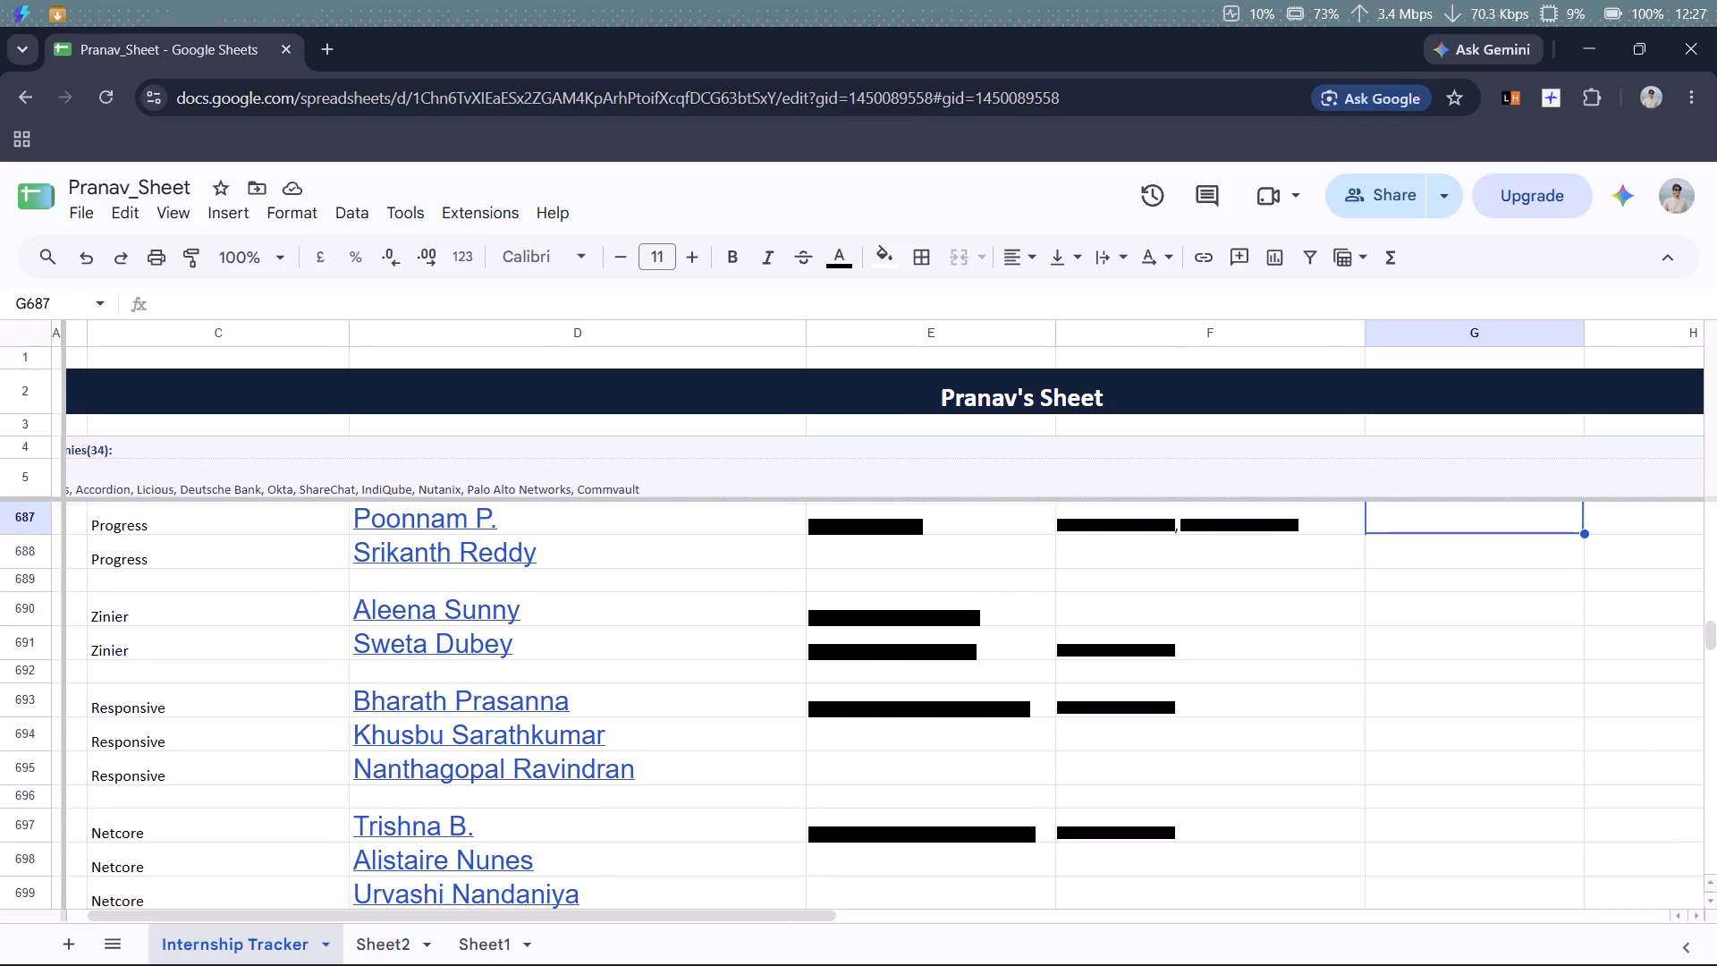
{"action": "scroll", "coordinate": [1187, 666], "scroll_direction": "down", "scroll_amount": 2}
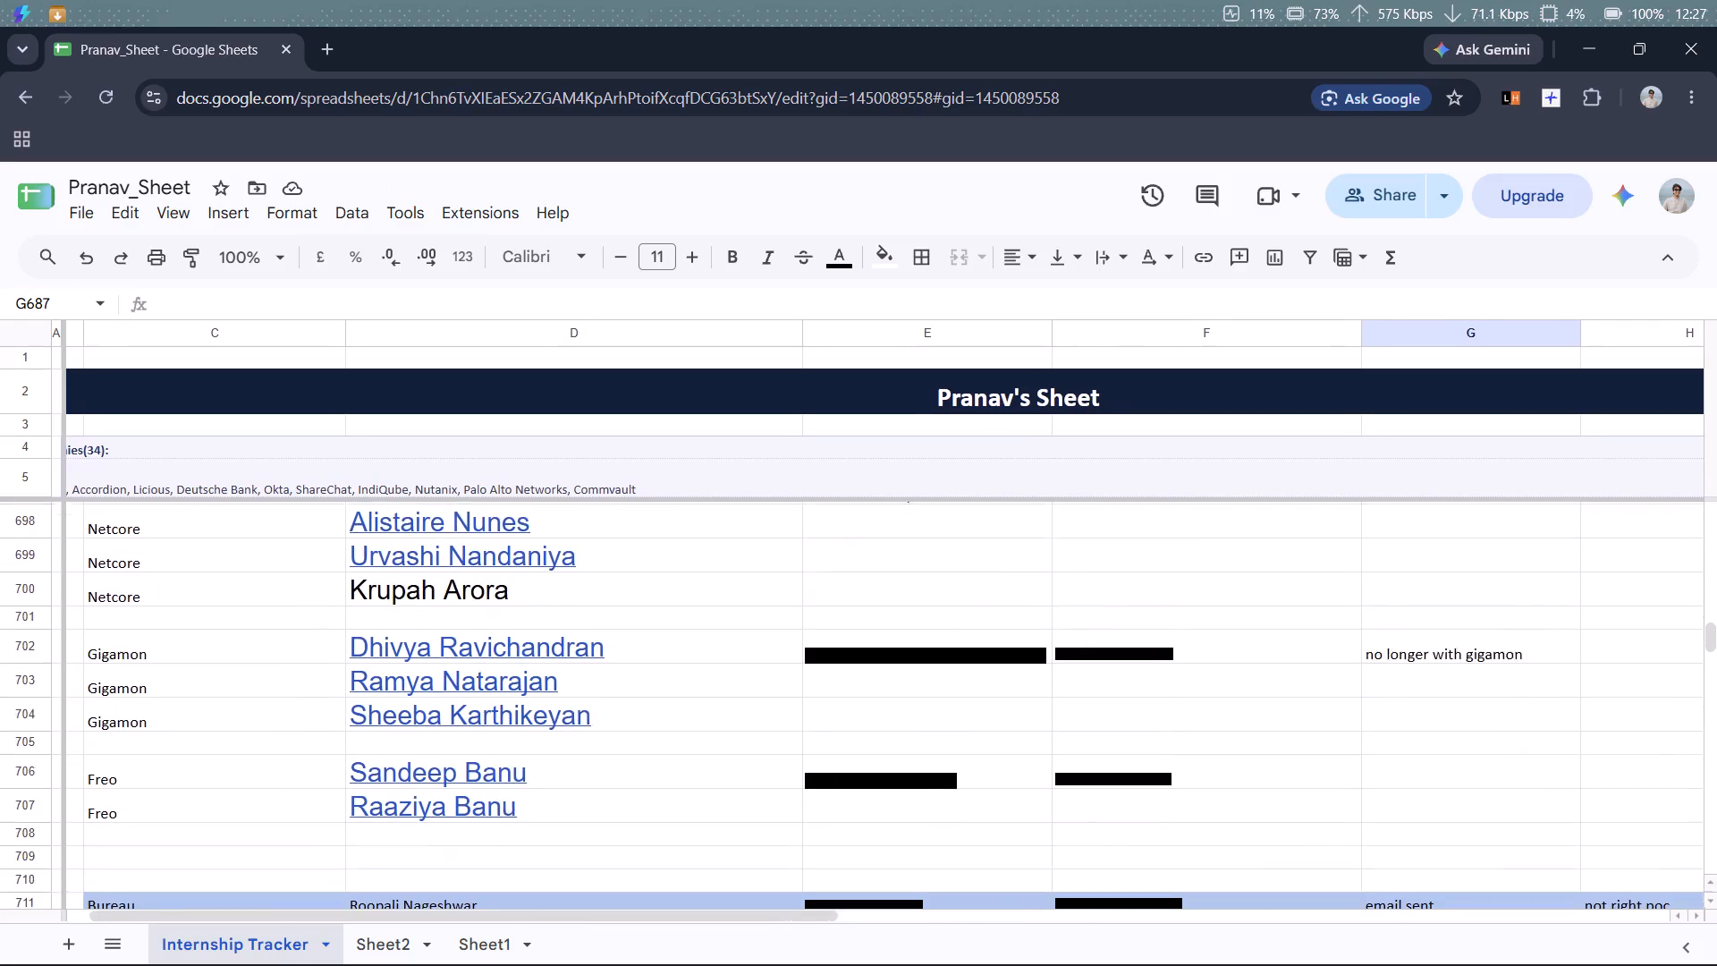
{"action": "scroll", "coordinate": [1187, 666], "scroll_direction": "down", "scroll_amount": 3}
{"action": "scroll", "coordinate": [1187, 666], "scroll_direction": "up", "scroll_amount": 2}
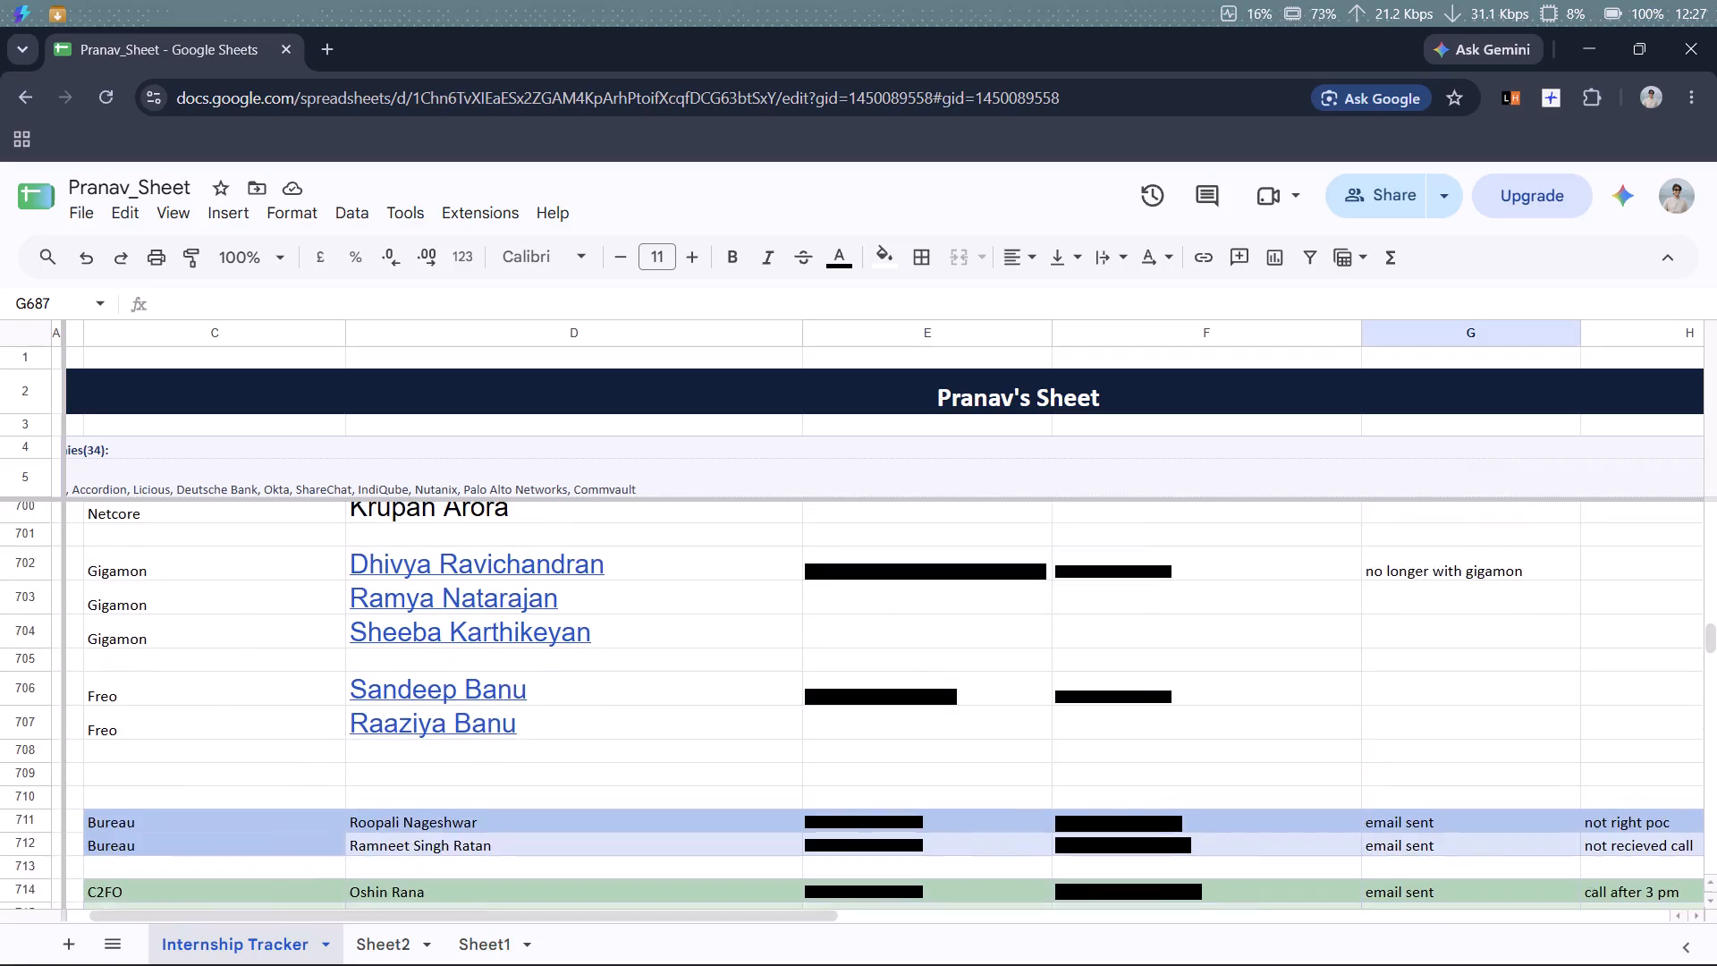
{"action": "scroll", "coordinate": [1187, 666], "scroll_direction": "up", "scroll_amount": 8}
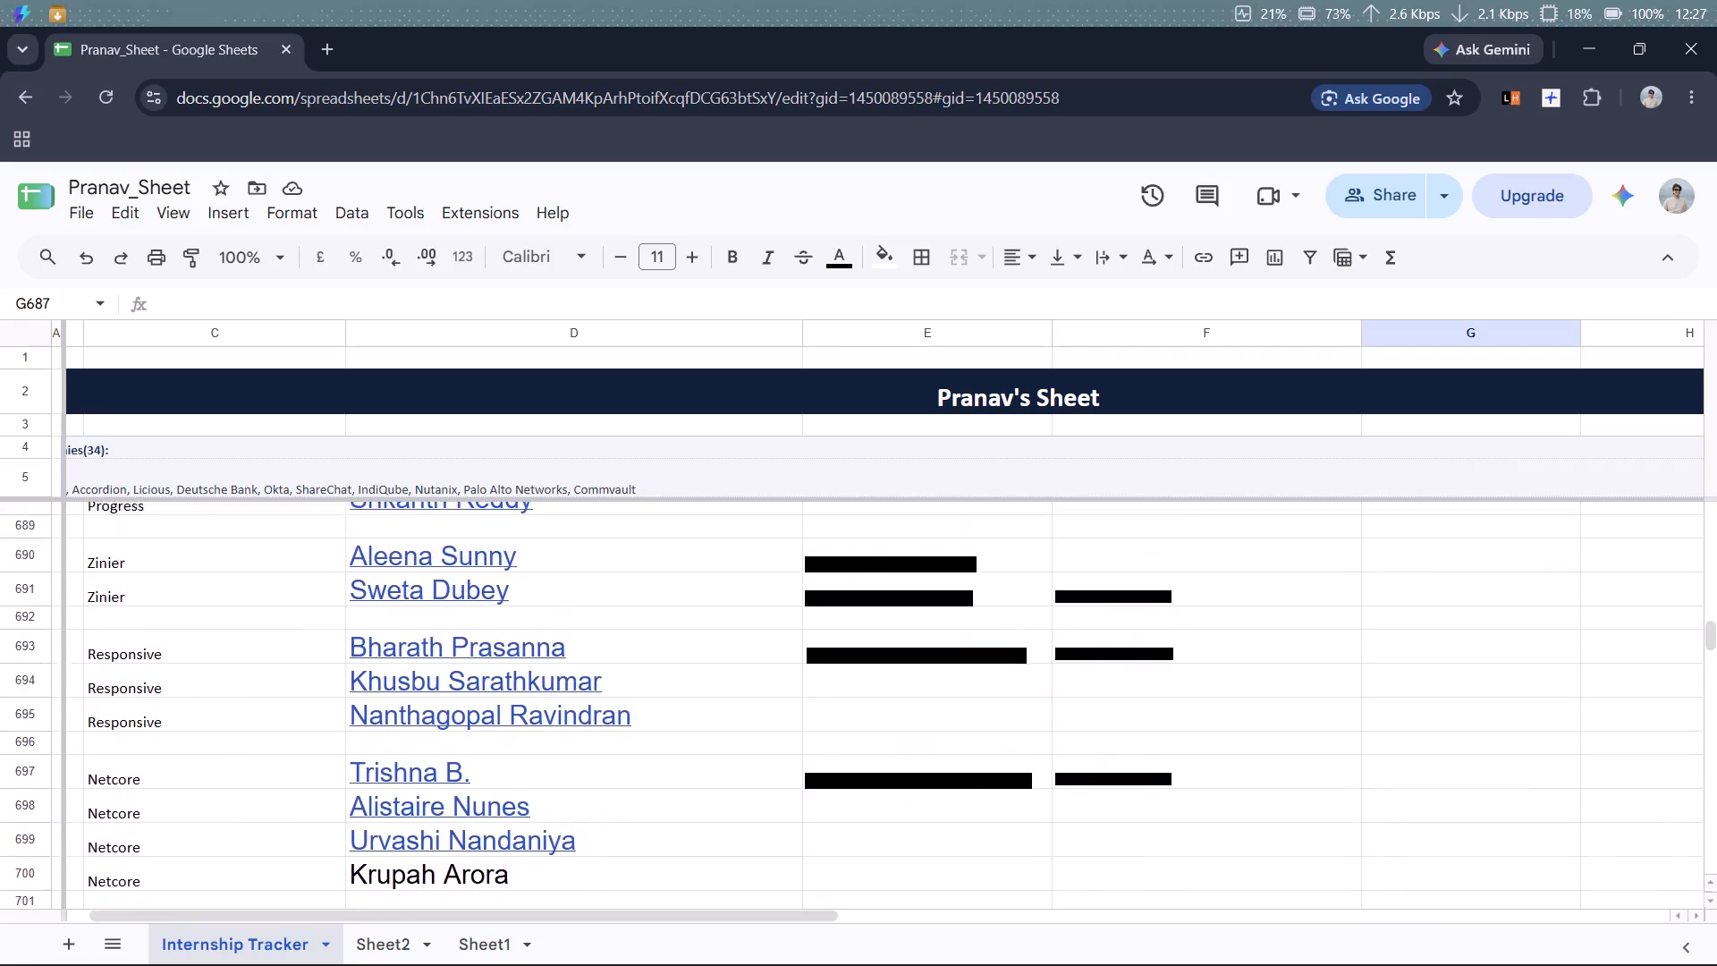
{"action": "scroll", "coordinate": [1187, 666], "scroll_direction": "up", "scroll_amount": 6}
{"action": "scroll", "coordinate": [1187, 666], "scroll_direction": "right", "scroll_amount": 1}
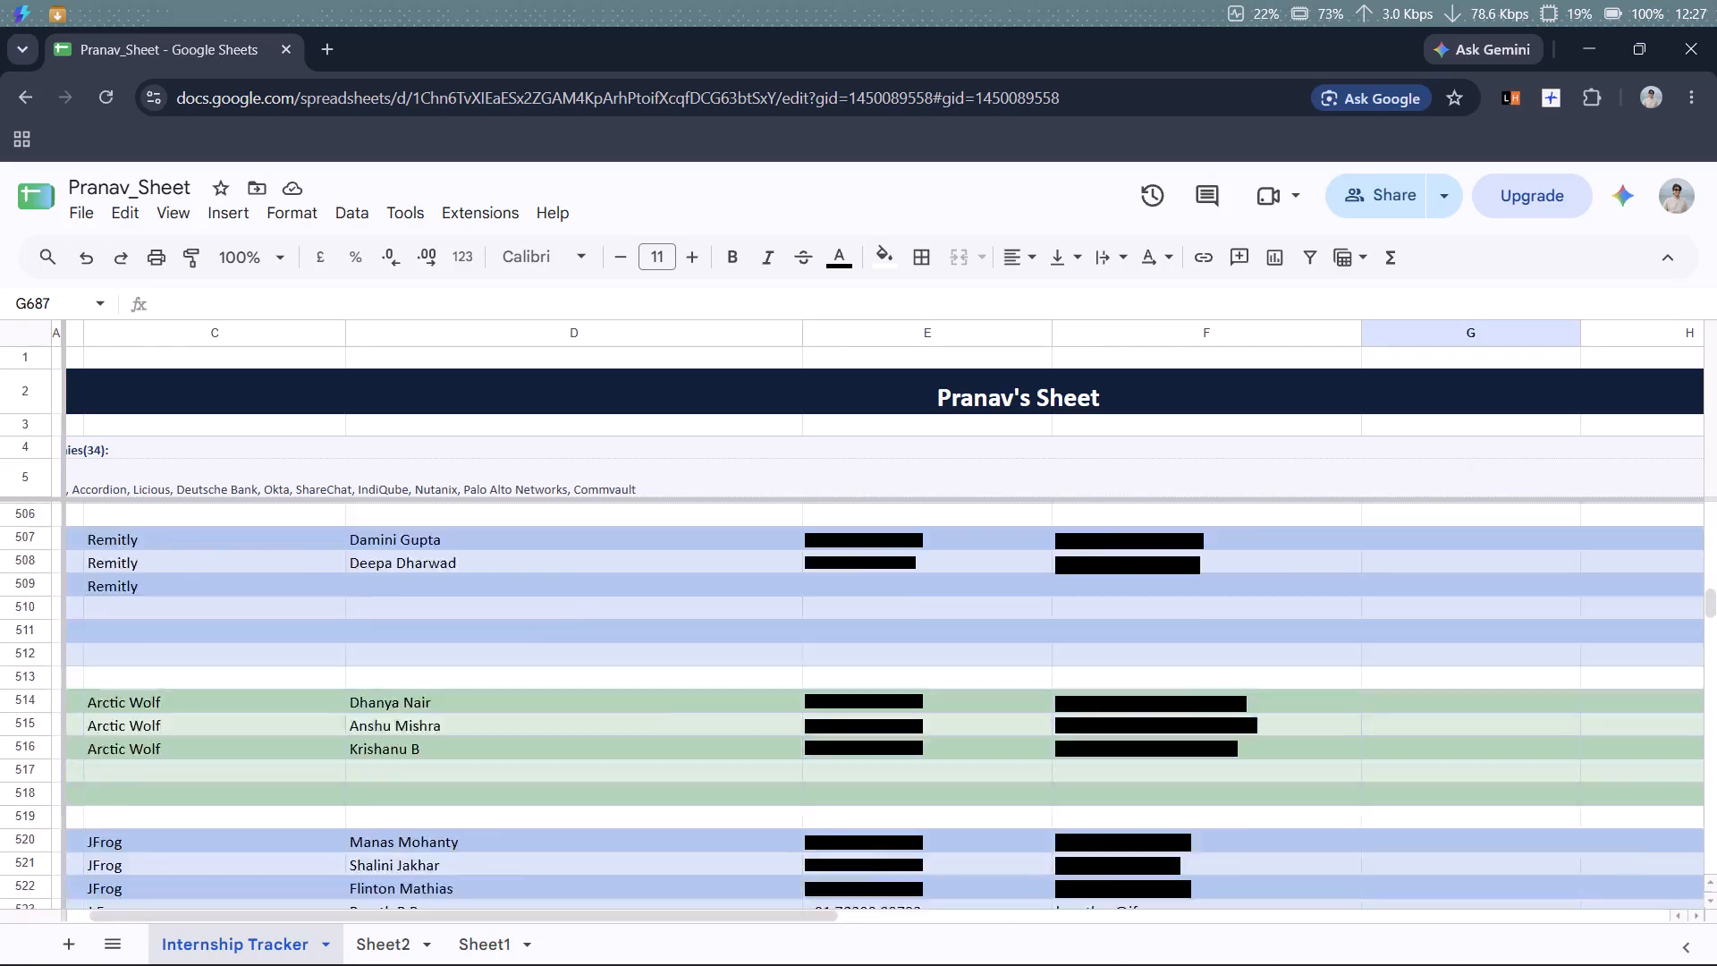
{"action": "scroll", "coordinate": [1187, 666], "scroll_direction": "right", "scroll_amount": 1}
{"action": "scroll", "coordinate": [1187, 666], "scroll_direction": "down", "scroll_amount": 1}
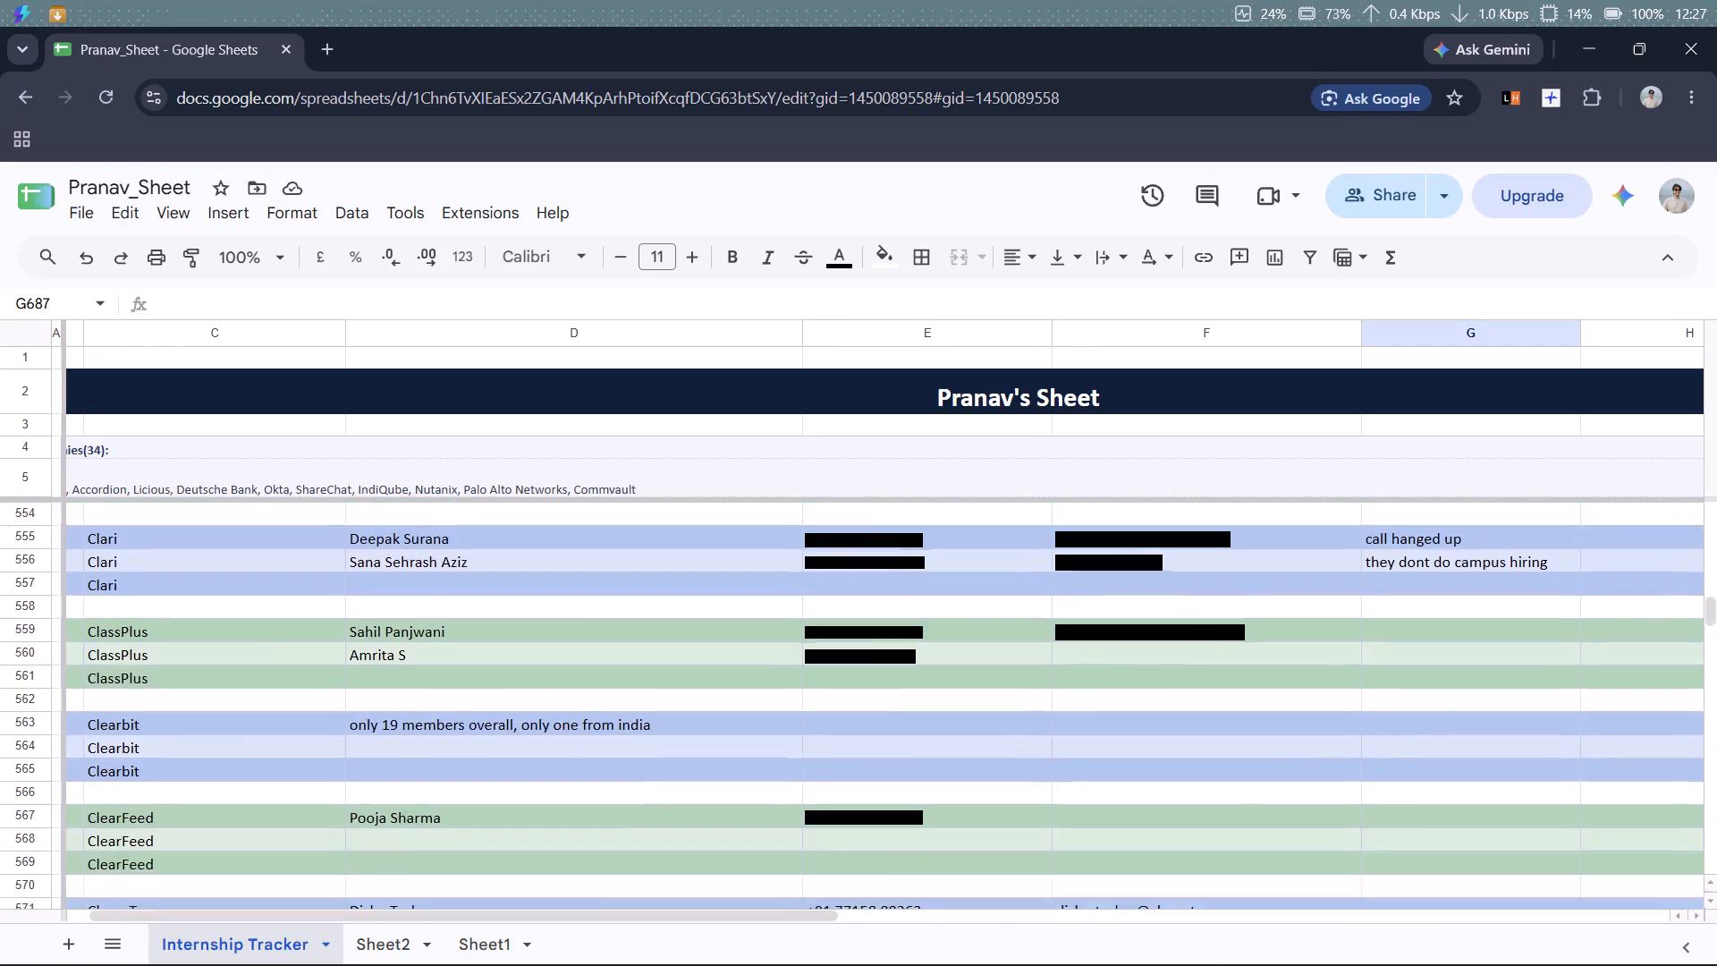
{"action": "scroll", "coordinate": [1187, 666], "scroll_direction": "down", "scroll_amount": 1}
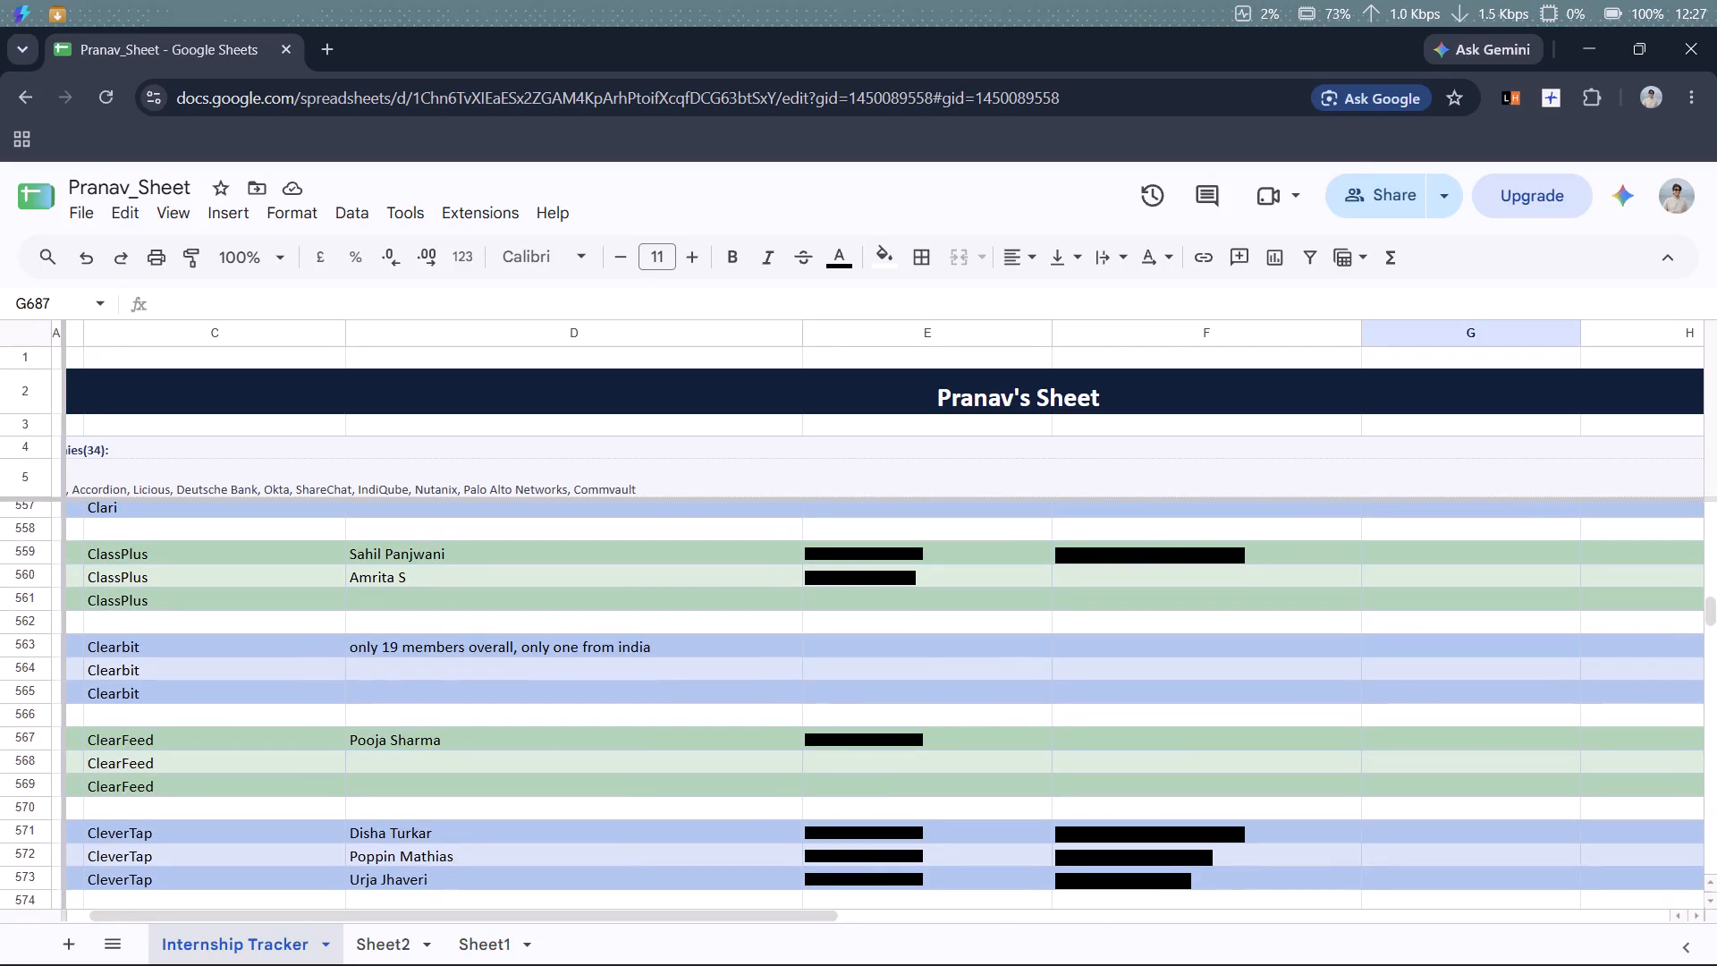
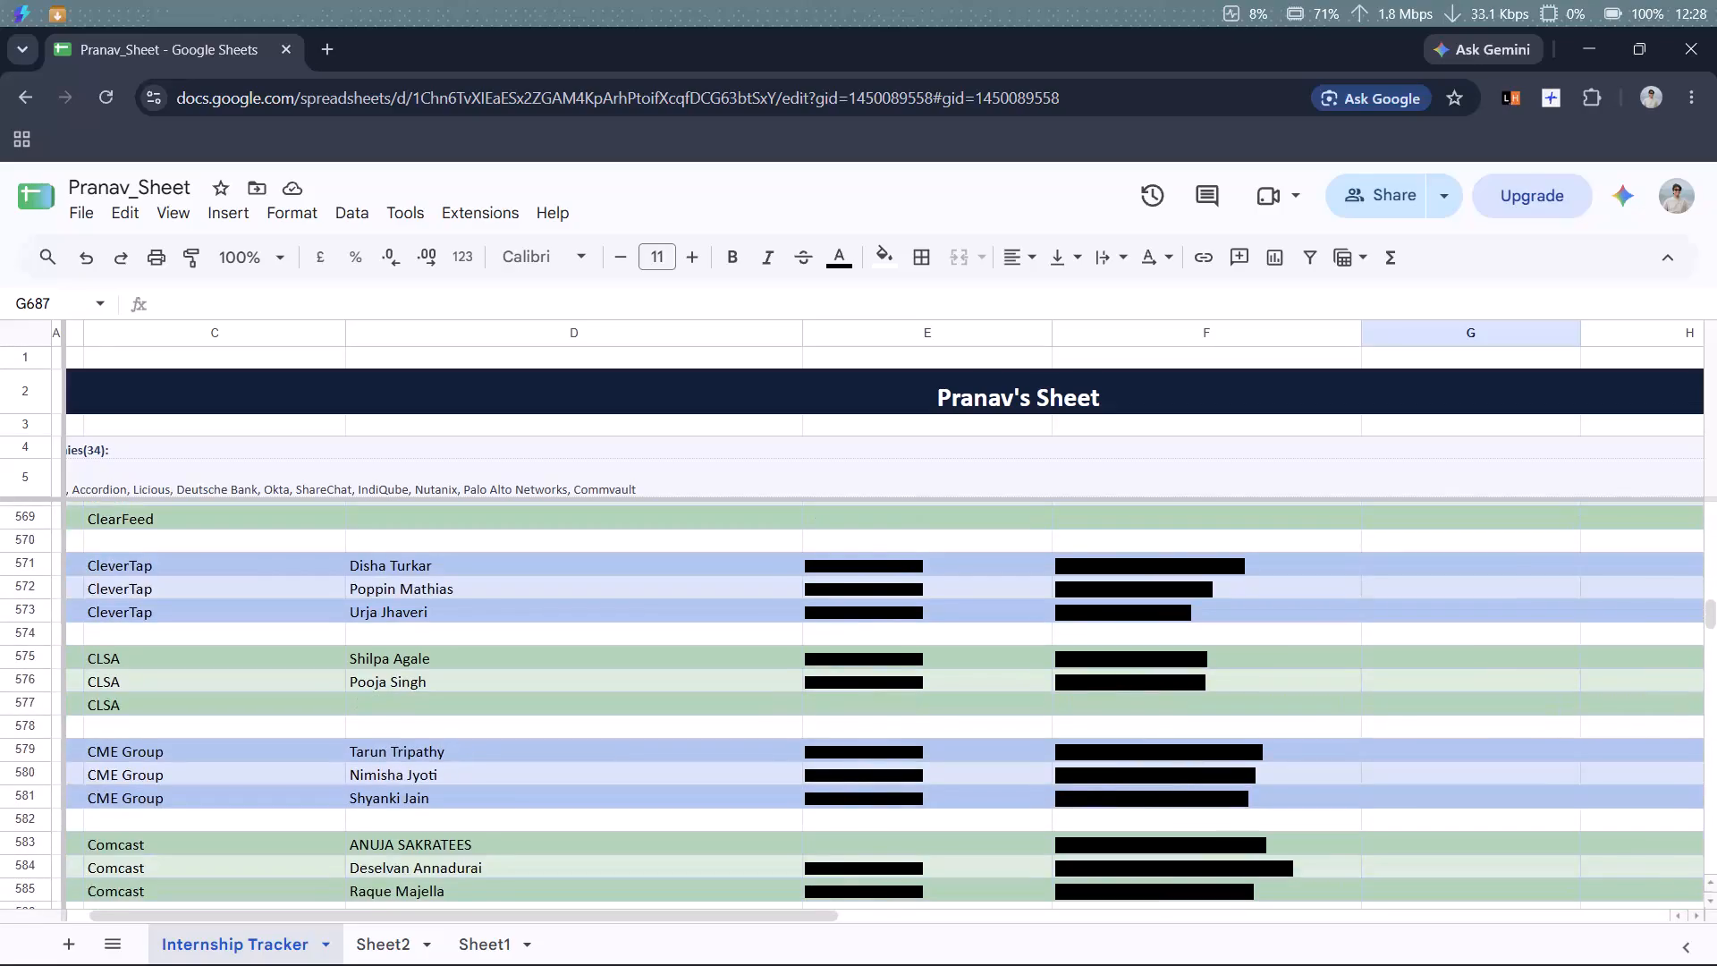
Scan the tracker's contacts around CleverTap, Monotype and Vyapar, back up to Thoughtworks, and down to the BlackBuck entries at the end.
{"action": "scroll", "coordinate": [1187, 666], "scroll_direction": "down", "scroll_amount": 1}
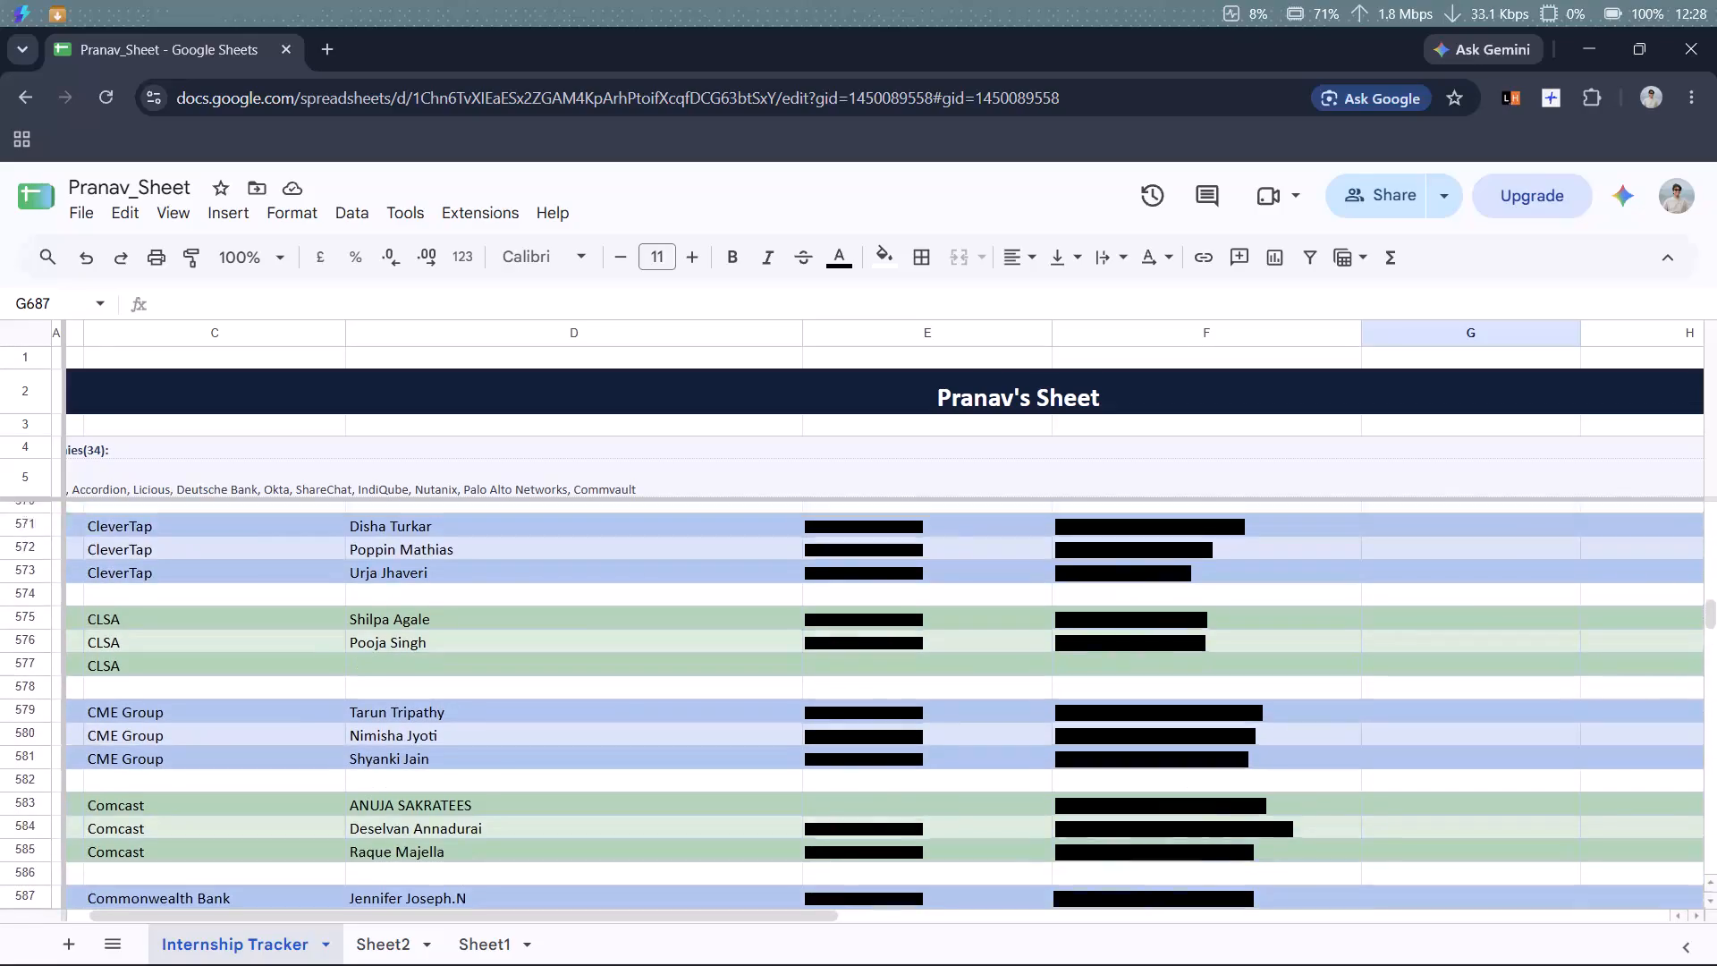
{"action": "scroll", "coordinate": [1187, 666], "scroll_direction": "down", "scroll_amount": 4}
{"action": "scroll", "coordinate": [1187, 666], "scroll_direction": "up", "scroll_amount": 1}
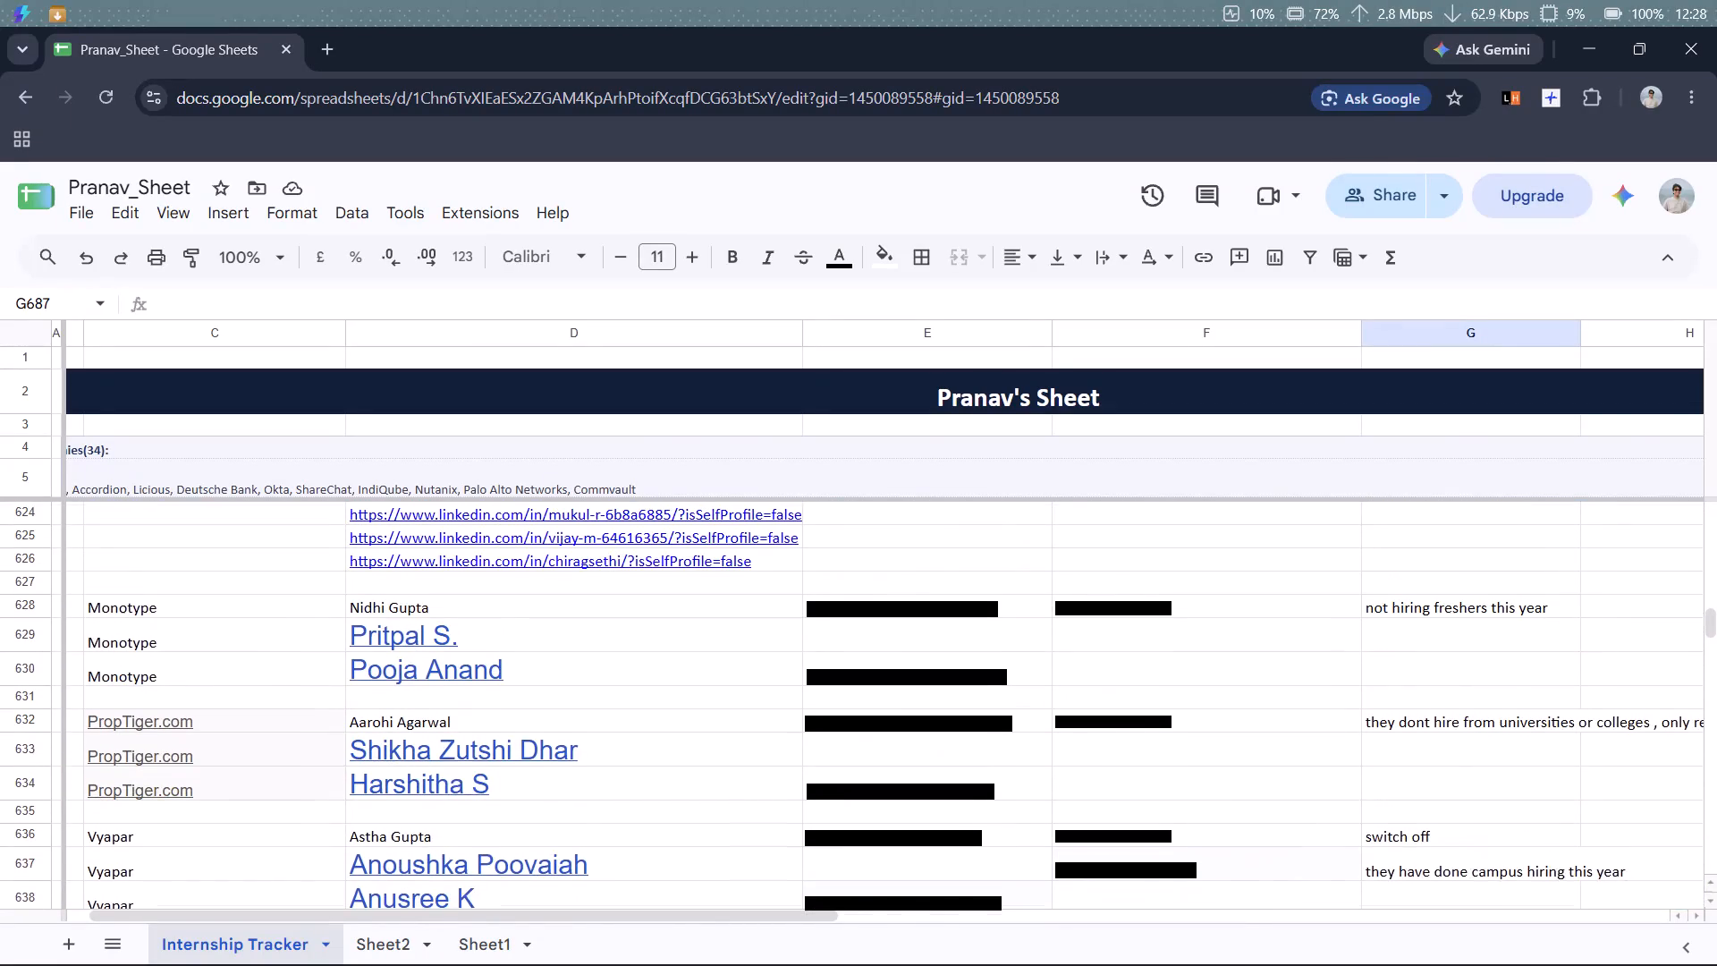
{"action": "scroll", "coordinate": [1187, 666], "scroll_direction": "up", "scroll_amount": 1}
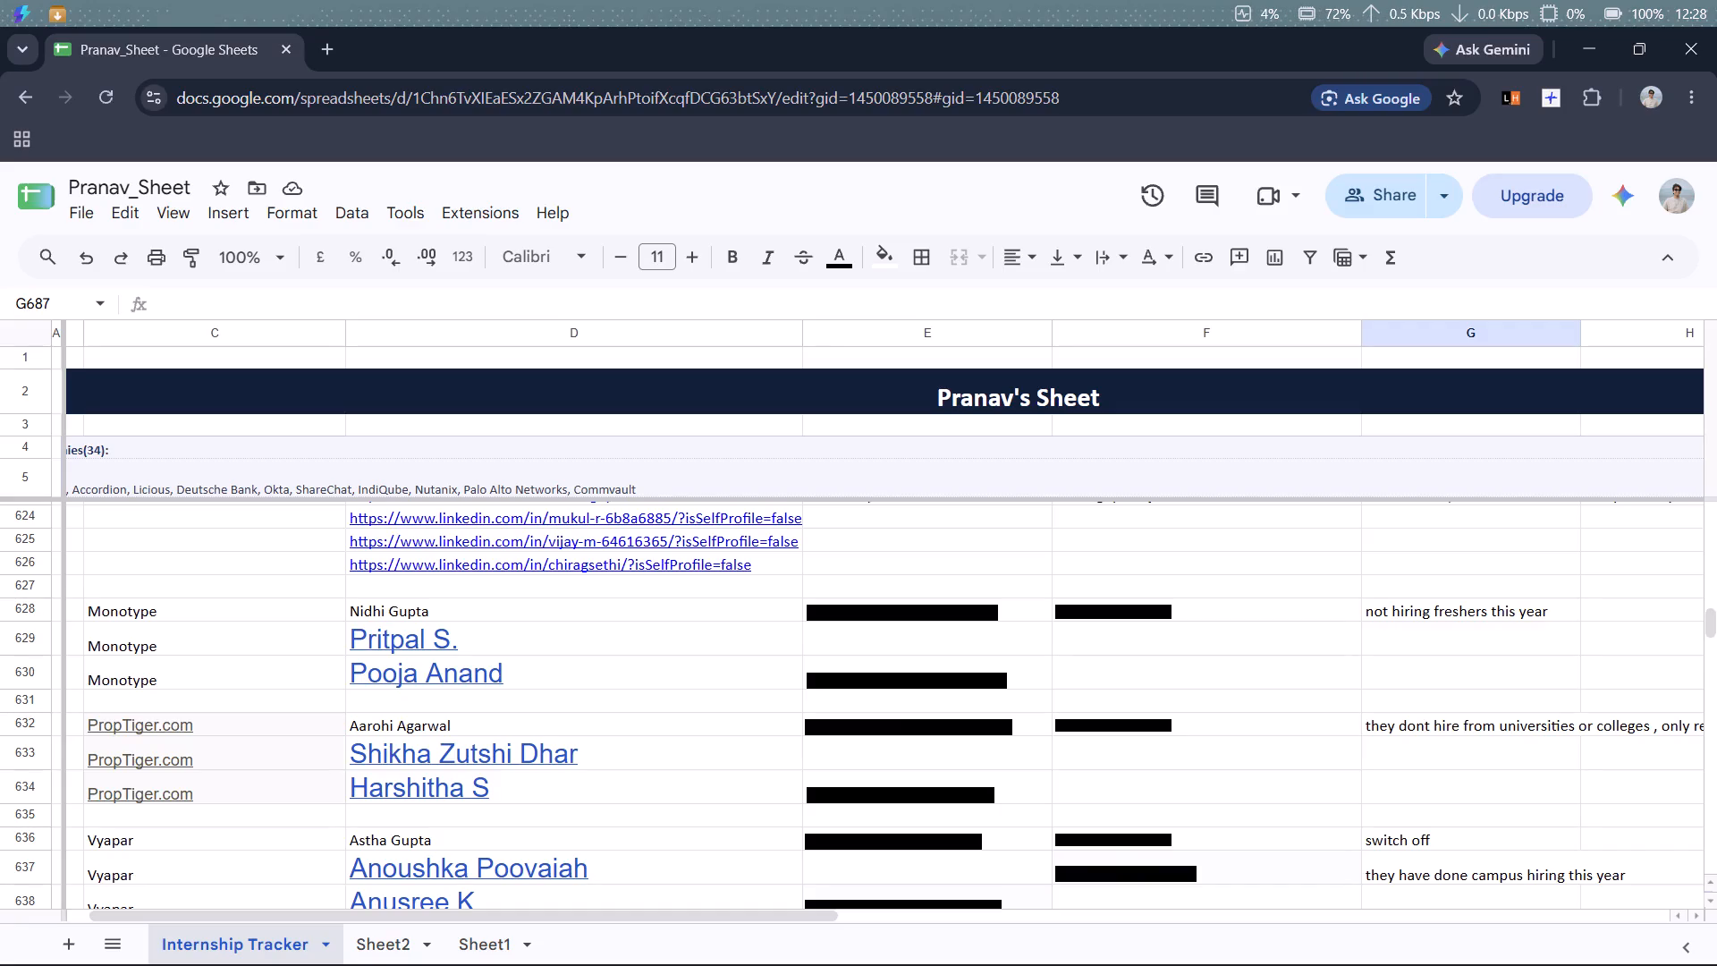
{"action": "scroll", "coordinate": [1187, 666], "scroll_direction": "up", "scroll_amount": 6}
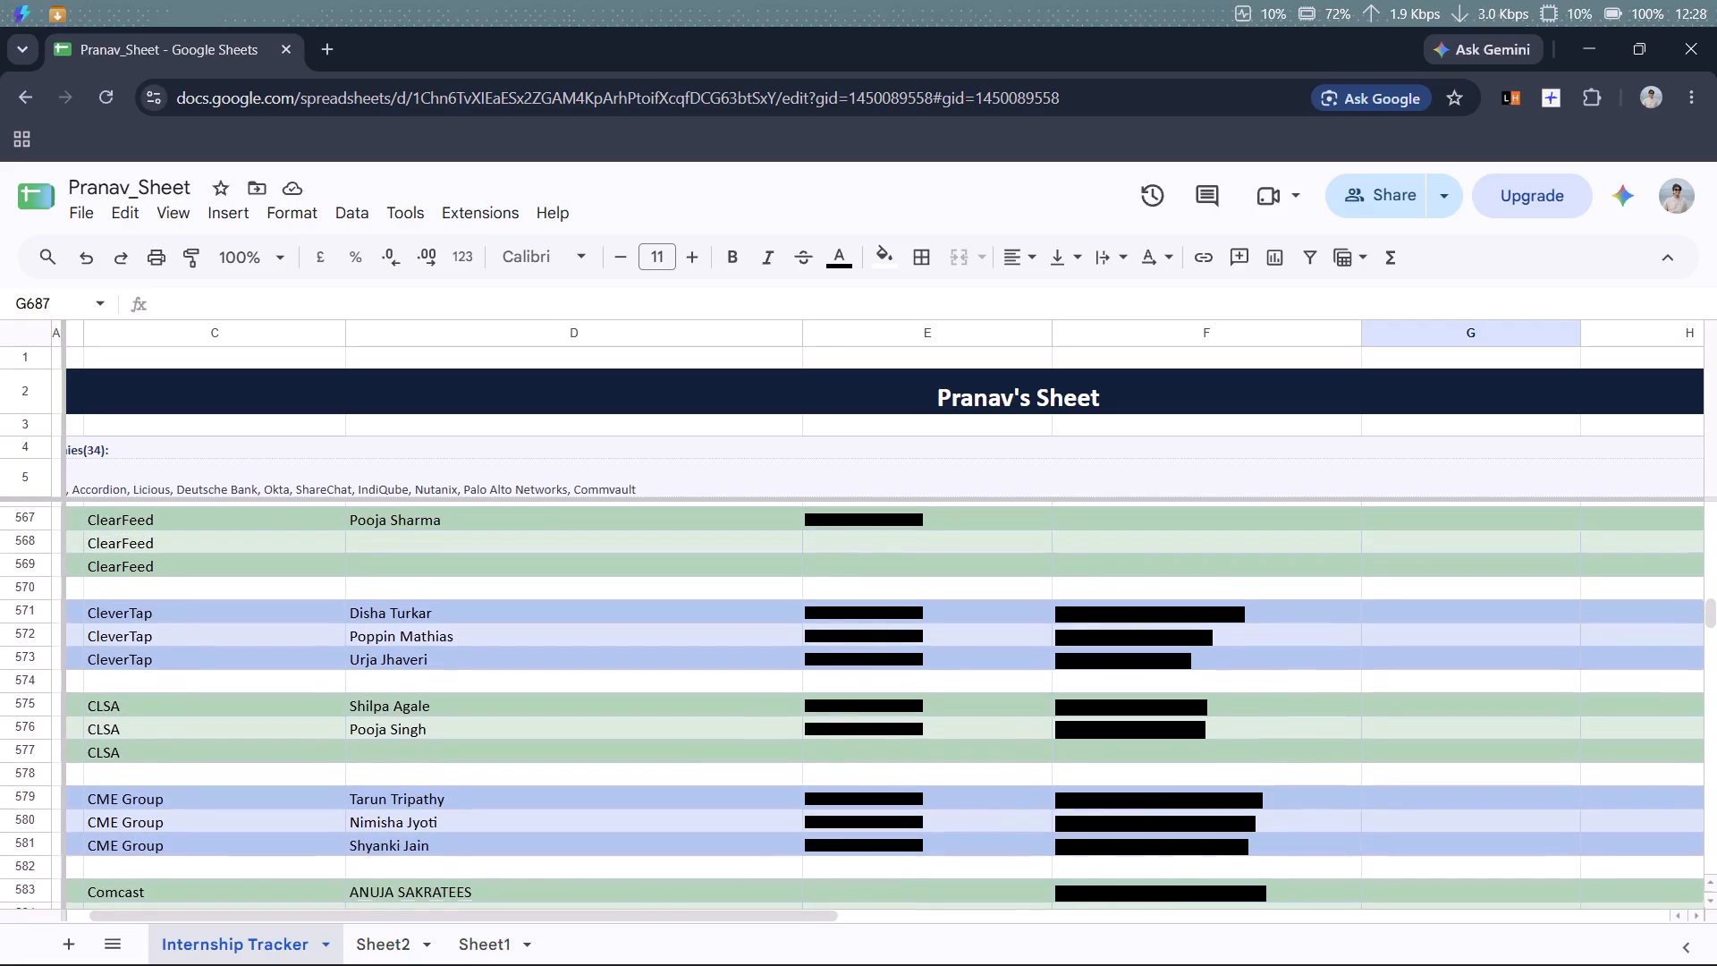
{"action": "scroll", "coordinate": [1187, 666], "scroll_direction": "up", "scroll_amount": 9}
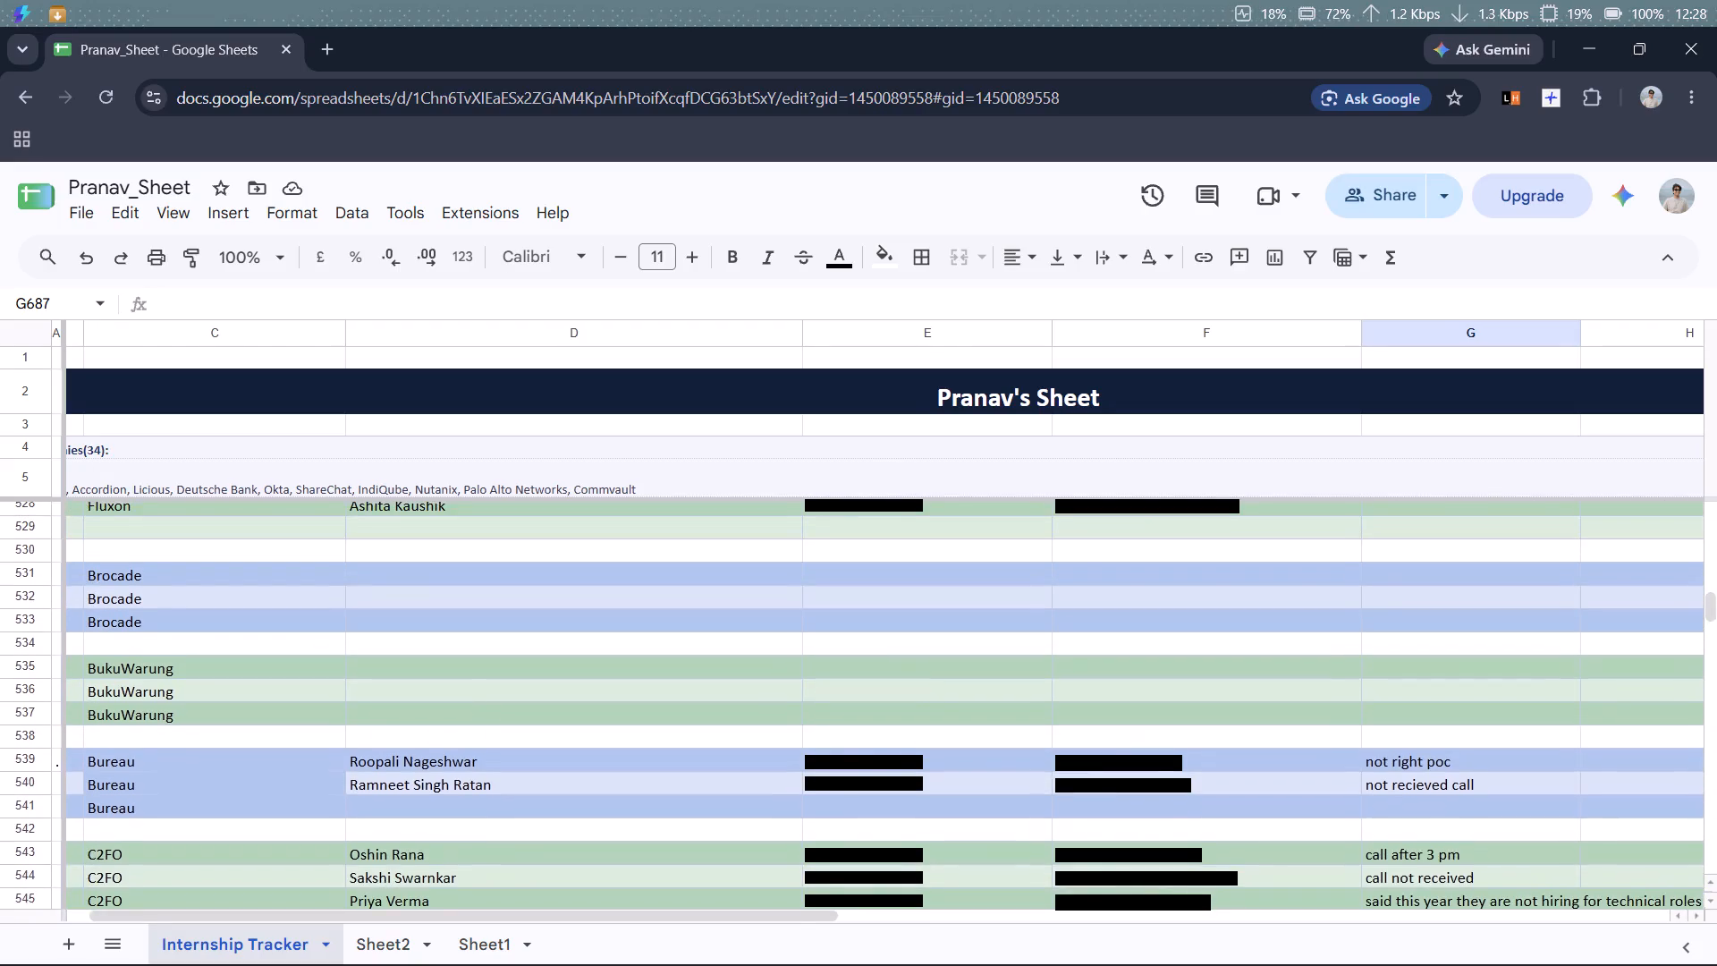
{"action": "scroll", "coordinate": [1187, 666], "scroll_direction": "up", "scroll_amount": 9}
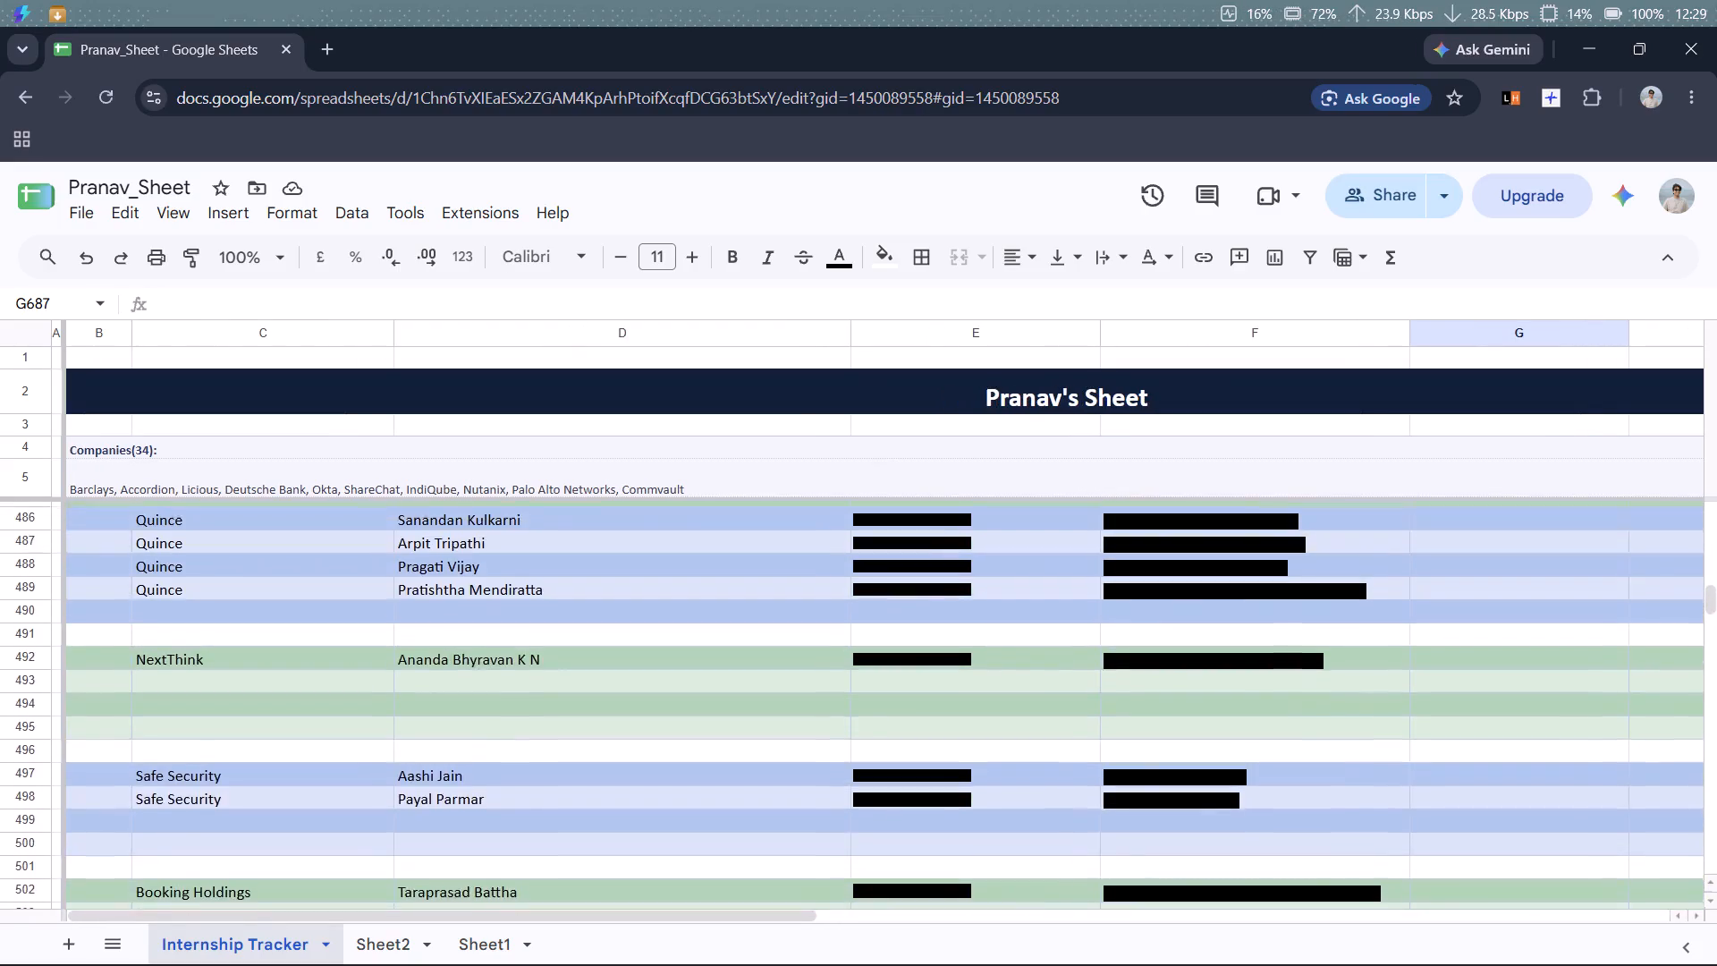
{"action": "scroll", "coordinate": [1187, 666], "scroll_direction": "up", "scroll_amount": 4}
{"action": "scroll", "coordinate": [1187, 666], "scroll_direction": "down", "scroll_amount": 3}
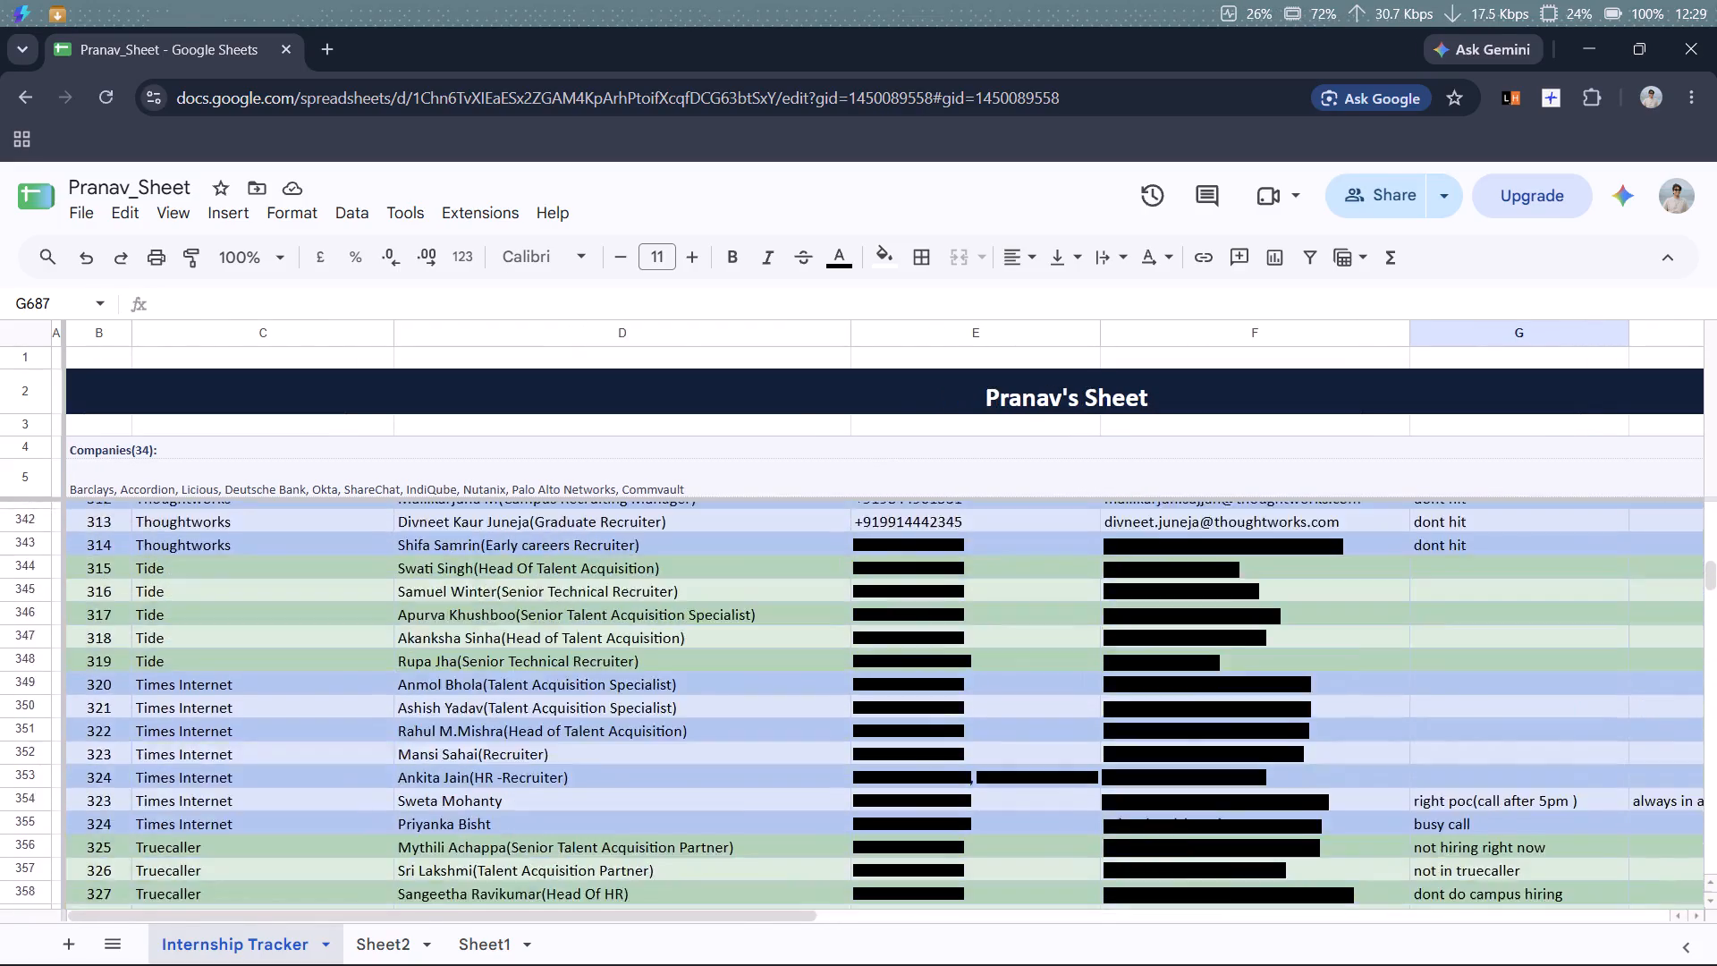
{"action": "scroll", "coordinate": [1187, 666], "scroll_direction": "down", "scroll_amount": 6}
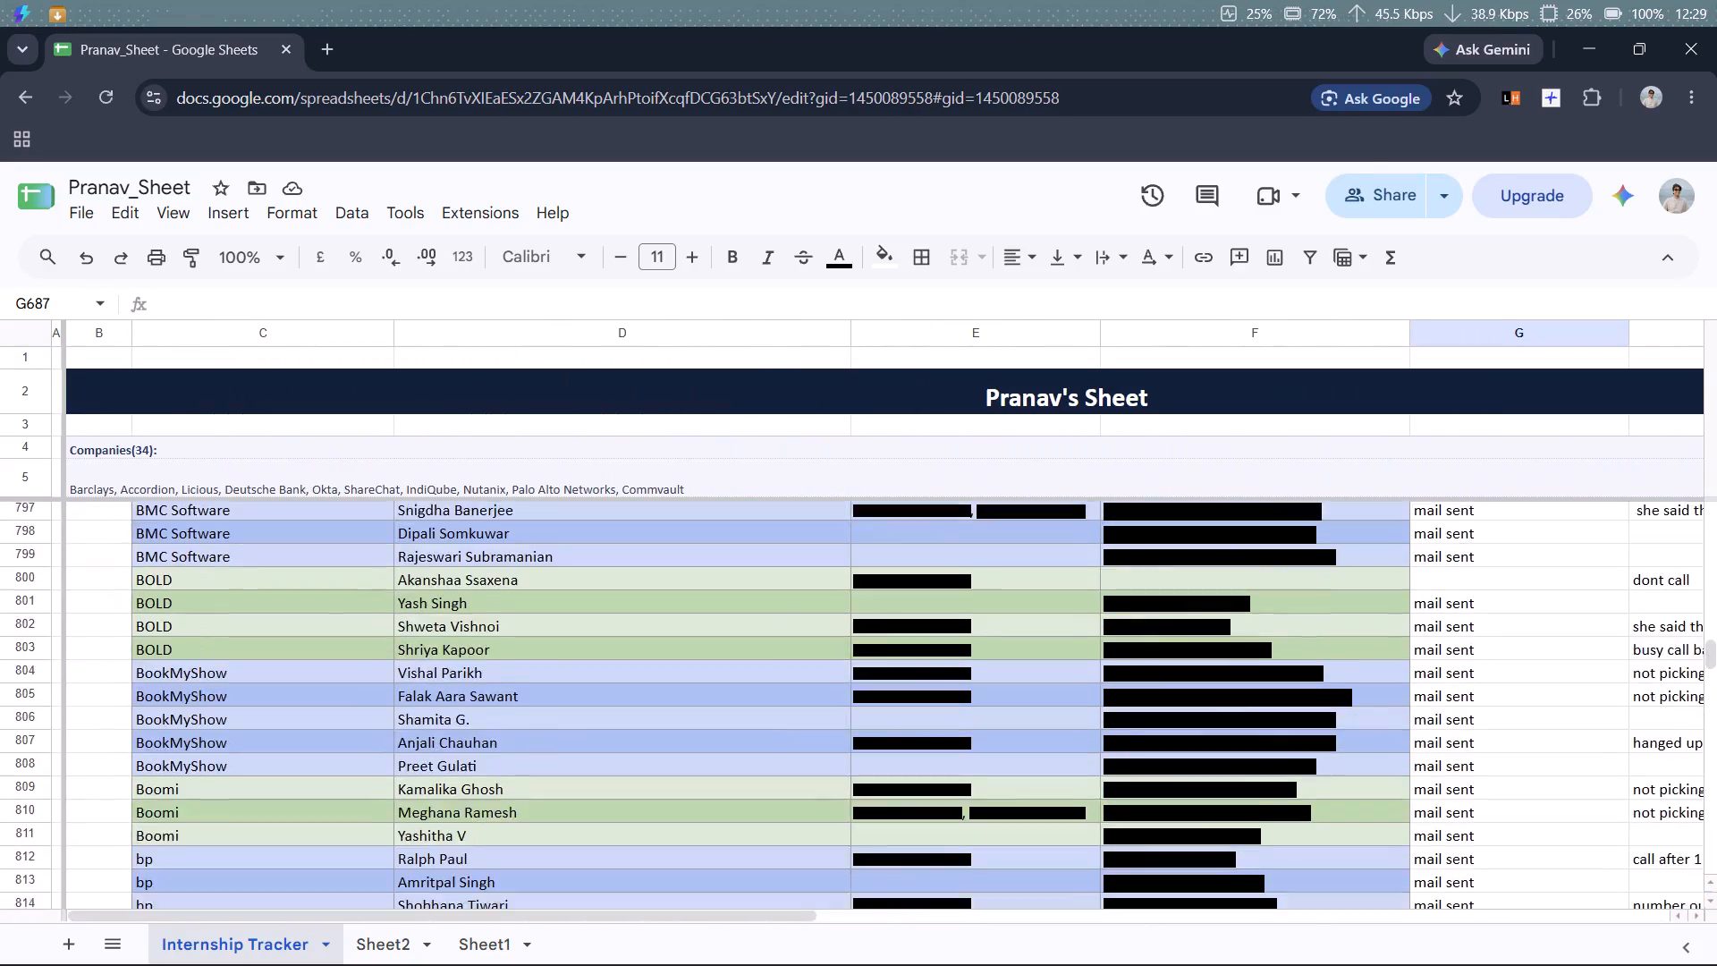
{"action": "scroll", "coordinate": [1187, 666], "scroll_direction": "down", "scroll_amount": 3}
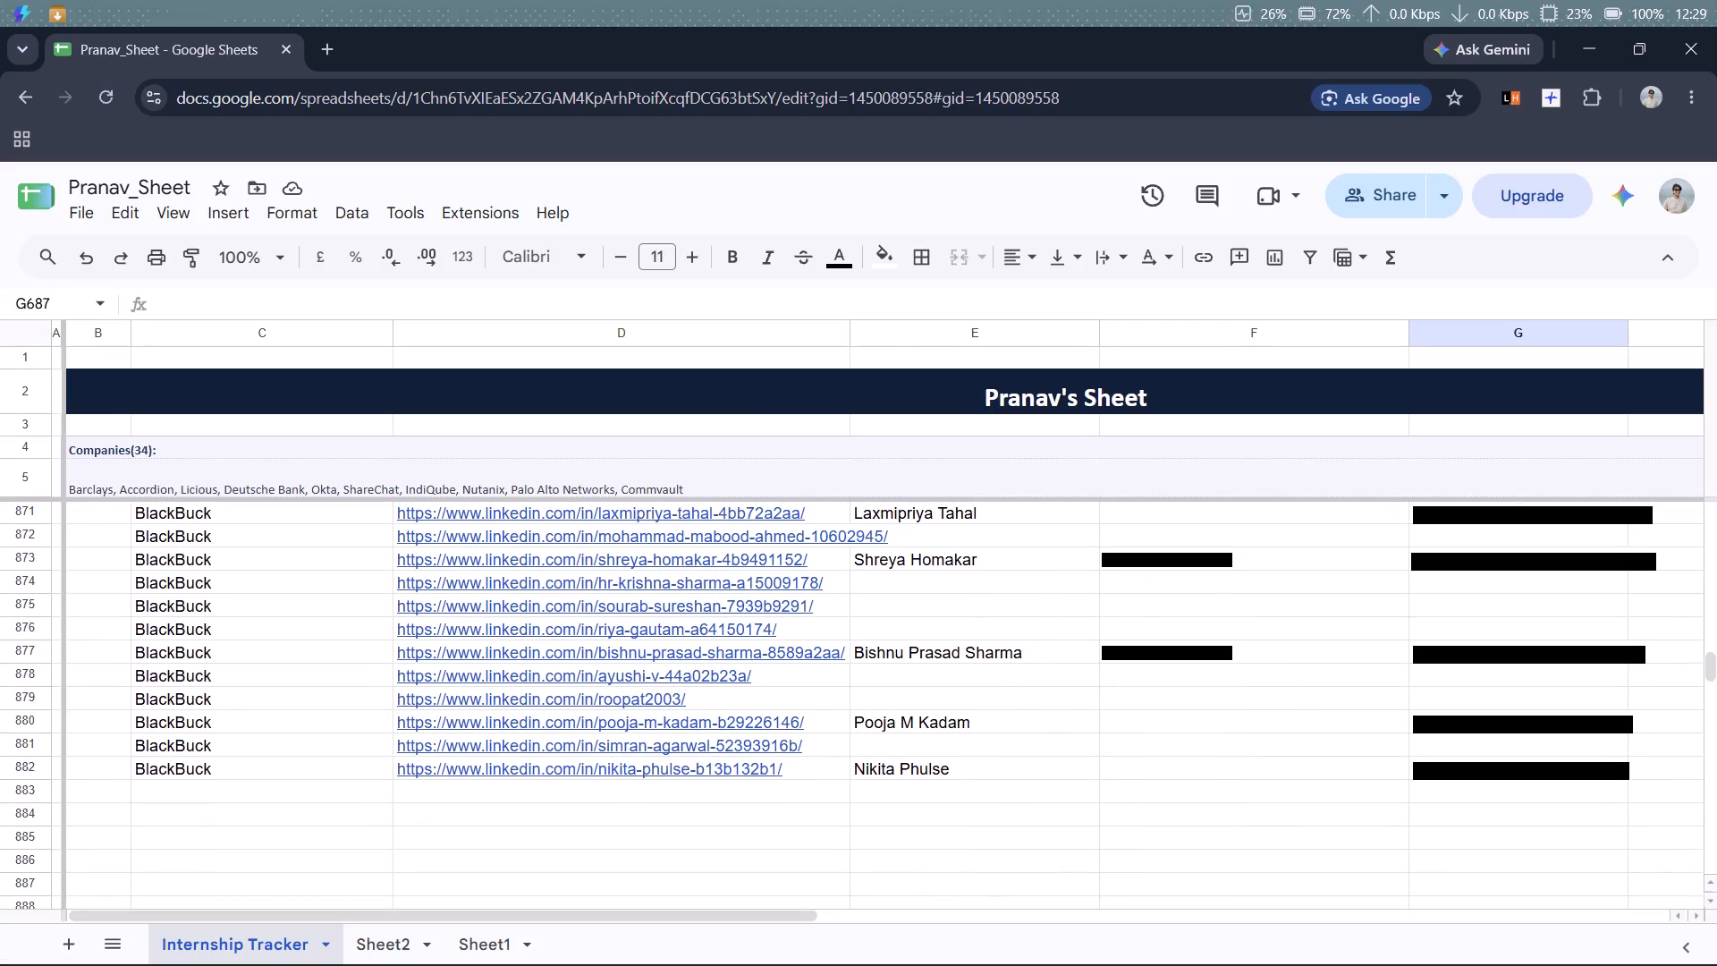
Look through the LinkedIn-linked contacts from BlackBuck row 882 up through Bizongo, BiteSpeed, Birdeye, Bimaplan and Bijnis to Barracuda row 827.
{"action": "scroll", "coordinate": [1187, 666], "scroll_direction": "up", "scroll_amount": 5}
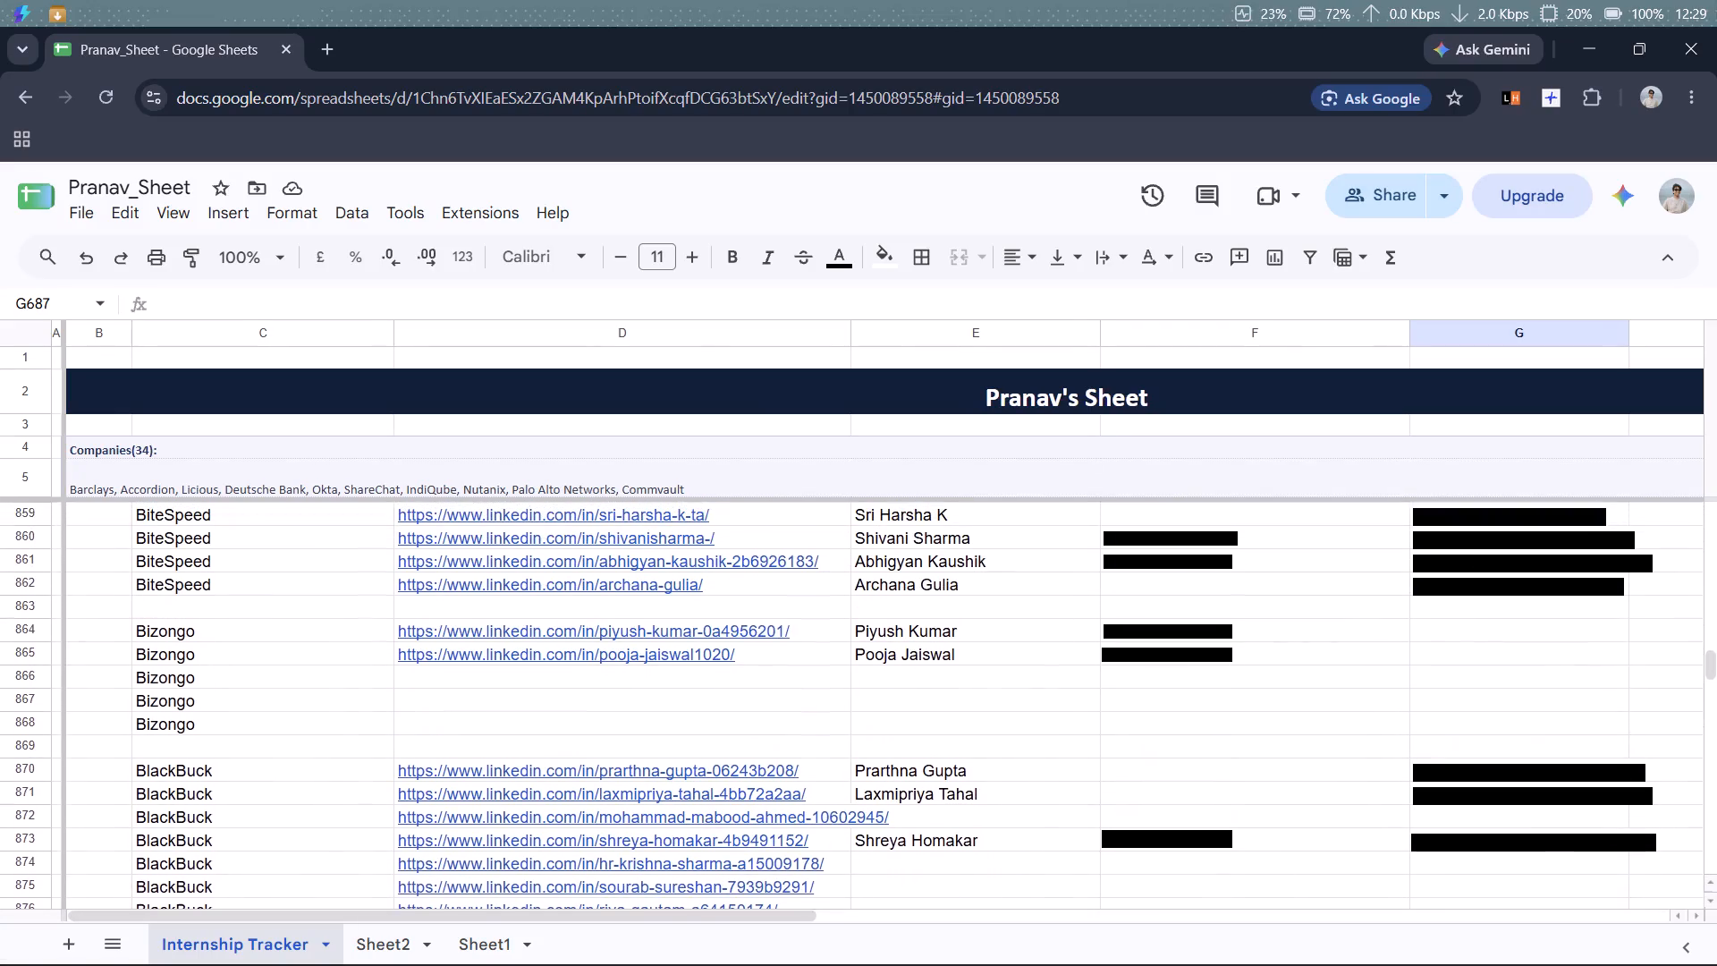
{"action": "scroll", "coordinate": [1187, 666], "scroll_direction": "up", "scroll_amount": 2}
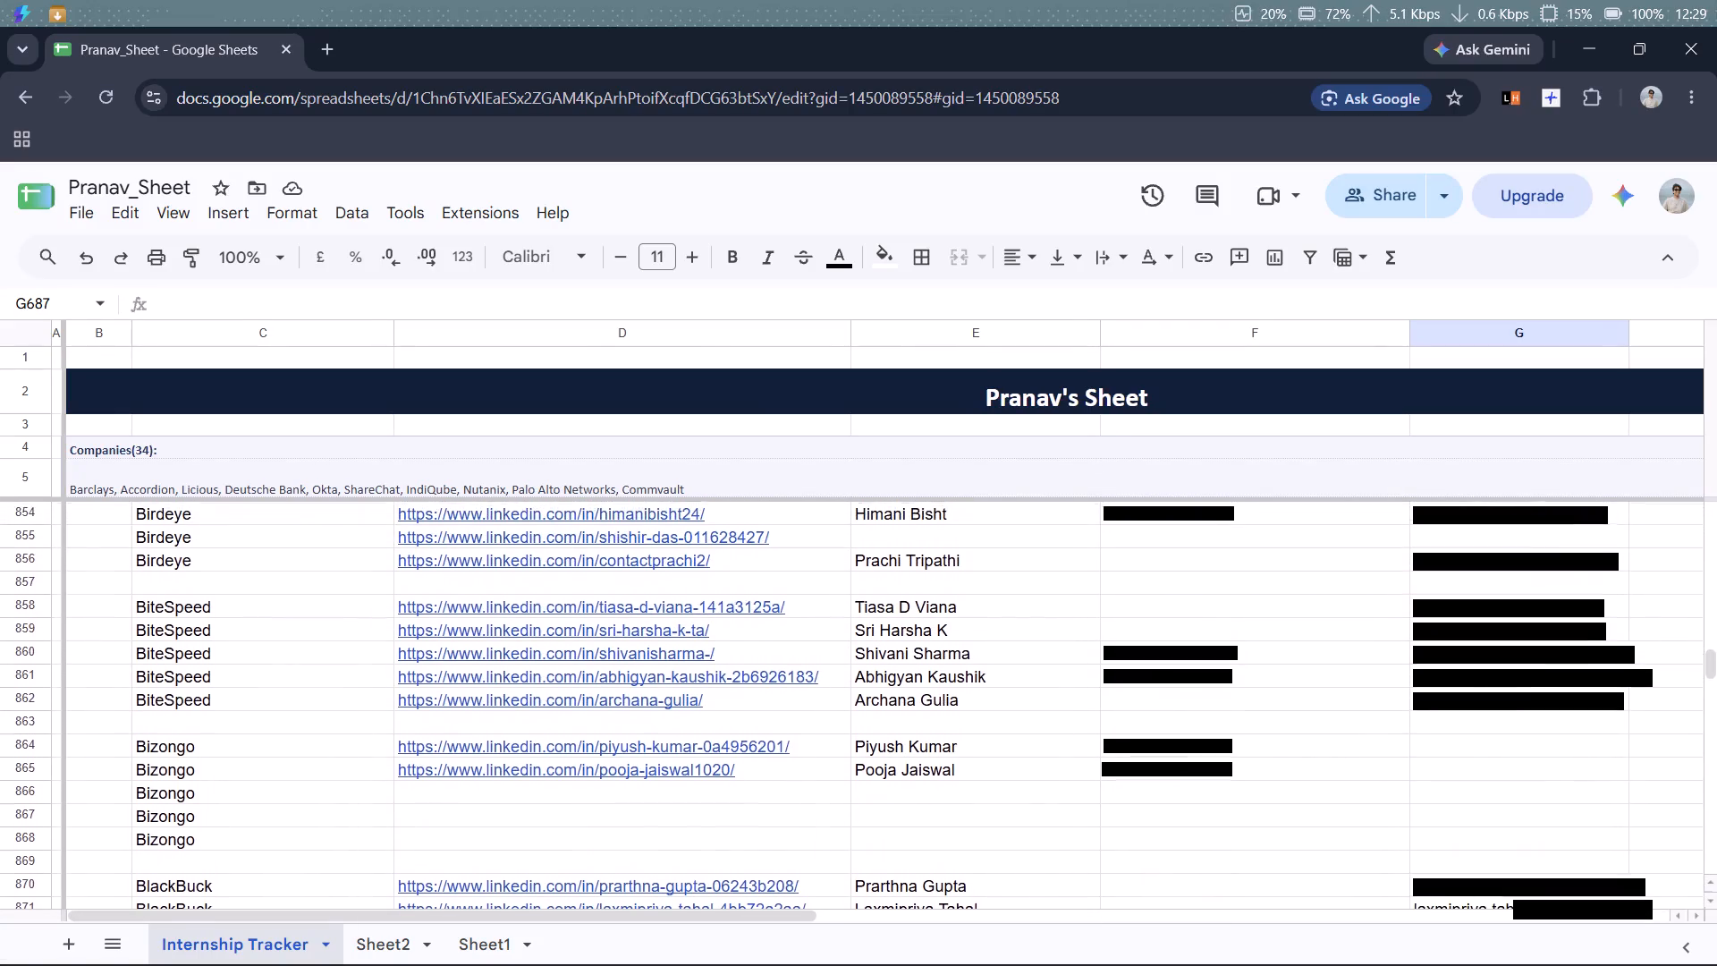
{"action": "scroll", "coordinate": [1187, 666], "scroll_direction": "up", "scroll_amount": 2}
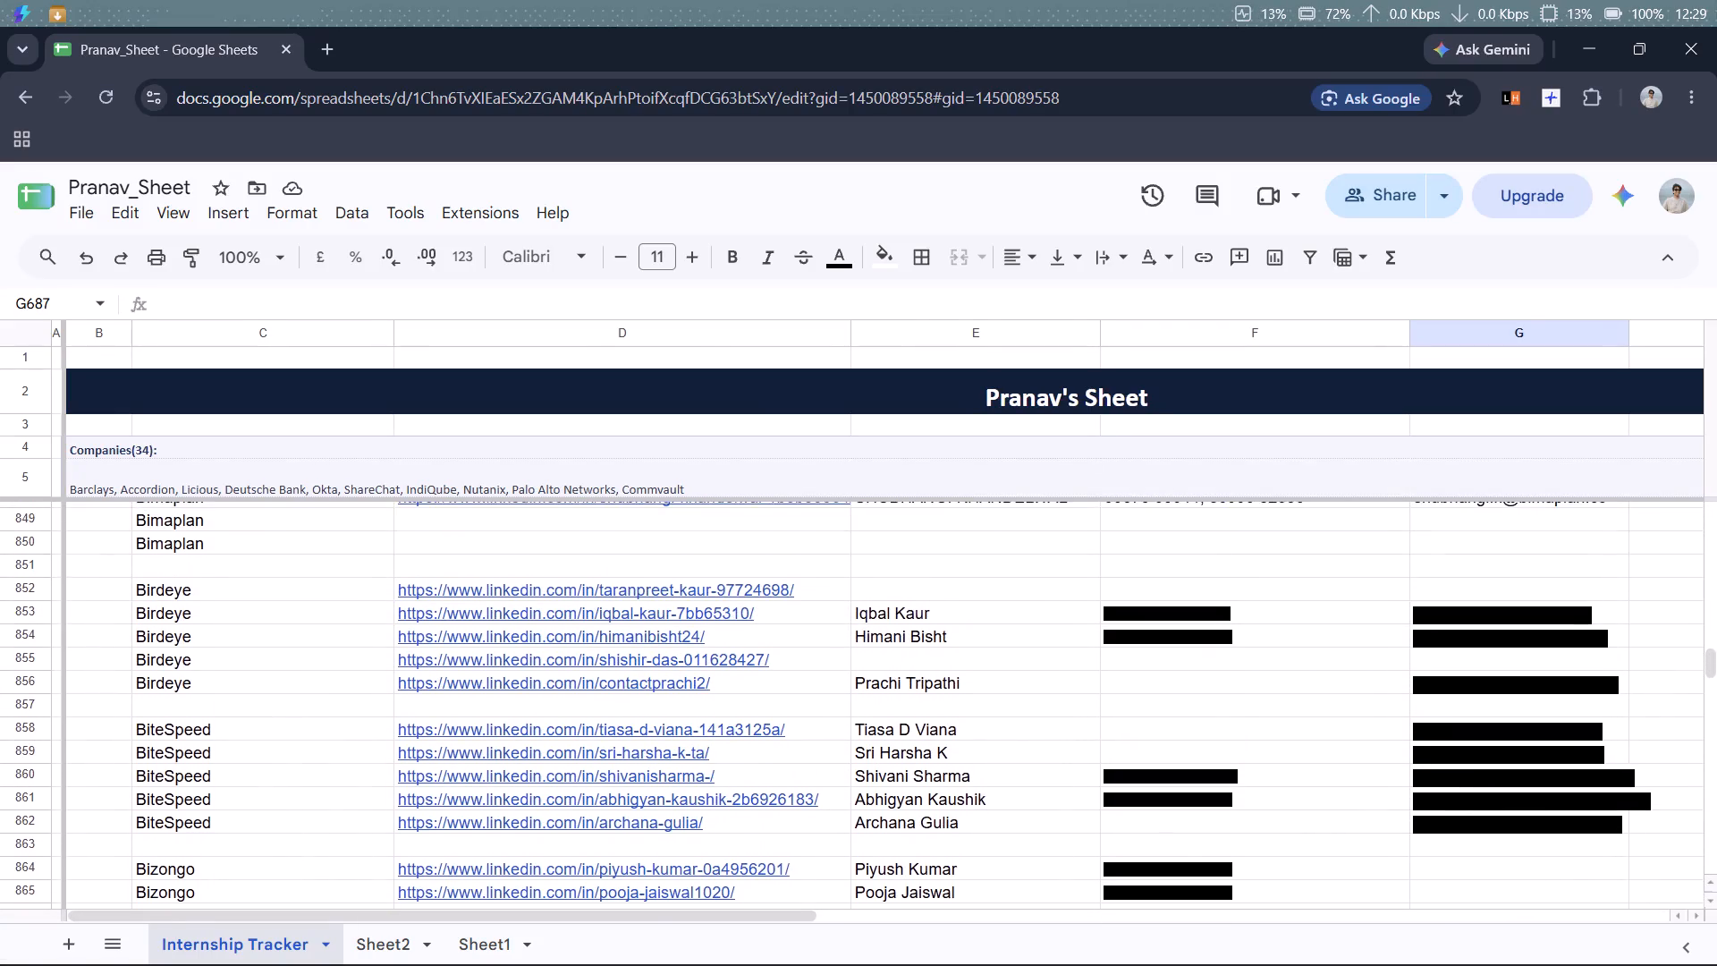
{"action": "scroll", "coordinate": [1187, 666], "scroll_direction": "up", "scroll_amount": 3}
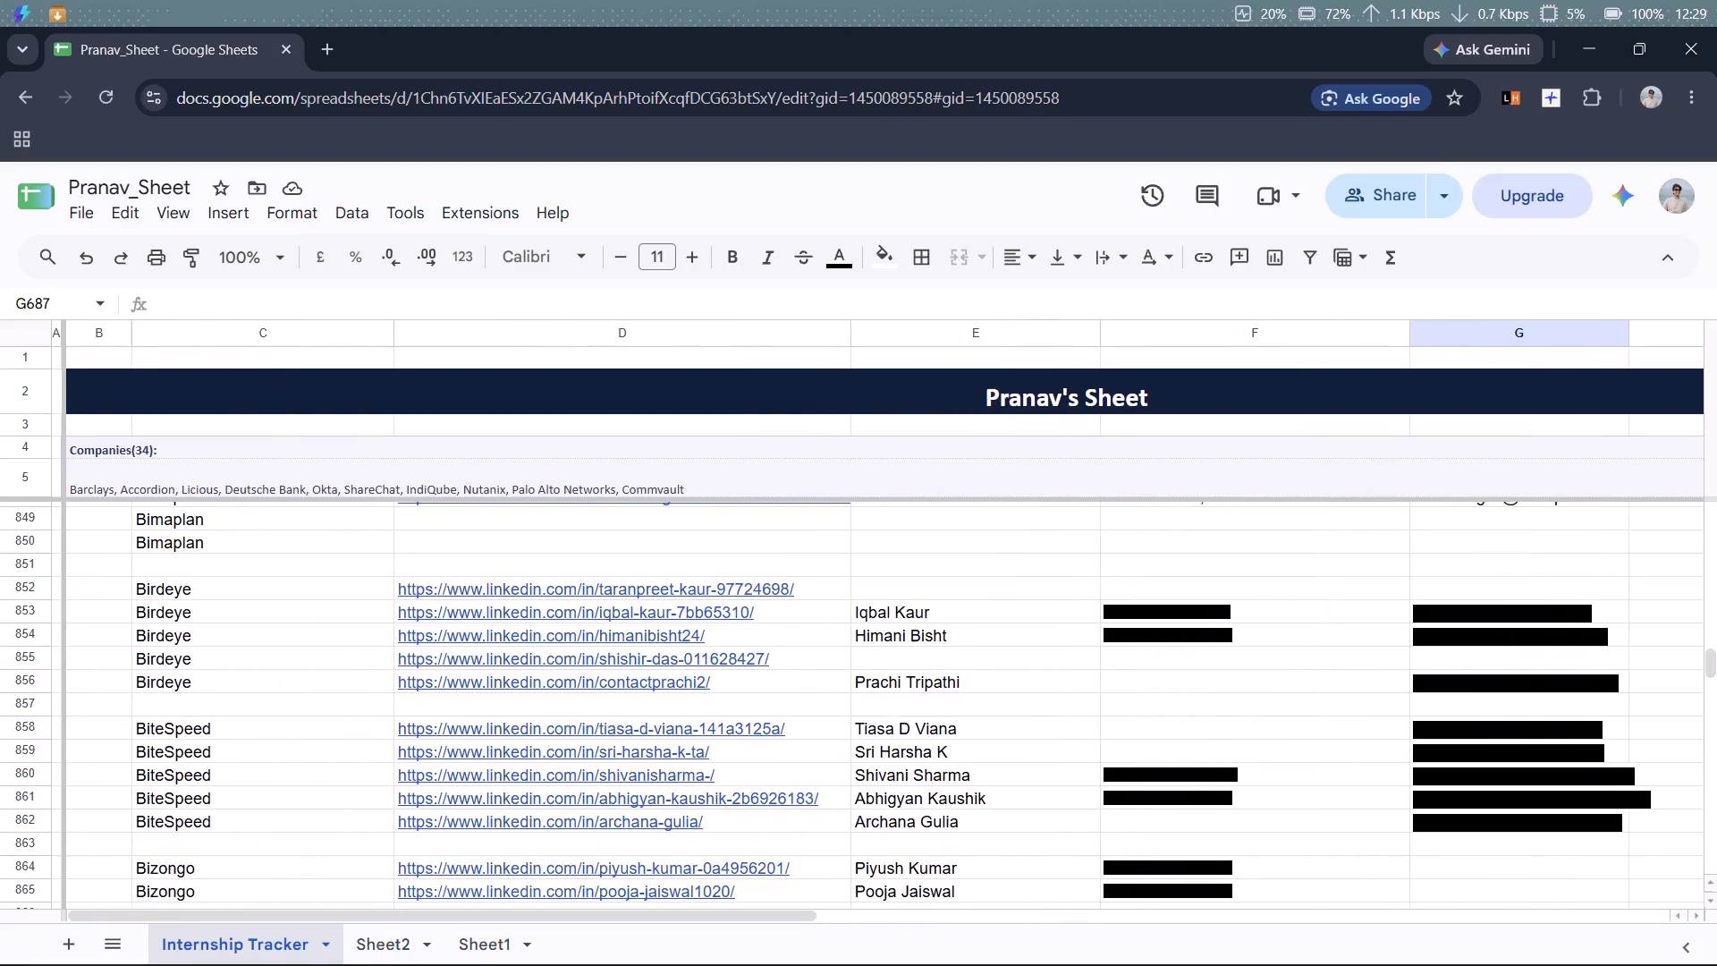
{"action": "scroll", "coordinate": [1187, 666], "scroll_direction": "up", "scroll_amount": 2}
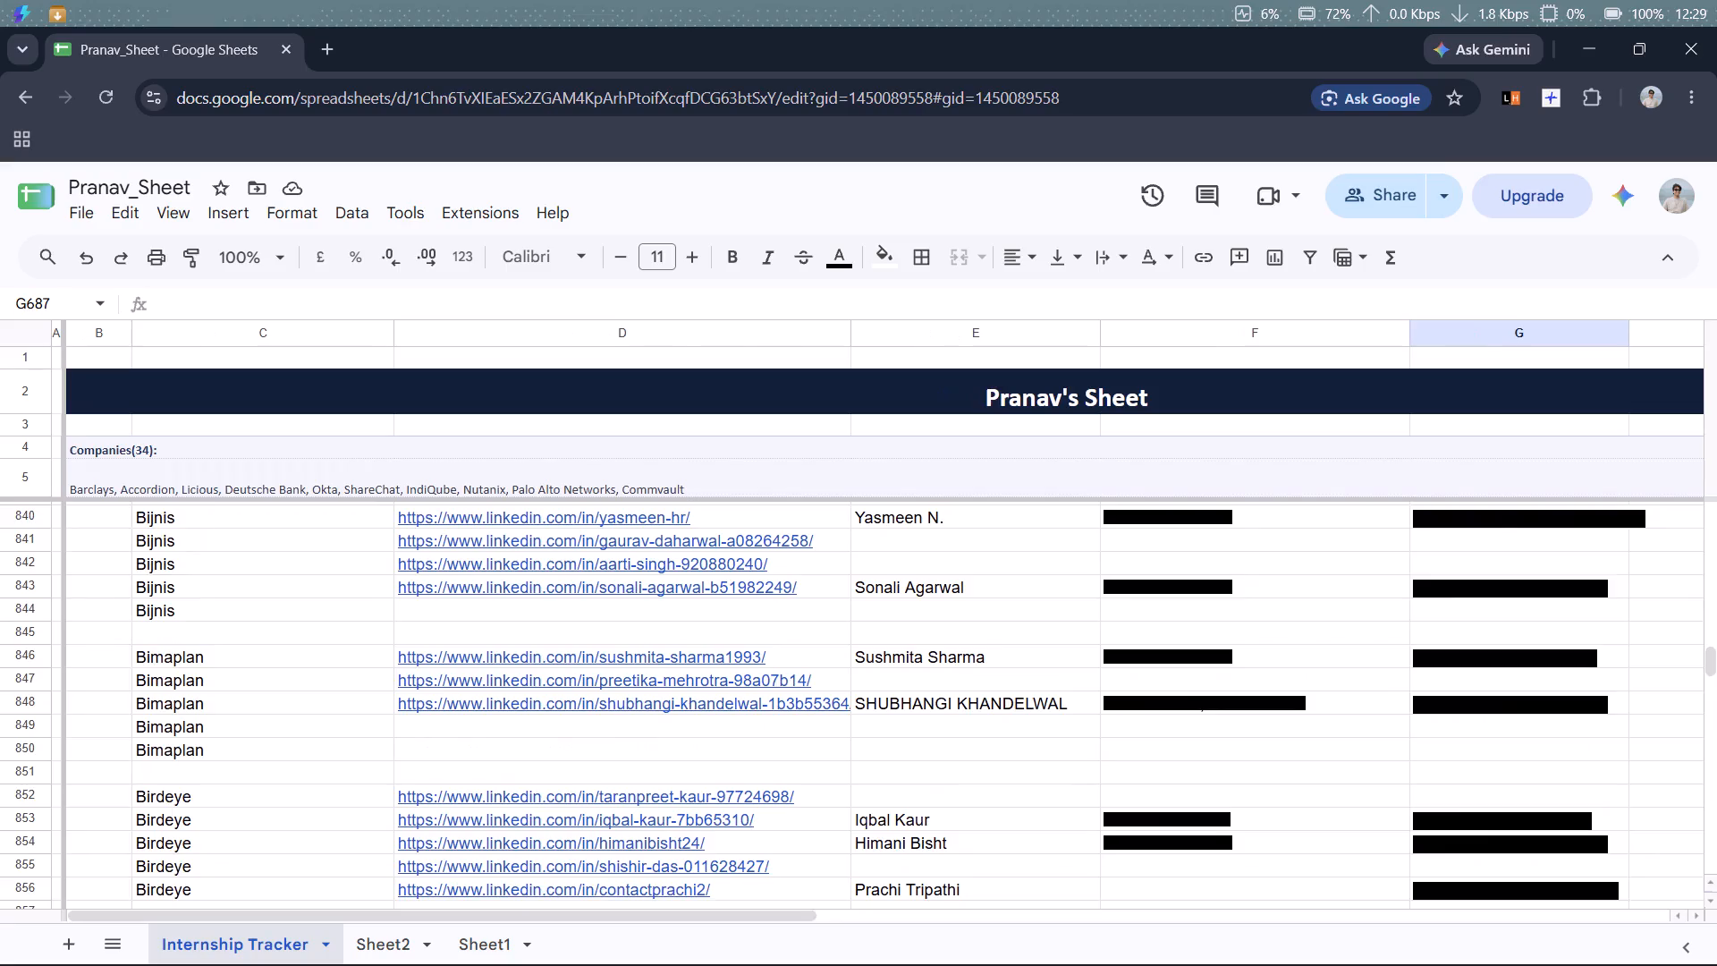
{"action": "scroll", "coordinate": [1187, 666], "scroll_direction": "up", "scroll_amount": 1}
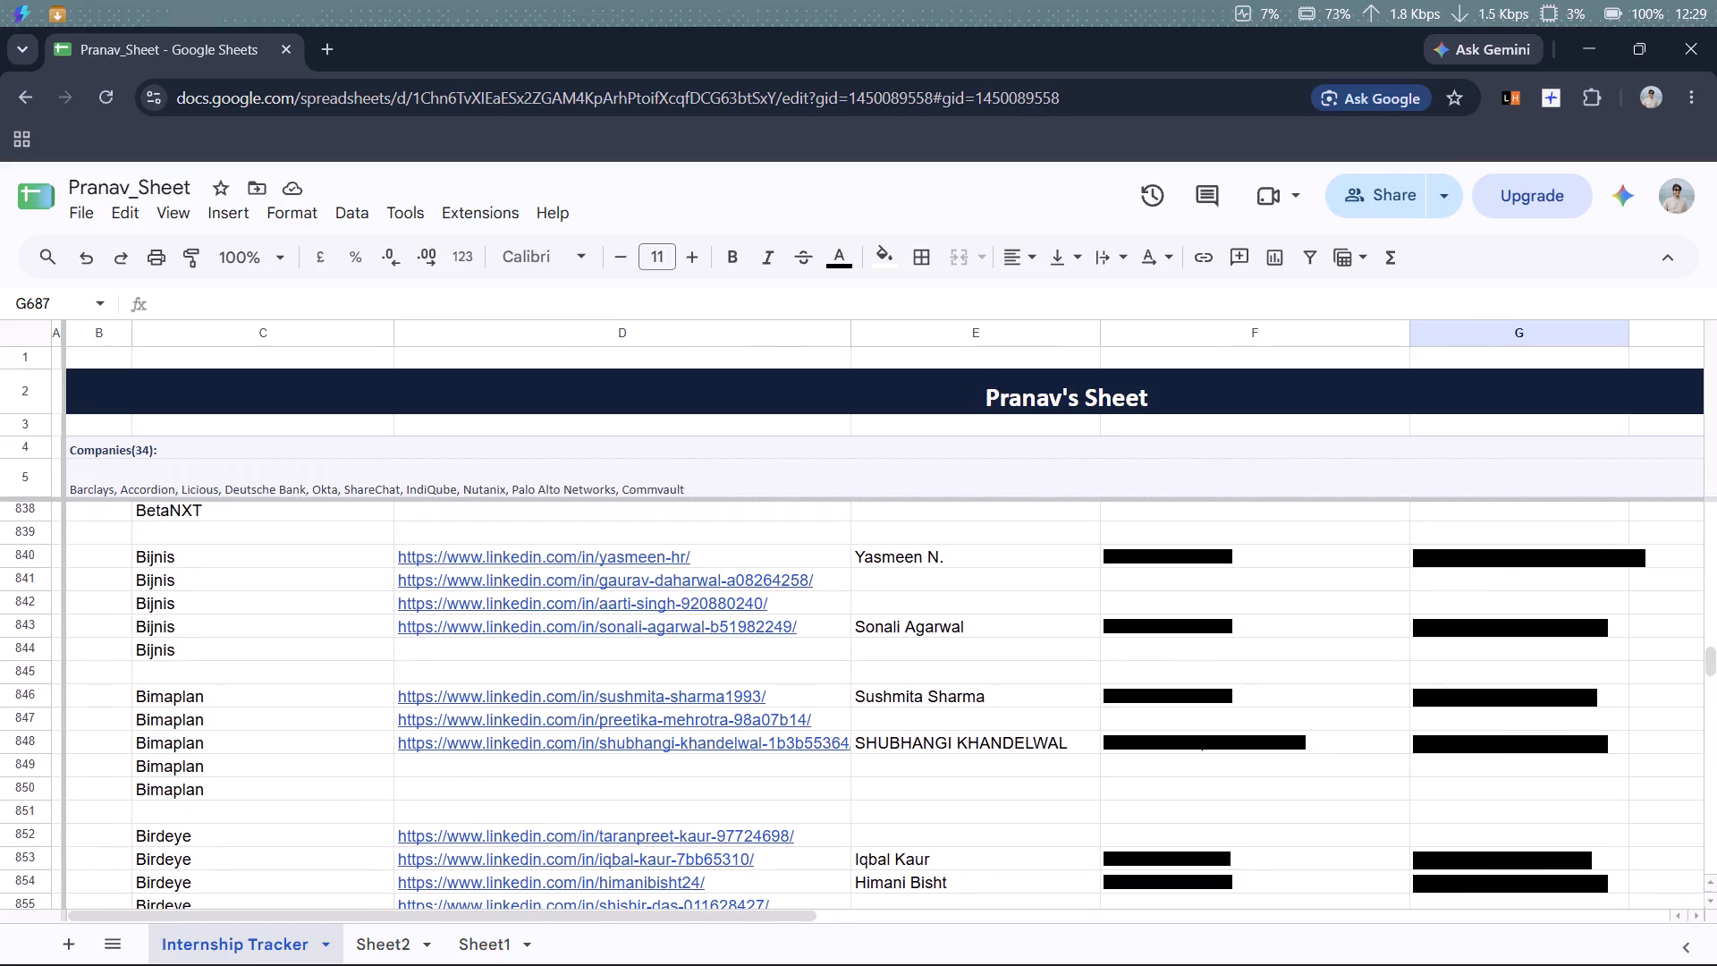
{"action": "scroll", "coordinate": [1187, 666], "scroll_direction": "up", "scroll_amount": 2}
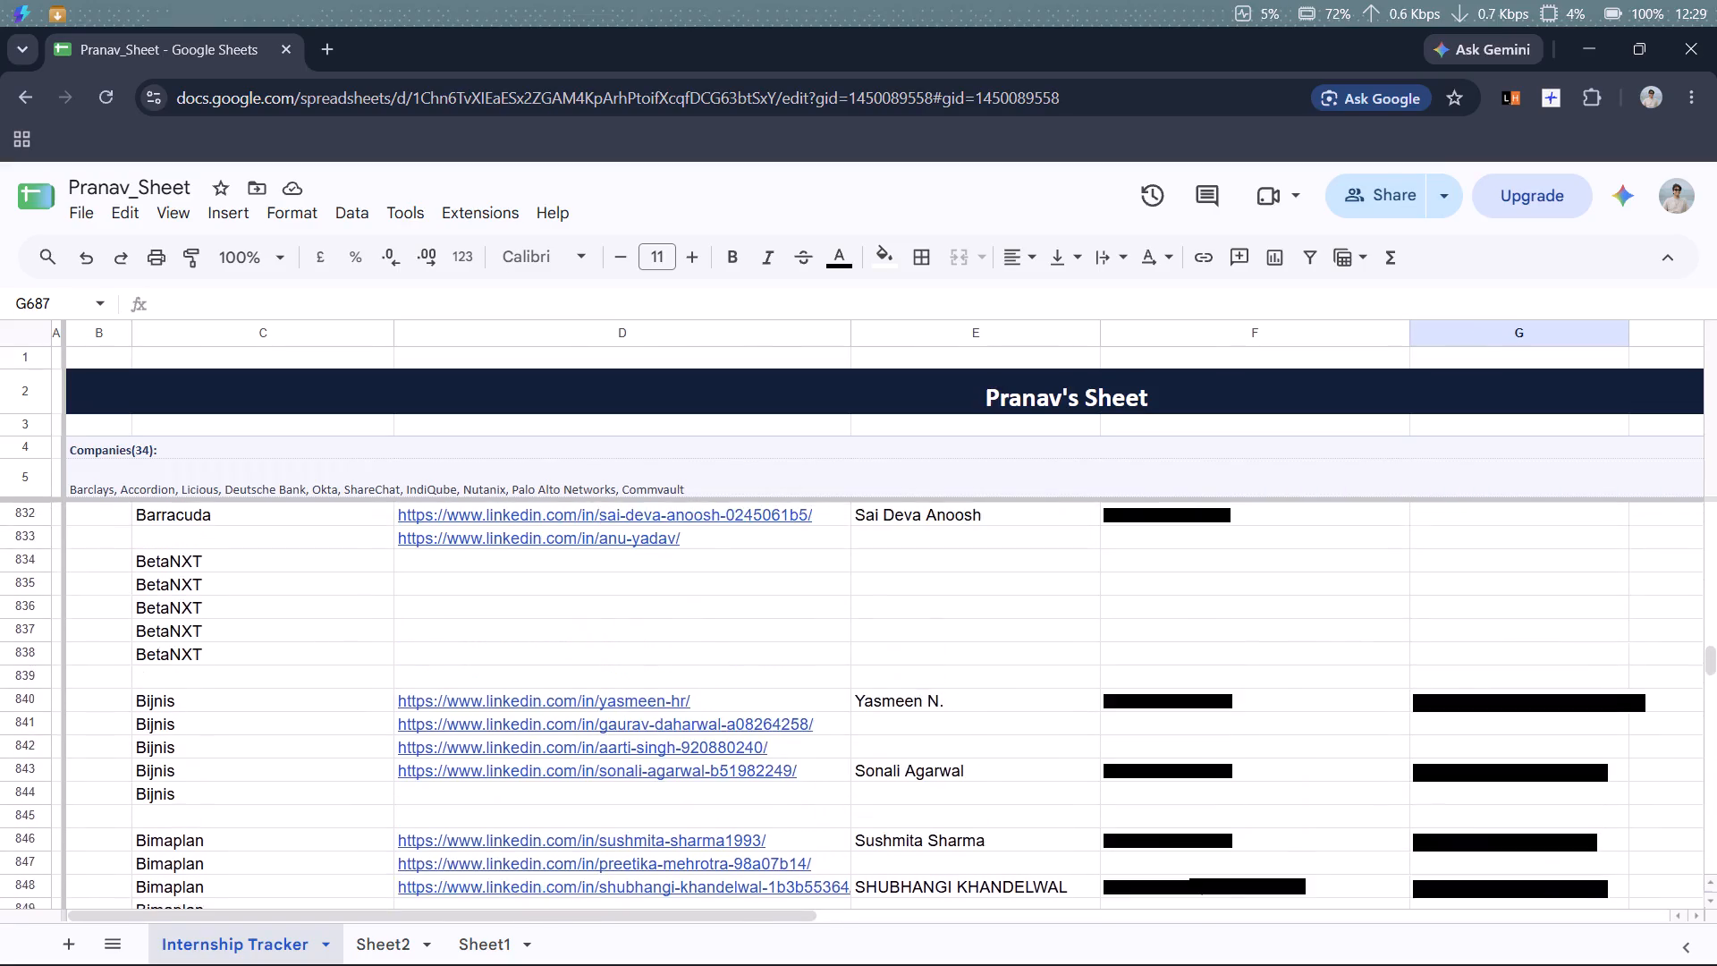
{"action": "scroll", "coordinate": [1187, 666], "scroll_direction": "up", "scroll_amount": 3}
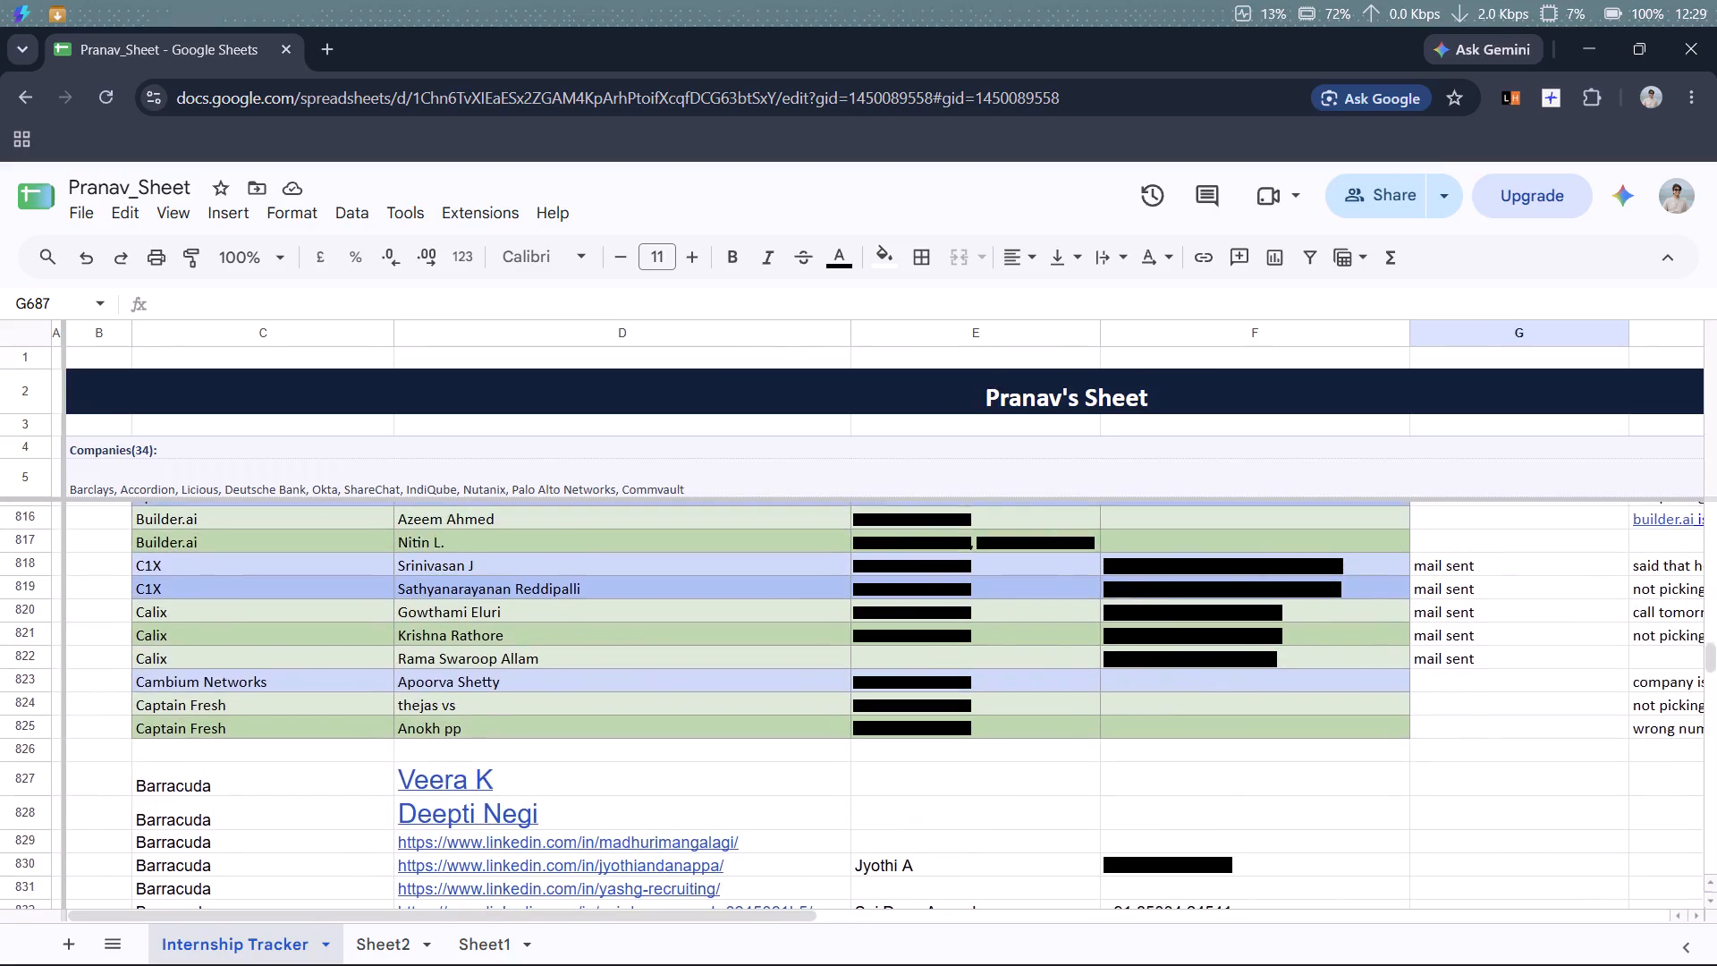
Look through the mailed contacts from Calix up to BlackBuck, and check the email addresses of the BlackBuck contacts in rows 789 to 794.
{"action": "scroll", "coordinate": [1187, 666], "scroll_direction": "up", "scroll_amount": 2}
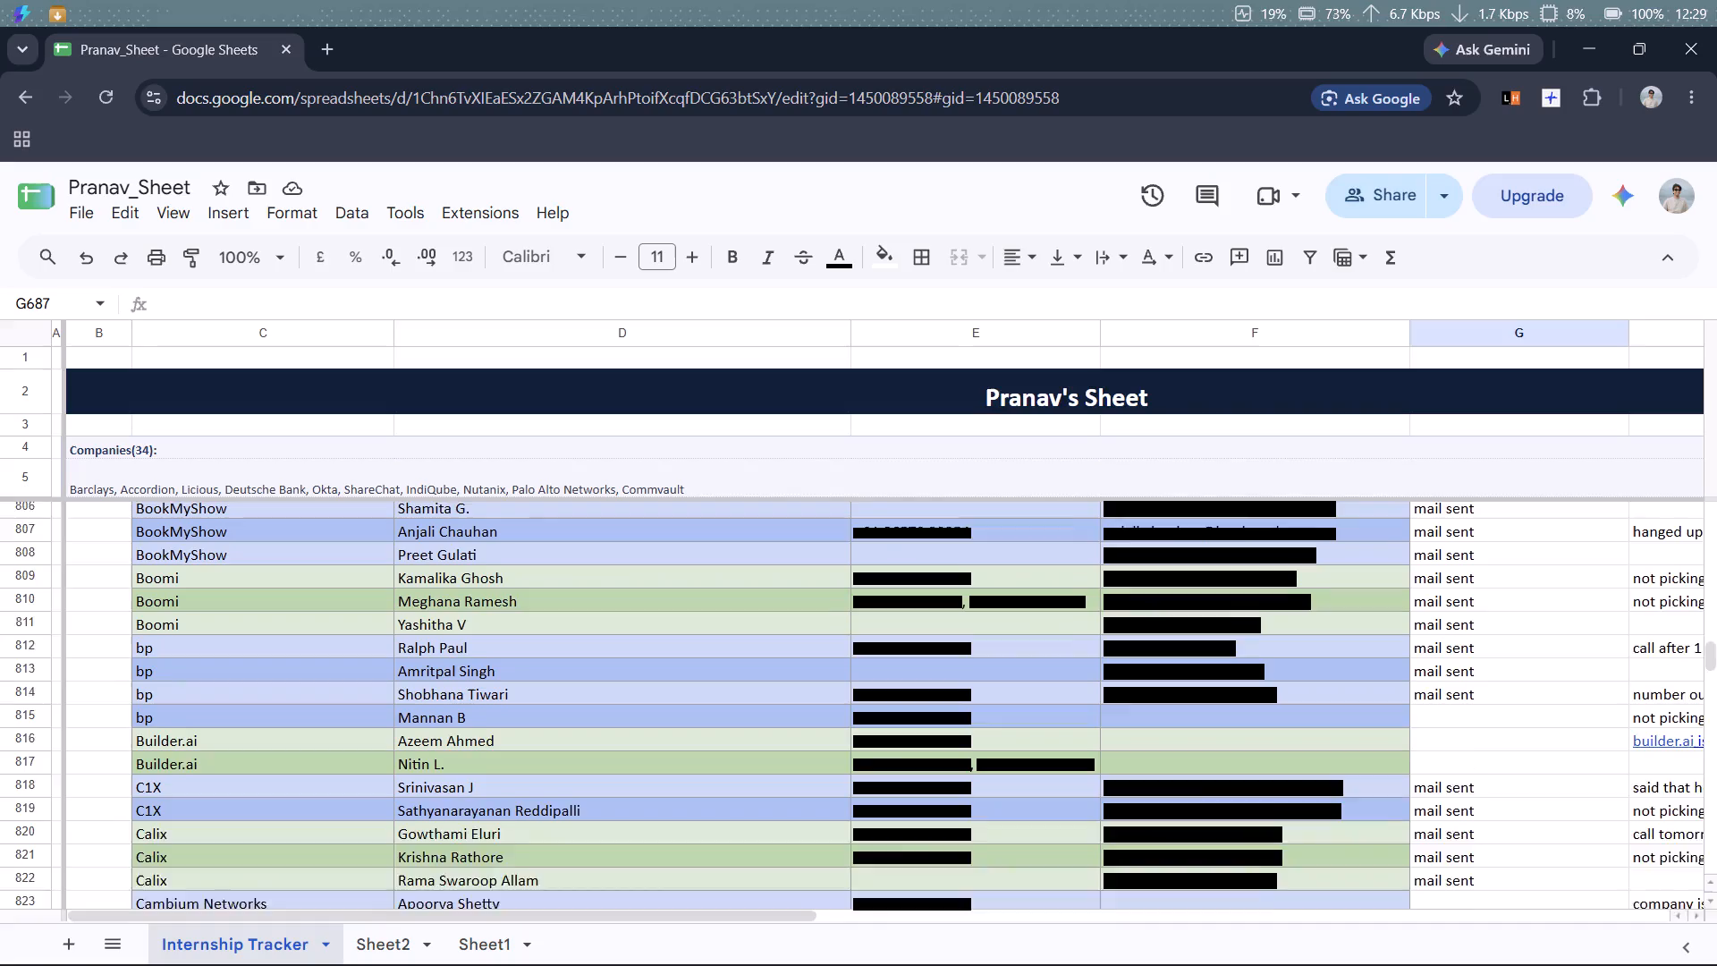
{"action": "scroll", "coordinate": [1187, 666], "scroll_direction": "up", "scroll_amount": 2}
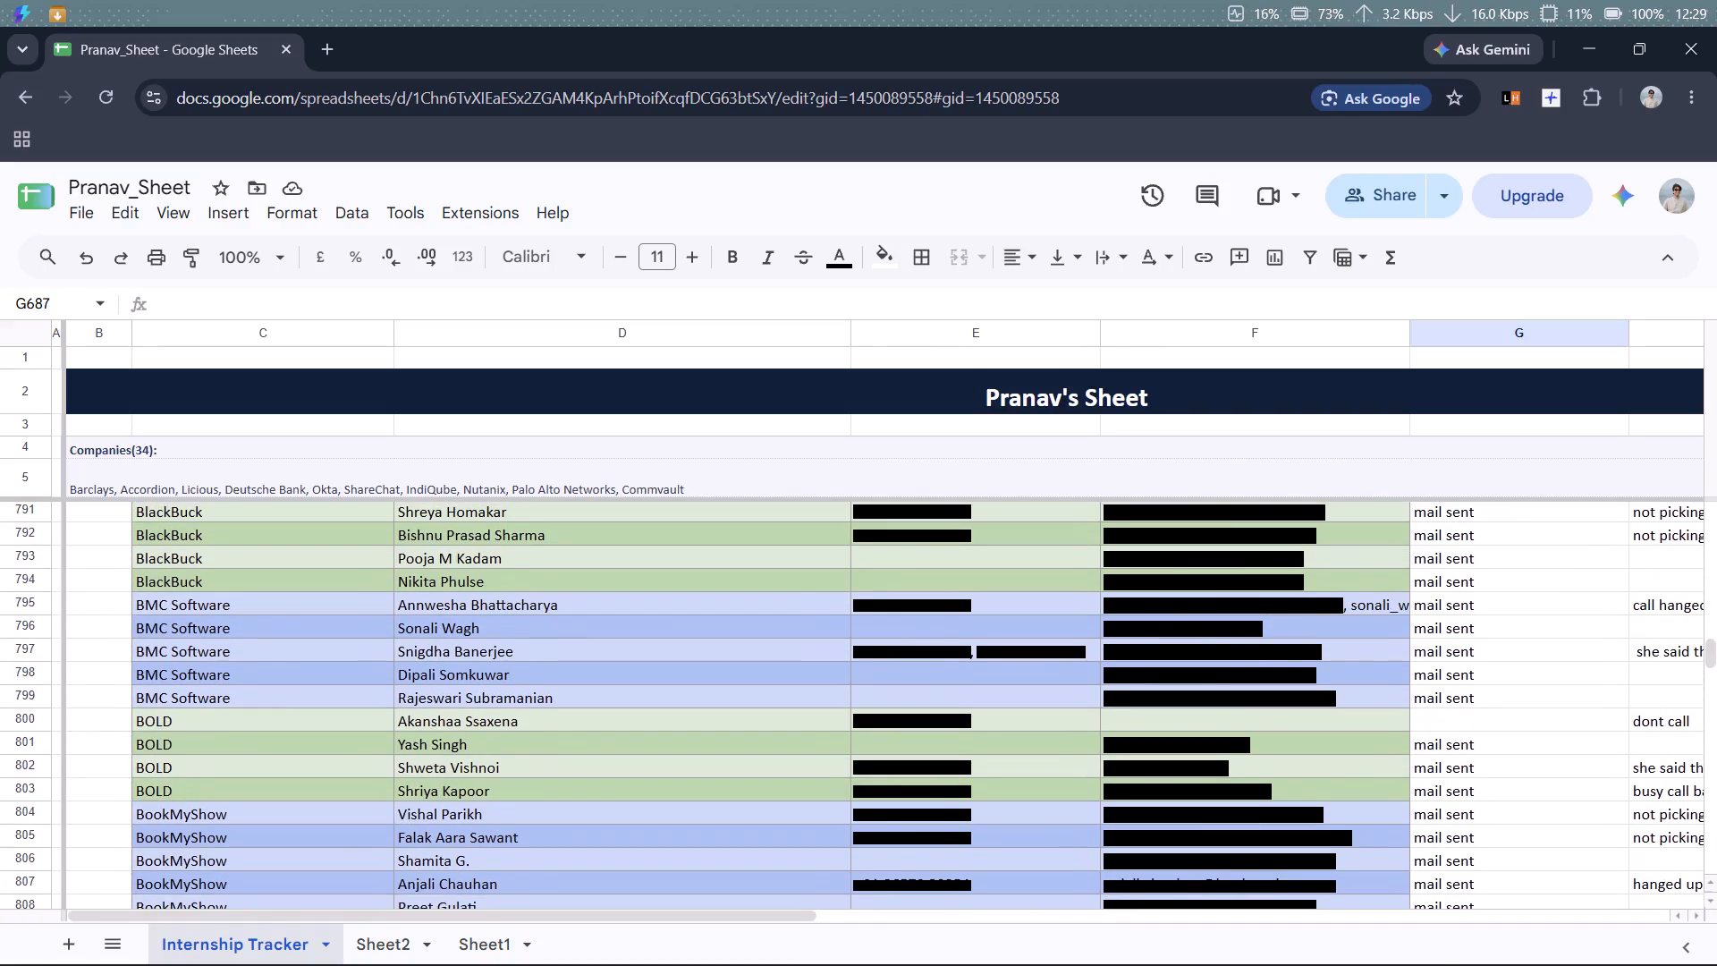
{"action": "scroll", "coordinate": [1187, 666], "scroll_direction": "up", "scroll_amount": 3}
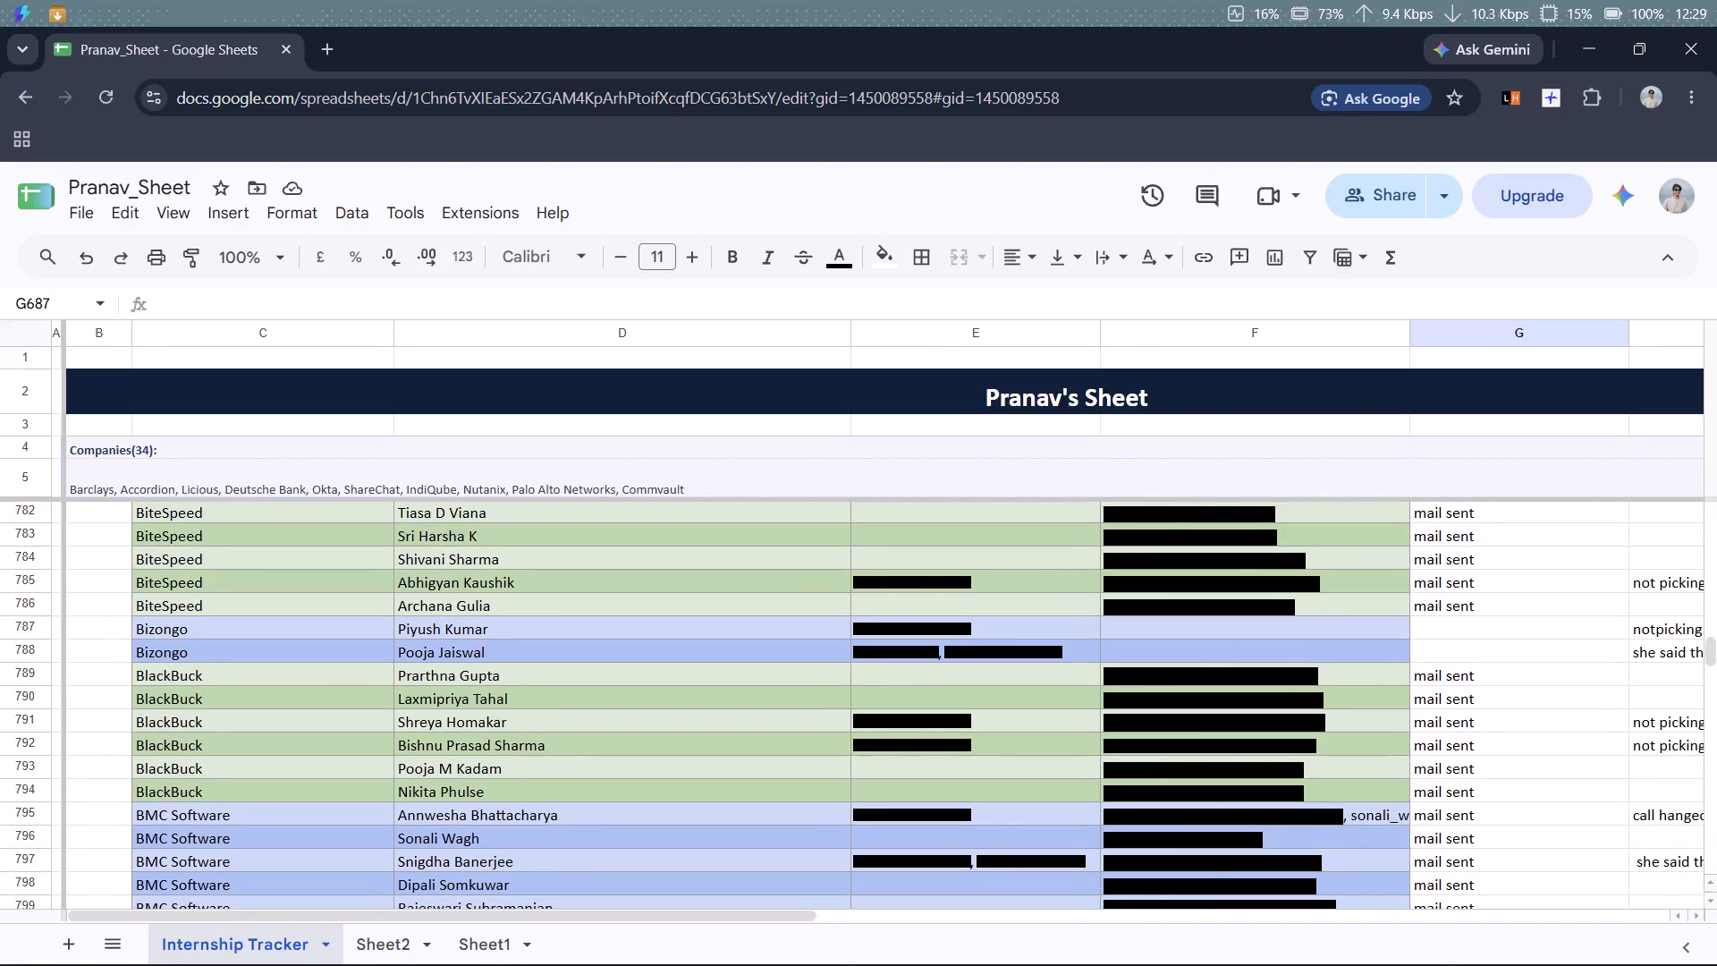
{"action": "left_click", "coordinate": [1120, 678]}
{"action": "left_click", "coordinate": [1126, 699]}
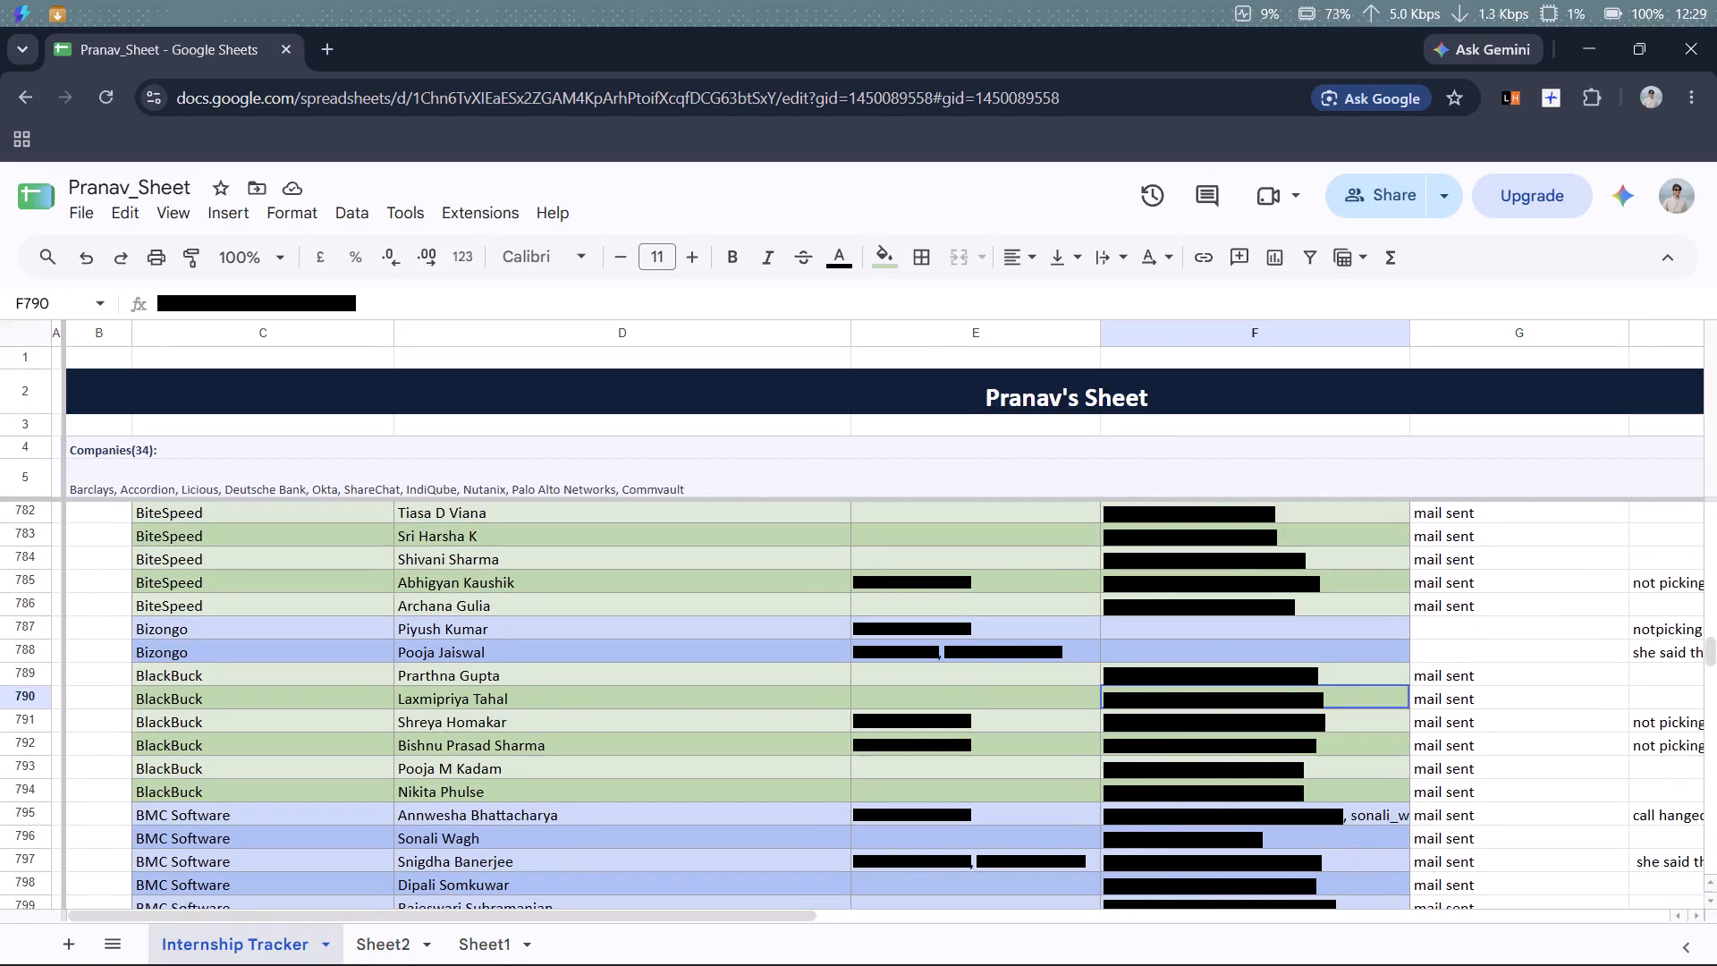
{"action": "left_click", "coordinate": [1135, 736]}
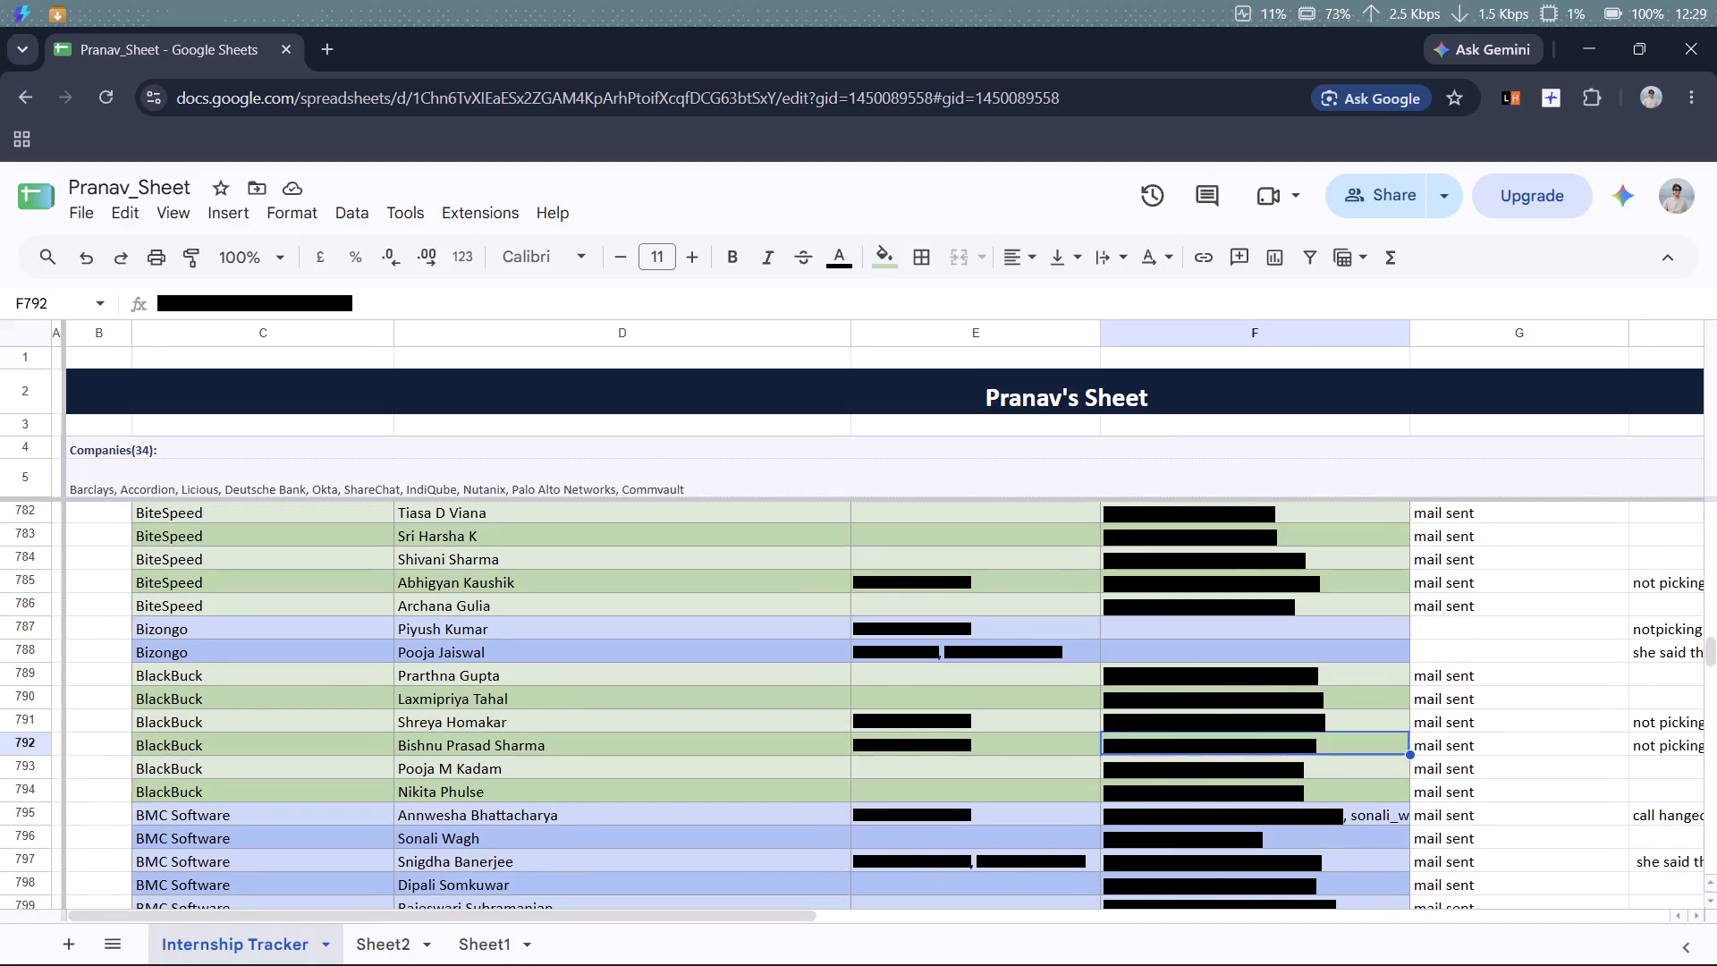
{"action": "left_click", "coordinate": [1142, 770]}
{"action": "left_click", "coordinate": [1140, 787]}
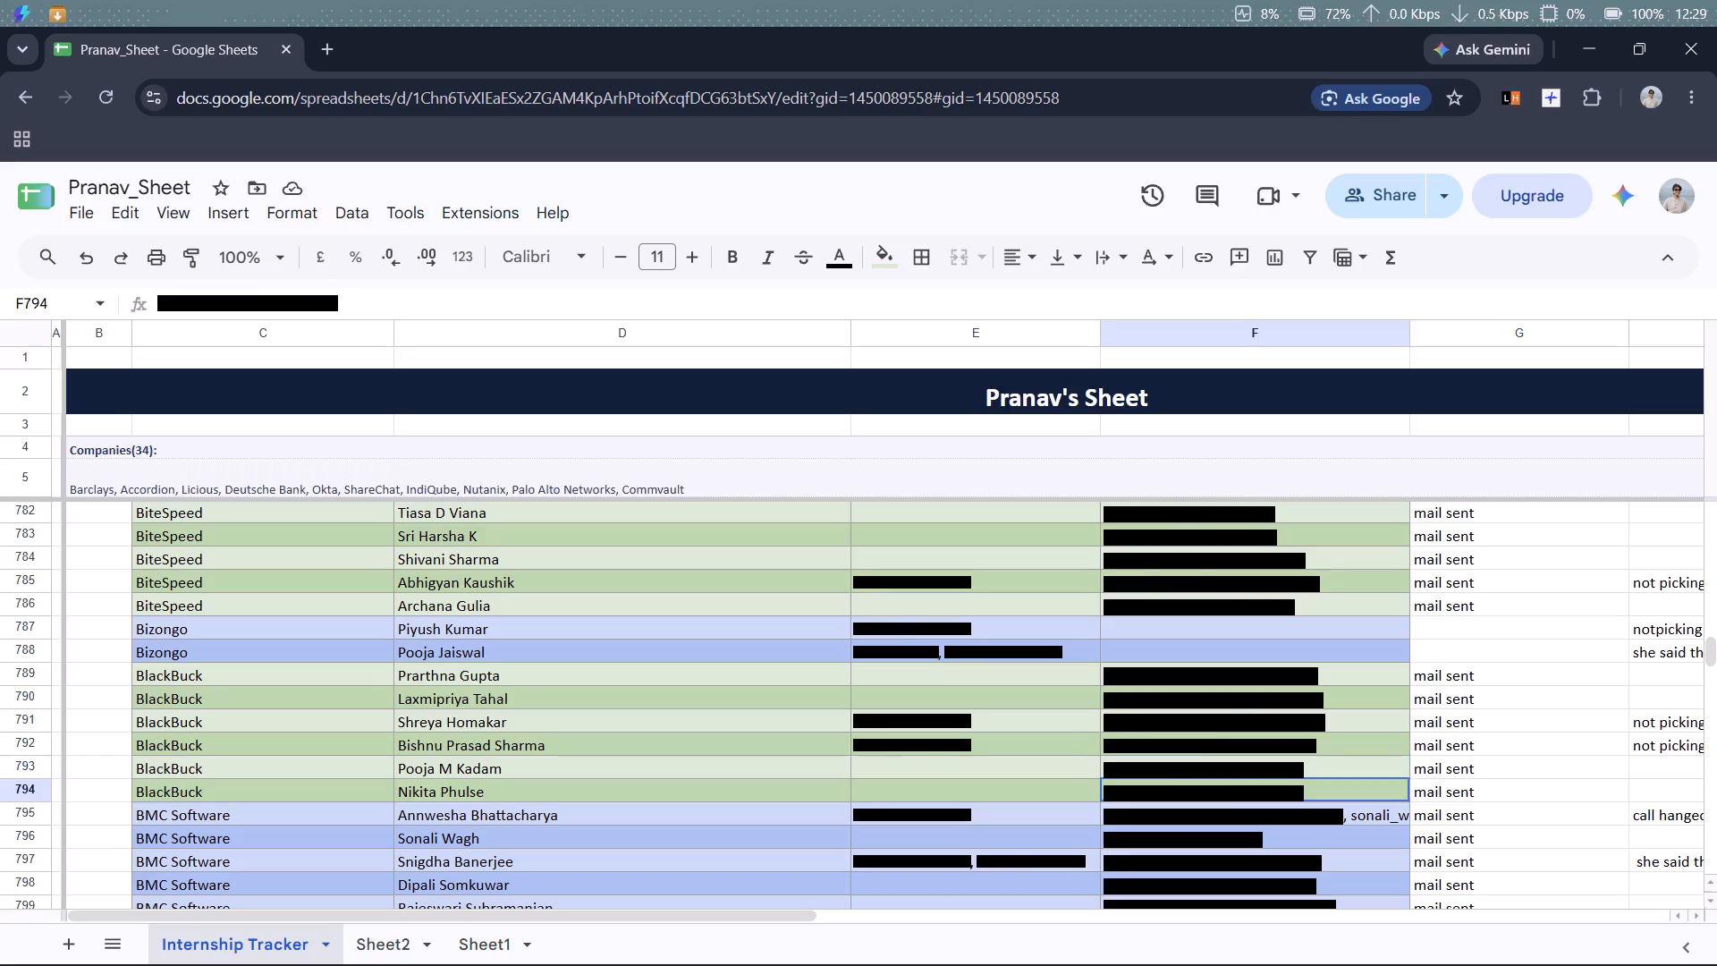
{"action": "left_click", "coordinate": [1146, 690]}
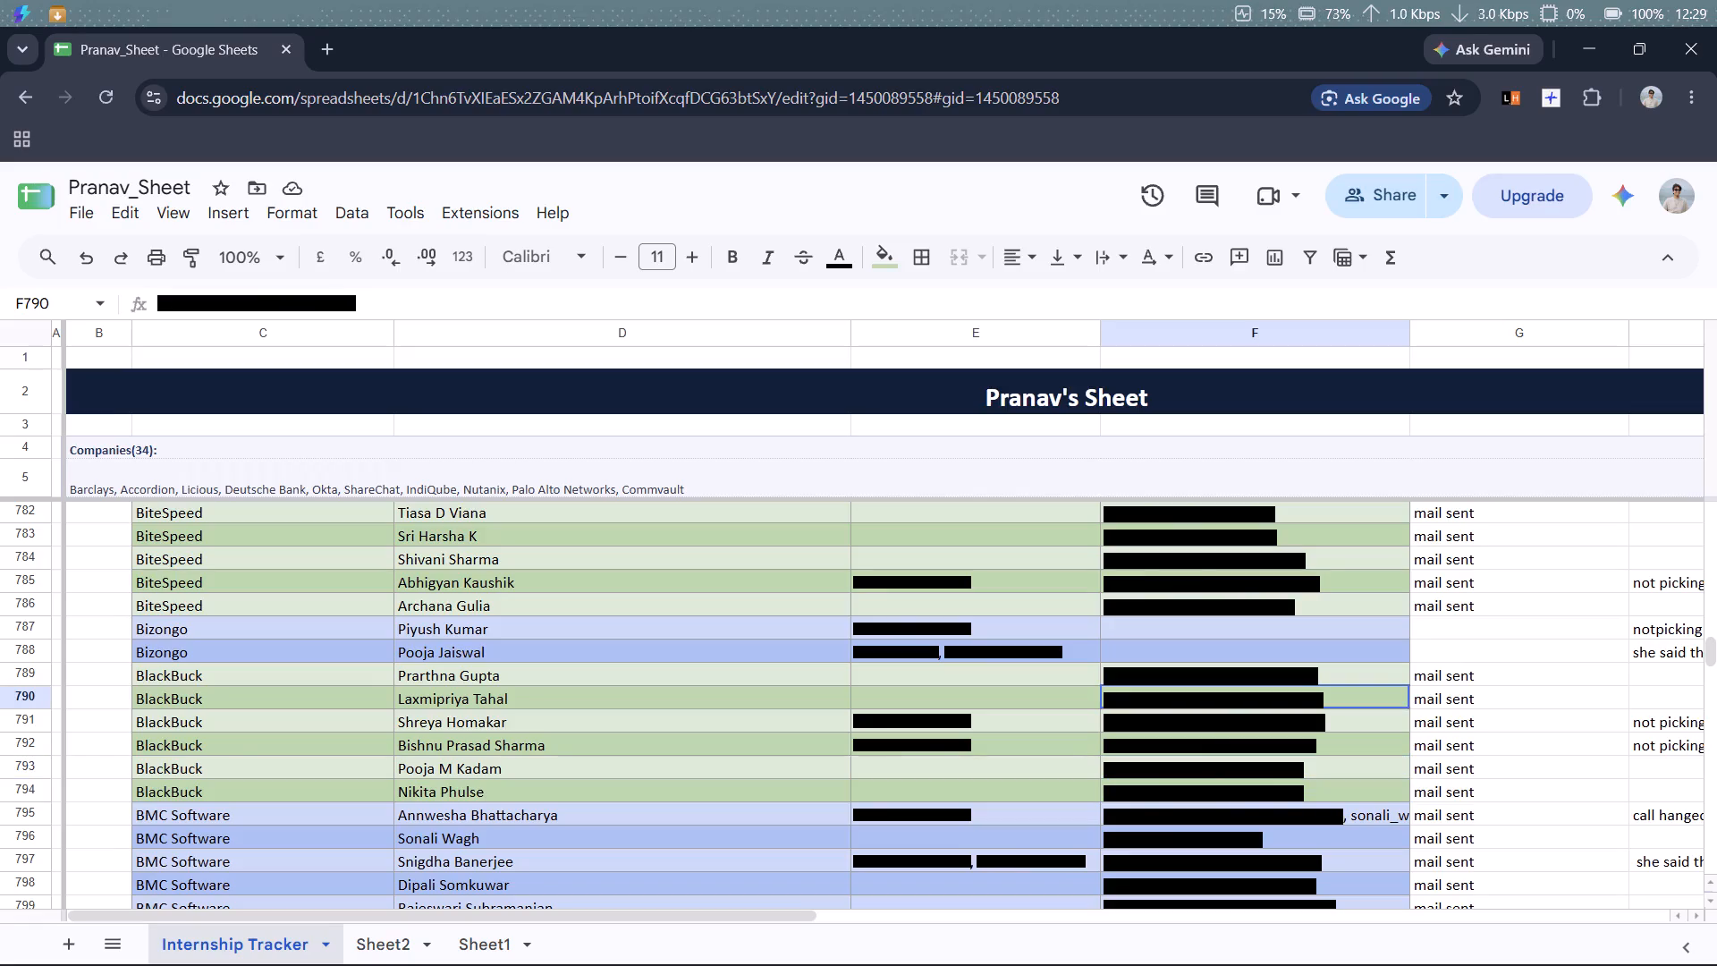
{"action": "left_click", "coordinate": [1149, 666]}
{"action": "left_click", "coordinate": [1149, 666]}
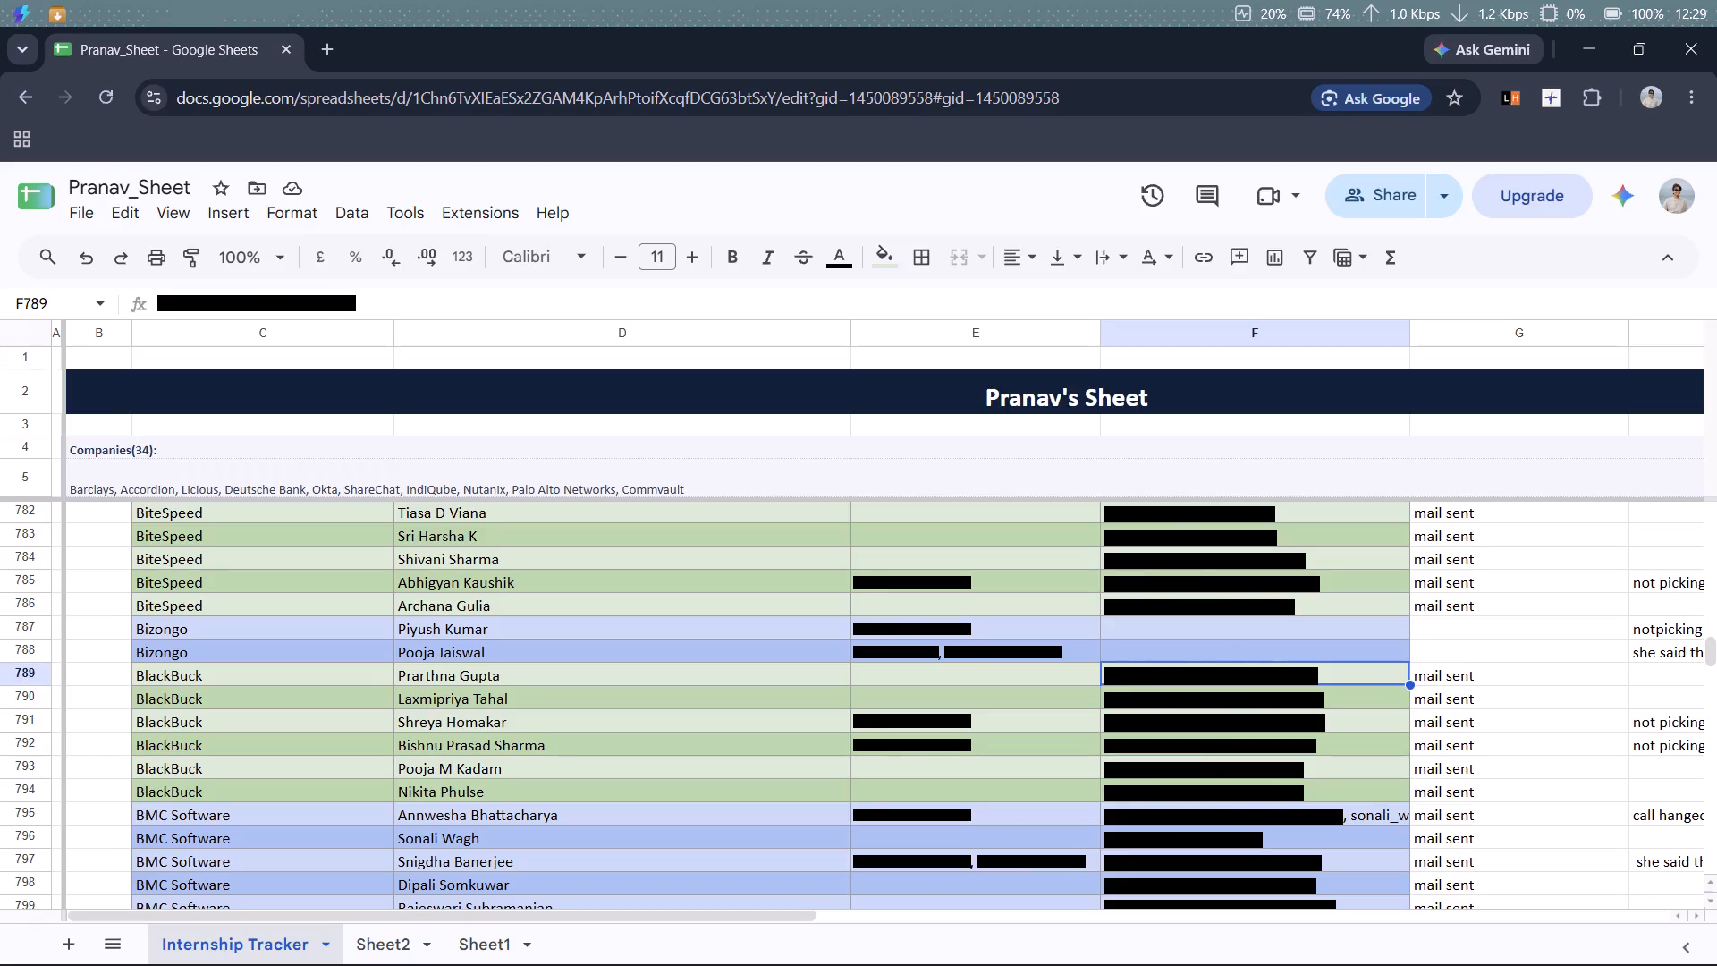
{"action": "left_click", "coordinate": [1160, 708]}
{"action": "left_click", "coordinate": [1163, 720]}
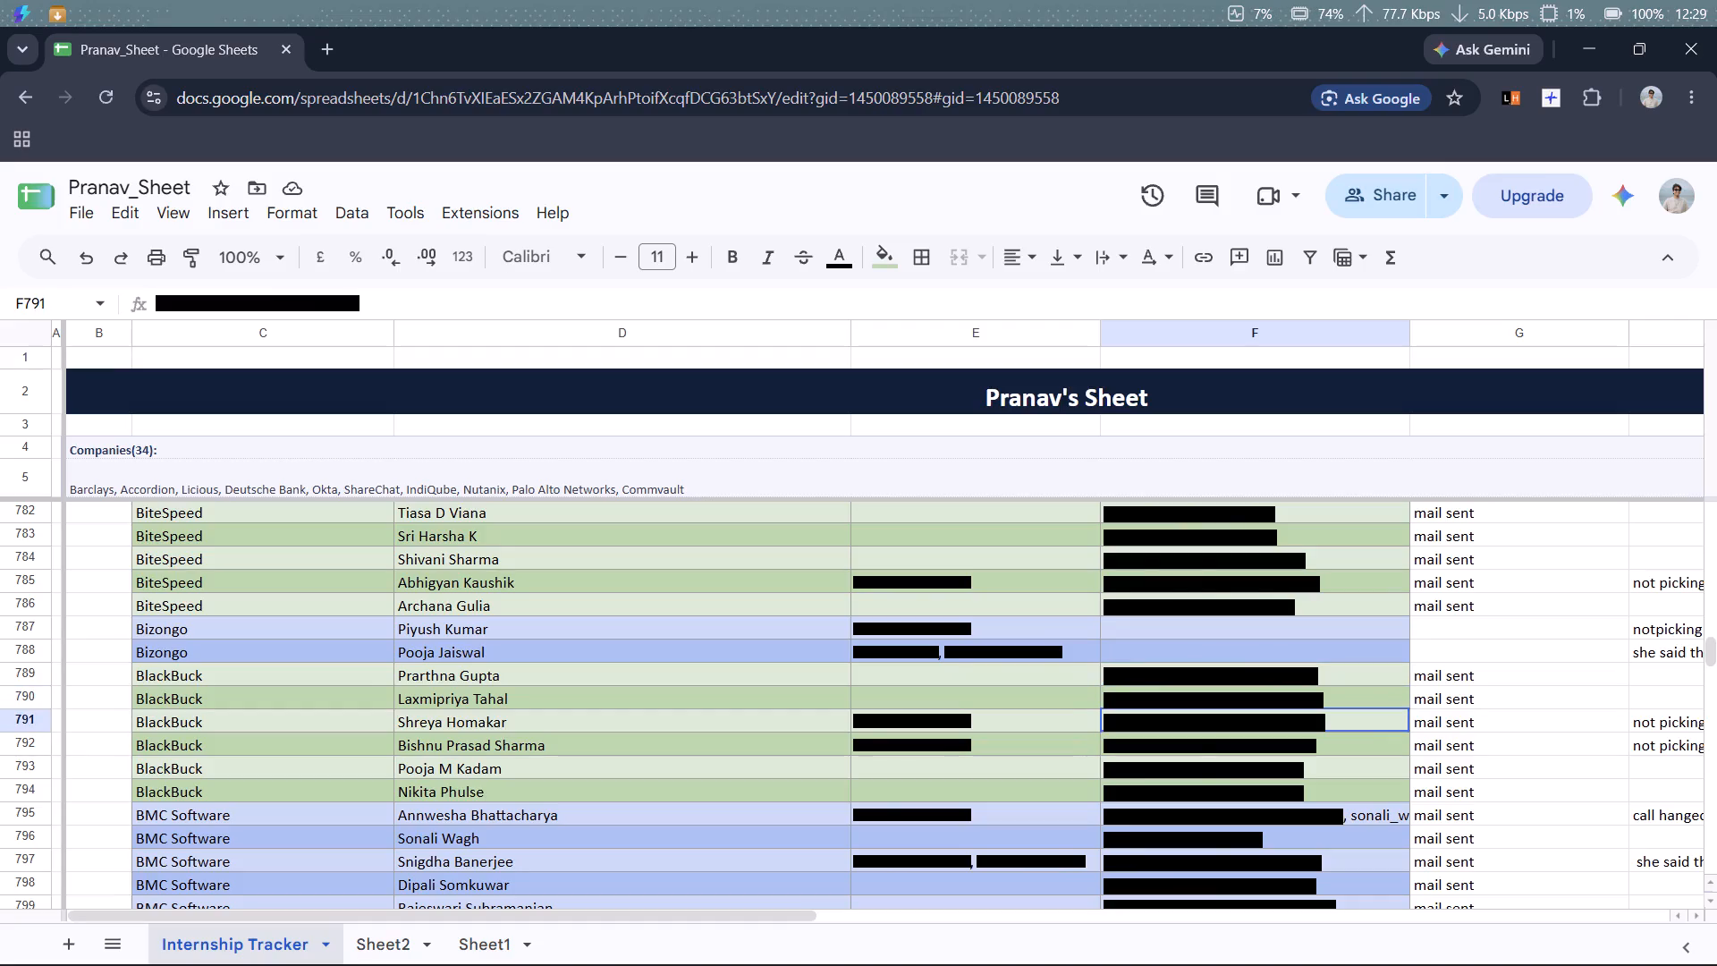
{"action": "left_click", "coordinate": [1171, 737]}
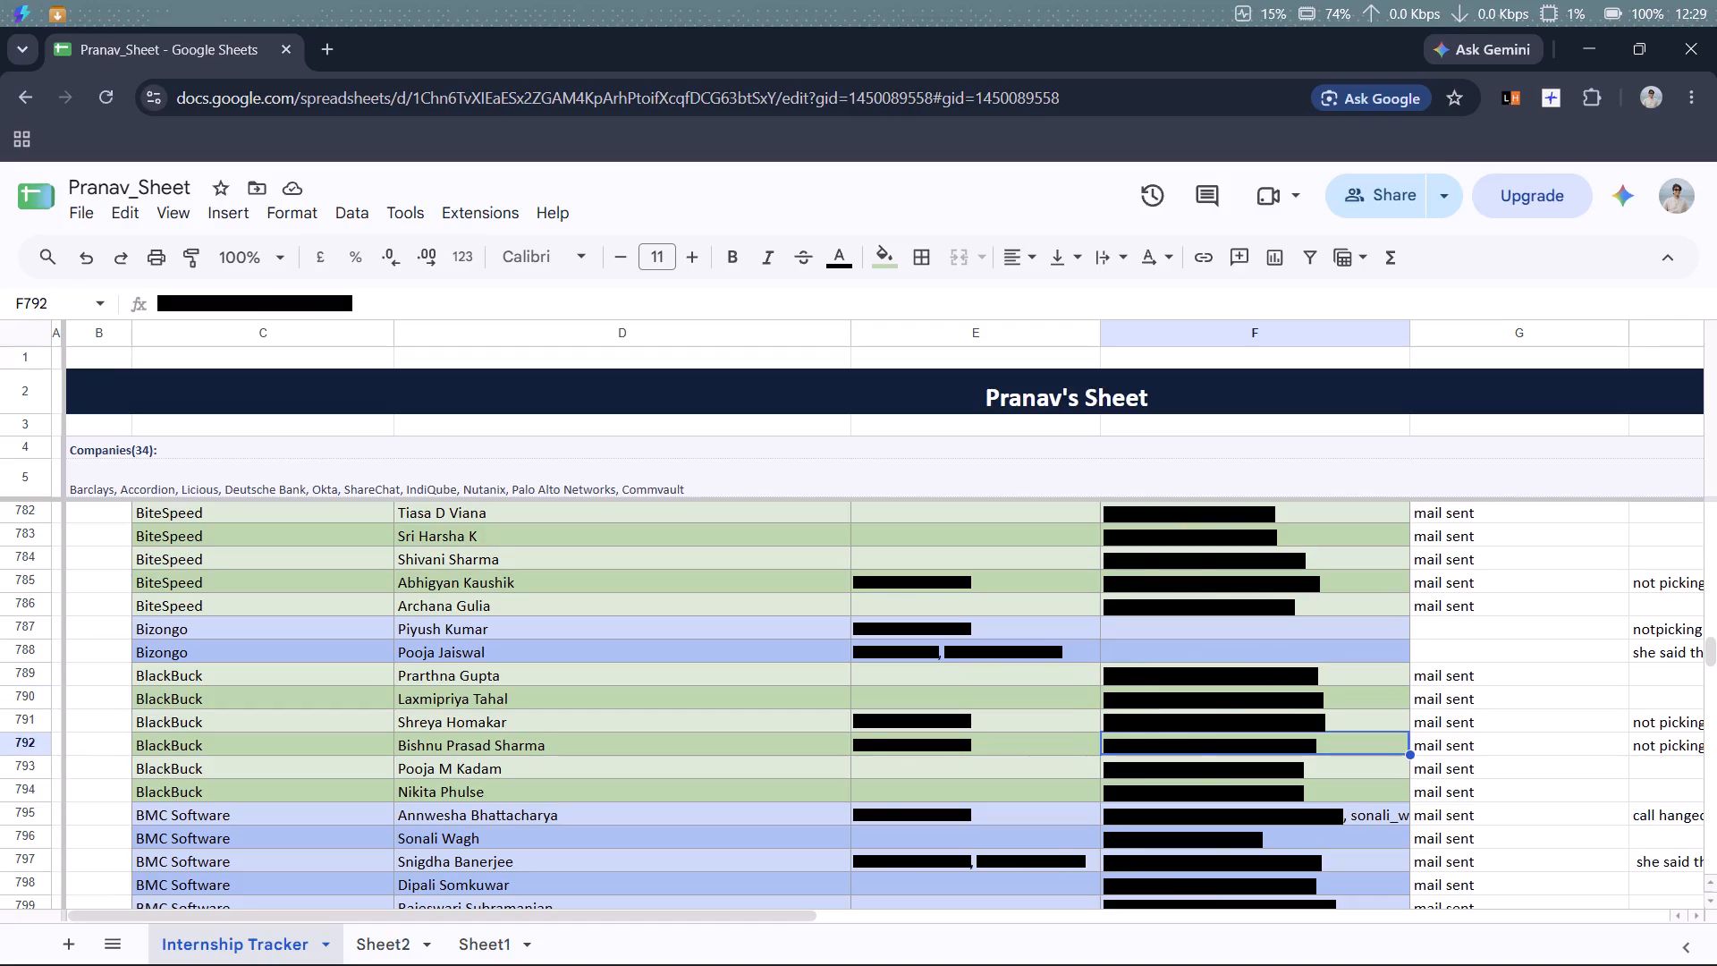
{"action": "left_click", "coordinate": [1172, 768]}
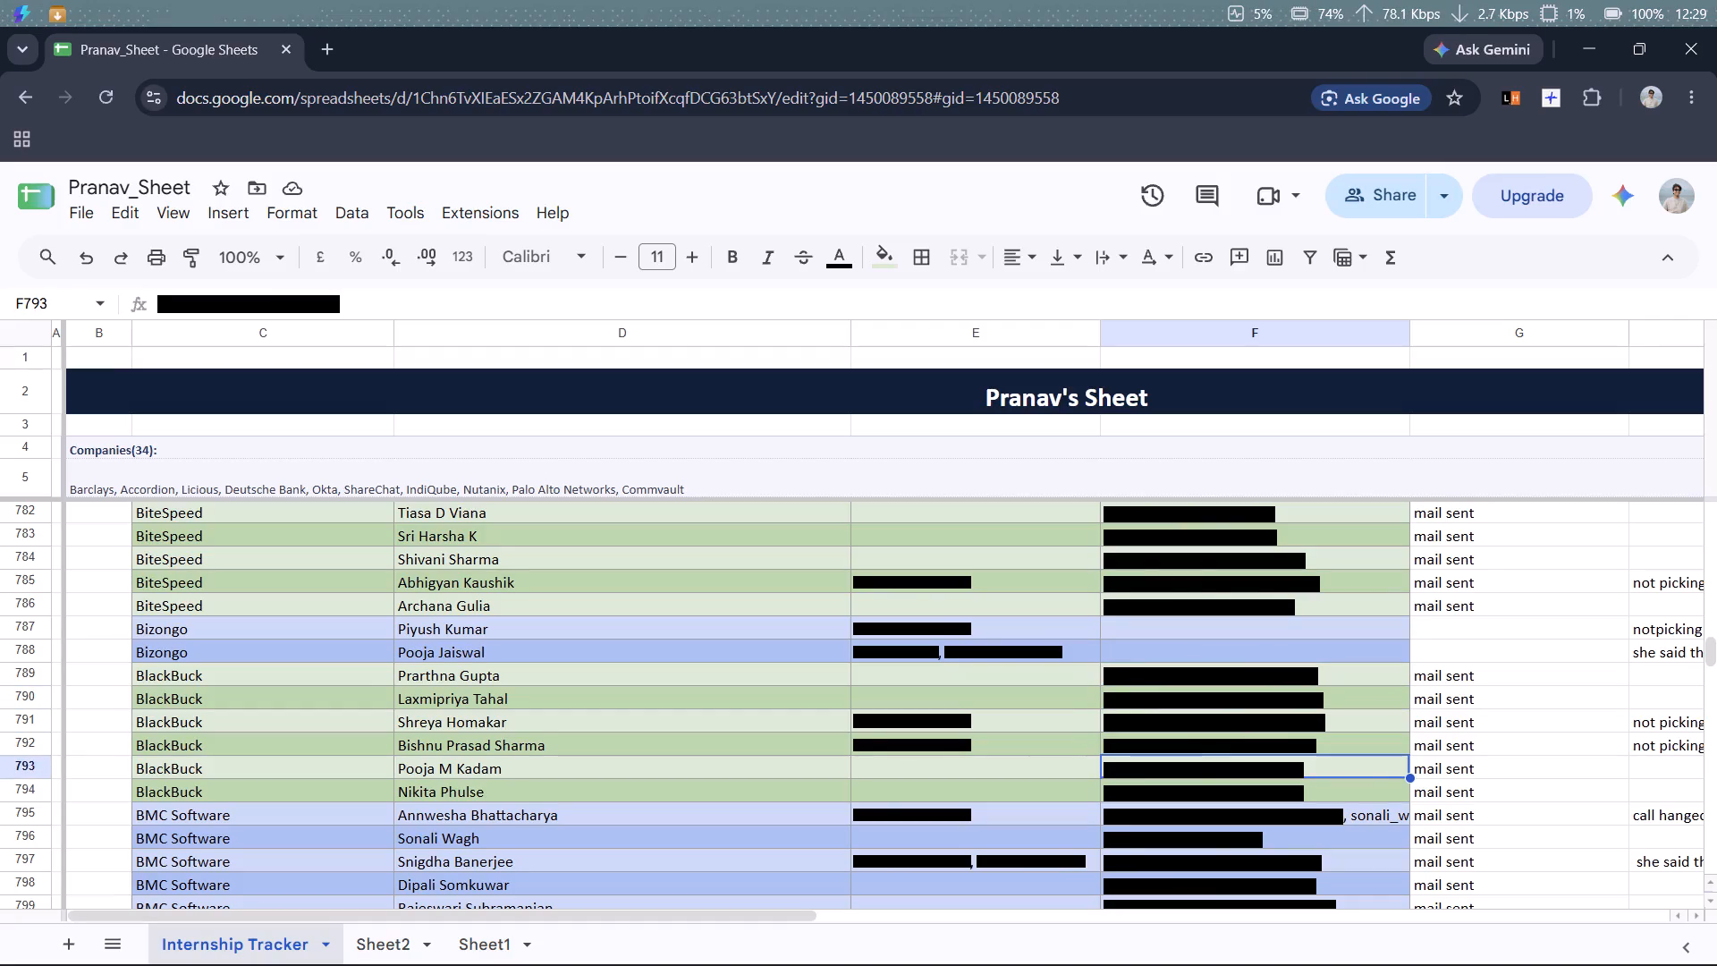
Read the mail status and call notes of the Barracuda, Bijnis, Bimaplan and Birdeye contacts in rows 772 to 781.
{"action": "scroll", "coordinate": [1169, 810], "scroll_direction": "up", "scroll_amount": 2}
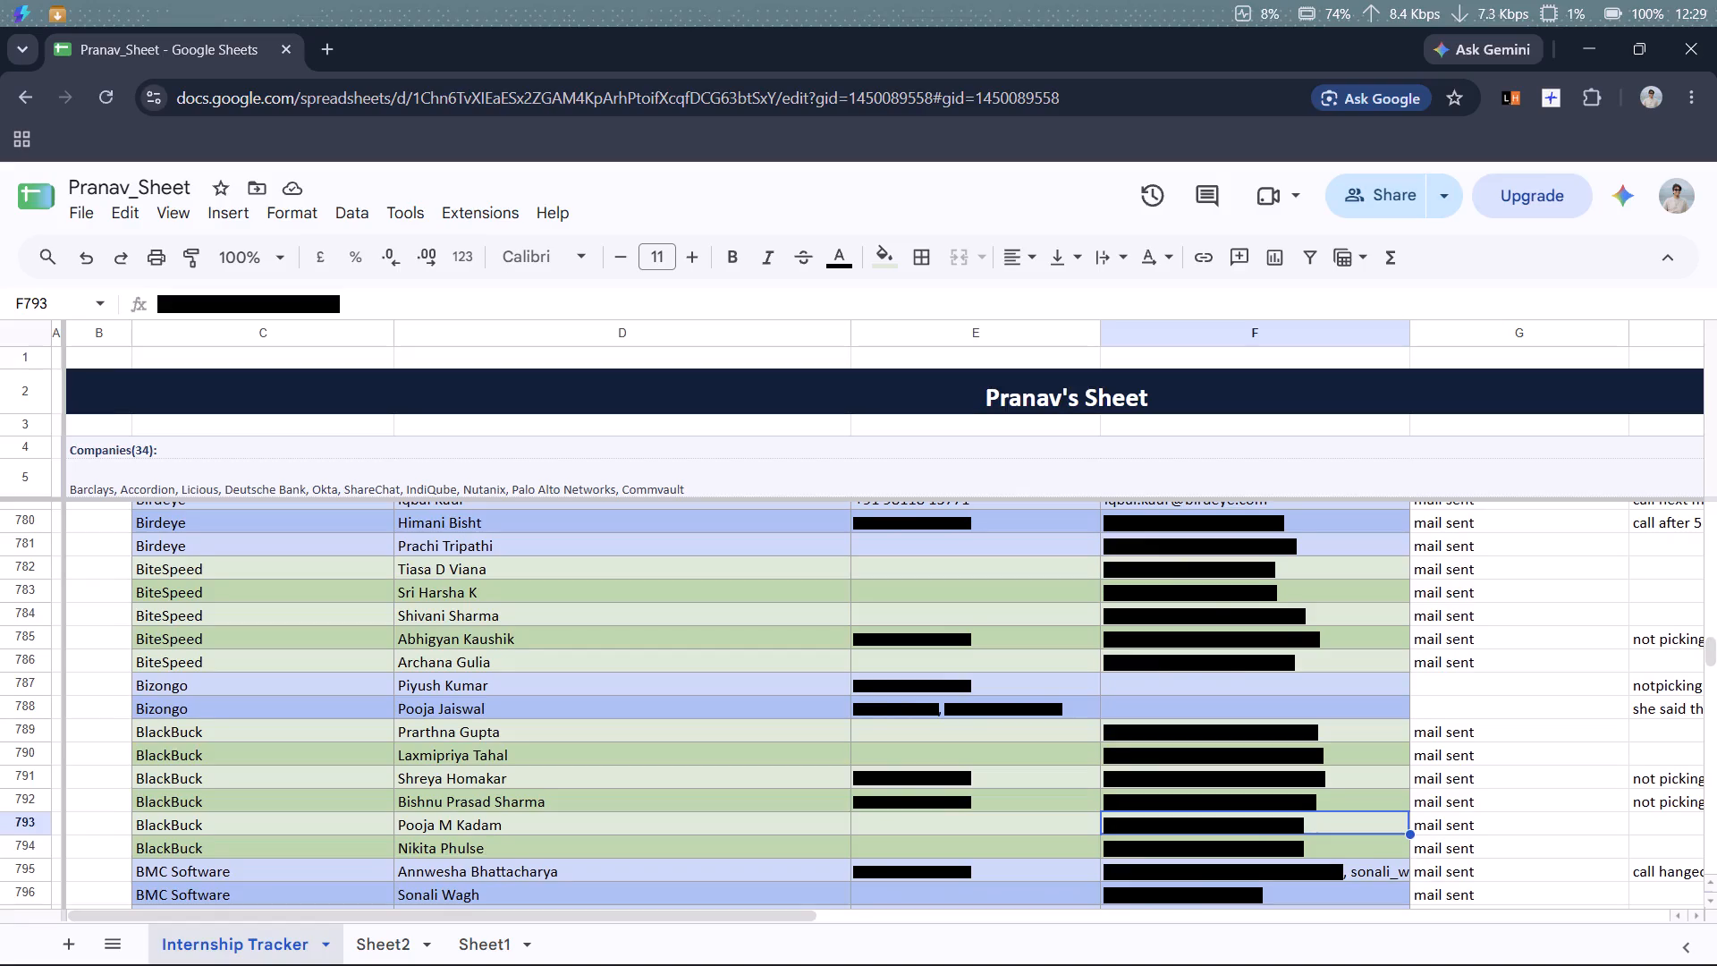
{"action": "scroll", "coordinate": [1169, 810], "scroll_direction": "up", "scroll_amount": 5}
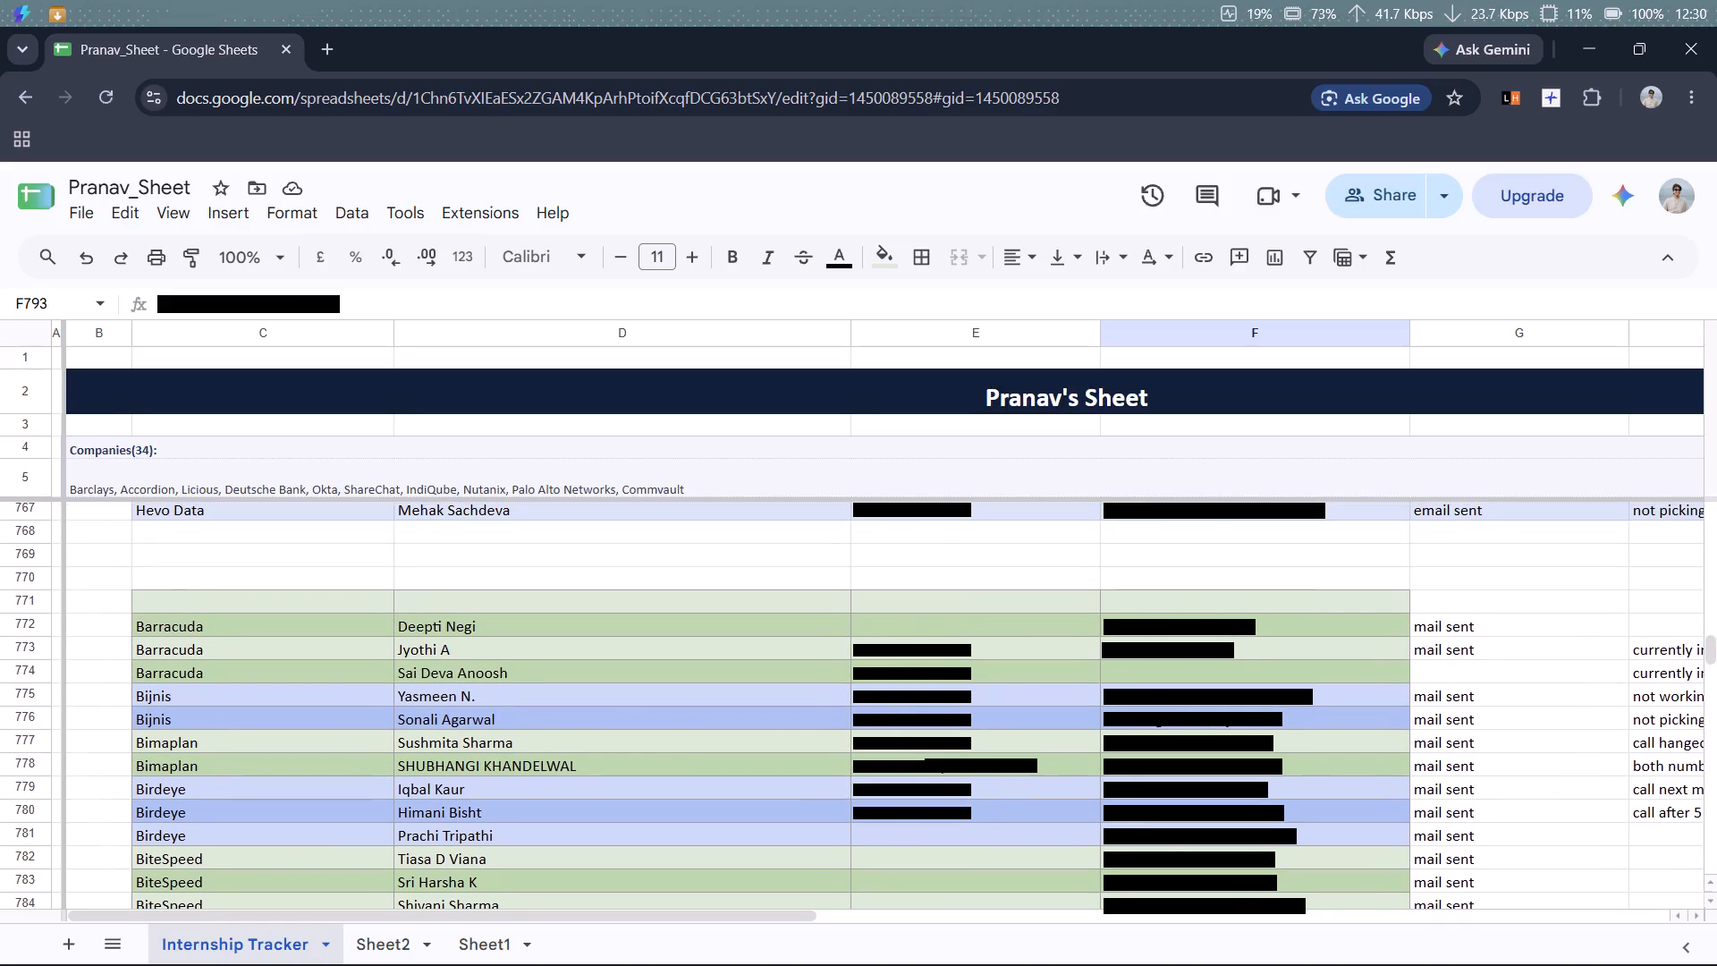
{"action": "scroll", "coordinate": [1169, 810], "scroll_direction": "left", "scroll_amount": 6}
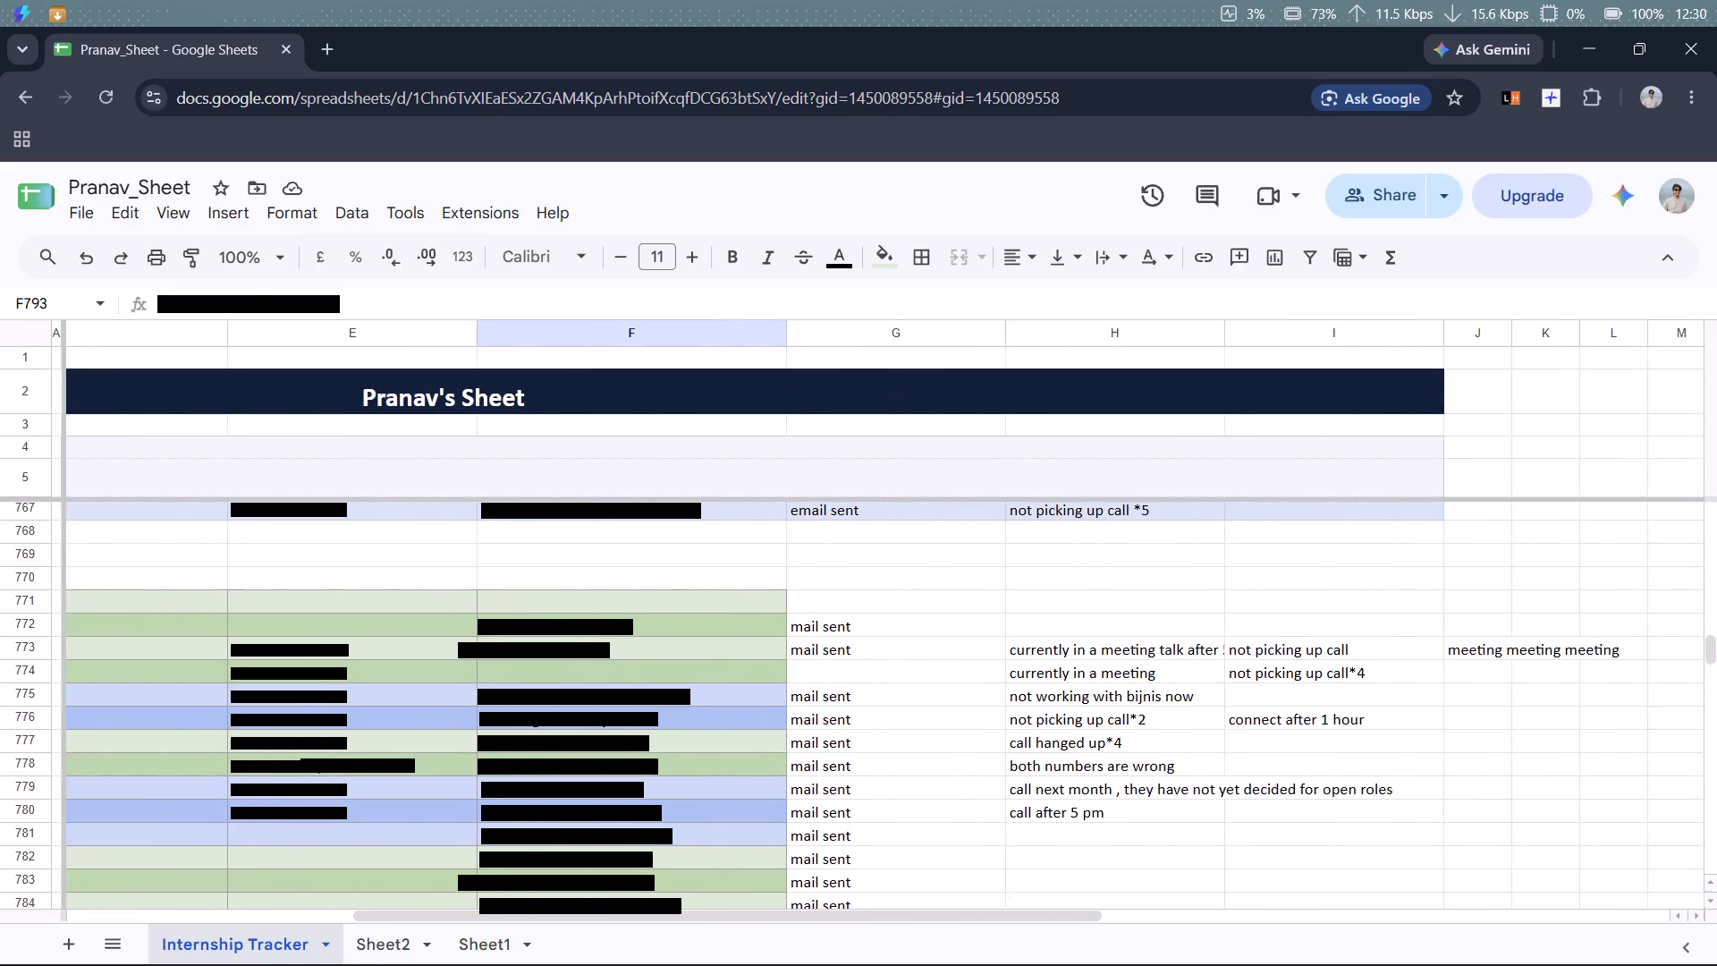
{"action": "scroll", "coordinate": [1467, 724], "scroll_direction": "right", "scroll_amount": 7}
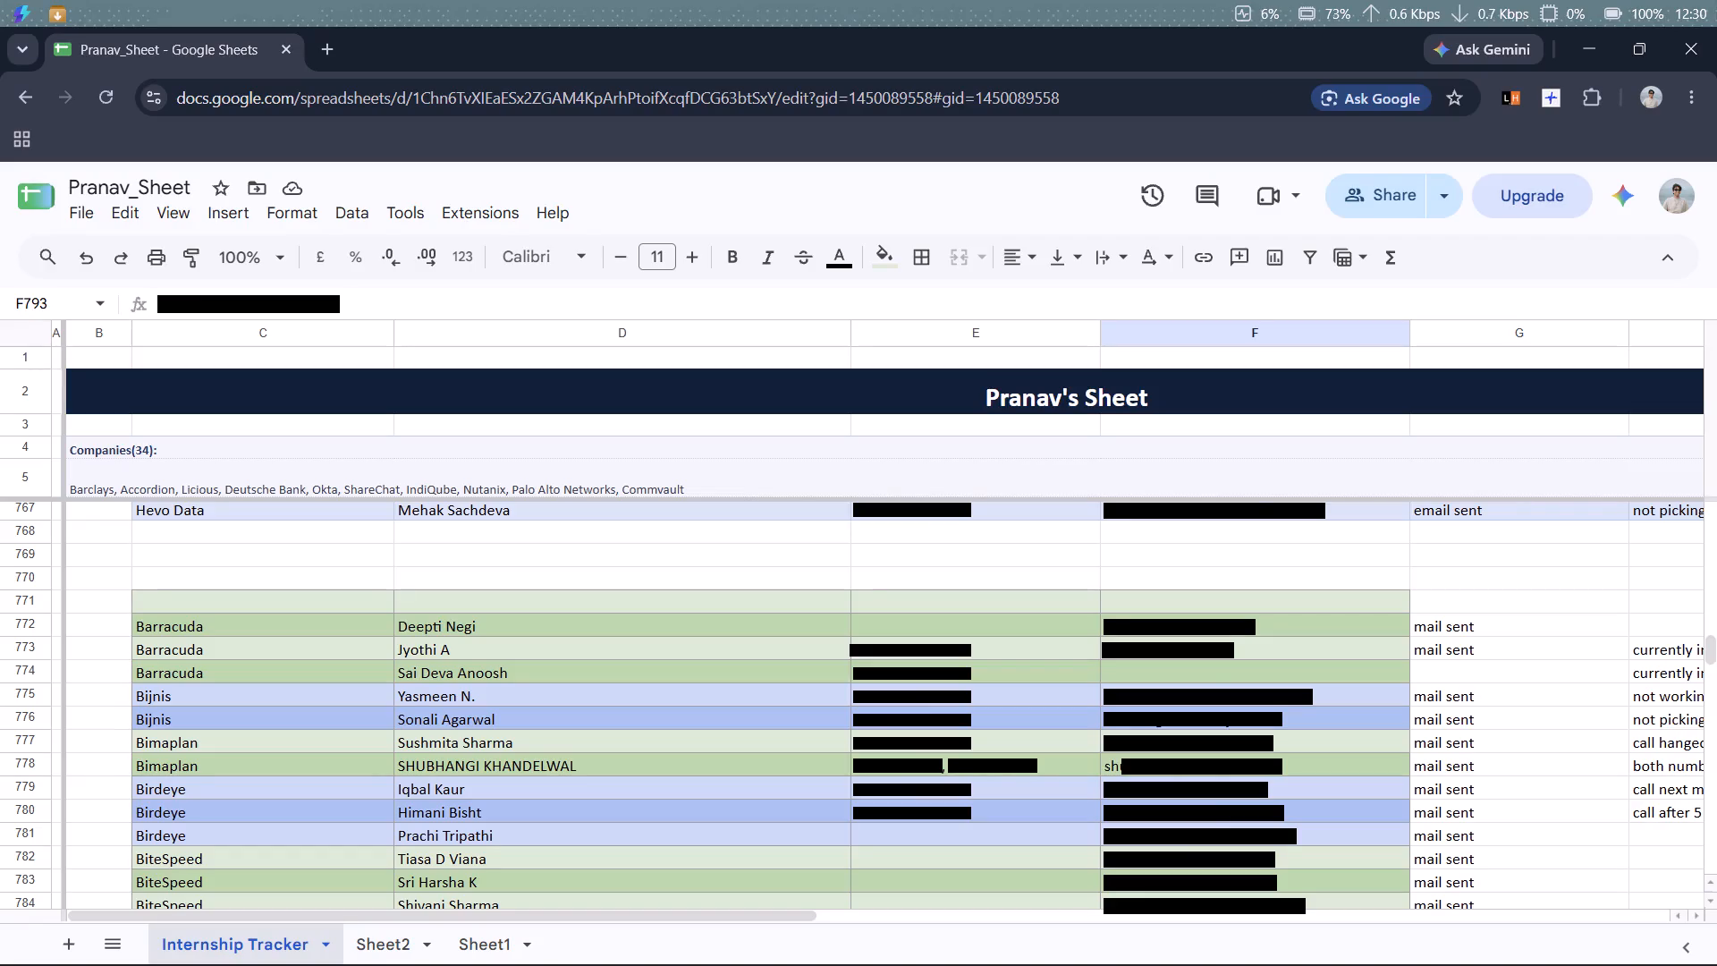
Look through the emailed contacts from Hevo Data row 767 up through Commonwealth Bank, Comcast, Tide, 100ms and Arctic Wolf to CLSA row 733.
{"action": "scroll", "coordinate": [230, 641], "scroll_direction": "up", "scroll_amount": 1}
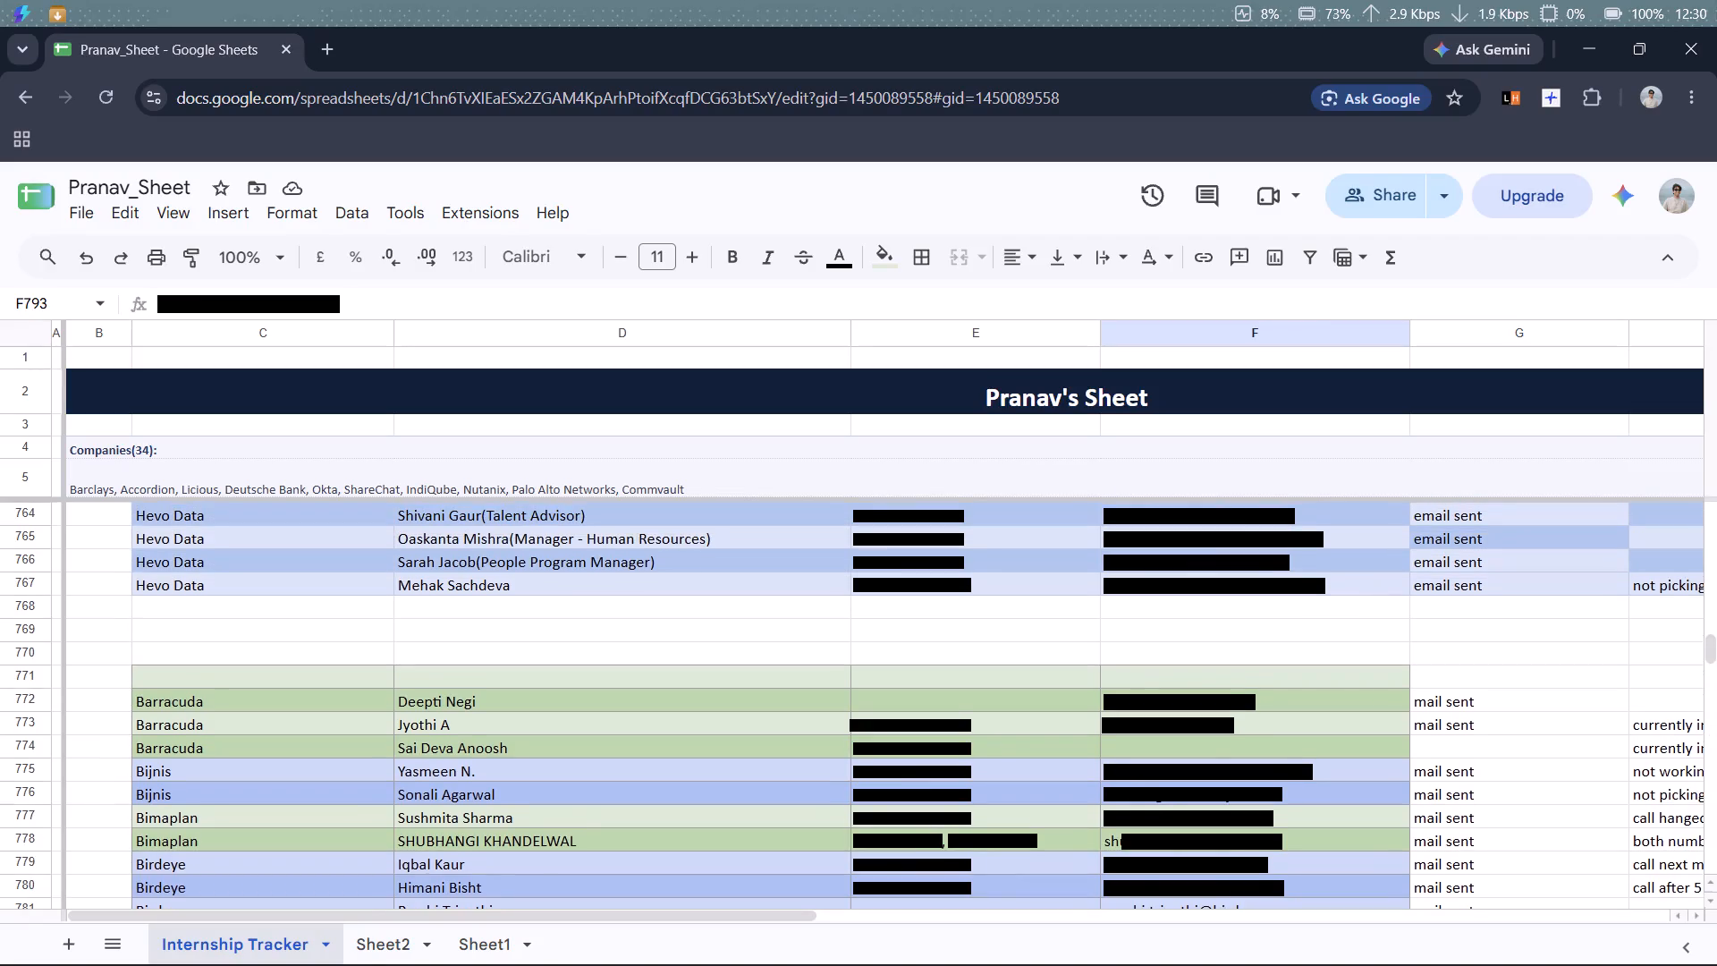
{"action": "scroll", "coordinate": [230, 641], "scroll_direction": "up", "scroll_amount": 3}
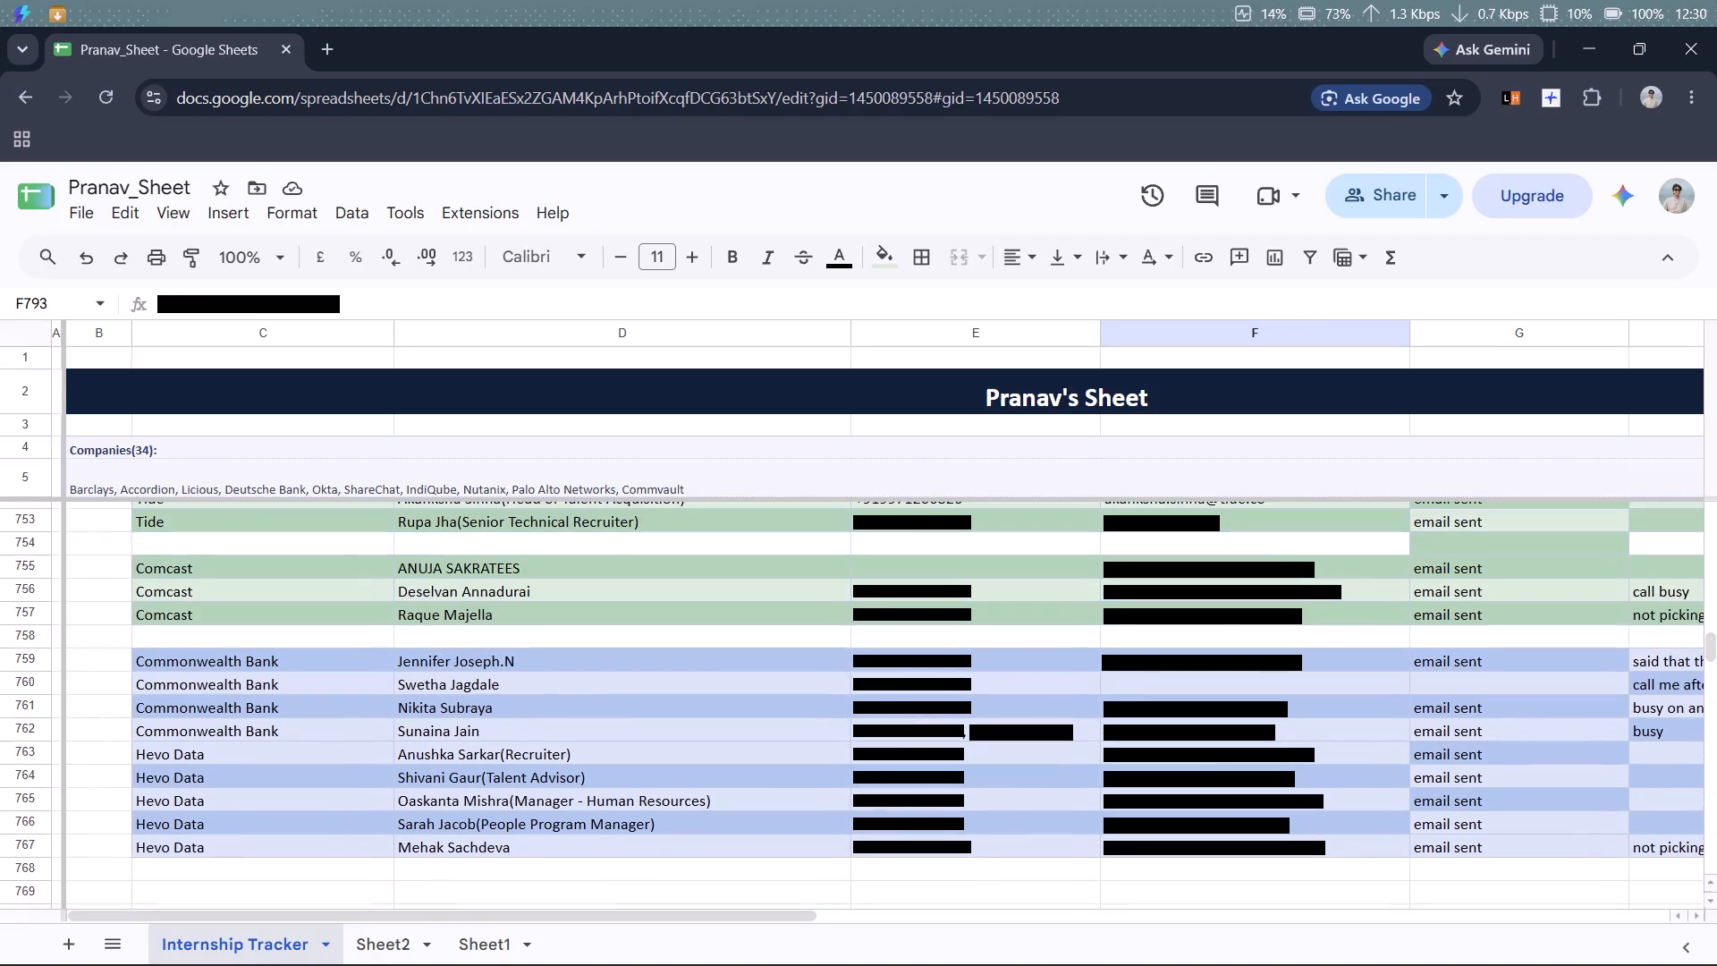
{"action": "scroll", "coordinate": [230, 641], "scroll_direction": "up", "scroll_amount": 4}
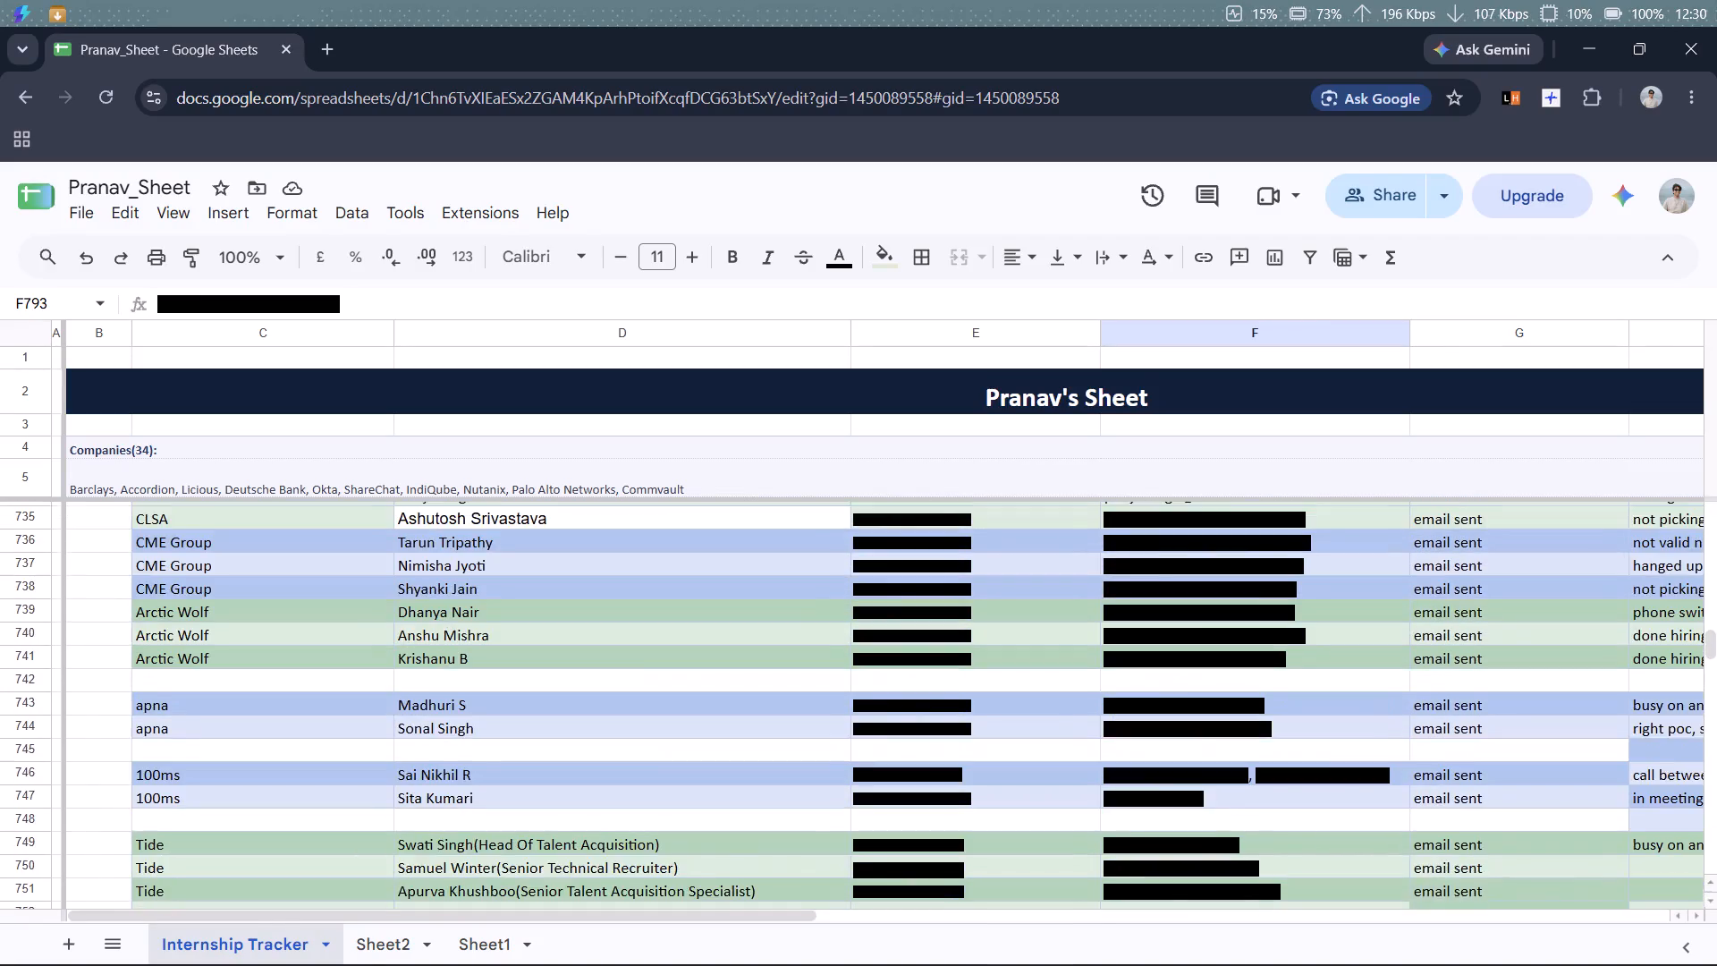
{"action": "scroll", "coordinate": [230, 641], "scroll_direction": "up", "scroll_amount": 1}
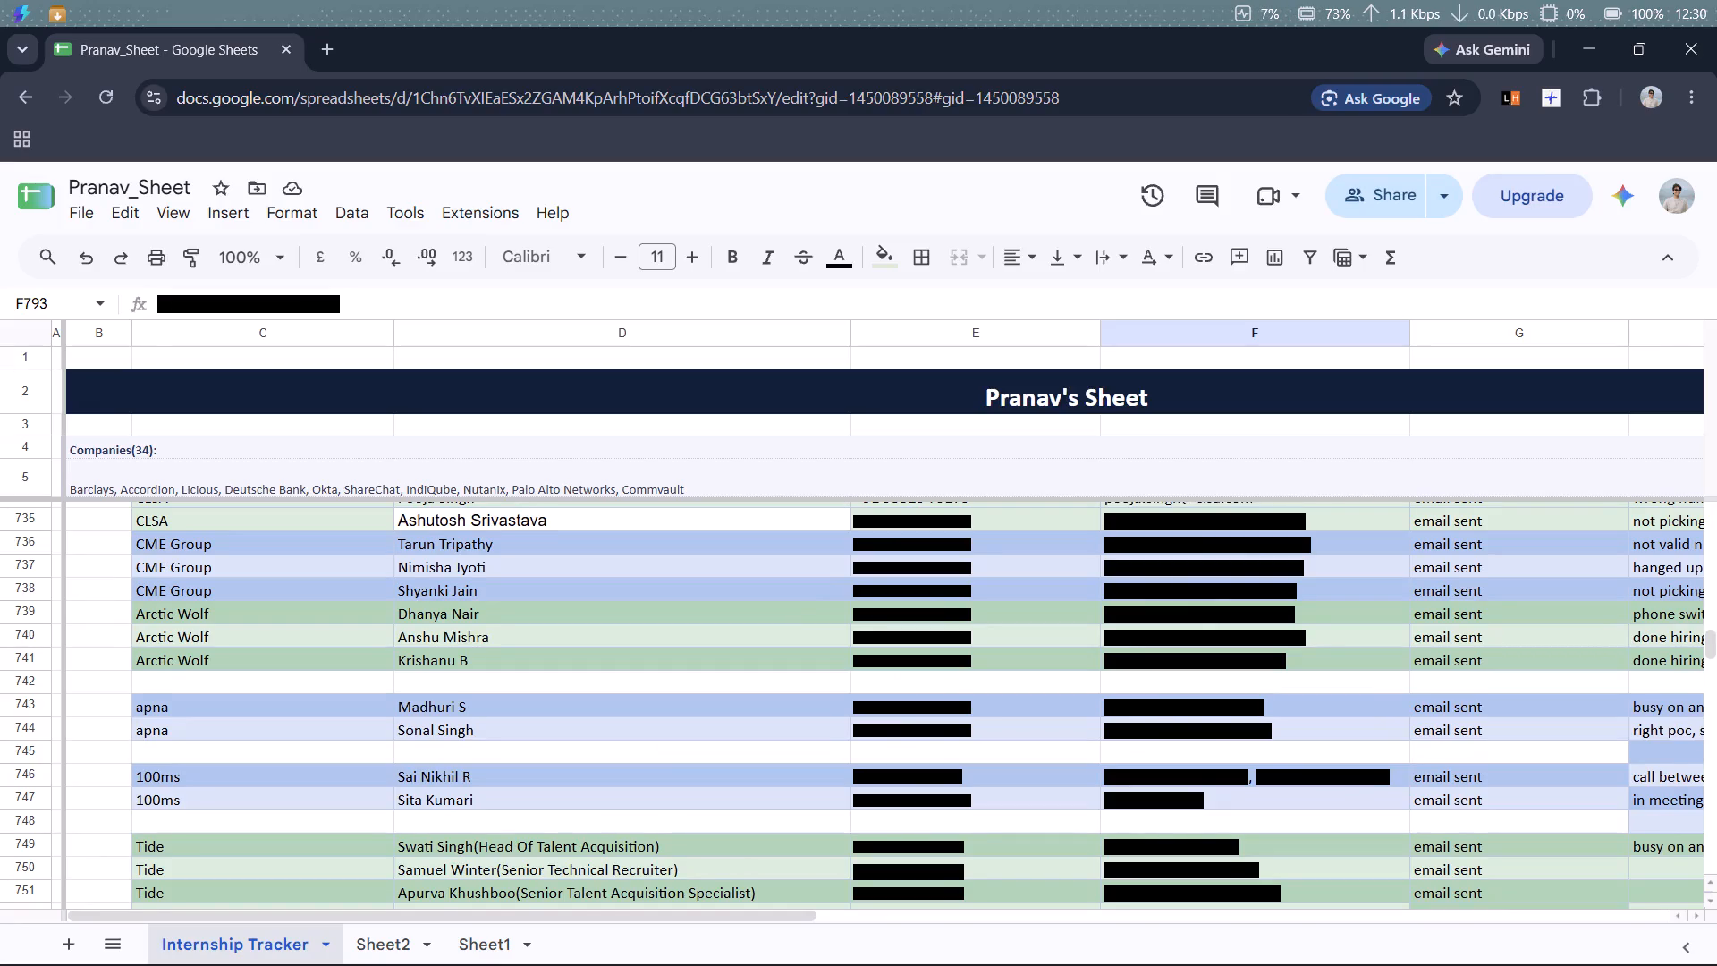
{"action": "scroll", "coordinate": [165, 746], "scroll_direction": "up", "scroll_amount": 1}
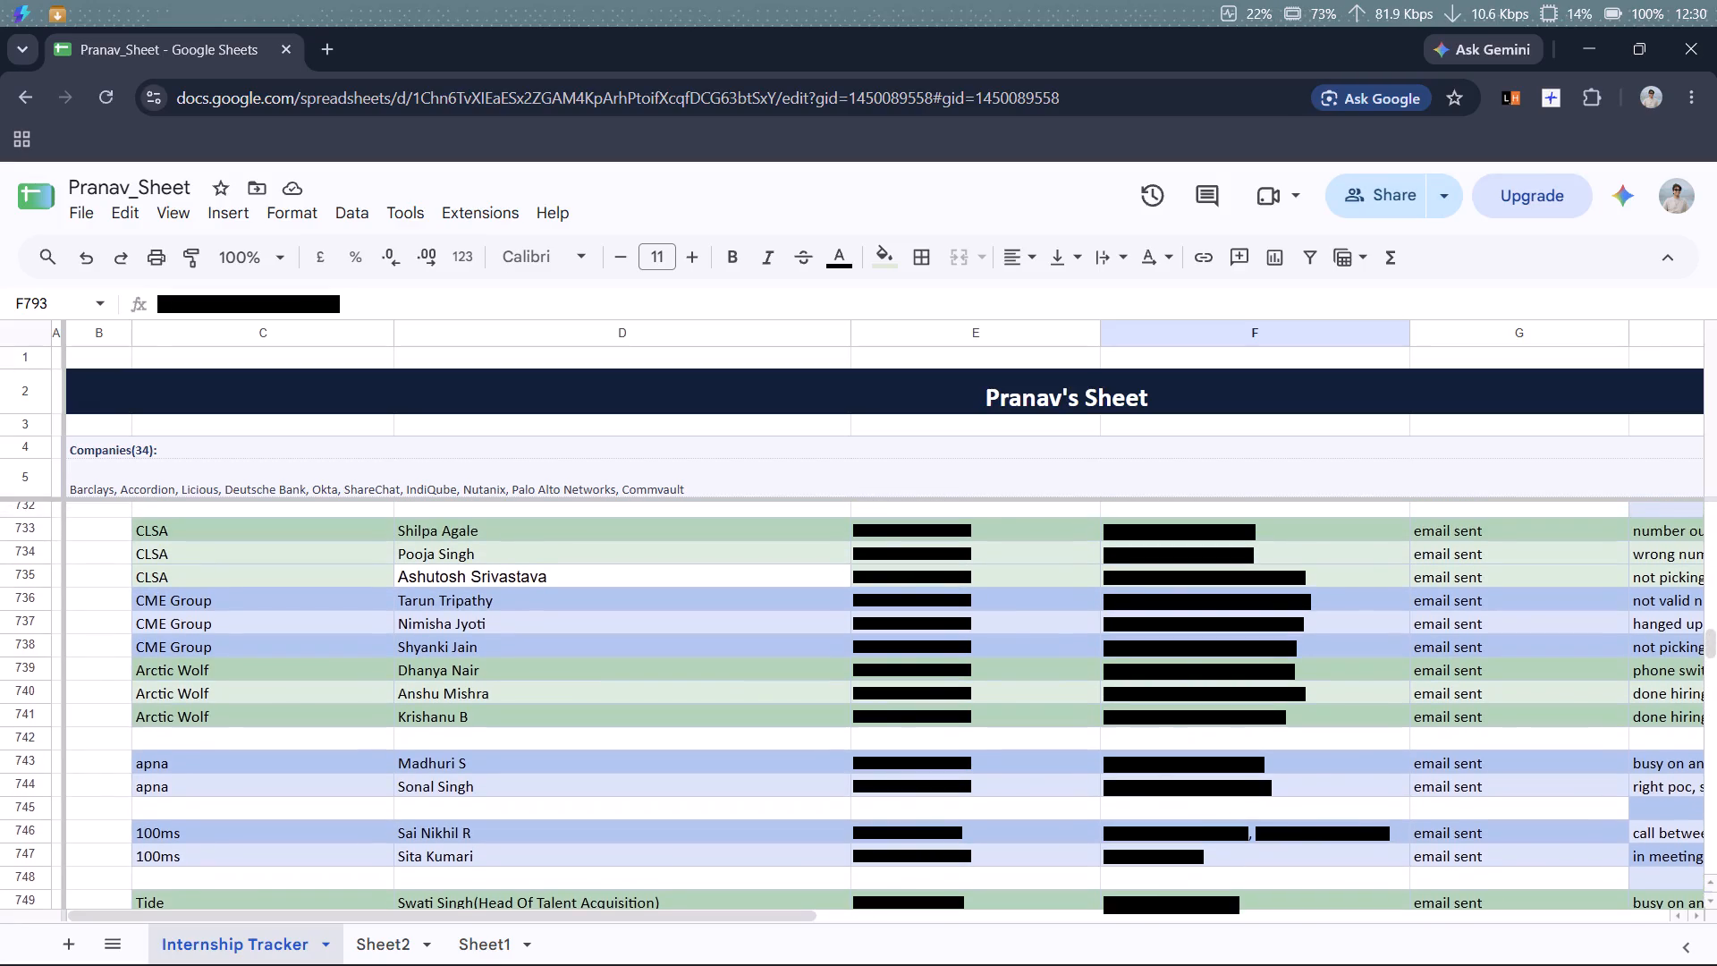
Look through the email status and call notes from CleverTap up through ClearFeed, ClassPlus, Clari, Certa and C2FO to Bureau row 711.
{"action": "scroll", "coordinate": [165, 746], "scroll_direction": "up", "scroll_amount": 2}
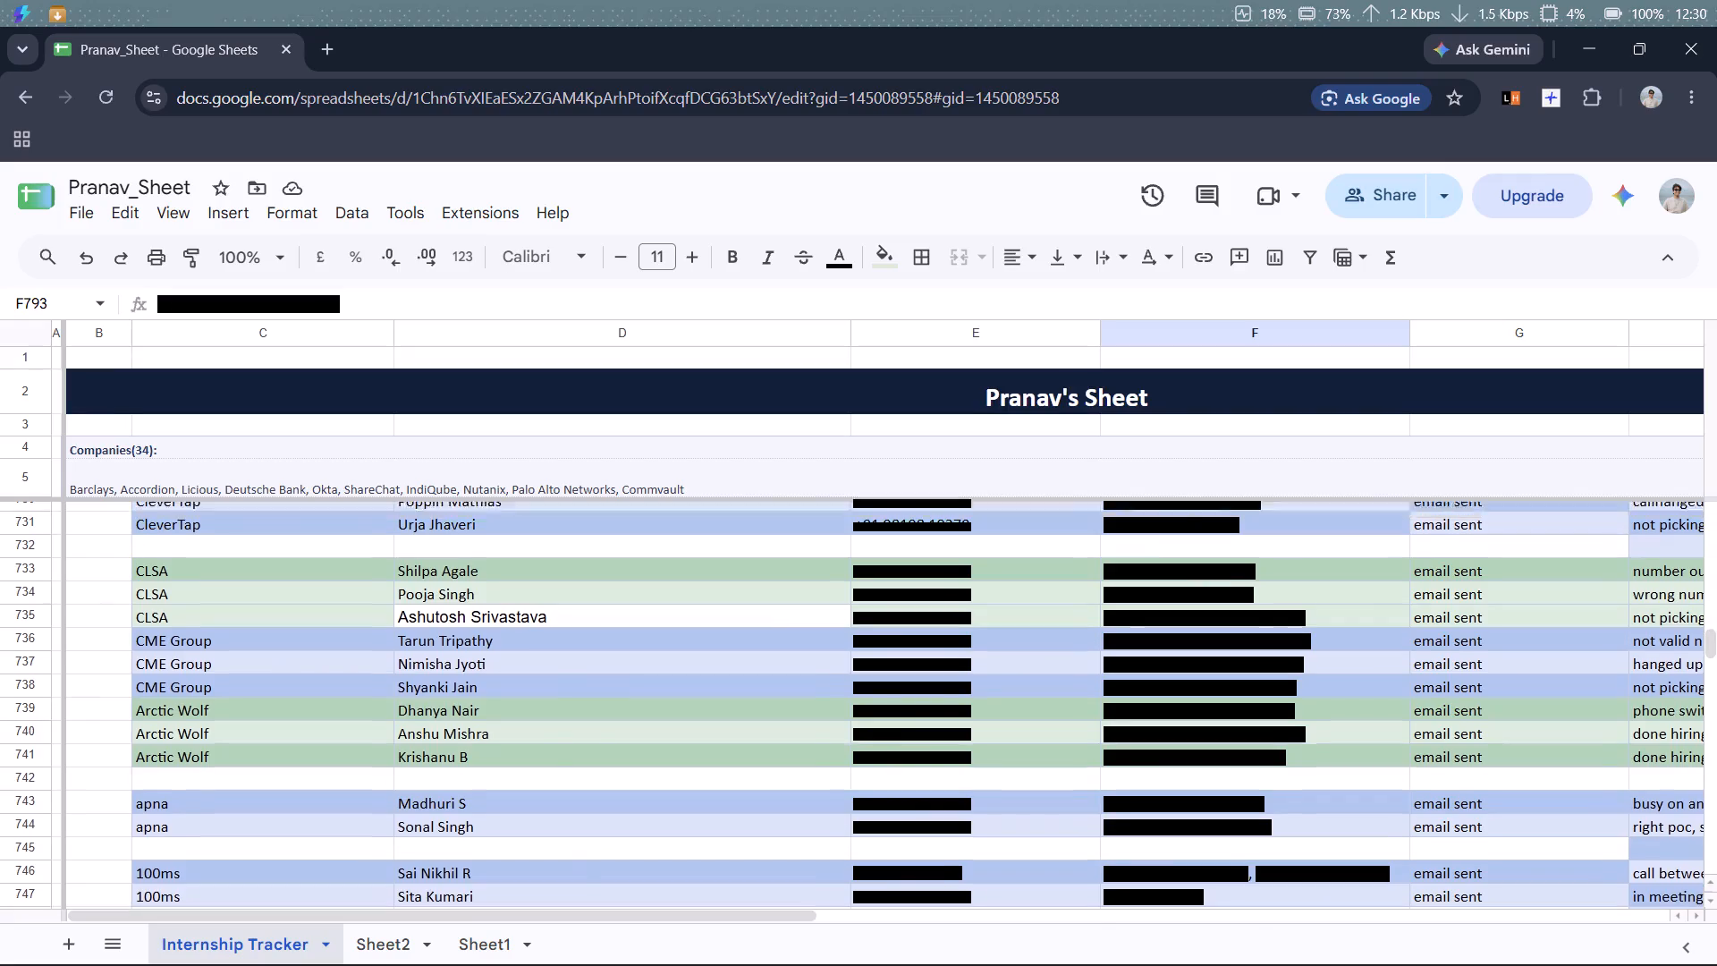
{"action": "scroll", "coordinate": [165, 708], "scroll_direction": "up", "scroll_amount": 2}
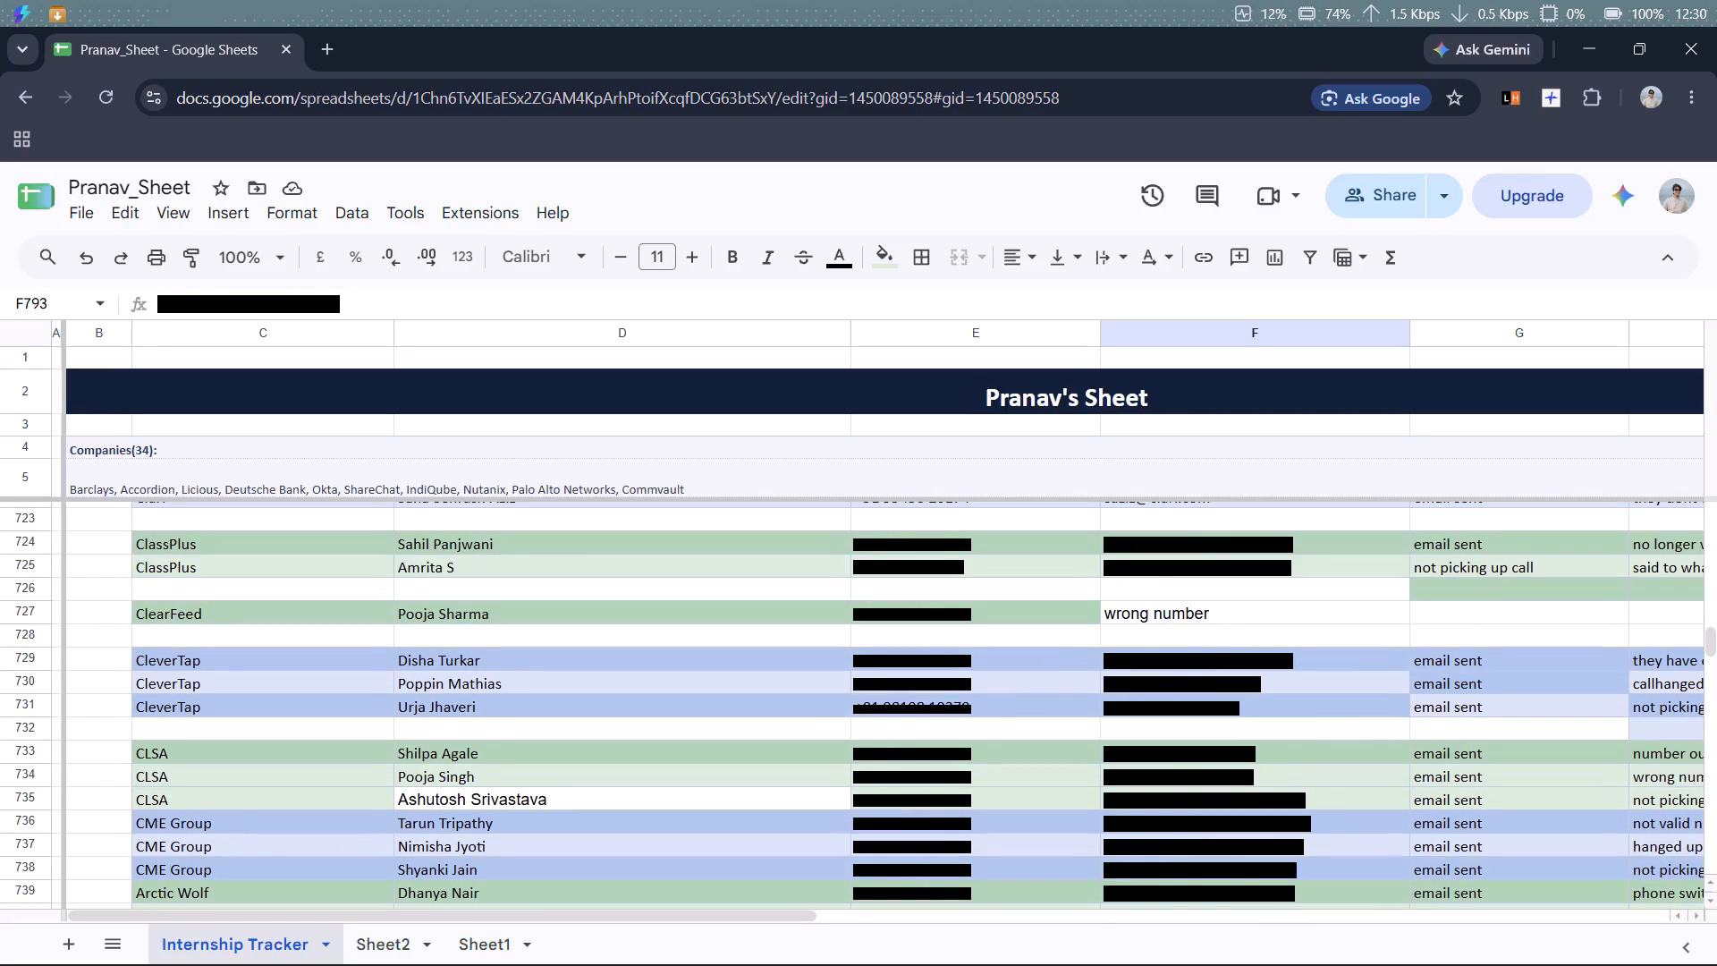
{"action": "scroll", "coordinate": [174, 695], "scroll_direction": "up", "scroll_amount": 1}
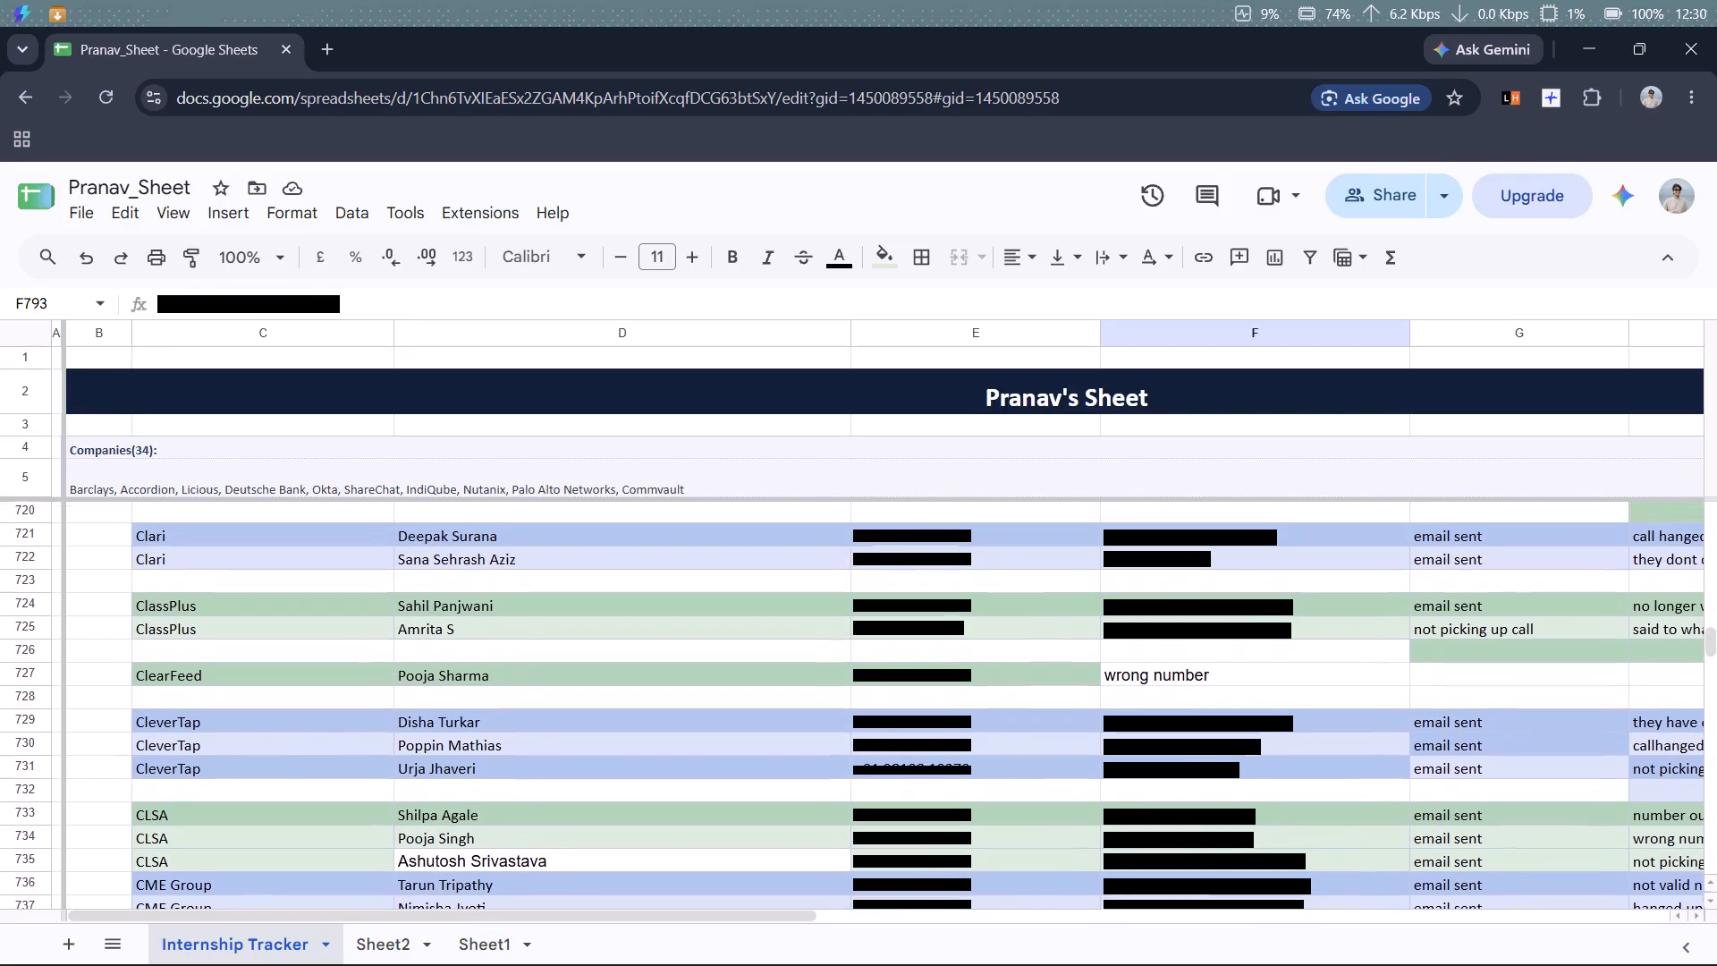
{"action": "scroll", "coordinate": [174, 695], "scroll_direction": "up", "scroll_amount": 3}
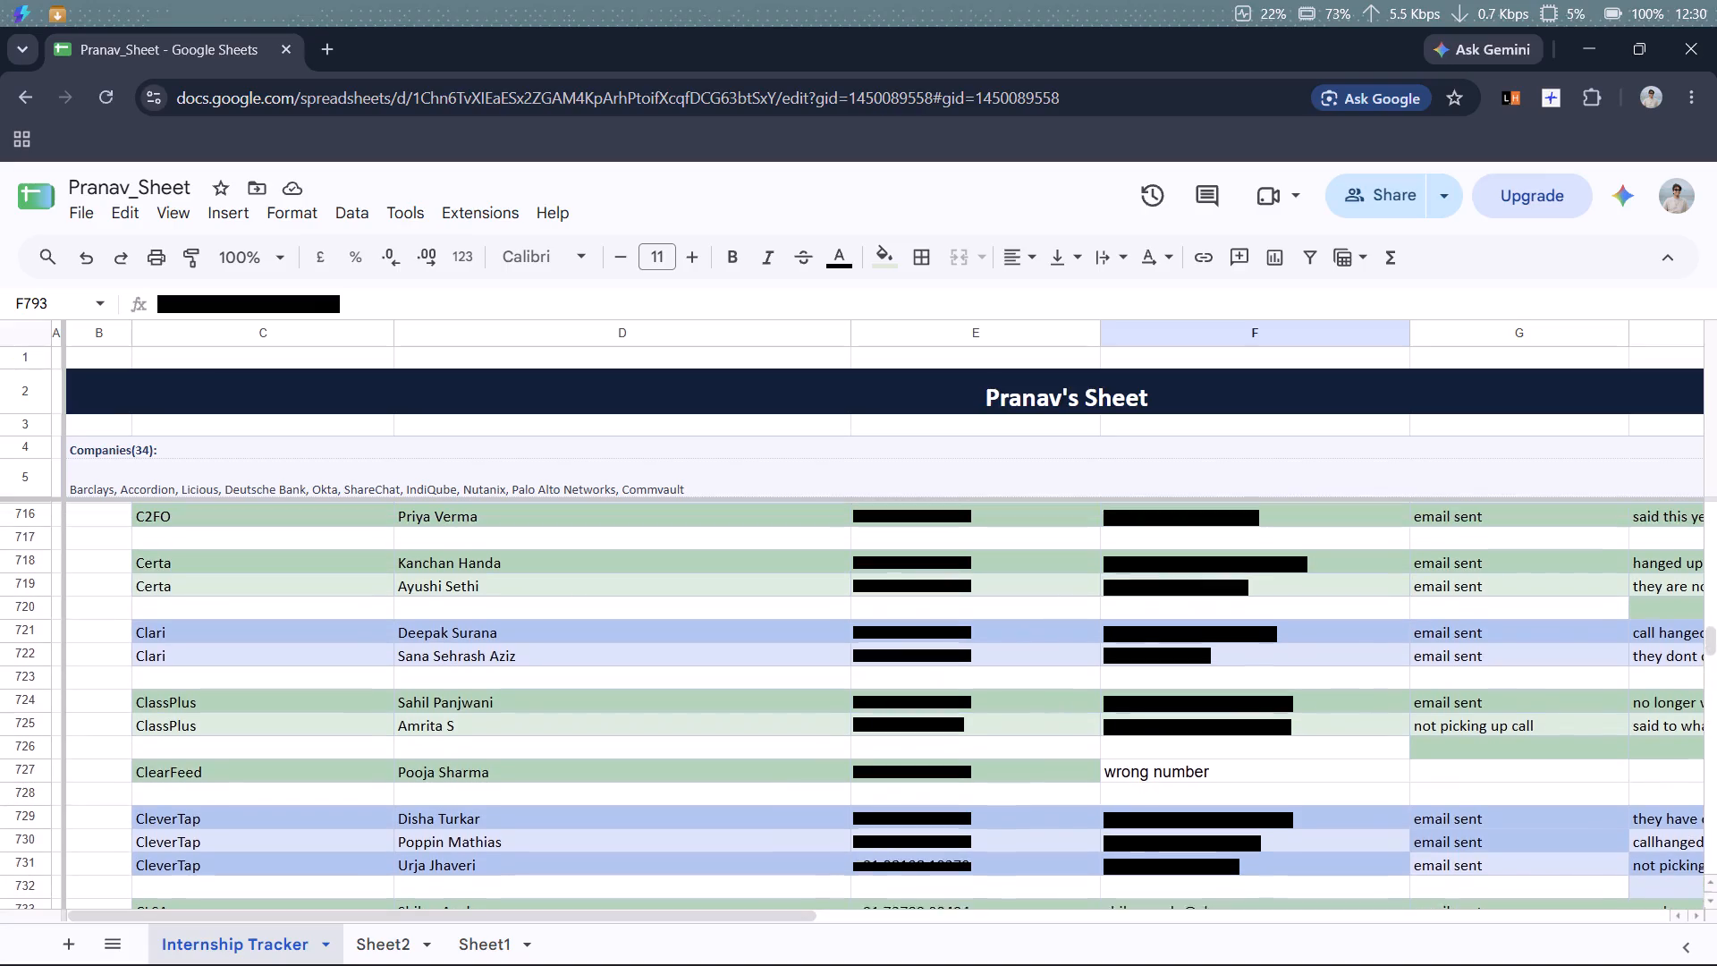
{"action": "scroll", "coordinate": [174, 695], "scroll_direction": "up", "scroll_amount": 4}
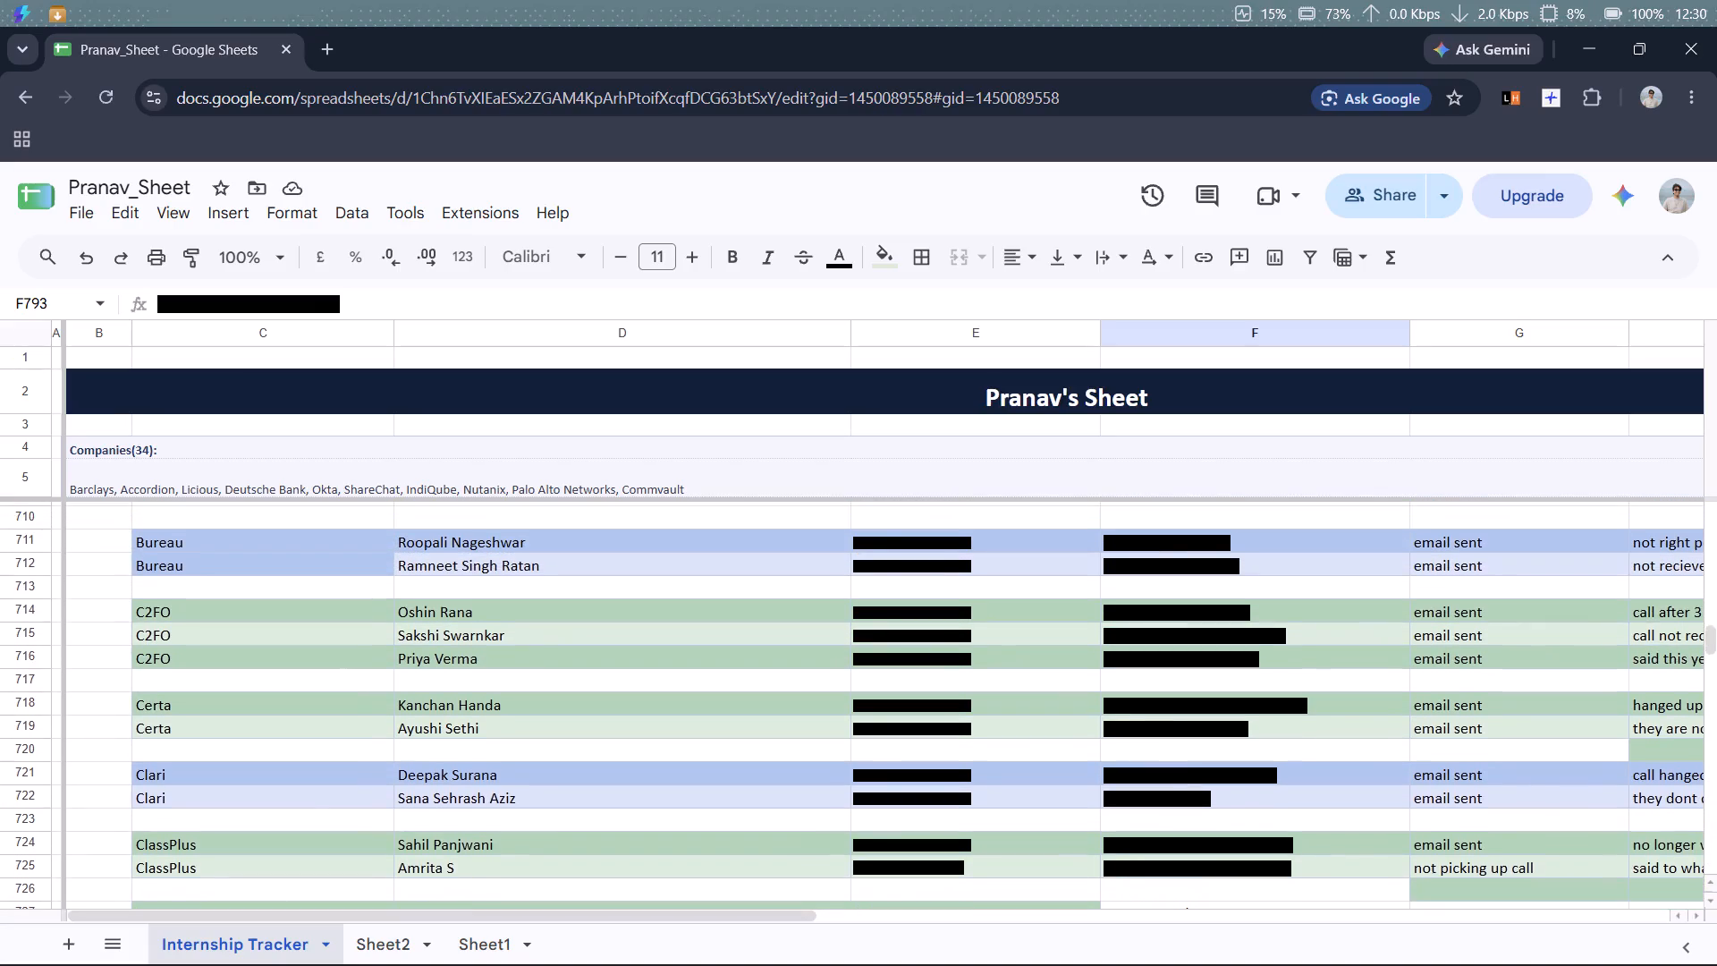
Review the LinkedIn-linked contacts from Freo up to Tessell row 672, and read the call notes of the Quikr and Progress contacts.
{"action": "scroll", "coordinate": [174, 695], "scroll_direction": "up", "scroll_amount": 3}
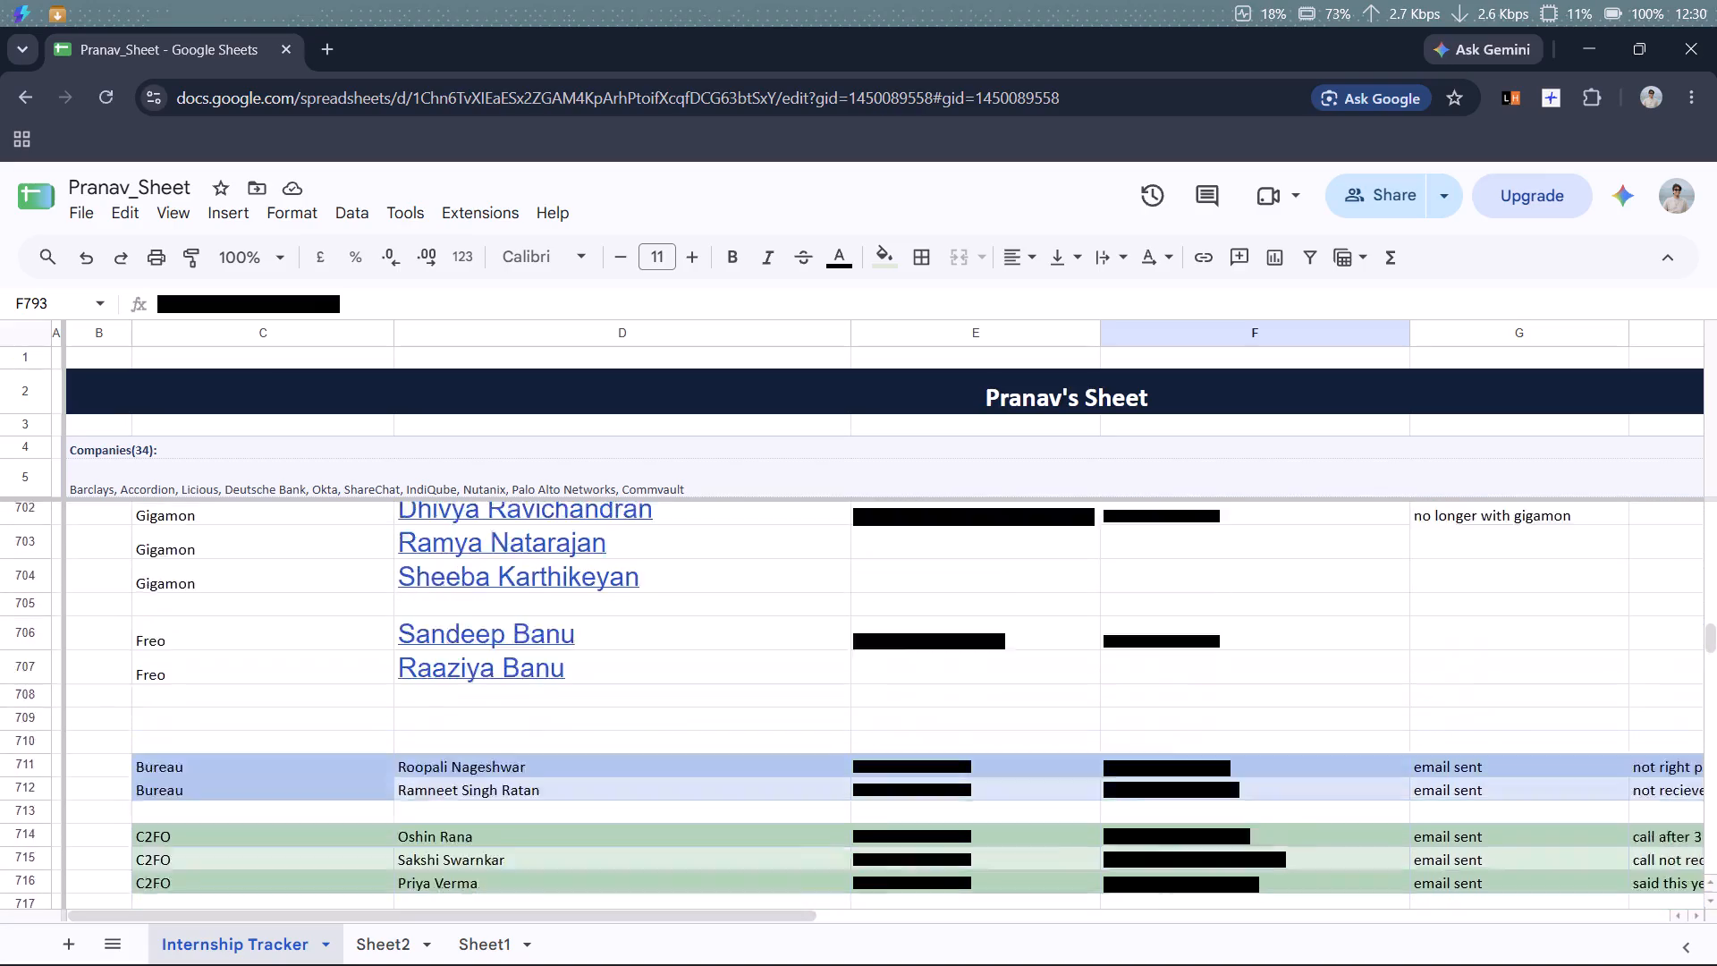
{"action": "scroll", "coordinate": [174, 695], "scroll_direction": "up", "scroll_amount": 1}
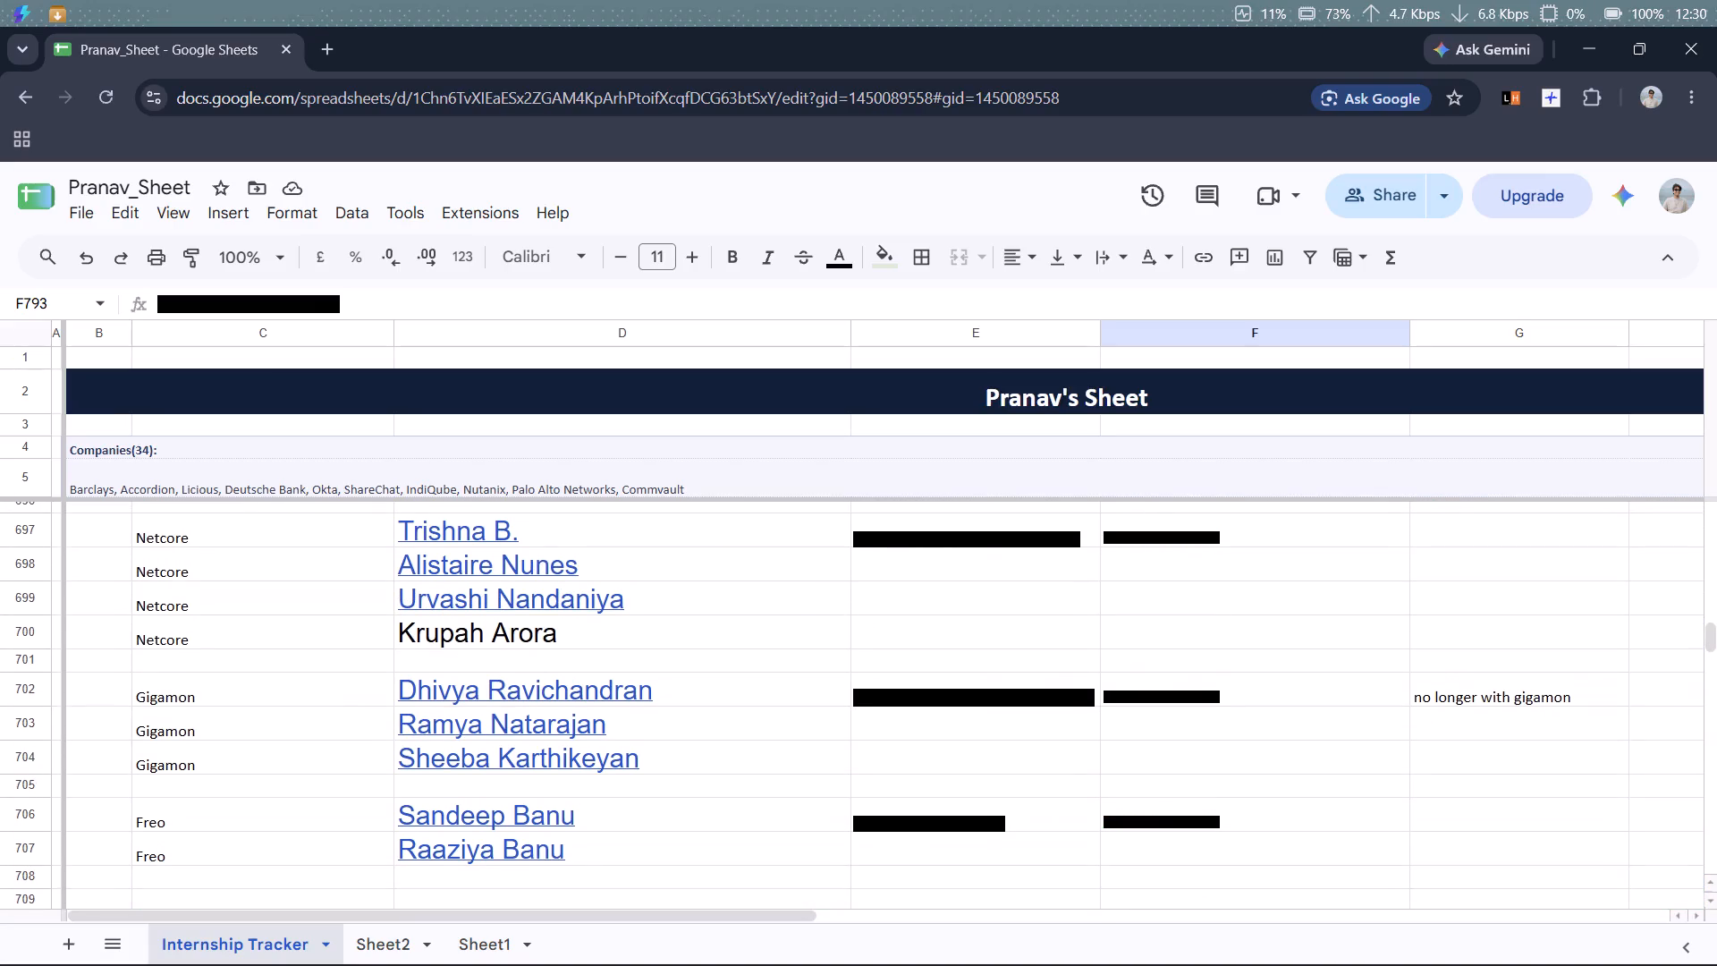
{"action": "scroll", "coordinate": [174, 695], "scroll_direction": "up", "scroll_amount": 3}
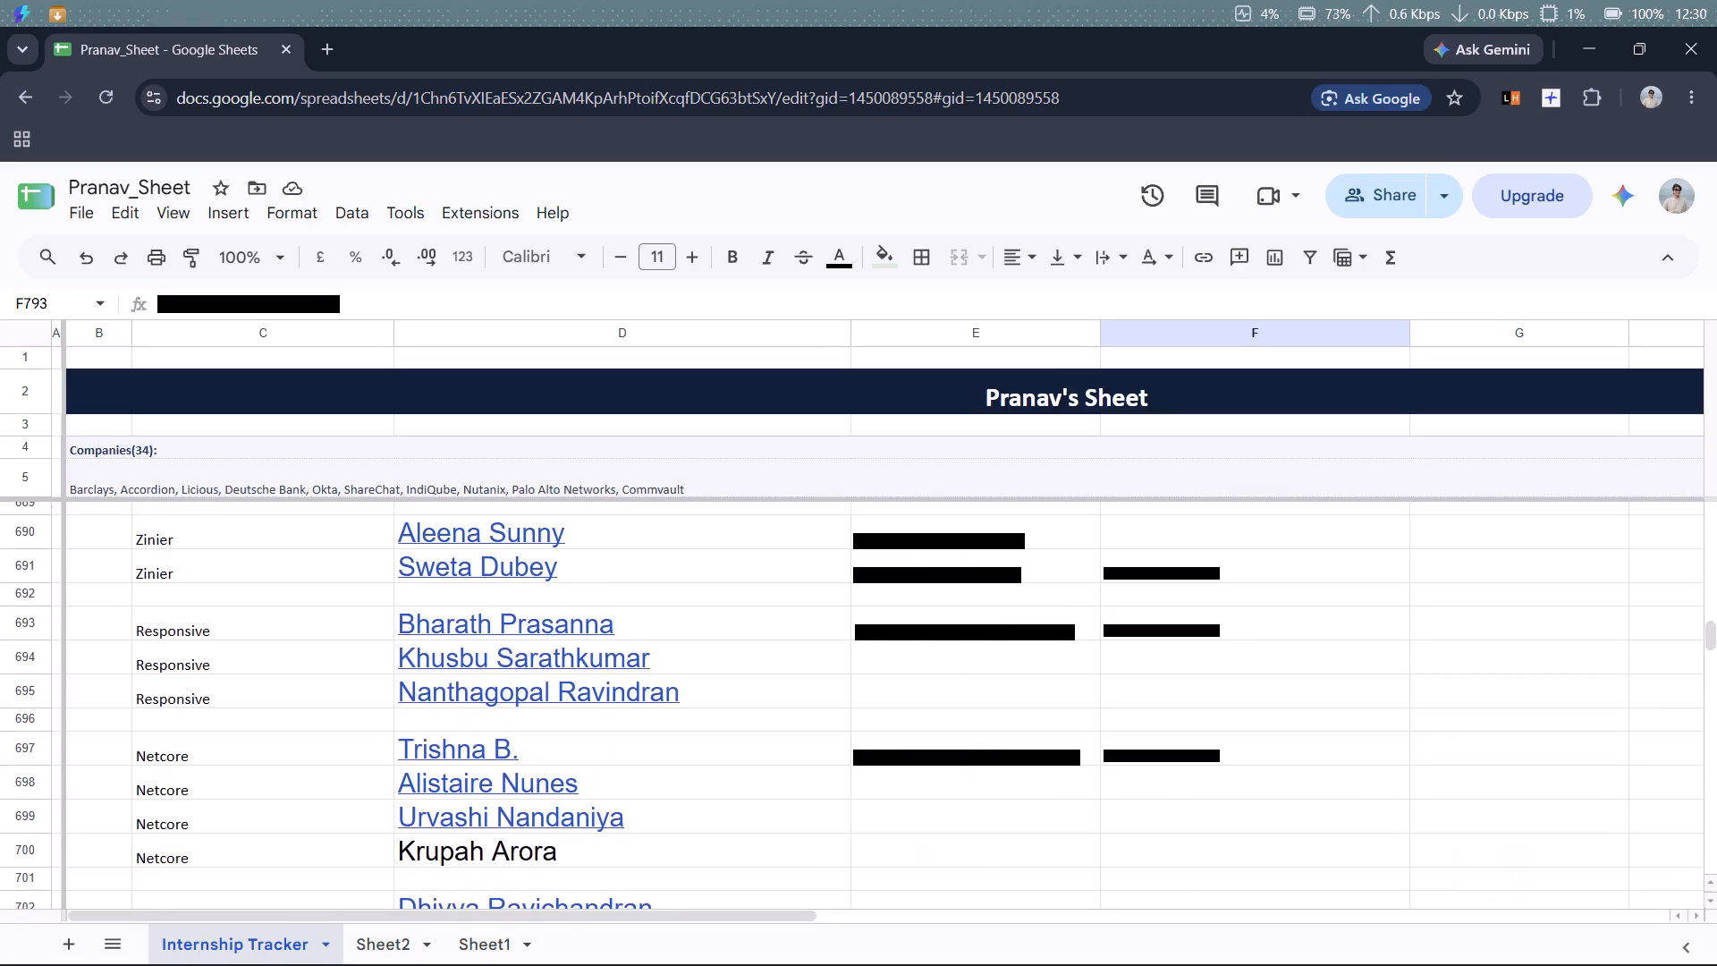
{"action": "scroll", "coordinate": [174, 695], "scroll_direction": "up", "scroll_amount": 1}
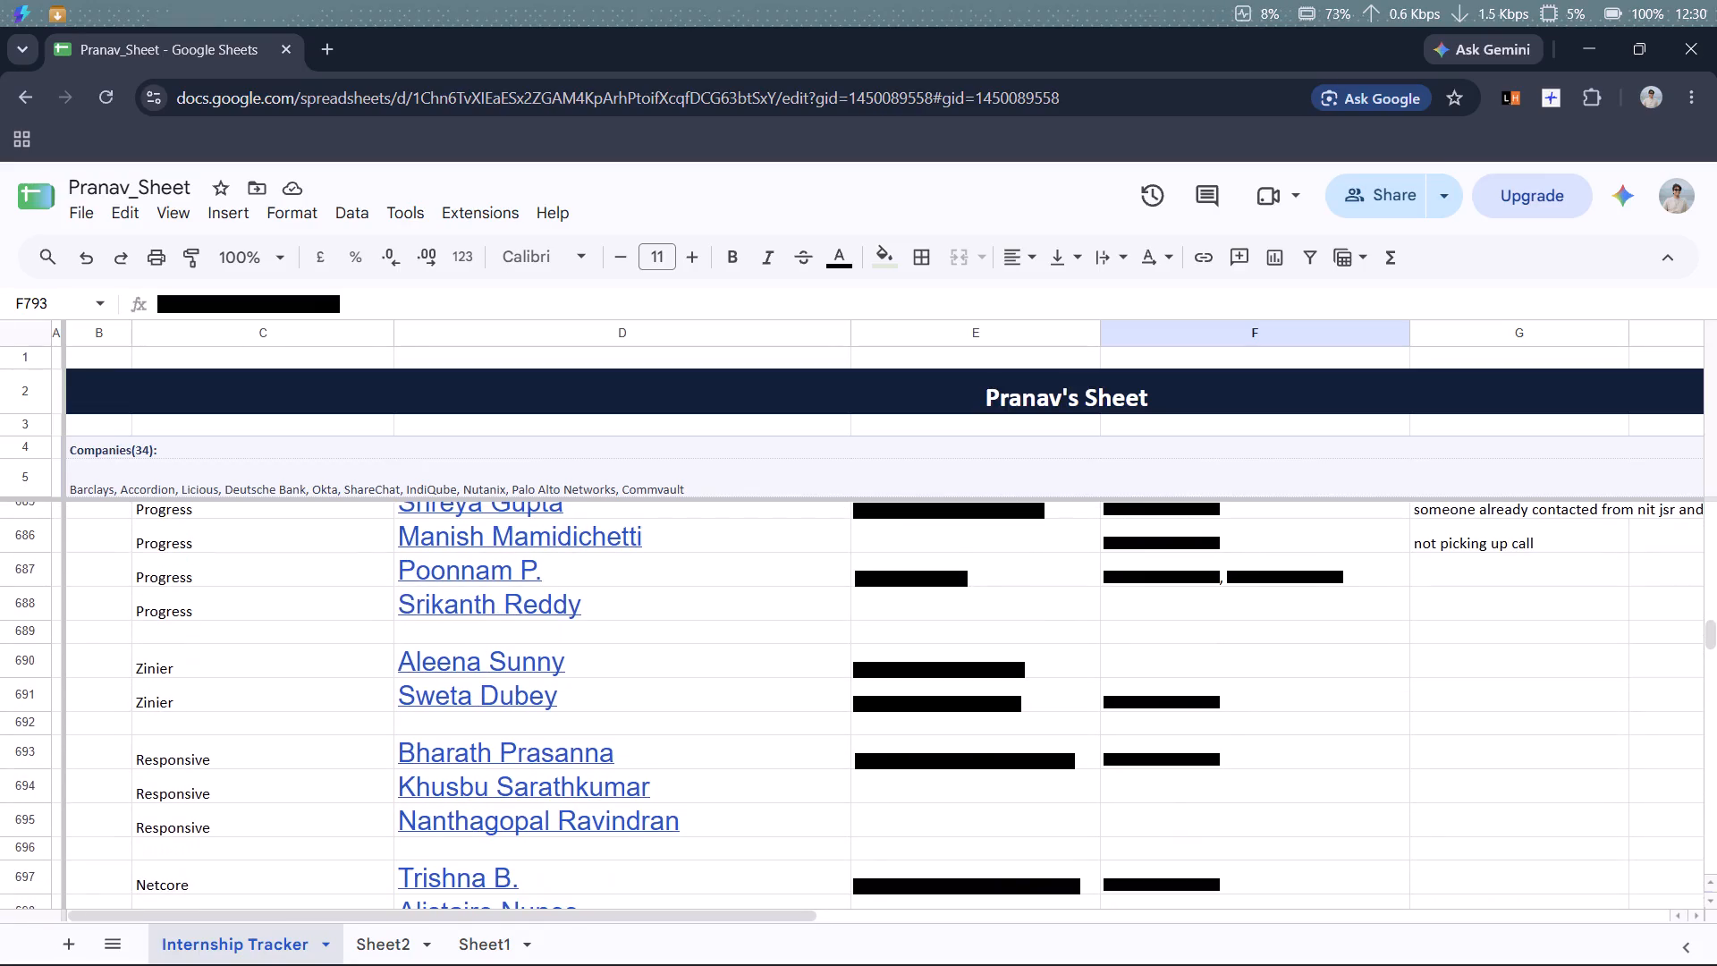
{"action": "scroll", "coordinate": [174, 695], "scroll_direction": "up", "scroll_amount": 3}
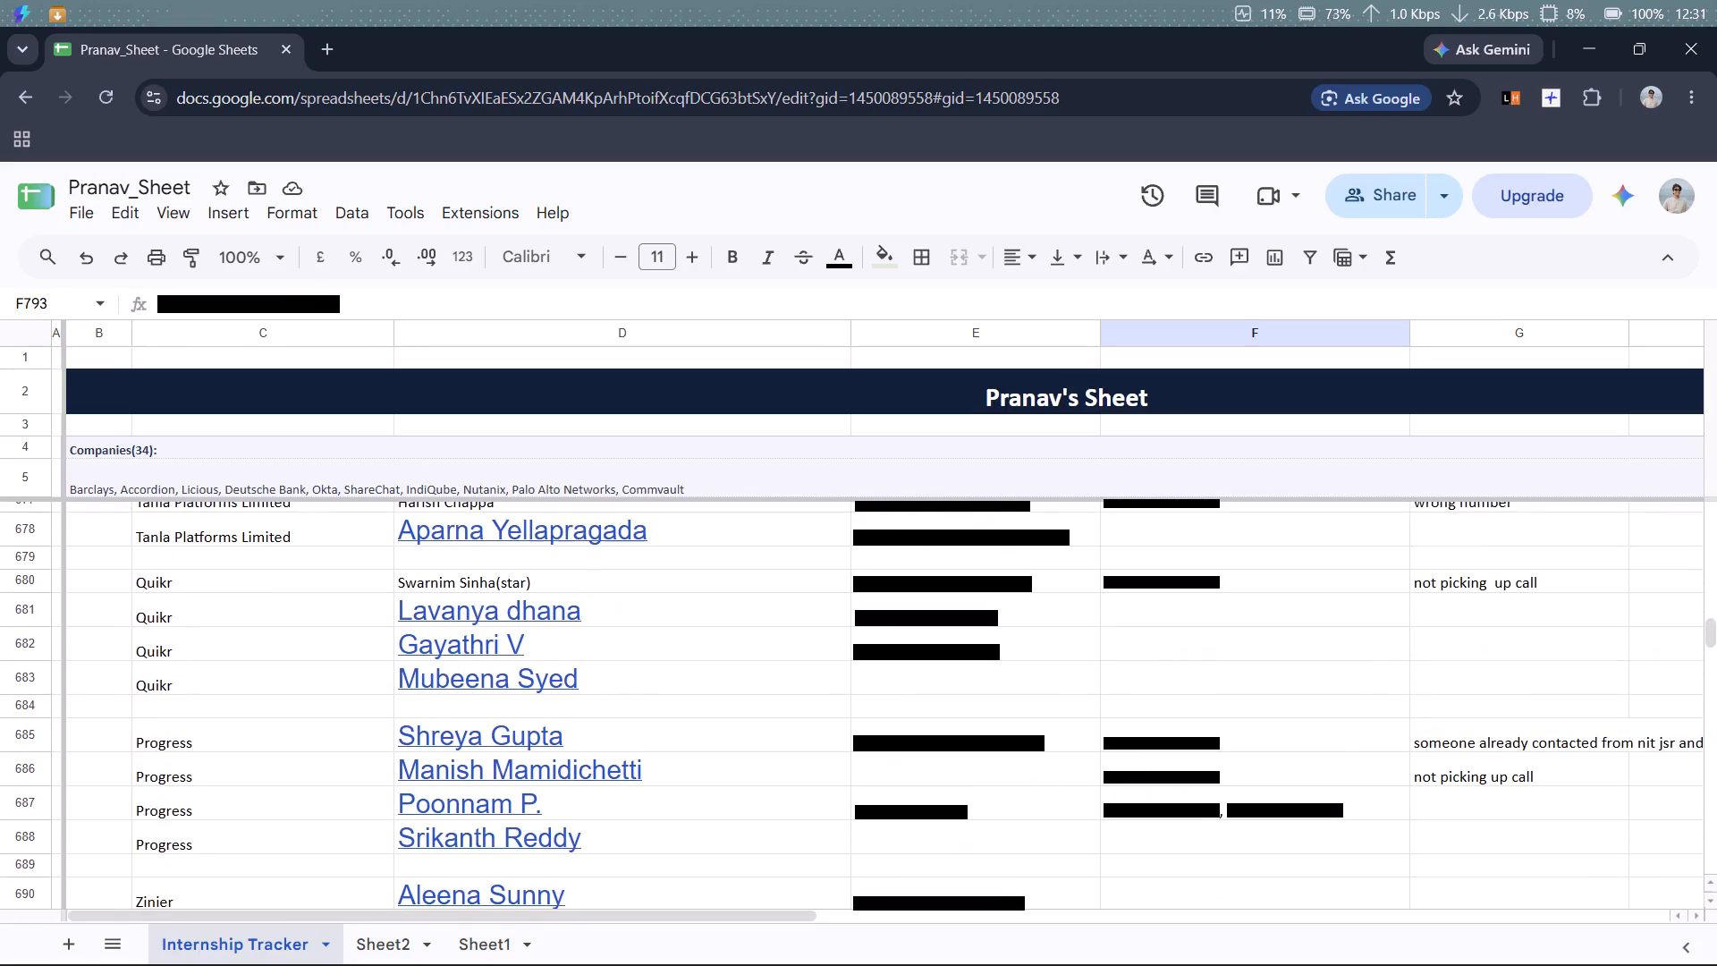
{"action": "scroll", "coordinate": [174, 695], "scroll_direction": "up", "scroll_amount": 1}
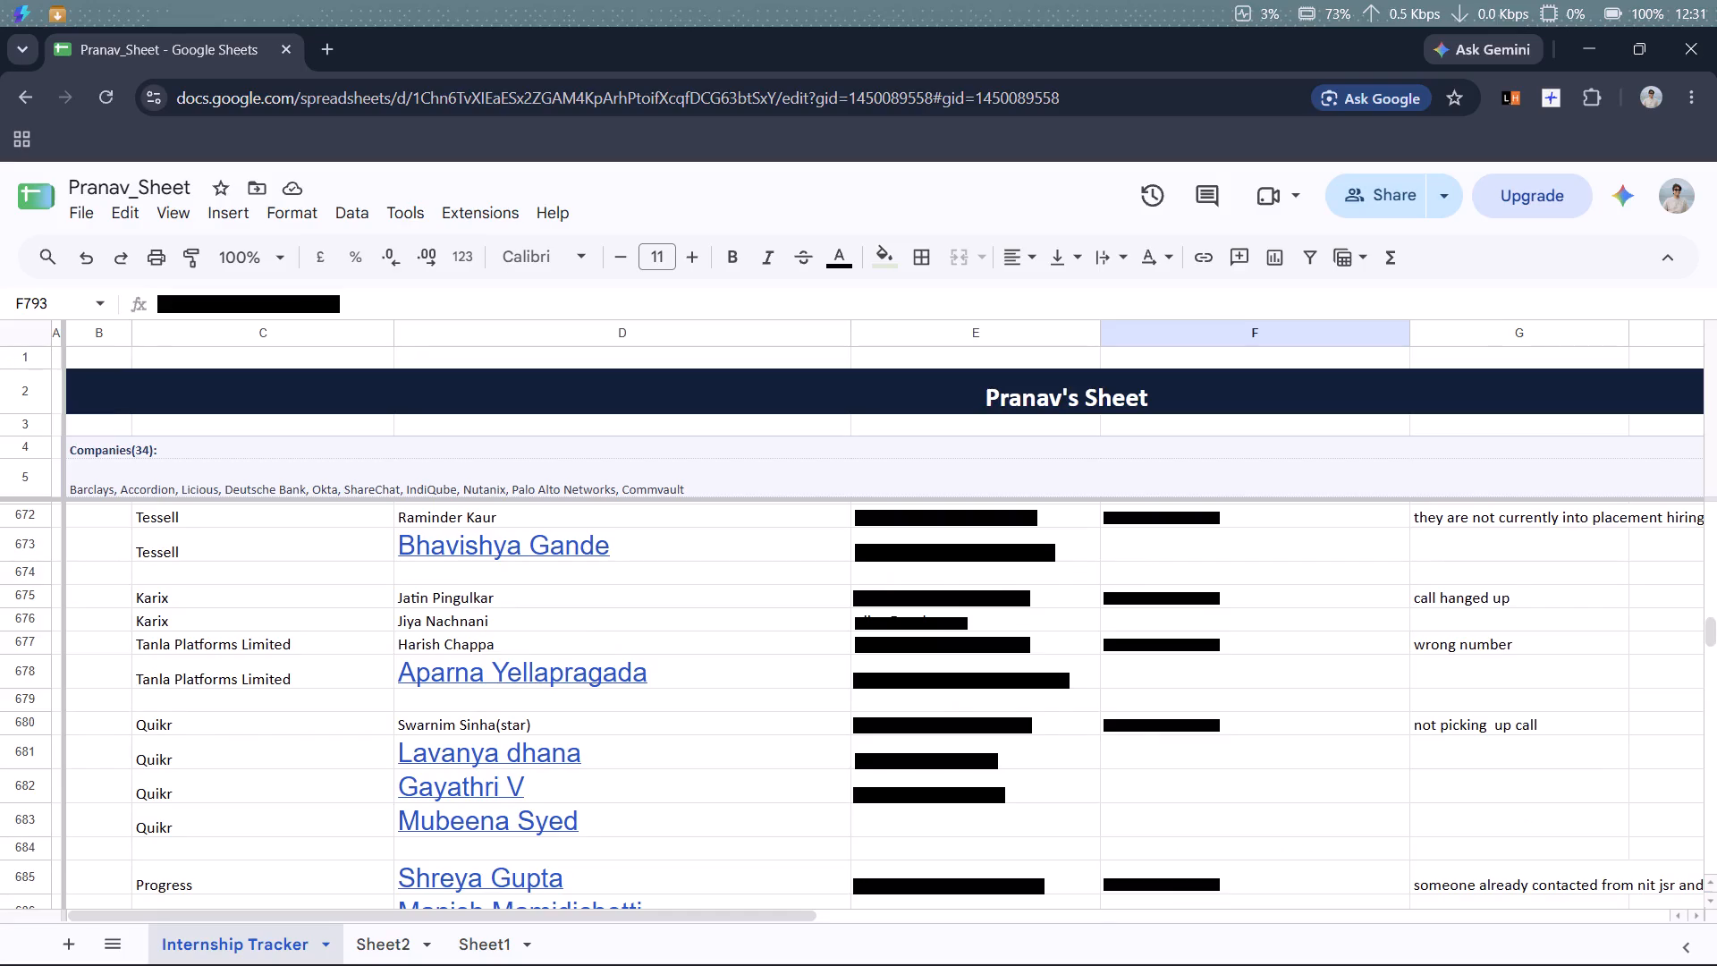
{"action": "scroll", "coordinate": [177, 679], "scroll_direction": "down", "scroll_amount": 2}
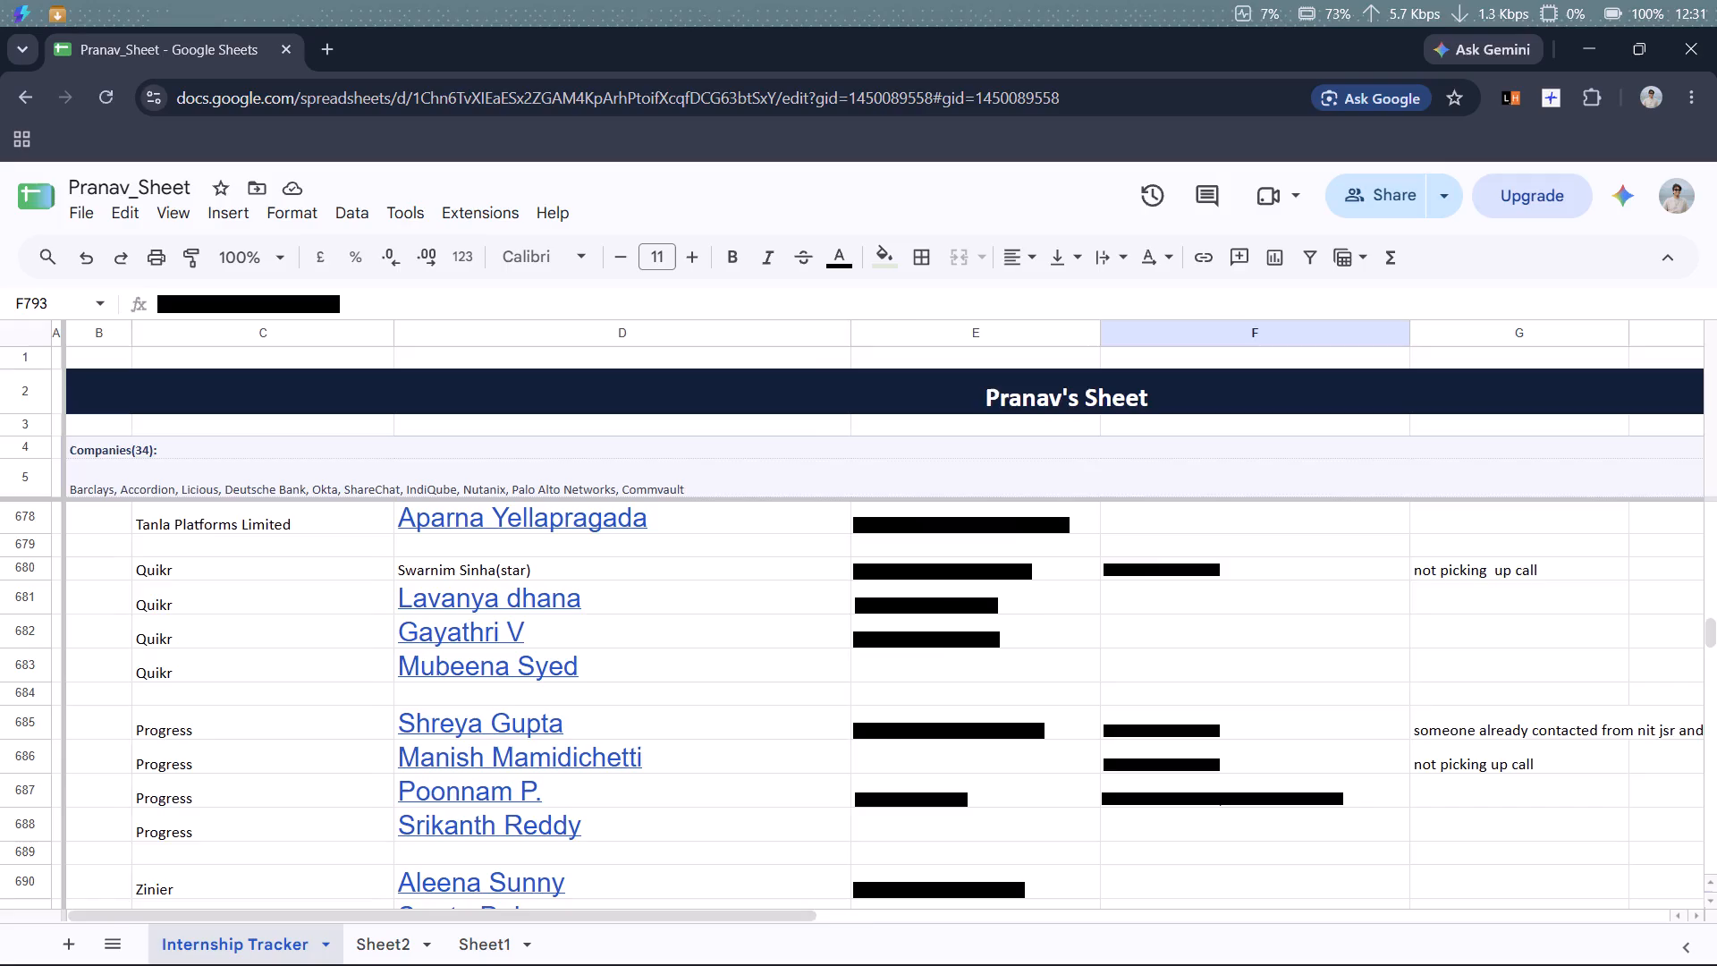
{"action": "scroll", "coordinate": [1272, 756], "scroll_direction": "left", "scroll_amount": 4}
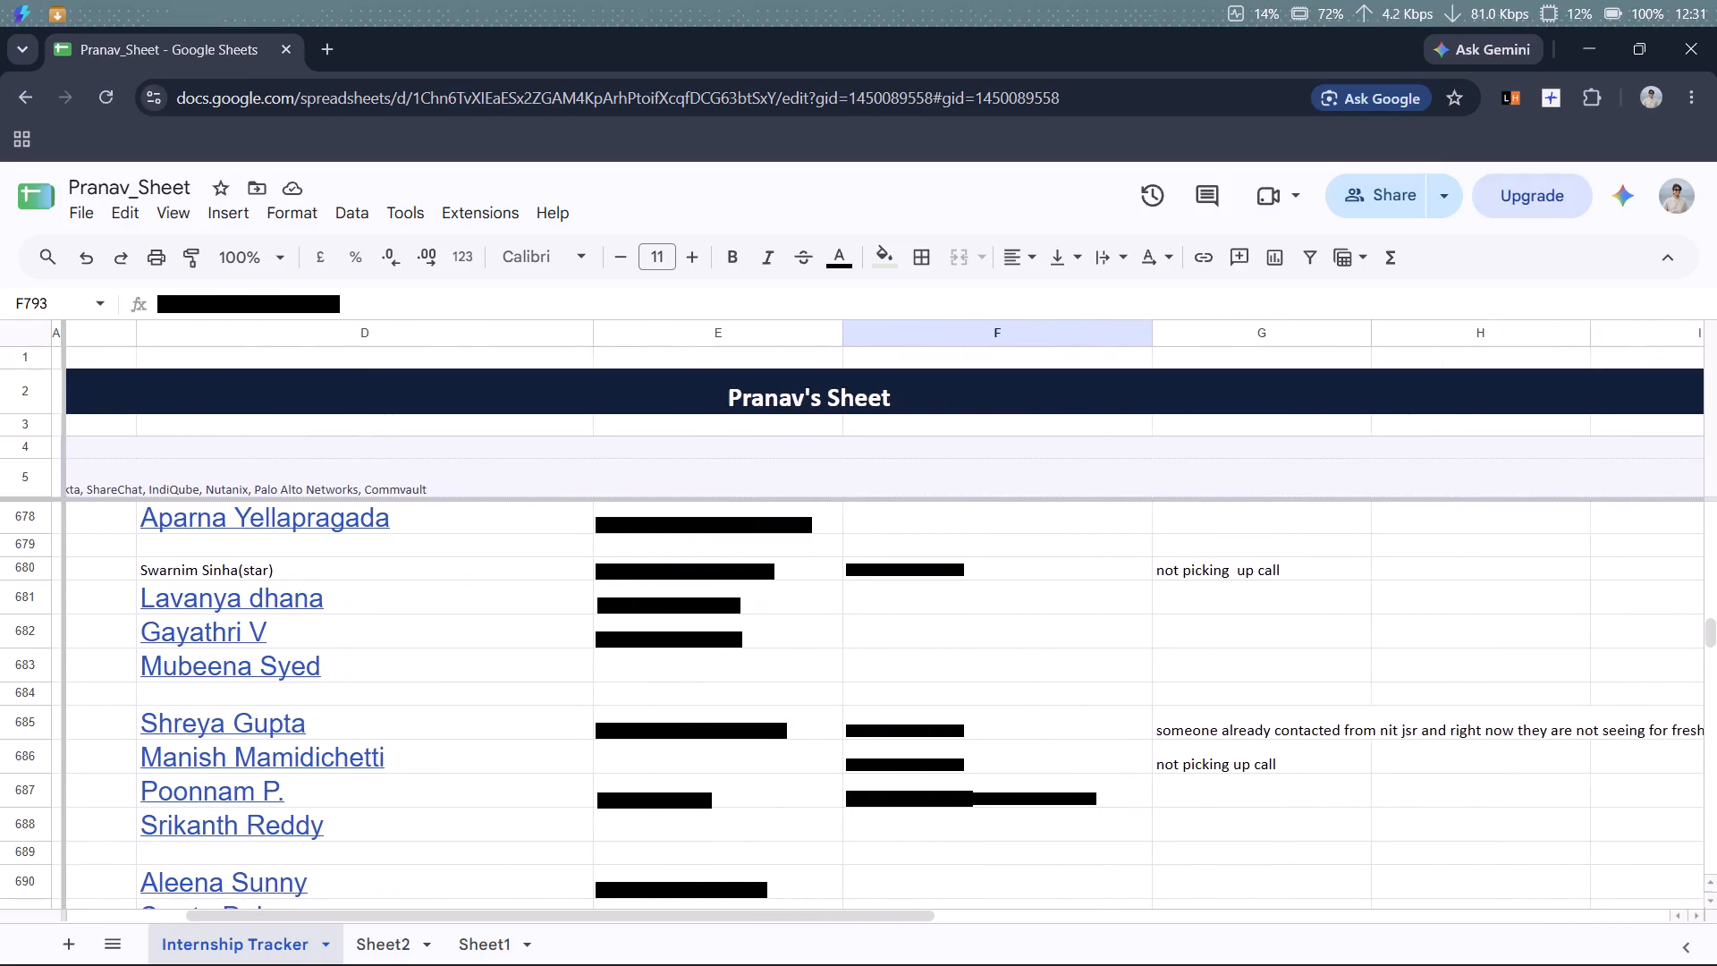
{"action": "scroll", "coordinate": [1272, 756], "scroll_direction": "right", "scroll_amount": 2}
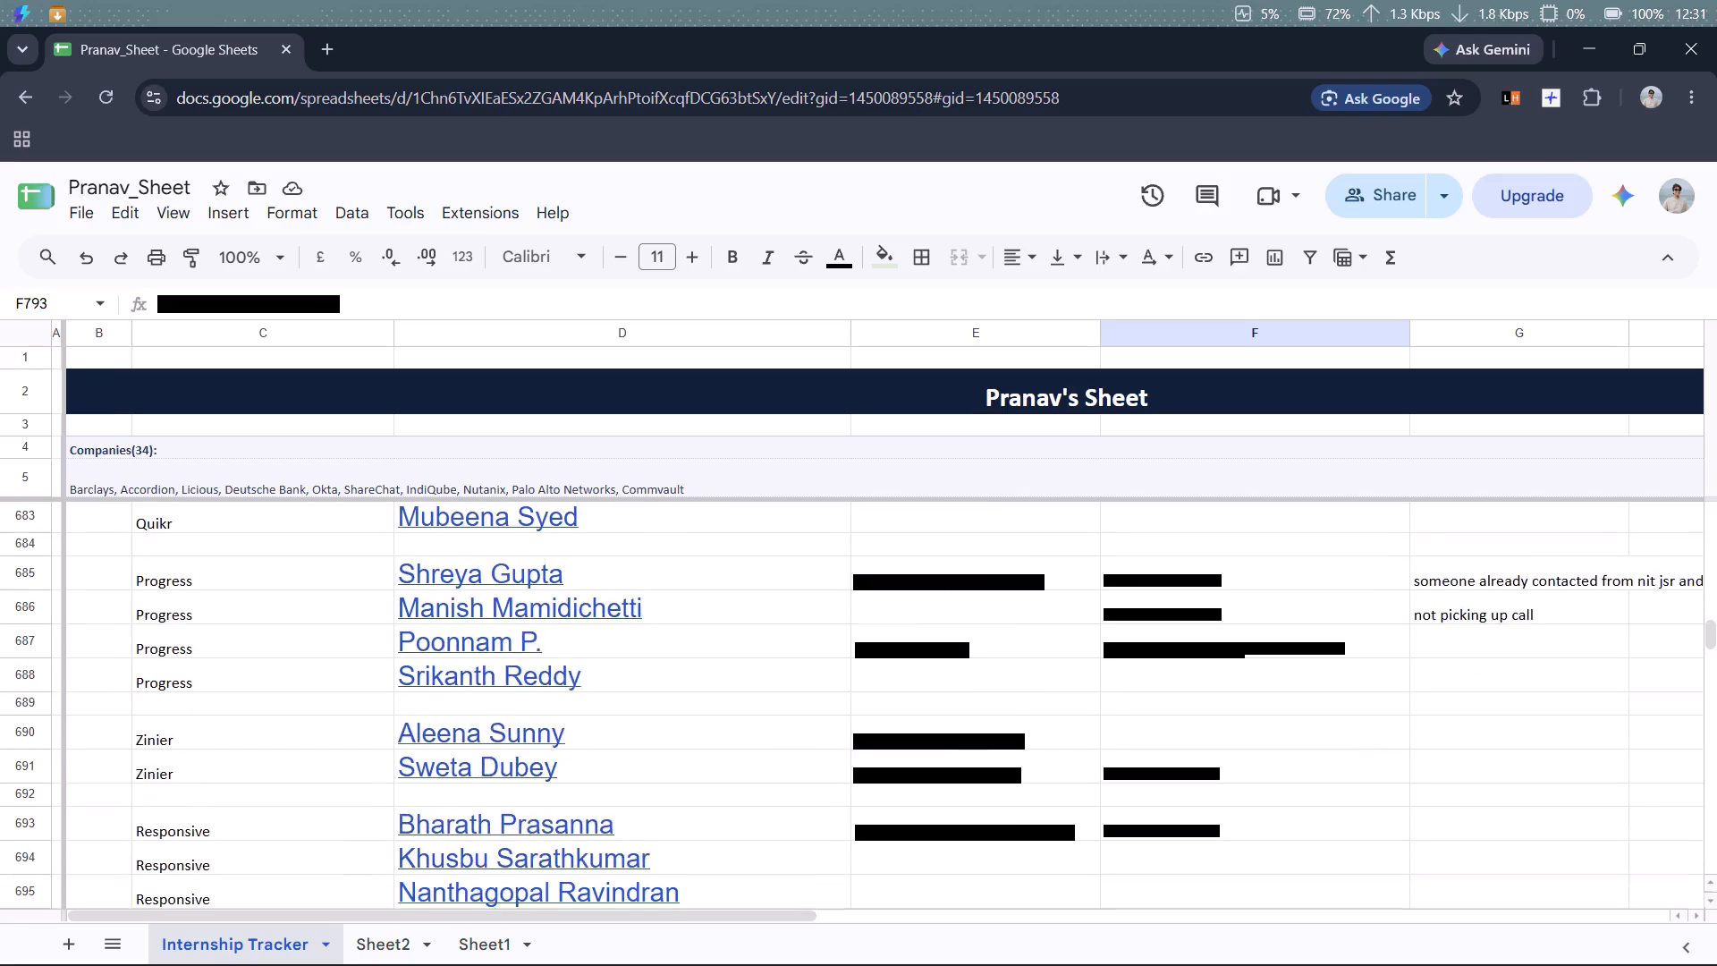
Scan the contacts and call notes from JK Tech and Sabre up through Infobip, Fiery, Exxat and Commonwealth Bank to Bureau row 539.
{"action": "scroll", "coordinate": [1272, 756], "scroll_direction": "up", "scroll_amount": 7}
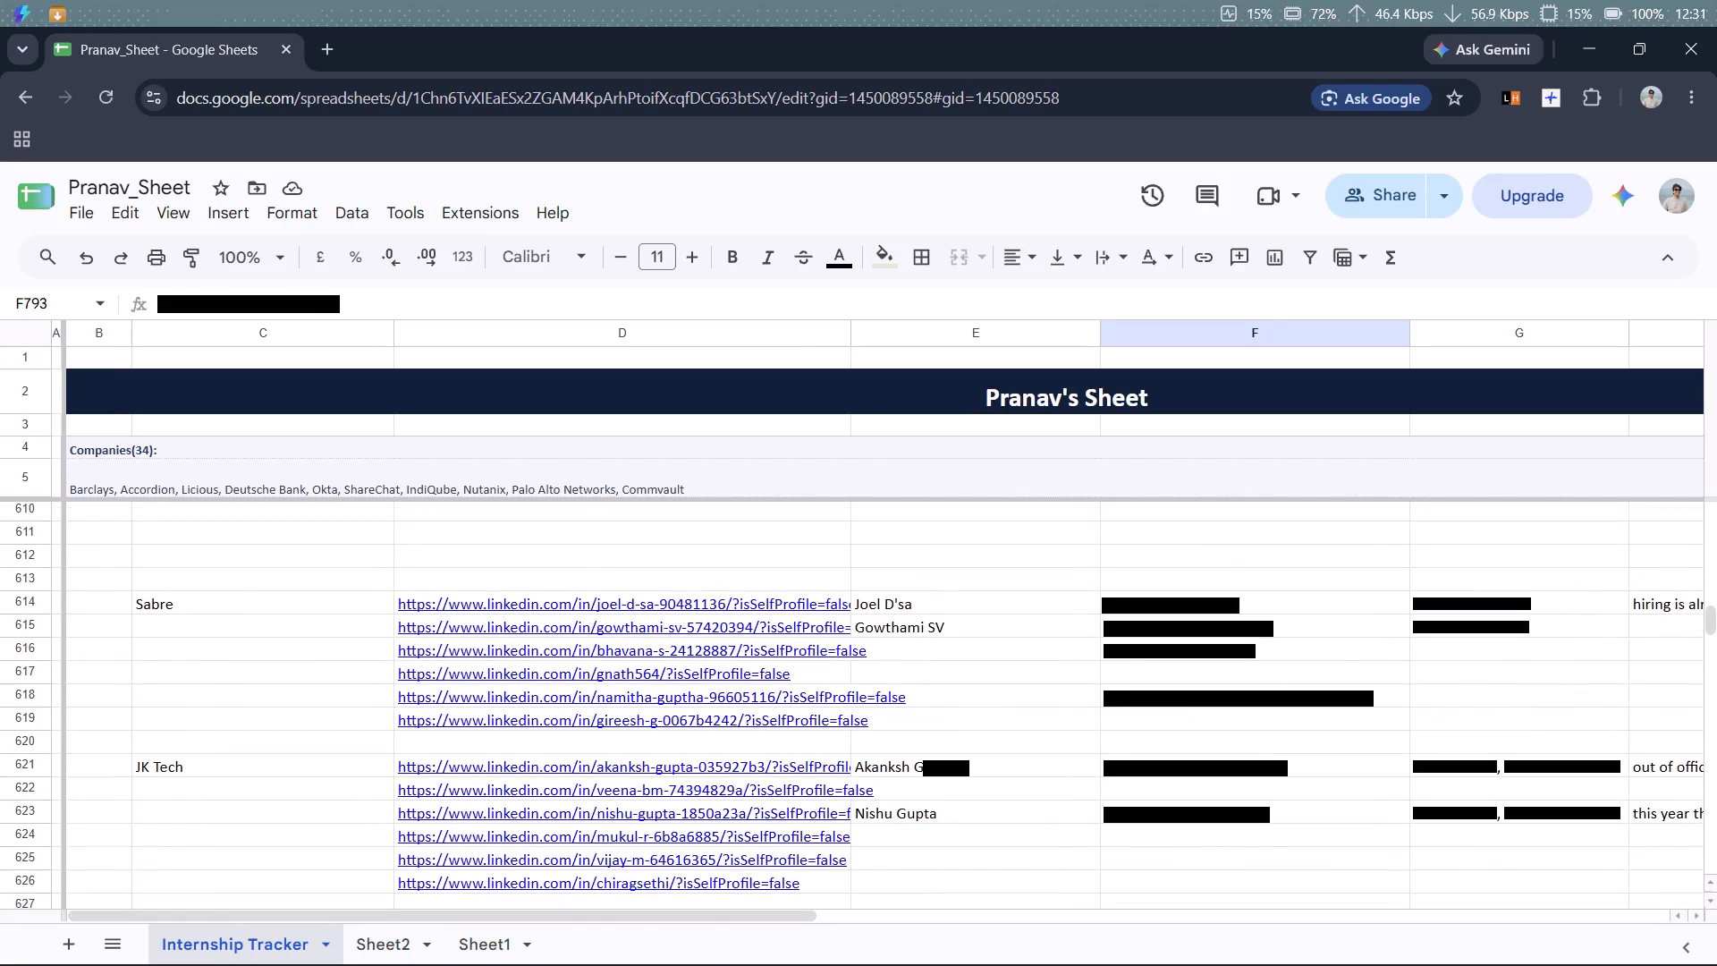
{"action": "scroll", "coordinate": [1272, 756], "scroll_direction": "up", "scroll_amount": 3}
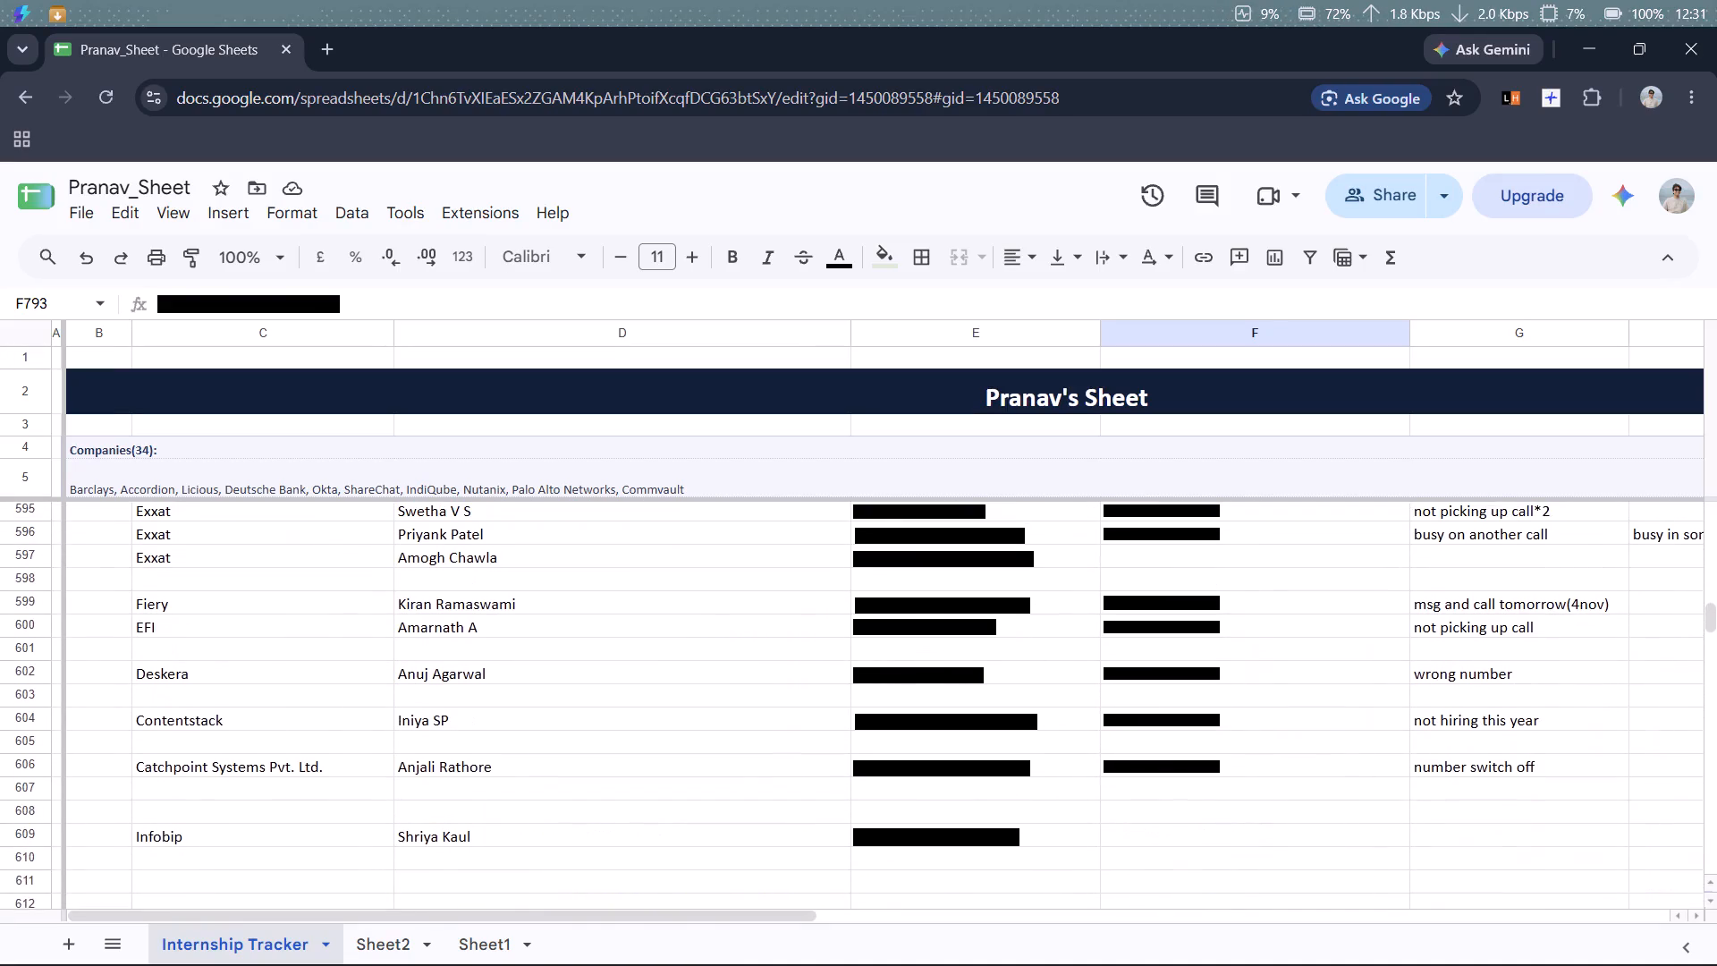
{"action": "scroll", "coordinate": [1272, 756], "scroll_direction": "up", "scroll_amount": 4}
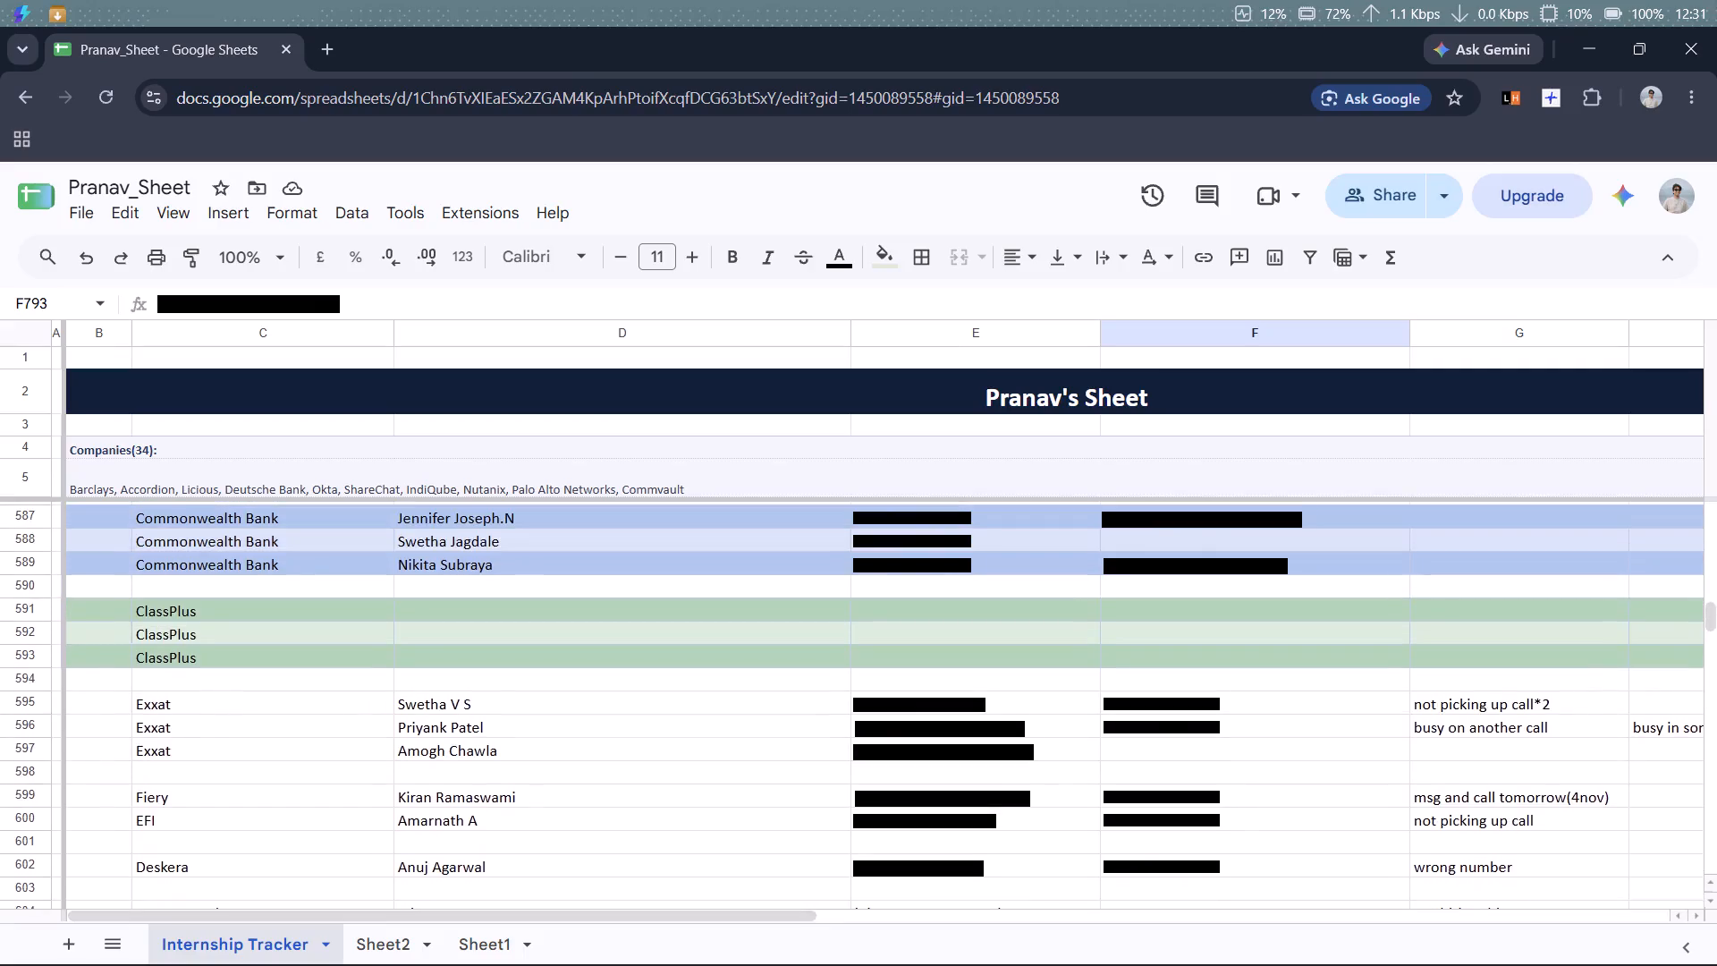
{"action": "scroll", "coordinate": [1272, 756], "scroll_direction": "up", "scroll_amount": 8}
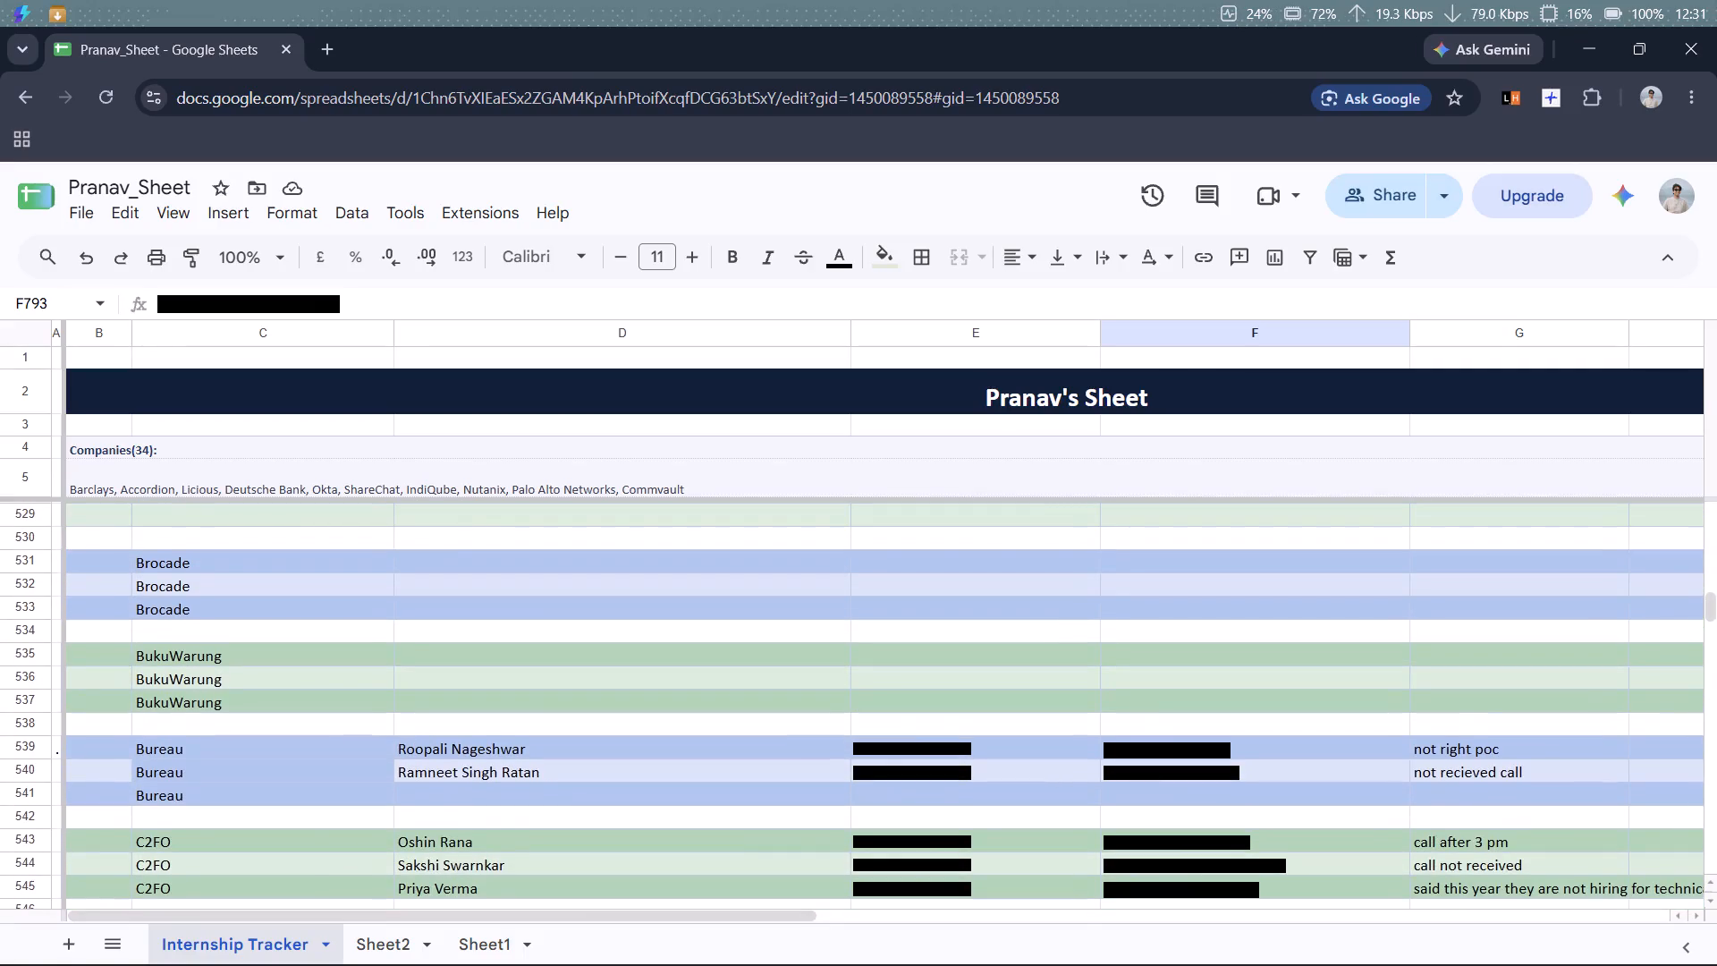
Look through the entries from BukuWarung and Brocade up through Fluxon, JFrog, Arctic Wolf and Quince to Acquia row 477.
{"action": "scroll", "coordinate": [1272, 756], "scroll_direction": "up", "scroll_amount": 4}
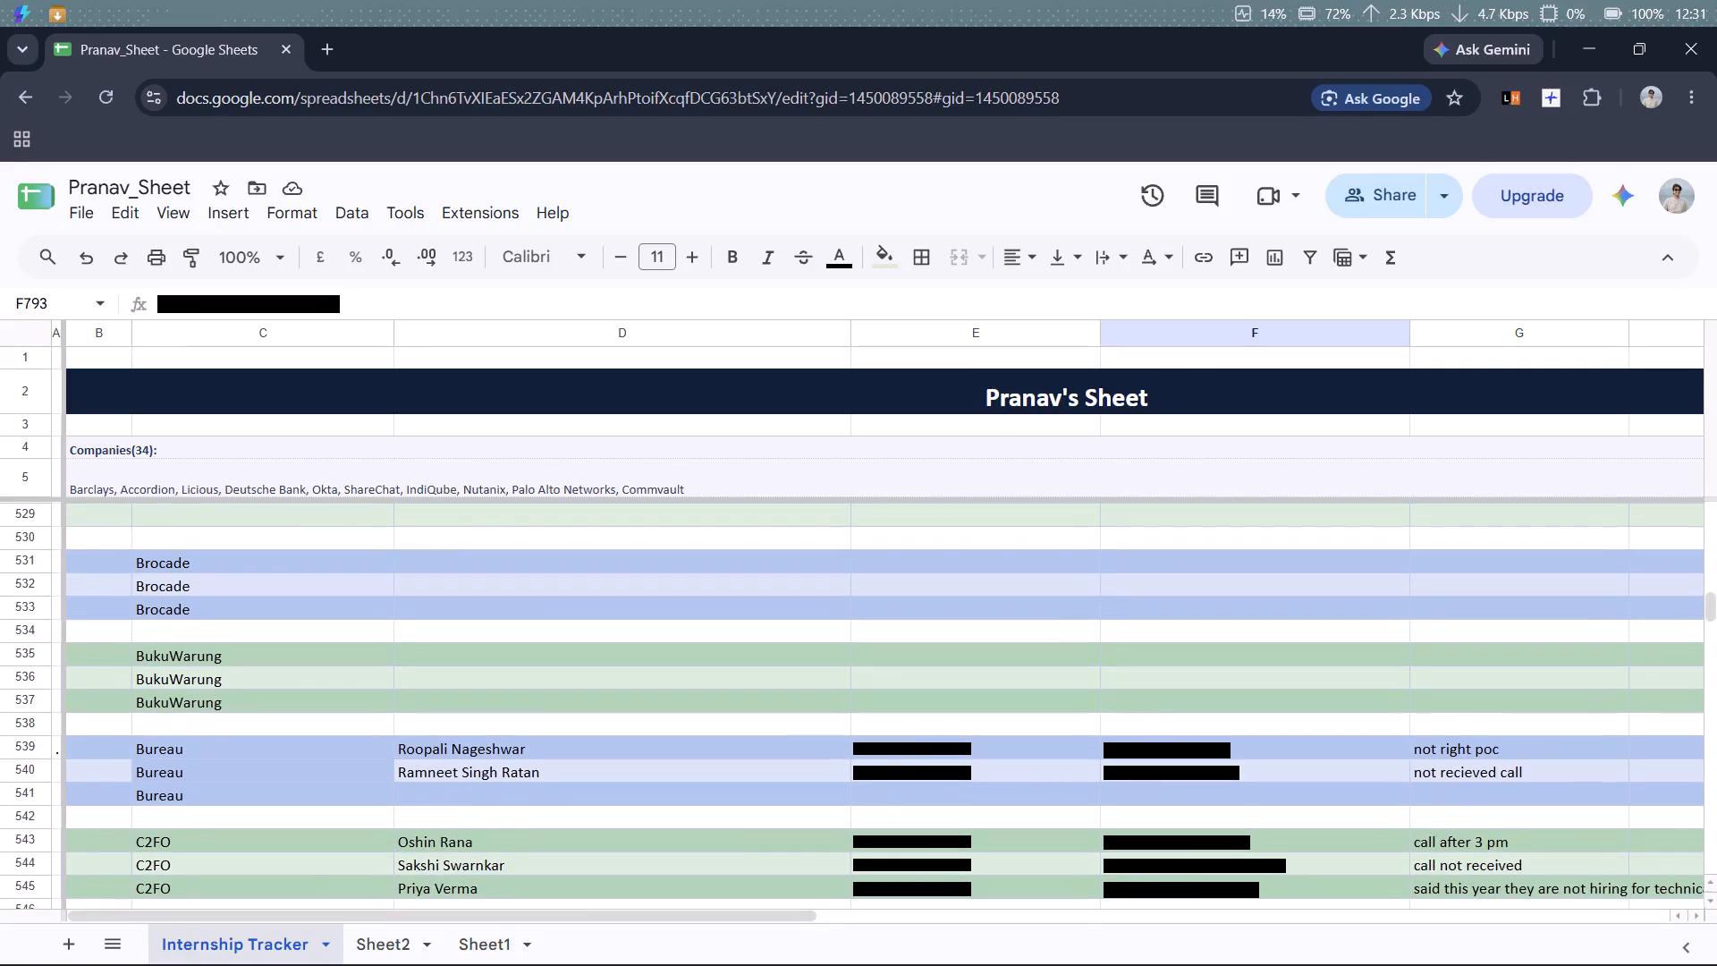
{"action": "scroll", "coordinate": [1272, 756], "scroll_direction": "up", "scroll_amount": 1}
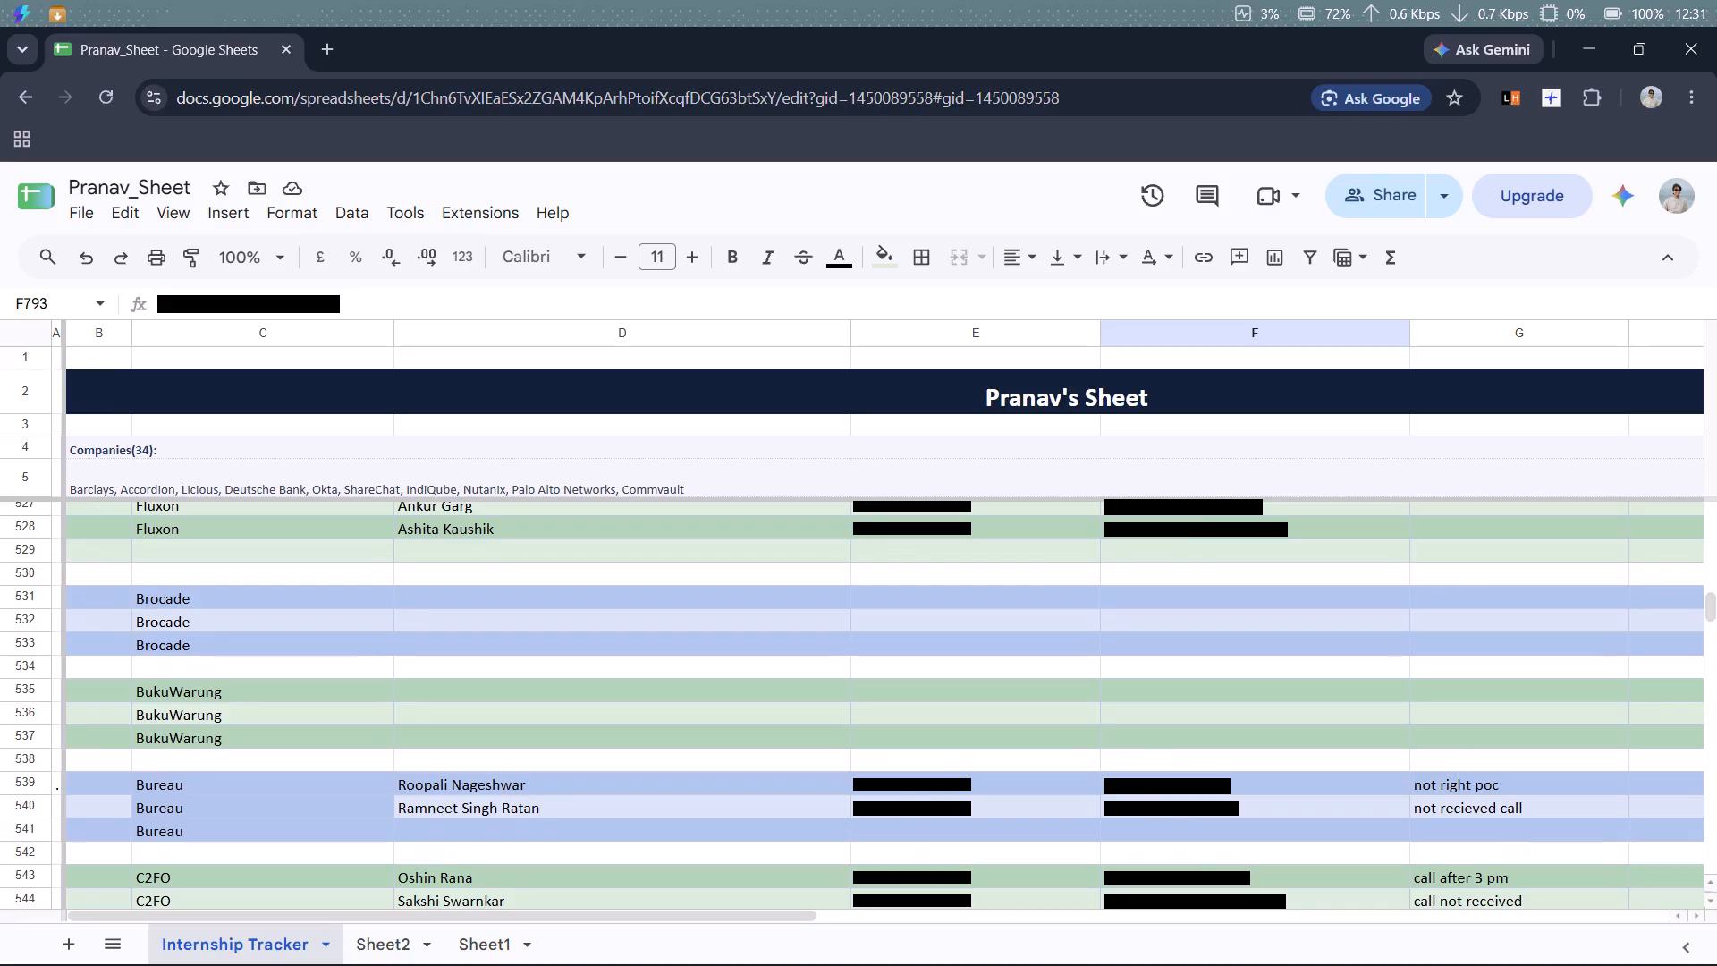
{"action": "scroll", "coordinate": [1272, 756], "scroll_direction": "up", "scroll_amount": 2}
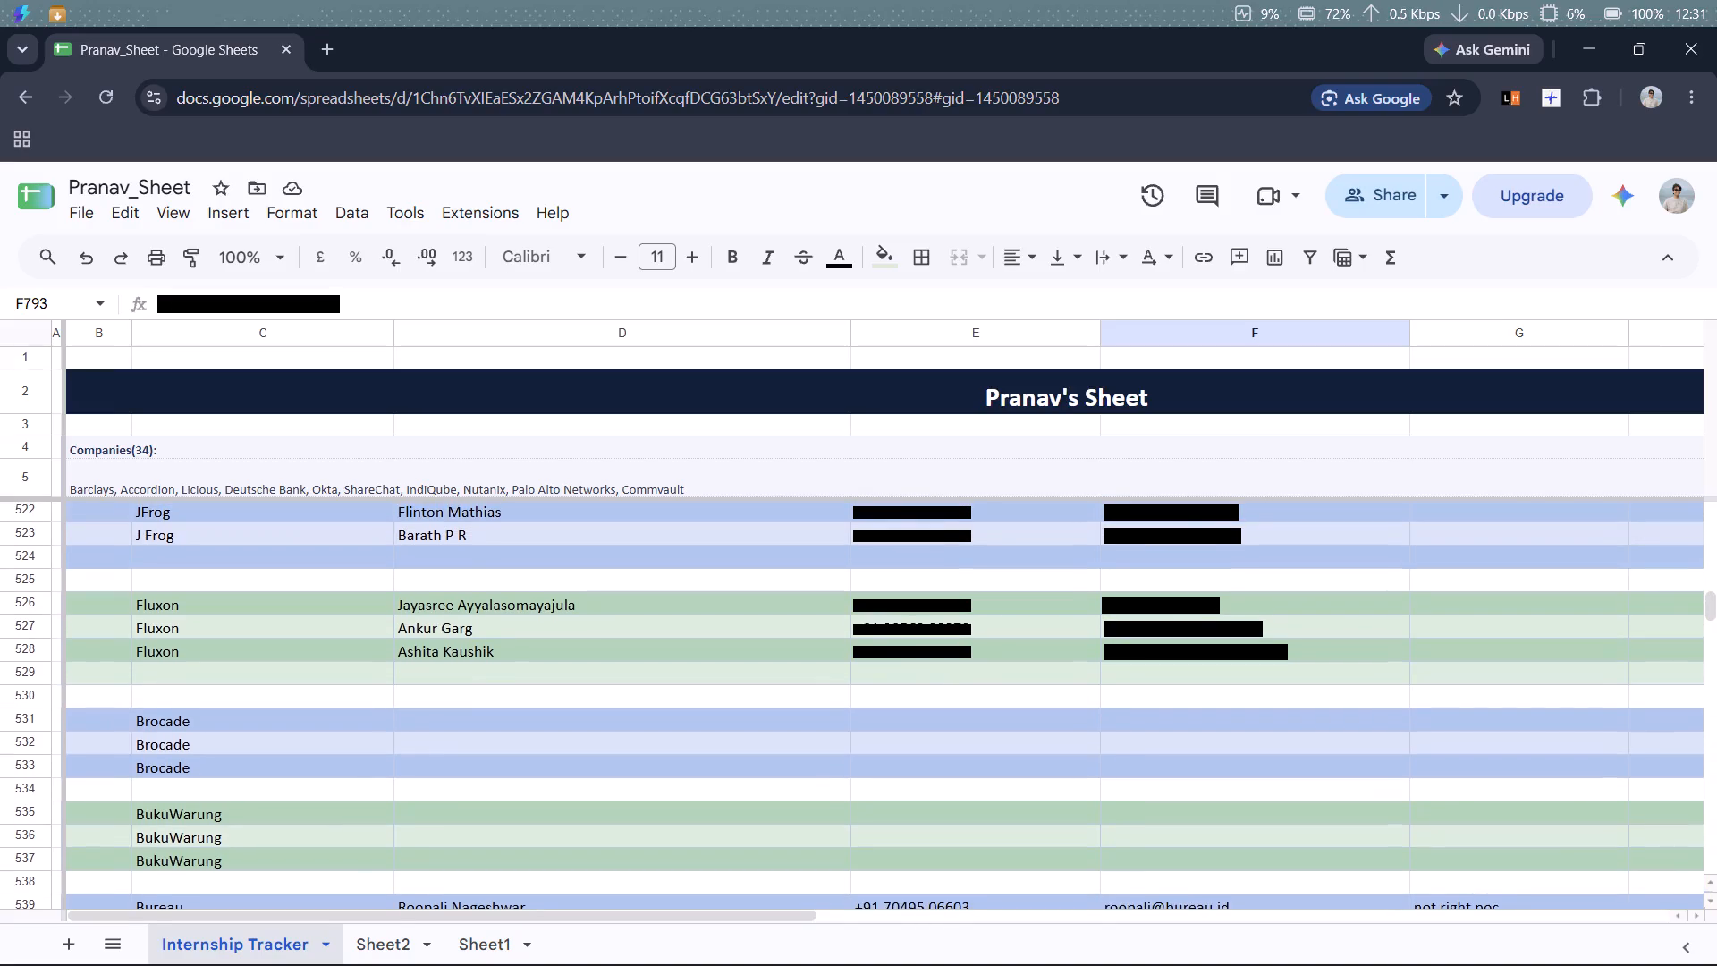
{"action": "scroll", "coordinate": [1272, 756], "scroll_direction": "up", "scroll_amount": 1}
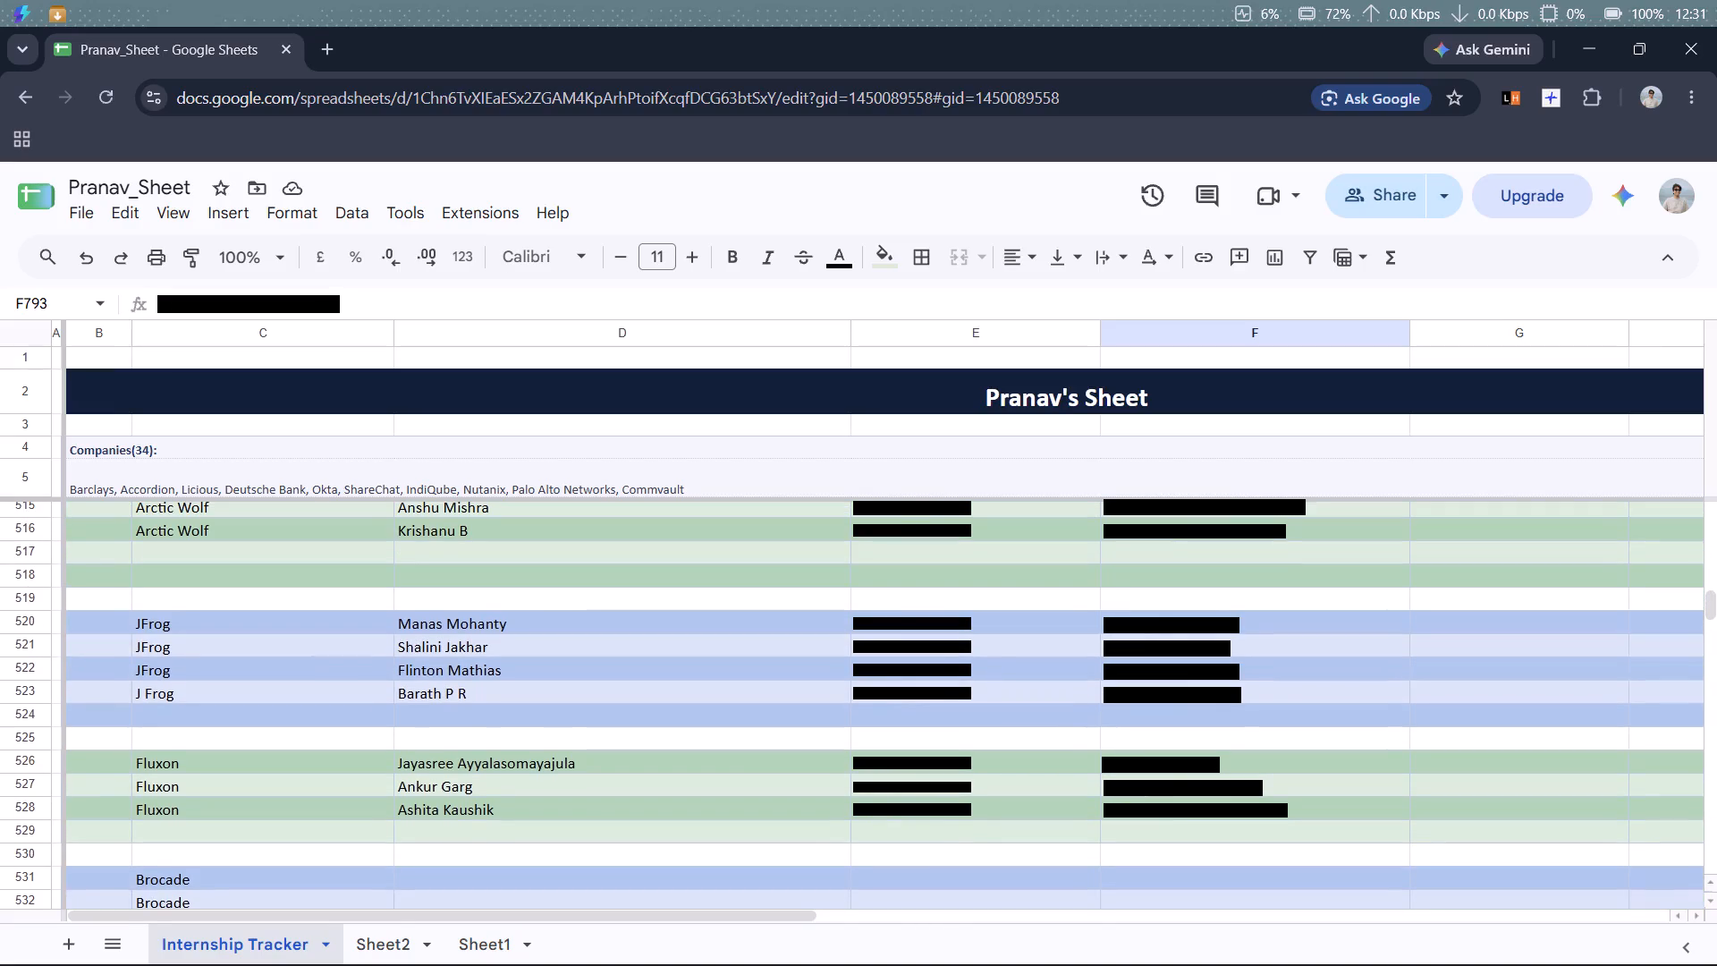
{"action": "scroll", "coordinate": [1272, 756], "scroll_direction": "up", "scroll_amount": 5}
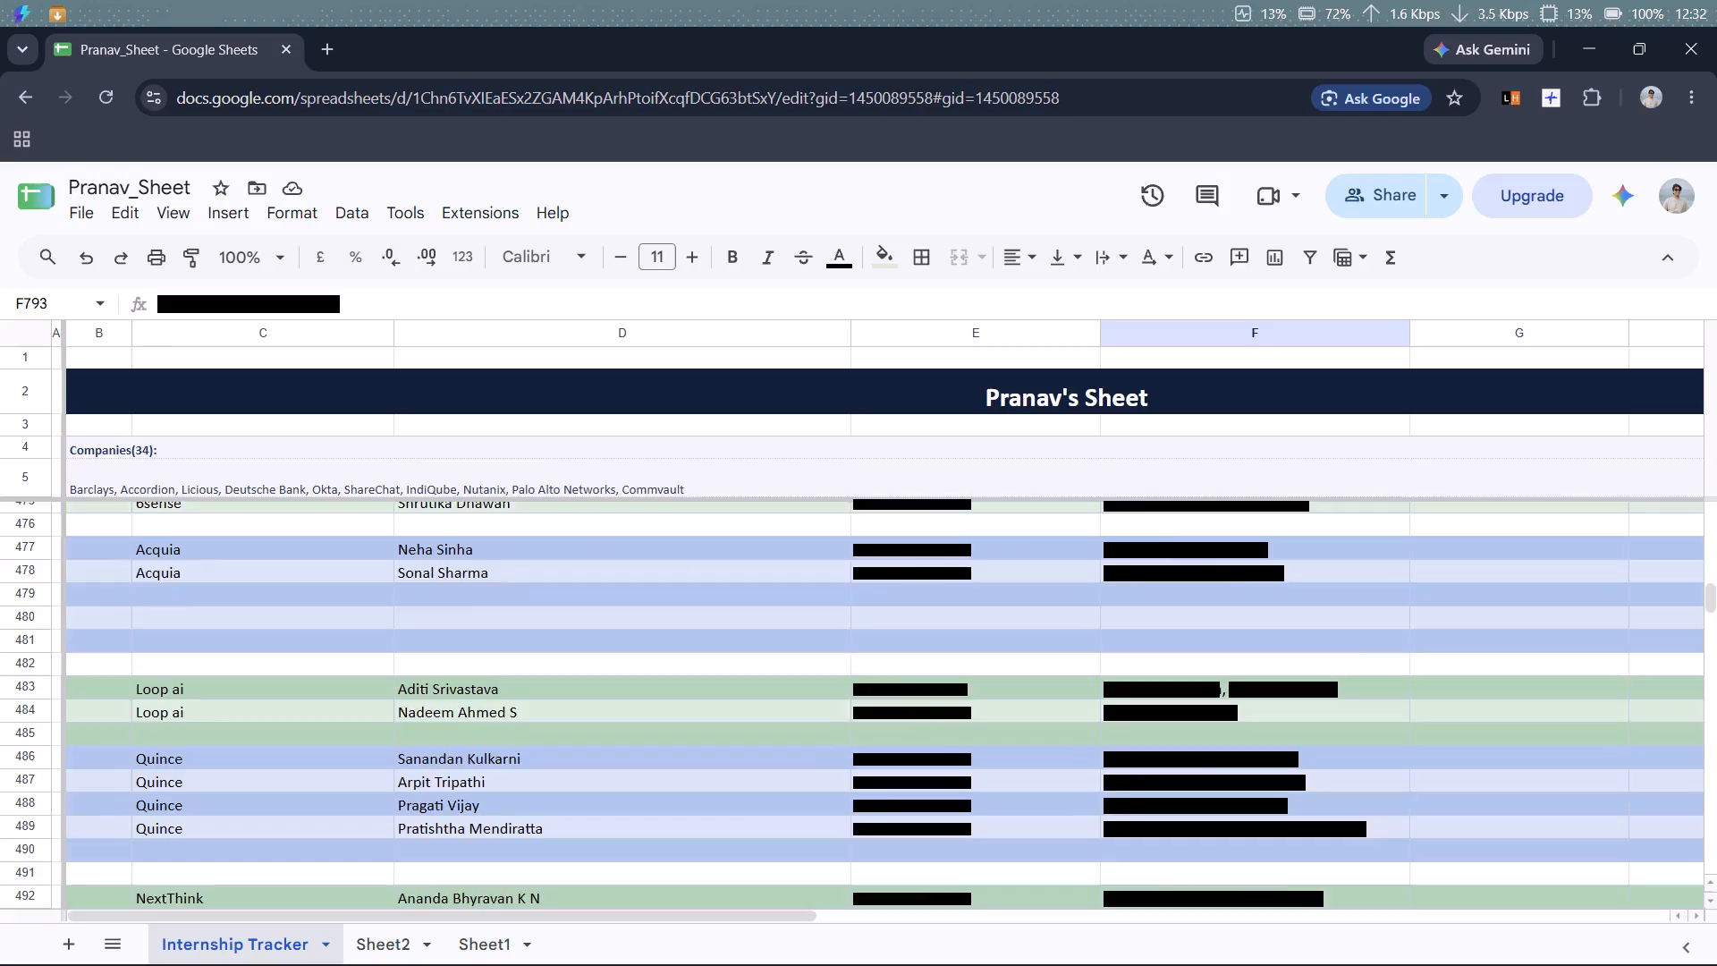
Scan the numbered contacts and call notes from Blaize and McKinsey up through Giant Eagle, LogiNext, Twilio and Truecaller to Synchrony row 306.
{"action": "scroll", "coordinate": [1272, 756], "scroll_direction": "up", "scroll_amount": 5}
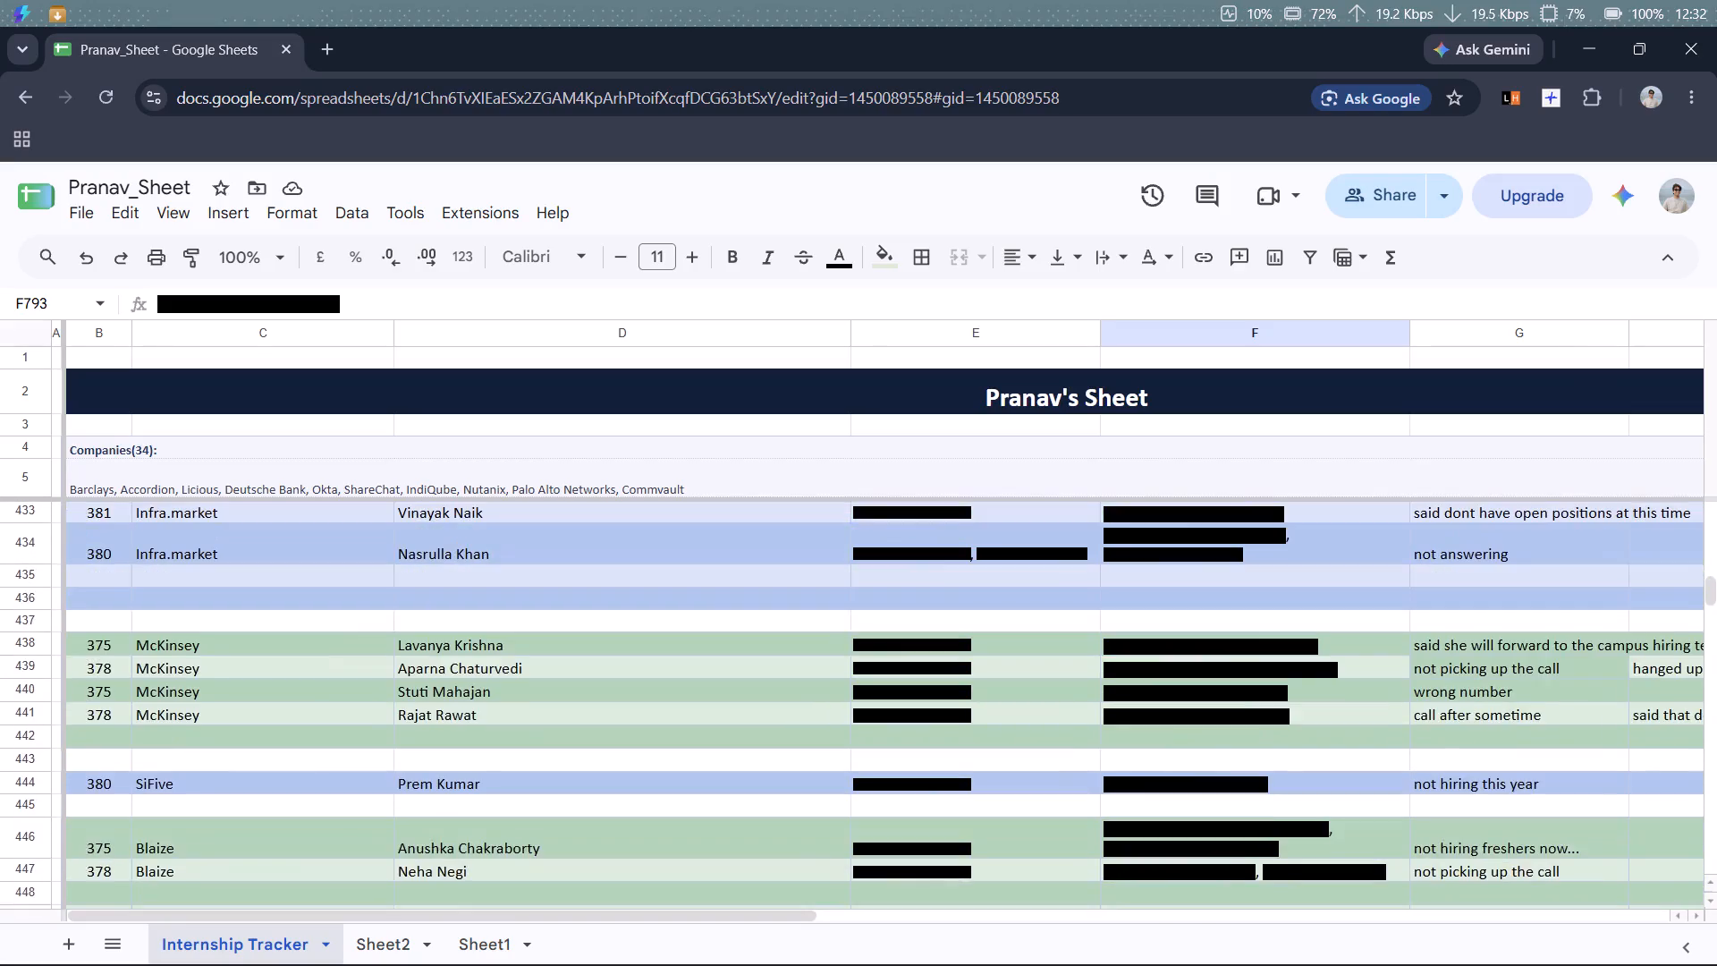
{"action": "scroll", "coordinate": [1272, 756], "scroll_direction": "up", "scroll_amount": 4}
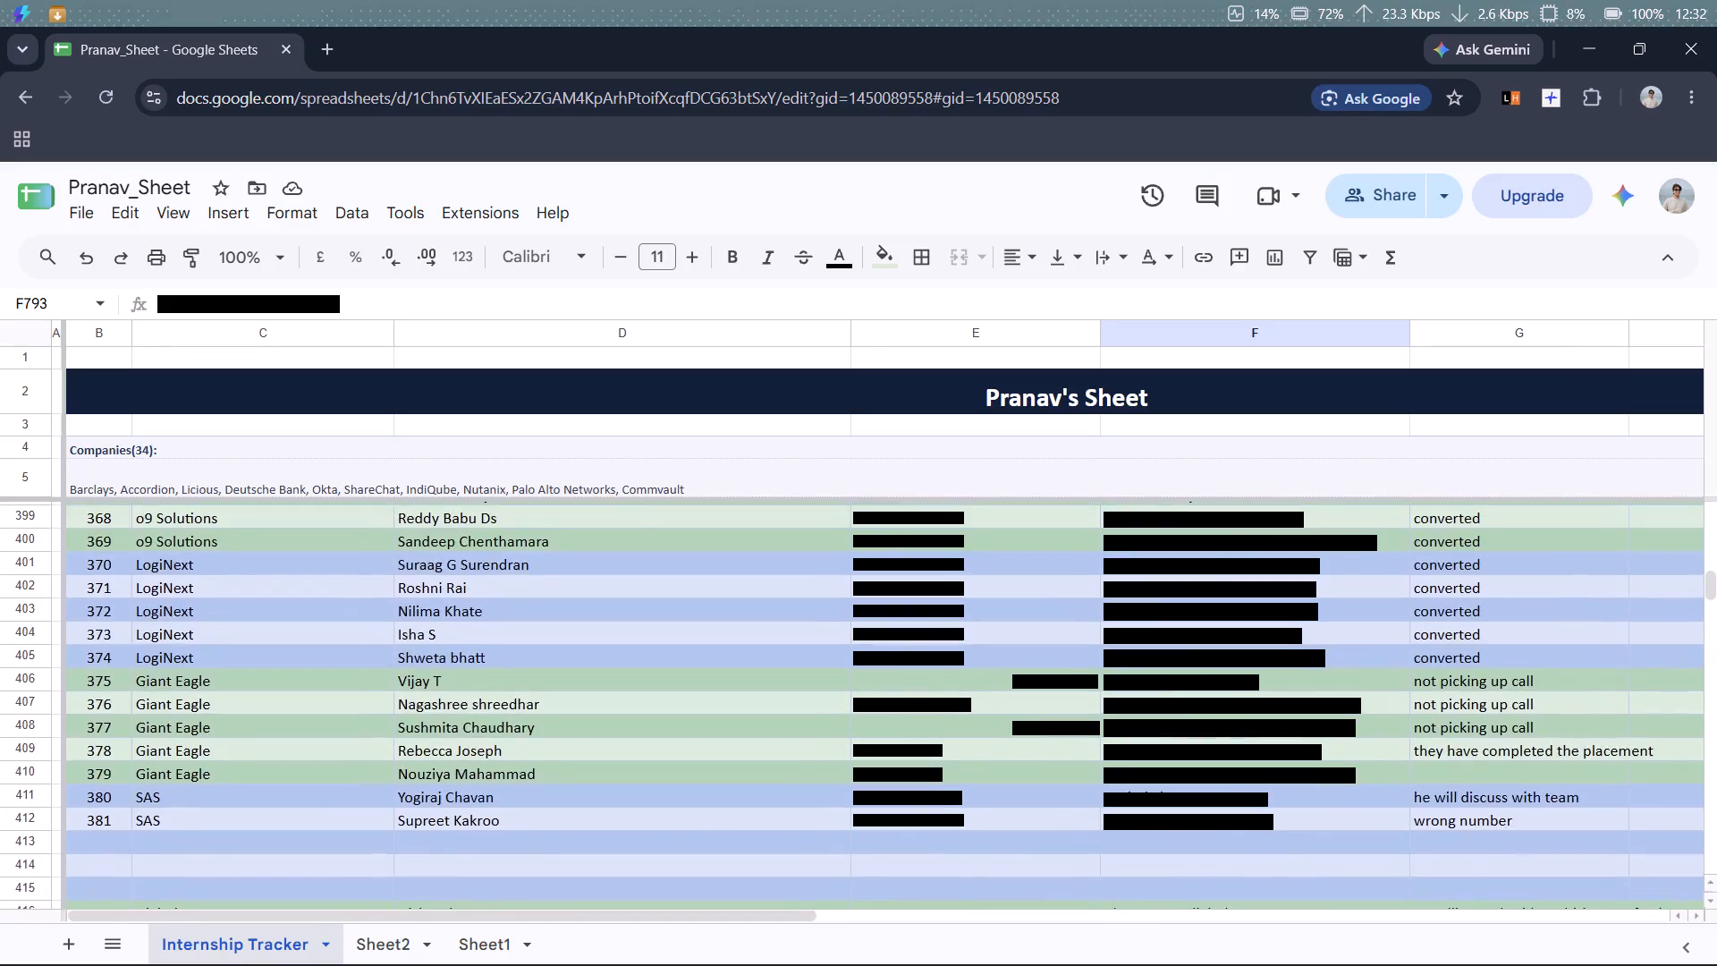
{"action": "scroll", "coordinate": [1272, 756], "scroll_direction": "up", "scroll_amount": 7}
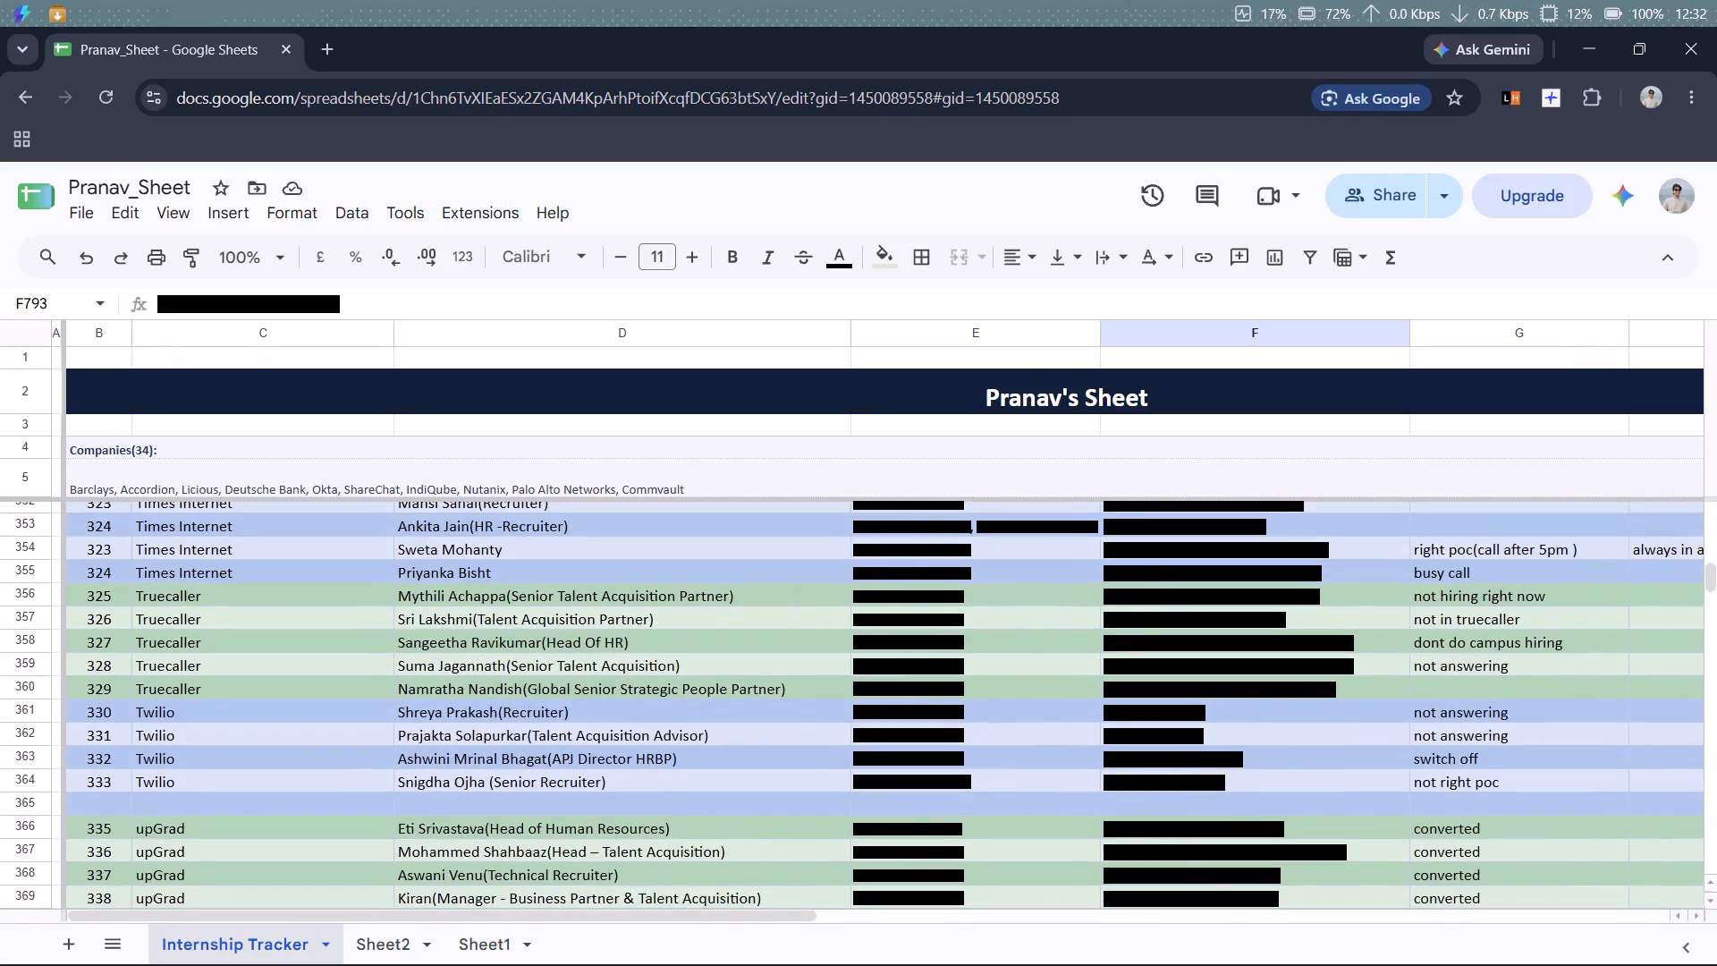
{"action": "scroll", "coordinate": [1272, 756], "scroll_direction": "up", "scroll_amount": 7}
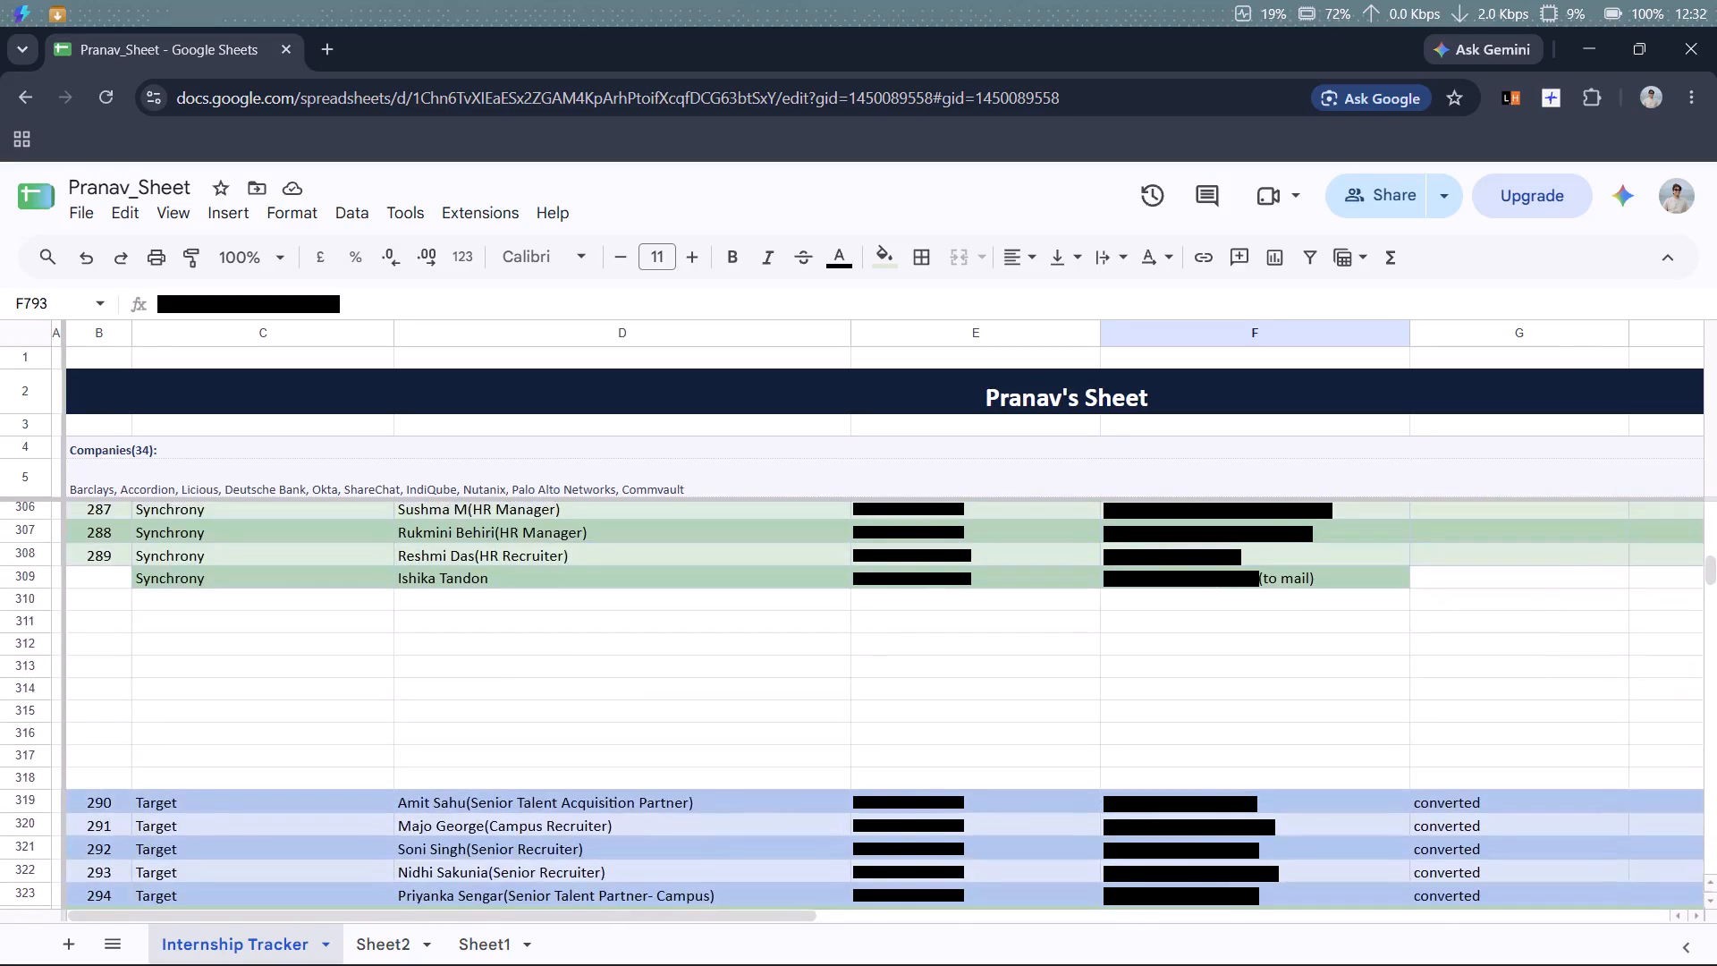
Review the call notes from Sprinklr and Ethos up through eBay, Kaseya, IFB Industries and HashedIn to Enphase Energy row 201.
{"action": "scroll", "coordinate": [1272, 756], "scroll_direction": "up", "scroll_amount": 6}
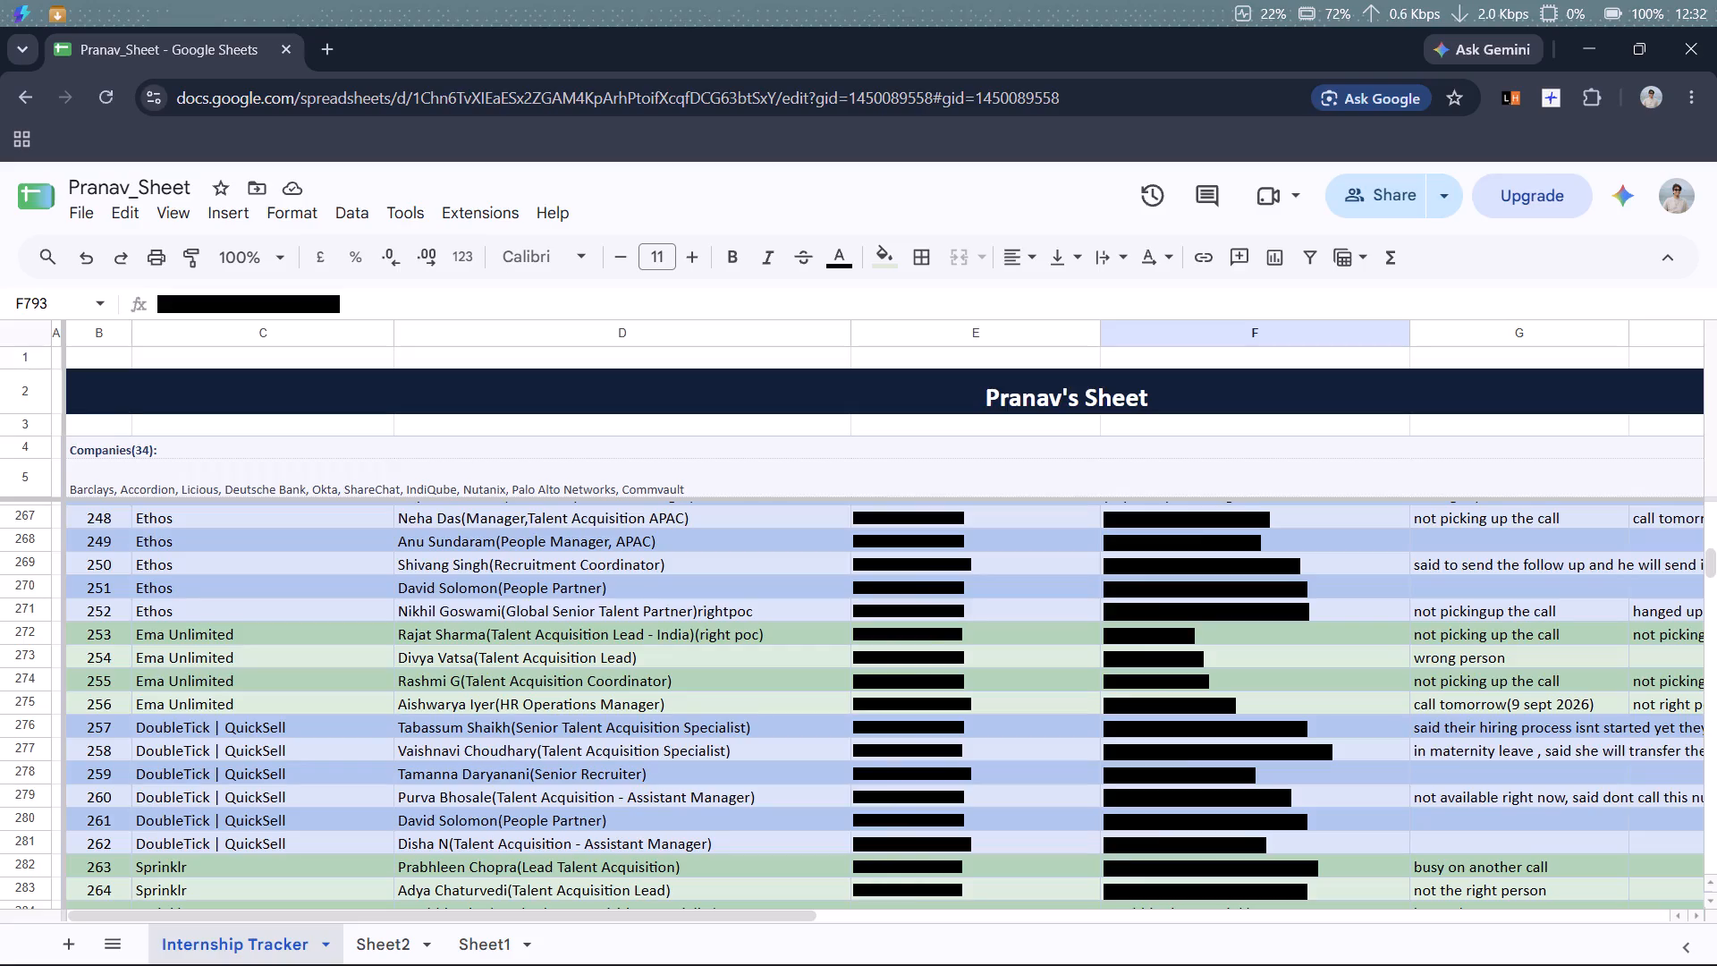
{"action": "scroll", "coordinate": [648, 554], "scroll_direction": "up", "scroll_amount": 5}
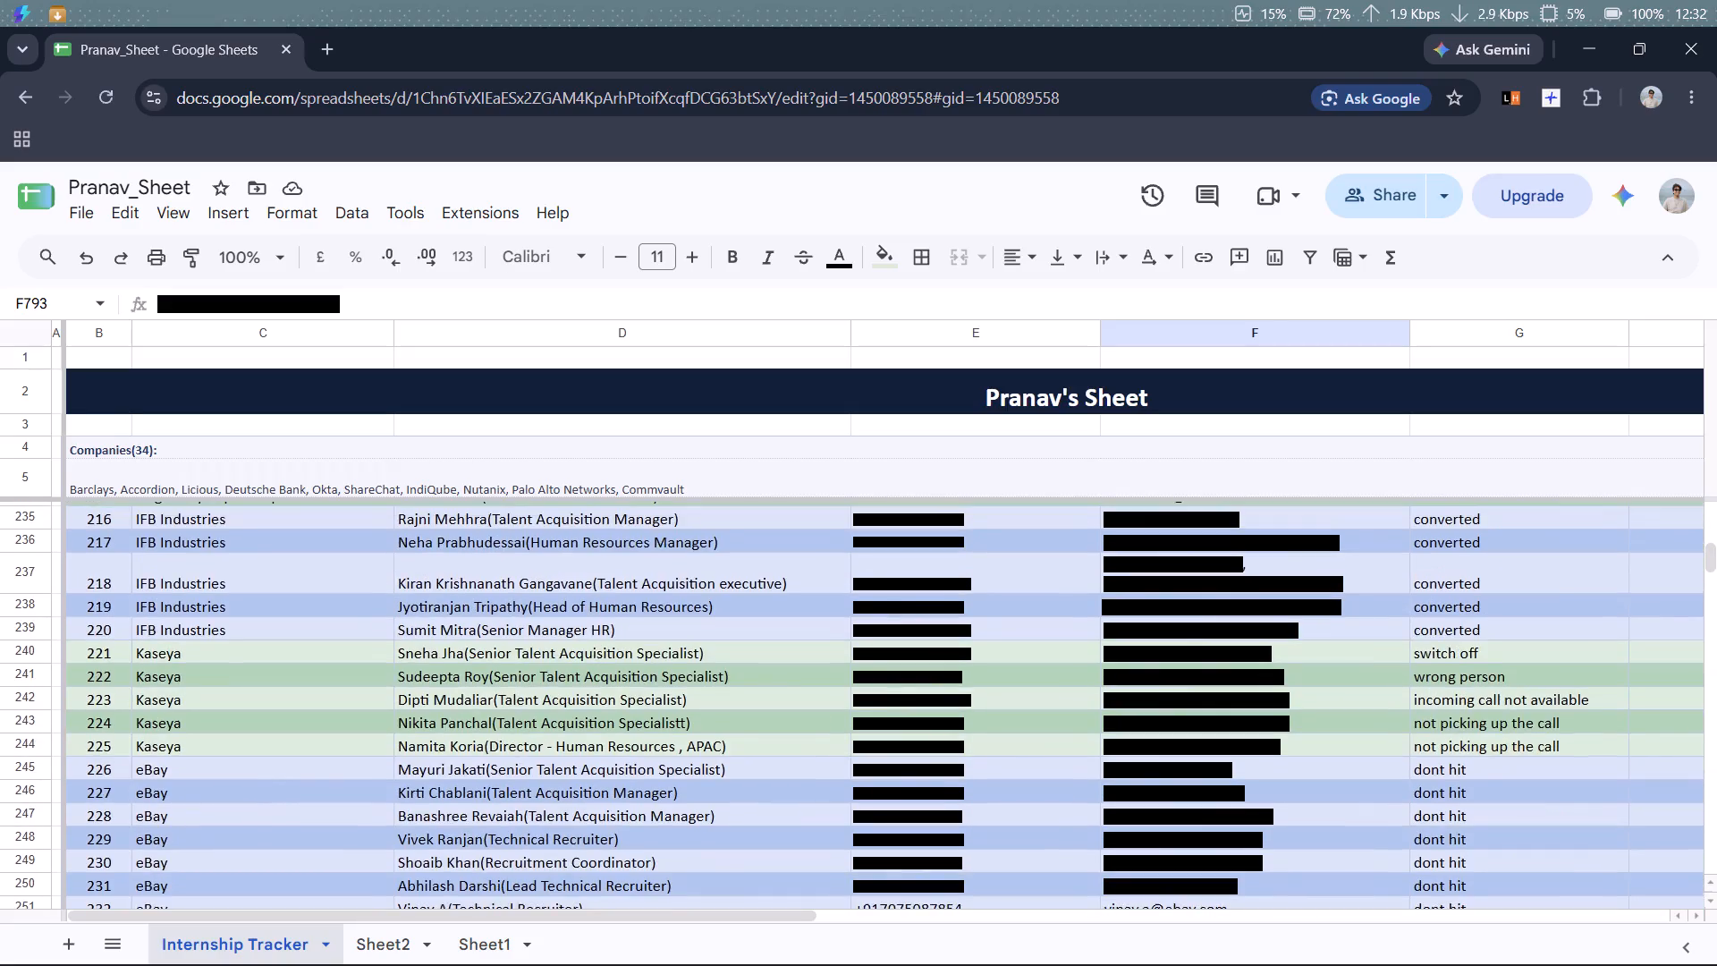
{"action": "scroll", "coordinate": [648, 554], "scroll_direction": "up", "scroll_amount": 5}
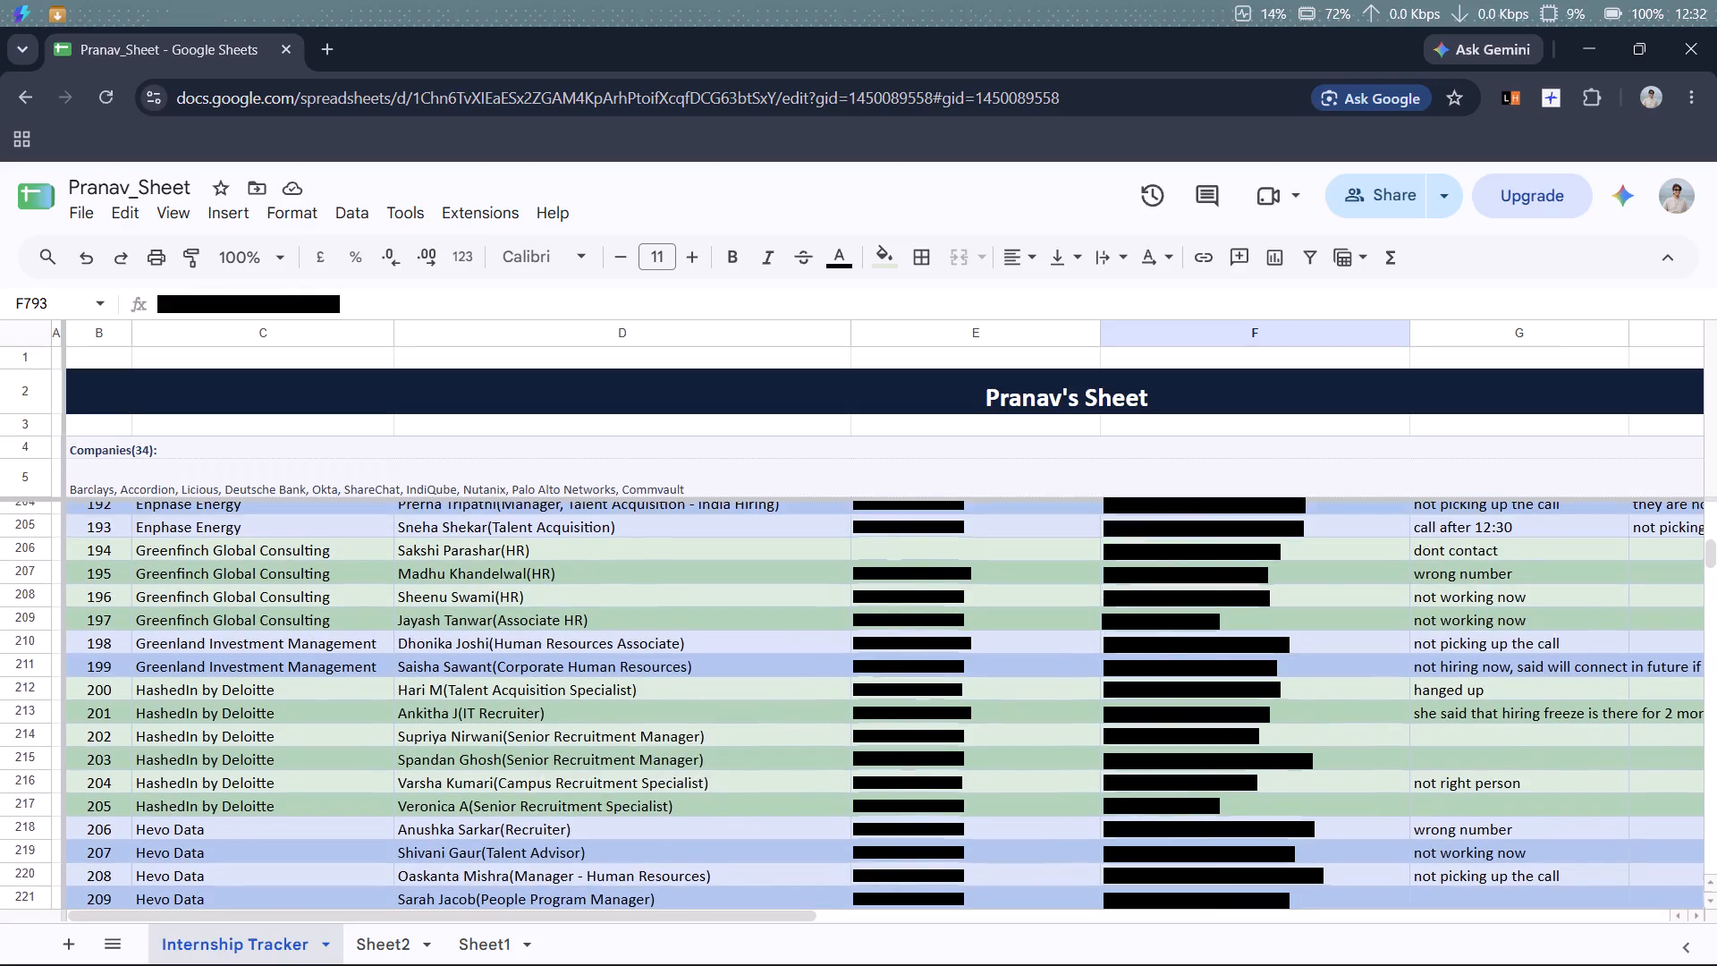
{"action": "scroll", "coordinate": [648, 554], "scroll_direction": "up", "scroll_amount": 1}
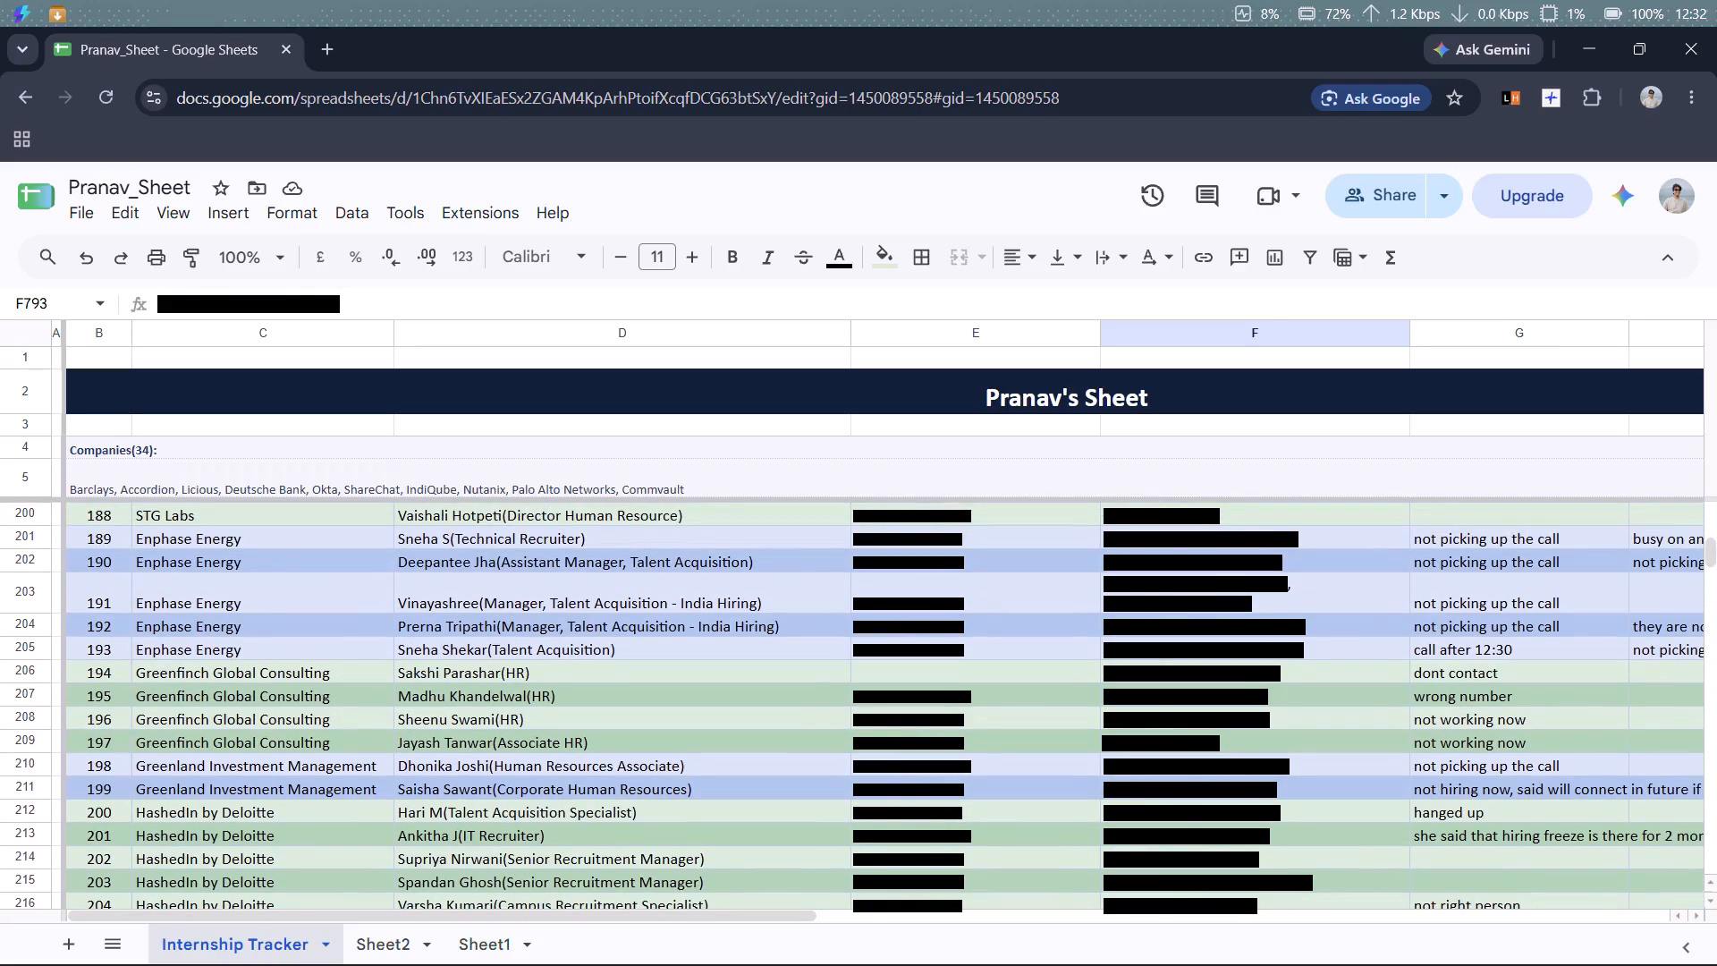
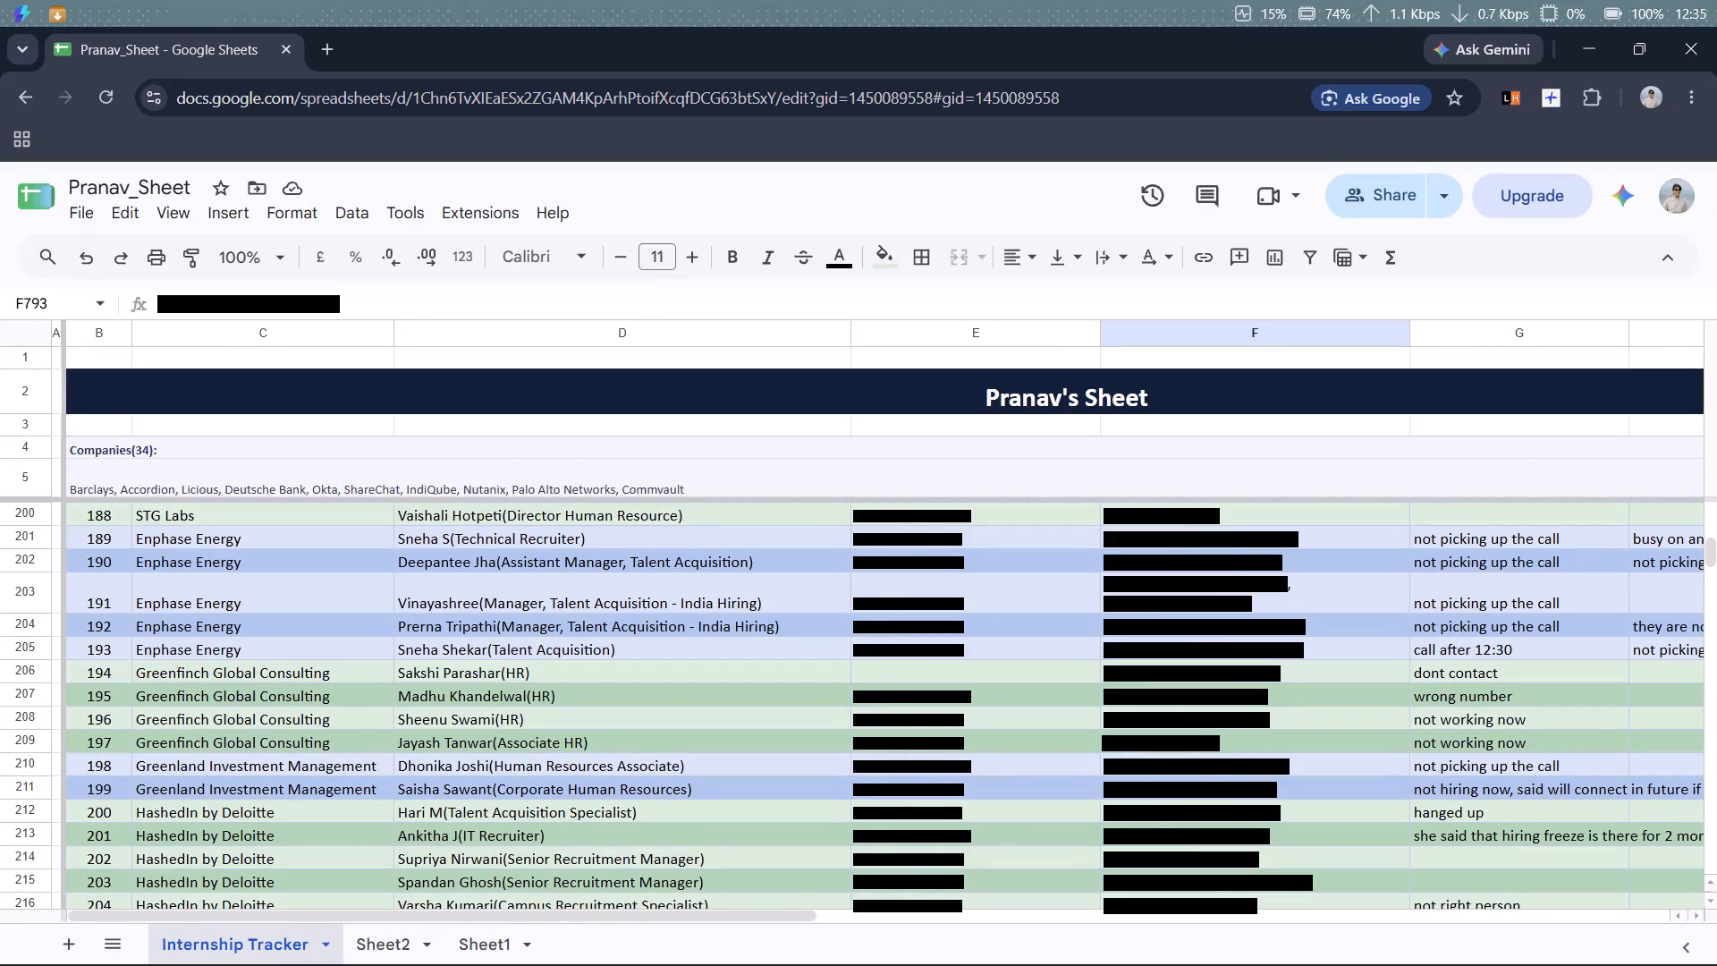
Look back down through the contacts and call notes from Enphase Energy past Sumo Logic, Quikr and Progress to the Bureau, C2FO and ClassPlus rows.
{"action": "scroll", "coordinate": [851, 692], "scroll_direction": "down", "scroll_amount": 11}
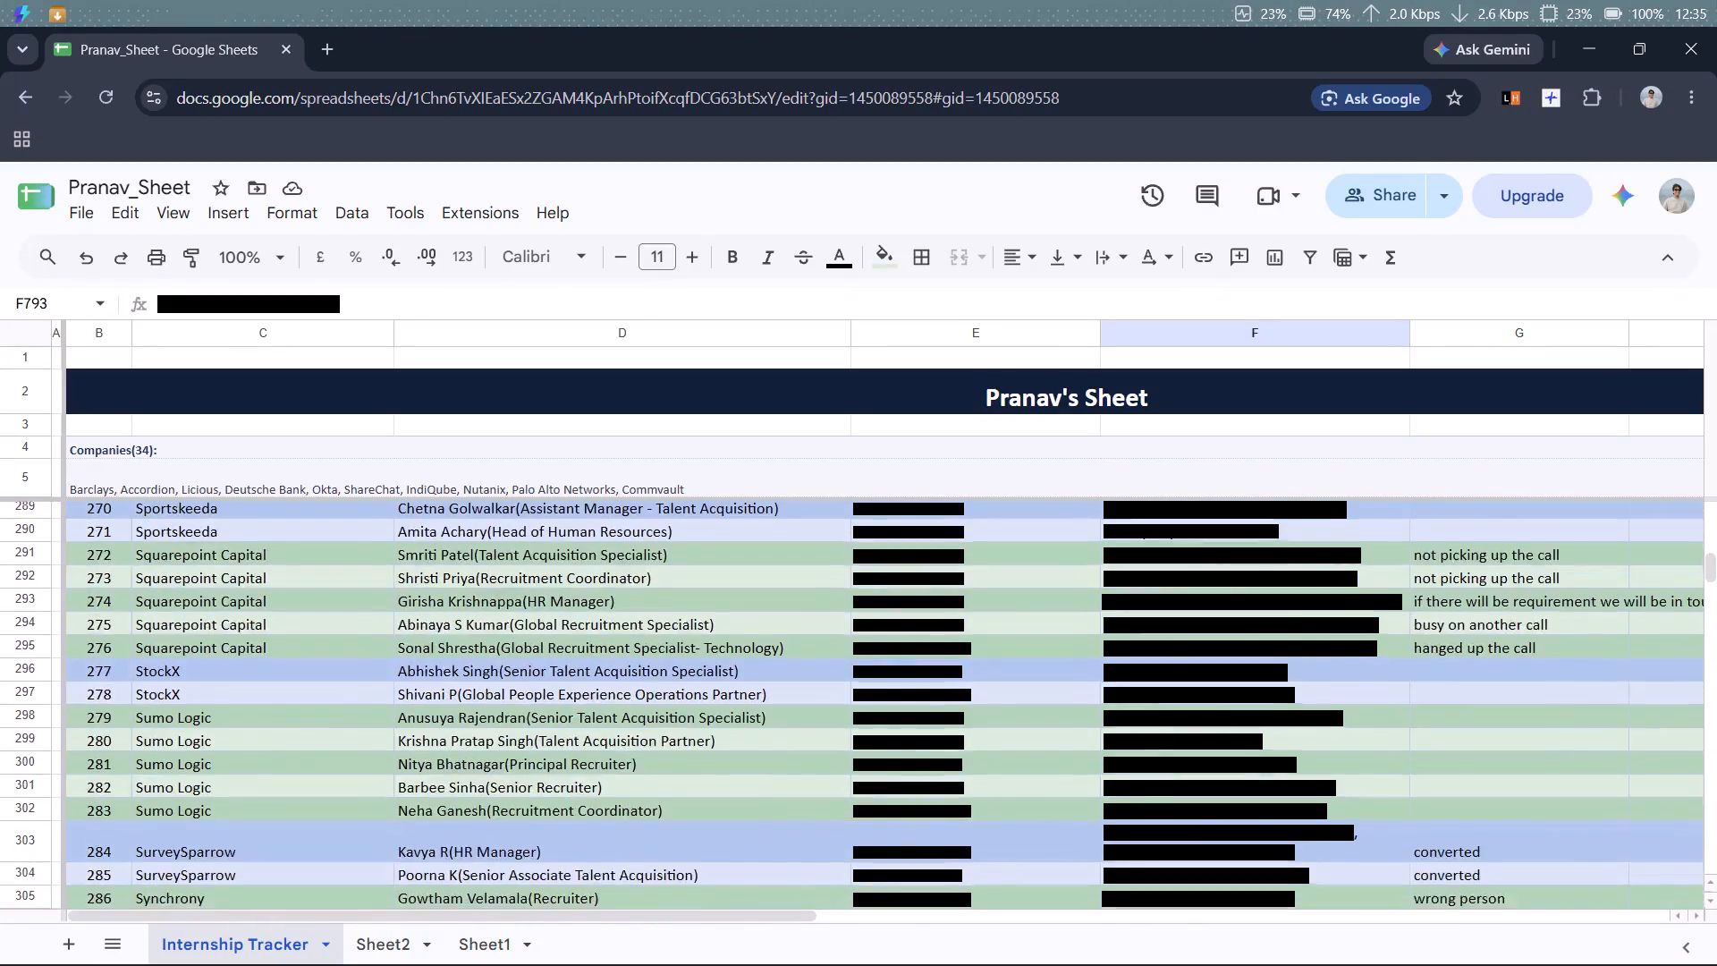
{"action": "scroll", "coordinate": [851, 692], "scroll_direction": "down", "scroll_amount": 14}
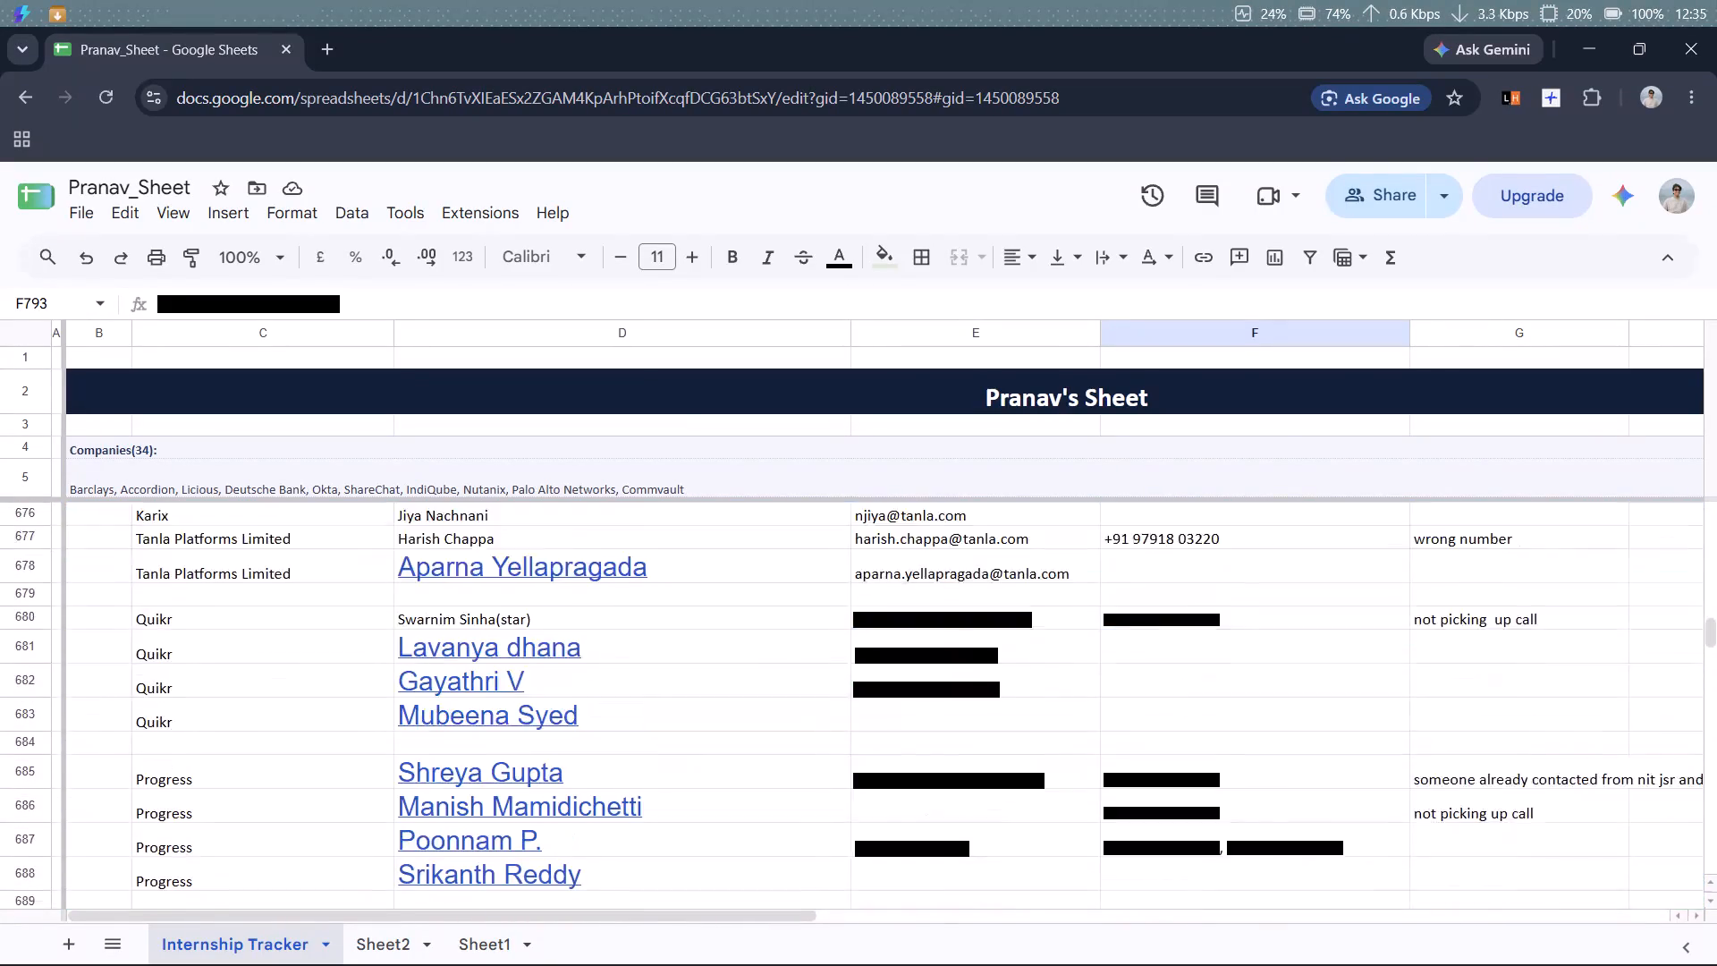
{"action": "scroll", "coordinate": [851, 692], "scroll_direction": "down", "scroll_amount": 3}
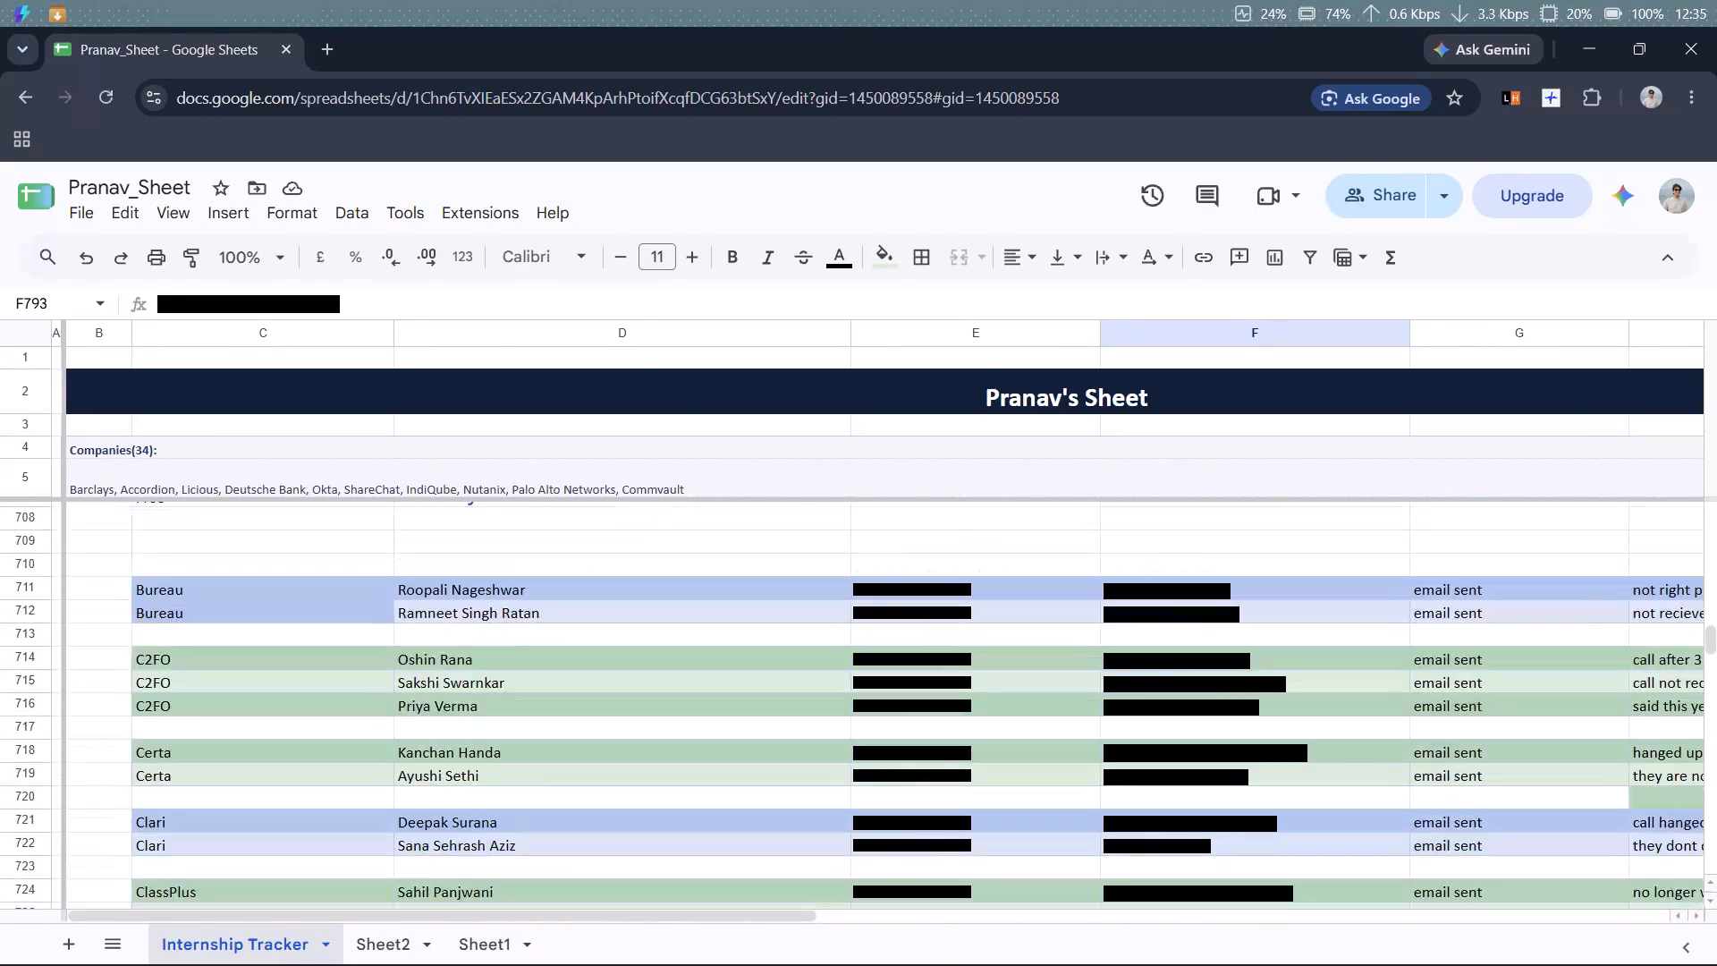
{"action": "scroll", "coordinate": [851, 692], "scroll_direction": "down", "scroll_amount": 1}
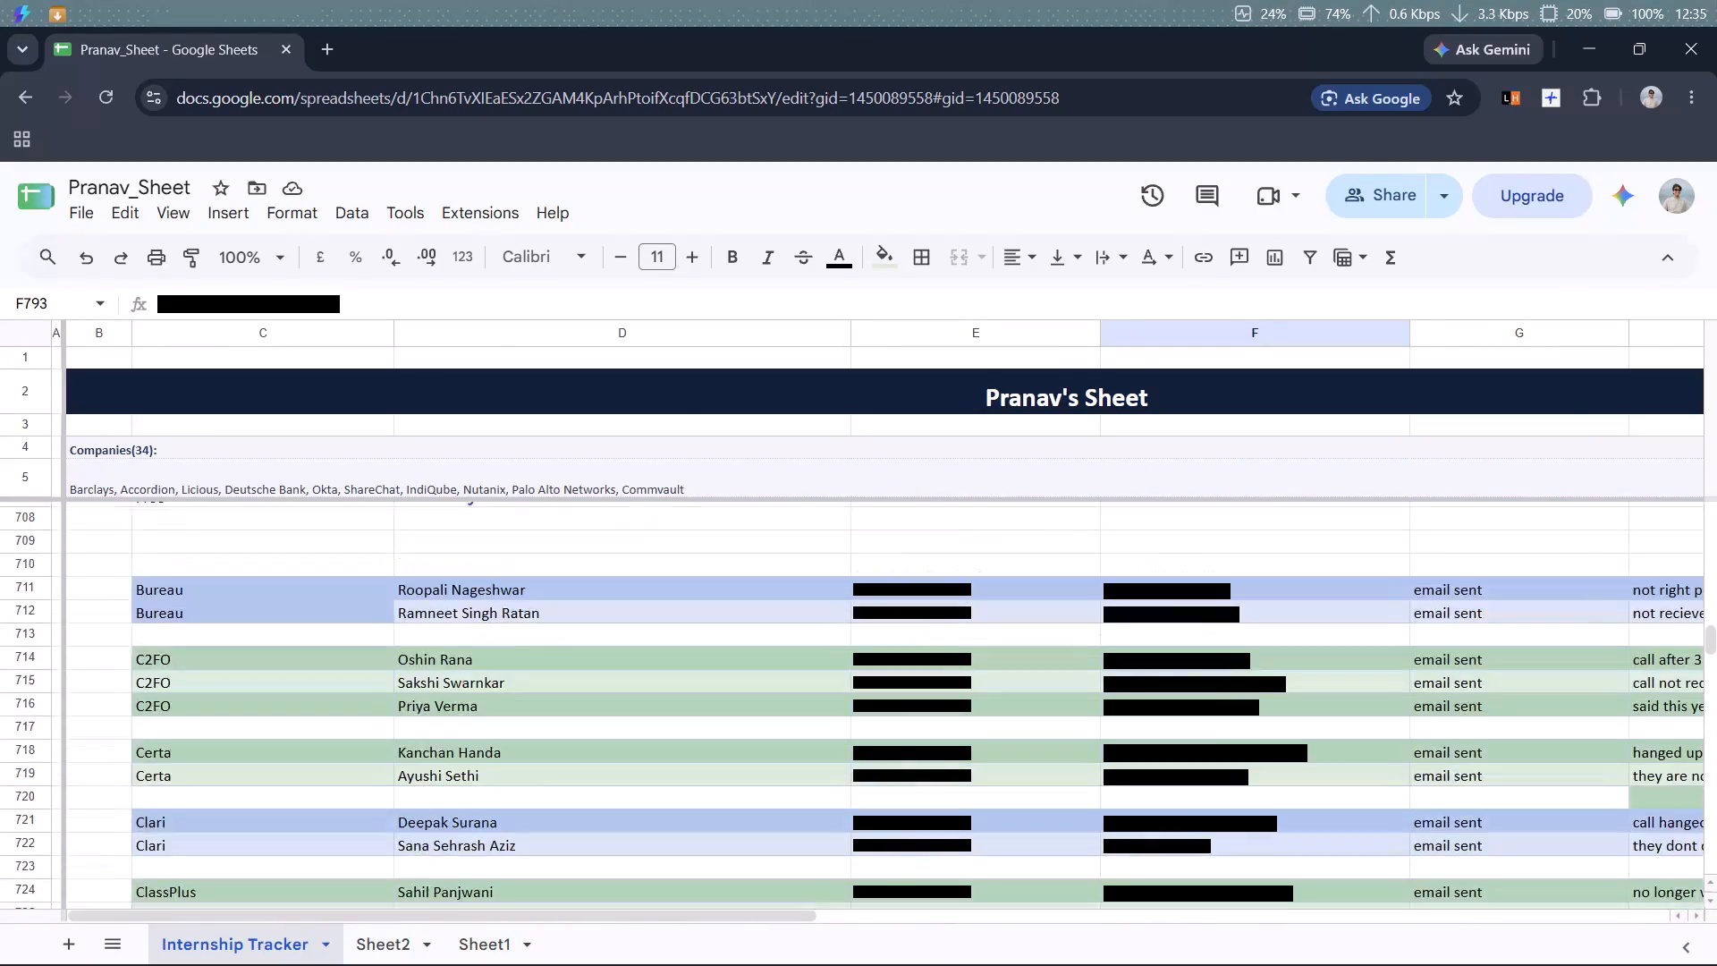
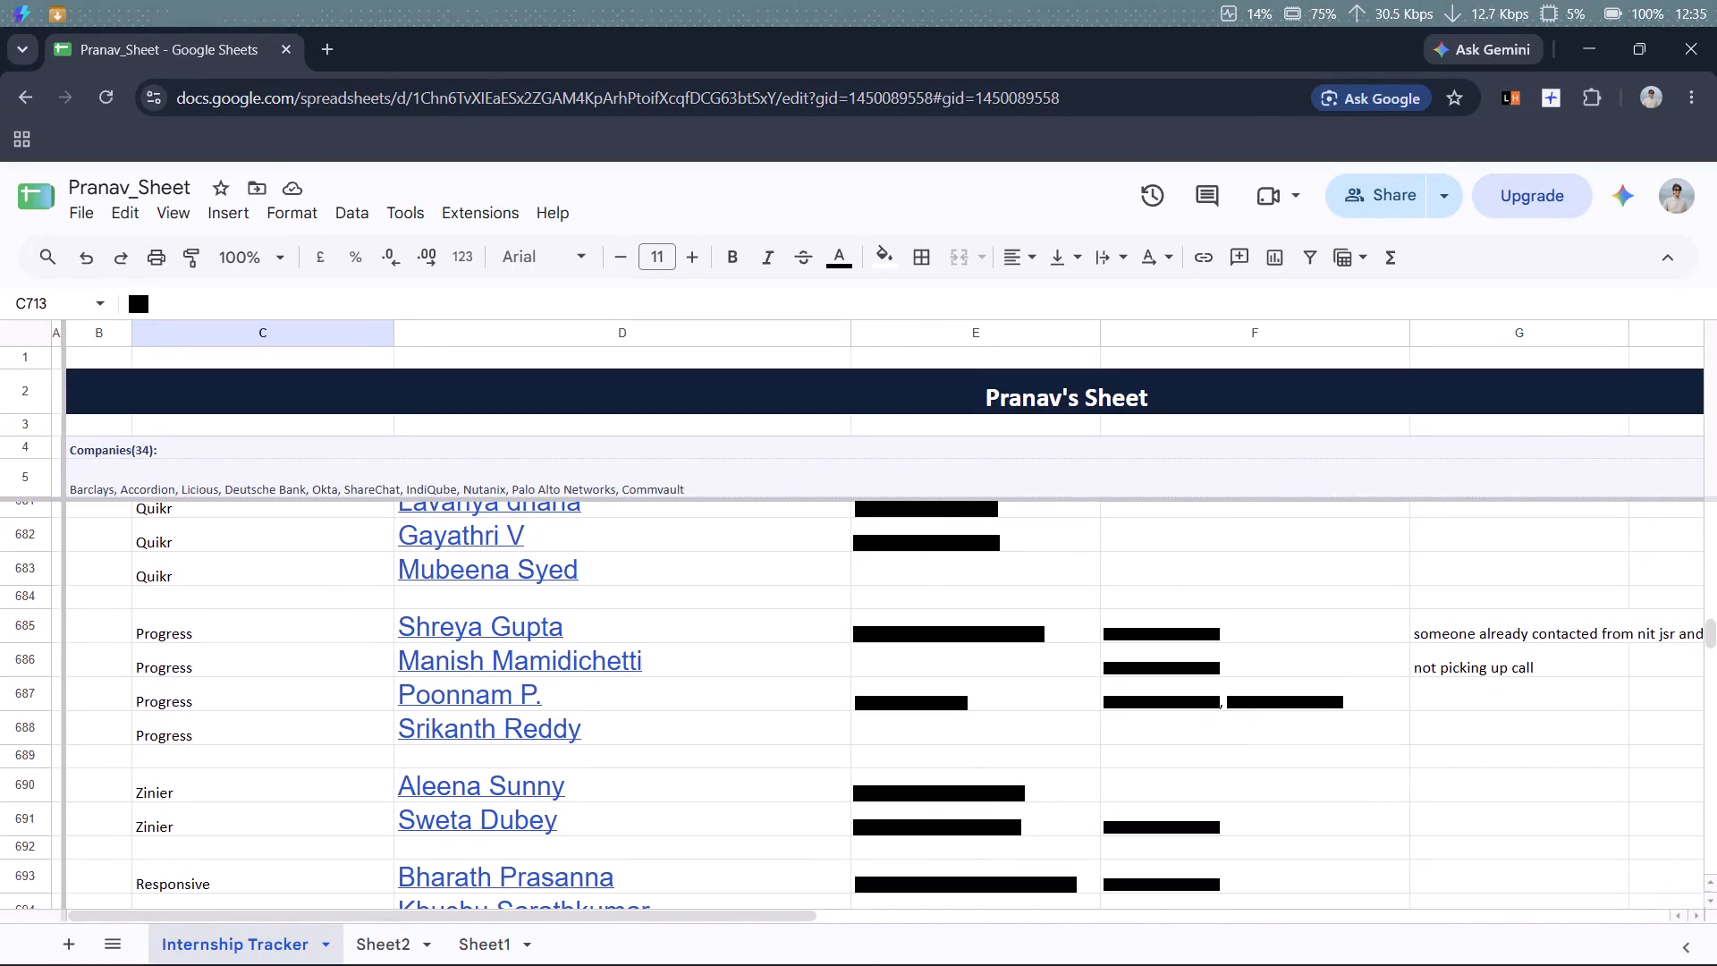
Copy the first phone number from cell F687 of the Progress contact in row 687.
{"action": "left_click", "coordinate": [1151, 699]}
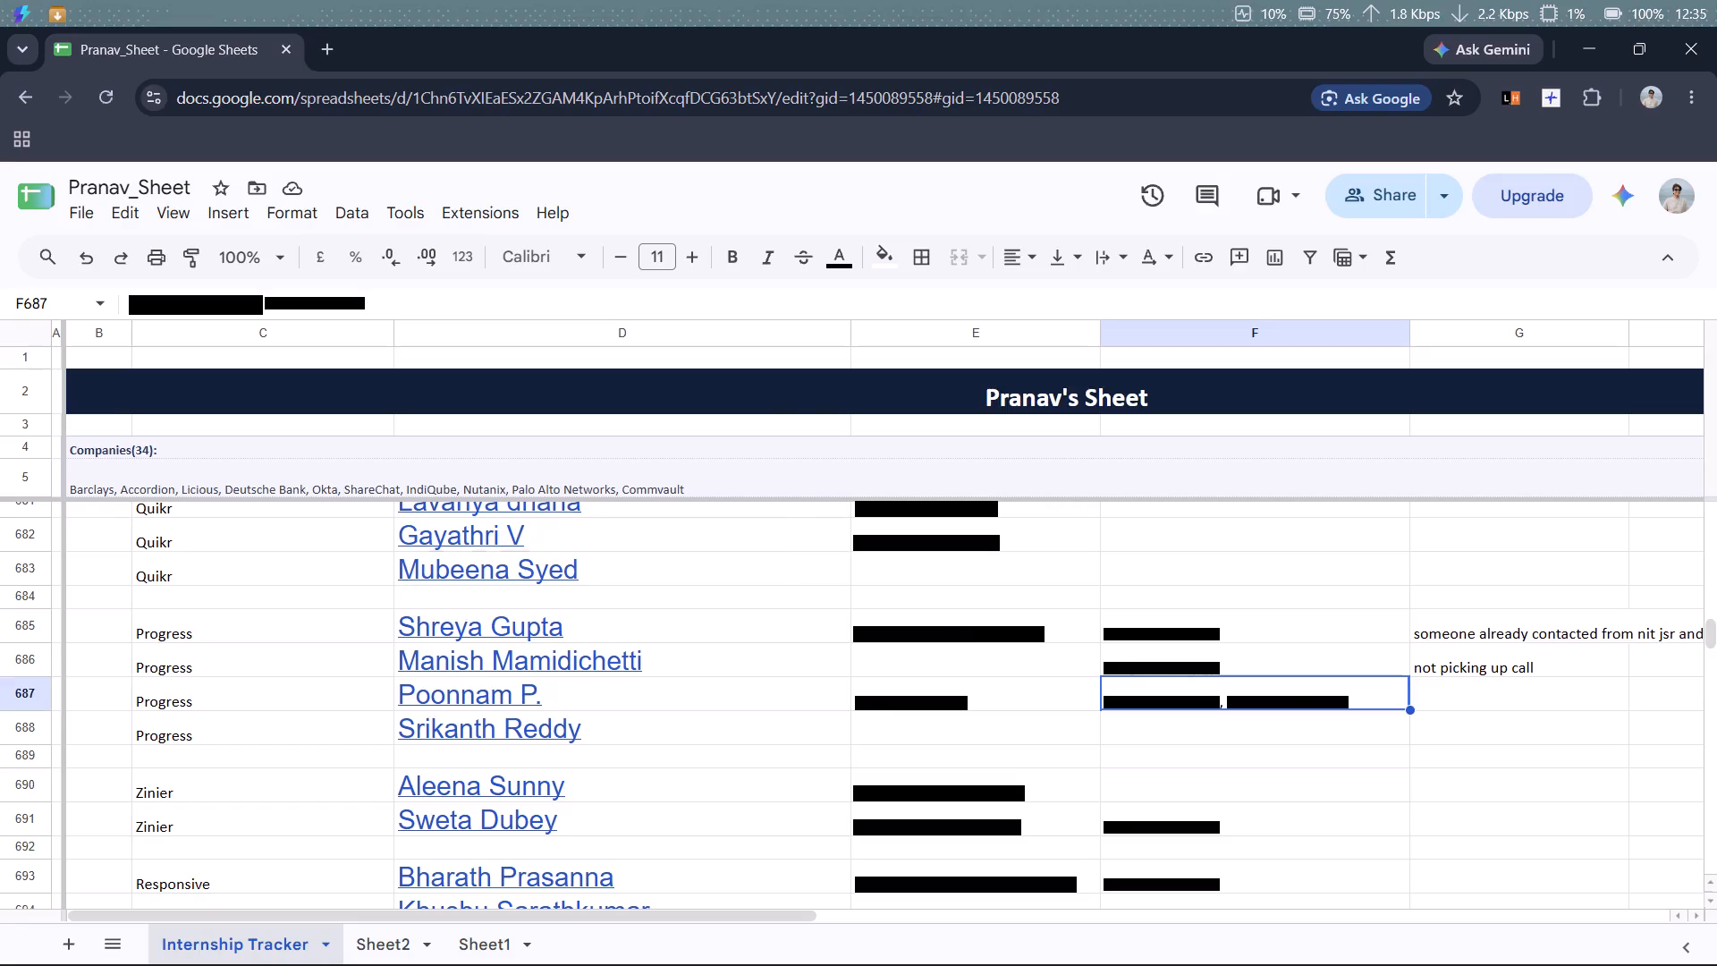
{"action": "left_click_drag", "start_coordinate": [256, 306], "coordinate": [187, 305]}
{"action": "key", "text": "ctrl+c"}
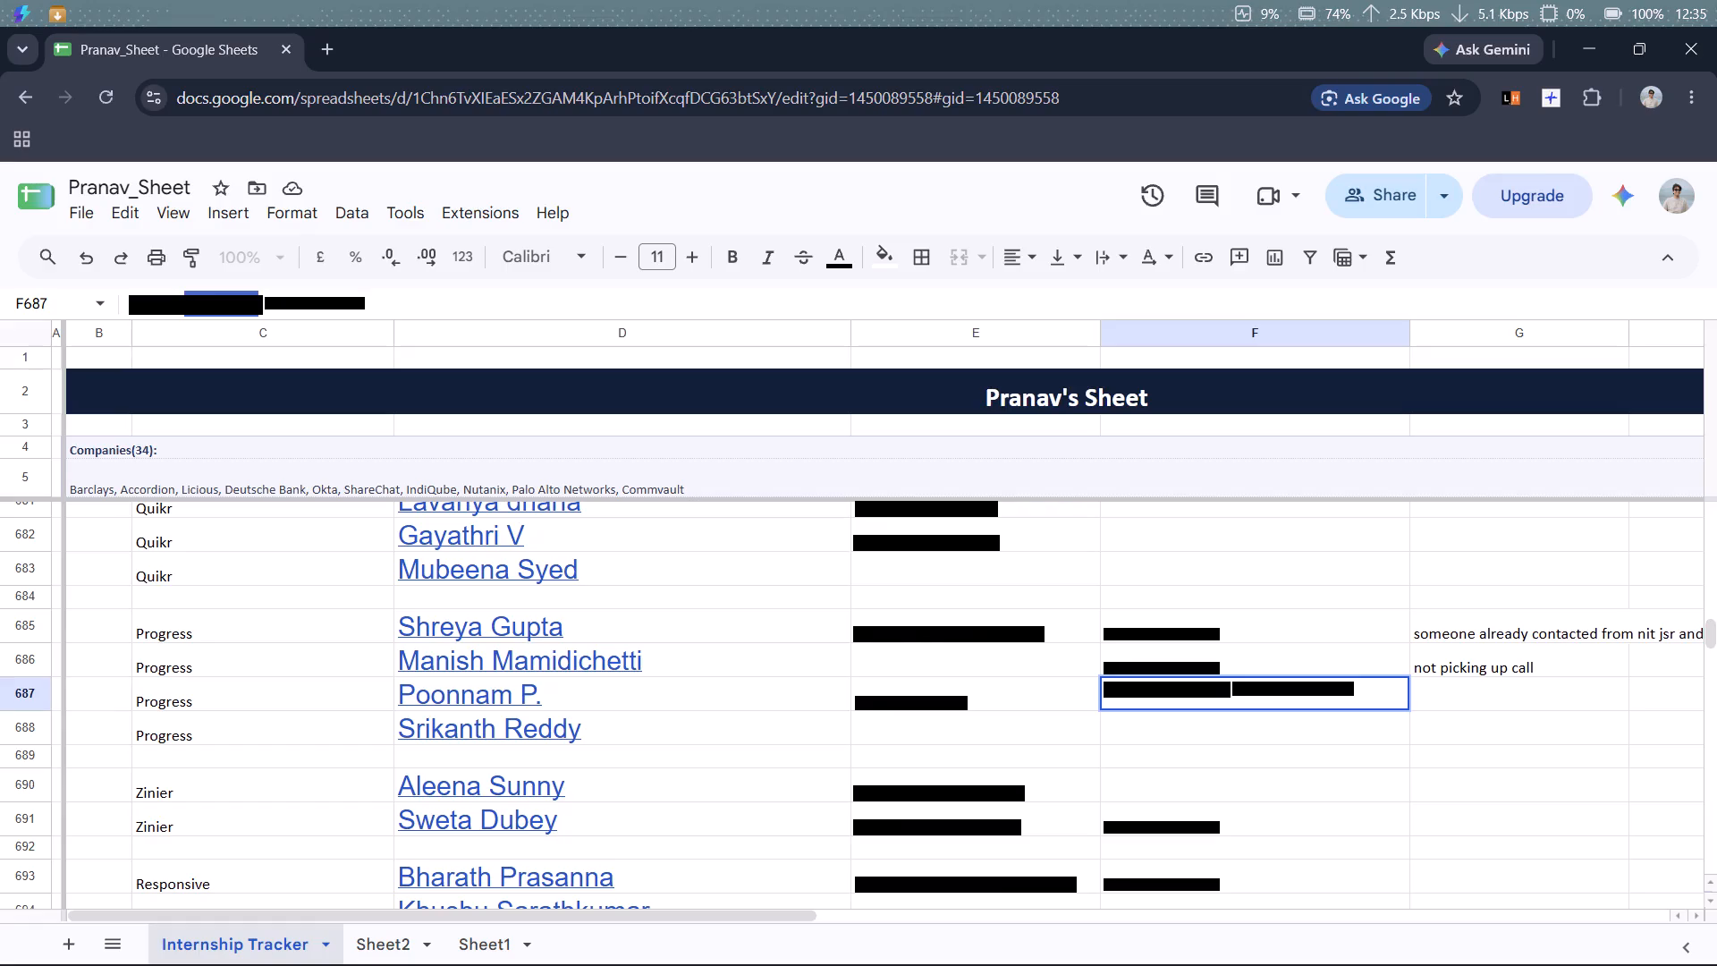
{"action": "key", "text": "ctrl+c"}
{"action": "key", "text": "ctrl+c"}
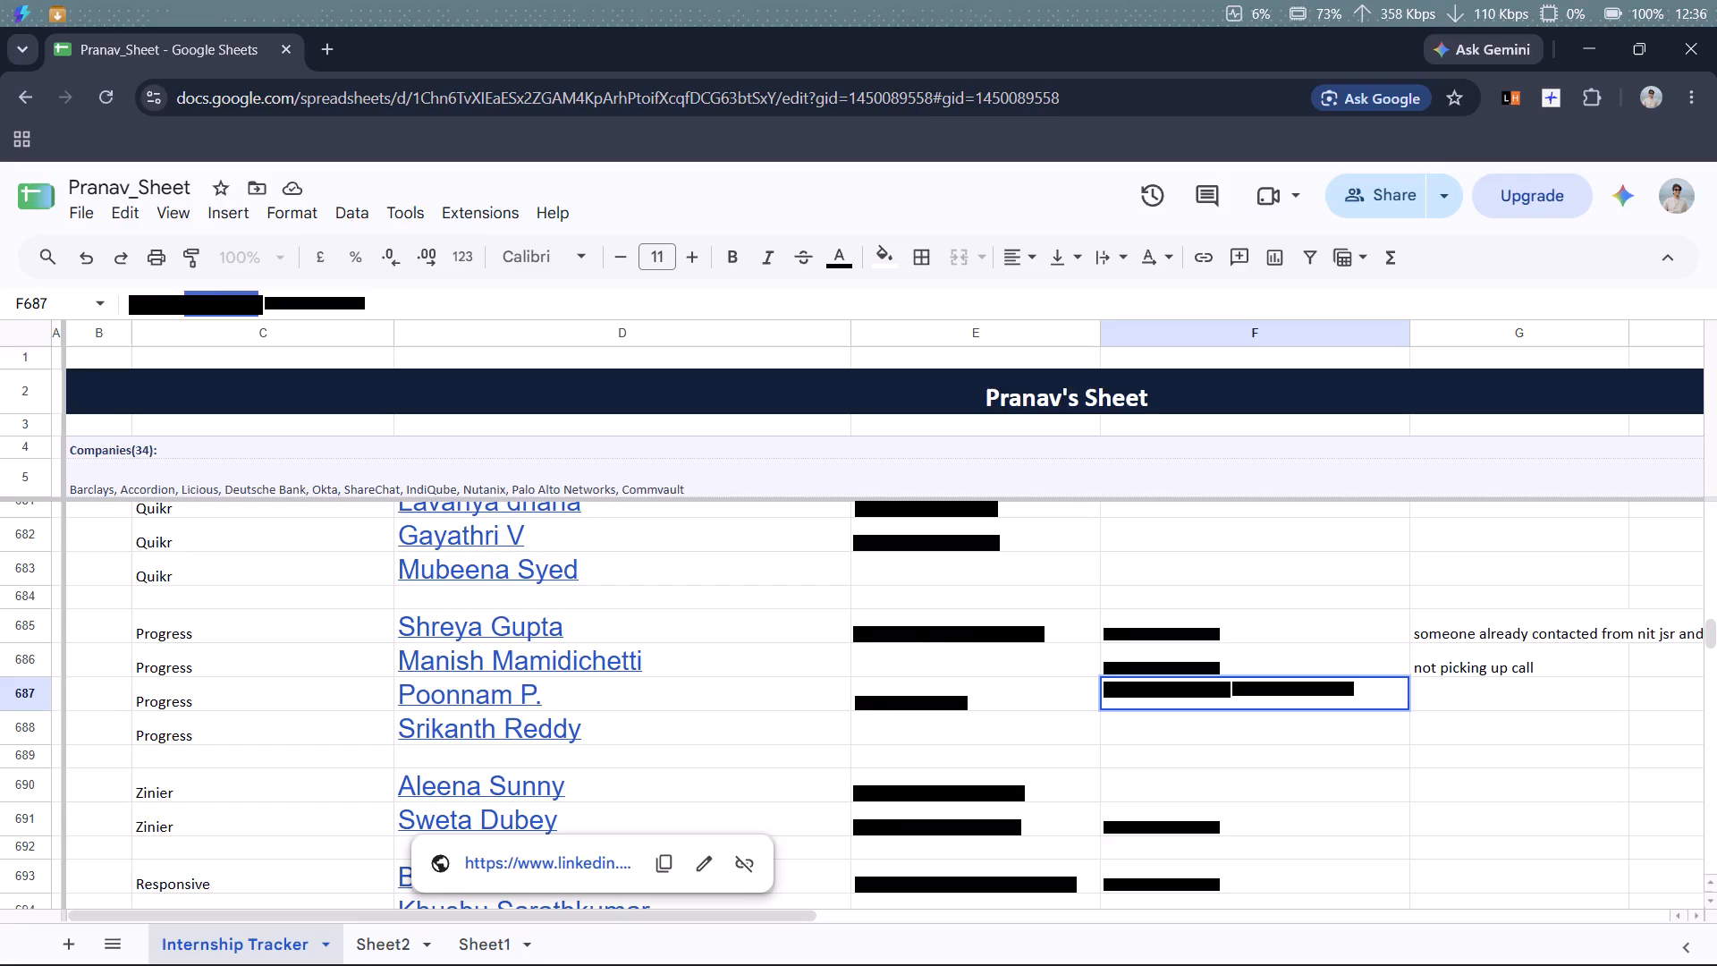
{"action": "key", "text": "ctrl+c"}
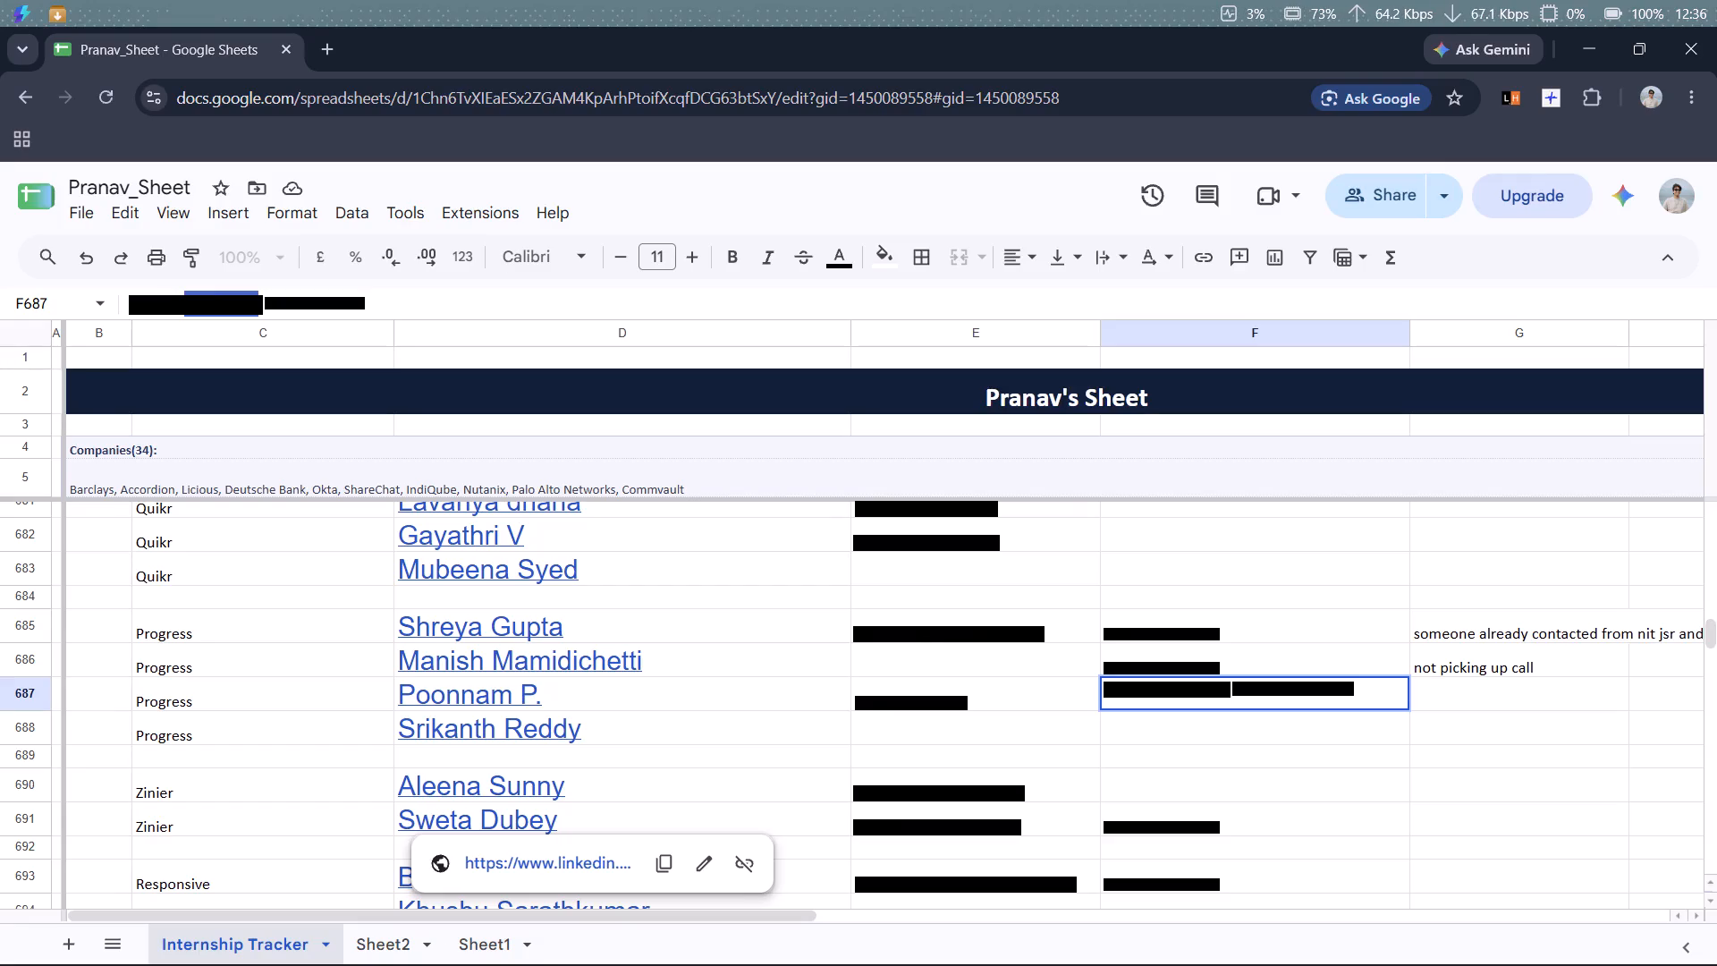
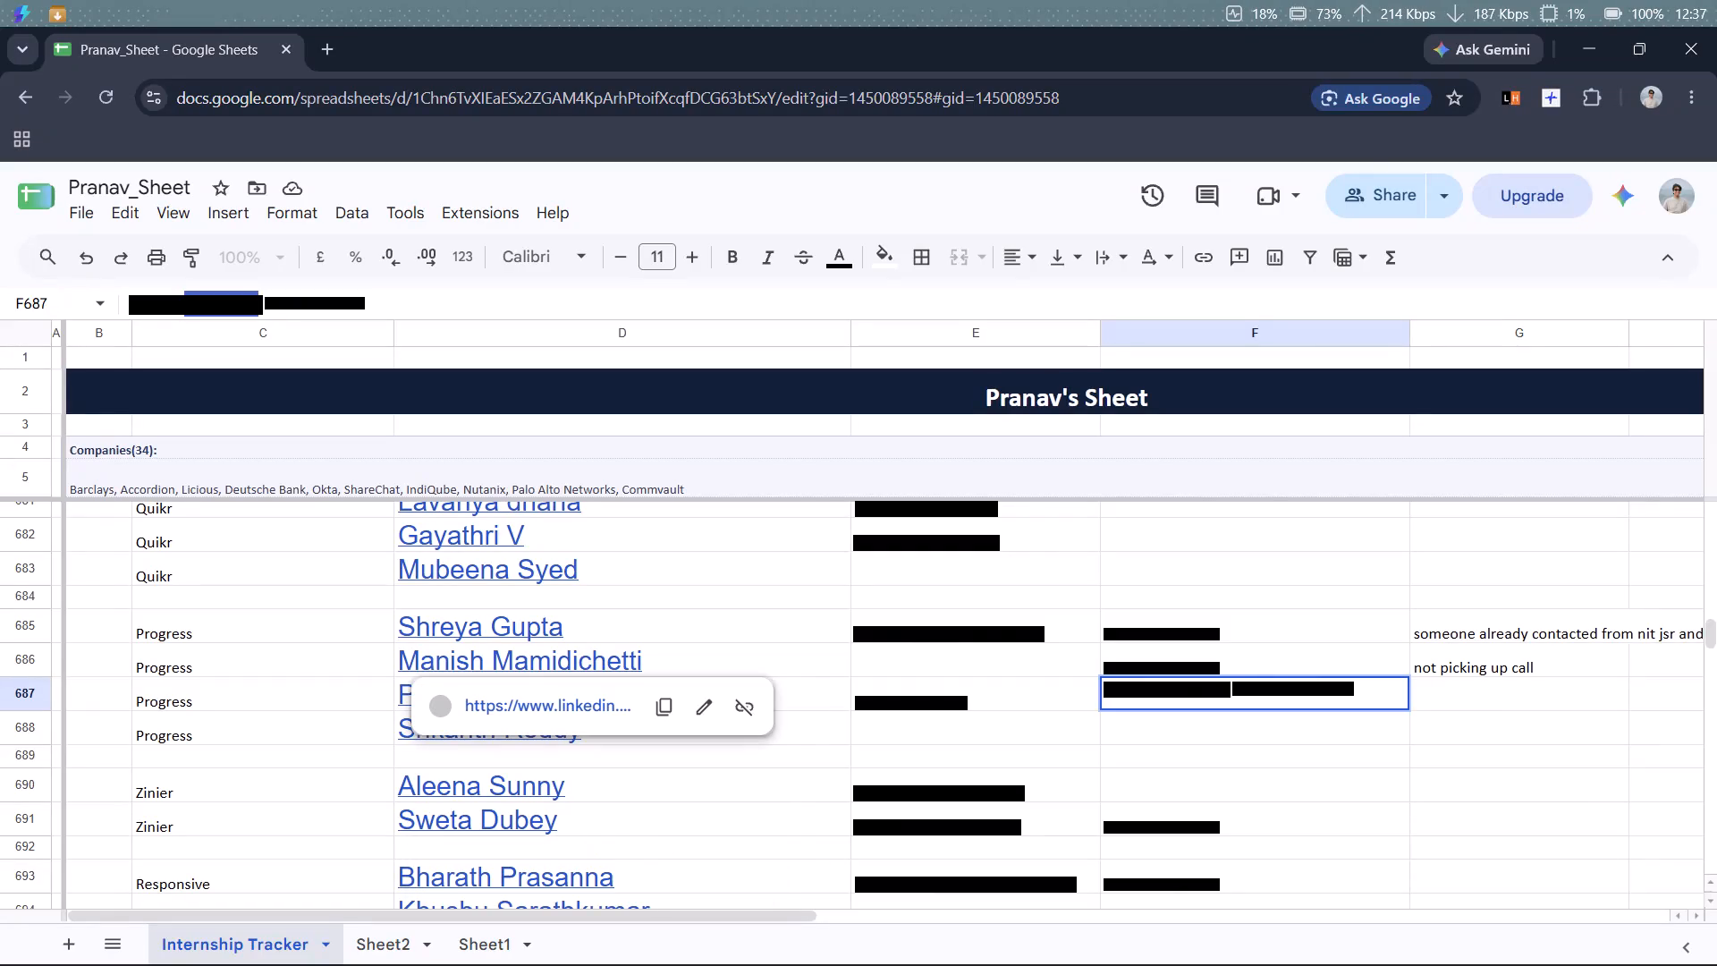
Copy the second phone number from cell F687 of the Progress contact in row 687.
{"action": "left_click", "coordinate": [285, 304]}
{"action": "left_click_drag", "start_coordinate": [285, 304], "coordinate": [350, 304]}
{"action": "key", "text": "ctrl+c"}
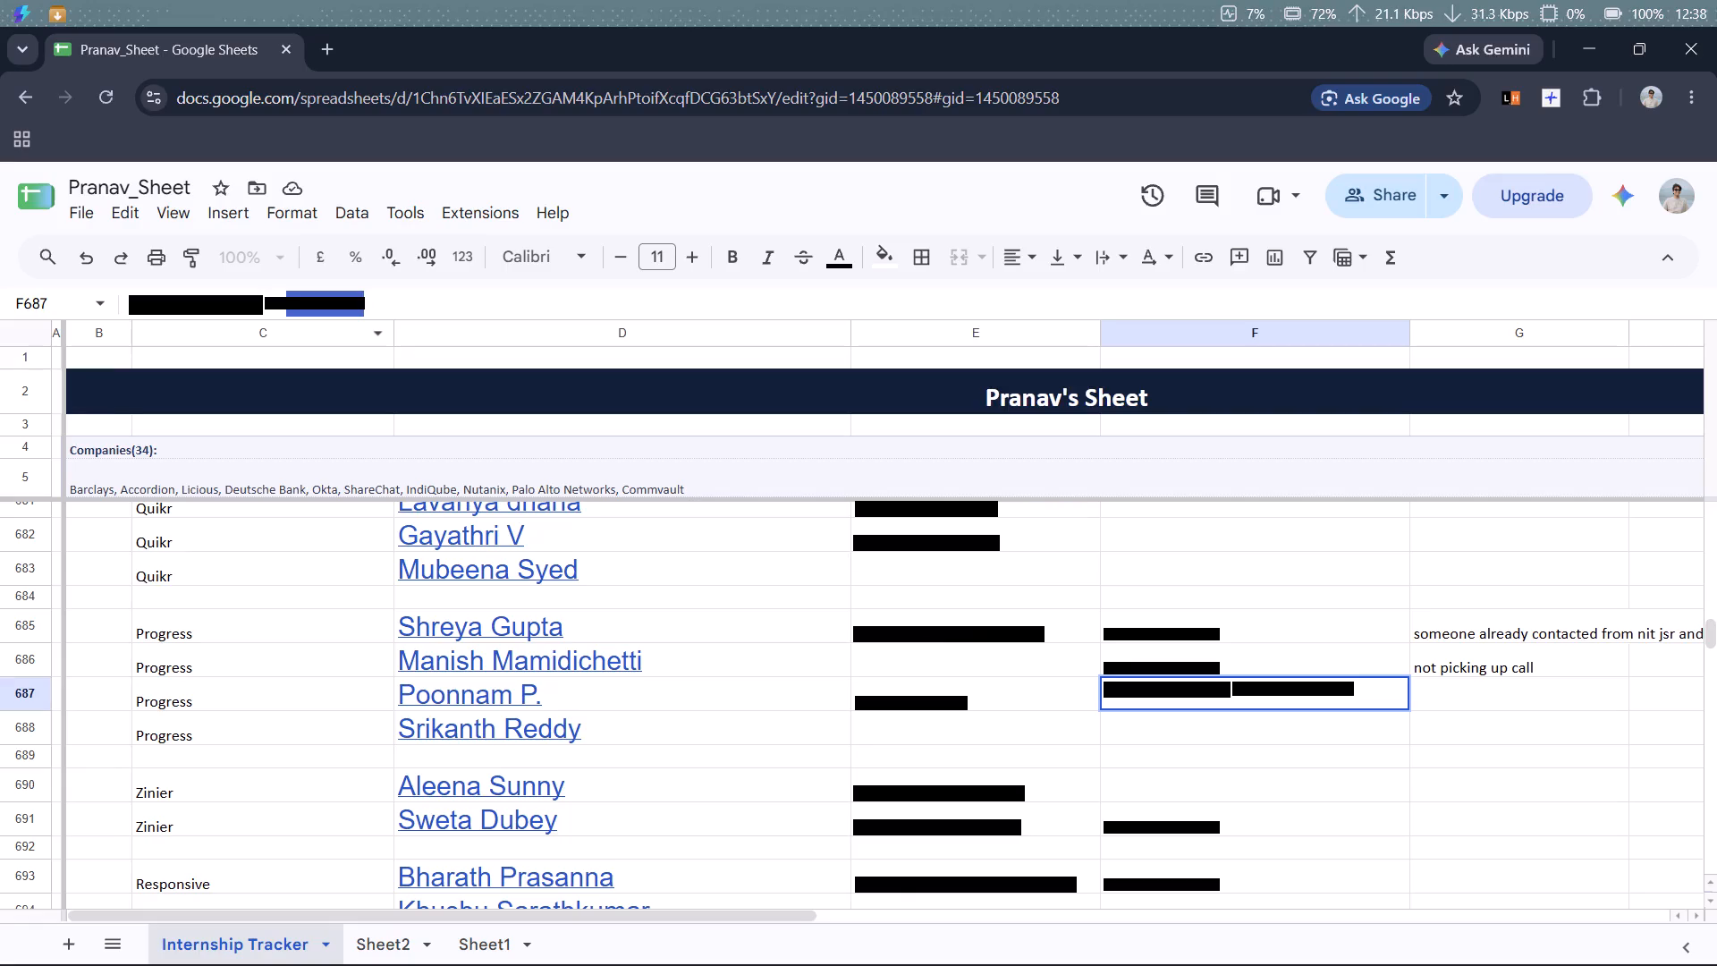
Copy the phone number from cell F691 of the Zinier contact in row 691.
{"action": "scroll", "coordinate": [368, 674], "scroll_direction": "down", "scroll_amount": 1}
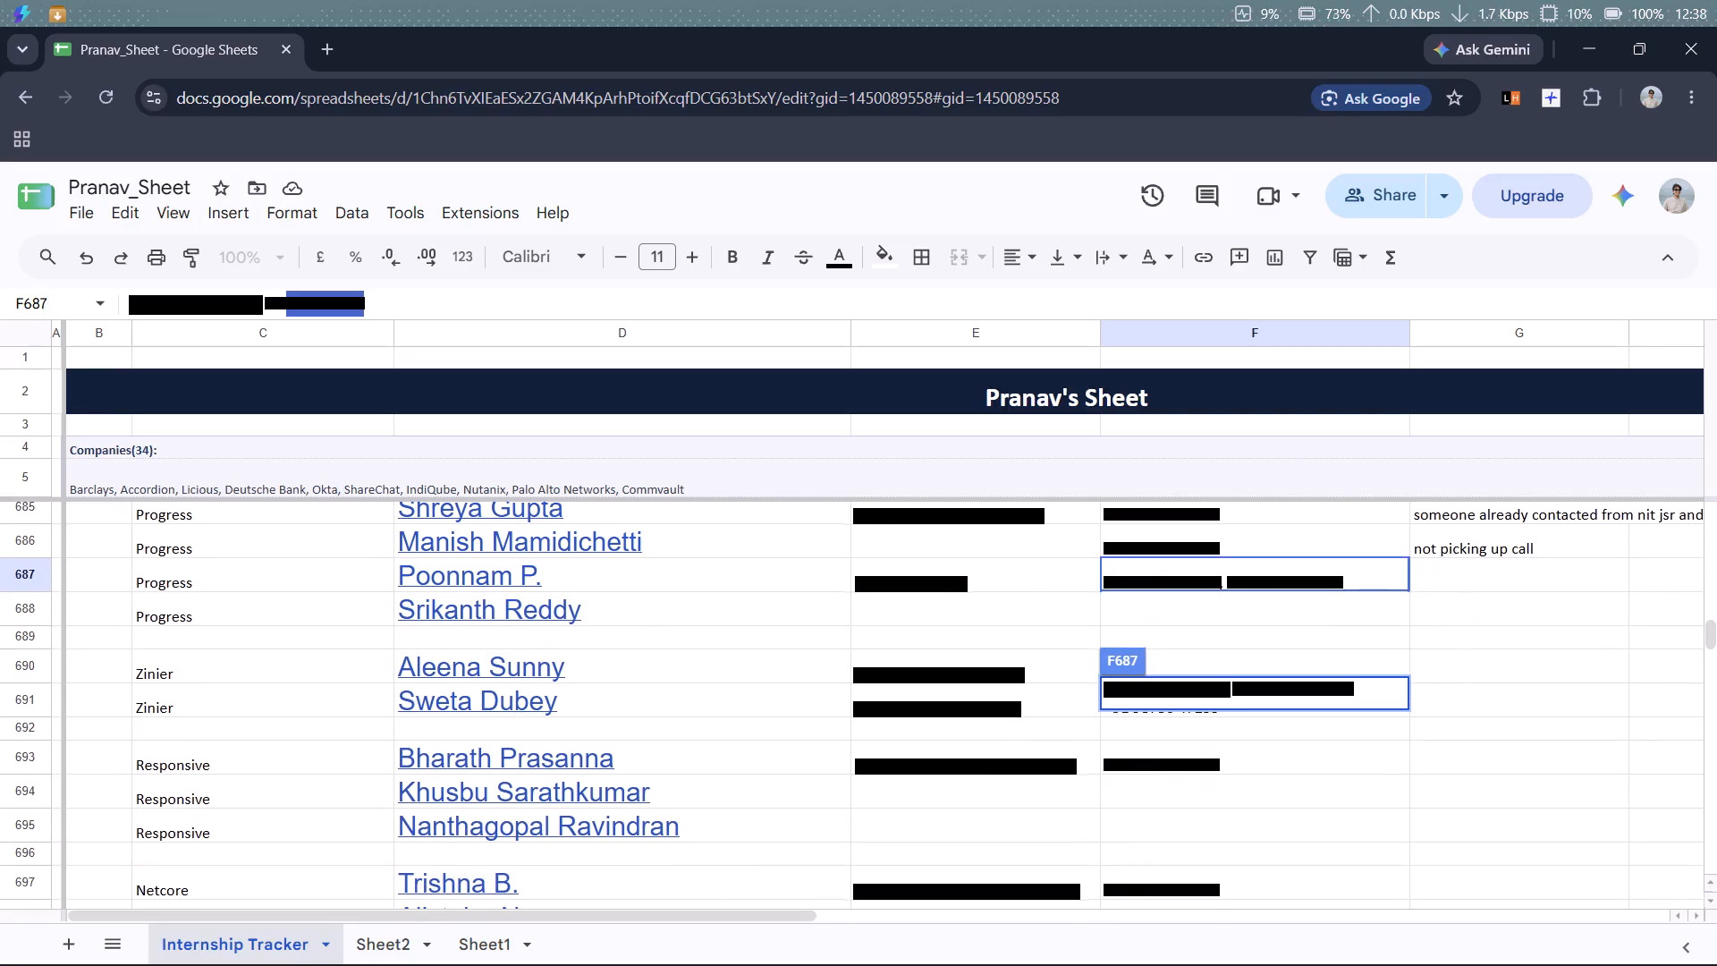
{"action": "left_click", "coordinate": [657, 775]}
{"action": "left_click", "coordinate": [1138, 716]}
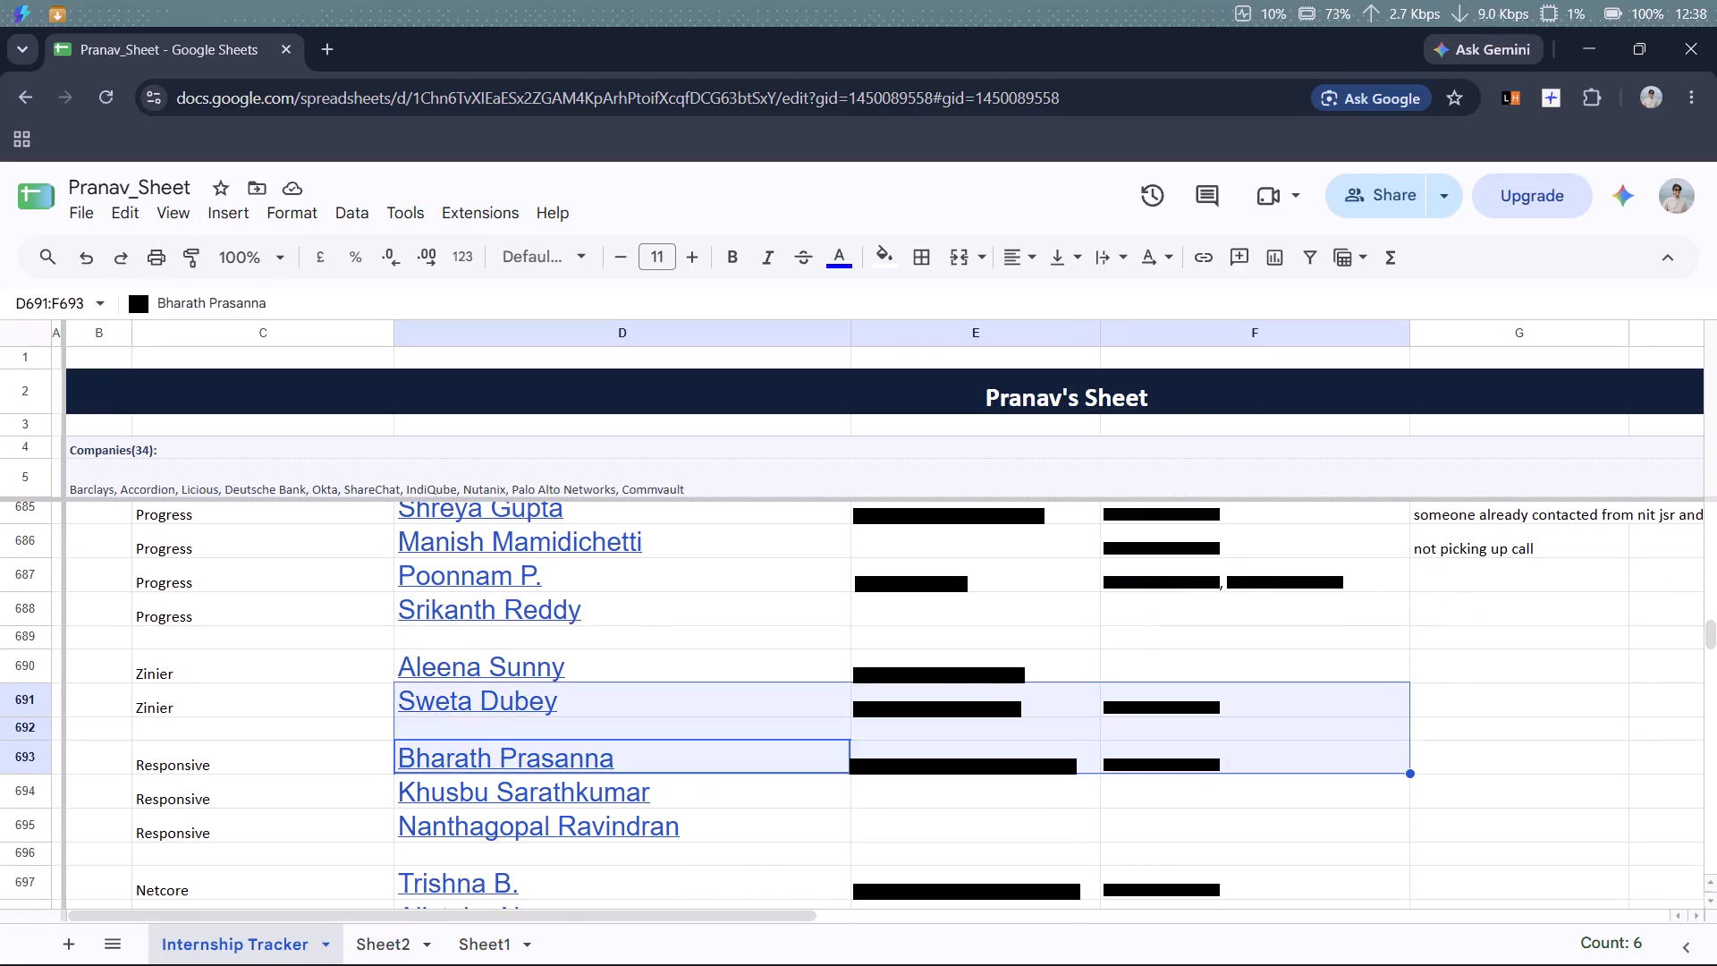
{"action": "left_click", "coordinate": [1163, 709]}
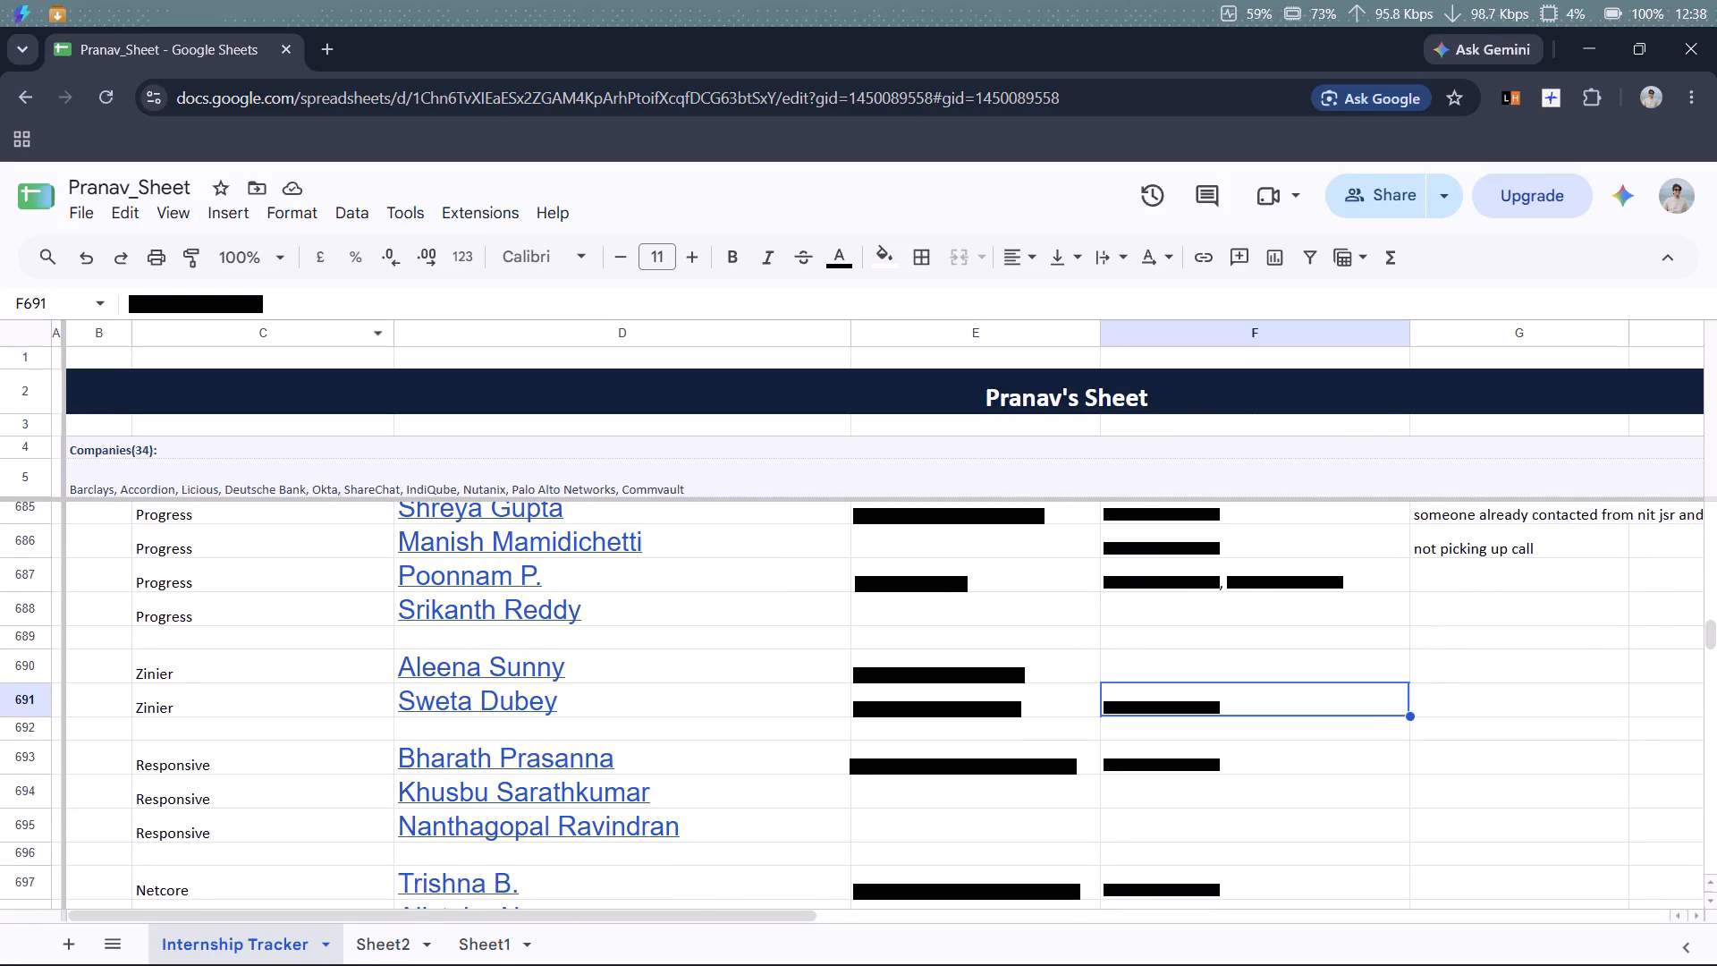
{"action": "left_click_drag", "start_coordinate": [271, 294], "coordinate": [185, 301]}
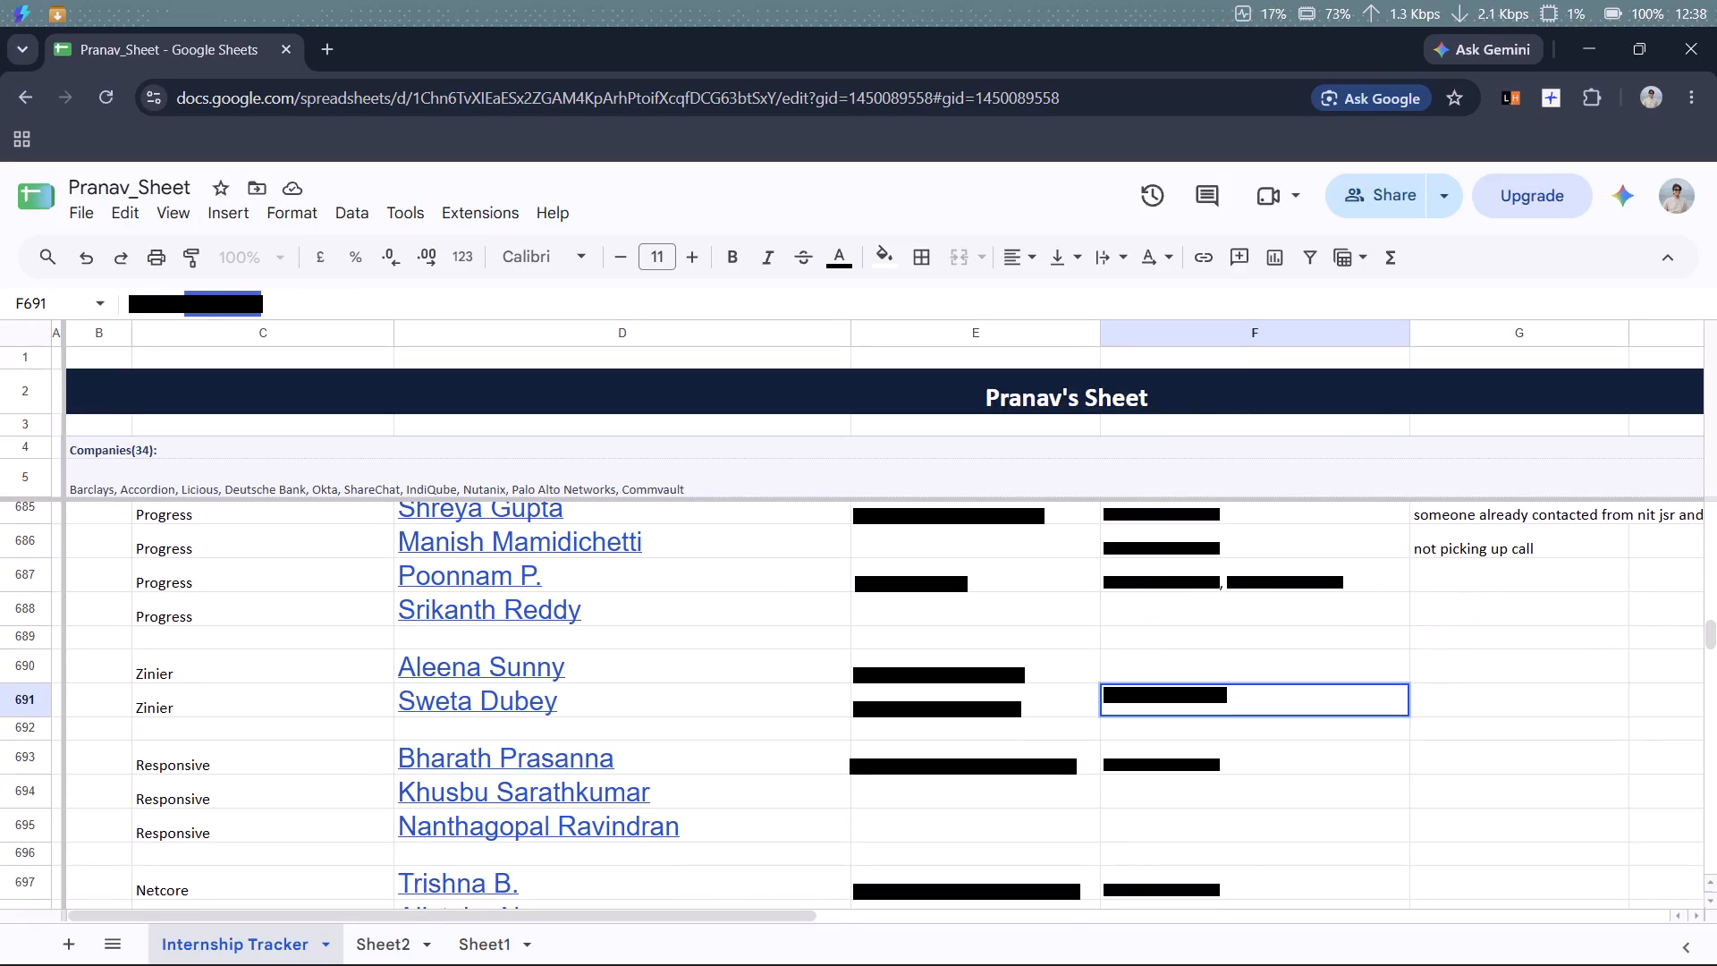
{"action": "key", "text": "ctrl+c"}
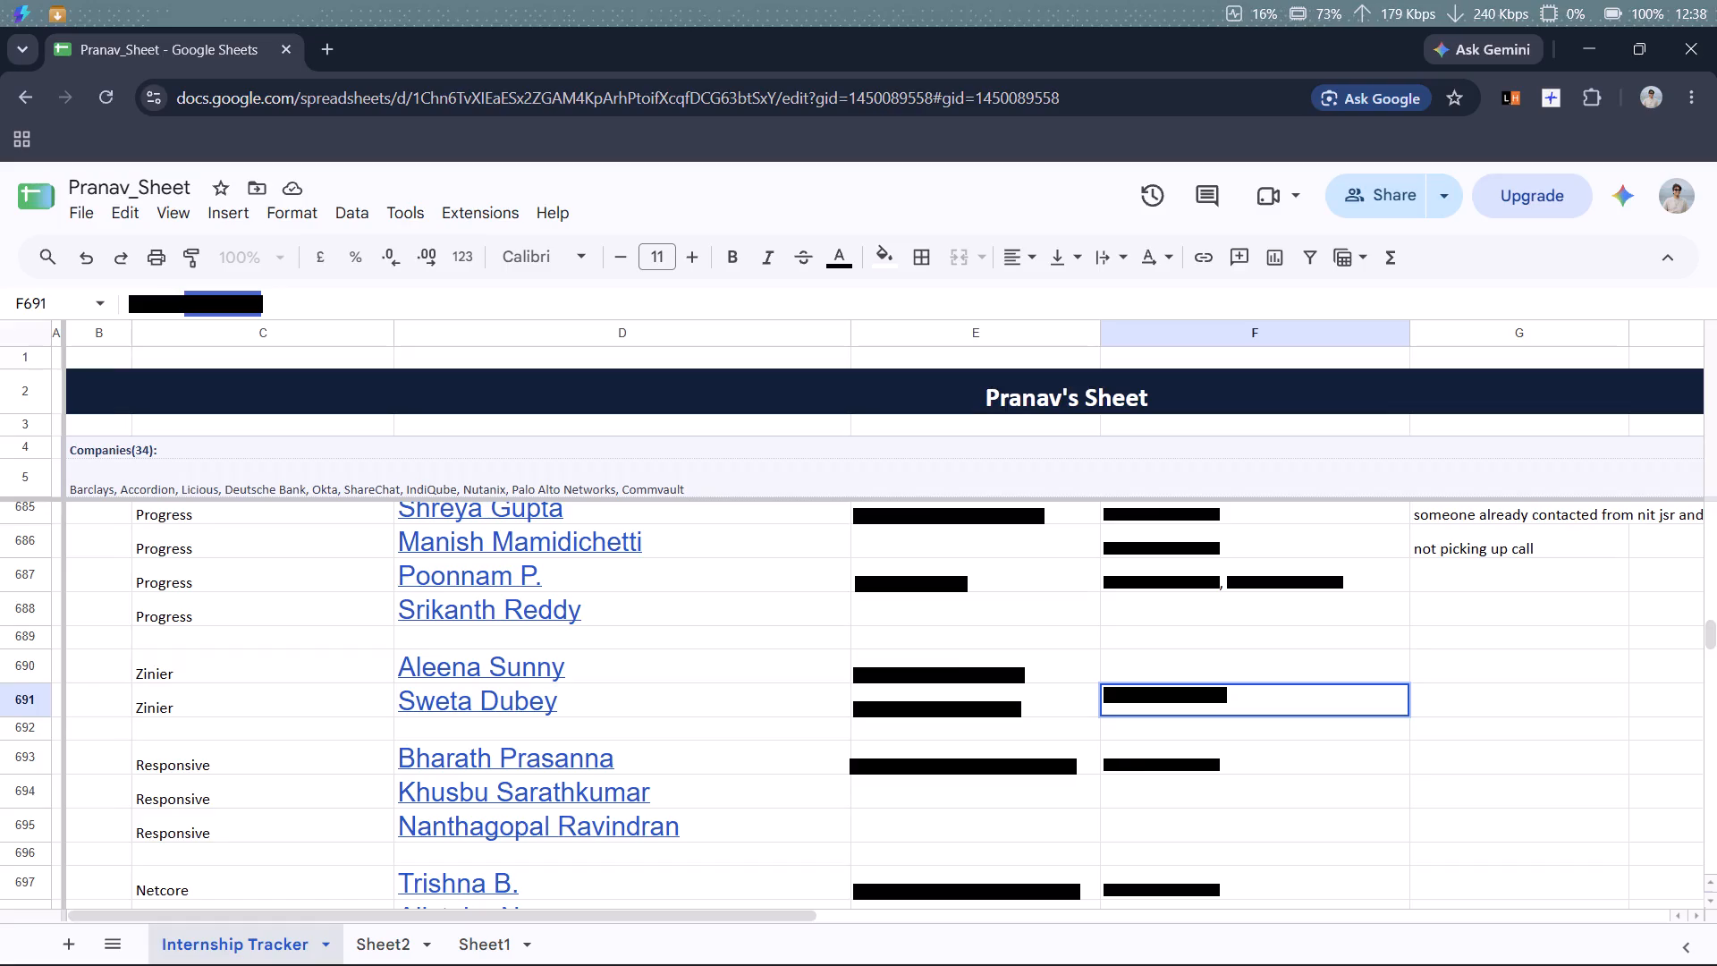
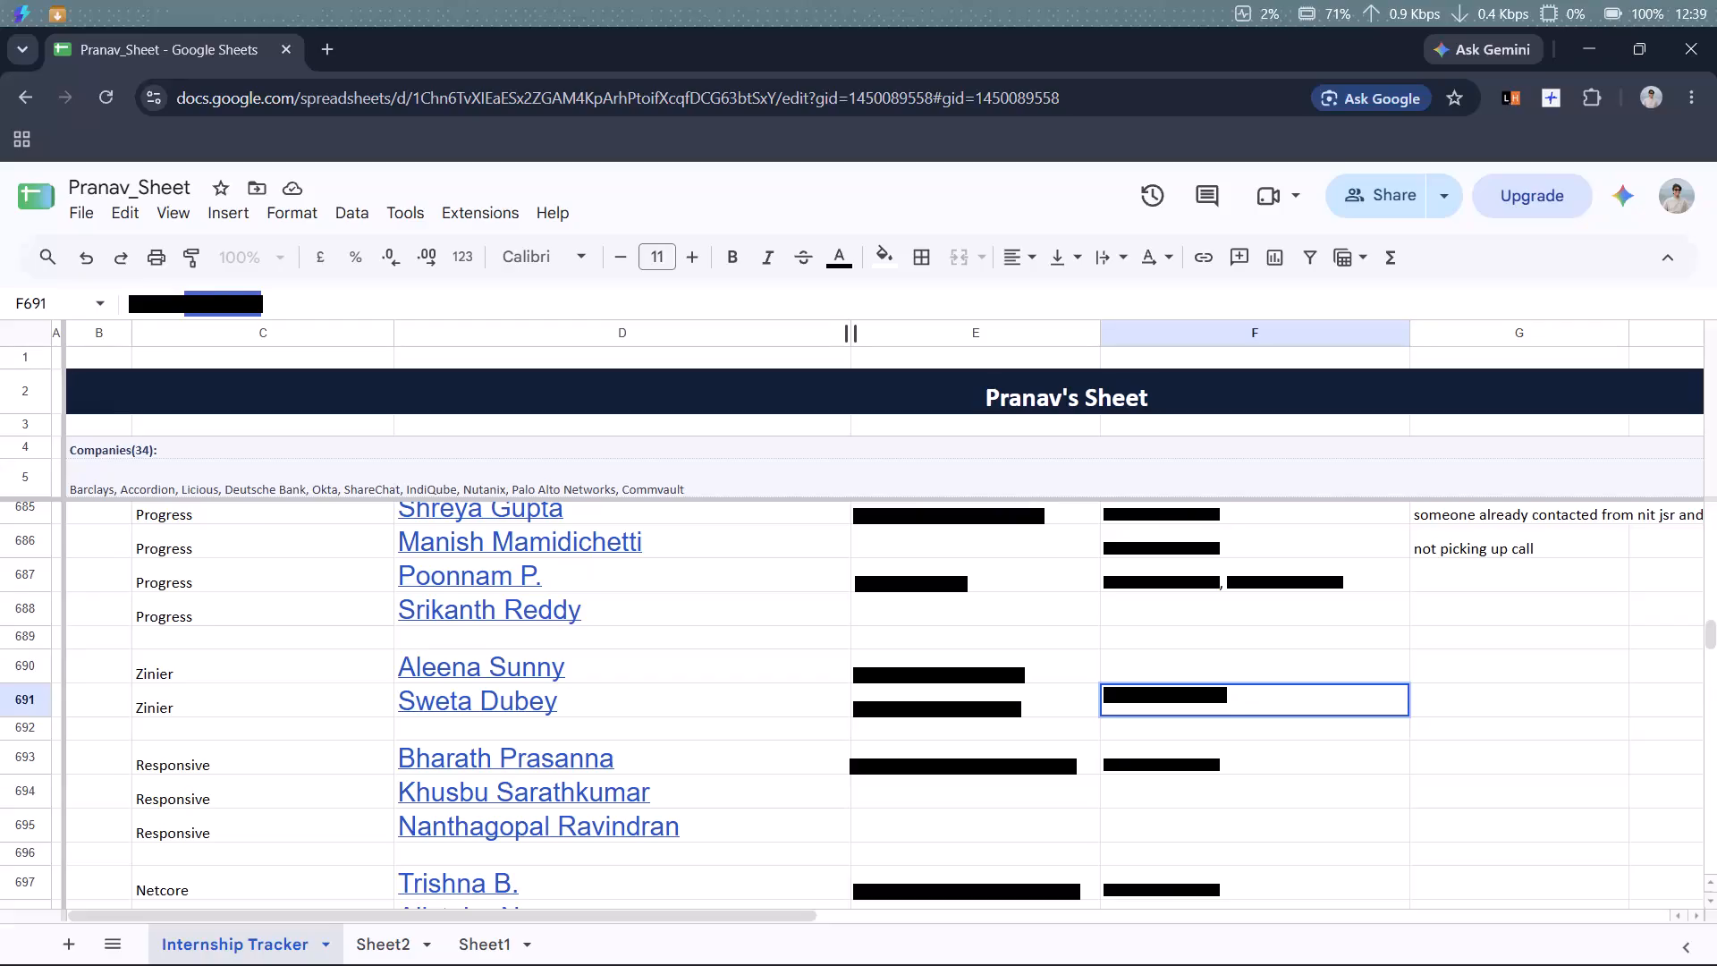
Log the Zinier call outcome in cell G691 as "not currently seeing for hiring freshers this year".
{"action": "left_click", "coordinate": [1445, 707]}
{"action": "type", "text": "not cut"}
{"action": "key", "text": "BackSpace"}
{"action": "type", "text": "rrently d"}
{"action": "key", "text": "BackSpace"}
{"action": "type", "text": "sse"}
{"action": "key", "text": "BackSpace"}
{"action": "key", "text": "plus"}
{"action": "key", "text": "BackSpace"}
{"action": "key", "text": "BackSpace"}
{"action": "type", "text": "eeing for hr"}
{"action": "key", "text": "BackSpace"}
{"action": "type", "text": "iring freshers this year"}
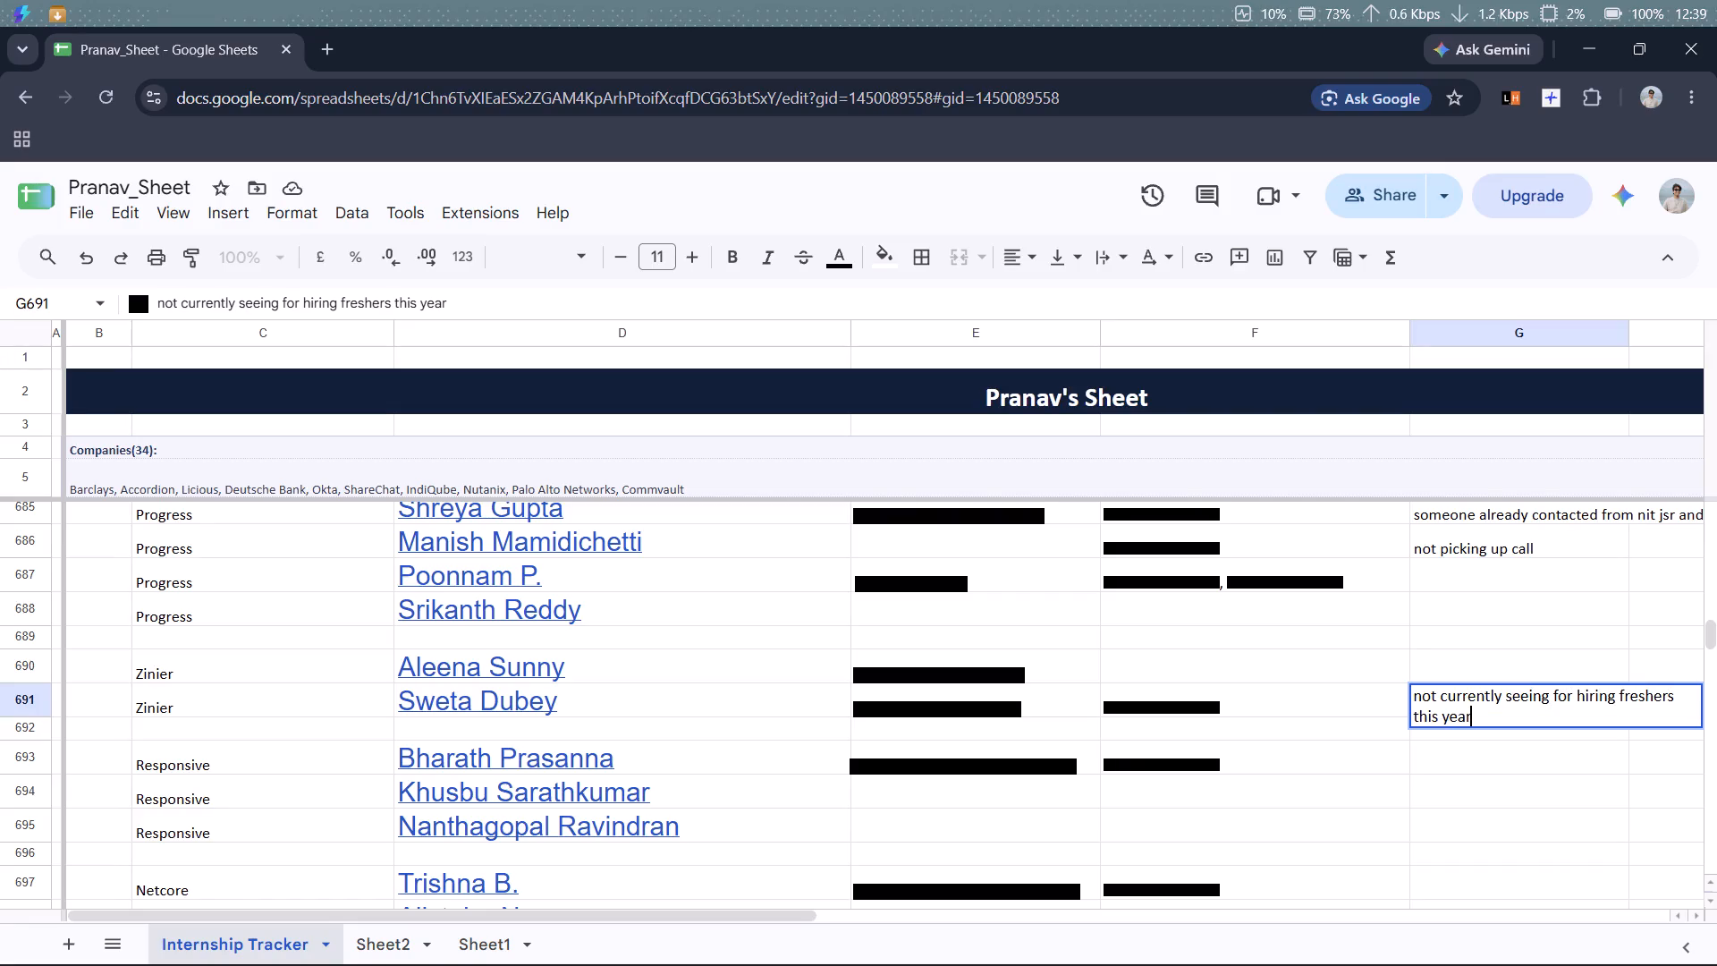
{"action": "left_click", "coordinate": [1445, 816]}
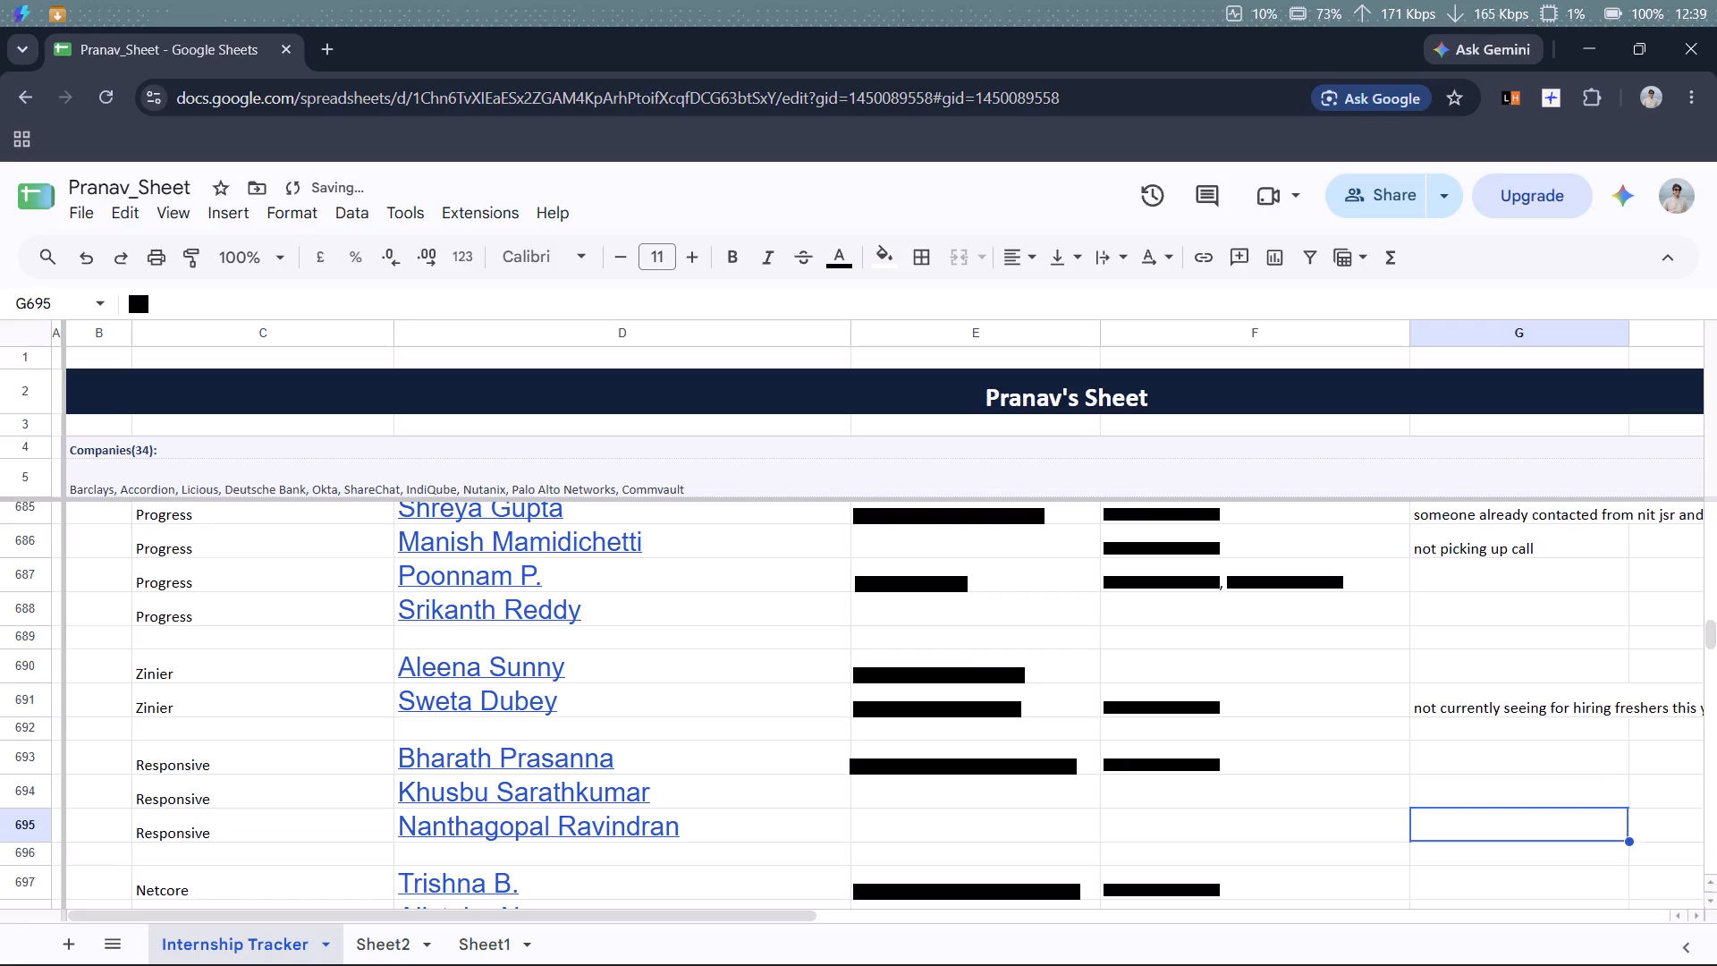
Copy the phone number from cell F693 of the Responsive contact in row 693.
{"action": "left_click", "coordinate": [1139, 767]}
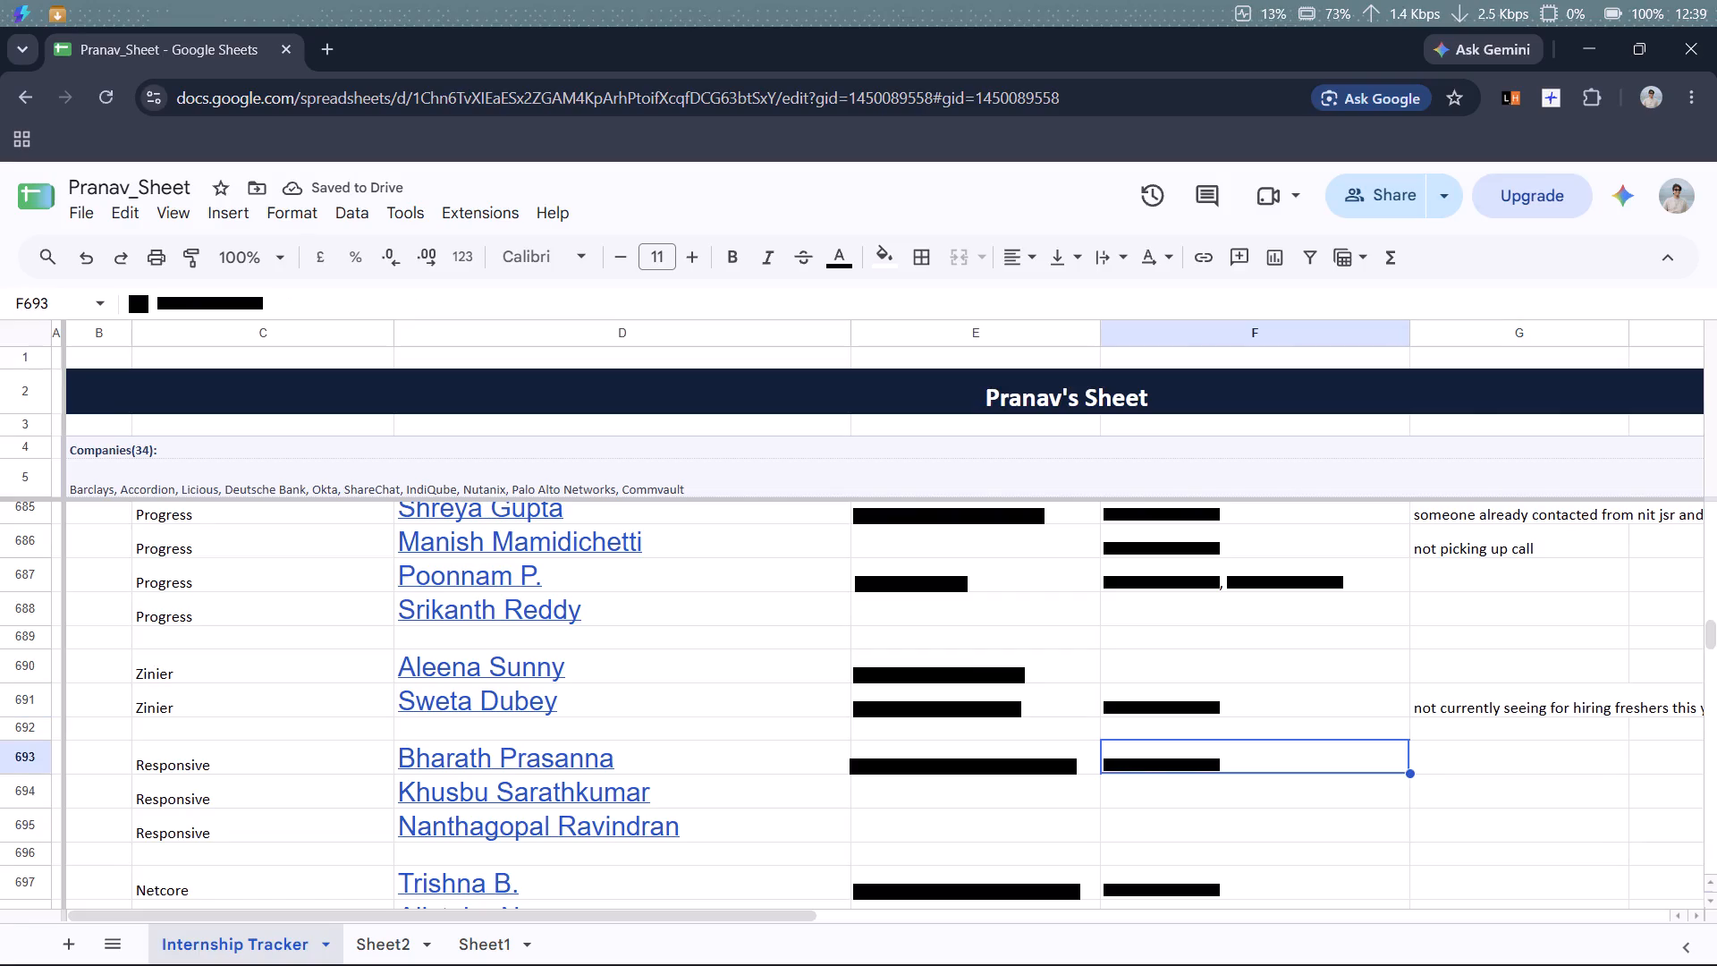
{"action": "left_click_drag", "start_coordinate": [278, 300], "coordinate": [172, 295]}
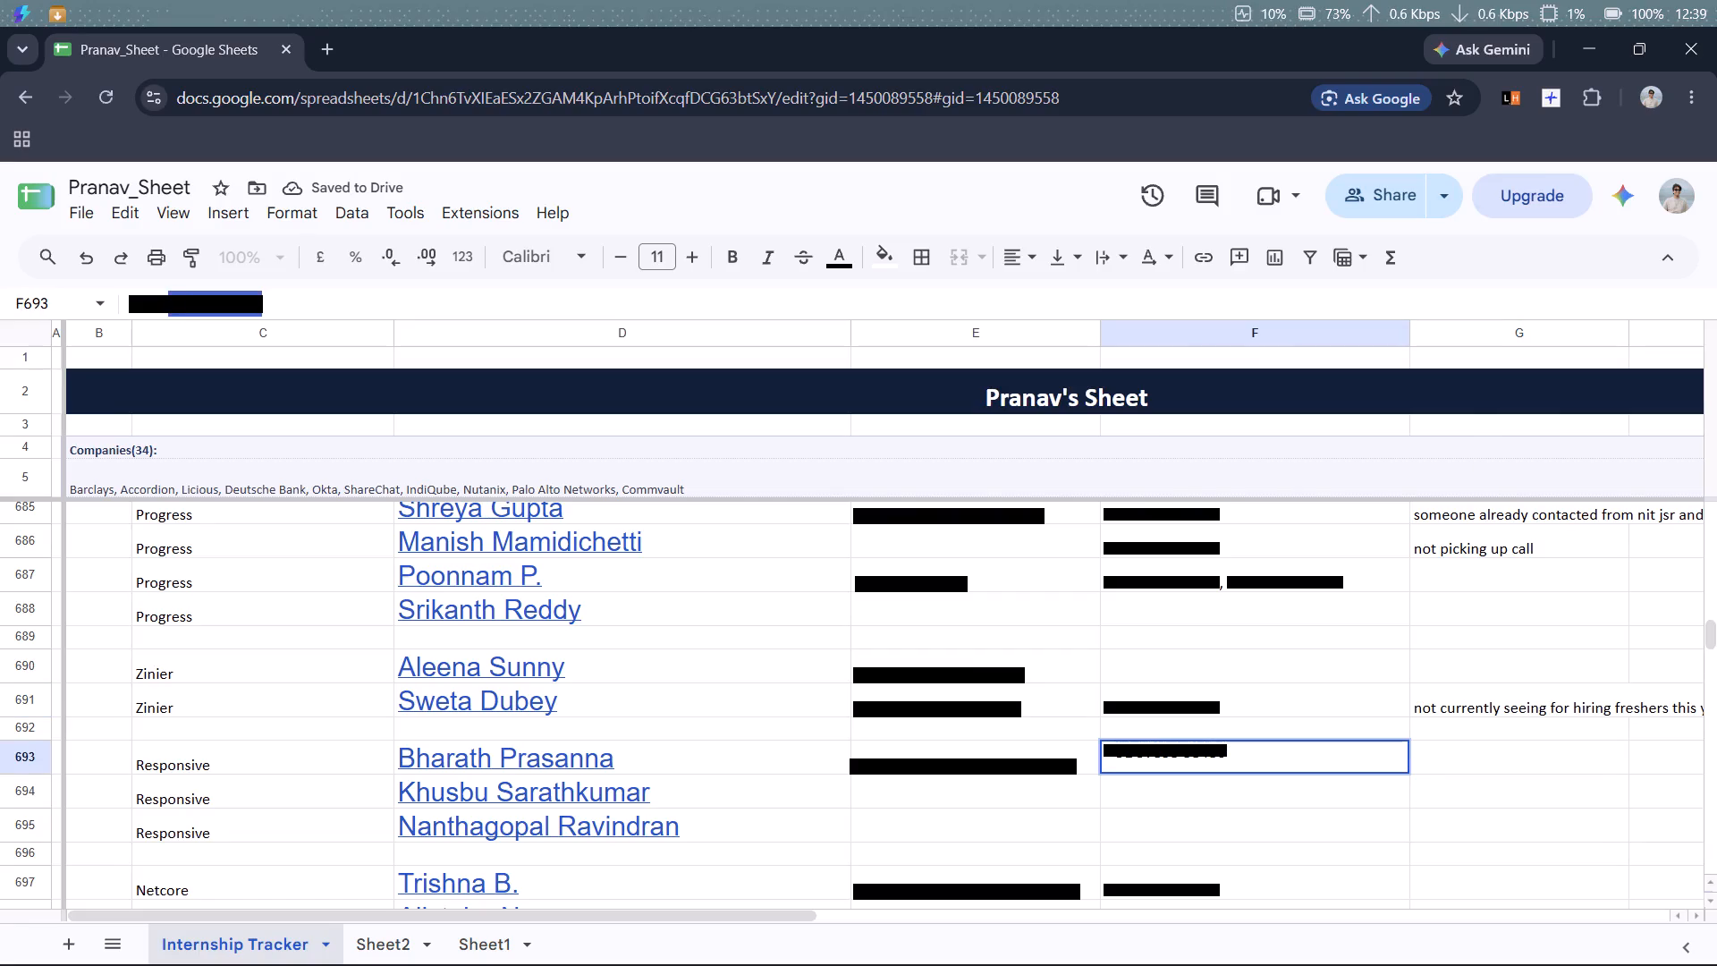
{"action": "left_click_drag", "start_coordinate": [172, 295], "coordinate": [182, 299]}
{"action": "key", "text": "ctrl+c"}
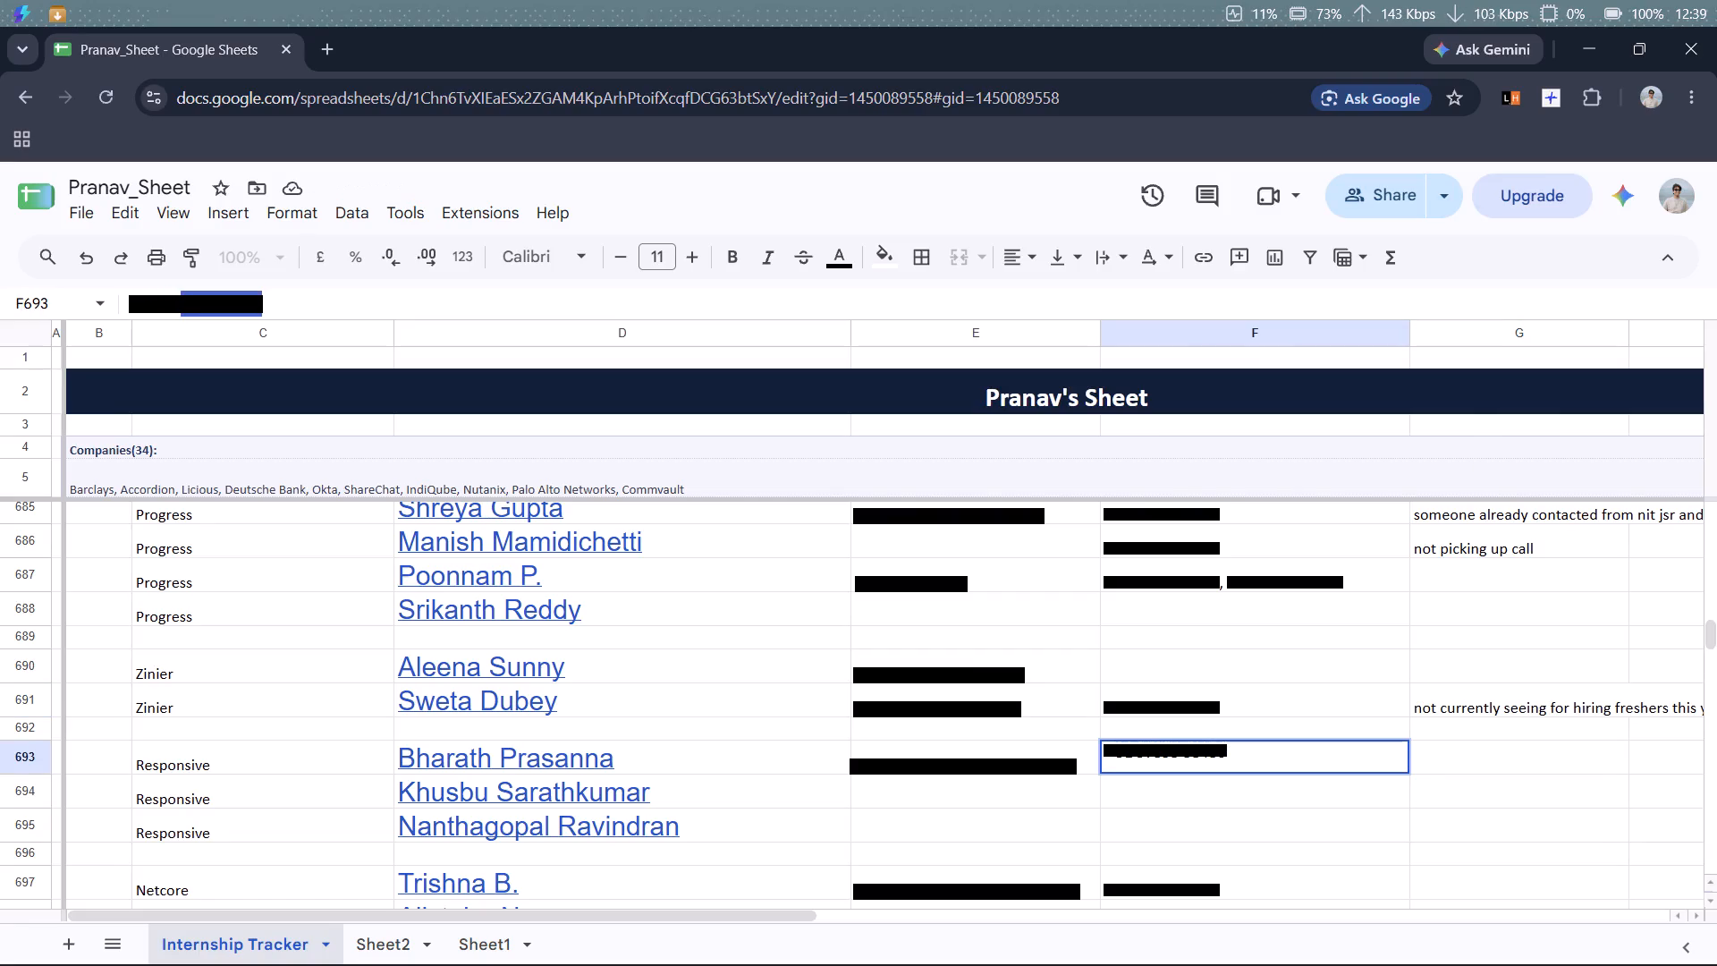
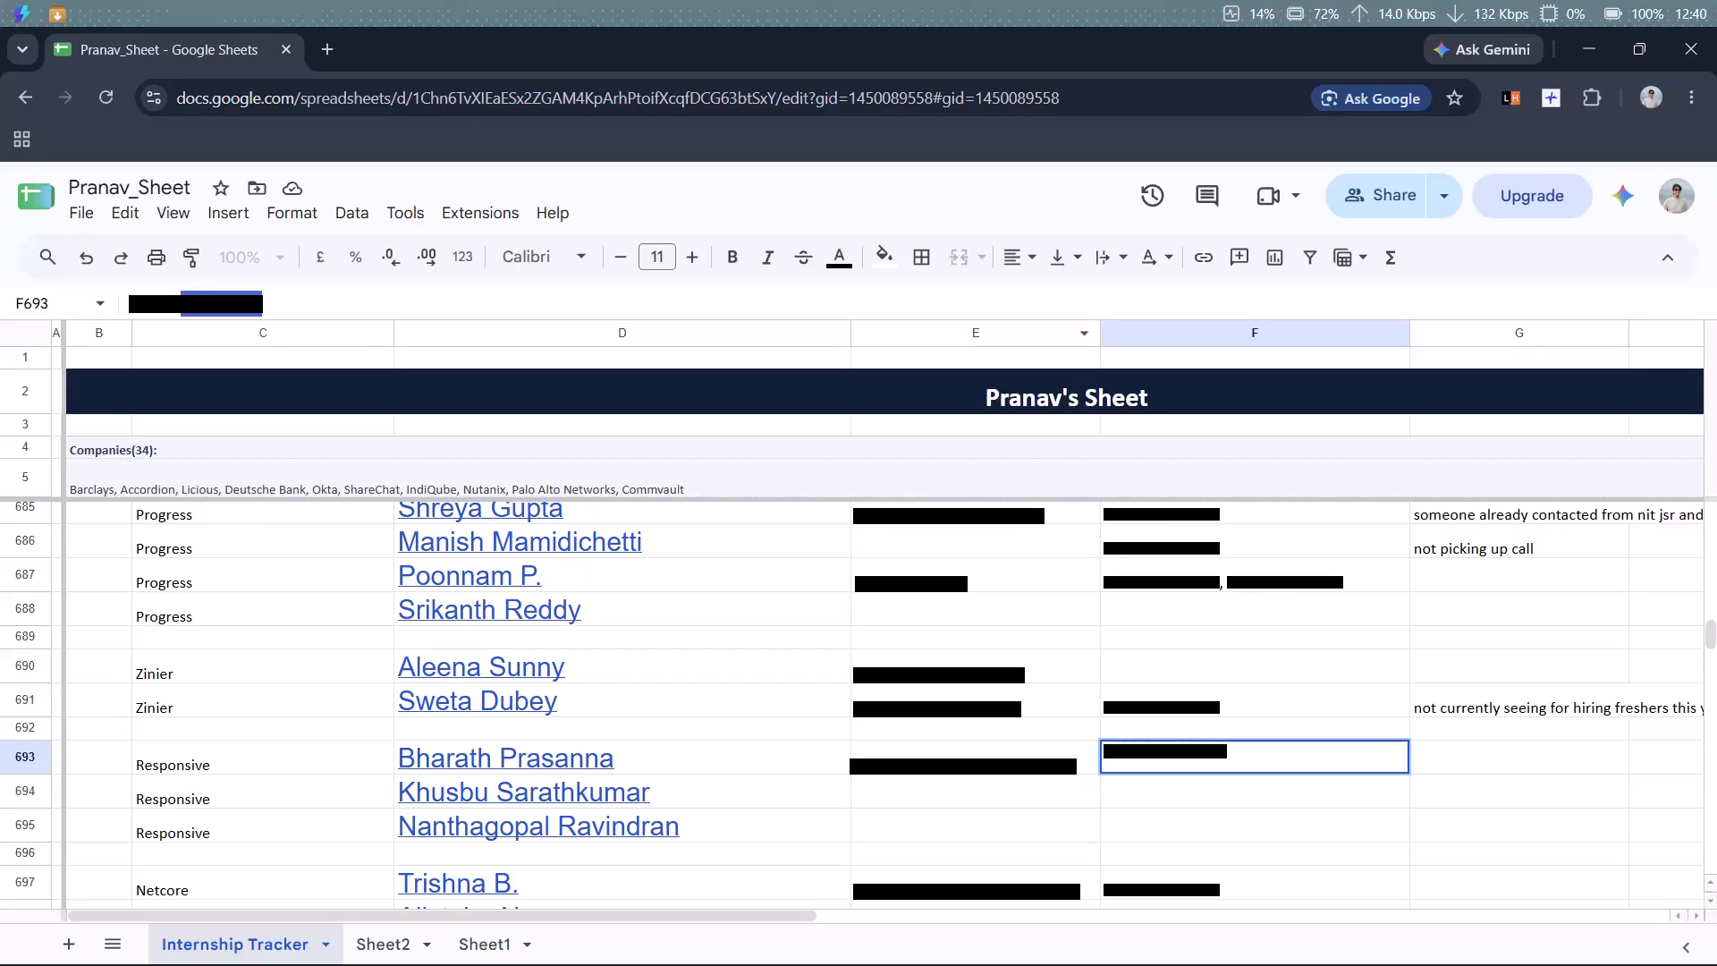
Log the Responsive contact's call outcome in cell G693 as "not picking up call".
{"action": "left_click", "coordinate": [1475, 755]}
{"action": "type", "text": "not picking up call"}
Copy the phone number, without its country code, from cell F697 of the Netcore contact in row 697.
{"action": "scroll", "coordinate": [1029, 829], "scroll_direction": "down", "scroll_amount": 1}
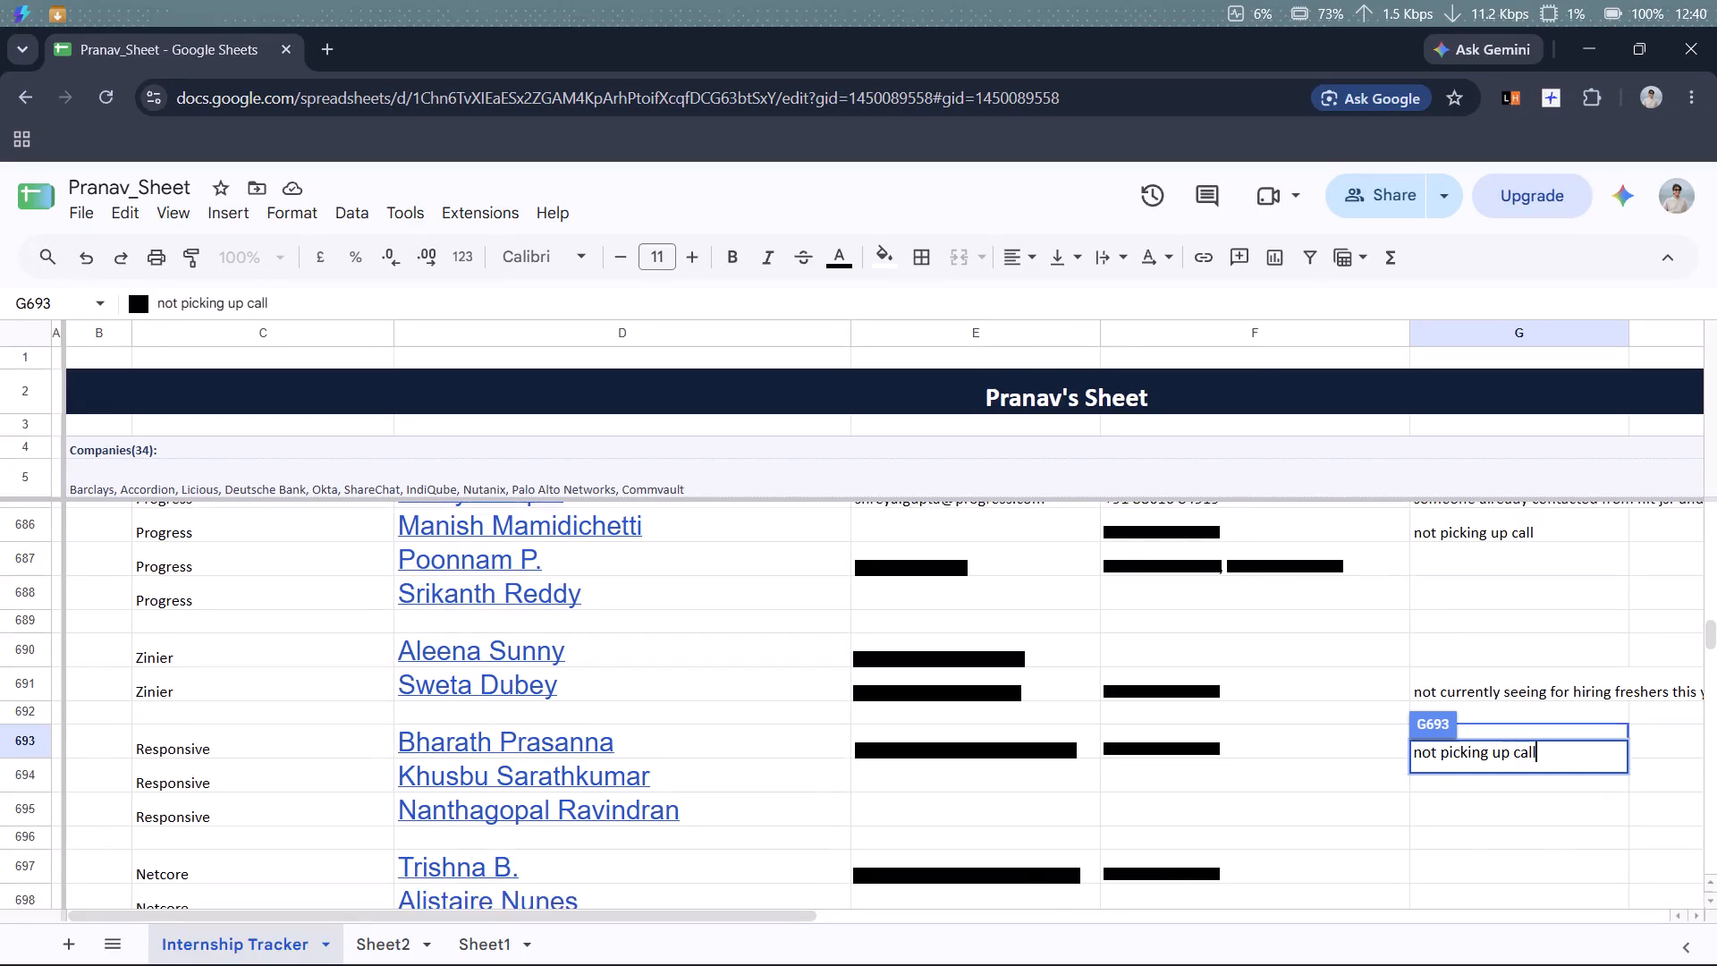
{"action": "scroll", "coordinate": [1029, 829], "scroll_direction": "down", "scroll_amount": 1}
{"action": "left_click", "coordinate": [1173, 735]}
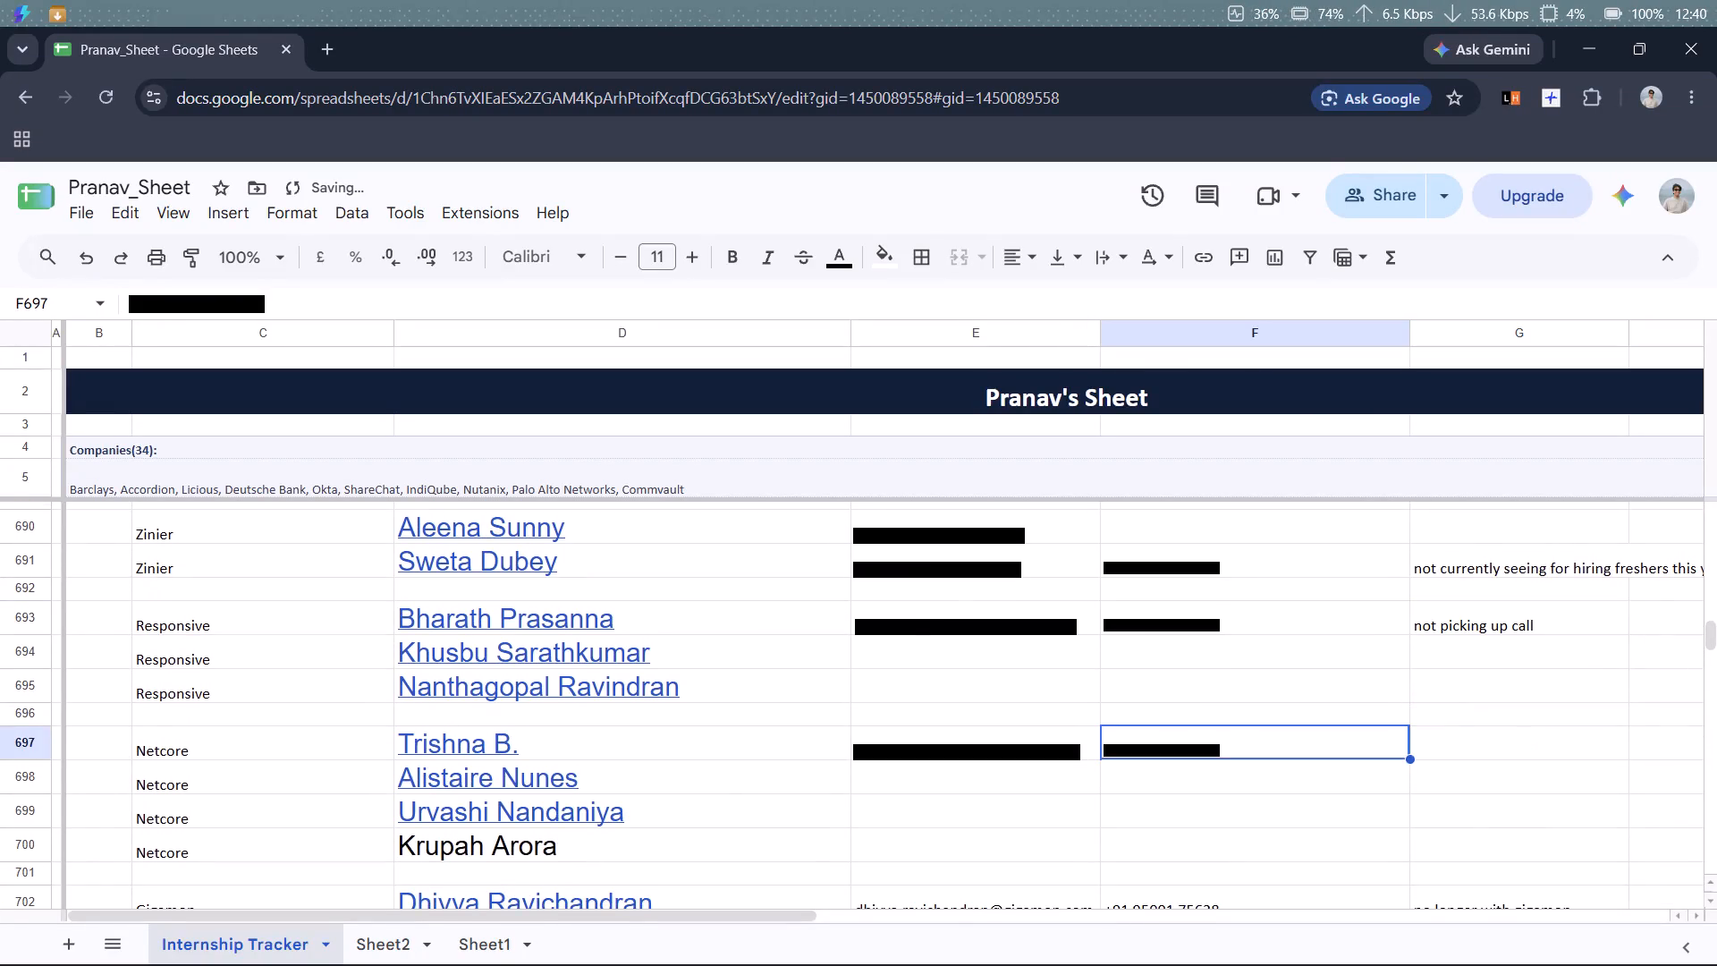
{"action": "left_click_drag", "start_coordinate": [275, 303], "coordinate": [188, 304]}
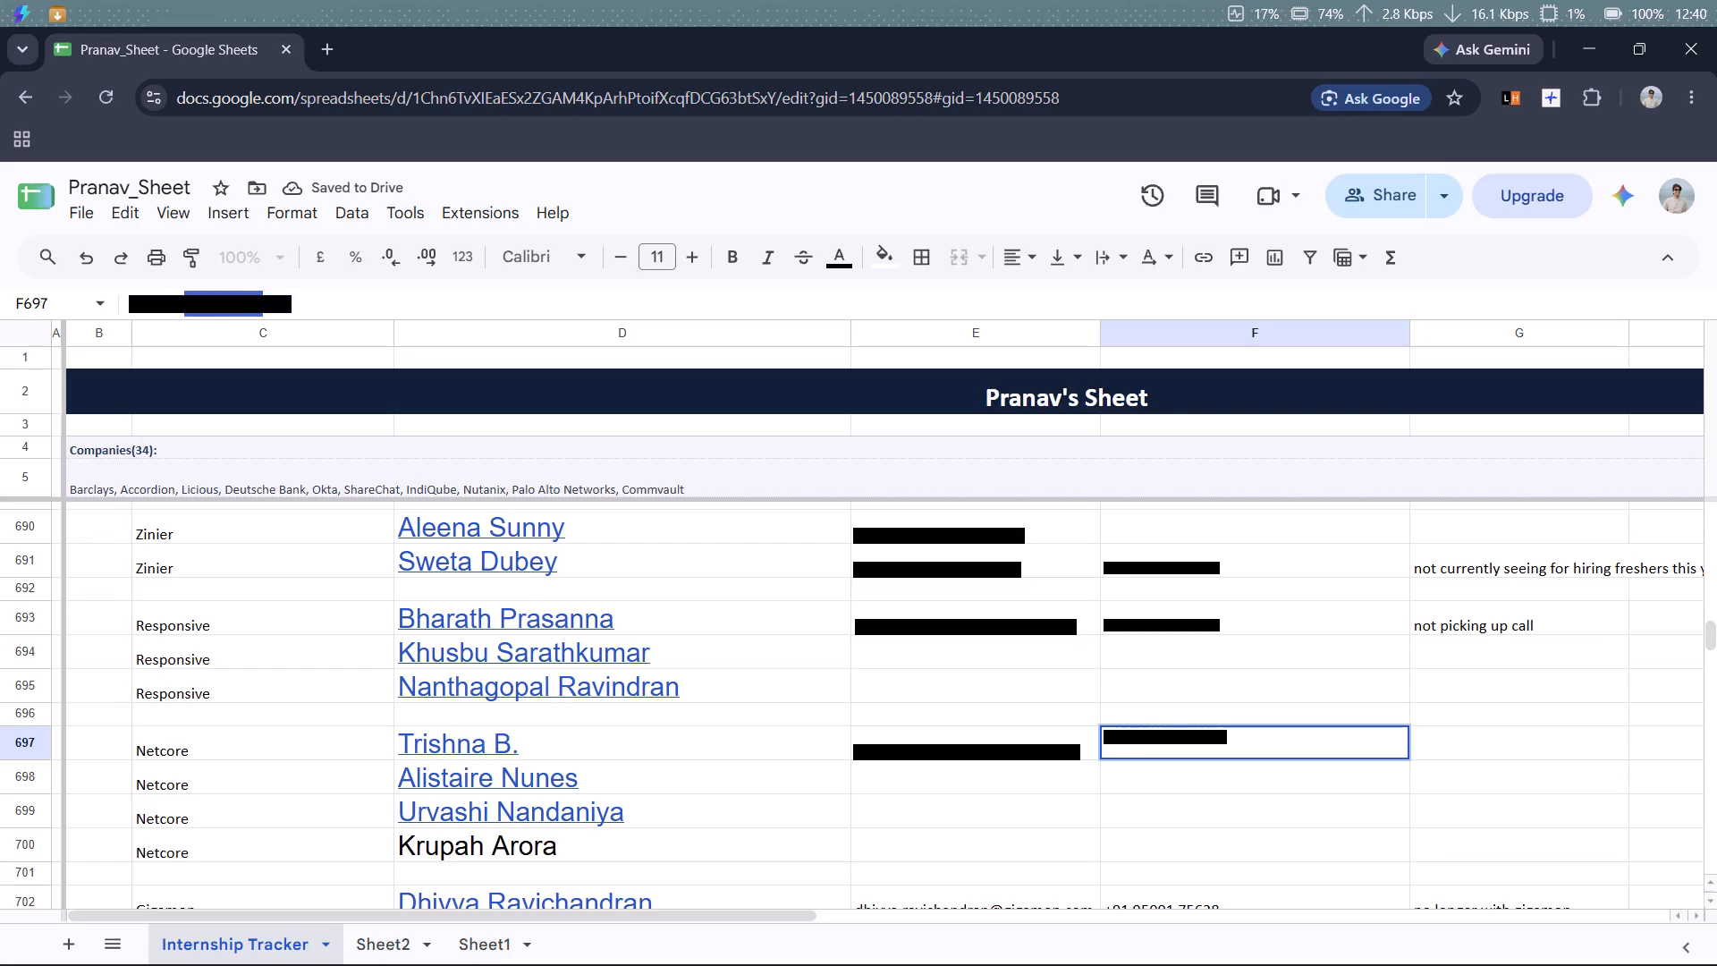
{"action": "left_click_drag", "start_coordinate": [188, 304], "coordinate": [185, 304]}
{"action": "key", "text": "ctrl+c"}
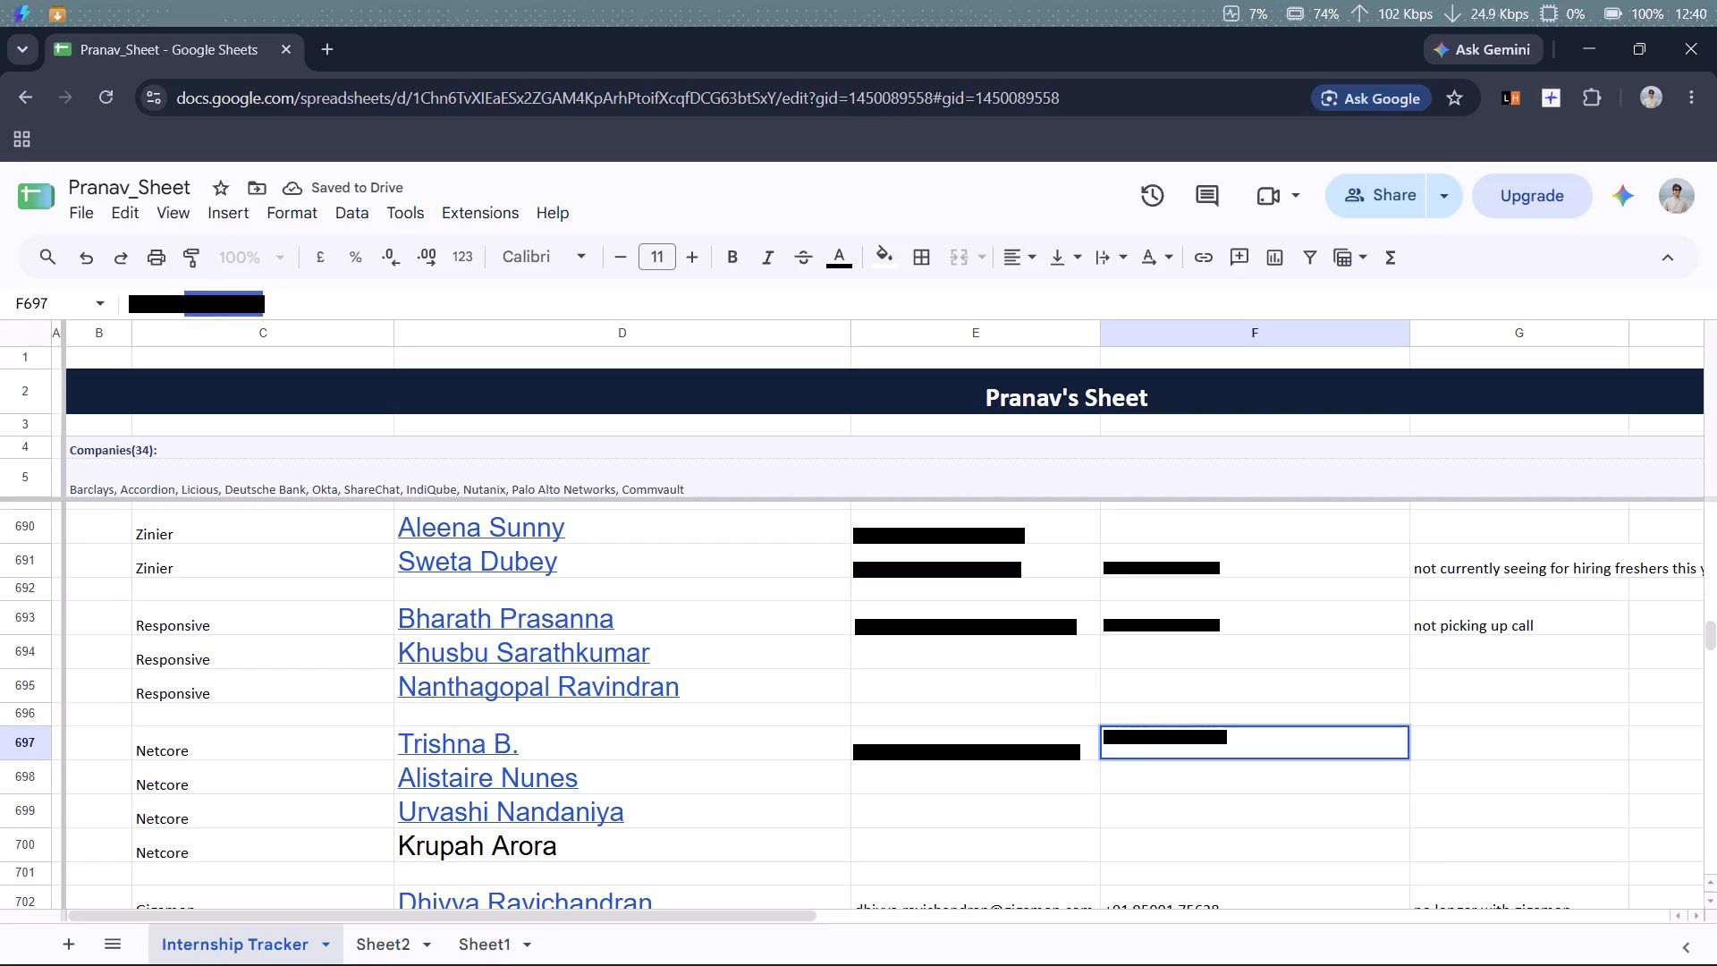
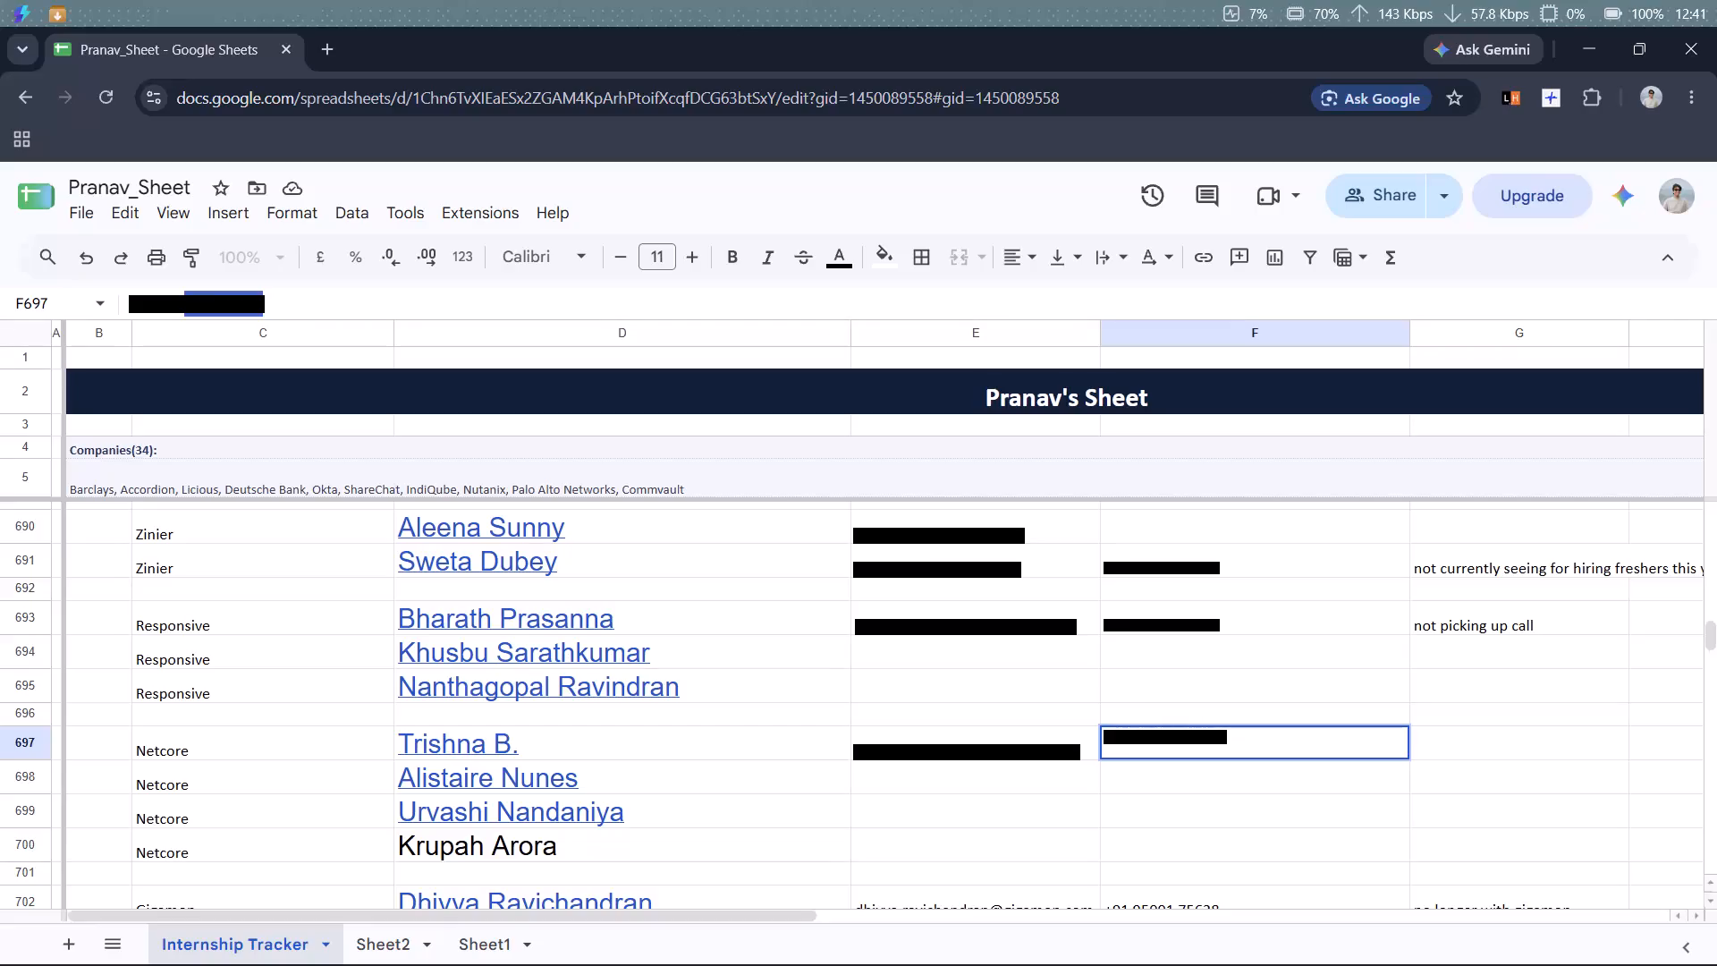
Log the Netcore contact's call outcome in cell G697 as "not picking up call".
{"action": "left_click", "coordinate": [1453, 747]}
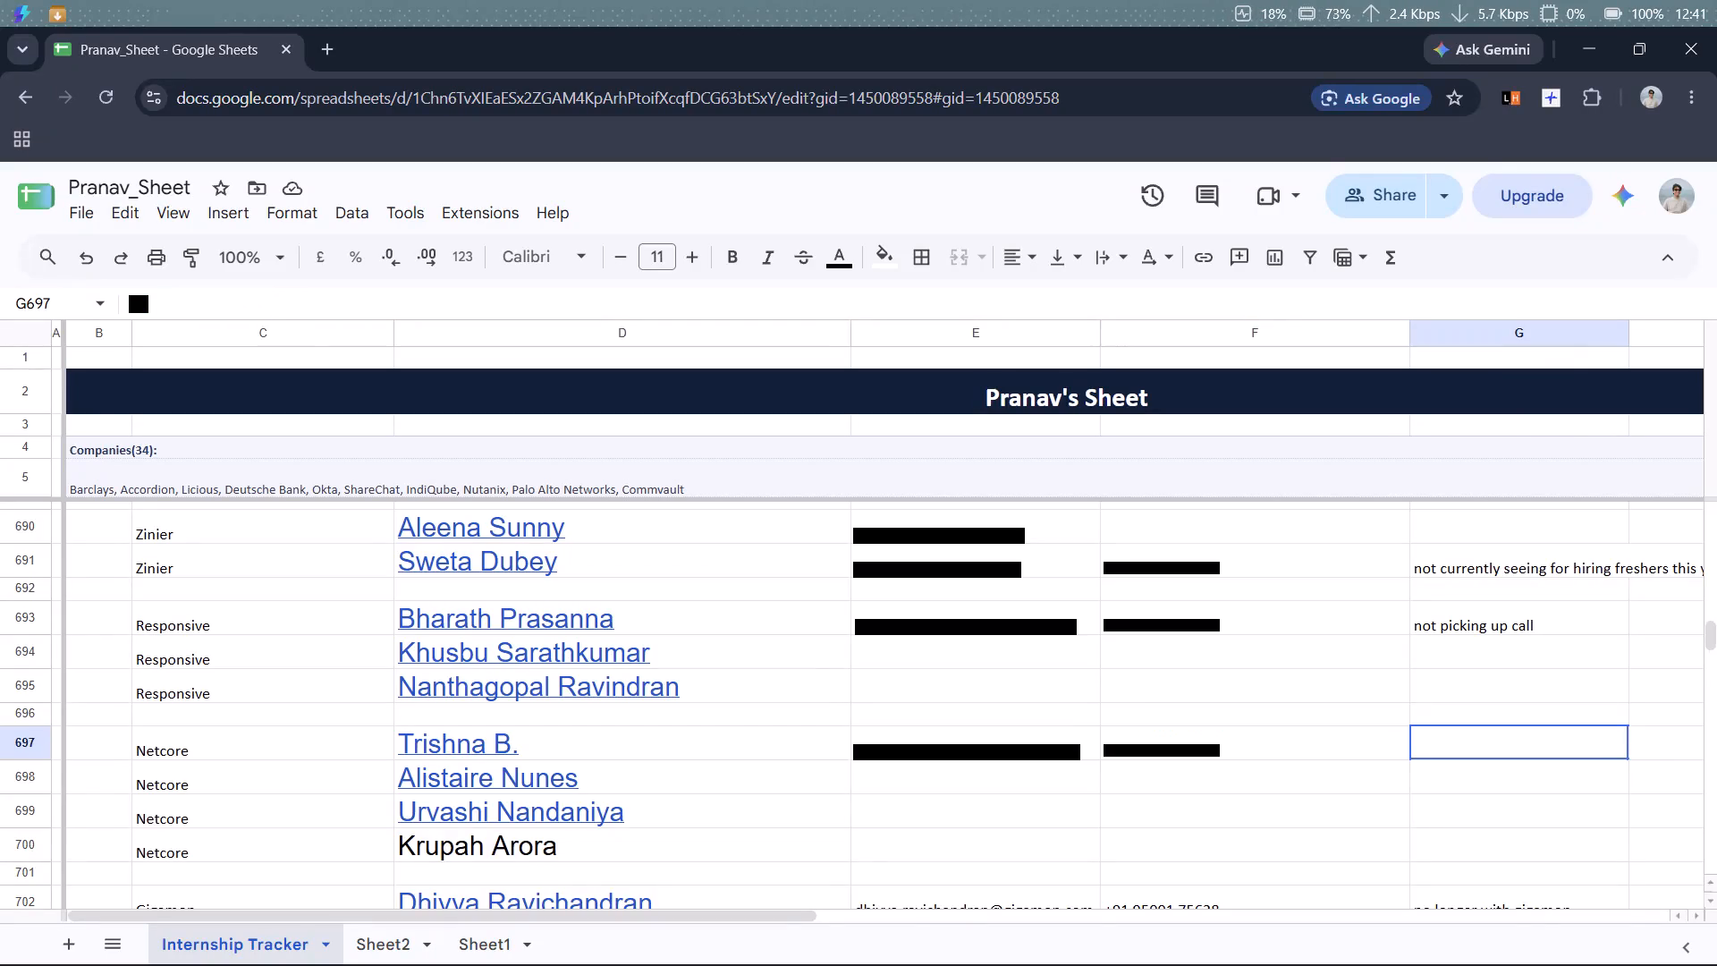
{"action": "type", "text": "not picking up call"}
{"action": "scroll", "coordinate": [1339, 792], "scroll_direction": "down", "scroll_amount": 1}
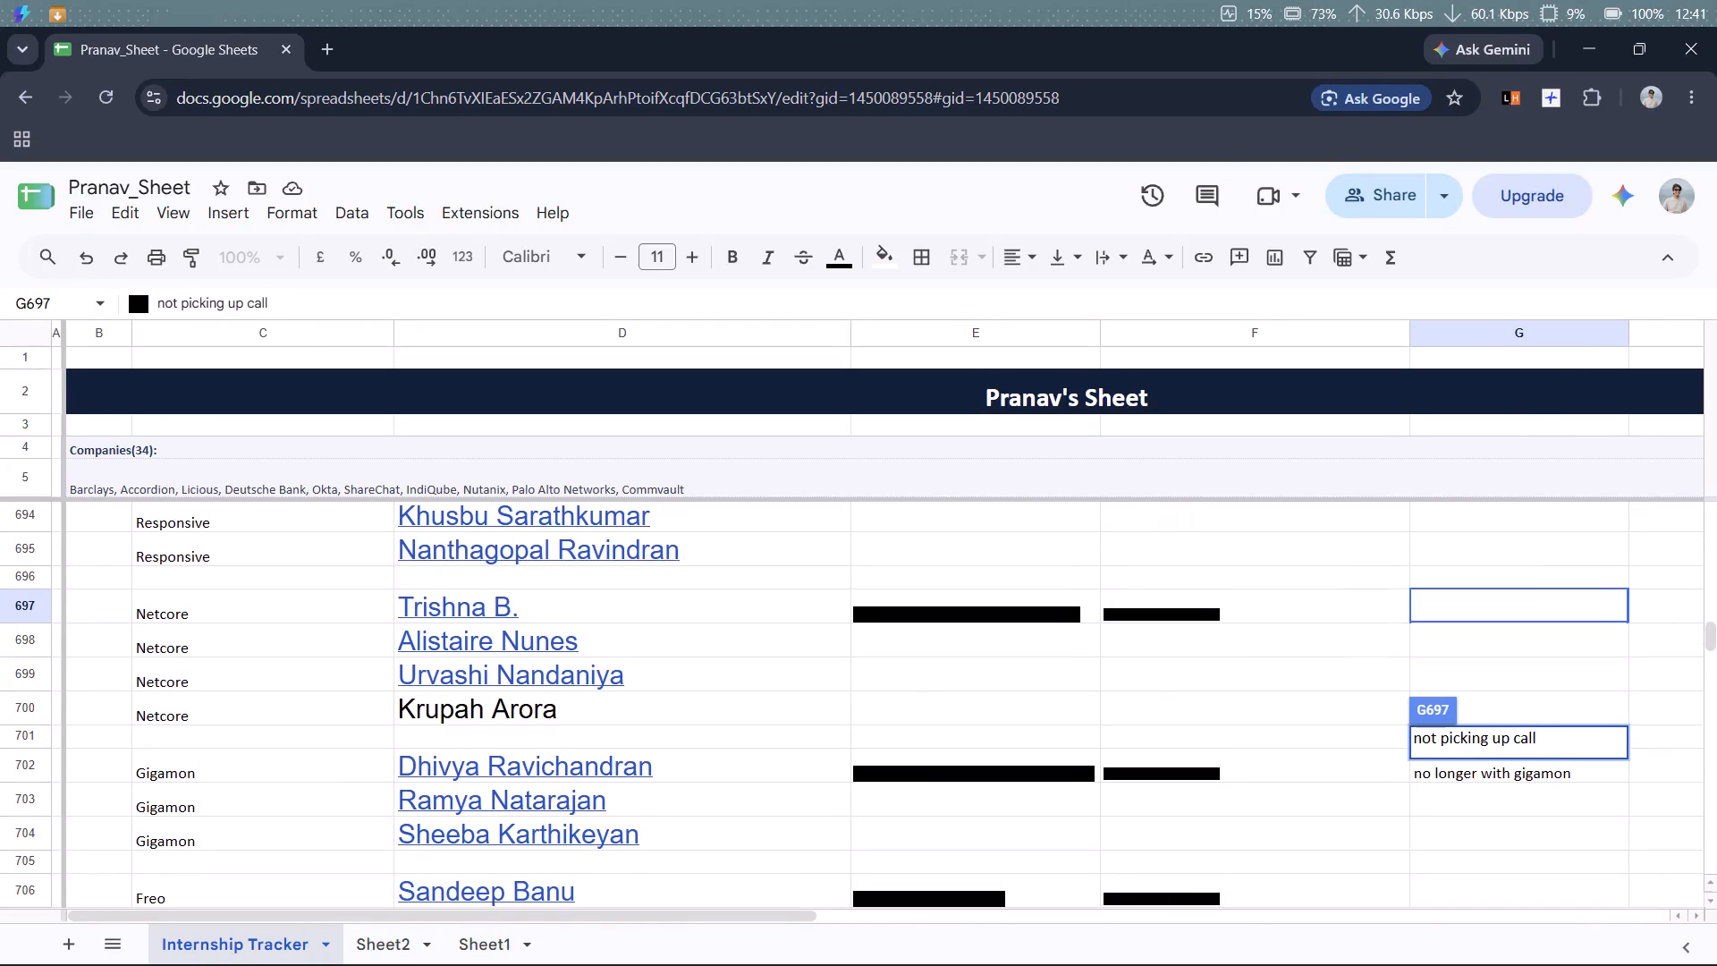
{"action": "left_click", "coordinate": [1256, 794]}
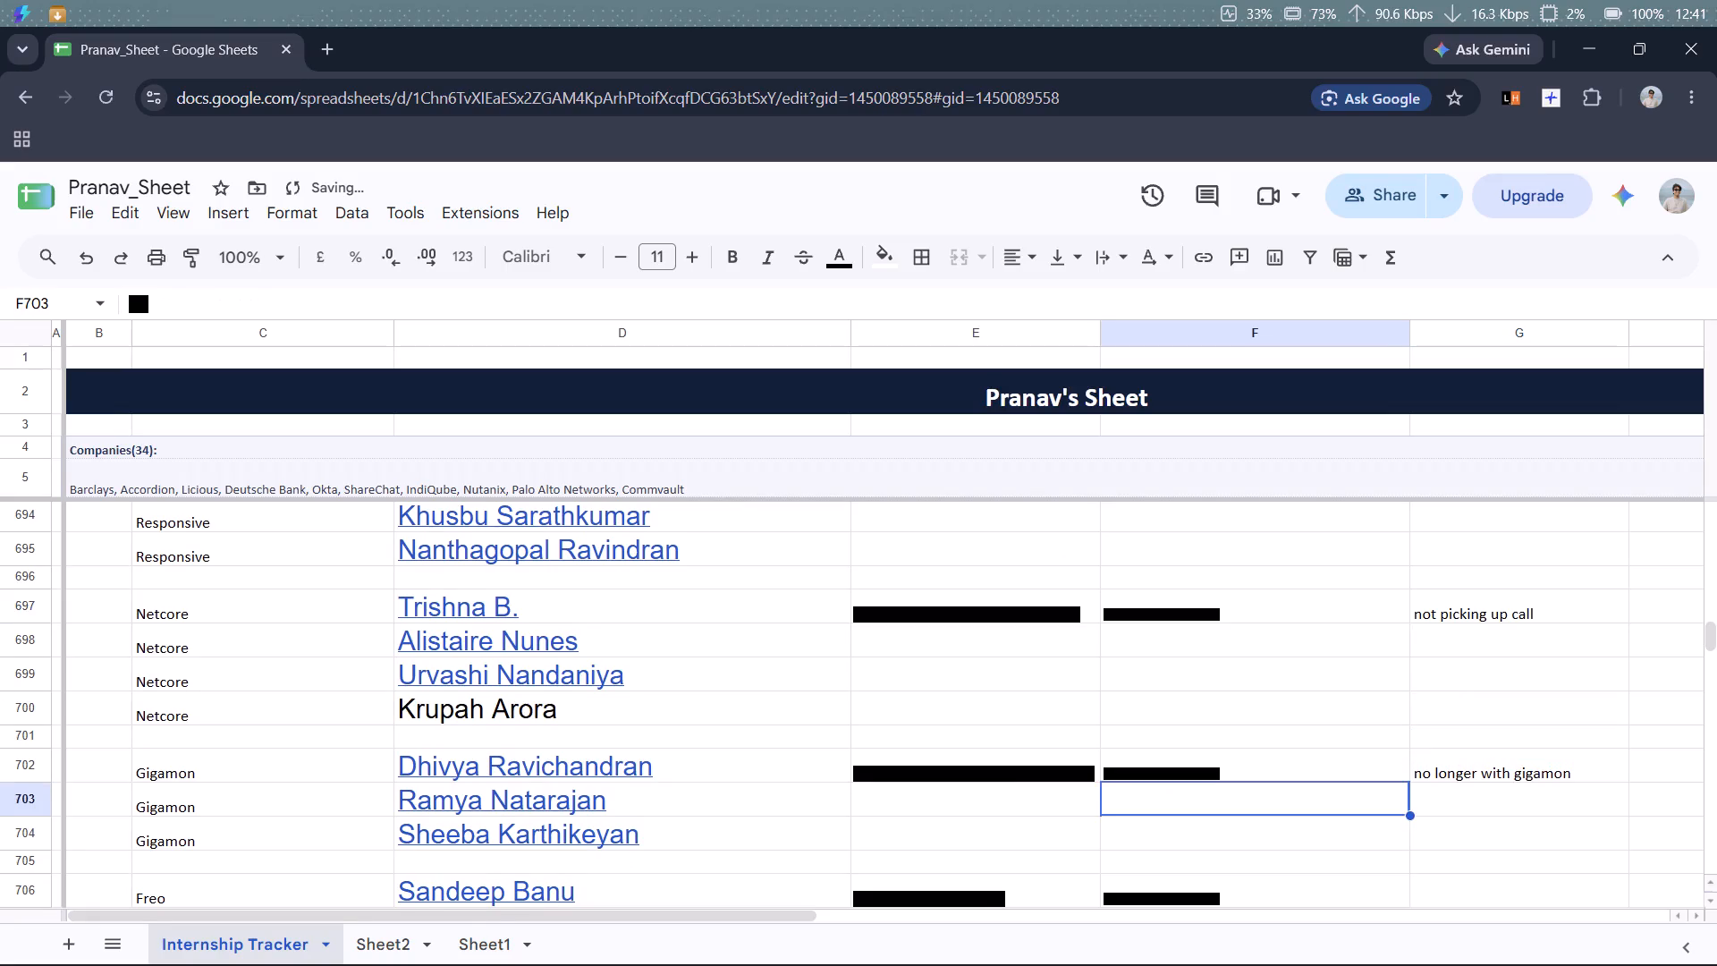
Copy the phone number, without its country code, from cell F706 of the Freo contact in row 706.
{"action": "scroll", "coordinate": [1256, 794], "scroll_direction": "down", "scroll_amount": 1}
{"action": "scroll", "coordinate": [1133, 786], "scroll_direction": "down", "scroll_amount": 1}
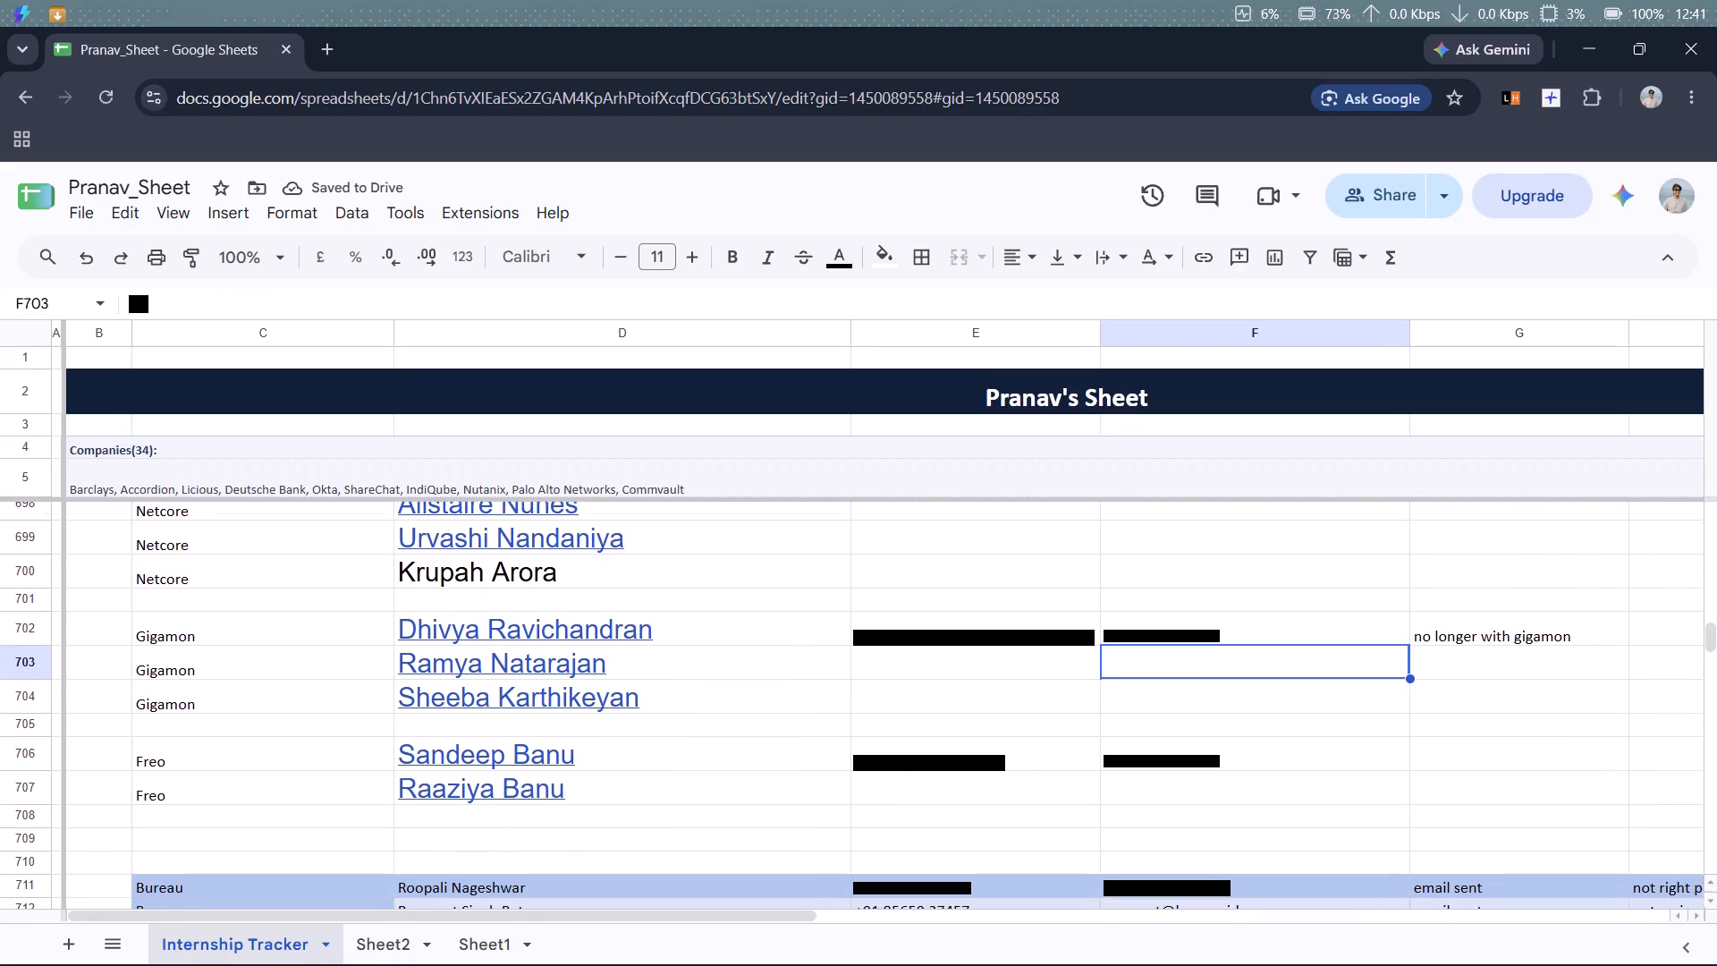
{"action": "scroll", "coordinate": [1133, 786], "scroll_direction": "down", "scroll_amount": 1}
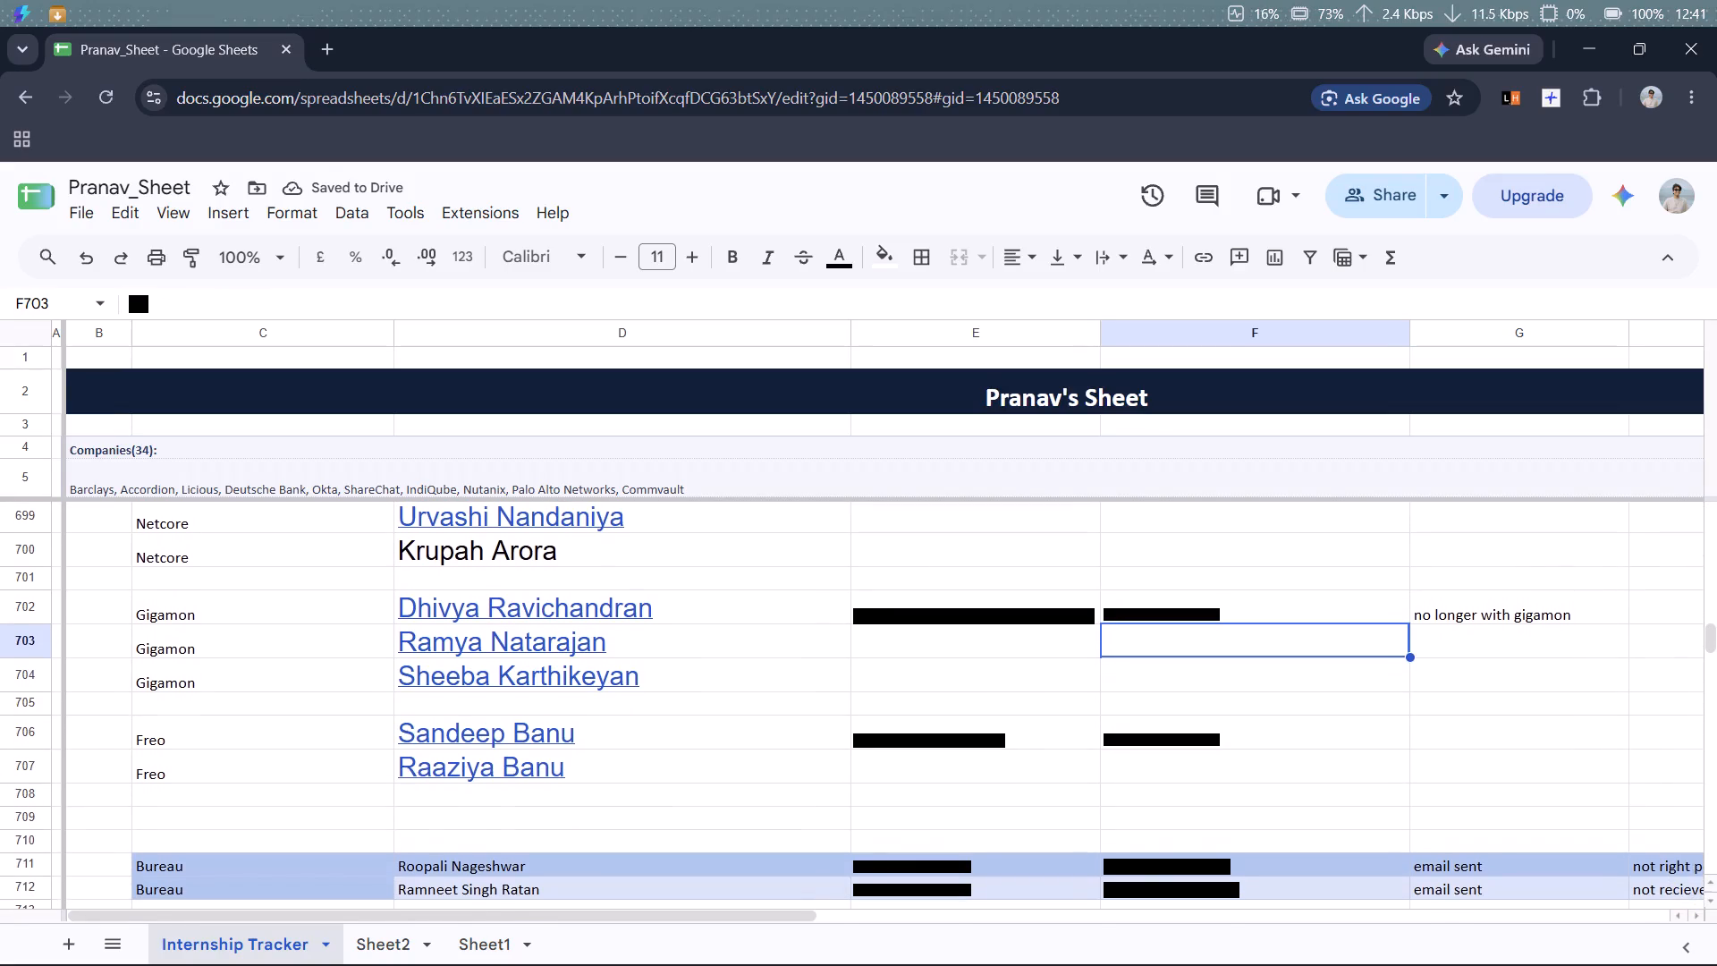
{"action": "scroll", "coordinate": [1133, 786], "scroll_direction": "down", "scroll_amount": 1}
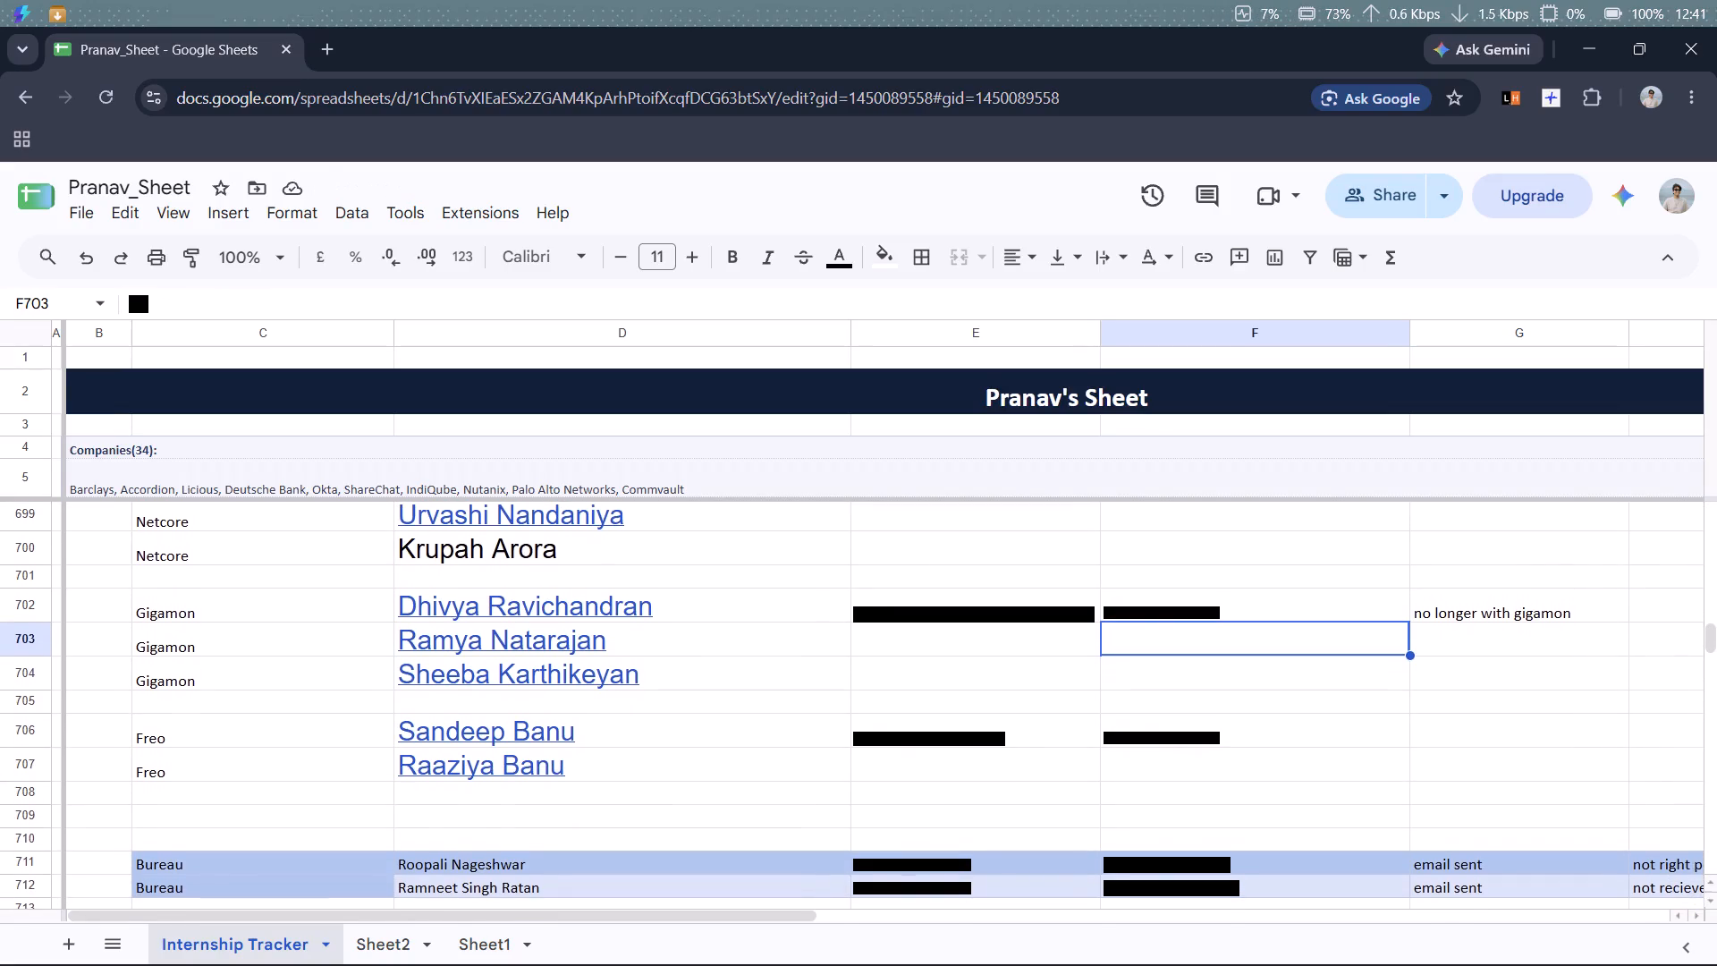
{"action": "left_click", "coordinate": [1162, 741]}
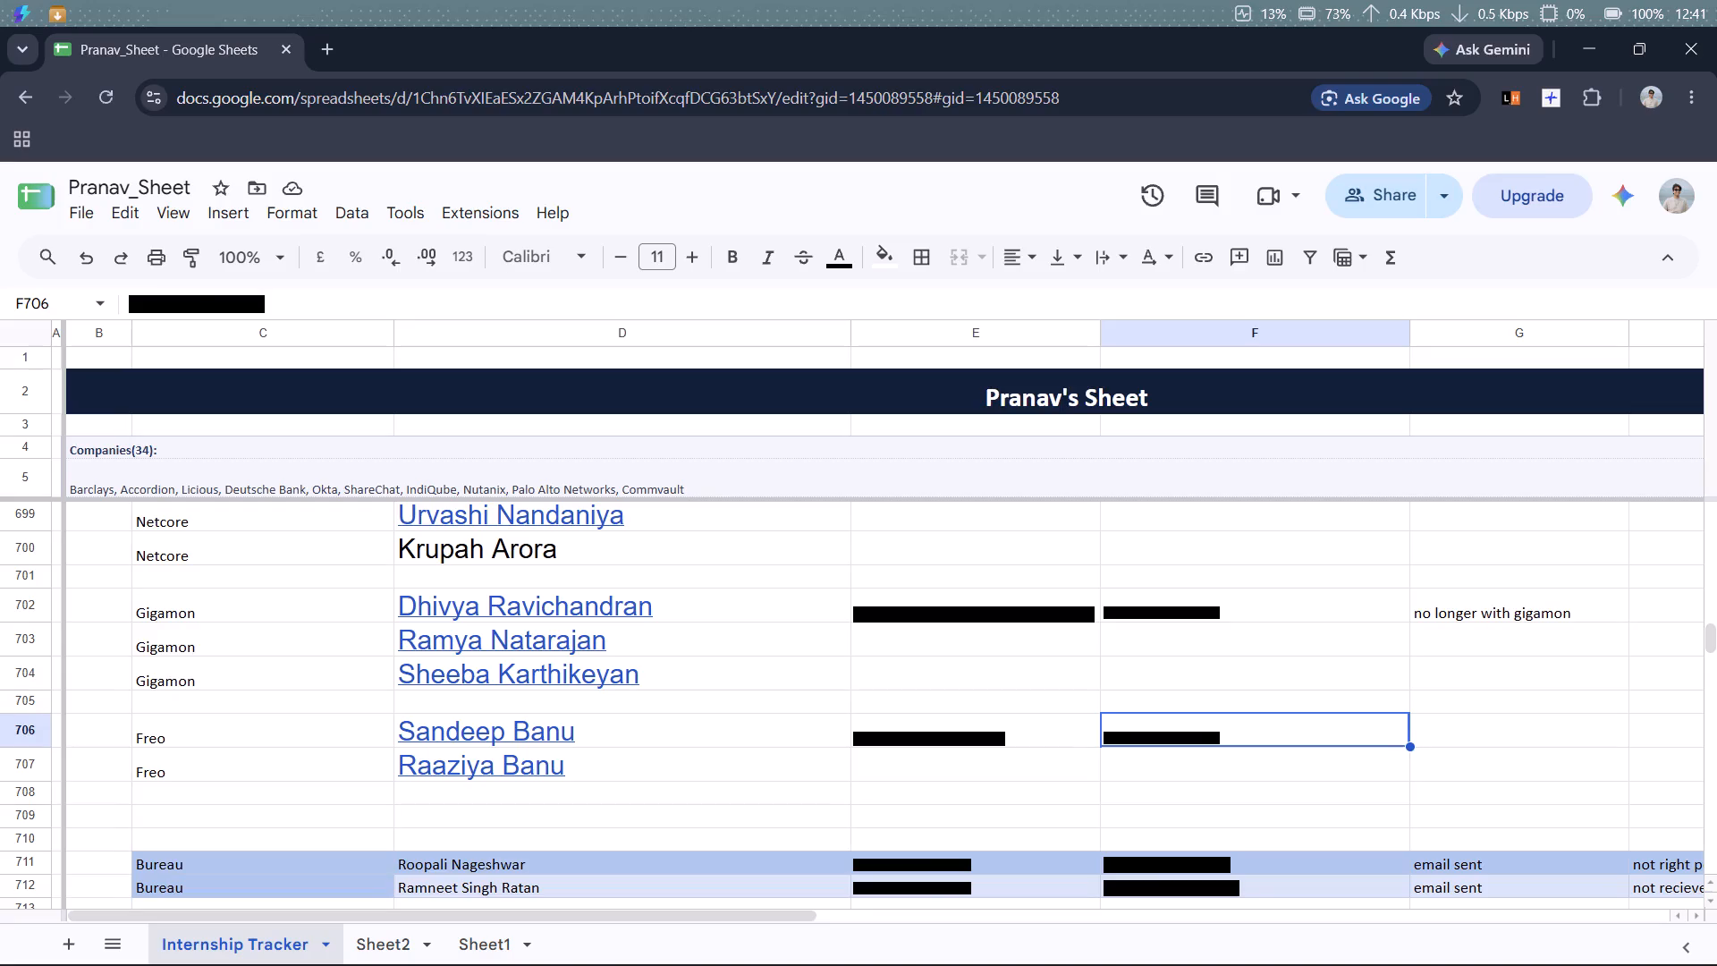
{"action": "left_click_drag", "start_coordinate": [276, 296], "coordinate": [184, 305]}
{"action": "key", "text": "ctrl+c"}
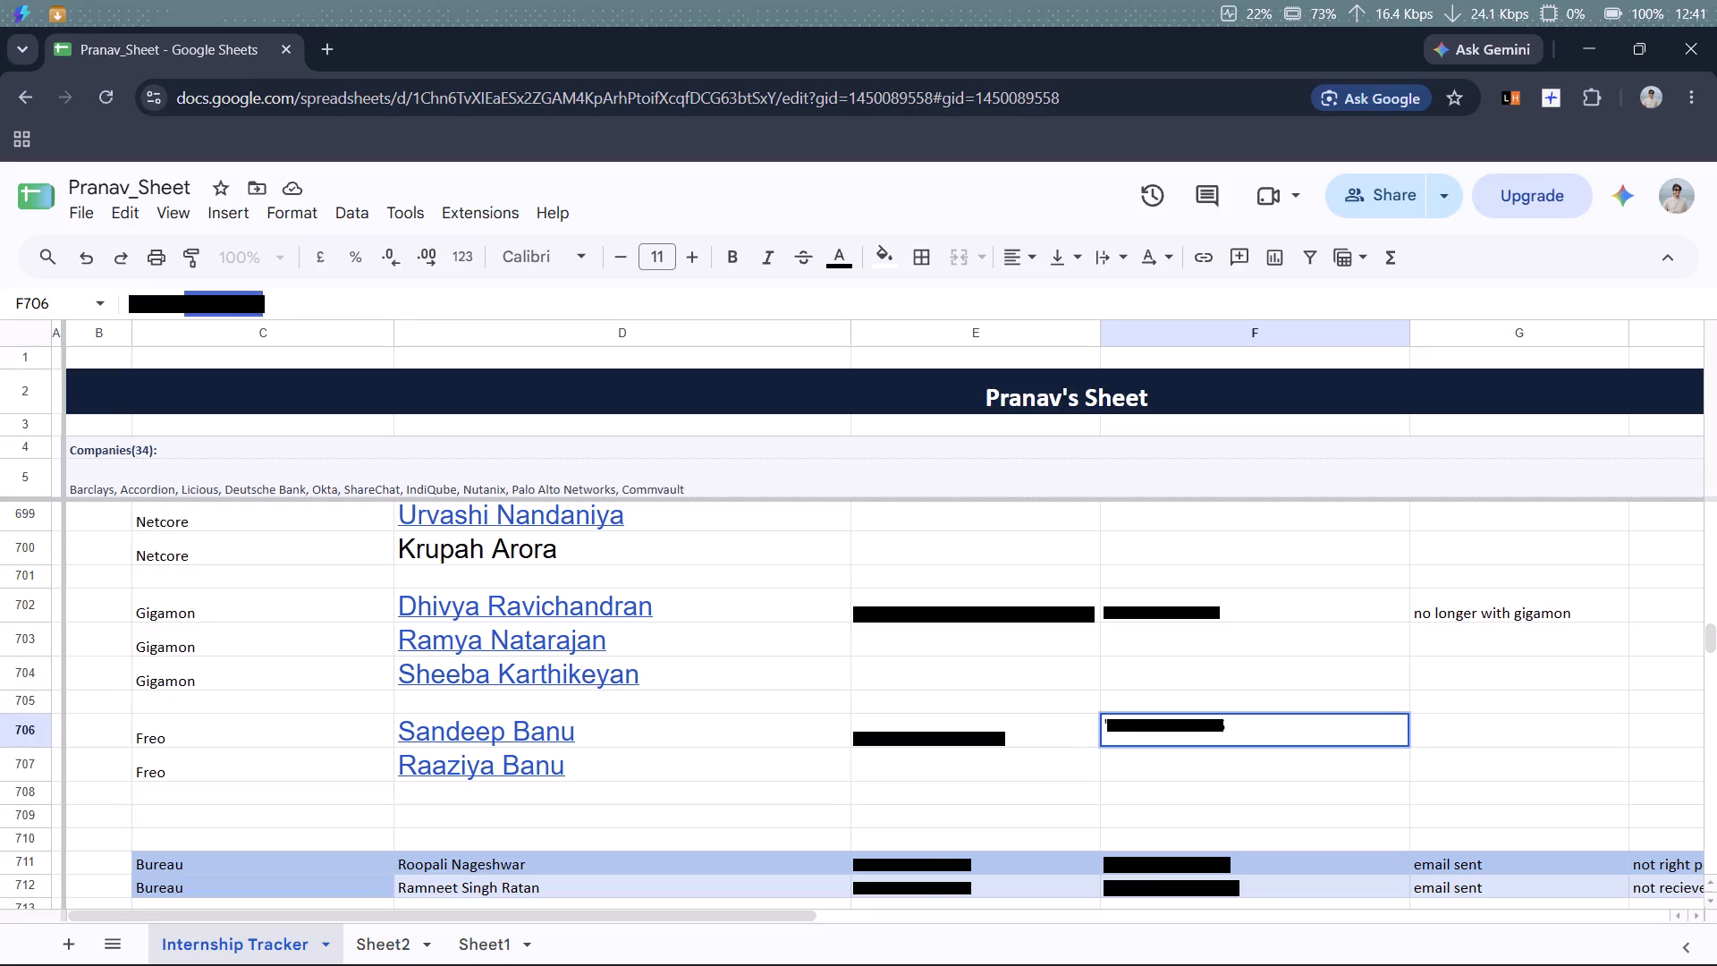
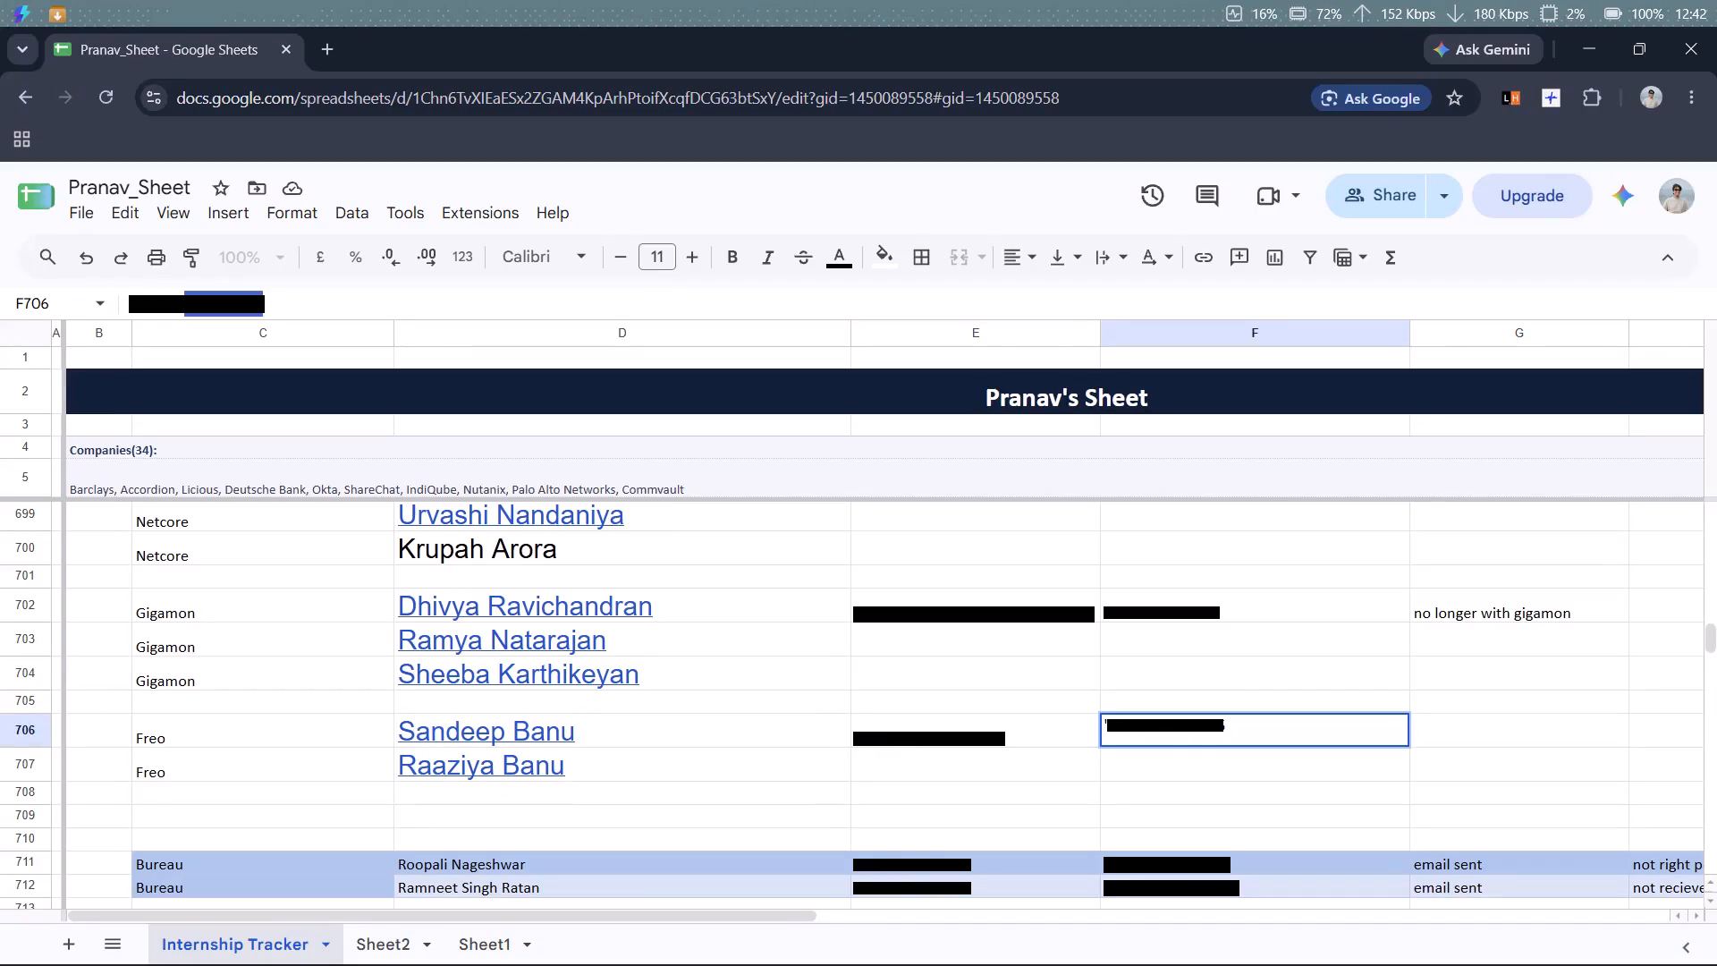
Log the Freo contact's call outcome in cell G706 as "busy on another call".
{"action": "left_click", "coordinate": [1516, 740]}
{"action": "type", "text": "not pick"}
{"action": "key", "text": "BackSpace"}
{"action": "key", "text": "BackSpace"}
{"action": "key", "text": "BackSpace"}
{"action": "key", "text": "BackSpace"}
{"action": "key", "text": "BackSpace"}
{"action": "key", "text": "BackSpace"}
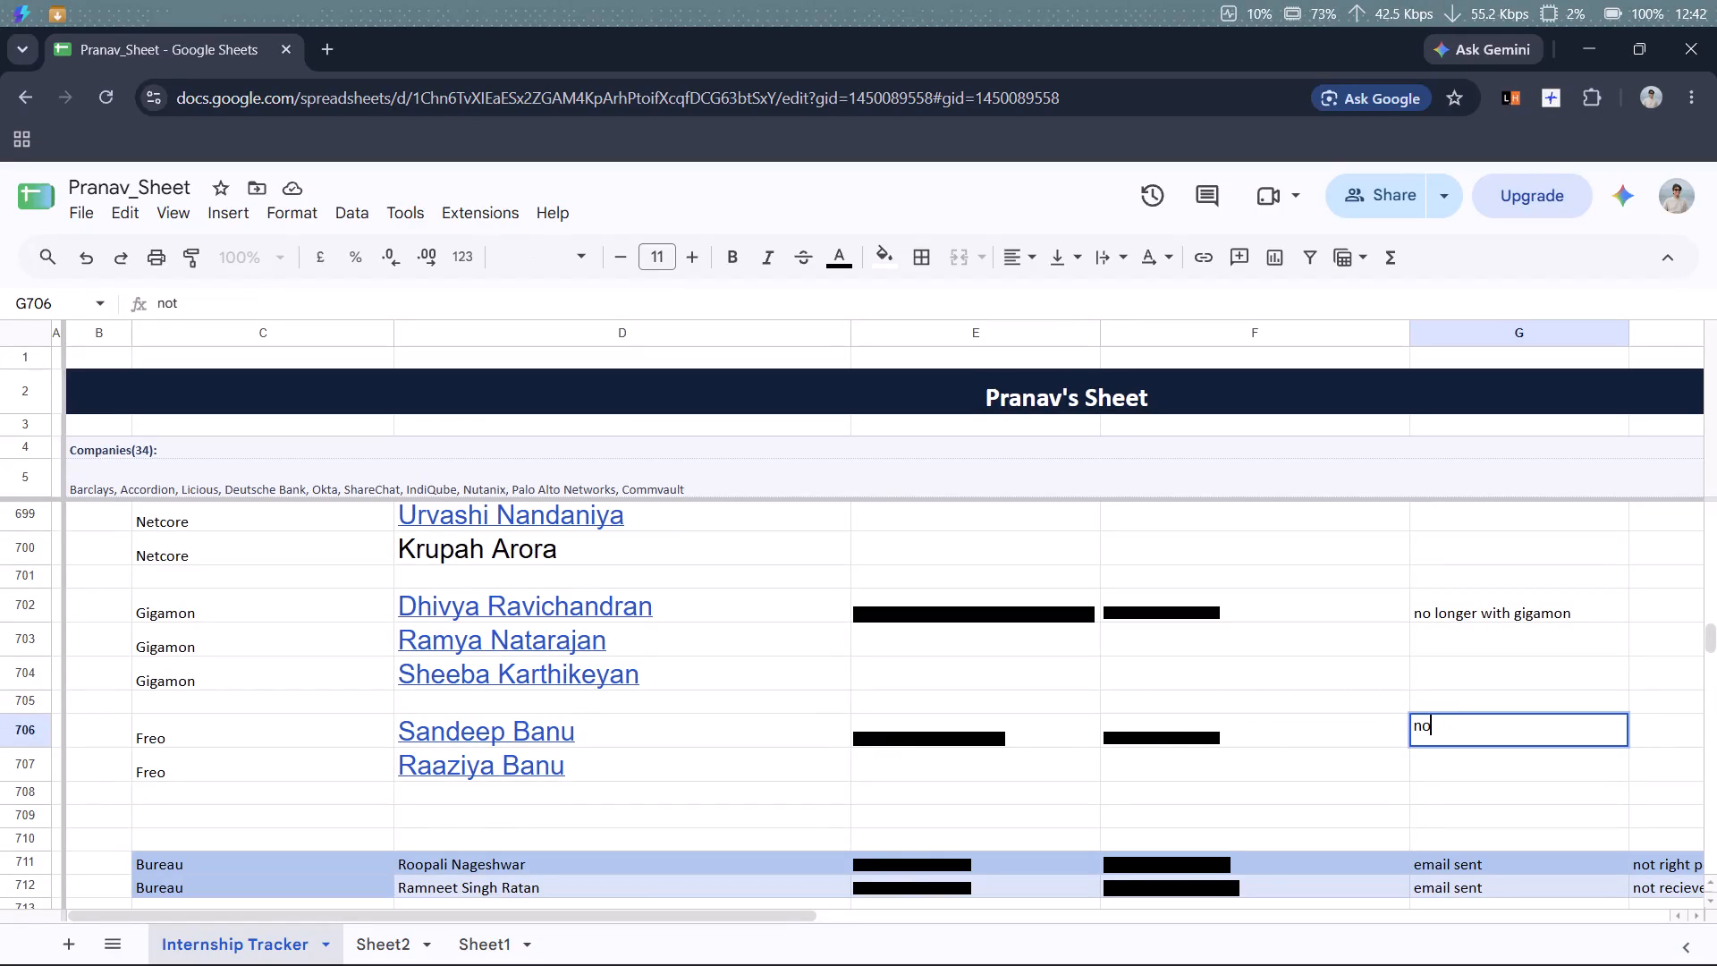
{"action": "key", "text": "BackSpace"}
{"action": "key", "text": "BackSpace"}
{"action": "type", "text": "busy on n"}
{"action": "key", "text": "BackSpace"}
{"action": "type", "text": "anothe"}
{"action": "key", "text": "space"}
{"action": "key", "text": "BackSpace"}
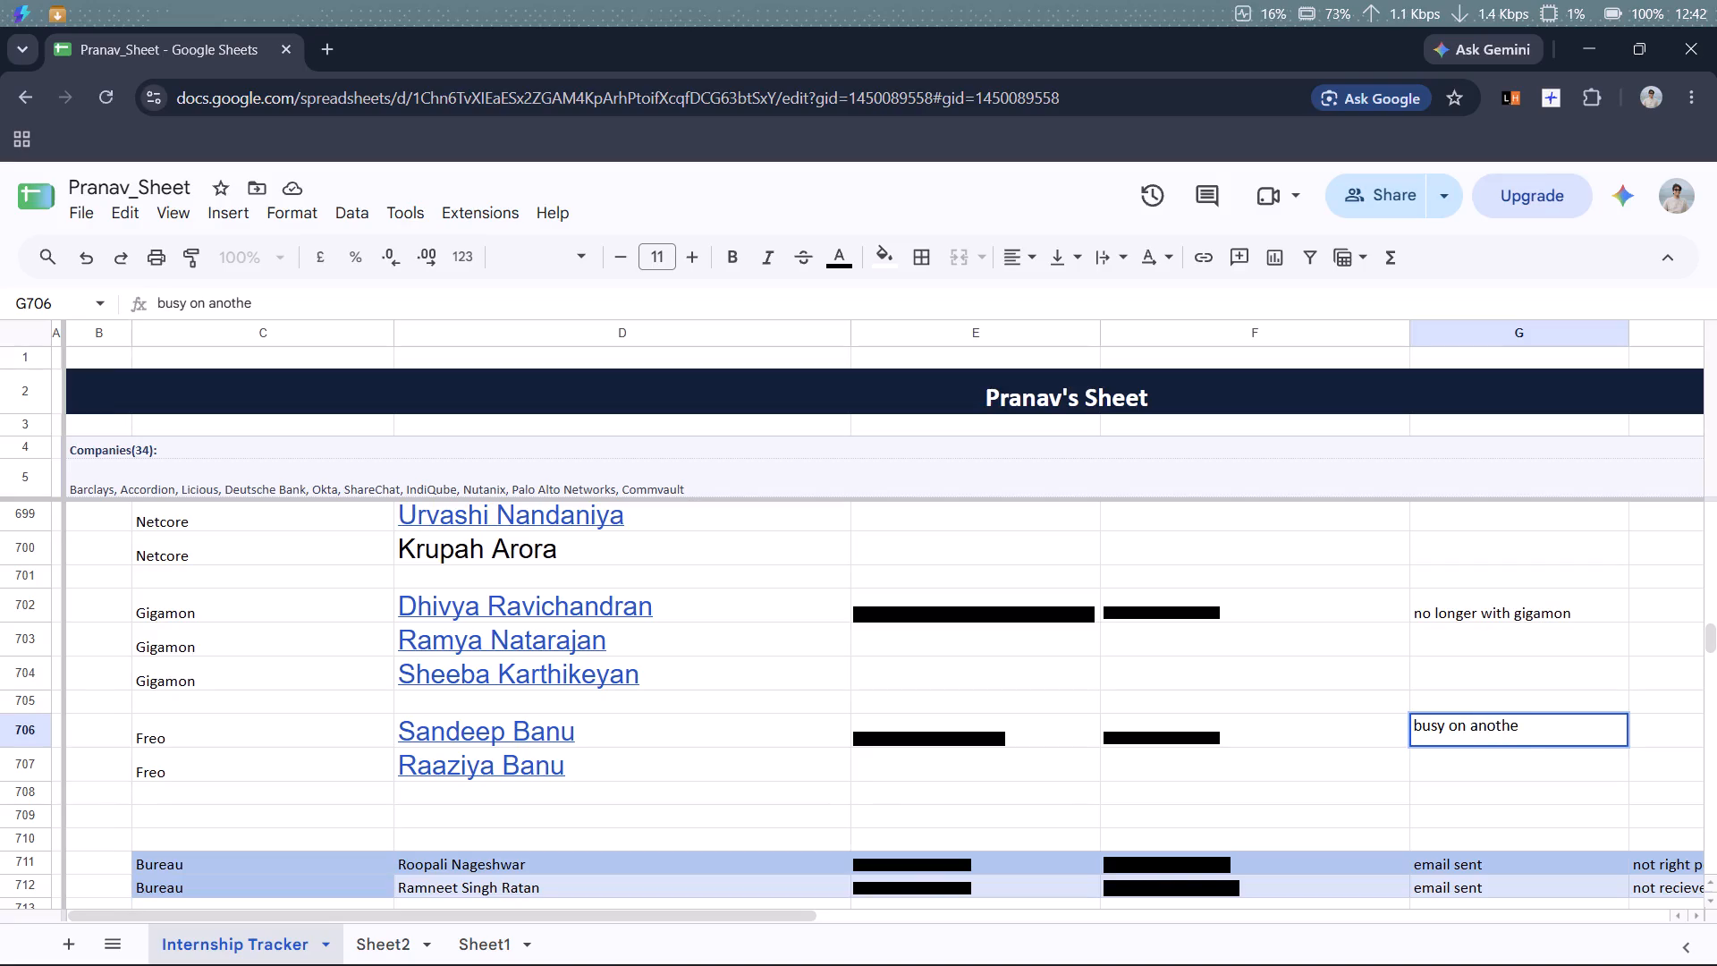
{"action": "type", "text": "r call"}
Switch to Notepad and check the Exxat note's company contact list and the Birdeye note.
{"action": "scroll", "coordinate": [1281, 741], "scroll_direction": "up", "scroll_amount": 10}
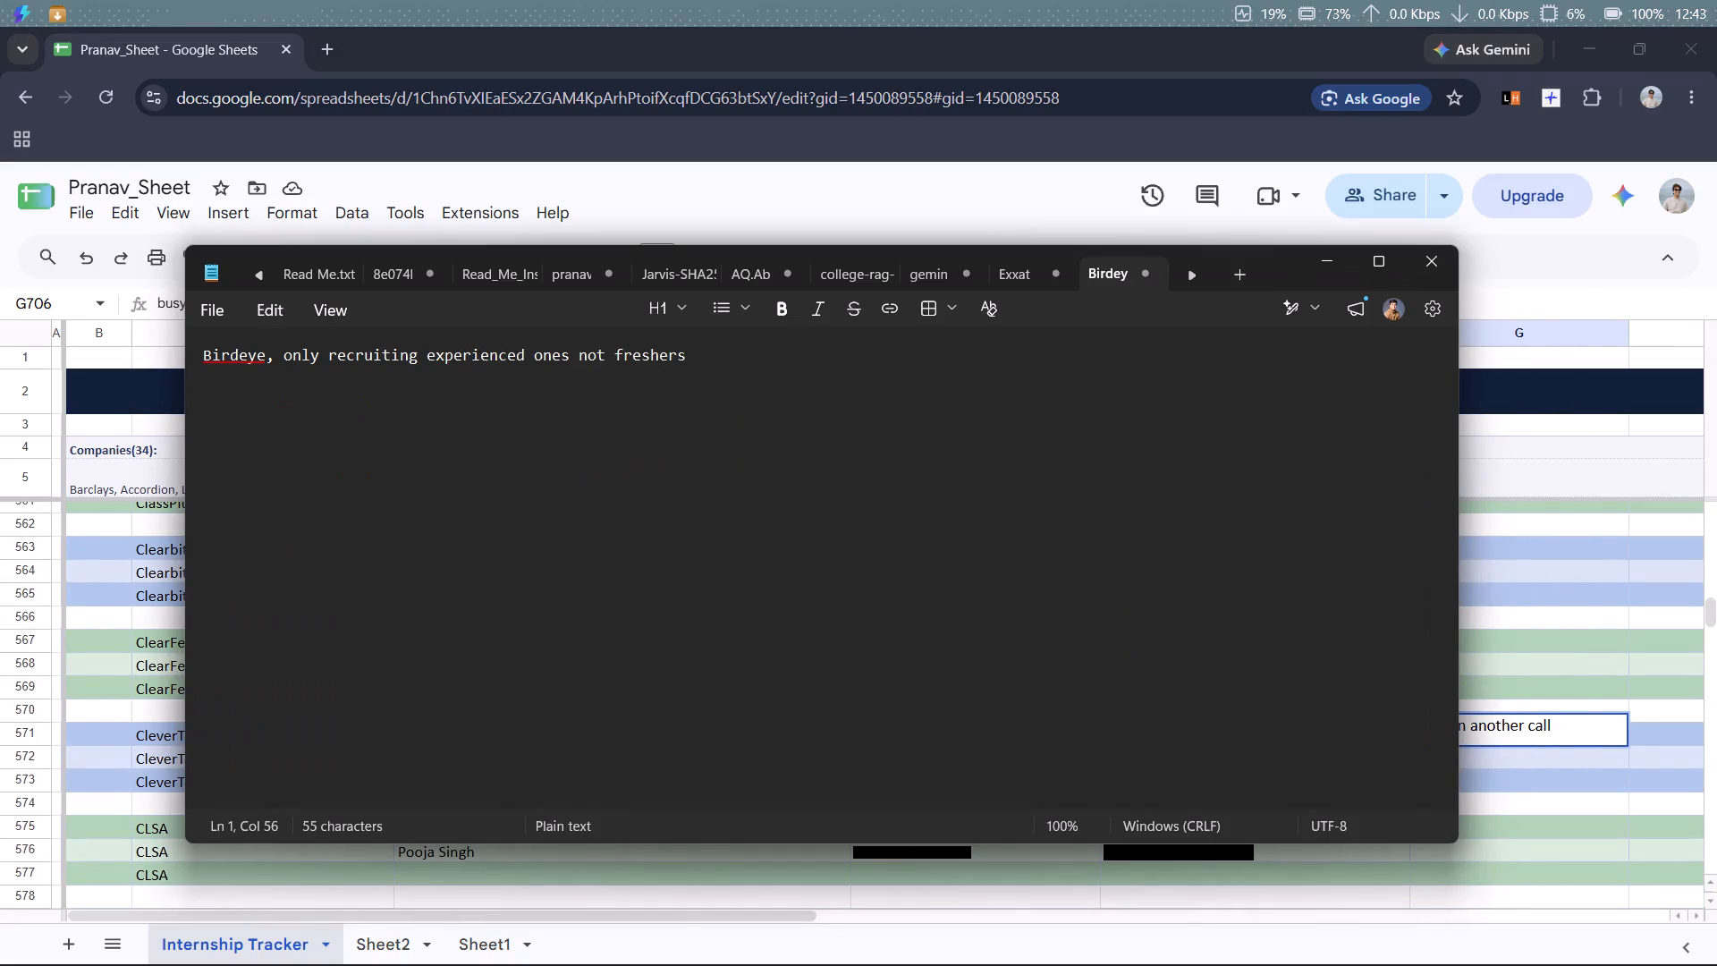
{"action": "left_click", "coordinate": [1020, 273]}
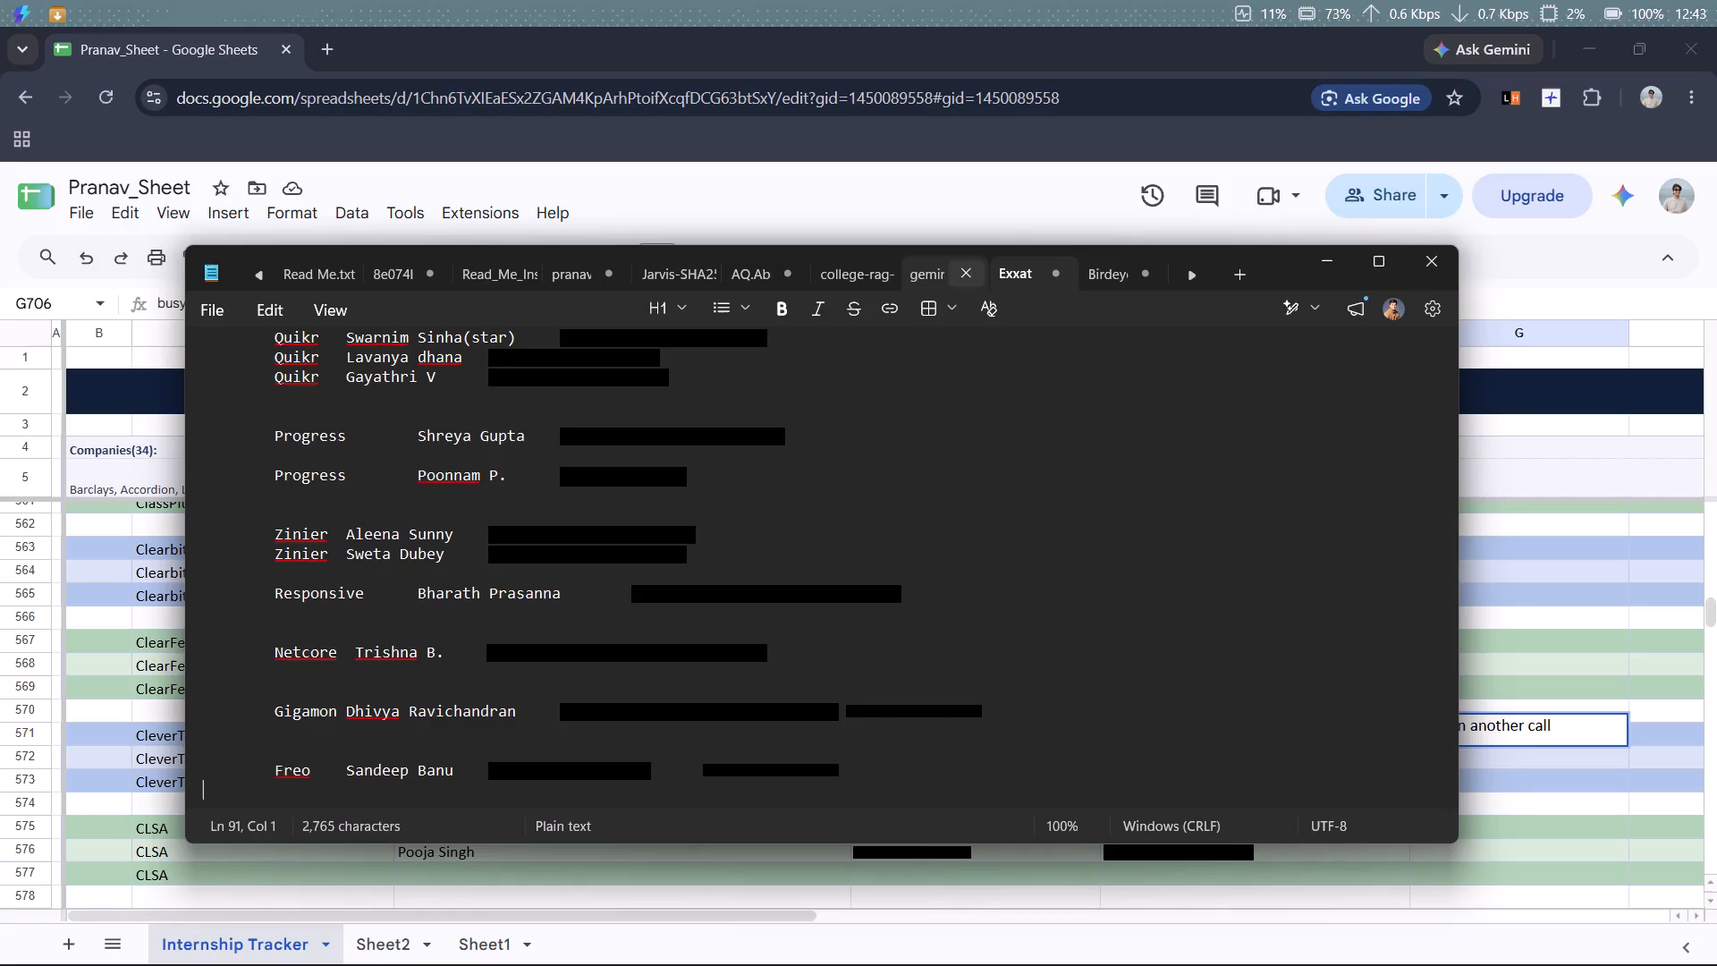
{"action": "left_click", "coordinate": [1102, 285]}
{"action": "scroll", "coordinate": [901, 569], "scroll_direction": "up", "scroll_amount": 3}
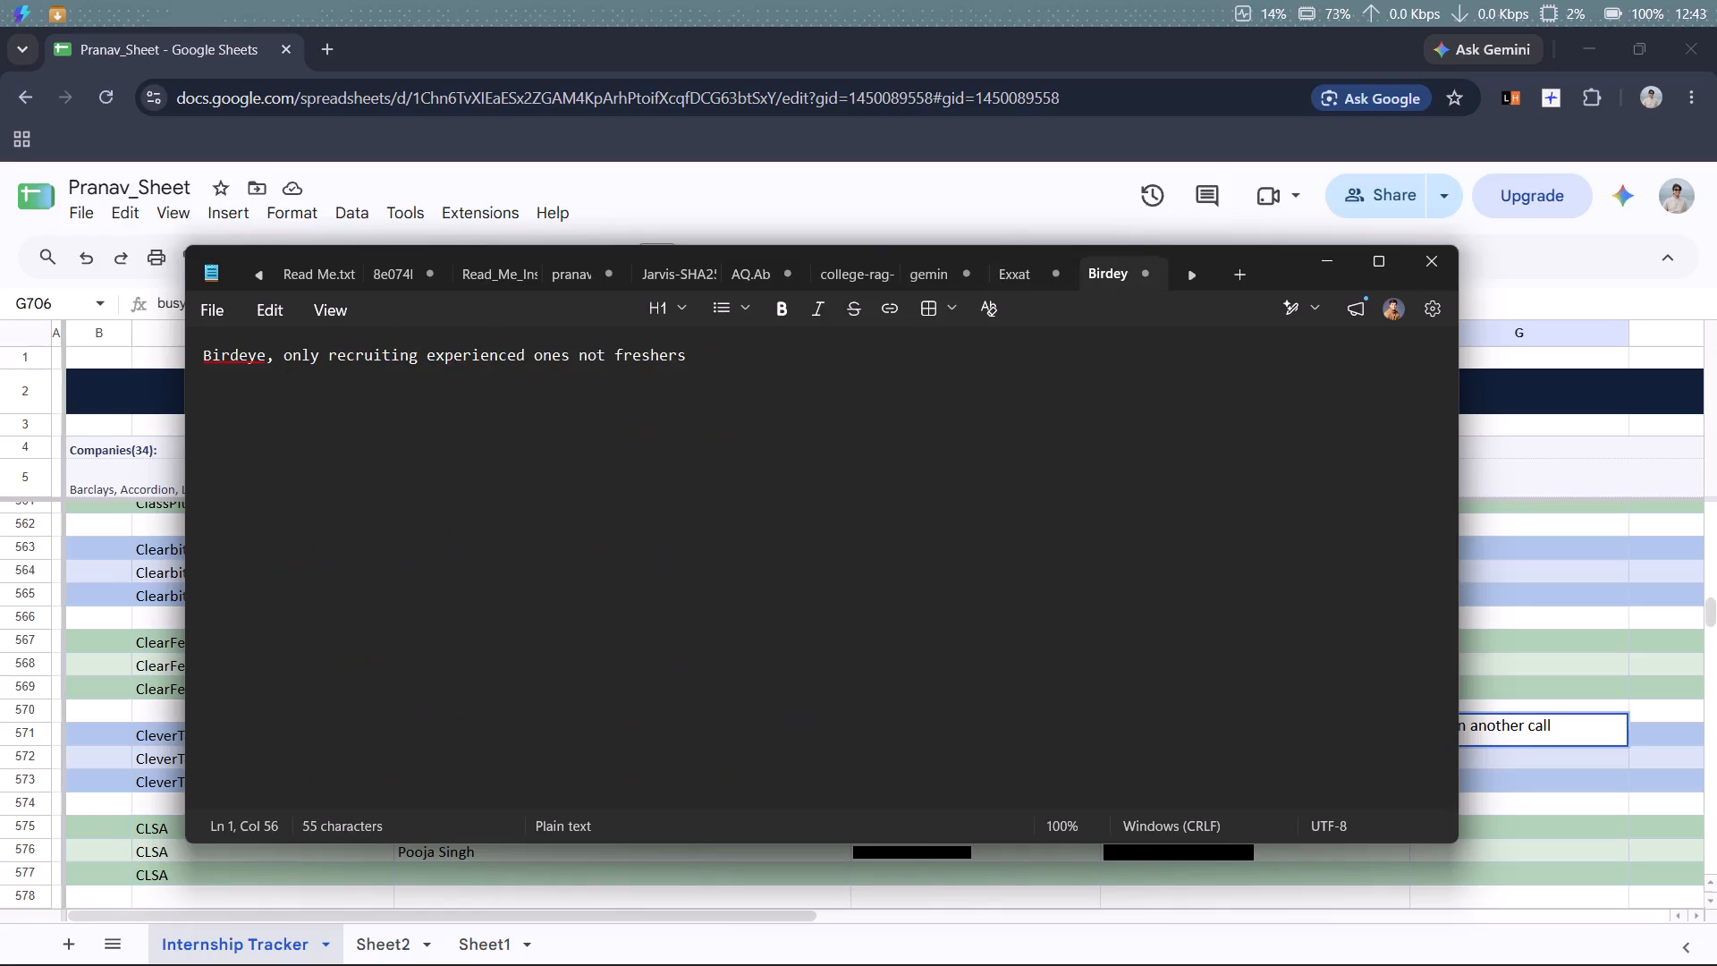
{"action": "scroll", "coordinate": [1036, 276], "scroll_direction": "left", "scroll_amount": 4}
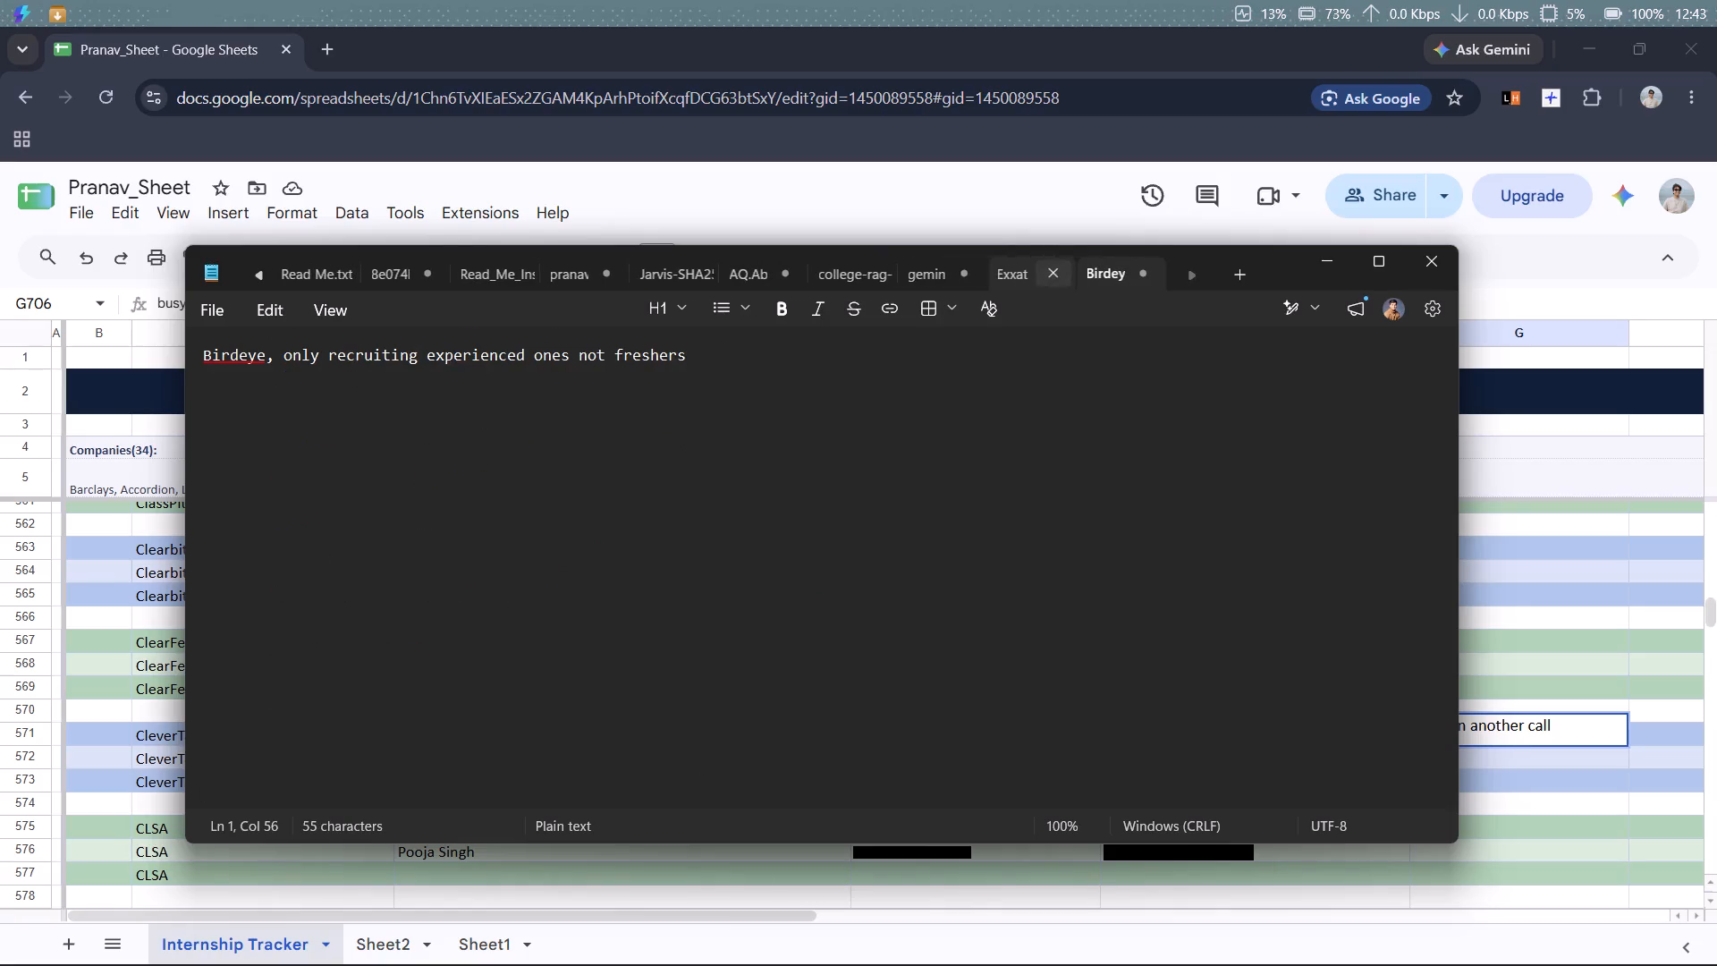
{"action": "left_click", "coordinate": [1011, 275]}
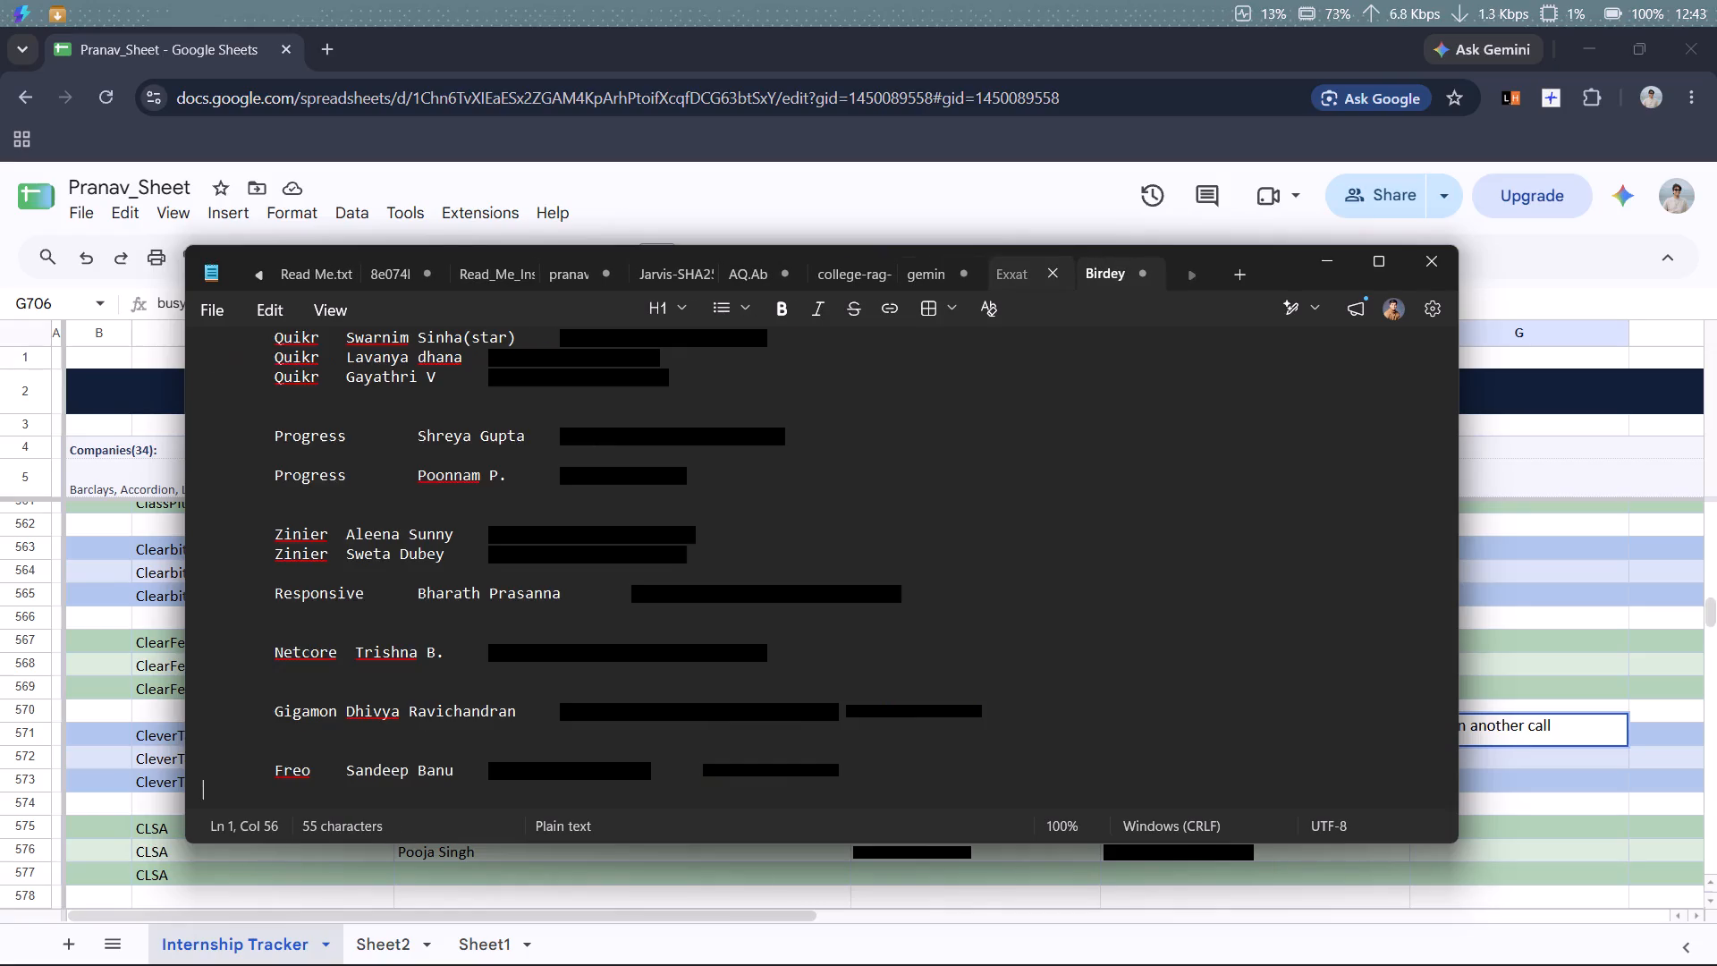
{"action": "scroll", "coordinate": [908, 589], "scroll_direction": "down", "scroll_amount": 6}
{"action": "left_click", "coordinate": [1103, 286]}
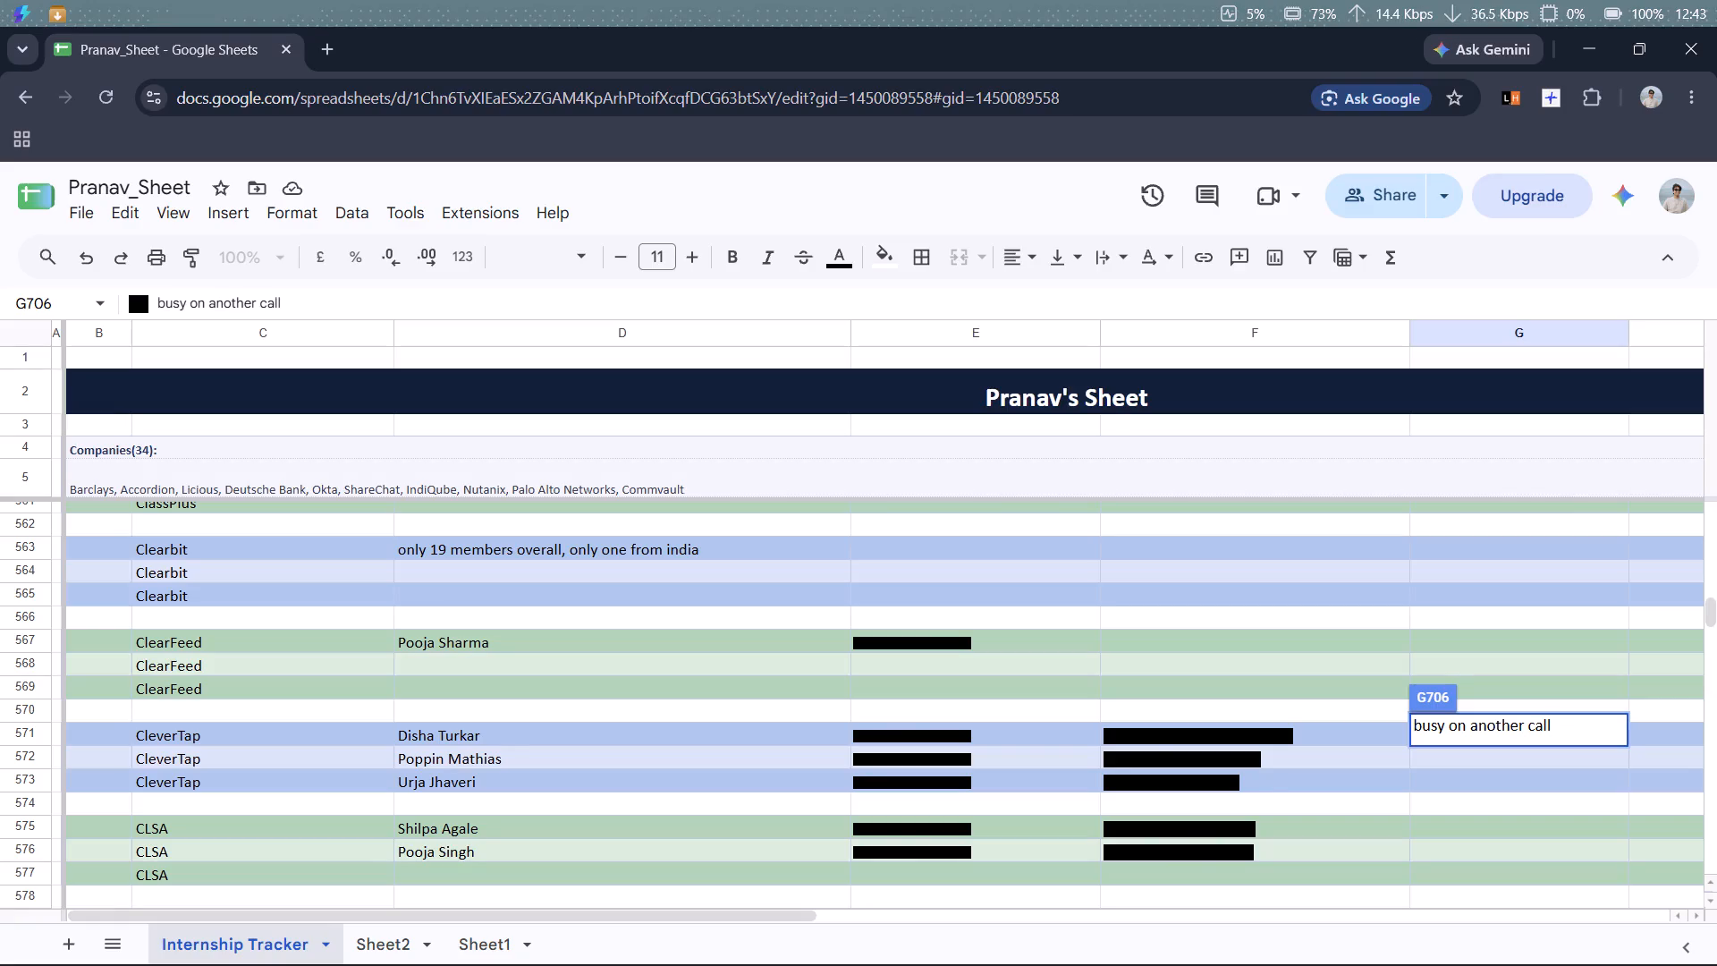
Back in the Internship Tracker, copy the phone number, without its country code, from cell E818 of the first C1X contact.
{"action": "scroll", "coordinate": [805, 616], "scroll_direction": "up", "scroll_amount": 2}
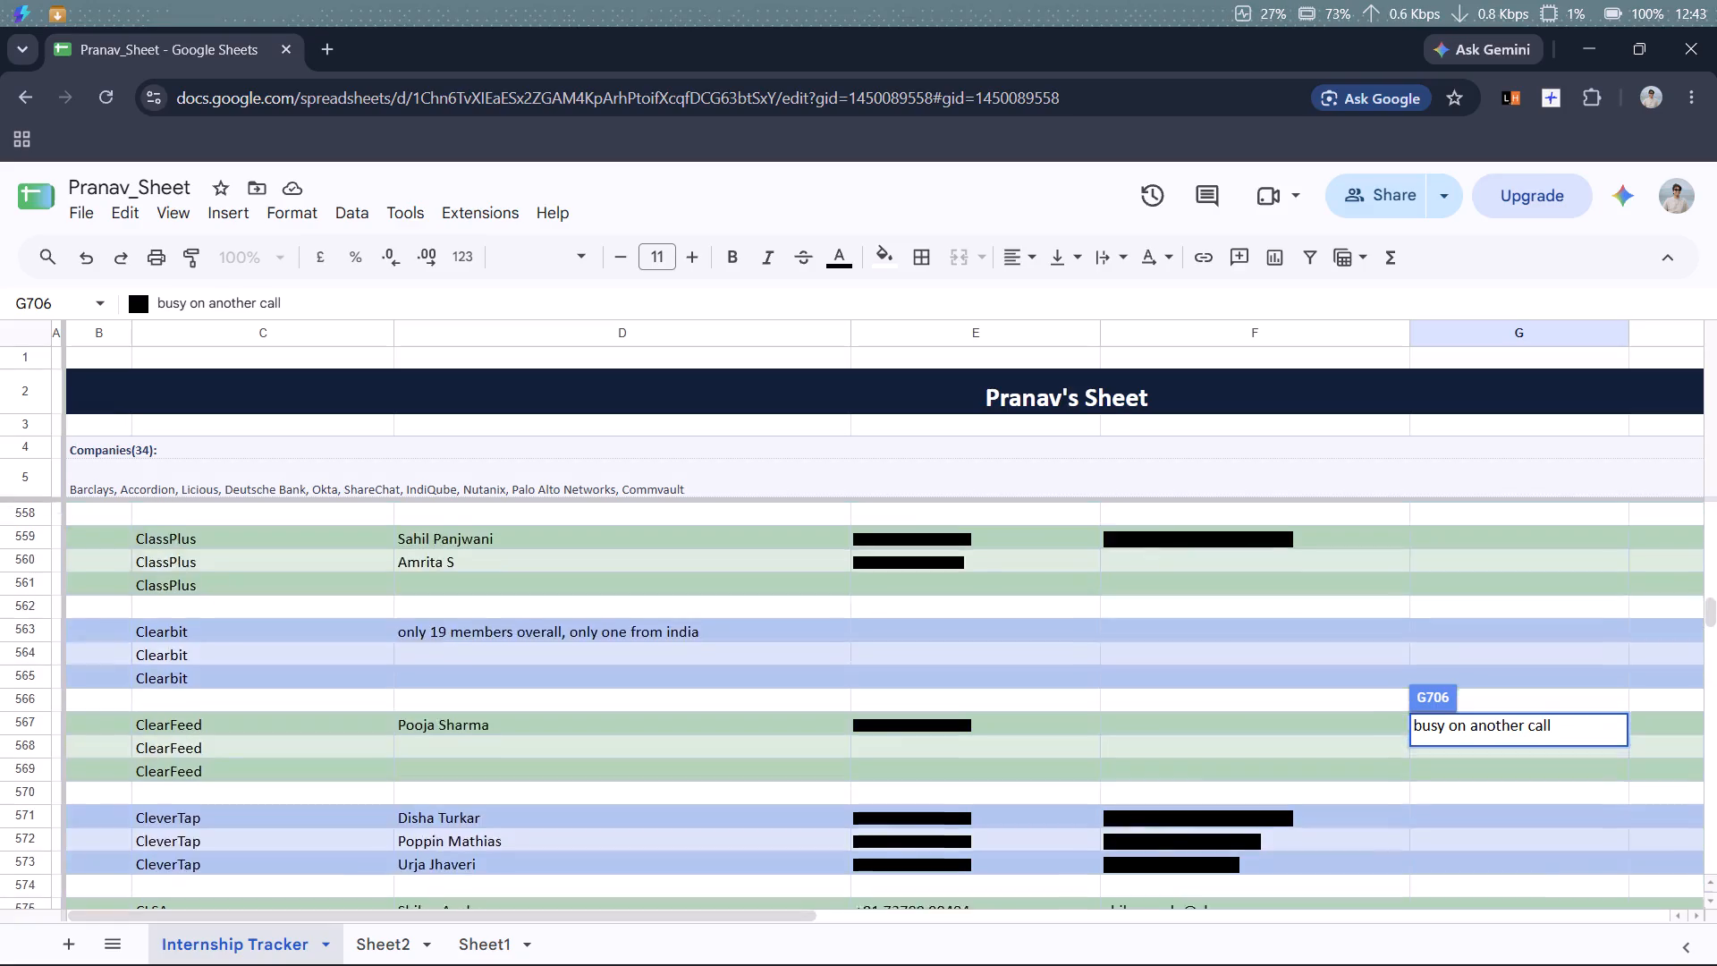
{"action": "scroll", "coordinate": [805, 616], "scroll_direction": "up", "scroll_amount": 9}
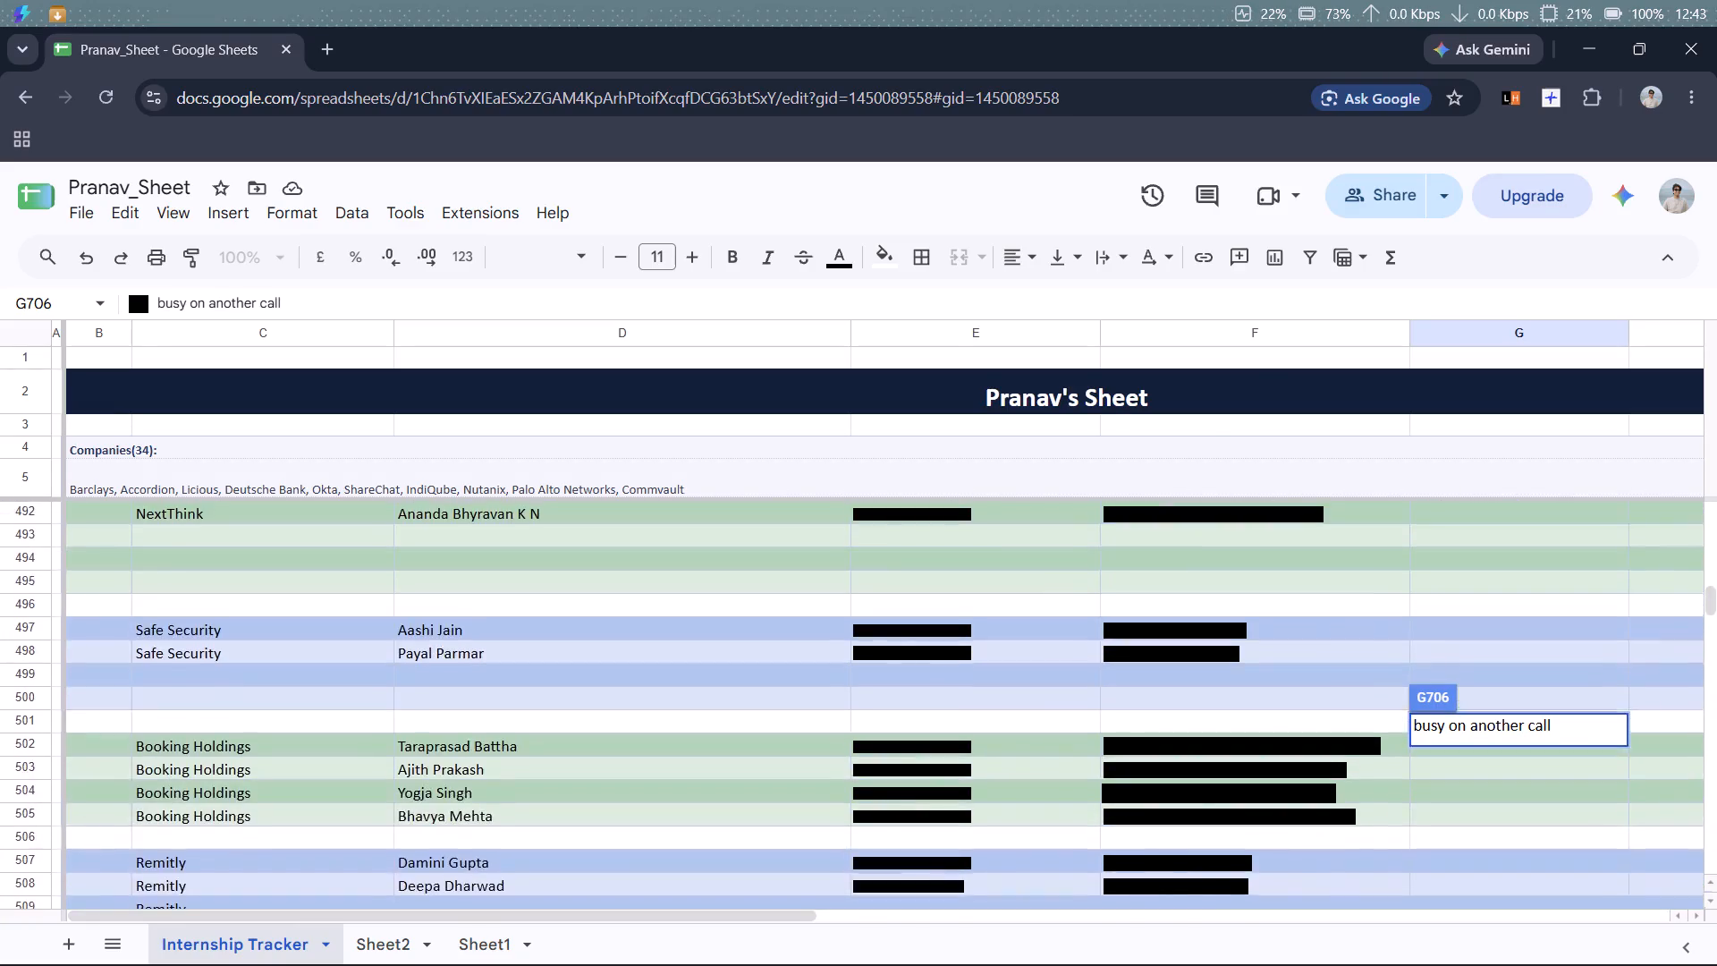
{"action": "scroll", "coordinate": [805, 616], "scroll_direction": "up", "scroll_amount": 9}
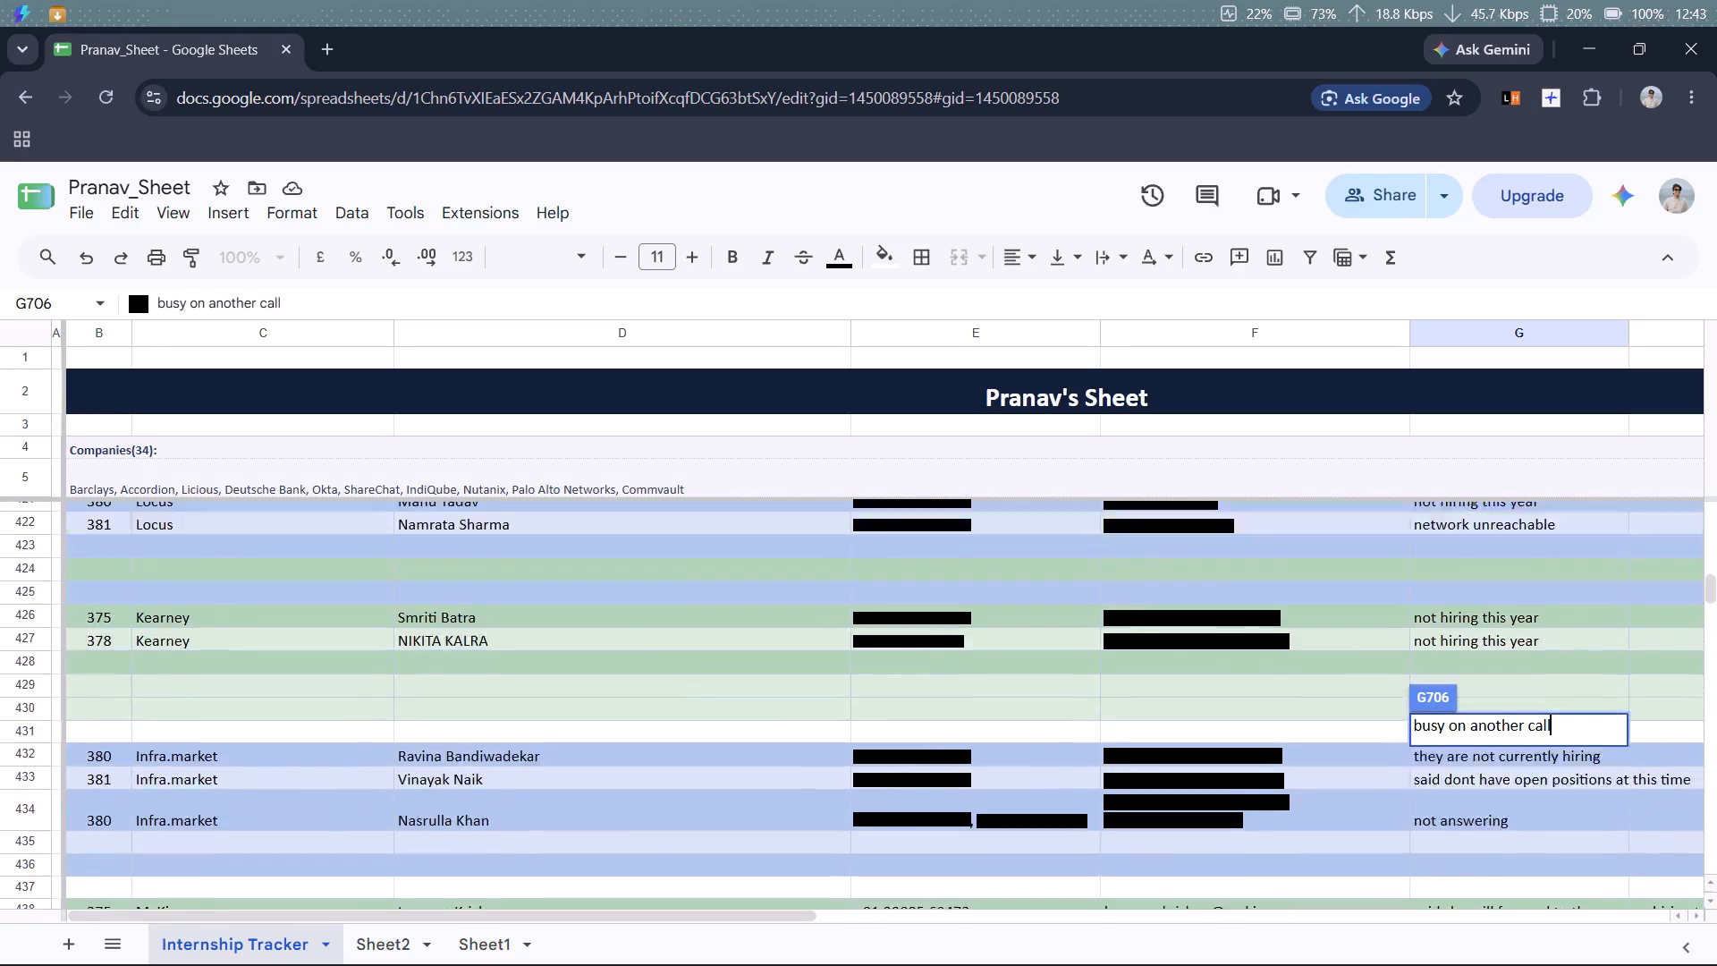
{"action": "scroll", "coordinate": [805, 616], "scroll_direction": "up", "scroll_amount": 1}
{"action": "scroll", "coordinate": [805, 616], "scroll_direction": "down", "scroll_amount": 7}
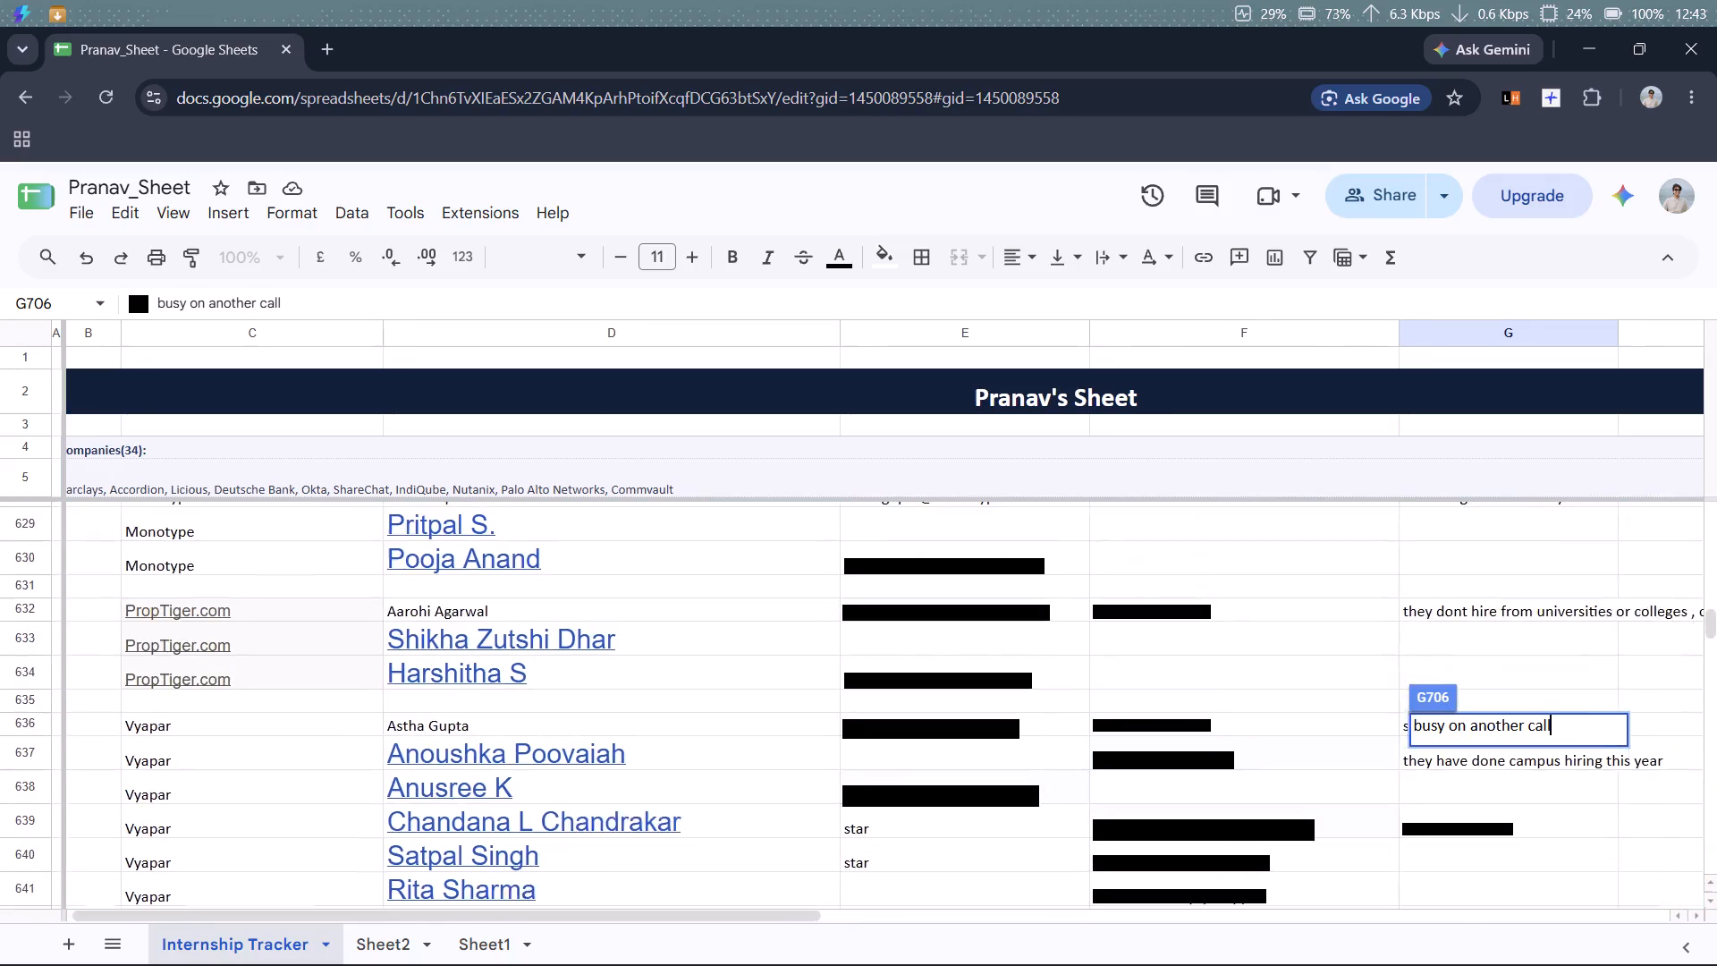
{"action": "scroll", "coordinate": [805, 616], "scroll_direction": "up", "scroll_amount": 4}
{"action": "scroll", "coordinate": [805, 616], "scroll_direction": "down", "scroll_amount": 2}
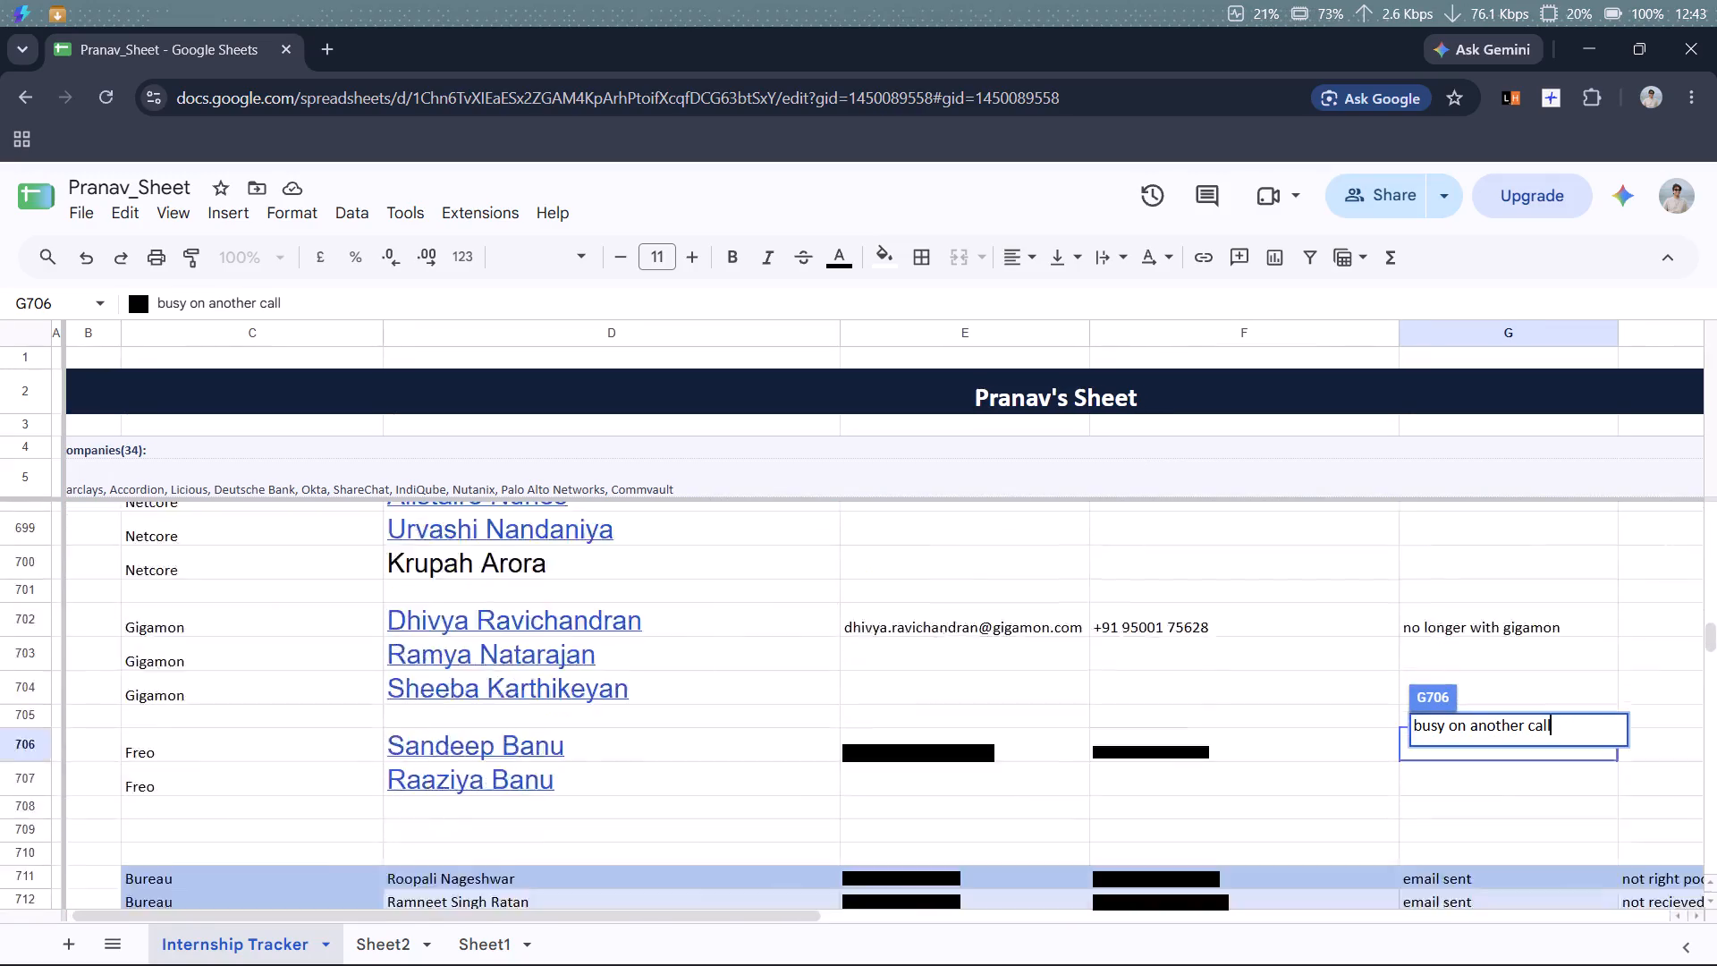
{"action": "scroll", "coordinate": [805, 616], "scroll_direction": "down", "scroll_amount": 5}
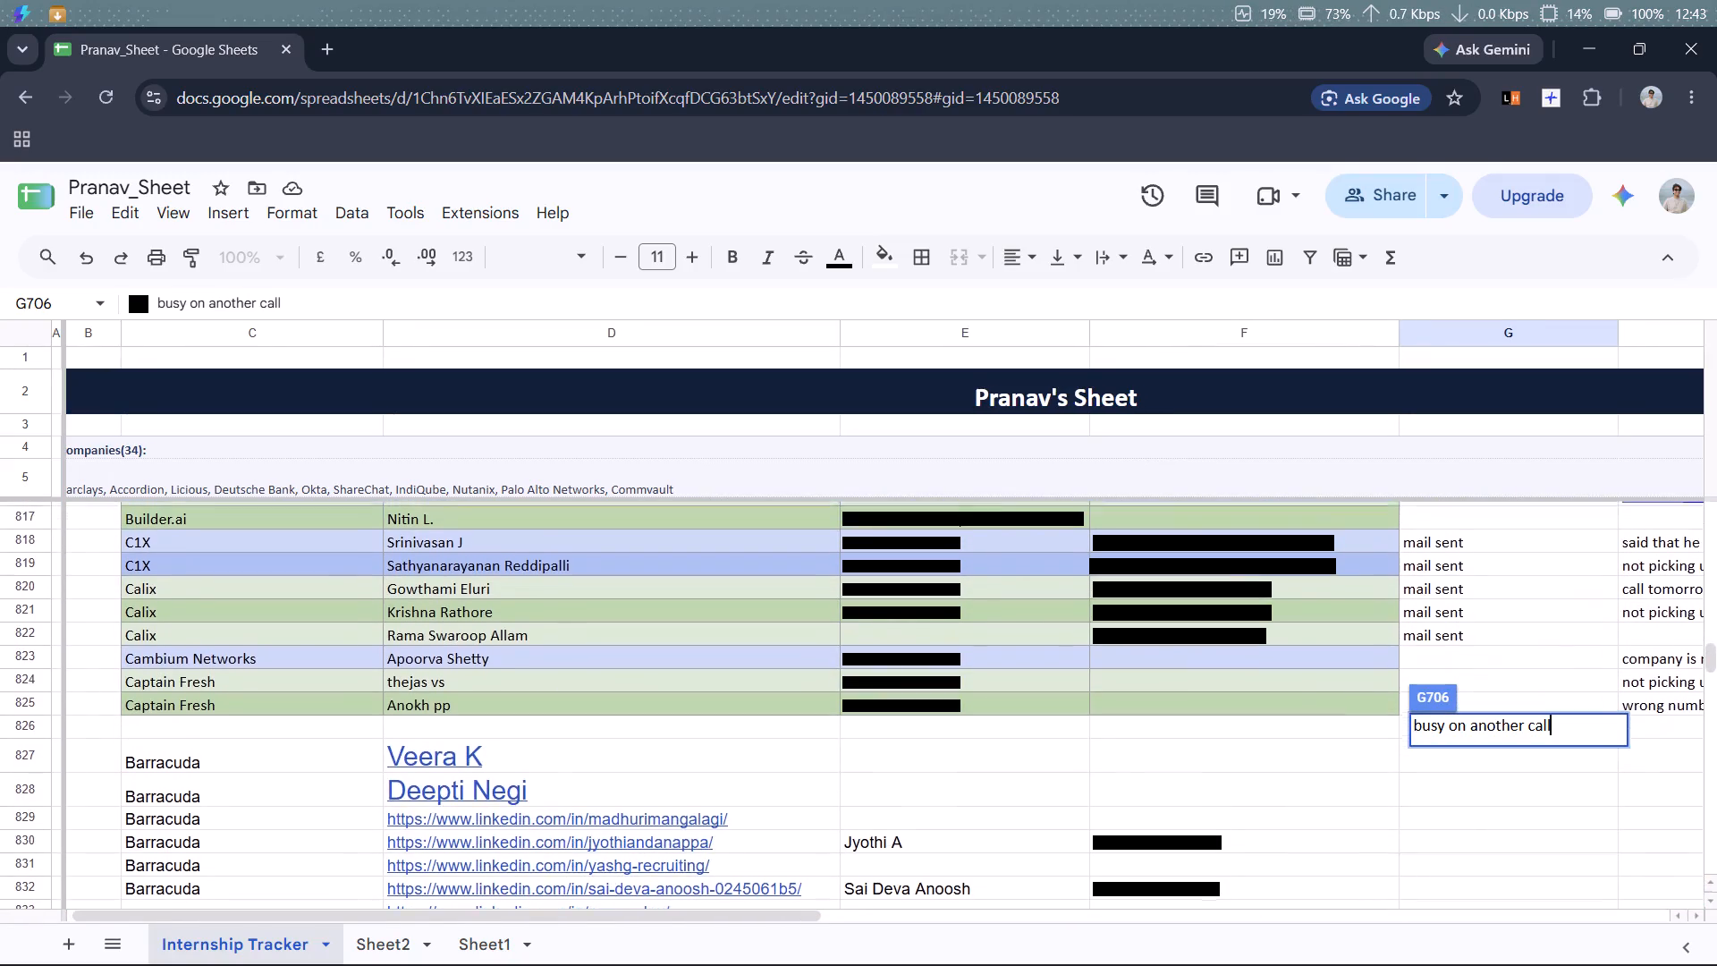
{"action": "scroll", "coordinate": [805, 616], "scroll_direction": "down", "scroll_amount": 1}
{"action": "scroll", "coordinate": [805, 616], "scroll_direction": "left", "scroll_amount": 3}
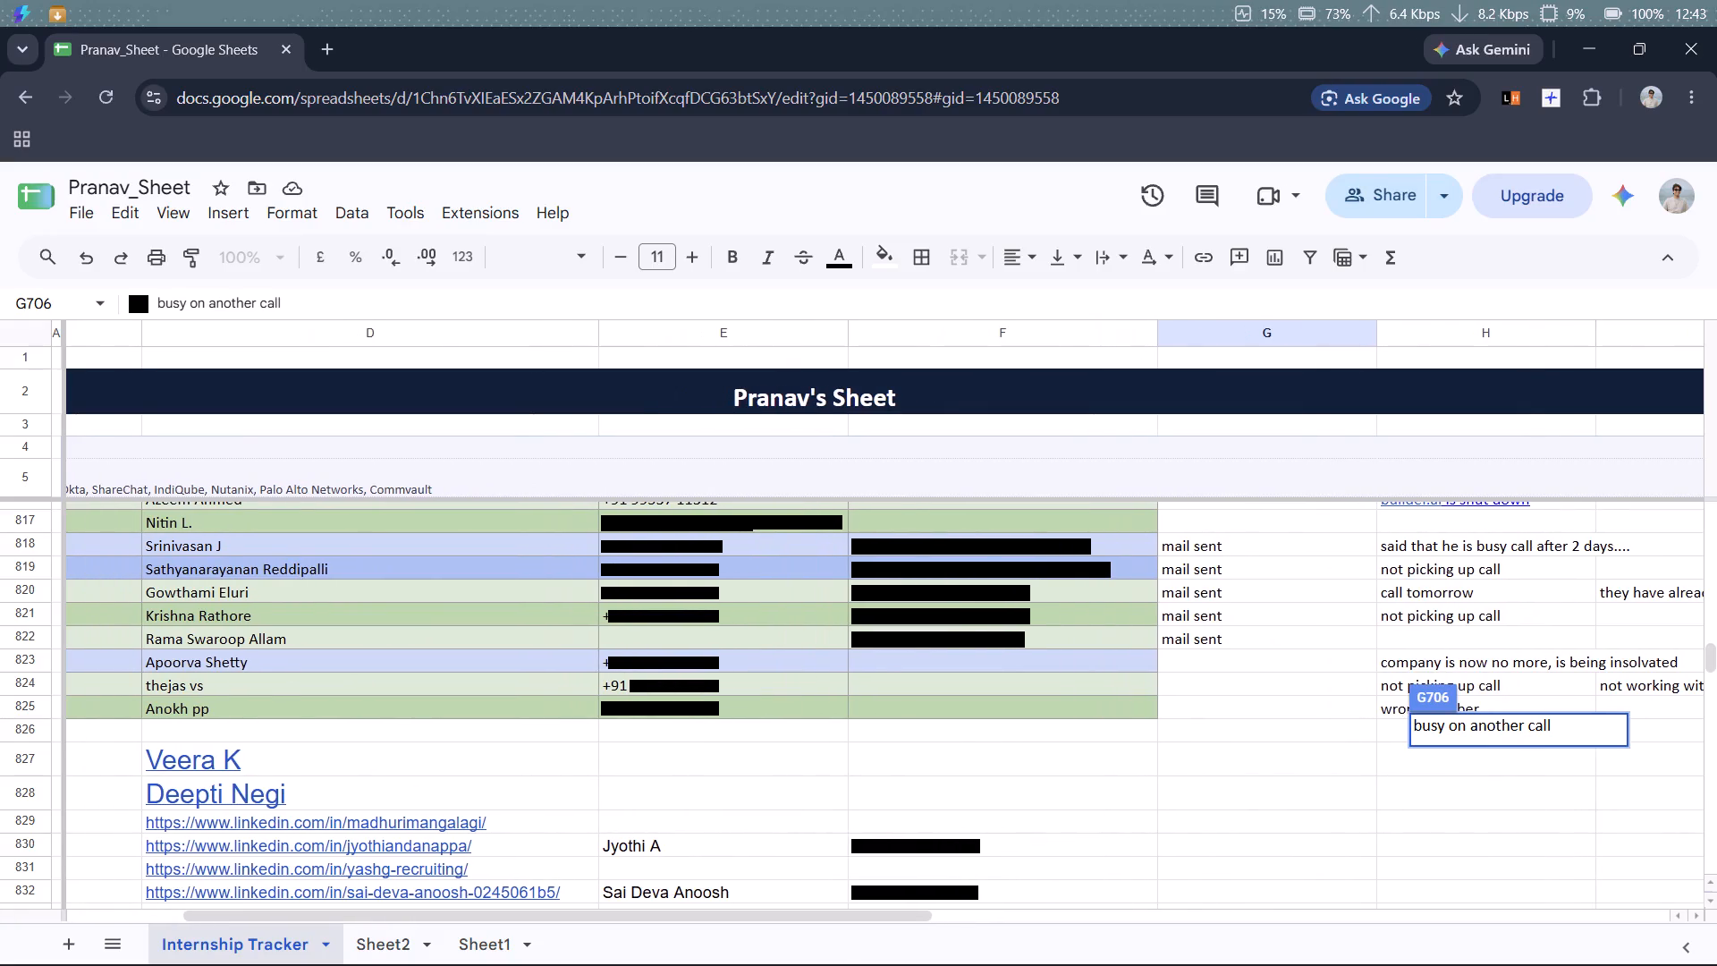
{"action": "left_click", "coordinate": [736, 554]}
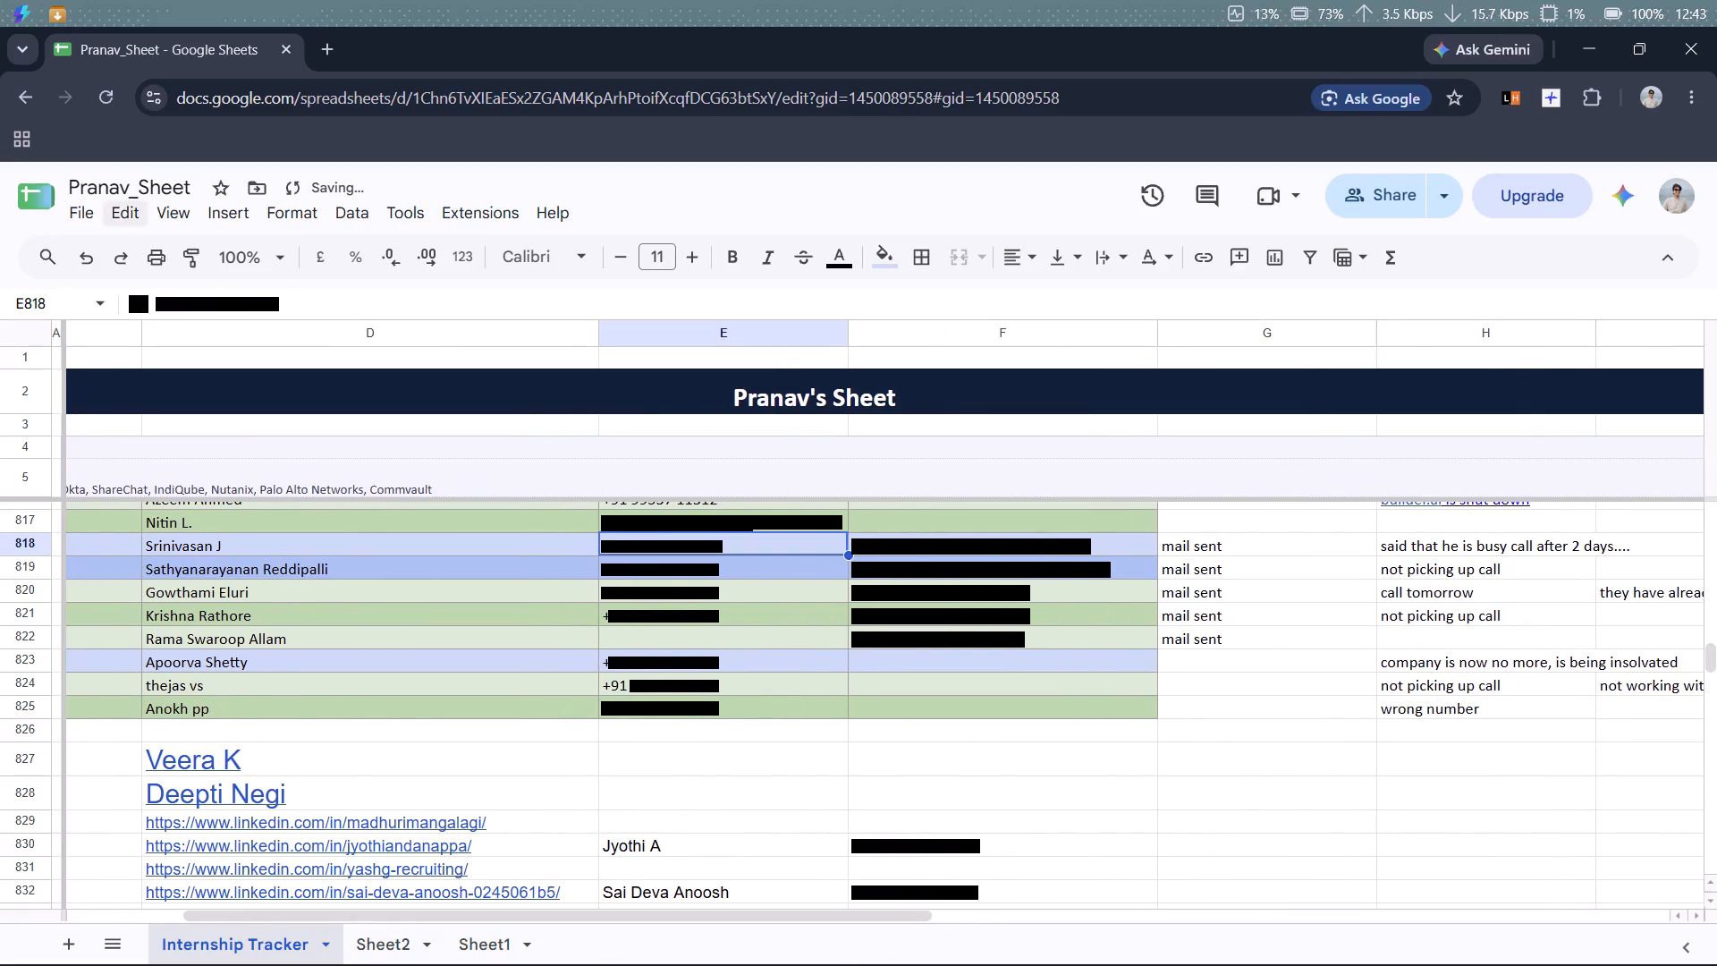
{"action": "left_click_drag", "start_coordinate": [285, 303], "coordinate": [190, 301]}
{"action": "key", "text": "ctrl+c"}
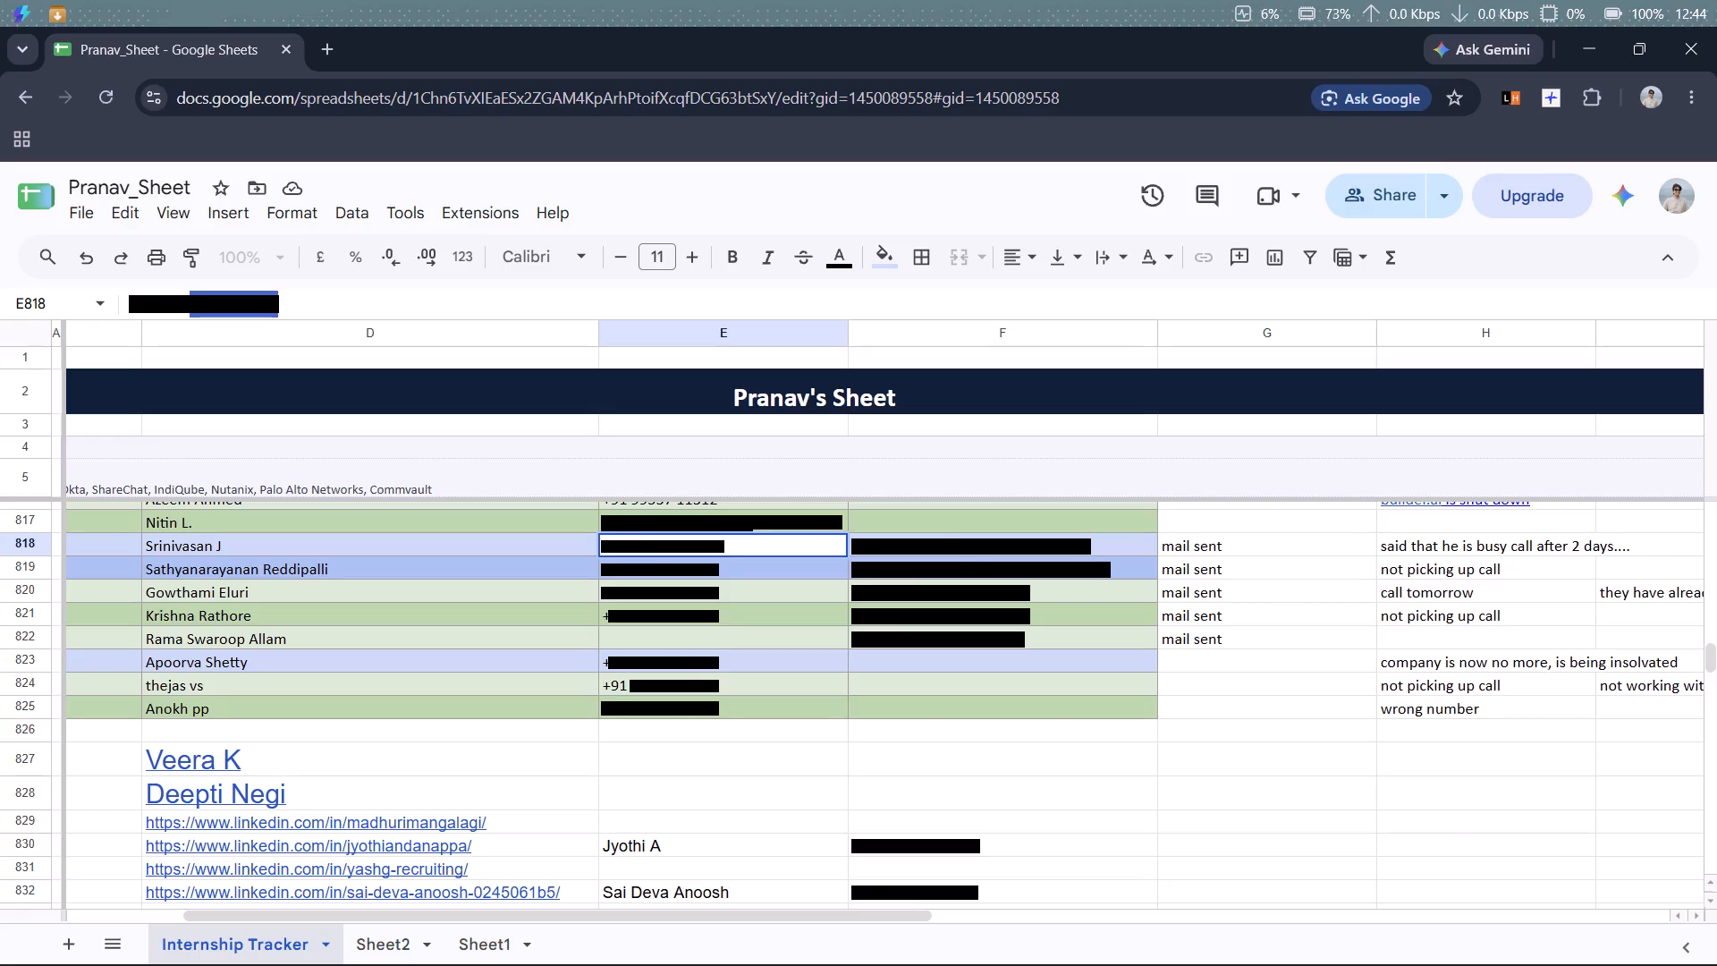
Copy the company, name, phone and email cells of both C1X contacts, range C818:F819.
{"action": "scroll", "coordinate": [190, 301], "scroll_direction": "right", "scroll_amount": 3}
{"action": "scroll", "coordinate": [343, 581], "scroll_direction": "right", "scroll_amount": 4}
{"action": "left_click", "coordinate": [343, 581]}
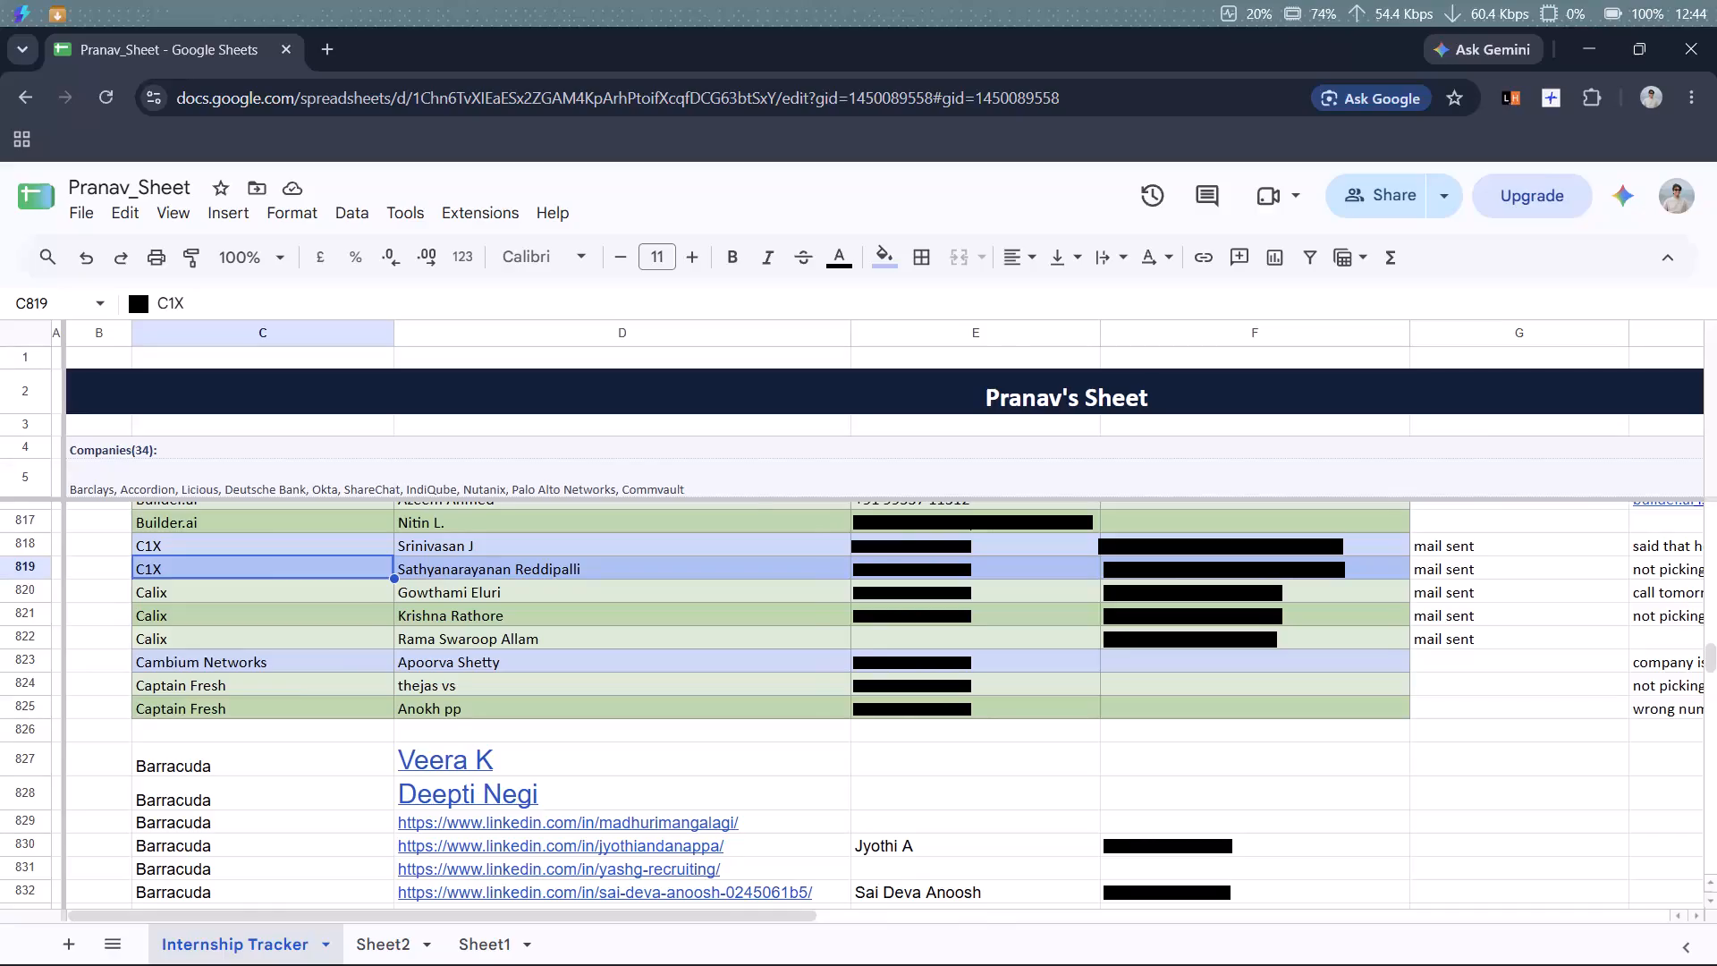
{"action": "scroll", "coordinate": [800, 588], "scroll_direction": "left", "scroll_amount": 6}
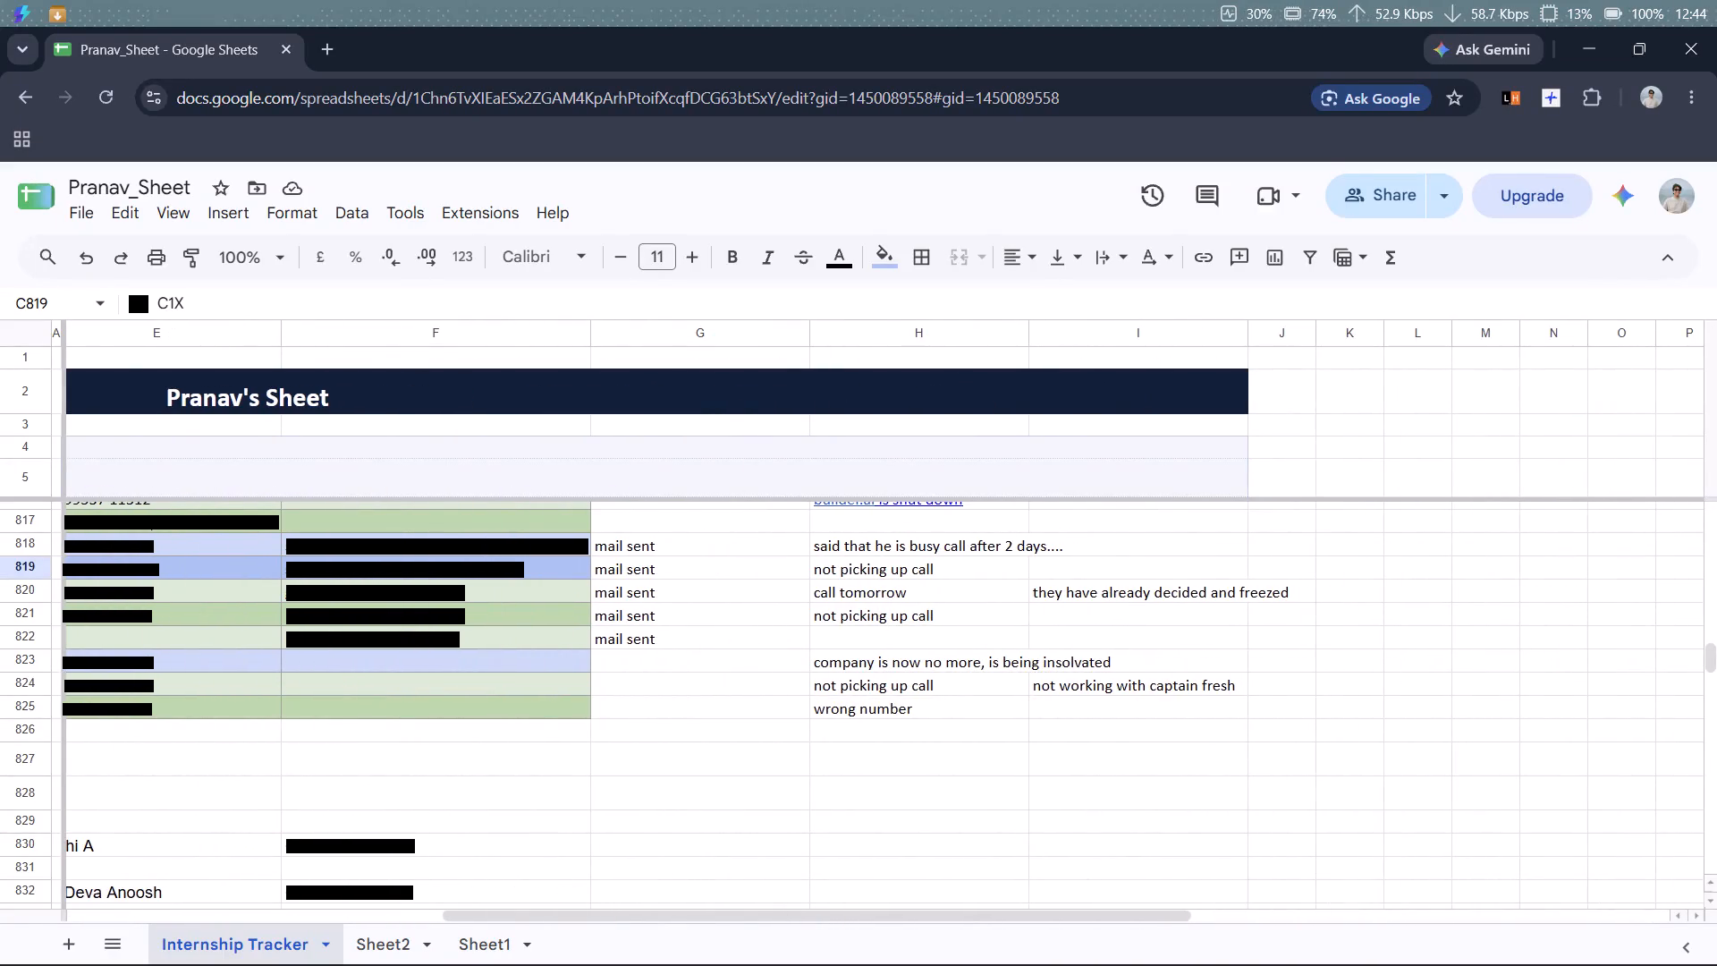
{"action": "left_click", "coordinate": [1284, 532]}
{"action": "left_click", "coordinate": [1277, 547]}
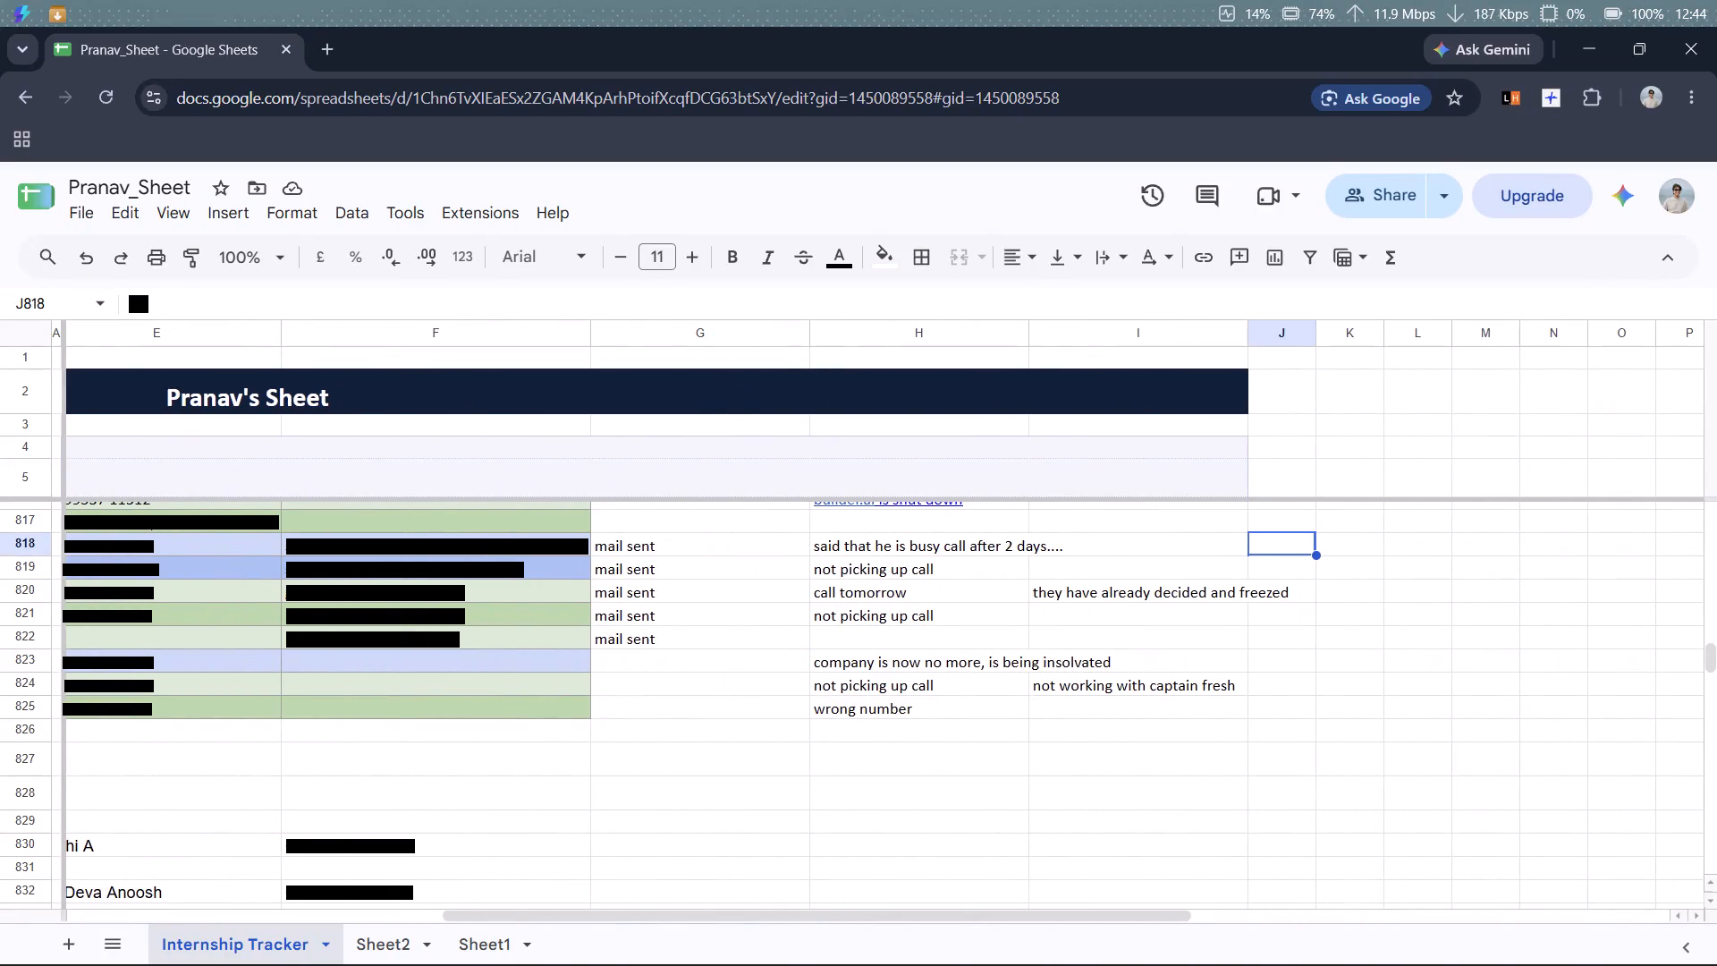
{"action": "scroll", "coordinate": [759, 689], "scroll_direction": "right", "scroll_amount": 7}
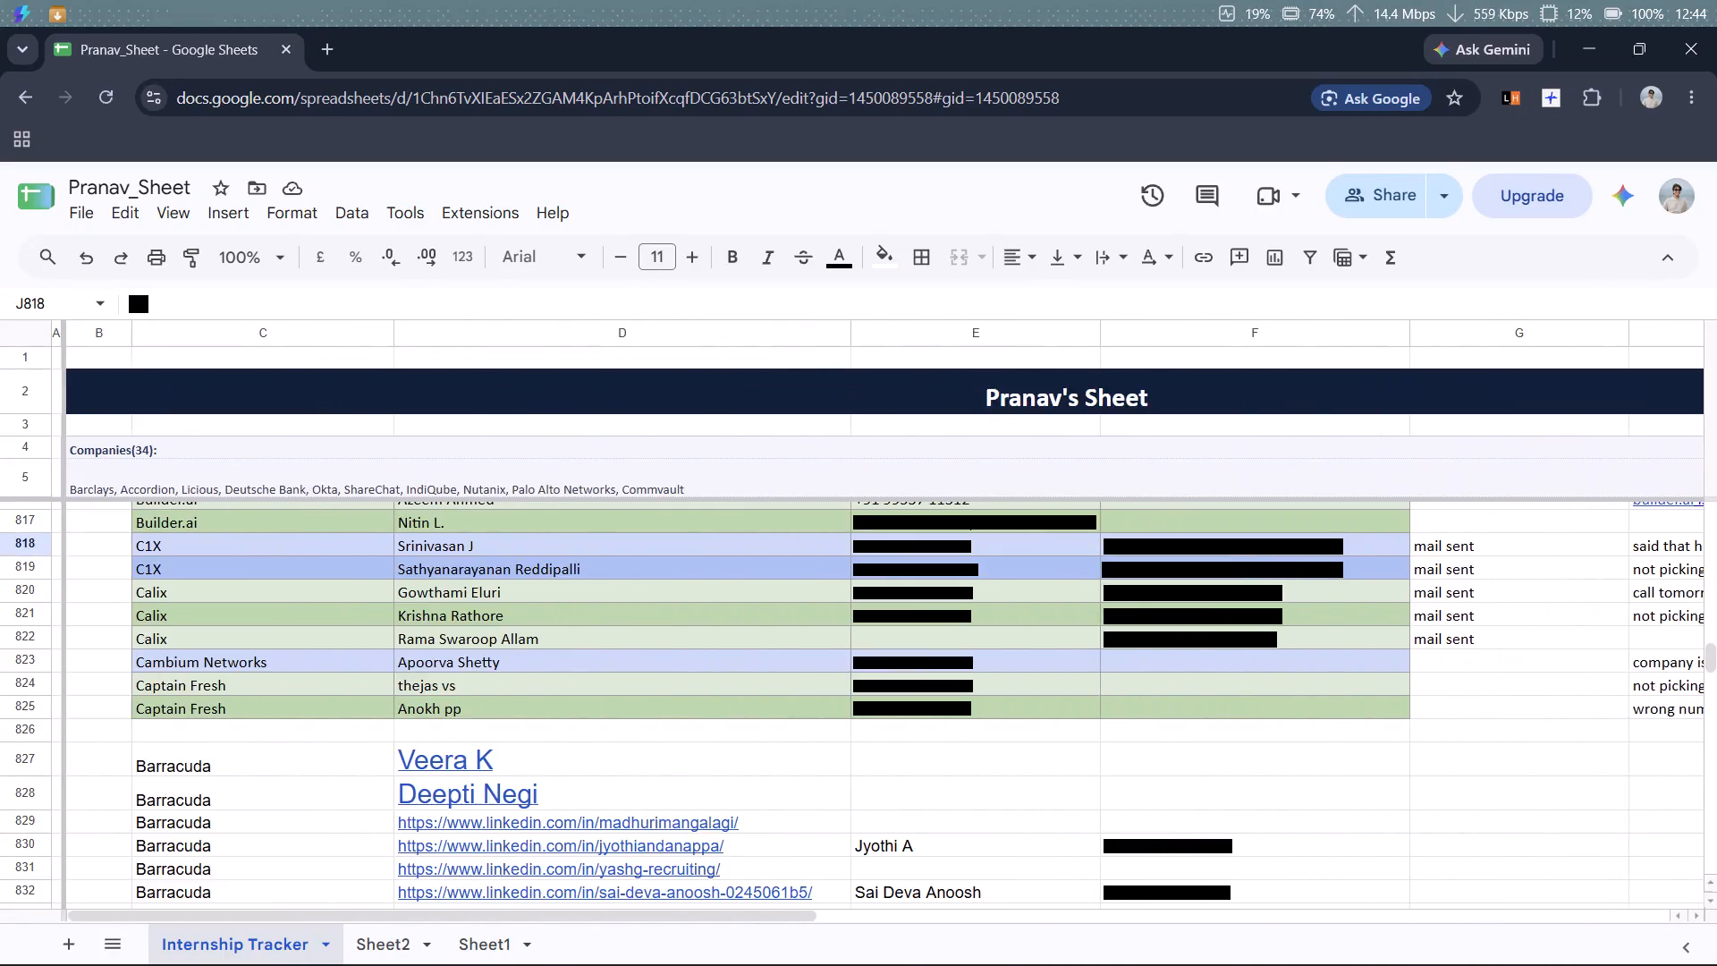
{"action": "left_click", "coordinate": [151, 543]}
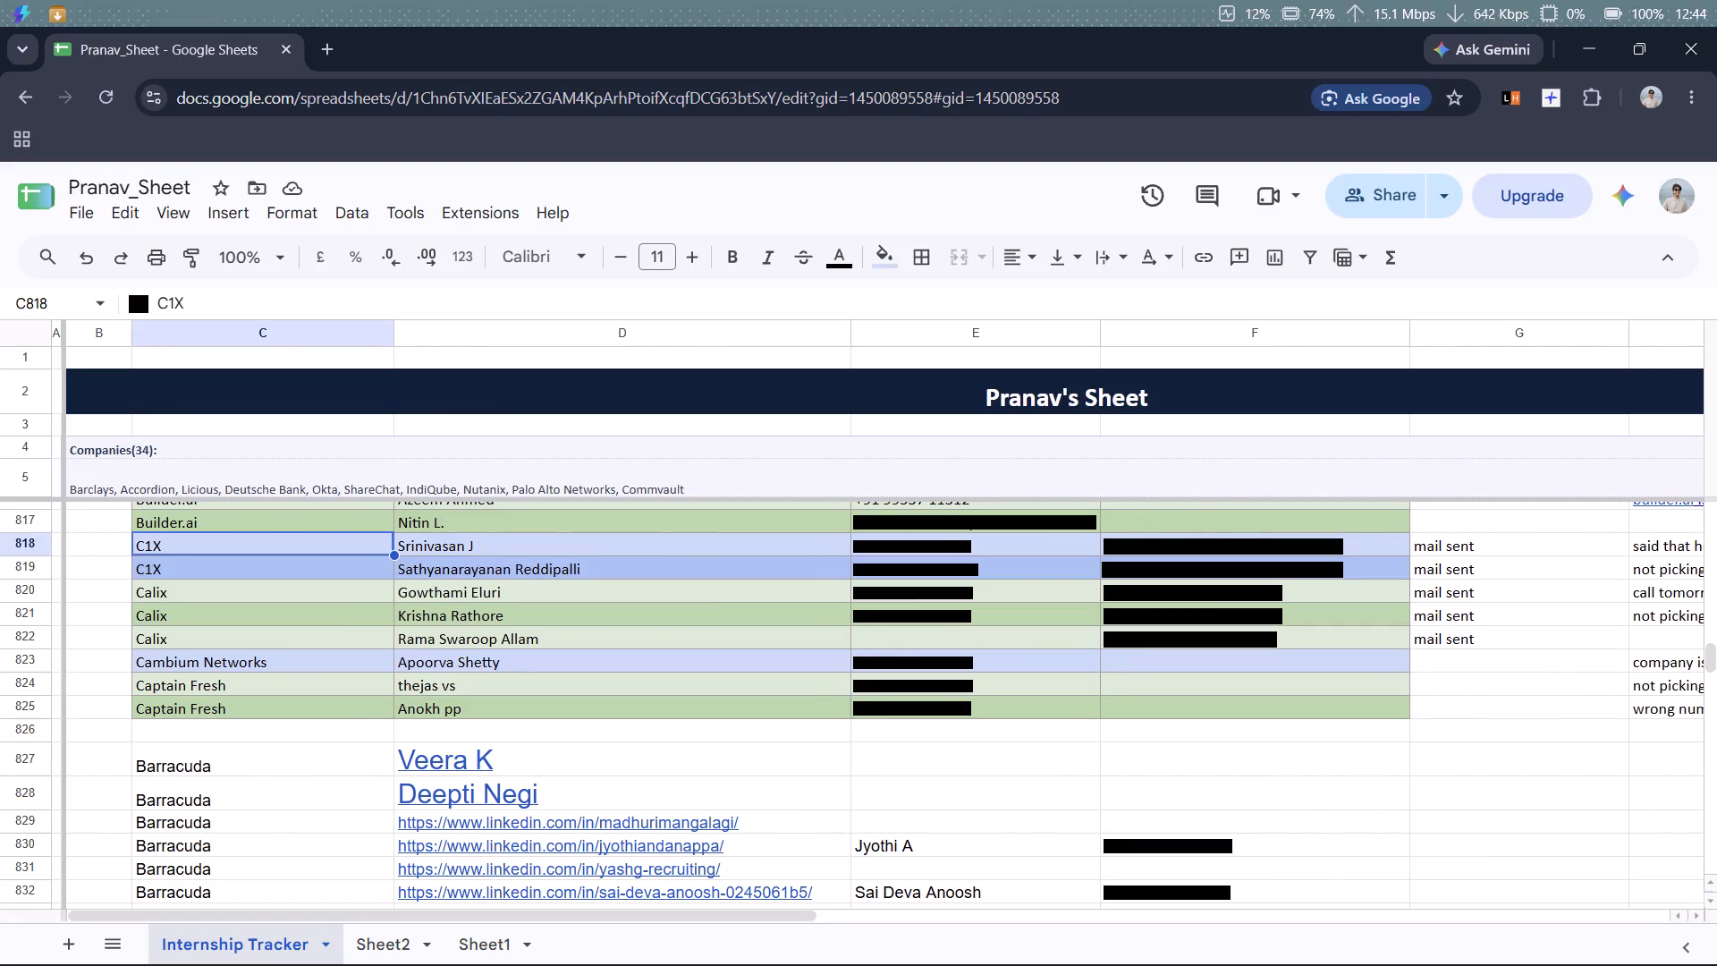
{"action": "key", "text": "shift+Right"}
{"action": "key", "text": "shift+Right"}
{"action": "key", "text": "shift+Right"}
{"action": "key", "text": "shift+Down"}
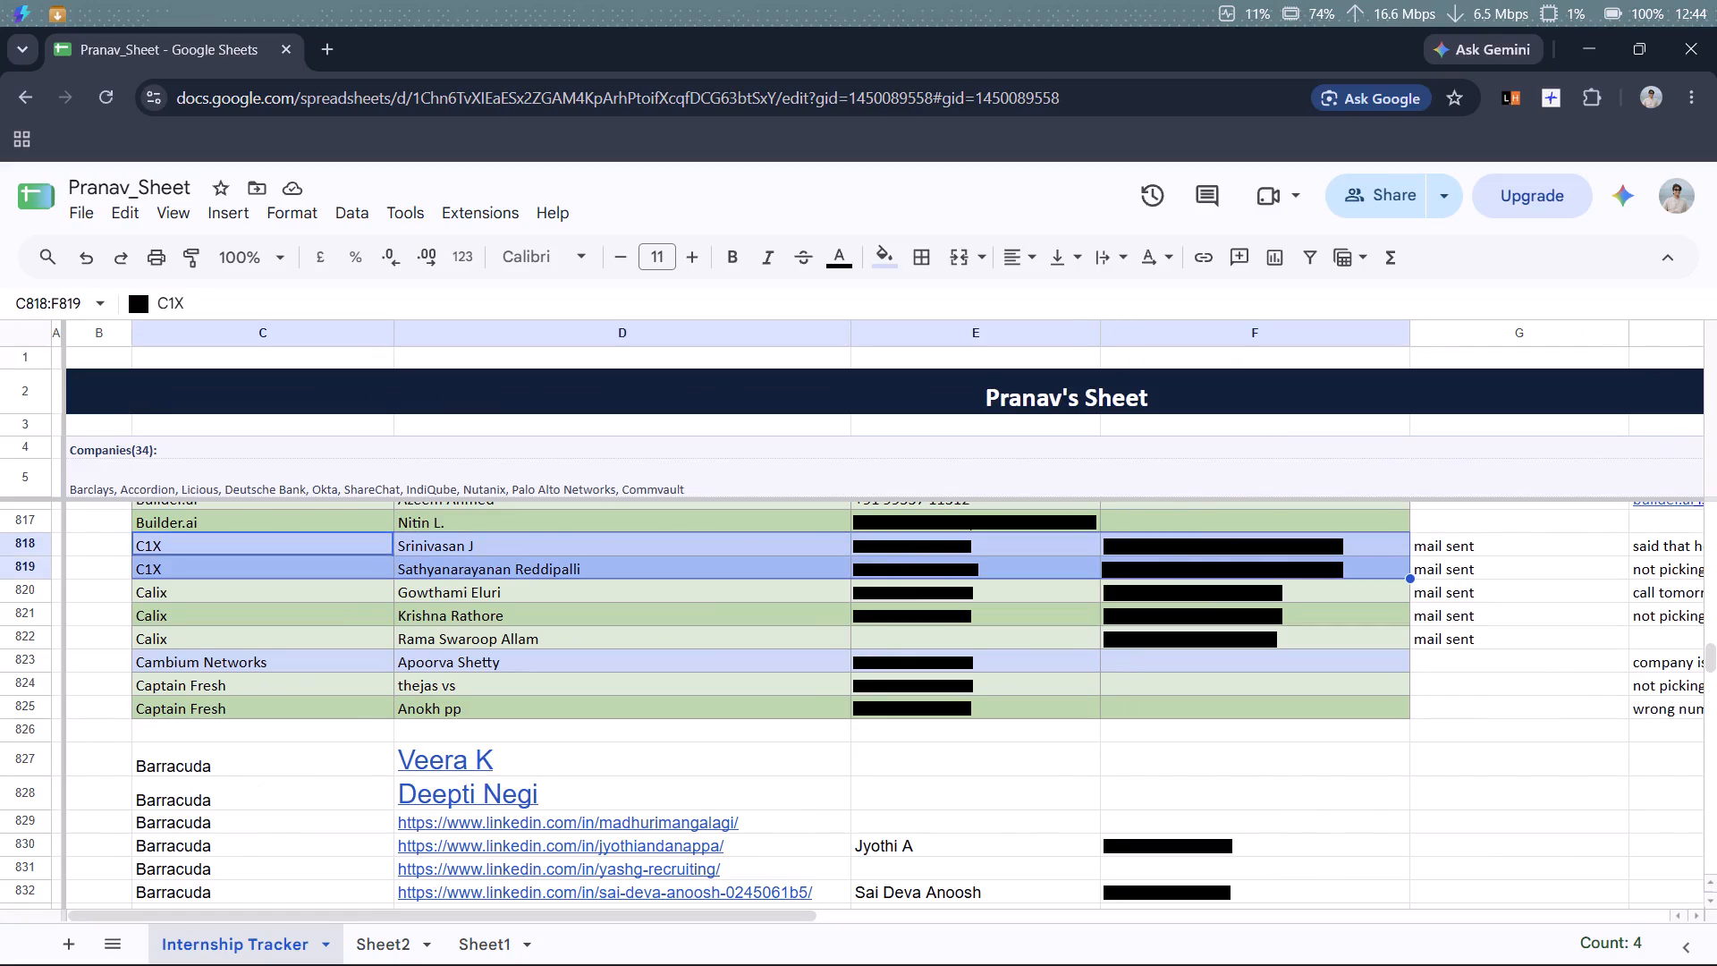
{"action": "key", "text": "ctrl+c"}
Paste the copied C1X contacts directly below the Freo contacts, starting at cell C708.
{"action": "scroll", "coordinate": [333, 785], "scroll_direction": "down", "scroll_amount": 10}
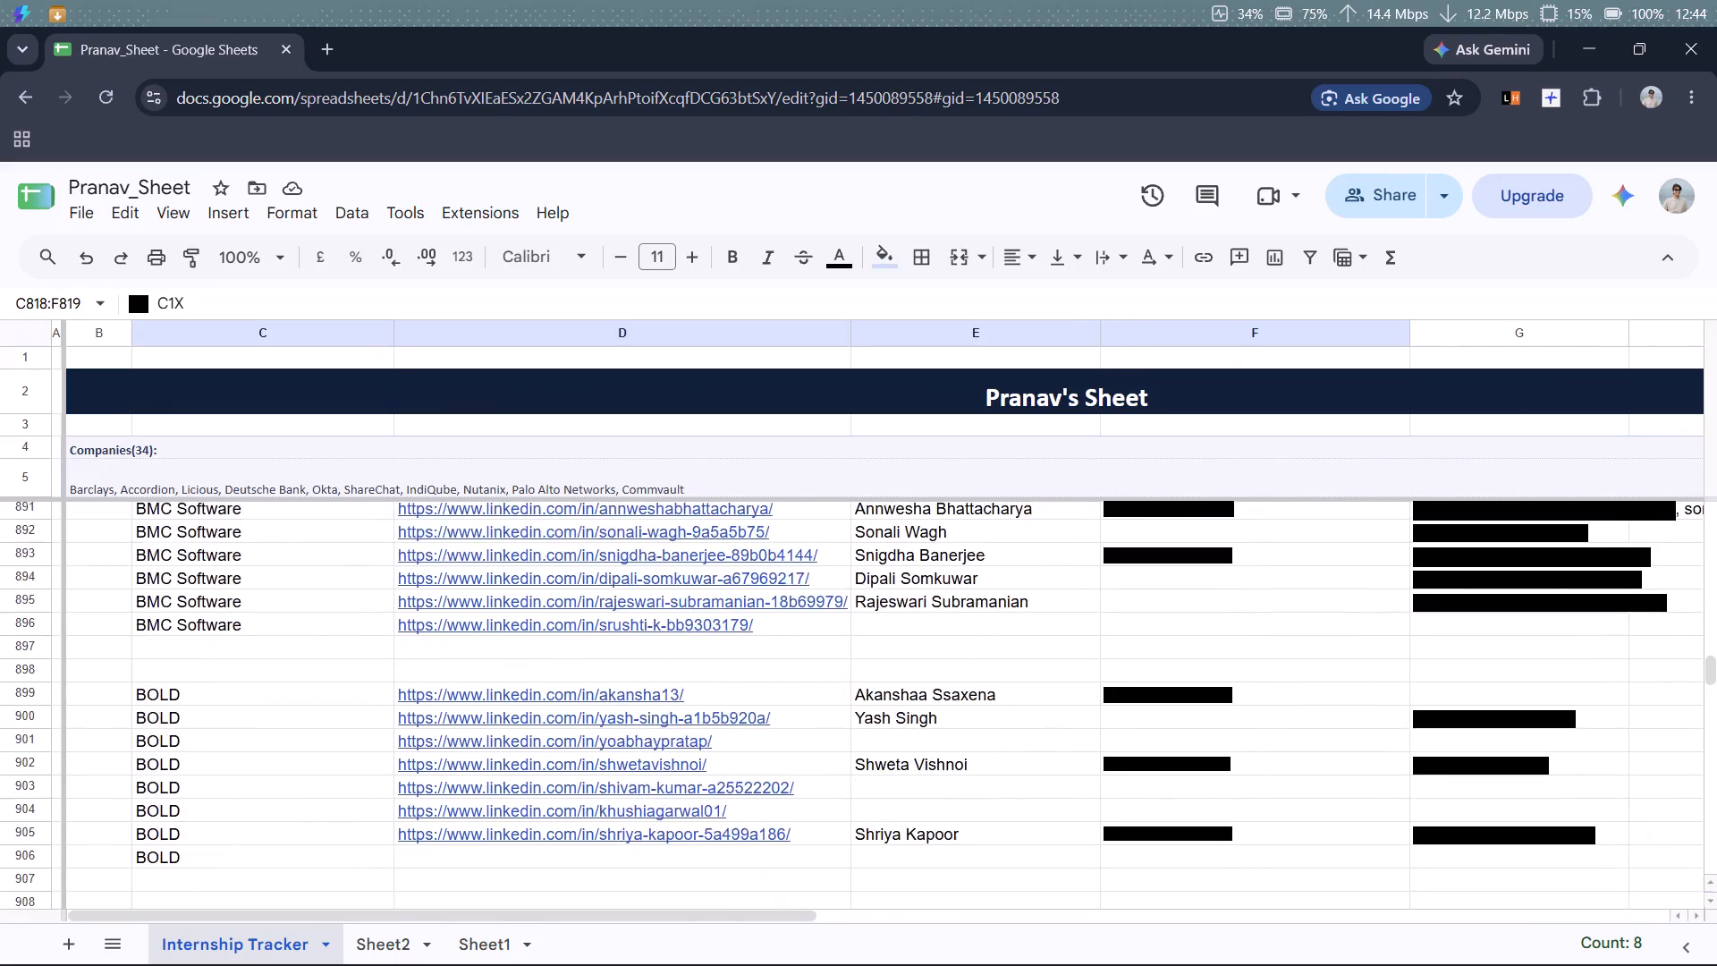
{"action": "scroll", "coordinate": [333, 785], "scroll_direction": "down", "scroll_amount": 3}
{"action": "scroll", "coordinate": [333, 785], "scroll_direction": "up", "scroll_amount": 3}
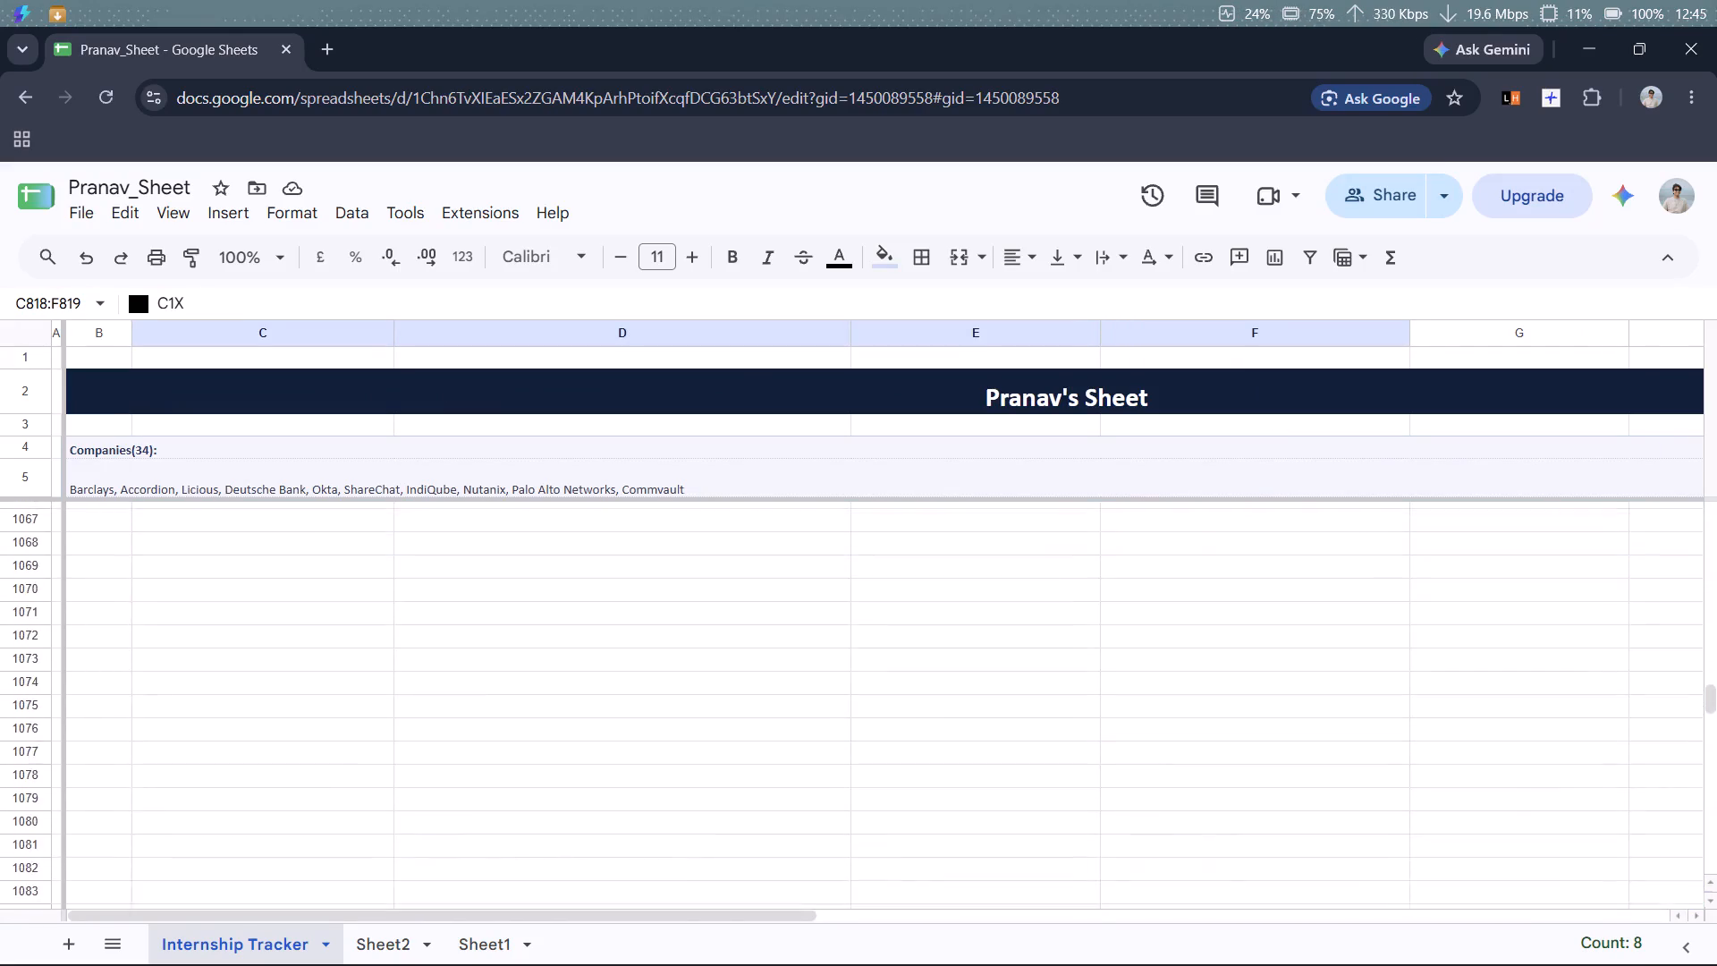
{"action": "scroll", "coordinate": [333, 785], "scroll_direction": "up", "scroll_amount": 3}
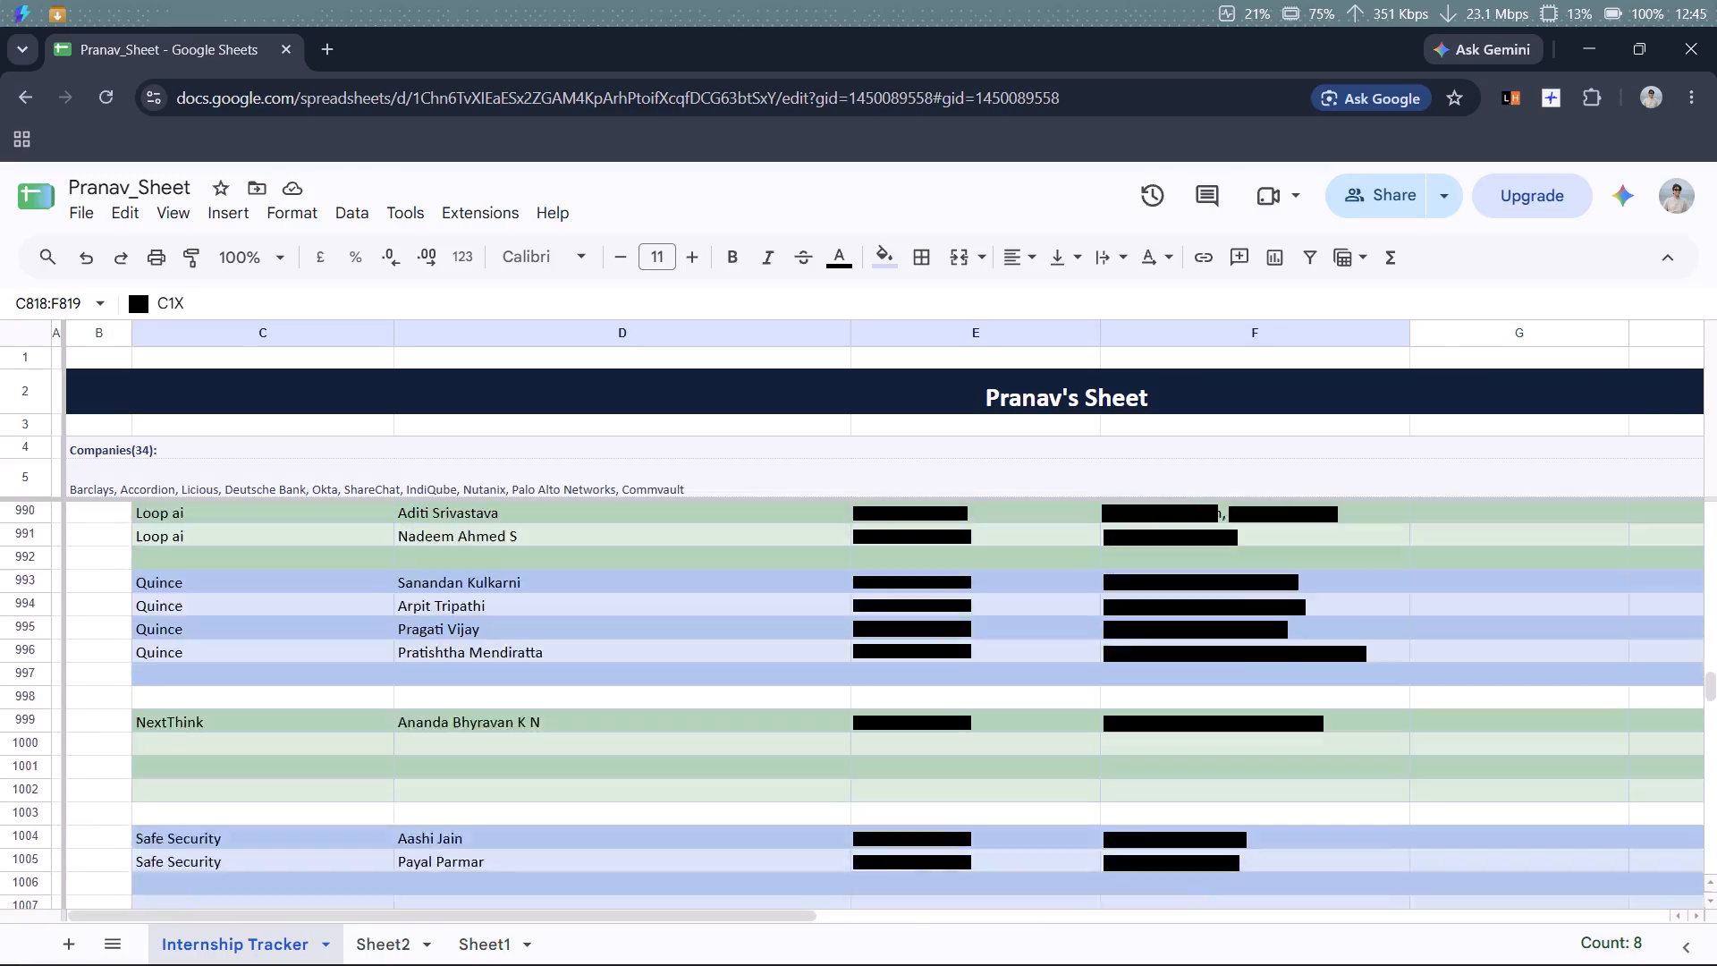
{"action": "scroll", "coordinate": [333, 785], "scroll_direction": "up", "scroll_amount": 3}
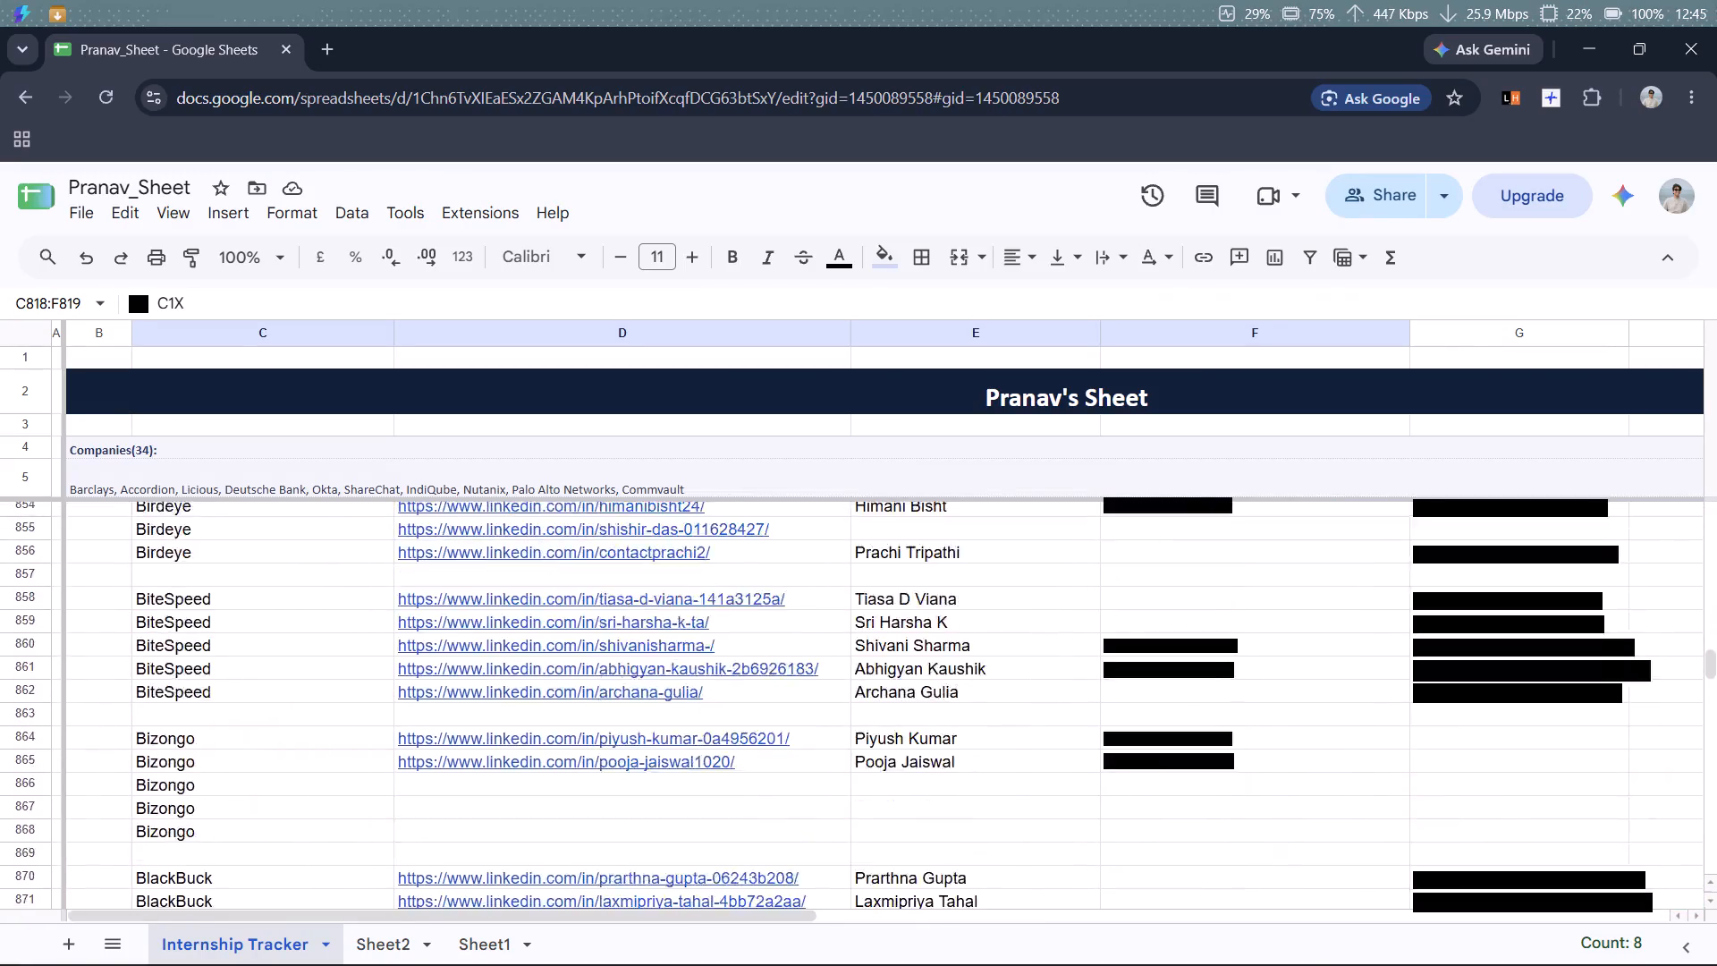
{"action": "scroll", "coordinate": [333, 785], "scroll_direction": "up", "scroll_amount": 3}
{"action": "scroll", "coordinate": [333, 785], "scroll_direction": "down", "scroll_amount": 5}
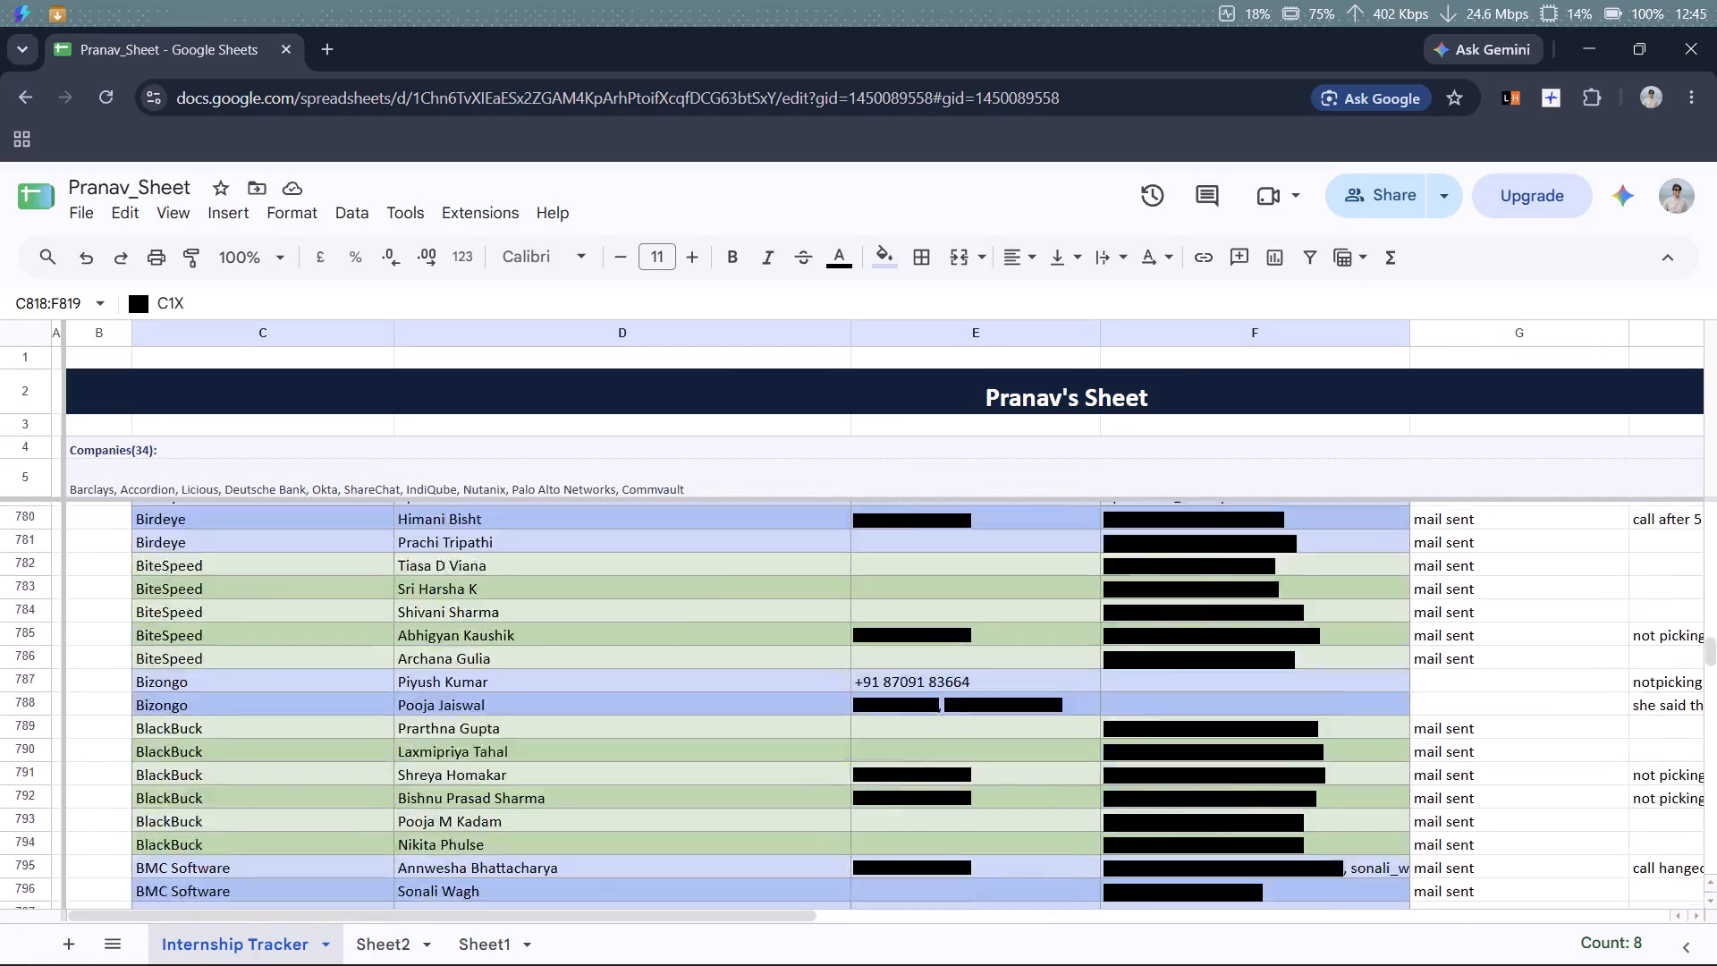
{"action": "scroll", "coordinate": [333, 785], "scroll_direction": "down", "scroll_amount": 17}
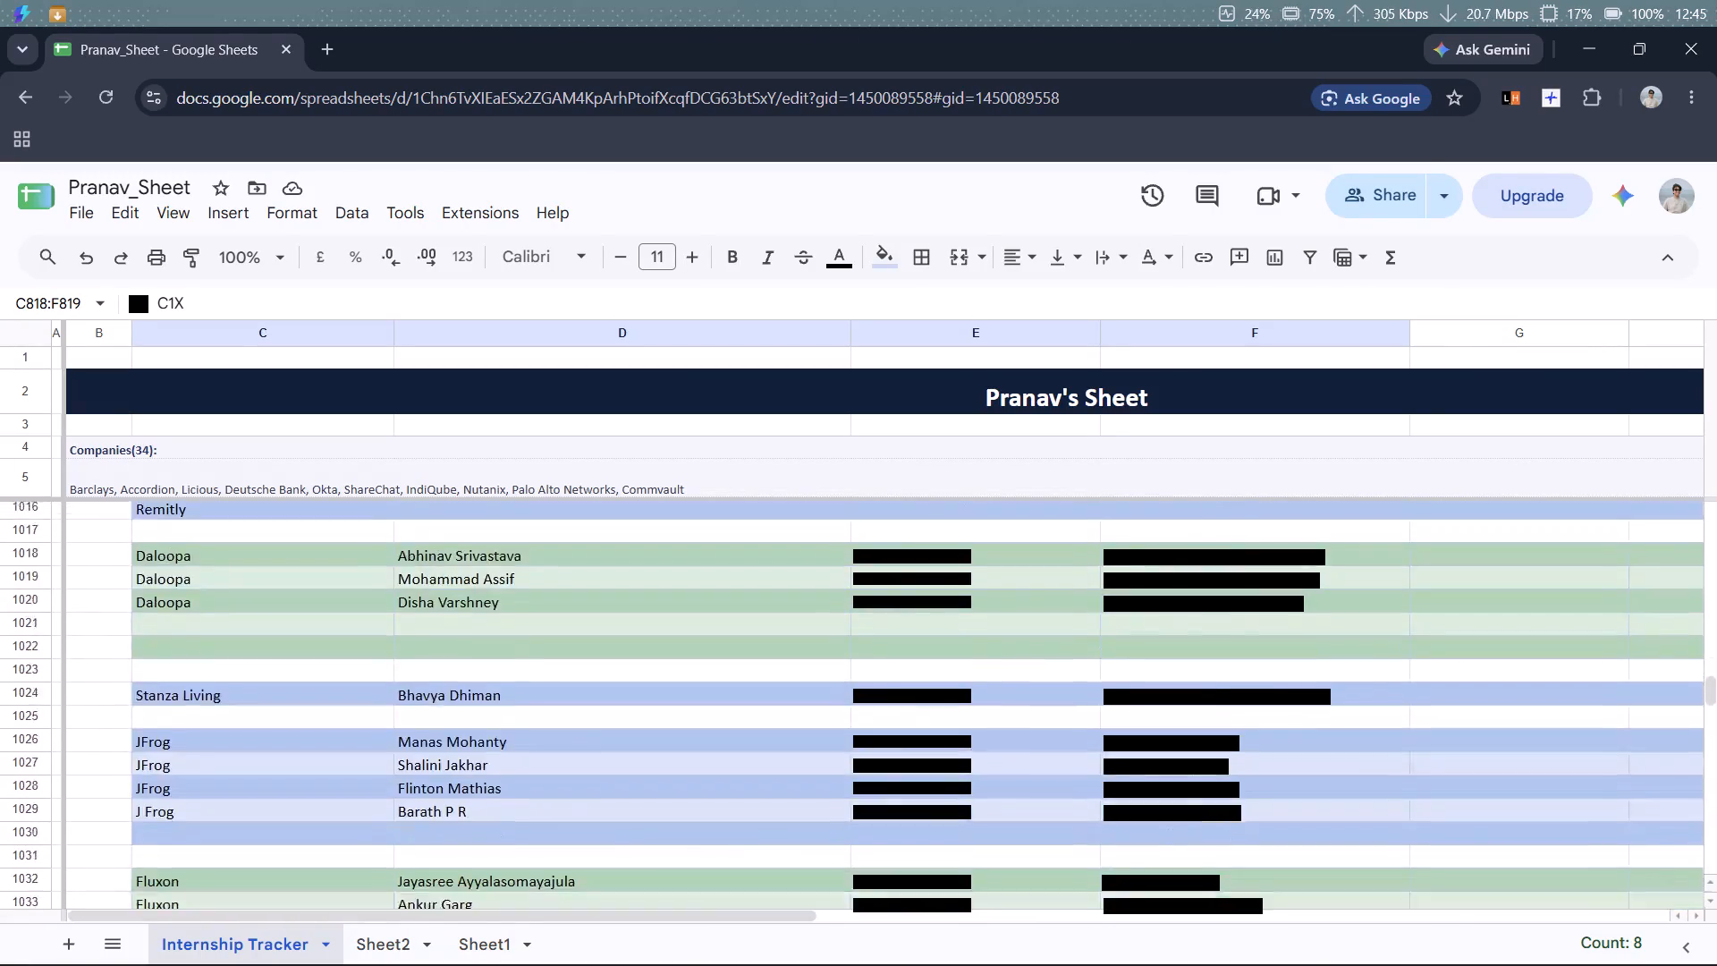
{"action": "scroll", "coordinate": [333, 785], "scroll_direction": "down", "scroll_amount": 11}
{"action": "scroll", "coordinate": [333, 785], "scroll_direction": "up", "scroll_amount": 3}
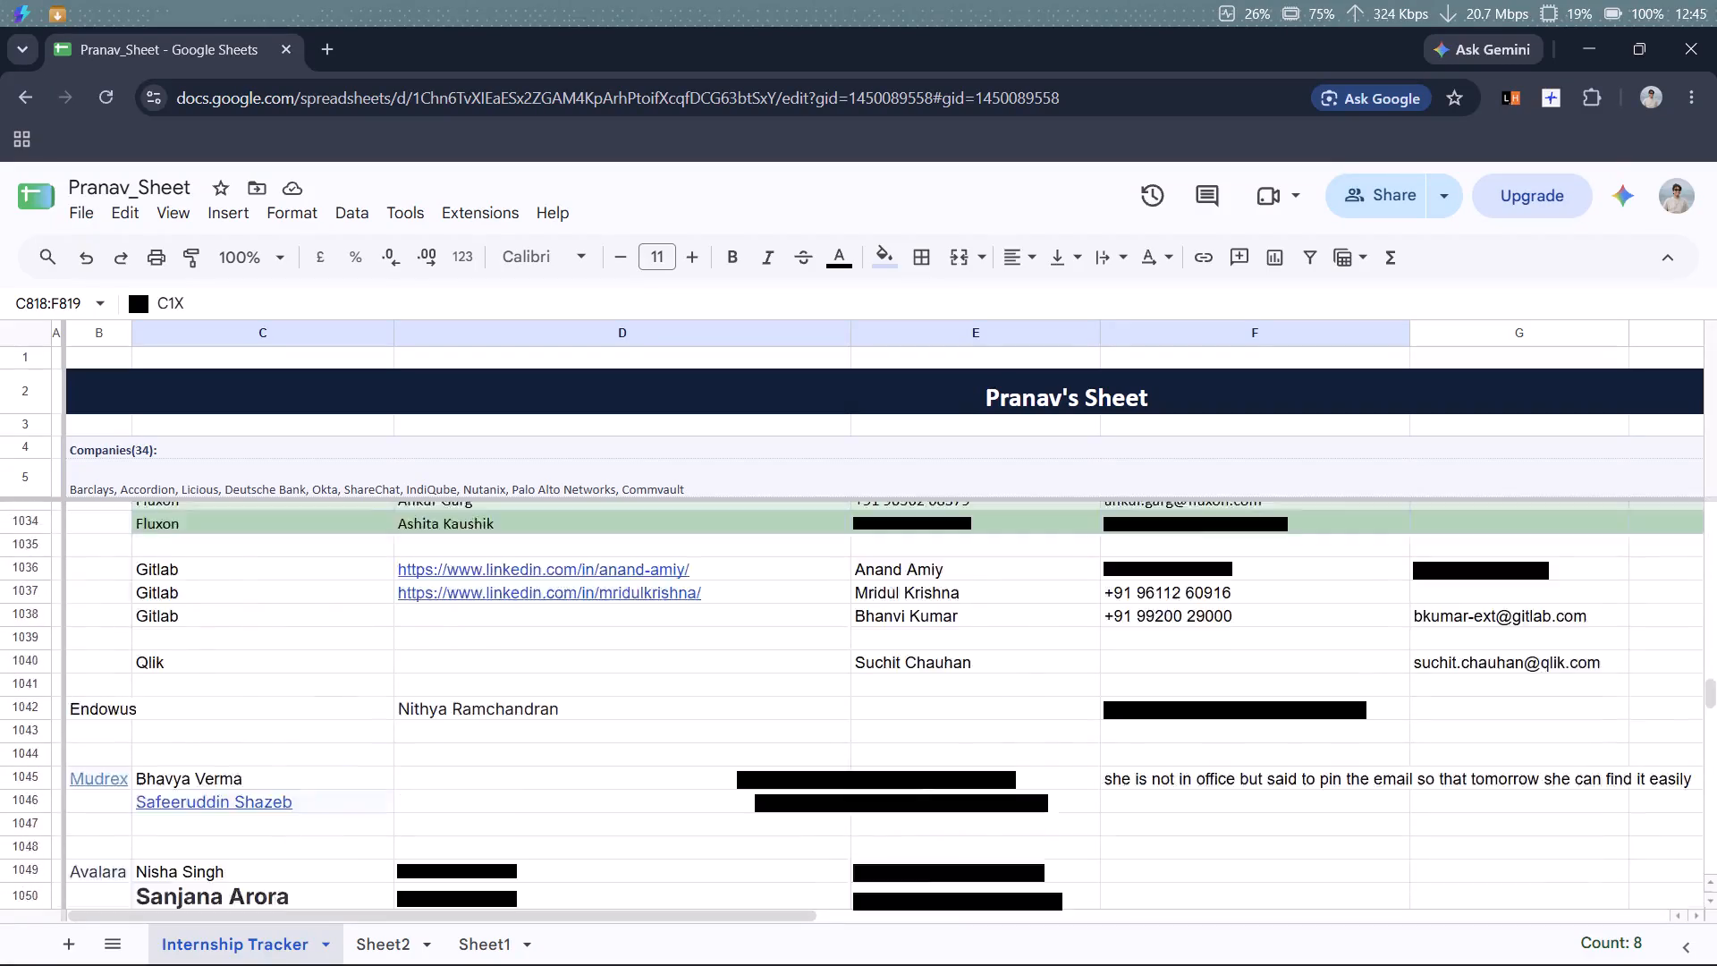
{"action": "scroll", "coordinate": [333, 785], "scroll_direction": "up", "scroll_amount": 5}
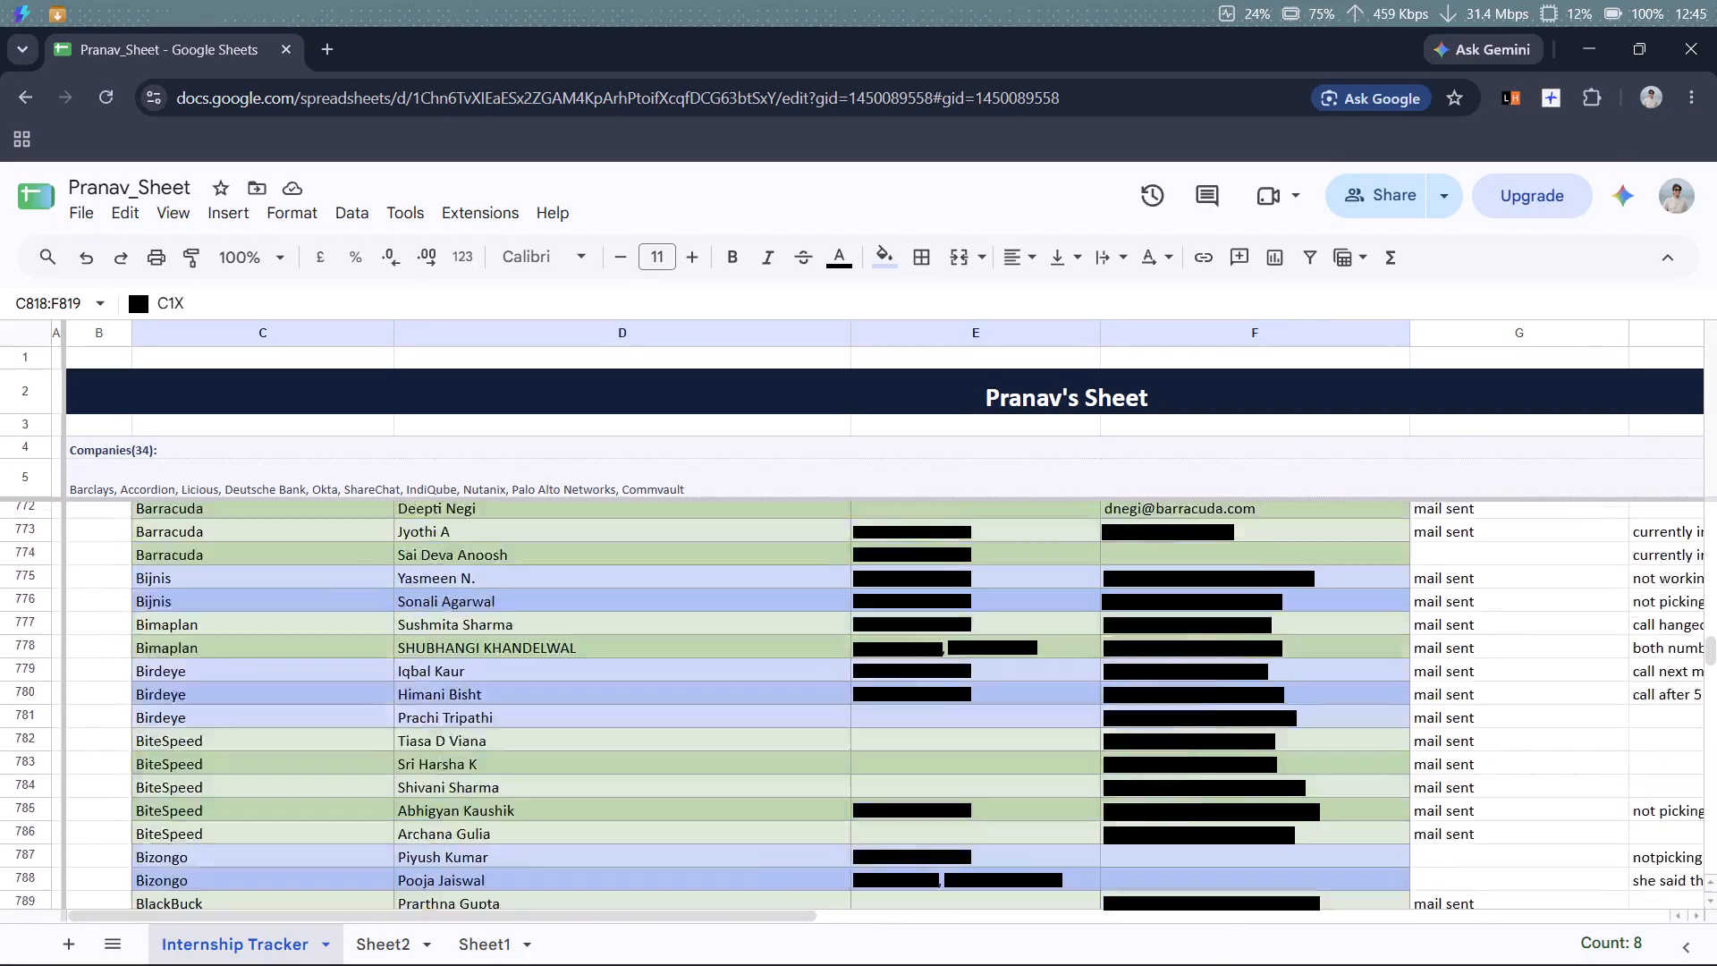
{"action": "scroll", "coordinate": [333, 785], "scroll_direction": "up", "scroll_amount": 2}
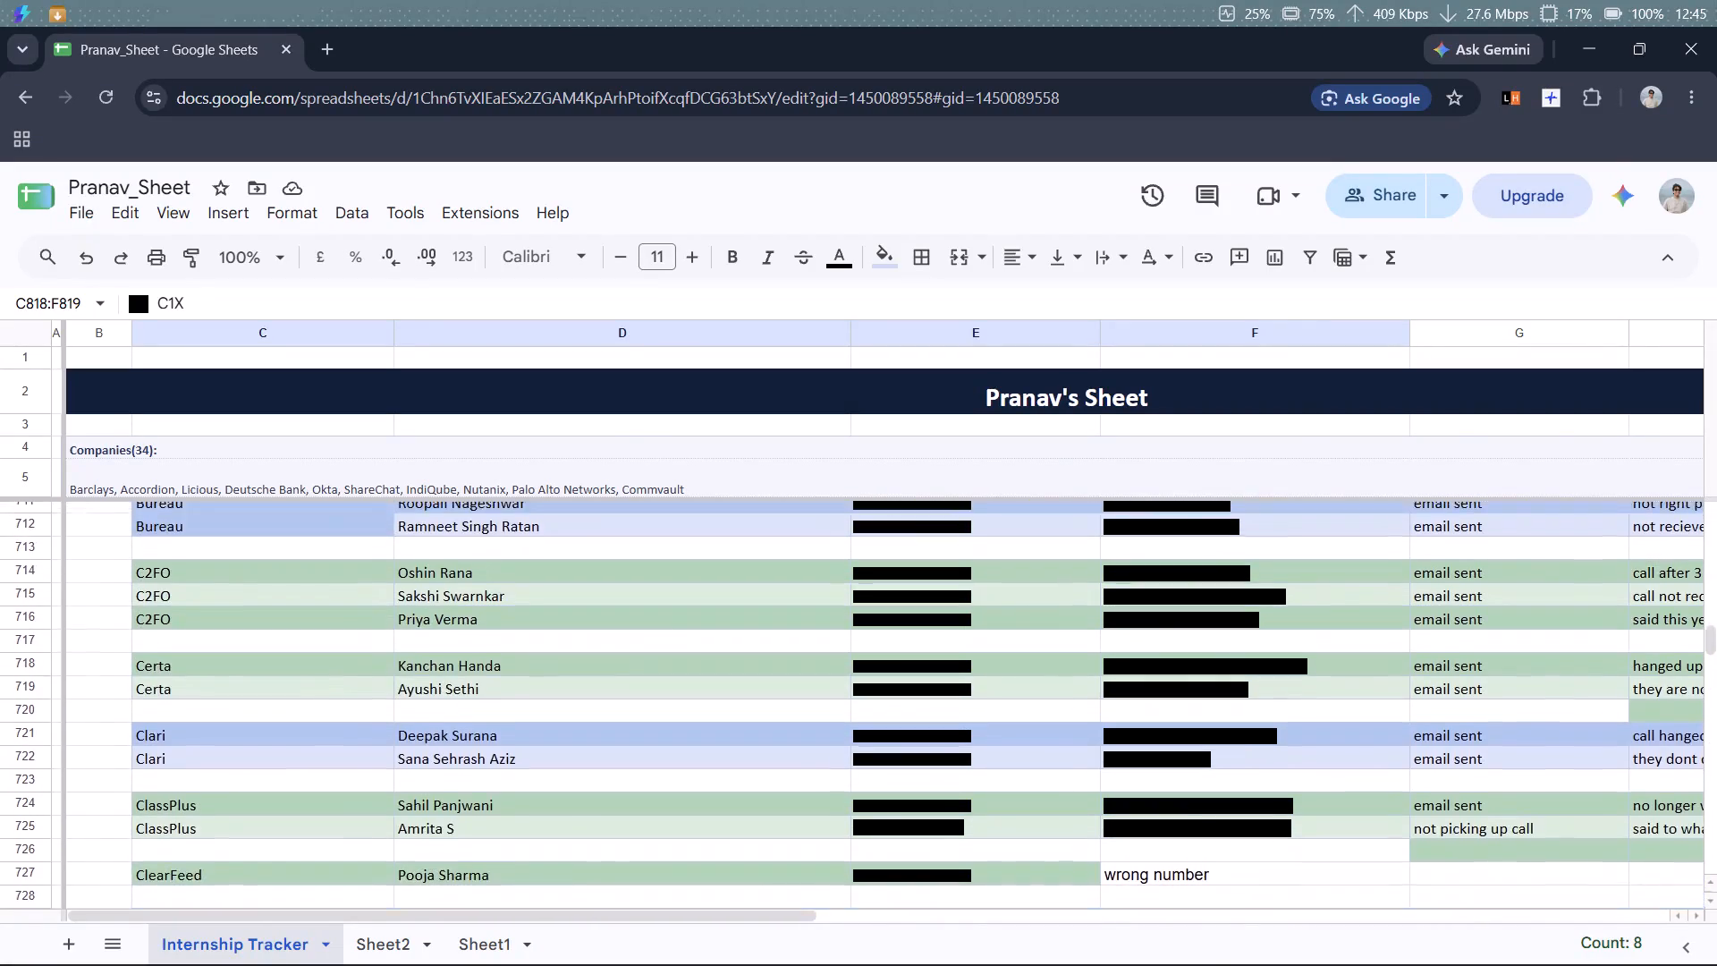
{"action": "scroll", "coordinate": [333, 785], "scroll_direction": "up", "scroll_amount": 1}
{"action": "scroll", "coordinate": [333, 785], "scroll_direction": "right", "scroll_amount": 1}
{"action": "scroll", "coordinate": [333, 785], "scroll_direction": "down", "scroll_amount": 1}
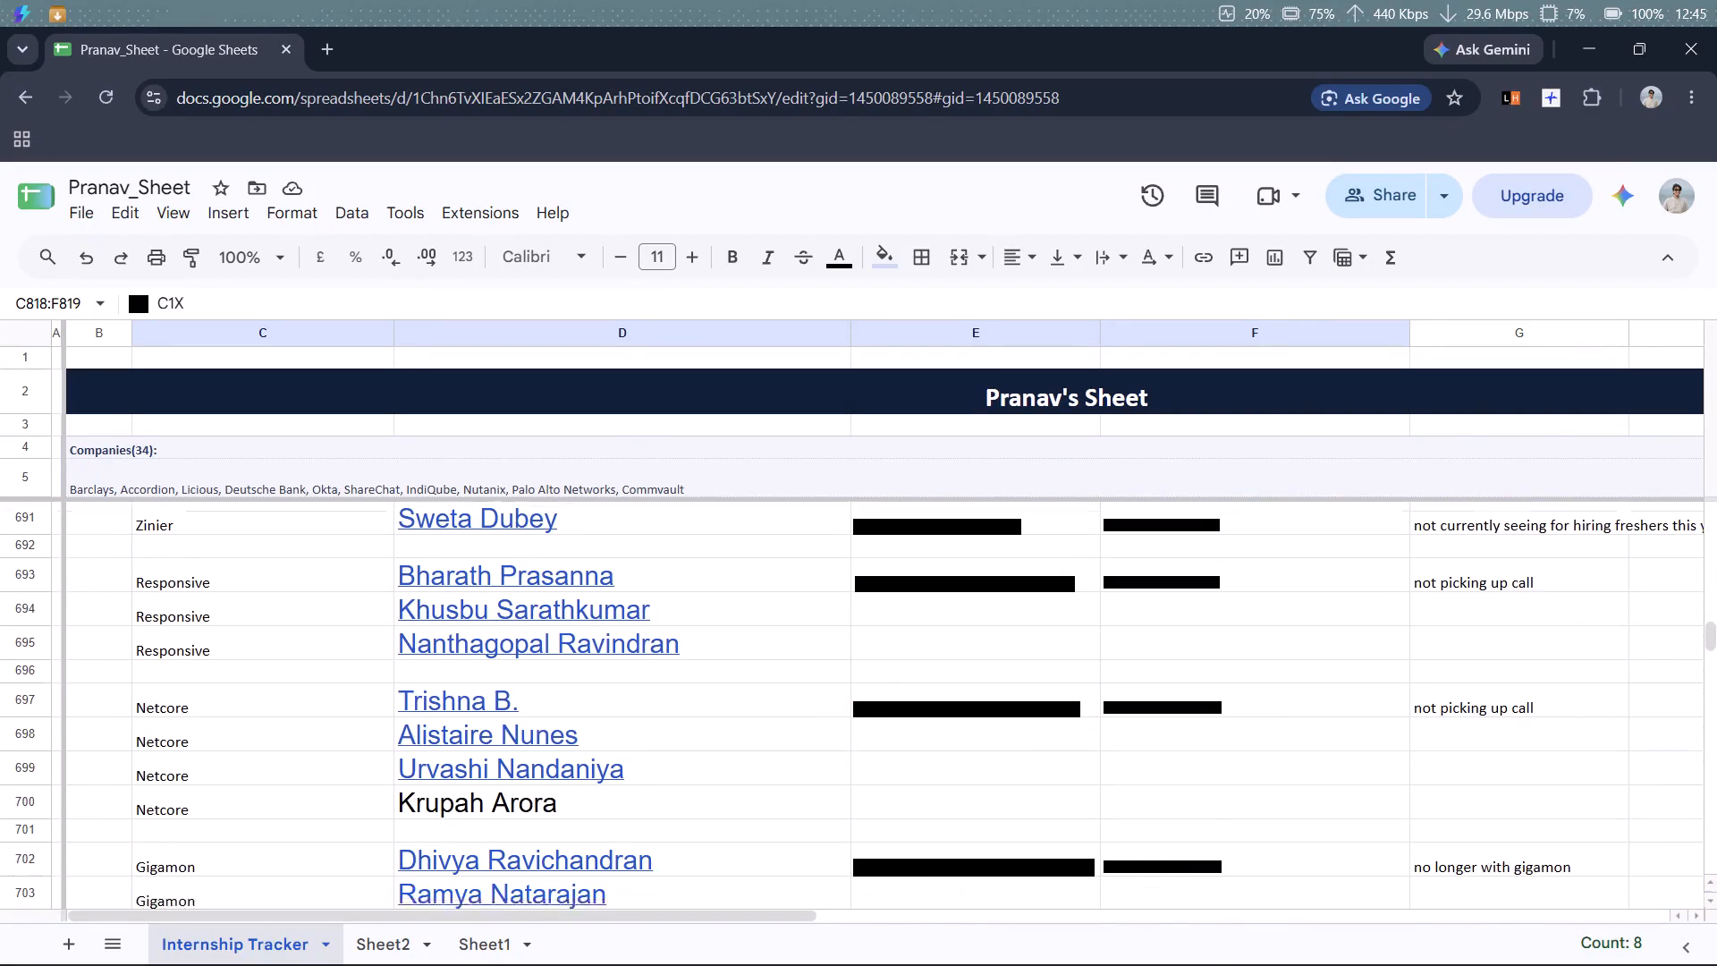
{"action": "scroll", "coordinate": [333, 785], "scroll_direction": "down", "scroll_amount": 2}
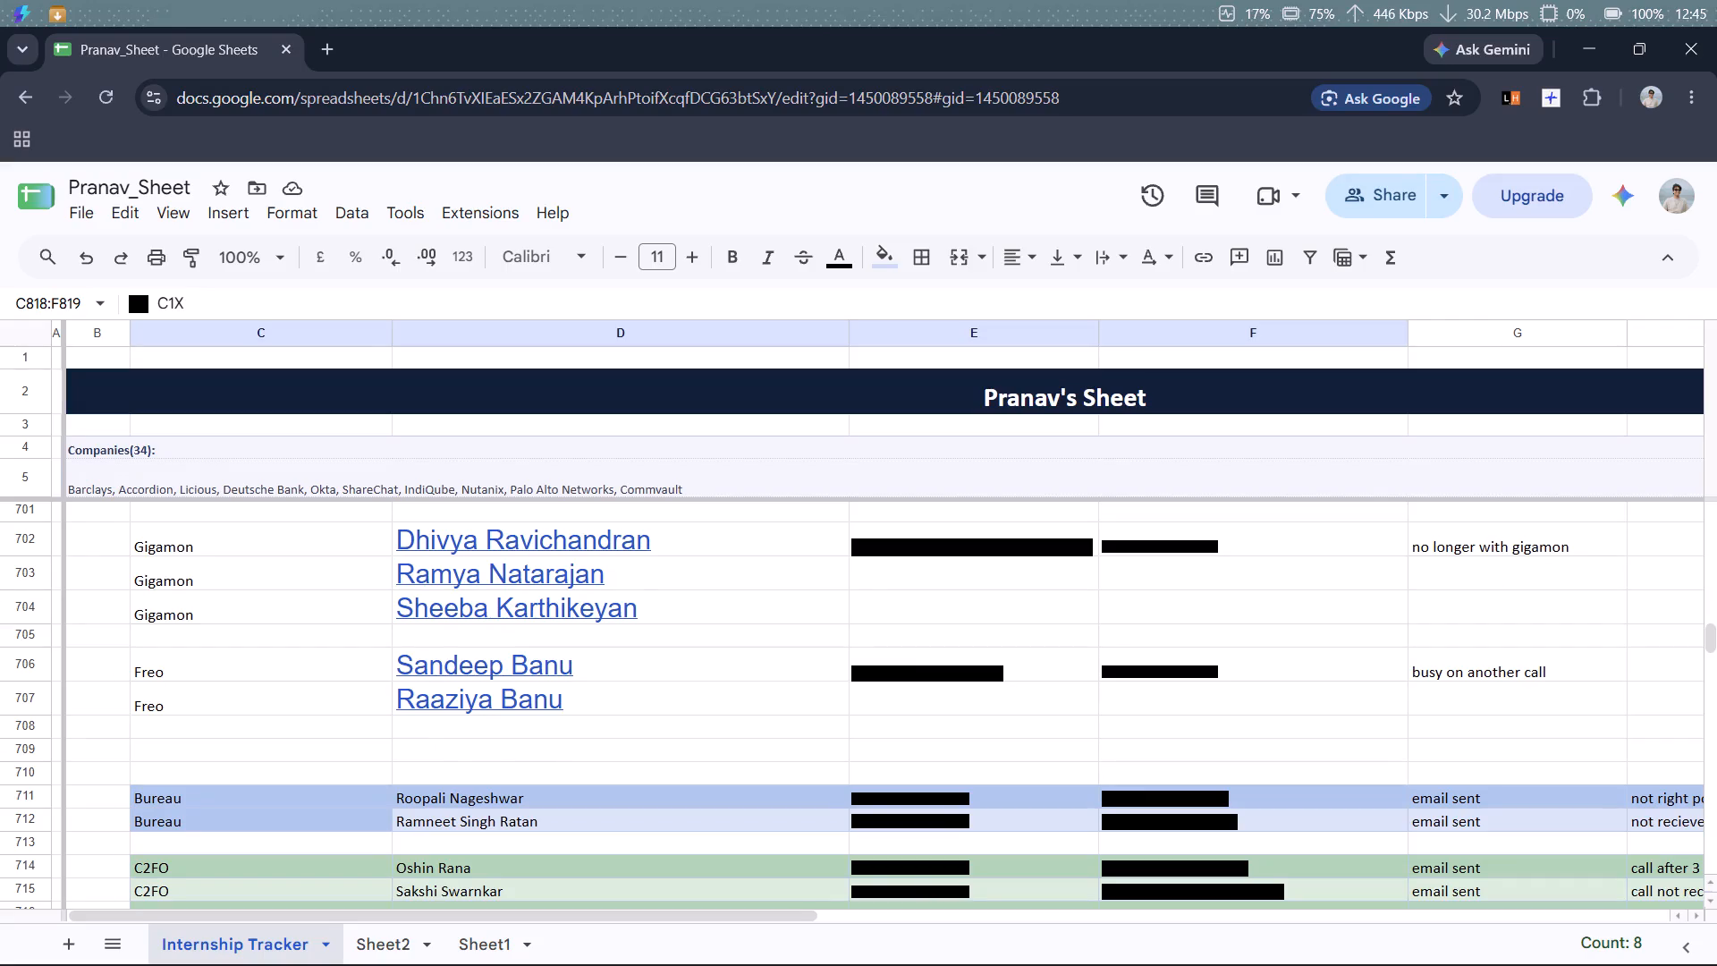
{"action": "left_click", "coordinate": [207, 735]}
{"action": "key", "text": "ctrl+v"}
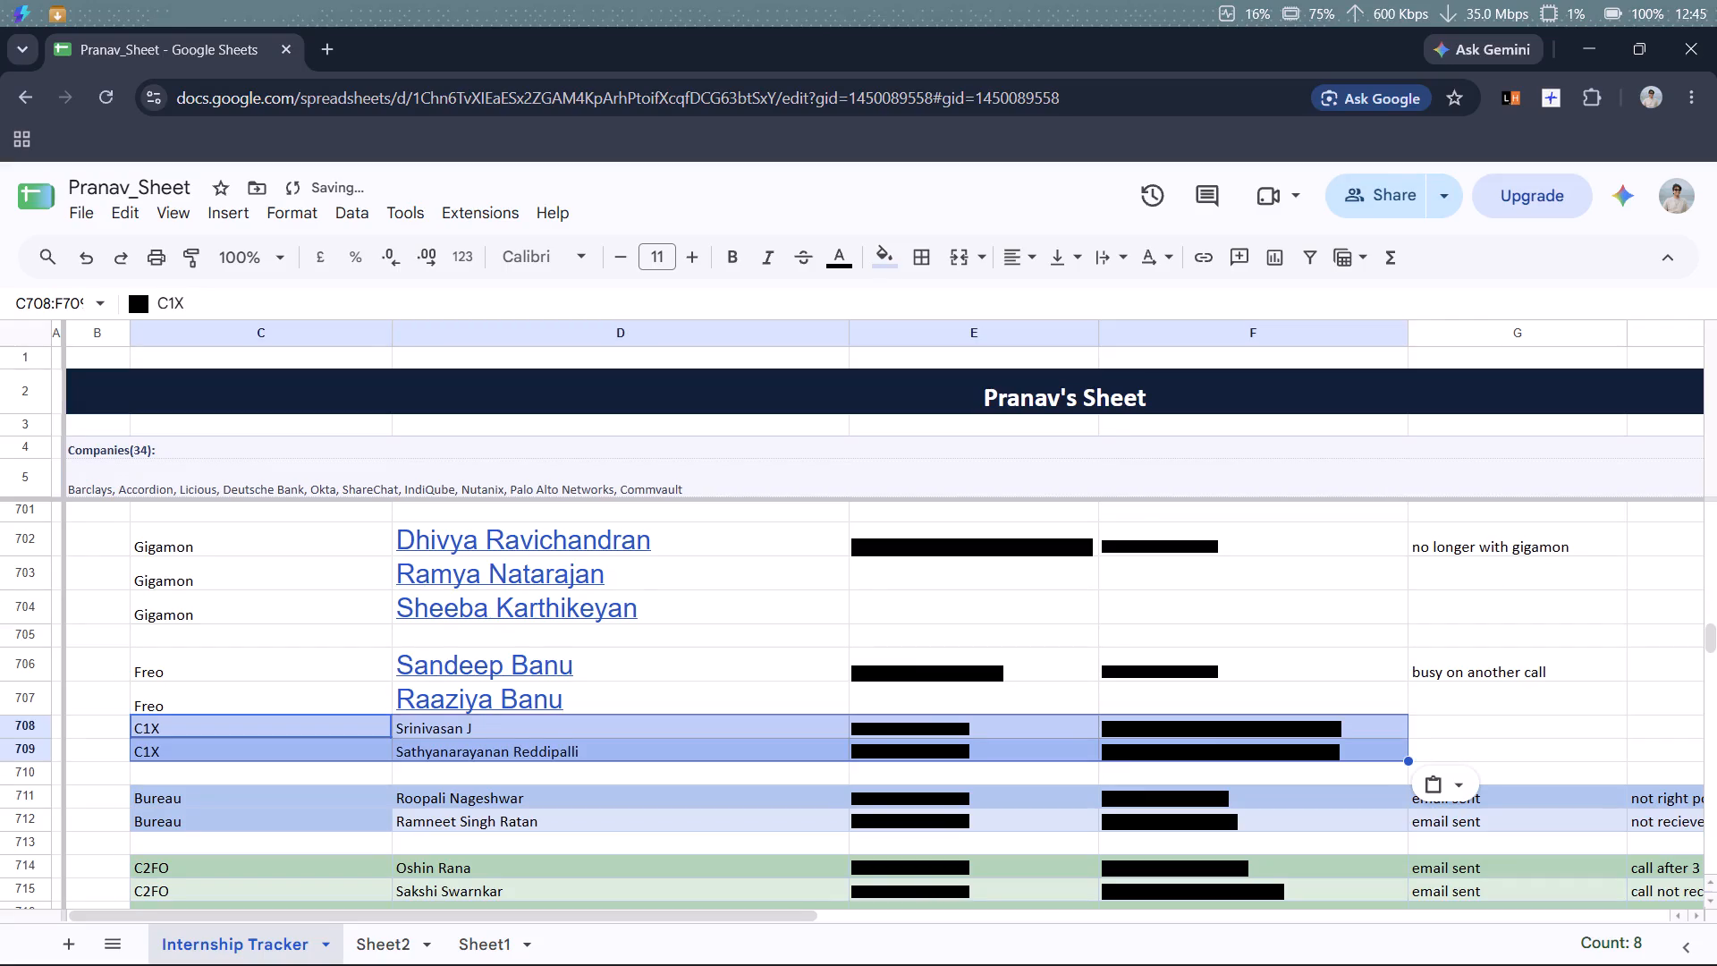
Move the whole block of rows 711 to 1054, from Bureau through Icertis, down so that it starts at row 749.
{"action": "left_click", "coordinate": [23, 796]}
{"action": "key", "text": "shift+Down"}
{"action": "key", "text": "shift+Down"}
{"action": "key", "text": "shift+Down"}
{"action": "key", "text": "shift+Down"}
{"action": "key", "text": "shift+Down"}
{"action": "key", "text": "shift+Down"}
{"action": "key", "text": "shift+Down"}
{"action": "key", "text": "shift+Down"}
{"action": "key", "text": "shift+Down"}
{"action": "key", "text": "shift+Down"}
{"action": "key", "text": "shift+Down"}
{"action": "key", "text": "shift+Down"}
{"action": "key", "text": "shift+Down"}
{"action": "key", "text": "shift+Down"}
{"action": "key", "text": "shift+Down"}
{"action": "key", "text": "shift+Down"}
{"action": "key", "text": "shift+Down"}
{"action": "key", "text": "shift+Down"}
{"action": "key", "text": "shift+Down"}
{"action": "key", "text": "shift+Down"}
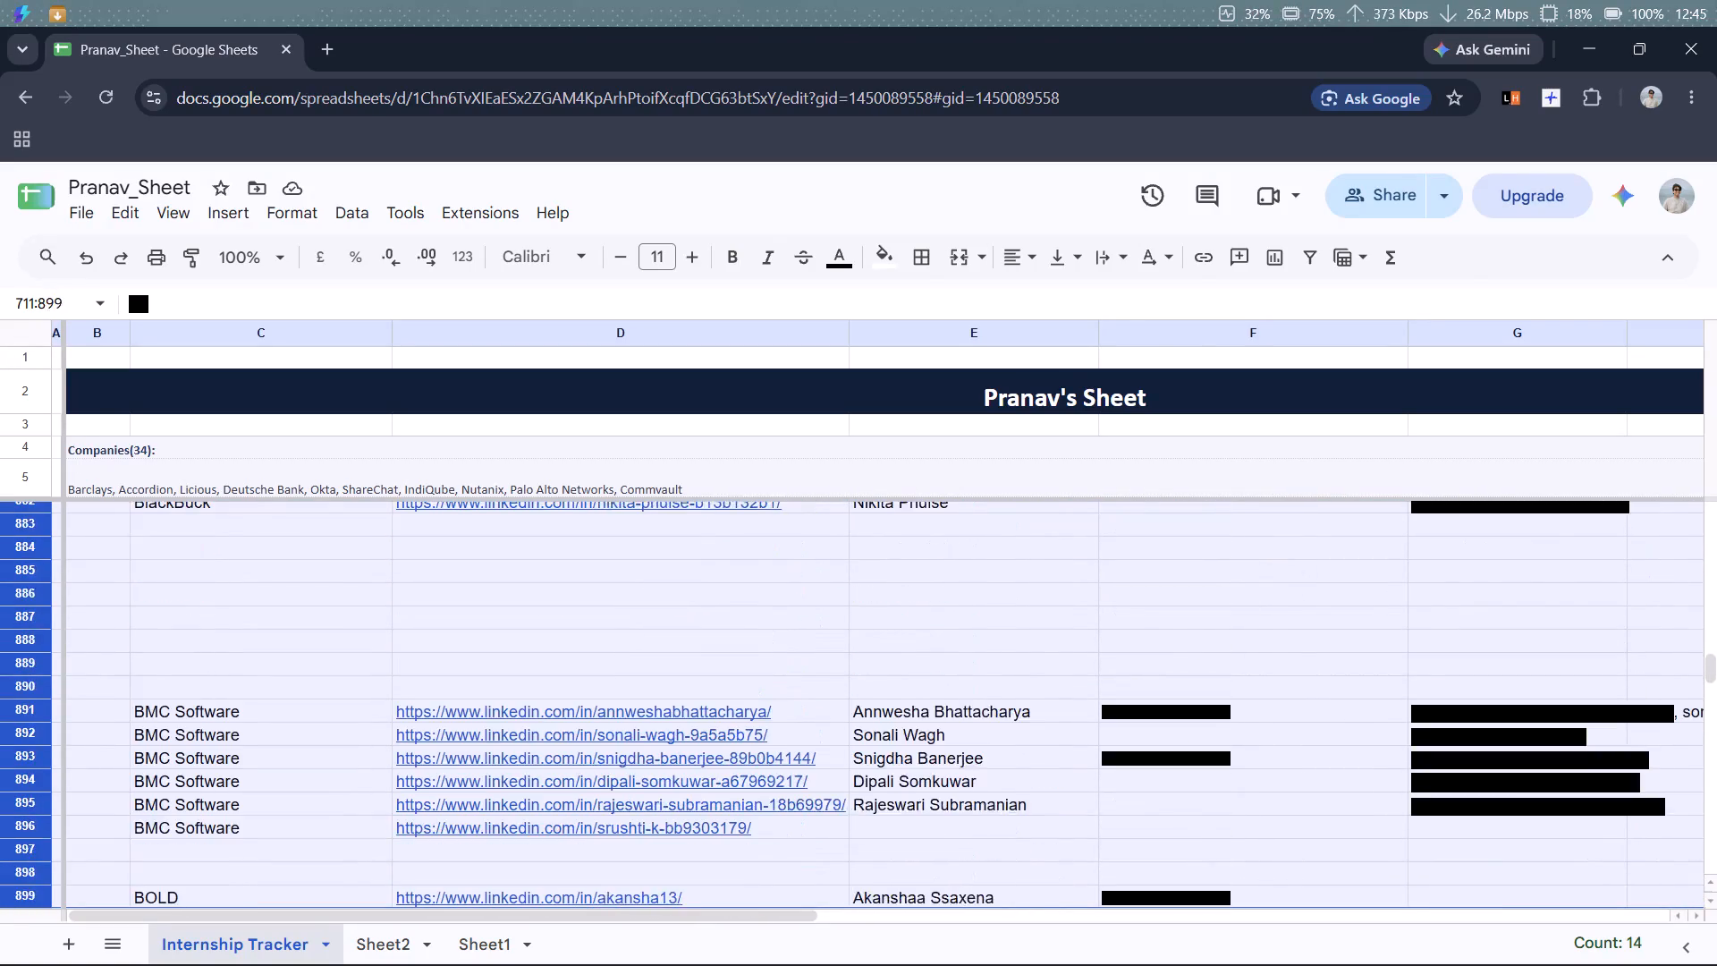
{"action": "key", "text": "shift+Down"}
{"action": "key", "text": "shift+Down"}
{"action": "key", "text": "shift+Down"}
{"action": "key", "text": "shift+Down"}
{"action": "key", "text": "shift+Down"}
{"action": "key", "text": "shift+Down"}
{"action": "key", "text": "shift+Down"}
{"action": "key", "text": "shift+Down"}
{"action": "key", "text": "shift+Down"}
{"action": "key", "text": "shift+Down"}
{"action": "key", "text": "shift+Down"}
{"action": "key", "text": "shift+Down"}
{"action": "key", "text": "shift+Down"}
{"action": "key", "text": "shift+Down"}
{"action": "key", "text": "shift+Down"}
{"action": "key", "text": "shift+Down"}
{"action": "key", "text": "shift+Down"}
{"action": "key", "text": "shift+Down"}
{"action": "key", "text": "shift+Down"}
{"action": "key", "text": "shift+Down"}
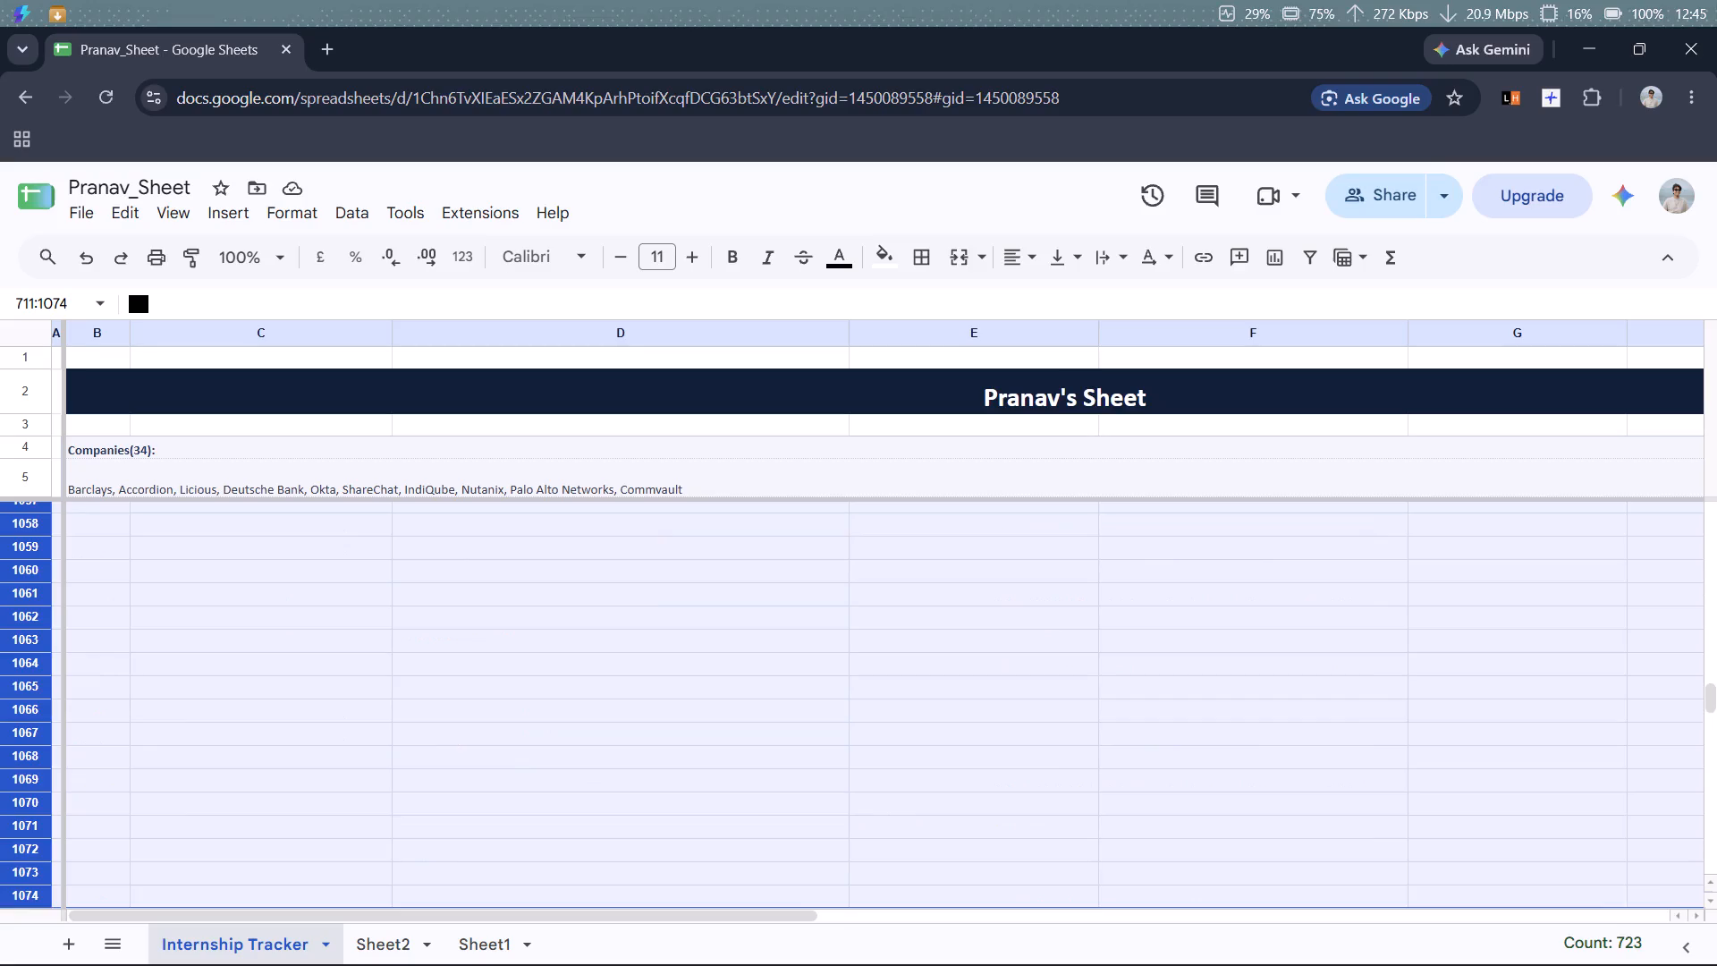
{"action": "key", "text": "shift+Up"}
{"action": "key", "text": "shift+Up"}
{"action": "key", "text": "shift+Up"}
{"action": "key", "text": "shift+Up"}
{"action": "key", "text": "shift+Up"}
{"action": "key", "text": "shift+Up"}
{"action": "key", "text": "shift+Up"}
{"action": "key", "text": "shift+Up"}
{"action": "key", "text": "shift+Up"}
{"action": "key", "text": "shift+Up"}
{"action": "key", "text": "shift+Up"}
{"action": "key", "text": "shift+Up"}
{"action": "key", "text": "shift+Up"}
{"action": "key", "text": "shift+Up"}
{"action": "key", "text": "shift+Up"}
{"action": "key", "text": "shift+Up"}
{"action": "key", "text": "shift+Up"}
{"action": "key", "text": "shift+Up"}
{"action": "key", "text": "shift+Up"}
{"action": "key", "text": "shift+Up"}
{"action": "key", "text": "shift+Down"}
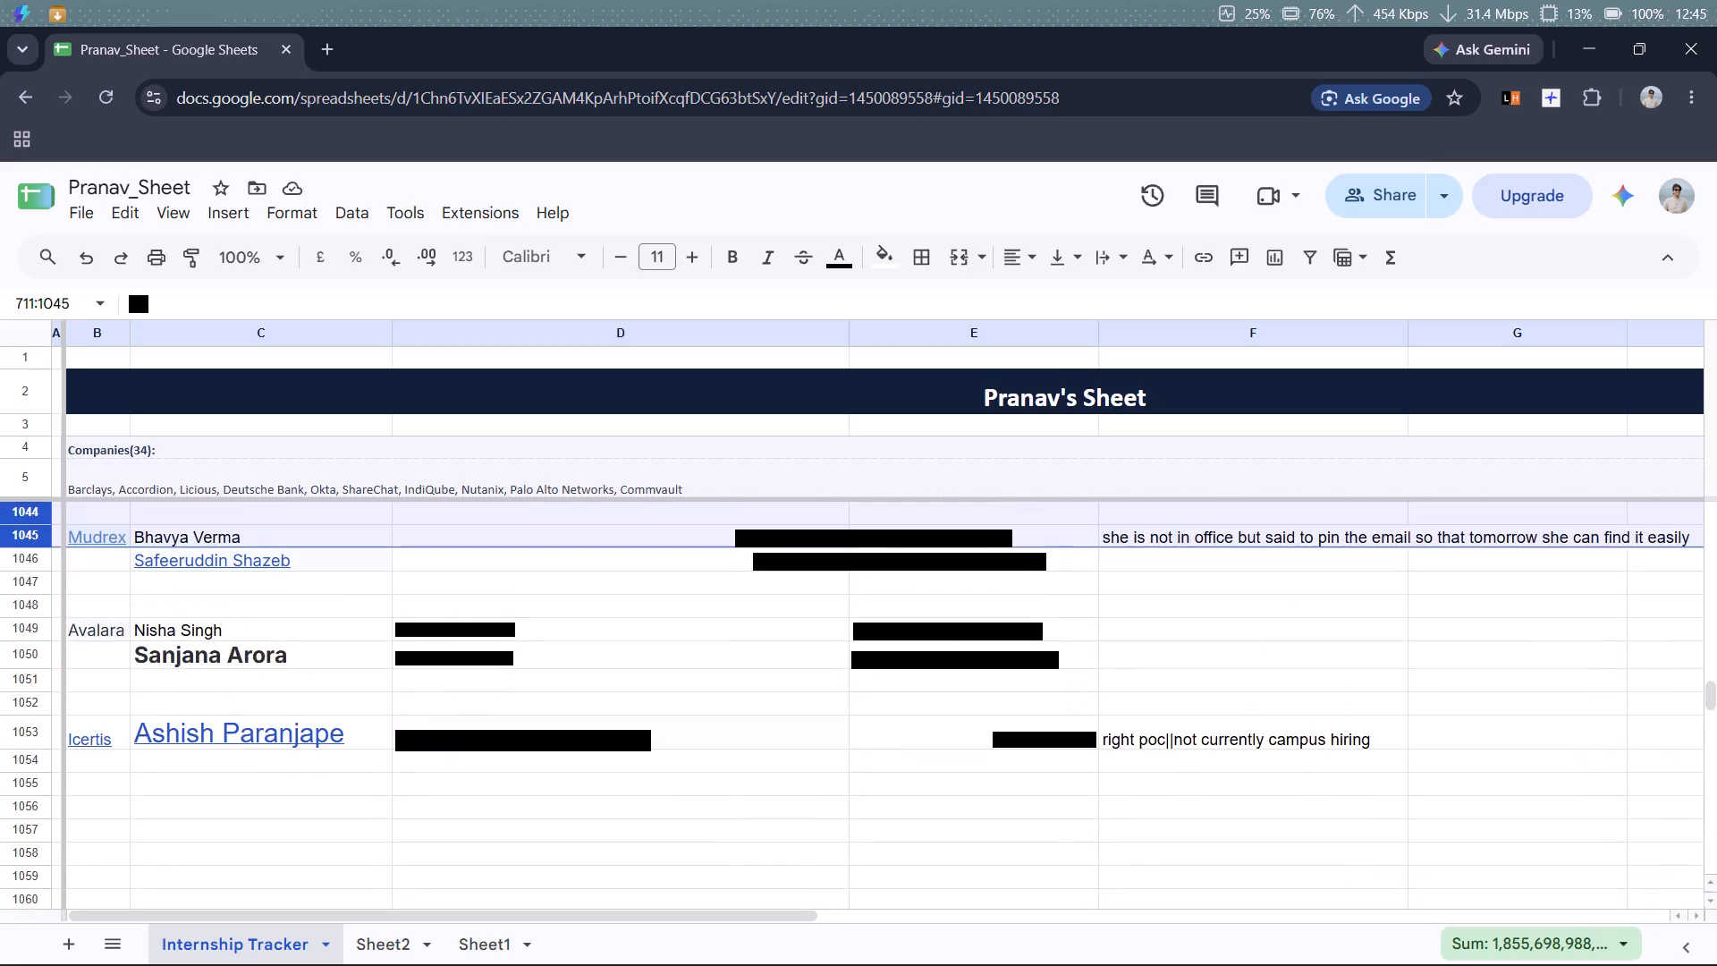
{"action": "key", "text": "shift+Down"}
{"action": "key", "text": "shift+Down"}
{"action": "key", "text": "shift+Down"}
{"action": "key", "text": "shift+Down"}
{"action": "key", "text": "shift+Down"}
{"action": "key", "text": "shift+Down"}
{"action": "key", "text": "shift+Down"}
{"action": "key", "text": "shift+Down"}
{"action": "key", "text": "shift+Down"}
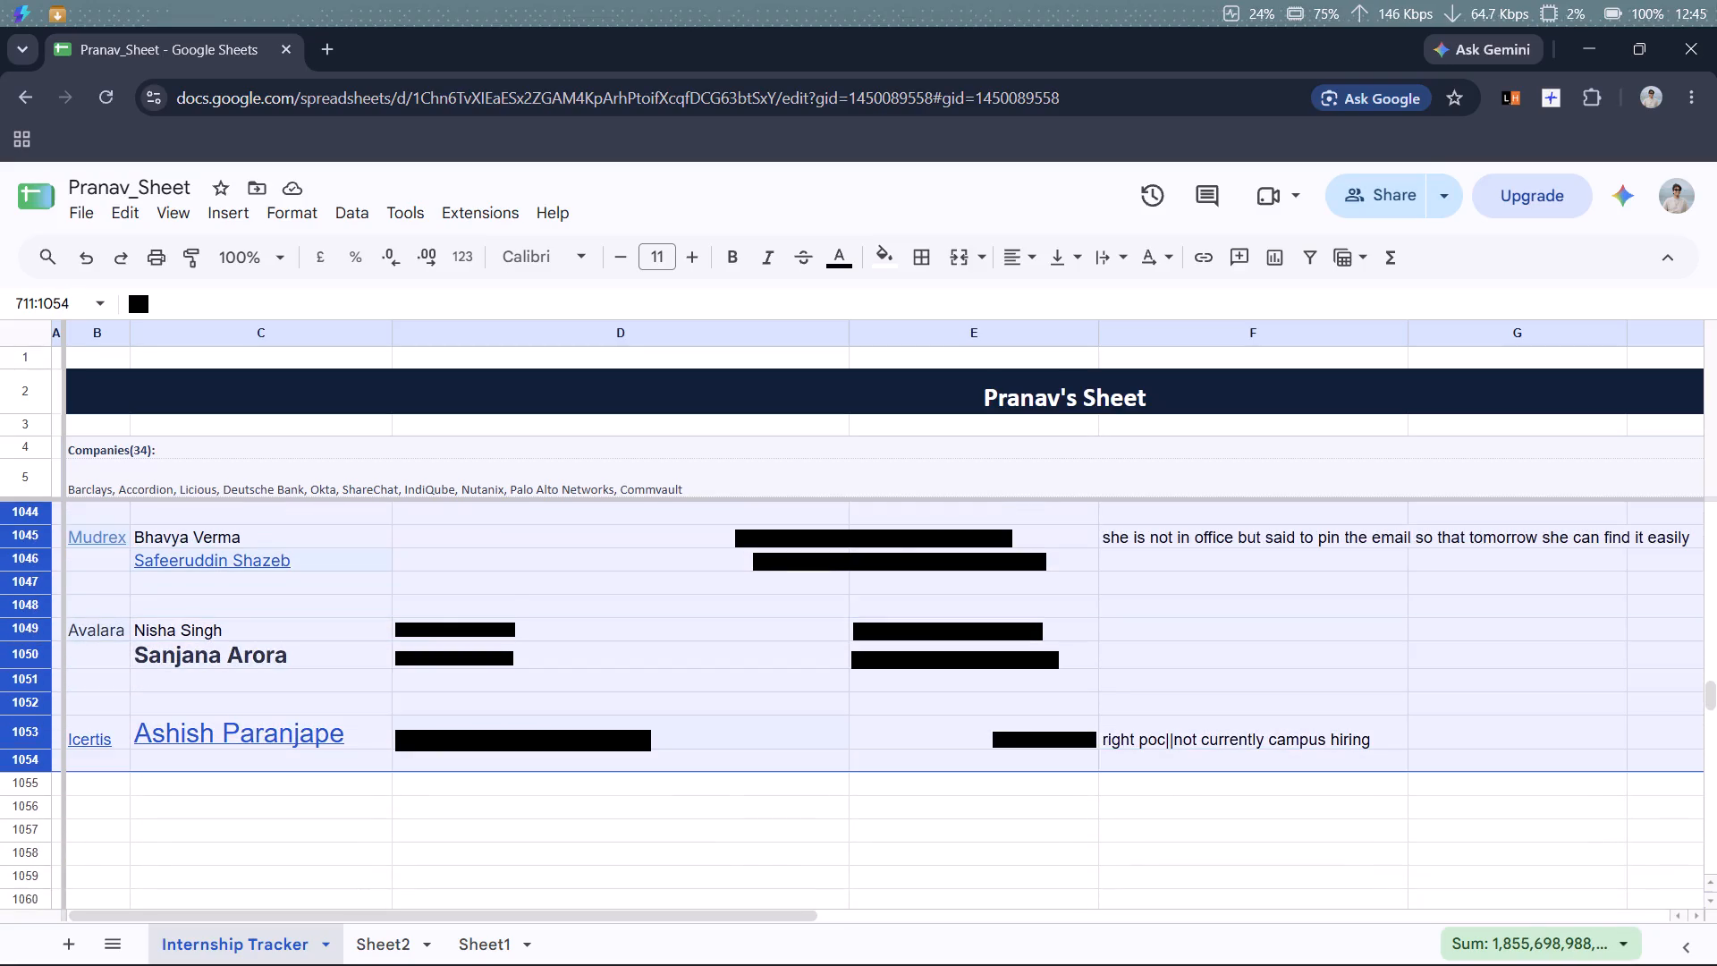
{"action": "key", "text": "ctrl+x"}
{"action": "key", "text": "Down"}
{"action": "key", "text": "Down"}
{"action": "key", "text": "Down"}
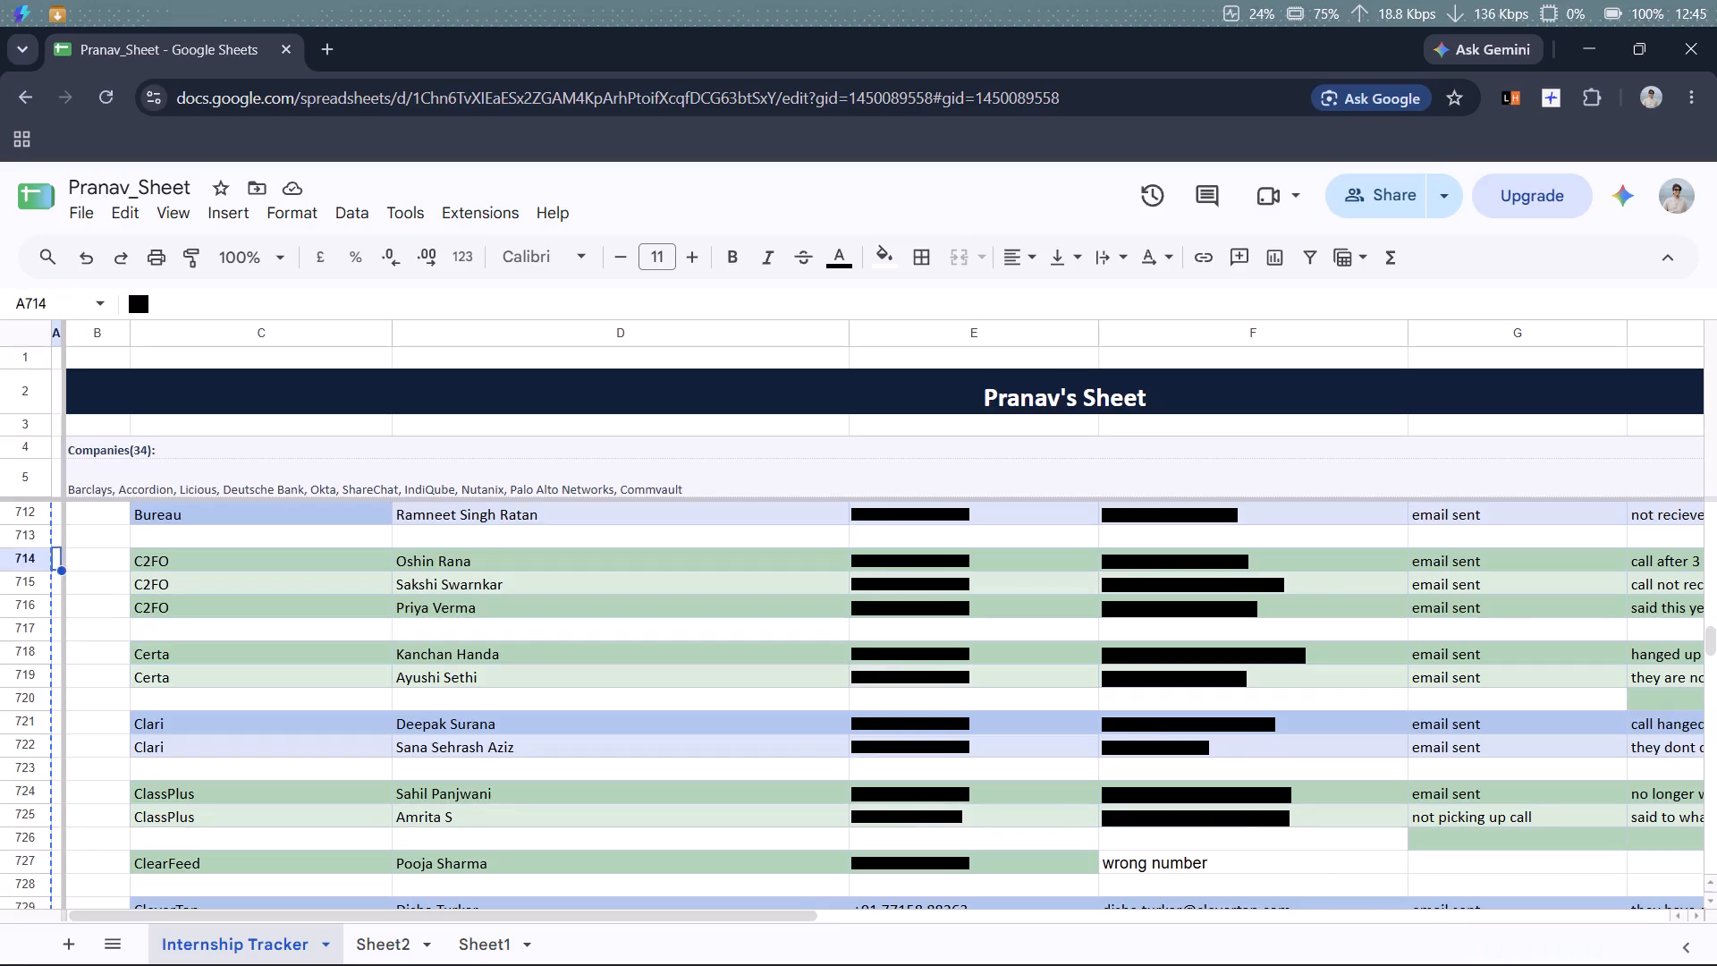
{"action": "key", "text": "Down"}
{"action": "key", "text": "Down"}
{"action": "key", "text": "Down"}
{"action": "key", "text": "Down"}
{"action": "key", "text": "Down"}
{"action": "key", "text": "Down"}
{"action": "key", "text": "Down"}
{"action": "key", "text": "Down"}
{"action": "key", "text": "Down"}
{"action": "key", "text": "Down"}
{"action": "key", "text": "Down"}
{"action": "key", "text": "Down"}
{"action": "key", "text": "Down"}
{"action": "key", "text": "Down"}
{"action": "key", "text": "Down"}
{"action": "key", "text": "Down"}
{"action": "key", "text": "Down"}
{"action": "key", "text": "Down"}
{"action": "key", "text": "Down"}
{"action": "key", "text": "Down"}
{"action": "key", "text": "Down"}
{"action": "key", "text": "Down"}
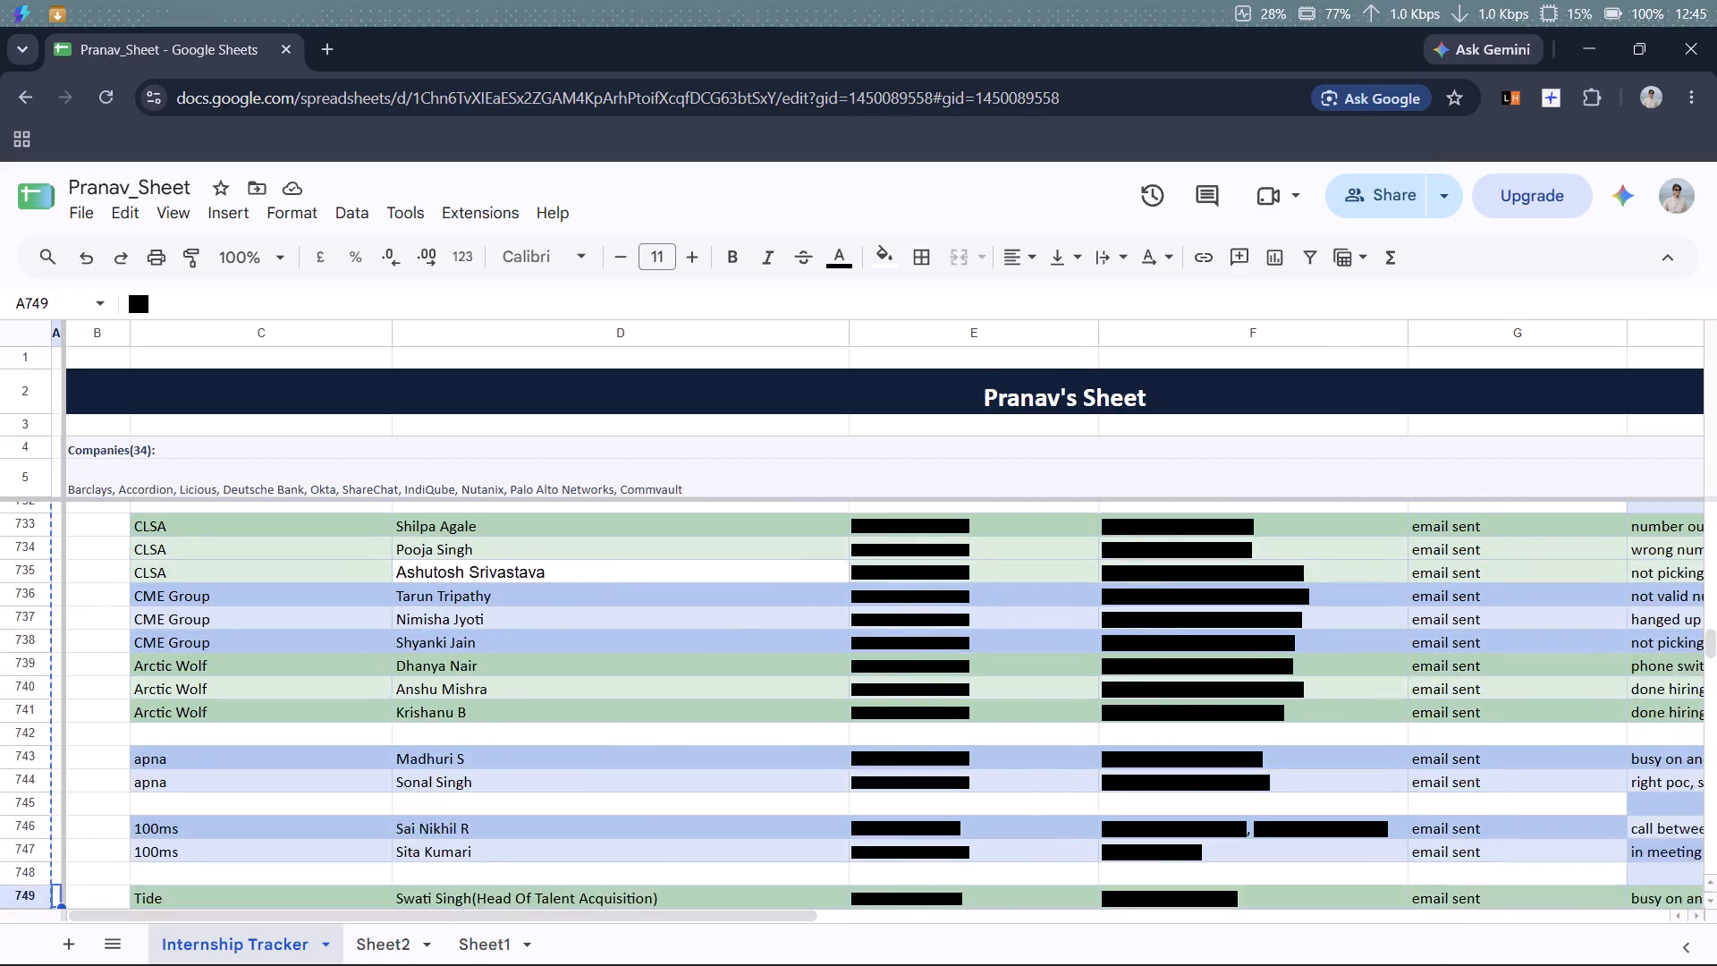
{"action": "key", "text": "ctrl+v"}
Look through the tracker's company contact rows for further contacts to gather below the two C1X contacts.
{"action": "scroll", "coordinate": [257, 720], "scroll_direction": "up", "scroll_amount": 4}
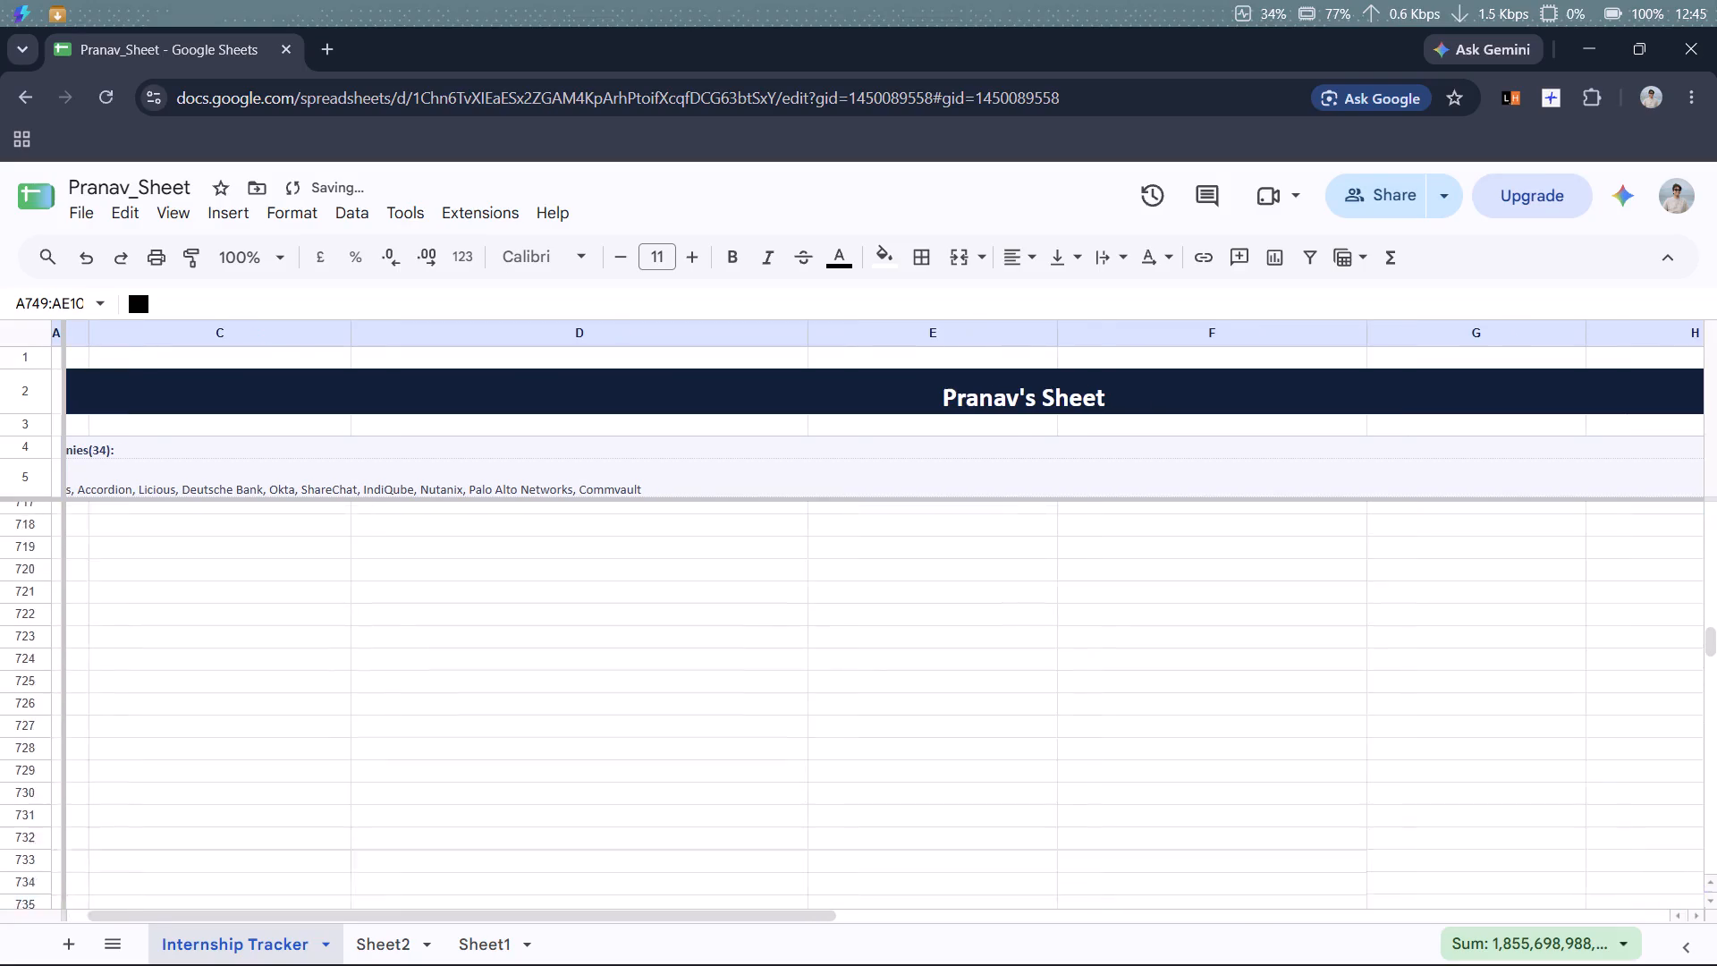
{"action": "scroll", "coordinate": [257, 720], "scroll_direction": "up", "scroll_amount": 3}
{"action": "scroll", "coordinate": [257, 720], "scroll_direction": "down", "scroll_amount": 3}
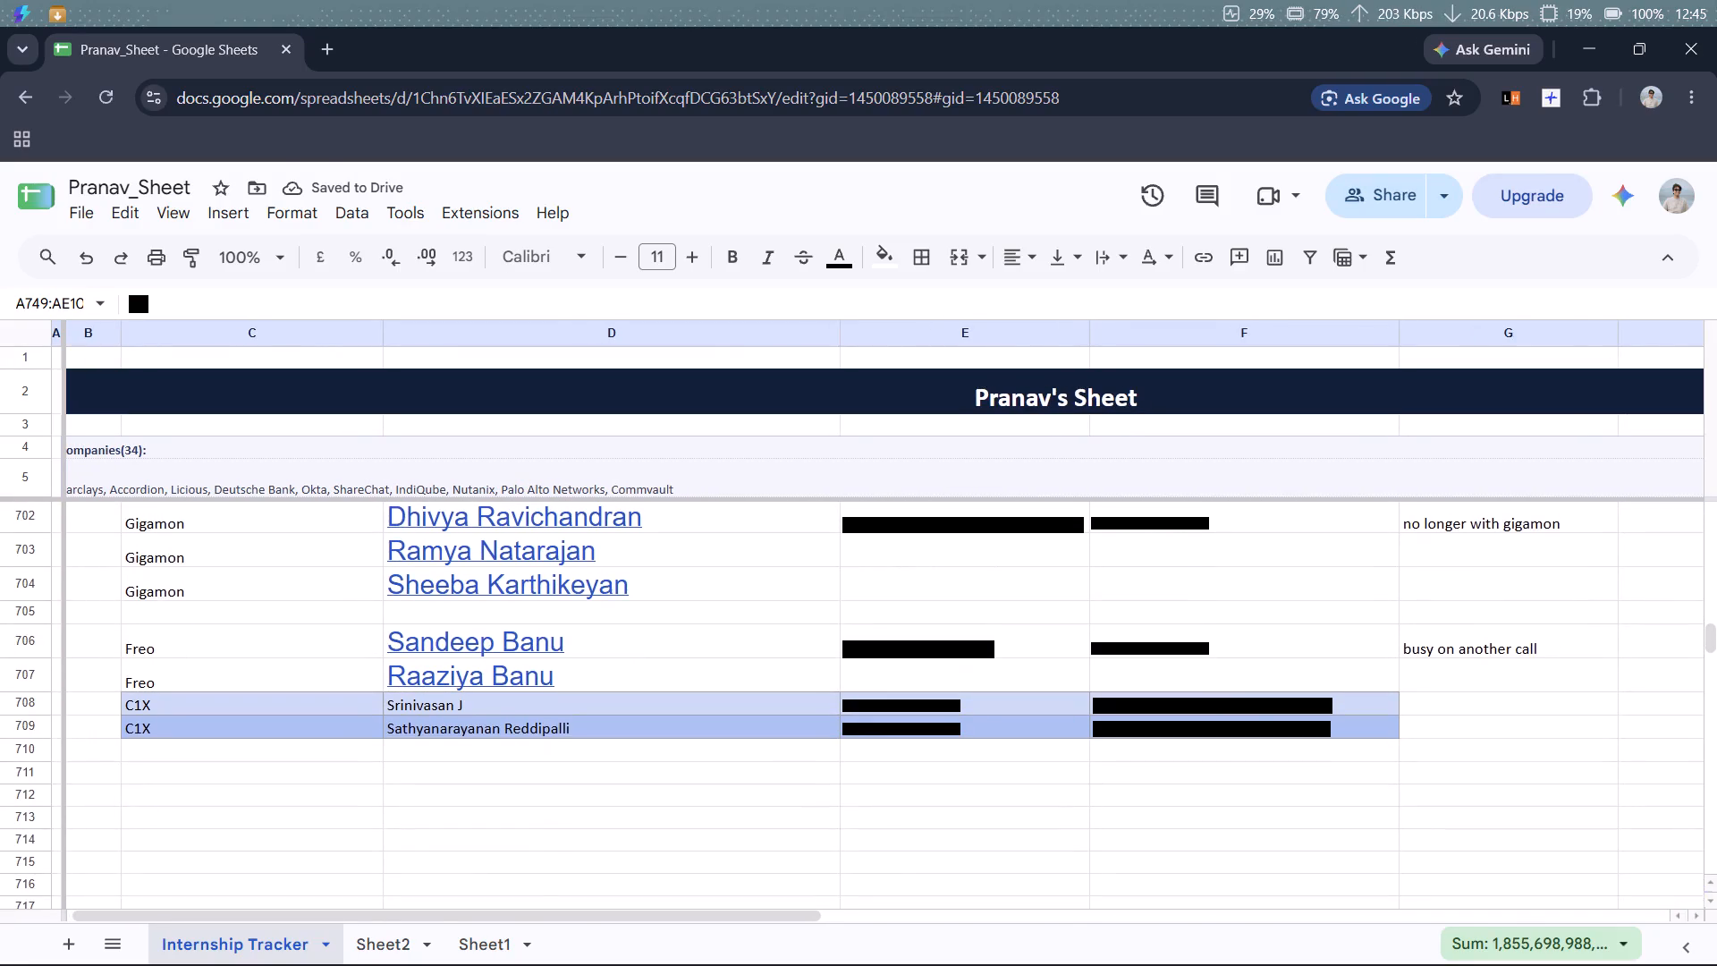
{"action": "left_click", "coordinate": [282, 786]}
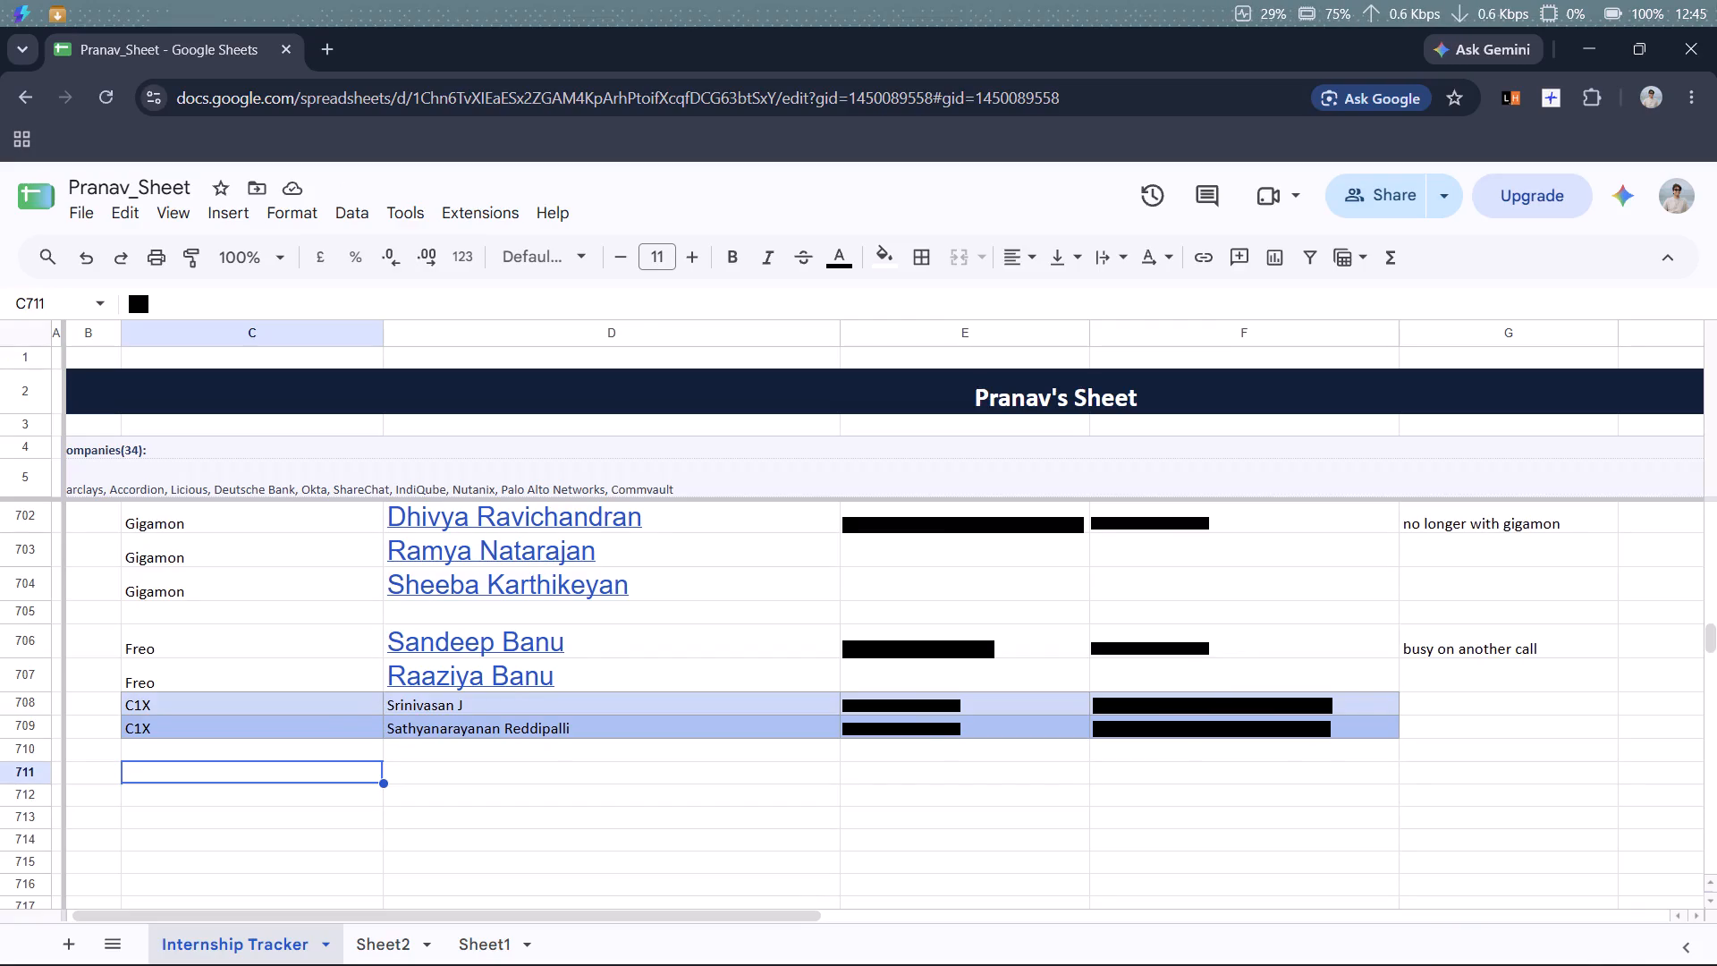
{"action": "scroll", "coordinate": [436, 724], "scroll_direction": "up", "scroll_amount": 7}
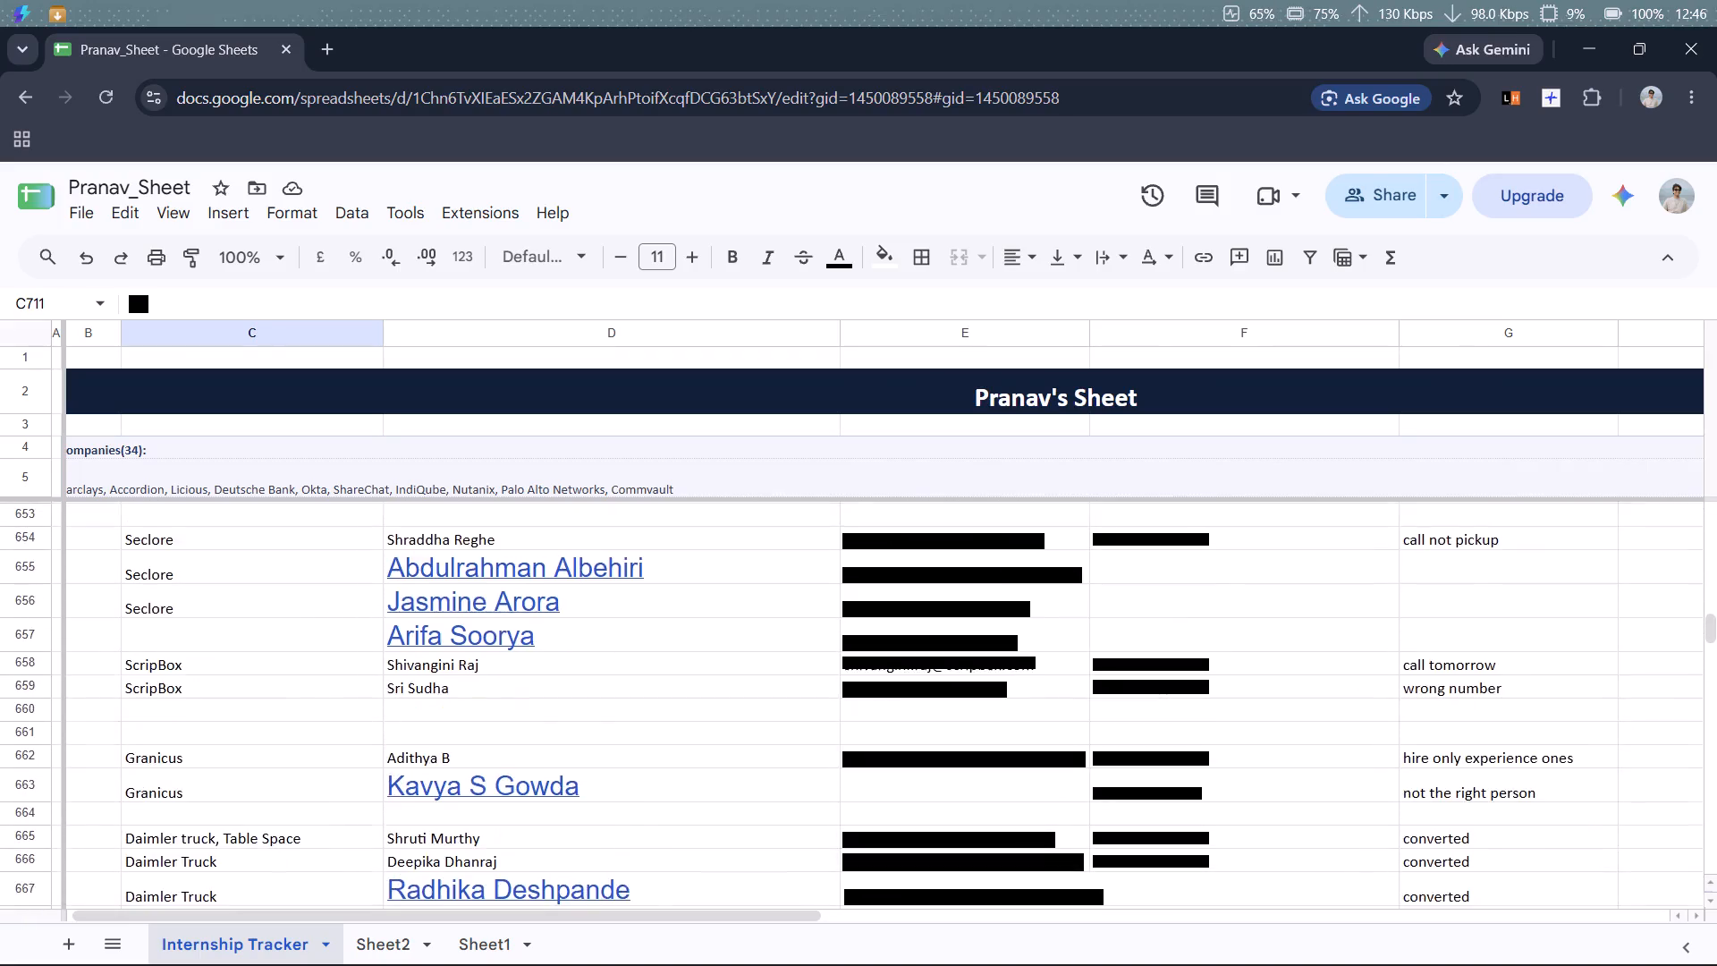
{"action": "scroll", "coordinate": [436, 724], "scroll_direction": "up", "scroll_amount": 9}
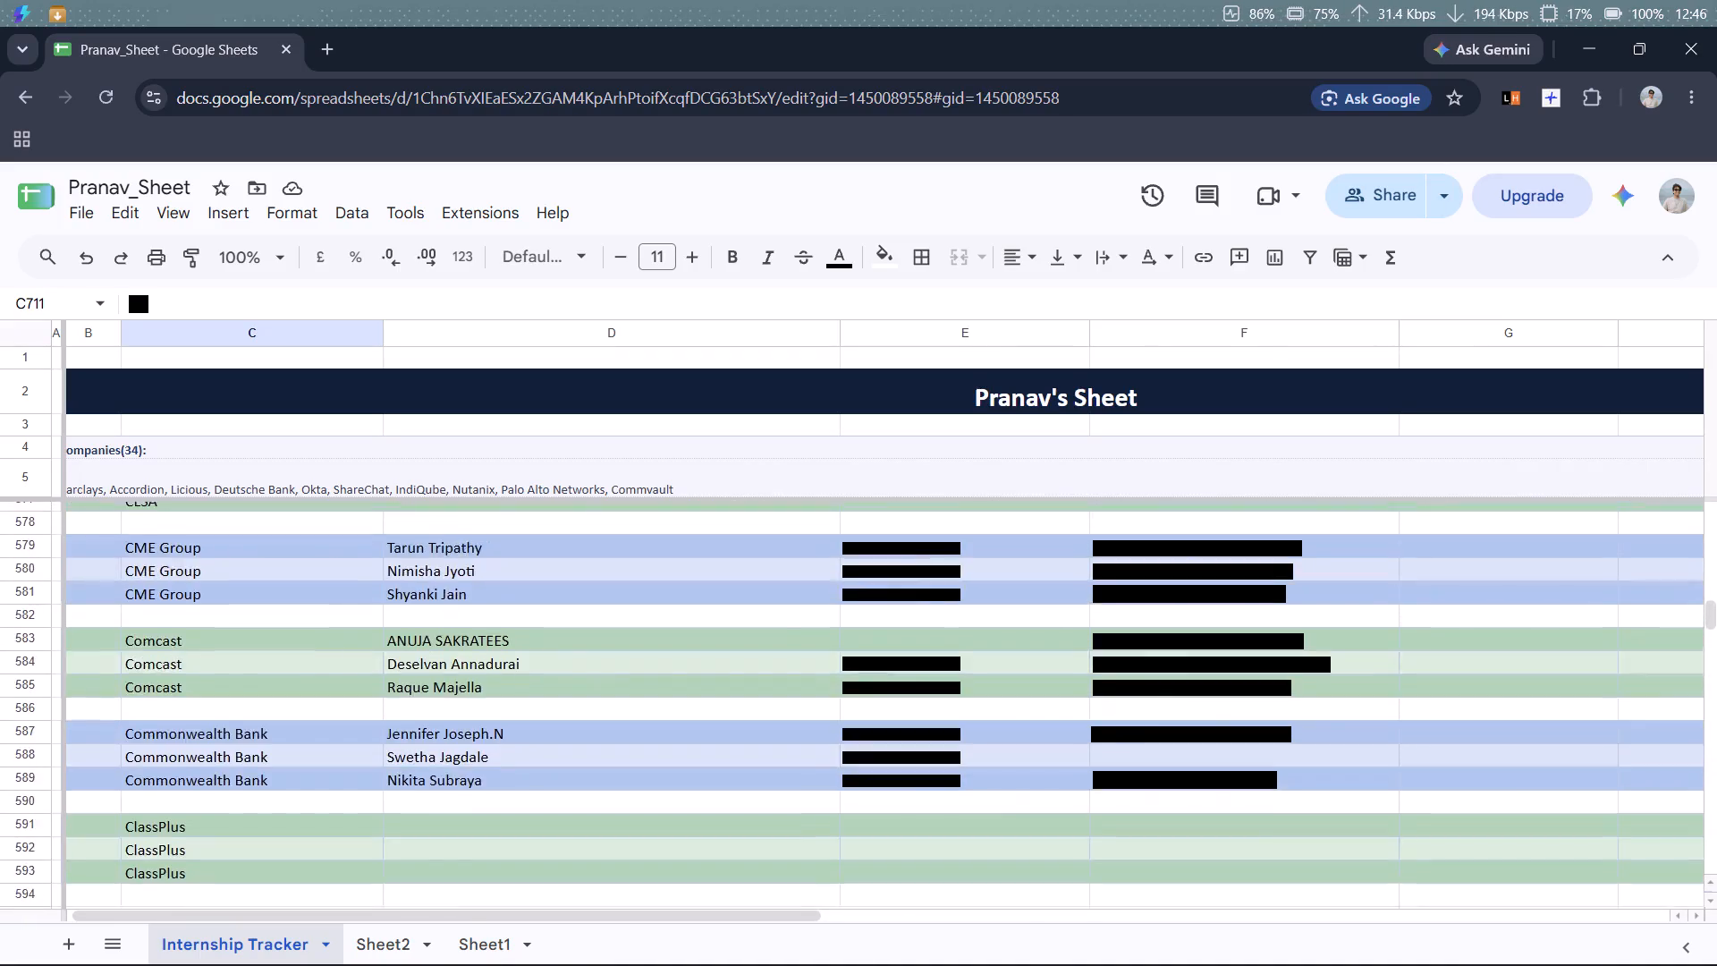
{"action": "scroll", "coordinate": [436, 724], "scroll_direction": "up", "scroll_amount": 8}
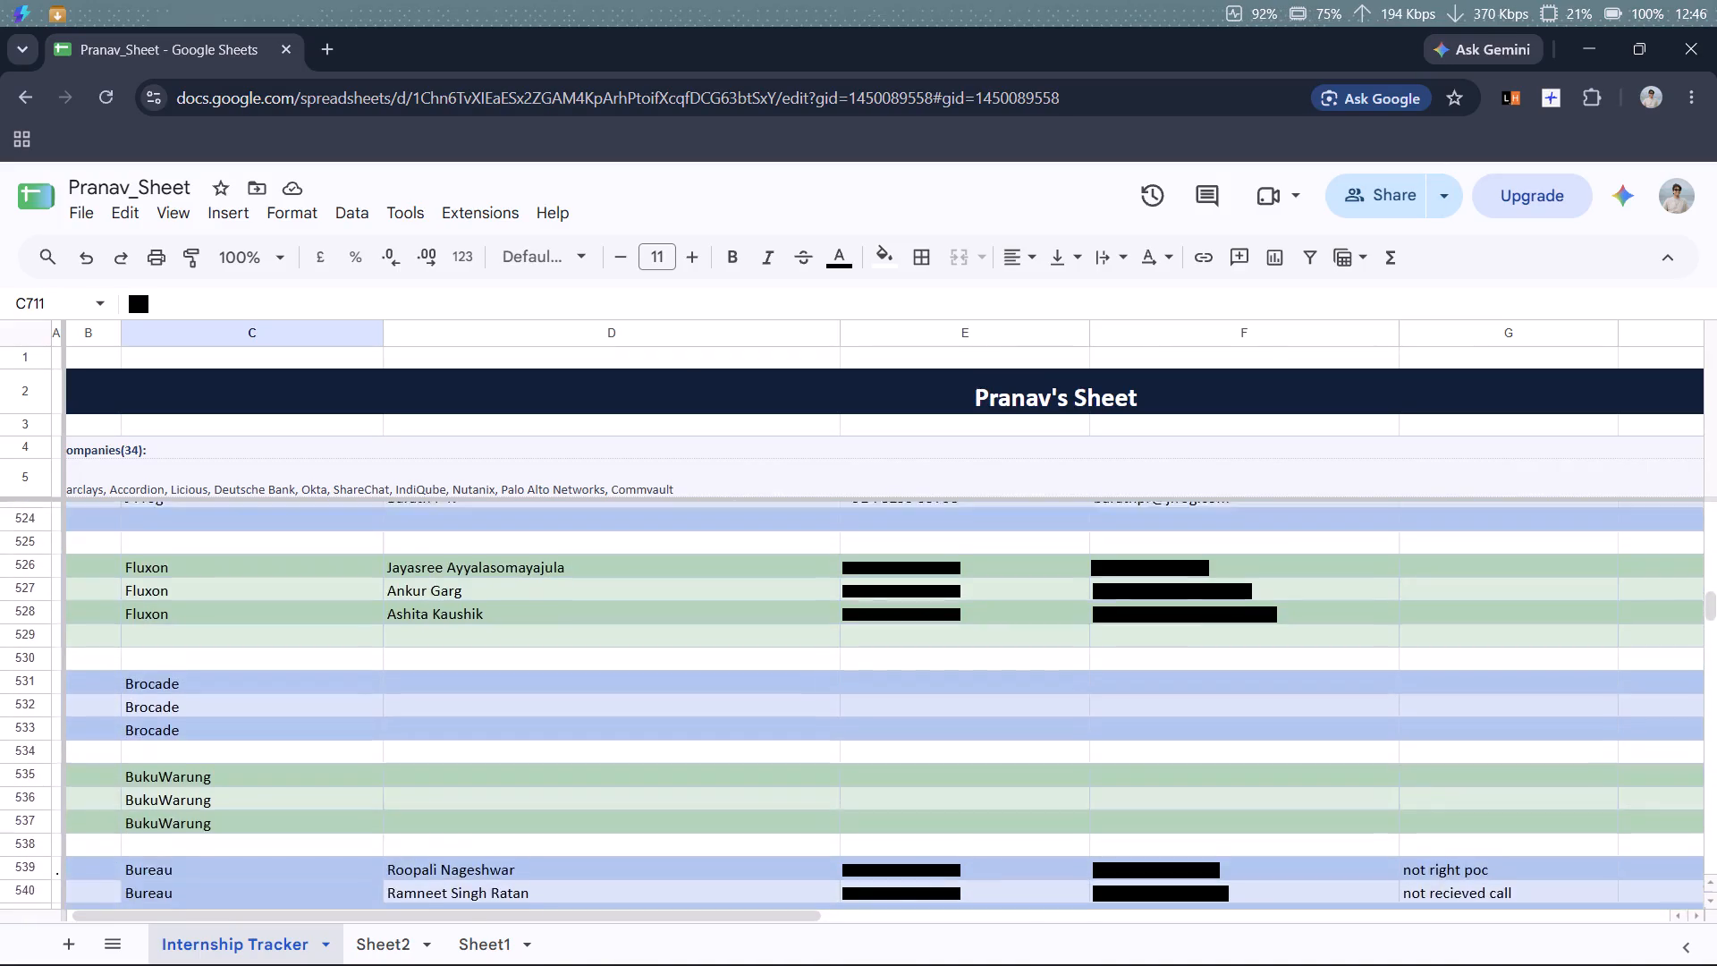
{"action": "scroll", "coordinate": [436, 724], "scroll_direction": "up", "scroll_amount": 8}
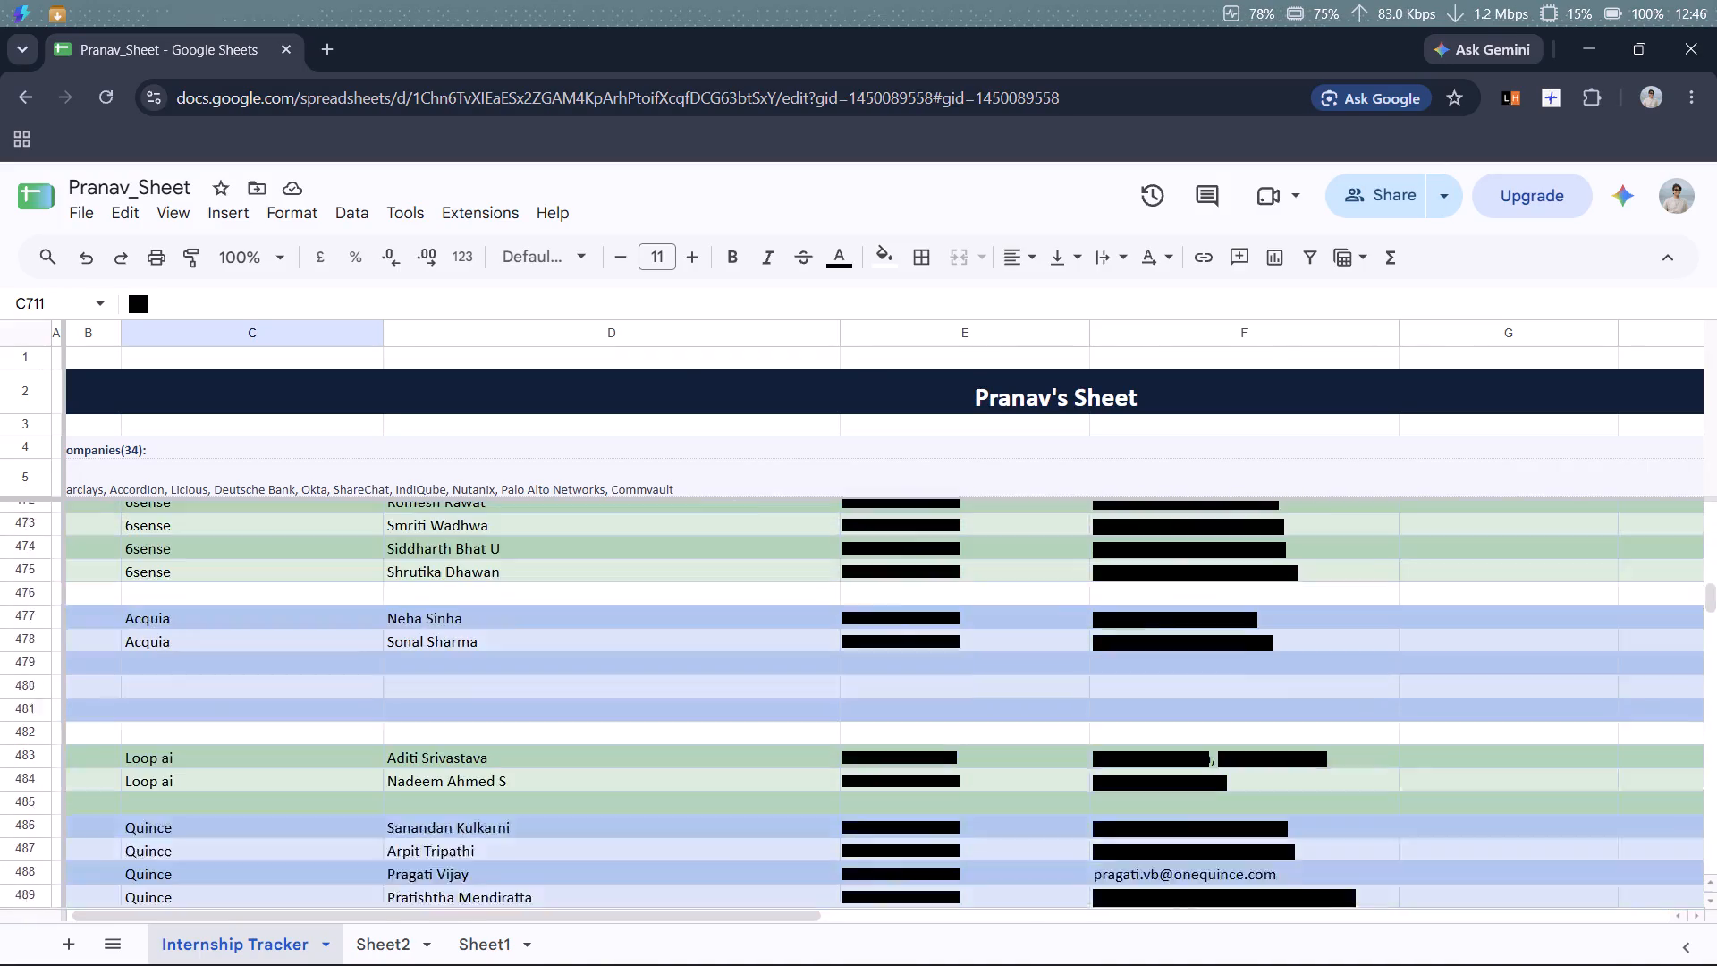
{"action": "scroll", "coordinate": [436, 724], "scroll_direction": "up", "scroll_amount": 7}
{"action": "scroll", "coordinate": [436, 724], "scroll_direction": "down", "scroll_amount": 2}
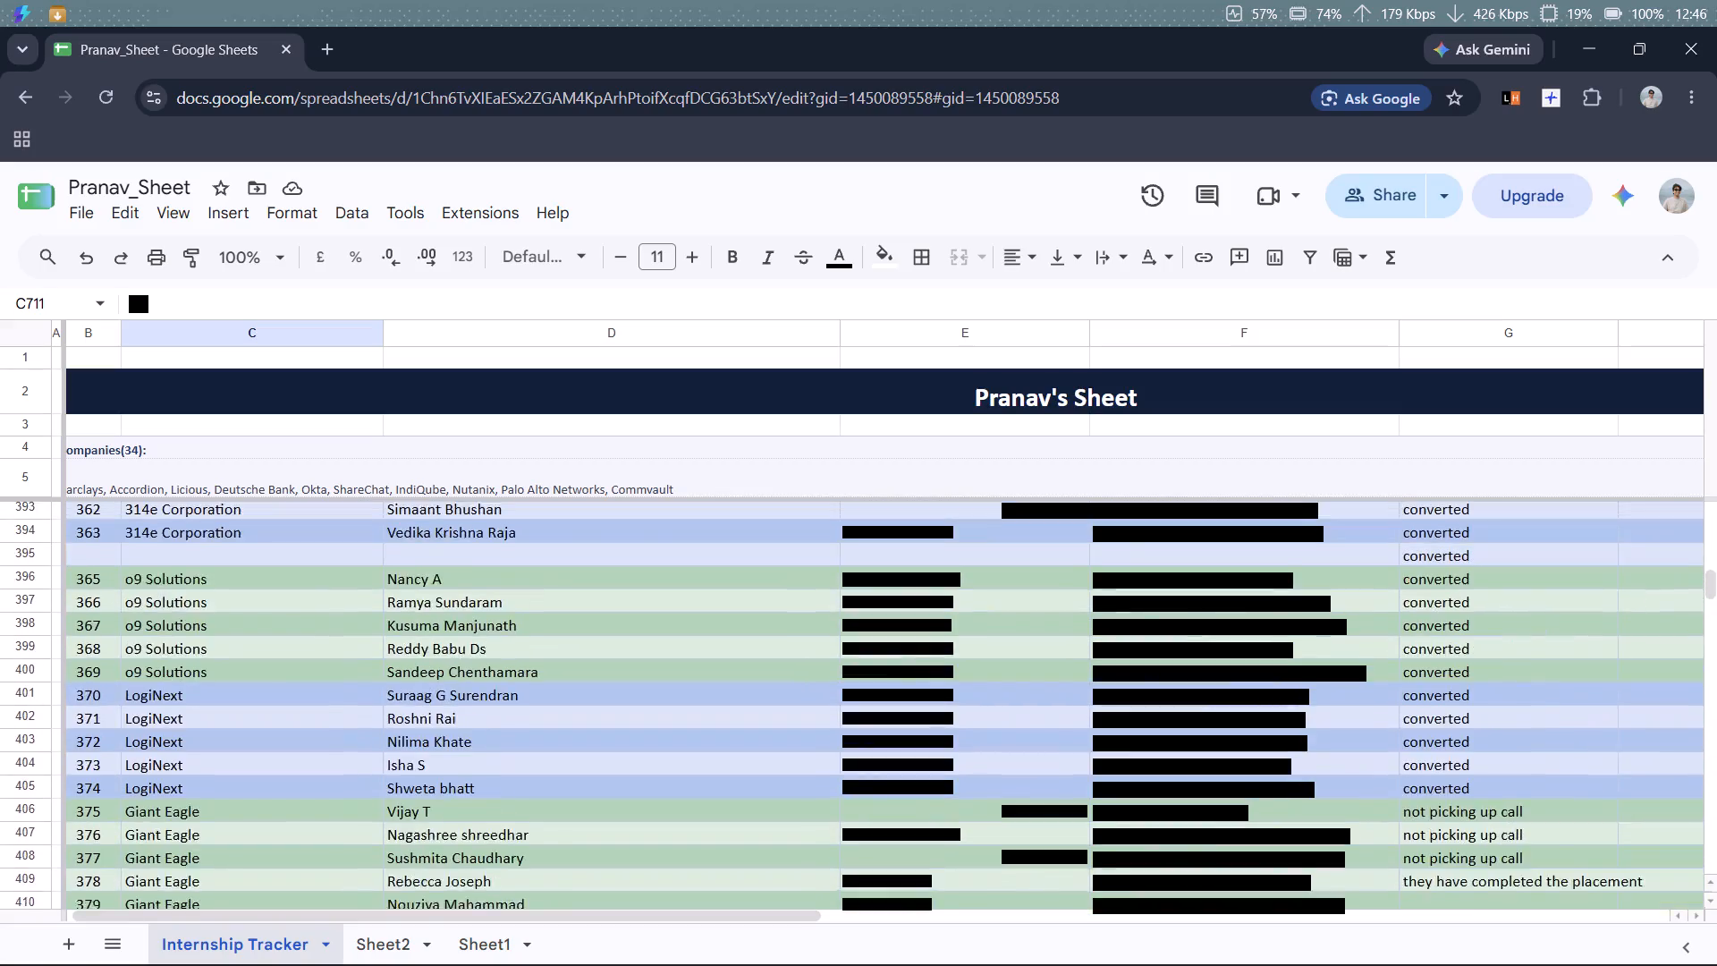
{"action": "scroll", "coordinate": [436, 724], "scroll_direction": "down", "scroll_amount": 12}
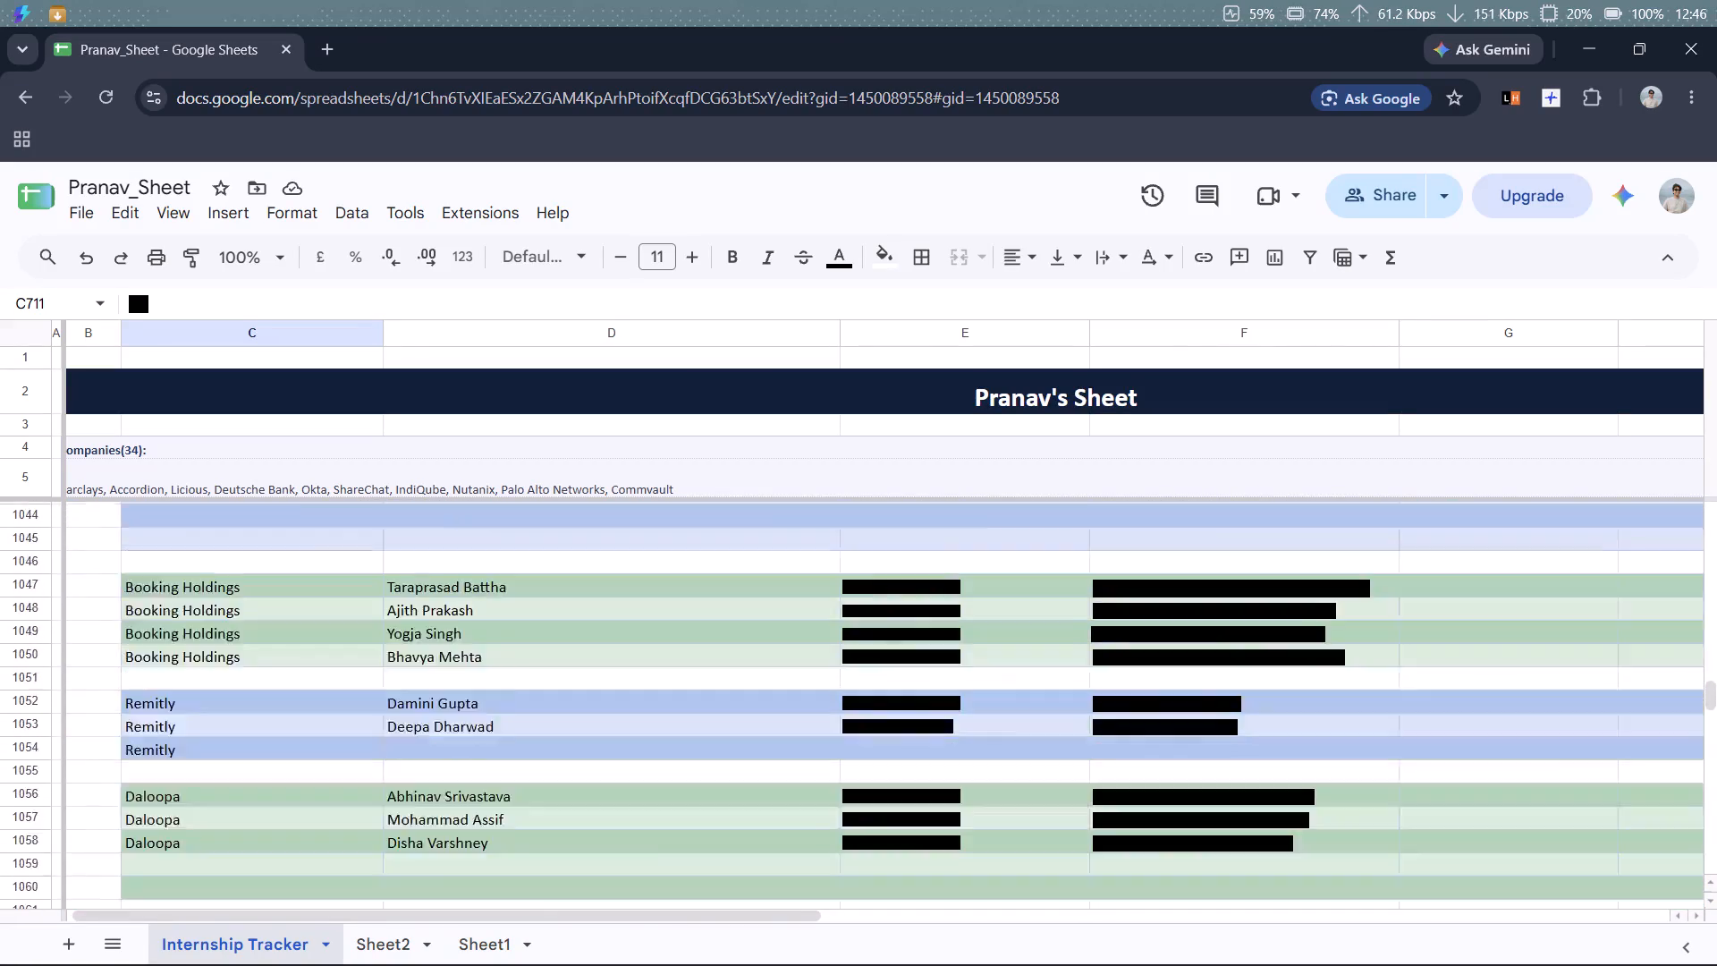
{"action": "scroll", "coordinate": [436, 724], "scroll_direction": "down", "scroll_amount": 3}
{"action": "scroll", "coordinate": [436, 724], "scroll_direction": "up", "scroll_amount": 3}
{"action": "scroll", "coordinate": [436, 724], "scroll_direction": "down", "scroll_amount": 1}
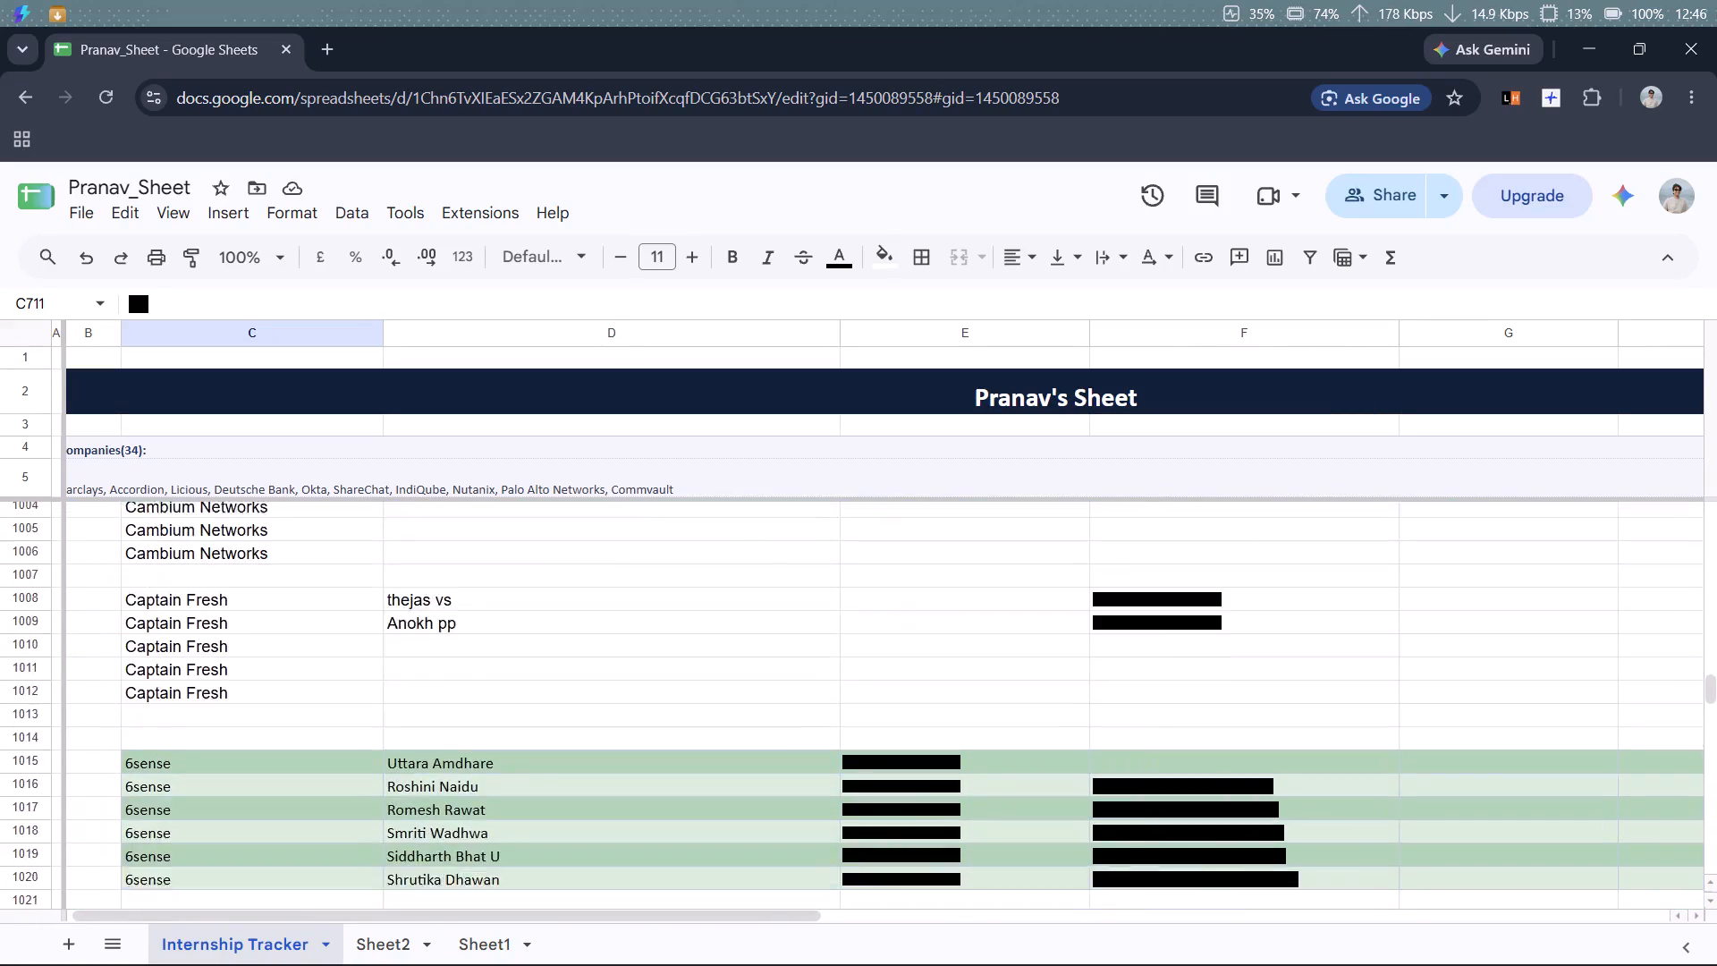
{"action": "scroll", "coordinate": [436, 724], "scroll_direction": "down", "scroll_amount": 5}
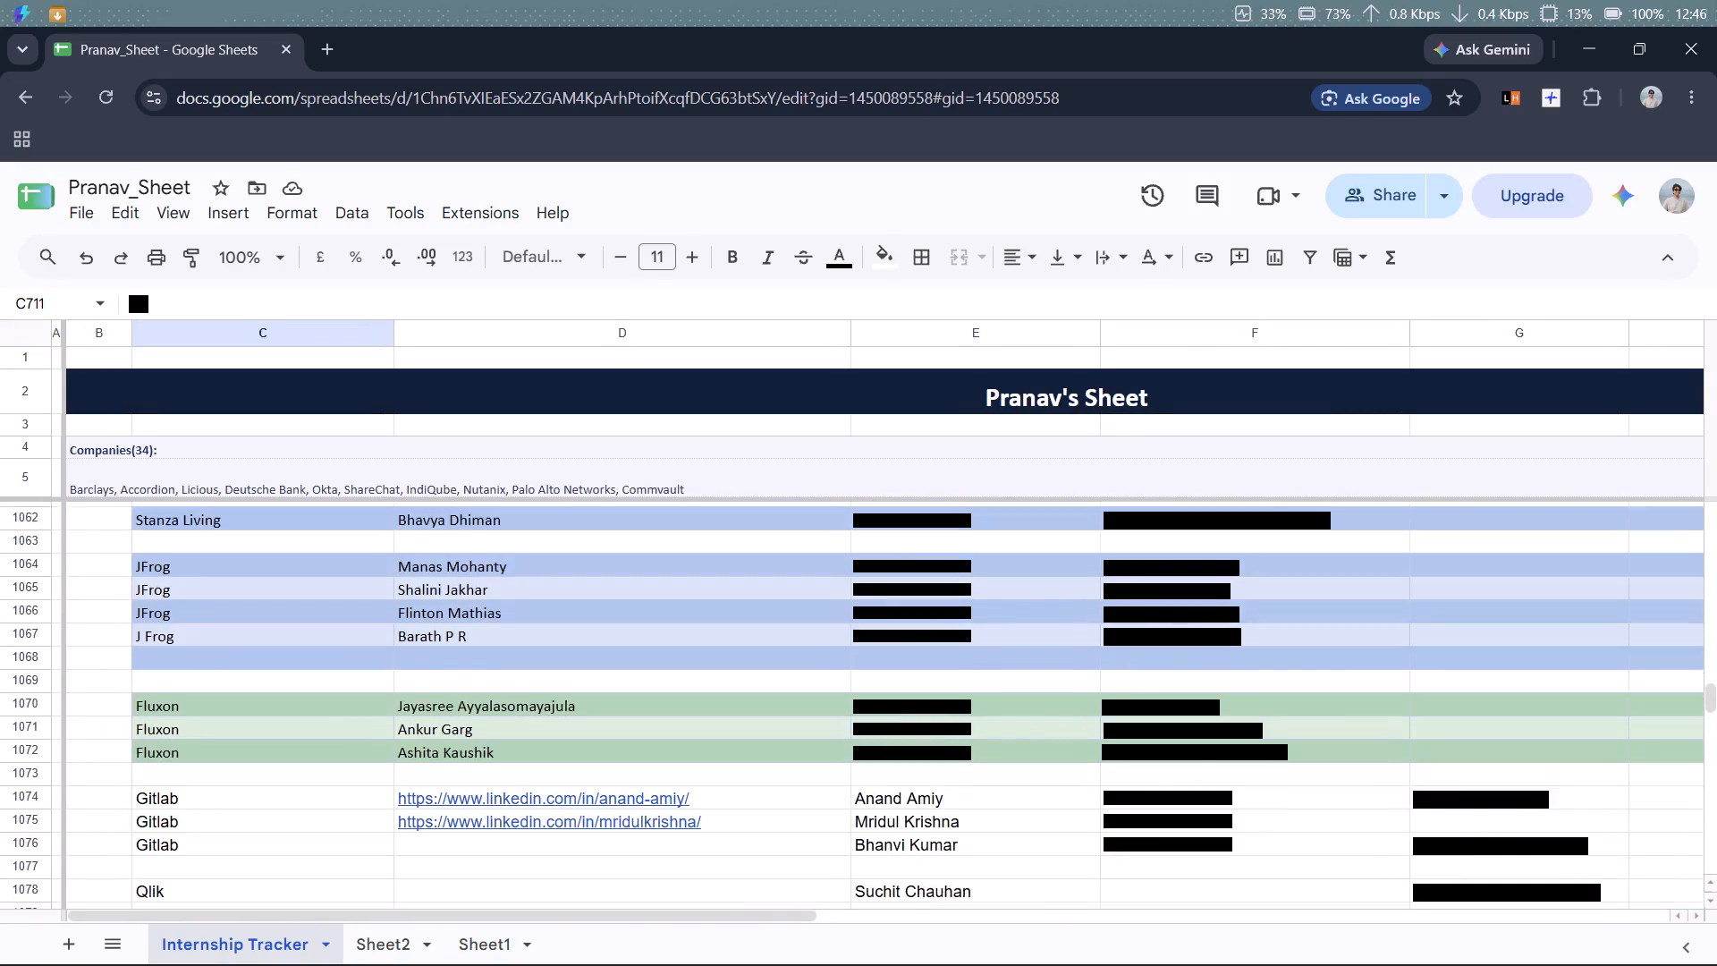
{"action": "scroll", "coordinate": [436, 724], "scroll_direction": "down", "scroll_amount": 3}
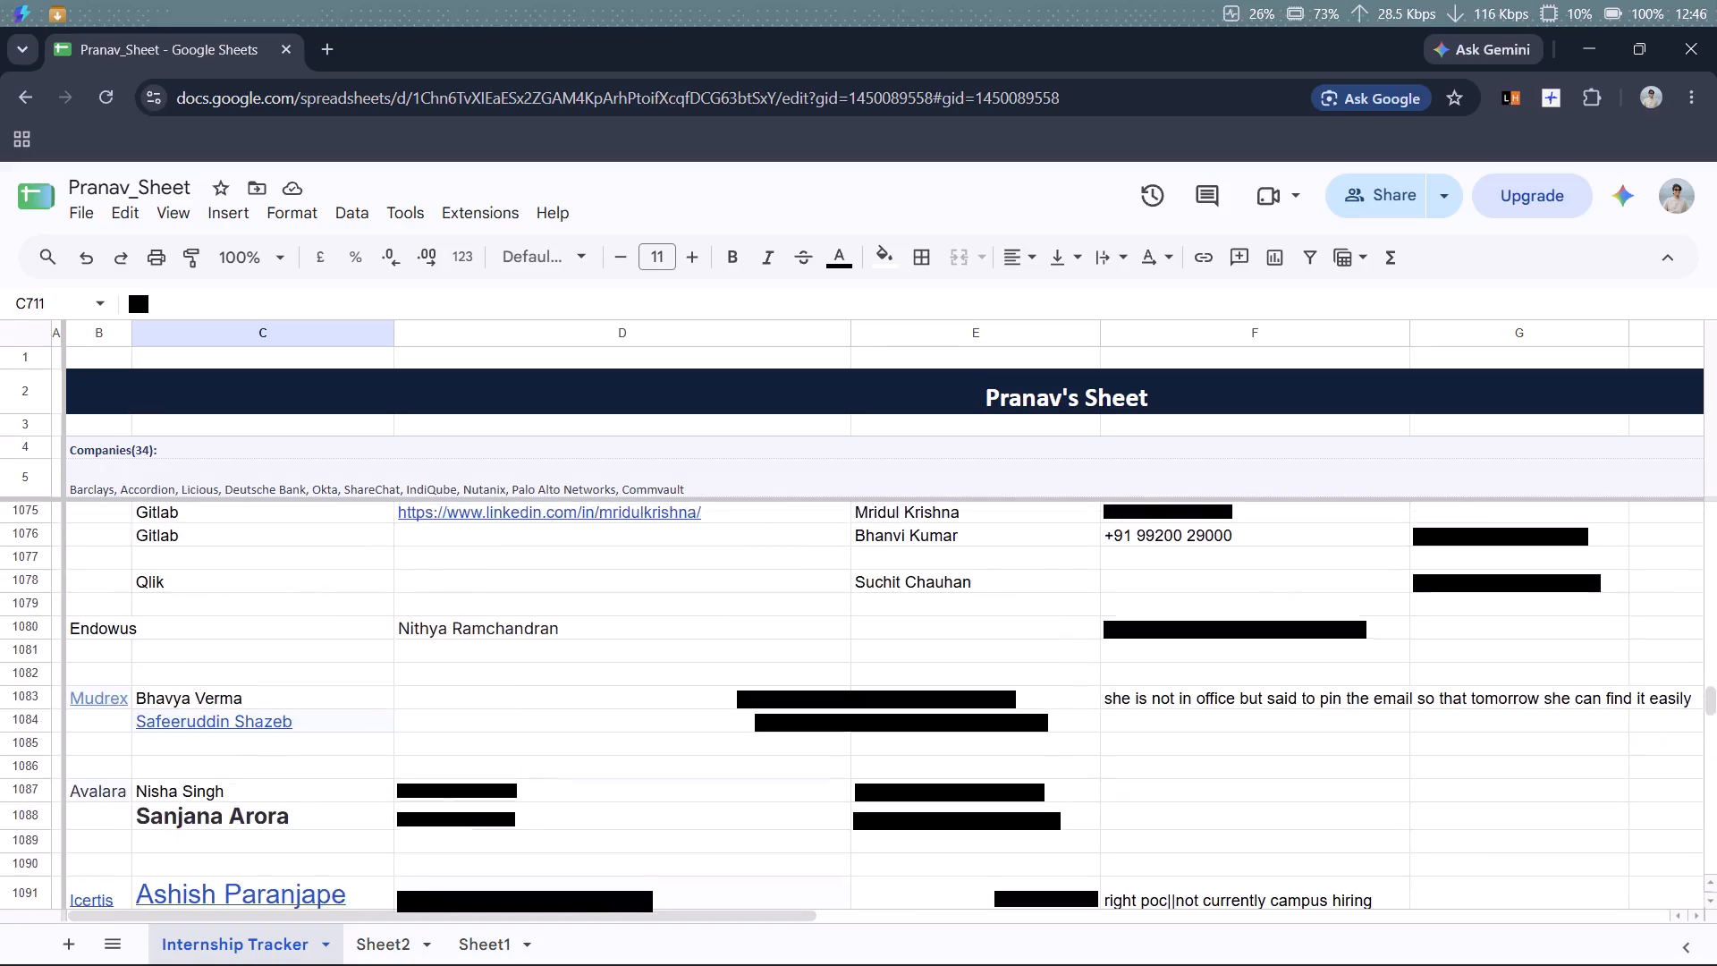
{"action": "scroll", "coordinate": [436, 724], "scroll_direction": "up", "scroll_amount": 5}
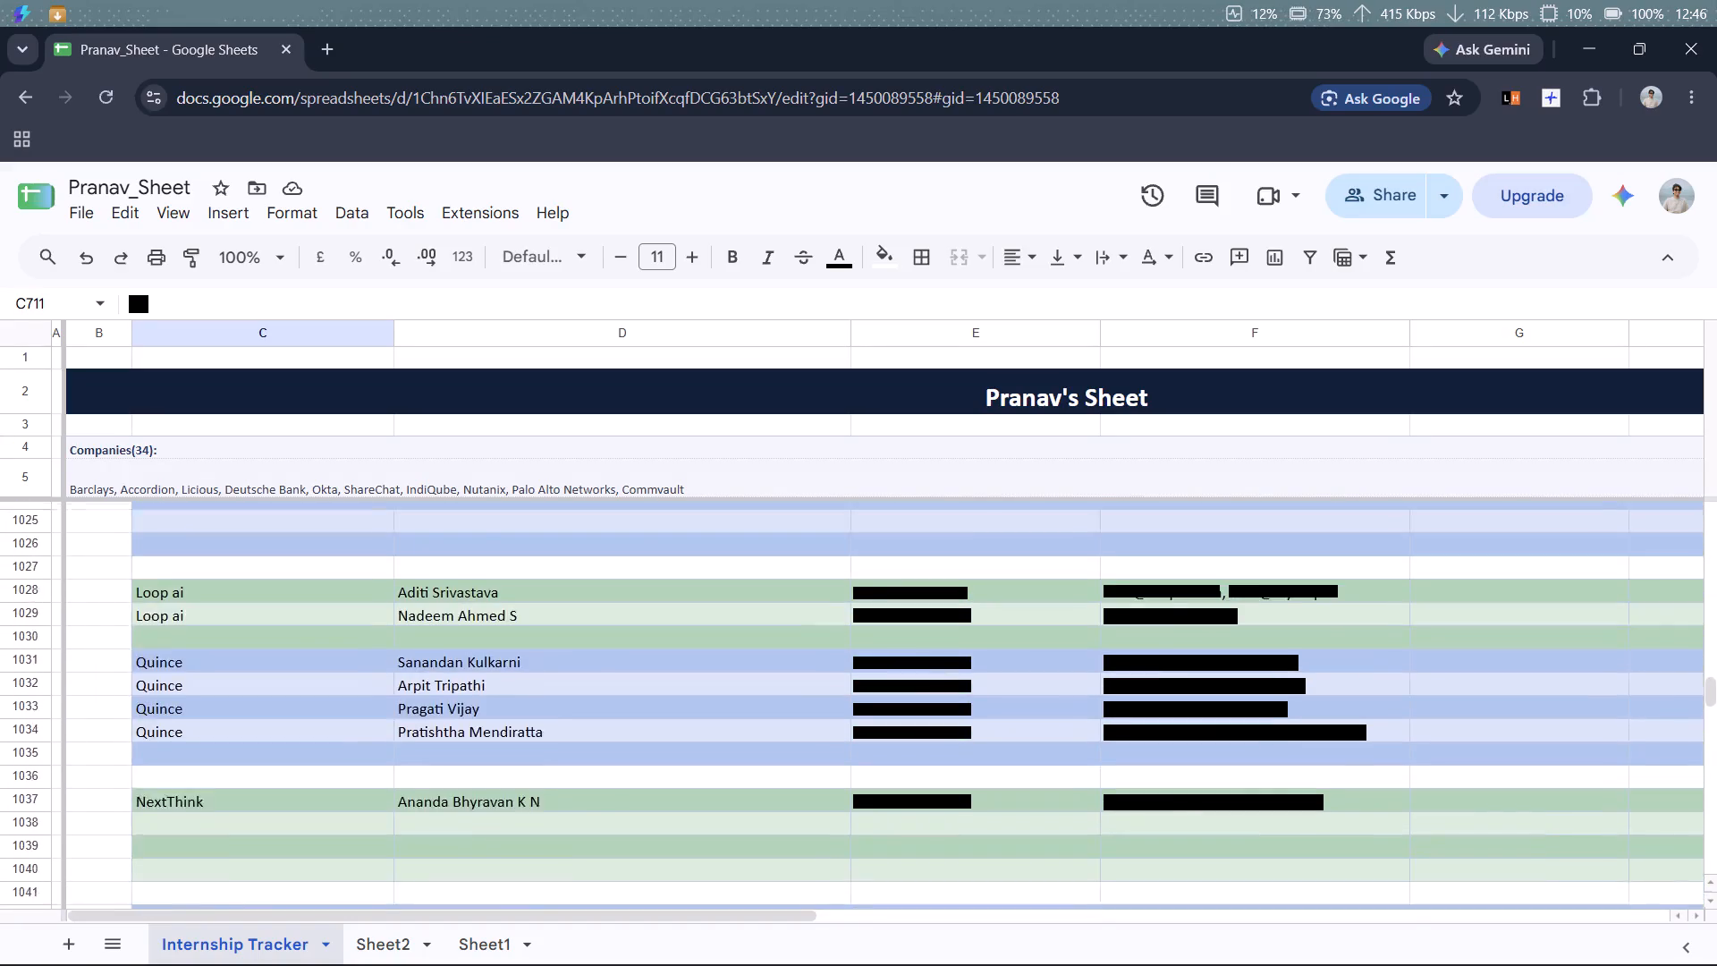
{"action": "scroll", "coordinate": [436, 724], "scroll_direction": "up", "scroll_amount": 6}
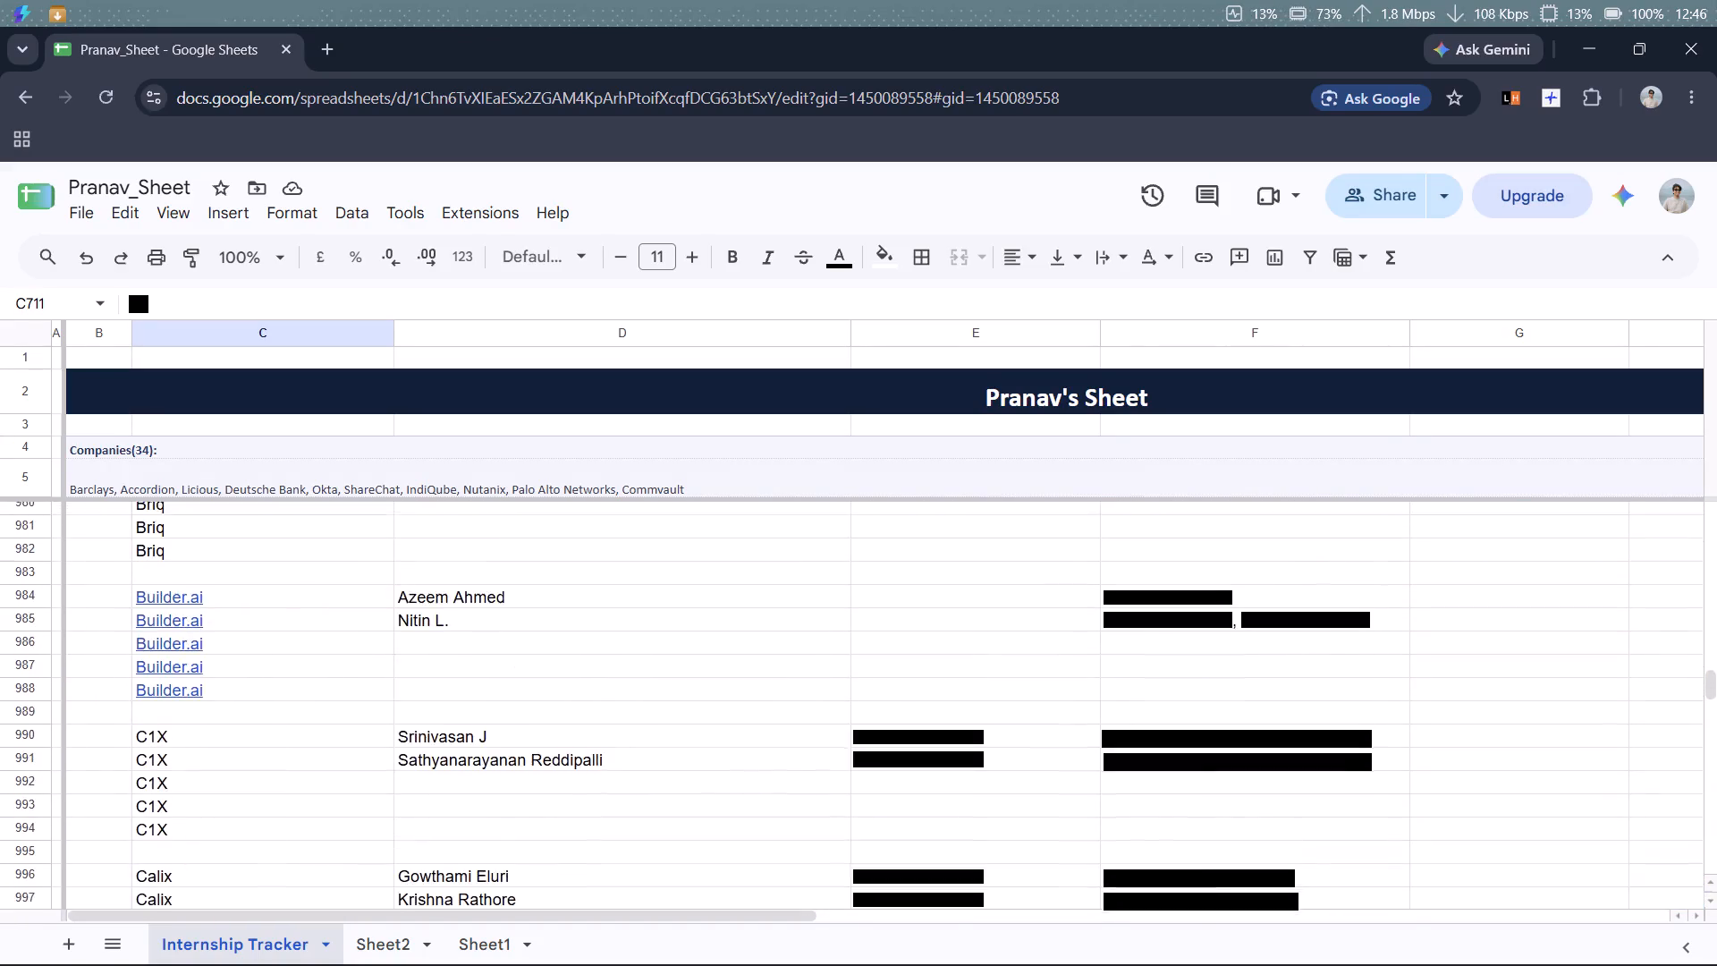
{"action": "scroll", "coordinate": [436, 724], "scroll_direction": "up", "scroll_amount": 6}
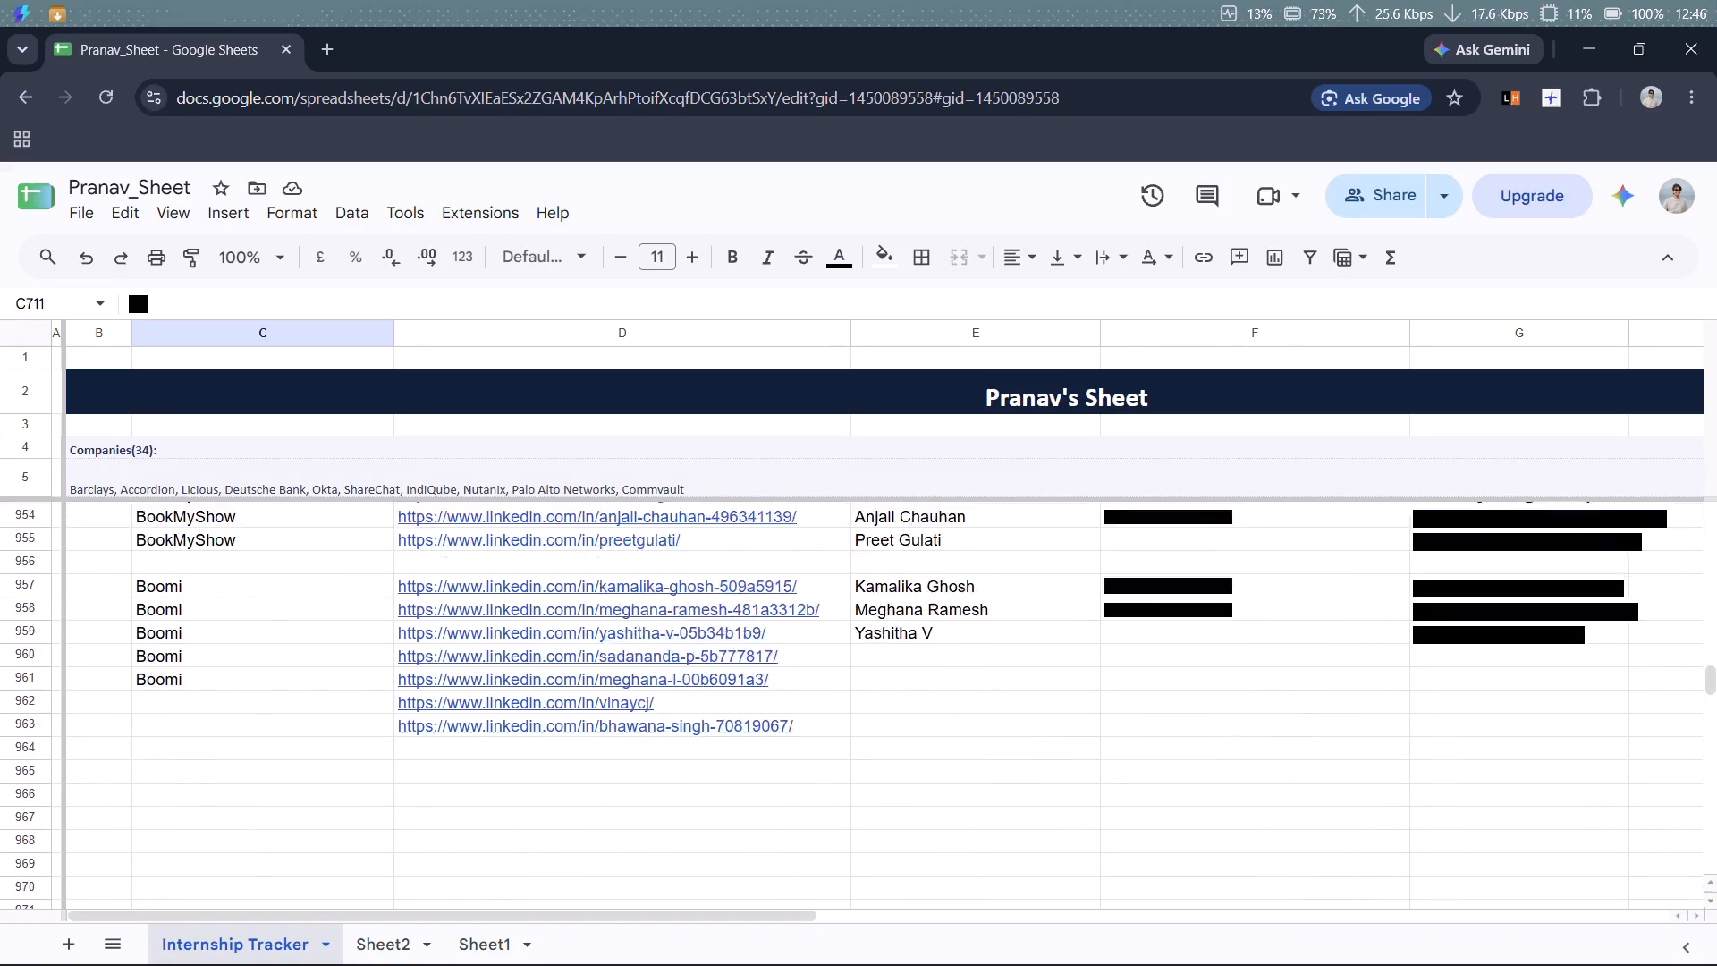
{"action": "scroll", "coordinate": [436, 724], "scroll_direction": "up", "scroll_amount": 5}
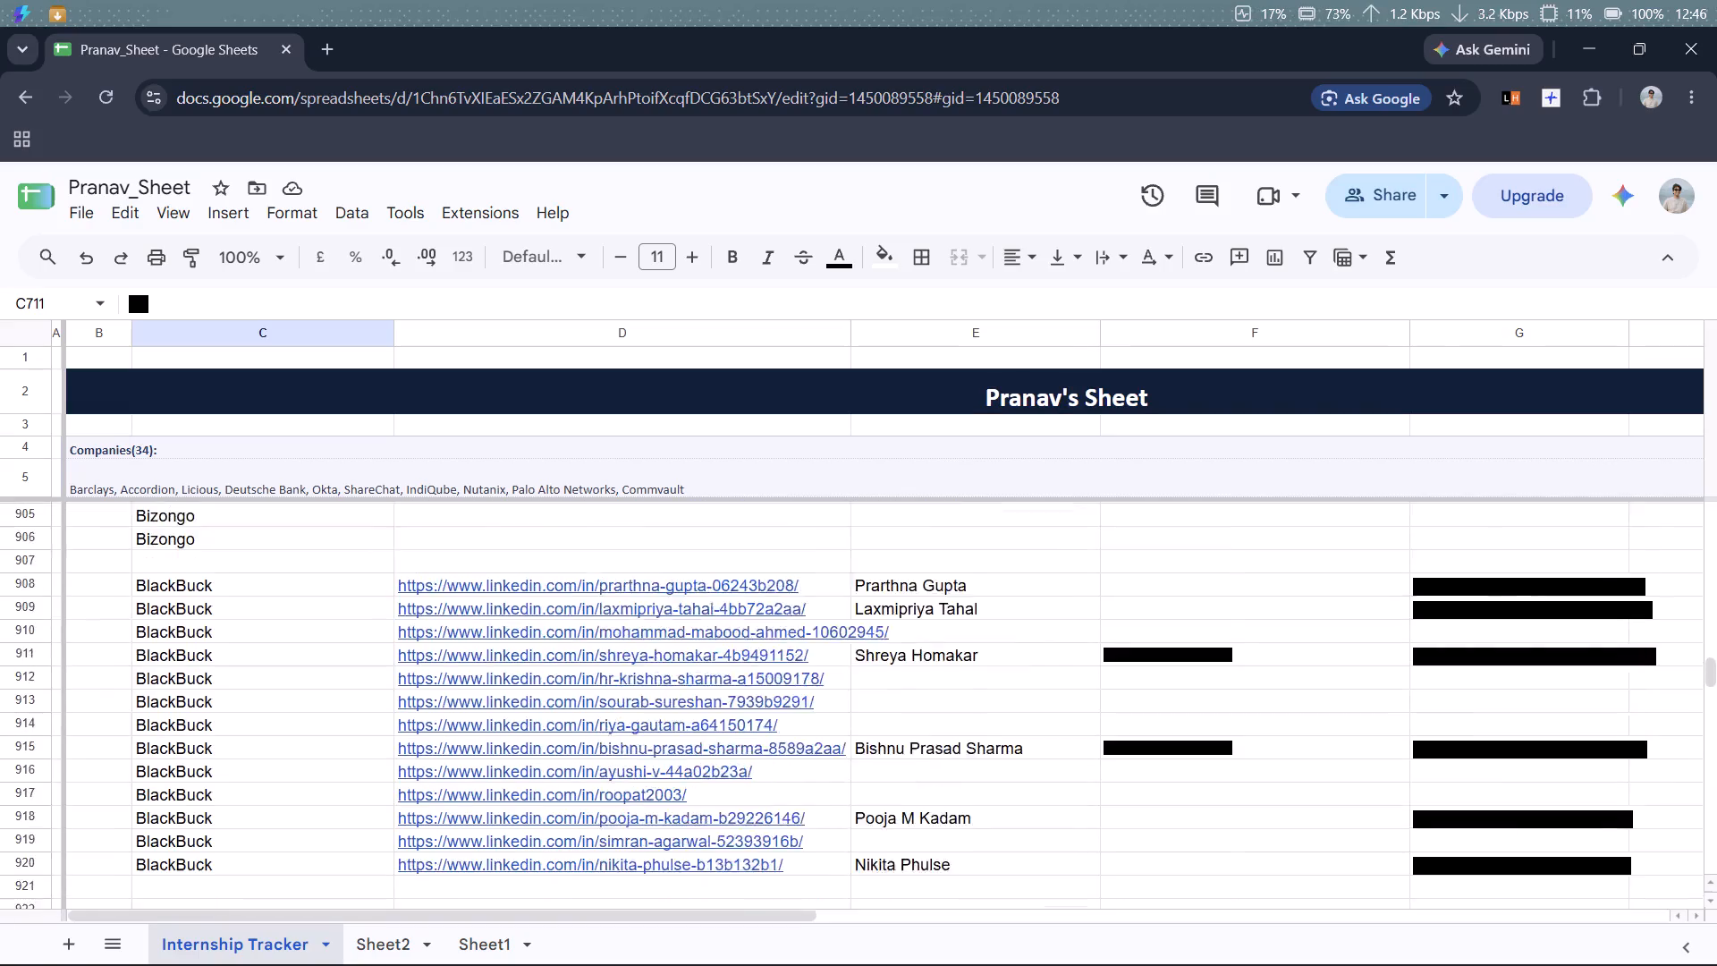
{"action": "scroll", "coordinate": [436, 724], "scroll_direction": "up", "scroll_amount": 4}
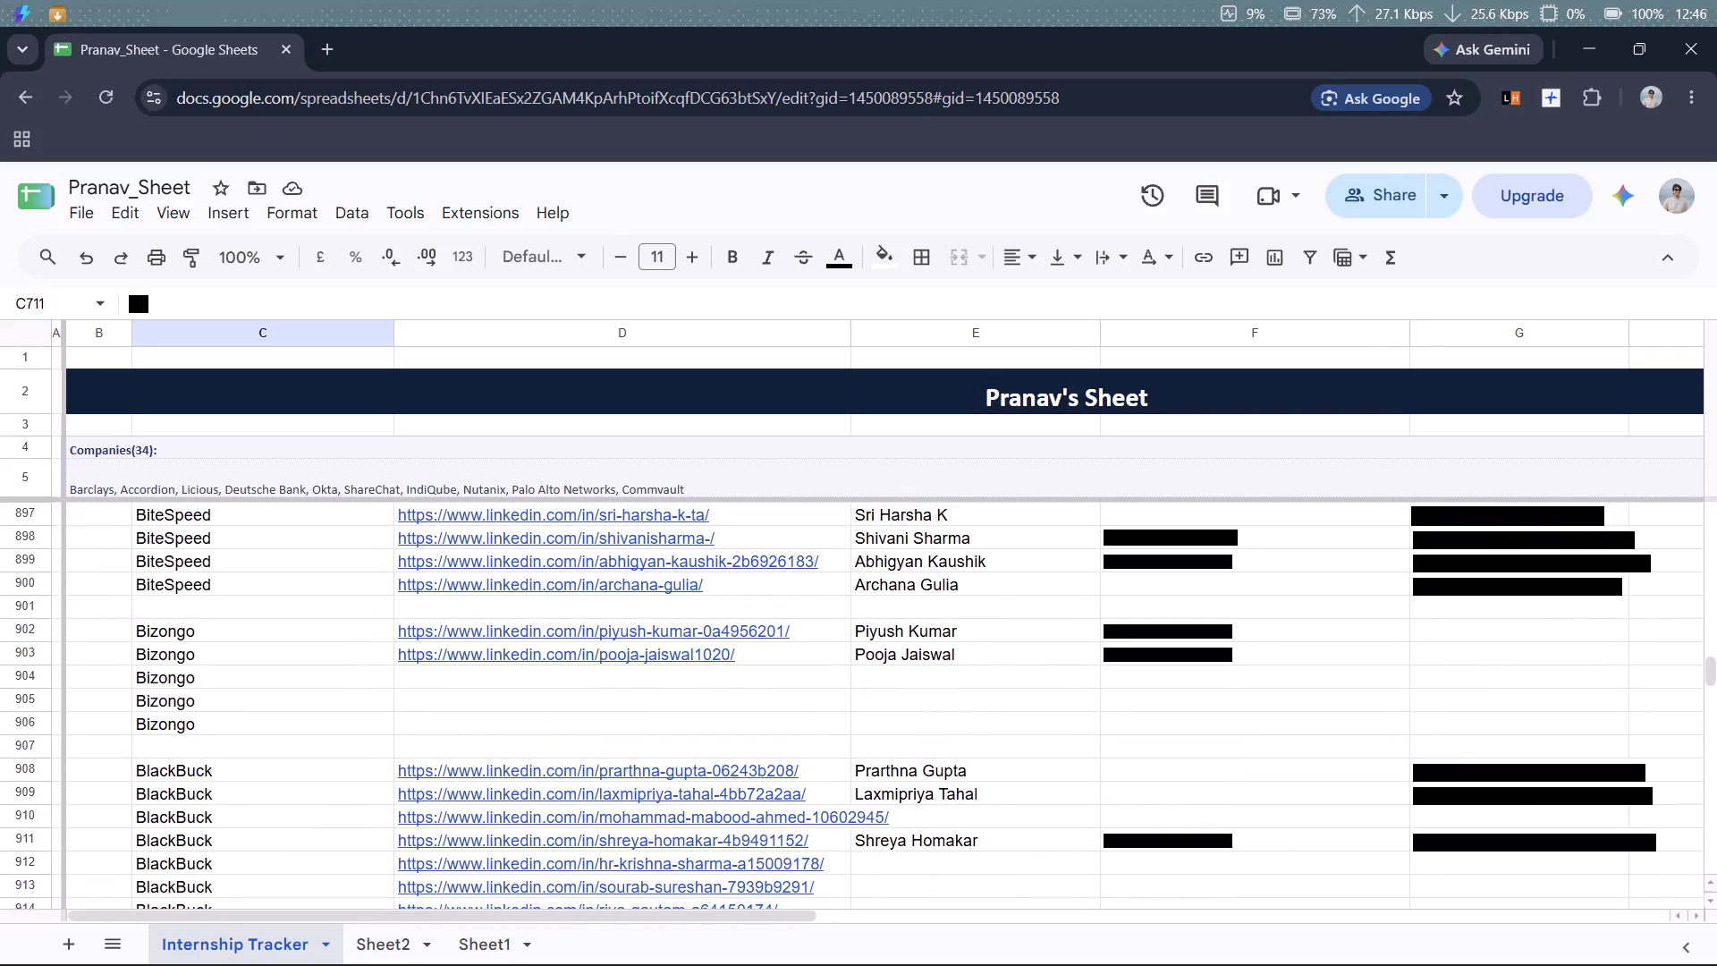
Copy the company, LinkedIn link, name and phone cells of both named Bizongo contacts, range C902:F903.
{"action": "left_click", "coordinate": [185, 631]}
{"action": "key", "text": "shift+Right"}
{"action": "key", "text": "shift+Right"}
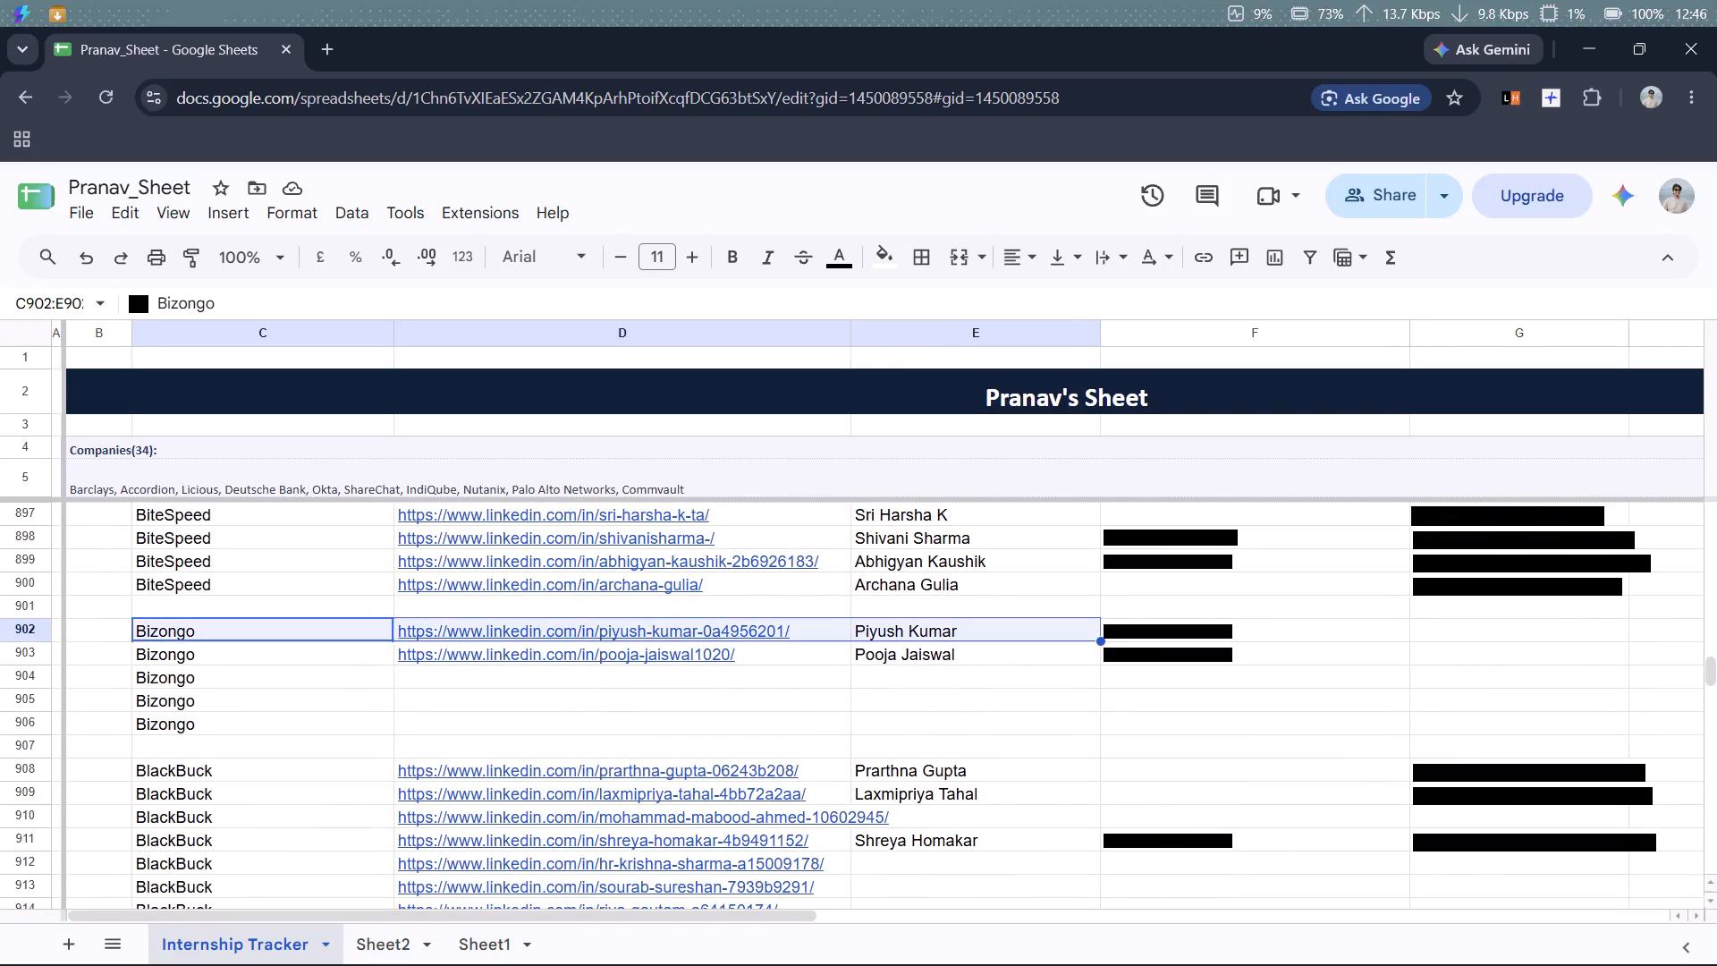
{"action": "key", "text": "shift+Right"}
{"action": "key", "text": "shift+Down"}
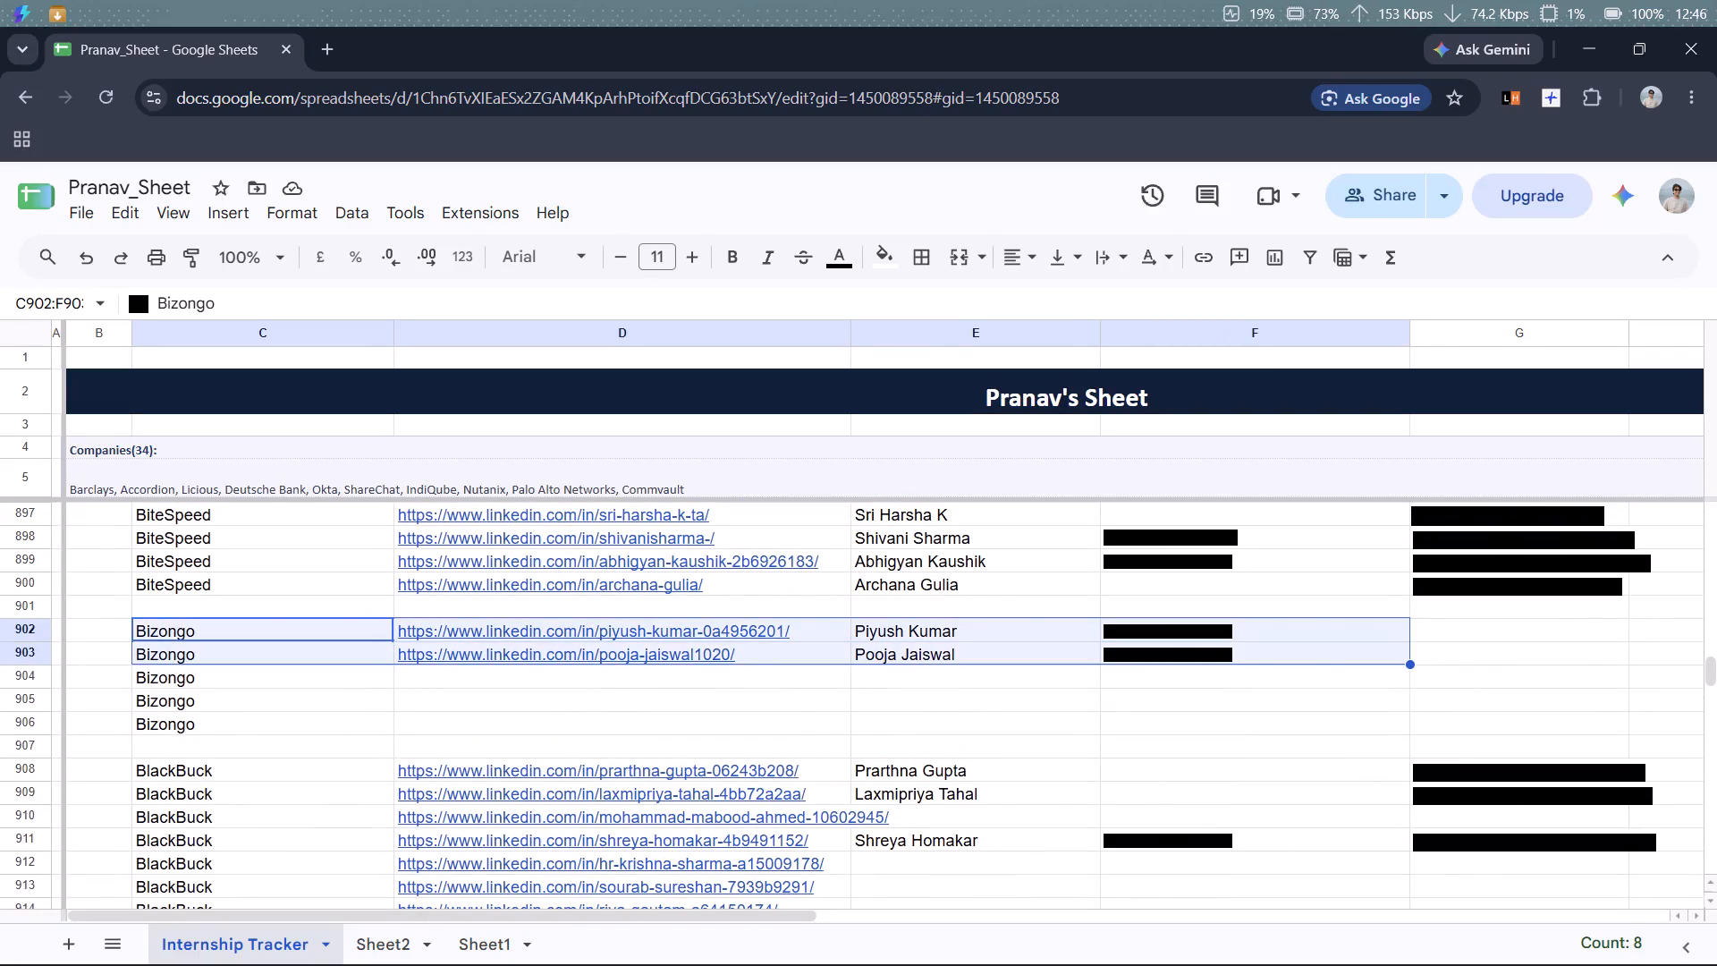
{"action": "key", "text": "ctrl+c"}
Paste the copied Bizongo contacts below the C1X contacts, starting at cell C711 with one empty row between.
{"action": "scroll", "coordinate": [185, 631], "scroll_direction": "up", "scroll_amount": 6}
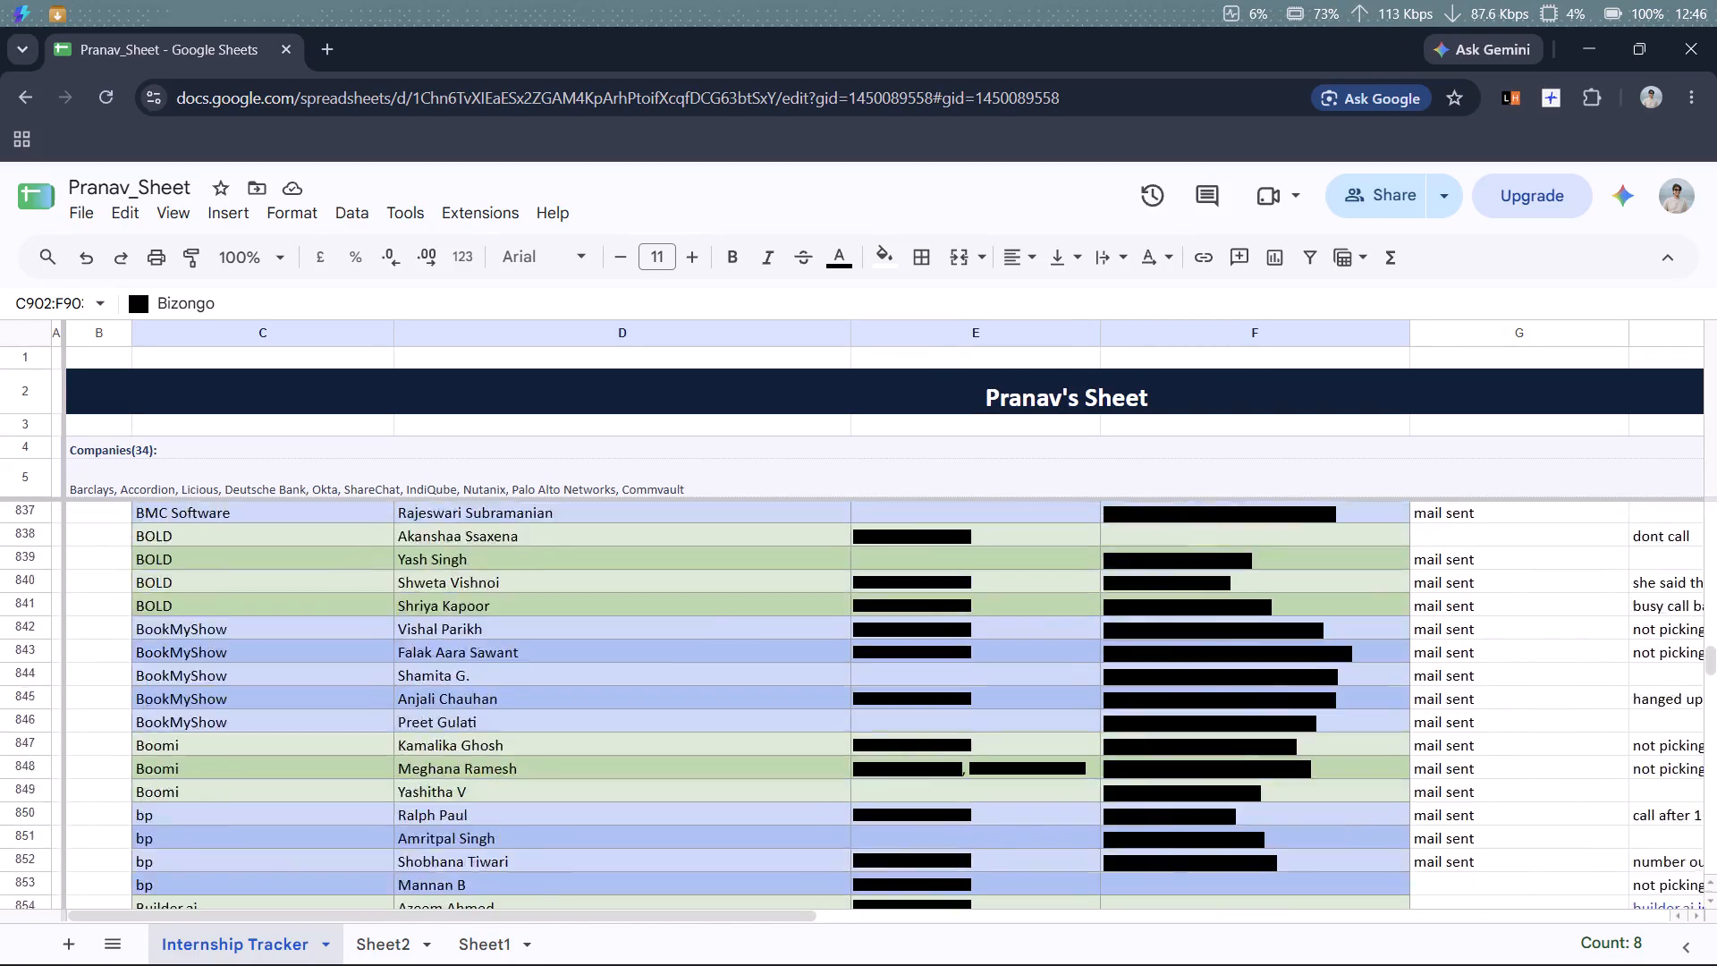
{"action": "scroll", "coordinate": [185, 631], "scroll_direction": "up", "scroll_amount": 7}
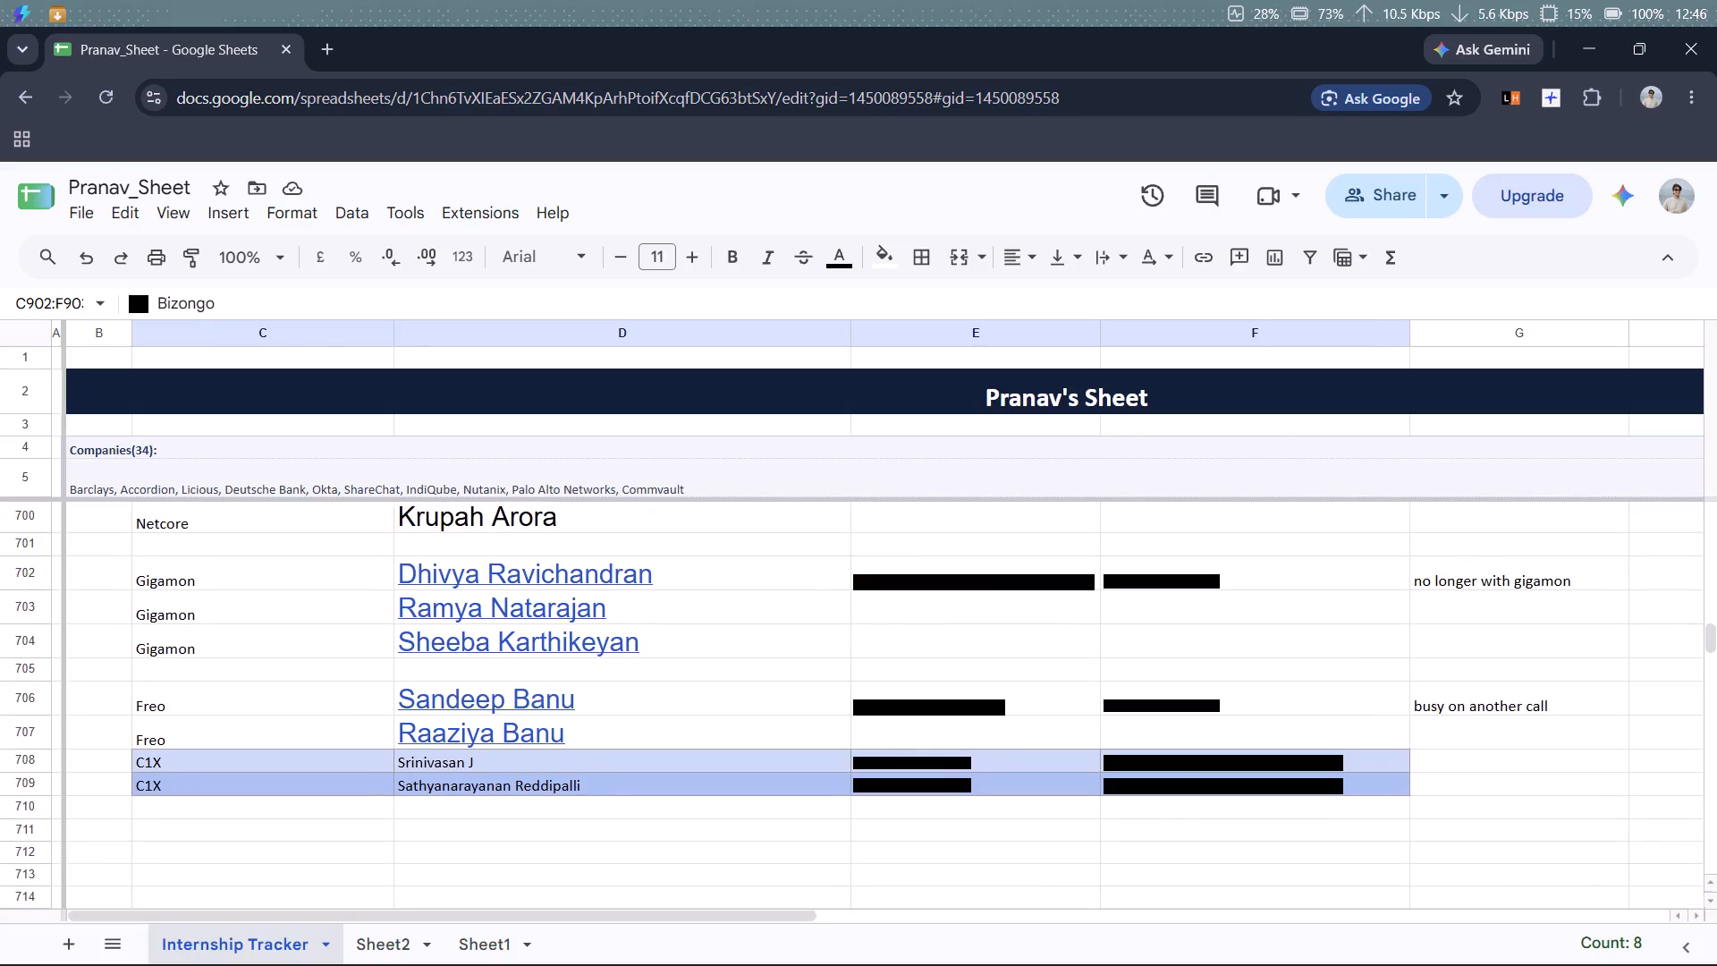
{"action": "scroll", "coordinate": [185, 631], "scroll_direction": "up", "scroll_amount": 2}
{"action": "left_click", "coordinate": [166, 818]}
{"action": "key", "text": "ctrl+v"}
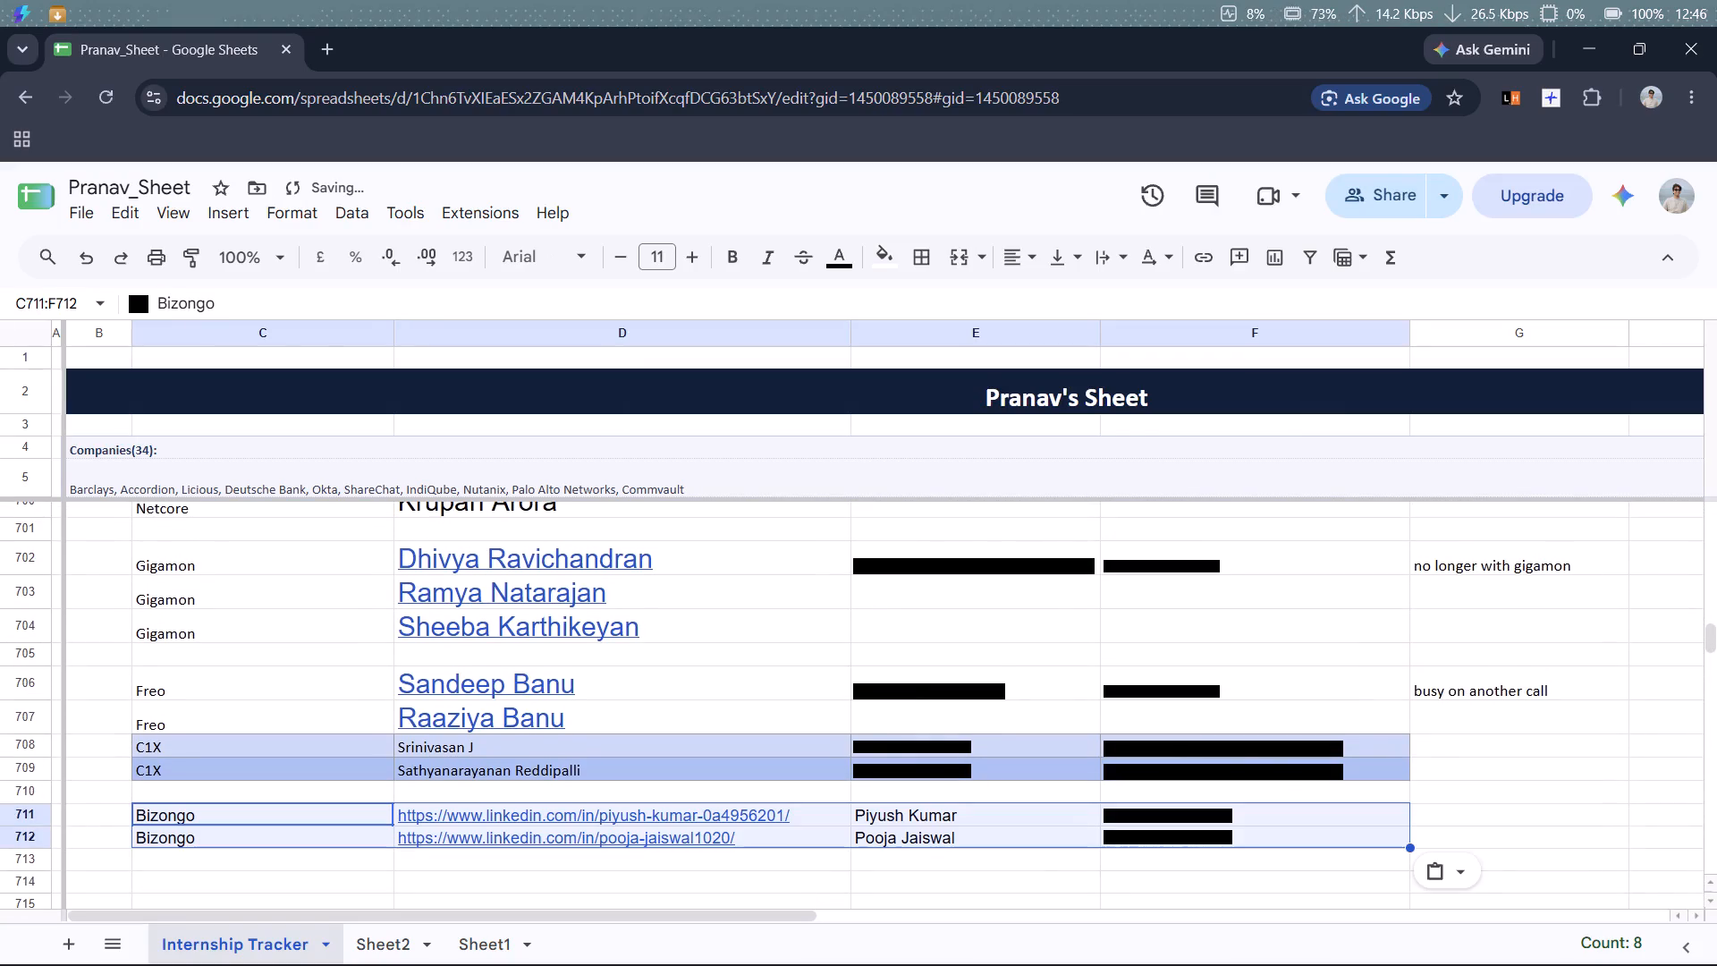
{"action": "left_click", "coordinate": [1546, 727]}
Find the Fluxon contacts further down and copy their company, name, phone and email cells, range C1070:F1072.
{"action": "scroll", "coordinate": [1546, 727], "scroll_direction": "down", "scroll_amount": 5}
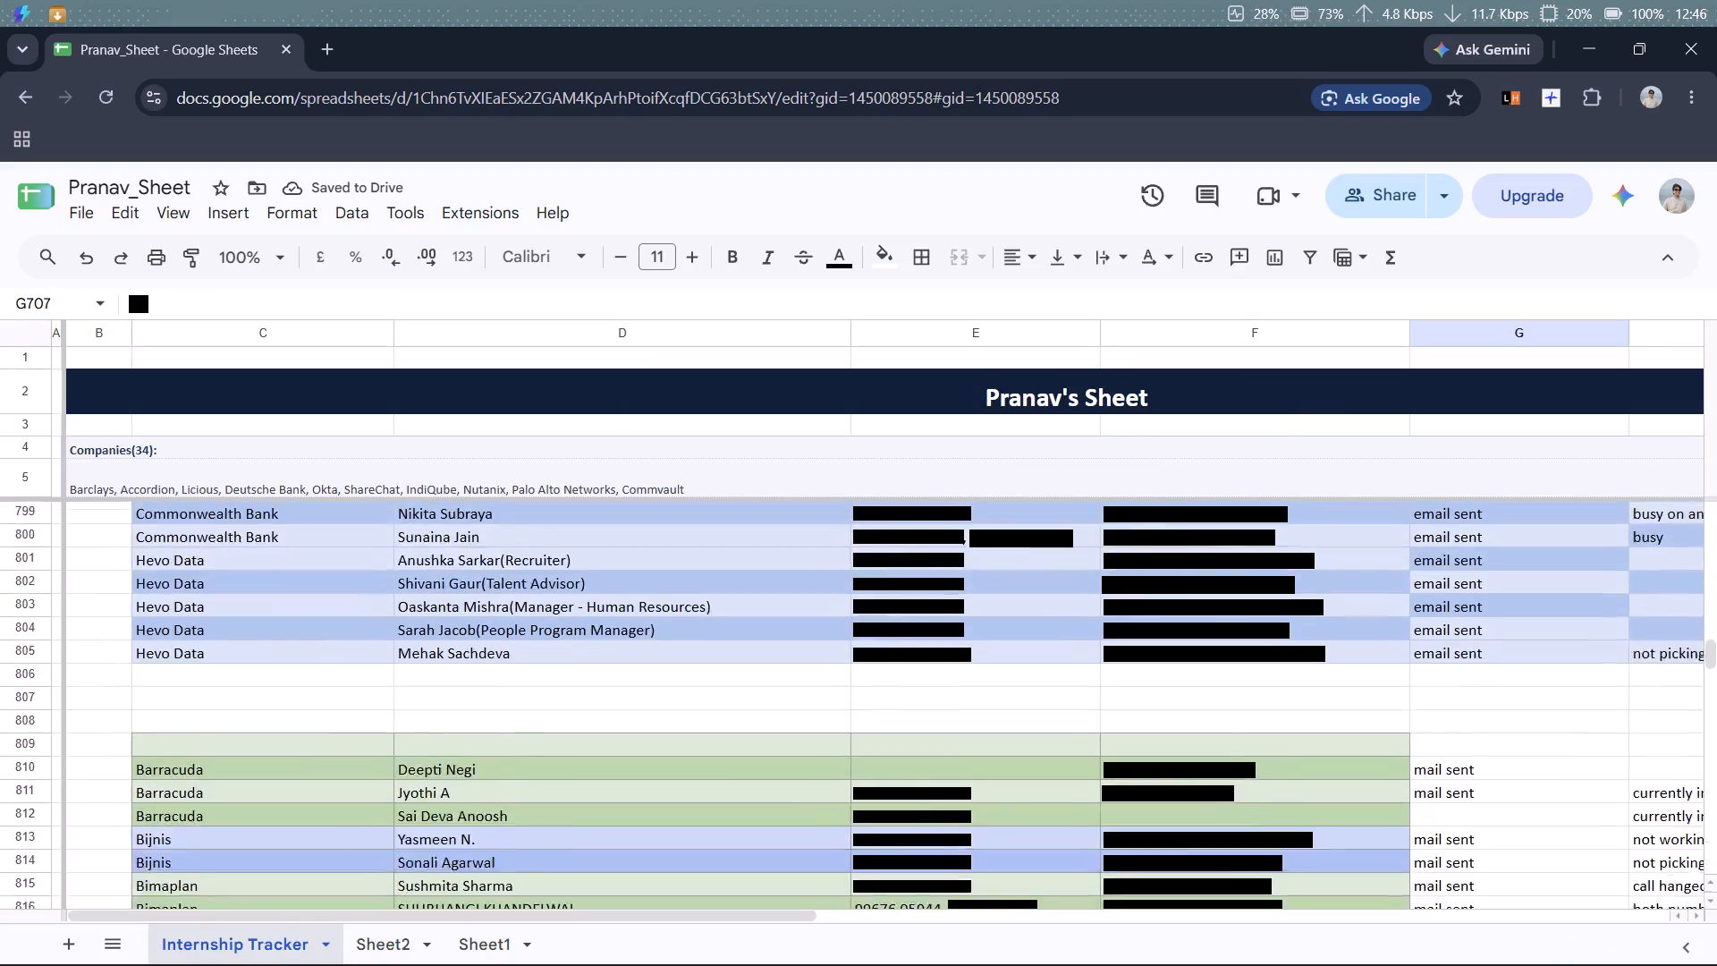
{"action": "scroll", "coordinate": [1546, 727], "scroll_direction": "down", "scroll_amount": 9}
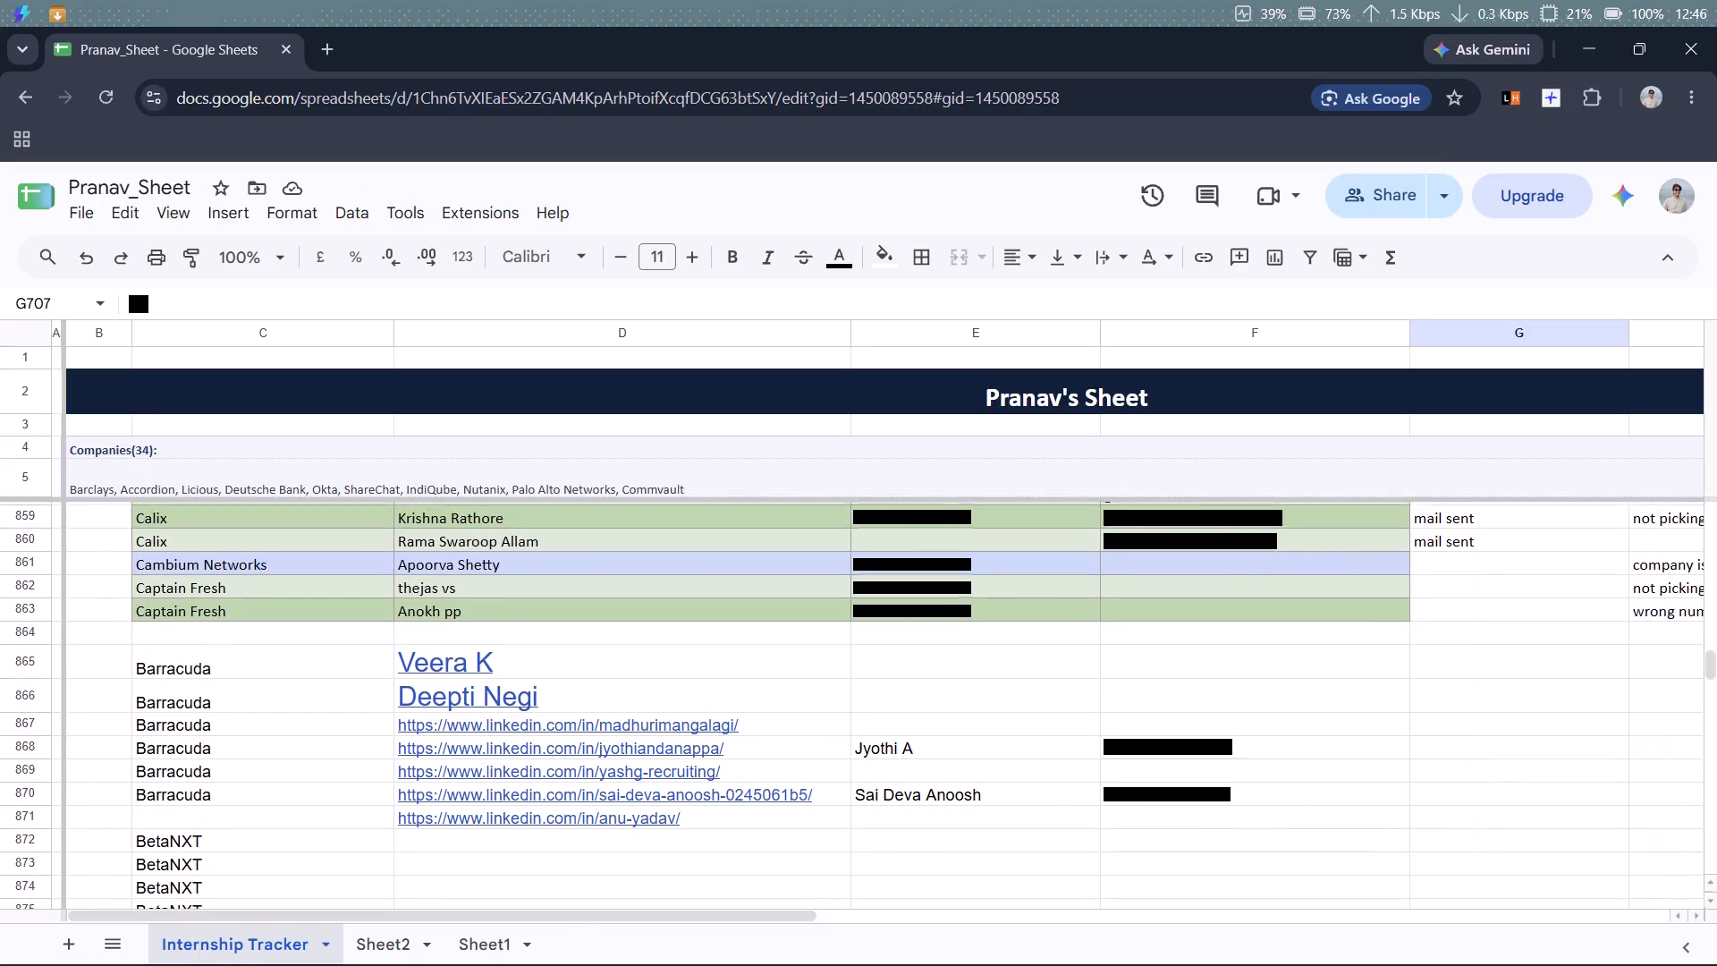
{"action": "scroll", "coordinate": [1546, 727], "scroll_direction": "down", "scroll_amount": 8}
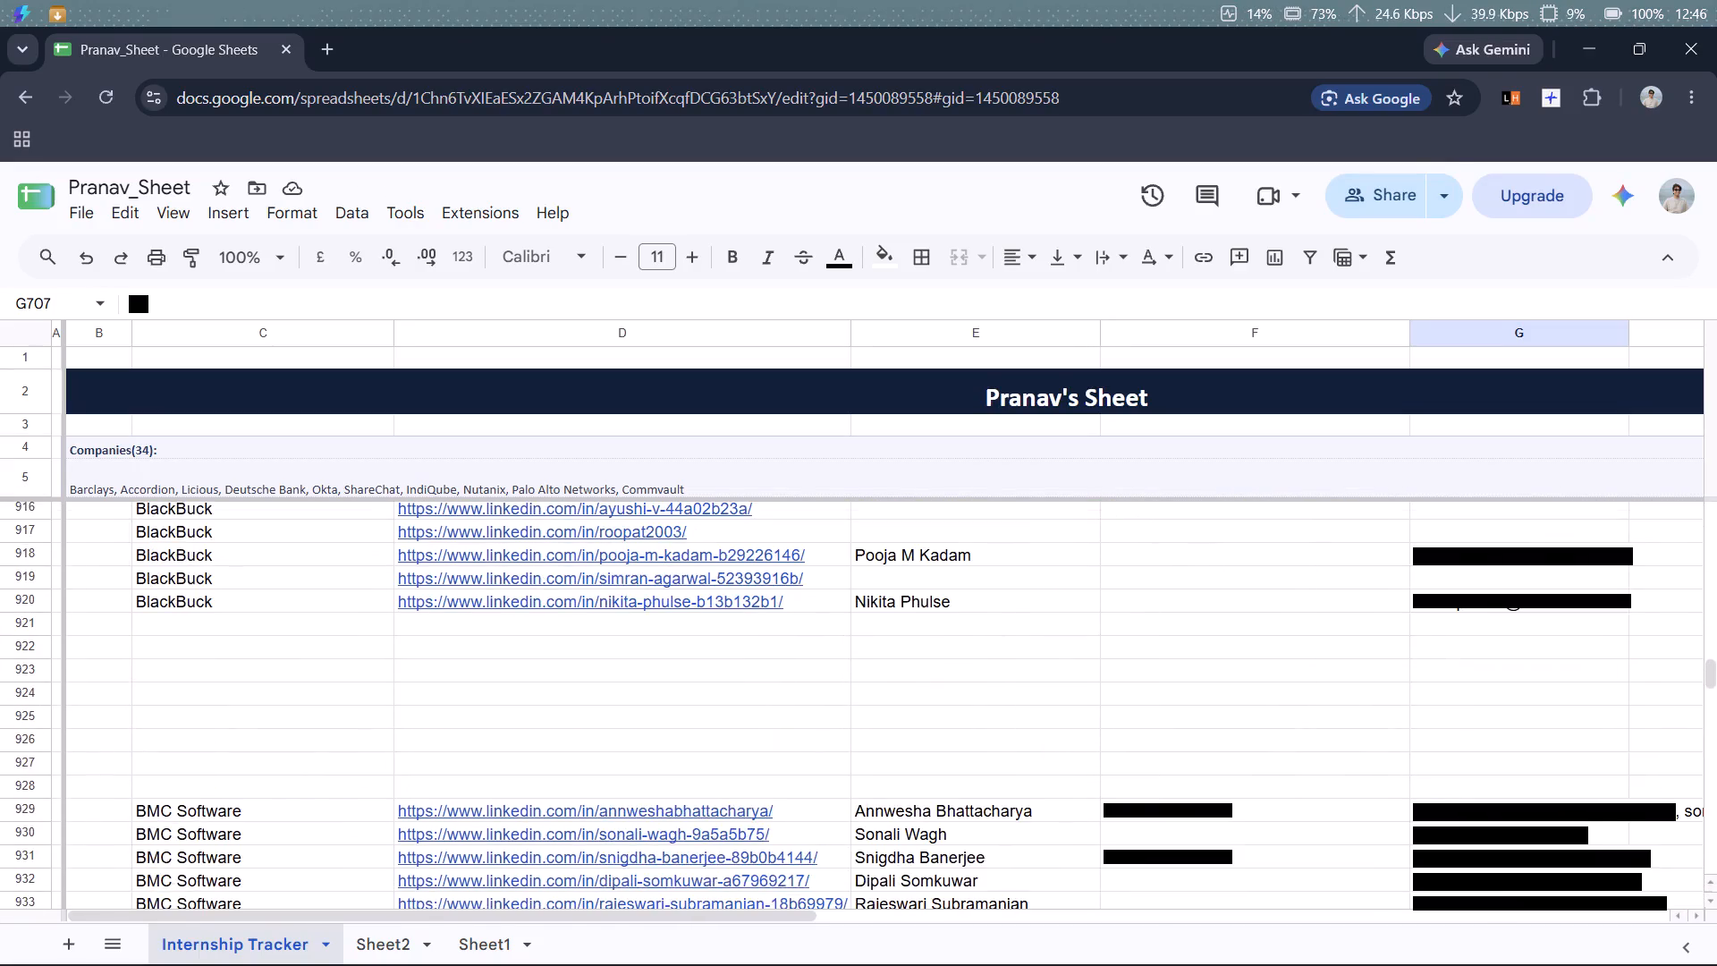
{"action": "scroll", "coordinate": [1546, 727], "scroll_direction": "down", "scroll_amount": 7}
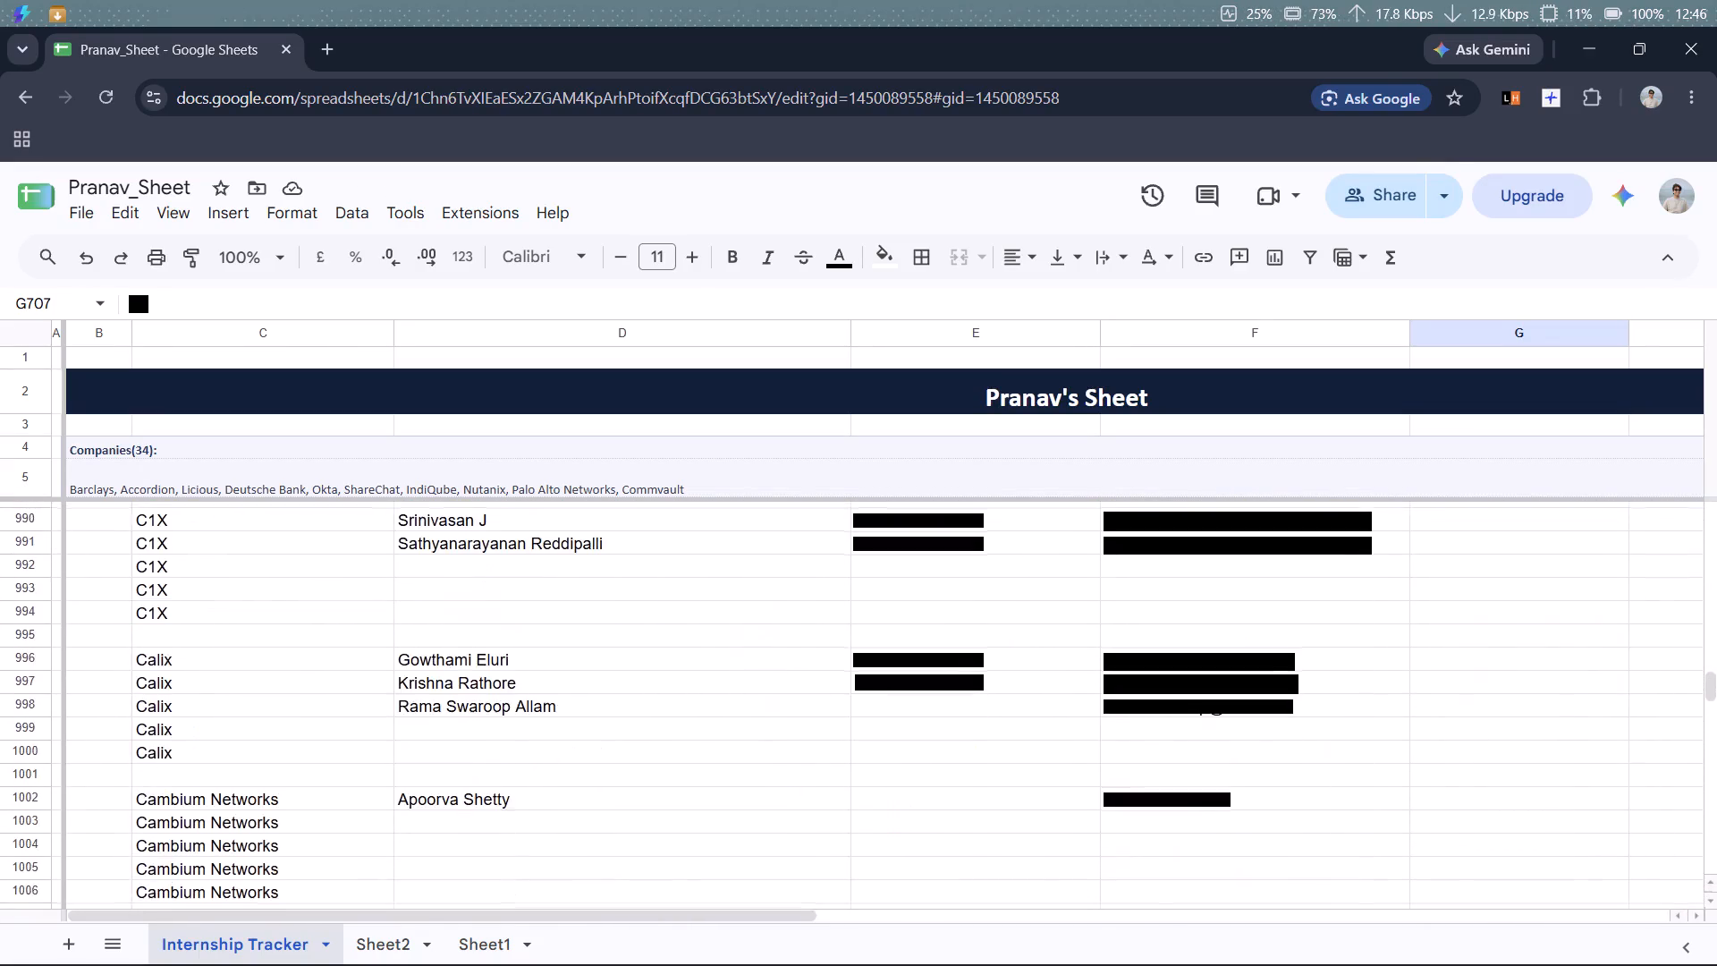
{"action": "scroll", "coordinate": [1546, 727], "scroll_direction": "down", "scroll_amount": 7}
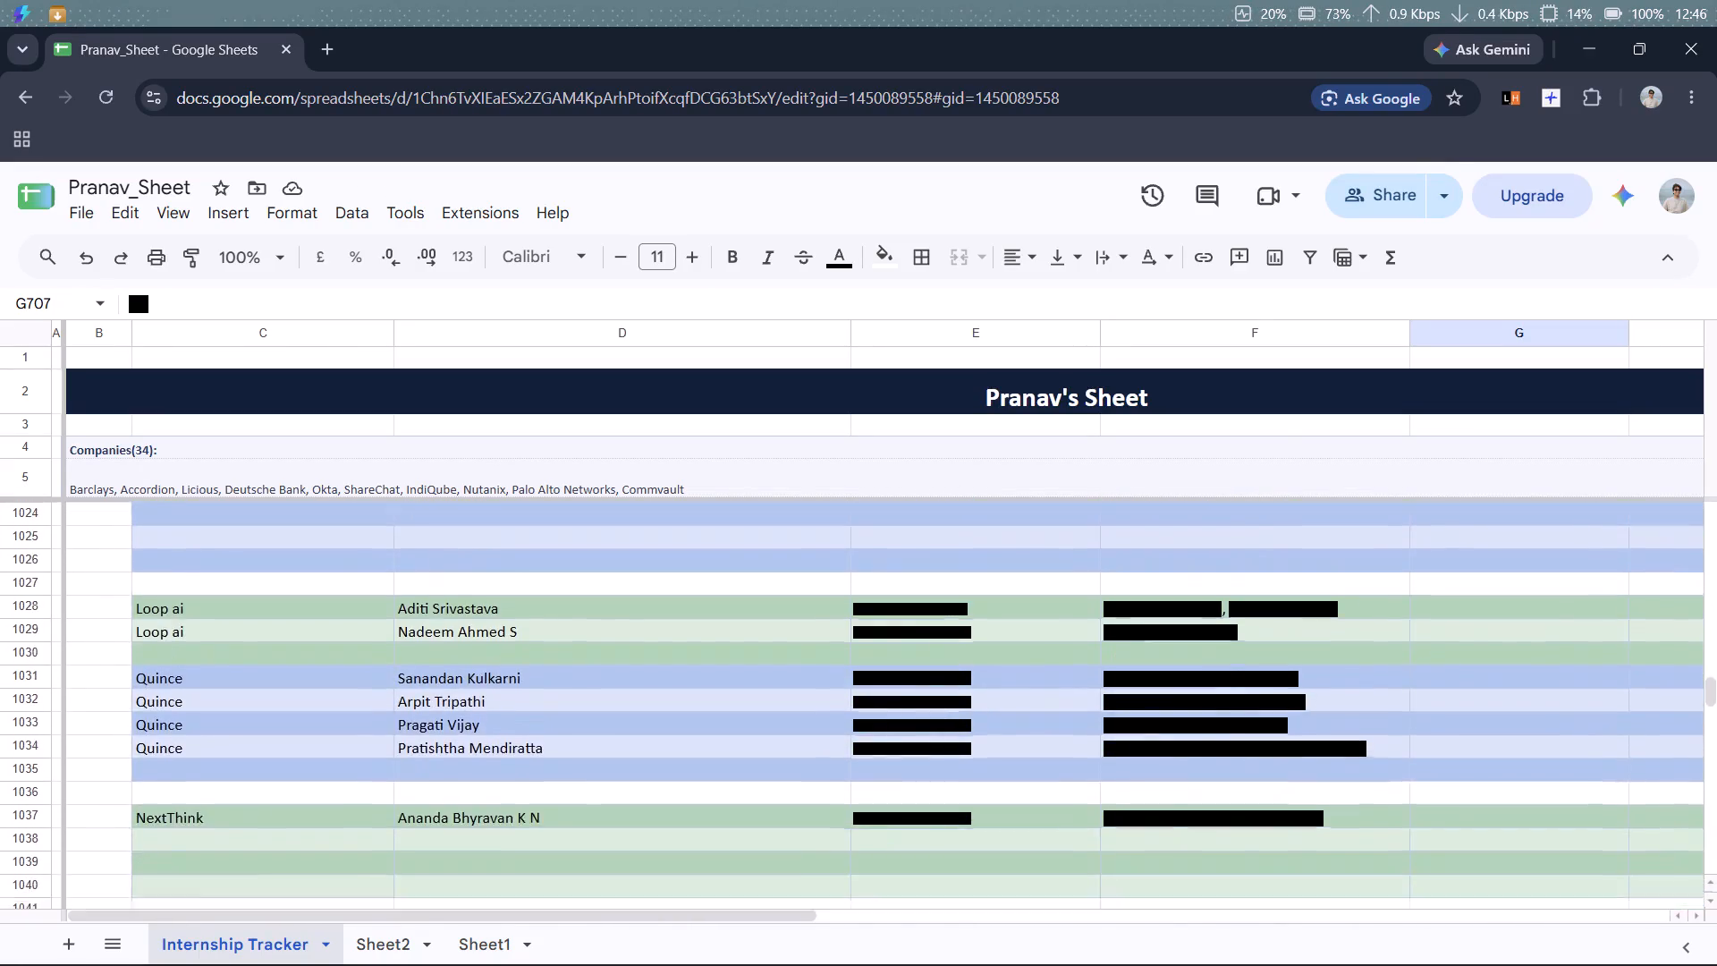
{"action": "scroll", "coordinate": [1546, 727], "scroll_direction": "down", "scroll_amount": 7}
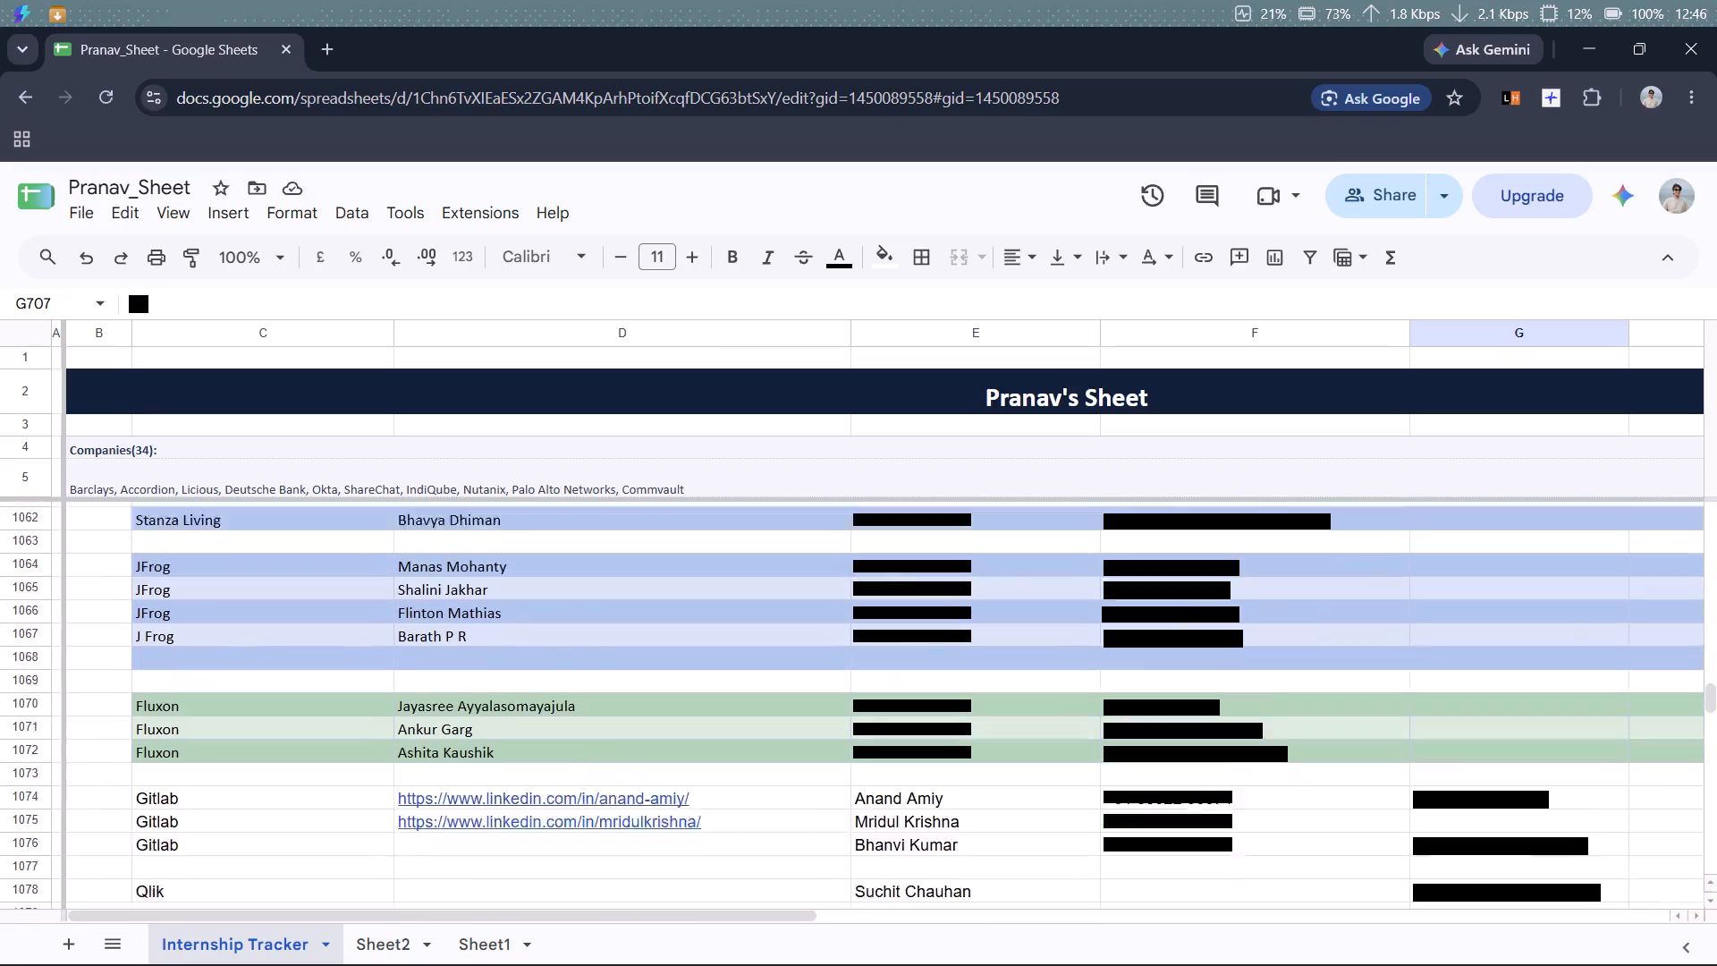
{"action": "scroll", "coordinate": [1546, 727], "scroll_direction": "down", "scroll_amount": 2}
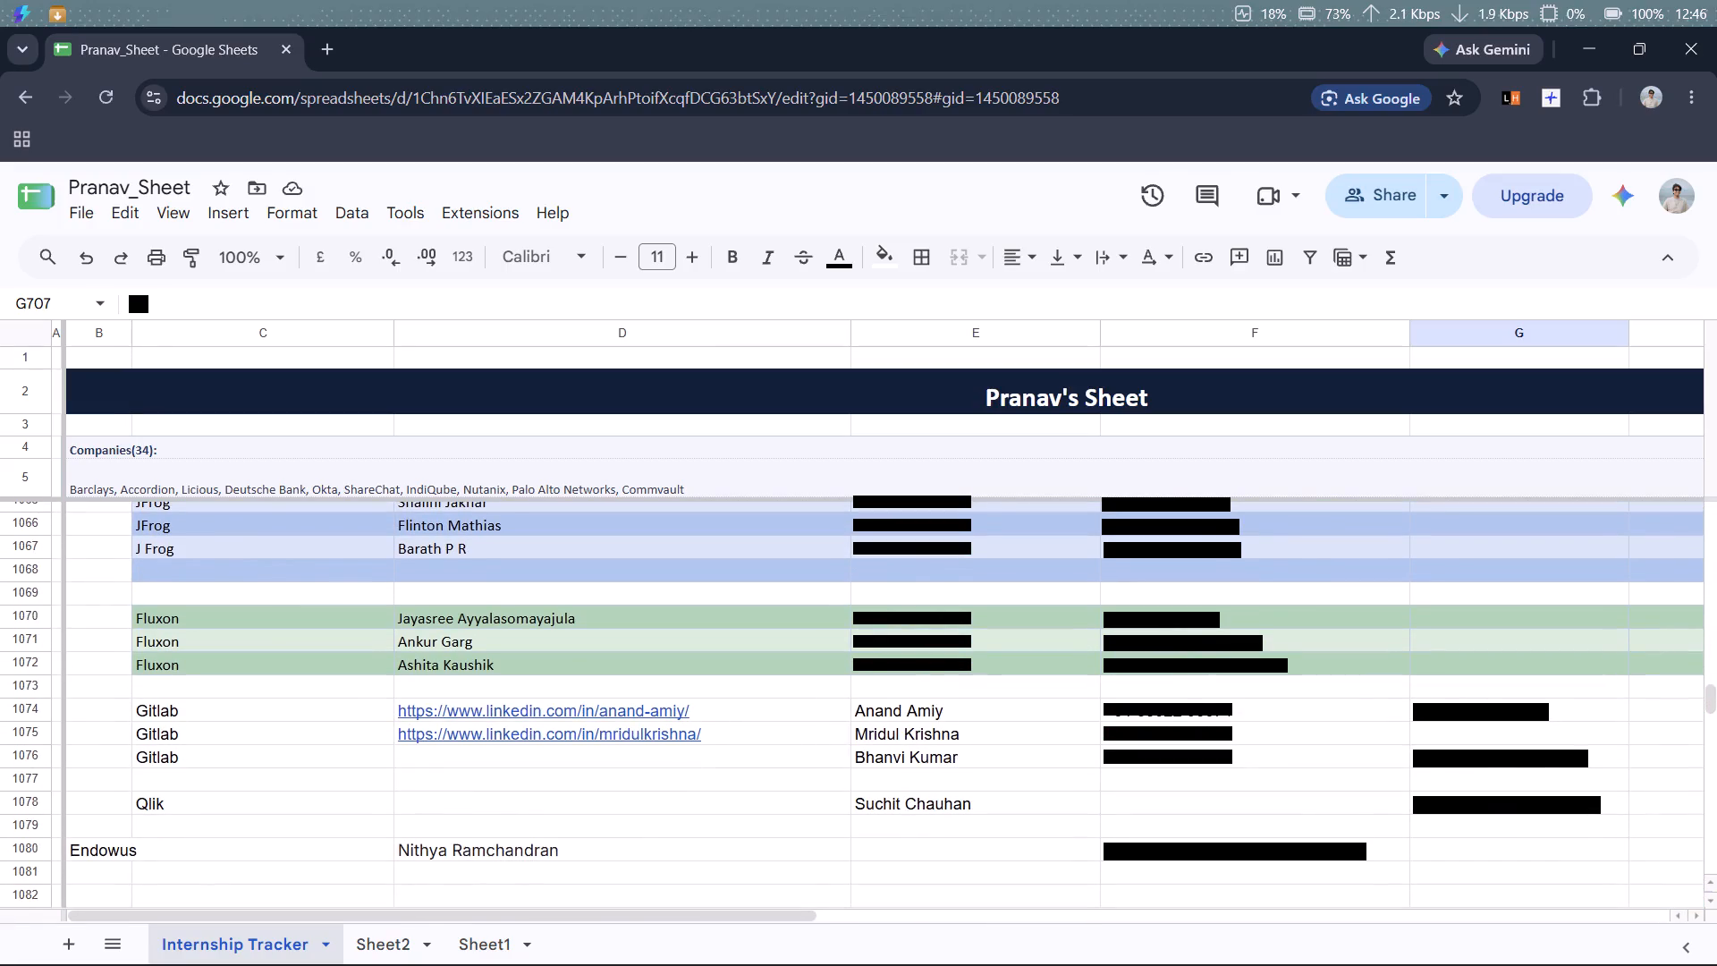
{"action": "left_click", "coordinate": [324, 622]}
{"action": "key", "text": "shift+Right"}
{"action": "key", "text": "shift+Right"}
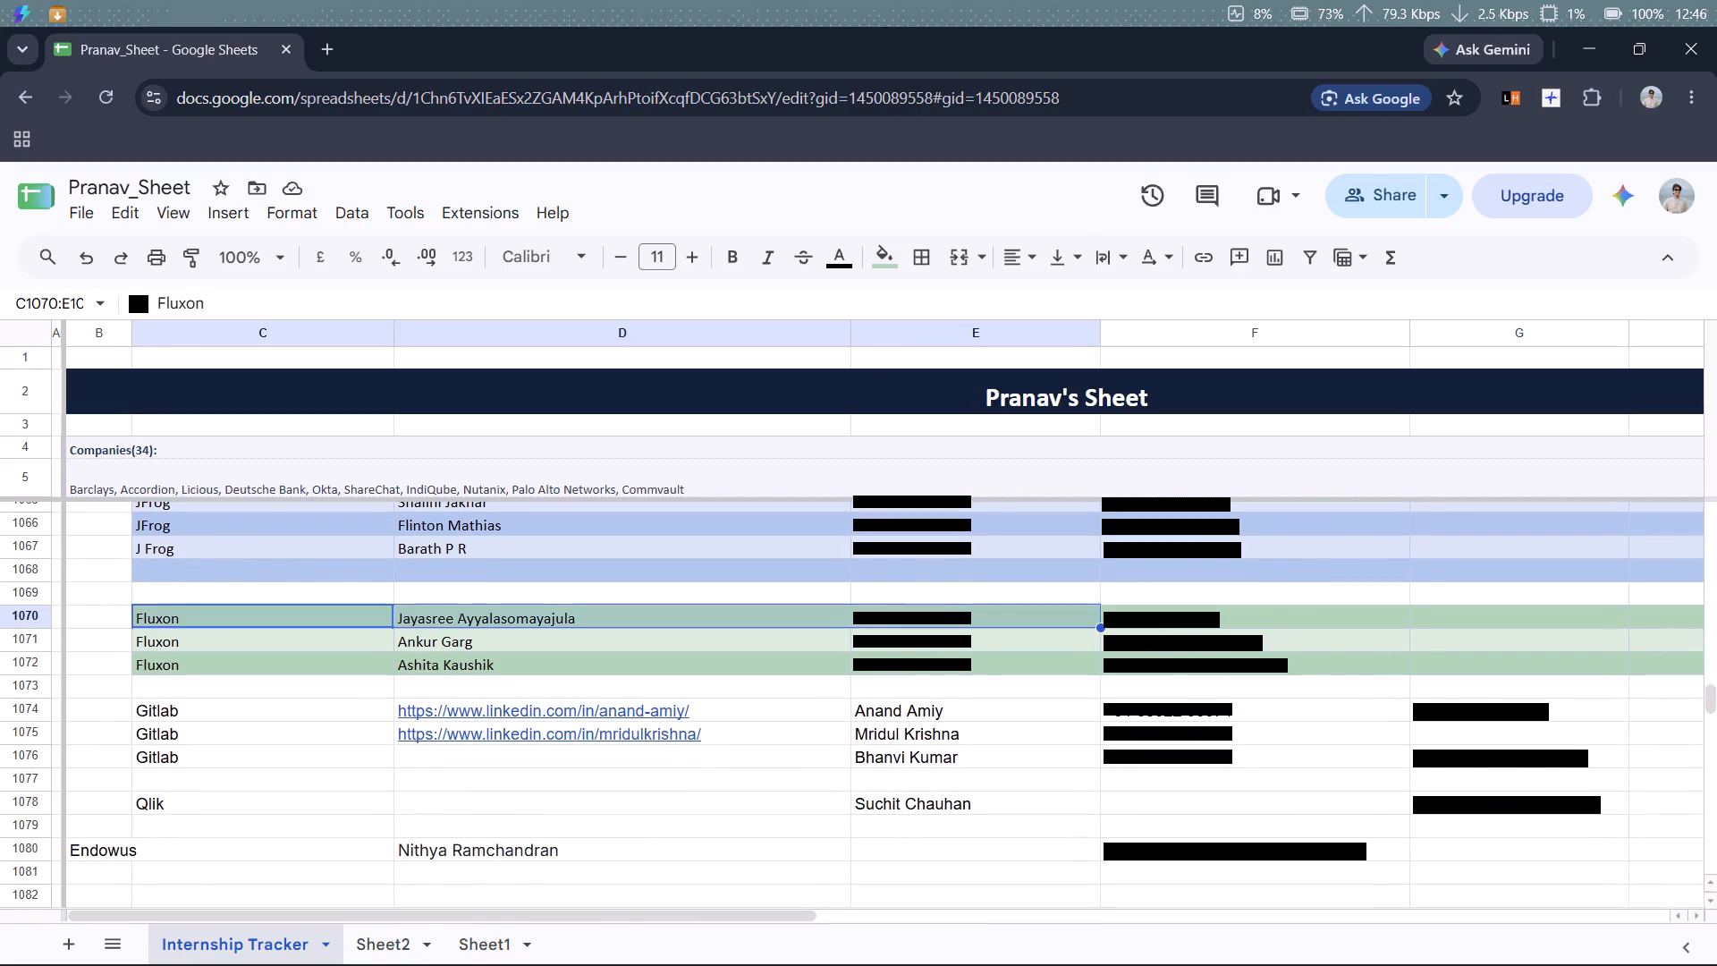
{"action": "key", "text": "shift+Right"}
{"action": "key", "text": "shift+Down"}
{"action": "key", "text": "shift+Down"}
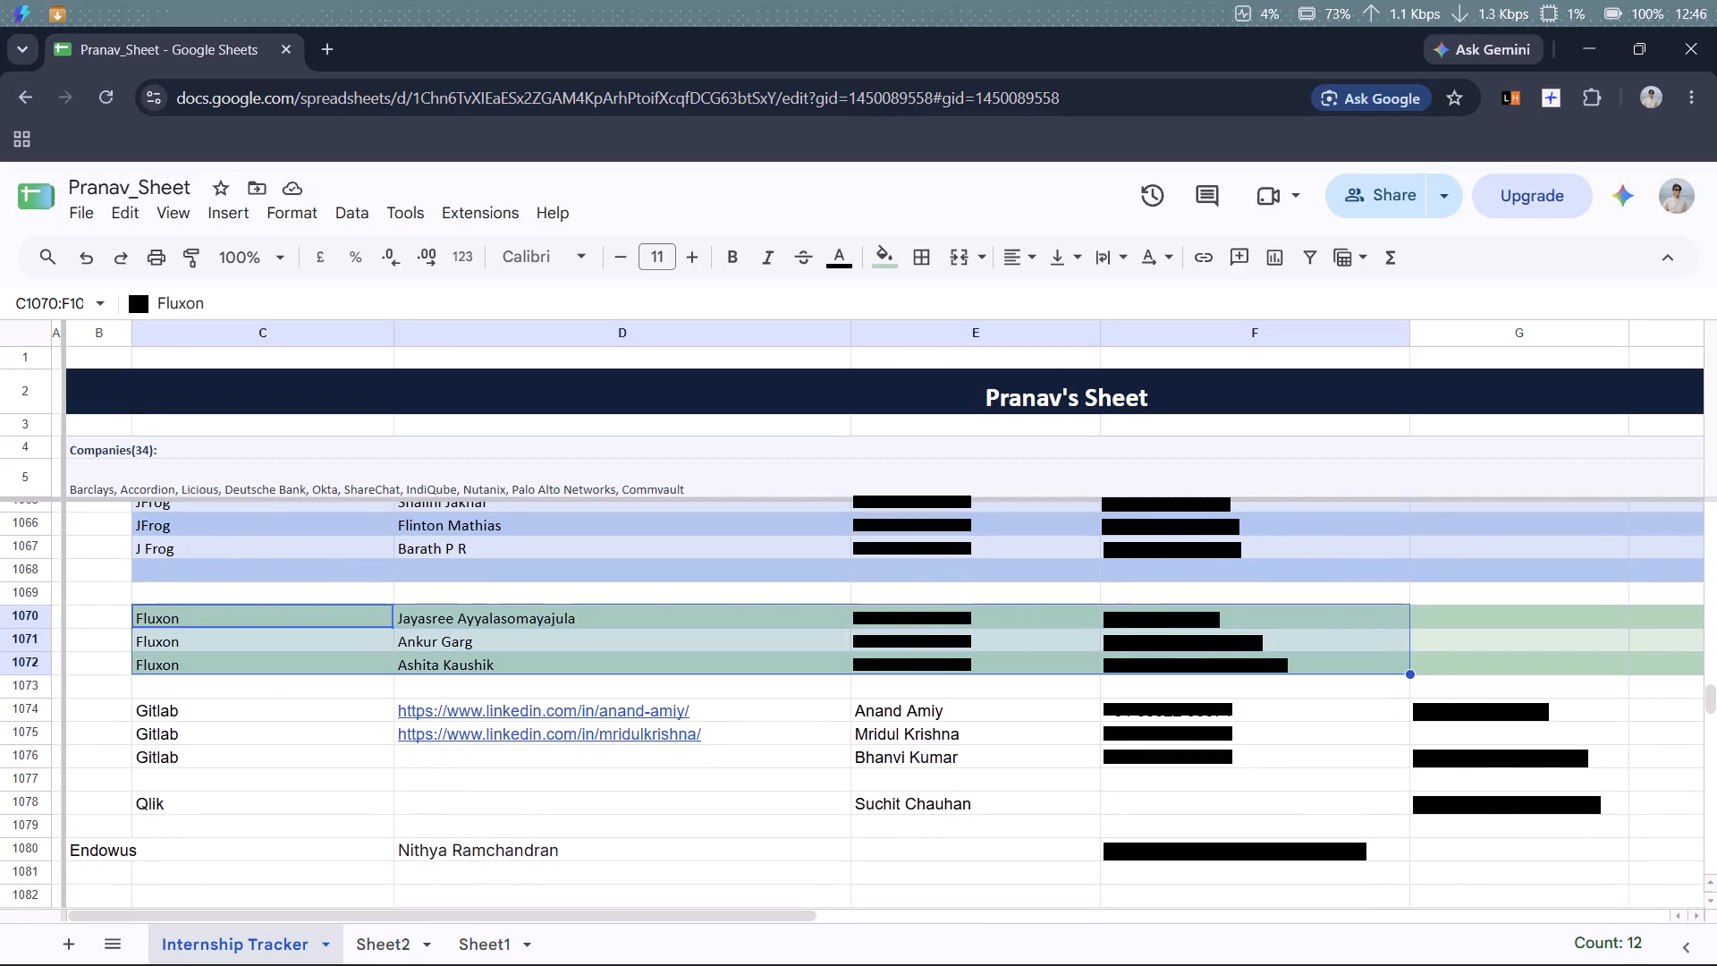
{"action": "key", "text": "ctrl+c"}
Paste the three copied Fluxon contacts below the Bizongo contacts, starting at cell C714 with one empty row between.
{"action": "scroll", "coordinate": [324, 622], "scroll_direction": "up", "scroll_amount": 9}
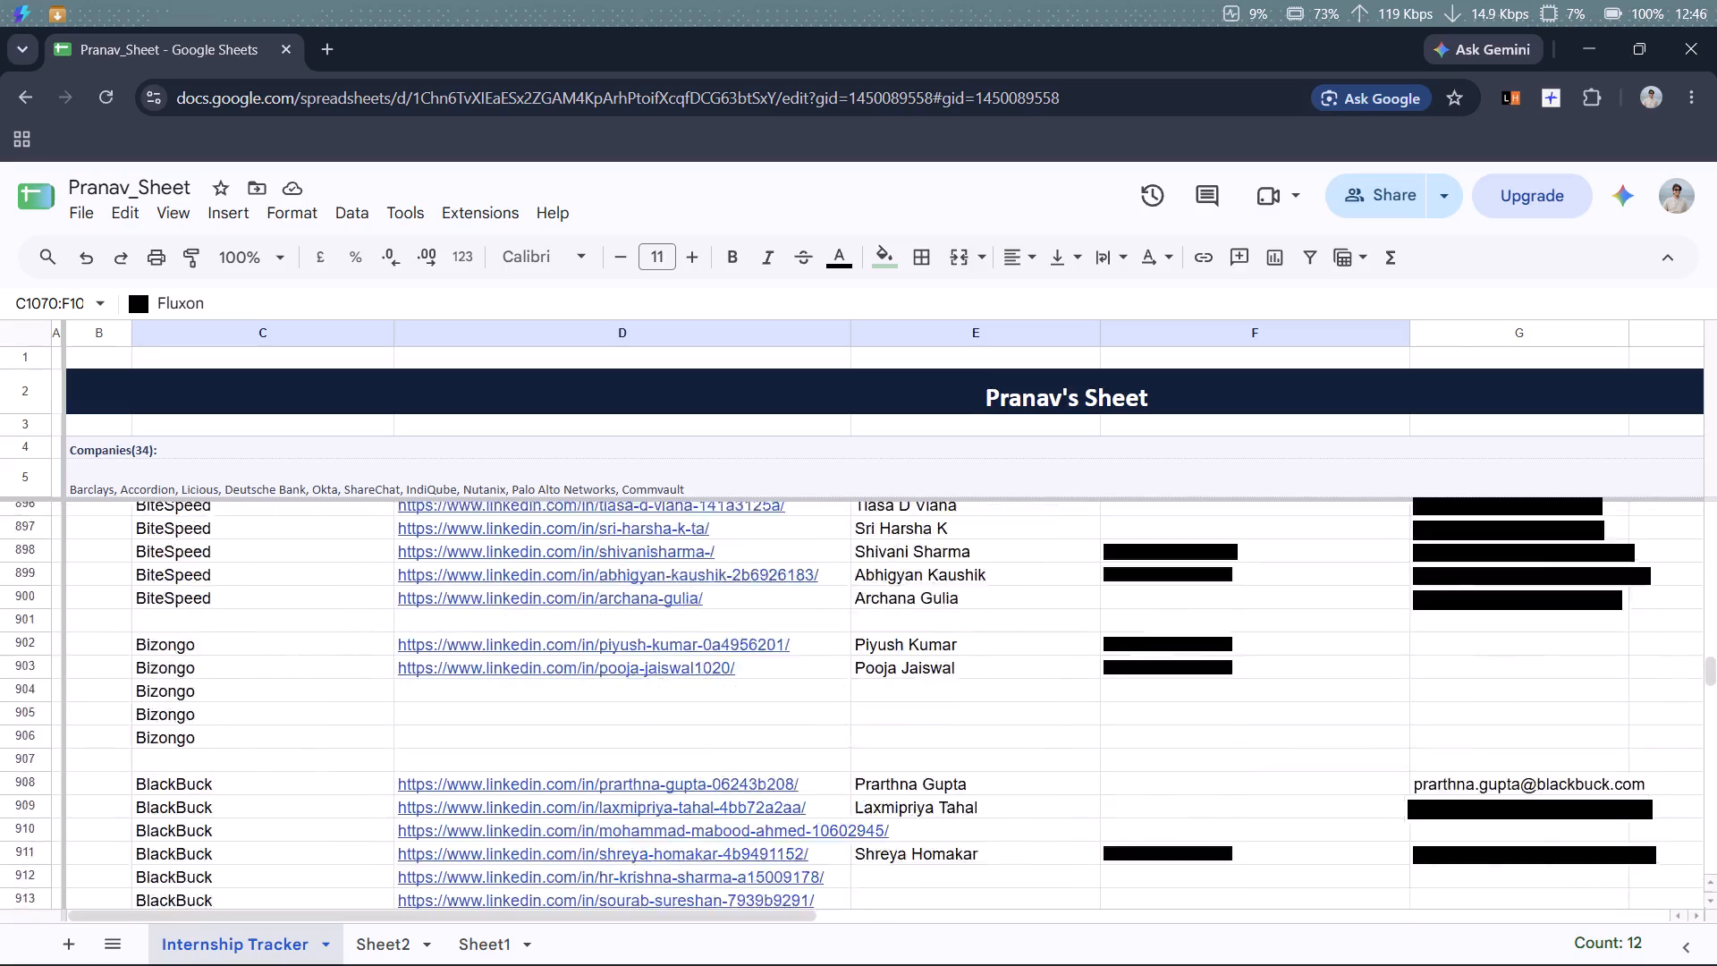
{"action": "scroll", "coordinate": [324, 622], "scroll_direction": "up", "scroll_amount": 13}
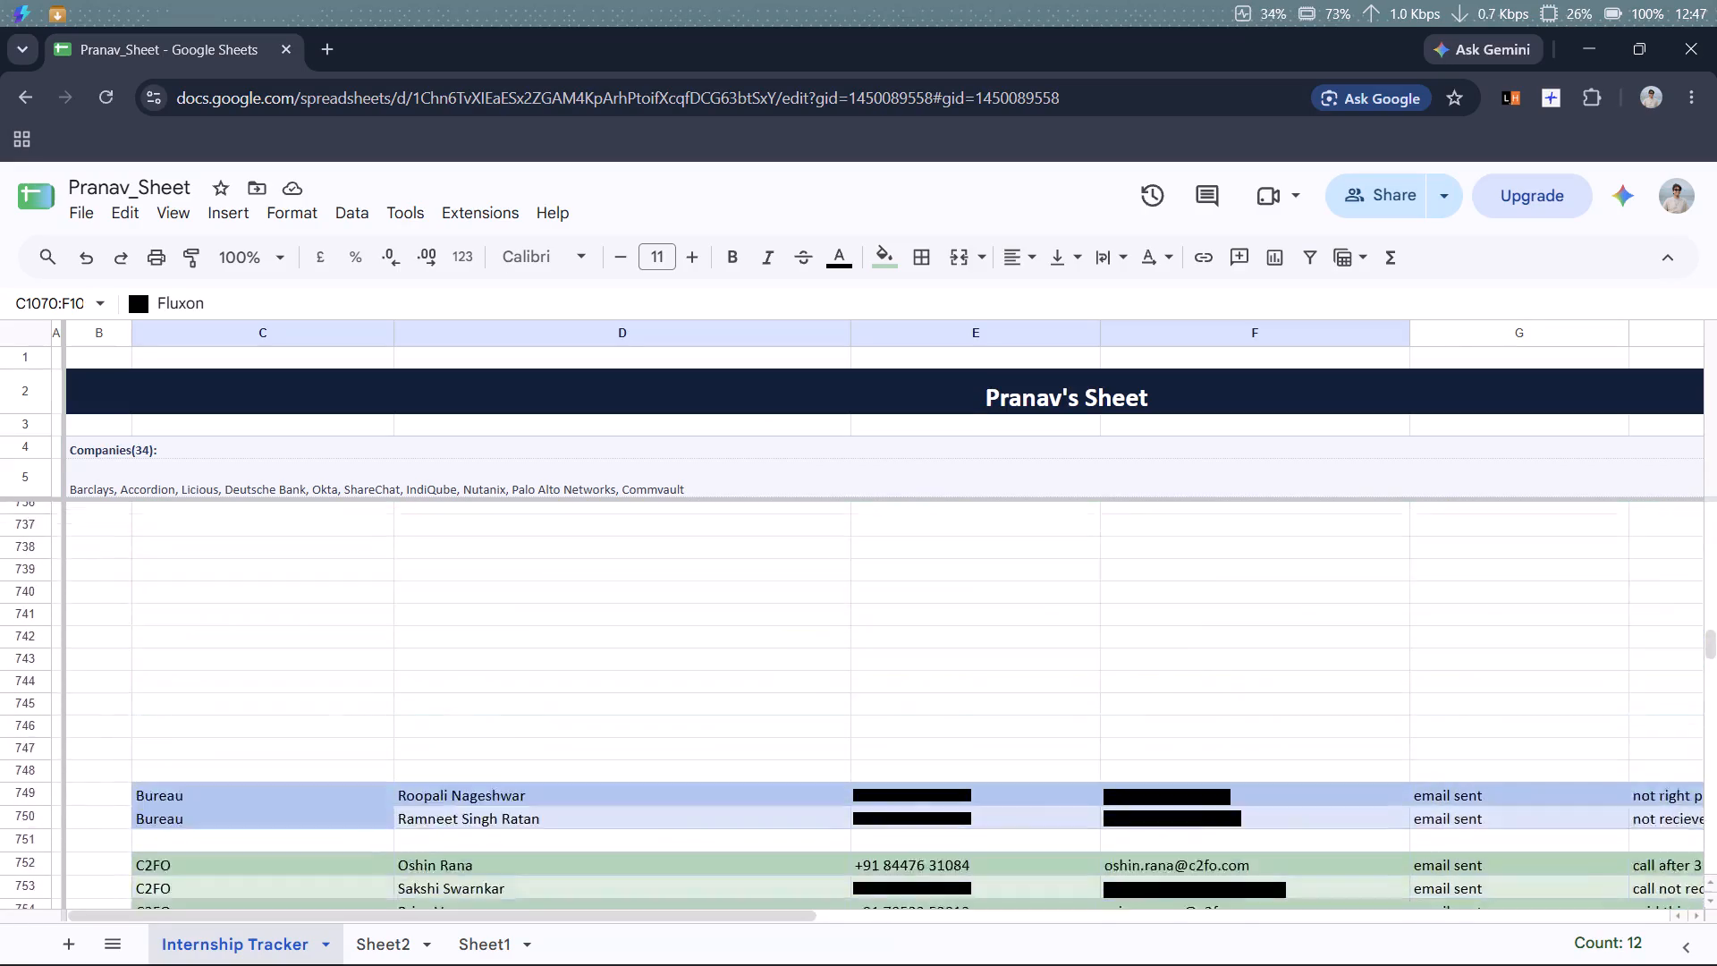
{"action": "scroll", "coordinate": [324, 622], "scroll_direction": "up", "scroll_amount": 5}
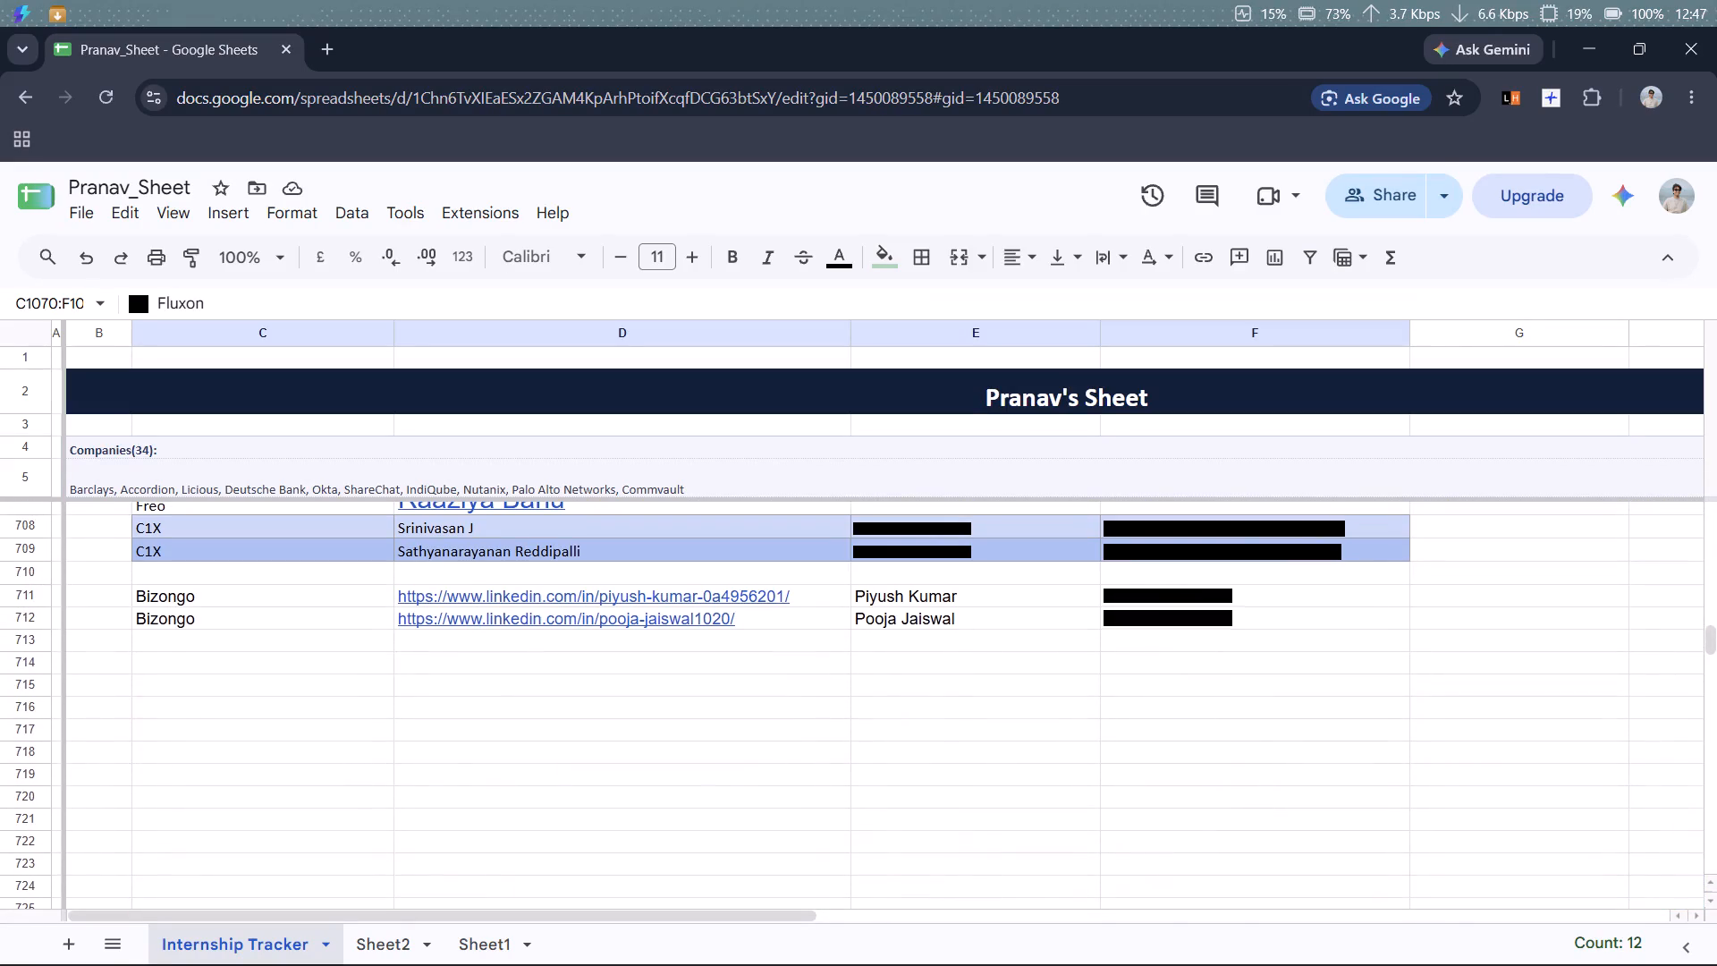
{"action": "left_click", "coordinate": [214, 663]}
{"action": "key", "text": "ctrl+v"}
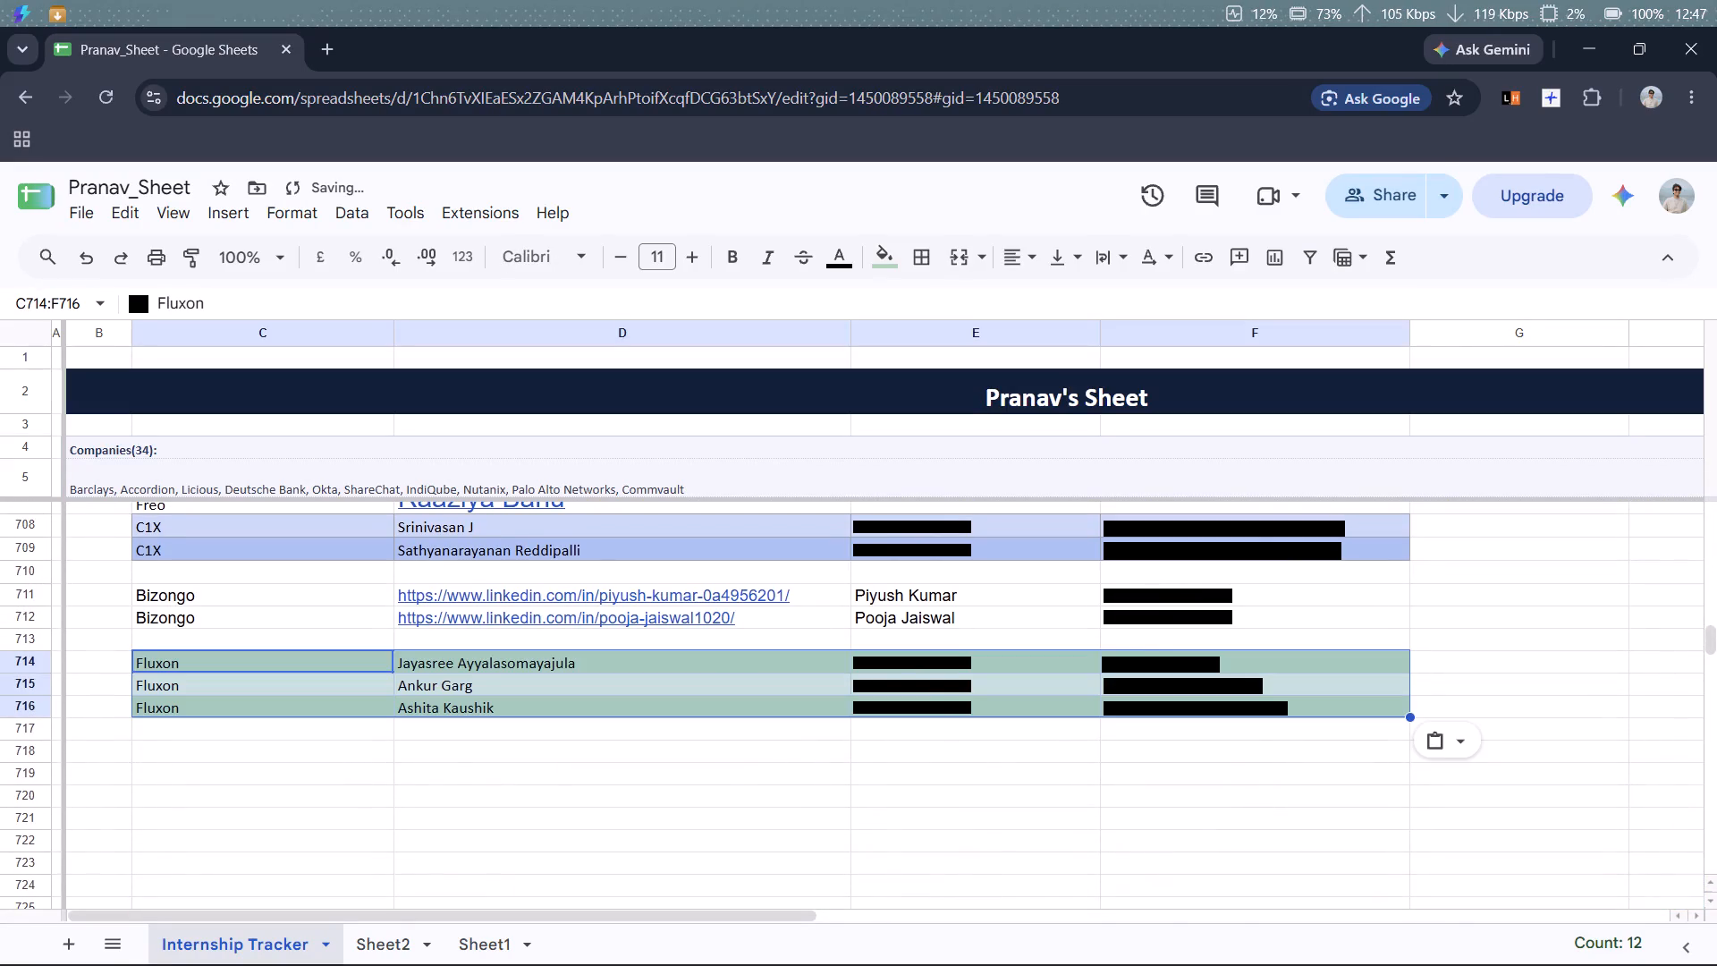
Find the 6sense contacts further down and copy their company, name, phone and email cells, range C1015:F1020.
{"action": "left_click", "coordinate": [165, 846]}
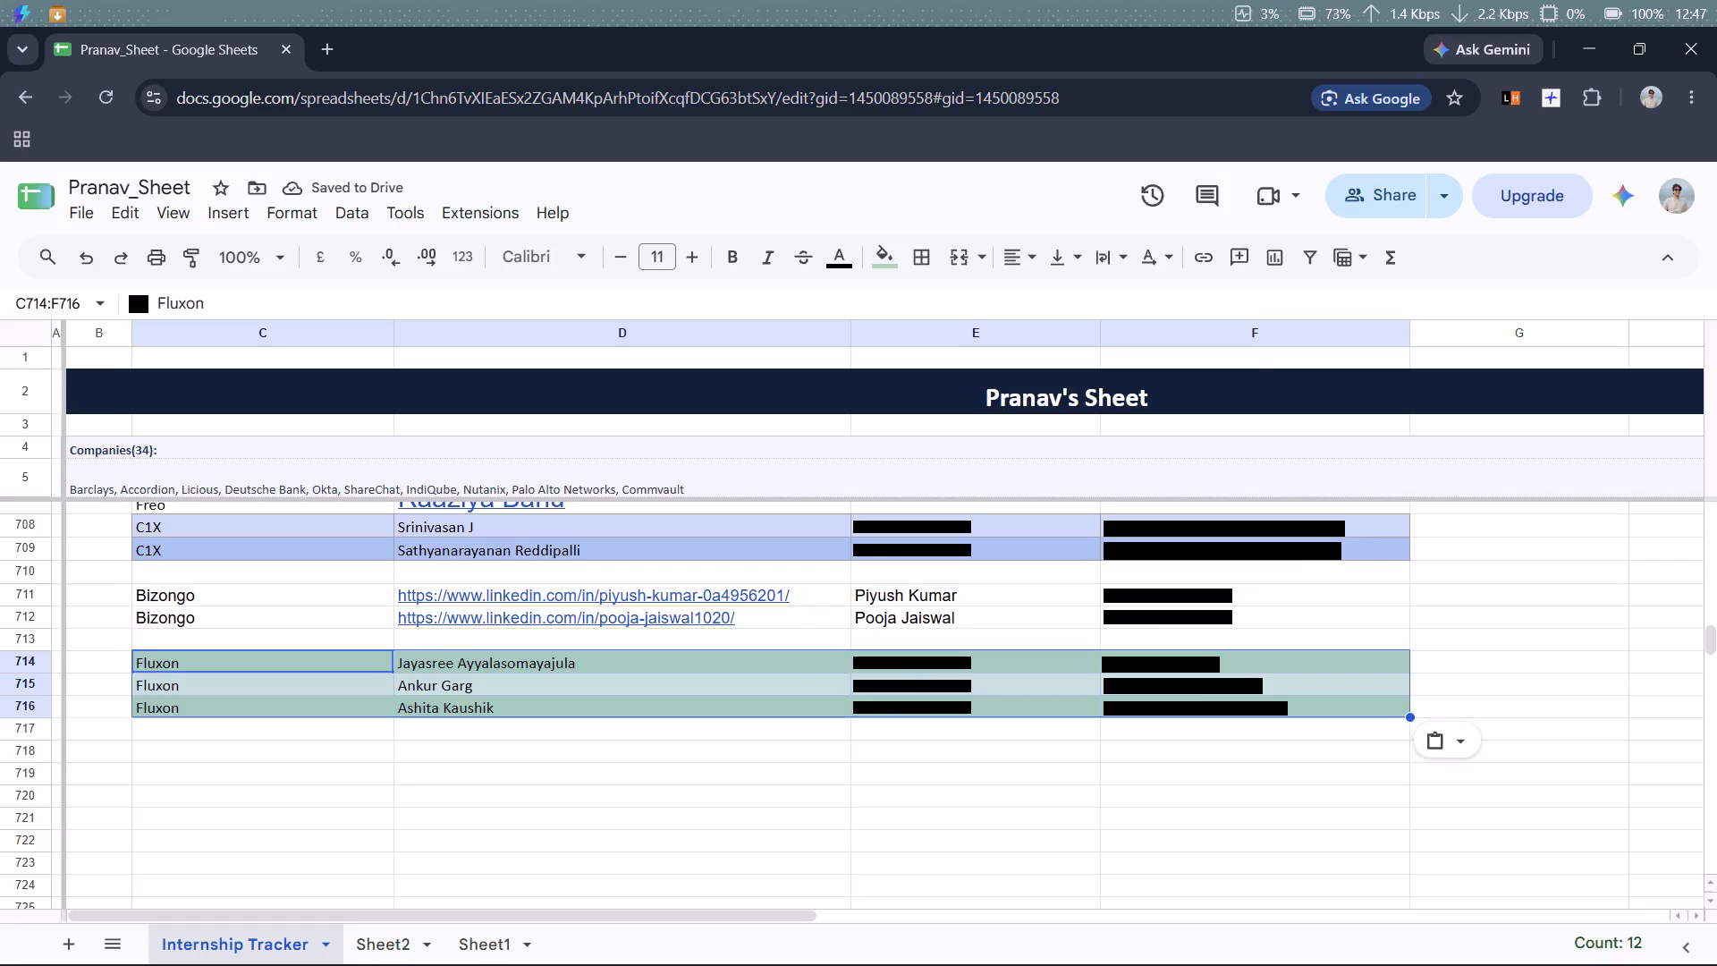
{"action": "scroll", "coordinate": [165, 846], "scroll_direction": "down", "scroll_amount": 7}
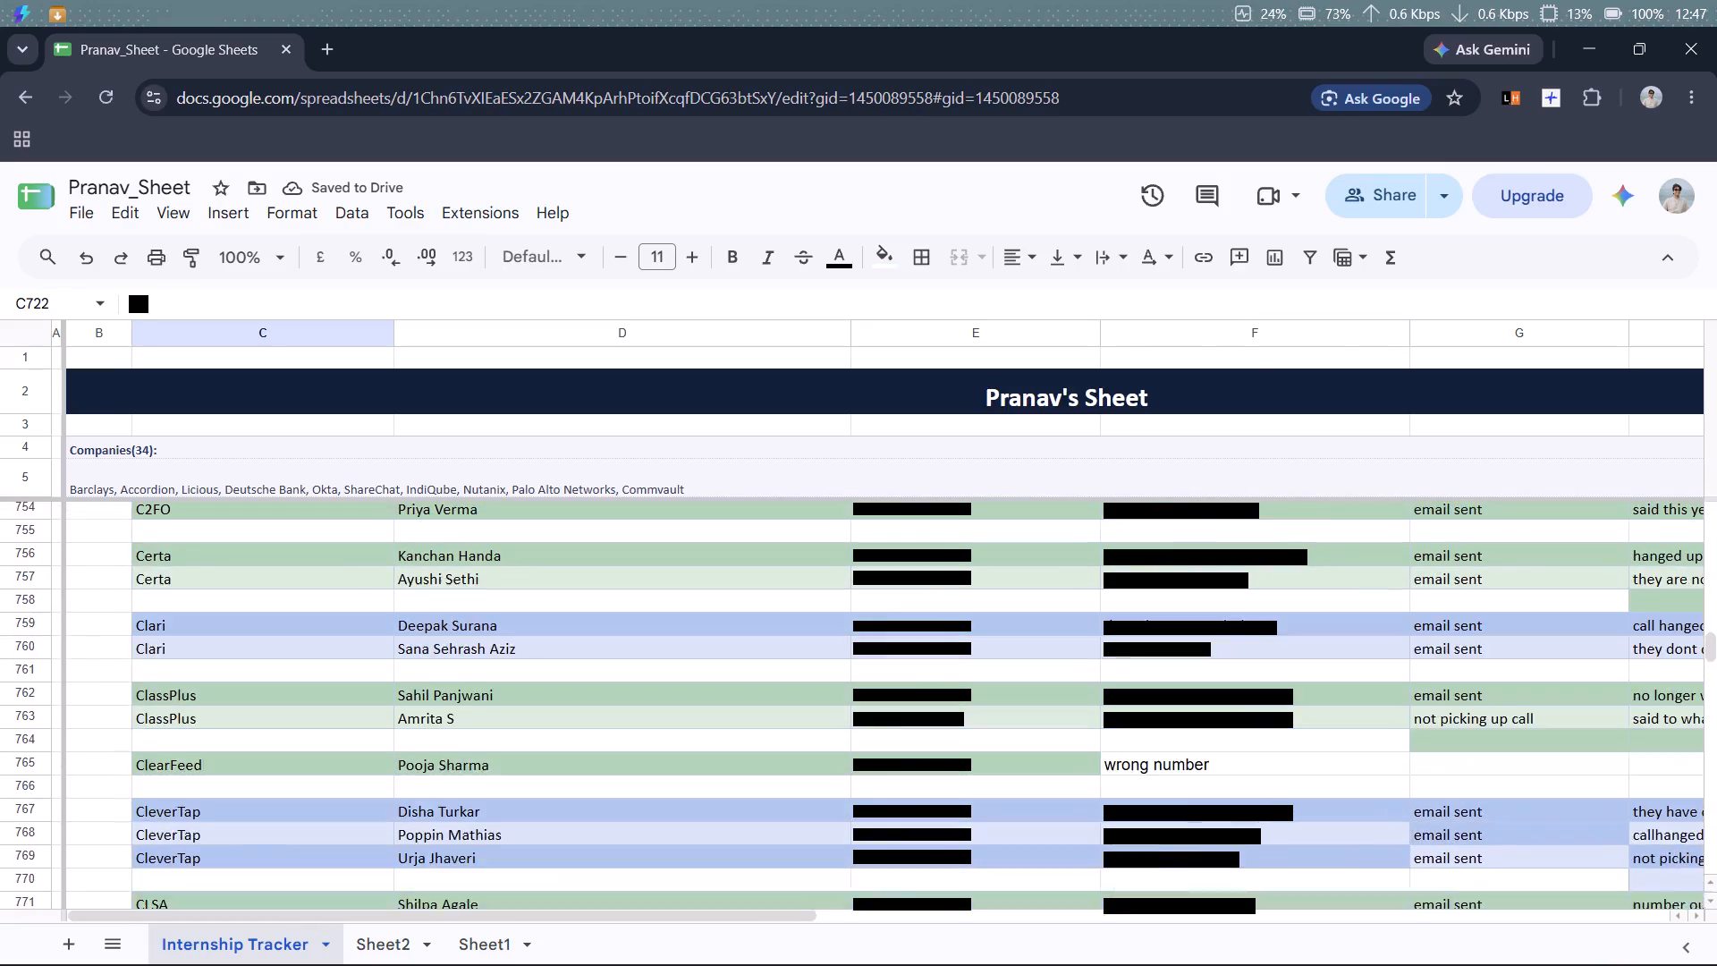
{"action": "scroll", "coordinate": [165, 846], "scroll_direction": "down", "scroll_amount": 8}
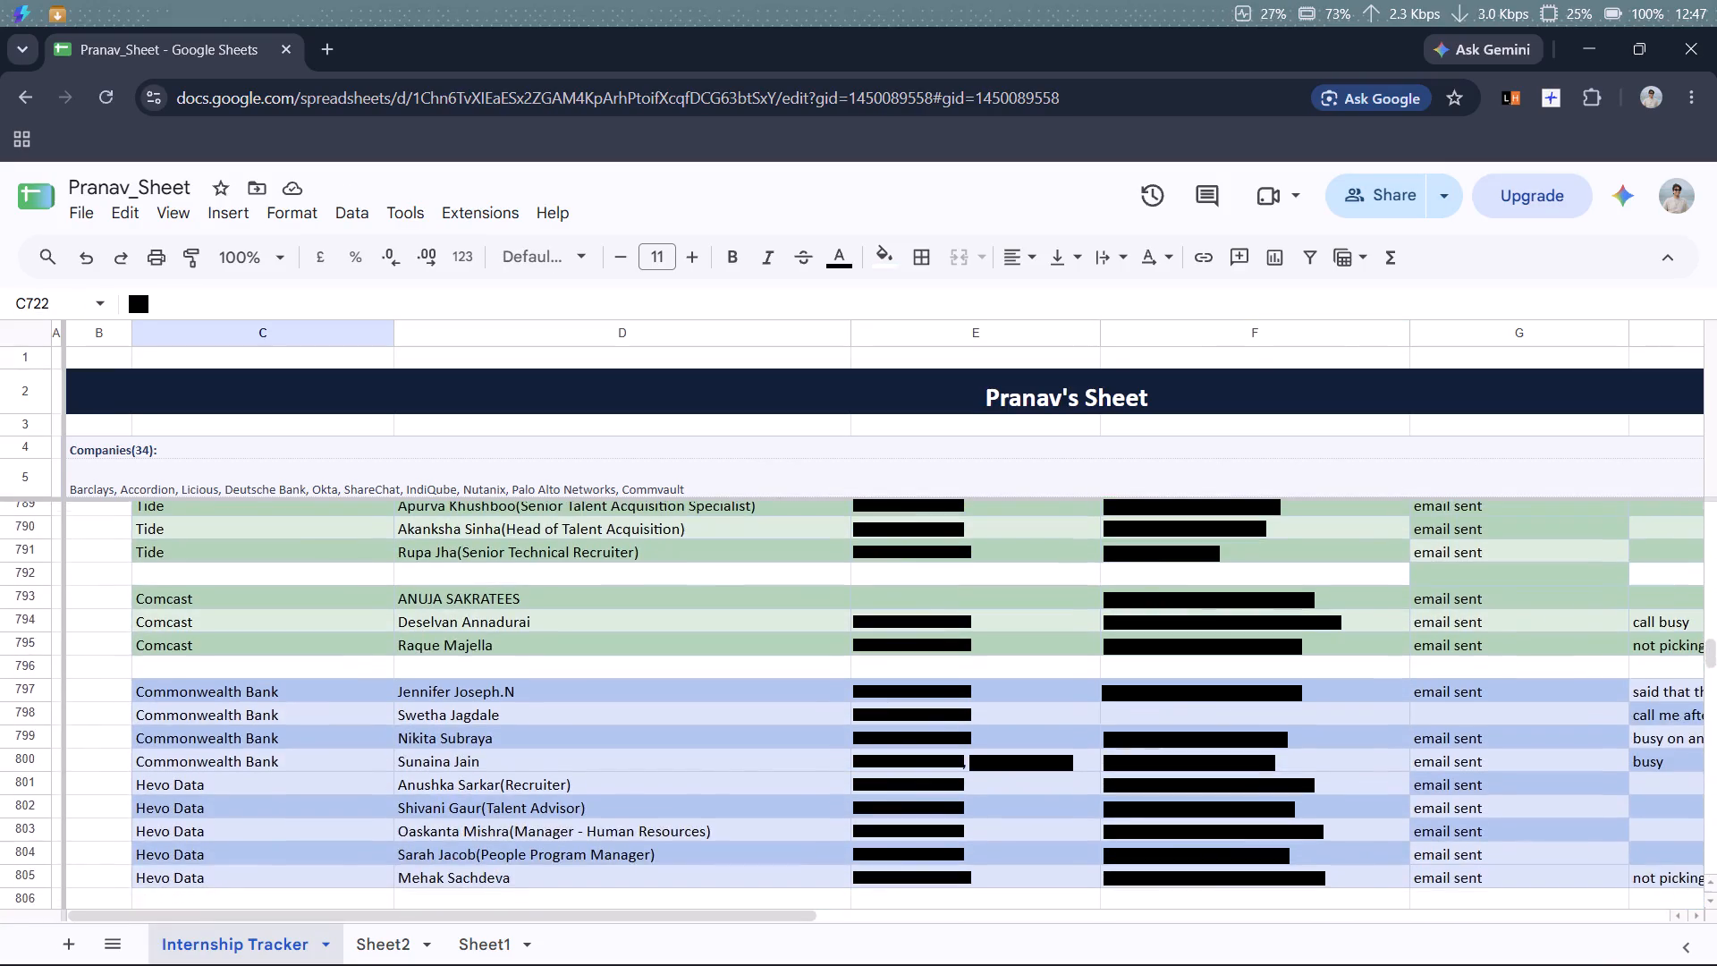
{"action": "scroll", "coordinate": [165, 846], "scroll_direction": "down", "scroll_amount": 8}
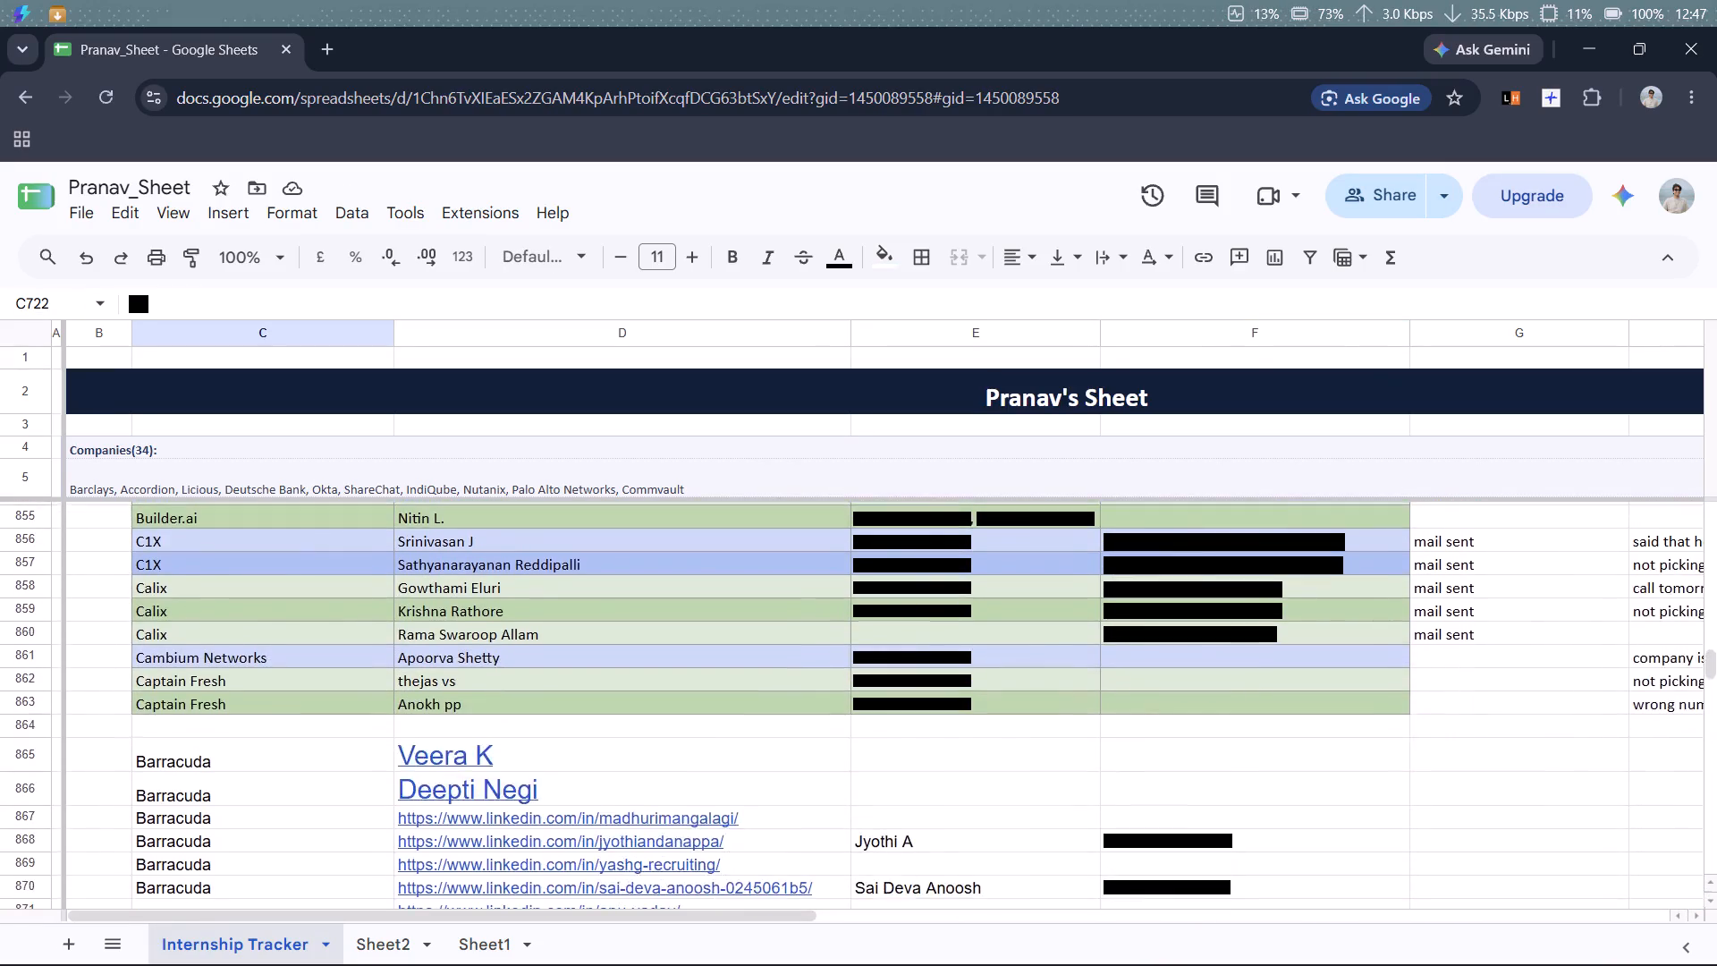
{"action": "scroll", "coordinate": [165, 846], "scroll_direction": "down", "scroll_amount": 8}
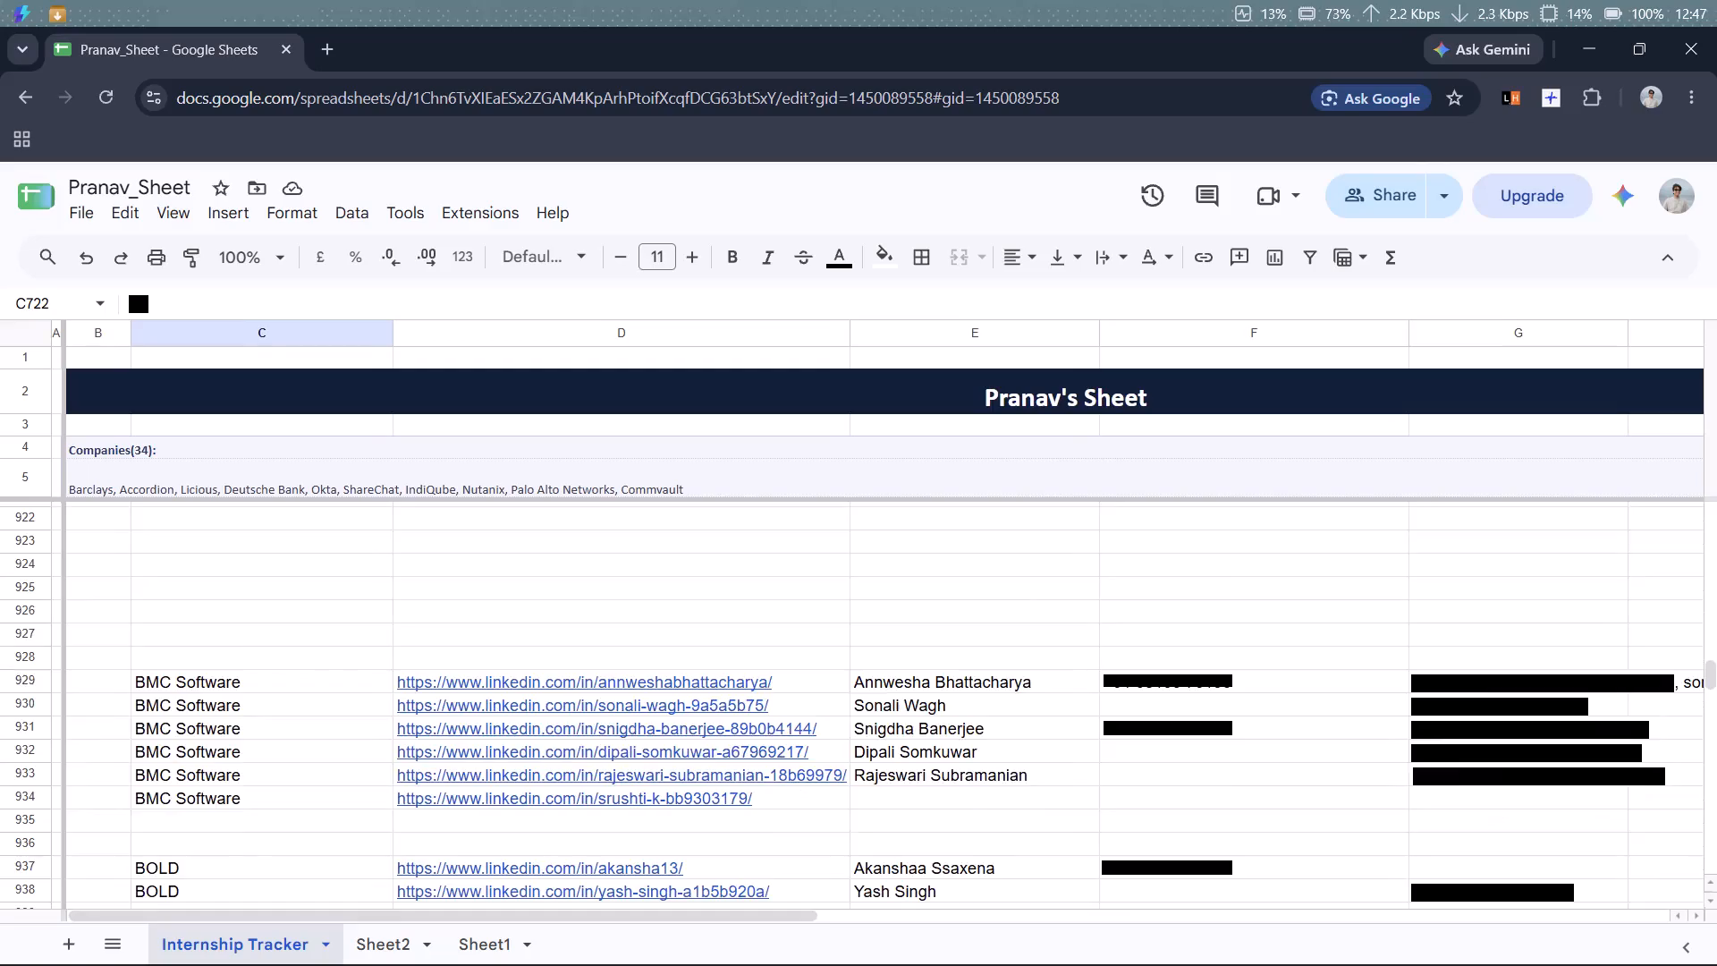
{"action": "scroll", "coordinate": [165, 846], "scroll_direction": "down", "scroll_amount": 8}
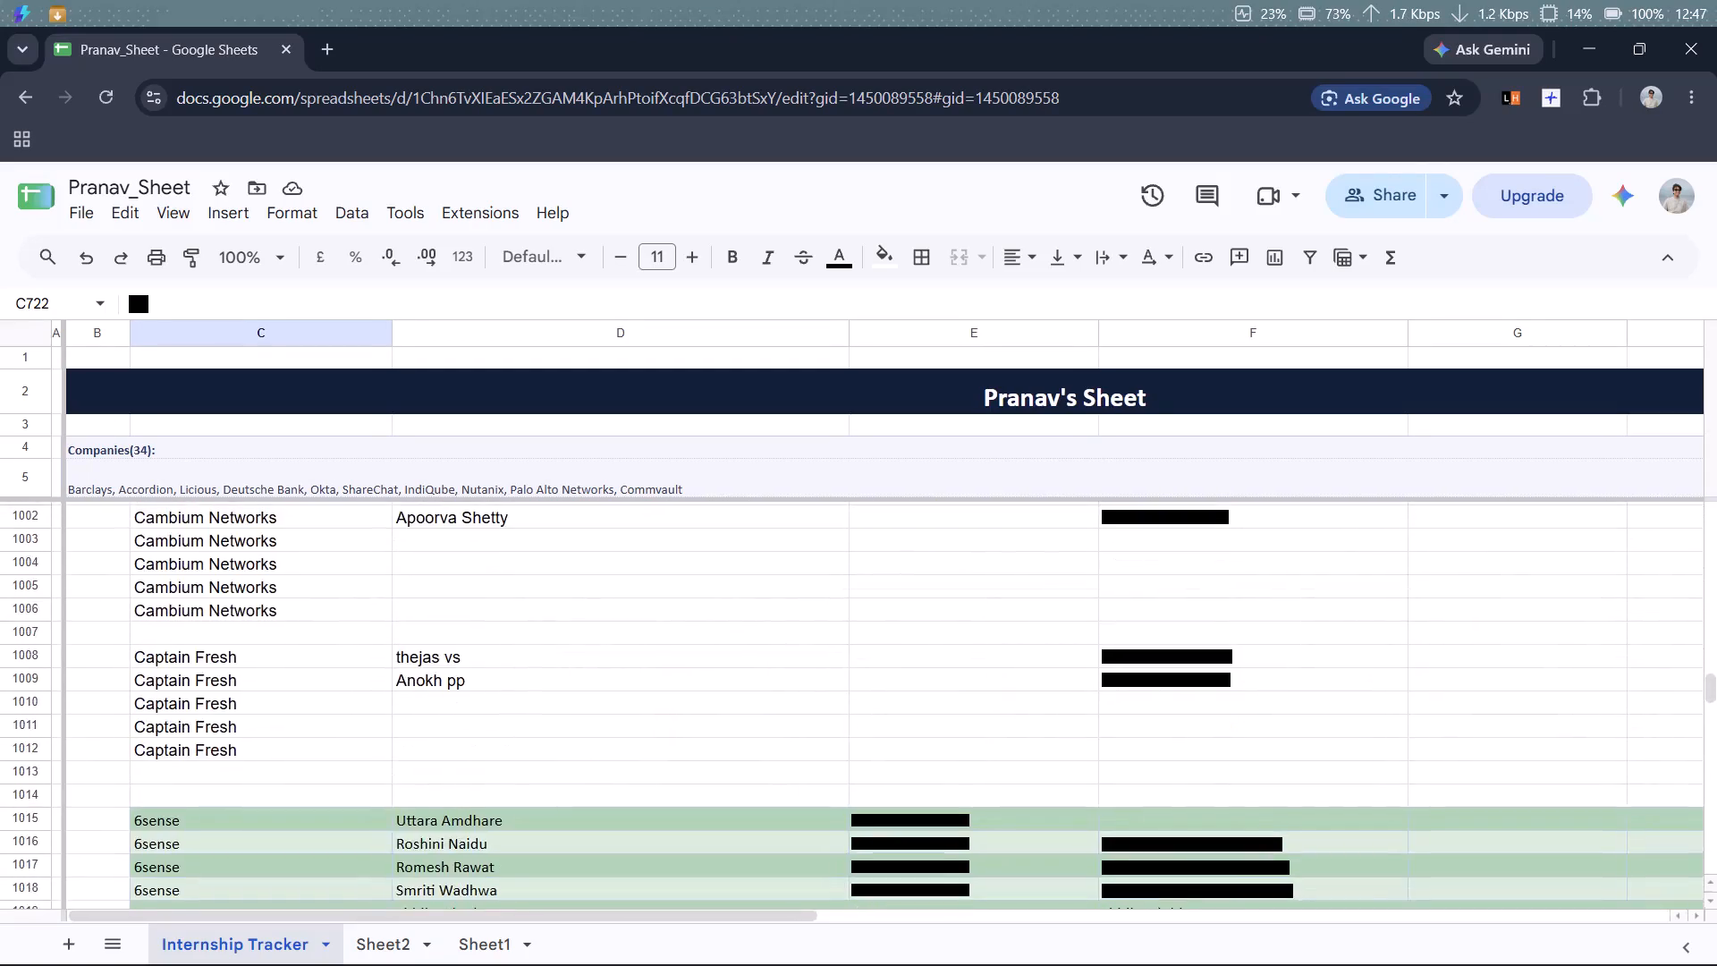
{"action": "scroll", "coordinate": [165, 846], "scroll_direction": "down", "scroll_amount": 2}
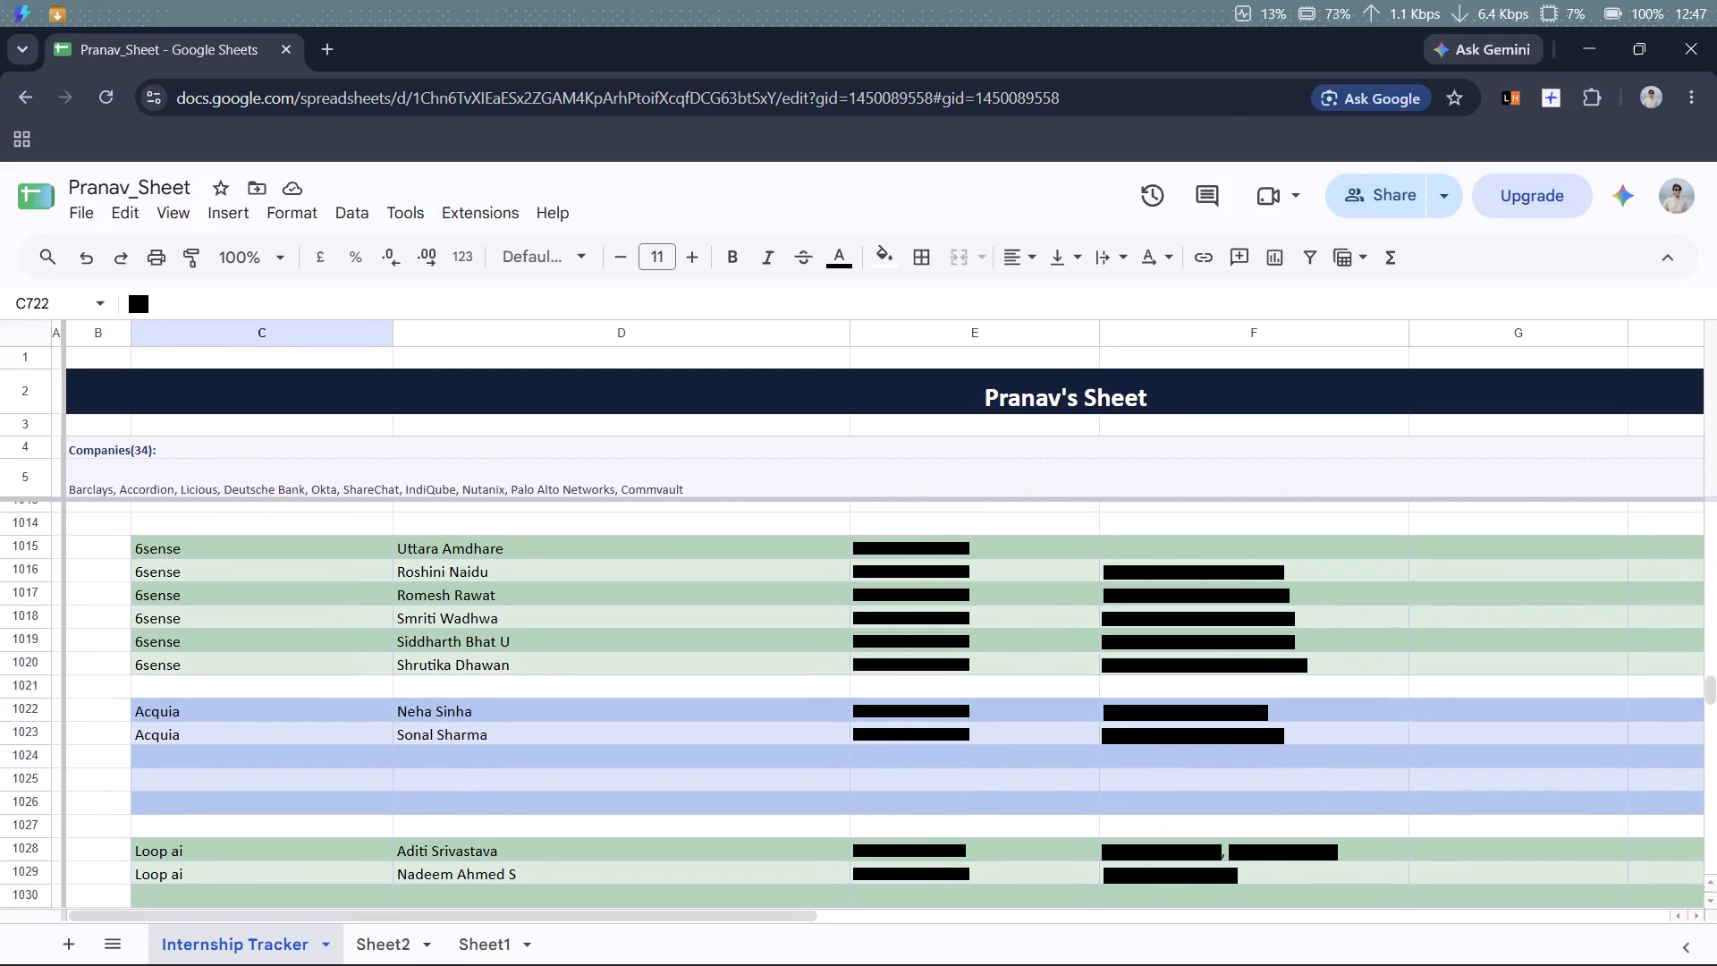
{"action": "left_click", "coordinate": [161, 548]}
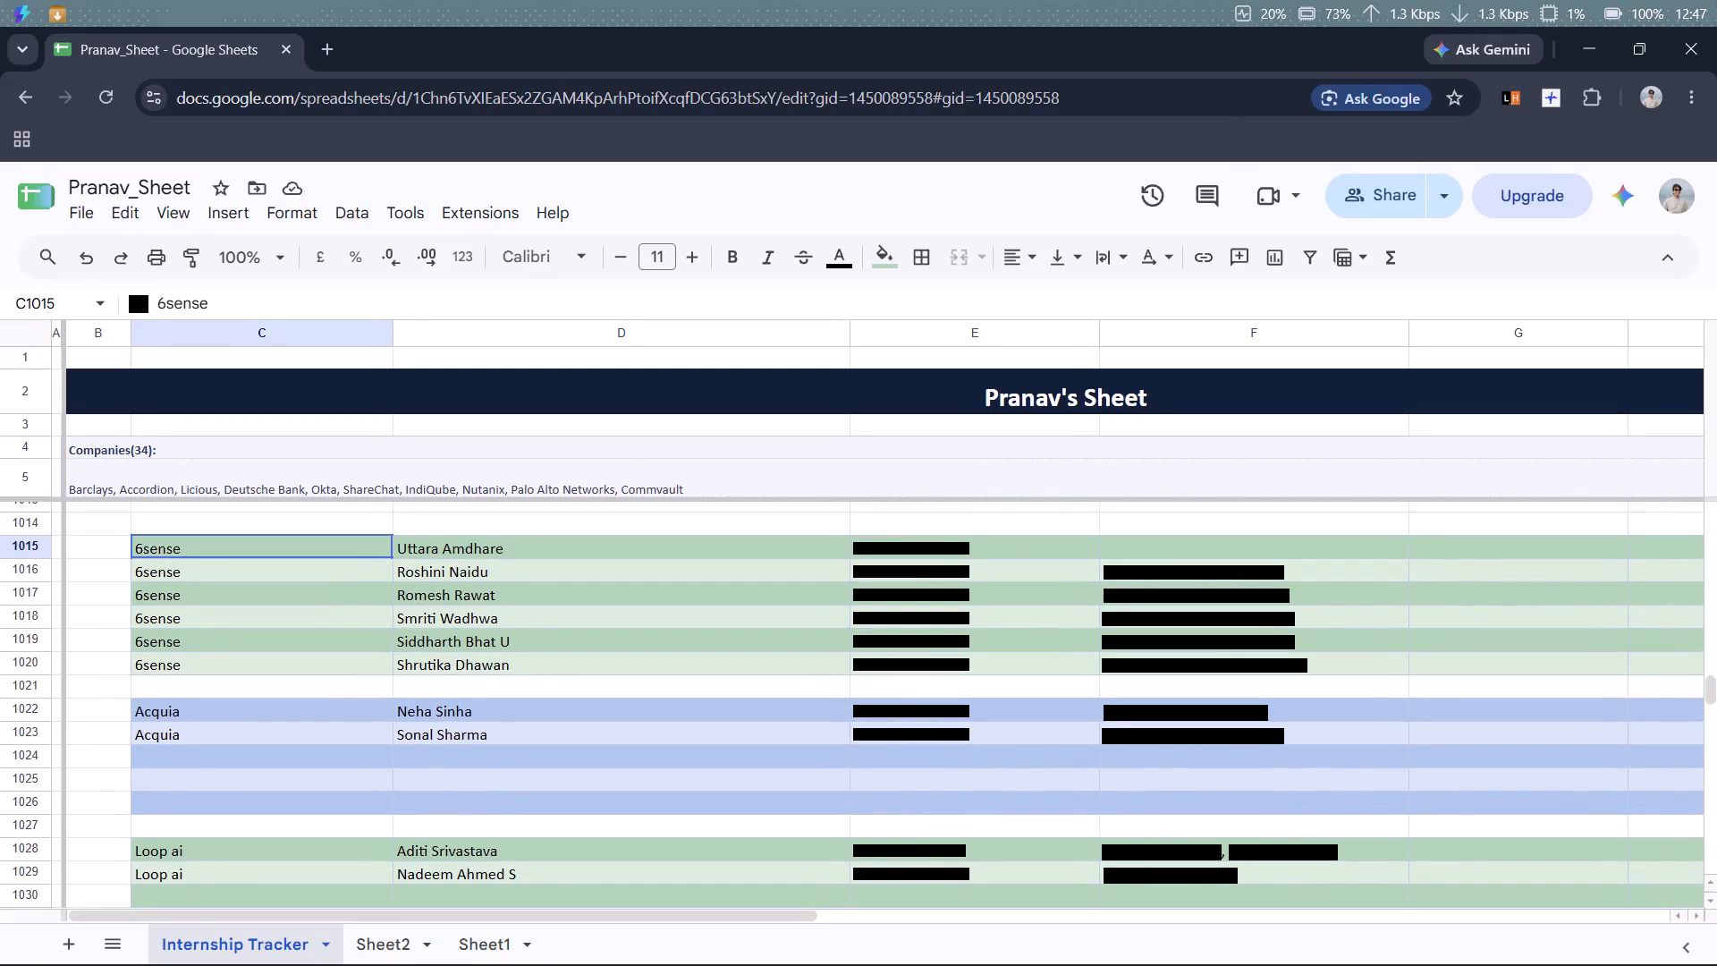
{"action": "key", "text": "shift+Right"}
{"action": "key", "text": "shift+Right"}
{"action": "key", "text": "shift+Right"}
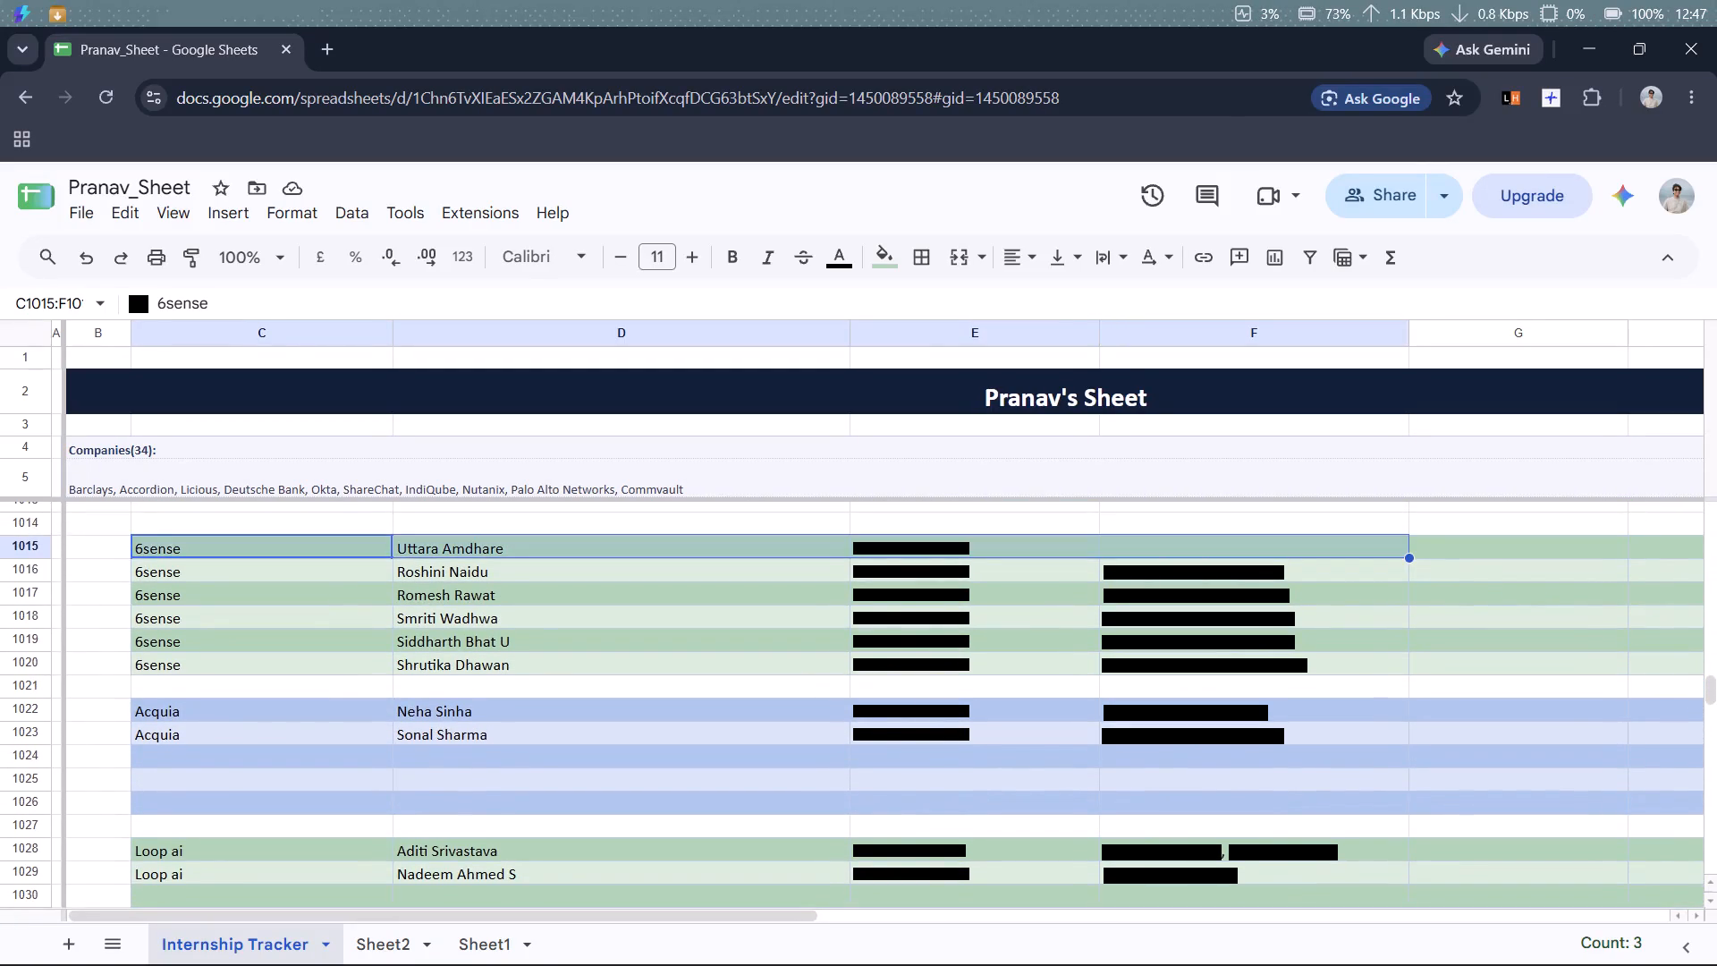
{"action": "key", "text": "shift+Down"}
{"action": "key", "text": "shift+Down"}
{"action": "key", "text": "shift+Down"}
{"action": "key", "text": "shift+Down"}
{"action": "key", "text": "shift+Down"}
{"action": "key", "text": "ctrl+c"}
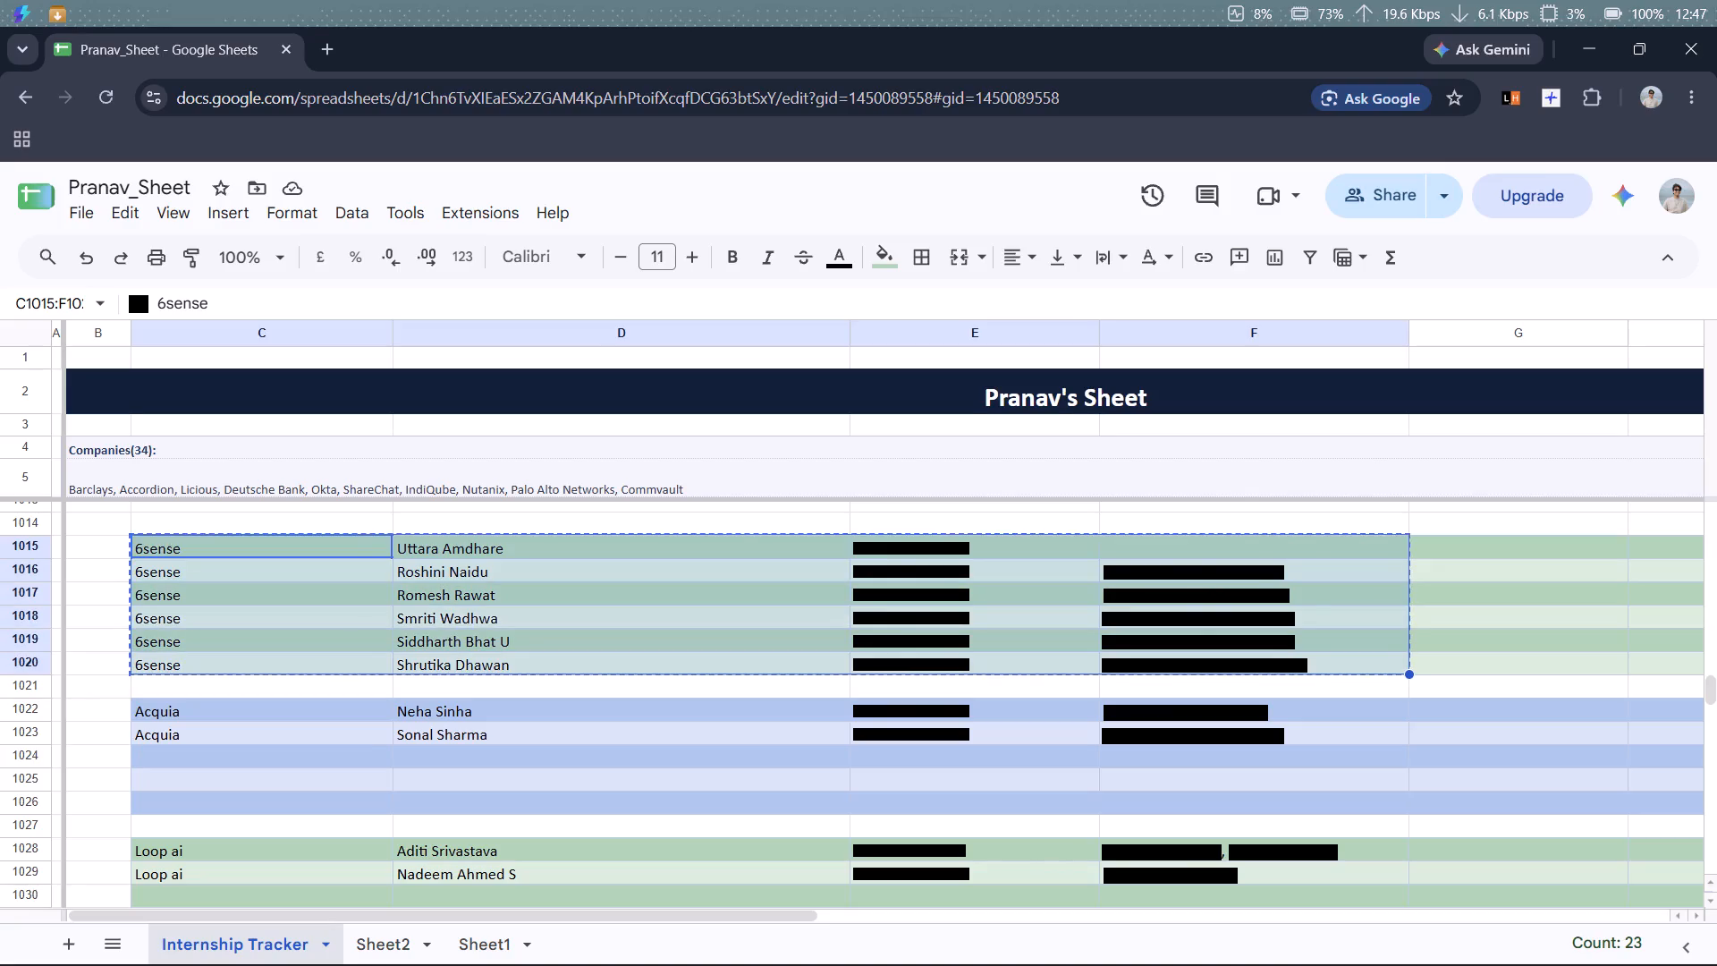
Paste the six copied 6sense contacts below the Fluxon contacts, starting at cell C718 with one empty row between.
{"action": "scroll", "coordinate": [161, 548], "scroll_direction": "up", "scroll_amount": 13}
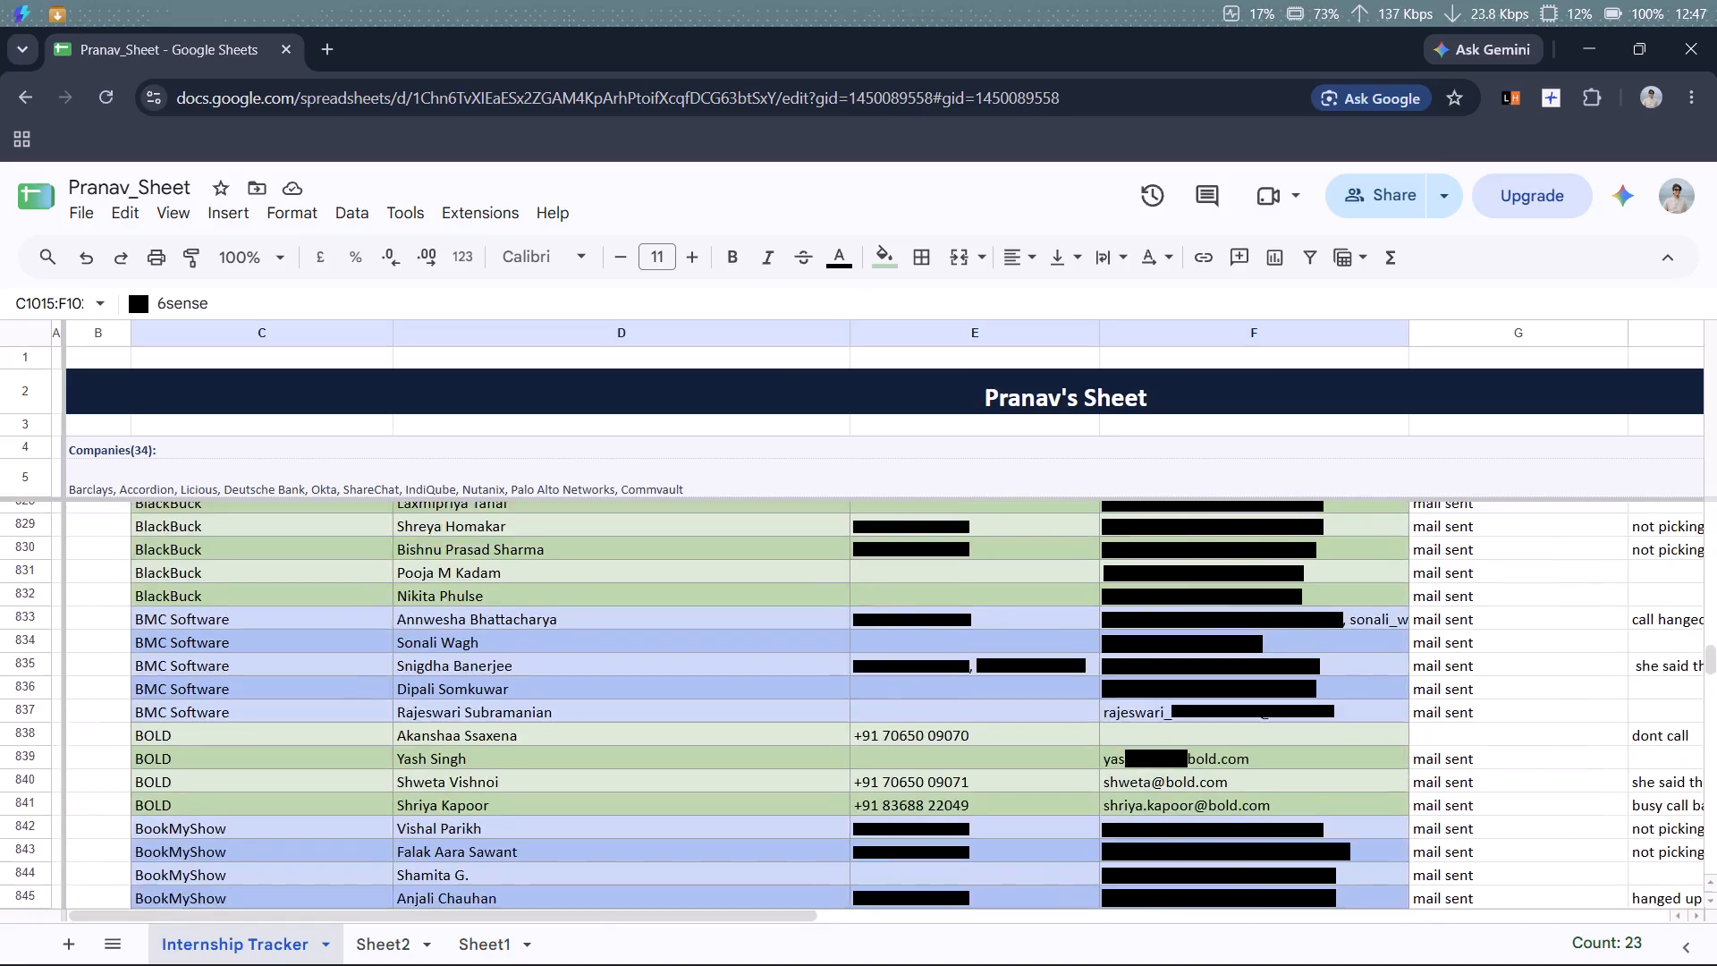
{"action": "scroll", "coordinate": [161, 548], "scroll_direction": "up", "scroll_amount": 5}
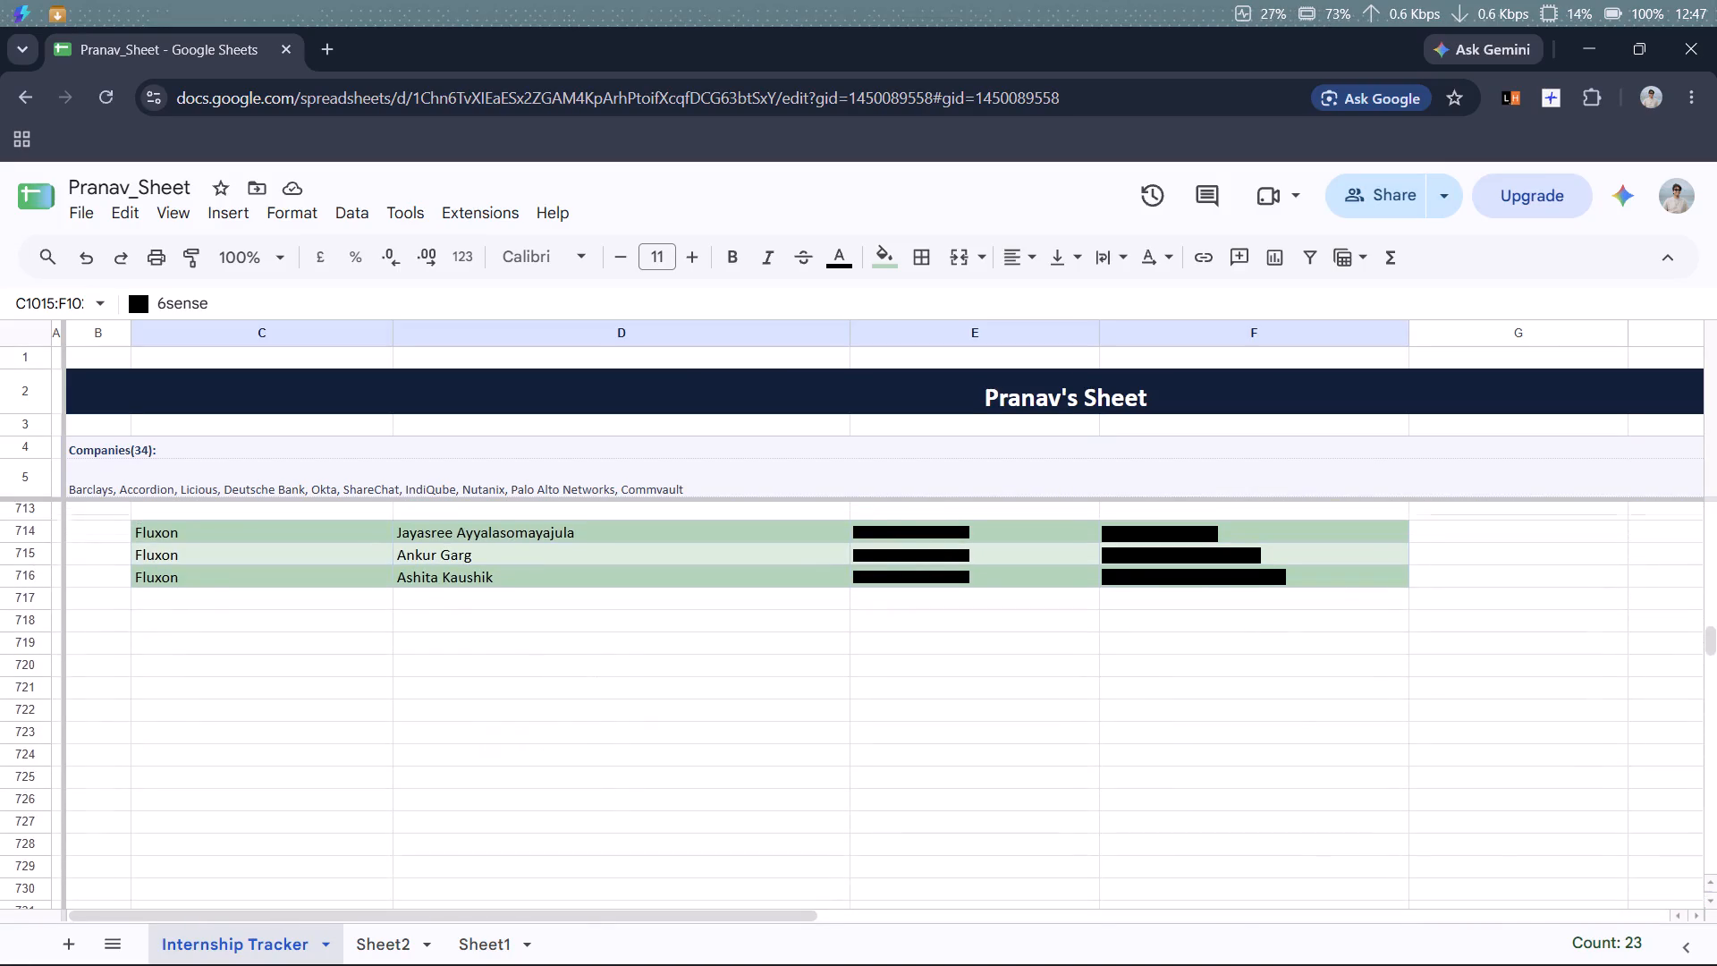
{"action": "left_click", "coordinate": [168, 619]}
{"action": "key", "text": "ctrl+v"}
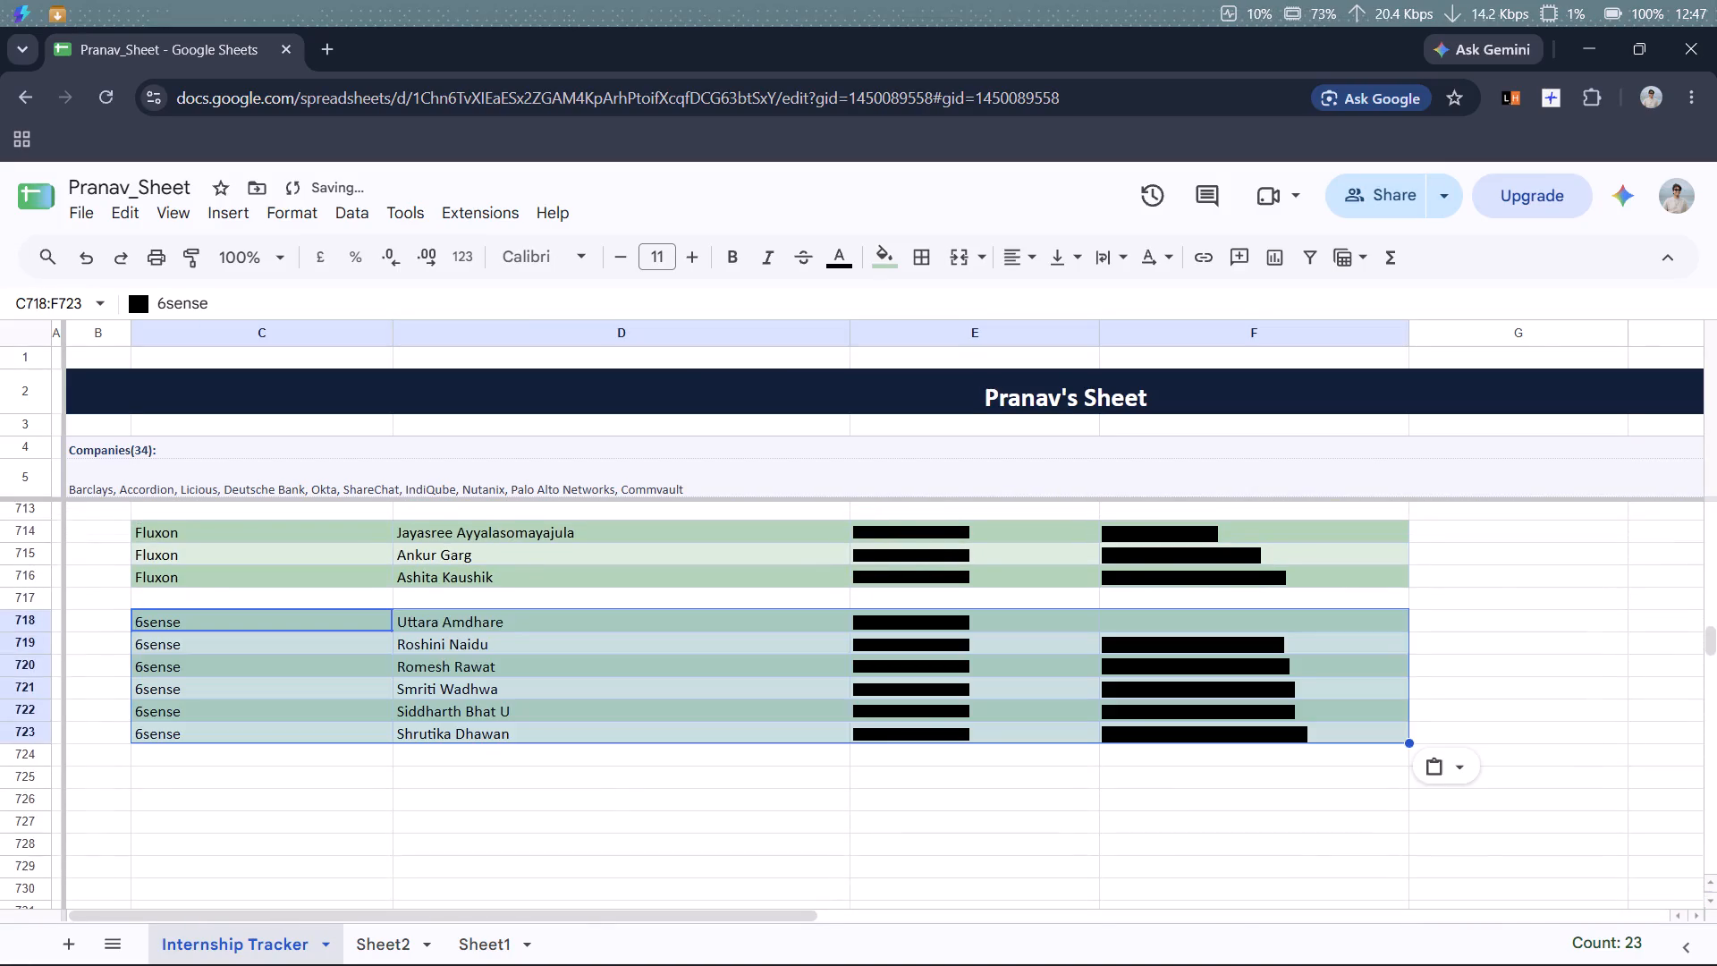
Log "not picking up call" in cell G708 for the first C1X contact.
{"action": "scroll", "coordinate": [305, 654], "scroll_direction": "up", "scroll_amount": 3}
{"action": "scroll", "coordinate": [305, 654], "scroll_direction": "down", "scroll_amount": 1}
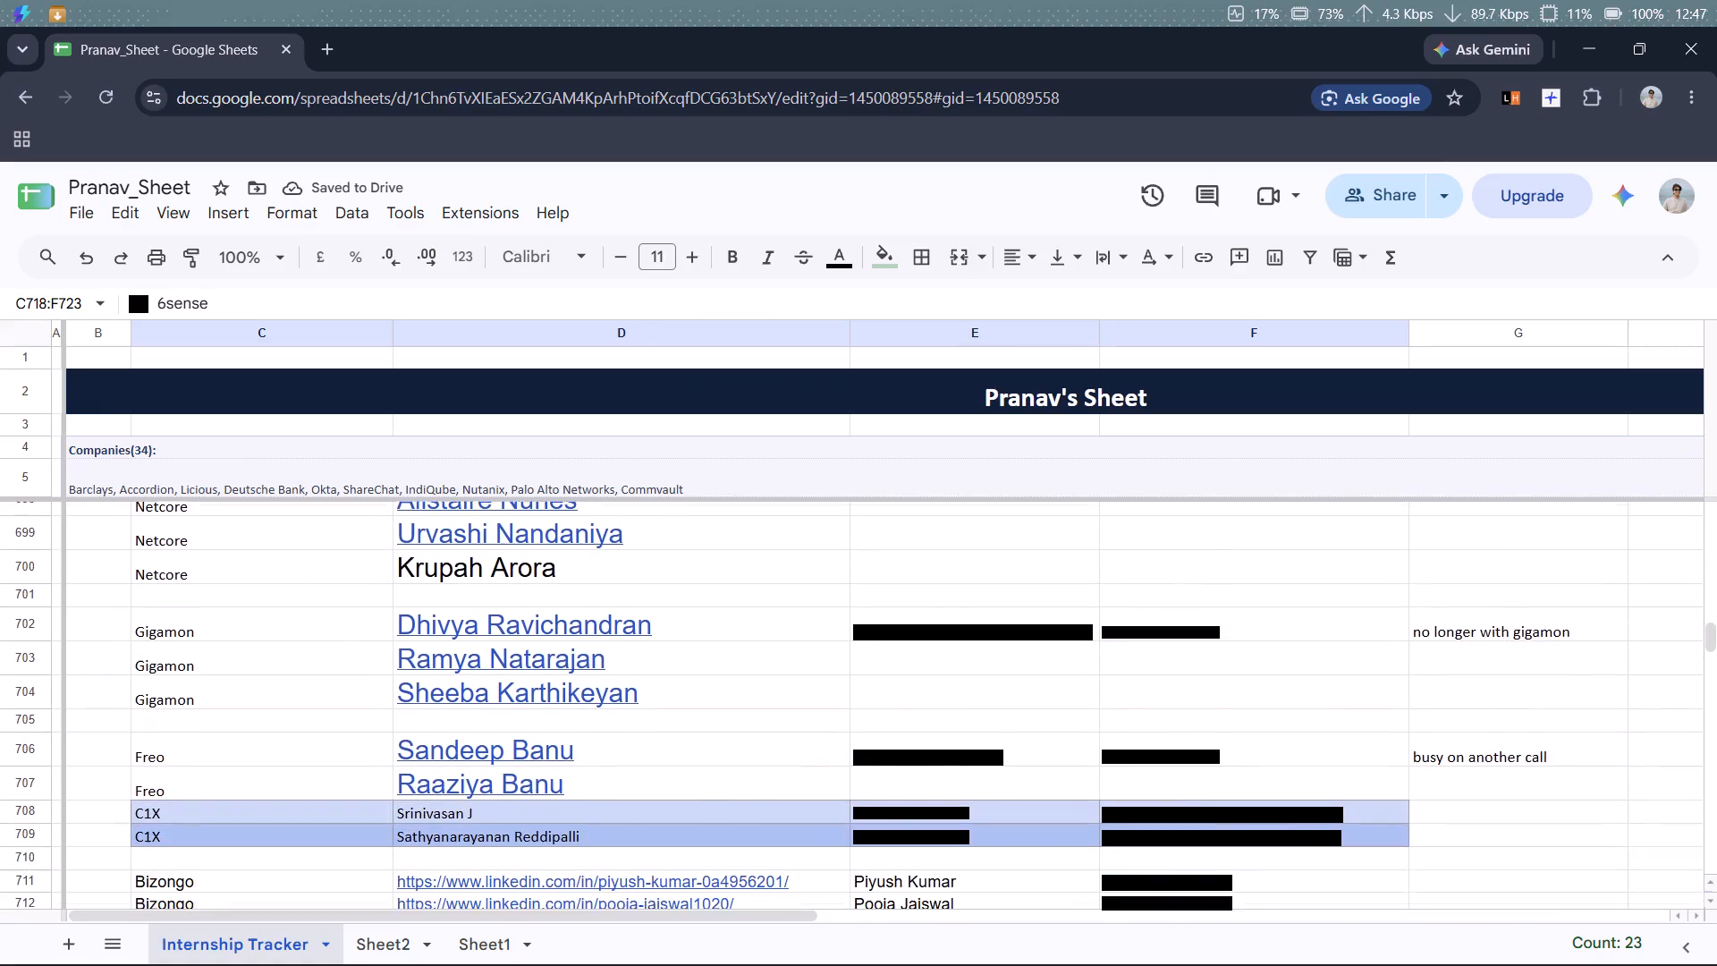
{"action": "scroll", "coordinate": [305, 654], "scroll_direction": "down", "scroll_amount": 1}
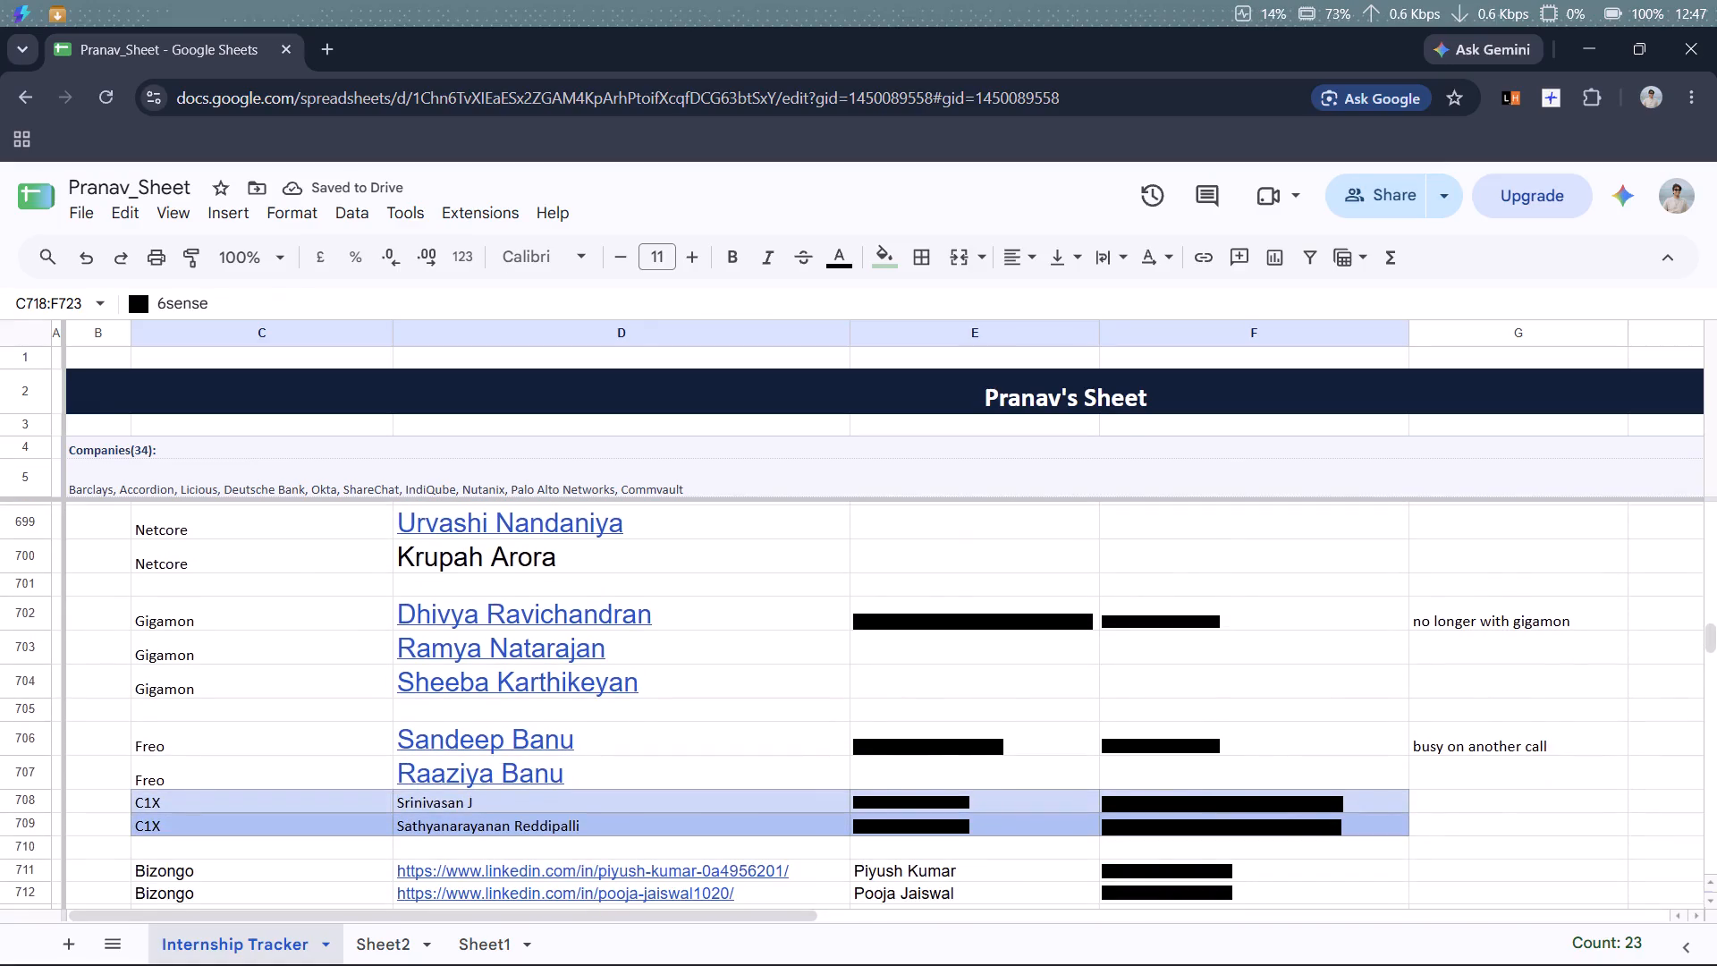
{"action": "left_click", "coordinate": [1519, 747]}
{"action": "left_click", "coordinate": [1518, 843]}
{"action": "left_click", "coordinate": [1458, 801]}
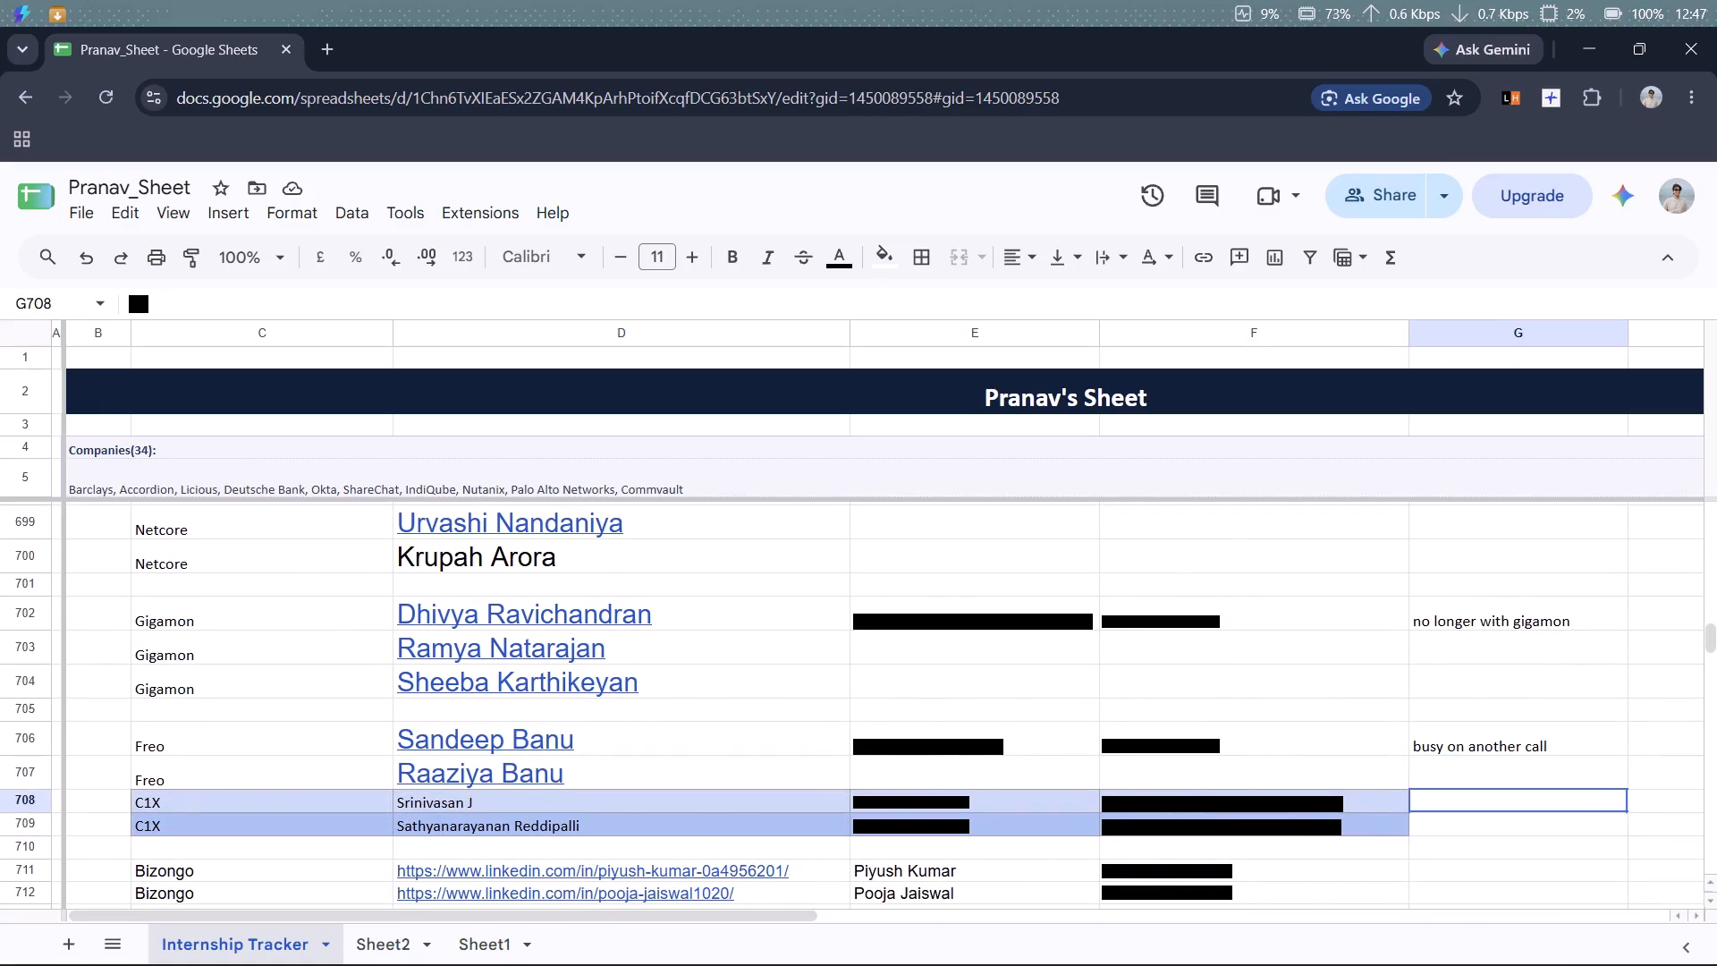
{"action": "type", "text": "not picking up call"}
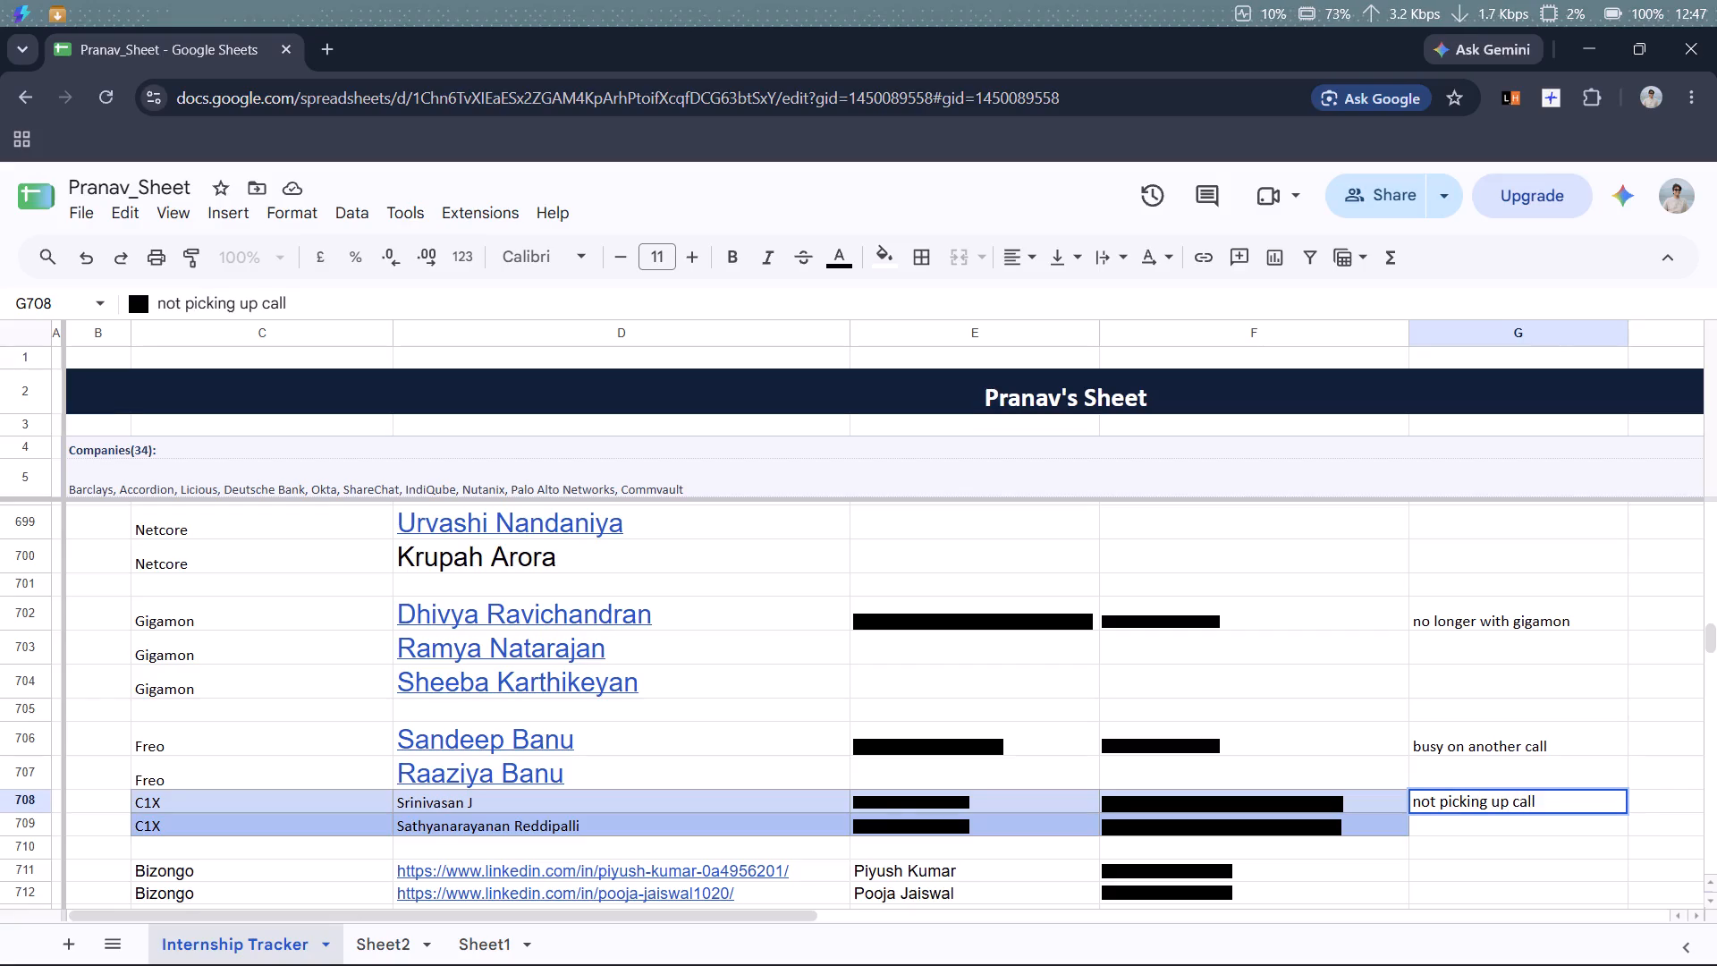
Copy the second C1X contact's phone number from cell E709, without the country code.
{"action": "left_click", "coordinate": [932, 821]}
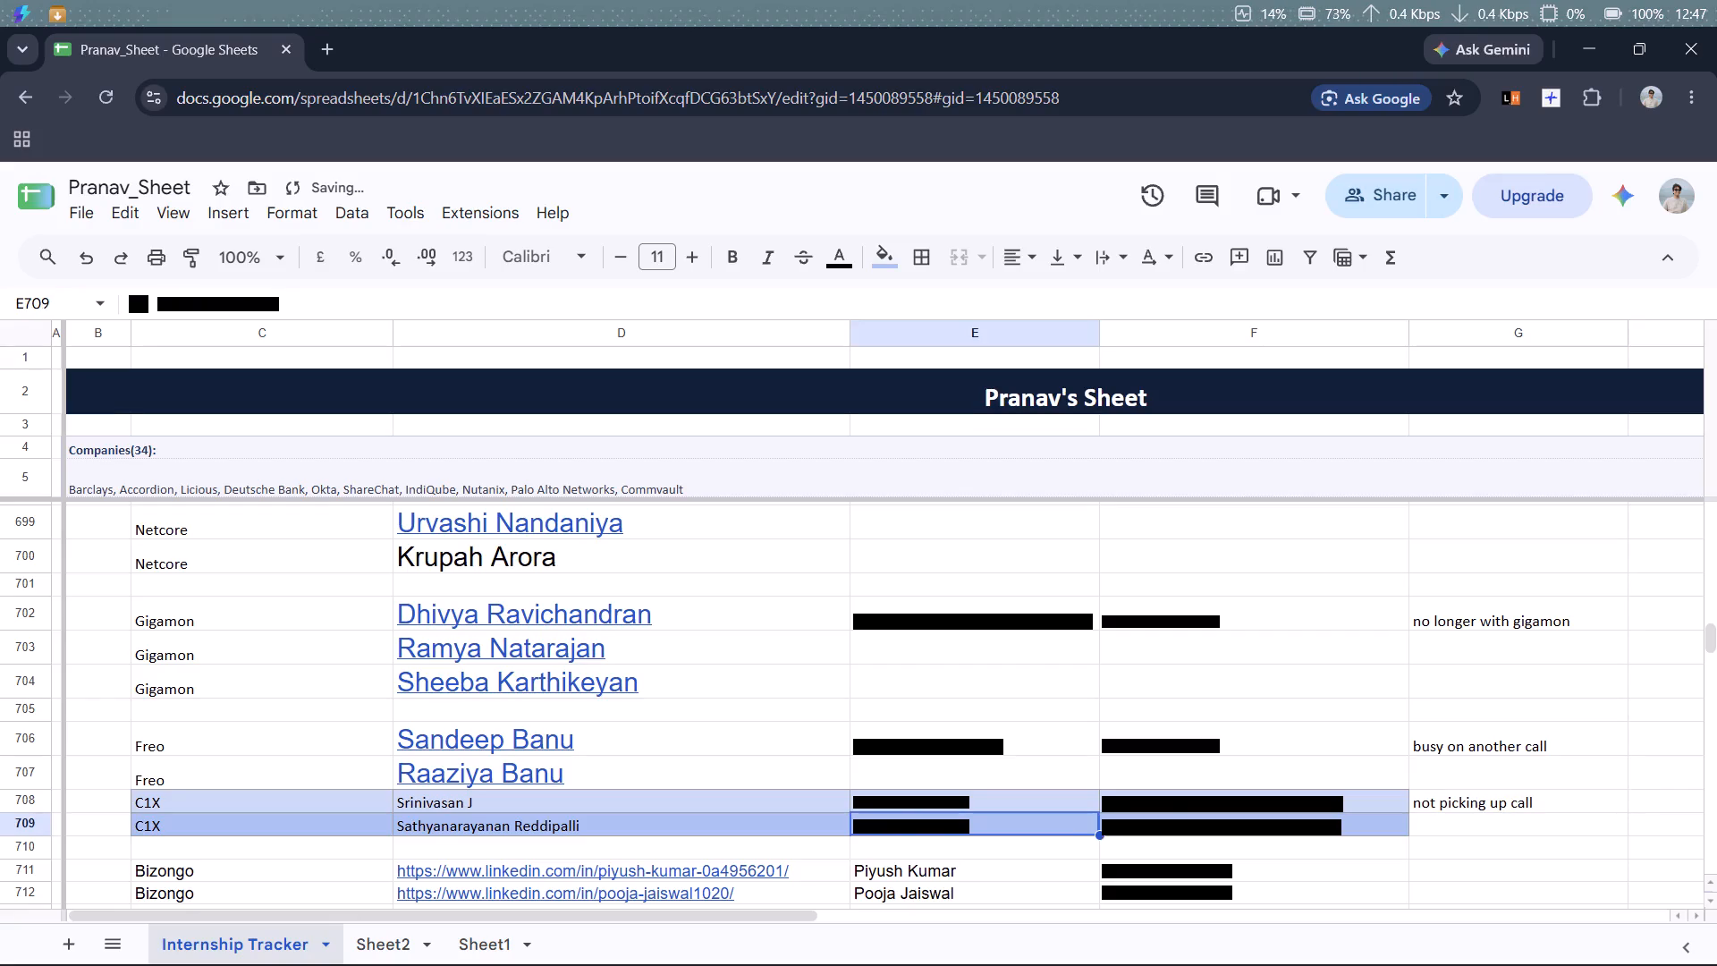
{"action": "left_click_drag", "start_coordinate": [304, 301], "coordinate": [185, 309]}
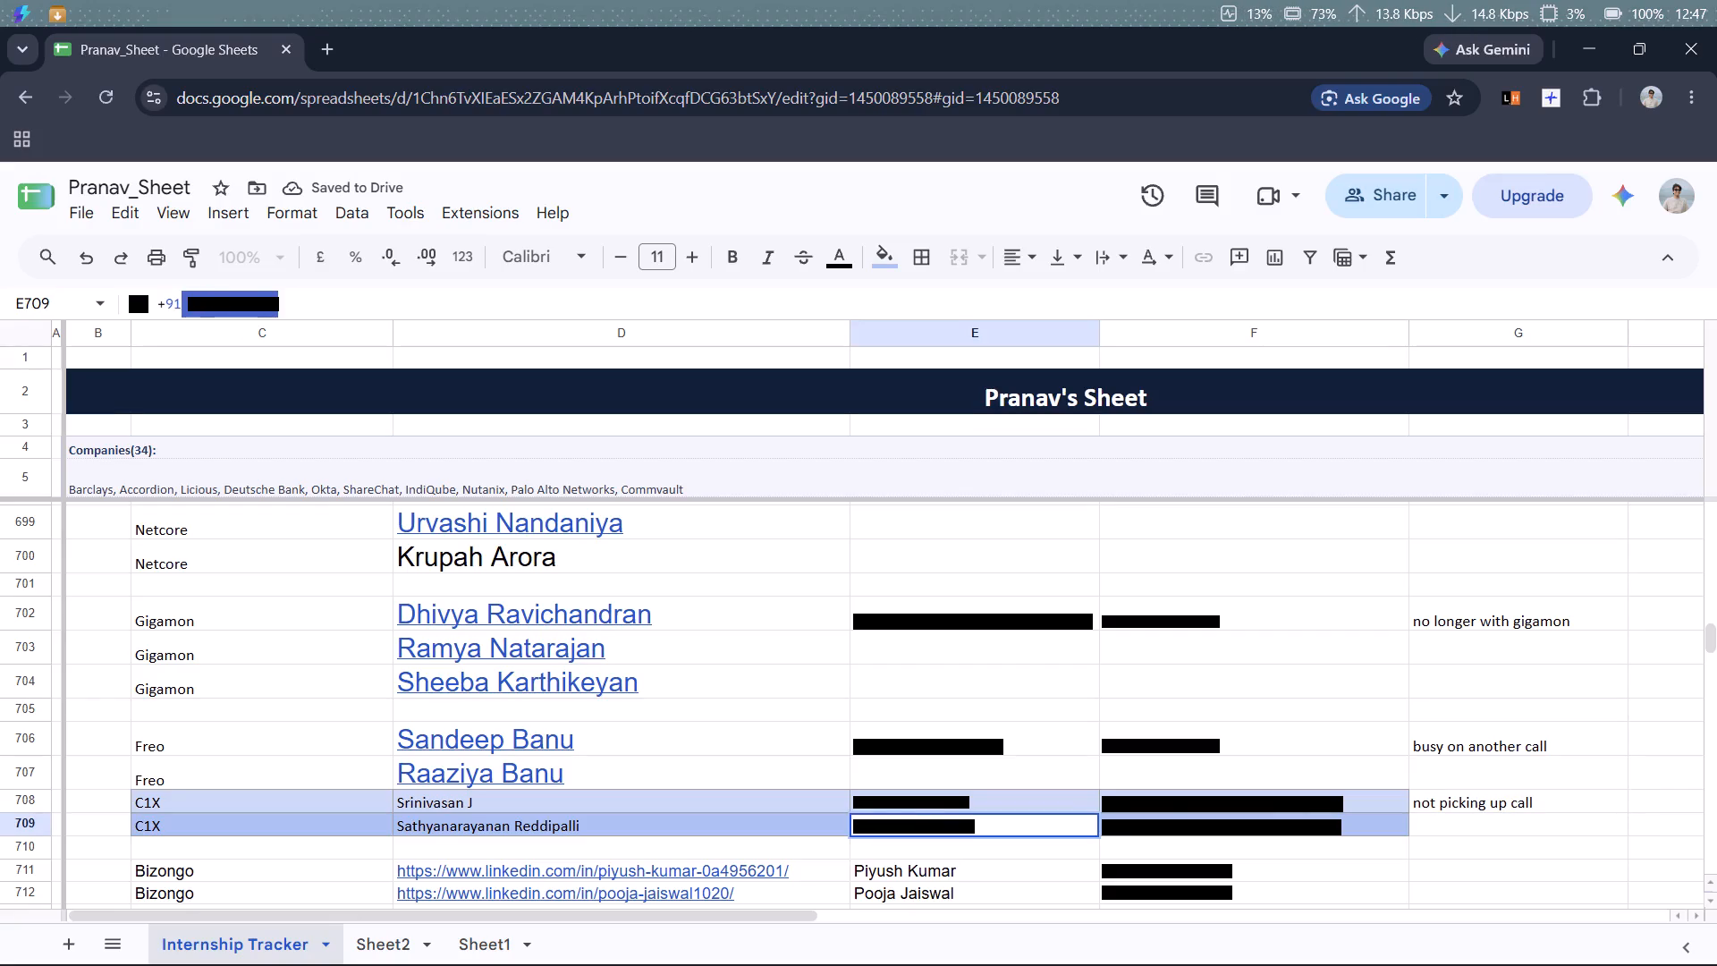
{"action": "left_click_drag", "start_coordinate": [185, 309], "coordinate": [192, 310]}
{"action": "key", "text": "ctrl+c"}
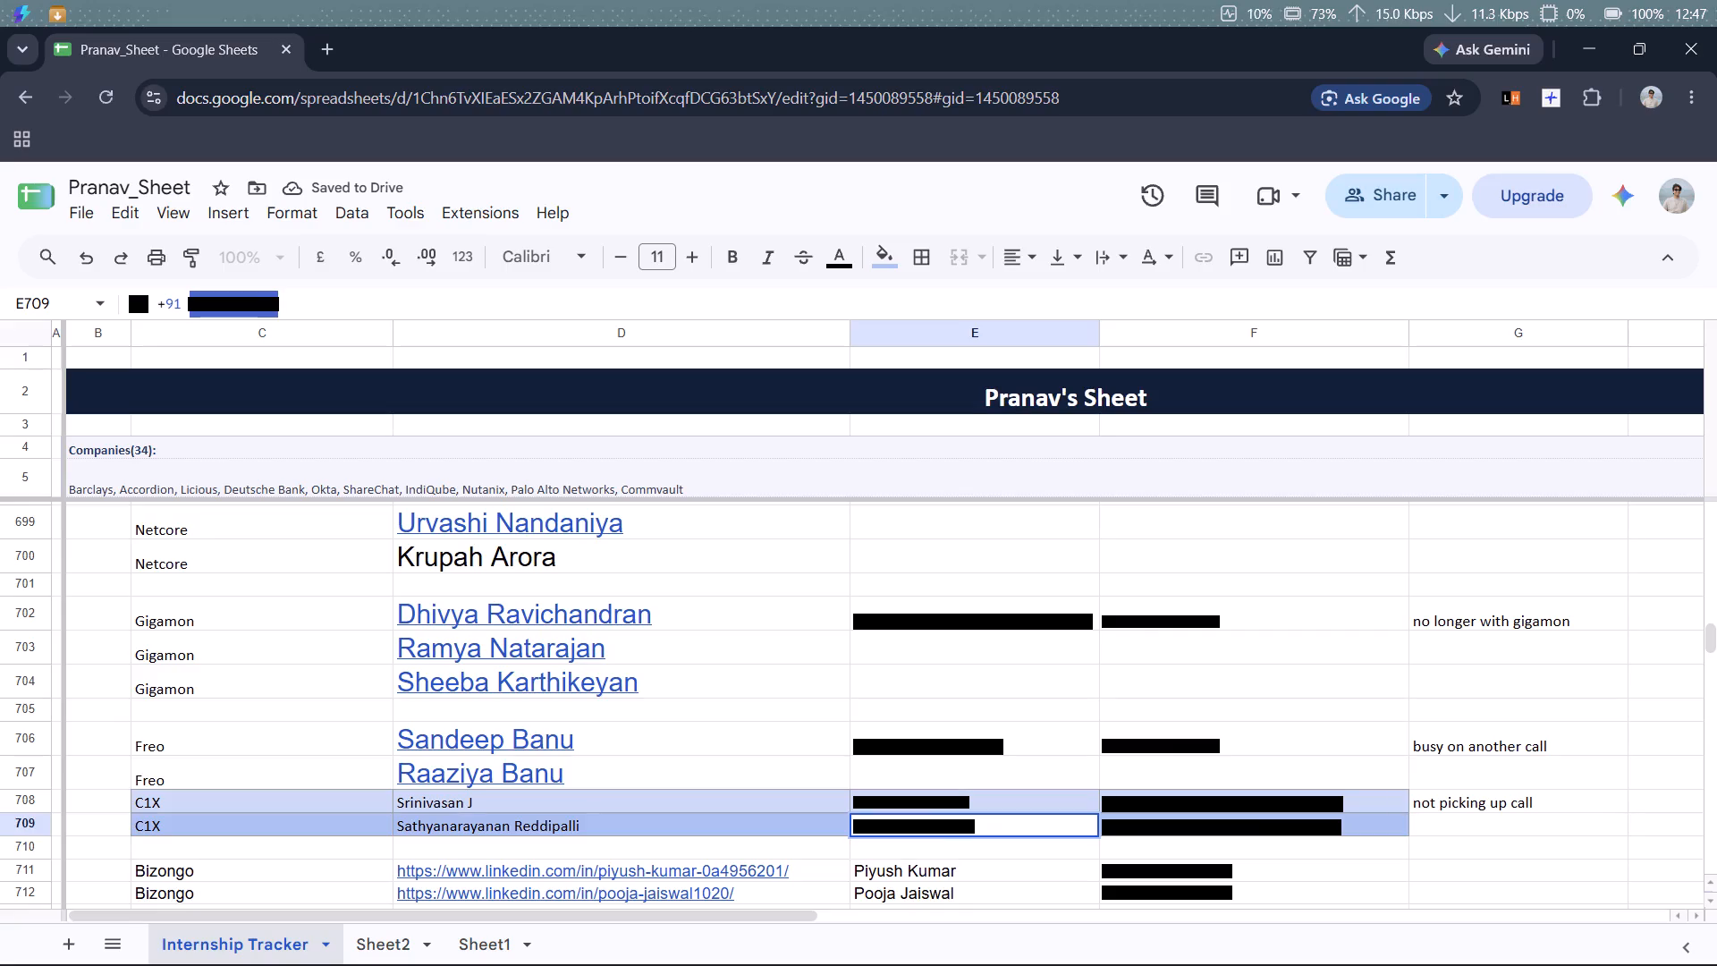
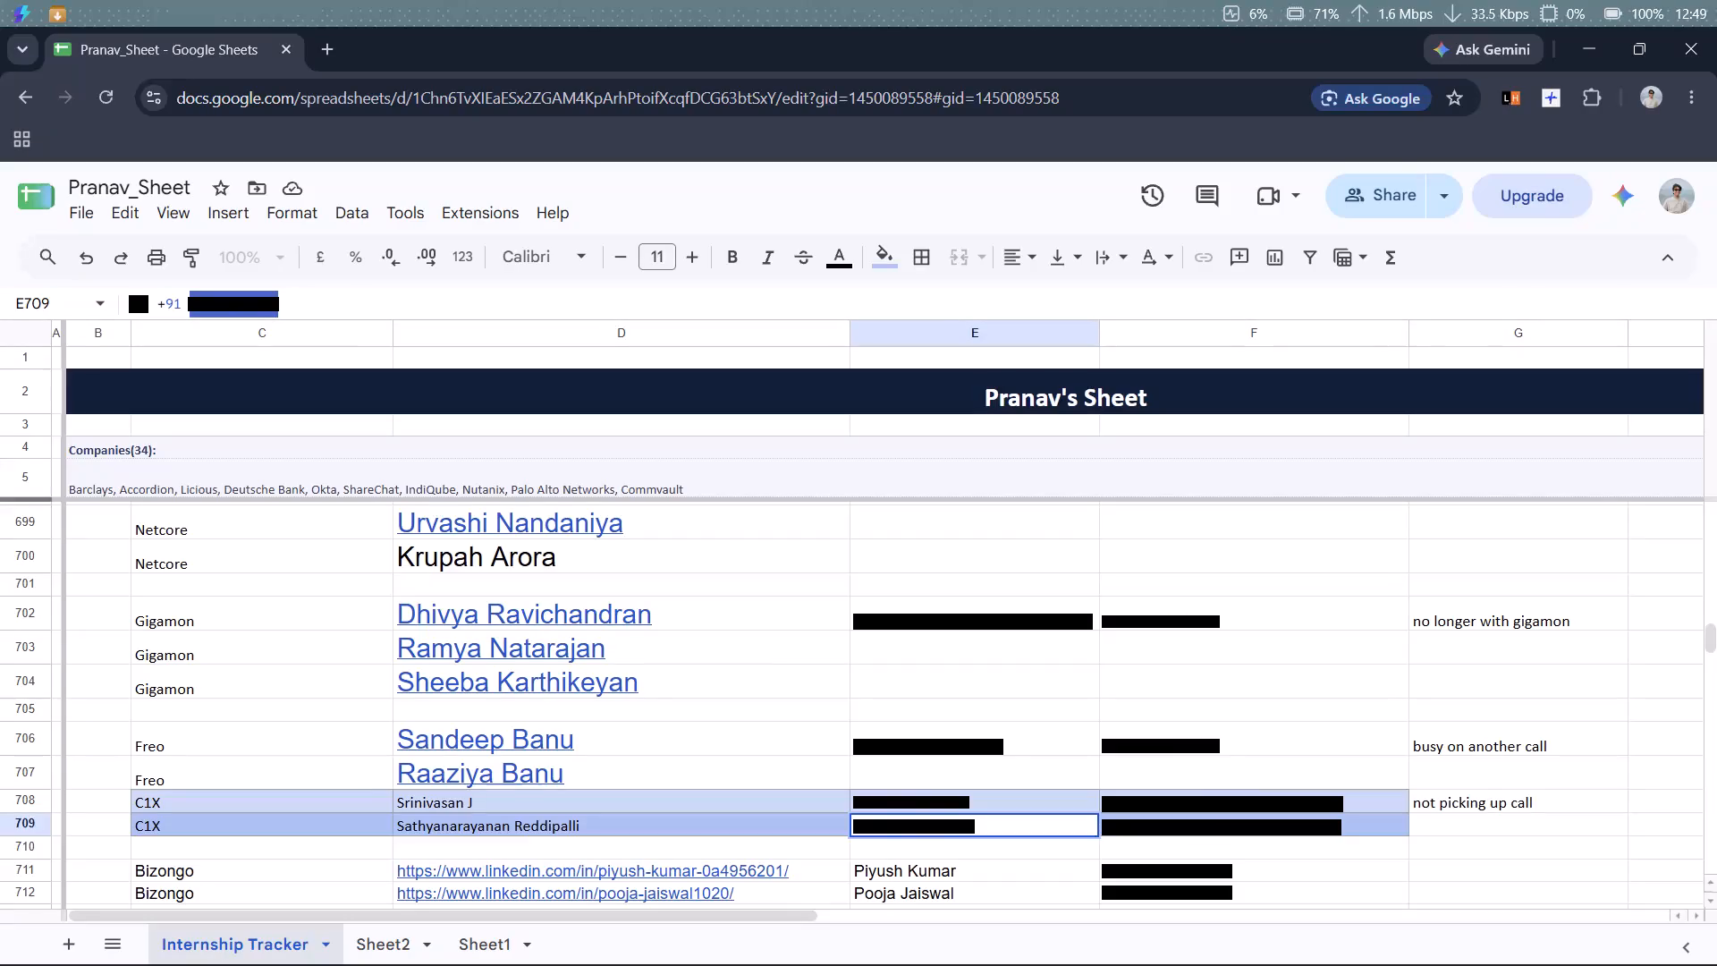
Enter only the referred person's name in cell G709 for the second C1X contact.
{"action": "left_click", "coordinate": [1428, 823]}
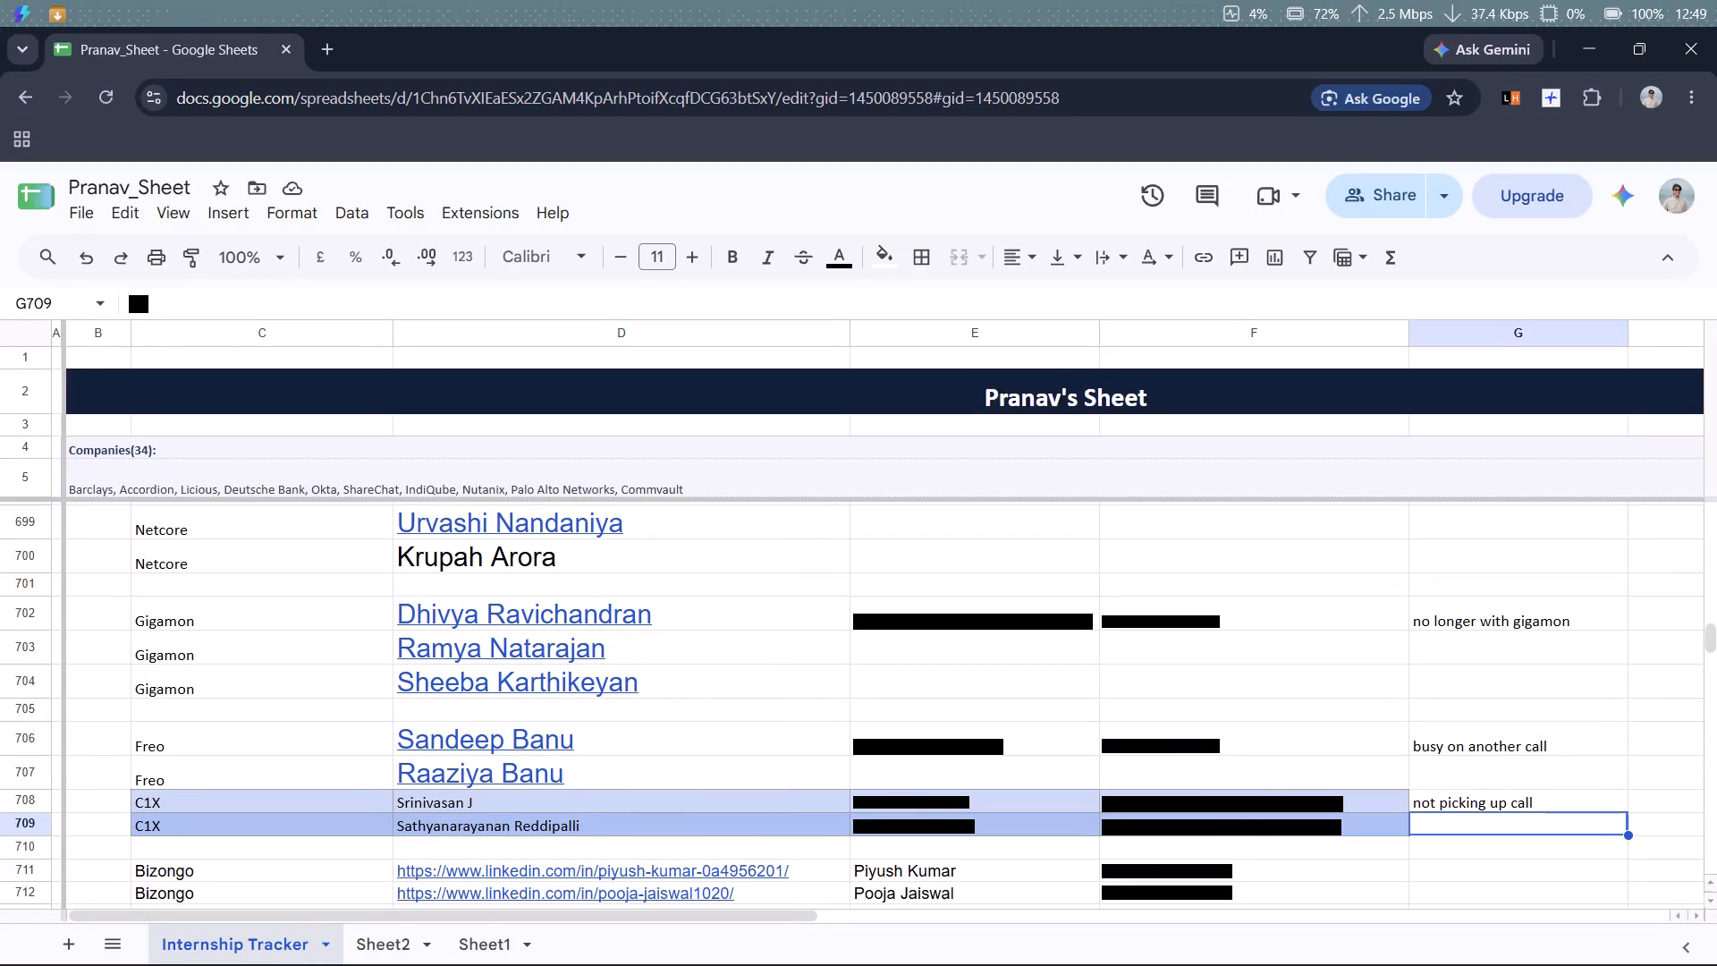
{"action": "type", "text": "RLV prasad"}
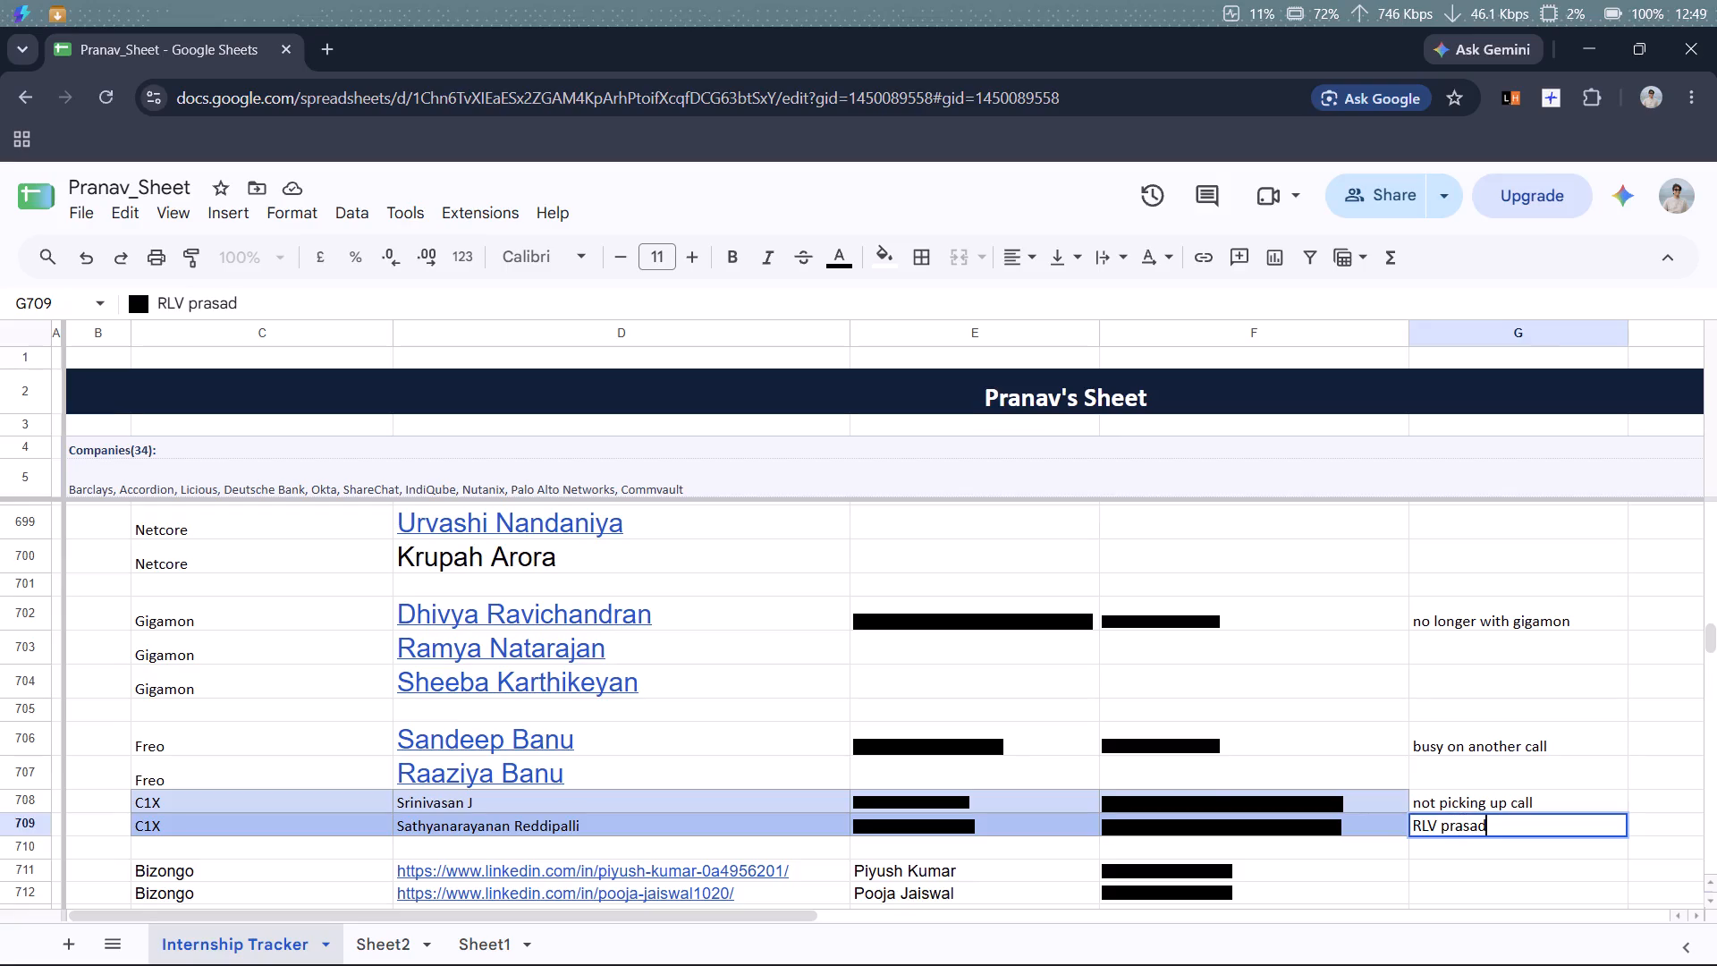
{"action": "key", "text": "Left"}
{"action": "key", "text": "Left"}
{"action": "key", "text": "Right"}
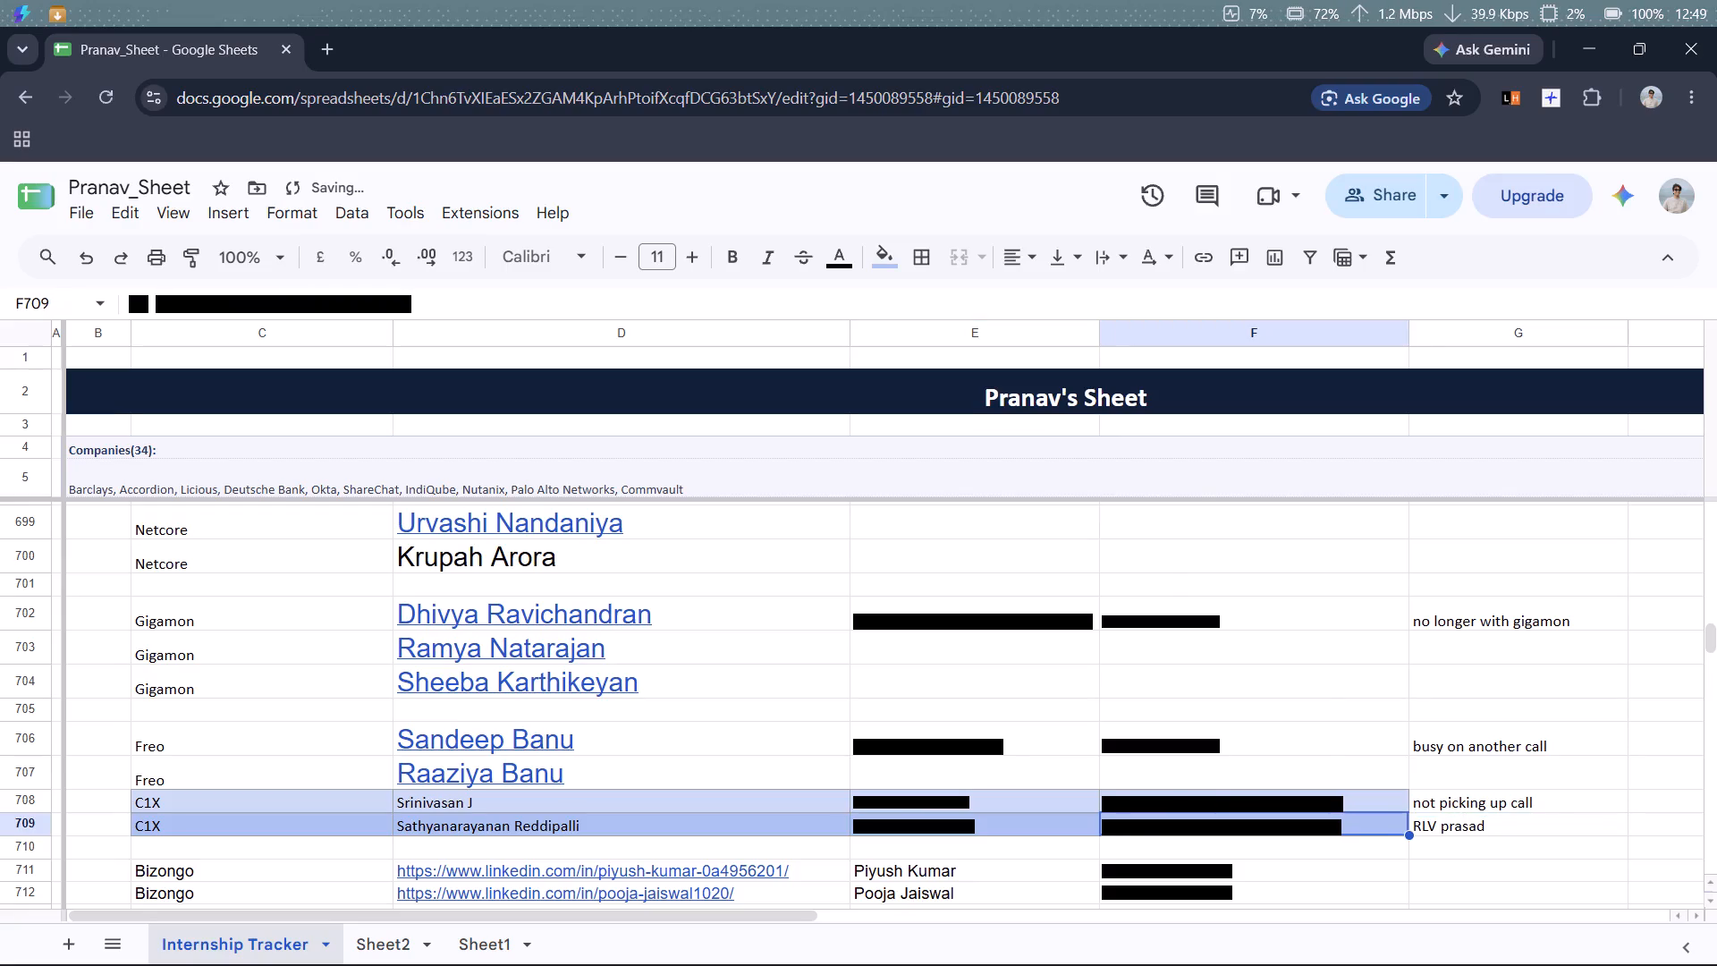
Log "connect to" followed by the referred person's name in cell G709 for the second C1X contact.
{"action": "left_click", "coordinate": [1408, 821]}
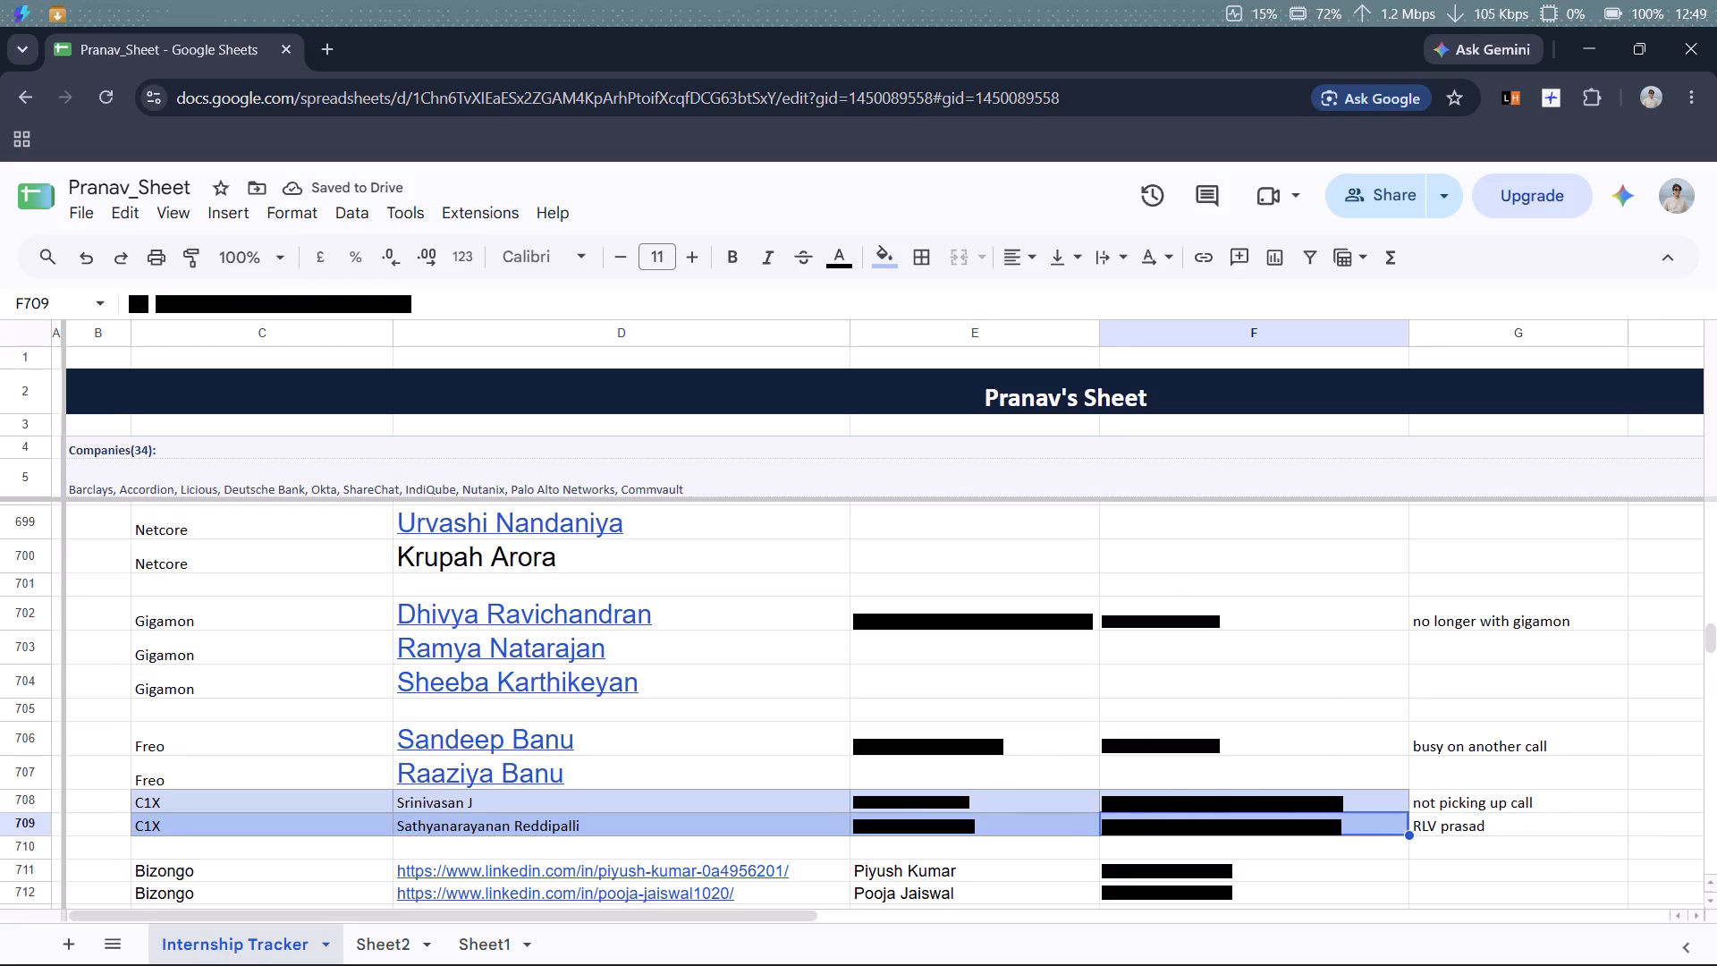
{"action": "left_click", "coordinate": [1414, 822]}
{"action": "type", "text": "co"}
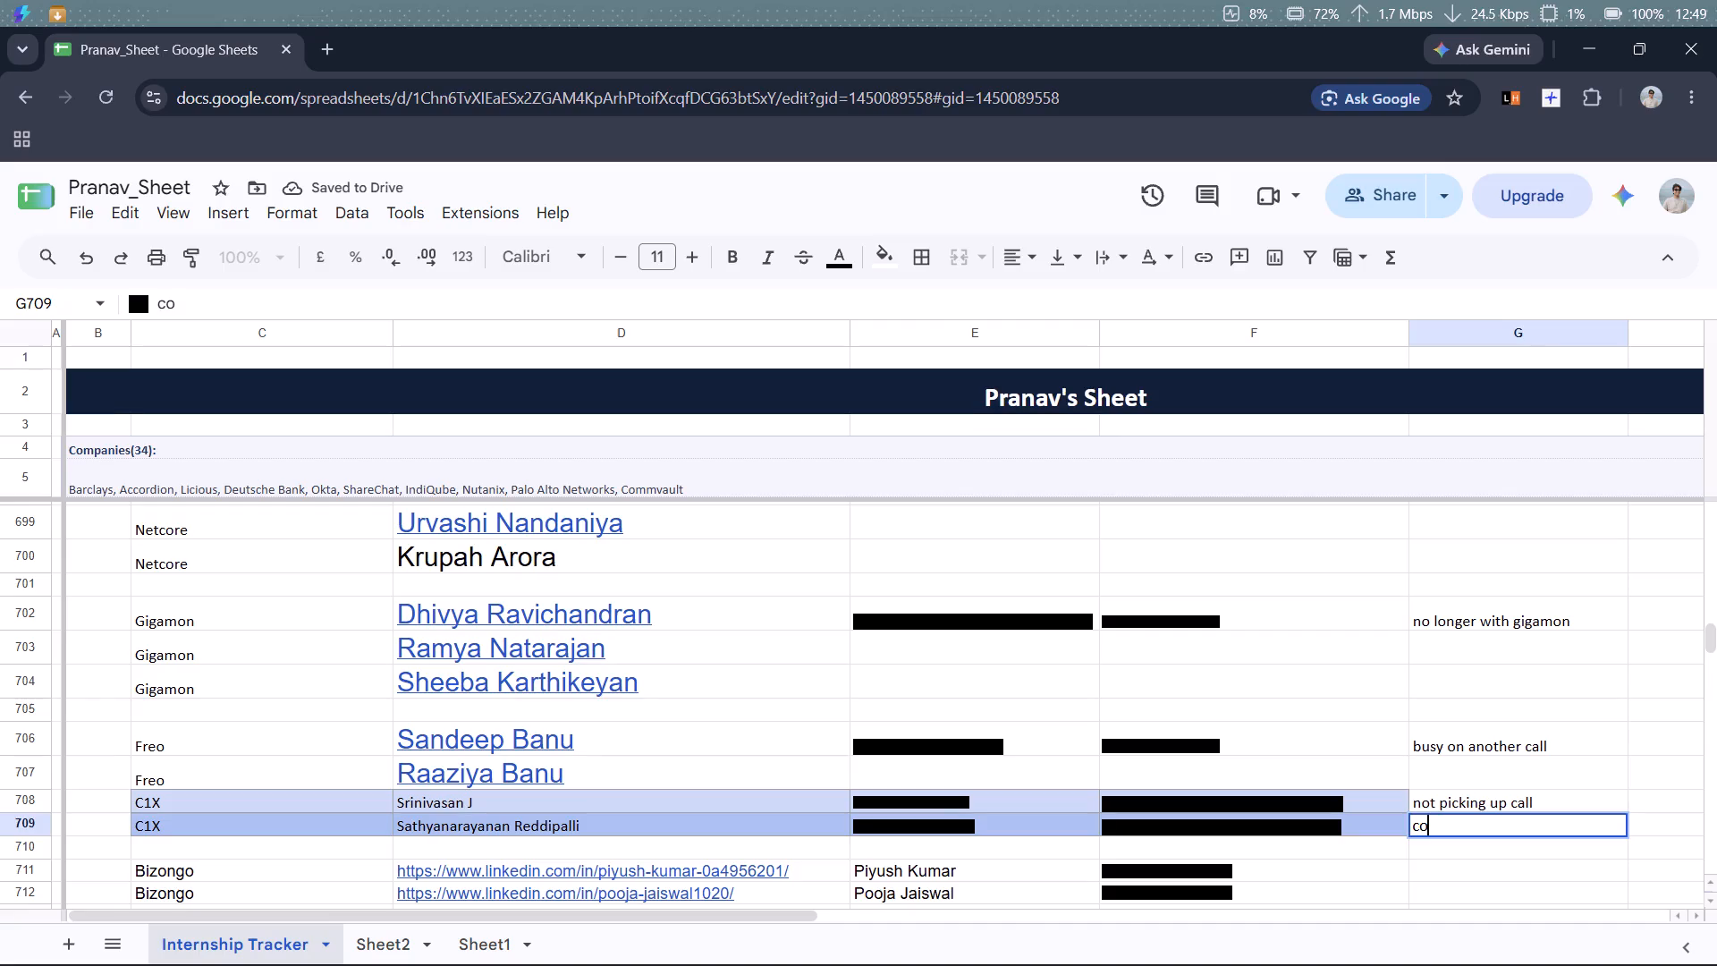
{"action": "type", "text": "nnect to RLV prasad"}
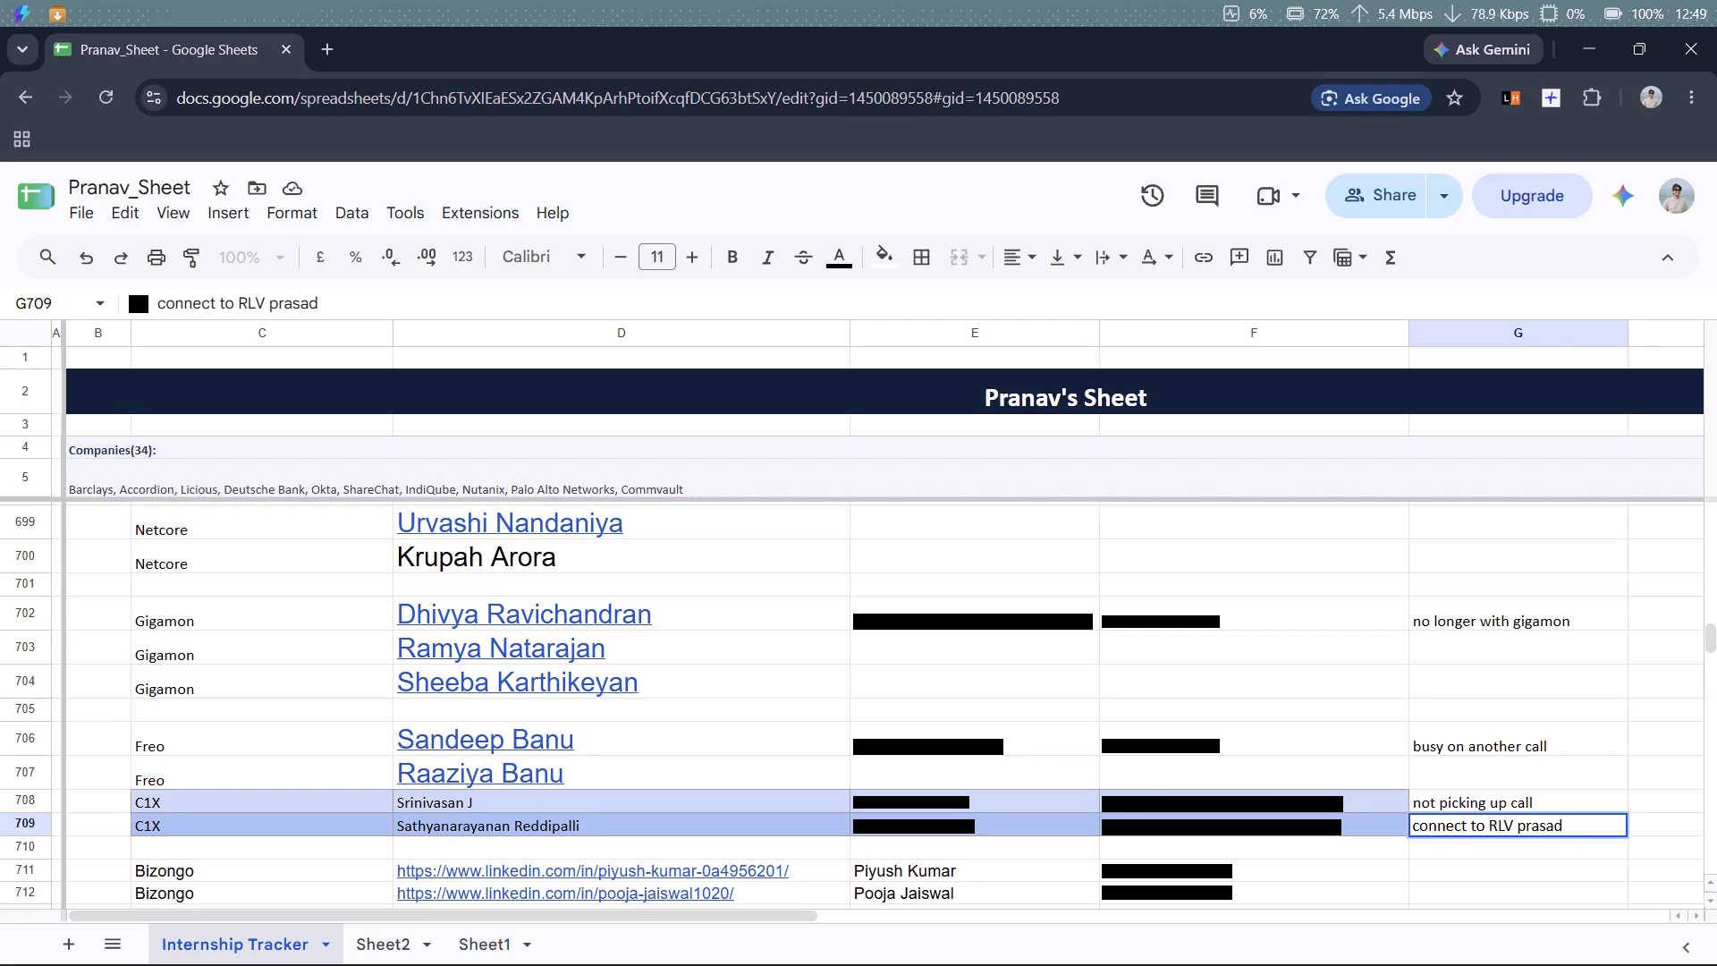
{"action": "scroll", "coordinate": [1414, 822], "scroll_direction": "down", "scroll_amount": 2}
{"action": "scroll", "coordinate": [1326, 965], "scroll_direction": "down", "scroll_amount": 1}
{"action": "scroll", "coordinate": [1011, 778], "scroll_direction": "down", "scroll_amount": 1}
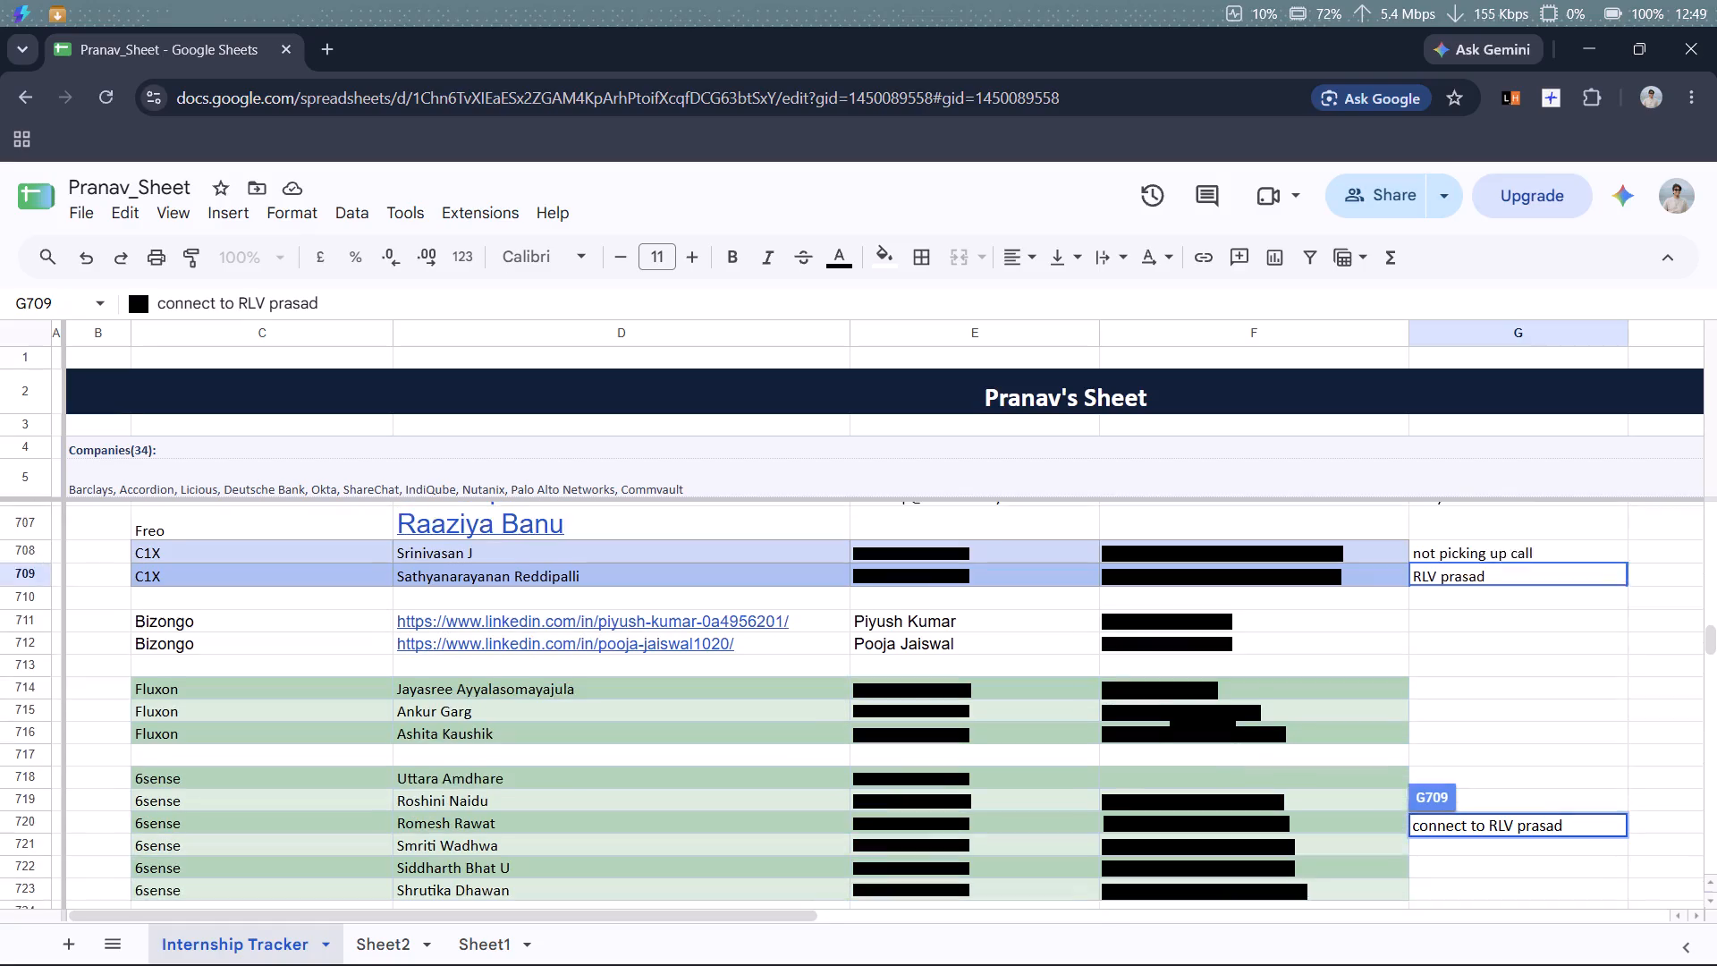
{"action": "scroll", "coordinate": [1011, 778], "scroll_direction": "down", "scroll_amount": 1}
{"action": "left_click", "coordinate": [1537, 638]}
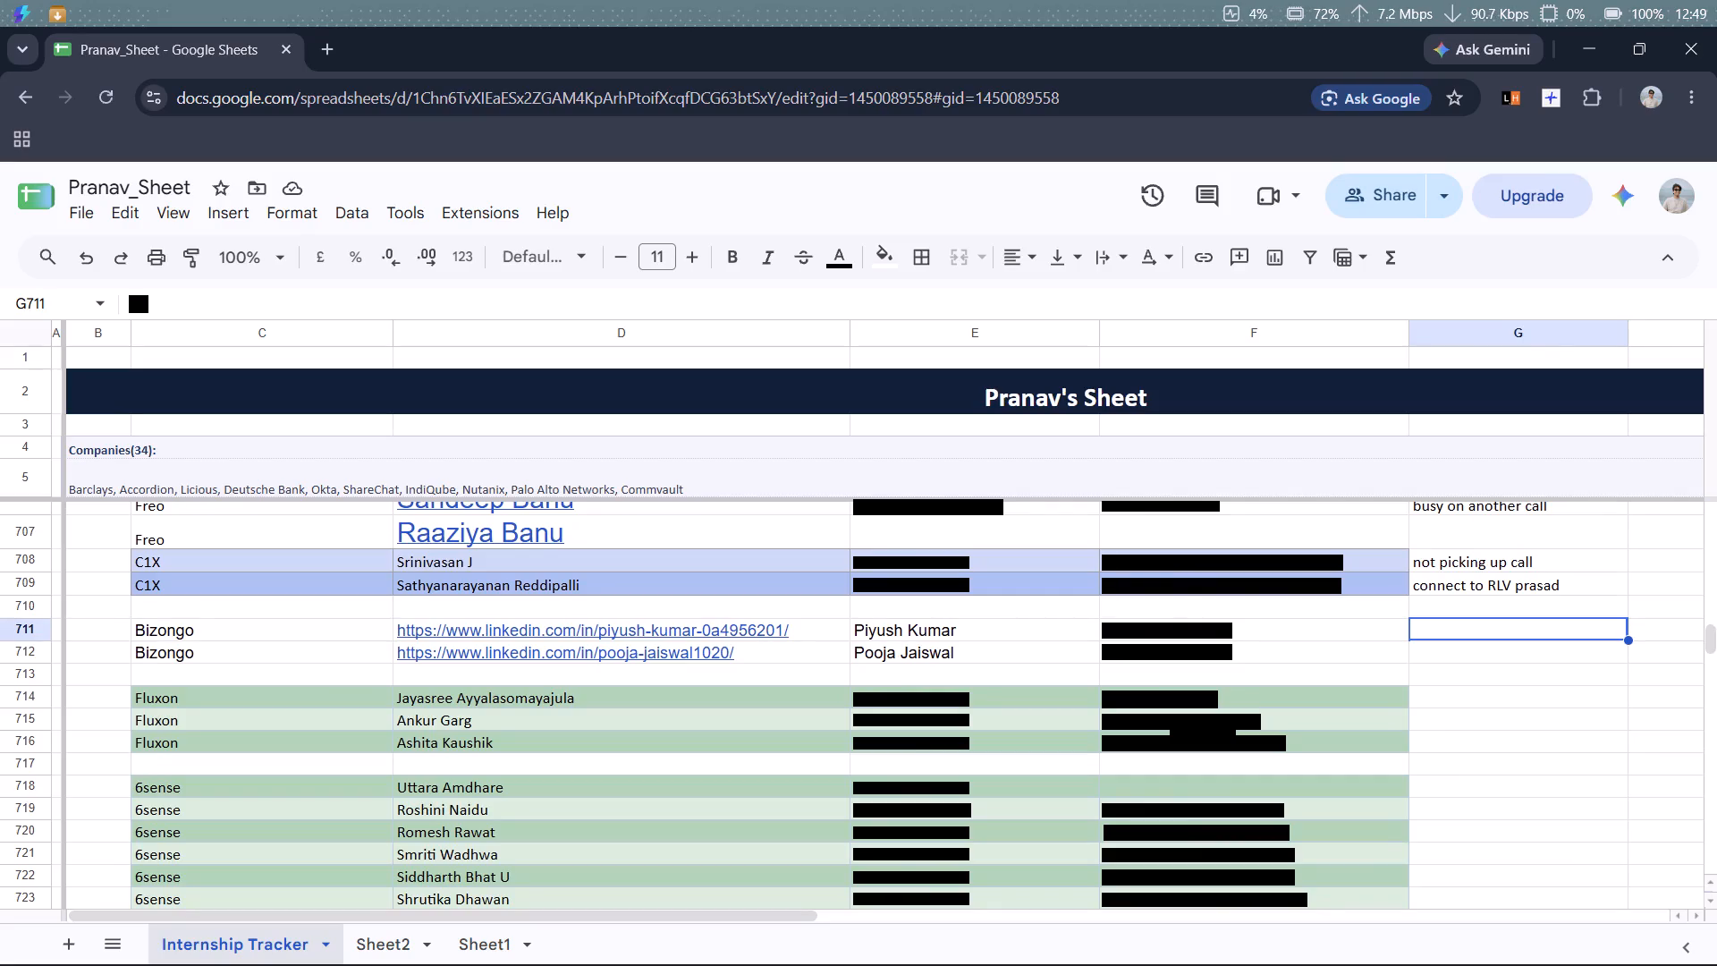
Copy the first Bizongo contact's phone number from cell F711, without the country code.
{"action": "left_click", "coordinate": [1229, 624]}
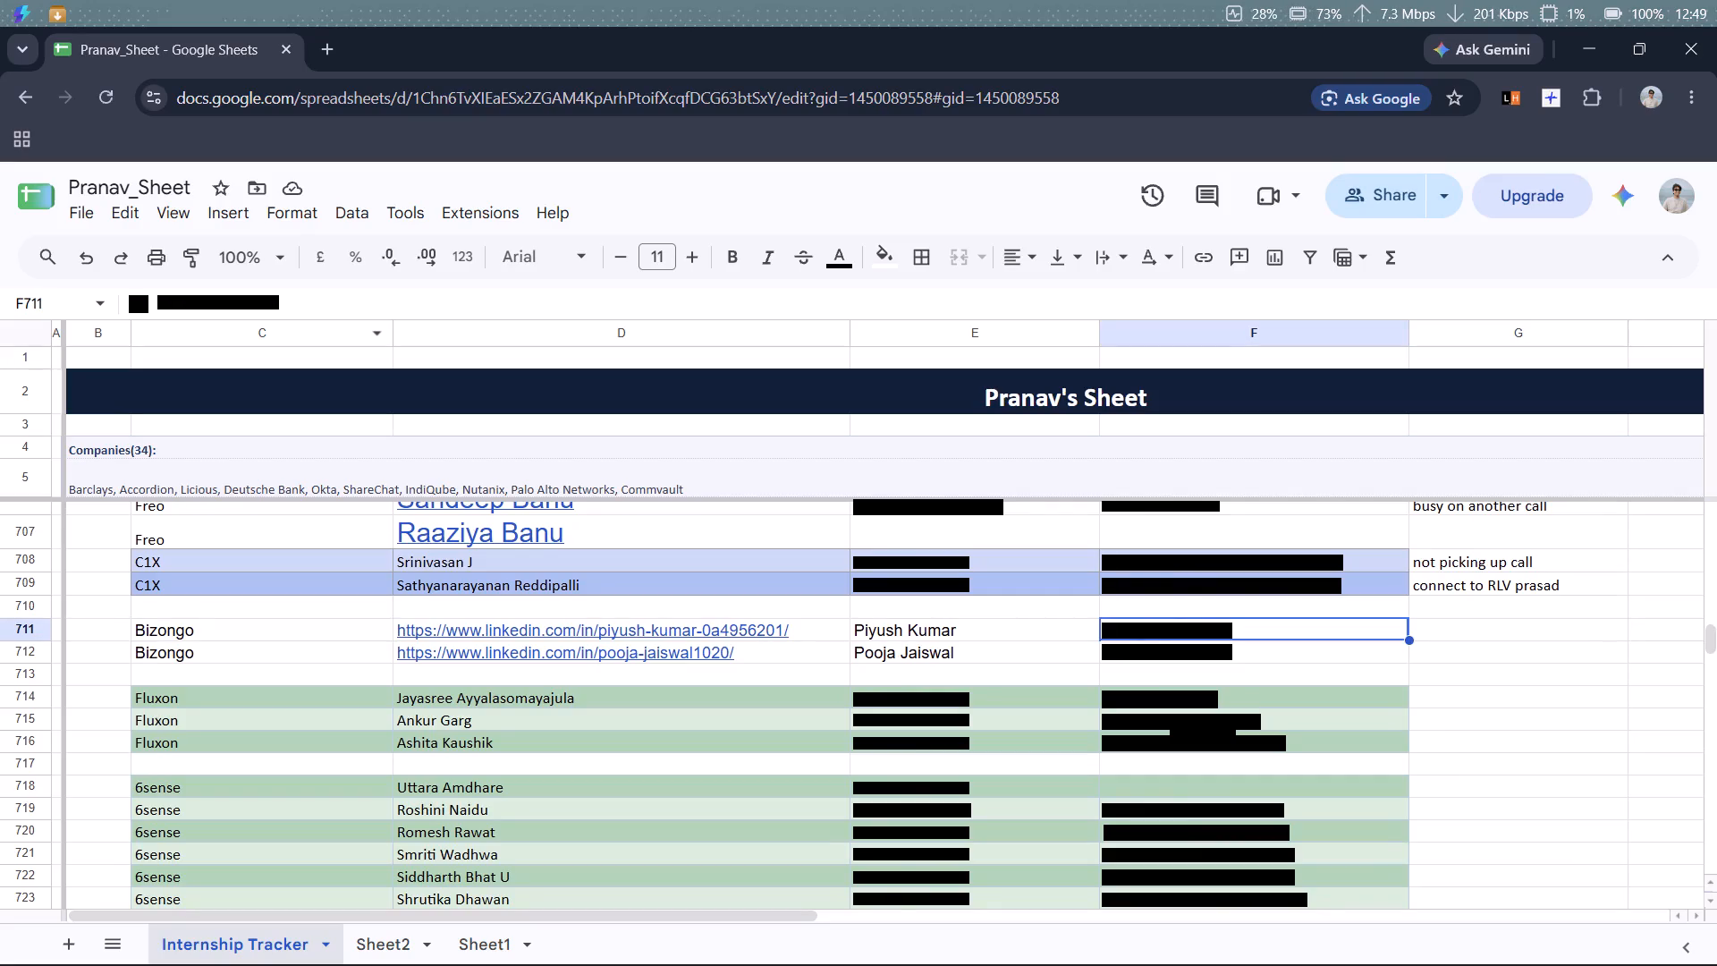
{"action": "left_click_drag", "start_coordinate": [285, 300], "coordinate": [190, 308]}
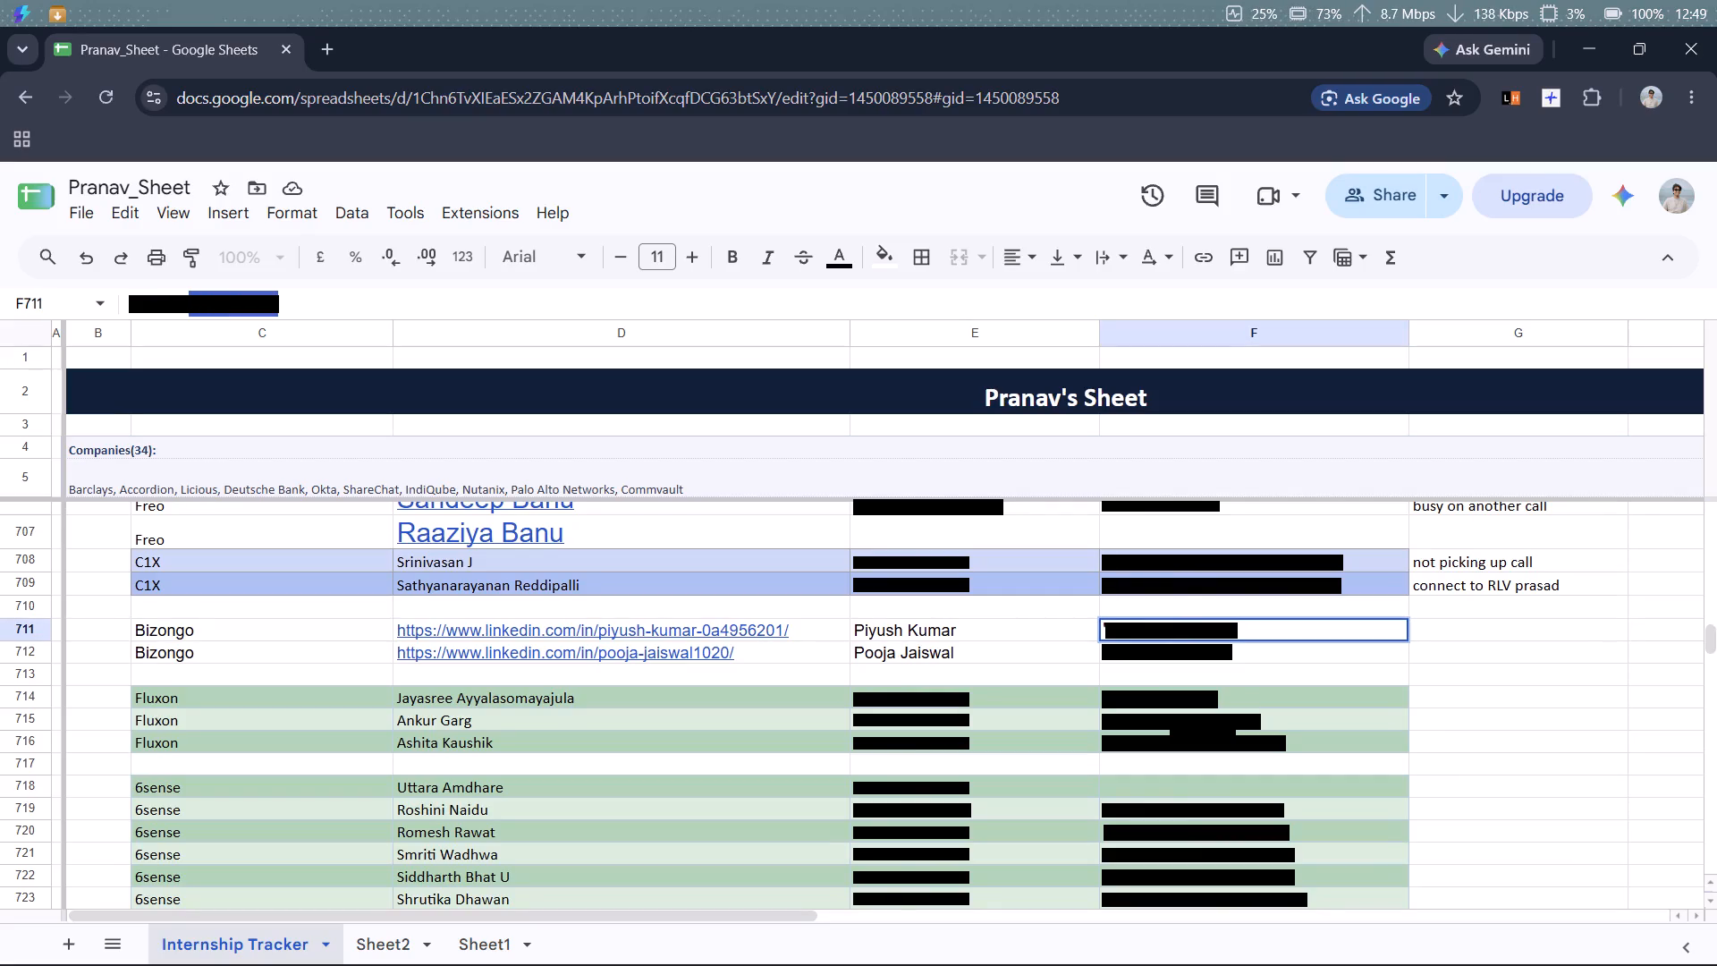
{"action": "key", "text": "ctrl+c"}
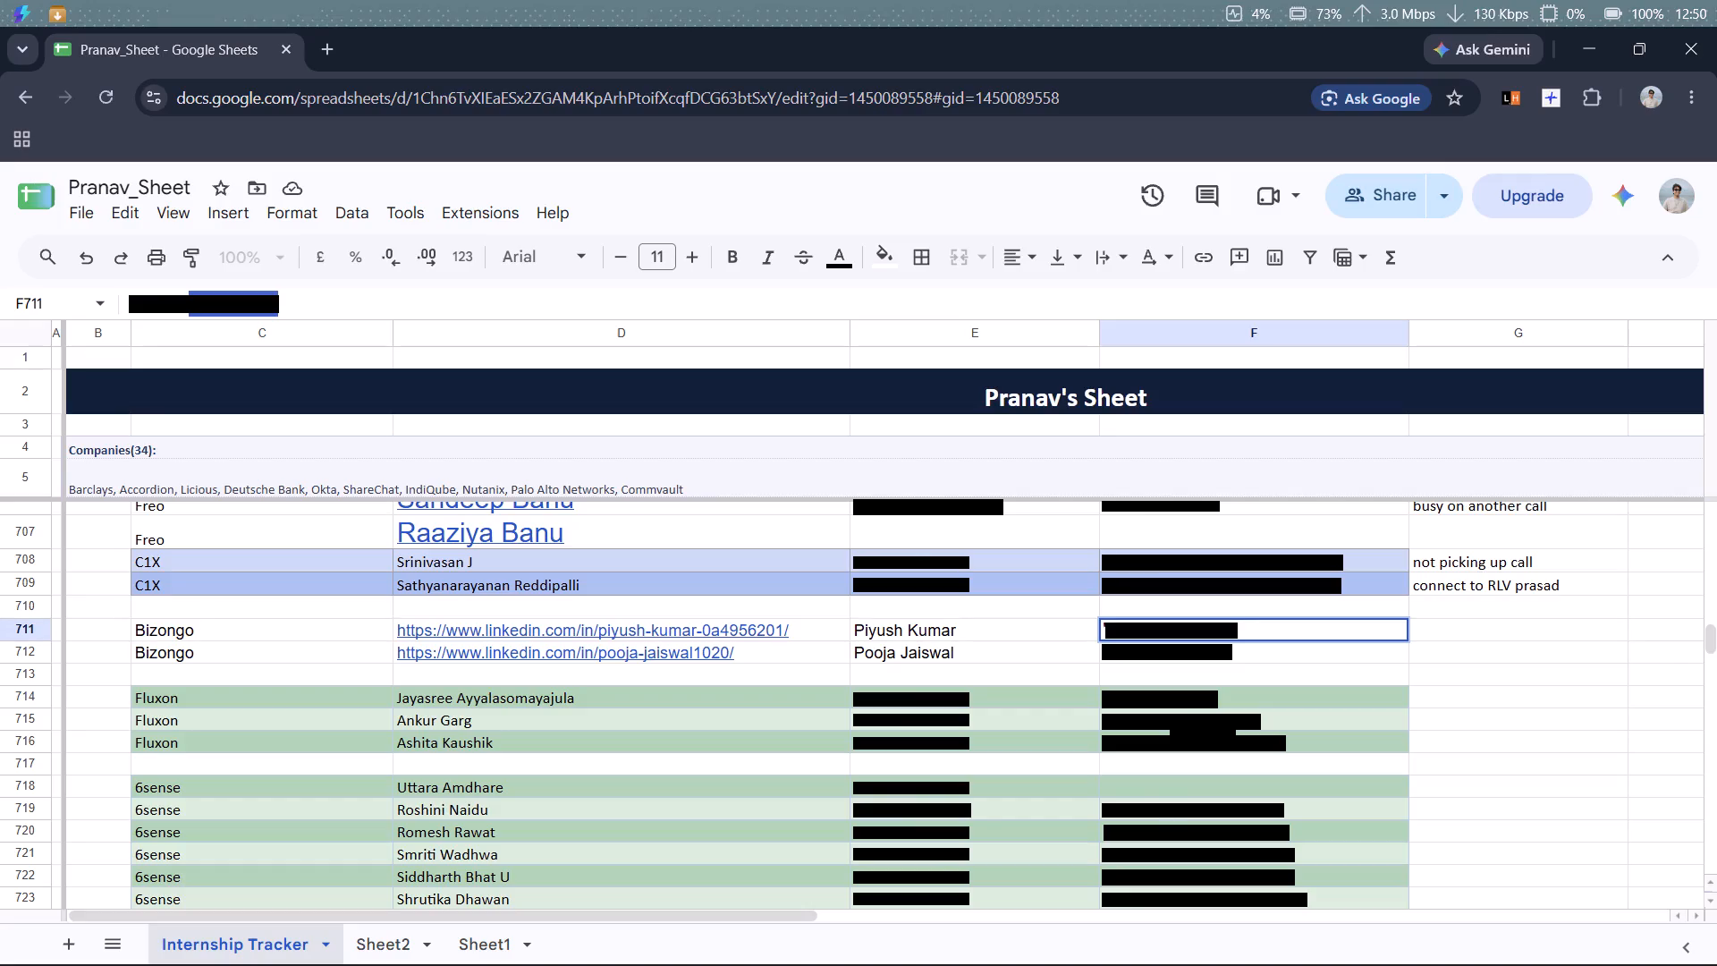
Log "call hanged up" in cell G711 for the first Bizongo contact.
{"action": "left_click", "coordinate": [1485, 633]}
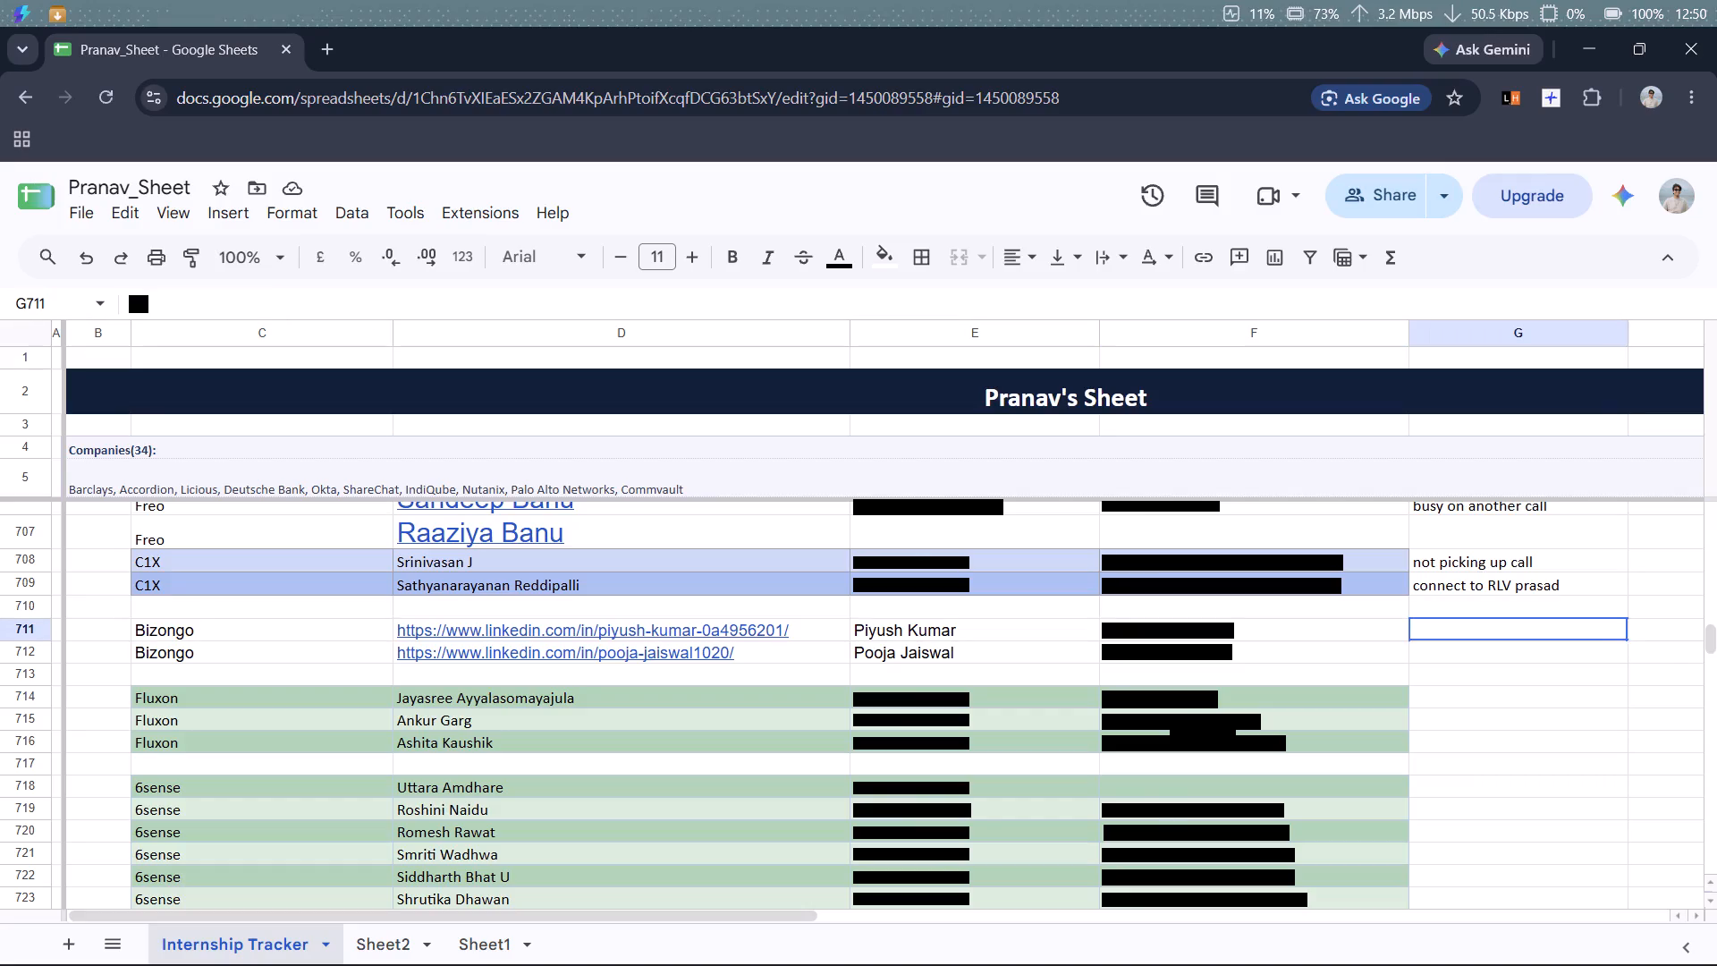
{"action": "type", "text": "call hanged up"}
Copy the second Bizongo contact's phone number from cell F712, without the country code.
{"action": "left_click", "coordinate": [1255, 662]}
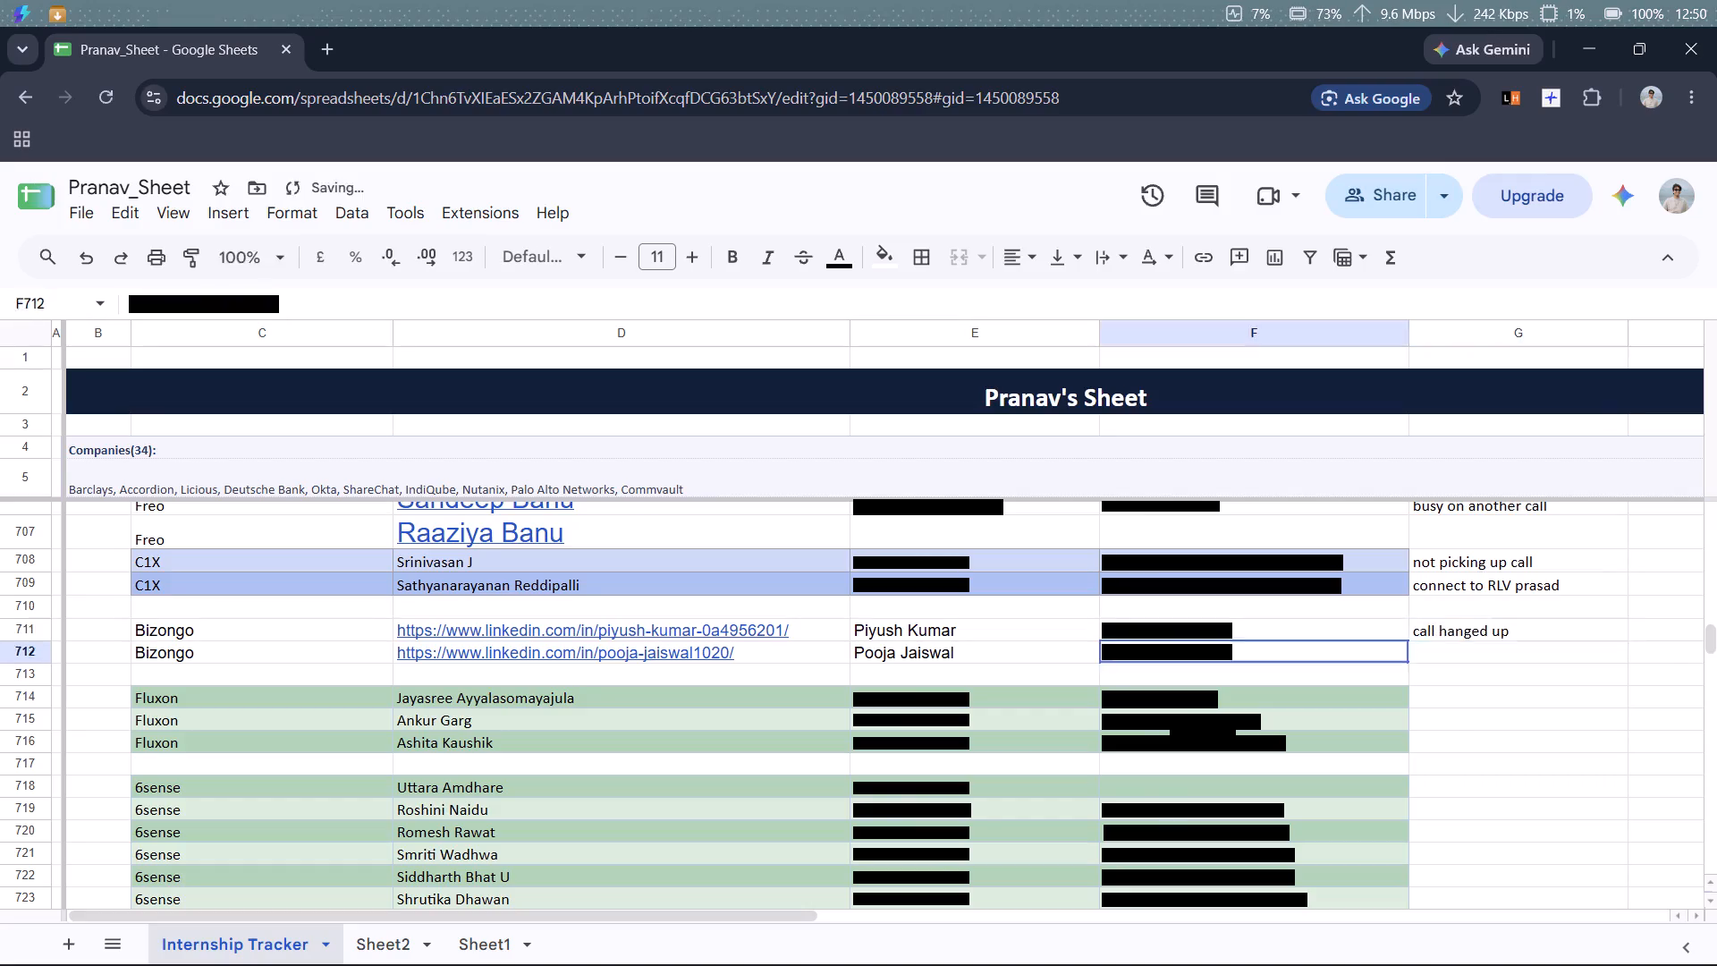
{"action": "left_click_drag", "start_coordinate": [313, 308], "coordinate": [189, 309]}
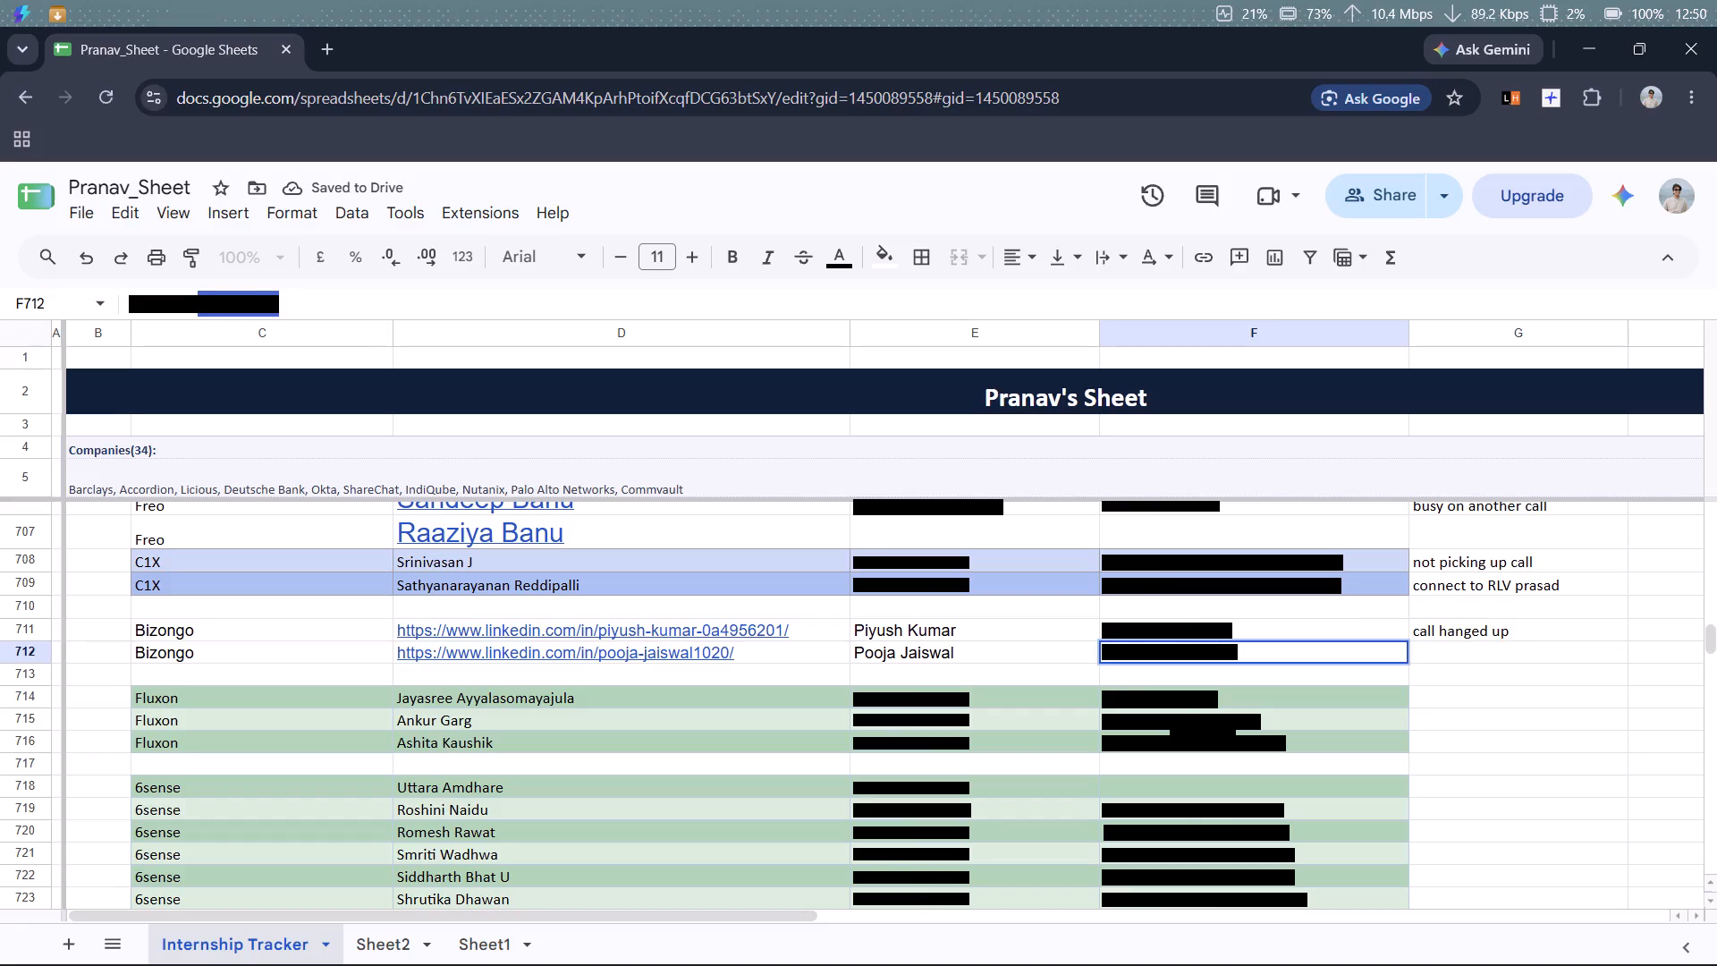
{"action": "key", "text": "ctrl+c"}
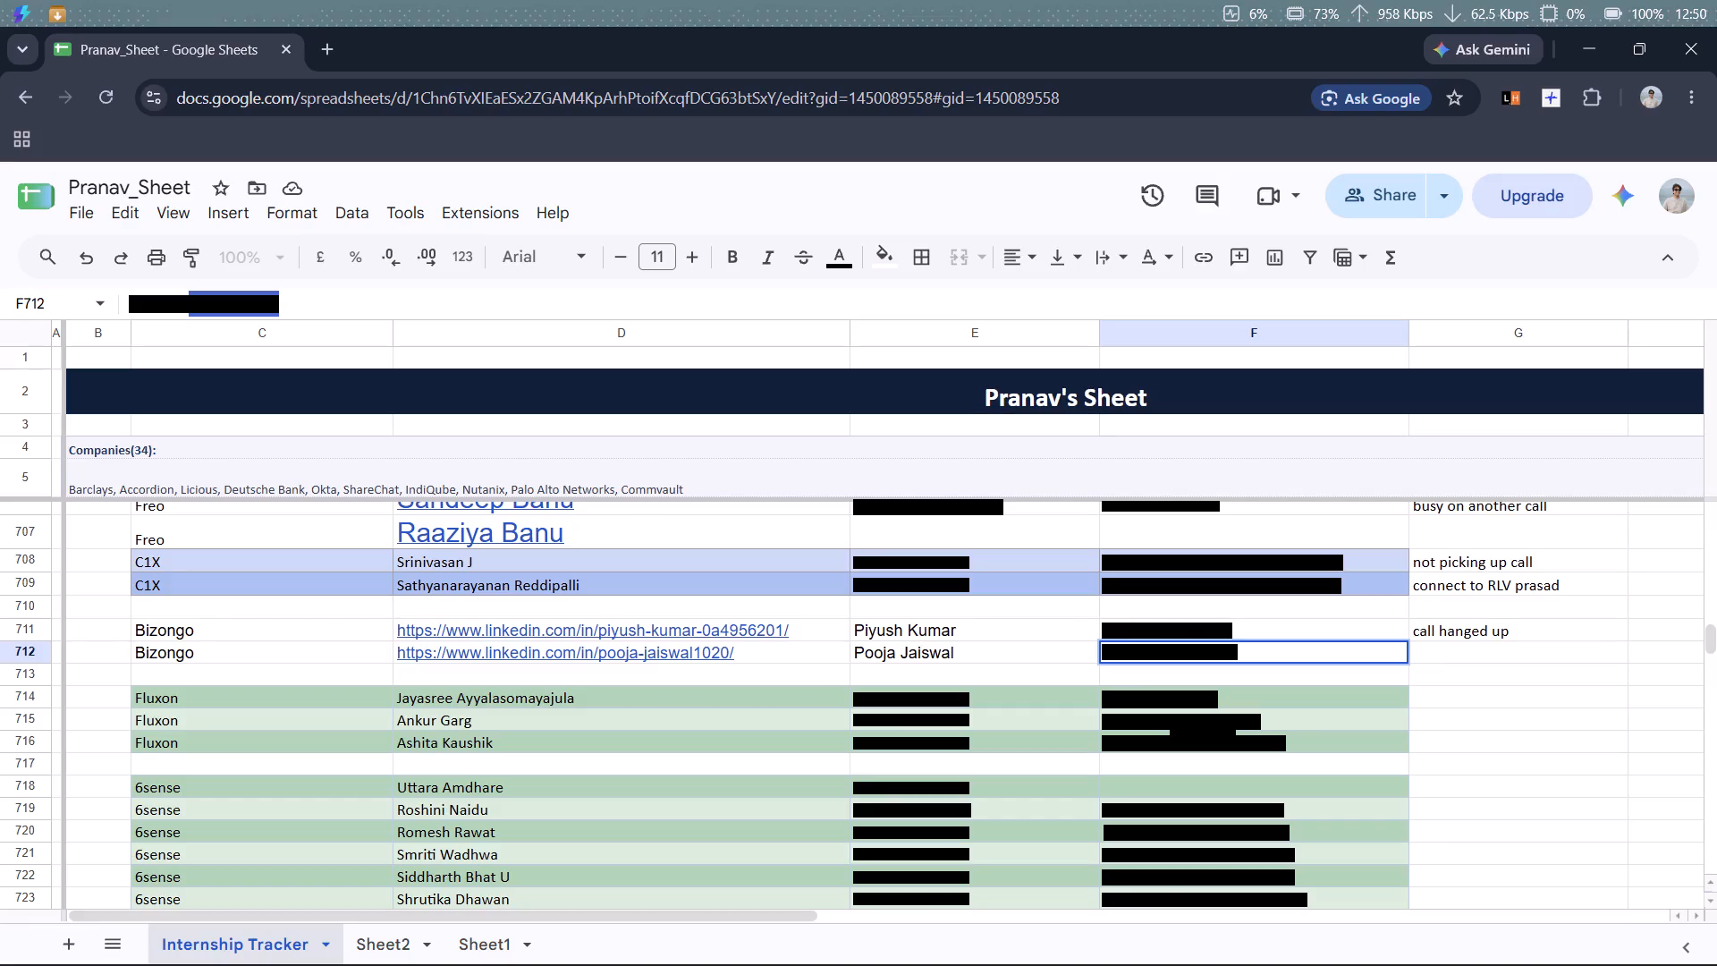
Log "invalid number" in cell G712 for the second Bizongo contact.
{"action": "left_click", "coordinate": [1453, 650]}
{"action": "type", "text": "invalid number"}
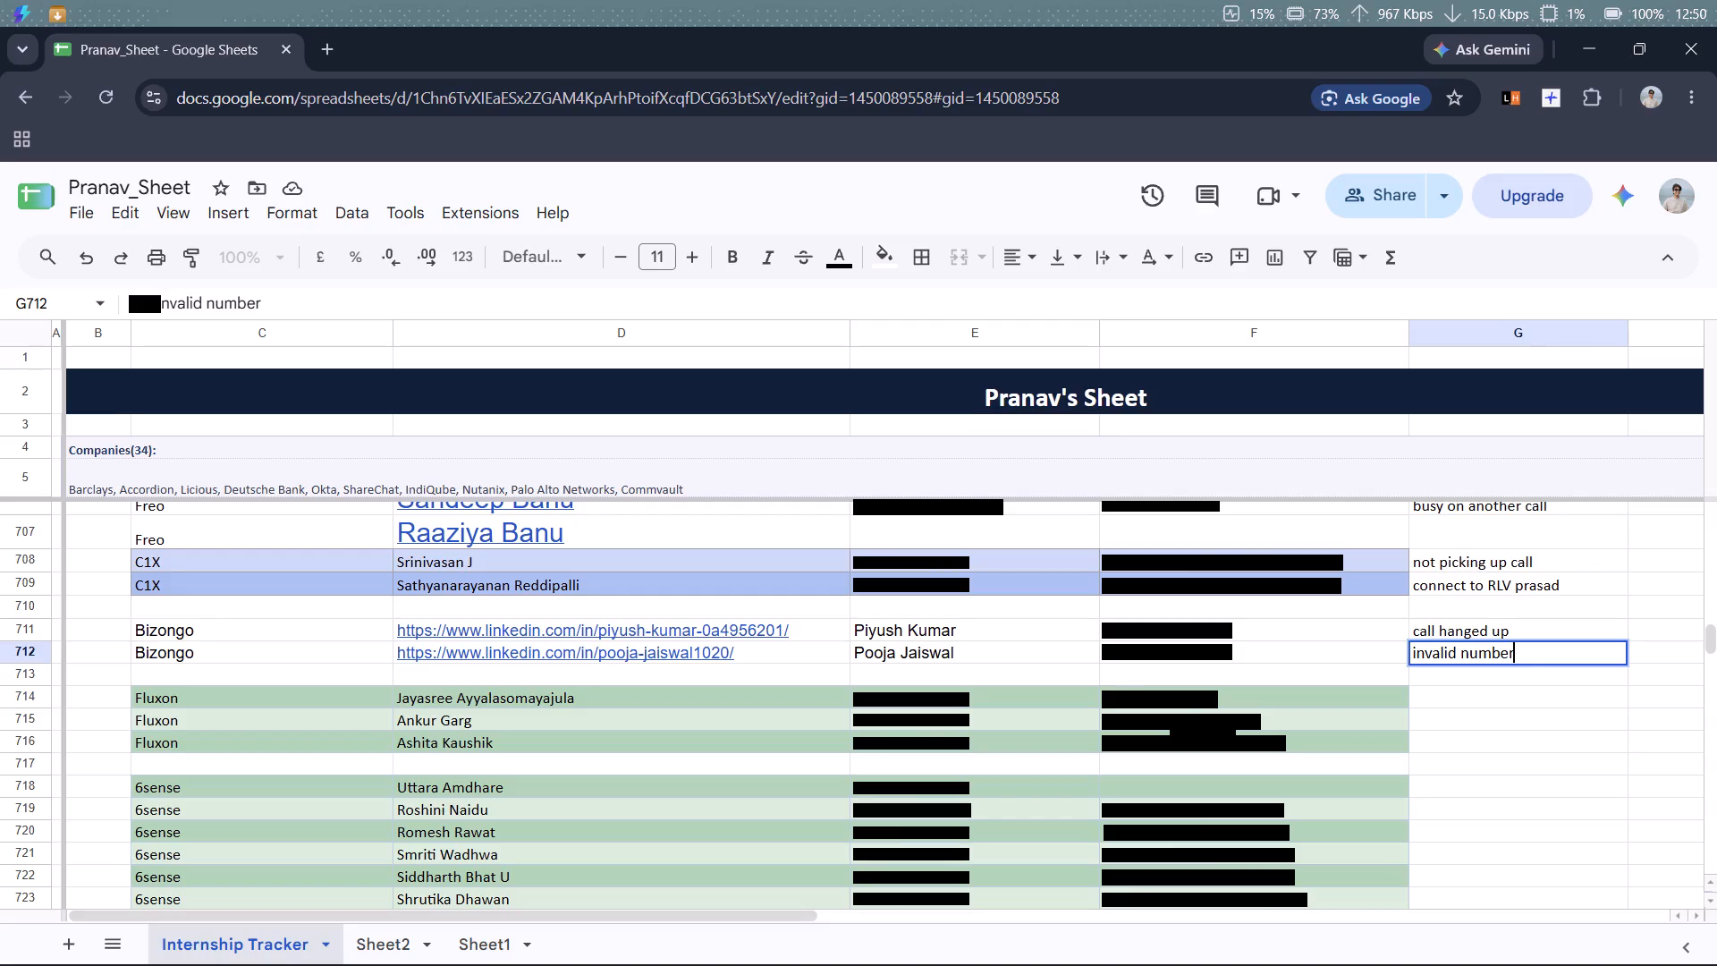
{"action": "left_click", "coordinate": [1472, 756]}
Copy the first Fluxon contact's phone number from cell E714, without the country code.
{"action": "left_click", "coordinate": [967, 698]}
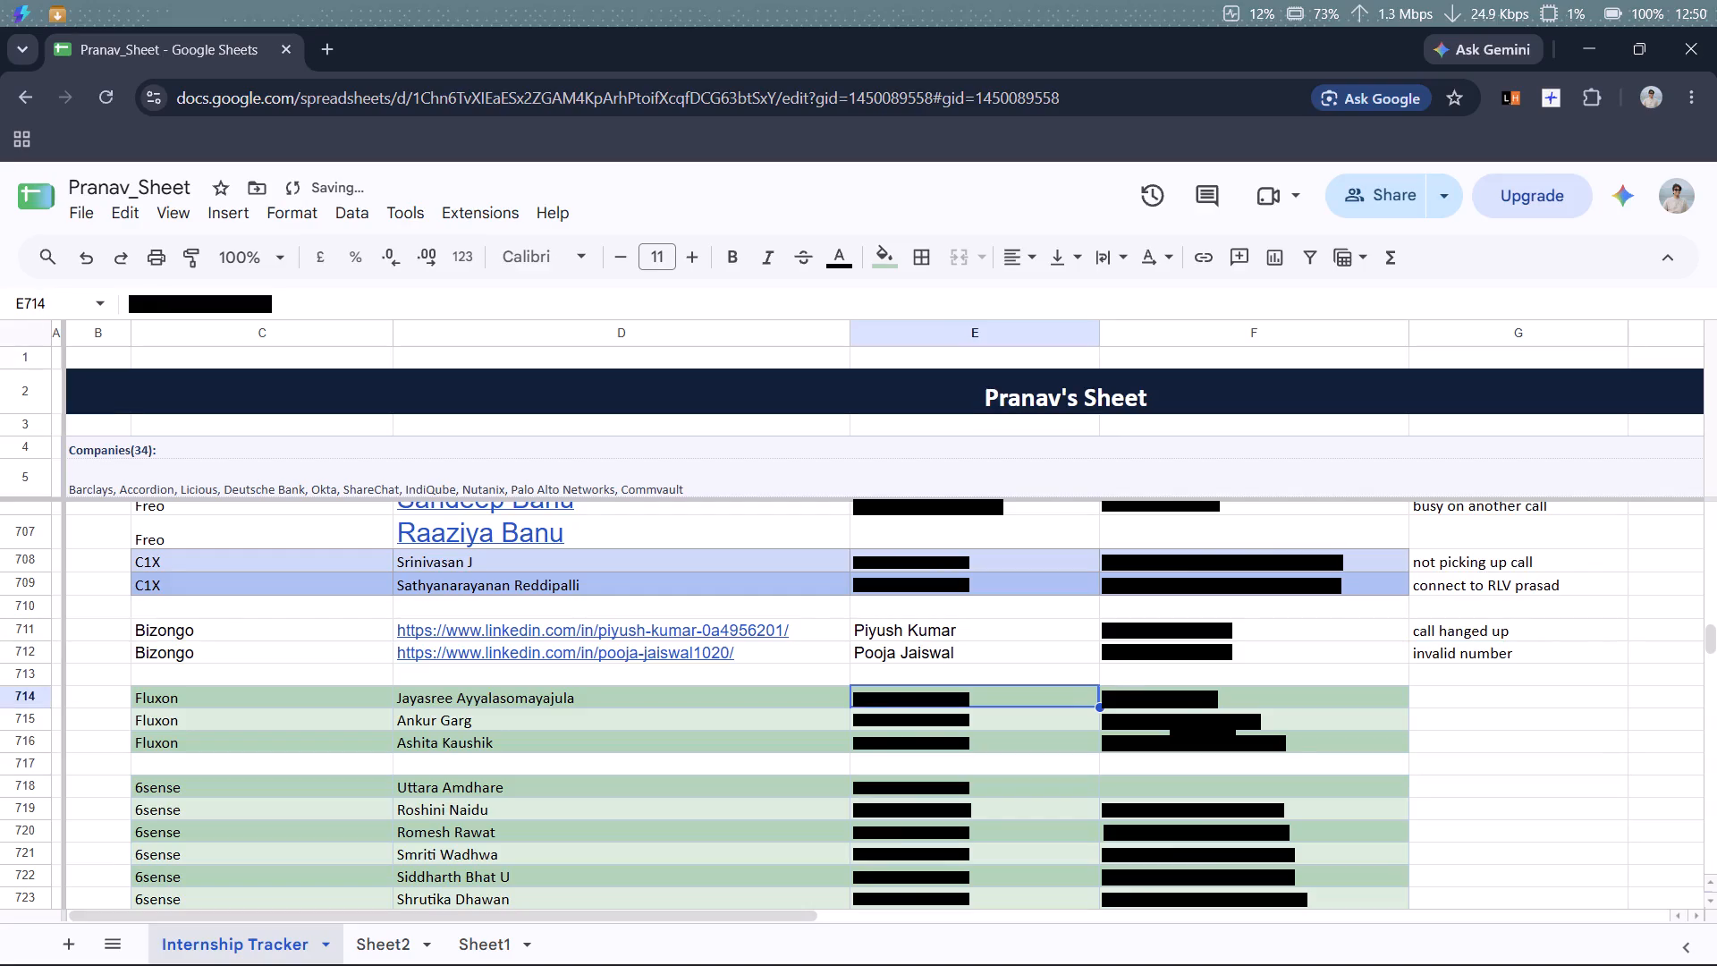
{"action": "left_click_drag", "start_coordinate": [276, 300], "coordinate": [190, 302]}
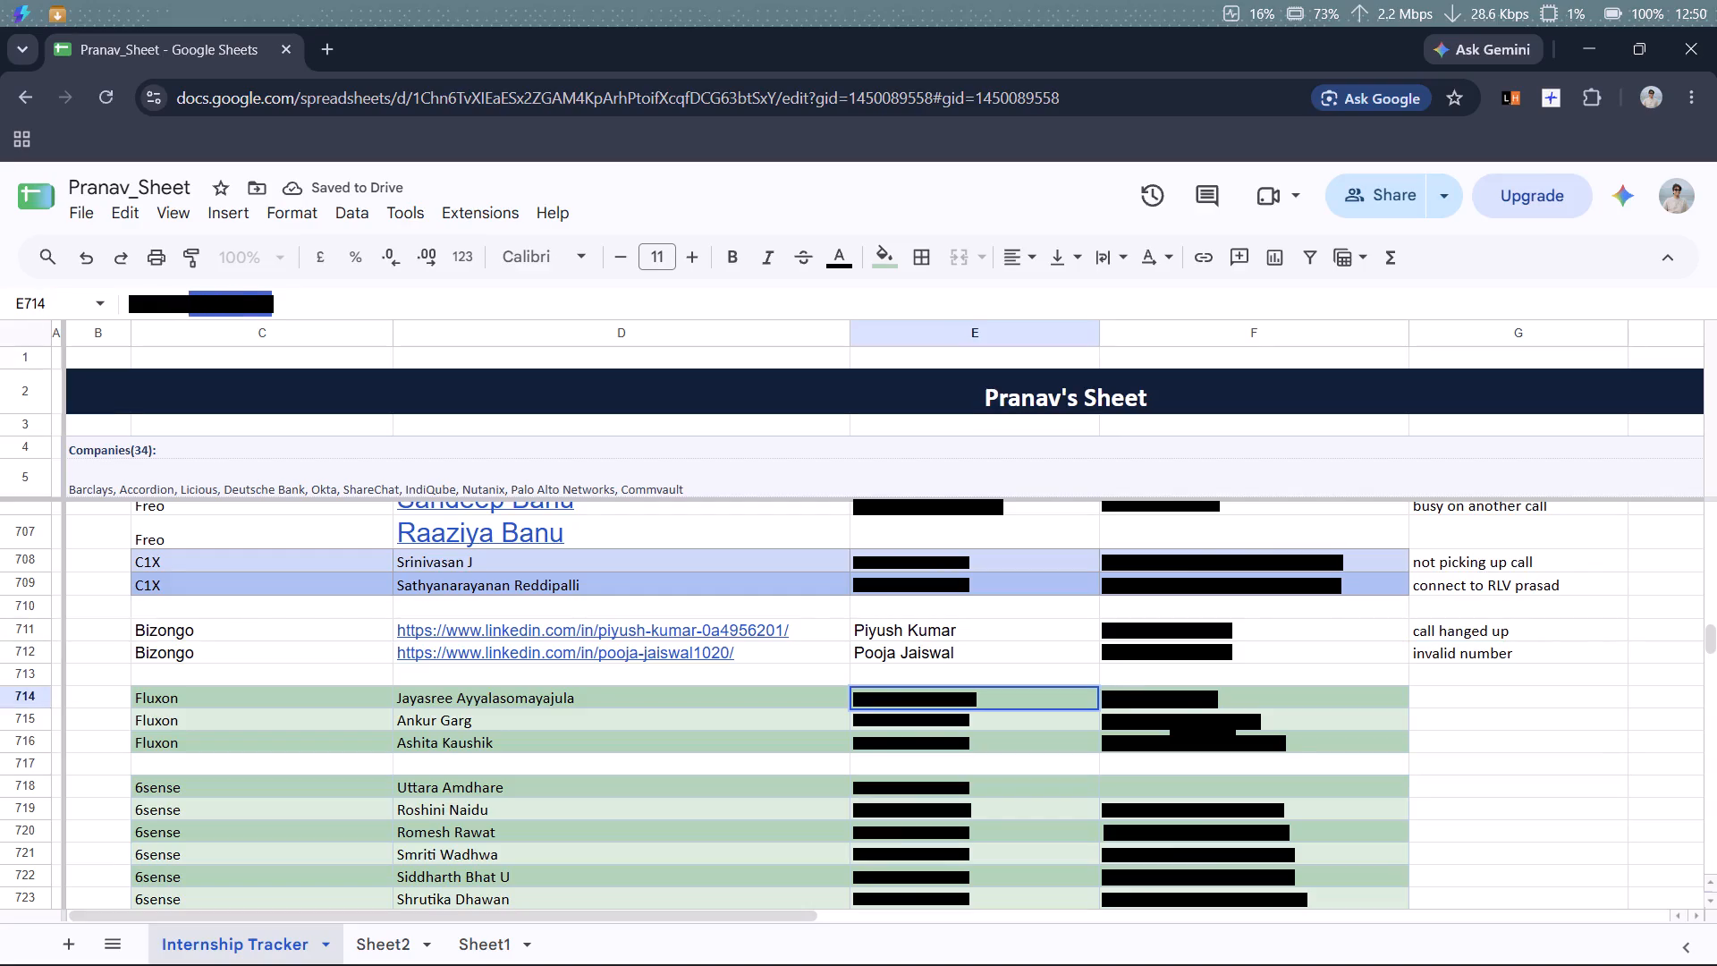
{"action": "left_click_drag", "start_coordinate": [190, 302], "coordinate": [189, 302]}
{"action": "key", "text": "ctrl+c"}
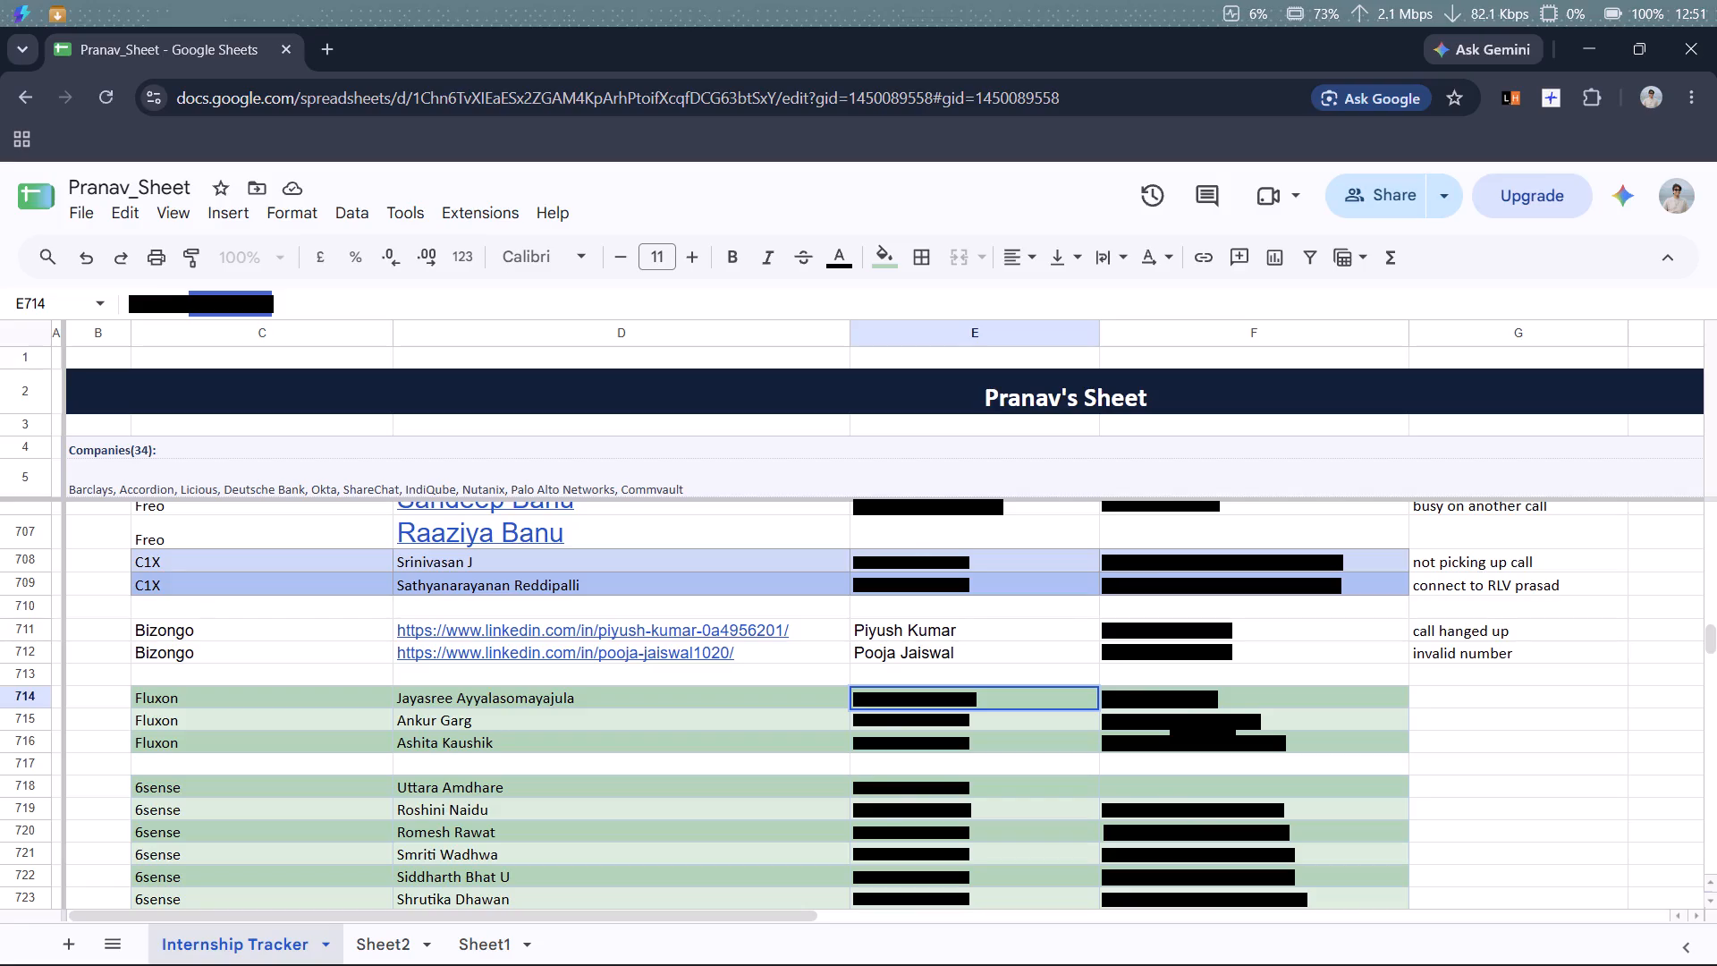
Log "call hanged up" in cell G714 for the first Fluxon contact.
{"action": "left_click", "coordinate": [1459, 691]}
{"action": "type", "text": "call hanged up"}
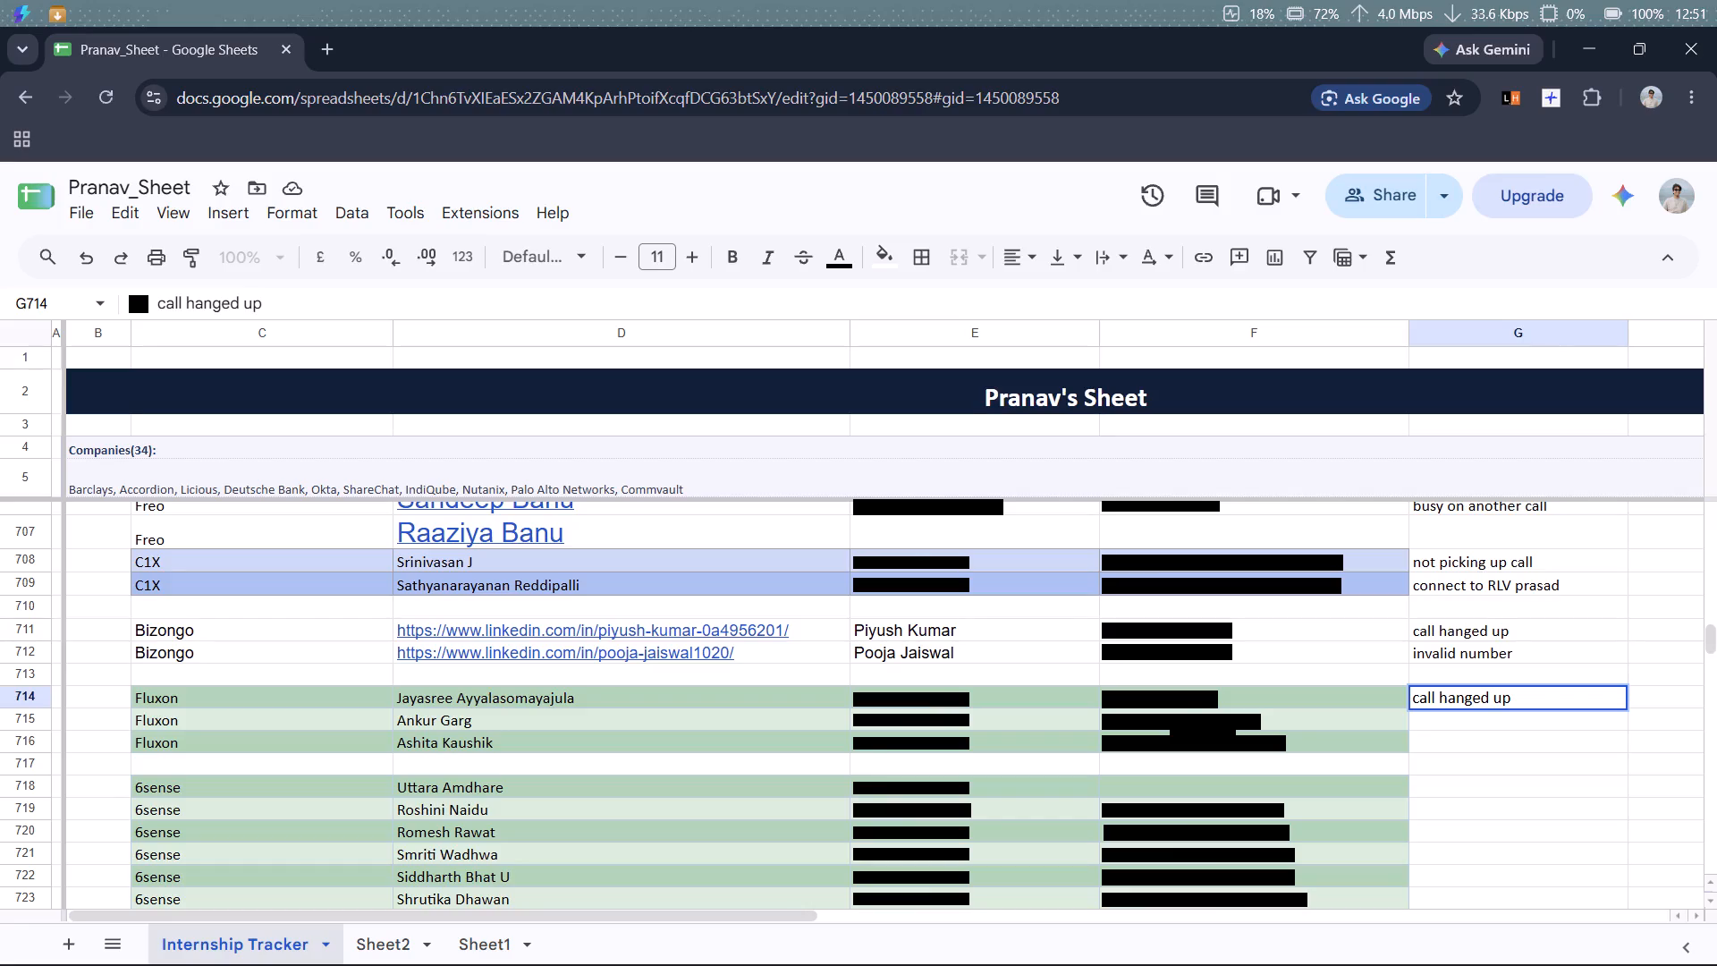
Copy the second Fluxon contact's phone number from cell E715, without the country code.
{"action": "left_click", "coordinate": [1018, 717]}
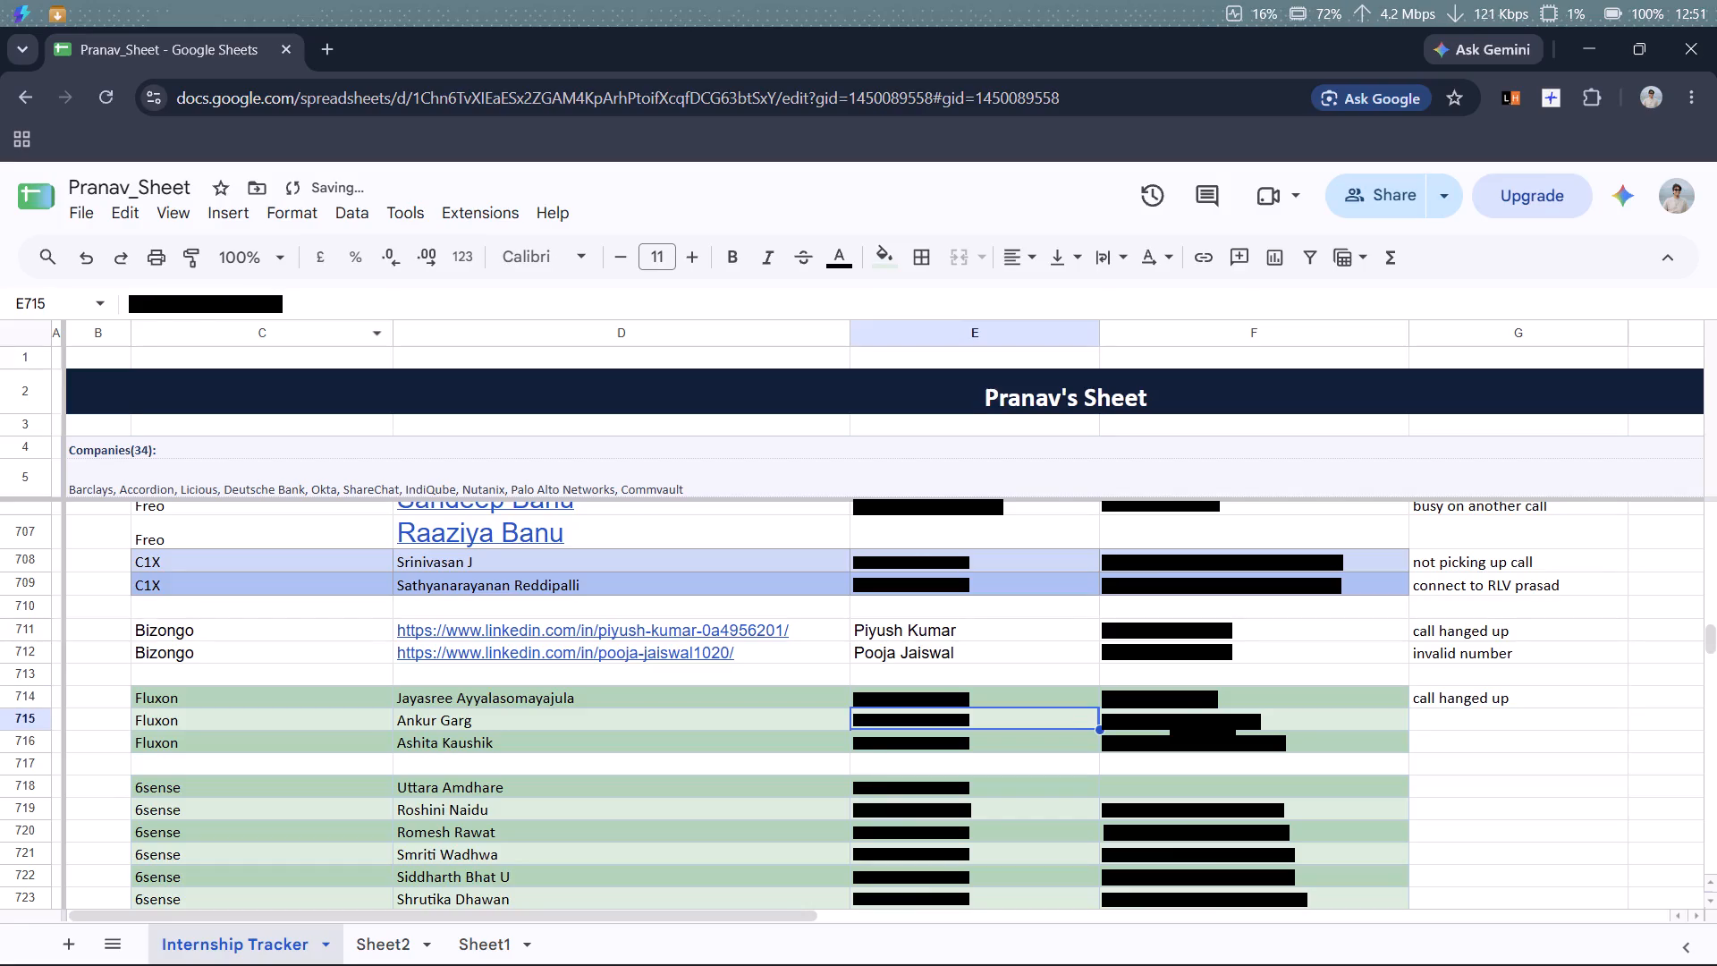
{"action": "left_click_drag", "start_coordinate": [299, 299], "coordinate": [190, 310]}
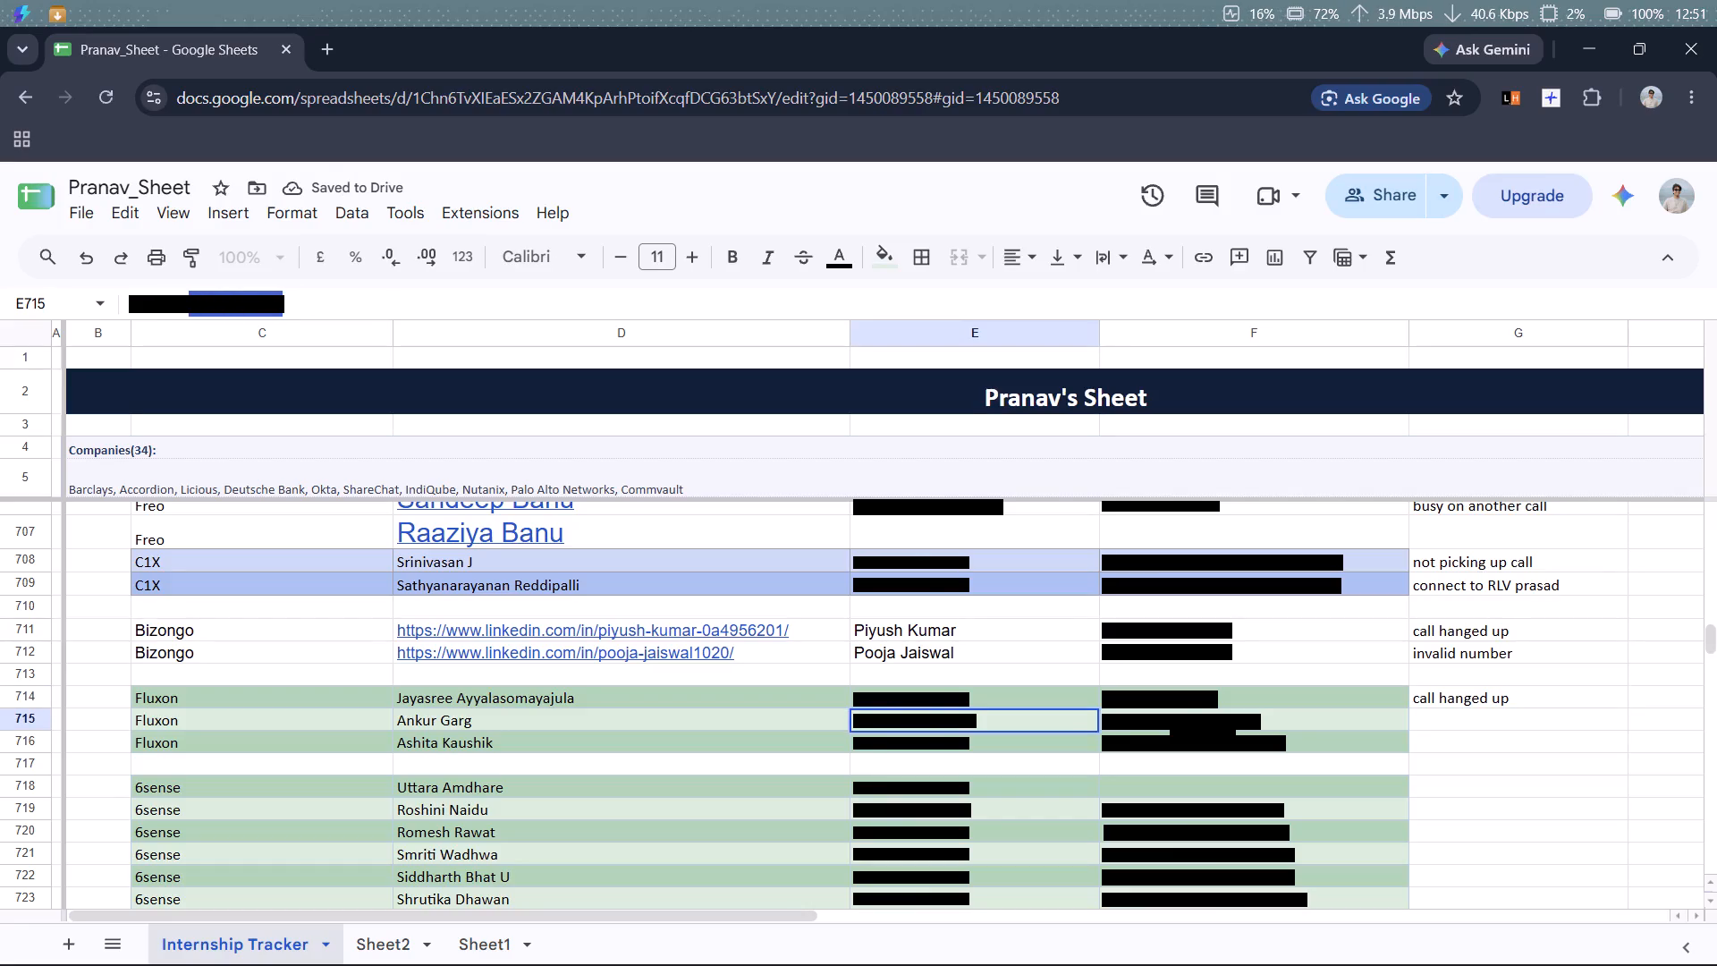
{"action": "key", "text": "ctrl+c"}
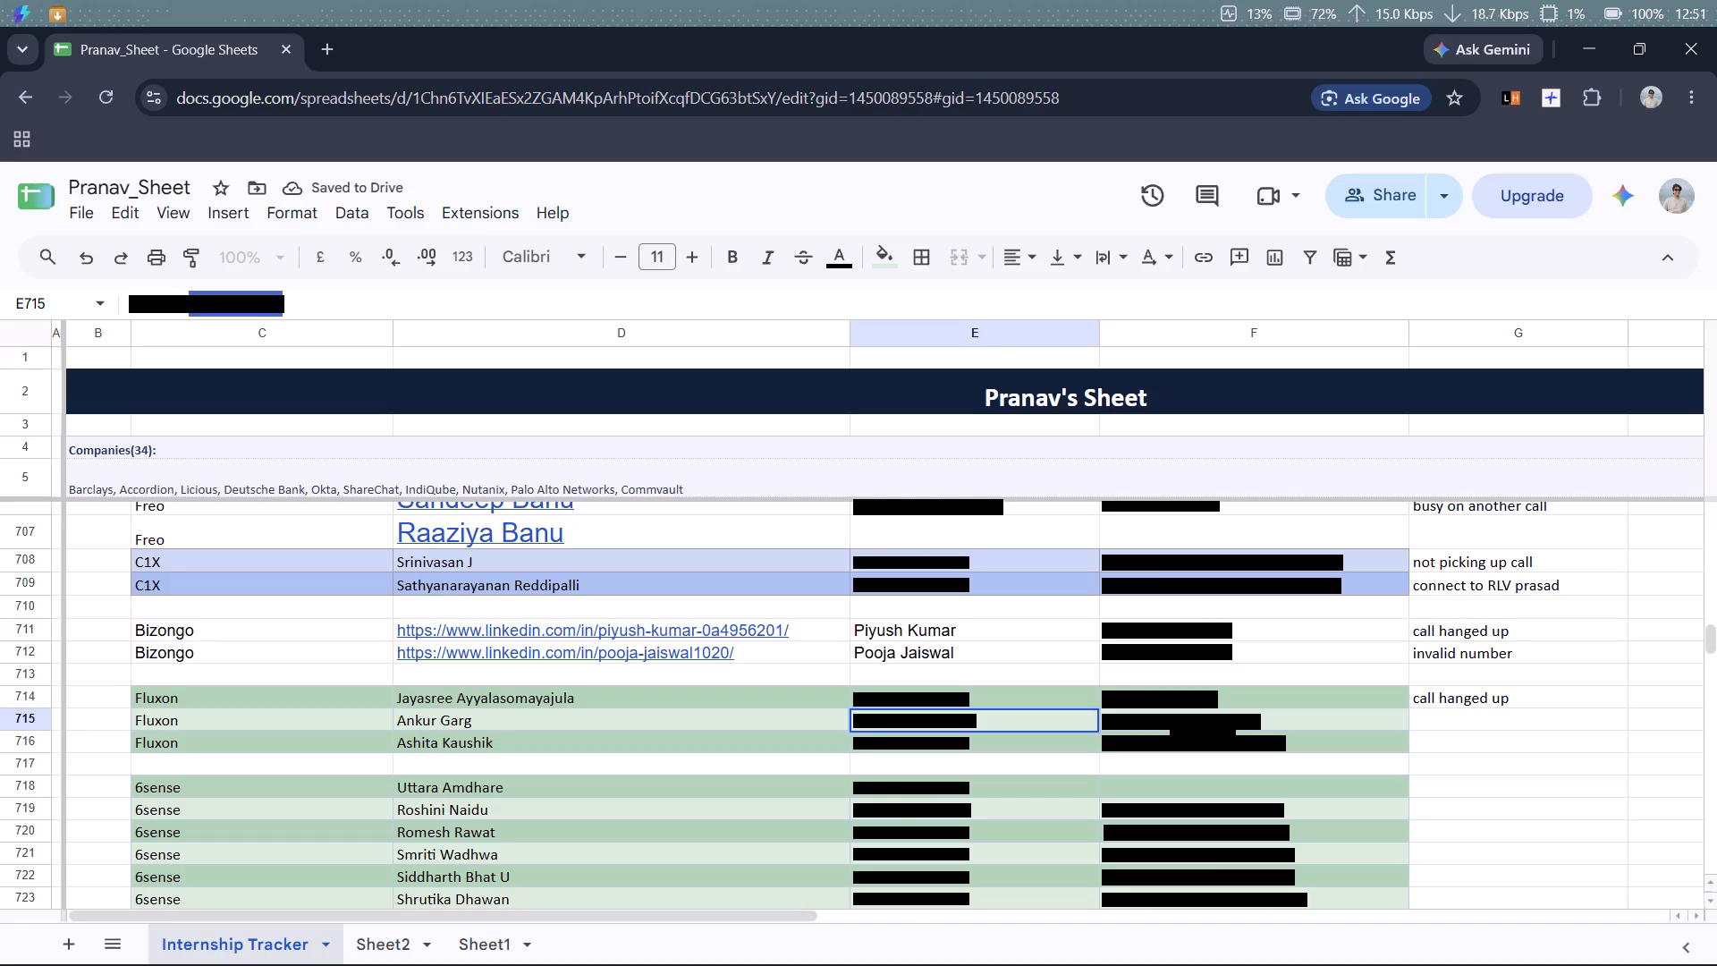
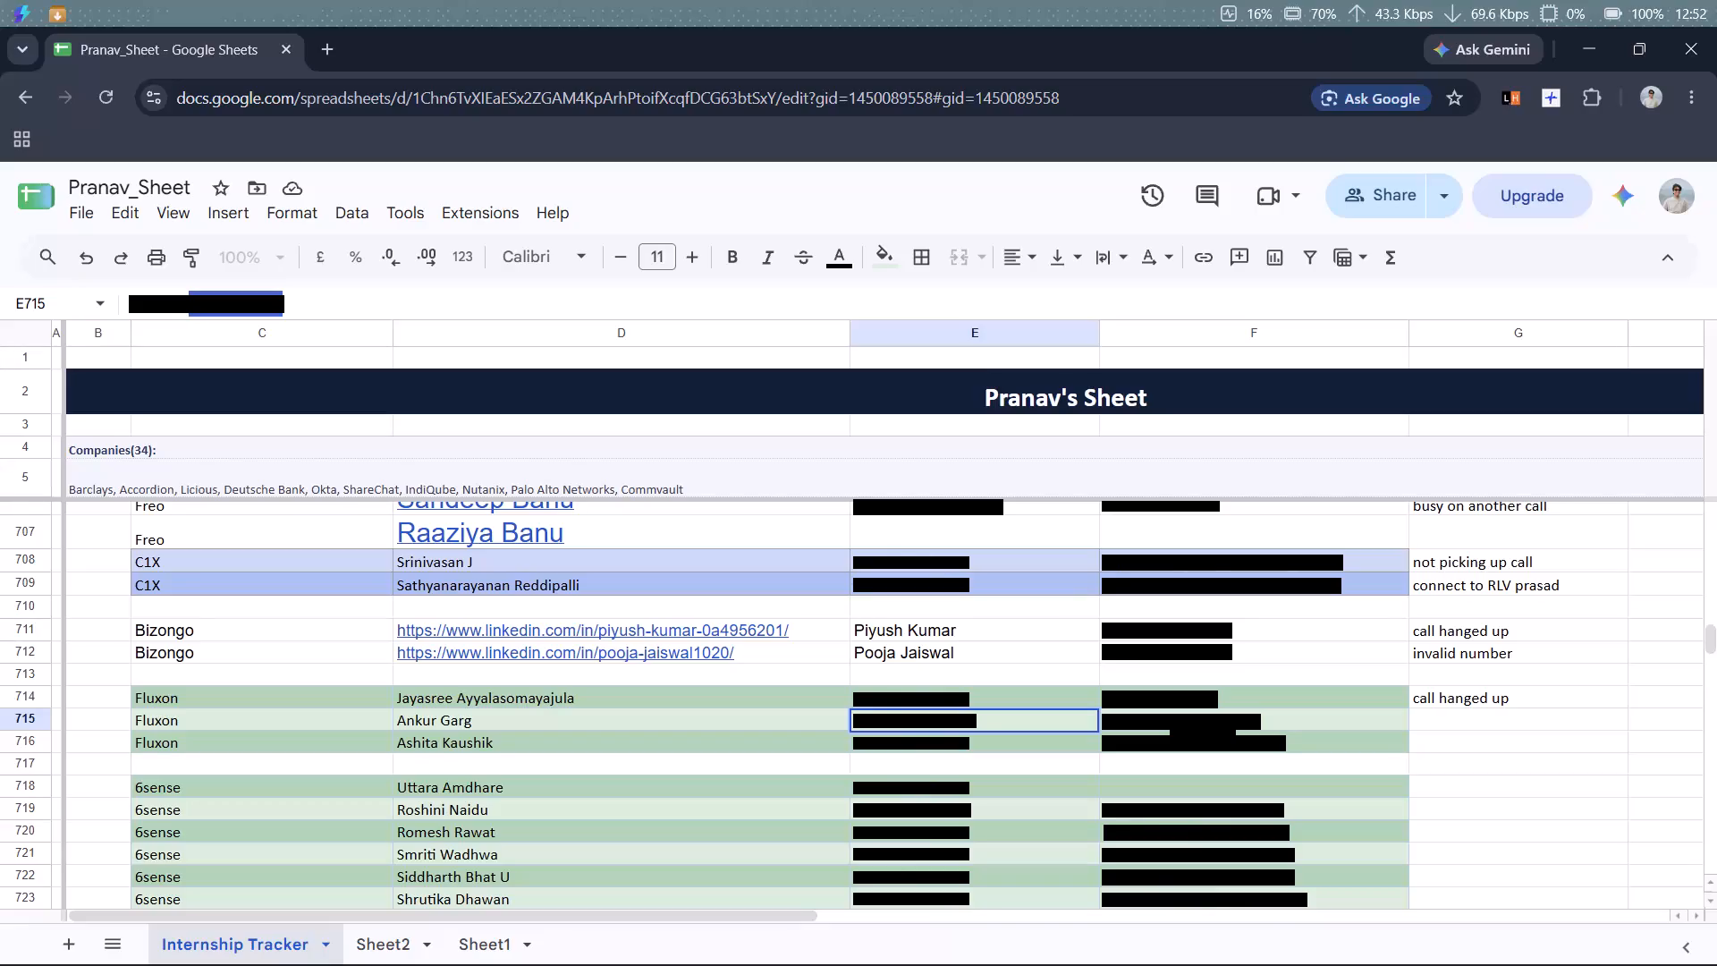
Log "not picking up call" in cell G715 for the second Fluxon contact.
{"action": "left_click", "coordinate": [1458, 709]}
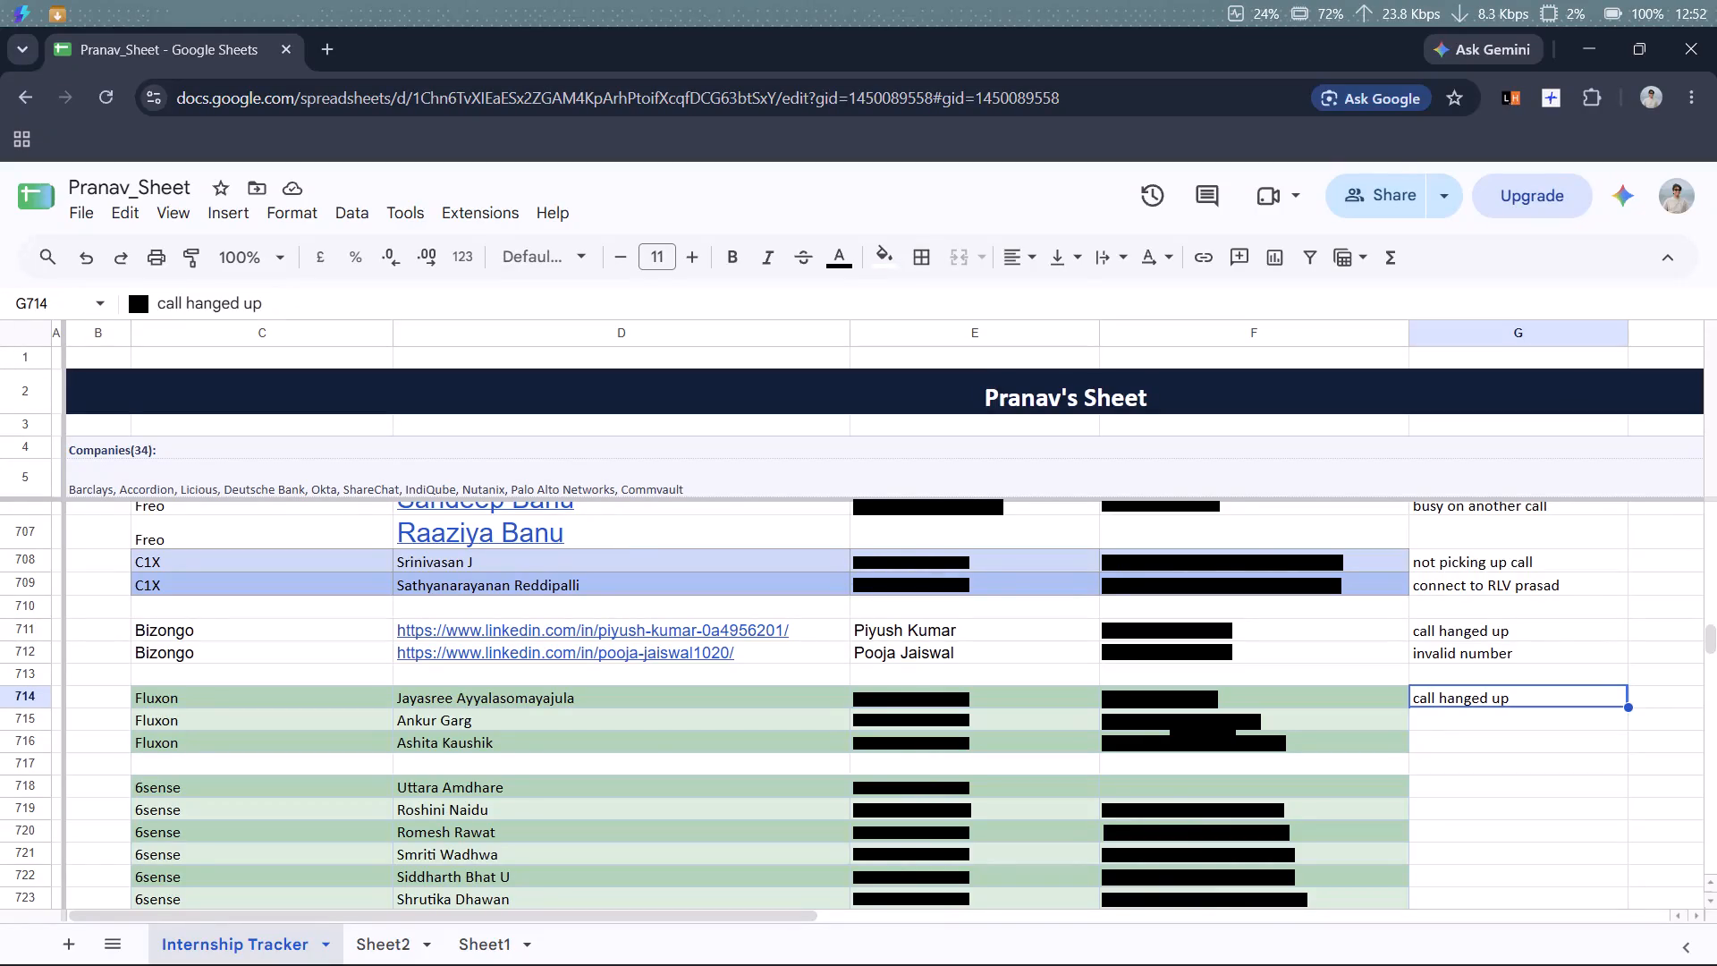
{"action": "left_click", "coordinate": [1454, 726]}
{"action": "type", "text": "not picking up call"}
Copy the third Fluxon contact's phone number from cell E716, without the country code.
{"action": "left_click", "coordinate": [1004, 739]}
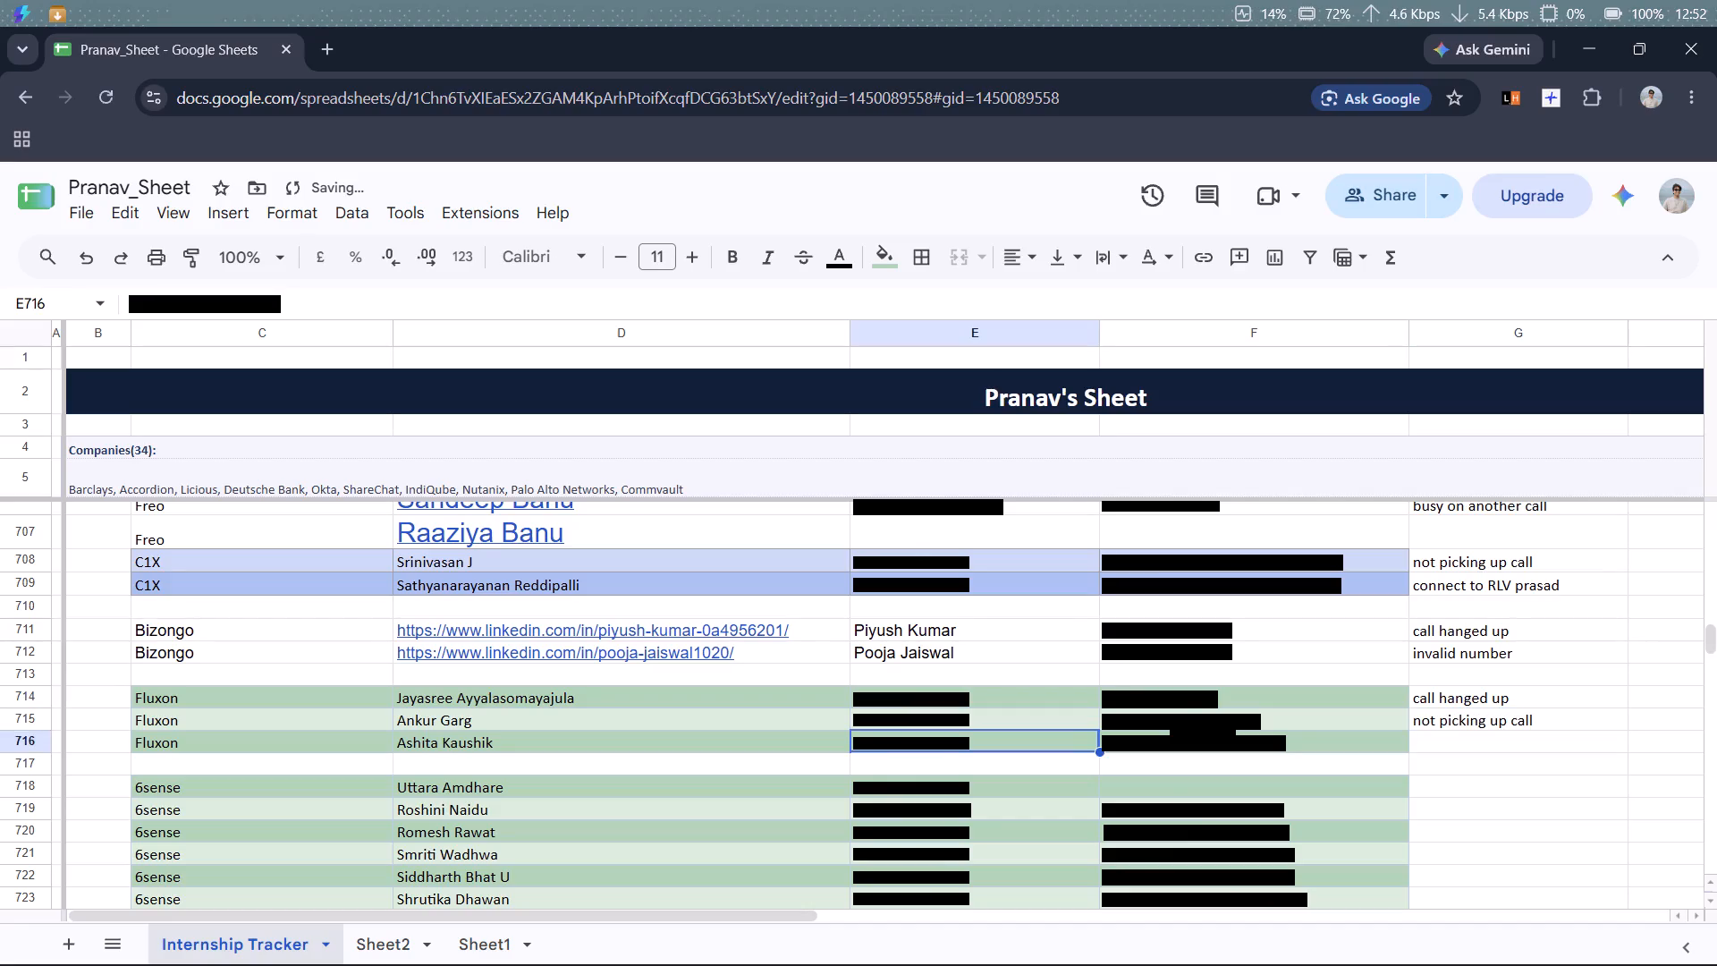
{"action": "left_click_drag", "start_coordinate": [278, 302], "coordinate": [204, 301]}
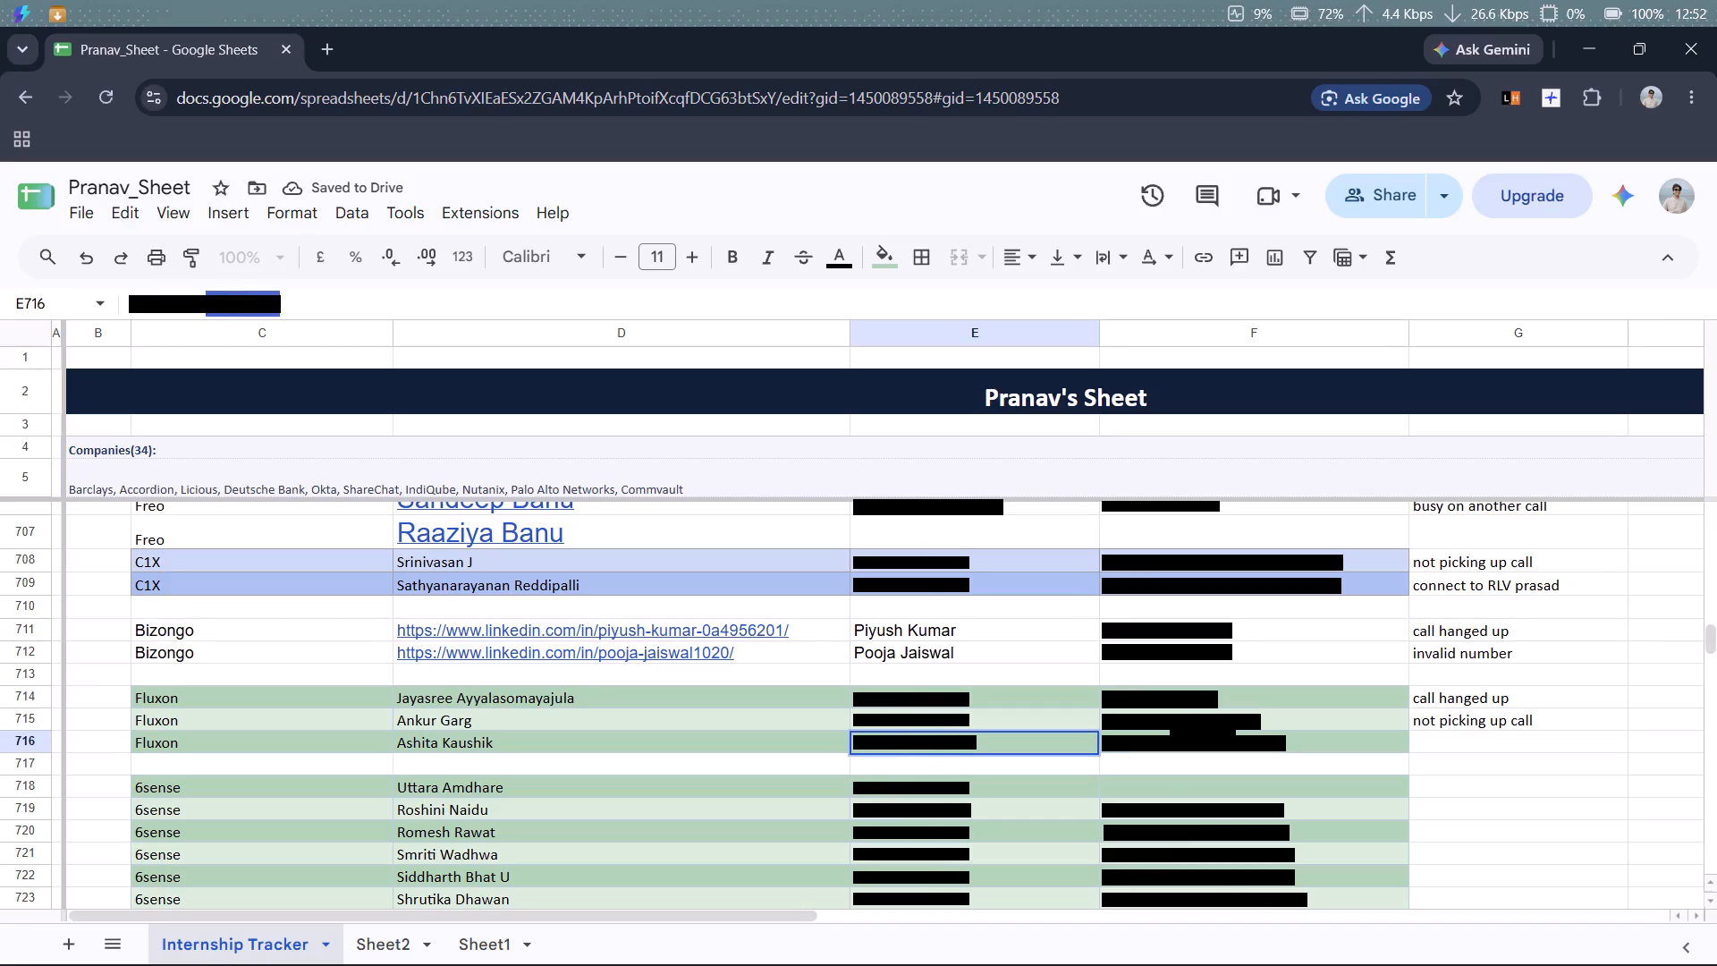
{"action": "left_click_drag", "start_coordinate": [204, 301], "coordinate": [190, 301]}
{"action": "key", "text": "ctrl+c"}
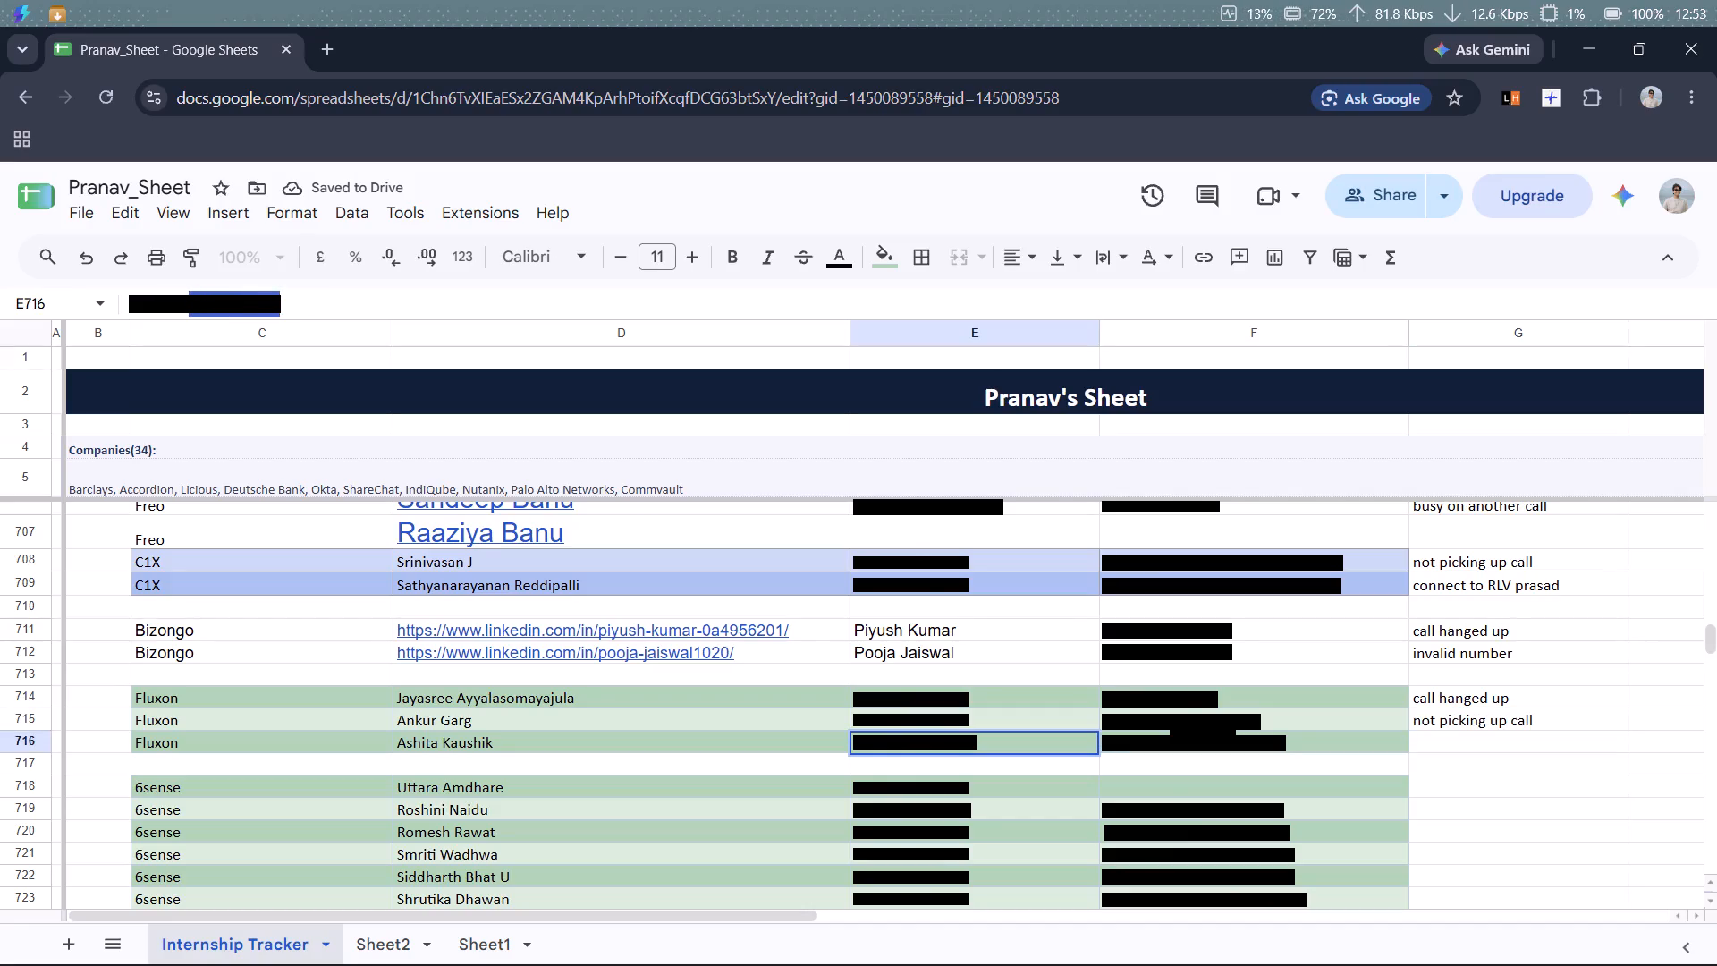
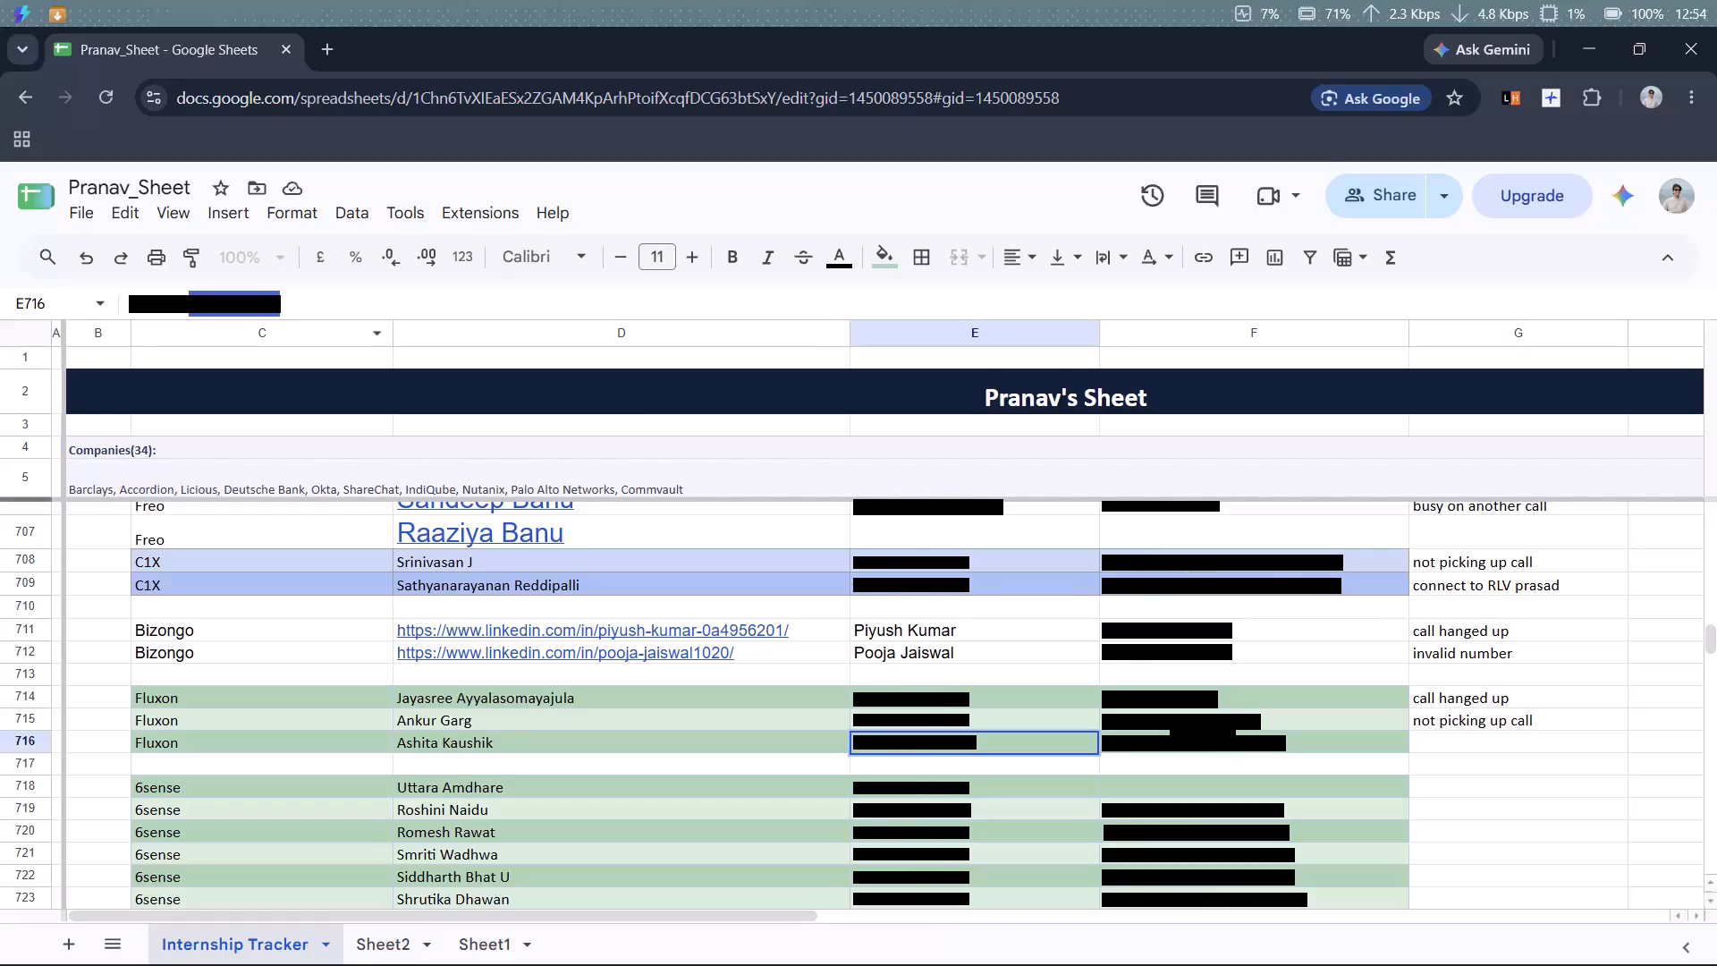
Log "not picking up call" in cell G716 for the third Fluxon contact by copying the entry from G715.
{"action": "left_click", "coordinate": [1438, 733]}
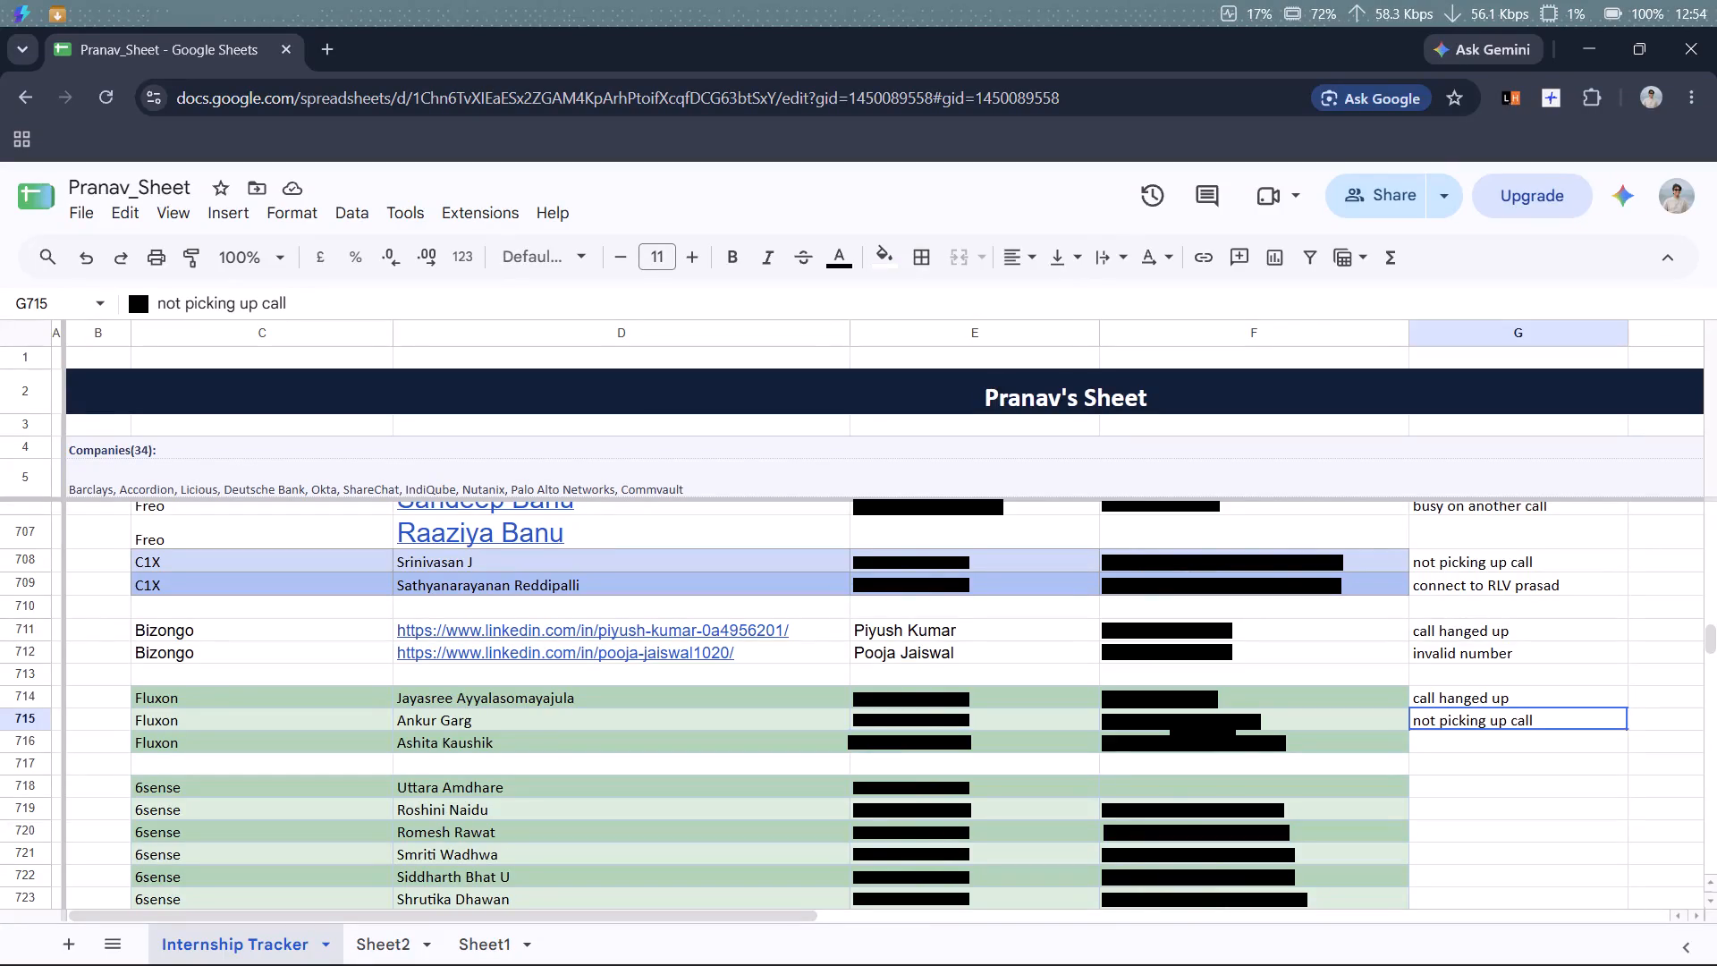
{"action": "key", "text": "ctrl+c"}
{"action": "key", "text": "Down"}
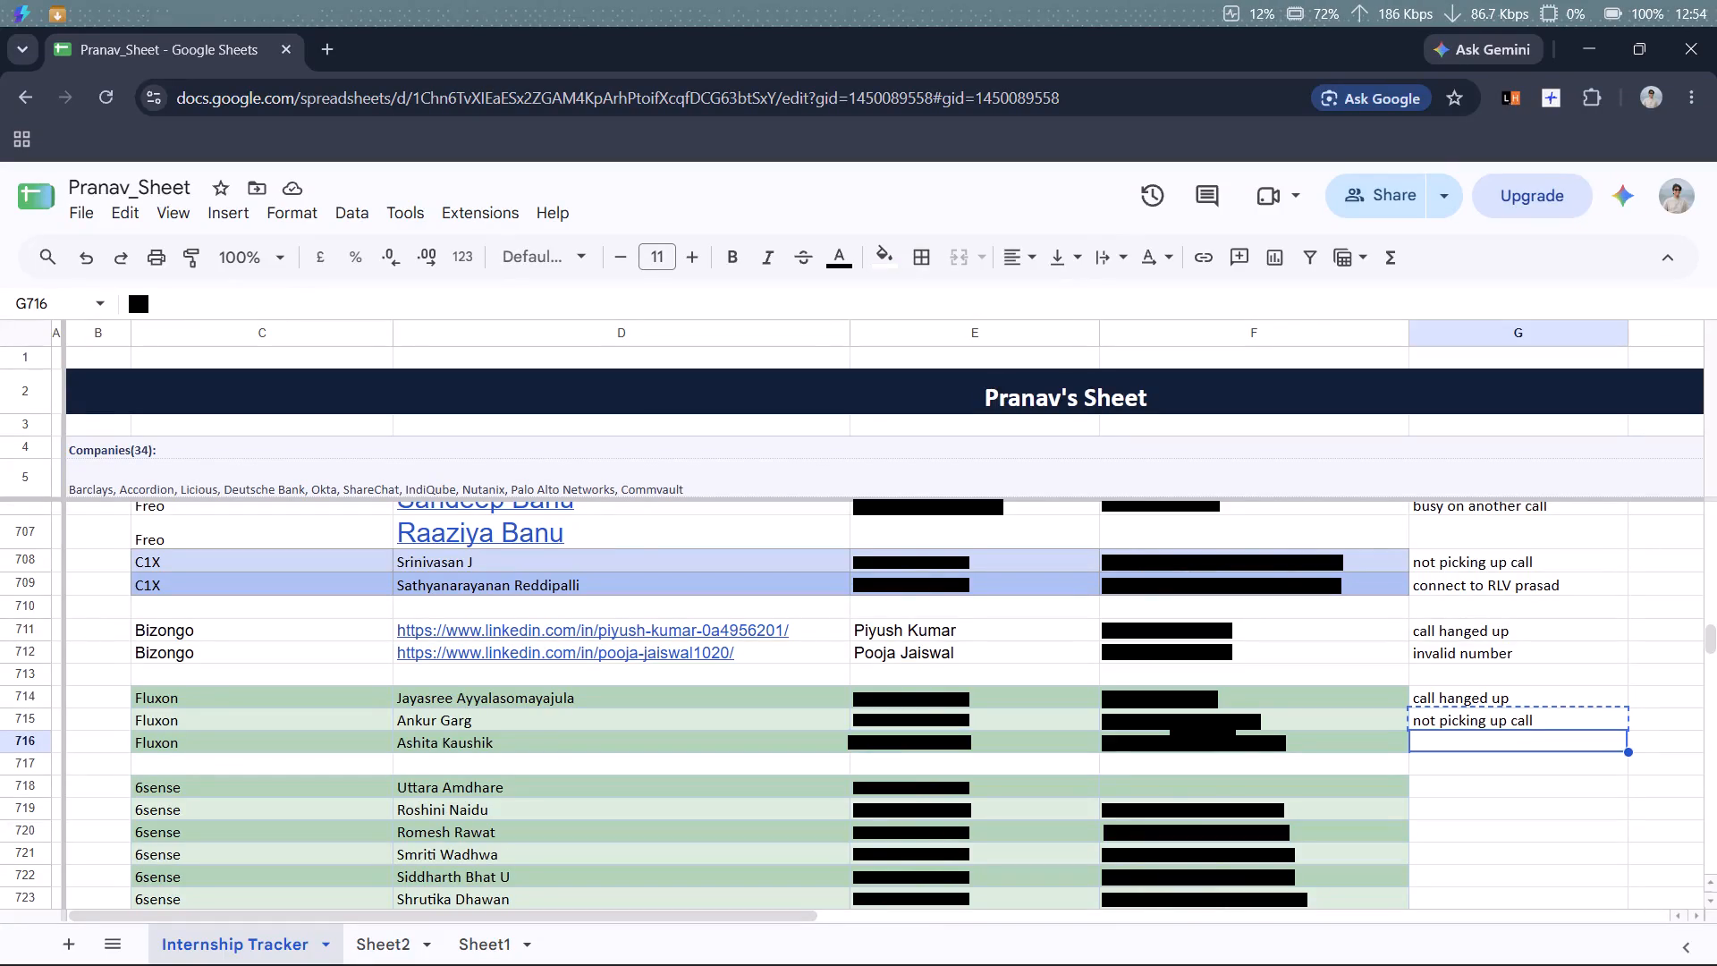
{"action": "key", "text": "ctrl+v"}
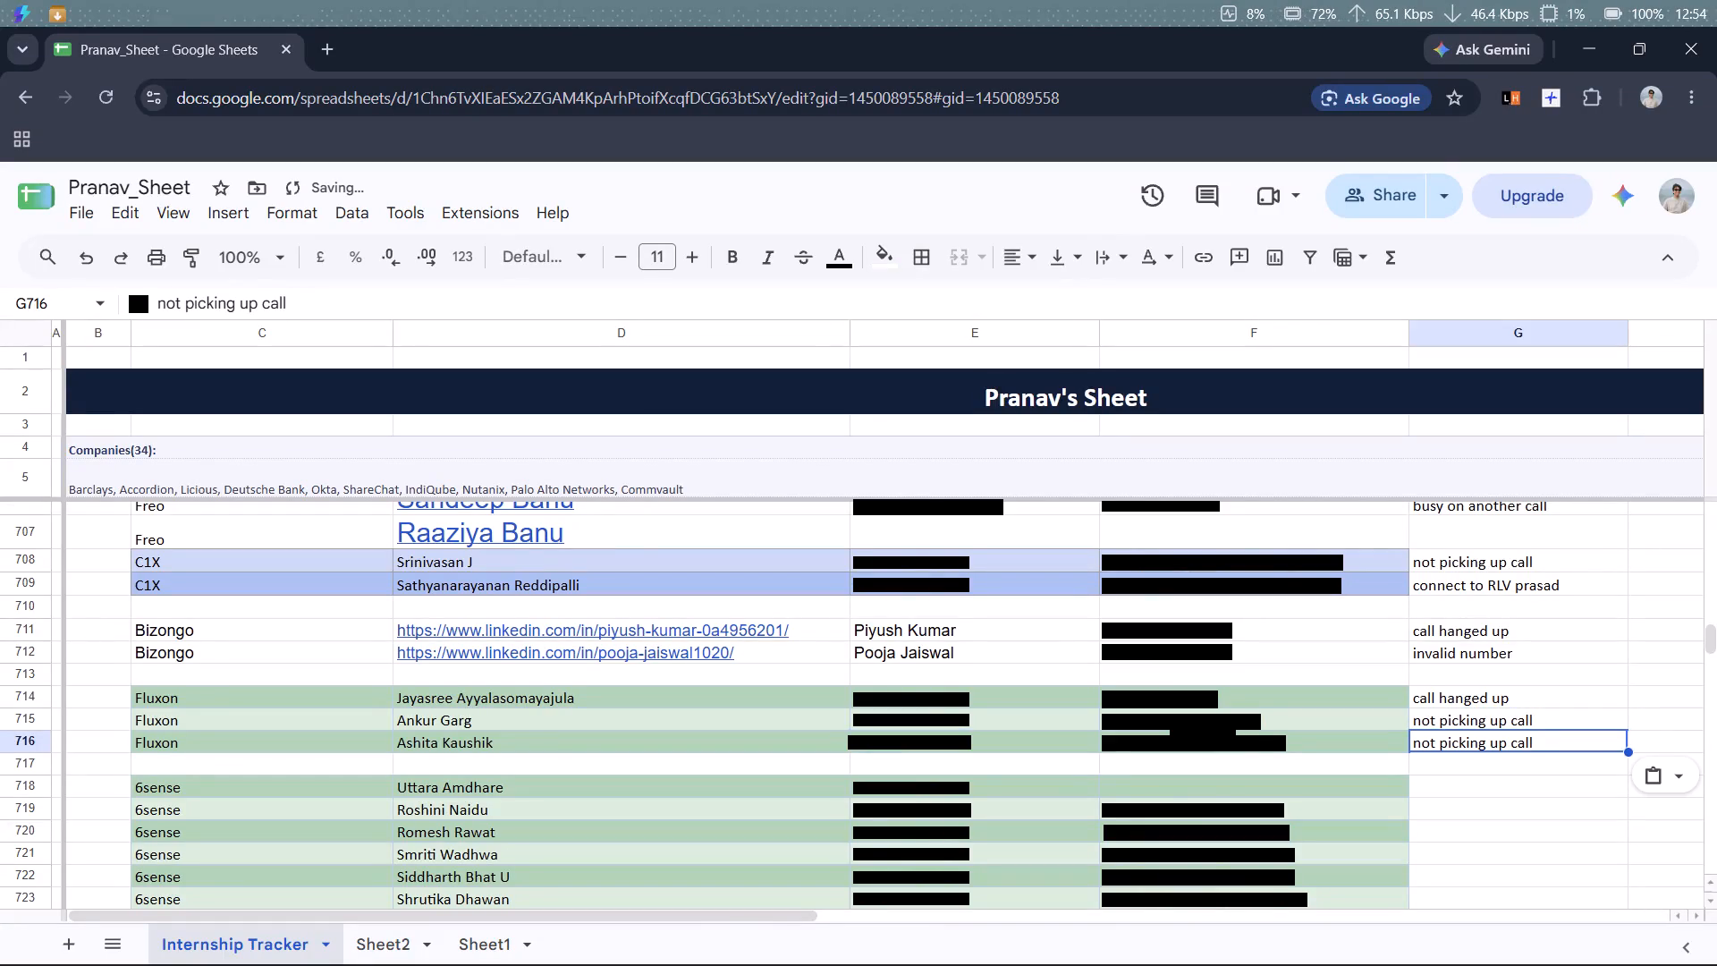
Select the second 6sense contact's phone number in cell E719.
{"action": "scroll", "coordinate": [1341, 804], "scroll_direction": "down", "scroll_amount": 1}
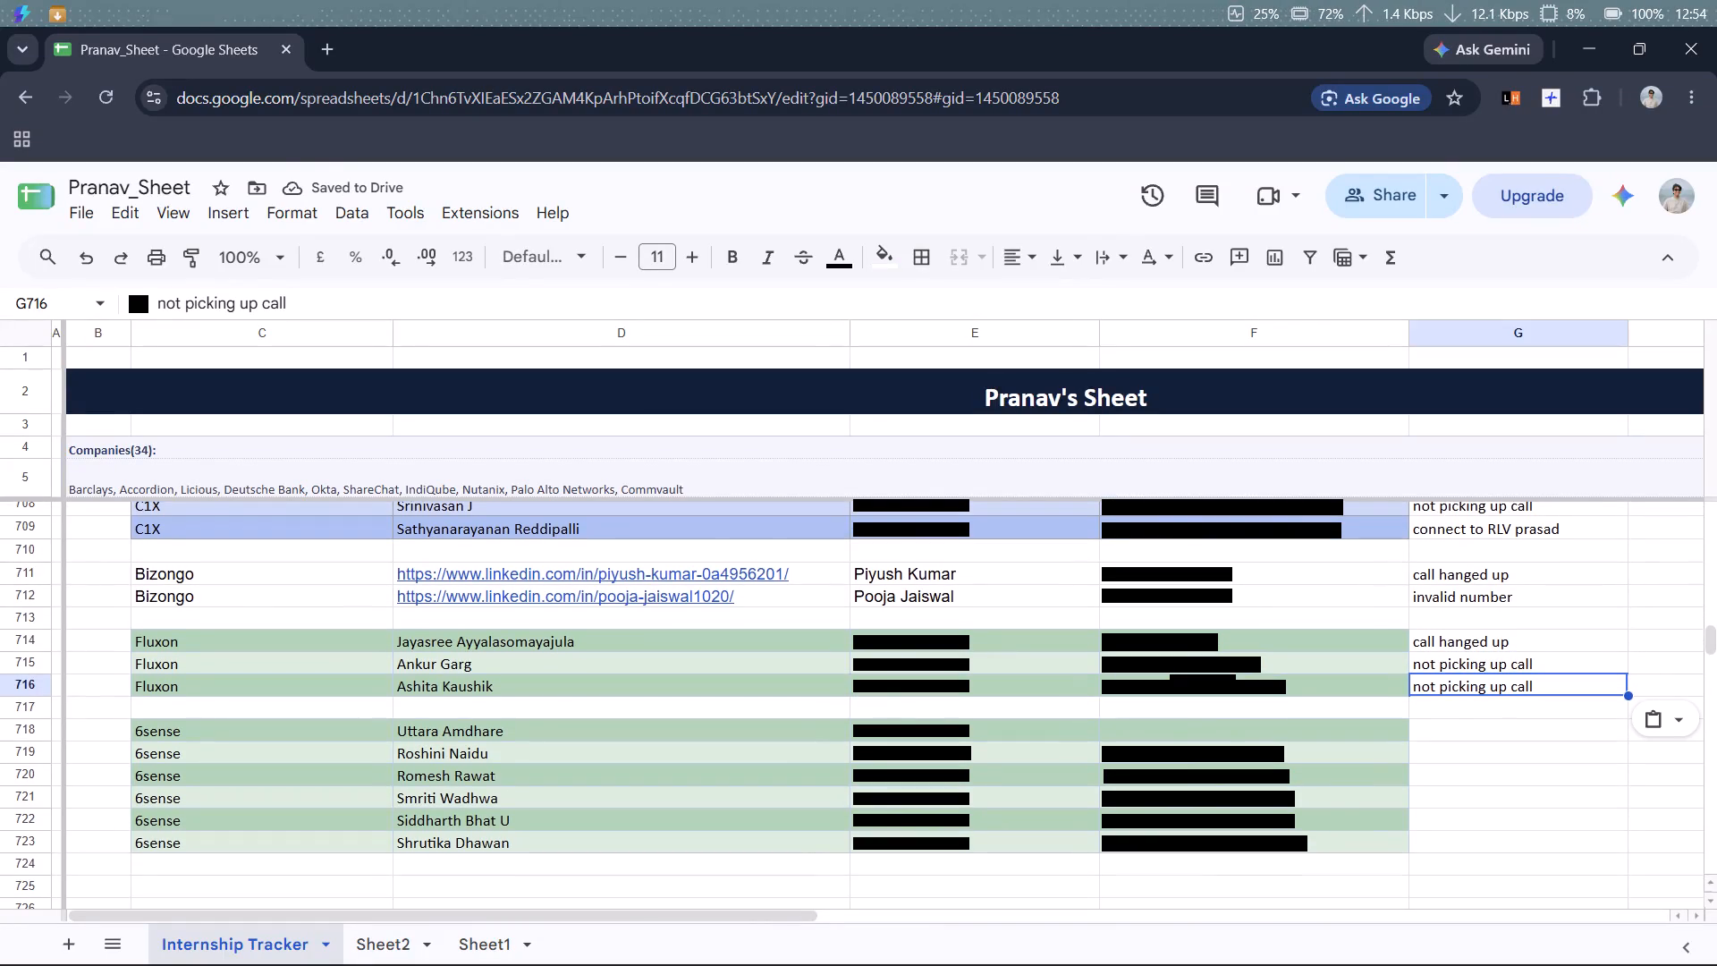
{"action": "left_click", "coordinate": [951, 753]}
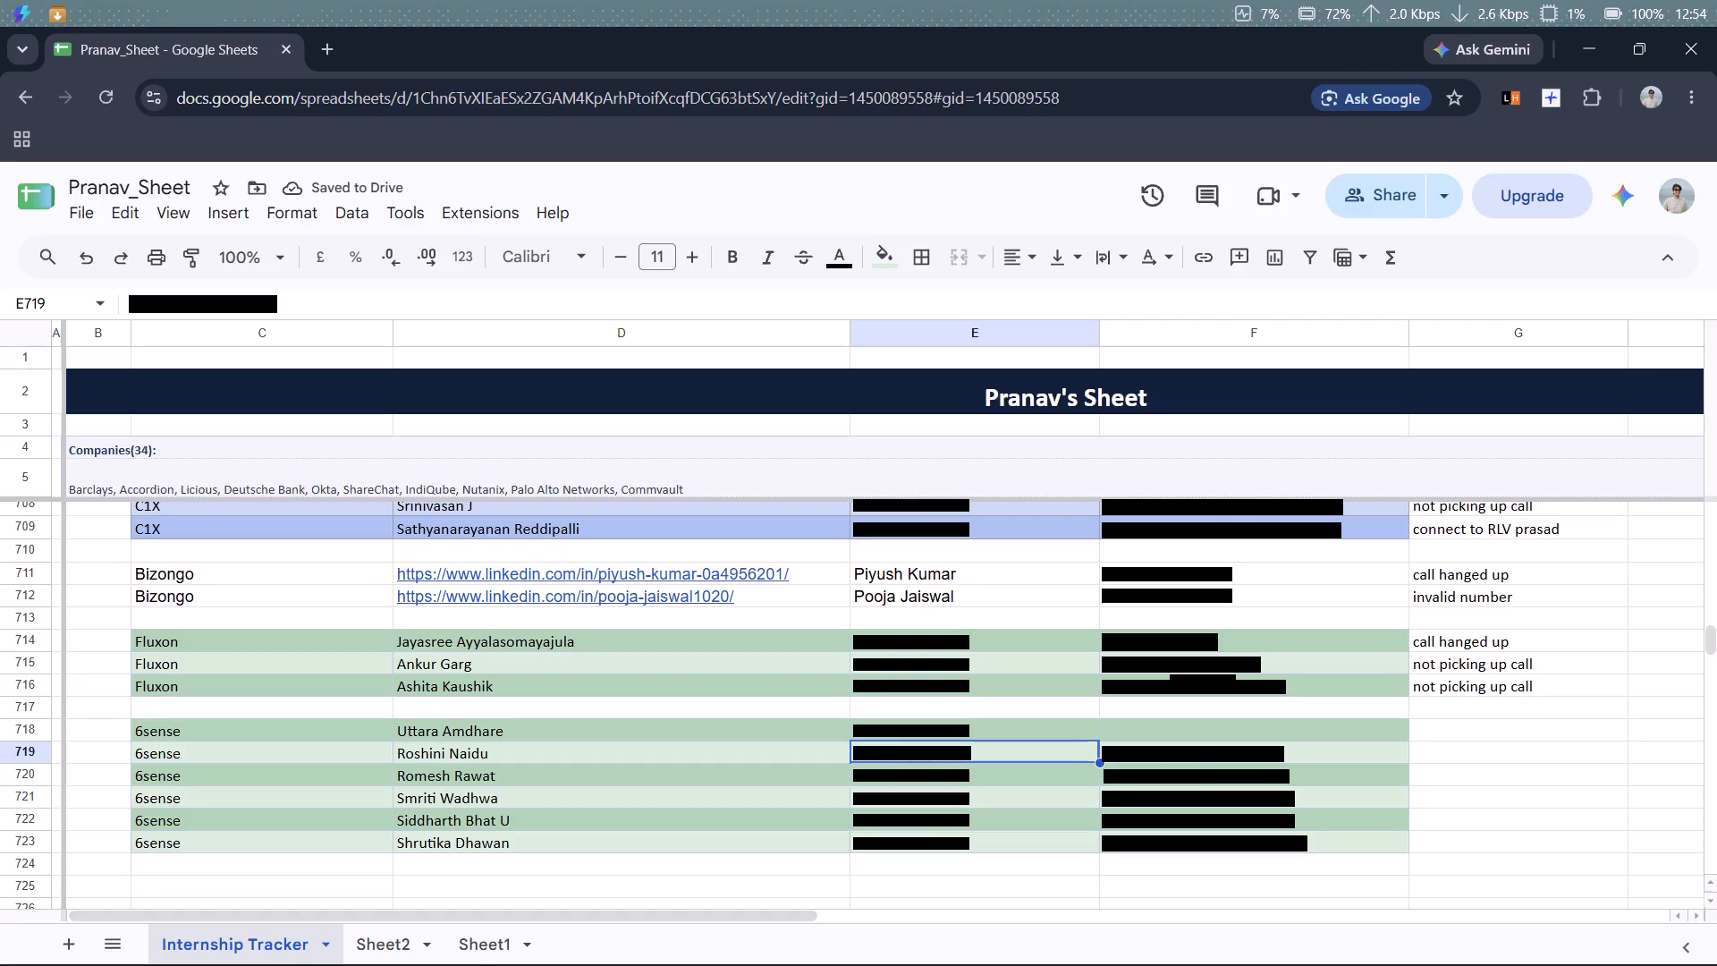
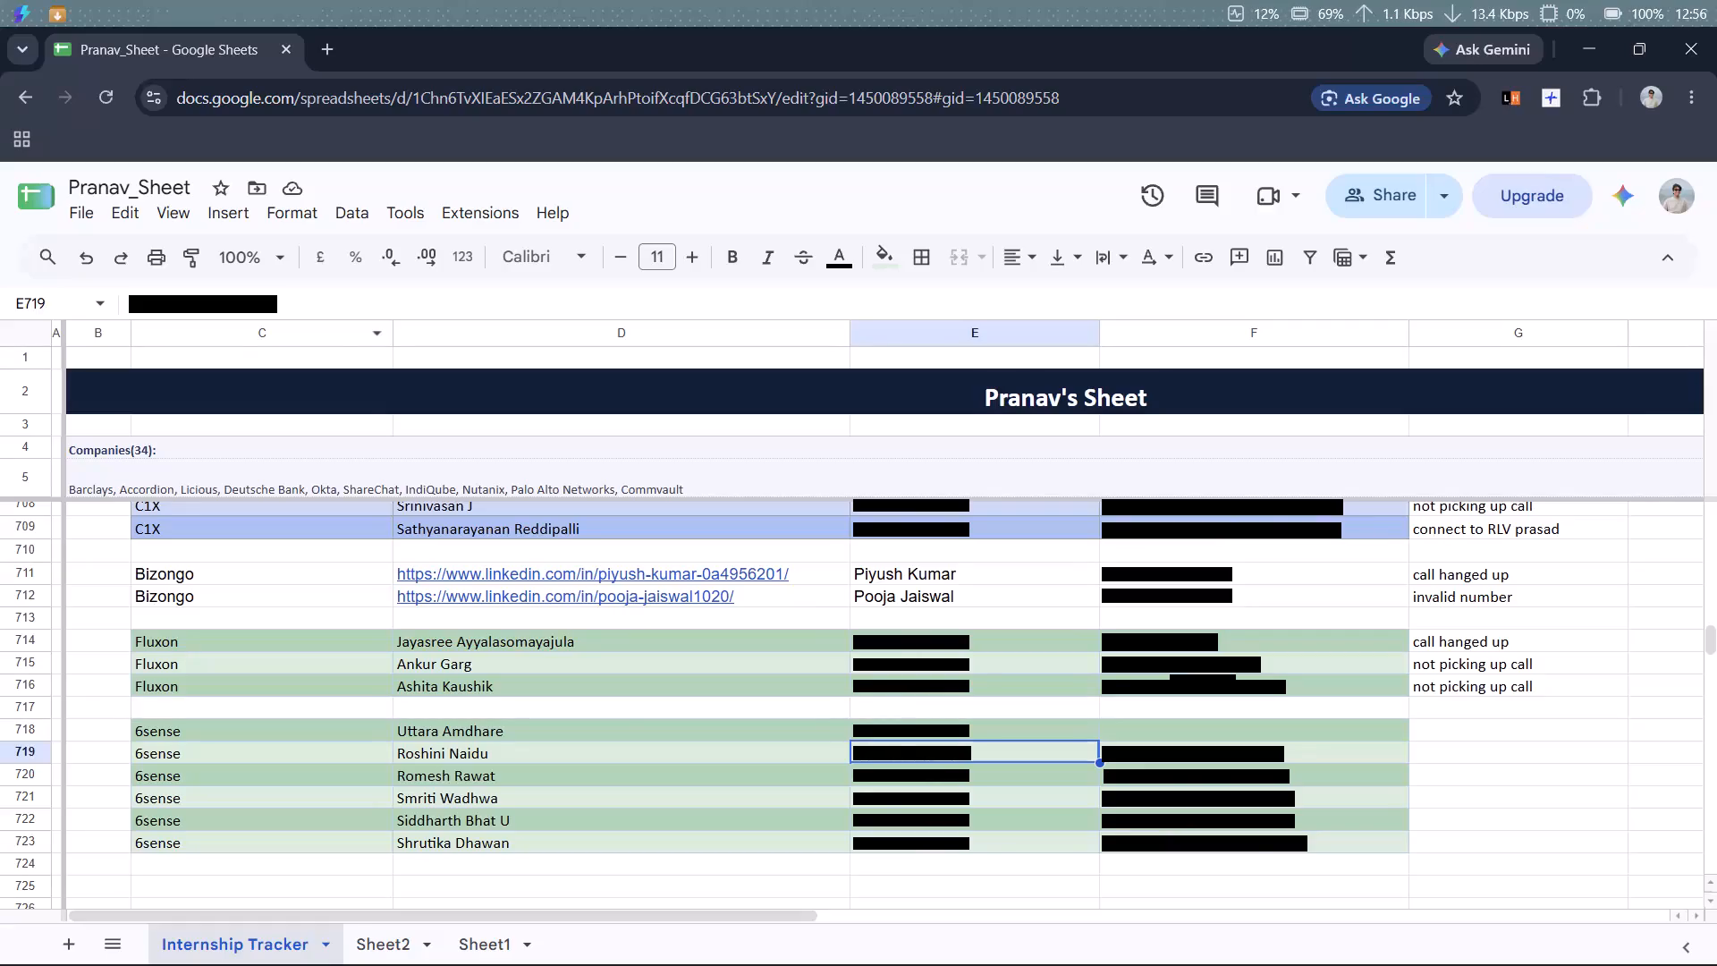
Copy the second 6sense contact's phone number from cell E719, leaving out its leading characters.
{"action": "left_click_drag", "start_coordinate": [282, 309], "coordinate": [185, 312]}
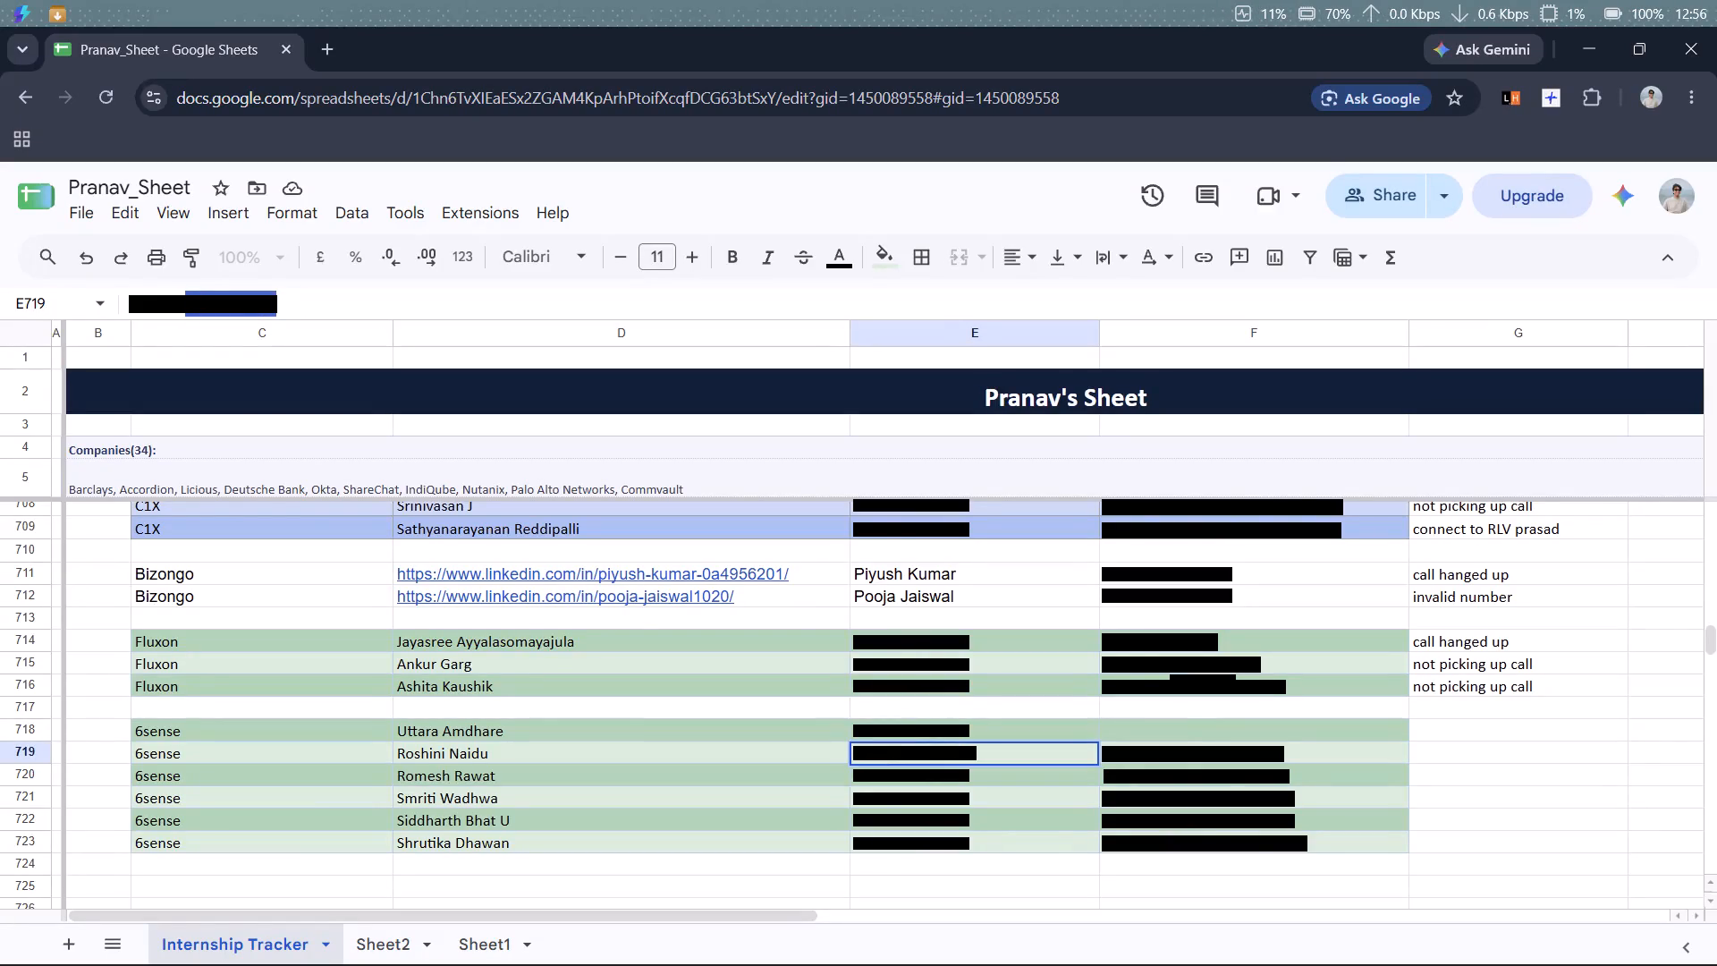
{"action": "key", "text": "ctrl+c"}
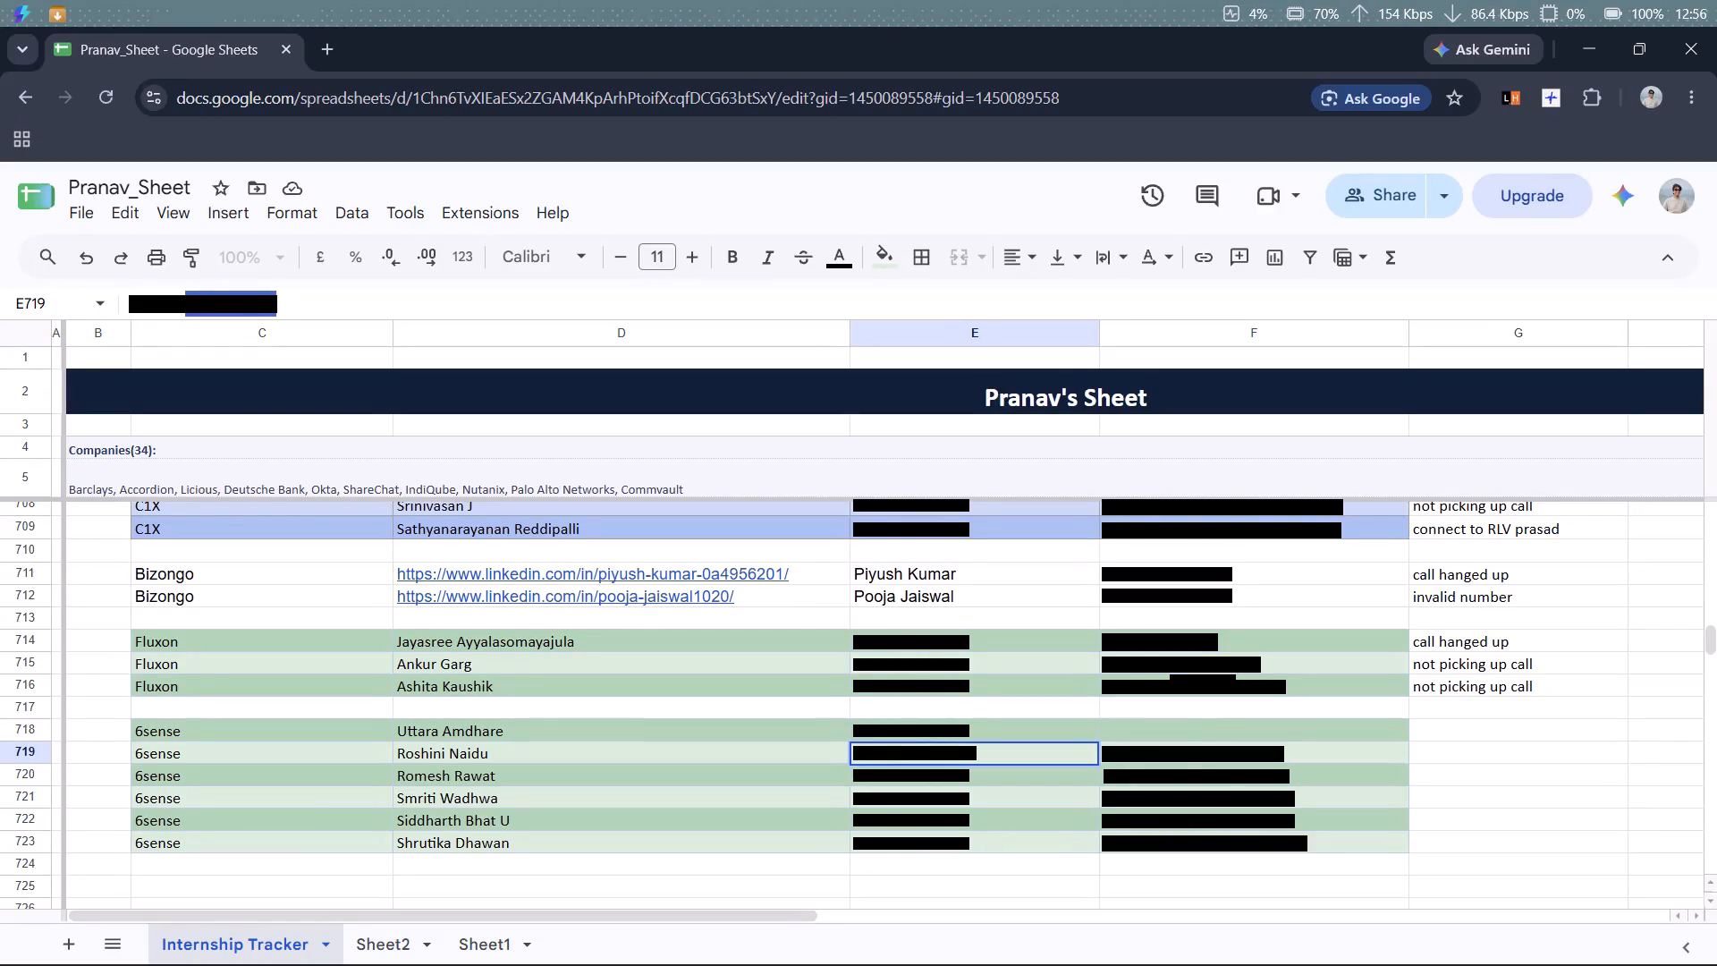
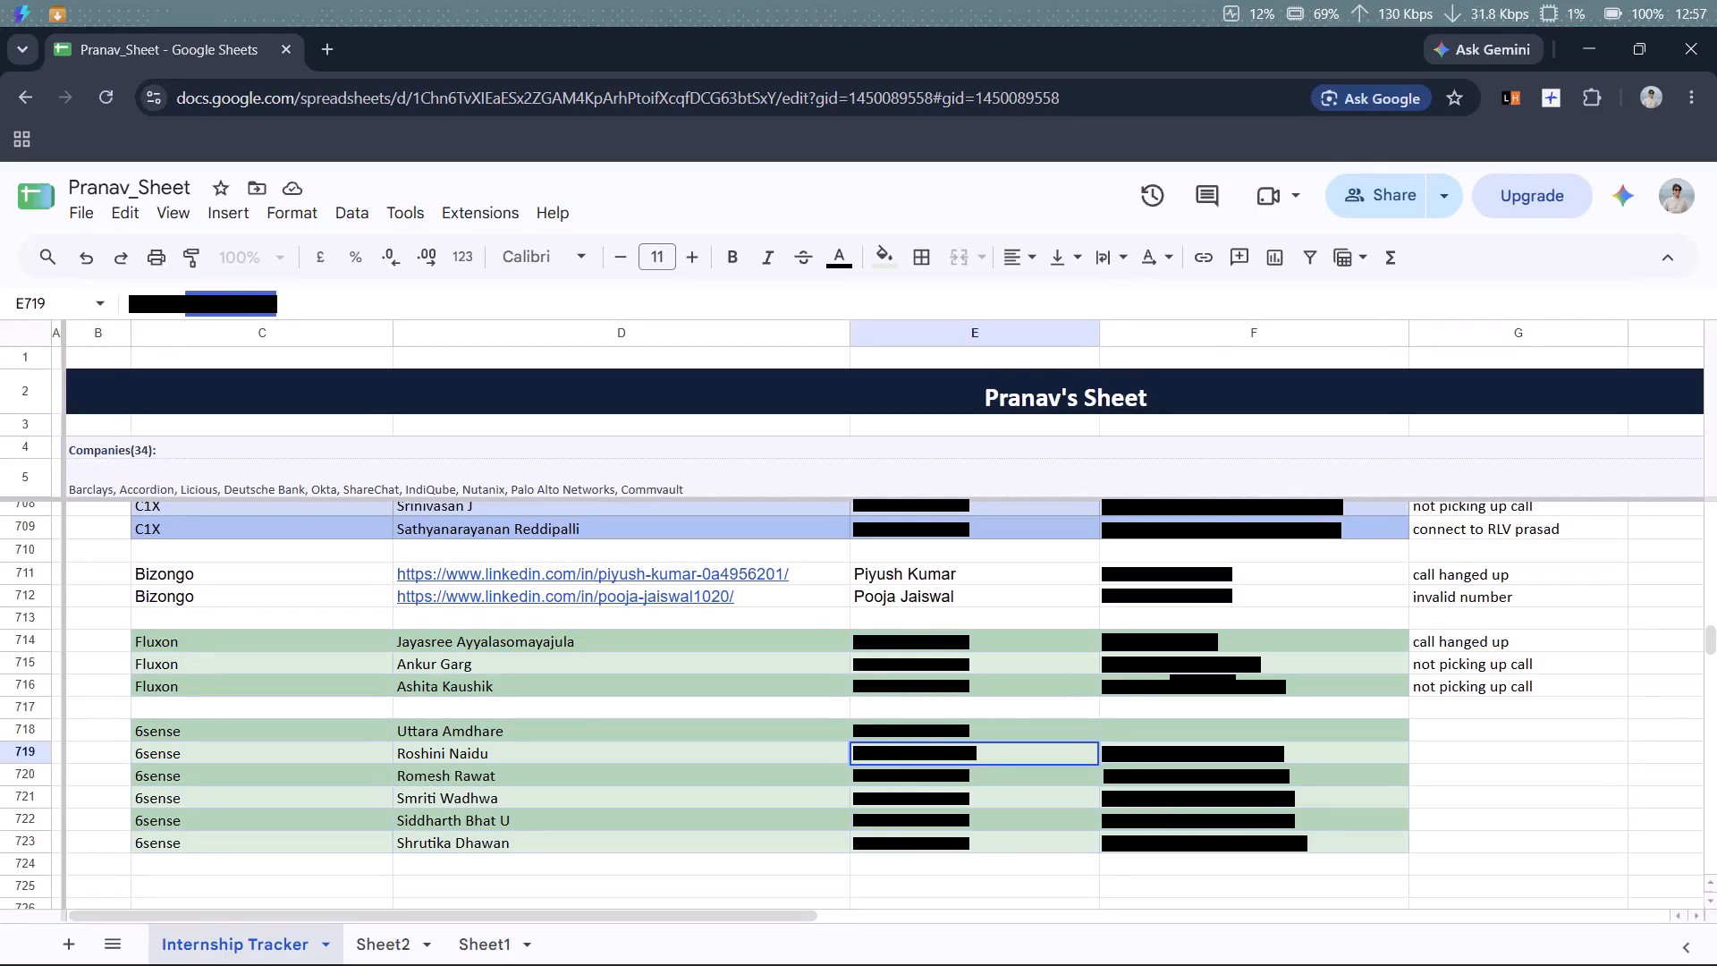
Log "not picking up call" in cell G719 for the second 6sense contact.
{"action": "left_click", "coordinate": [1491, 751]}
{"action": "type", "text": "not picking up call"}
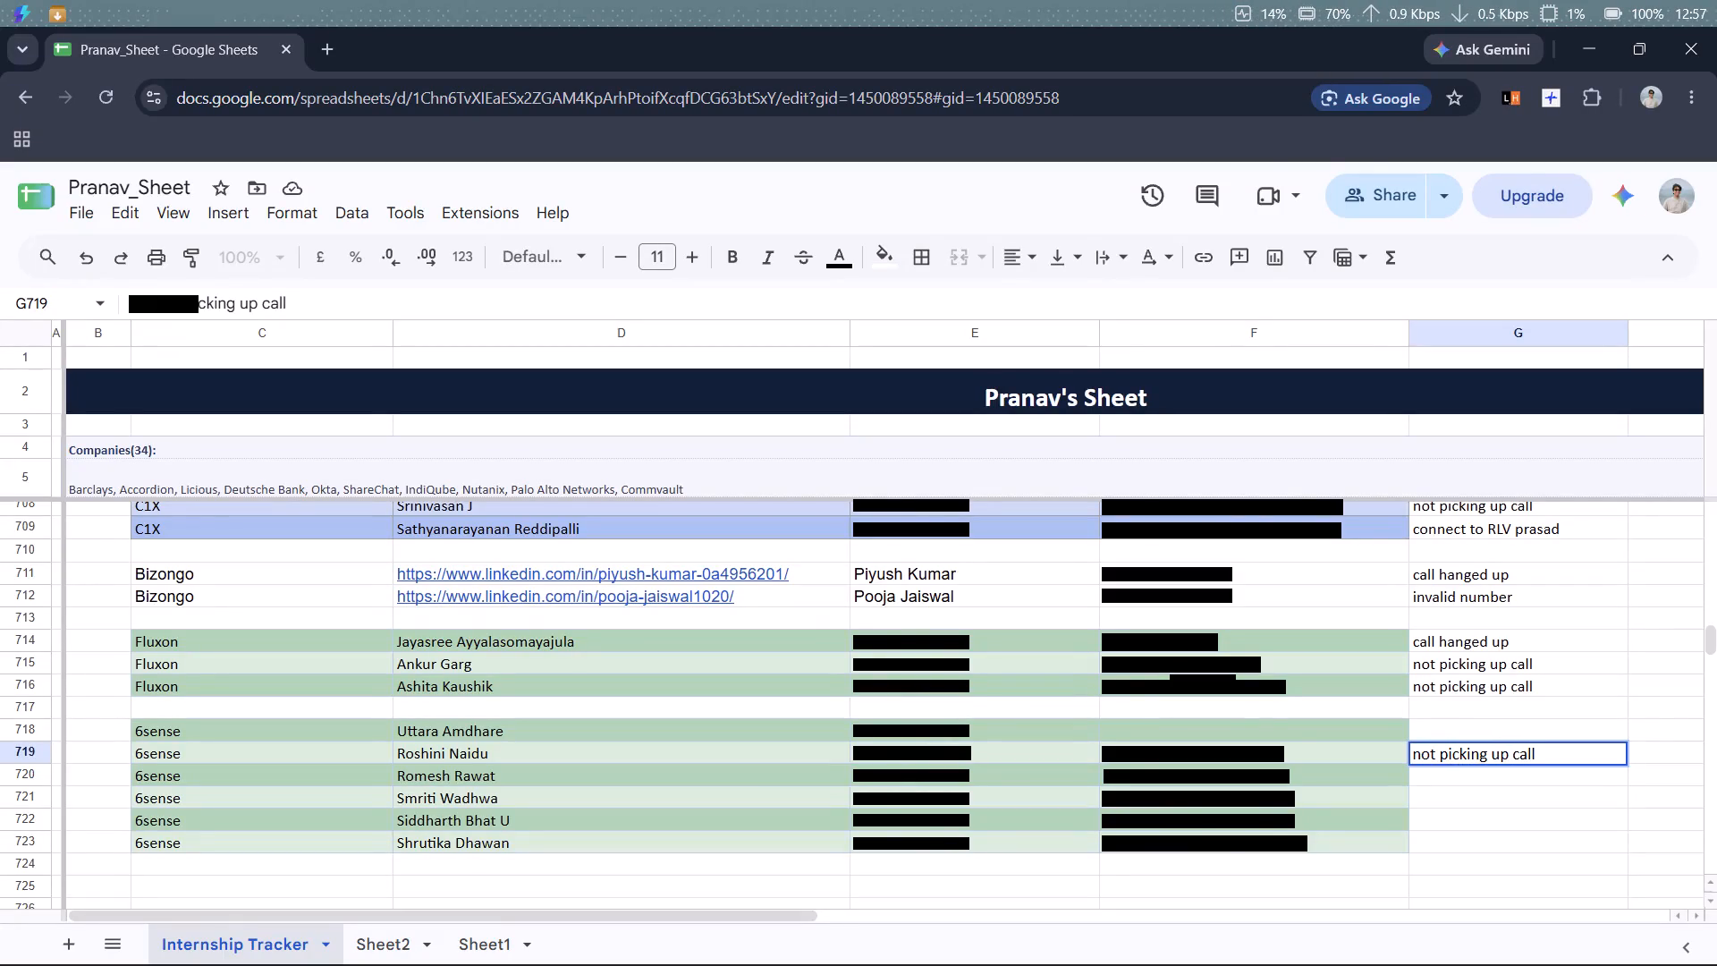
Copy the third 6sense contact's phone number from cell E720, leaving out its leading characters.
{"action": "left_click", "coordinate": [919, 769]}
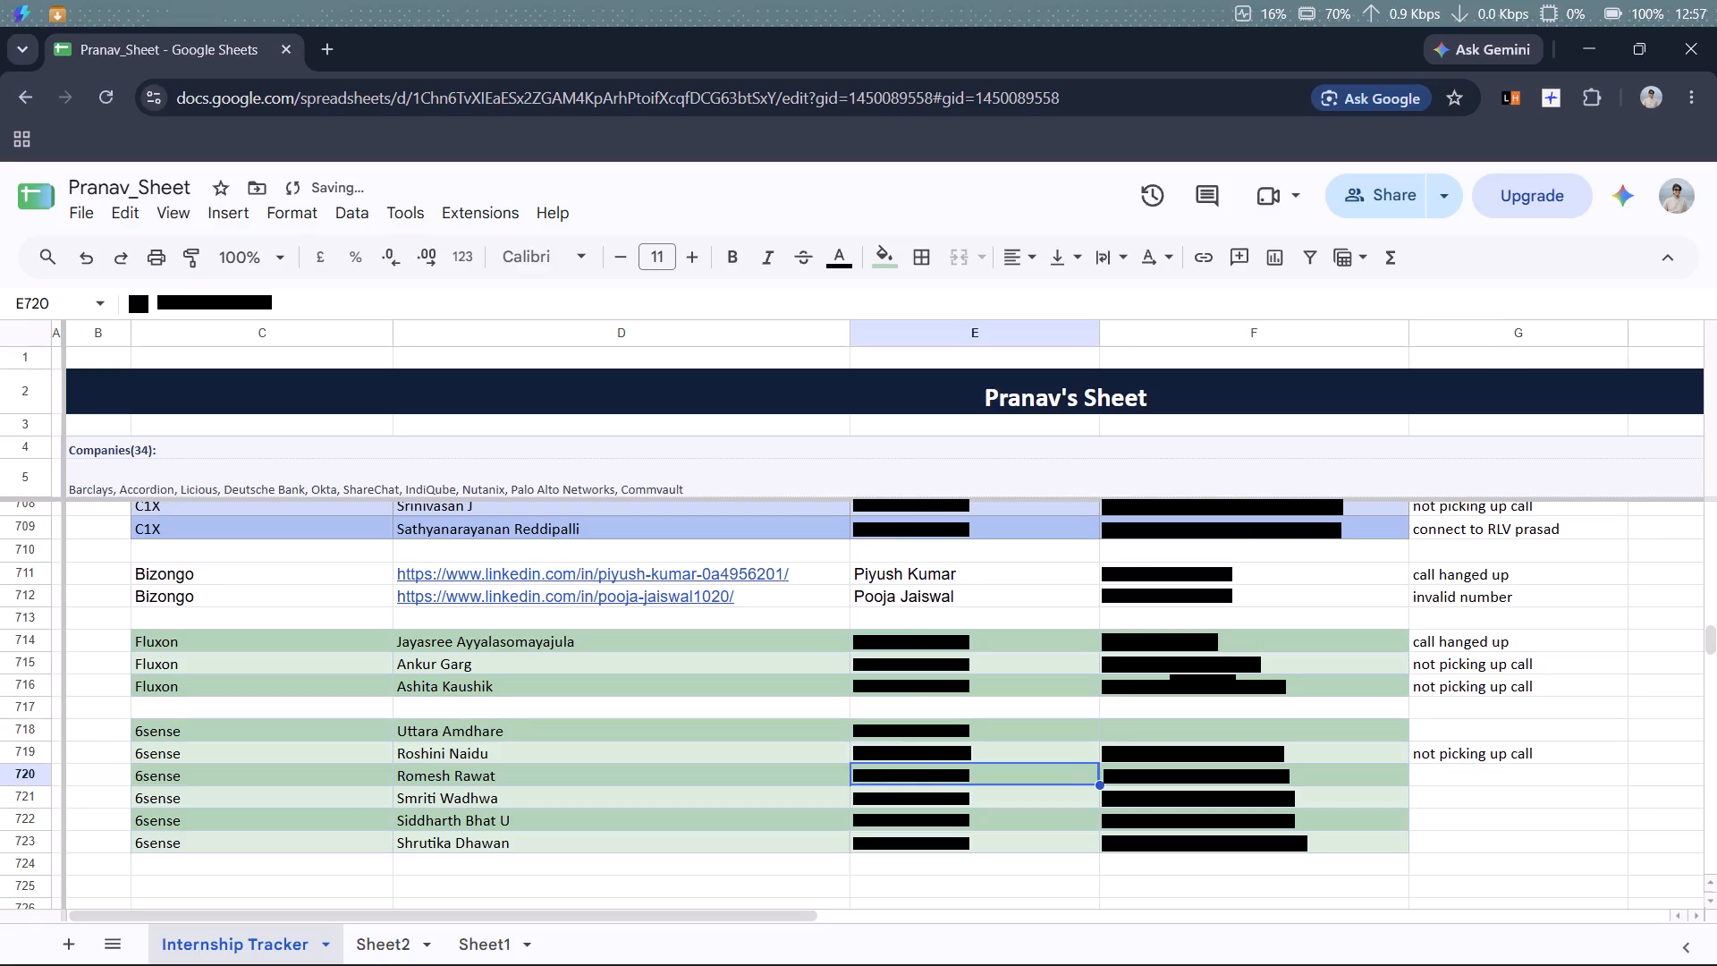
{"action": "left_click_drag", "start_coordinate": [277, 301], "coordinate": [190, 305]}
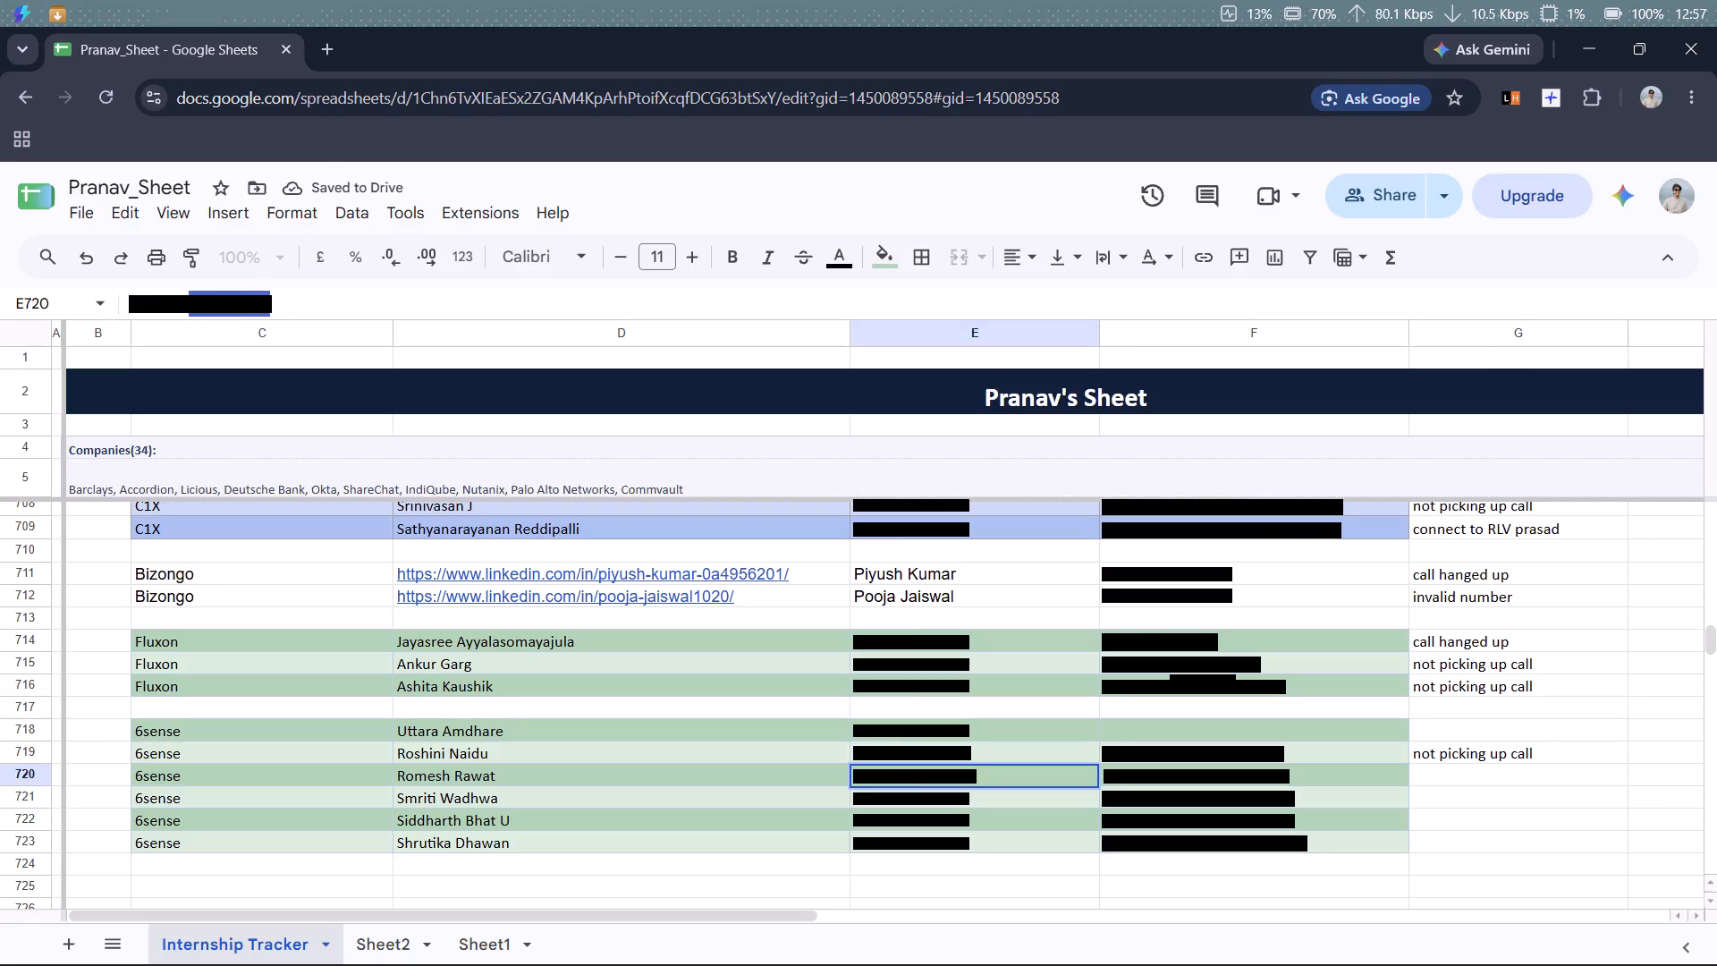
{"action": "left_click_drag", "start_coordinate": [190, 305], "coordinate": [189, 304]}
{"action": "key", "text": "ctrl+c"}
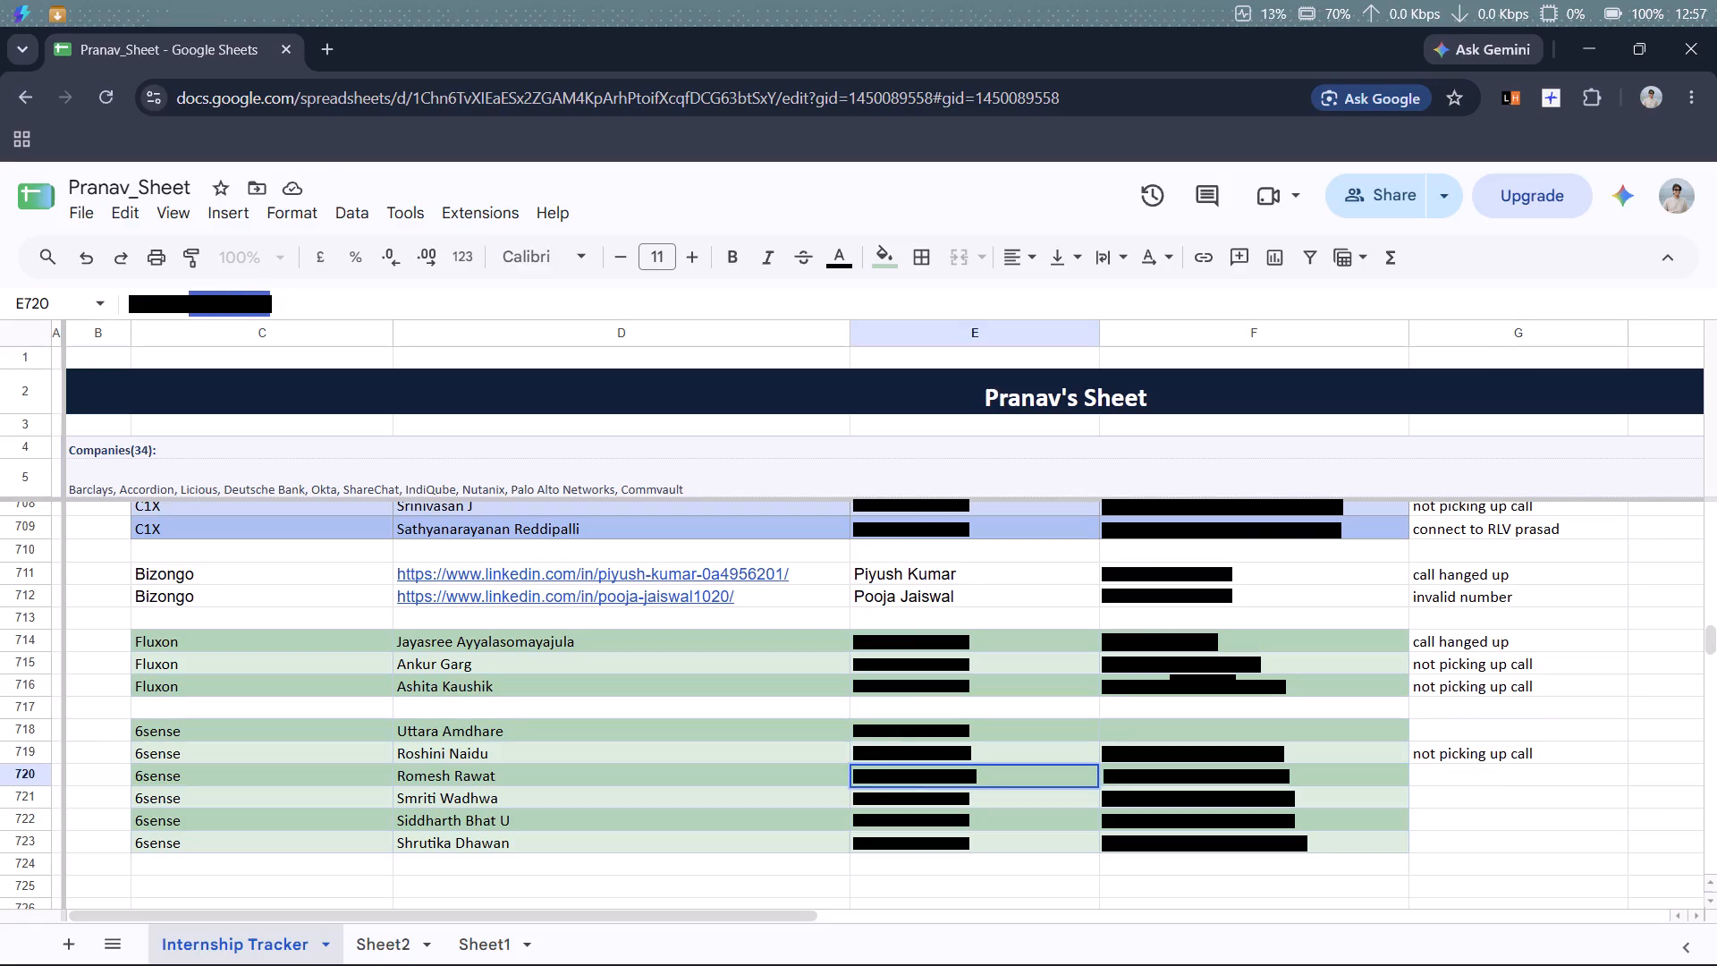
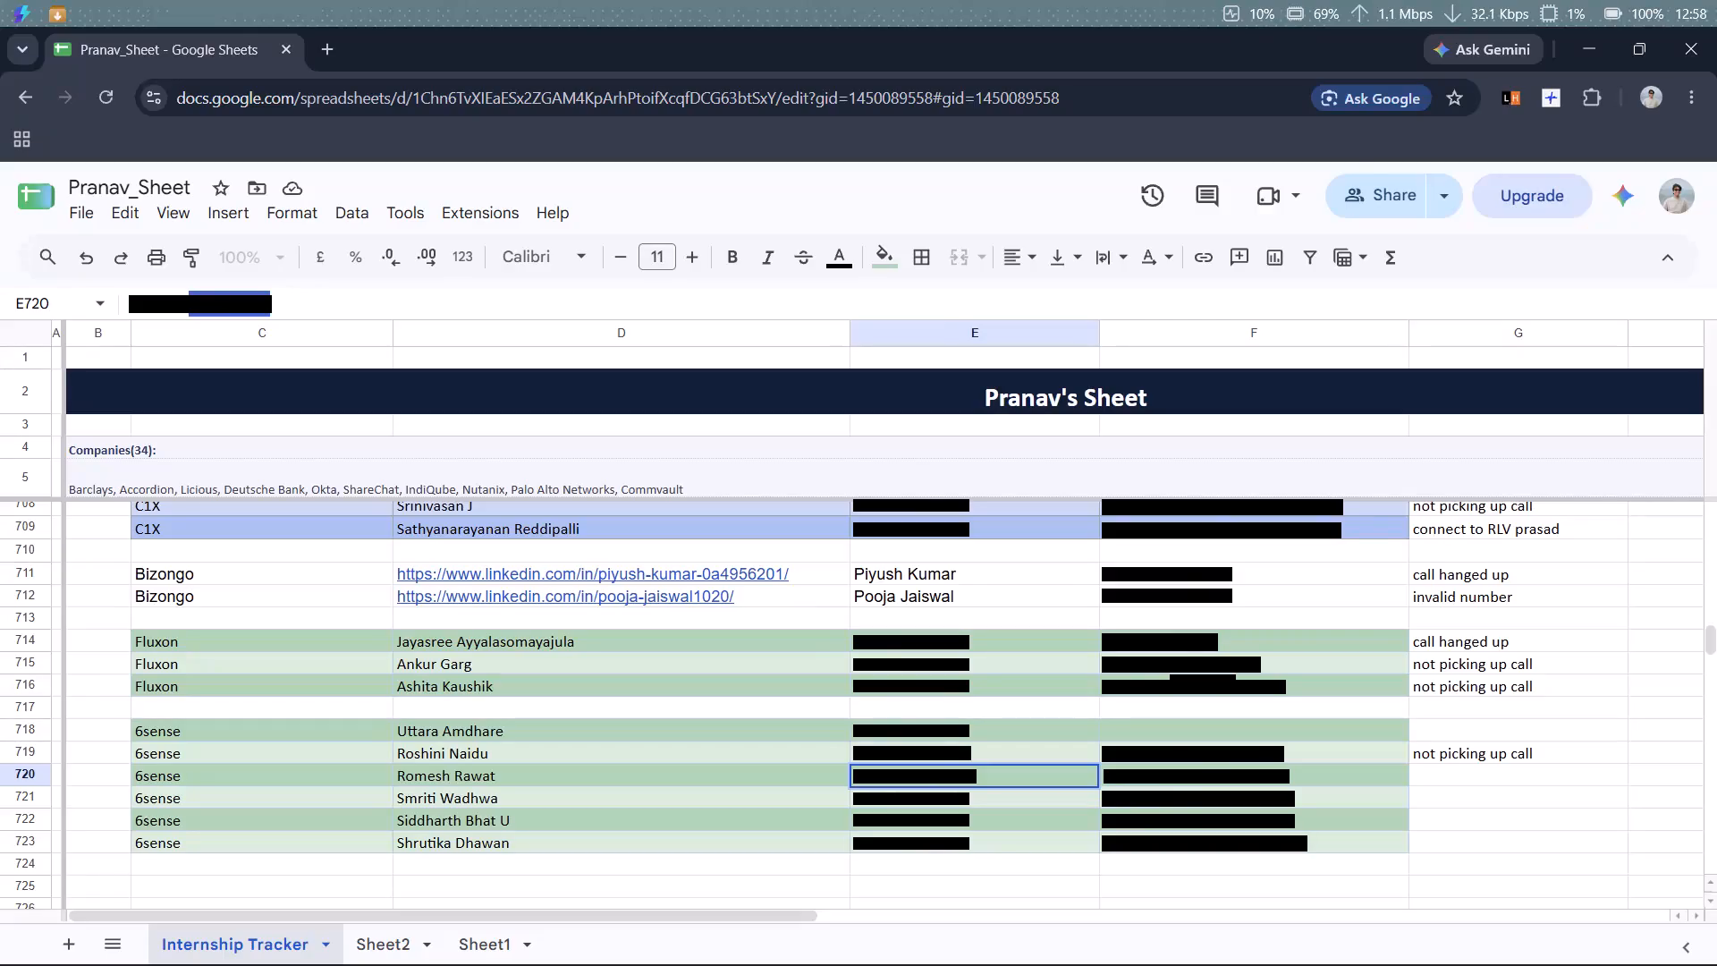
Copy the "not picking up call" note from G719 into cell G720 for the third 6sense contact.
{"action": "left_click", "coordinate": [1436, 748]}
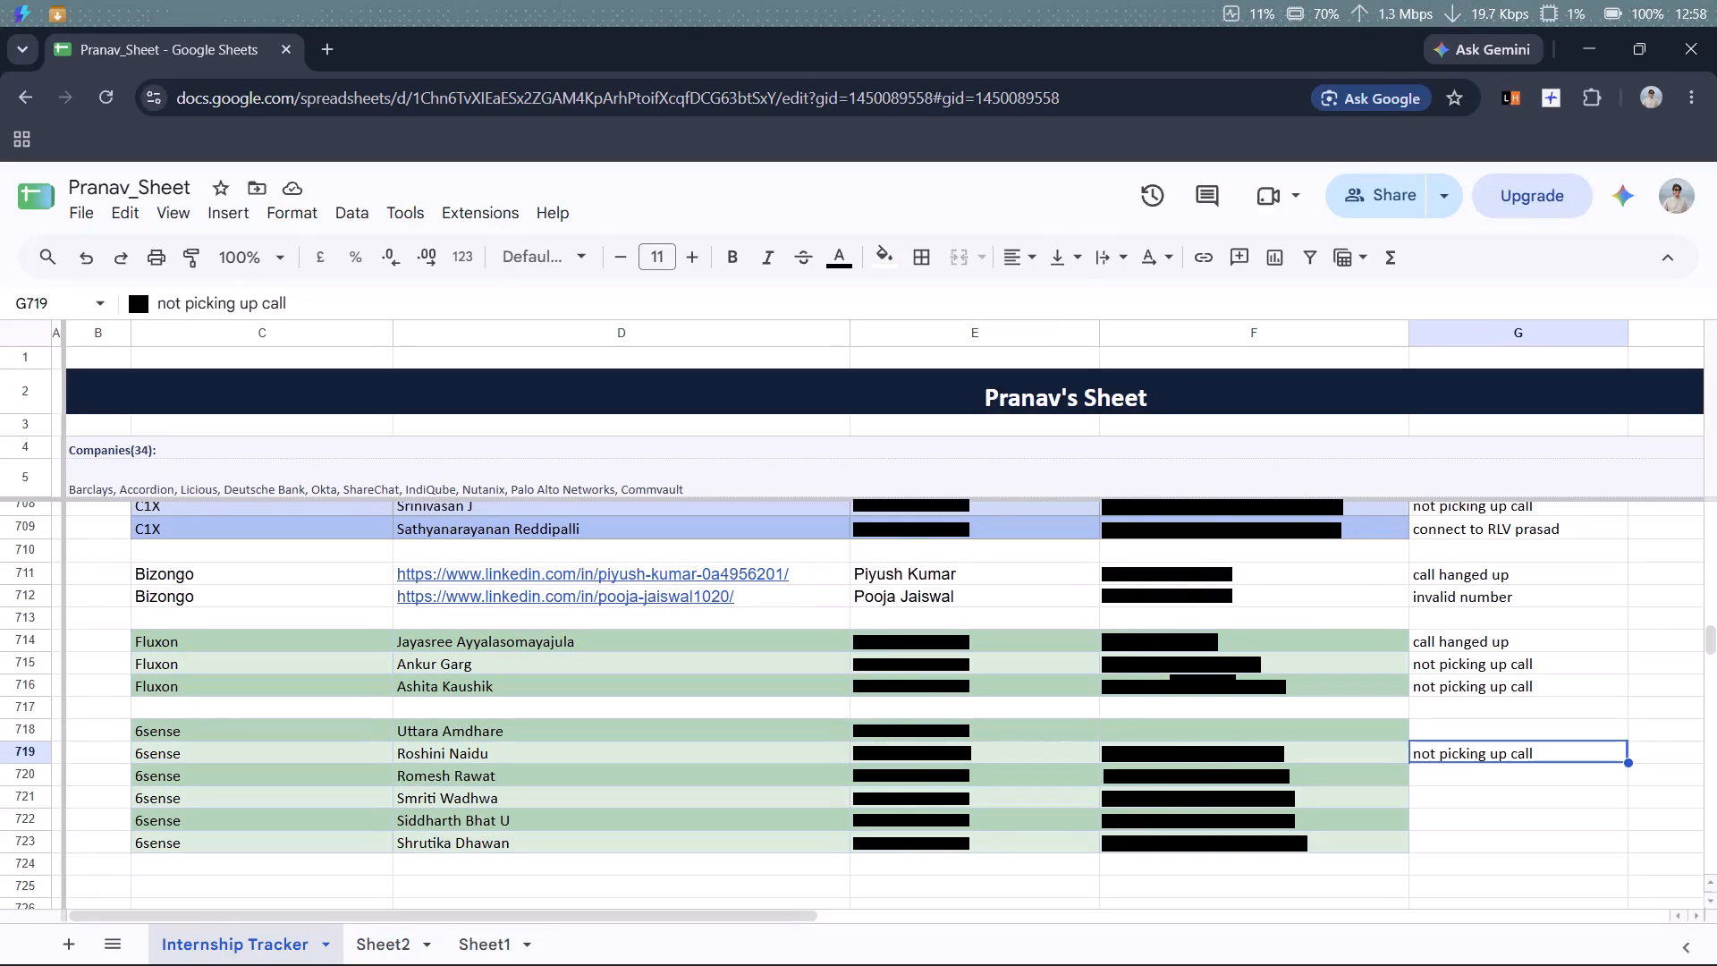
{"action": "key", "text": "ctrl+c"}
{"action": "key", "text": "Down"}
{"action": "key", "text": "ctrl+v"}
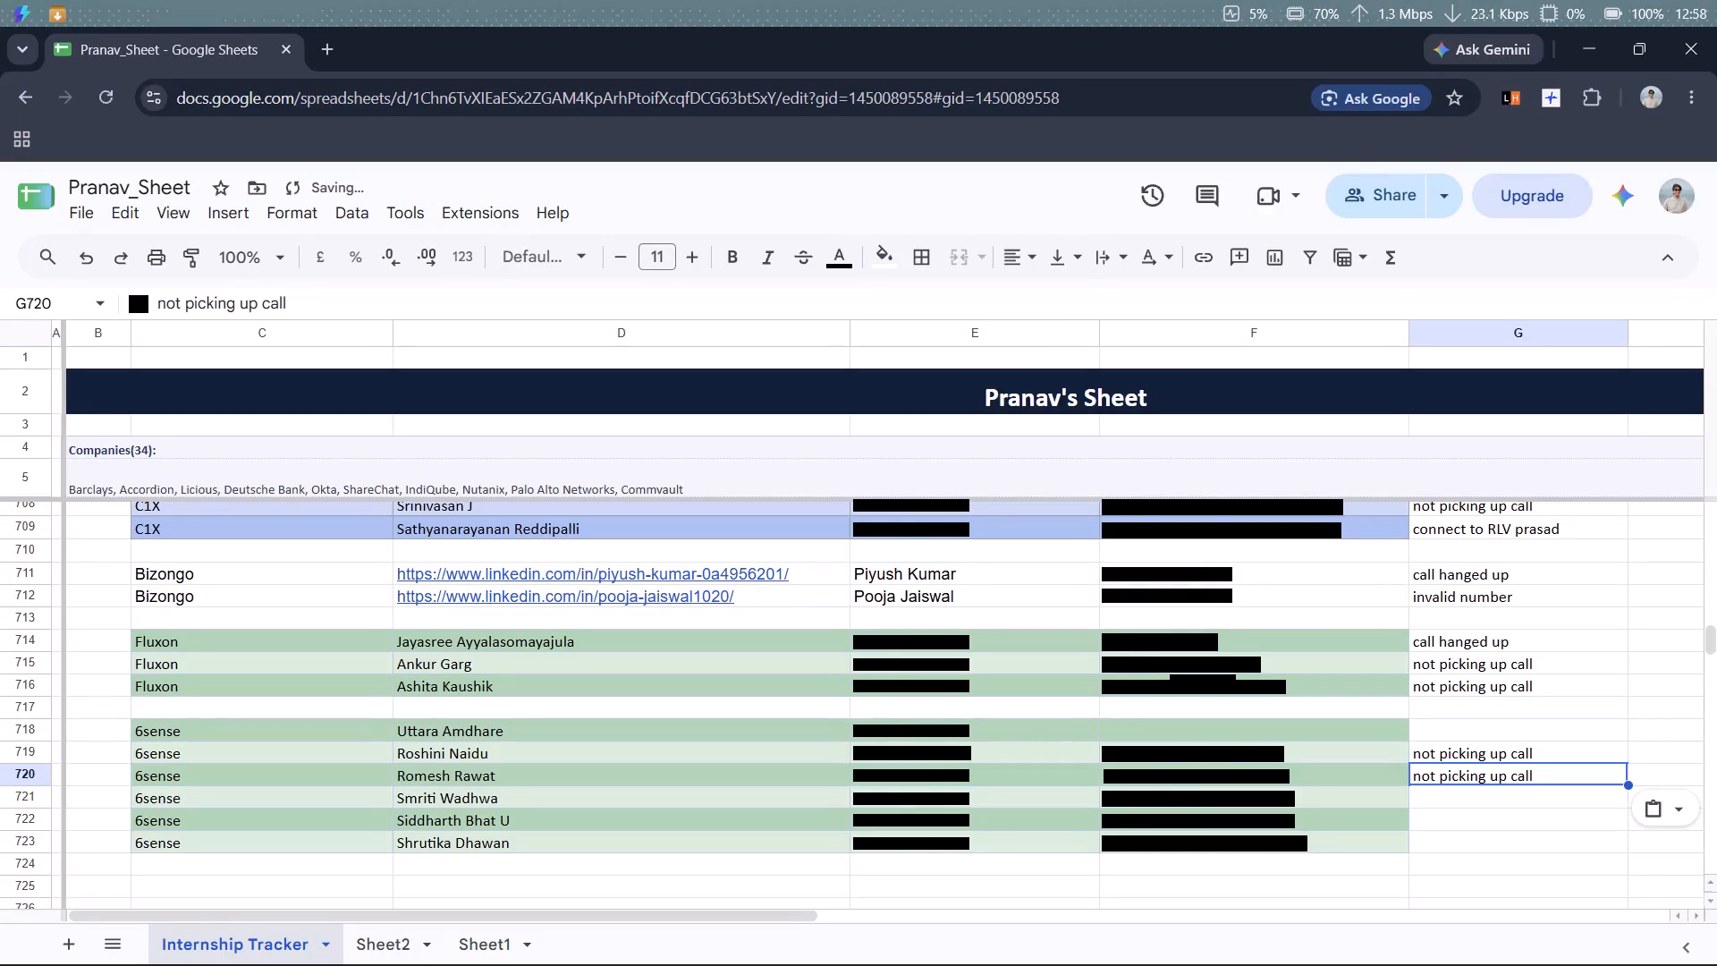
Copy the fourth 6sense contact's phone number from cell E721, leaving out its leading characters.
{"action": "left_click", "coordinate": [935, 800]}
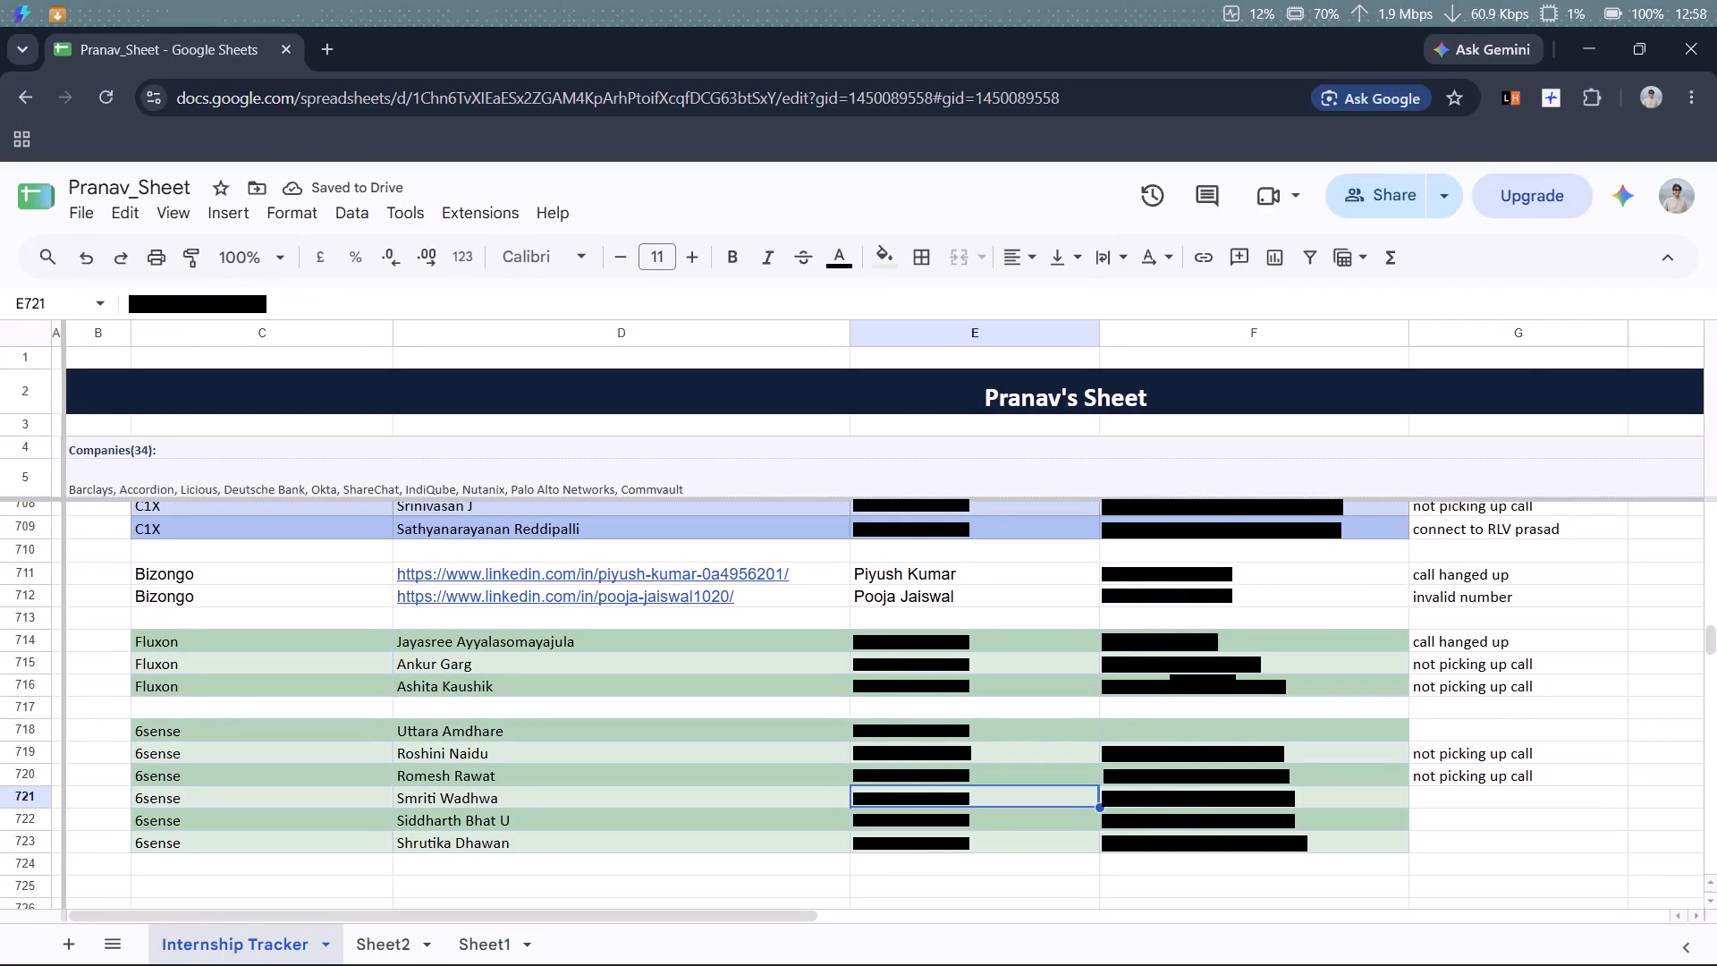
{"action": "left_click_drag", "start_coordinate": [288, 305], "coordinate": [190, 318]}
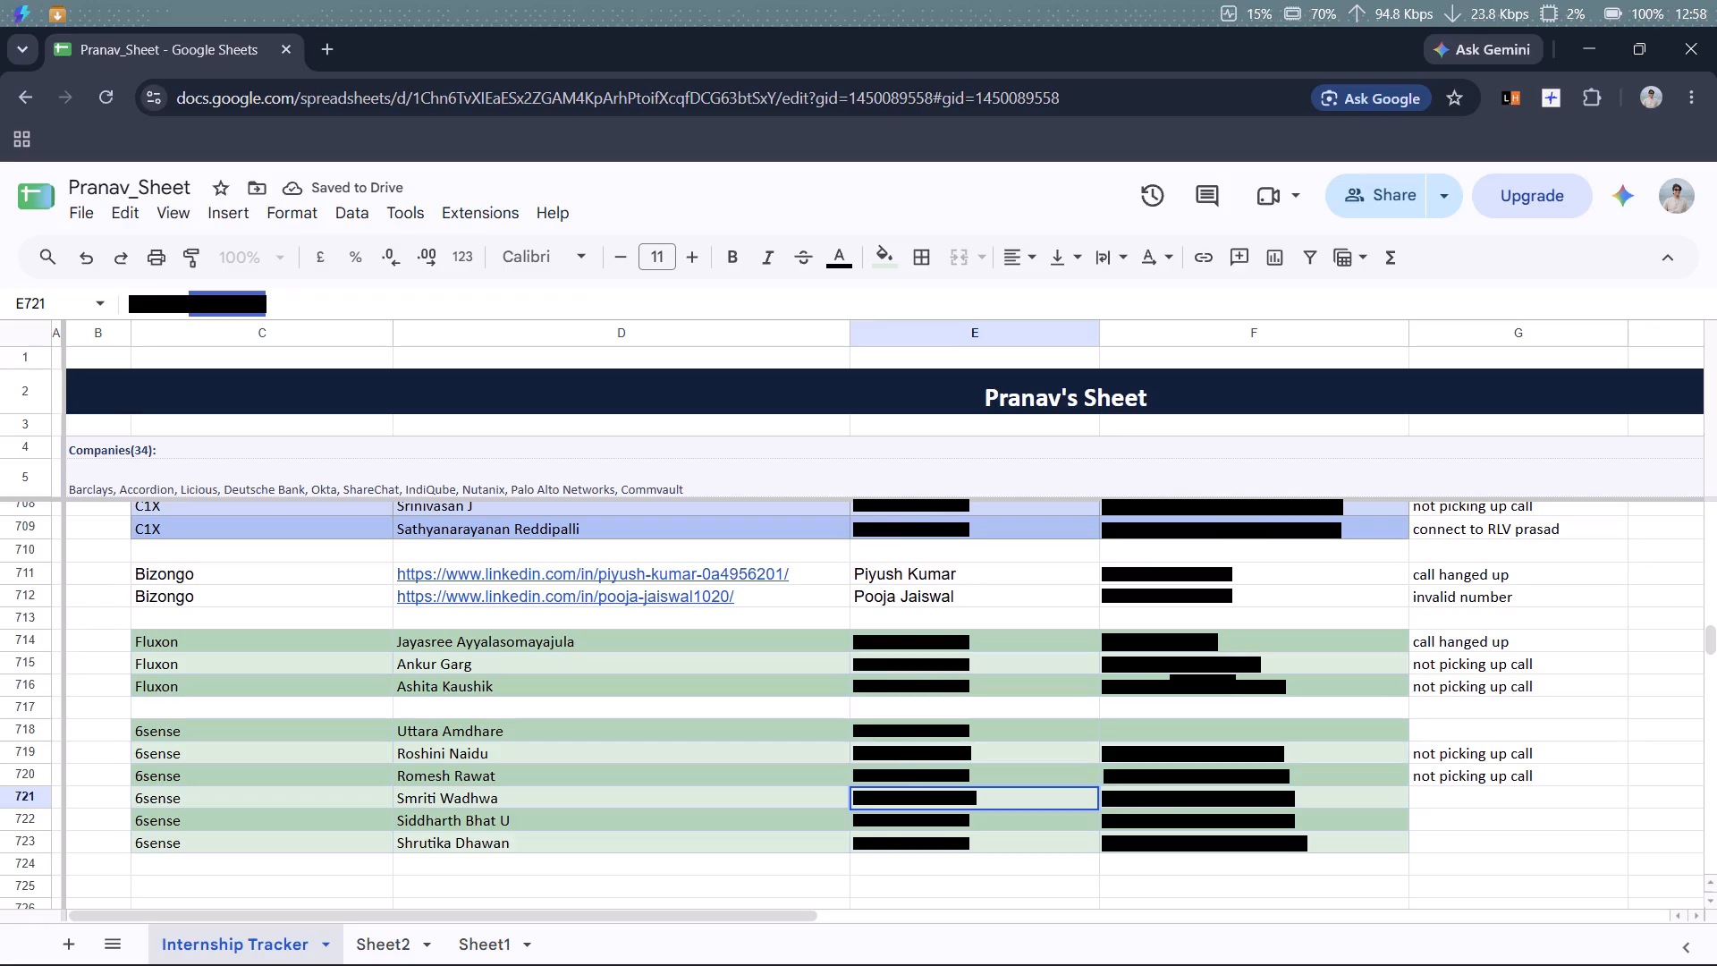
{"action": "key", "text": "ctrl+c"}
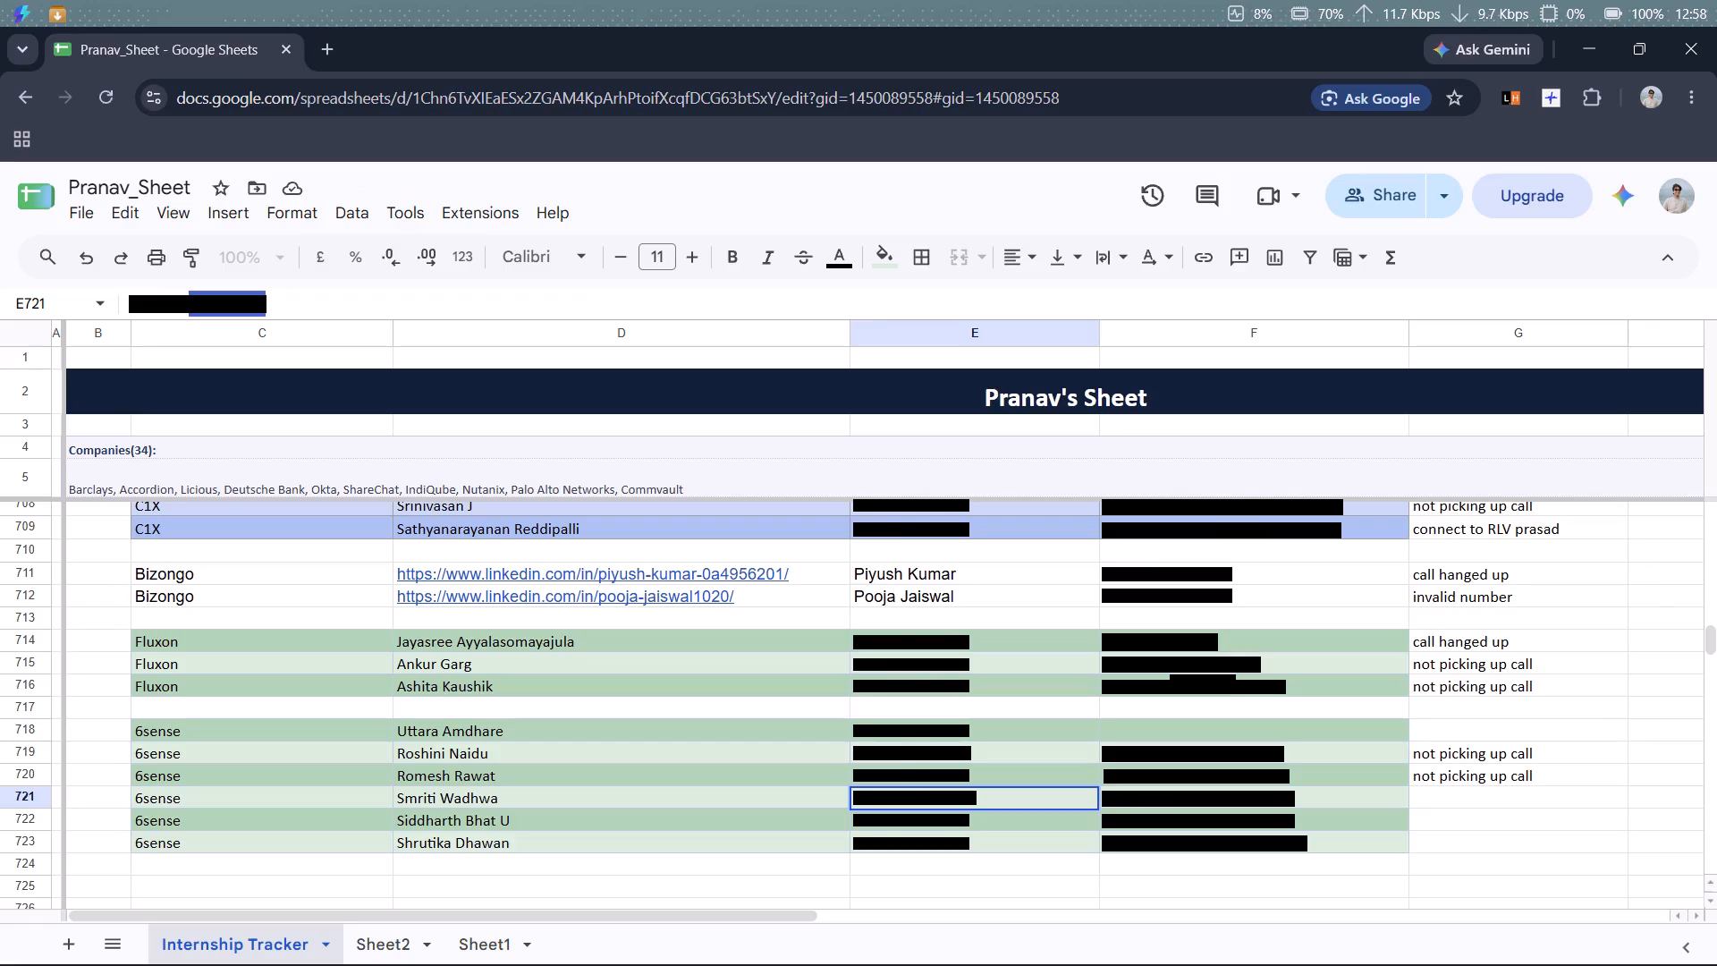
{"action": "key", "text": "ctrl+c"}
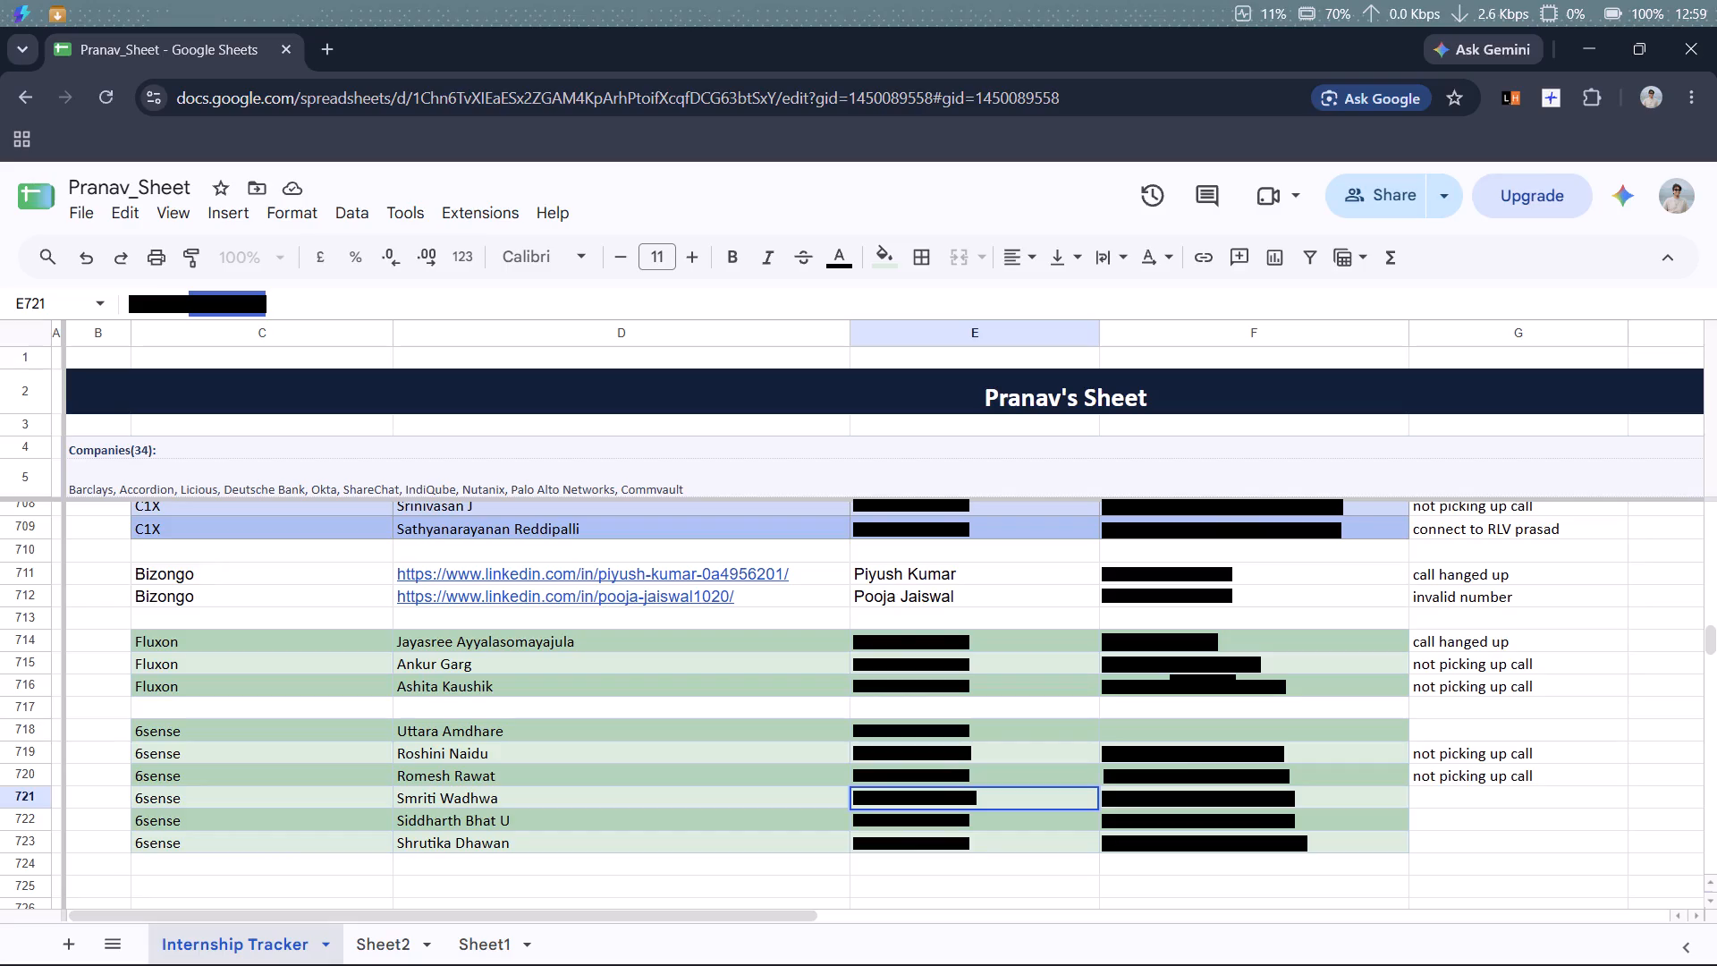
Log "call not connecting" in cell G721 for the fourth 6sense contact.
{"action": "left_click", "coordinate": [1436, 795]}
{"action": "type", "text": "call not connecting"}
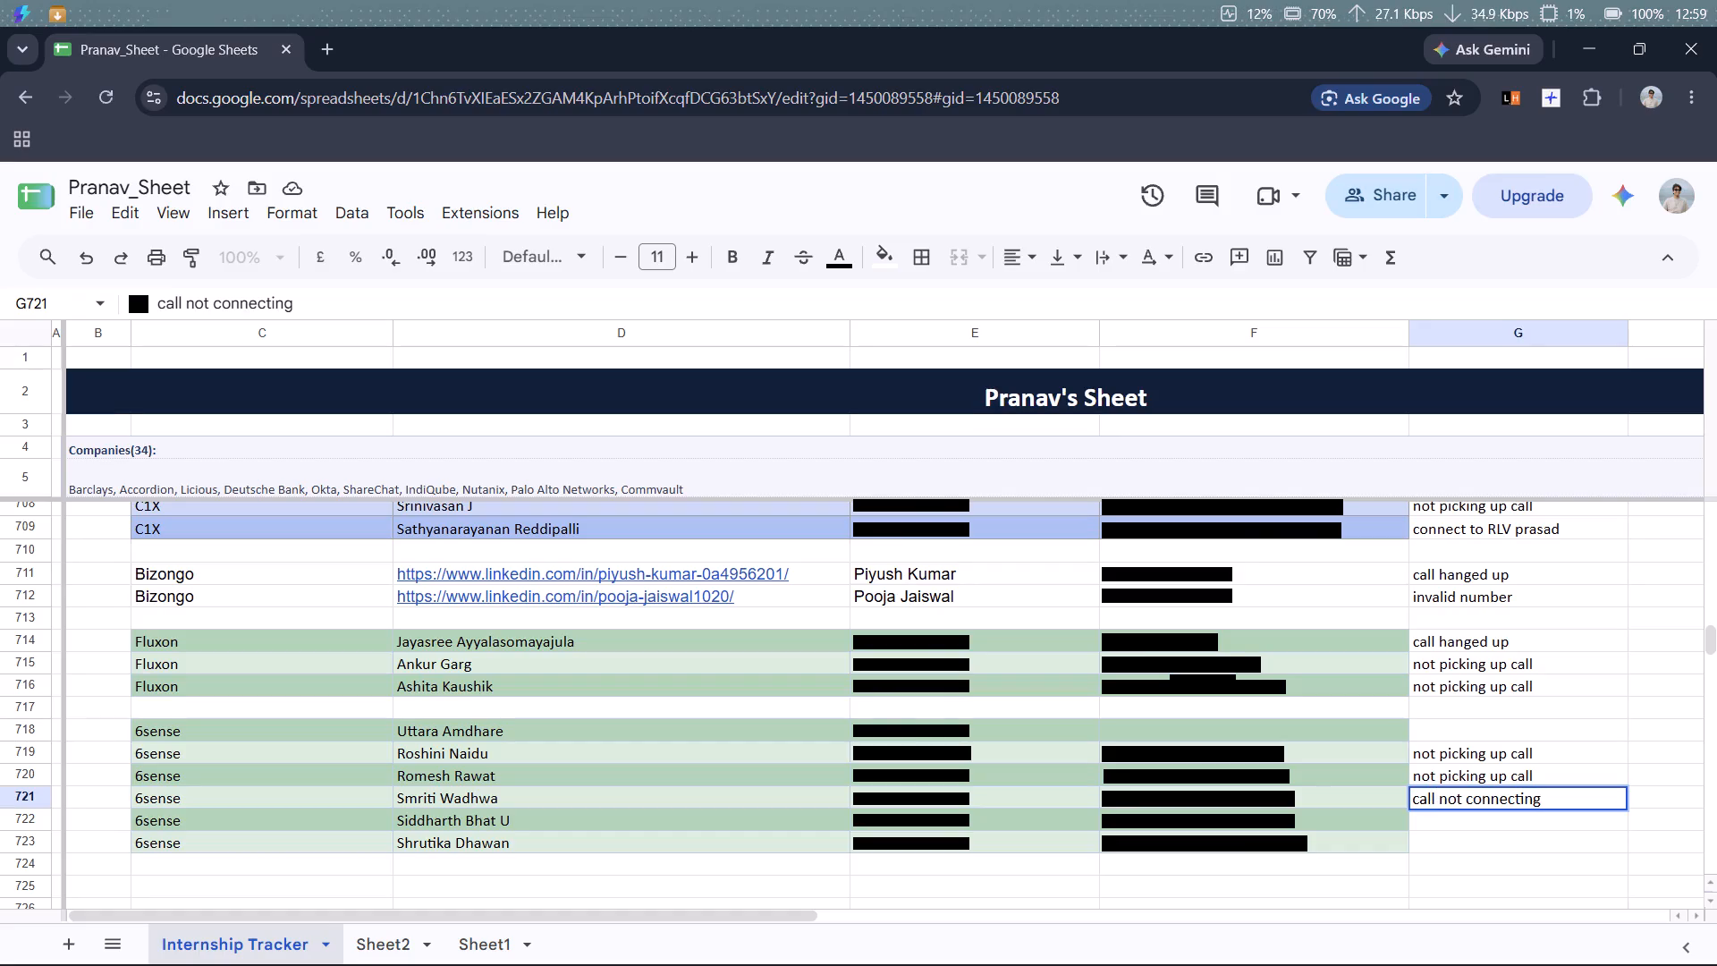
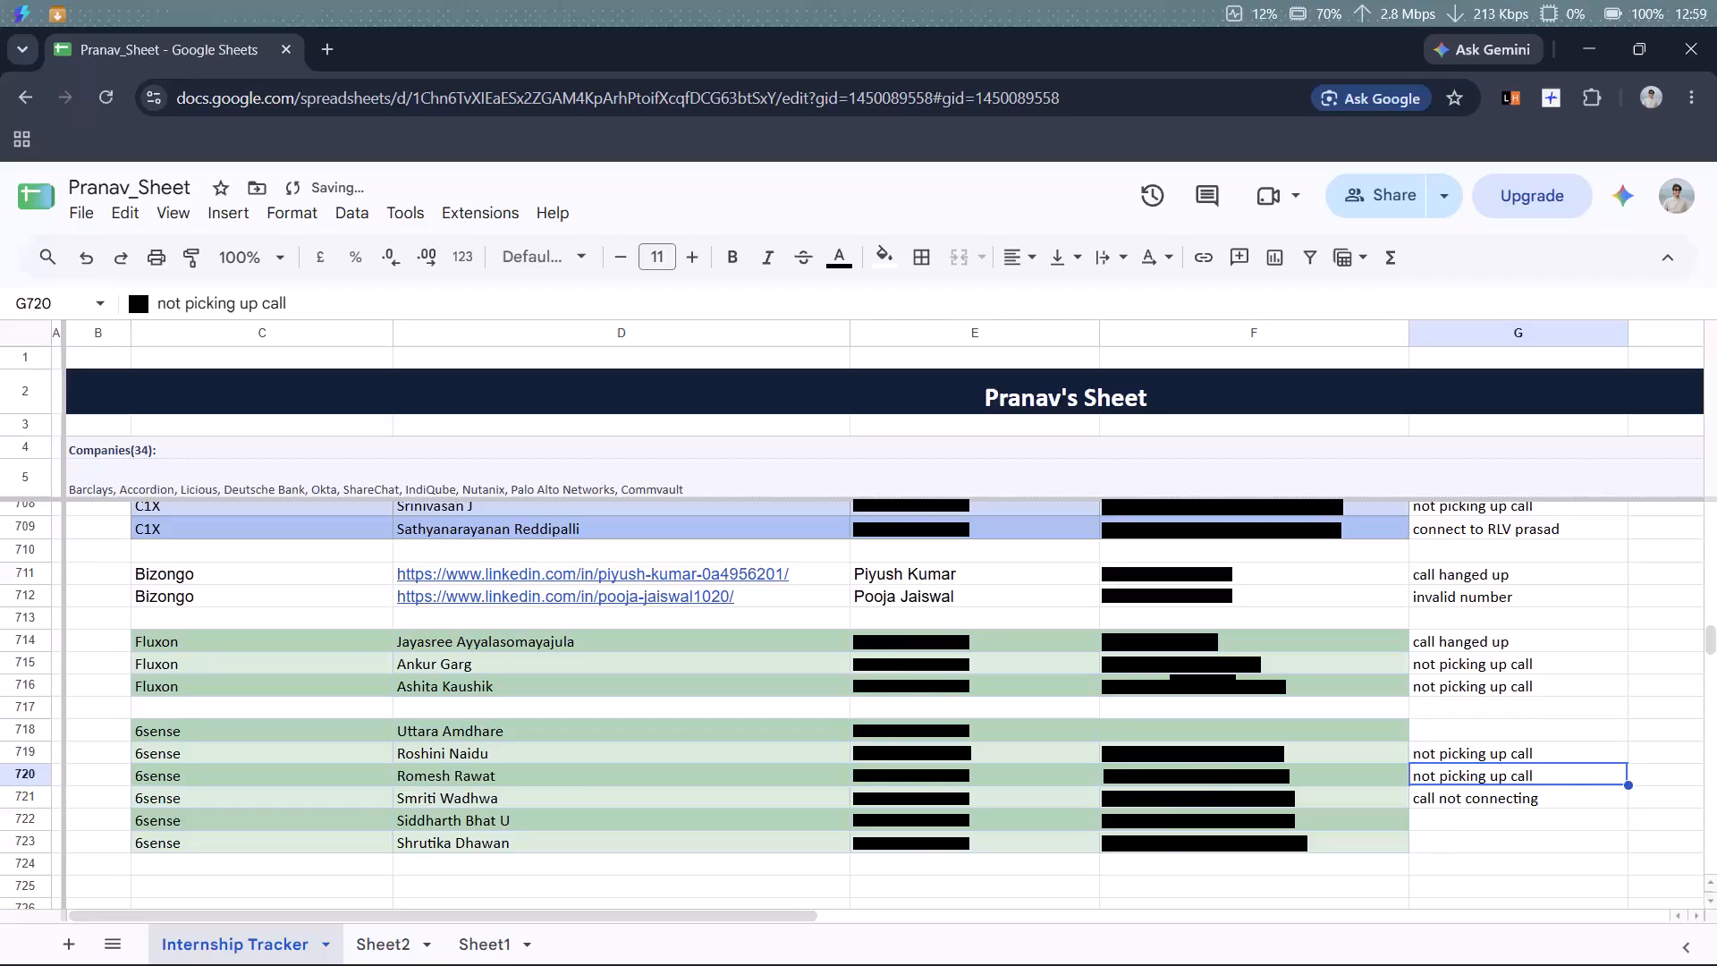
Replace the note in cell G721 for the fourth 6sense contact with the "not picking up call" note copied from G720.
{"action": "key", "text": "ctrl+c"}
{"action": "key", "text": "Down"}
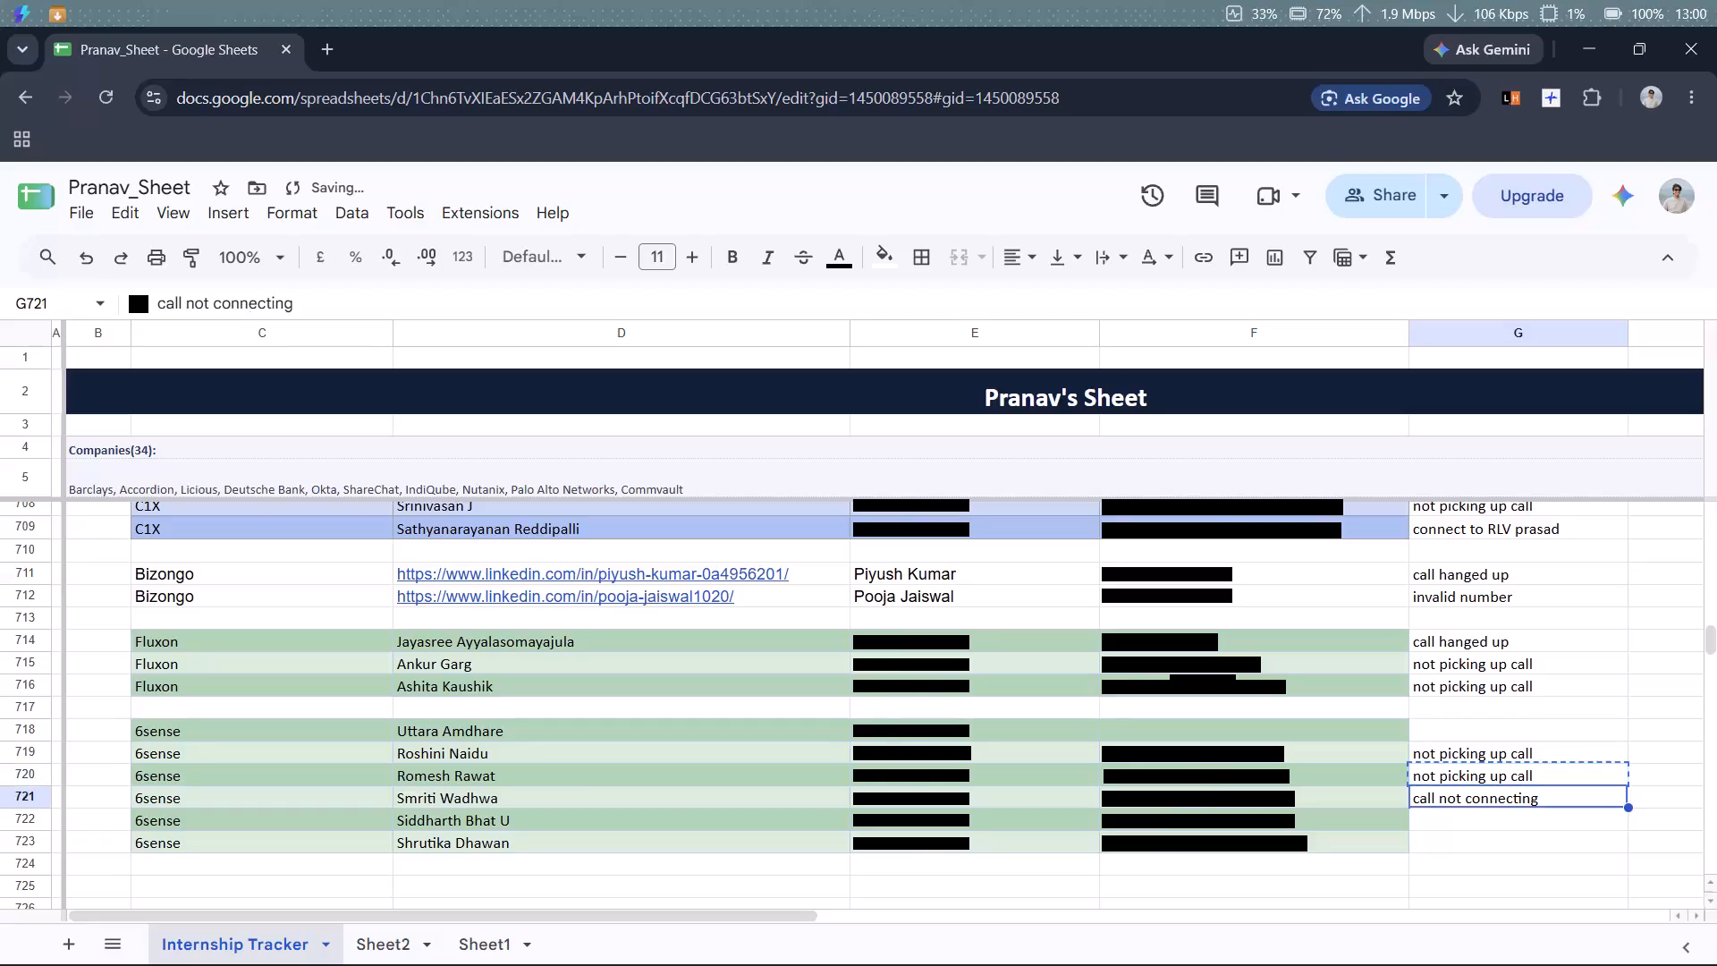
{"action": "key", "text": "ctrl+v"}
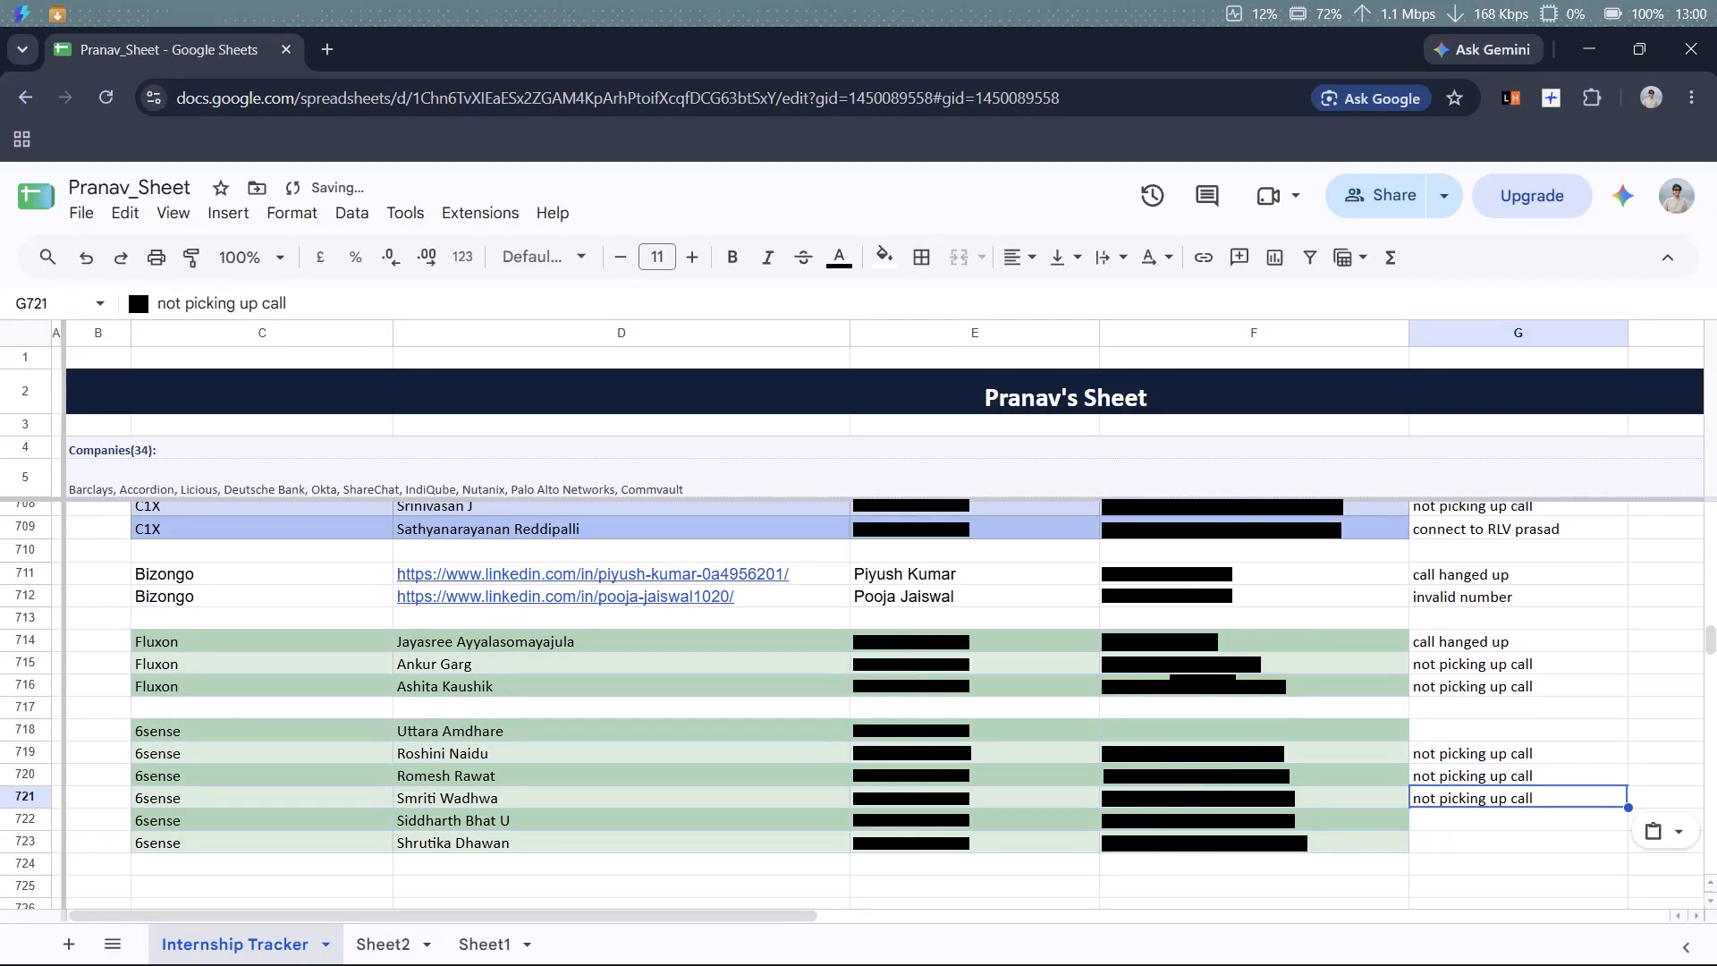
Copy the fifth 6sense contact's phone number from cell E722, leaving out its leading characters.
{"action": "left_click", "coordinate": [959, 814]}
{"action": "left_click_drag", "start_coordinate": [297, 301], "coordinate": [187, 303]}
{"action": "key", "text": "ctrl+c"}
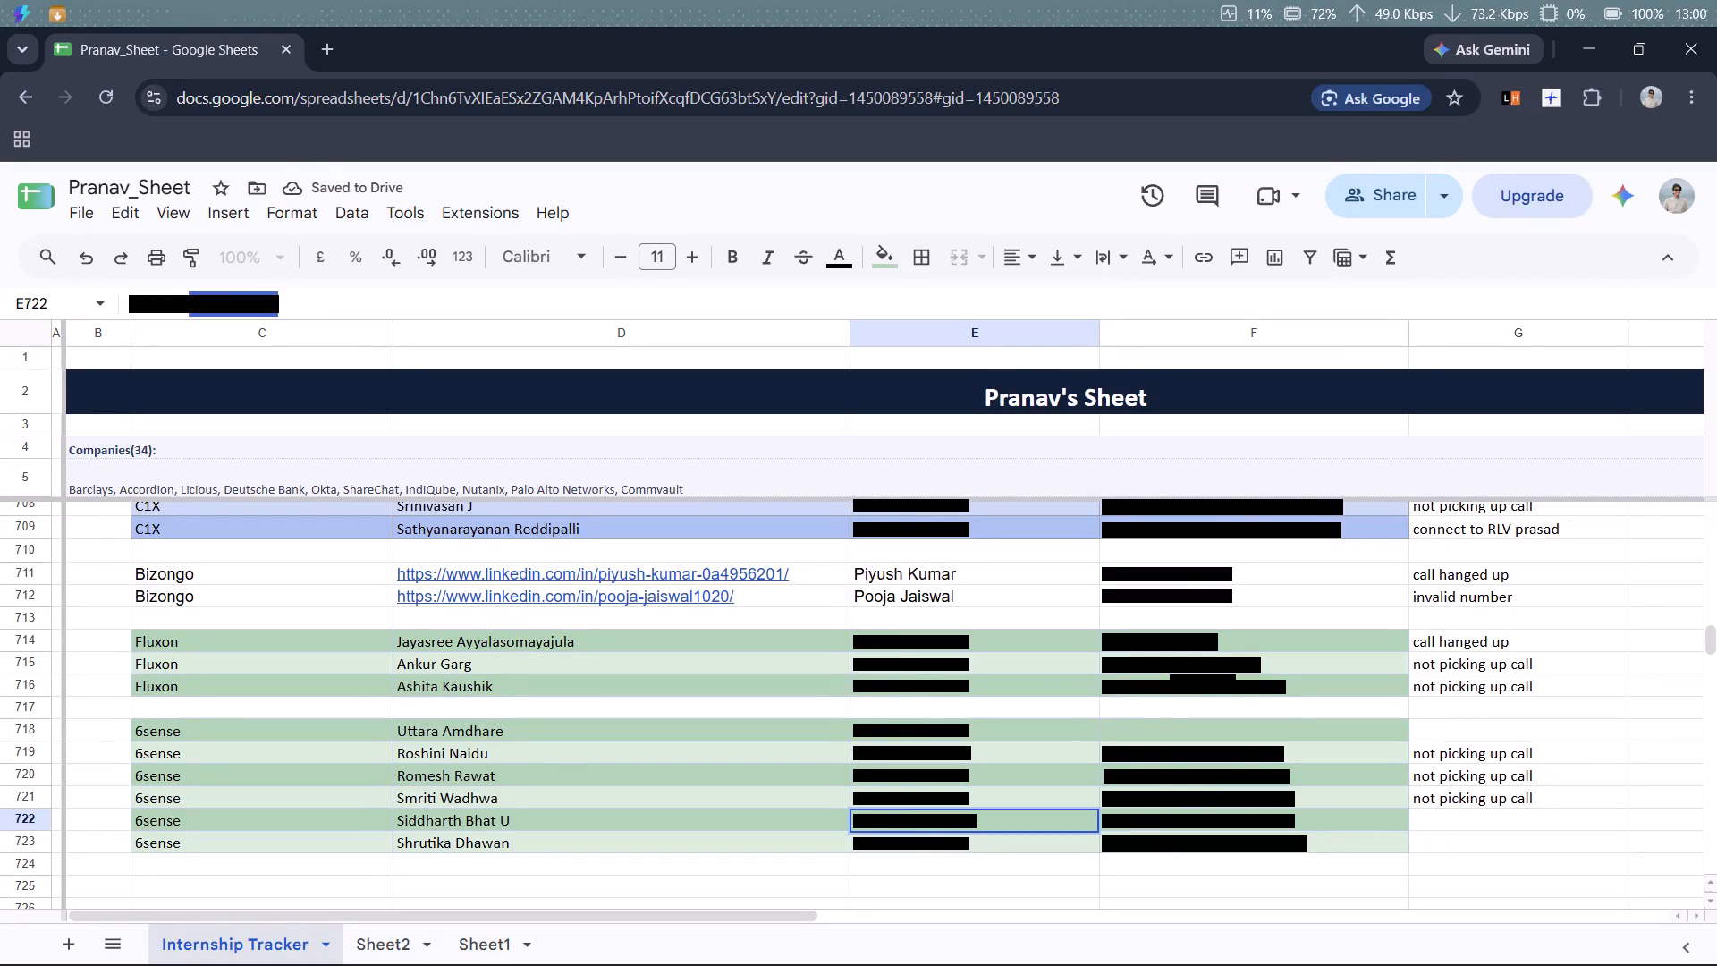
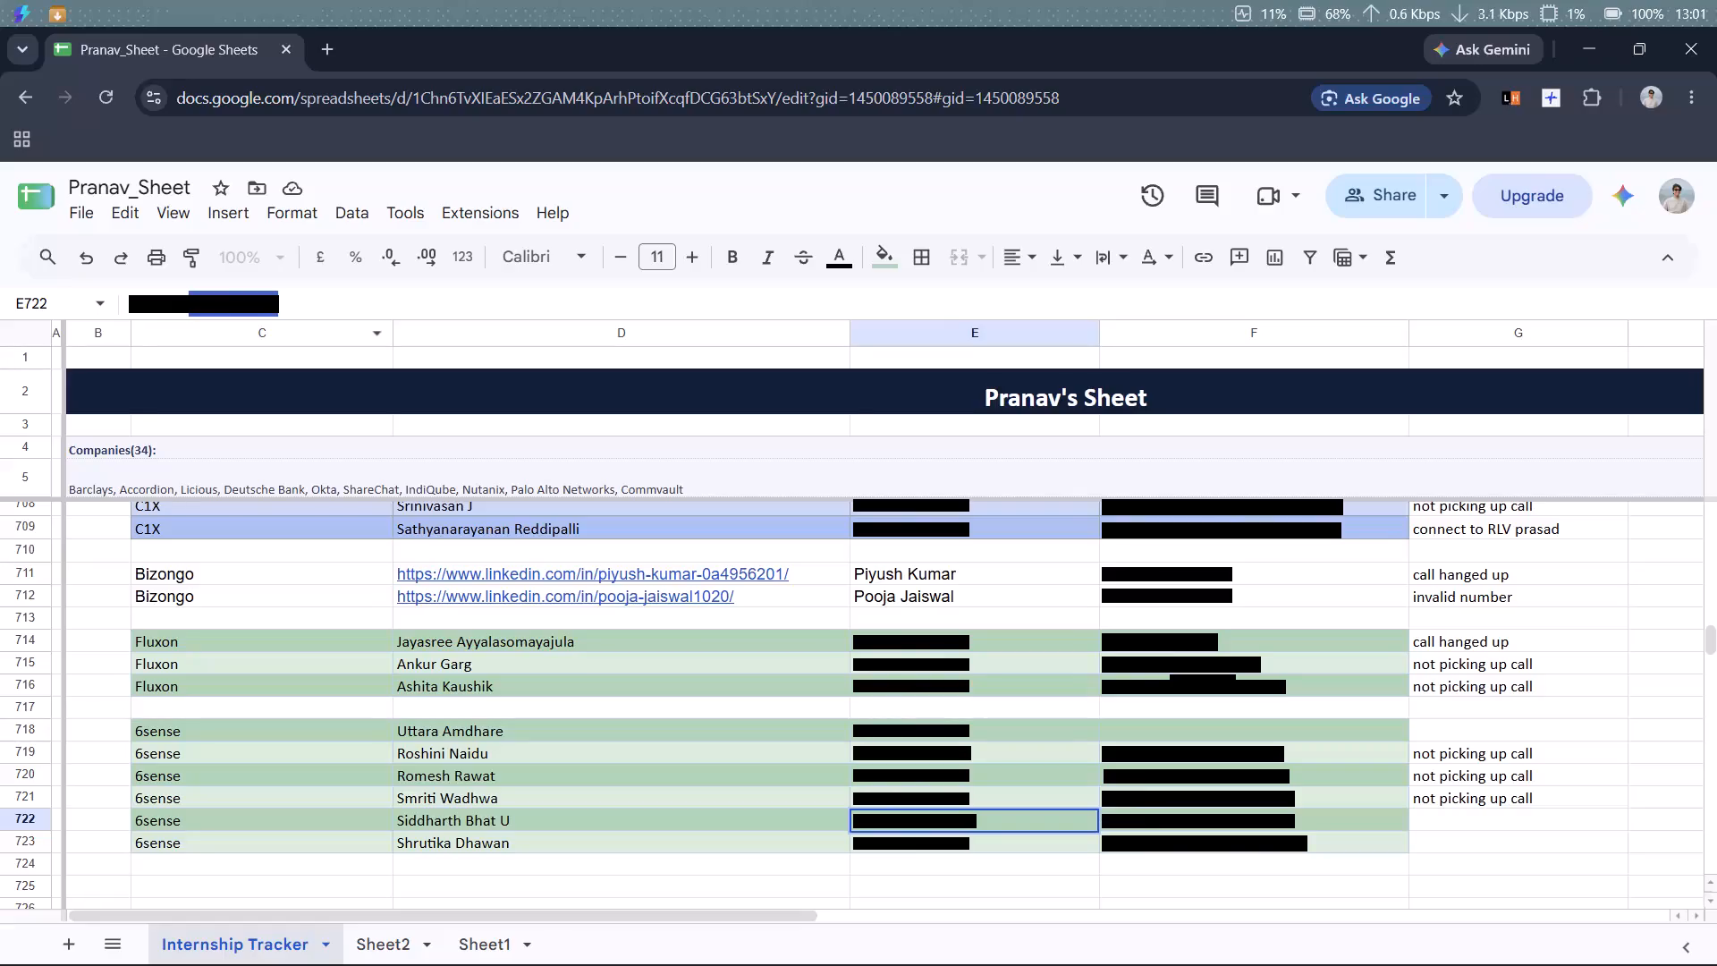
Enter the note "they are not hiring for past 2 years and will not in future for freshers" in G722 for the fifth 6sense contact.
{"action": "left_click", "coordinate": [1450, 818]}
{"action": "type", "text": "they are not hiring"}
{"action": "key", "text": "space"}
{"action": "type", "text": "fro"}
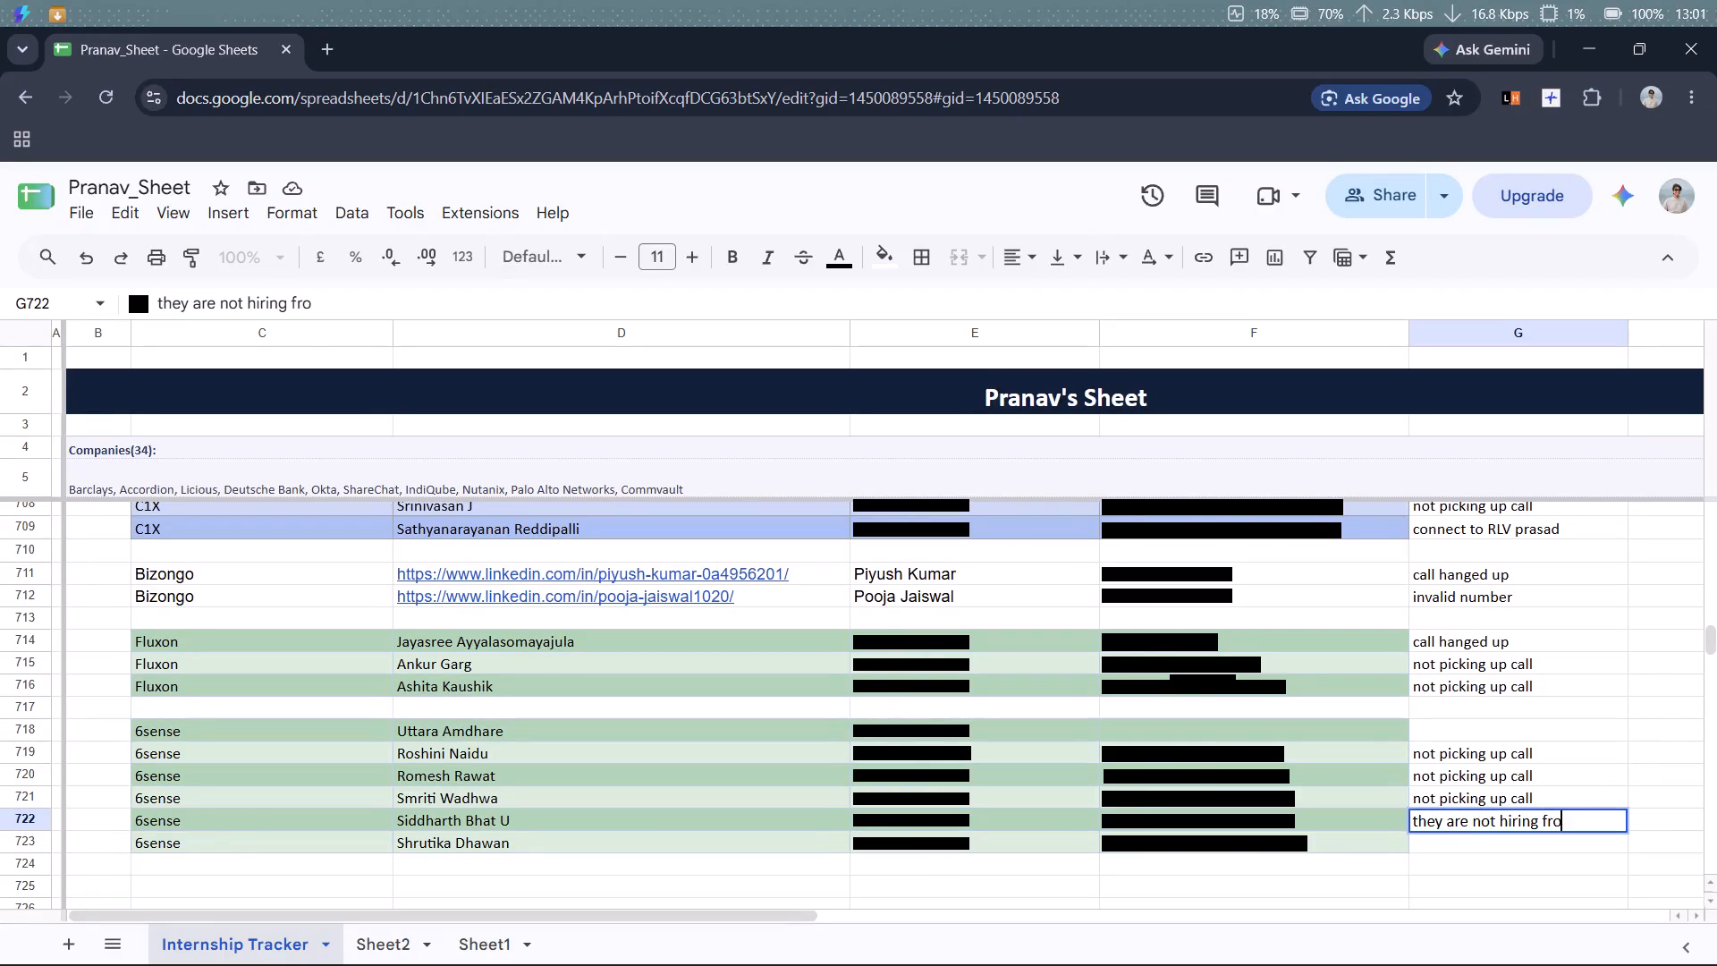
{"action": "key", "text": "BackSpace"}
{"action": "key", "text": "BackSpace"}
{"action": "type", "text": "or past"}
{"action": "key", "text": "space"}
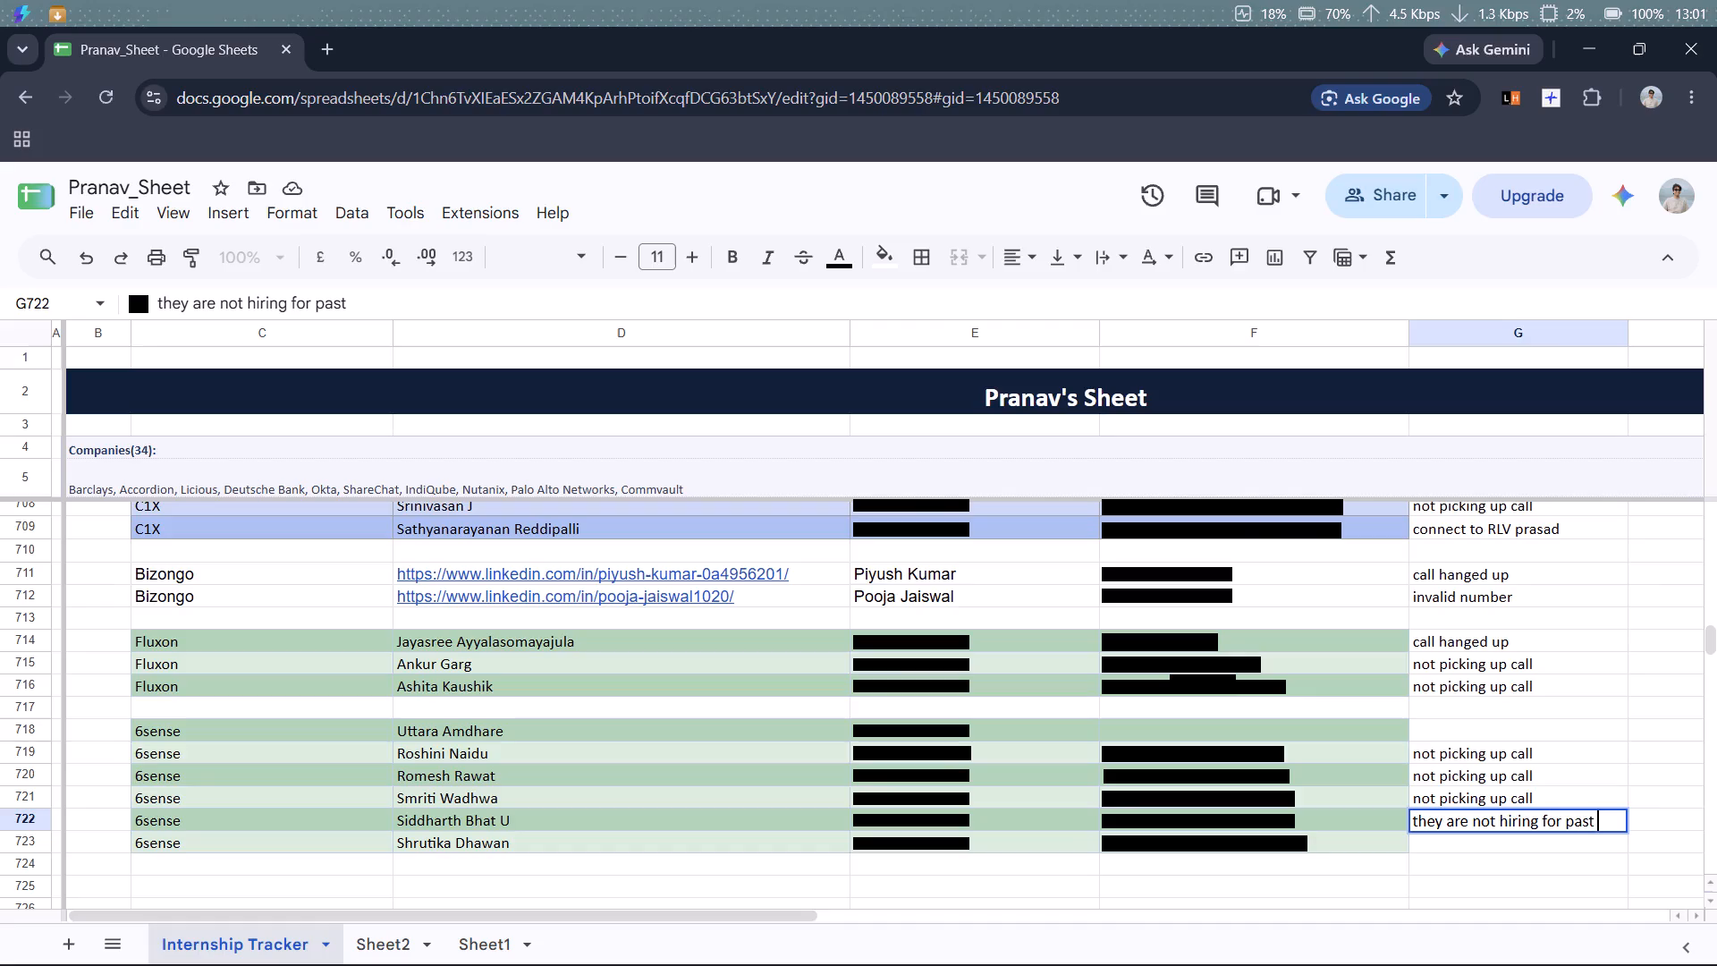
{"action": "type", "text": "2 years and will not in future"}
{"action": "key", "text": "space"}
{"action": "type", "text": "for freshers"}
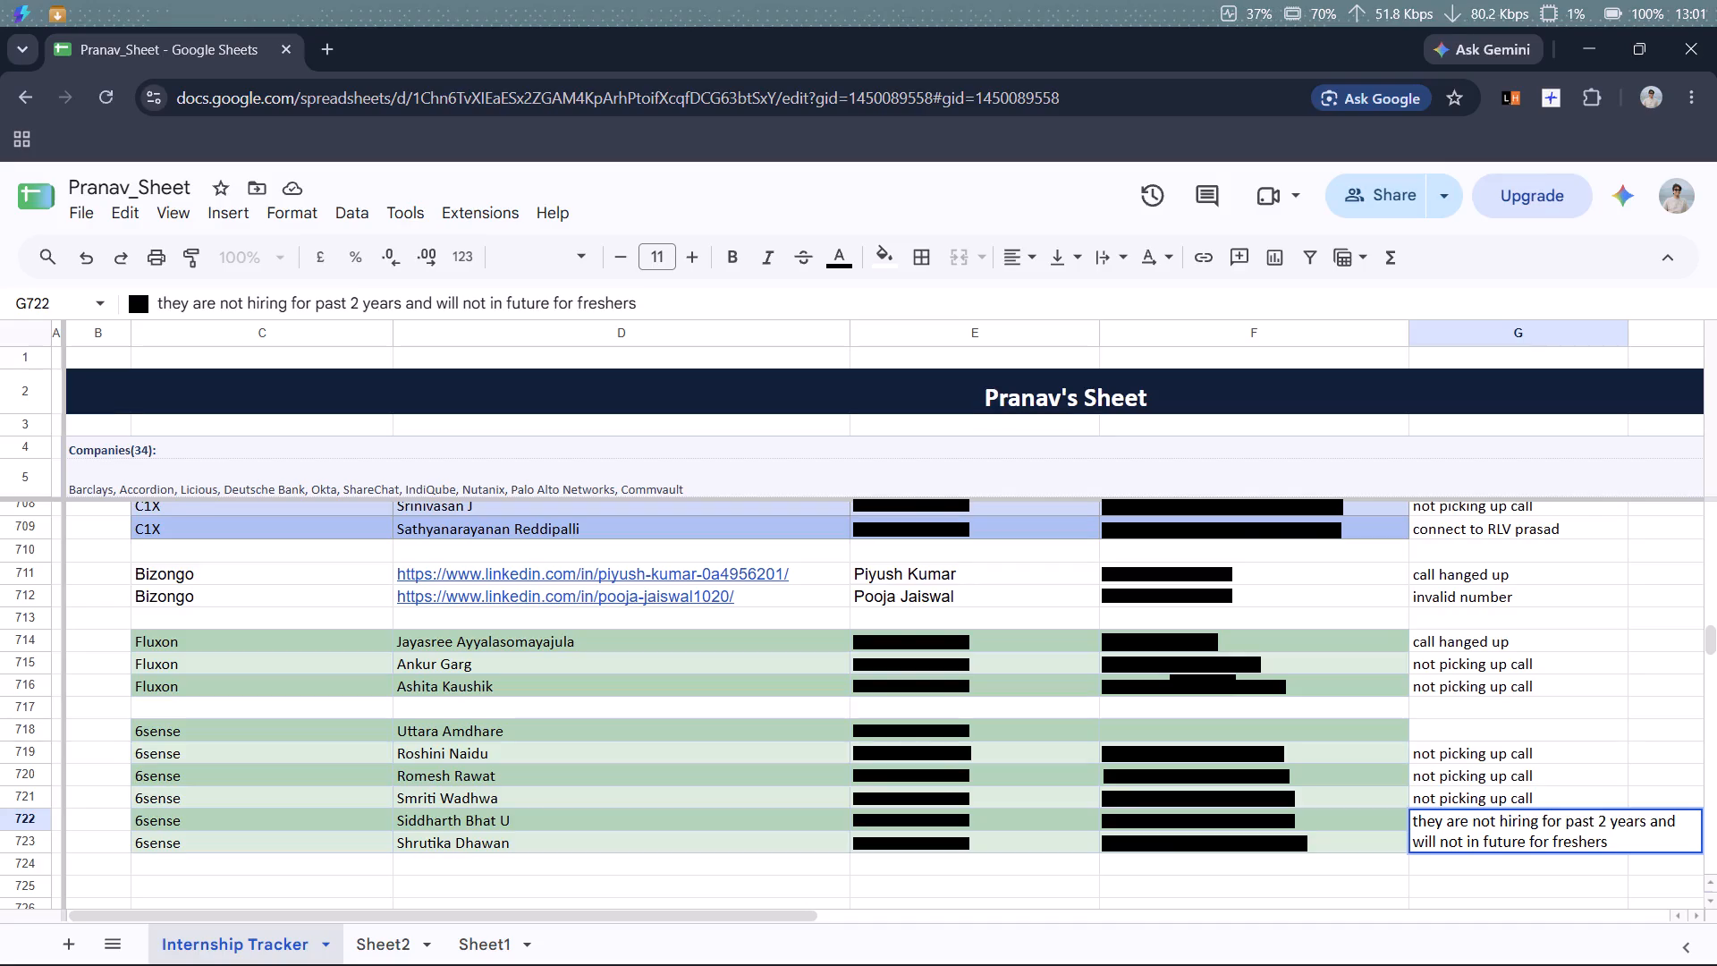
{"action": "left_click", "coordinate": [1313, 897]}
Go back to the earlier Exxat contacts and select the first one's phone number in cell F595.
{"action": "scroll", "coordinate": [1287, 810], "scroll_direction": "up", "scroll_amount": 2}
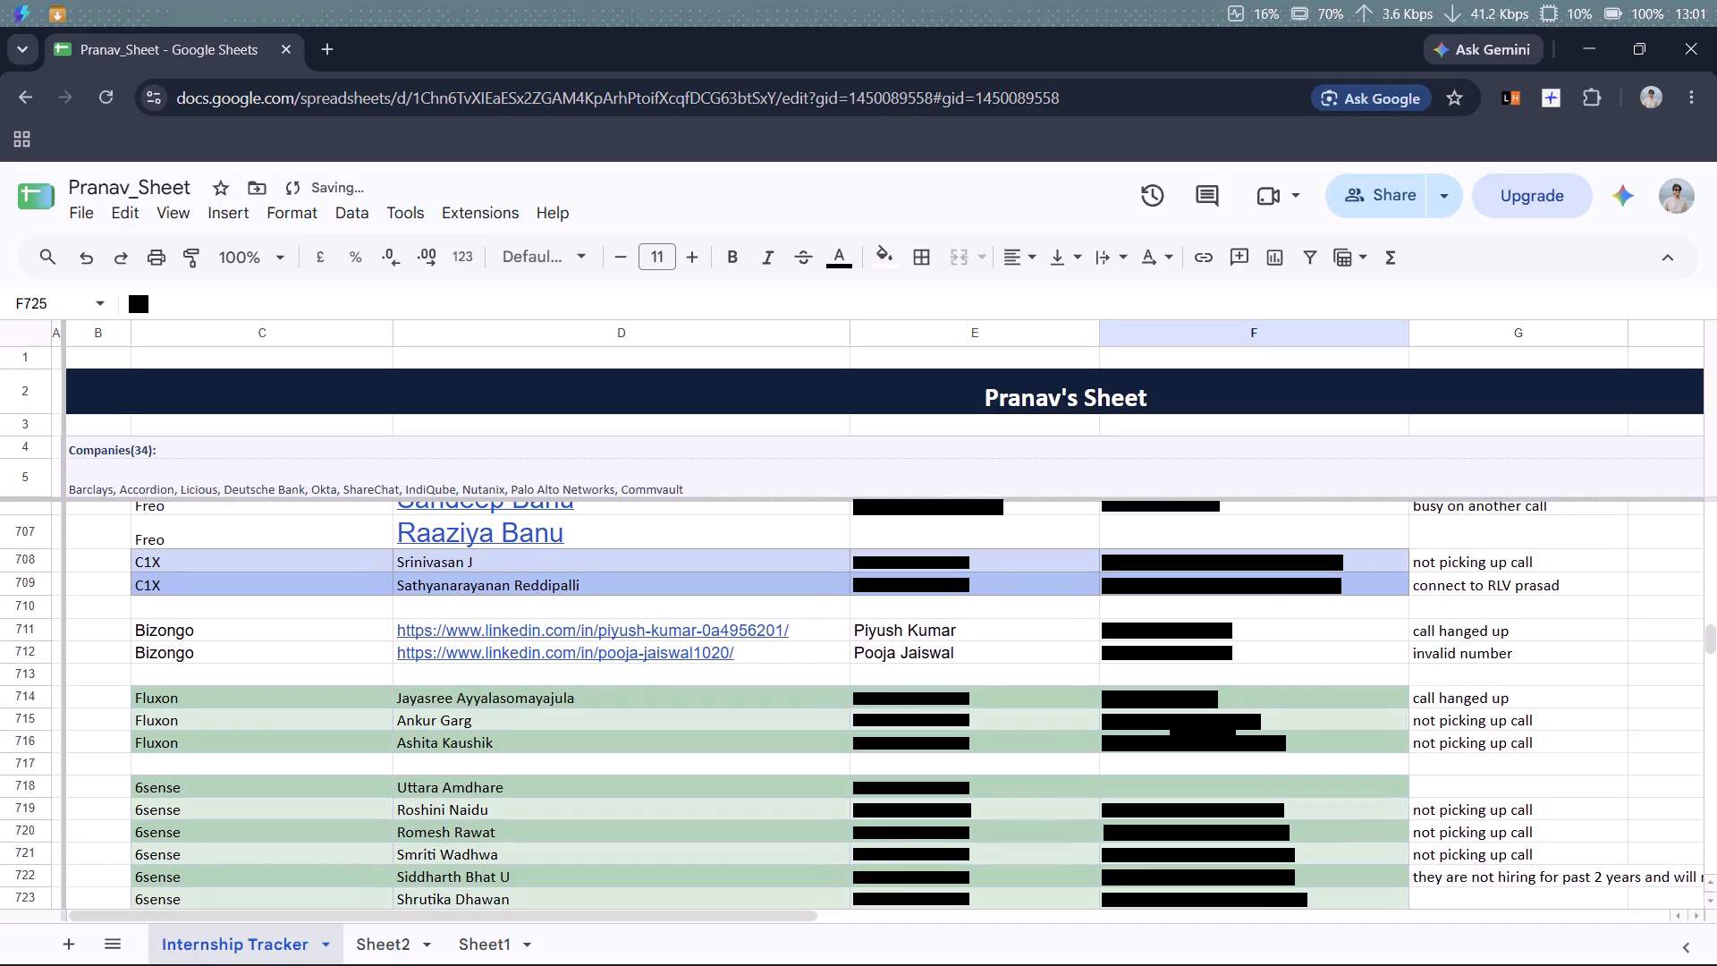
{"action": "scroll", "coordinate": [1287, 810], "scroll_direction": "up", "scroll_amount": 4}
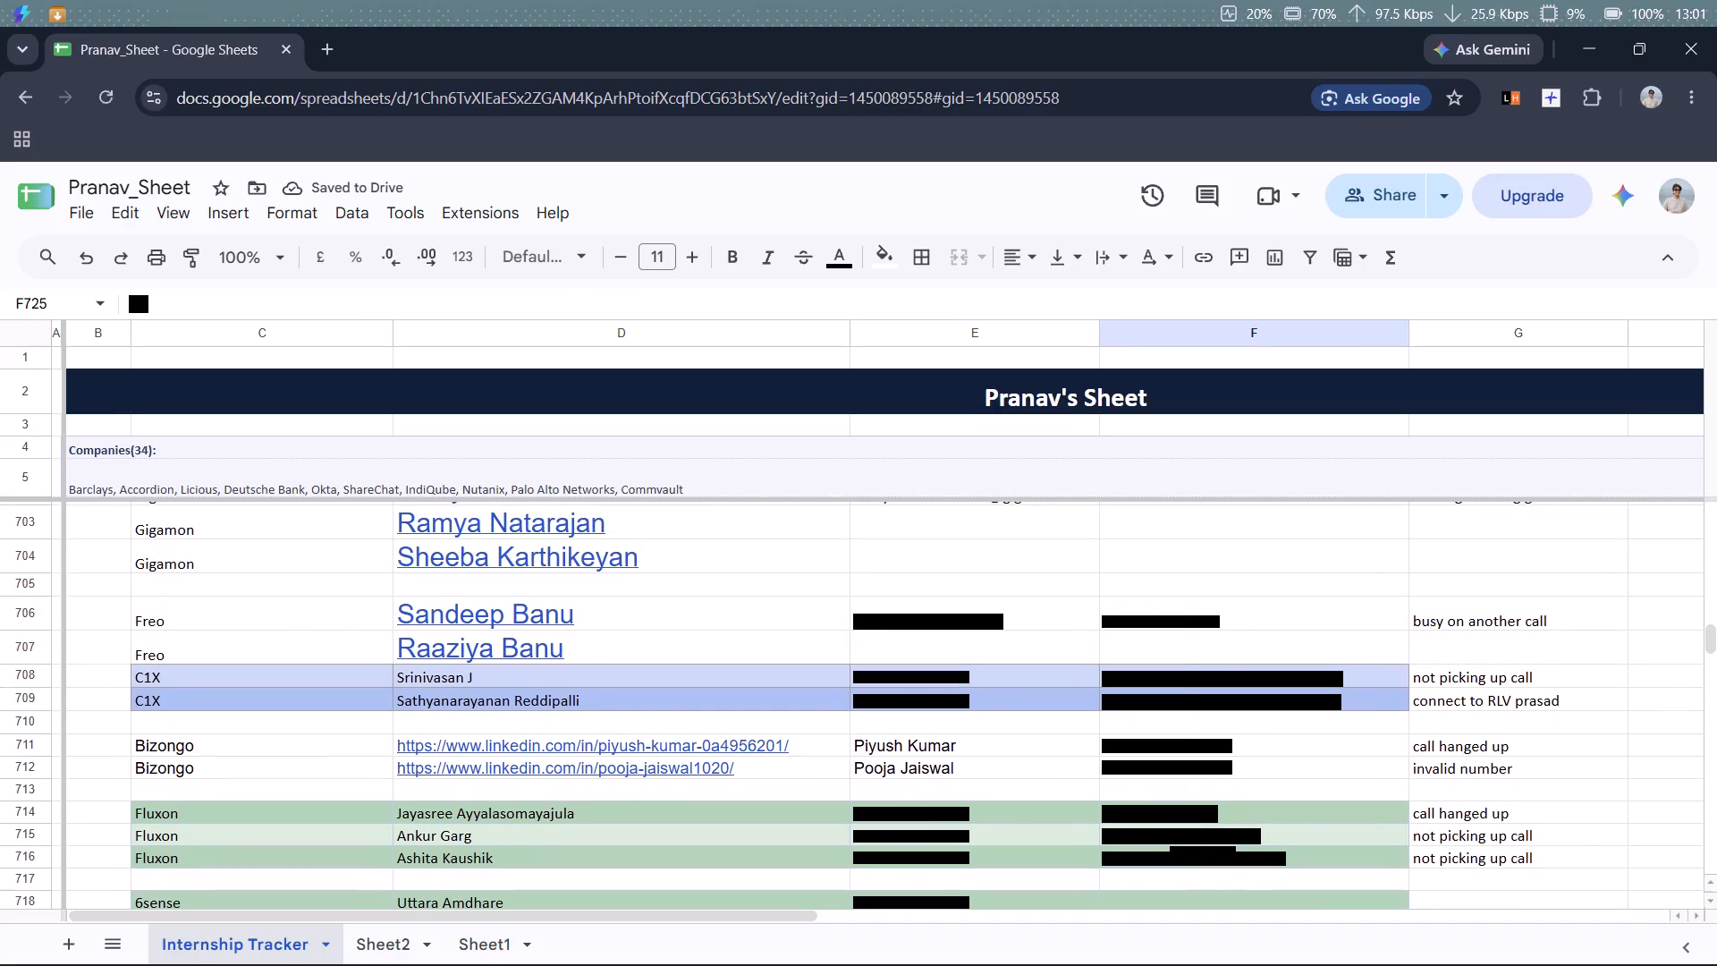
{"action": "scroll", "coordinate": [1287, 810], "scroll_direction": "up", "scroll_amount": 4}
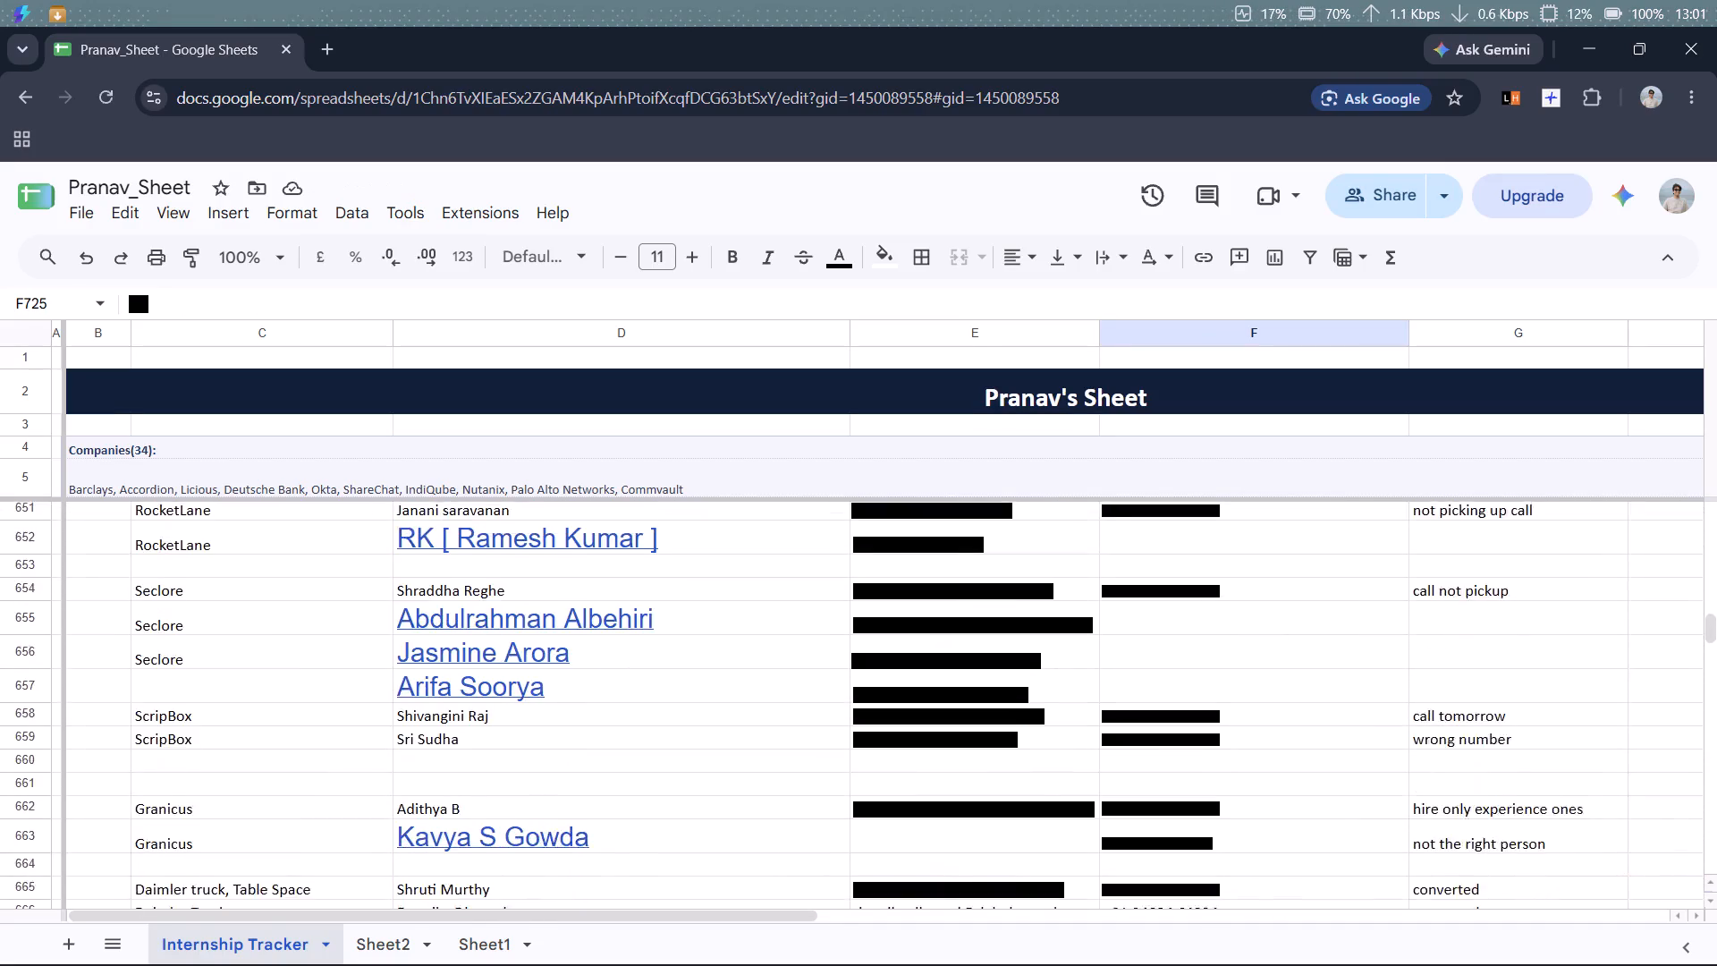
{"action": "scroll", "coordinate": [1287, 810], "scroll_direction": "up", "scroll_amount": 3}
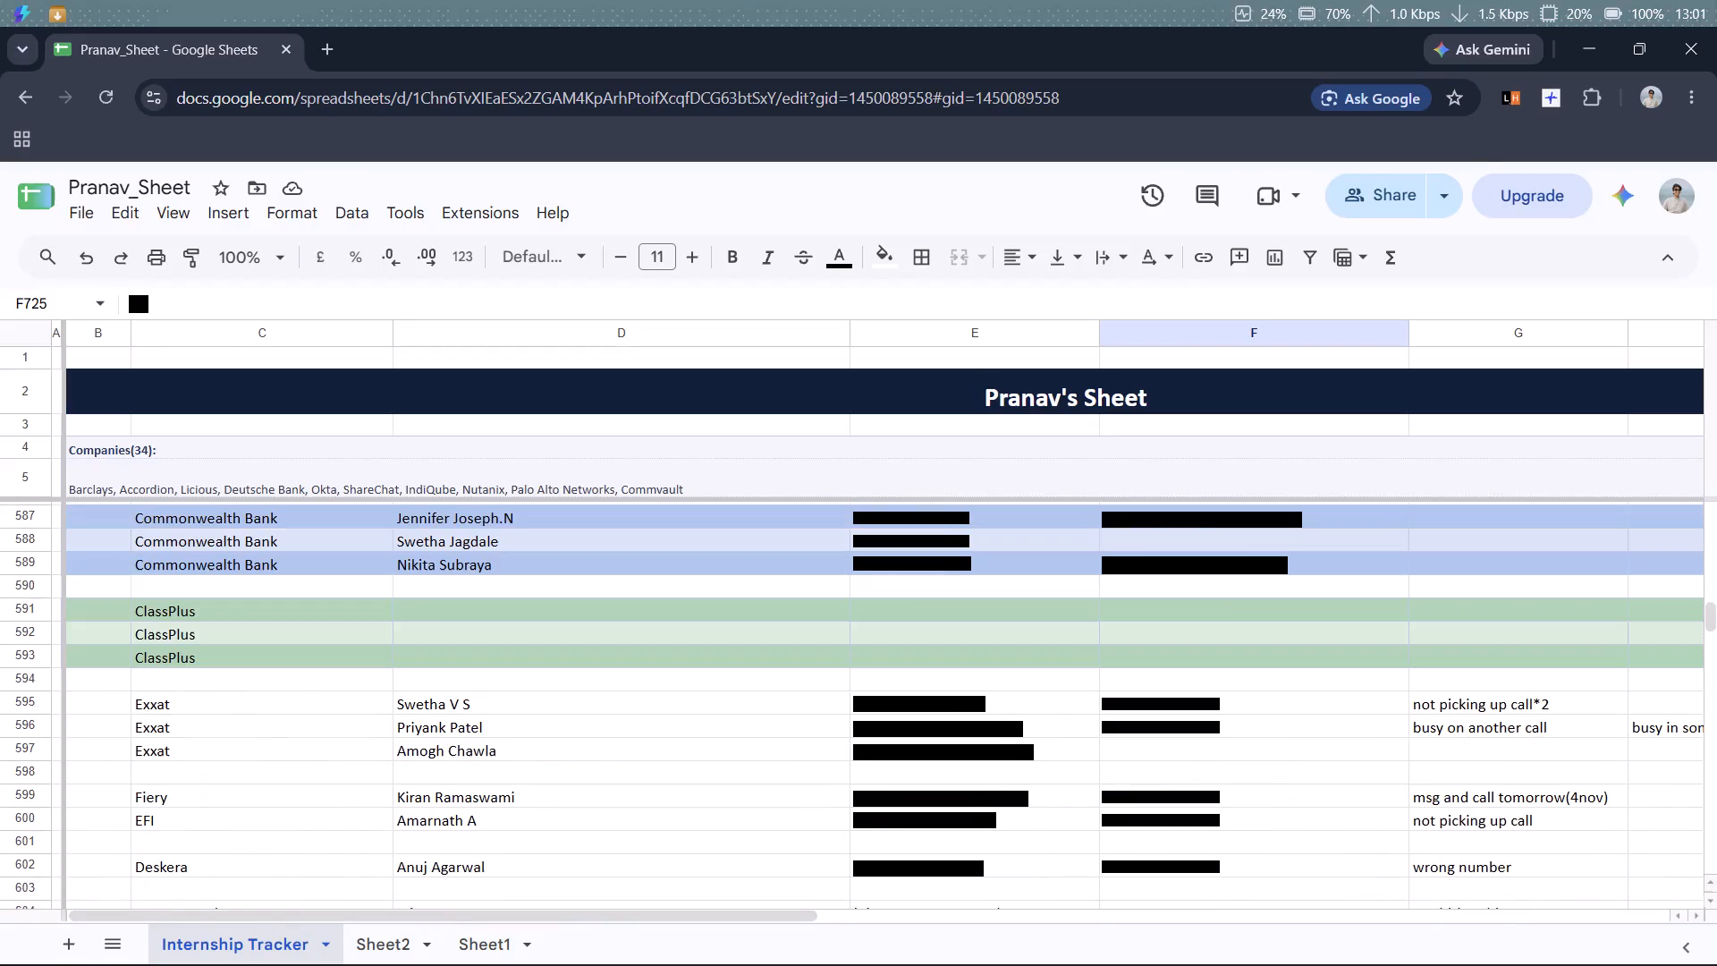
{"action": "scroll", "coordinate": [1287, 810], "scroll_direction": "up", "scroll_amount": 3}
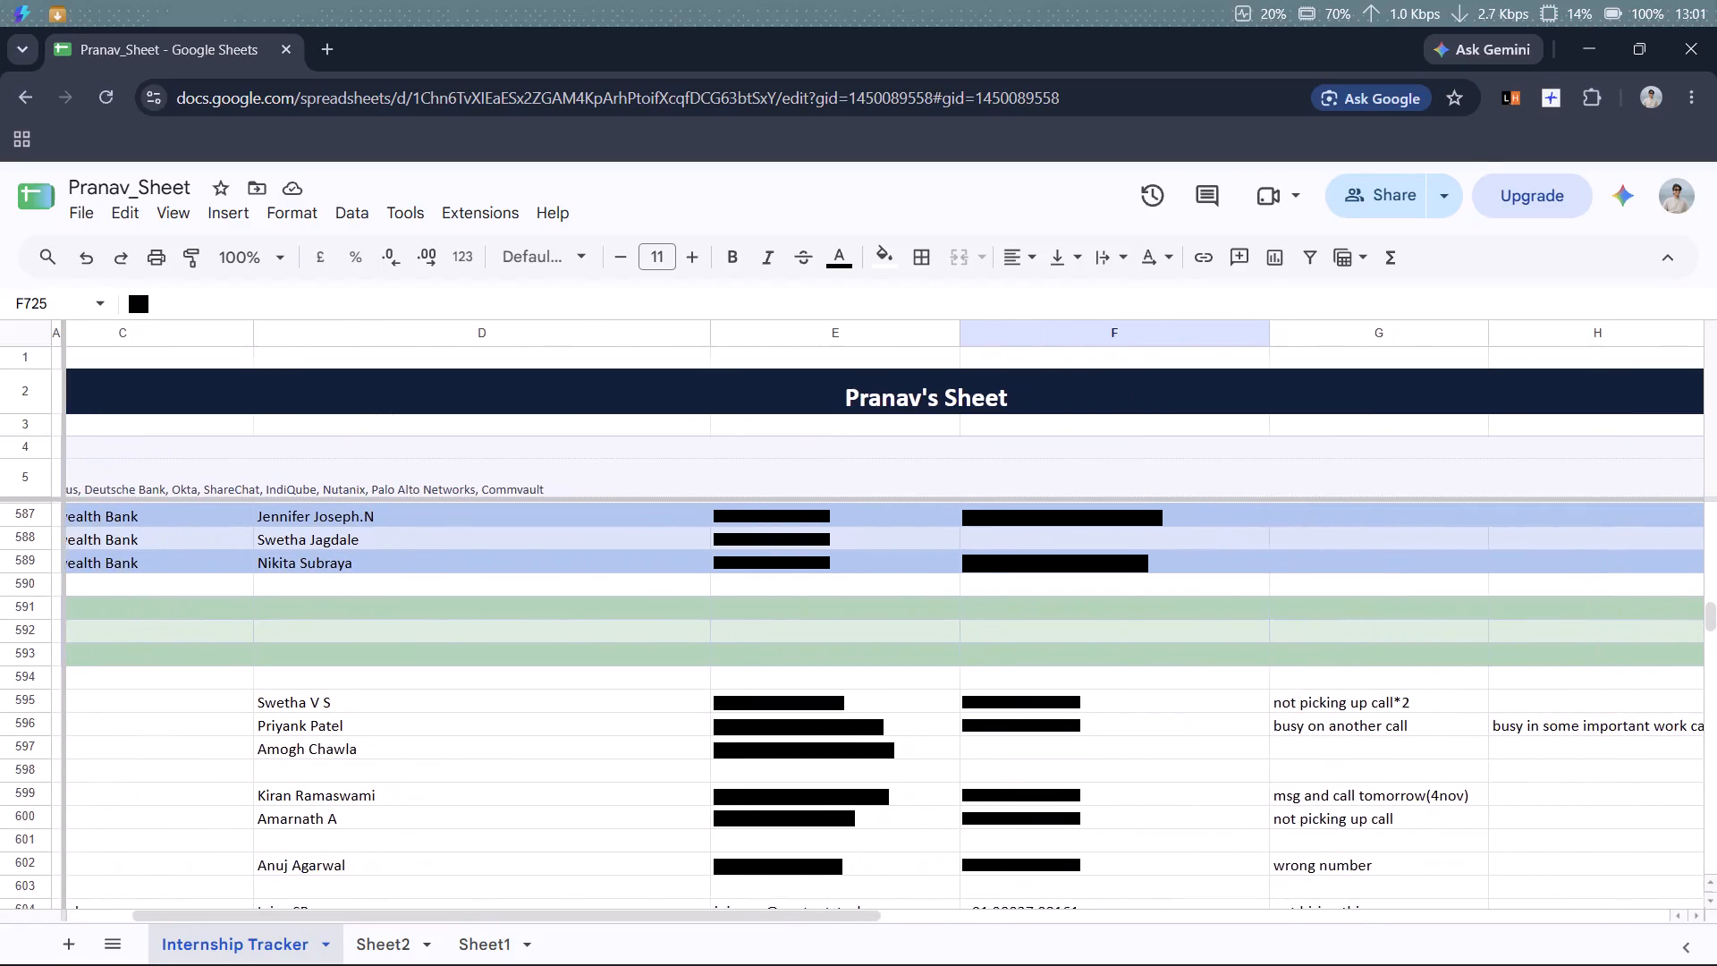
{"action": "scroll", "coordinate": [1287, 810], "scroll_direction": "up", "scroll_amount": 2}
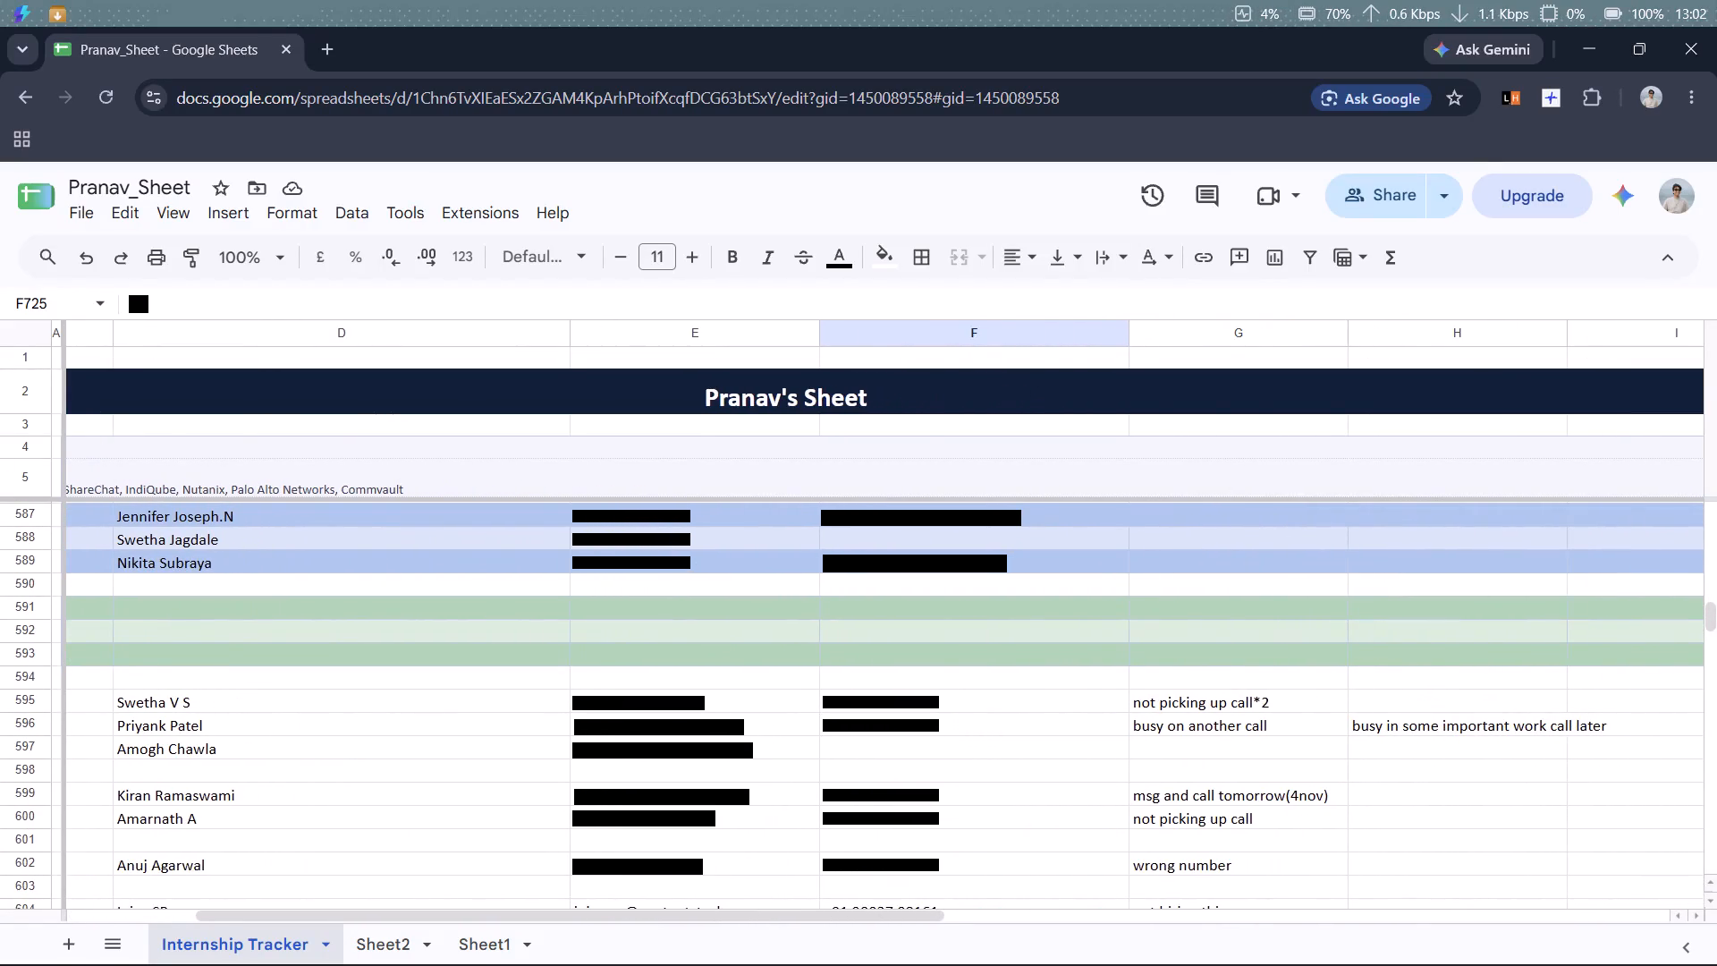
{"action": "scroll", "coordinate": [893, 752], "scroll_direction": "right", "scroll_amount": 1}
{"action": "left_click", "coordinate": [1045, 697]}
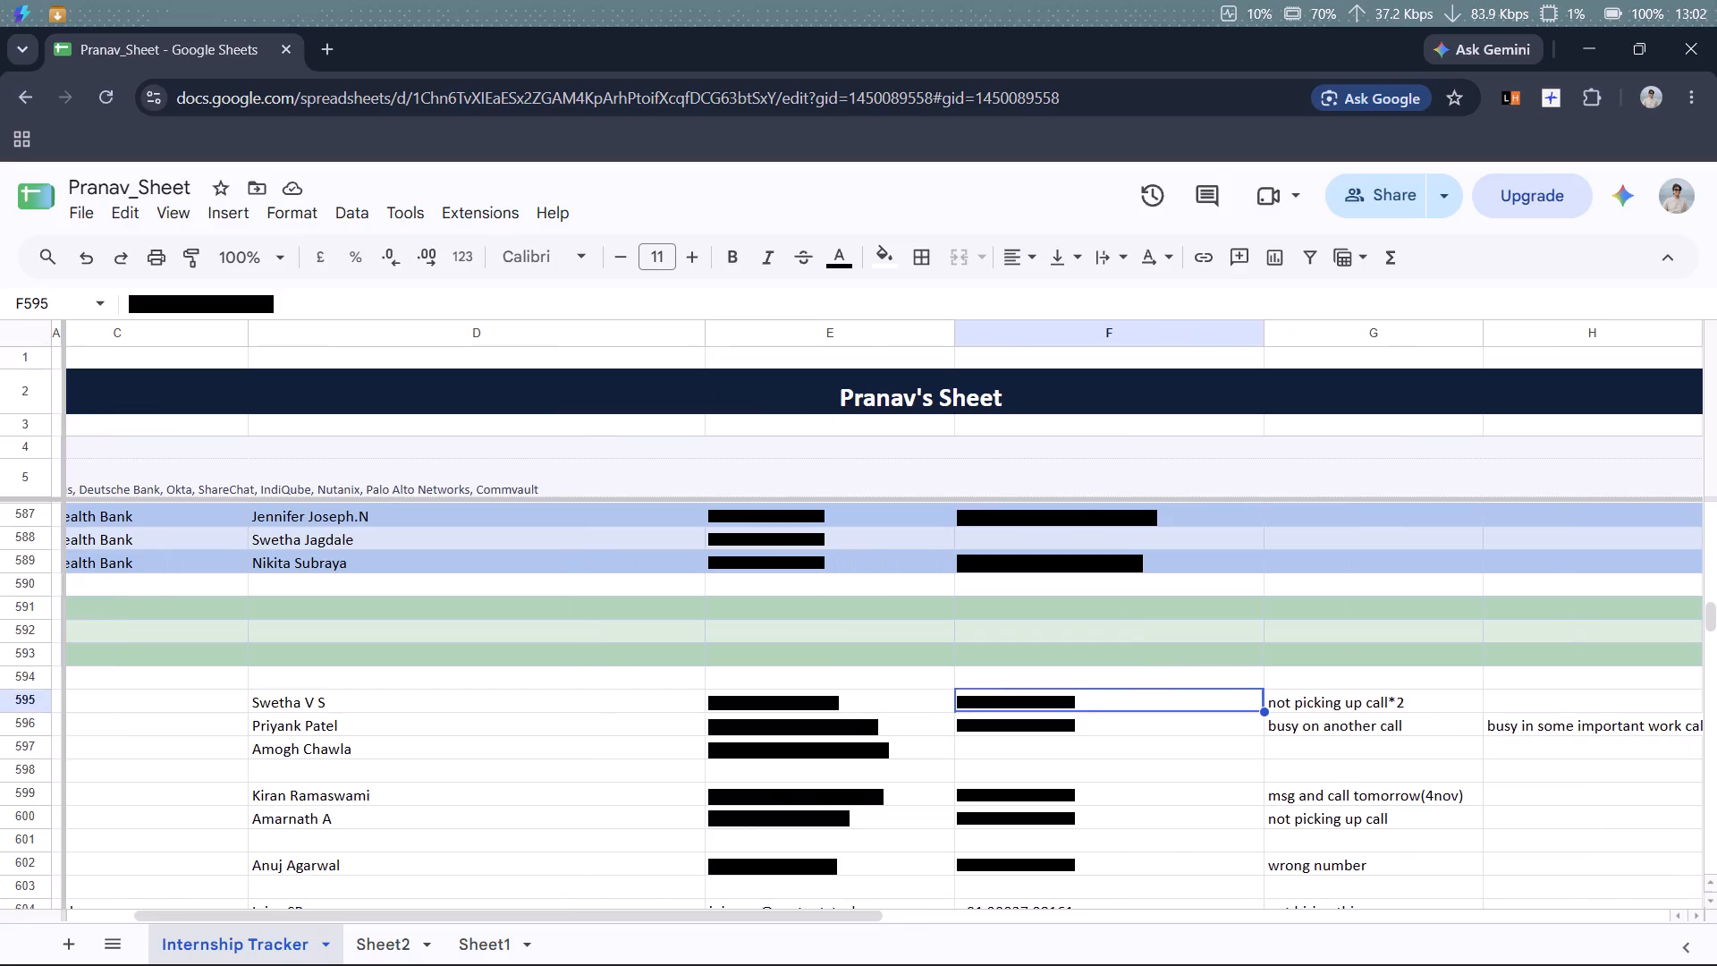
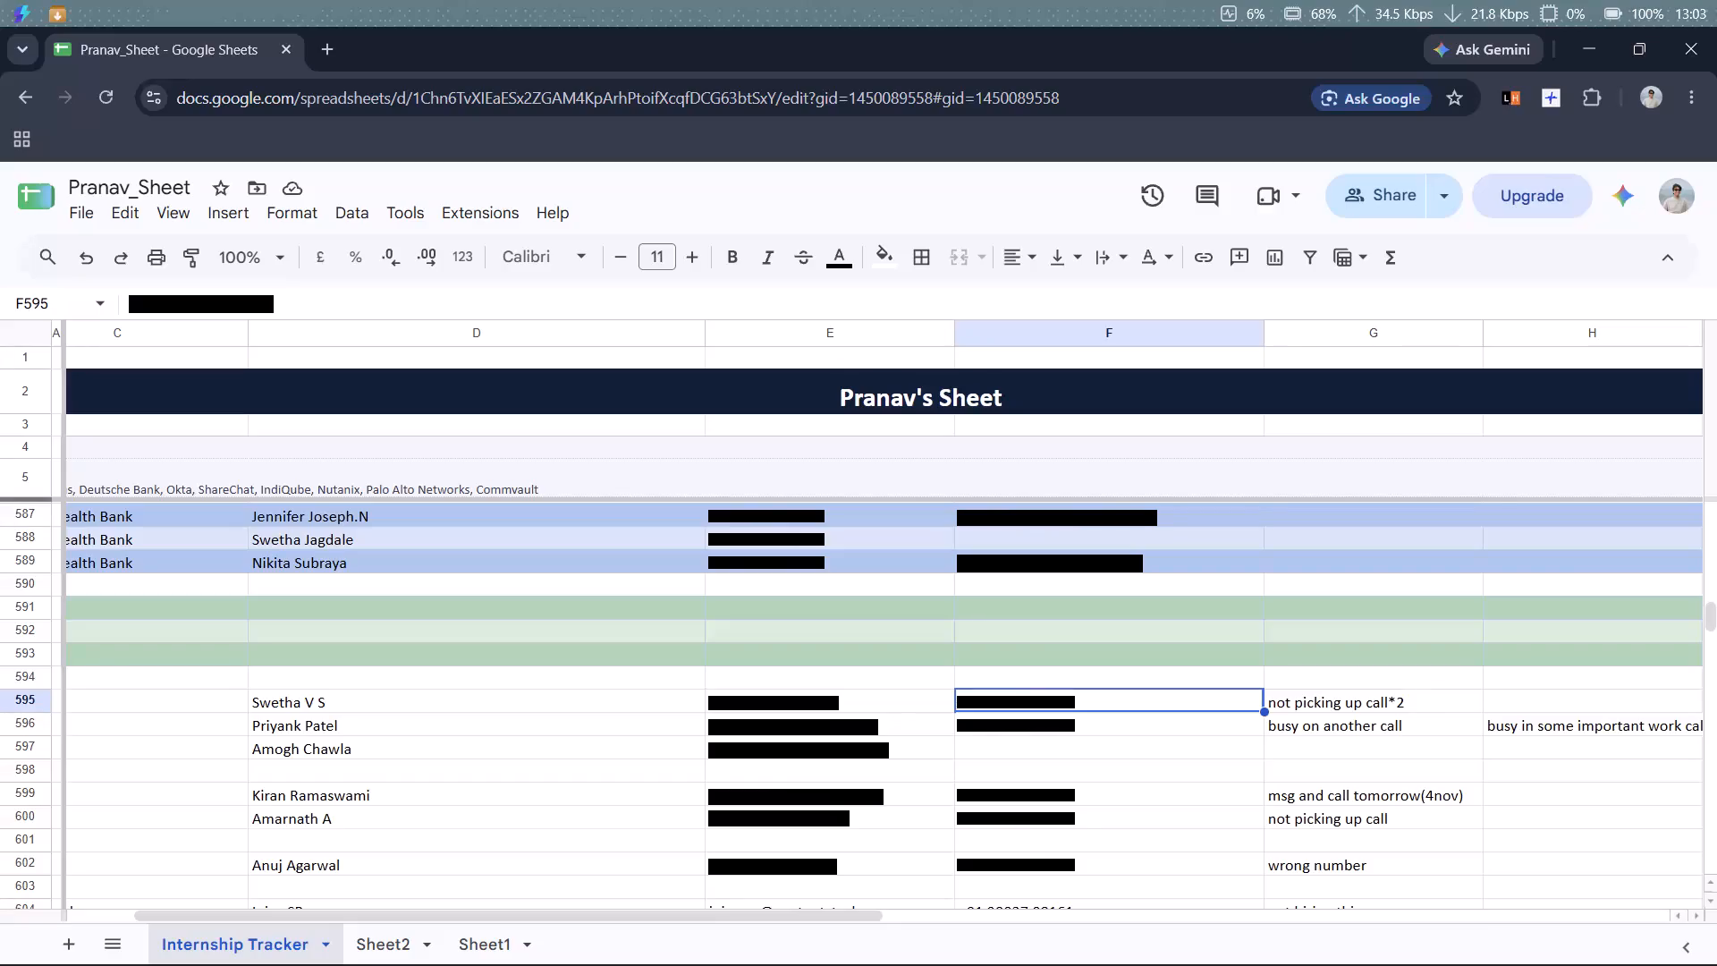
Update the call note for the first Exxat contact in G595 to "not picking up call*3".
{"action": "left_click", "coordinate": [1416, 692]}
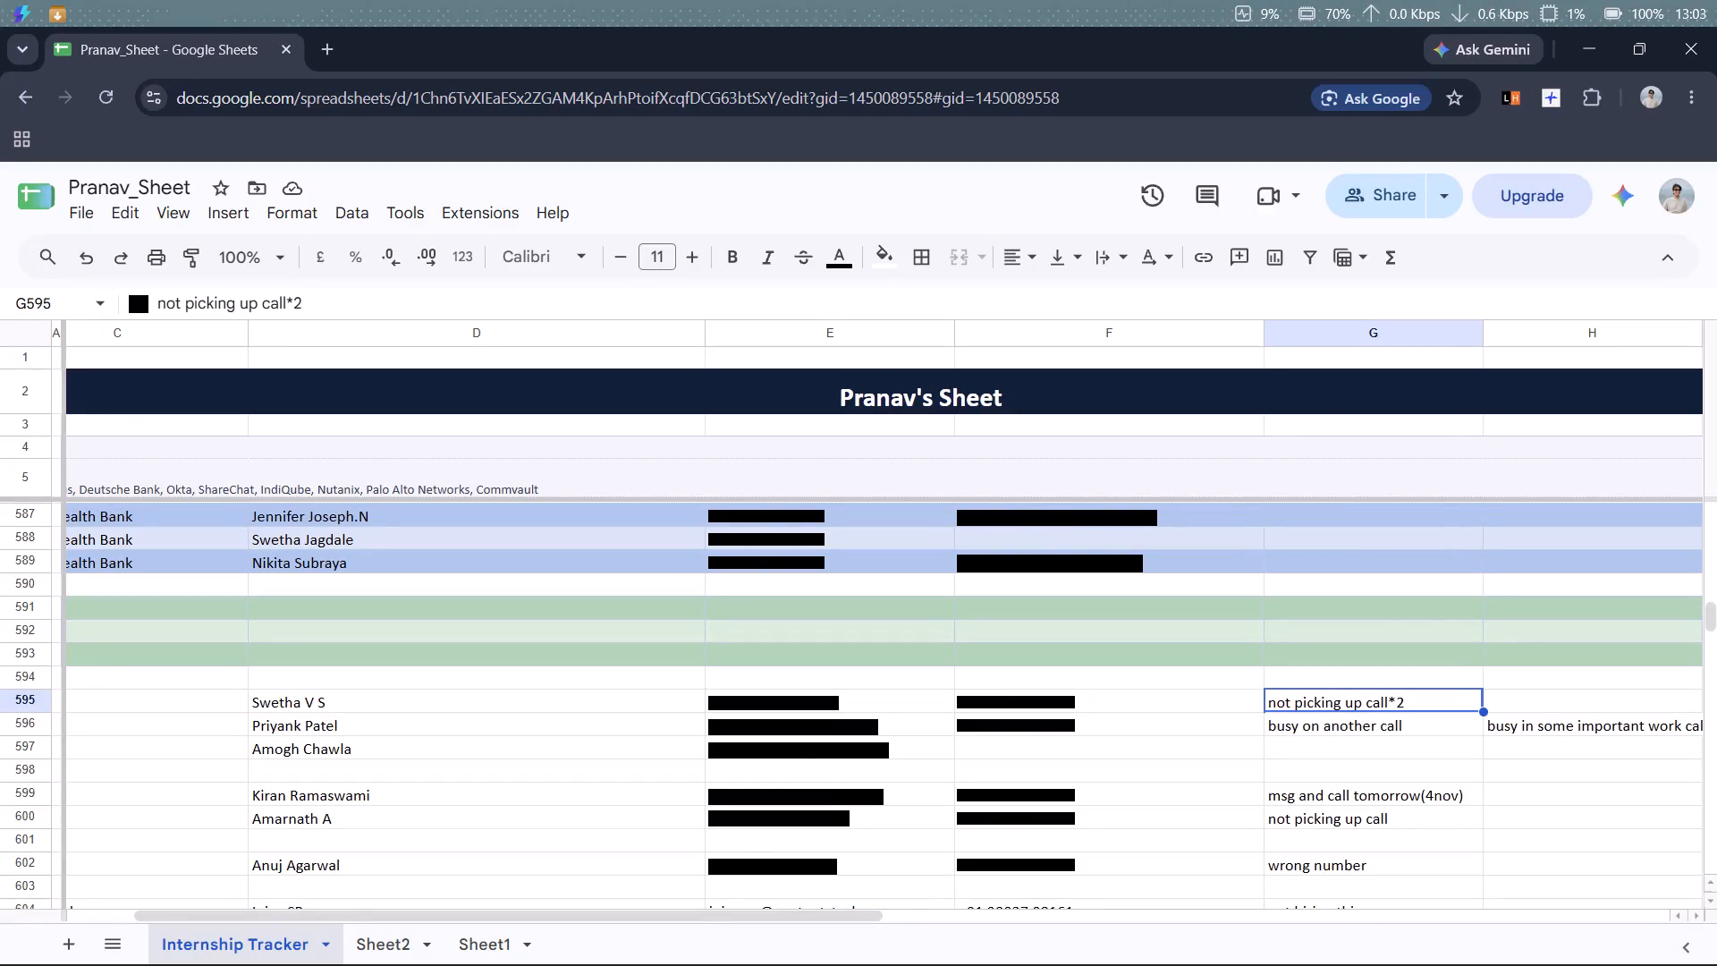
{"action": "left_click", "coordinate": [326, 300]}
{"action": "key", "text": "BackSpace"}
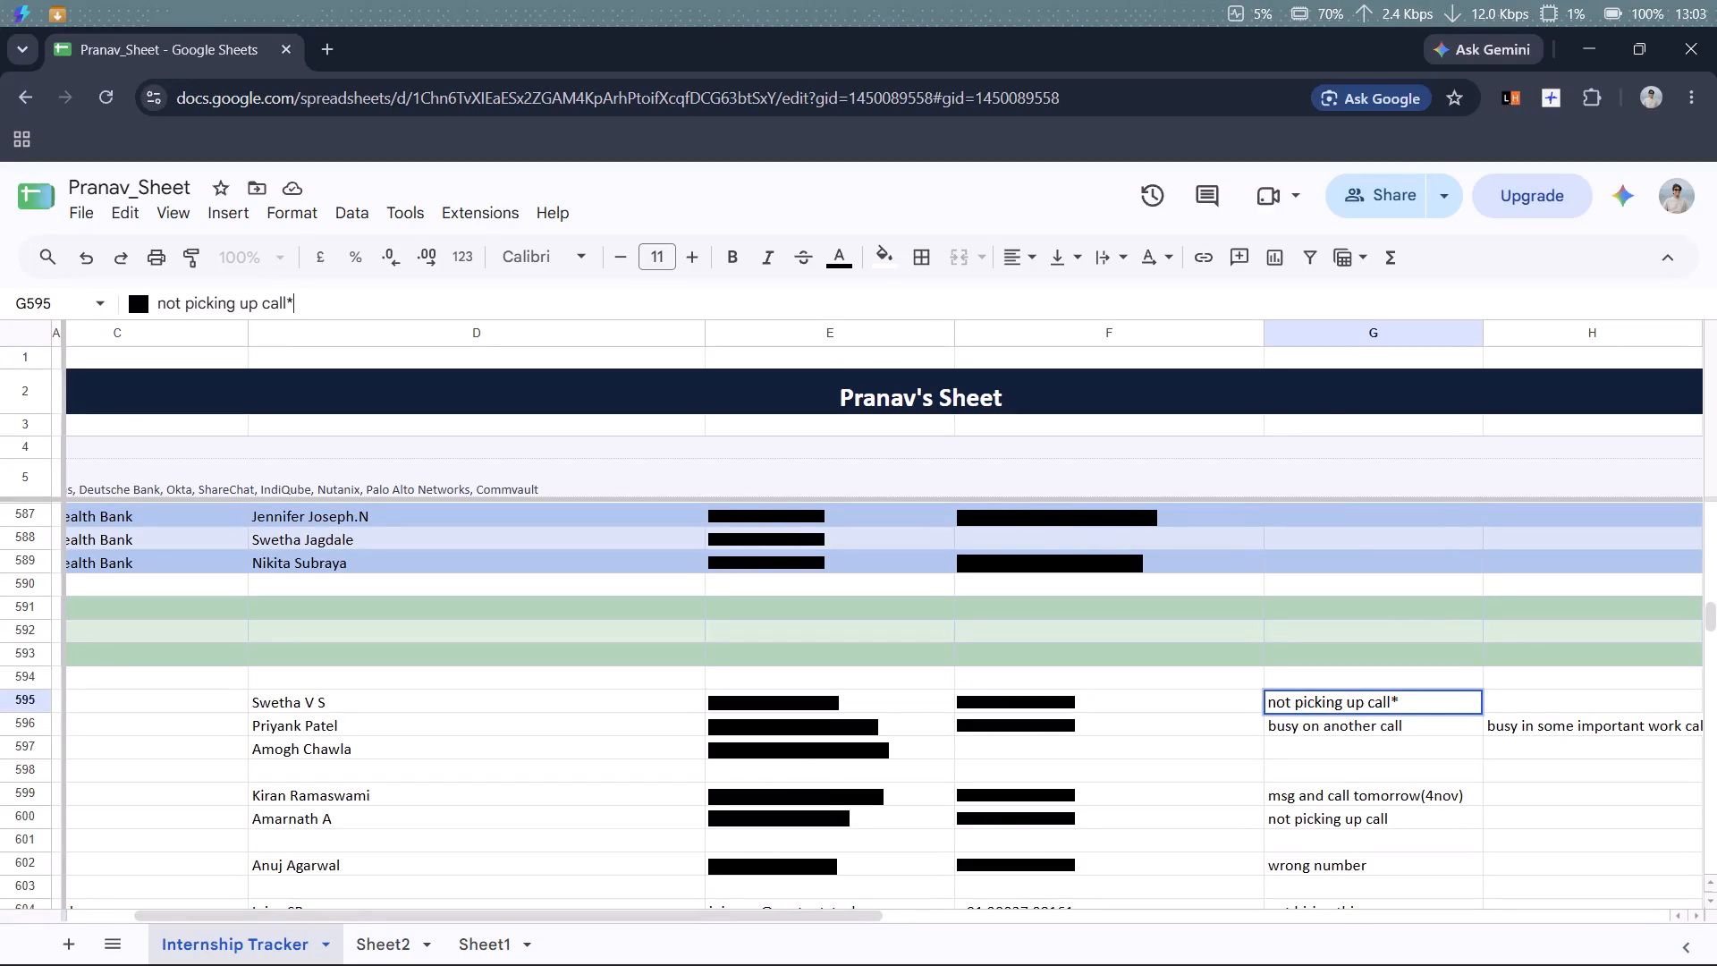
{"action": "key", "text": "3"}
{"action": "scroll", "coordinate": [584, 795], "scroll_direction": "down", "scroll_amount": 1}
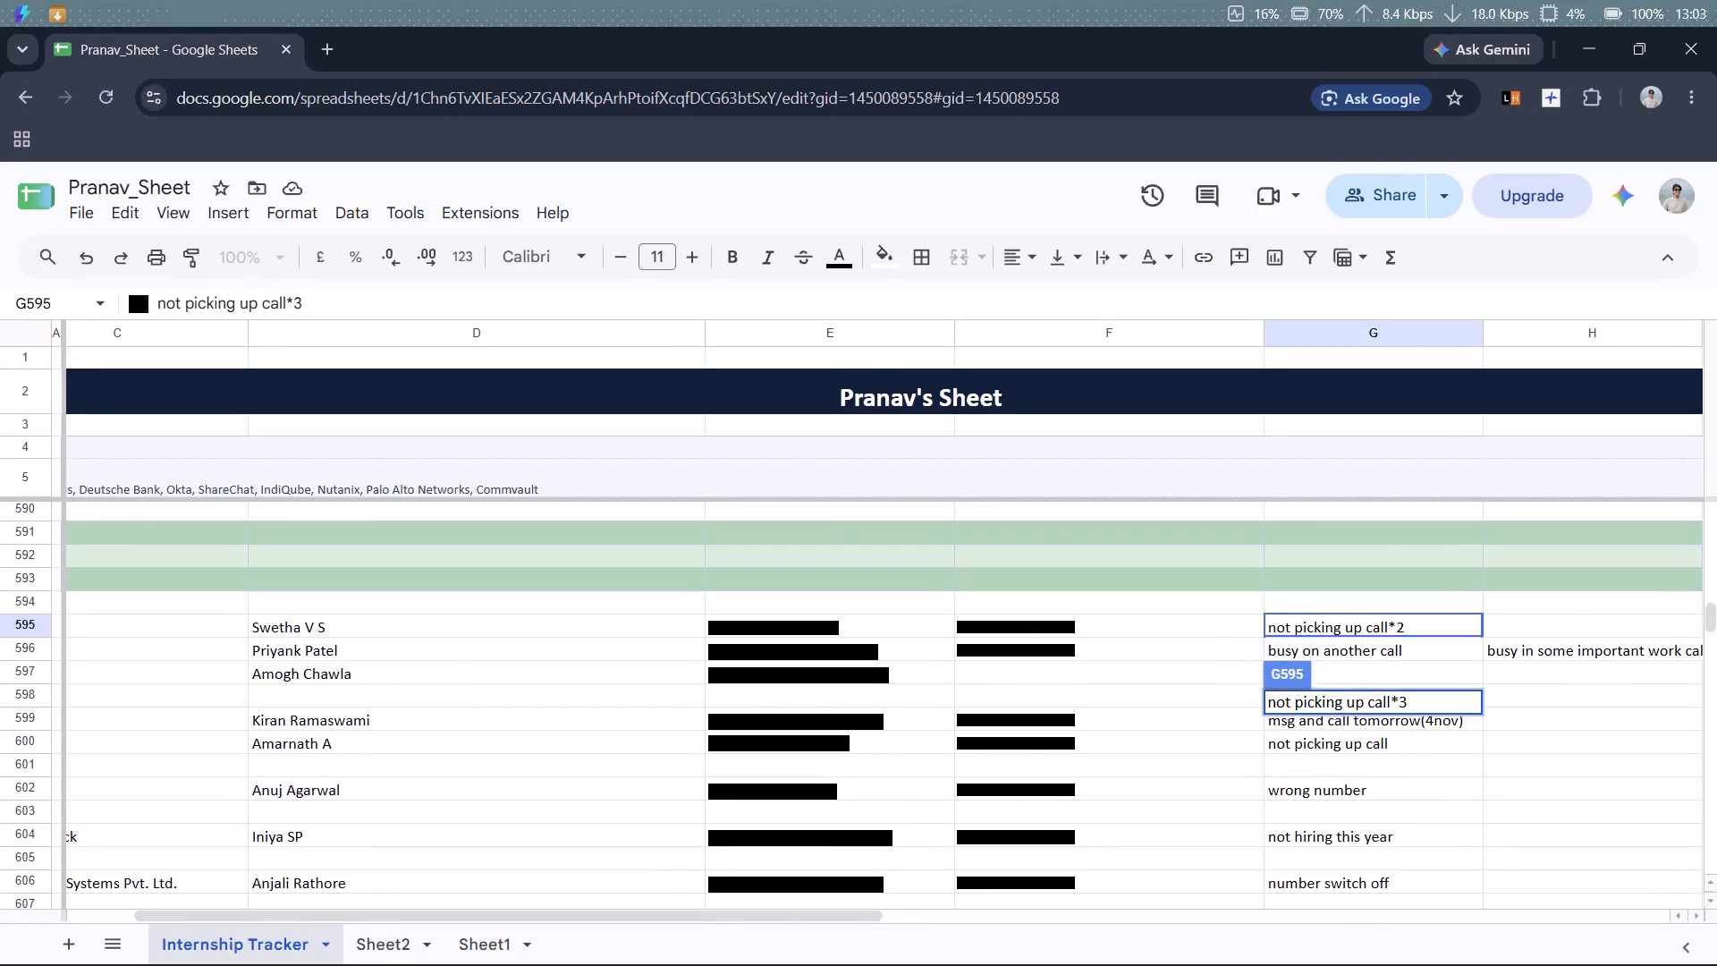
{"action": "left_click", "coordinate": [584, 795]}
Copy the phone number in cell F600, leaving out its leading country code.
{"action": "scroll", "coordinate": [938, 750], "scroll_direction": "down", "scroll_amount": 1}
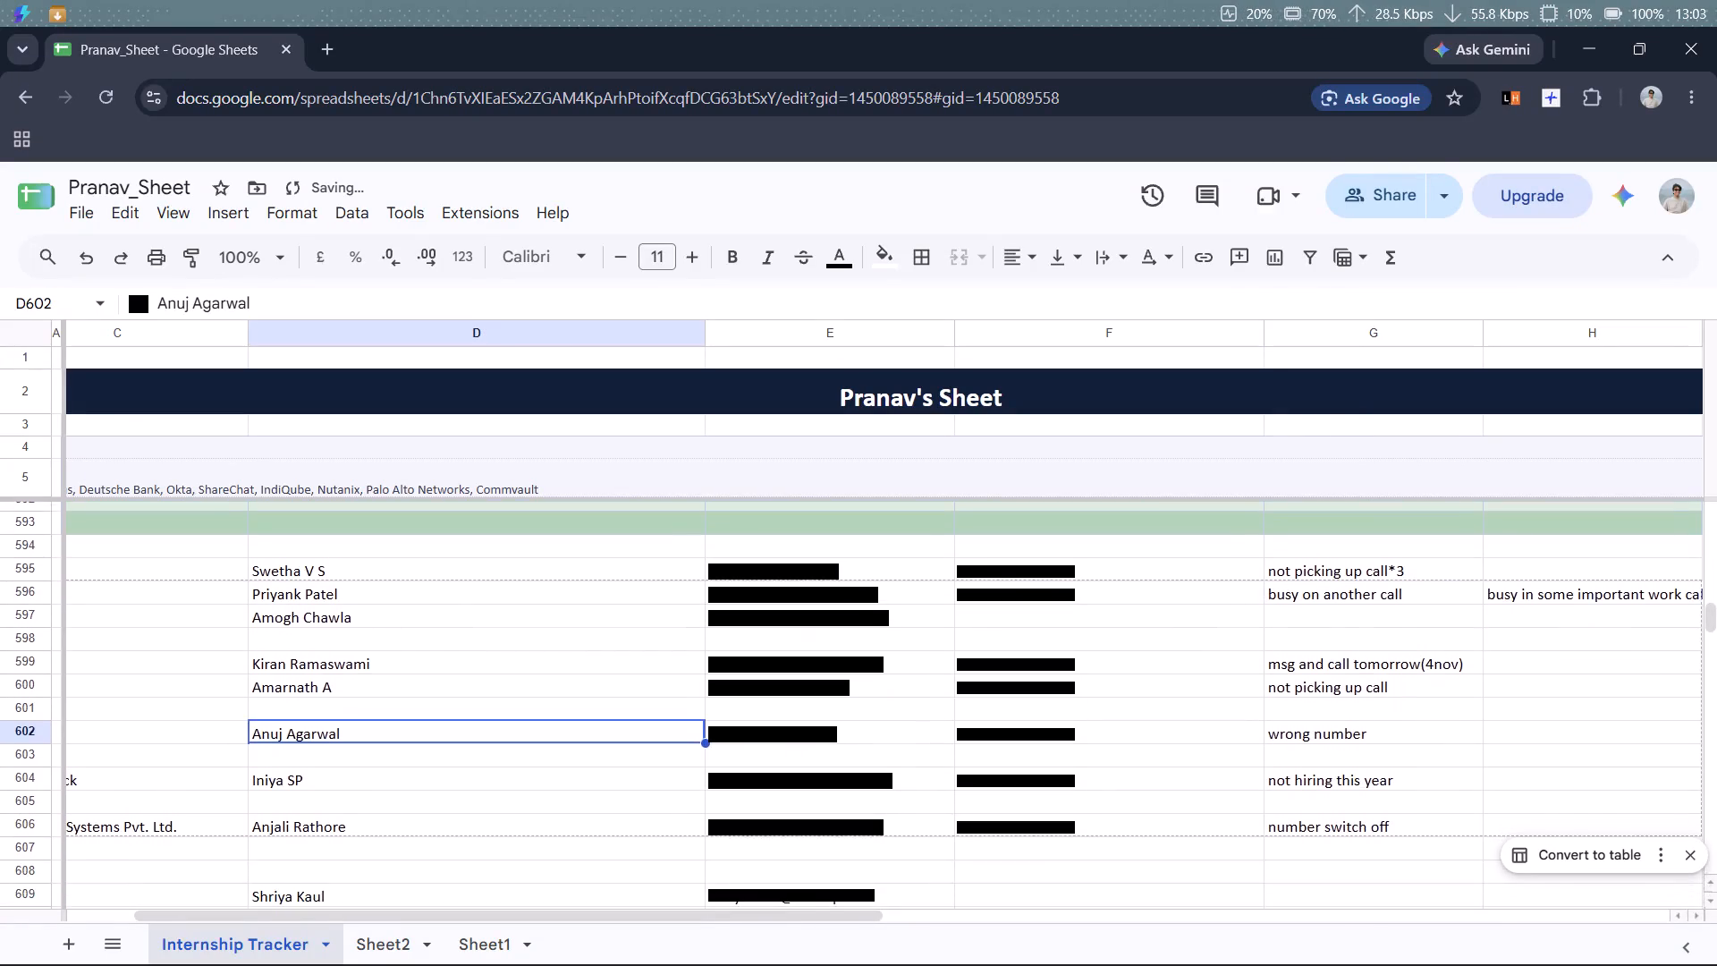
{"action": "scroll", "coordinate": [938, 750], "scroll_direction": "down", "scroll_amount": 1}
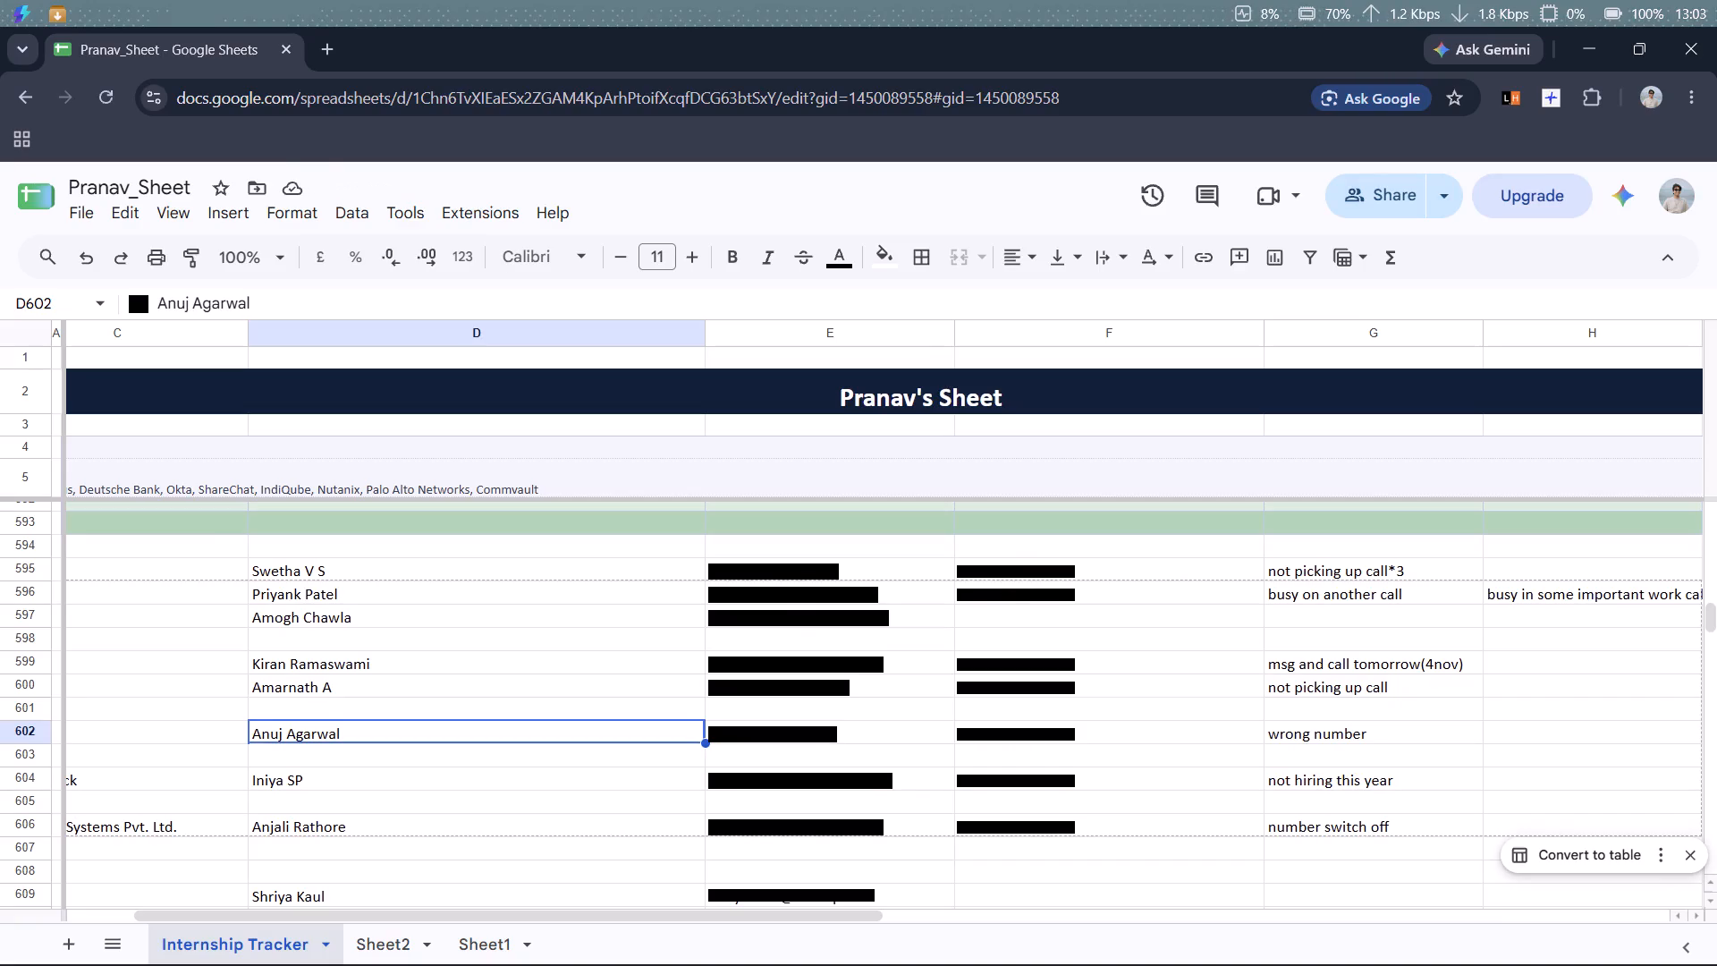
{"action": "left_click", "coordinate": [1036, 691]}
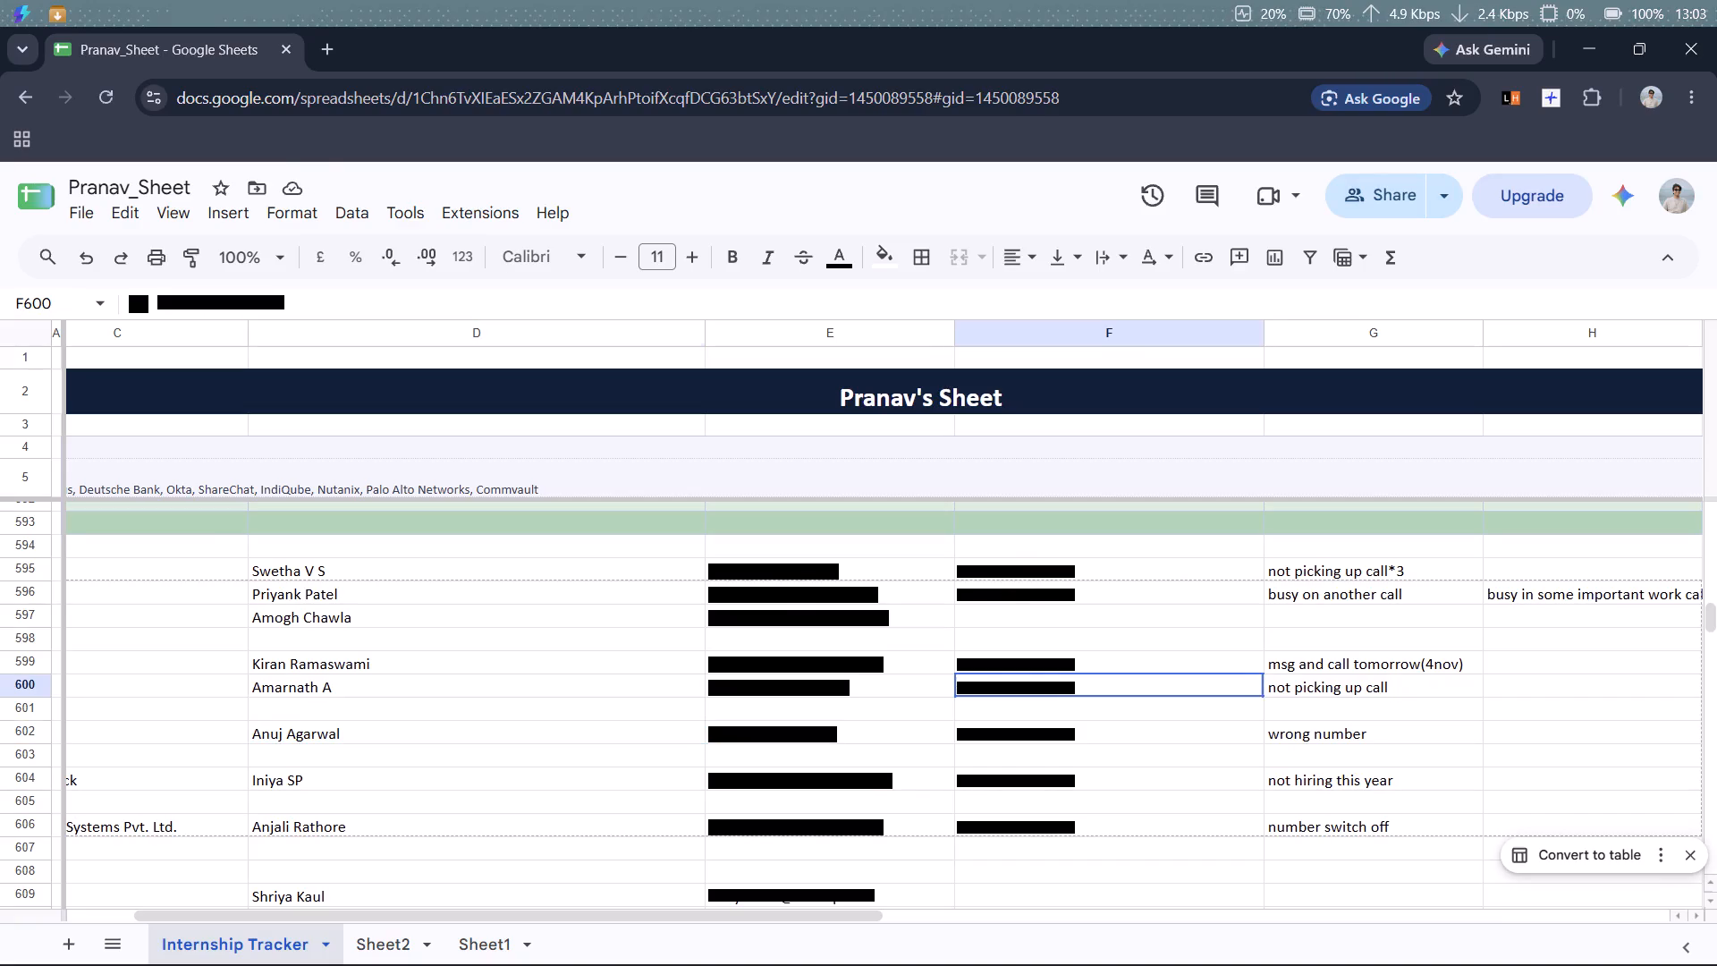
{"action": "left_click_drag", "start_coordinate": [291, 303], "coordinate": [194, 310]}
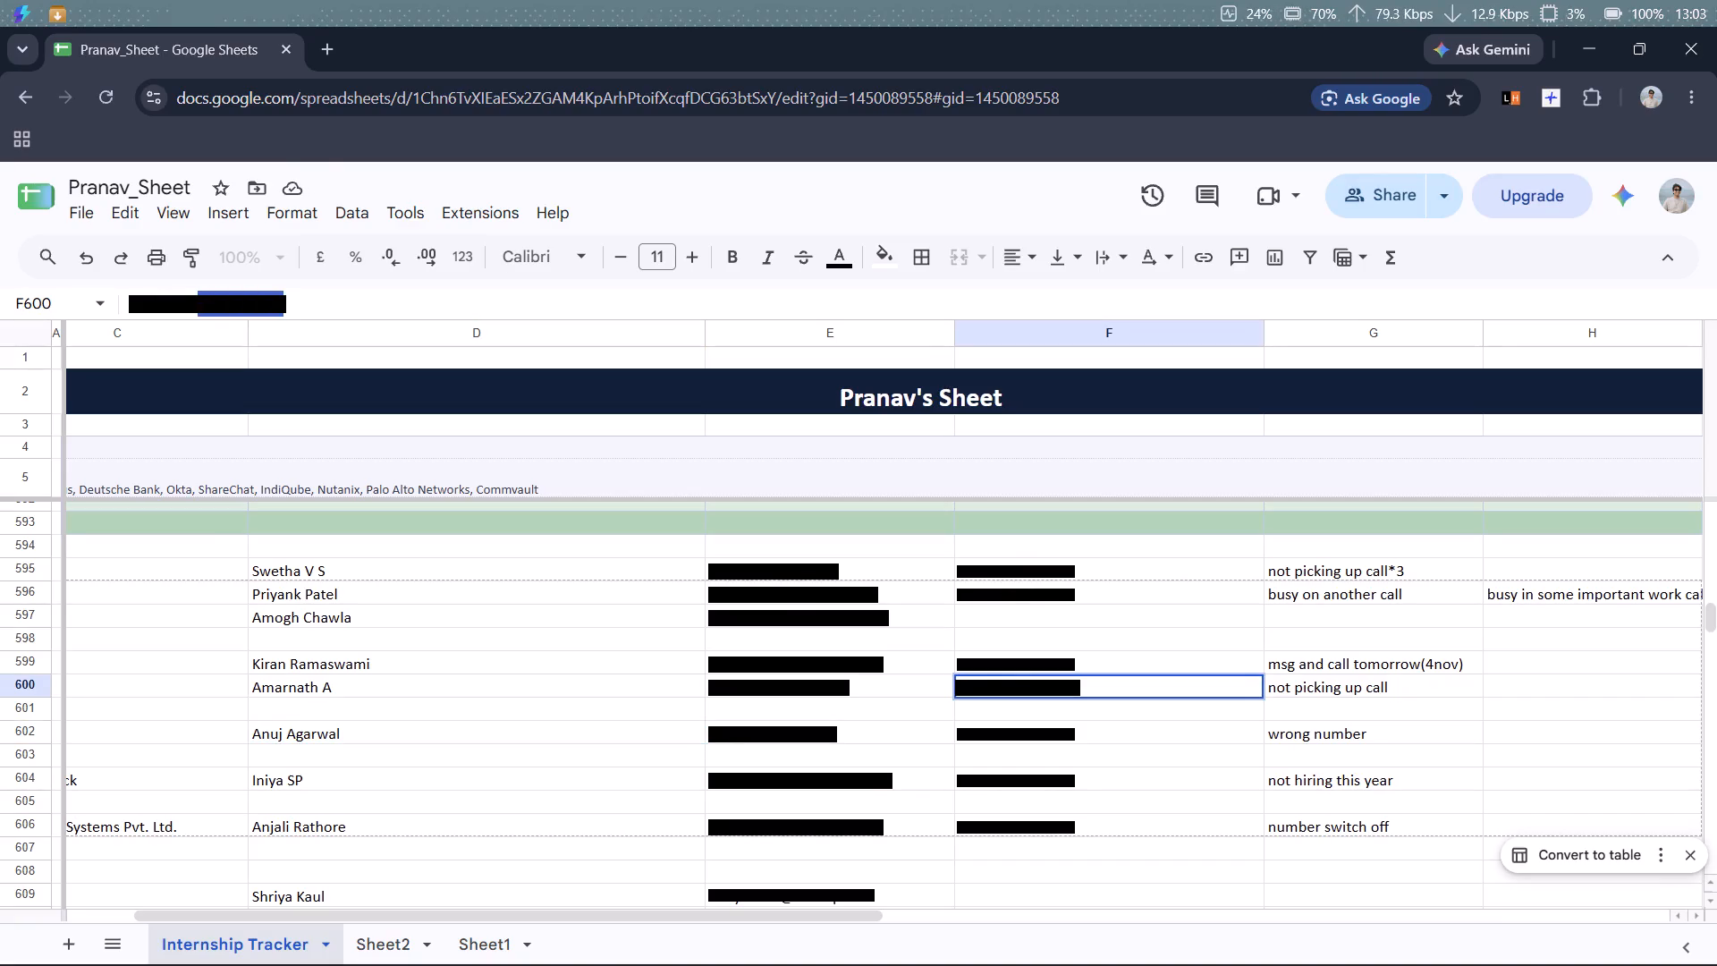
{"action": "left_click_drag", "start_coordinate": [194, 310], "coordinate": [190, 304]}
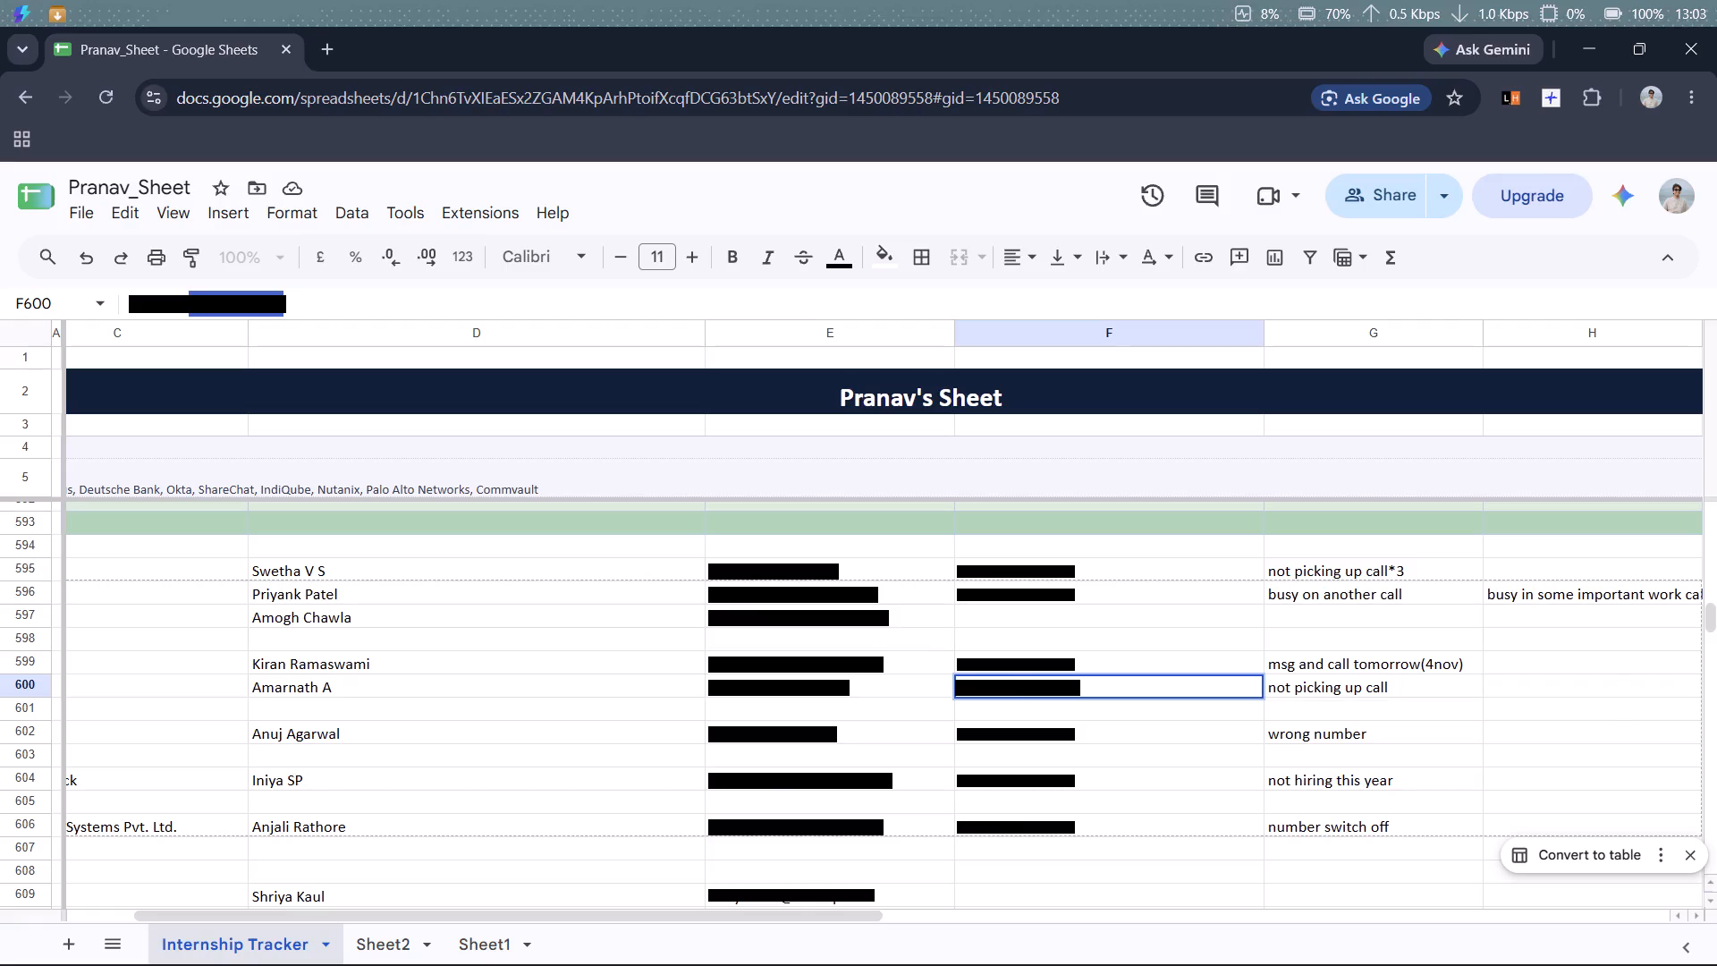
{"action": "key", "text": "ctrl+c"}
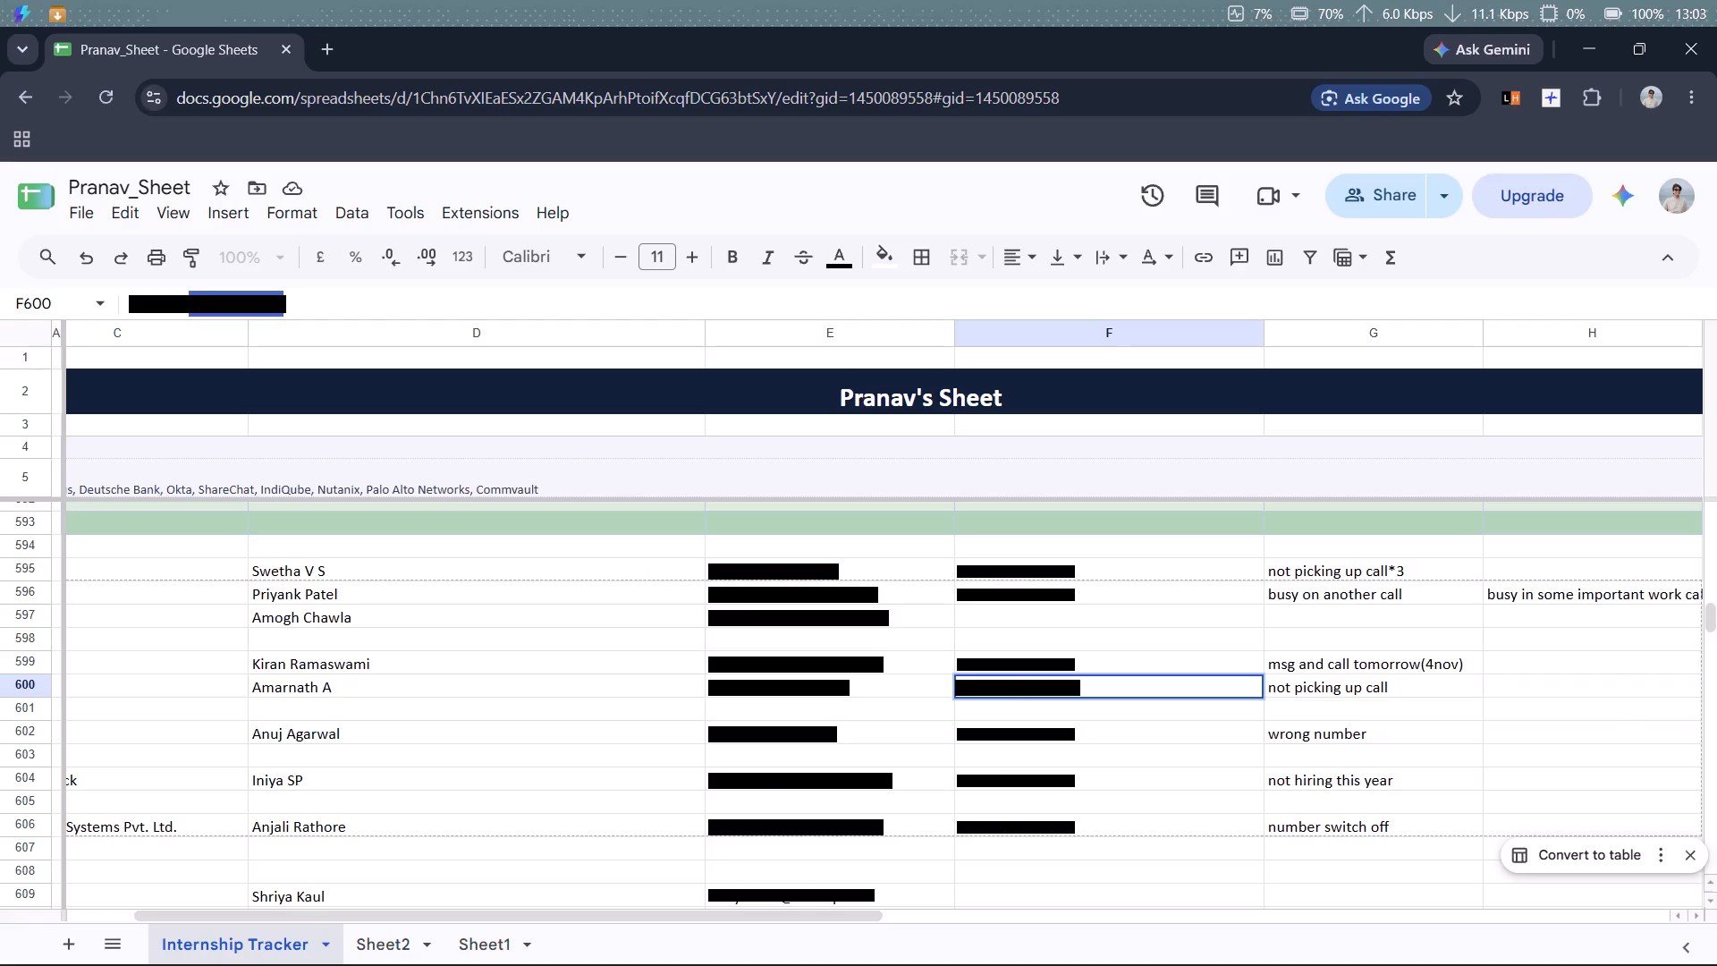
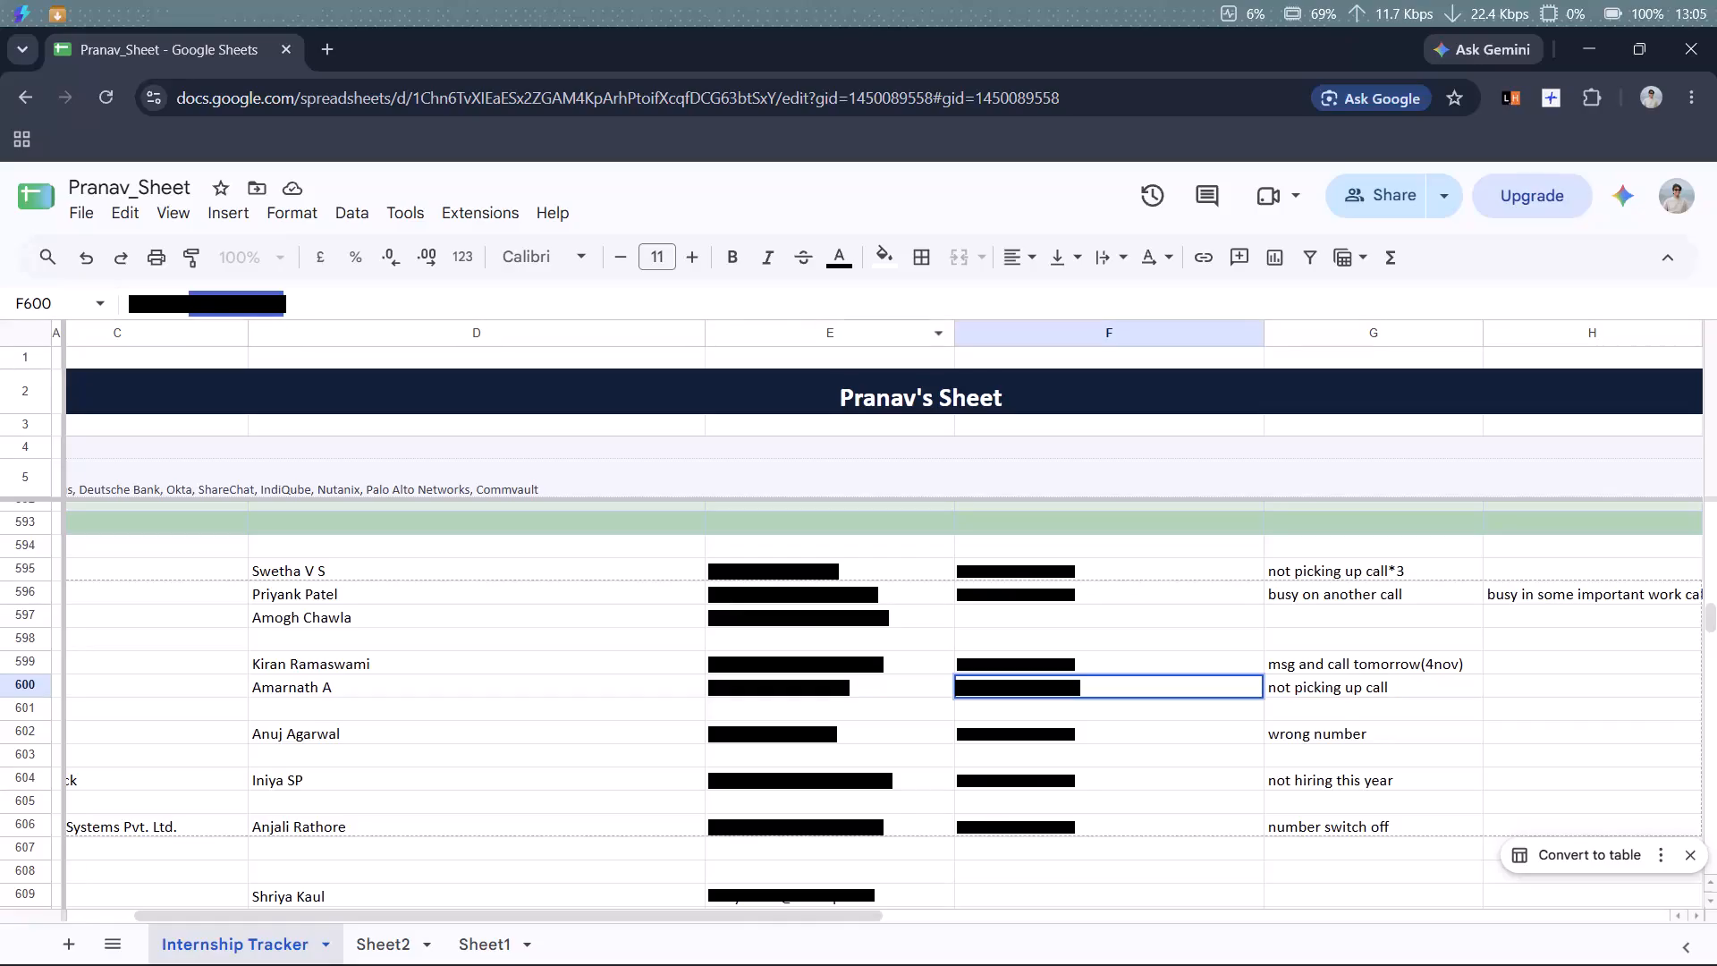
Enter the note "they dont hire in india" in cell H600 for the EFI contact.
{"action": "left_click", "coordinate": [1530, 679]}
{"action": "type", "text": "th"}
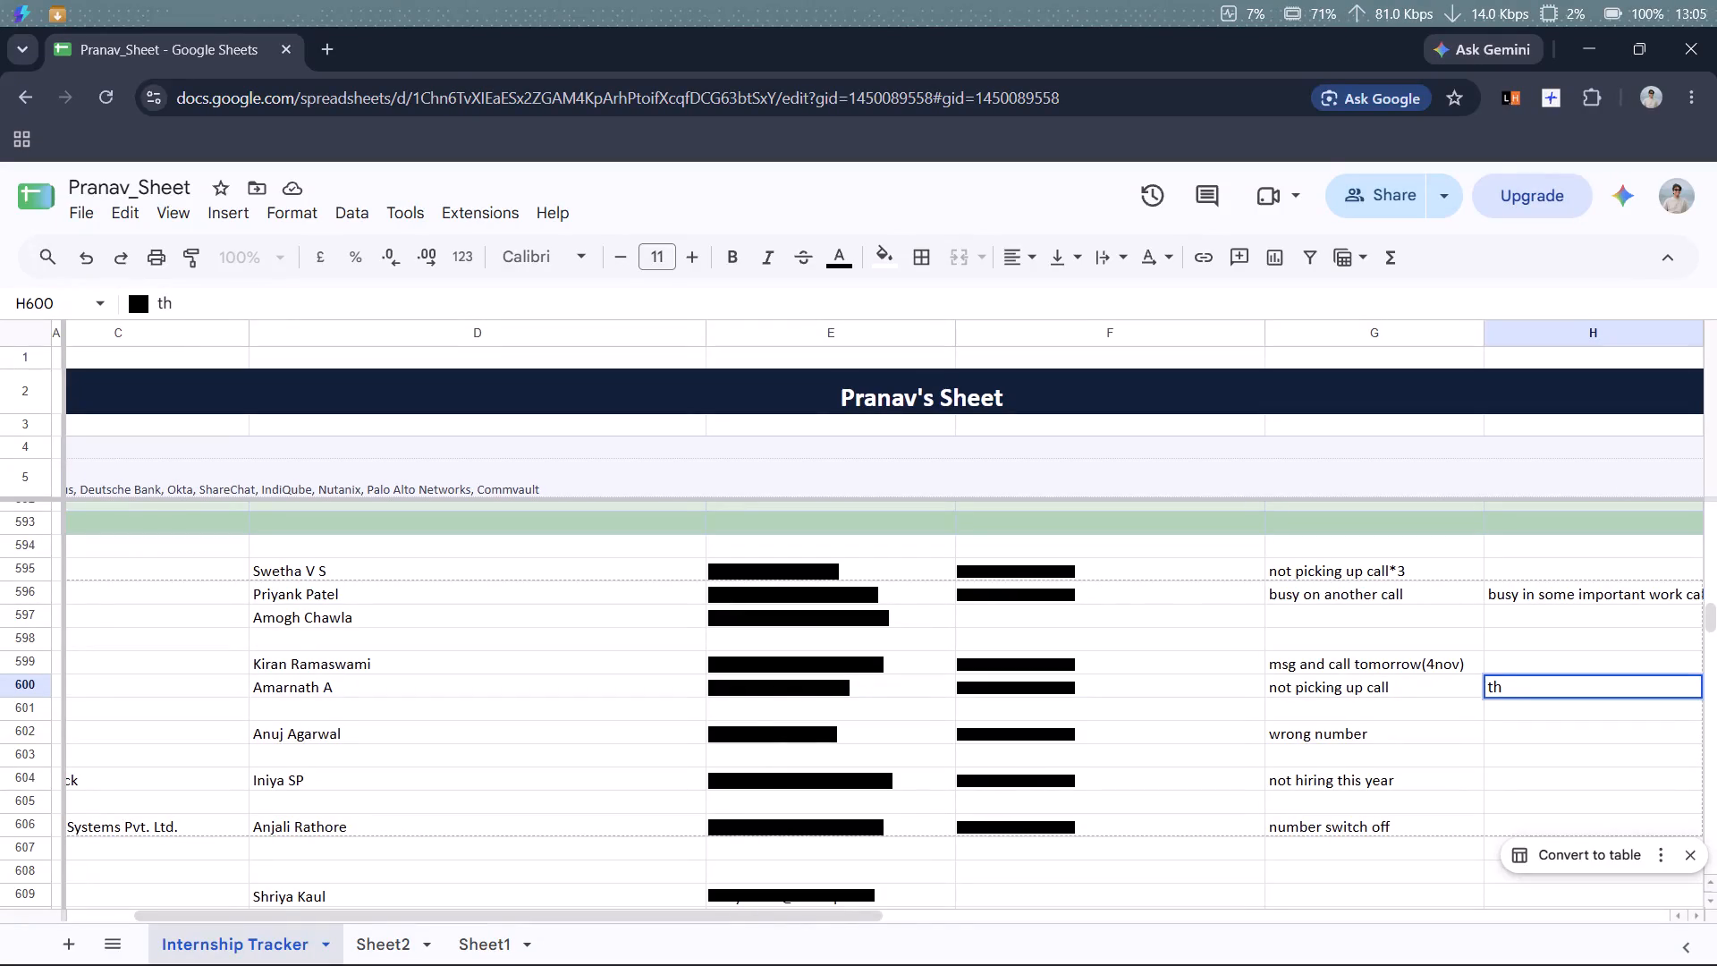
{"action": "type", "text": "ey dont hure"}
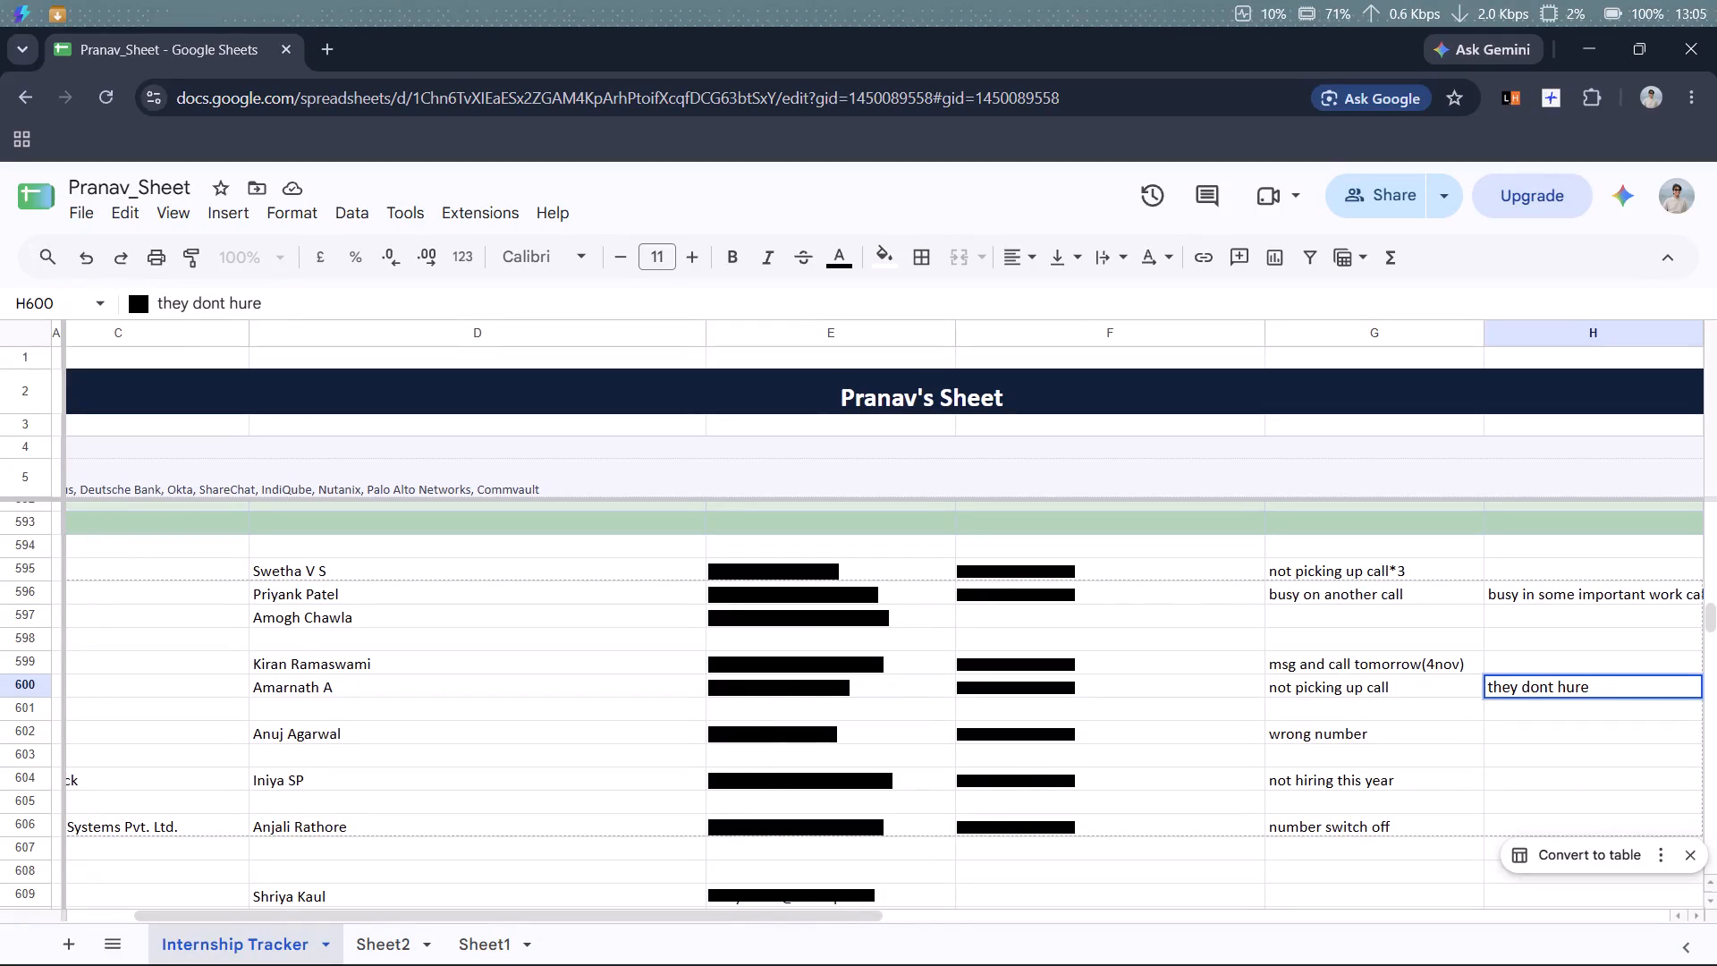
{"action": "key", "text": "BackSpace"}
{"action": "key", "text": "BackSpace"}
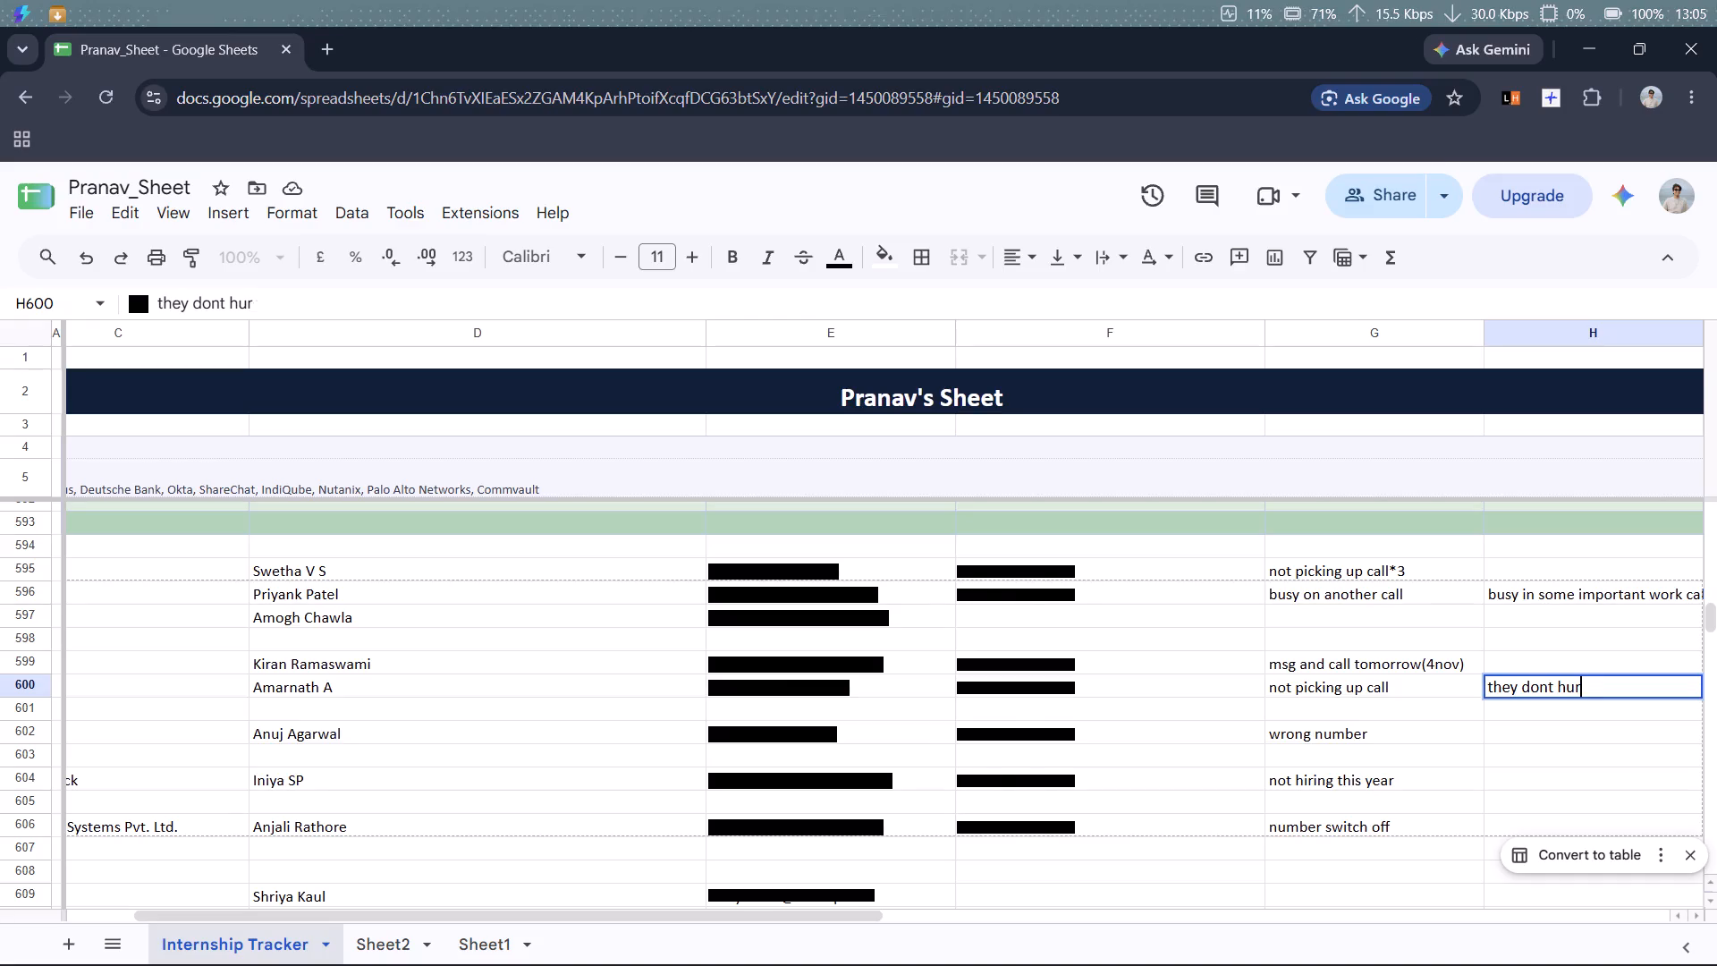
{"action": "key", "text": "BackSpace"}
{"action": "type", "text": "ire in india"}
{"action": "key", "text": "space"}
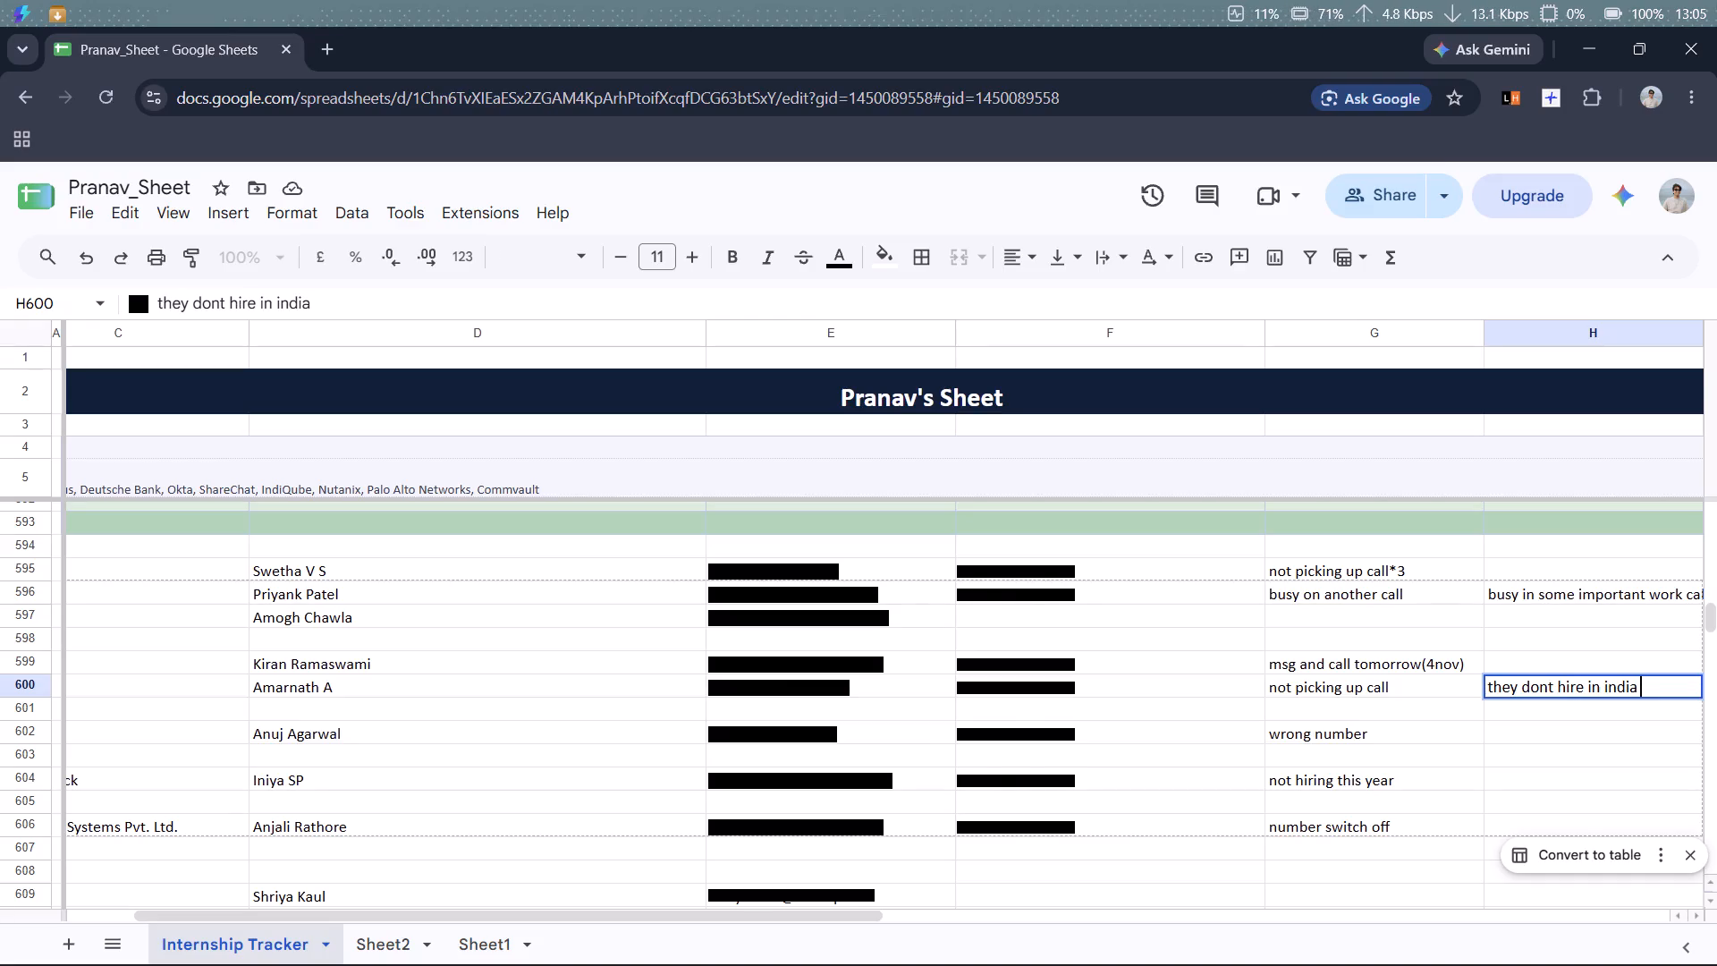
{"action": "scroll", "coordinate": [1482, 694], "scroll_direction": "down", "scroll_amount": 1}
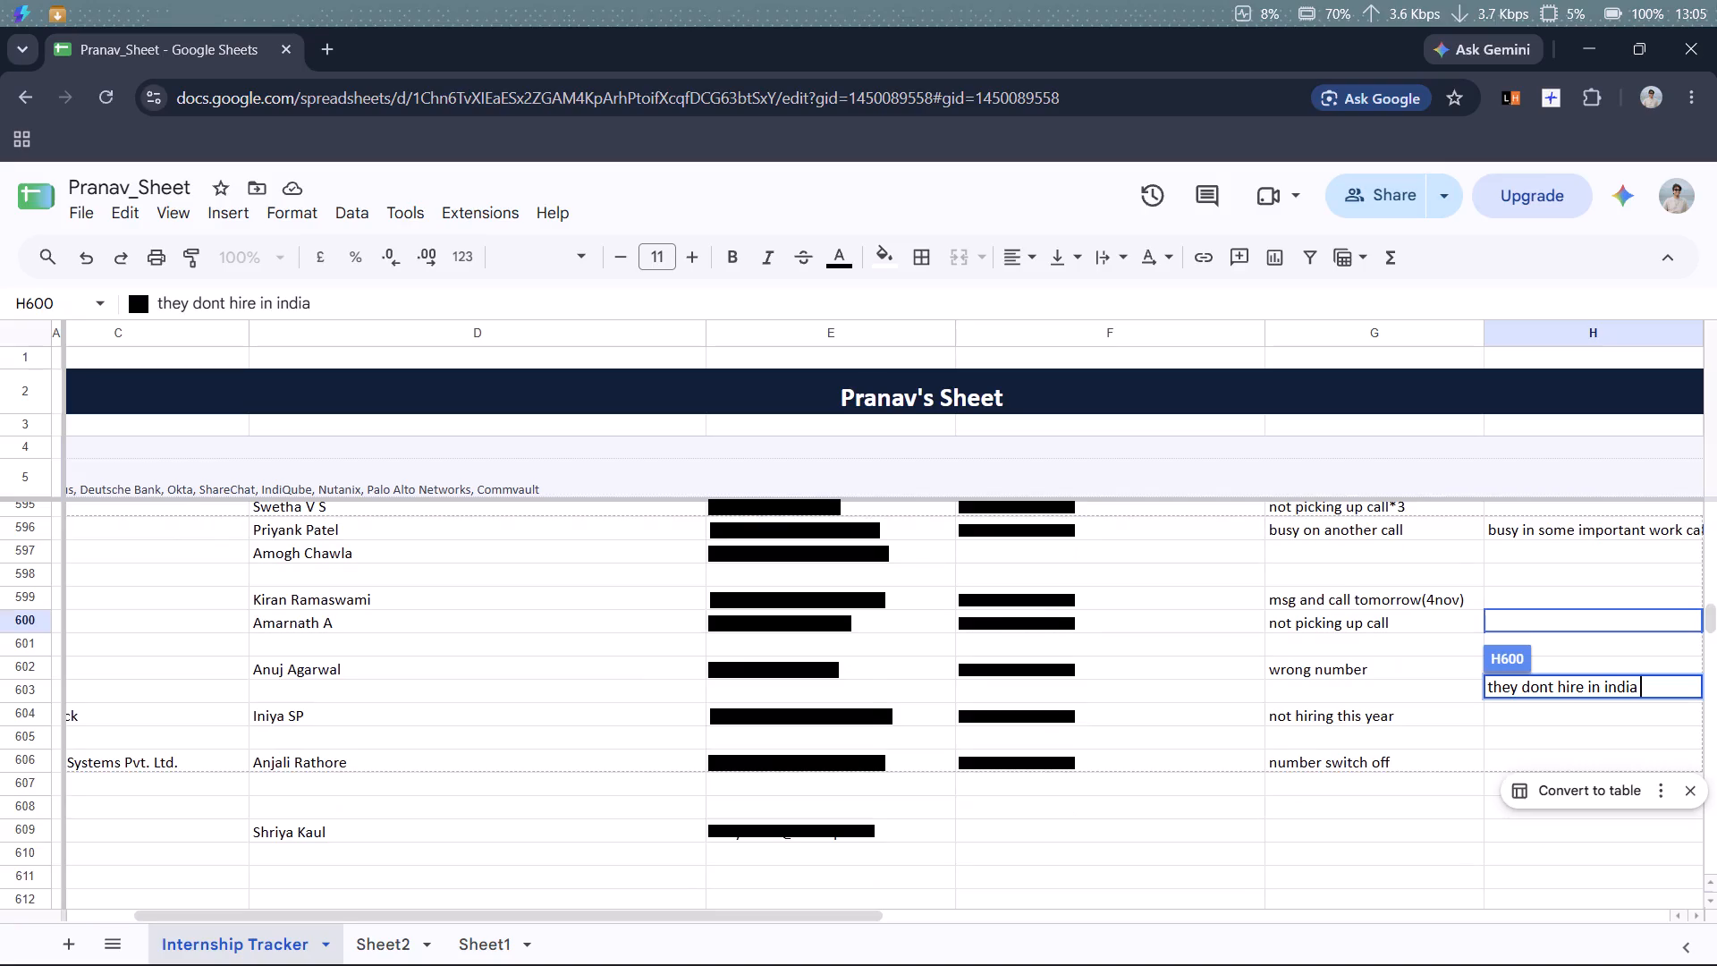
{"action": "scroll", "coordinate": [1482, 694], "scroll_direction": "up", "scroll_amount": 1}
{"action": "left_click", "coordinate": [1482, 694]}
Review the company contacts and their call notes from the Exxat rows through the Vyapar rows.
{"action": "scroll", "coordinate": [1482, 694], "scroll_direction": "right", "scroll_amount": 1}
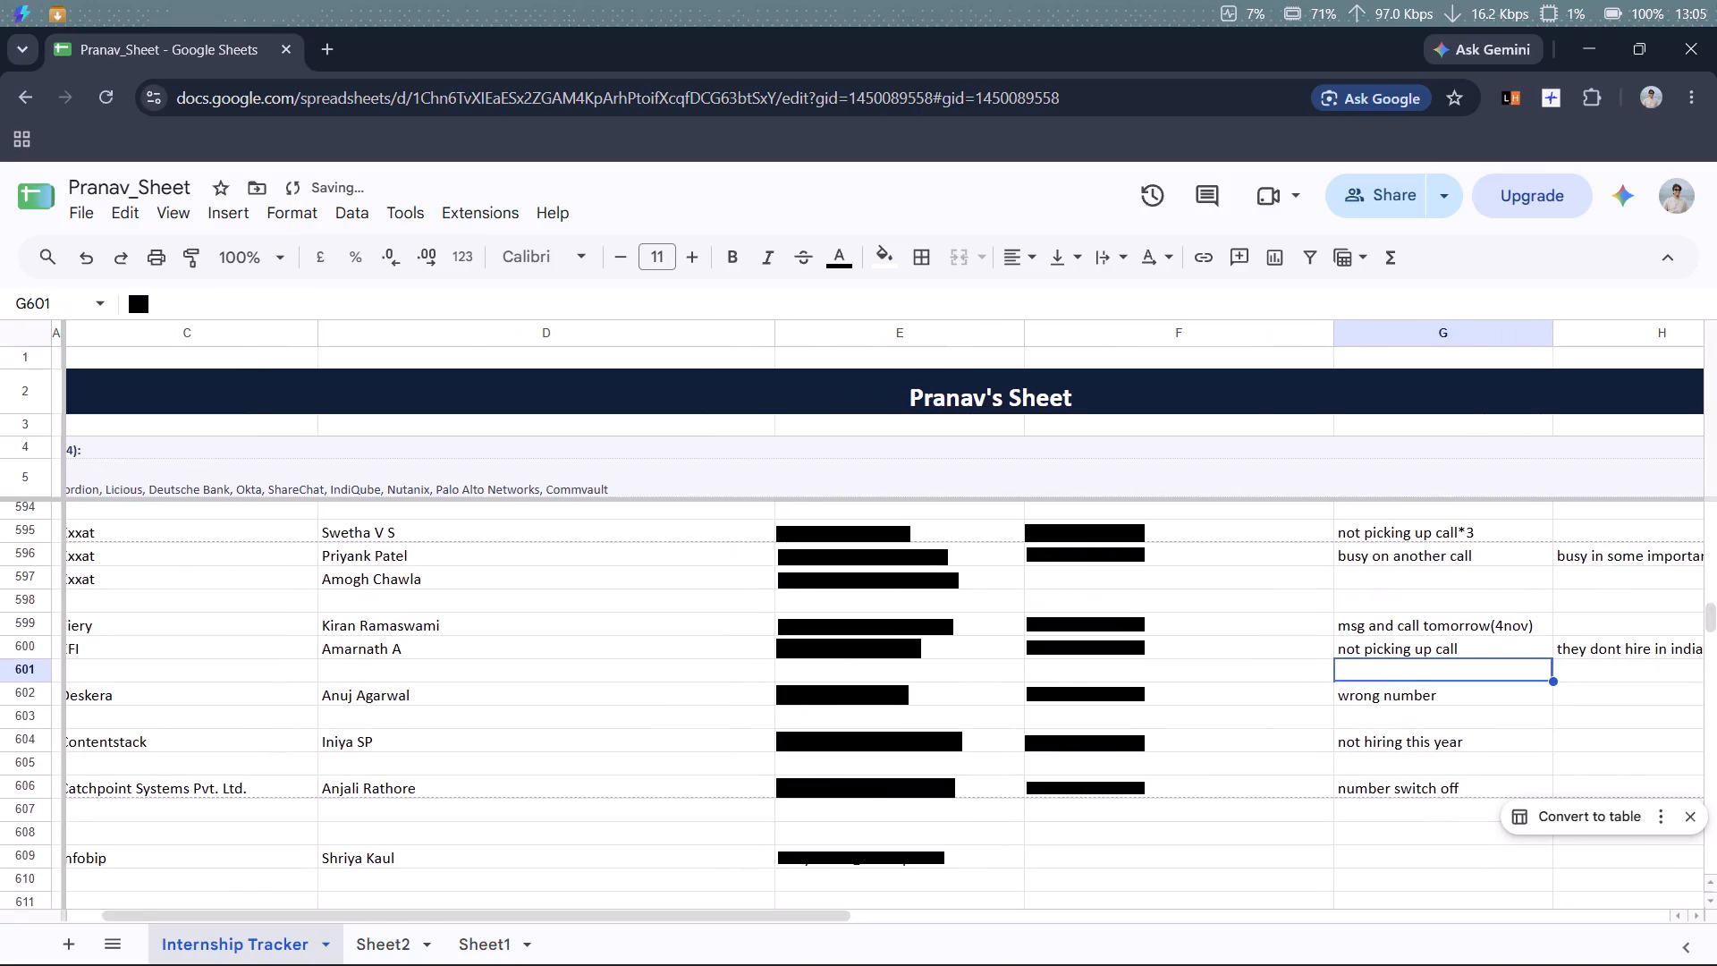
{"action": "scroll", "coordinate": [1482, 694], "scroll_direction": "up", "scroll_amount": 3}
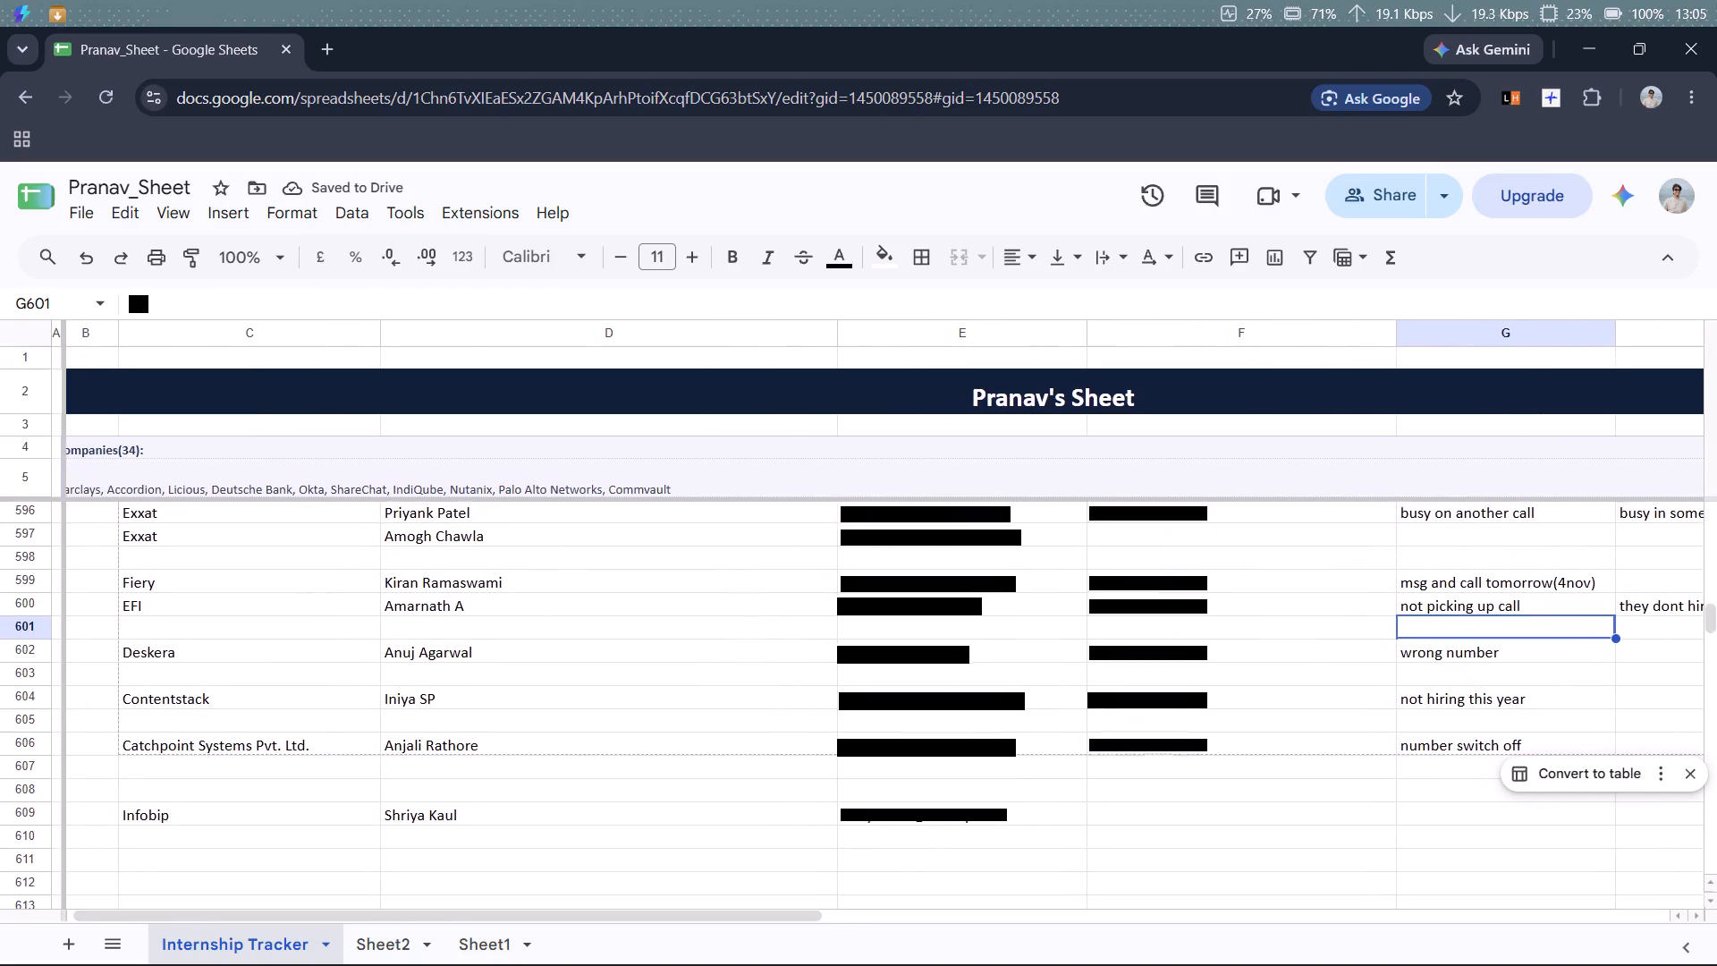
{"action": "scroll", "coordinate": [1482, 694], "scroll_direction": "up", "scroll_amount": 3}
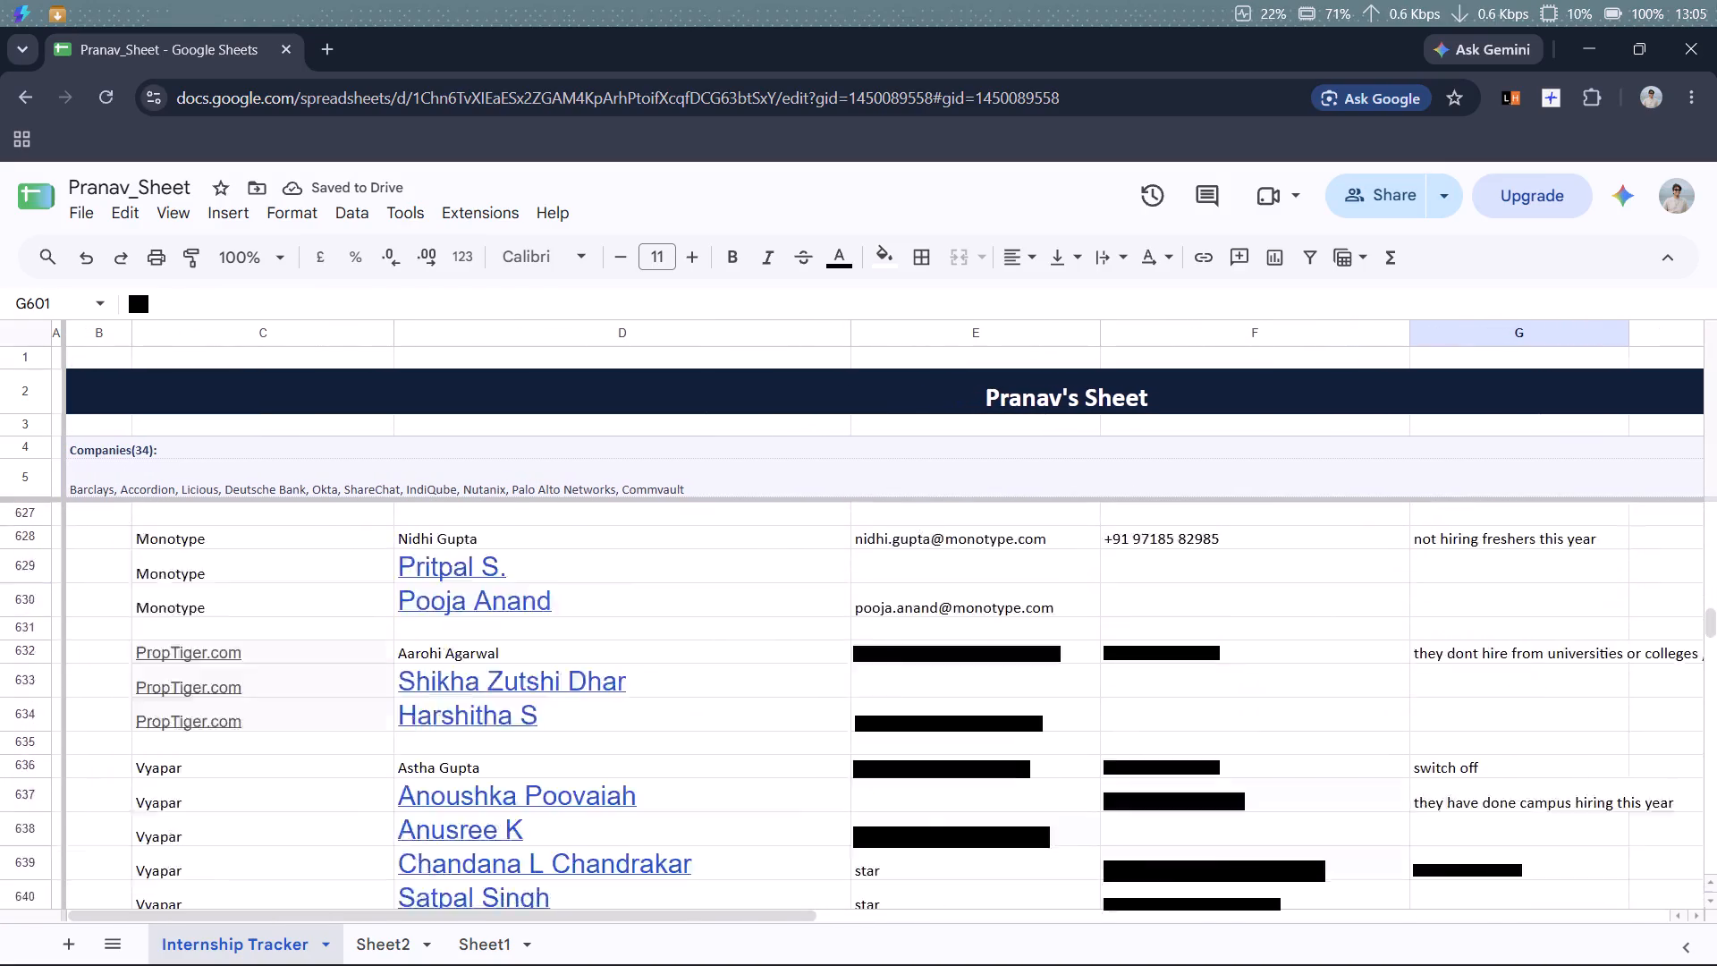
{"action": "scroll", "coordinate": [1482, 694], "scroll_direction": "up", "scroll_amount": 2}
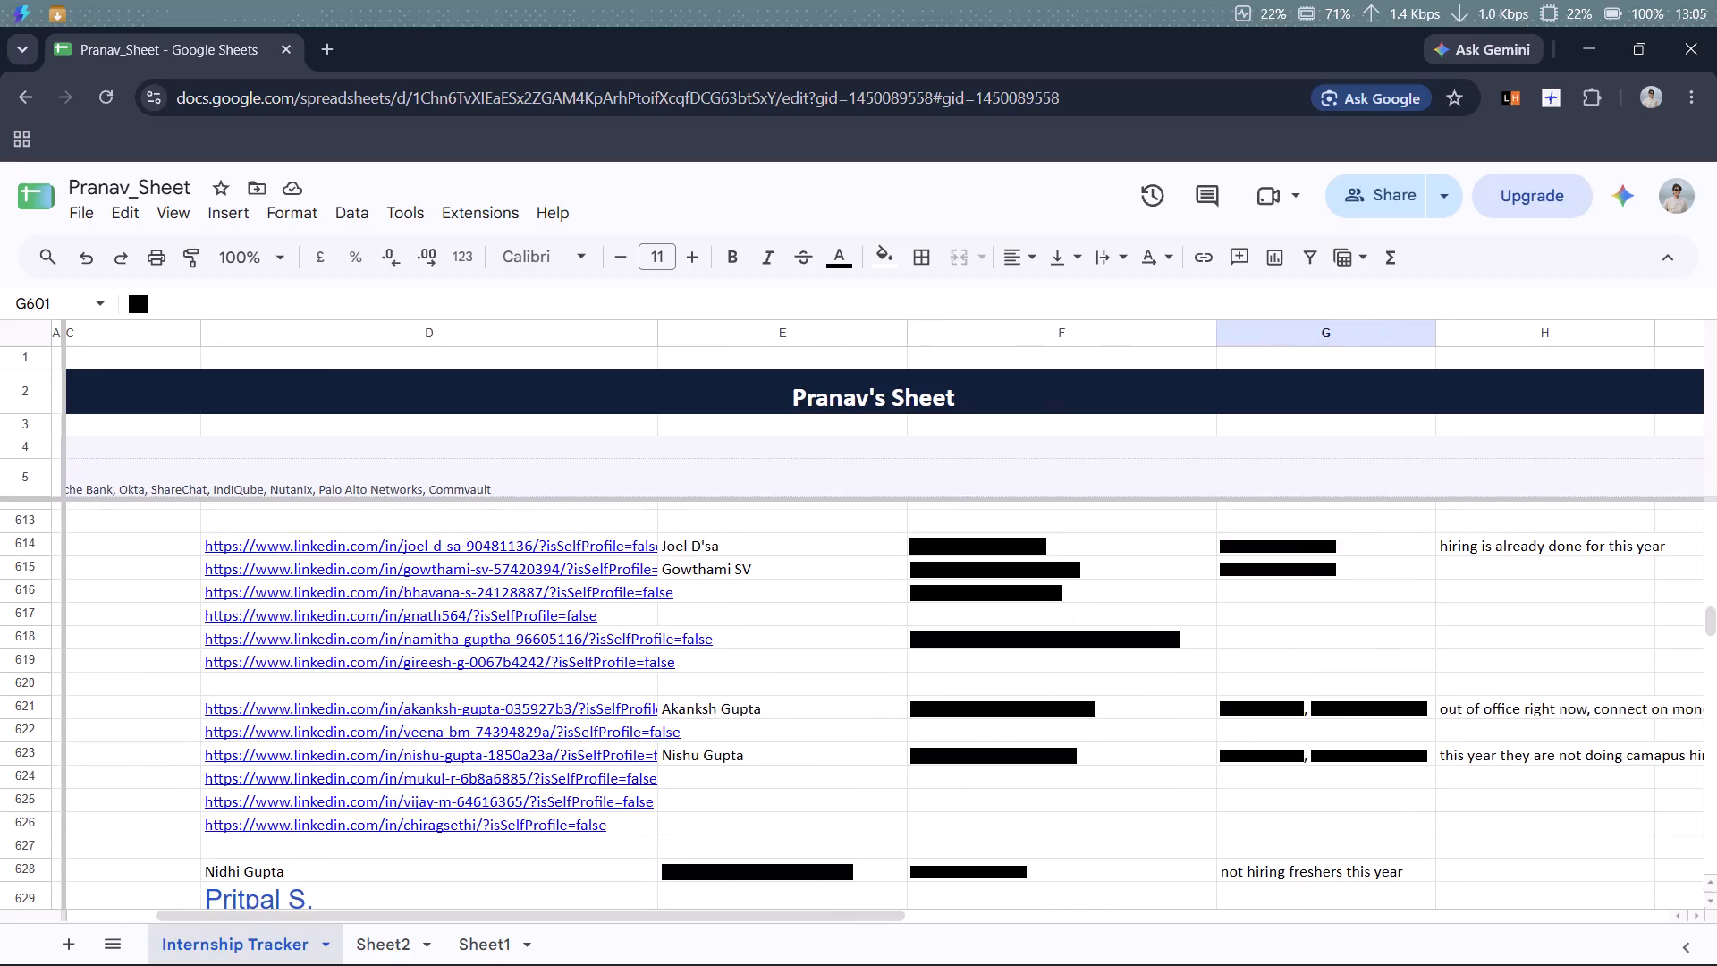
{"action": "scroll", "coordinate": [1482, 694], "scroll_direction": "up", "scroll_amount": 3}
{"action": "scroll", "coordinate": [1482, 694], "scroll_direction": "right", "scroll_amount": 2}
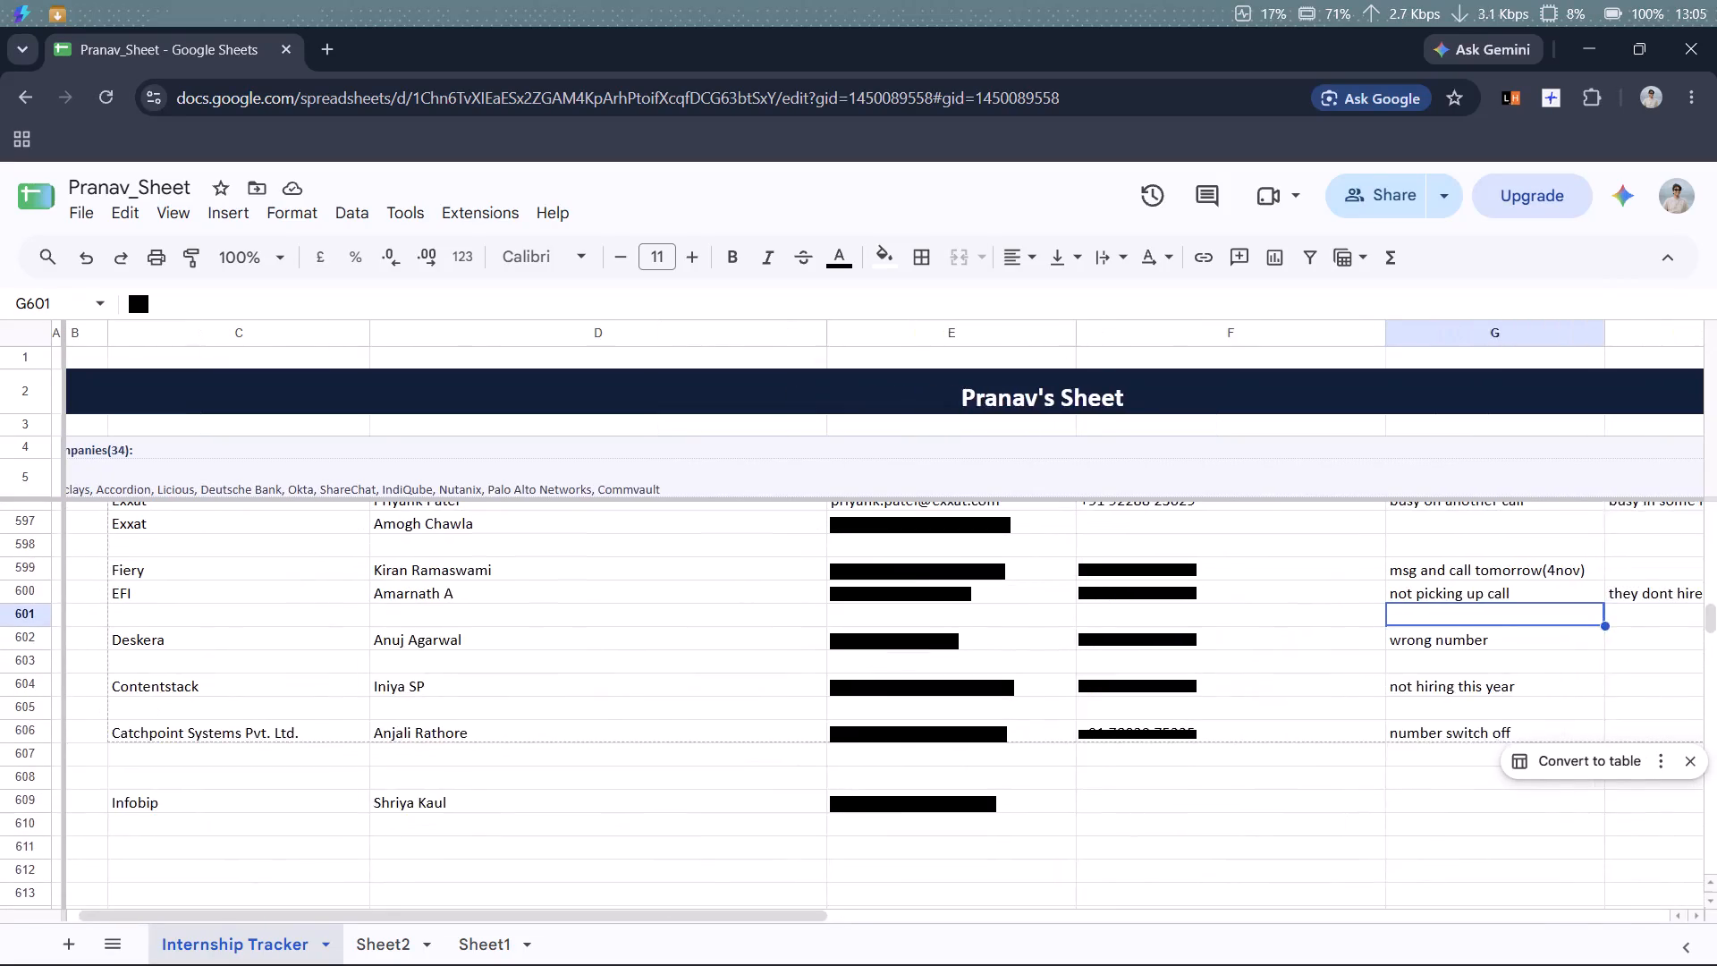
{"action": "scroll", "coordinate": [1482, 694], "scroll_direction": "right", "scroll_amount": 1}
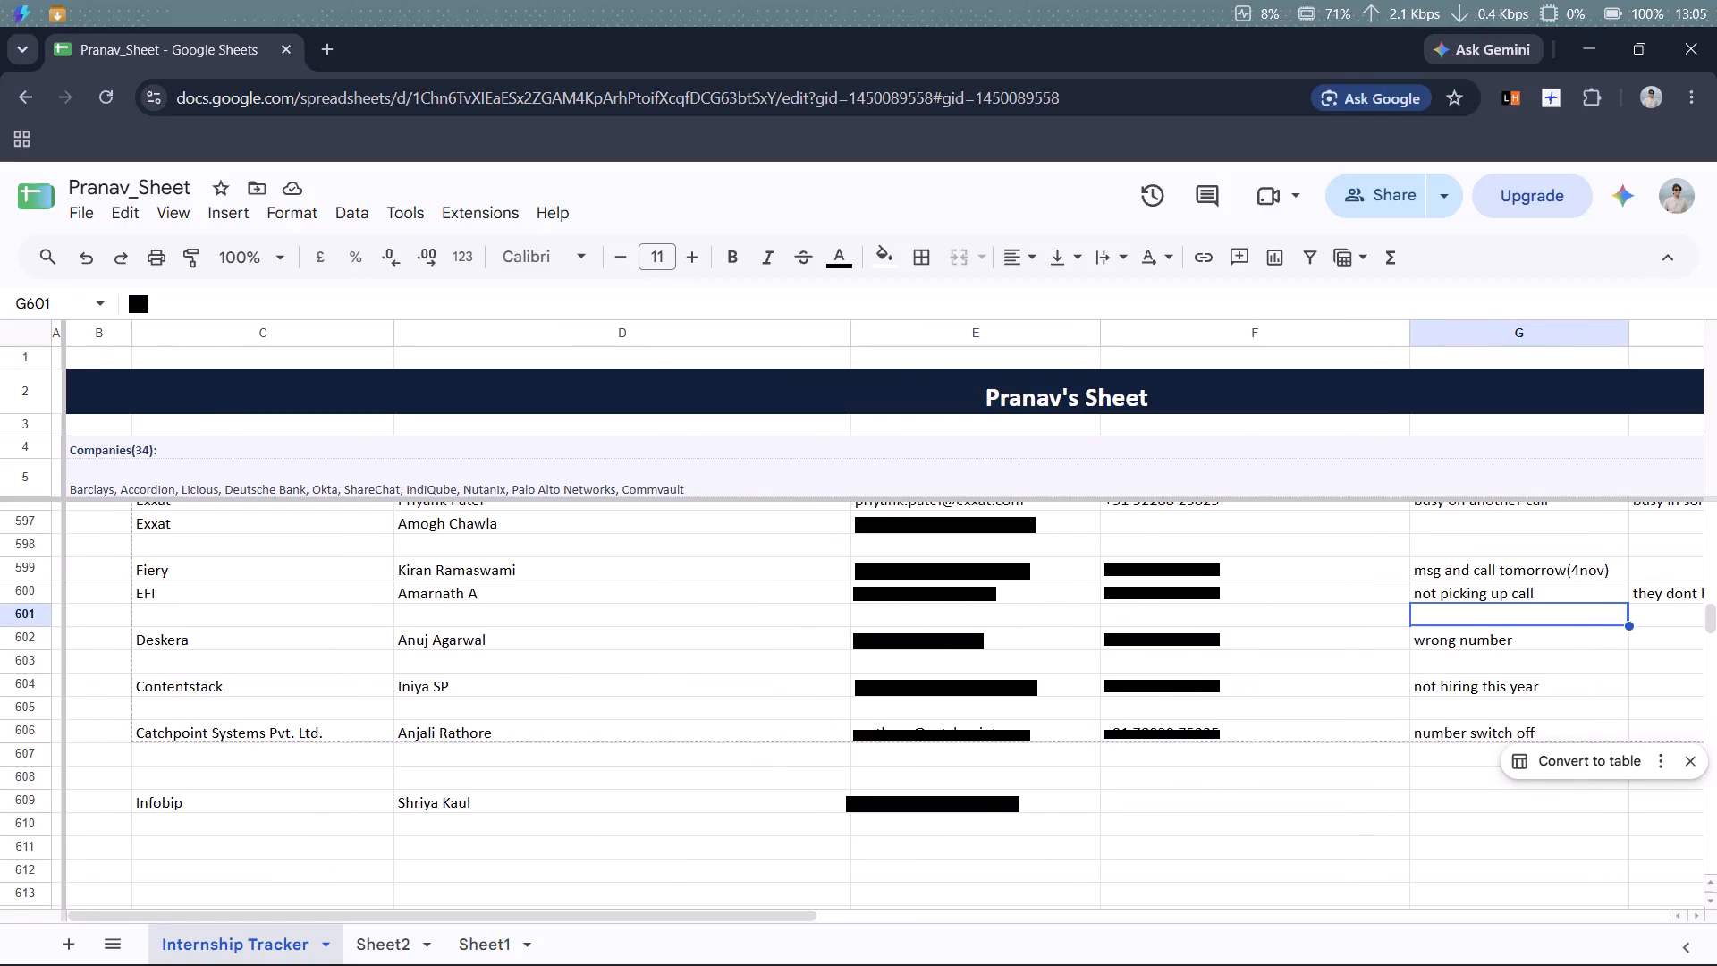
{"action": "scroll", "coordinate": [1482, 694], "scroll_direction": "down", "scroll_amount": 2}
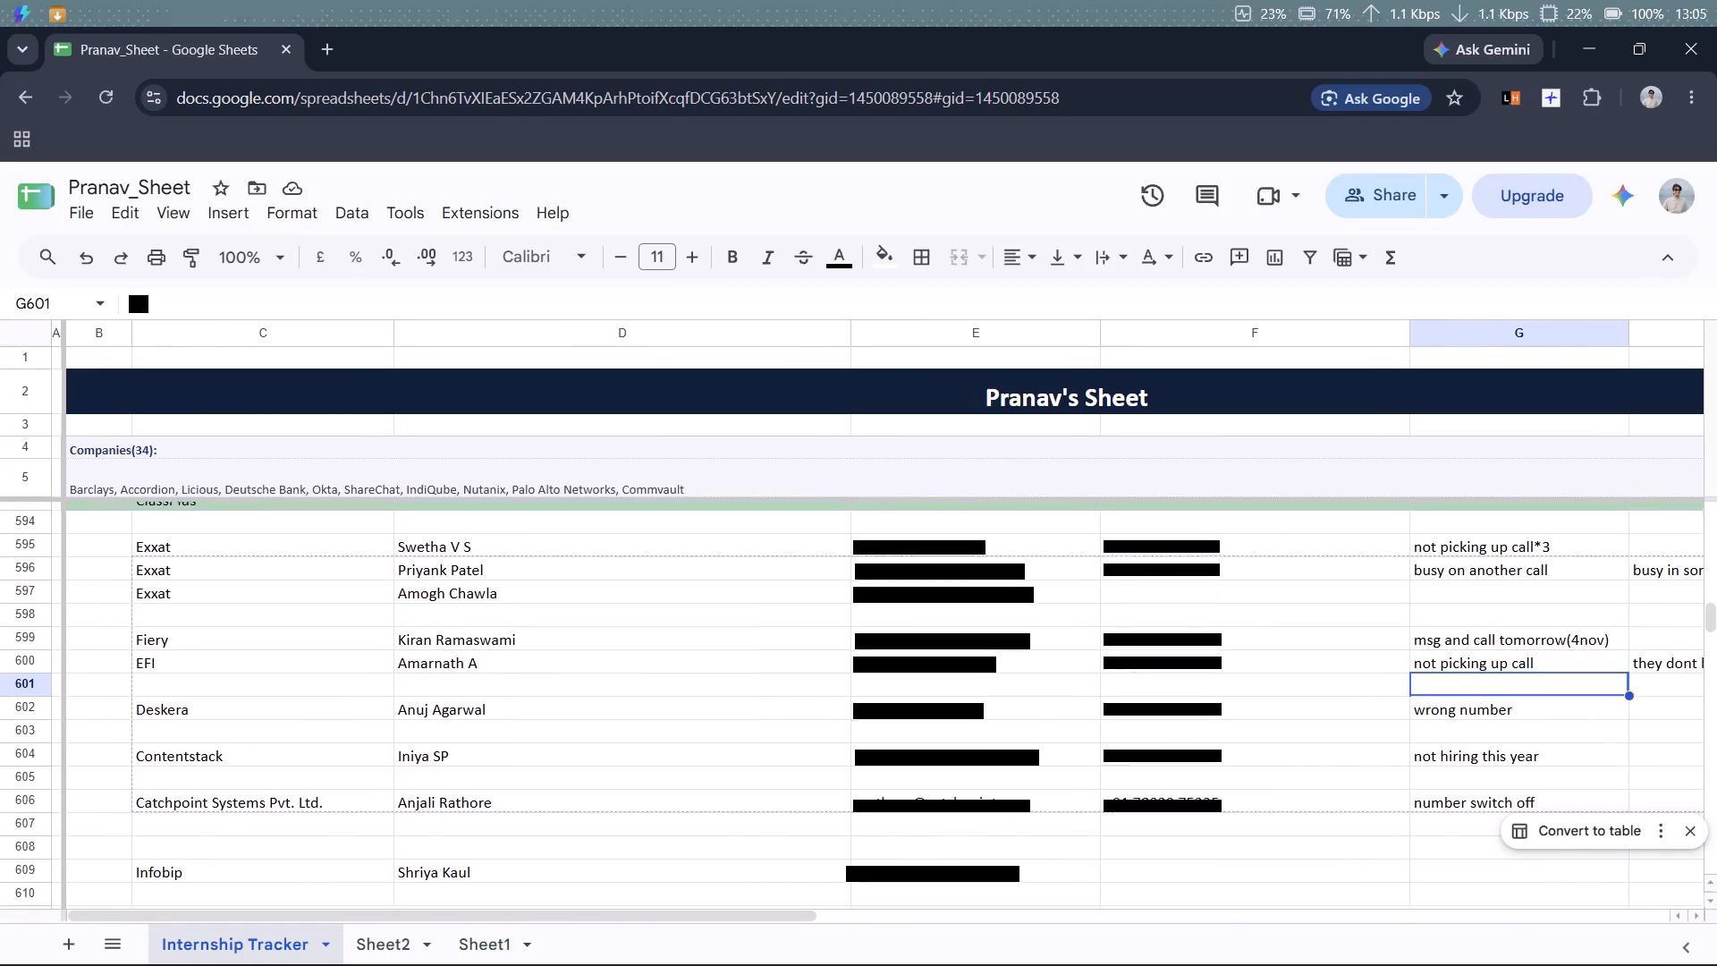
{"action": "scroll", "coordinate": [1482, 694], "scroll_direction": "down", "scroll_amount": 2}
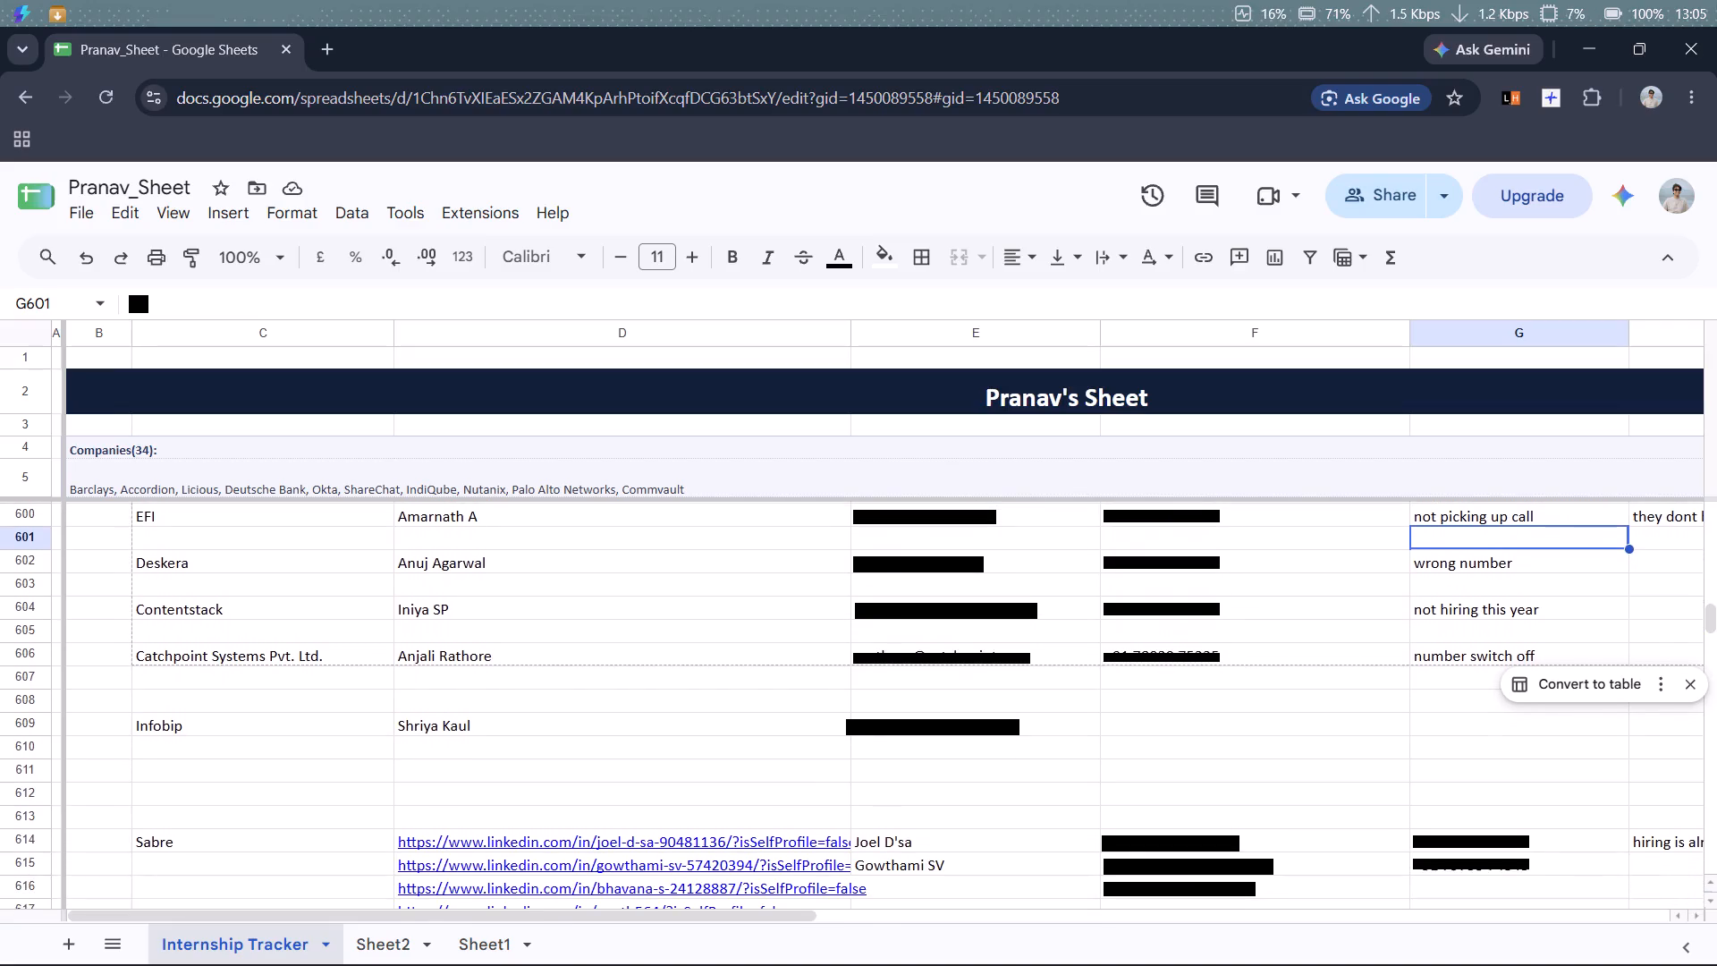
{"action": "scroll", "coordinate": [1482, 694], "scroll_direction": "down", "scroll_amount": 3}
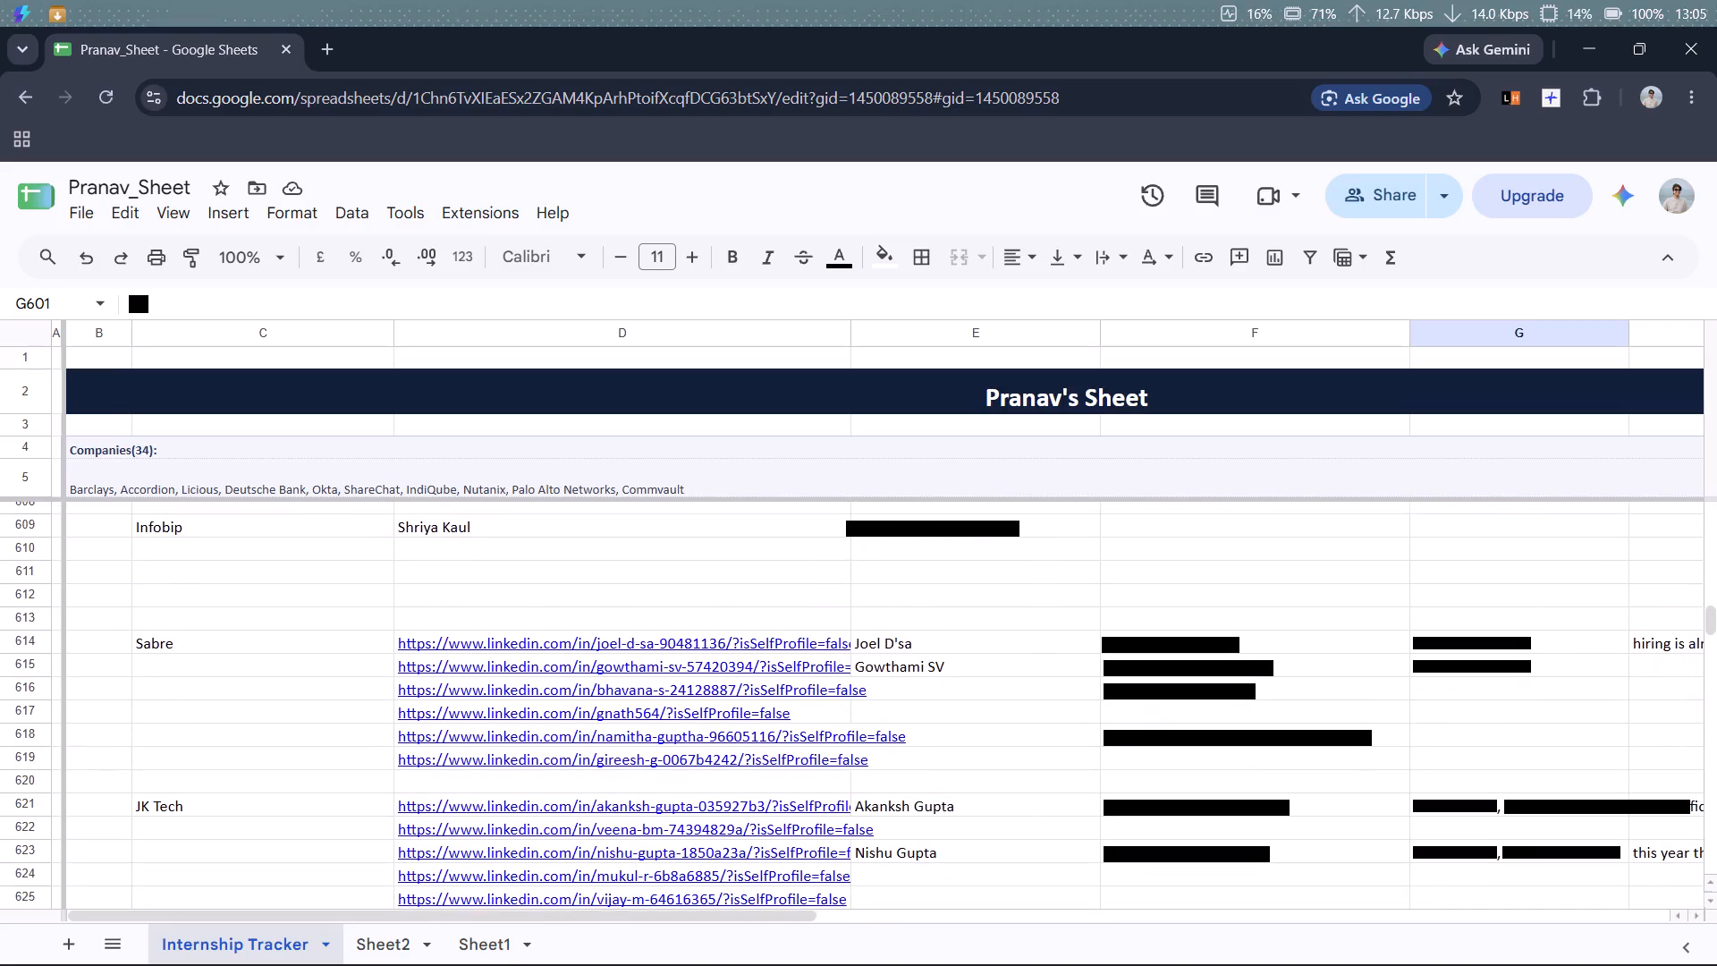
{"action": "scroll", "coordinate": [1482, 694], "scroll_direction": "down", "scroll_amount": 1}
{"action": "scroll", "coordinate": [1482, 694], "scroll_direction": "up", "scroll_amount": 3}
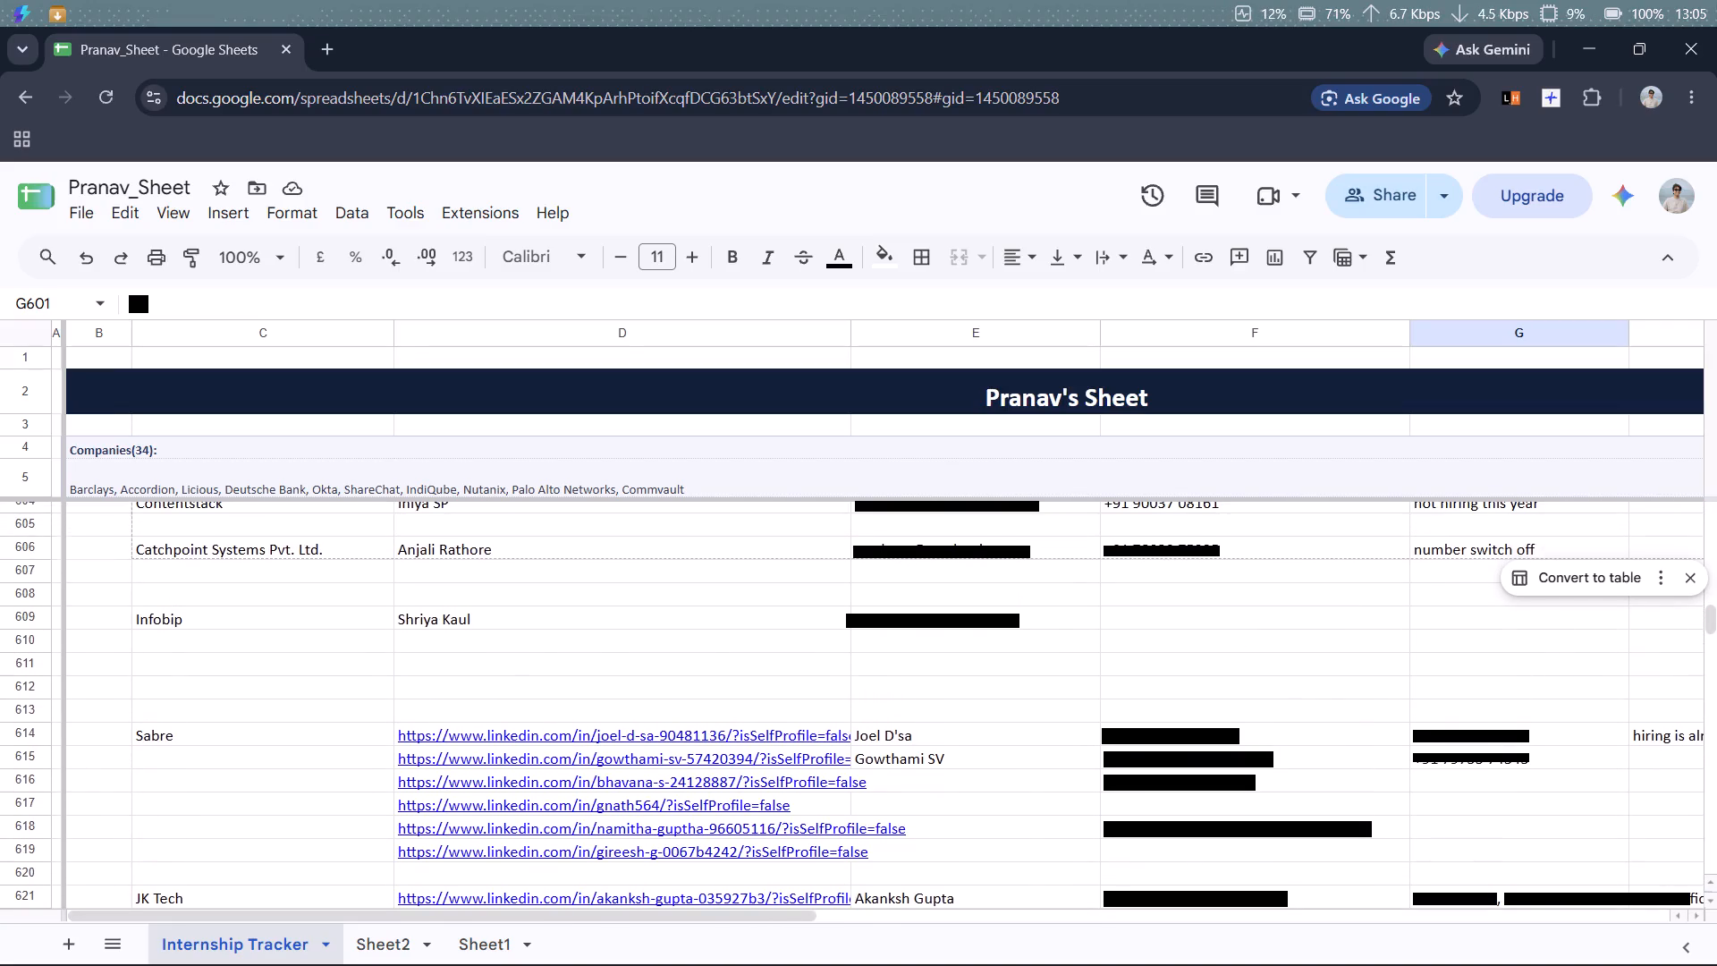
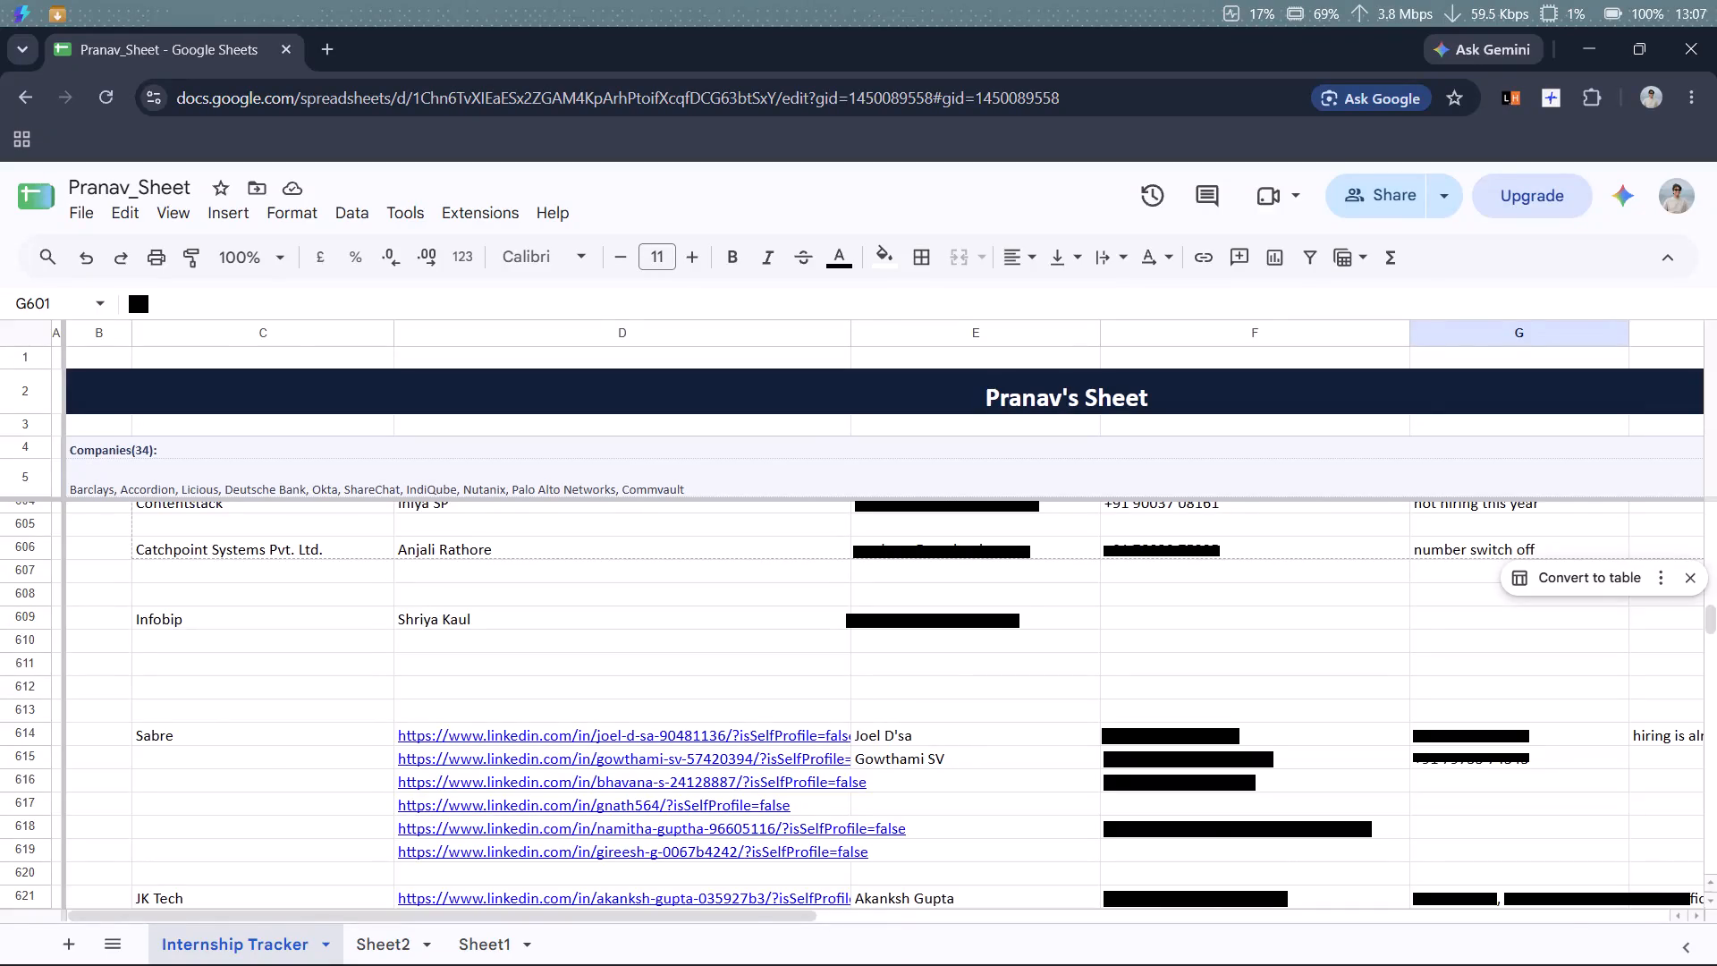
Enter a note in cell H606 of the Catchpoint Systems row giving the person's name followed by "logic mentor".
{"action": "scroll", "coordinate": [966, 588], "scroll_direction": "left", "scroll_amount": 2}
{"action": "left_click", "coordinate": [1458, 555]}
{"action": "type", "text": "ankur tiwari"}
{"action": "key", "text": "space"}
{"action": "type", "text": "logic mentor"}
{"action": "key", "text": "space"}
{"action": "left_click", "coordinate": [1215, 597]}
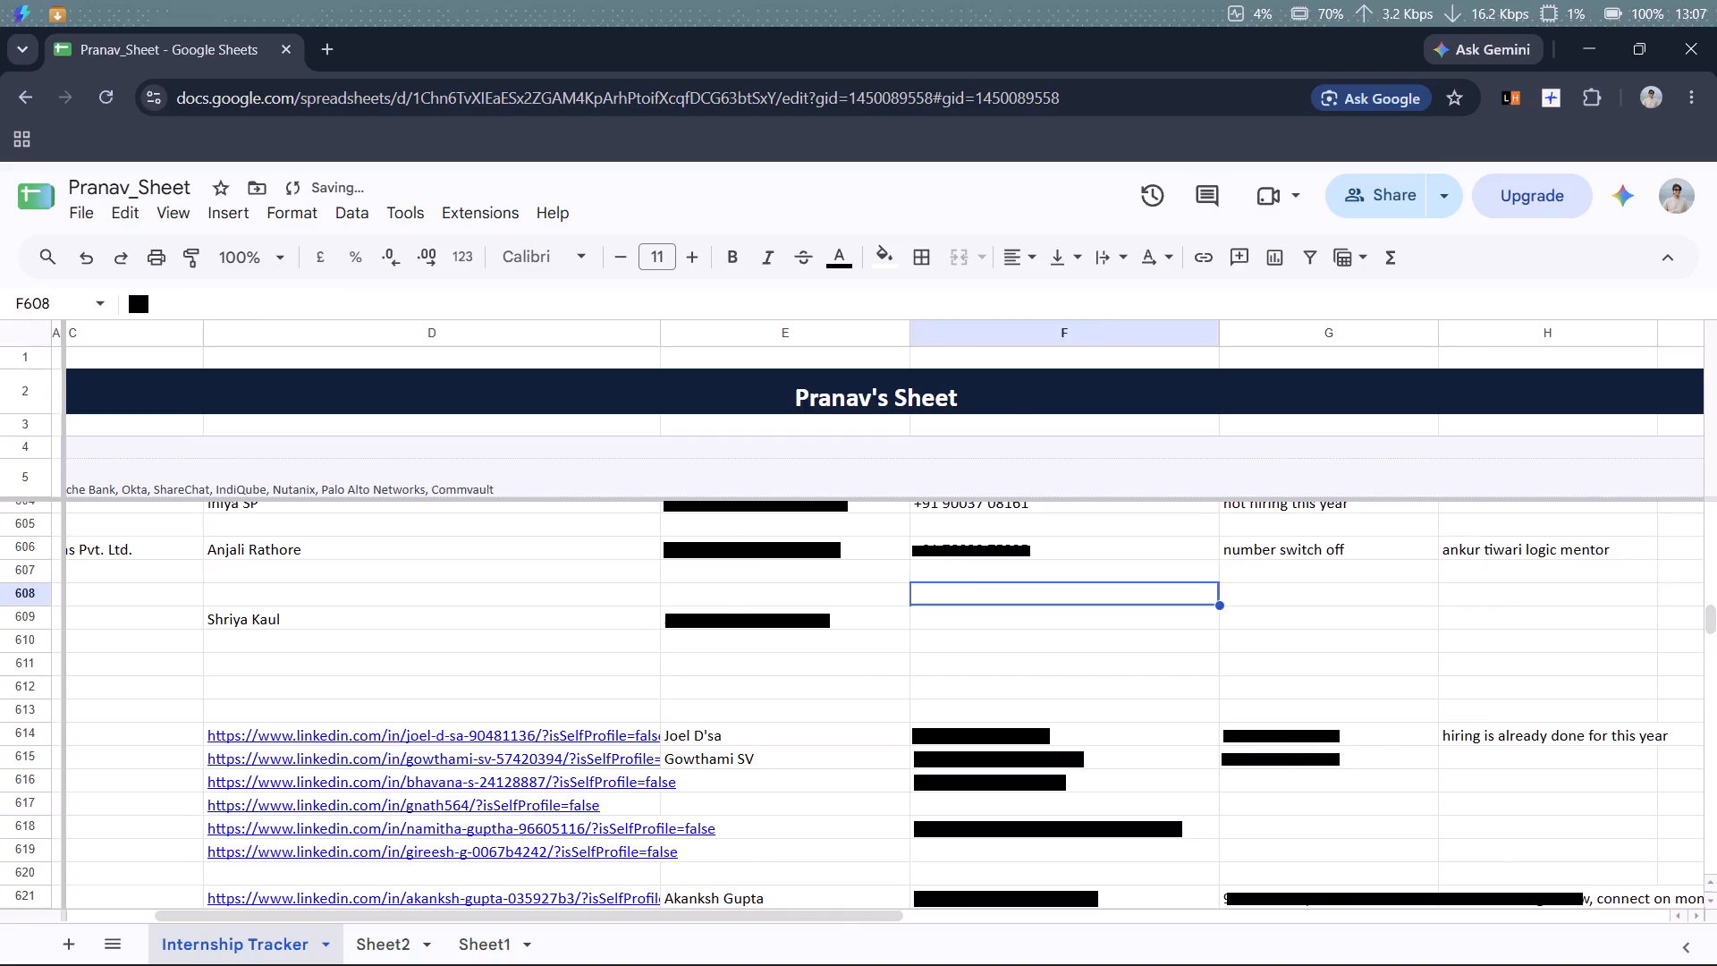
Review the company contacts and their call notes from the Catchpoint Systems row through the ScripBox rows.
{"action": "scroll", "coordinate": [1215, 597], "scroll_direction": "right", "scroll_amount": 1}
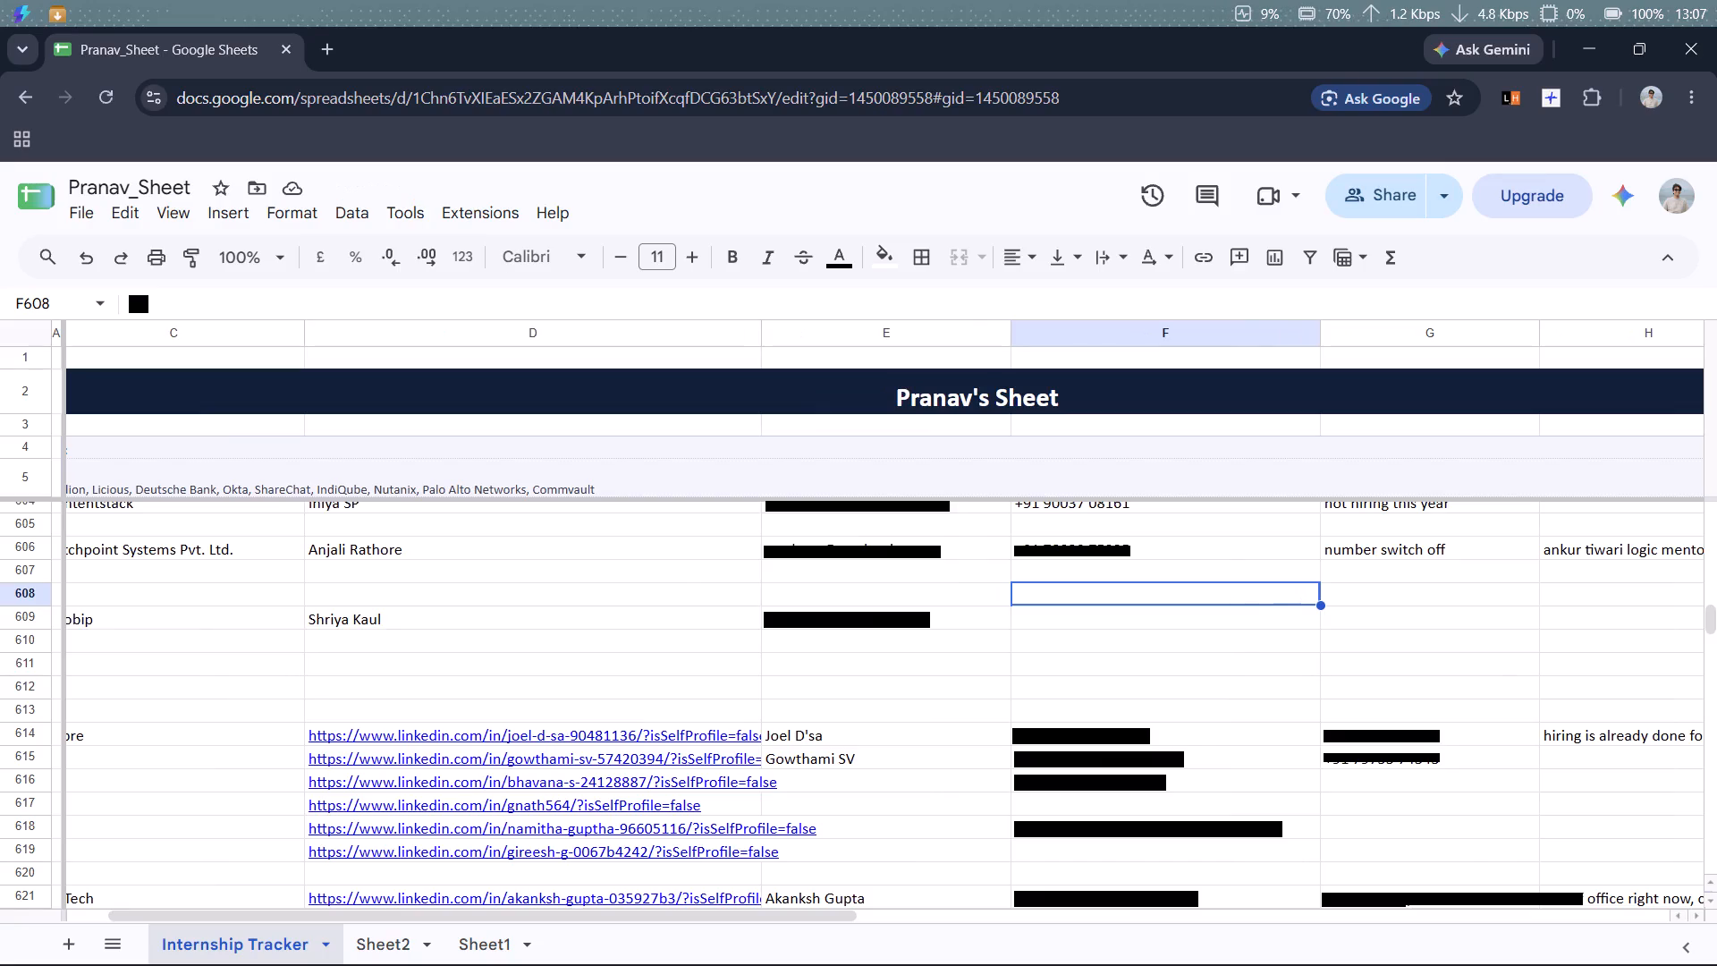
{"action": "scroll", "coordinate": [1215, 597], "scroll_direction": "left", "scroll_amount": 2}
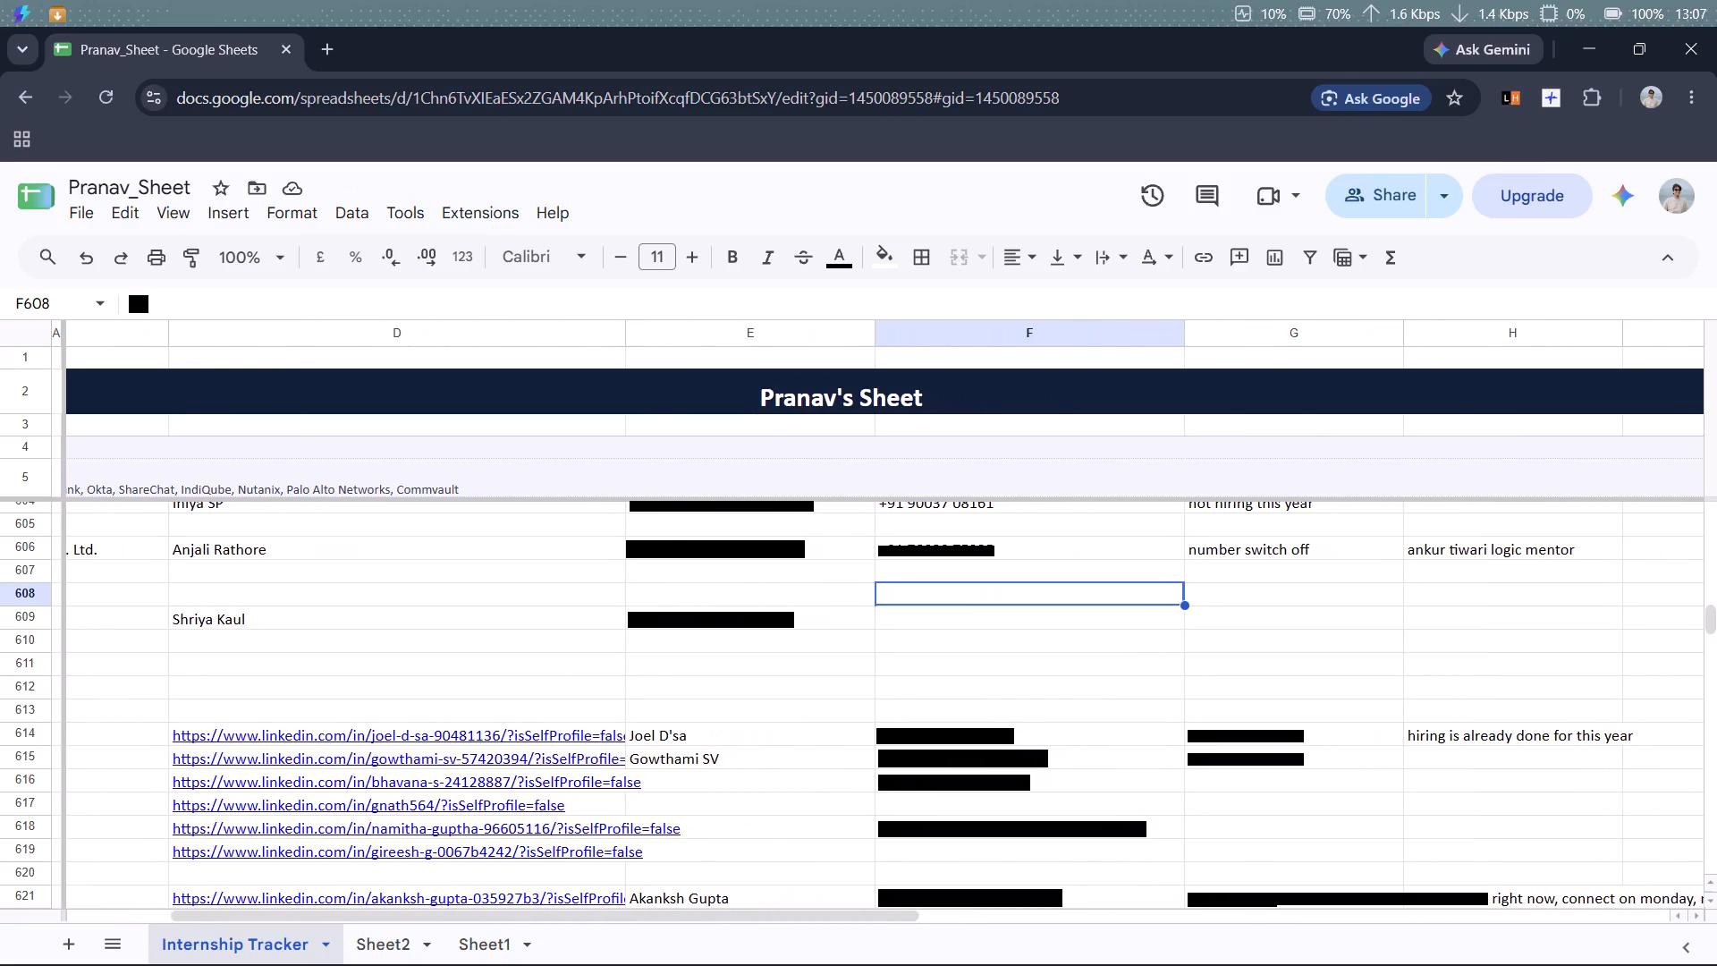
{"action": "scroll", "coordinate": [1215, 597], "scroll_direction": "right", "scroll_amount": 2}
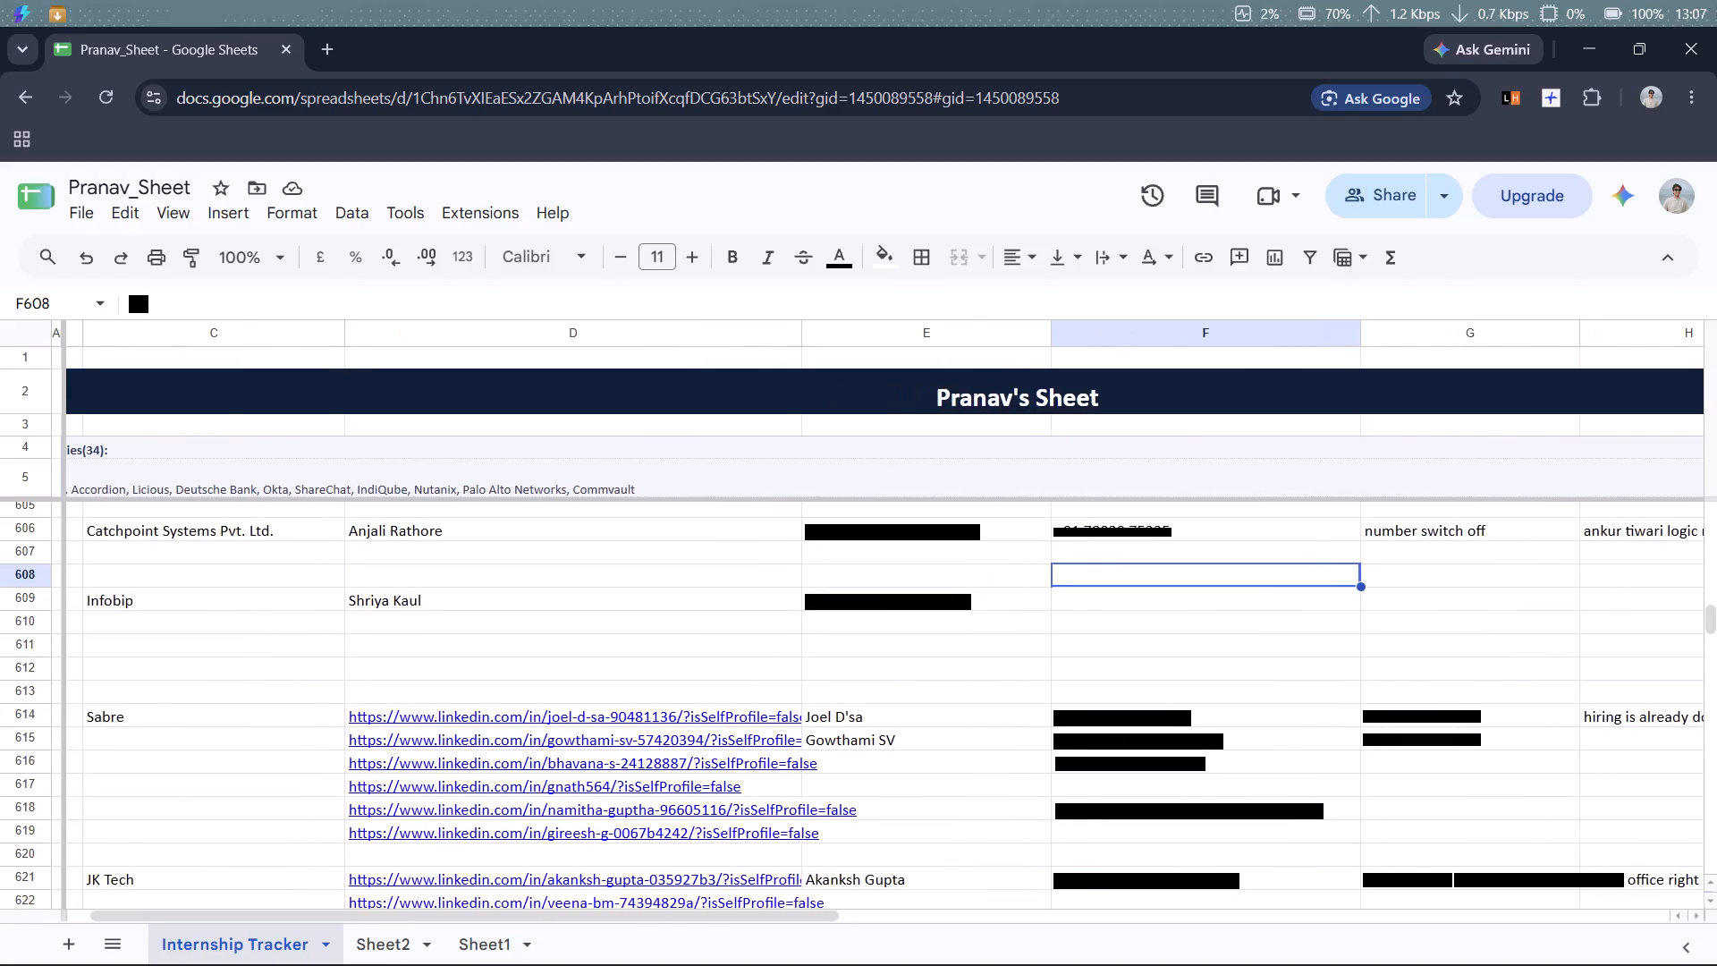
{"action": "scroll", "coordinate": [1215, 597], "scroll_direction": "right", "scroll_amount": 1}
{"action": "scroll", "coordinate": [1215, 597], "scroll_direction": "down", "scroll_amount": 1}
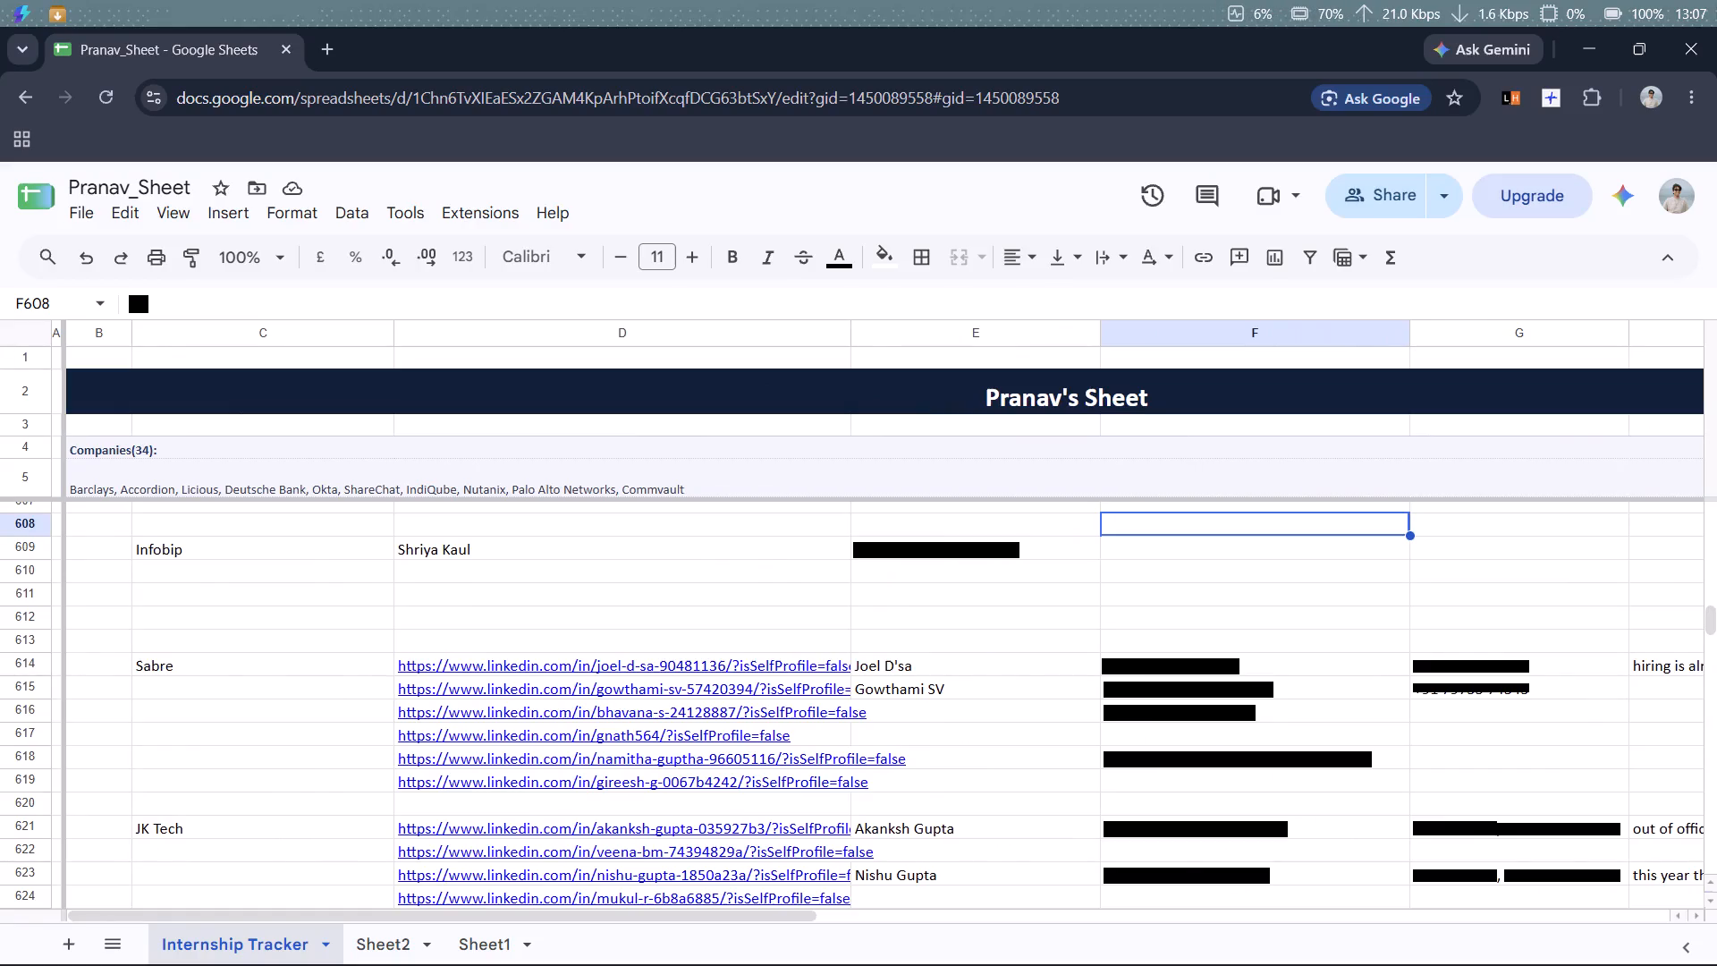
{"action": "scroll", "coordinate": [1215, 597], "scroll_direction": "down", "scroll_amount": 5}
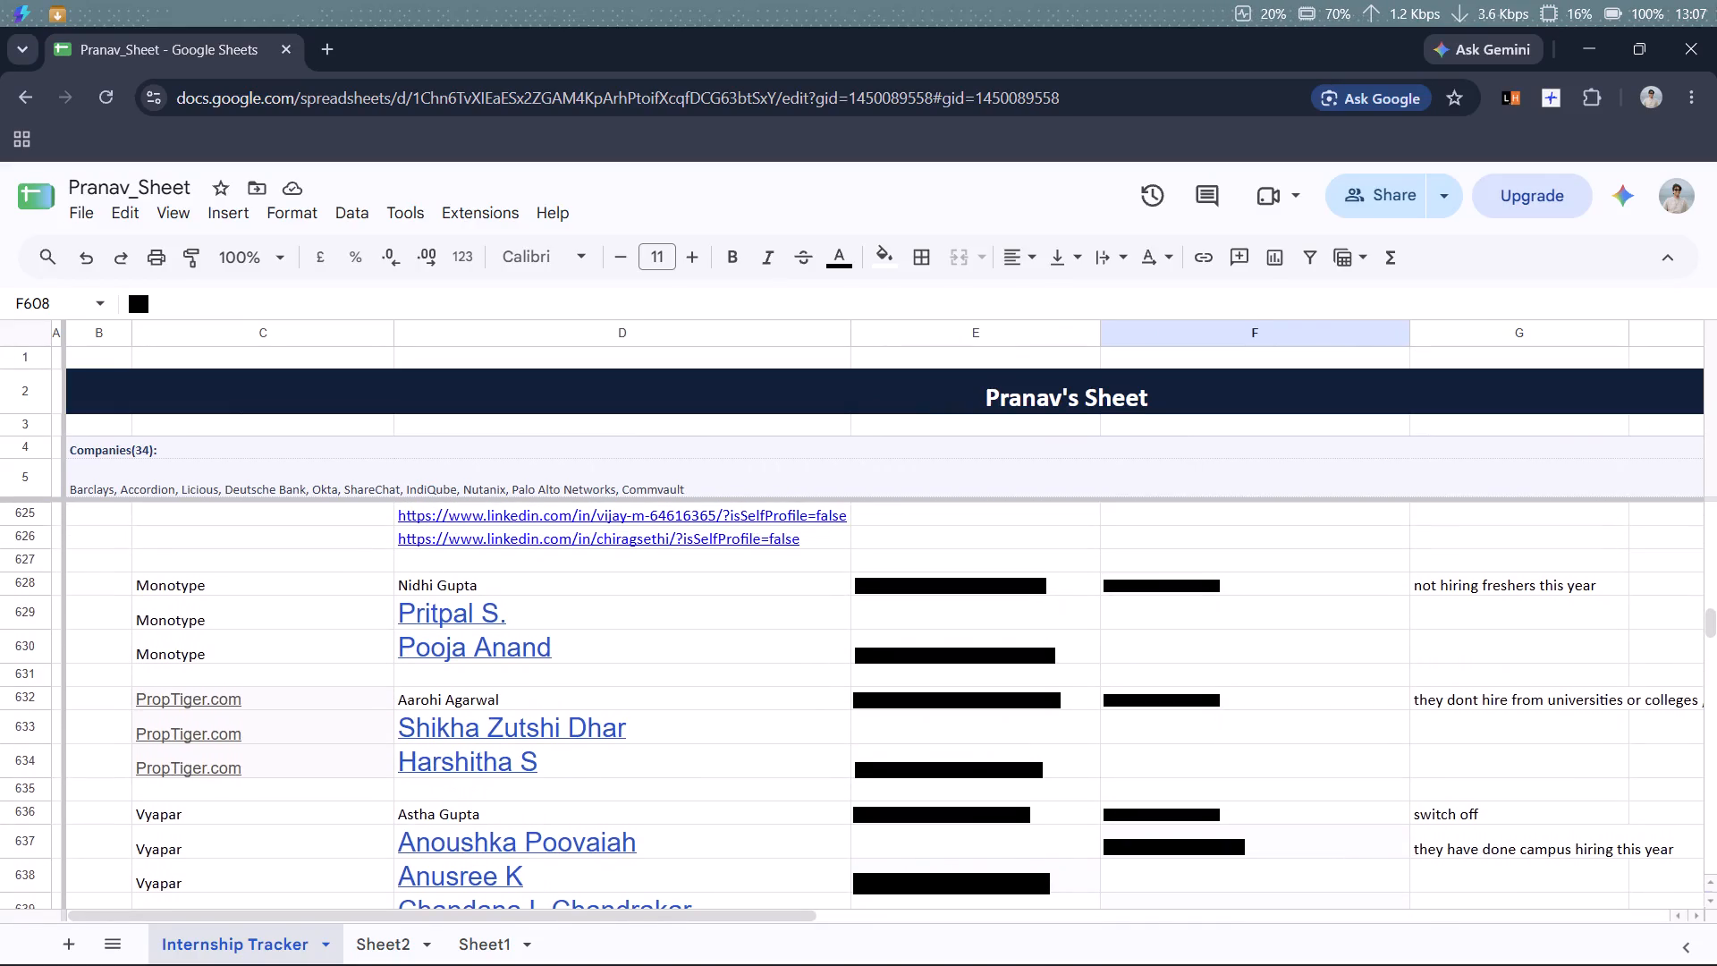
{"action": "scroll", "coordinate": [1215, 597], "scroll_direction": "down", "scroll_amount": 2}
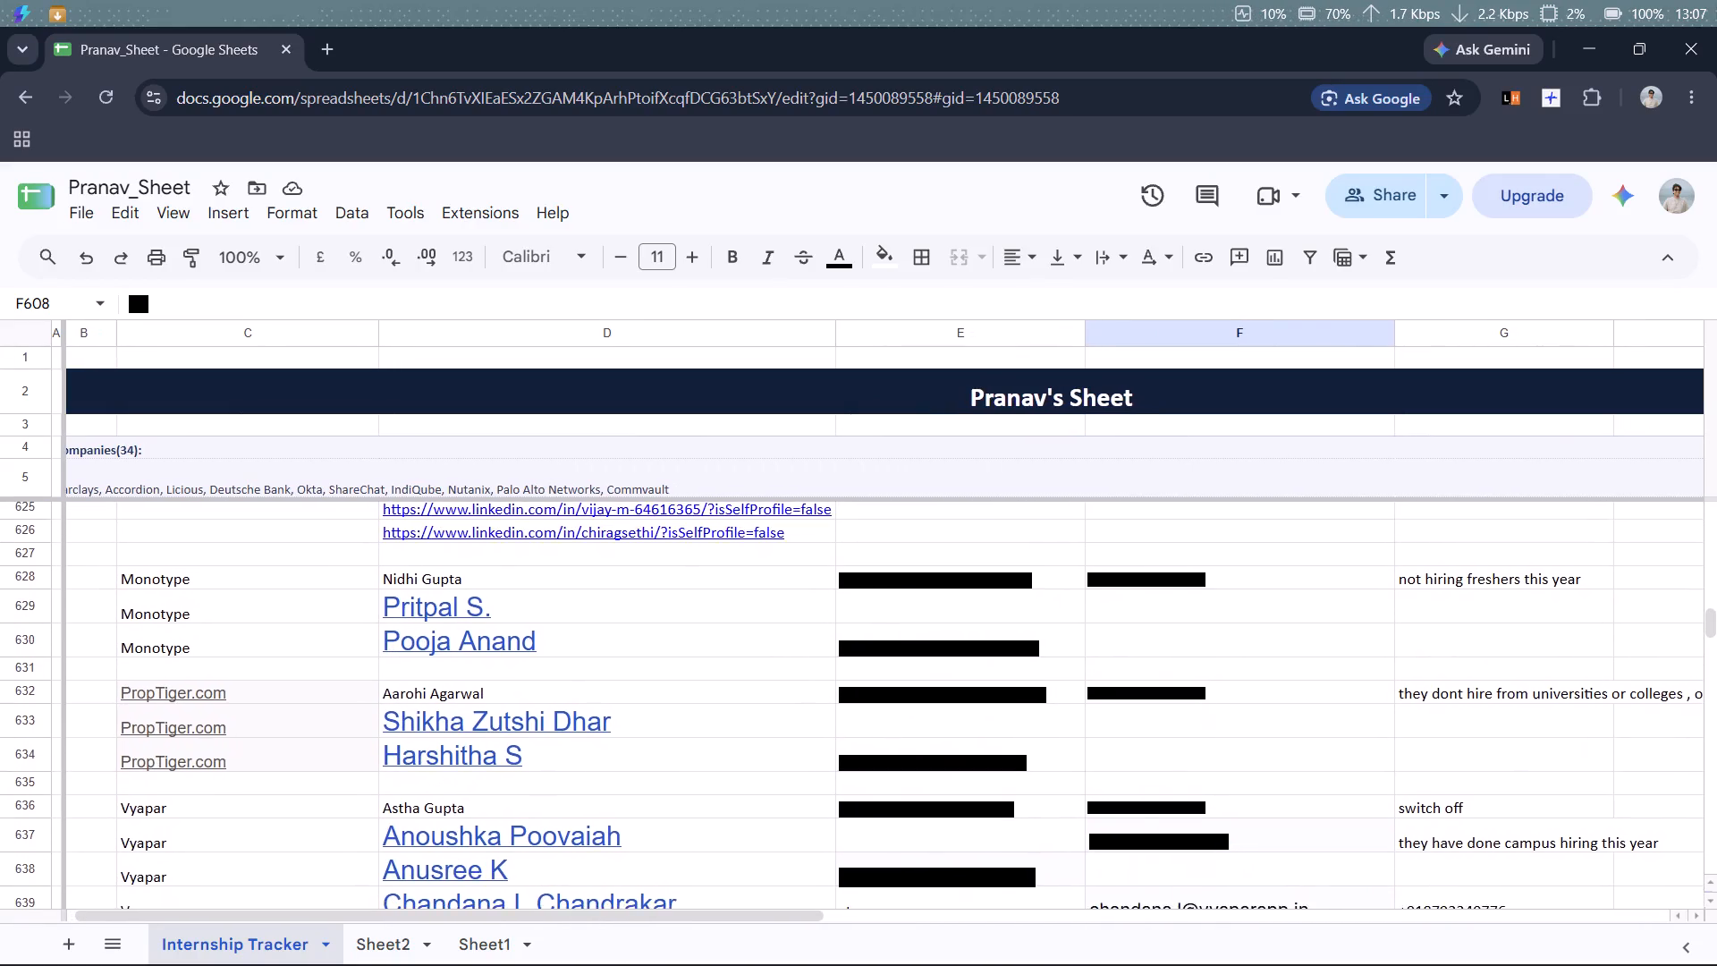
{"action": "scroll", "coordinate": [1215, 597], "scroll_direction": "down", "scroll_amount": 2}
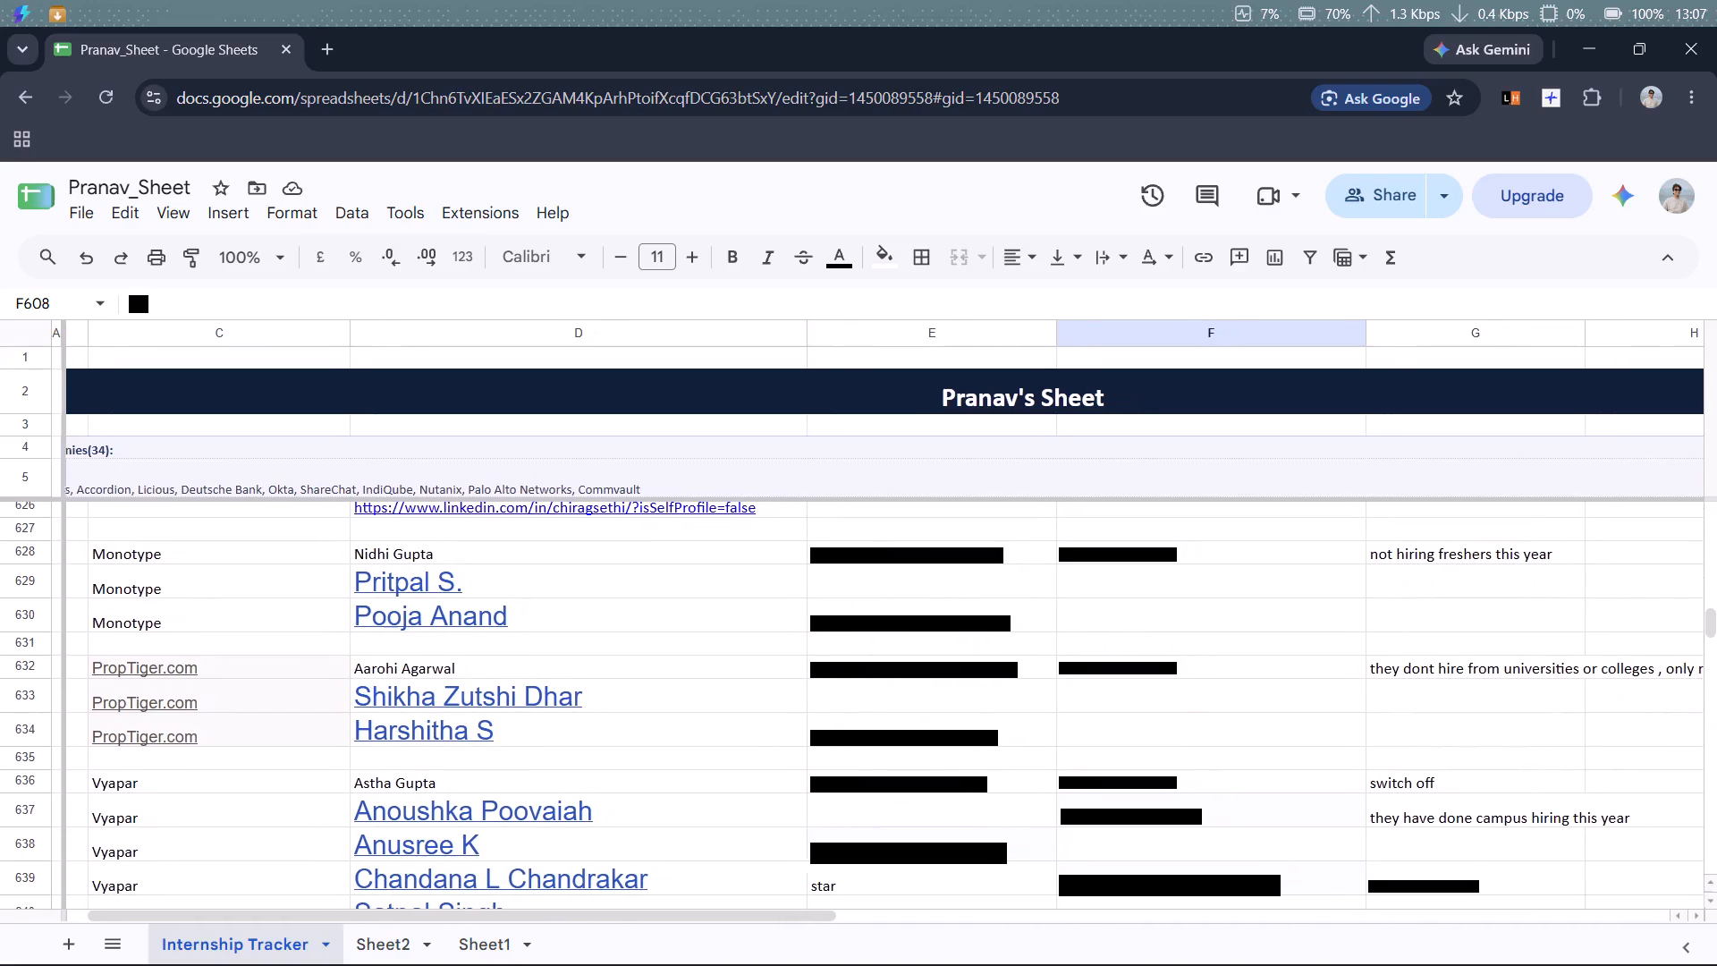
{"action": "scroll", "coordinate": [1215, 597], "scroll_direction": "down", "scroll_amount": 1}
{"action": "scroll", "coordinate": [1215, 597], "scroll_direction": "up", "scroll_amount": 2}
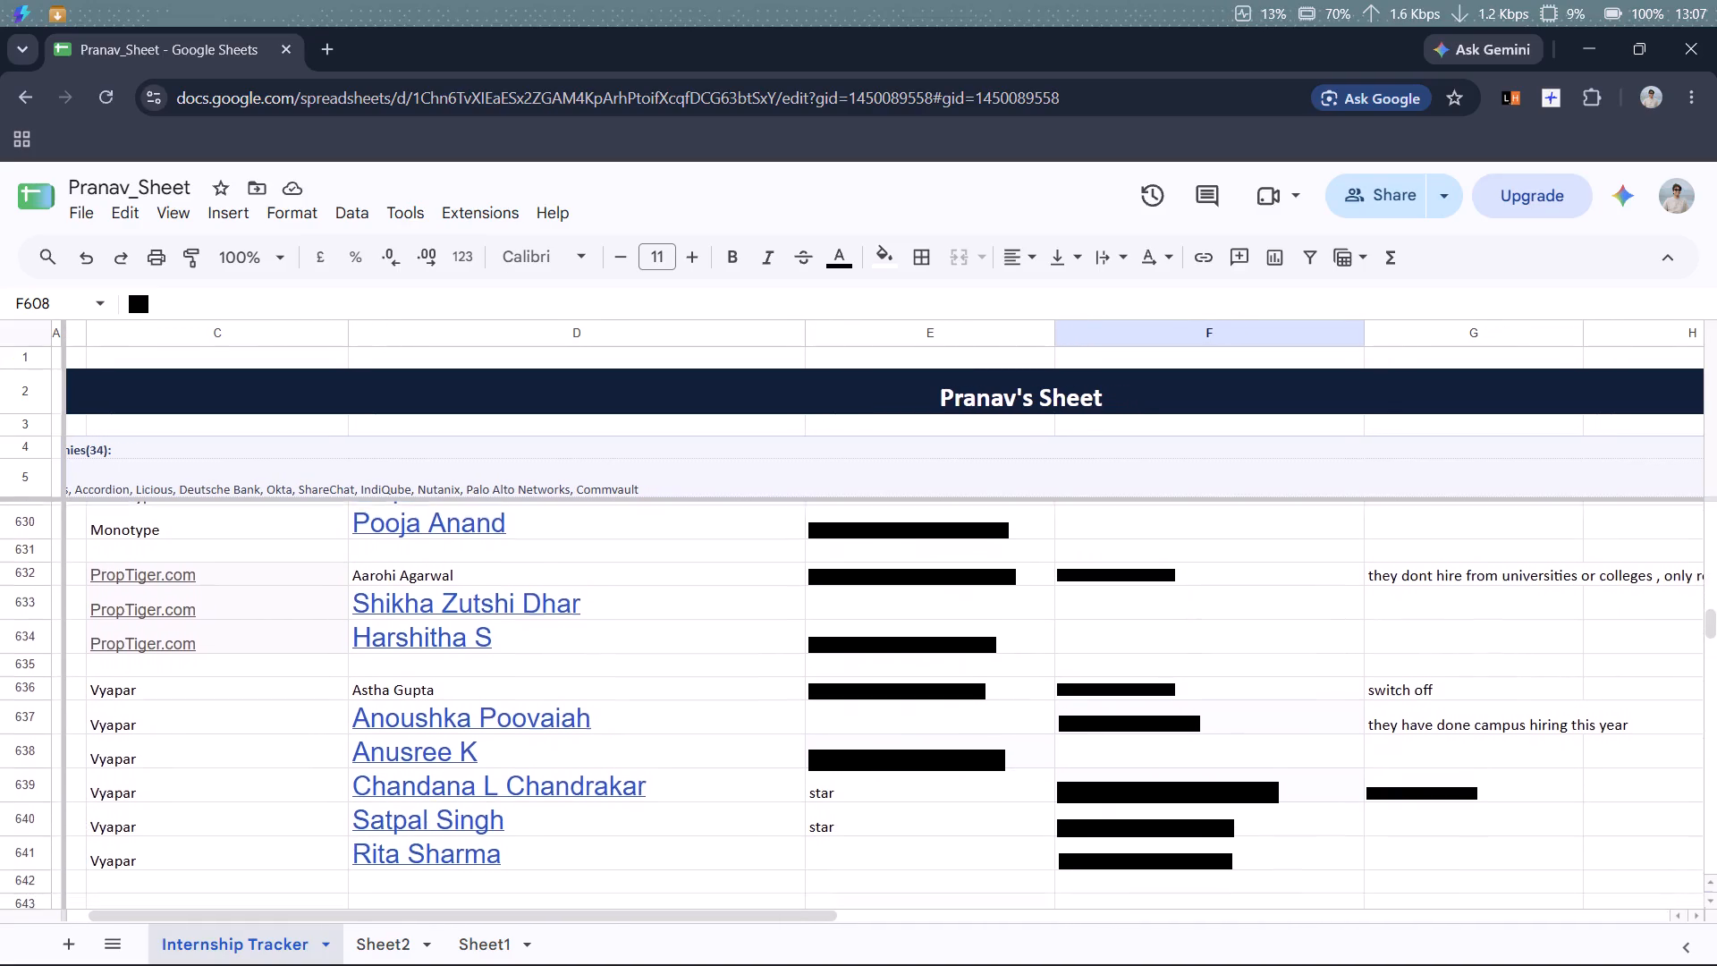
{"action": "scroll", "coordinate": [1215, 597], "scroll_direction": "up", "scroll_amount": 2}
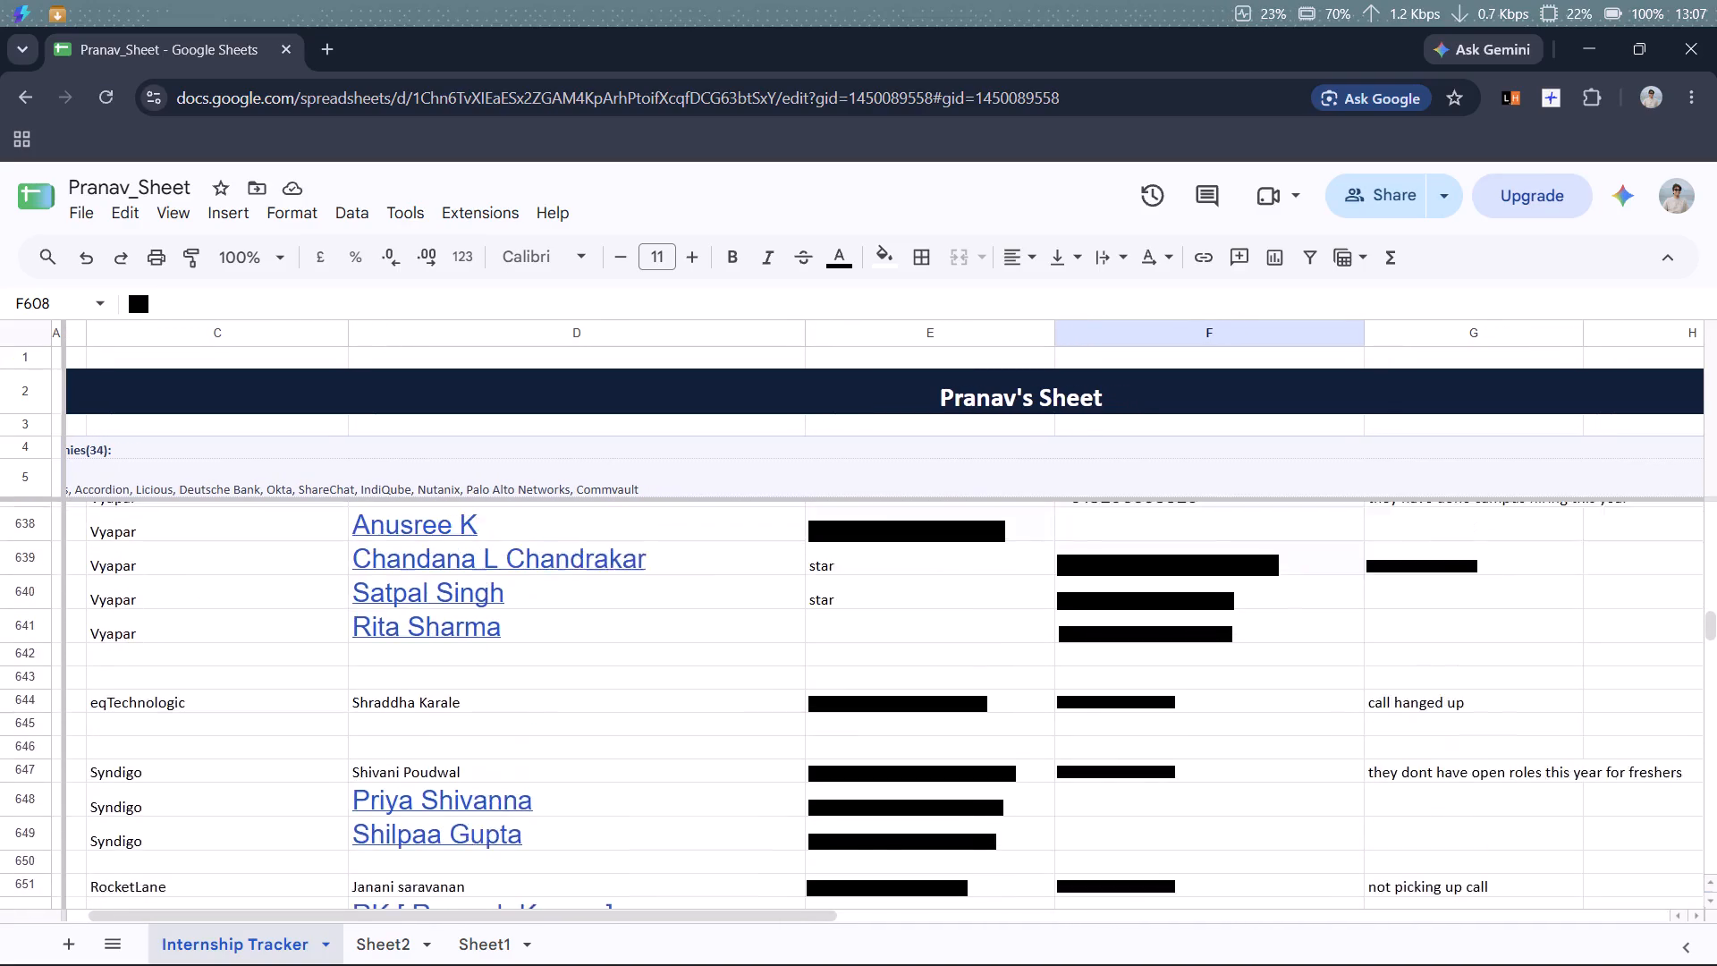
{"action": "scroll", "coordinate": [1215, 597], "scroll_direction": "up", "scroll_amount": 2}
{"action": "scroll", "coordinate": [1215, 597], "scroll_direction": "down", "scroll_amount": 1}
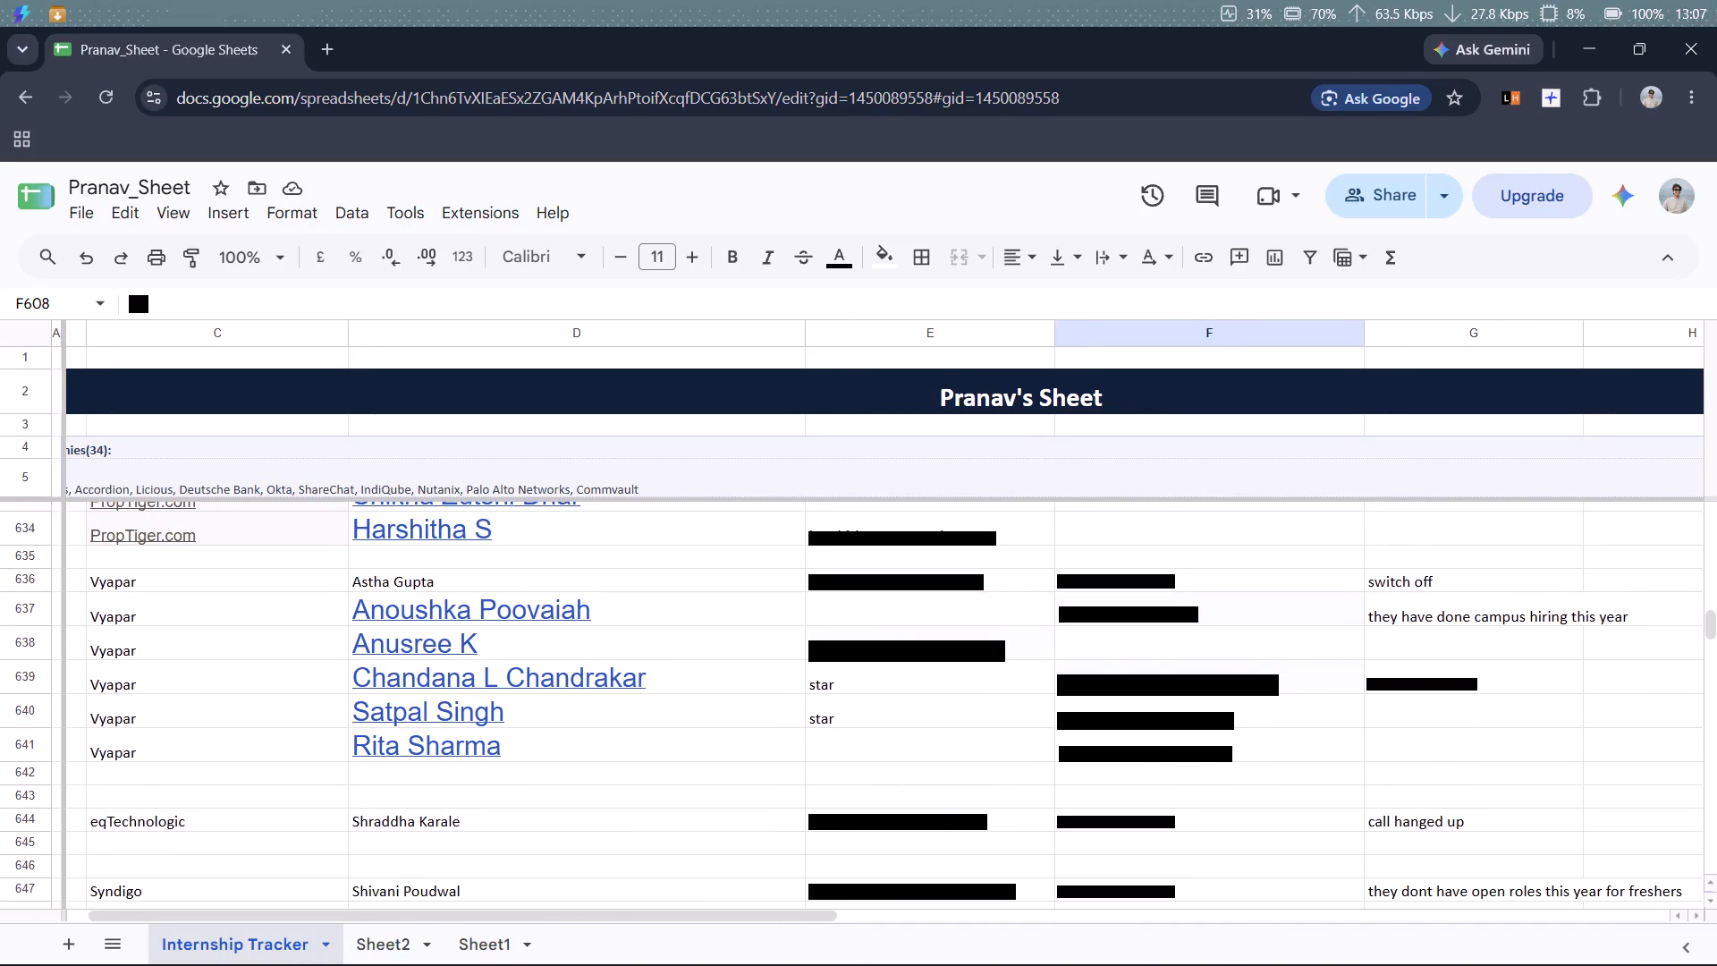
{"action": "scroll", "coordinate": [1215, 597], "scroll_direction": "down", "scroll_amount": 1}
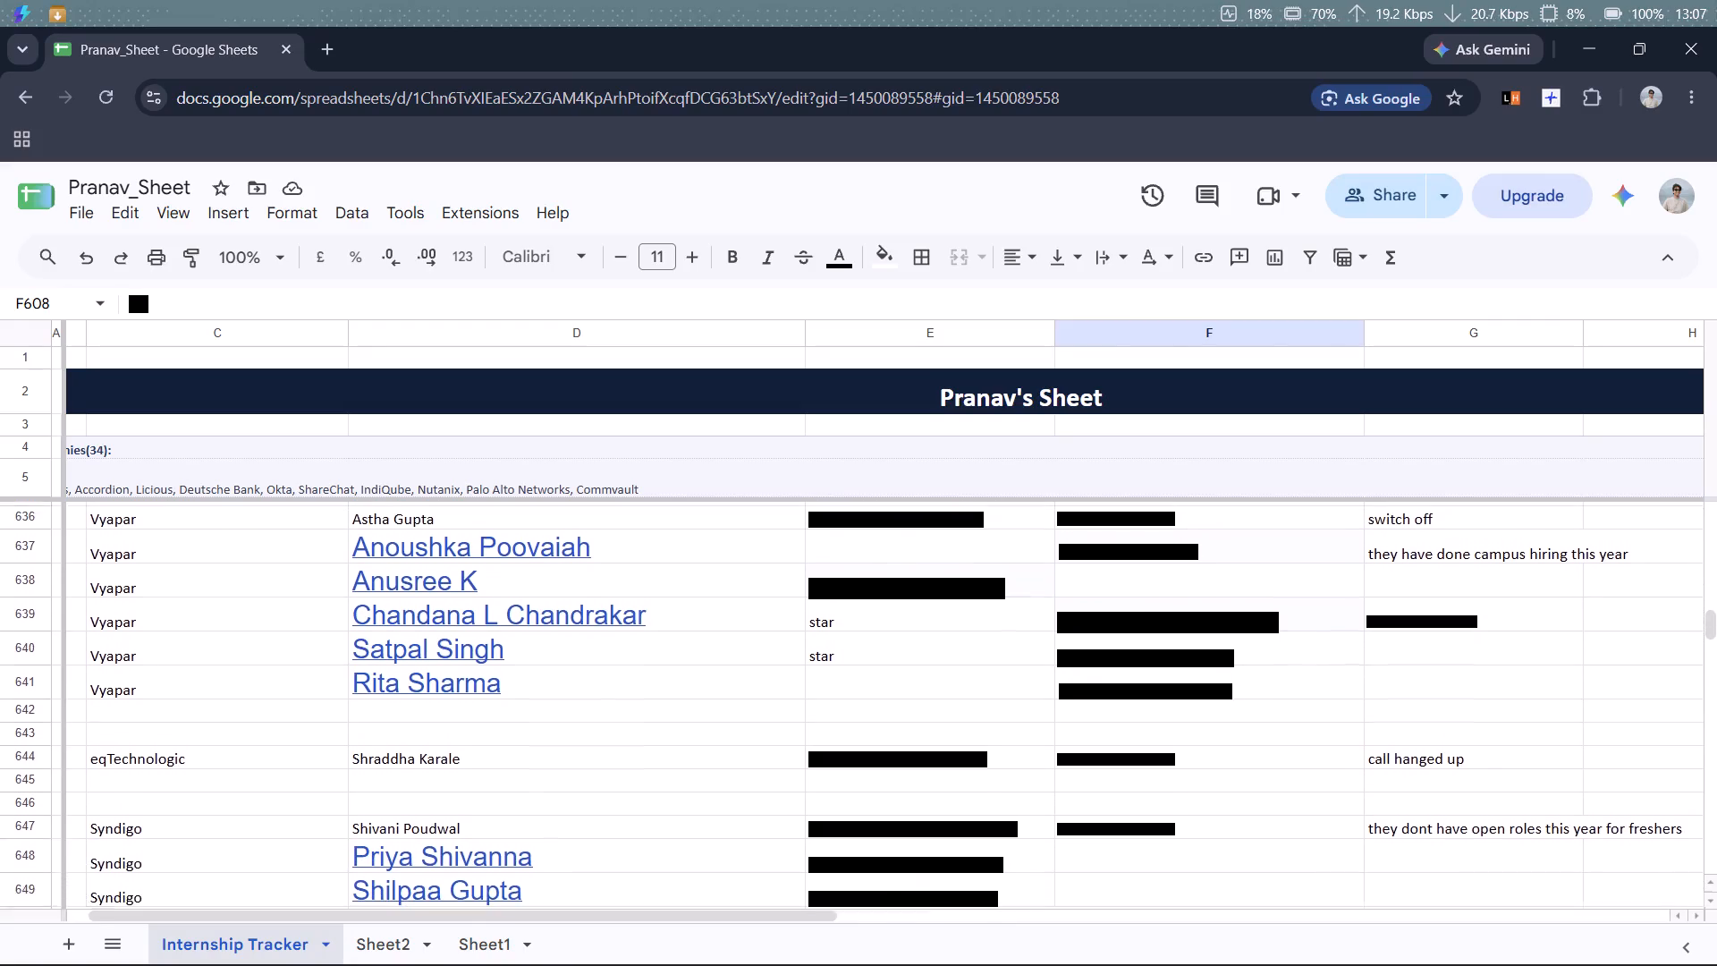
{"action": "scroll", "coordinate": [1215, 597], "scroll_direction": "down", "scroll_amount": 2}
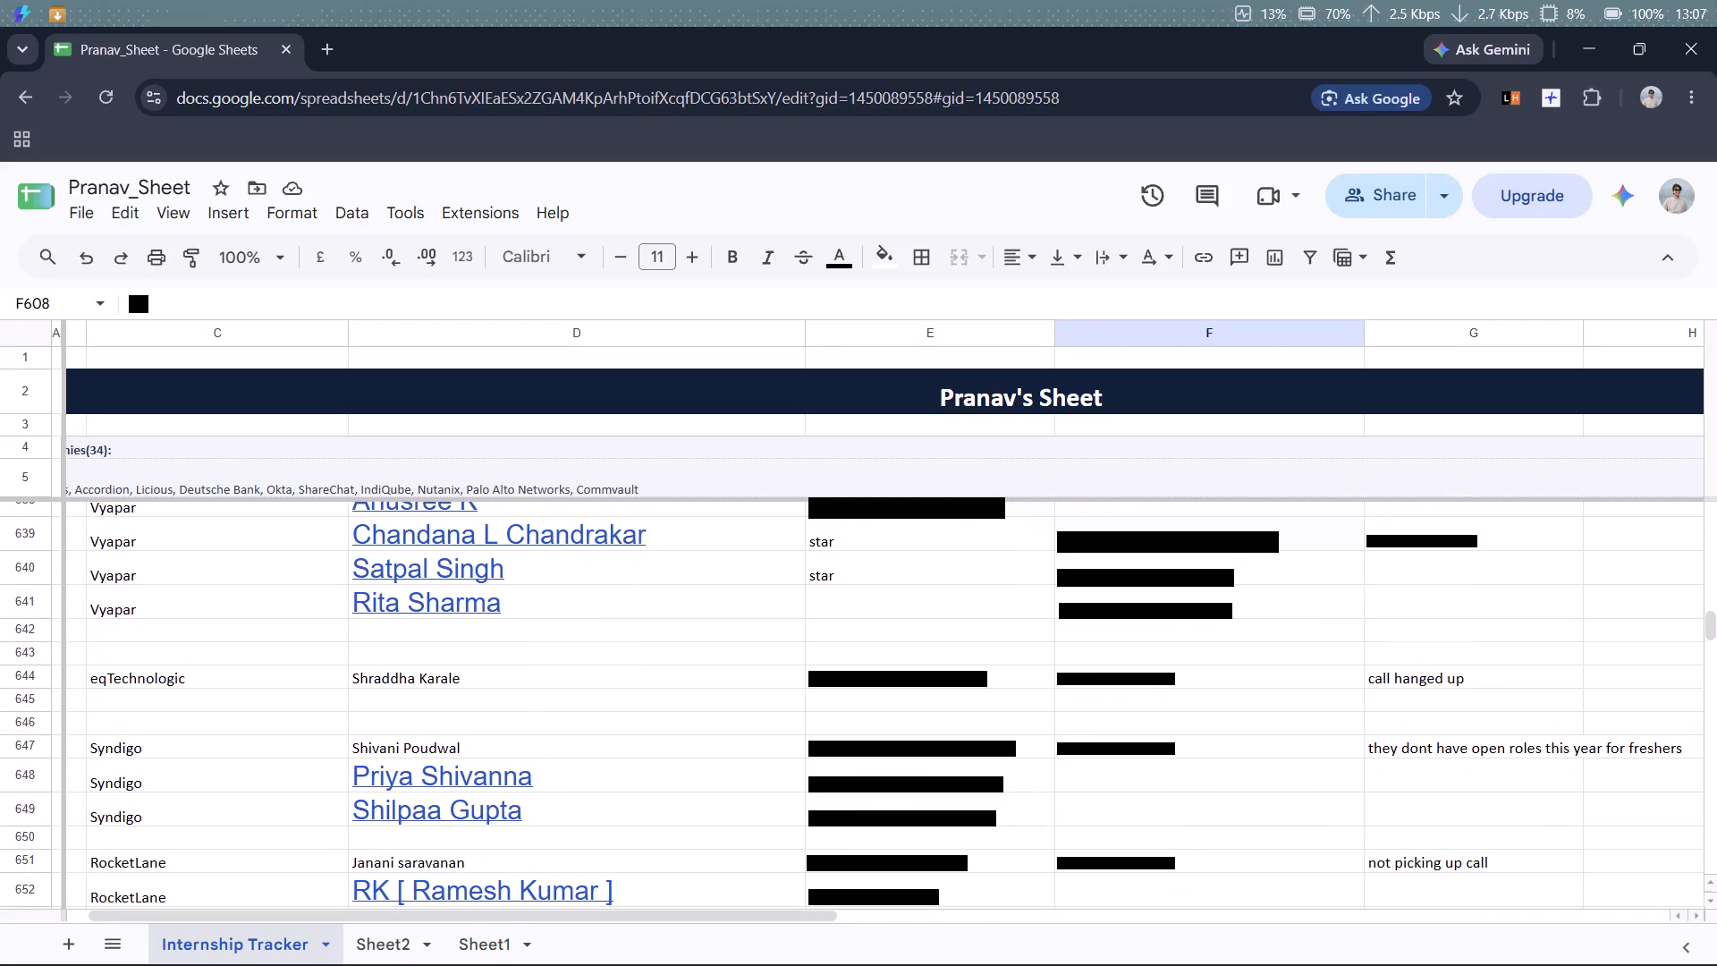
{"action": "scroll", "coordinate": [1215, 597], "scroll_direction": "down", "scroll_amount": 1}
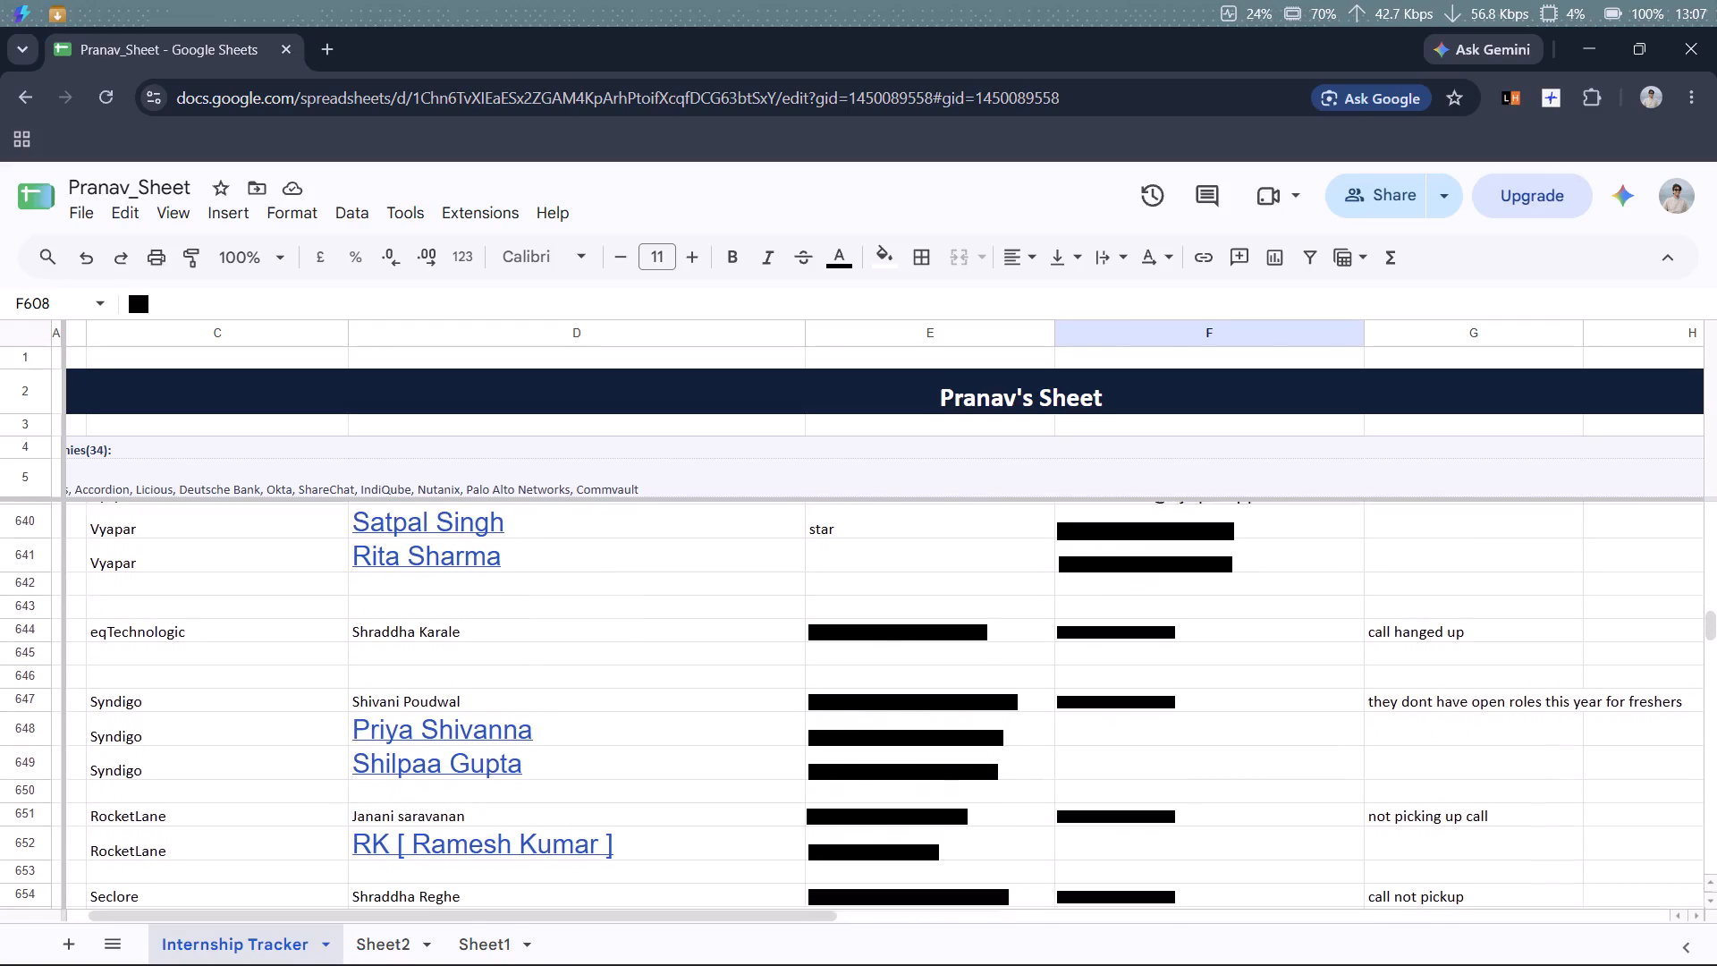
{"action": "scroll", "coordinate": [1215, 597], "scroll_direction": "down", "scroll_amount": 2}
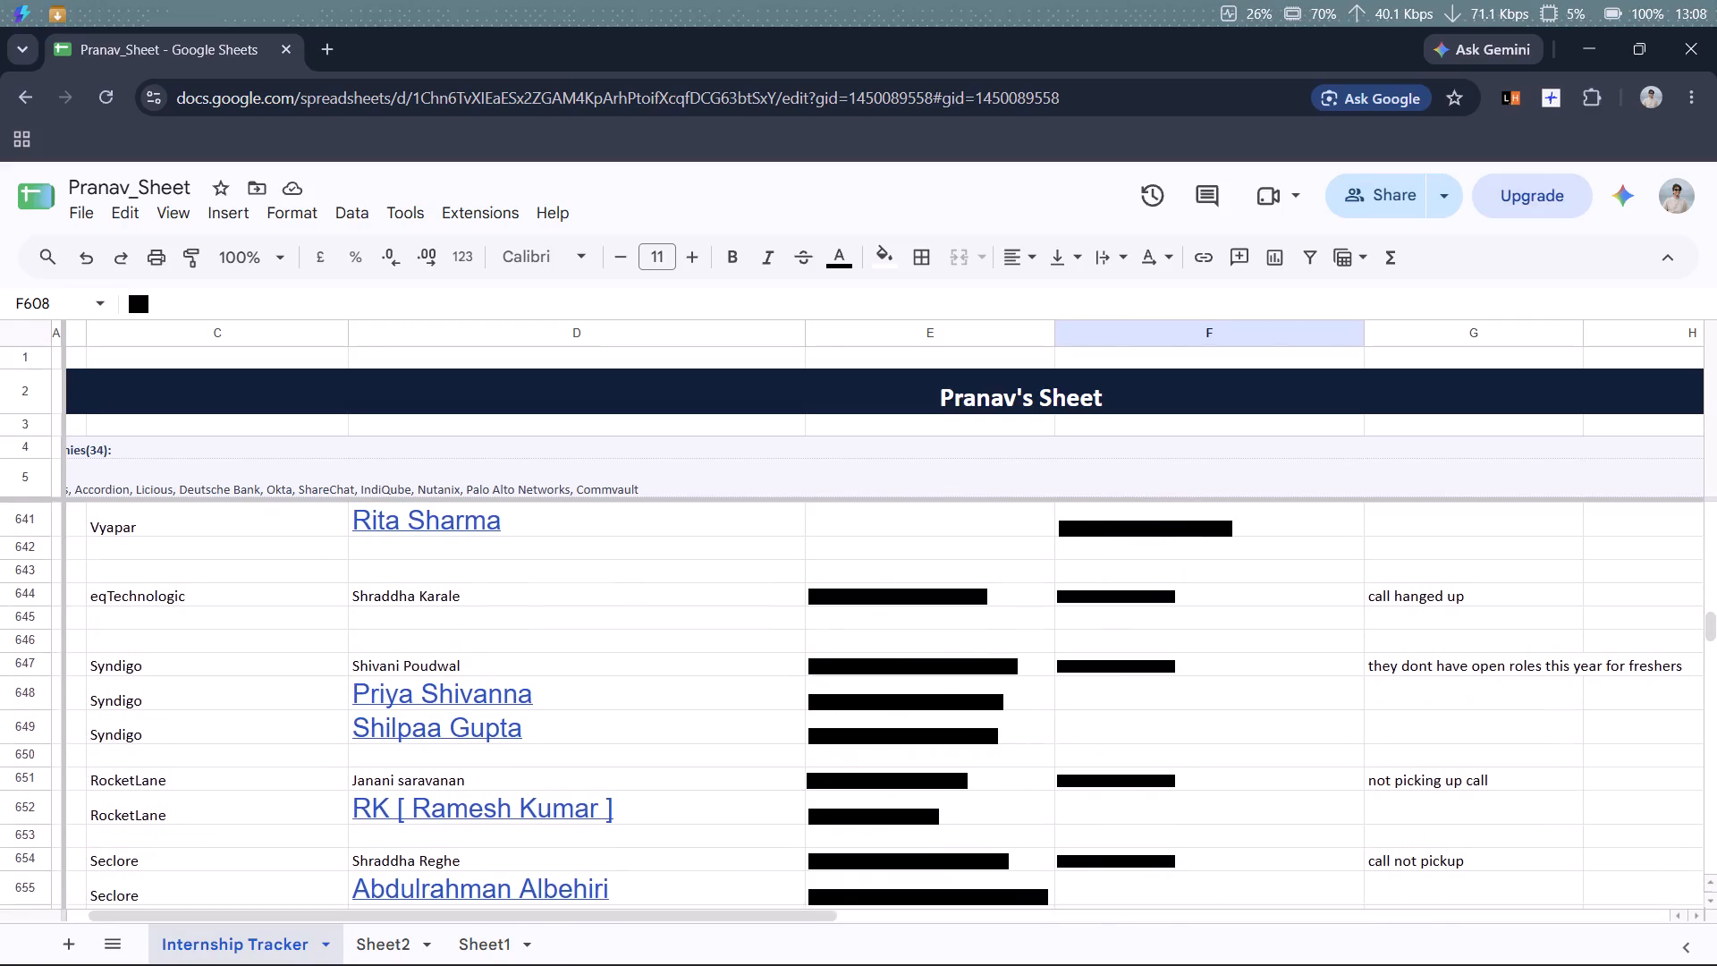
{"action": "scroll", "coordinate": [1215, 597], "scroll_direction": "down", "scroll_amount": 3}
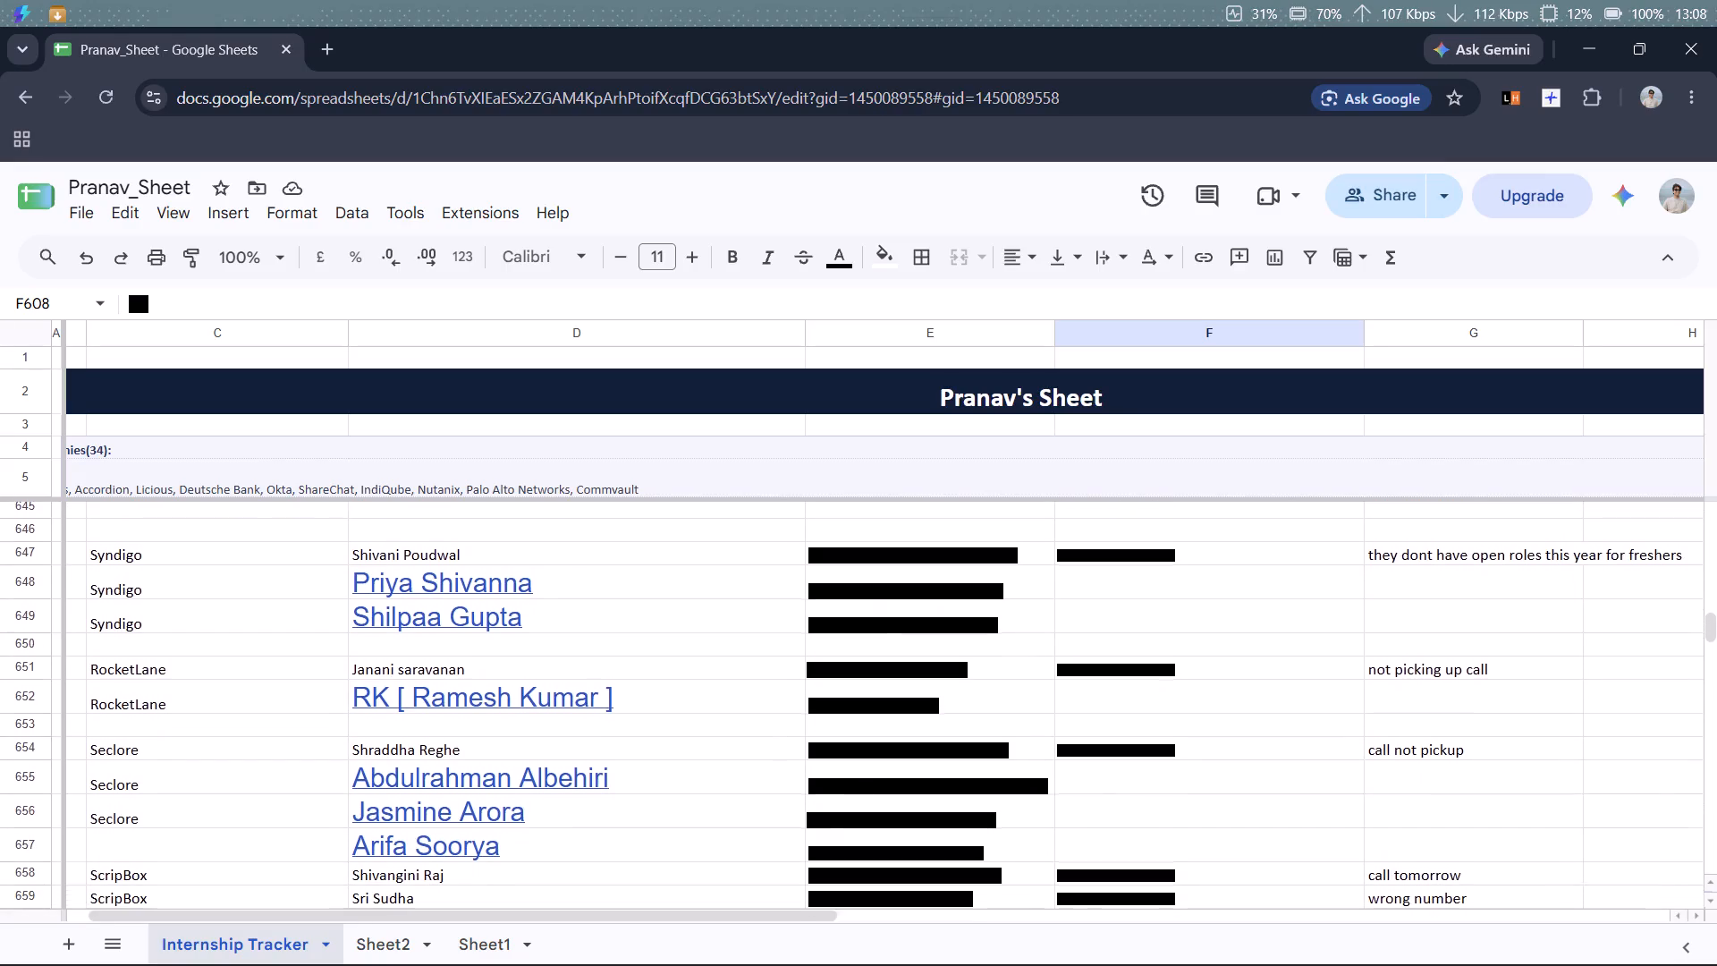
{"action": "scroll", "coordinate": [1215, 597], "scroll_direction": "down", "scroll_amount": 2}
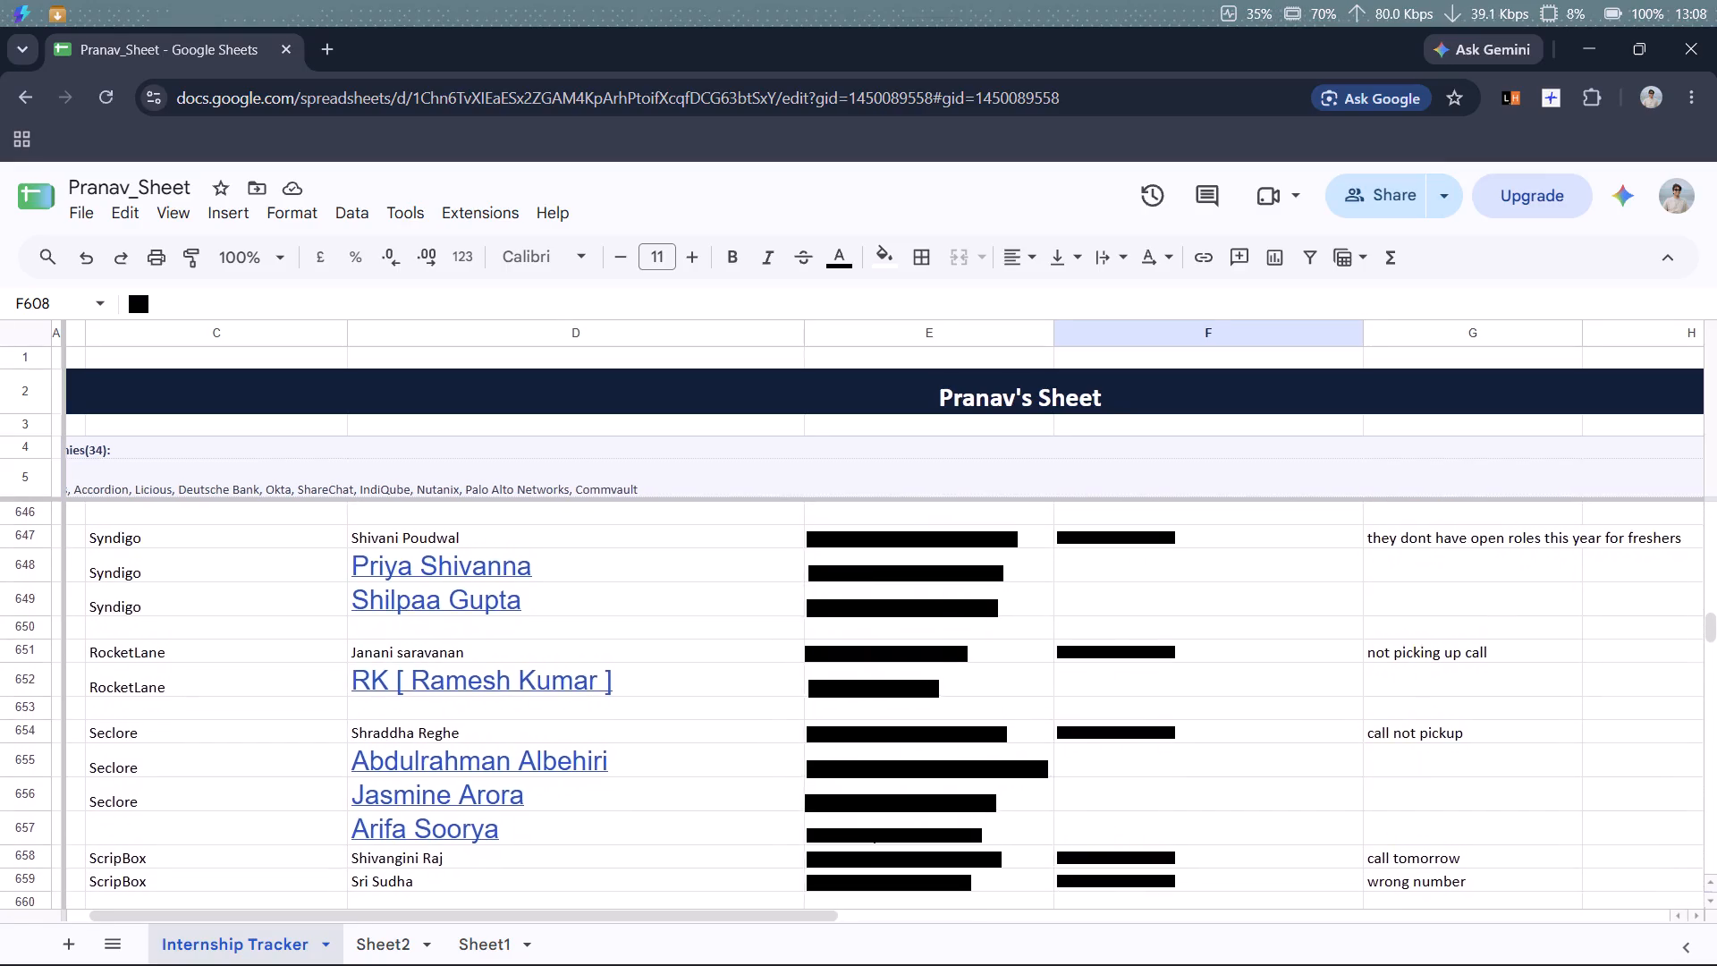
{"action": "scroll", "coordinate": [1215, 597], "scroll_direction": "down", "scroll_amount": 1}
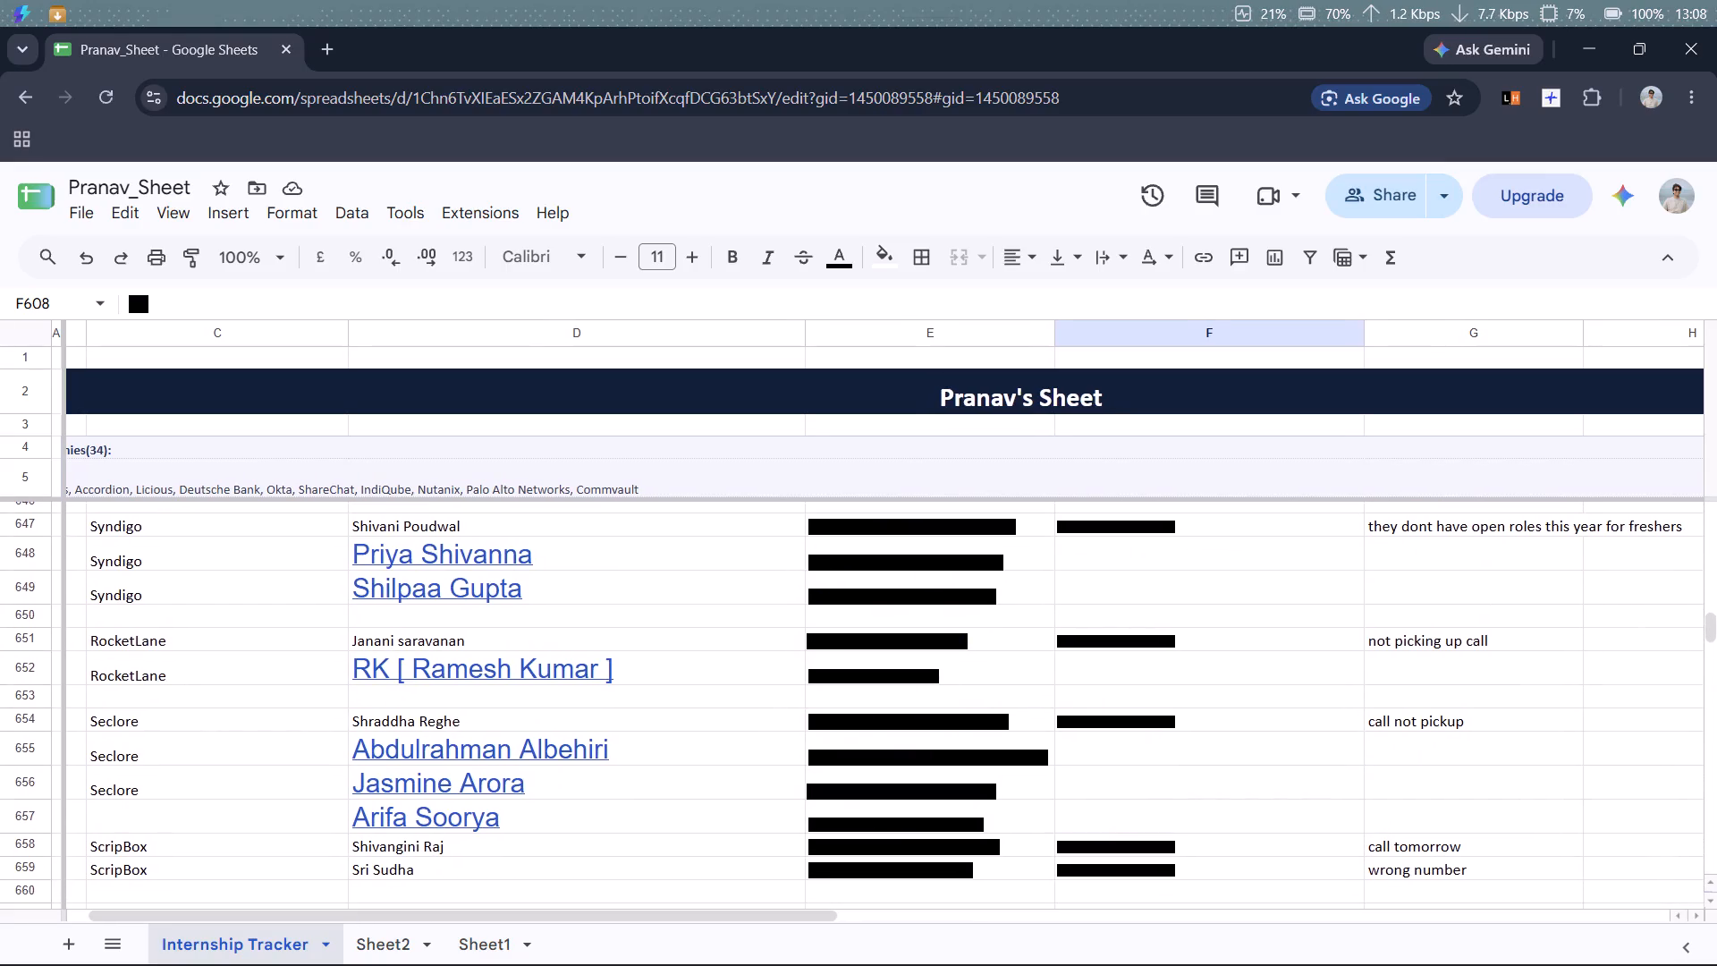
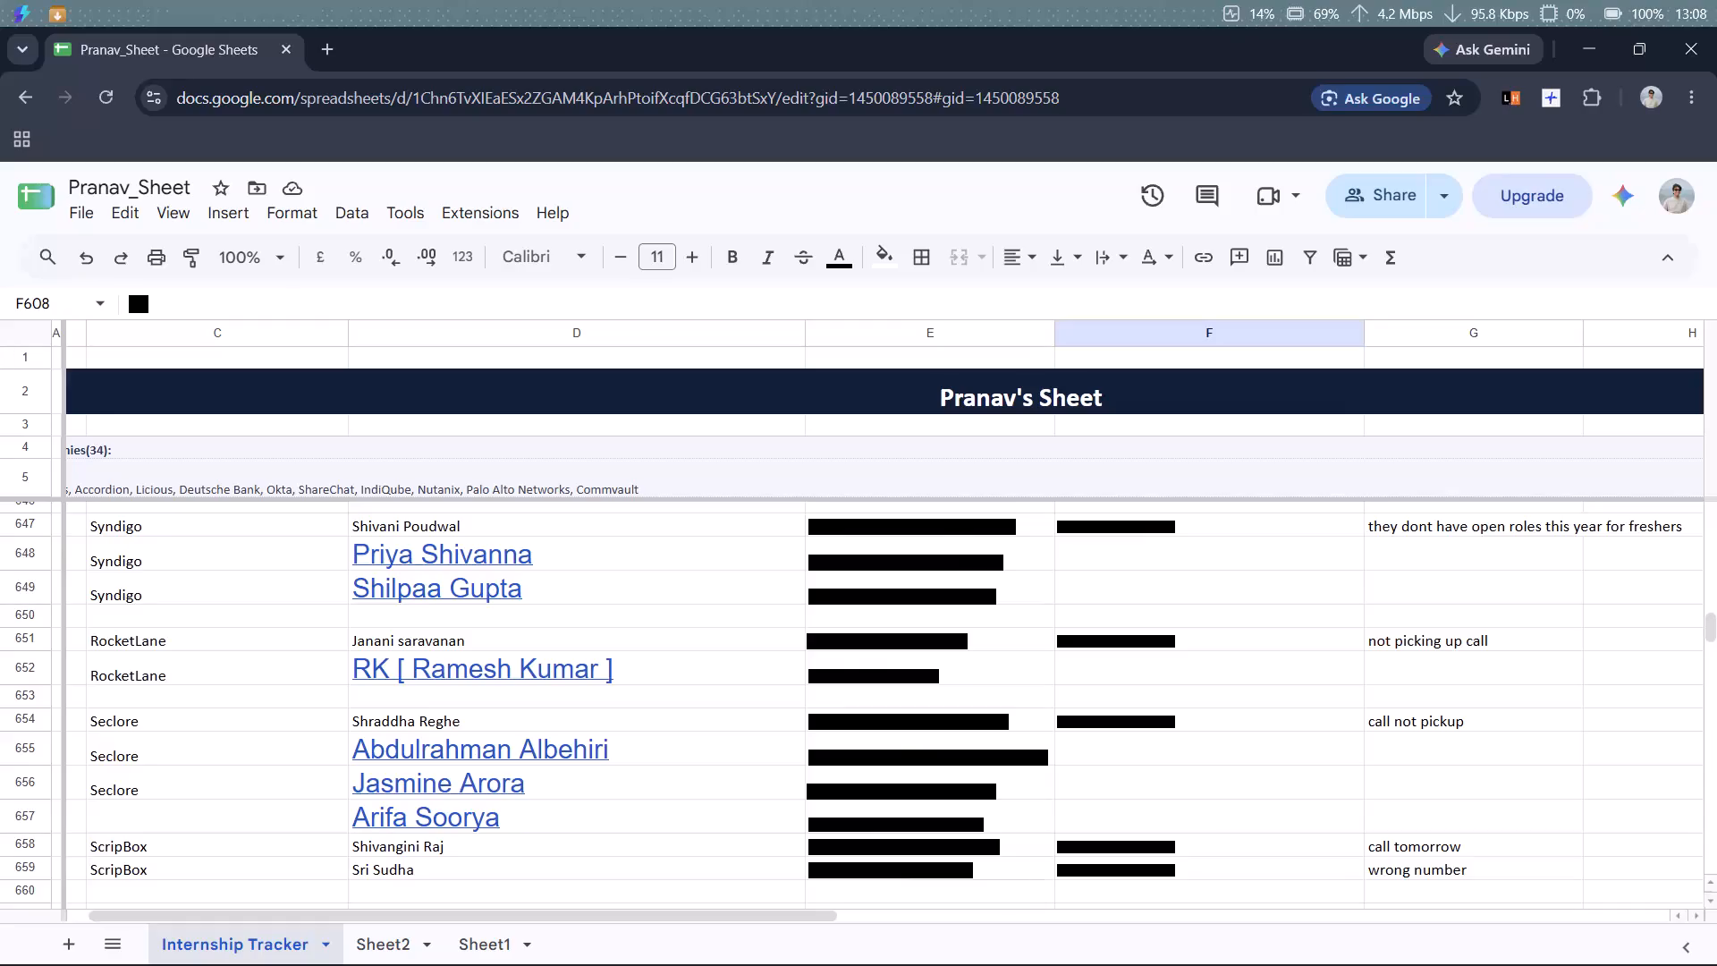
Append "*2" to the "not picking up call" note in cell G651 of the RocketLane row.
{"action": "left_click", "coordinate": [1505, 640]}
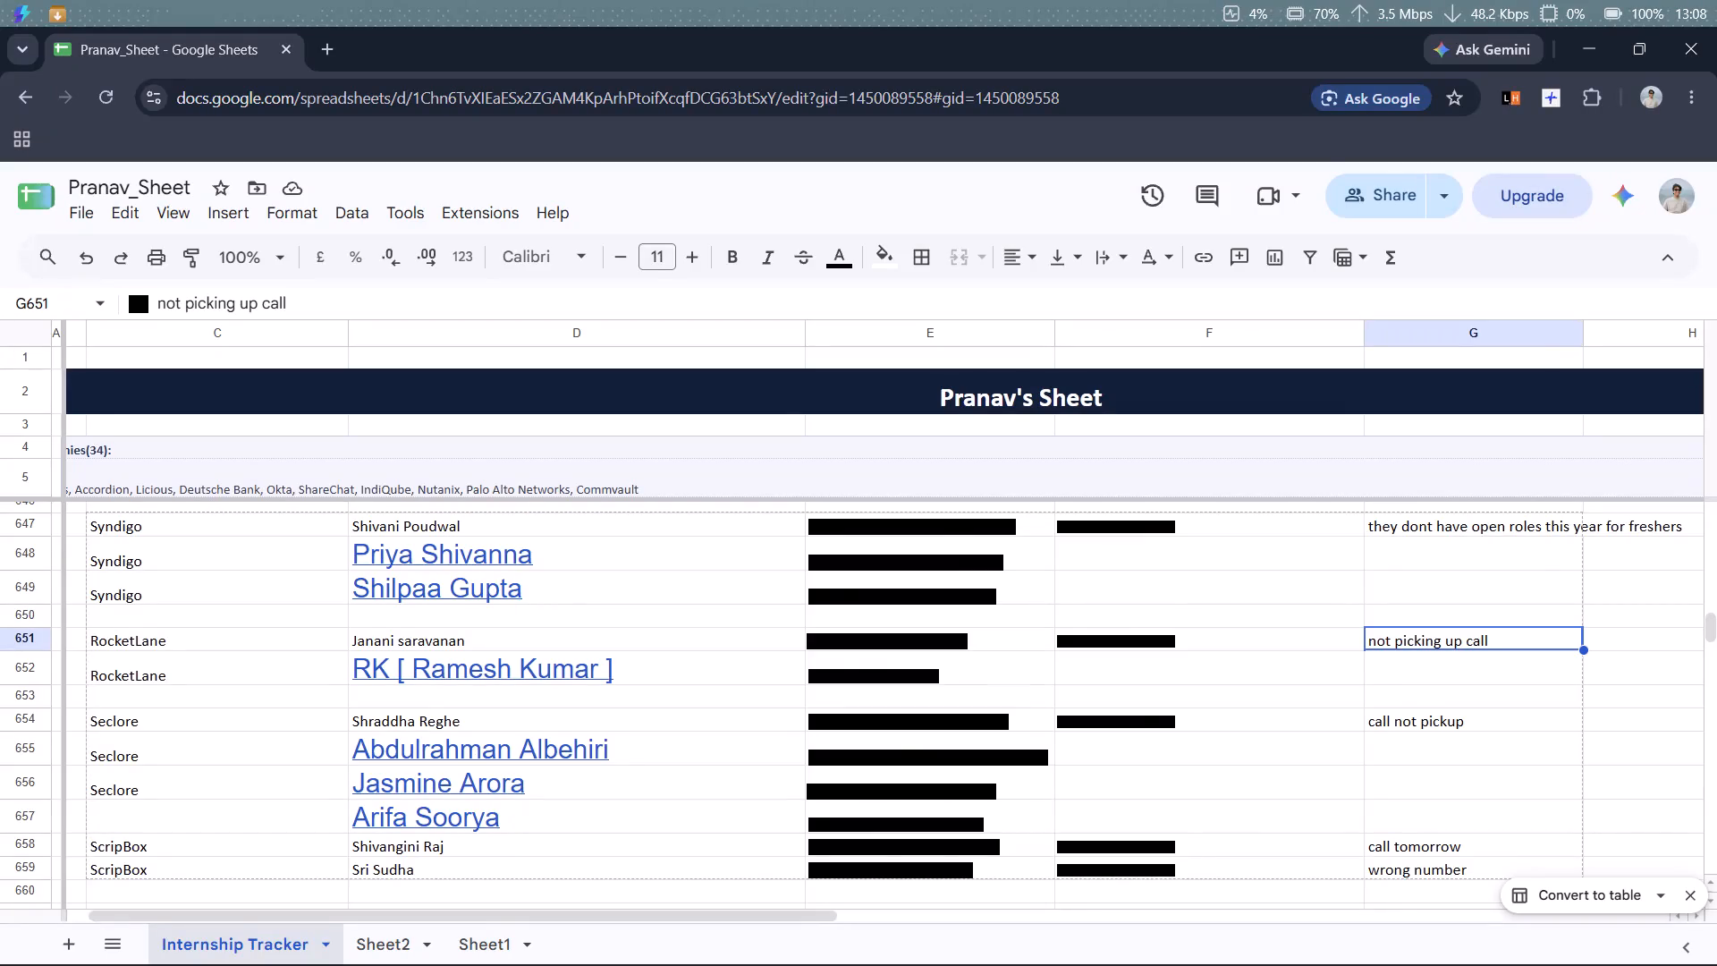
{"action": "left_click", "coordinate": [300, 312]}
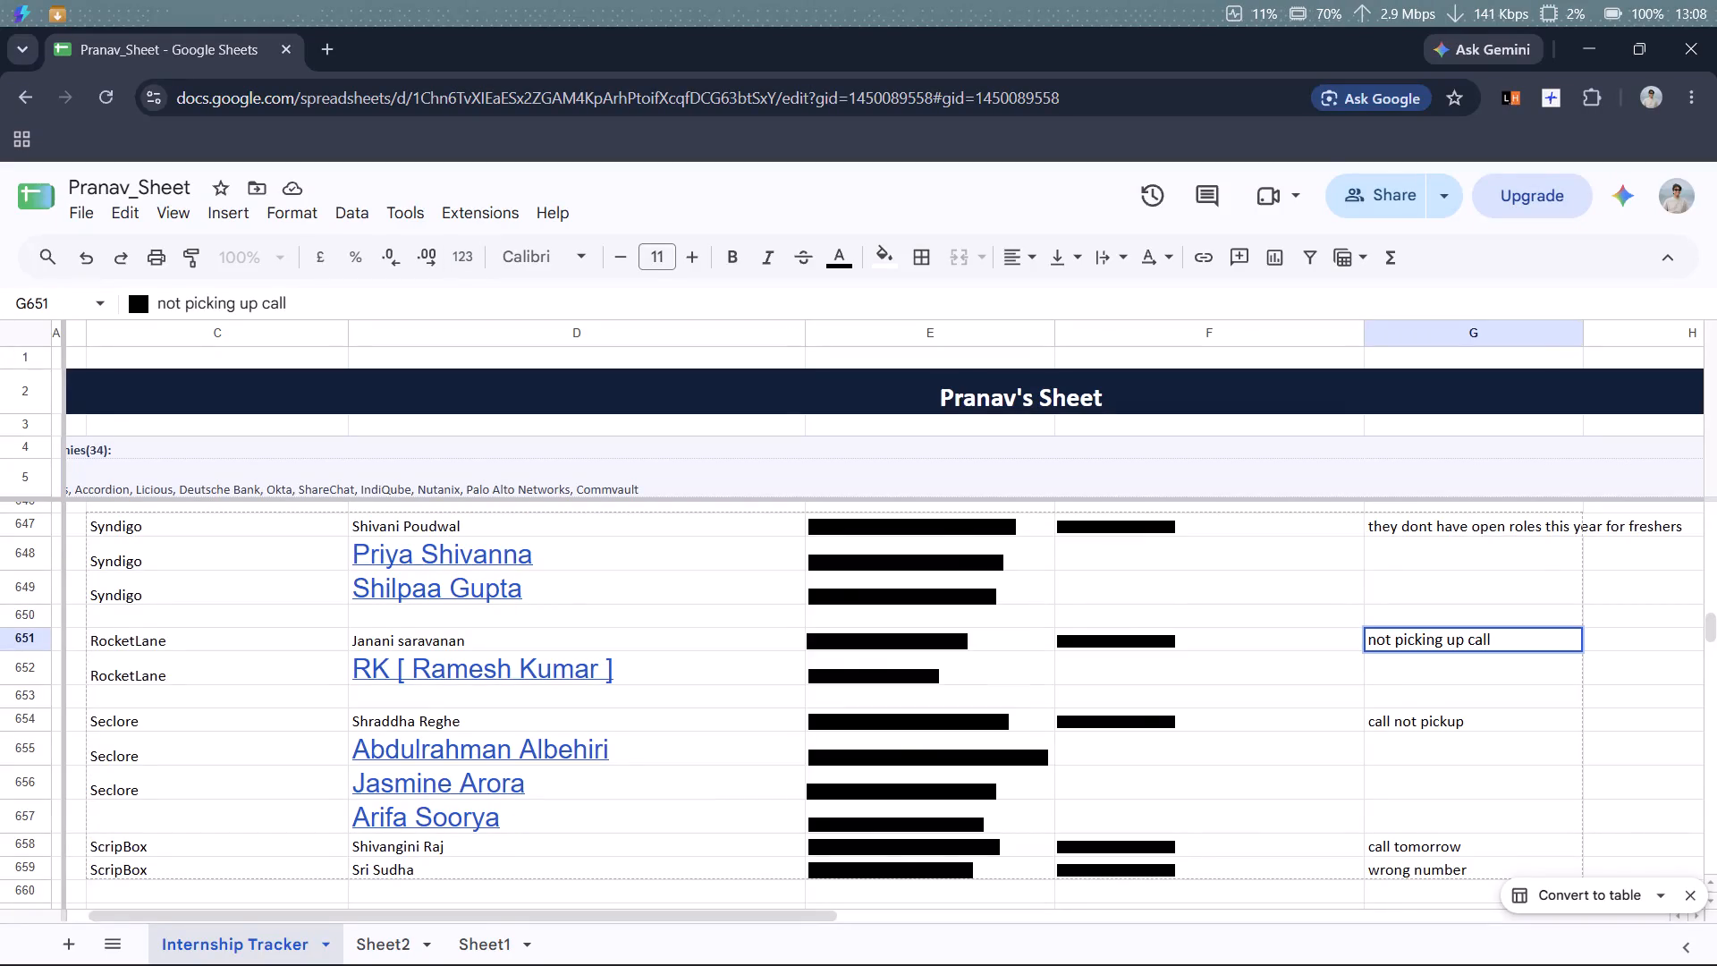
{"action": "type", "text": "*2"}
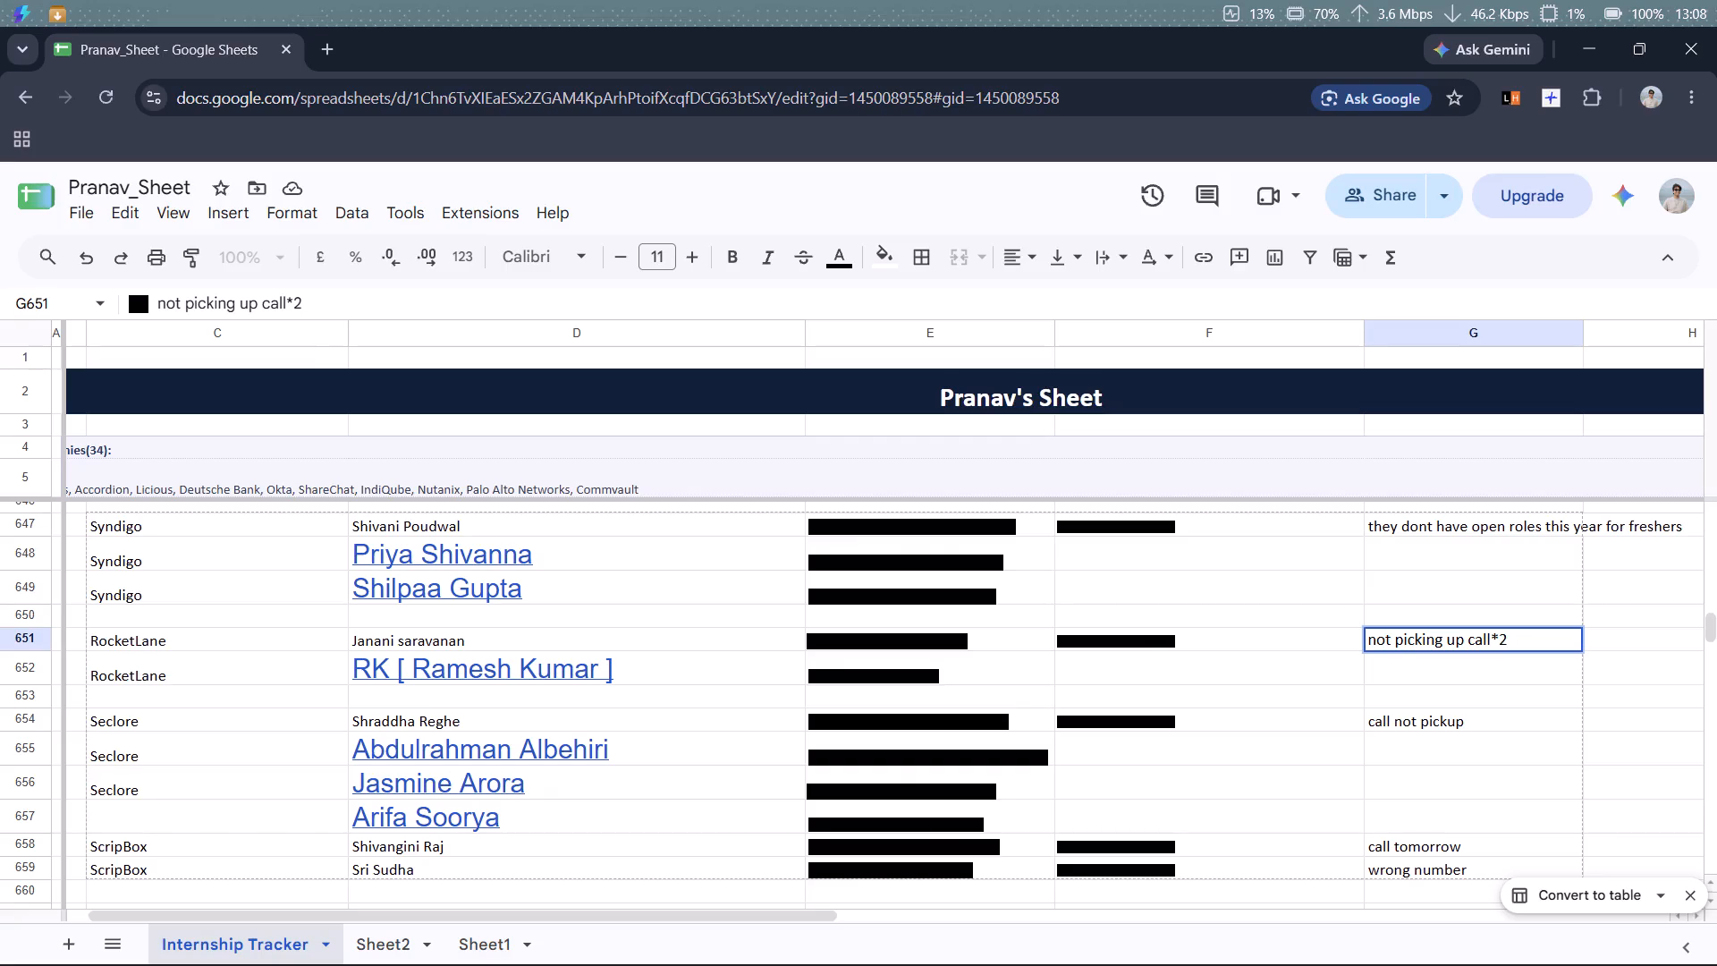
{"action": "left_click", "coordinate": [894, 764]}
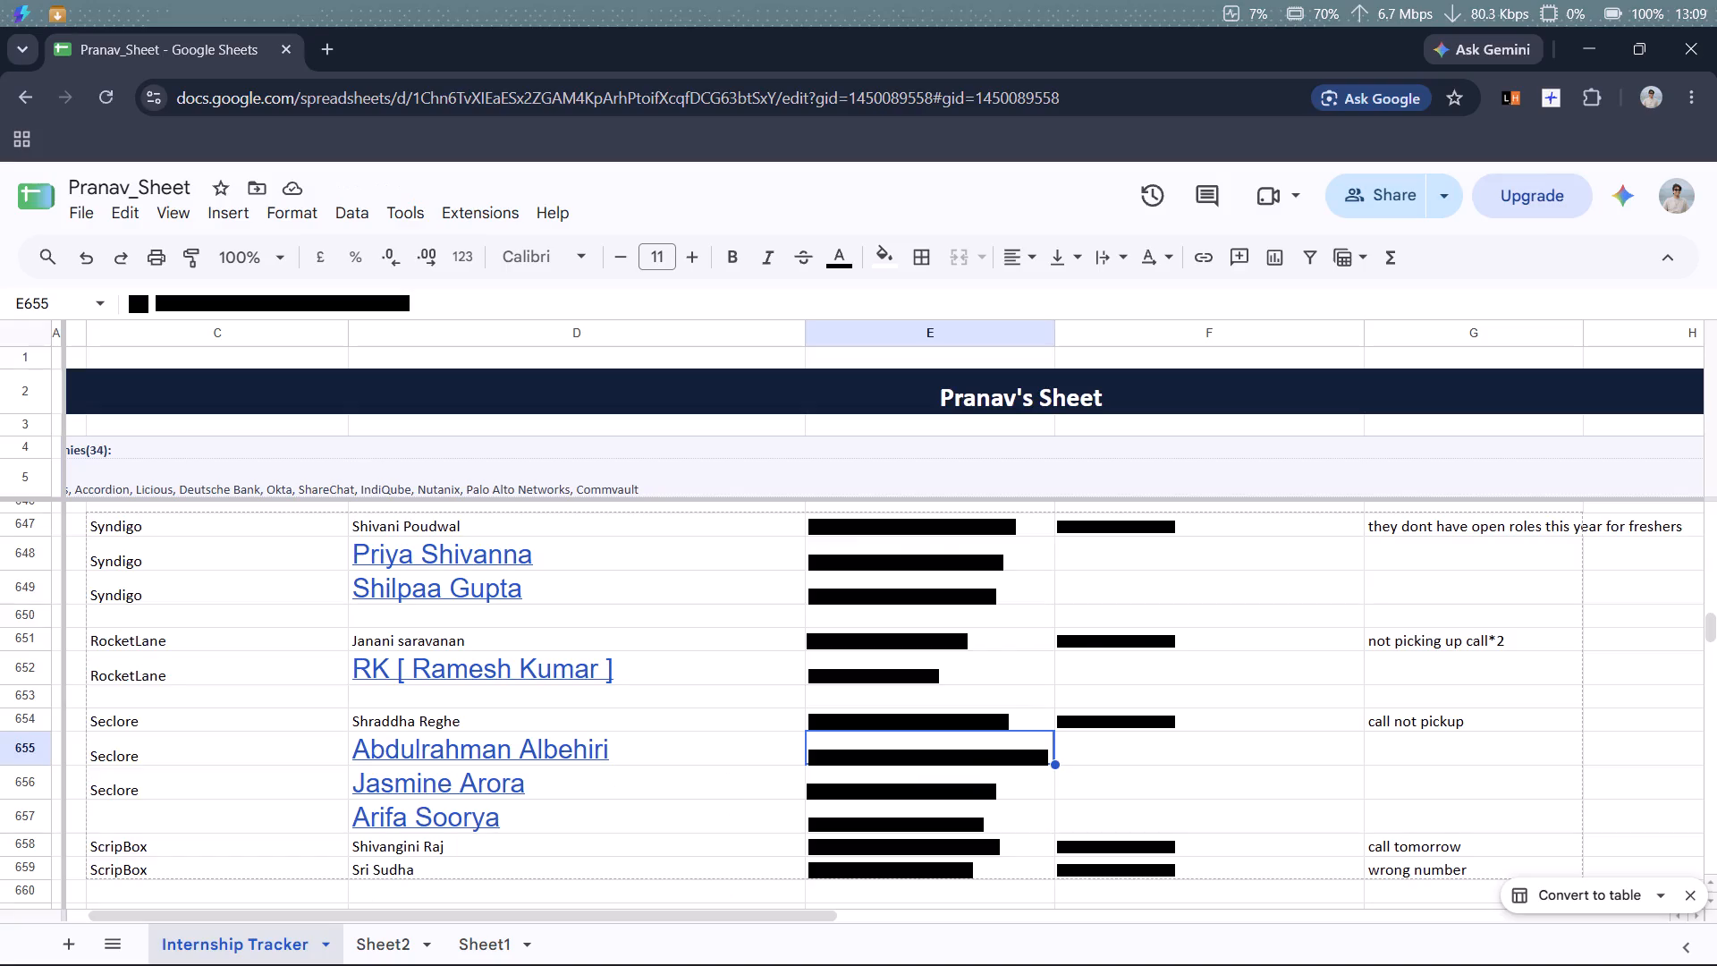
Enter the note "call hanged up" in cell H654 of the first Seclore contact's row.
{"action": "scroll", "coordinate": [894, 764], "scroll_direction": "down", "scroll_amount": 1}
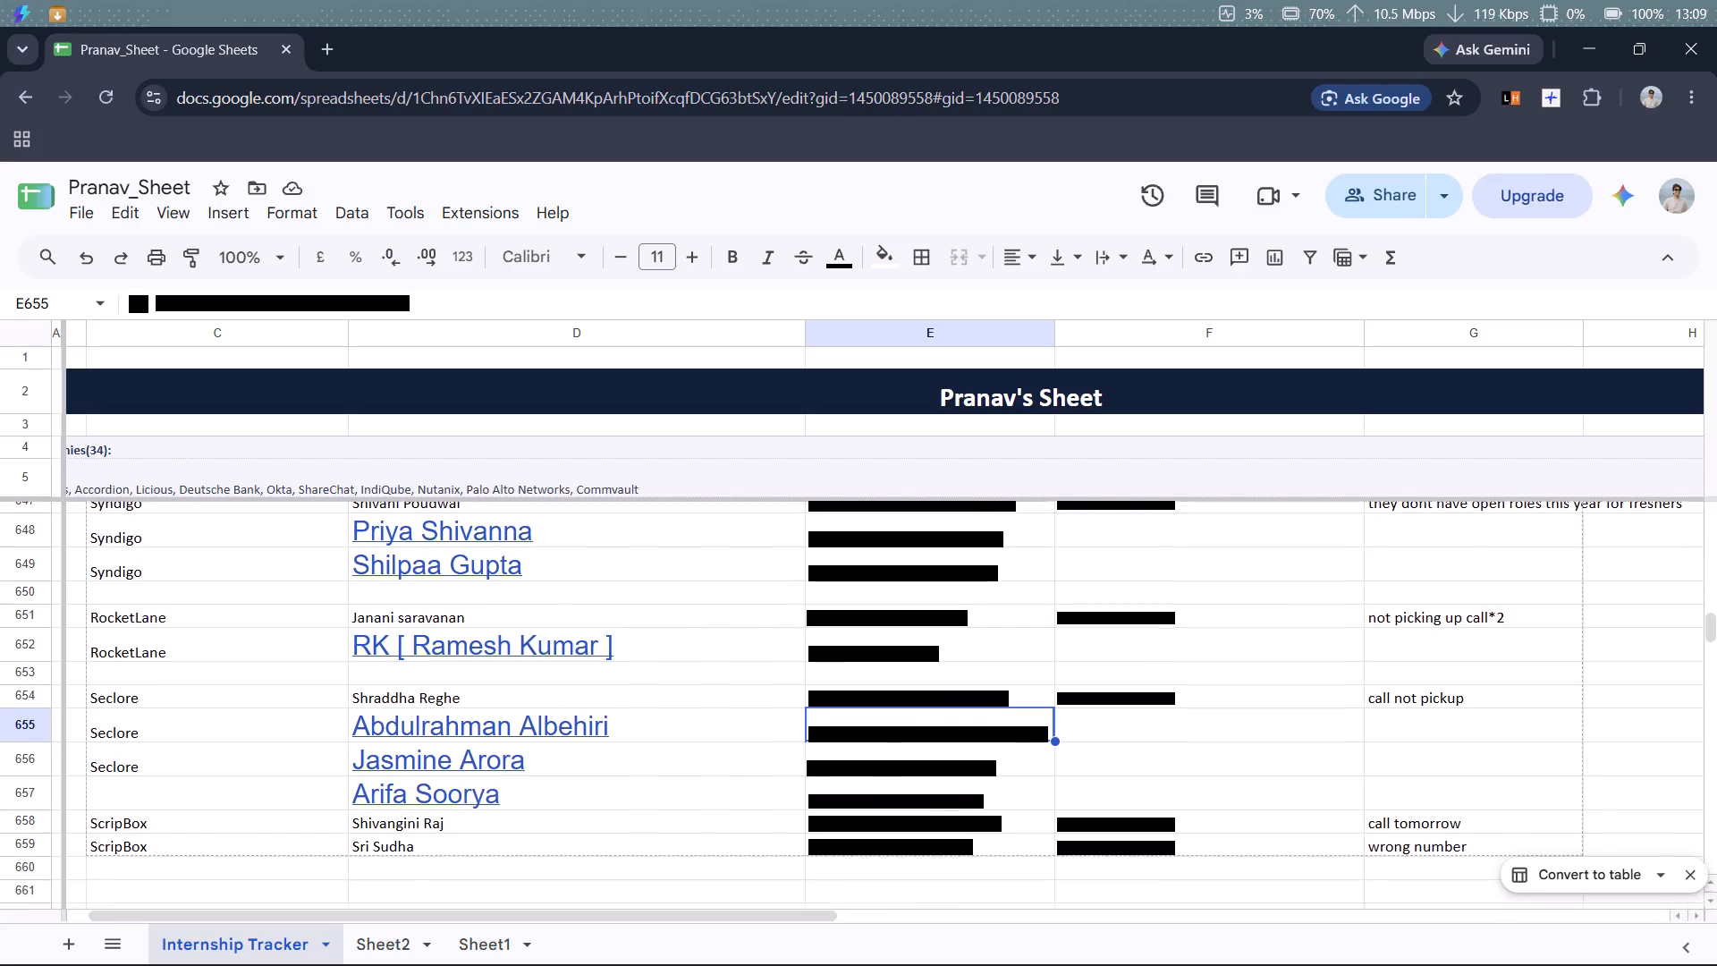
{"action": "scroll", "coordinate": [894, 764], "scroll_direction": "down", "scroll_amount": 1}
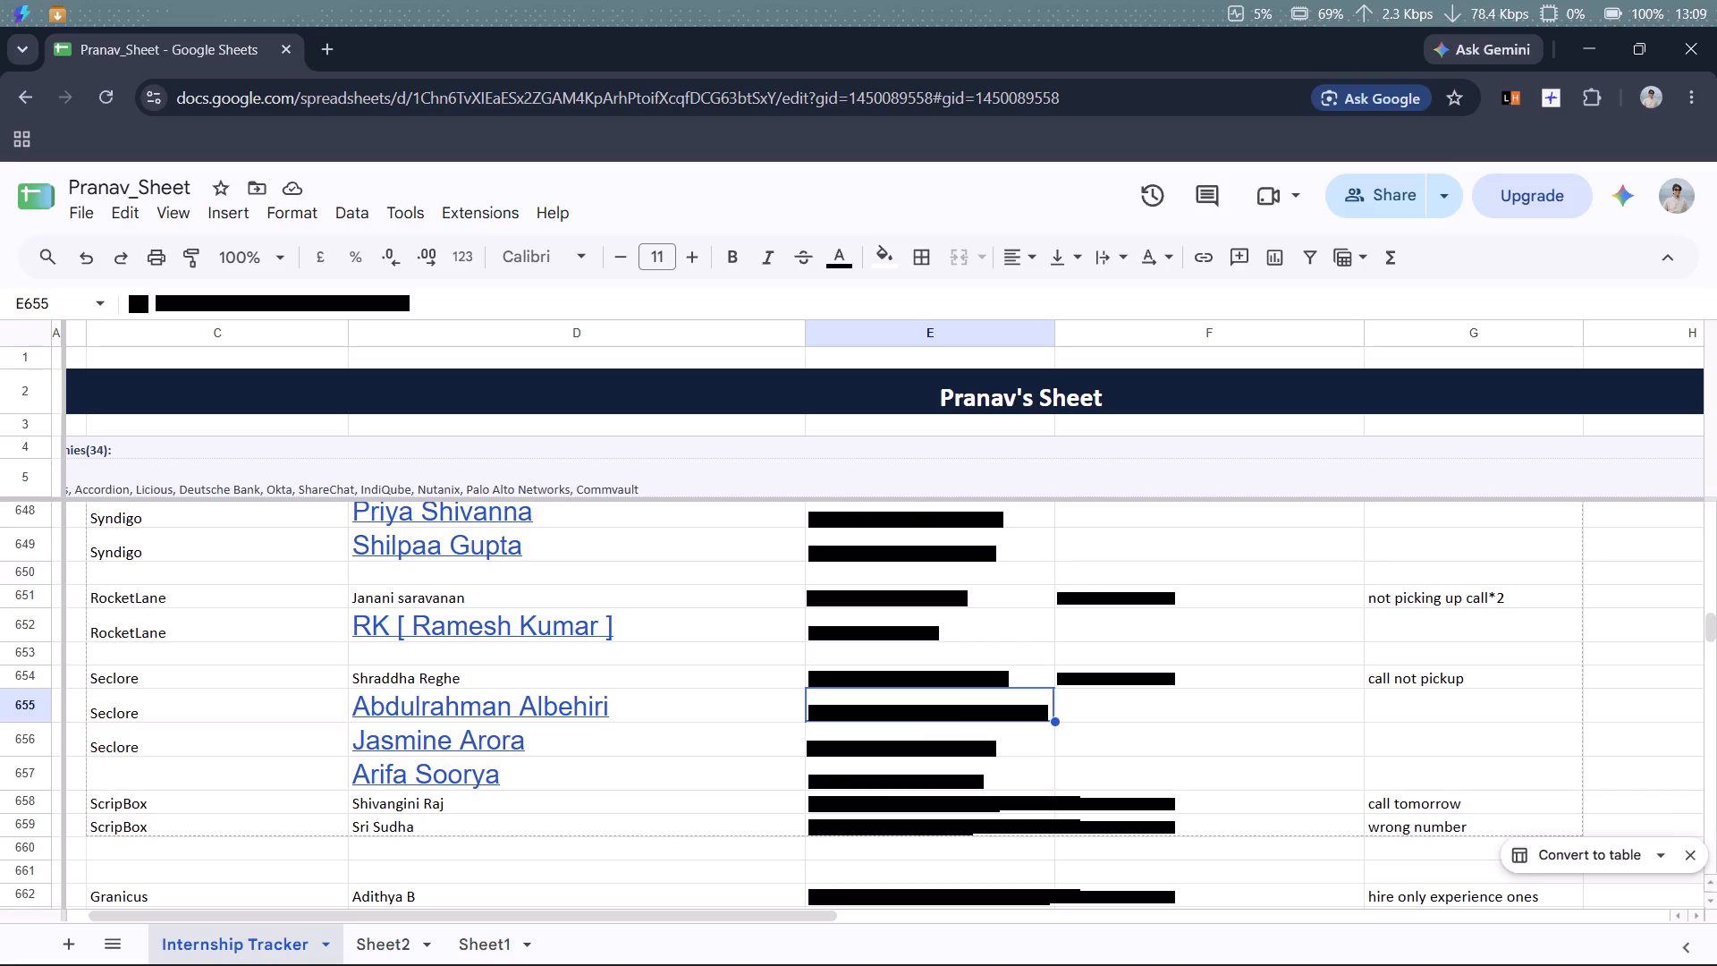
{"action": "left_click", "coordinate": [1626, 671]}
{"action": "type", "text": "call hanged up"}
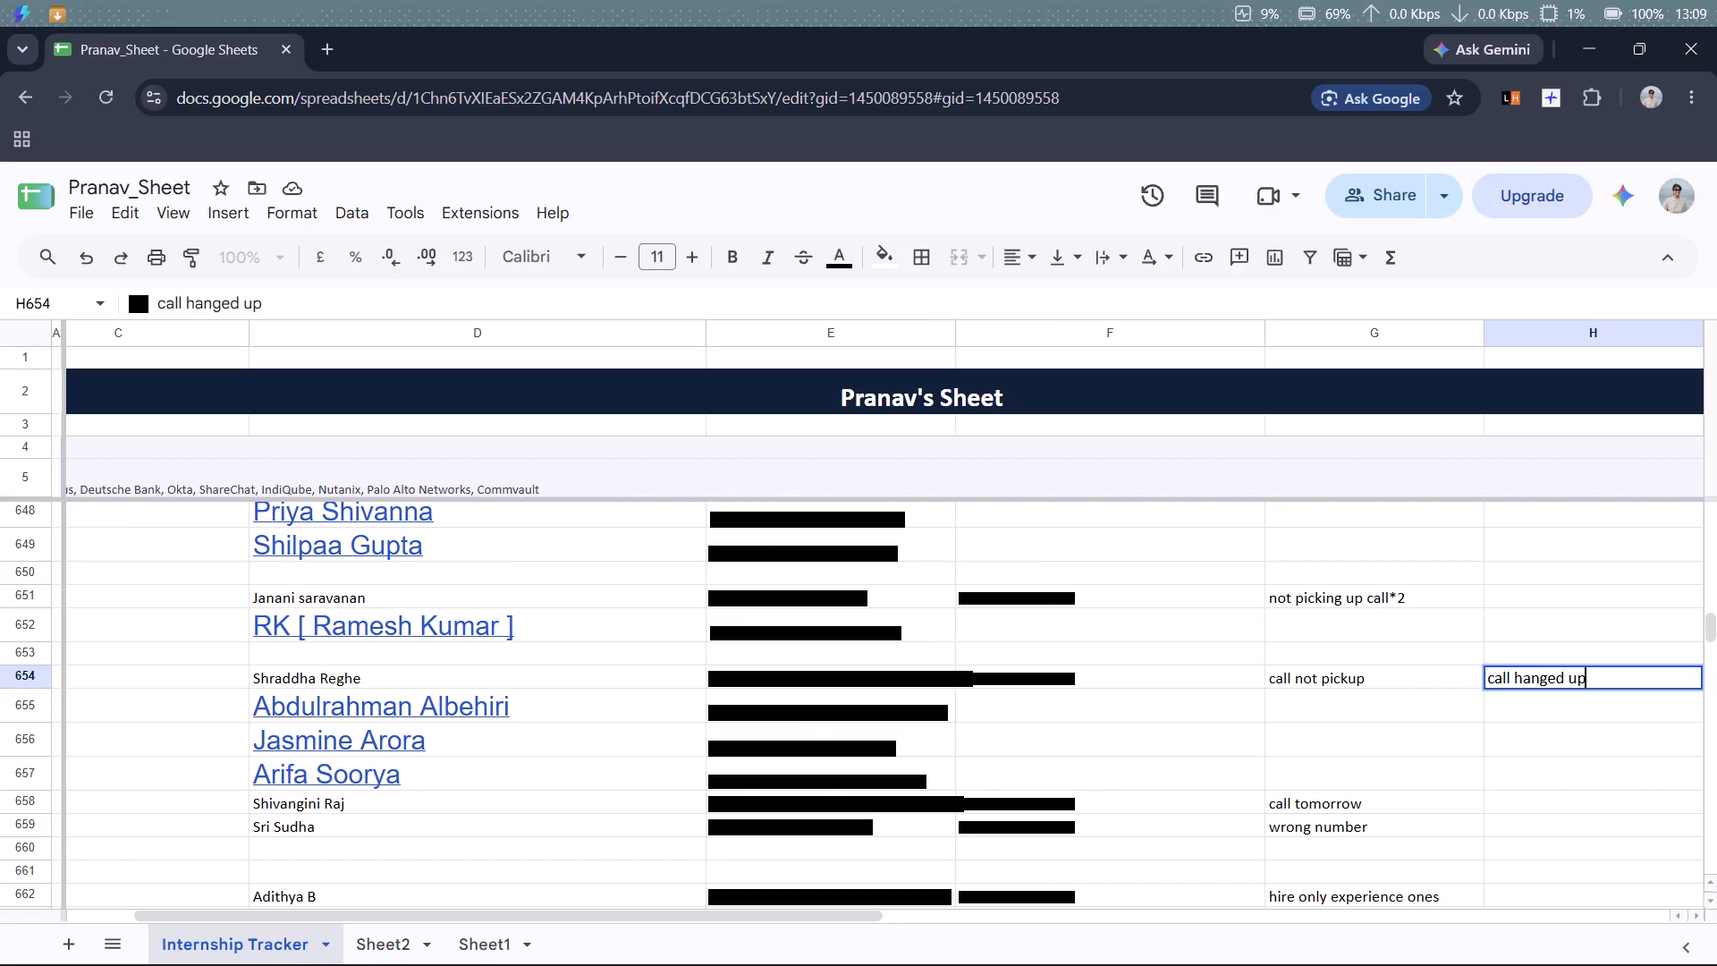
{"action": "scroll", "coordinate": [1392, 728], "scroll_direction": "right", "scroll_amount": 3}
{"action": "left_click", "coordinate": [1392, 728]}
Review the company contacts and their call notes from the Seclore rows through the Quikr rows.
{"action": "scroll", "coordinate": [1392, 728], "scroll_direction": "down", "scroll_amount": 1}
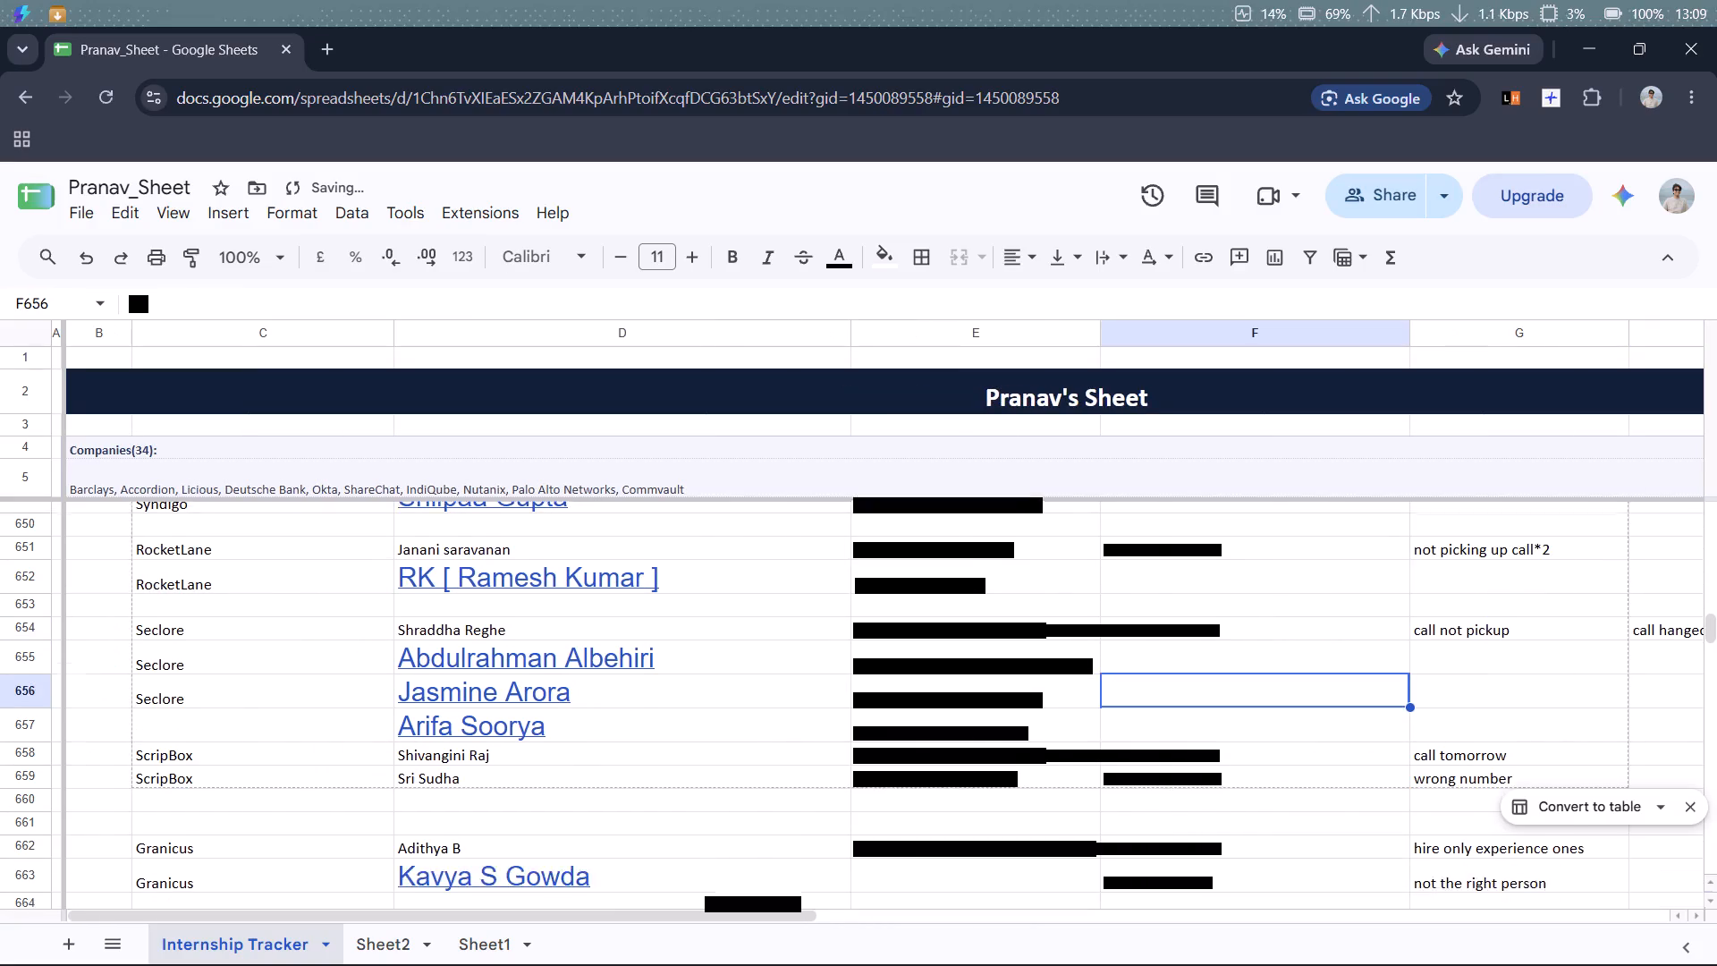
{"action": "scroll", "coordinate": [1392, 728], "scroll_direction": "down", "scroll_amount": 1}
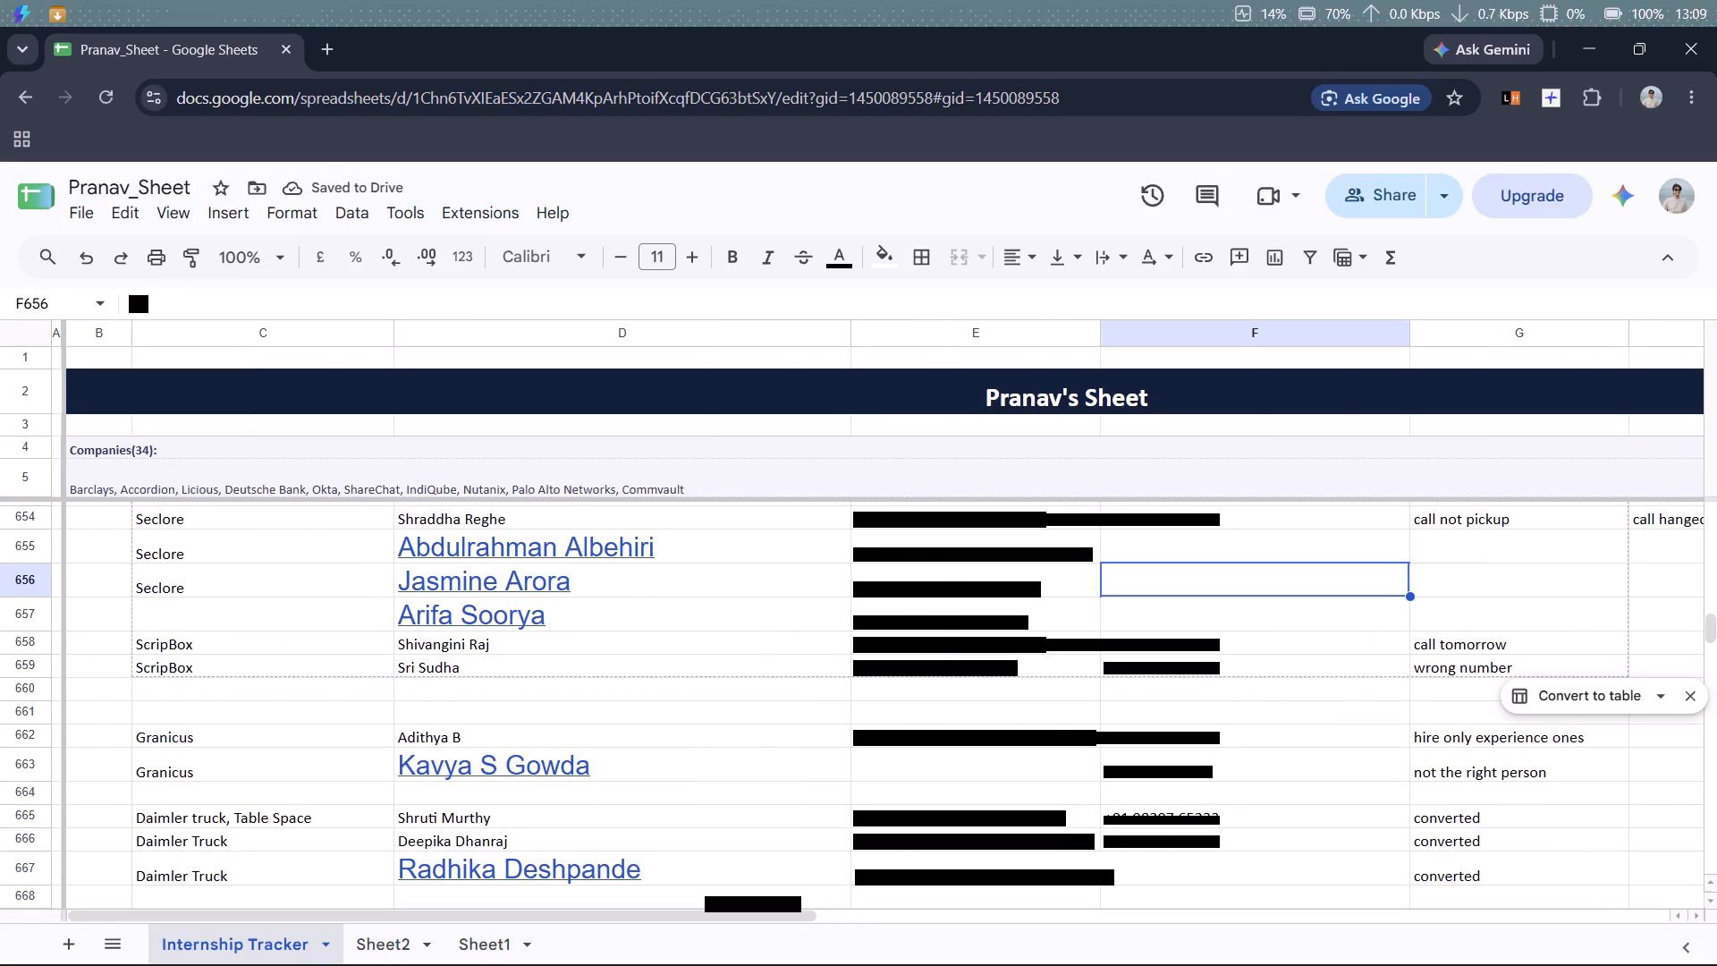
{"action": "scroll", "coordinate": [1344, 726], "scroll_direction": "down", "scroll_amount": 1}
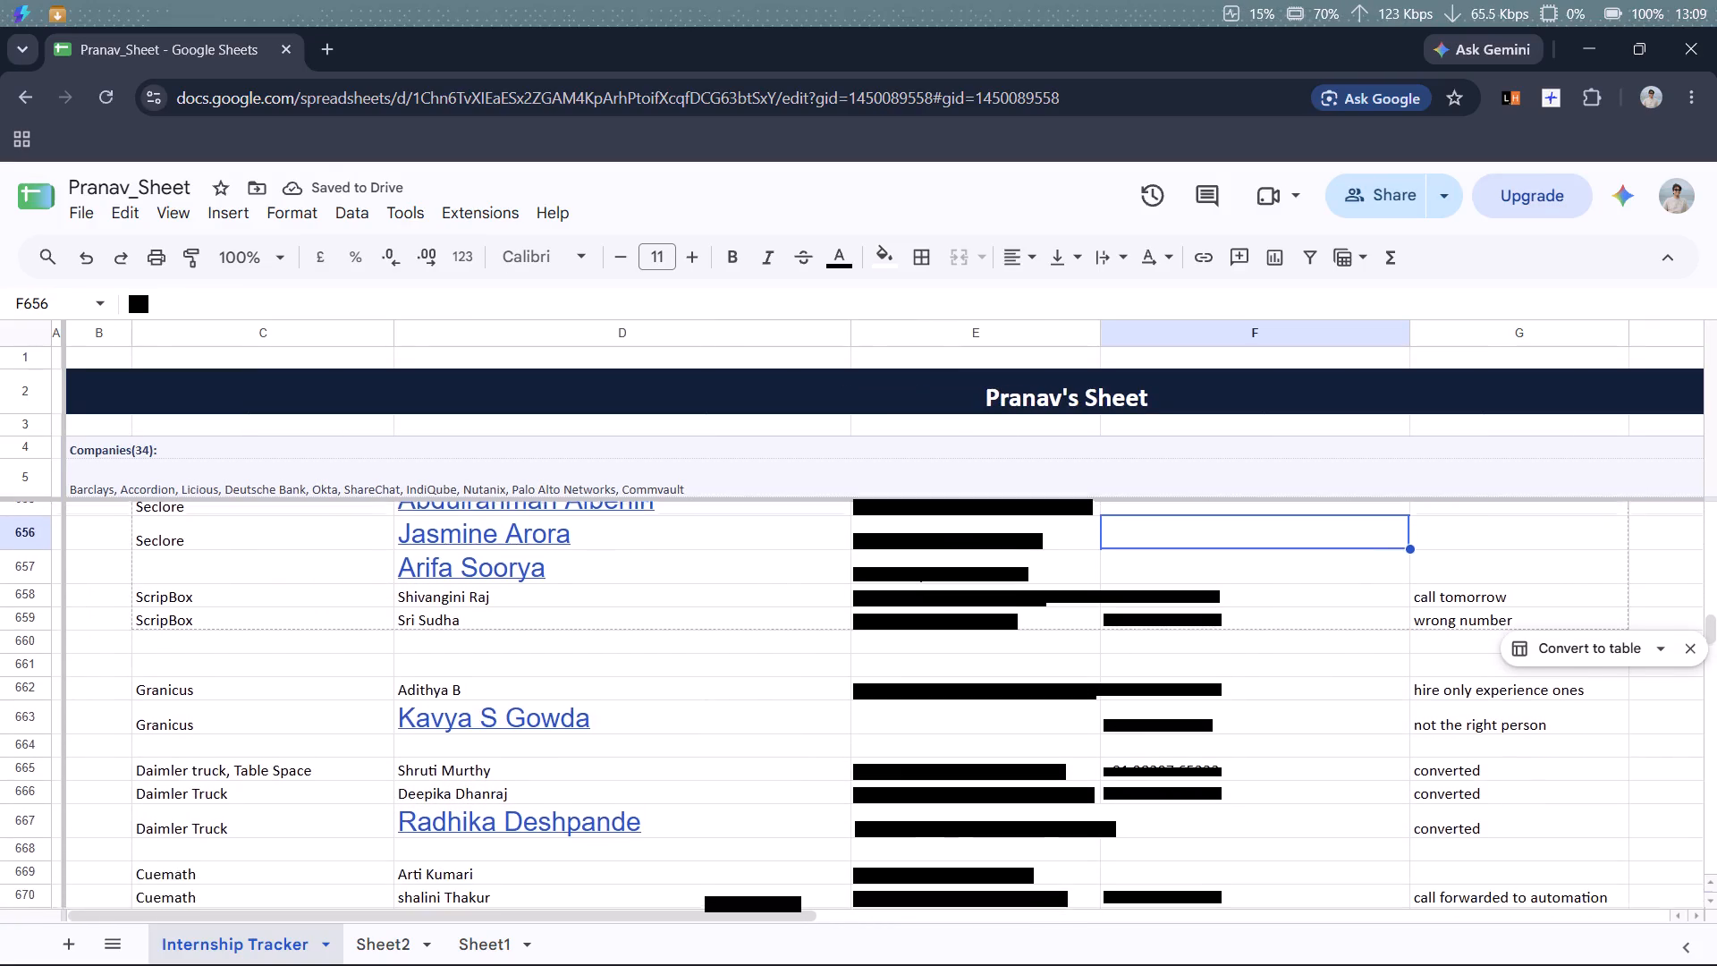
{"action": "scroll", "coordinate": [1344, 726], "scroll_direction": "down", "scroll_amount": 3}
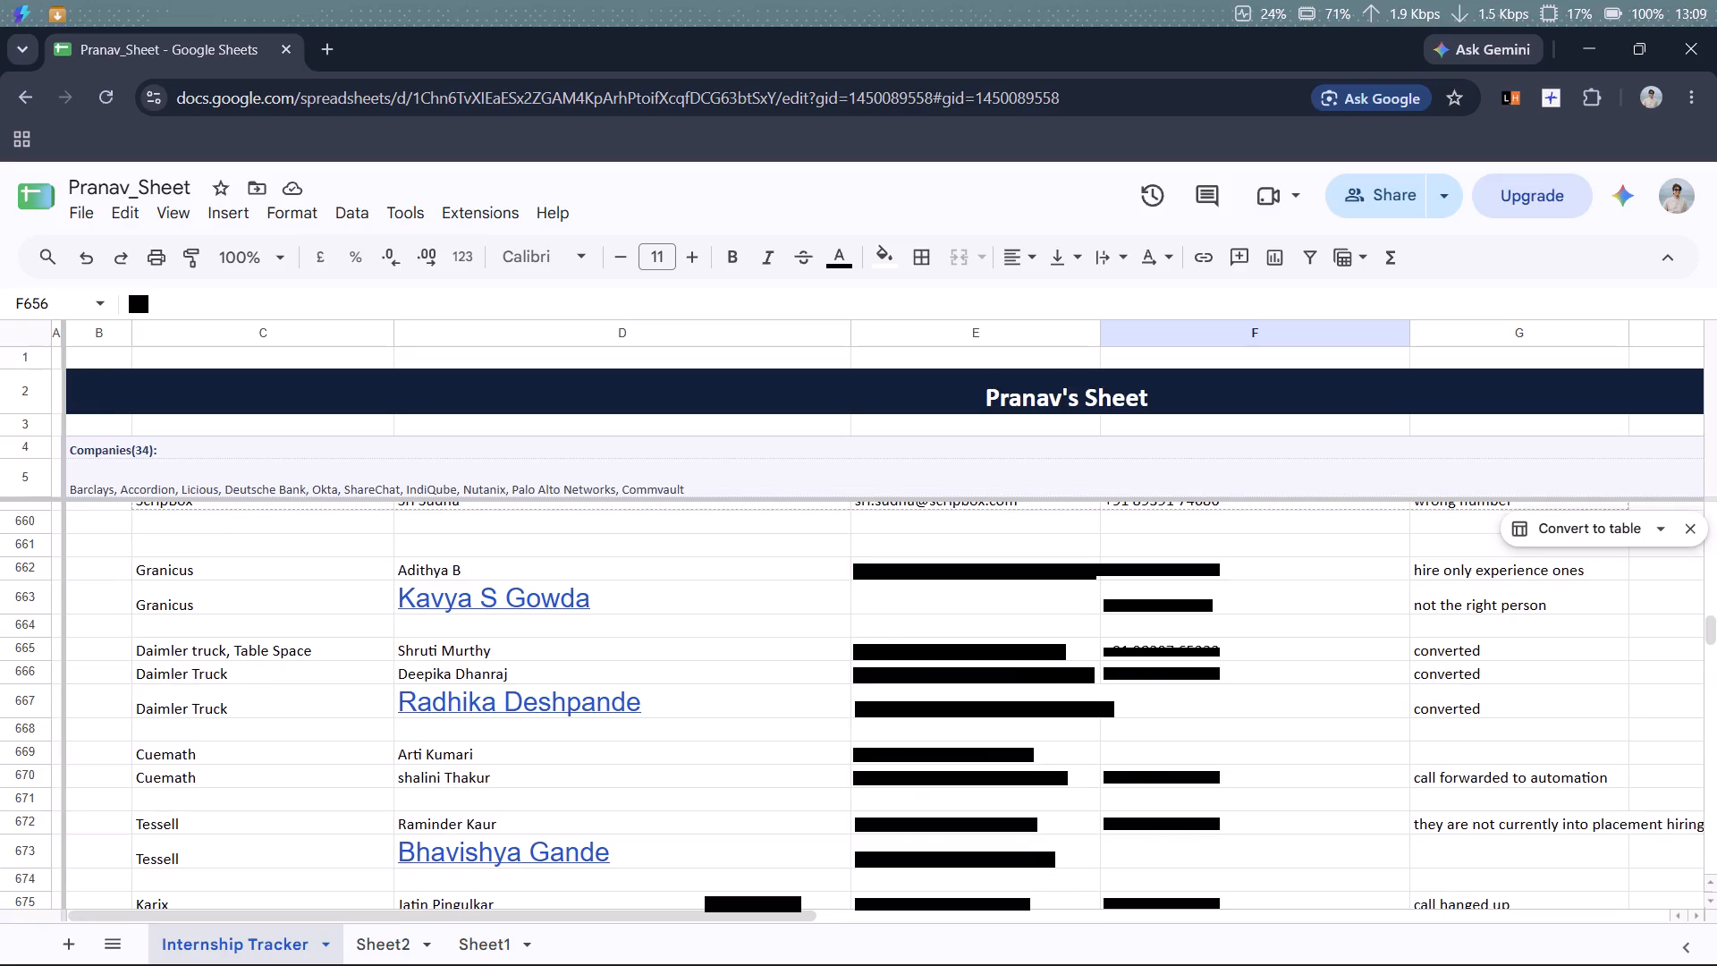
{"action": "scroll", "coordinate": [1344, 726], "scroll_direction": "down", "scroll_amount": 1}
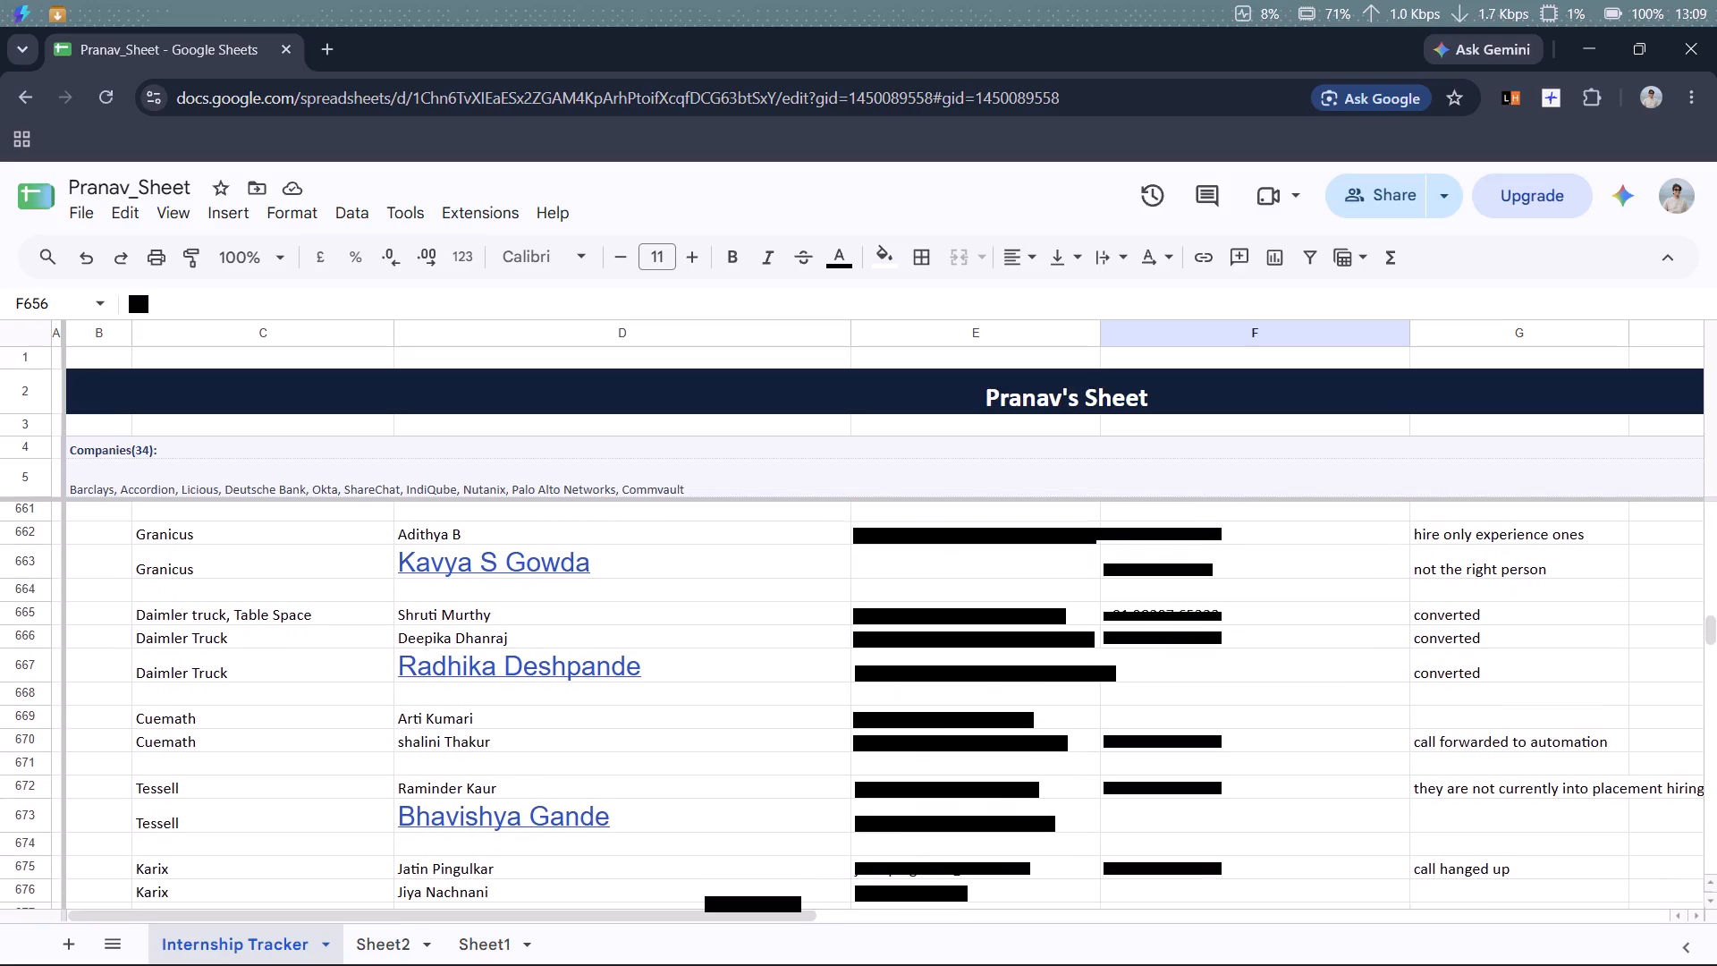
{"action": "scroll", "coordinate": [1344, 726], "scroll_direction": "down", "scroll_amount": 1}
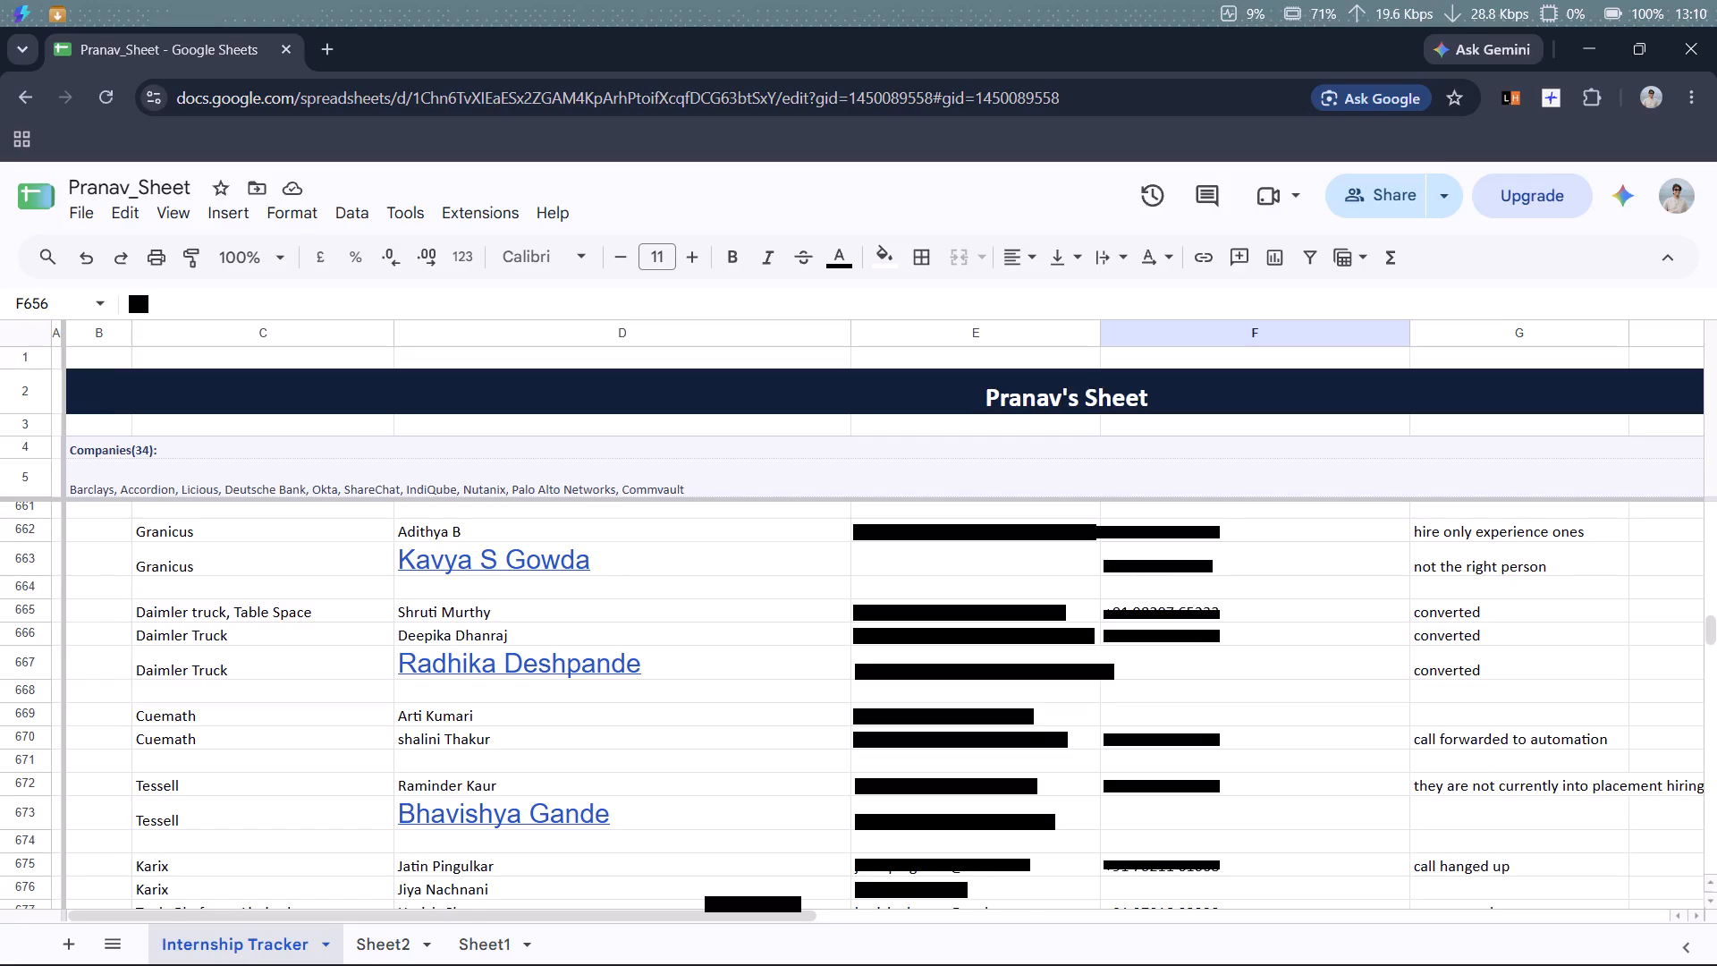
{"action": "scroll", "coordinate": [1344, 726], "scroll_direction": "down", "scroll_amount": 1}
{"action": "scroll", "coordinate": [1344, 726], "scroll_direction": "left", "scroll_amount": 1}
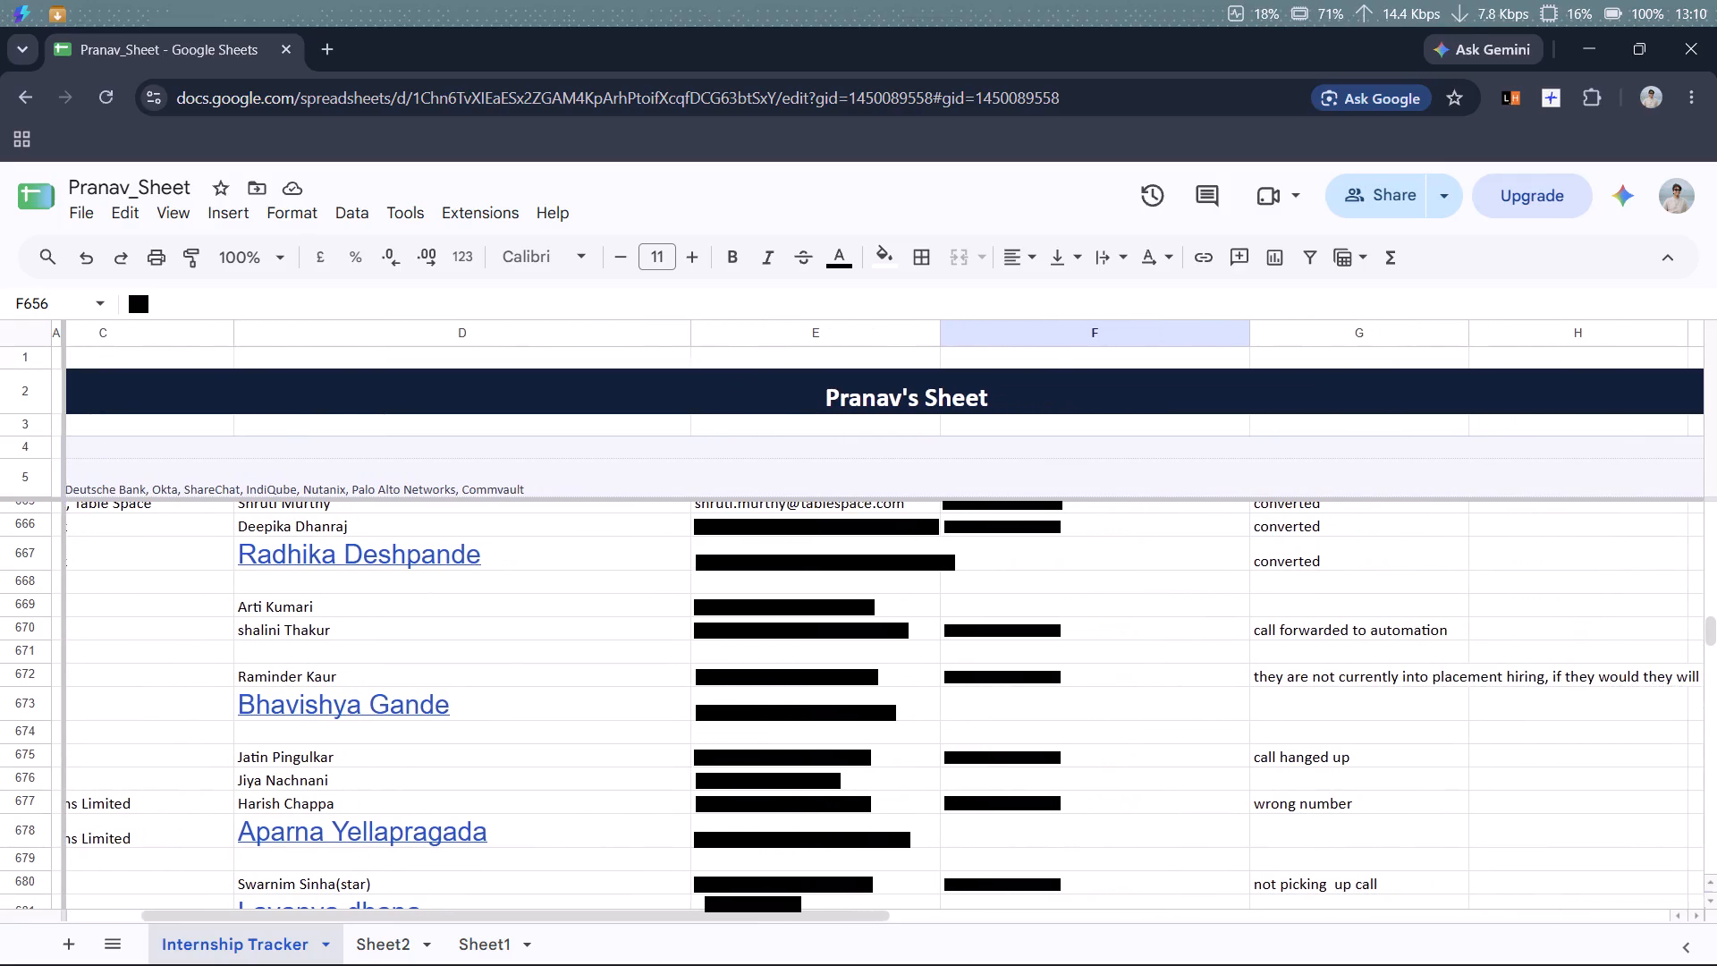
{"action": "scroll", "coordinate": [1344, 726], "scroll_direction": "down", "scroll_amount": 1}
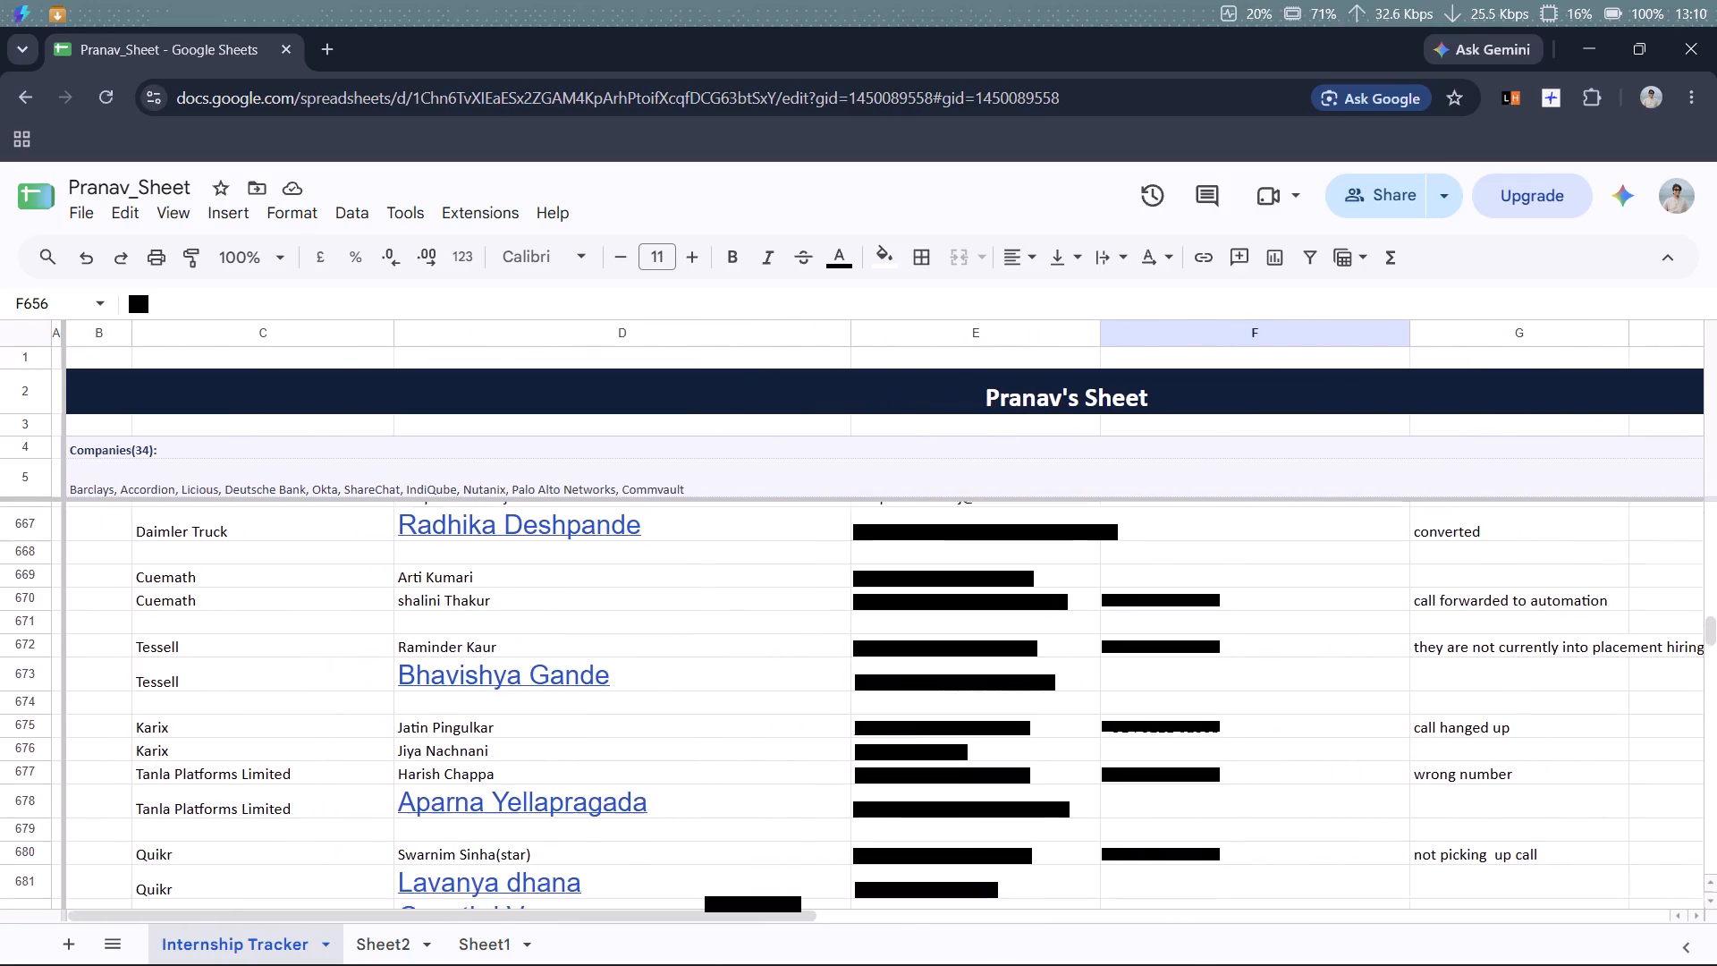
{"action": "scroll", "coordinate": [1344, 726], "scroll_direction": "down", "scroll_amount": 1}
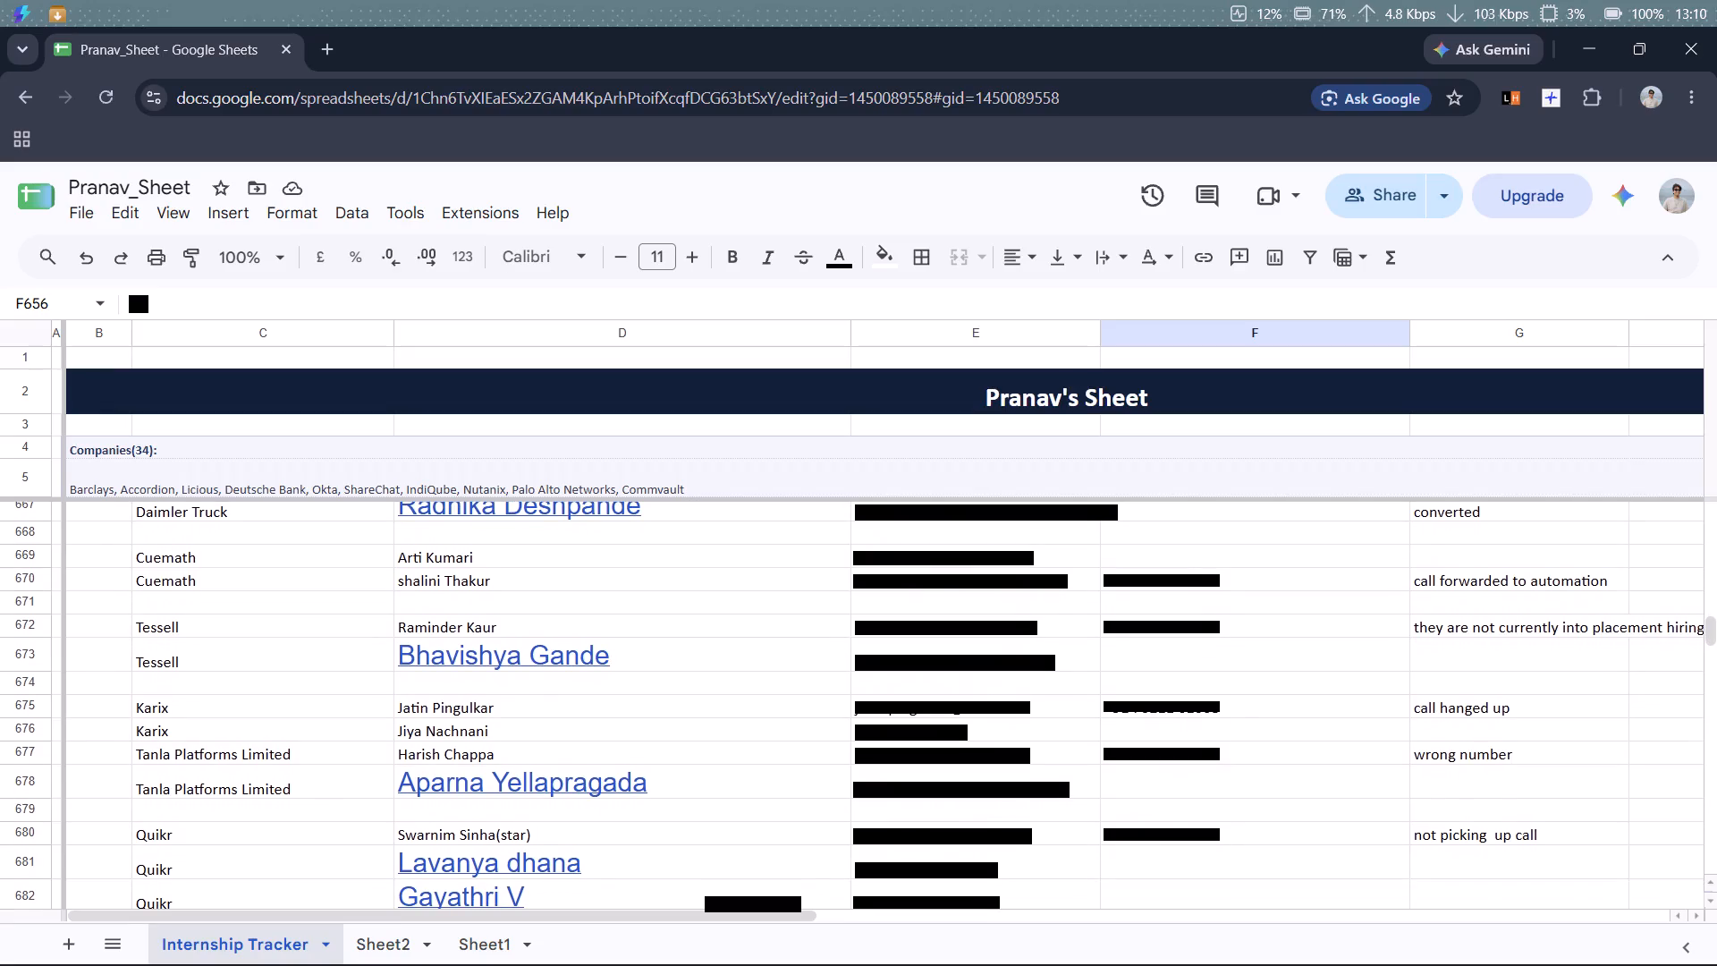
{"action": "scroll", "coordinate": [1344, 726], "scroll_direction": "down", "scroll_amount": 2}
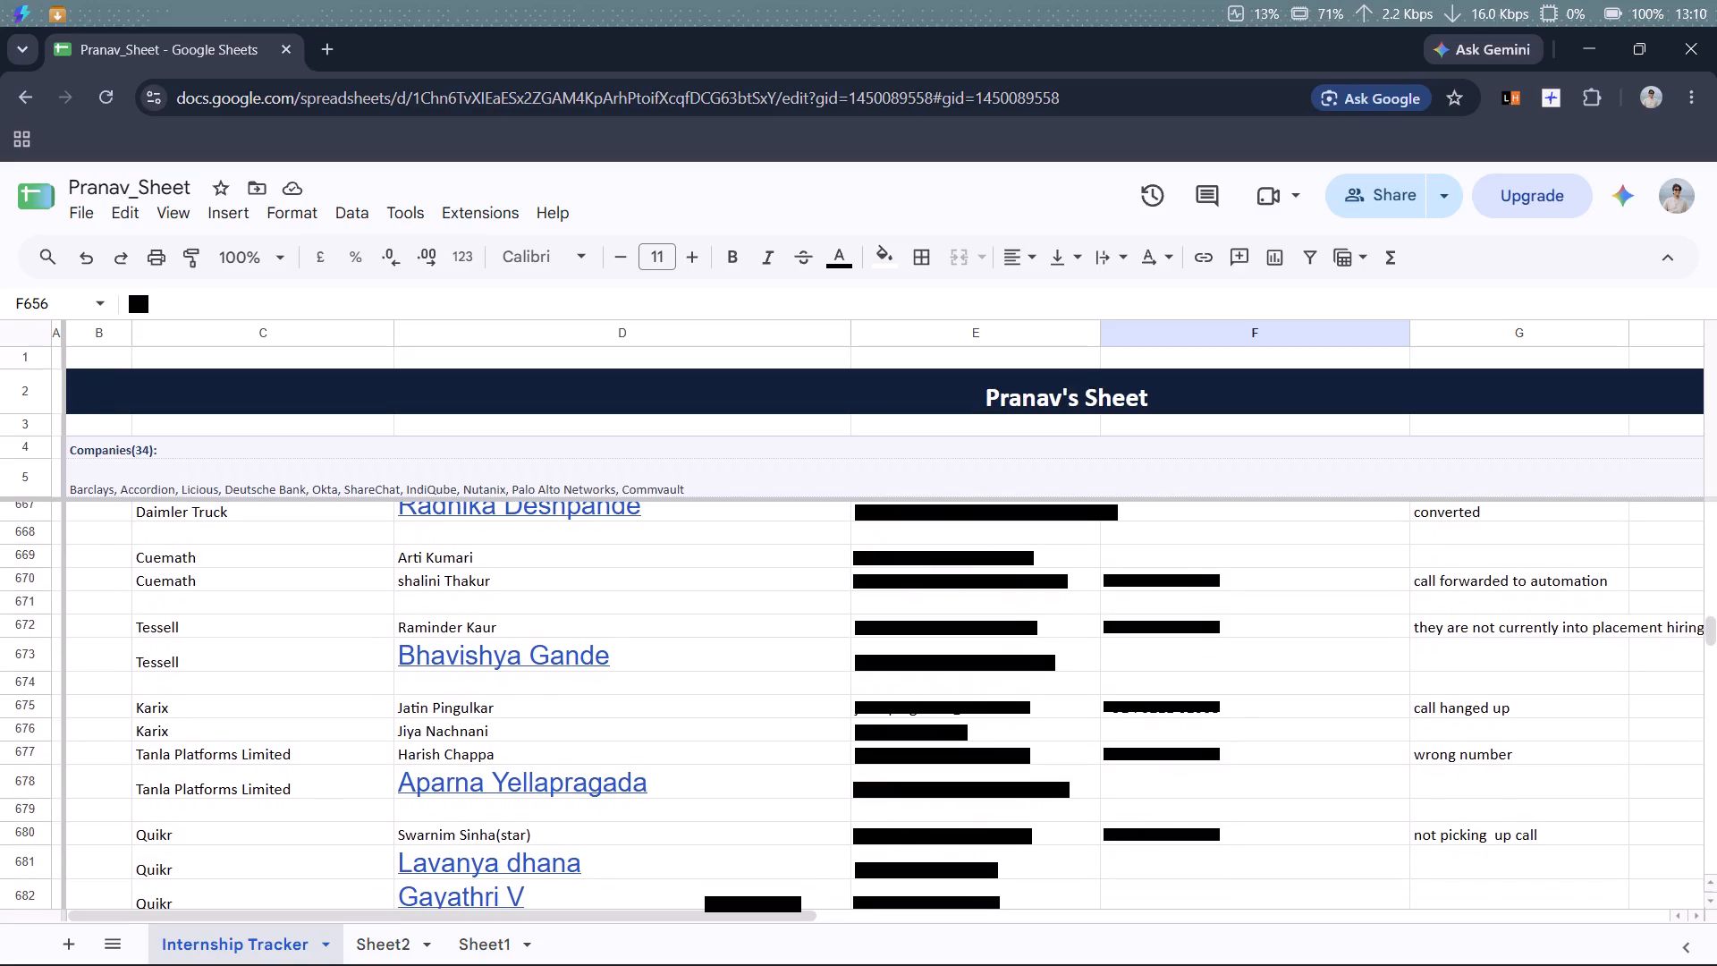
{"action": "scroll", "coordinate": [1344, 726], "scroll_direction": "down", "scroll_amount": 1}
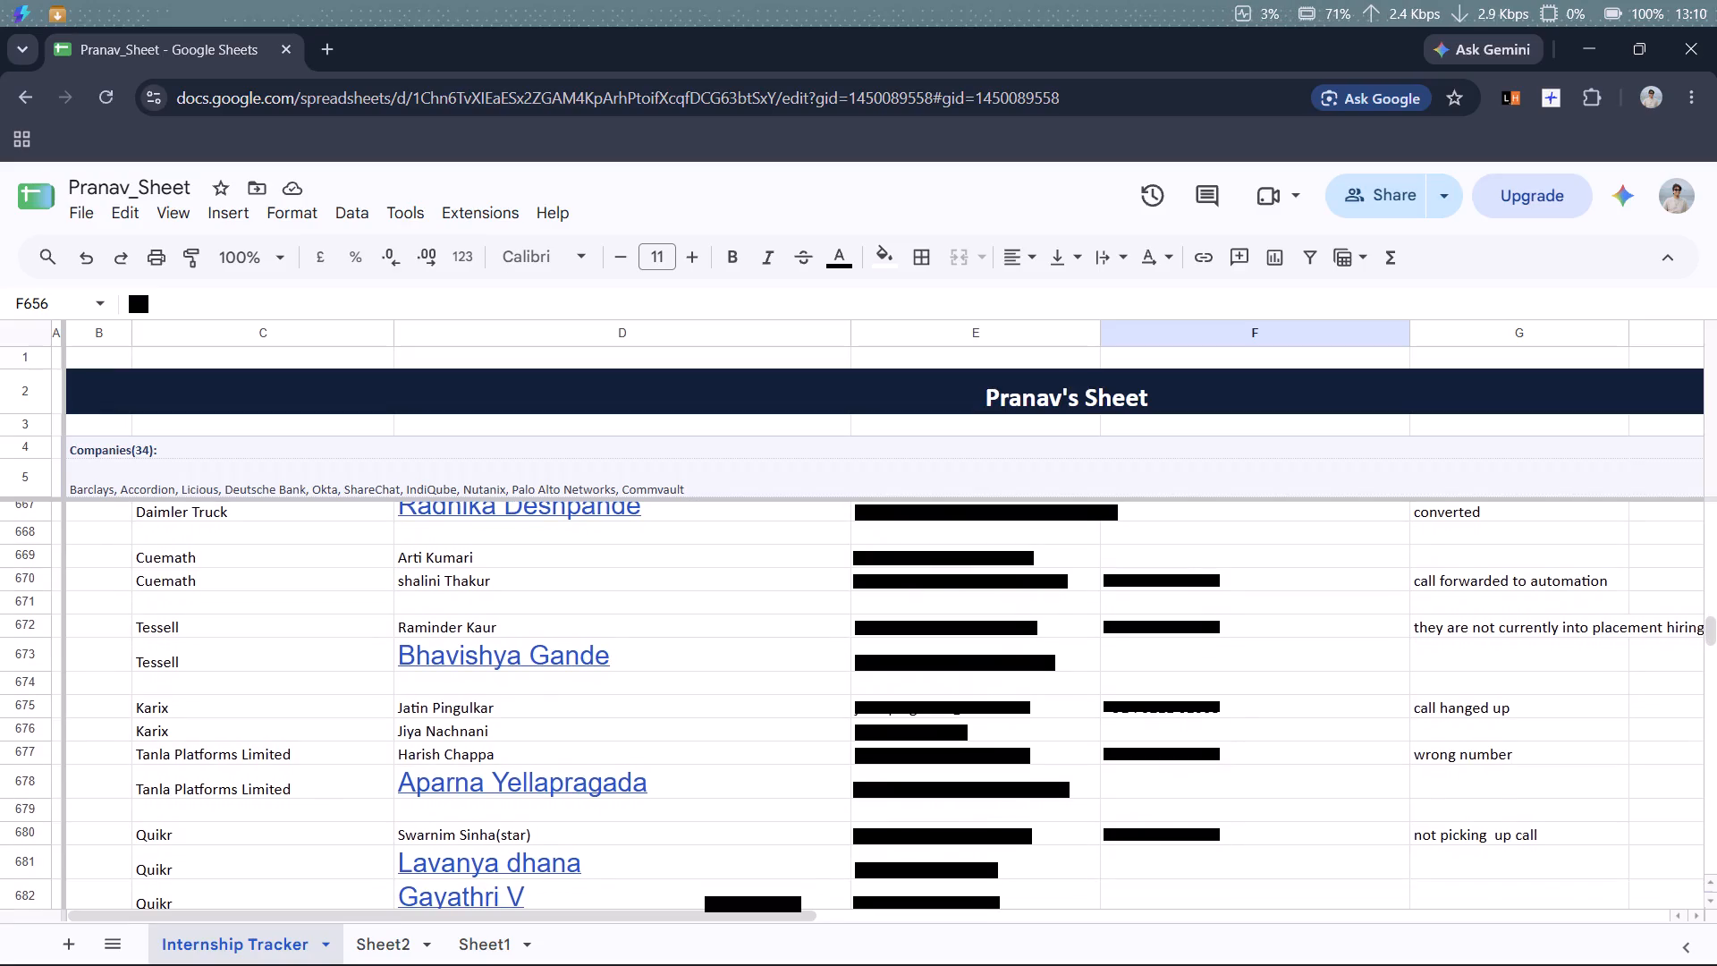
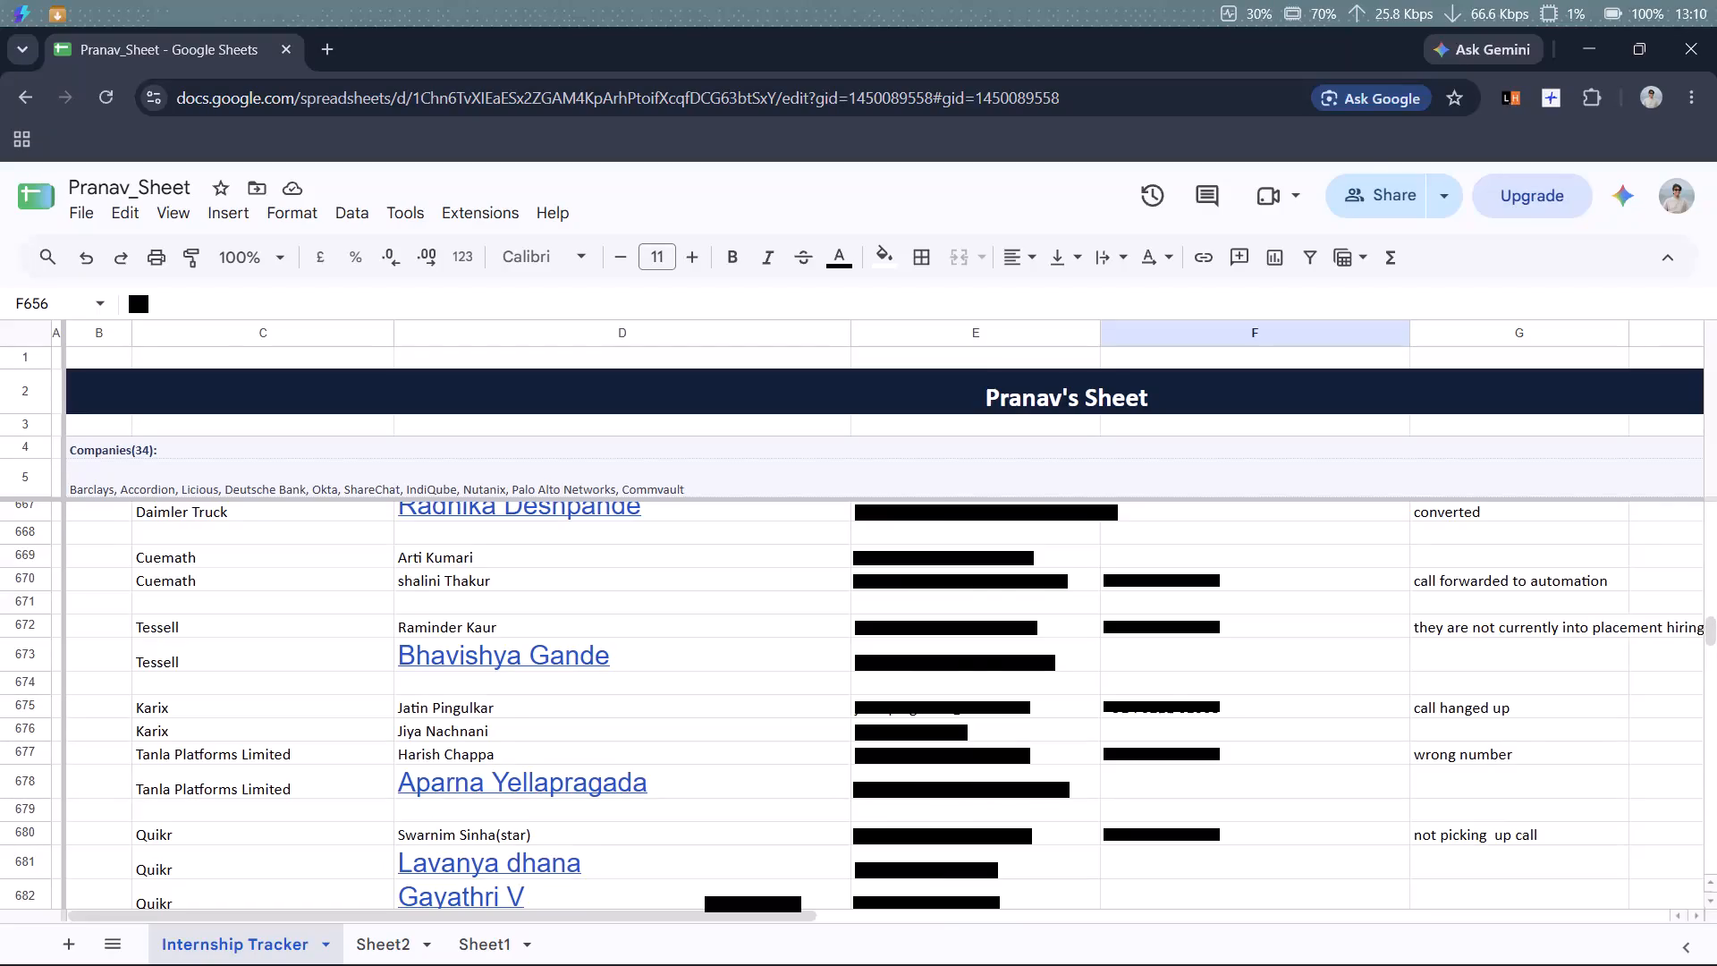
Enter the note "call around 4" in cell H675 of the first Karix contact's row.
{"action": "left_click", "coordinate": [1652, 714]}
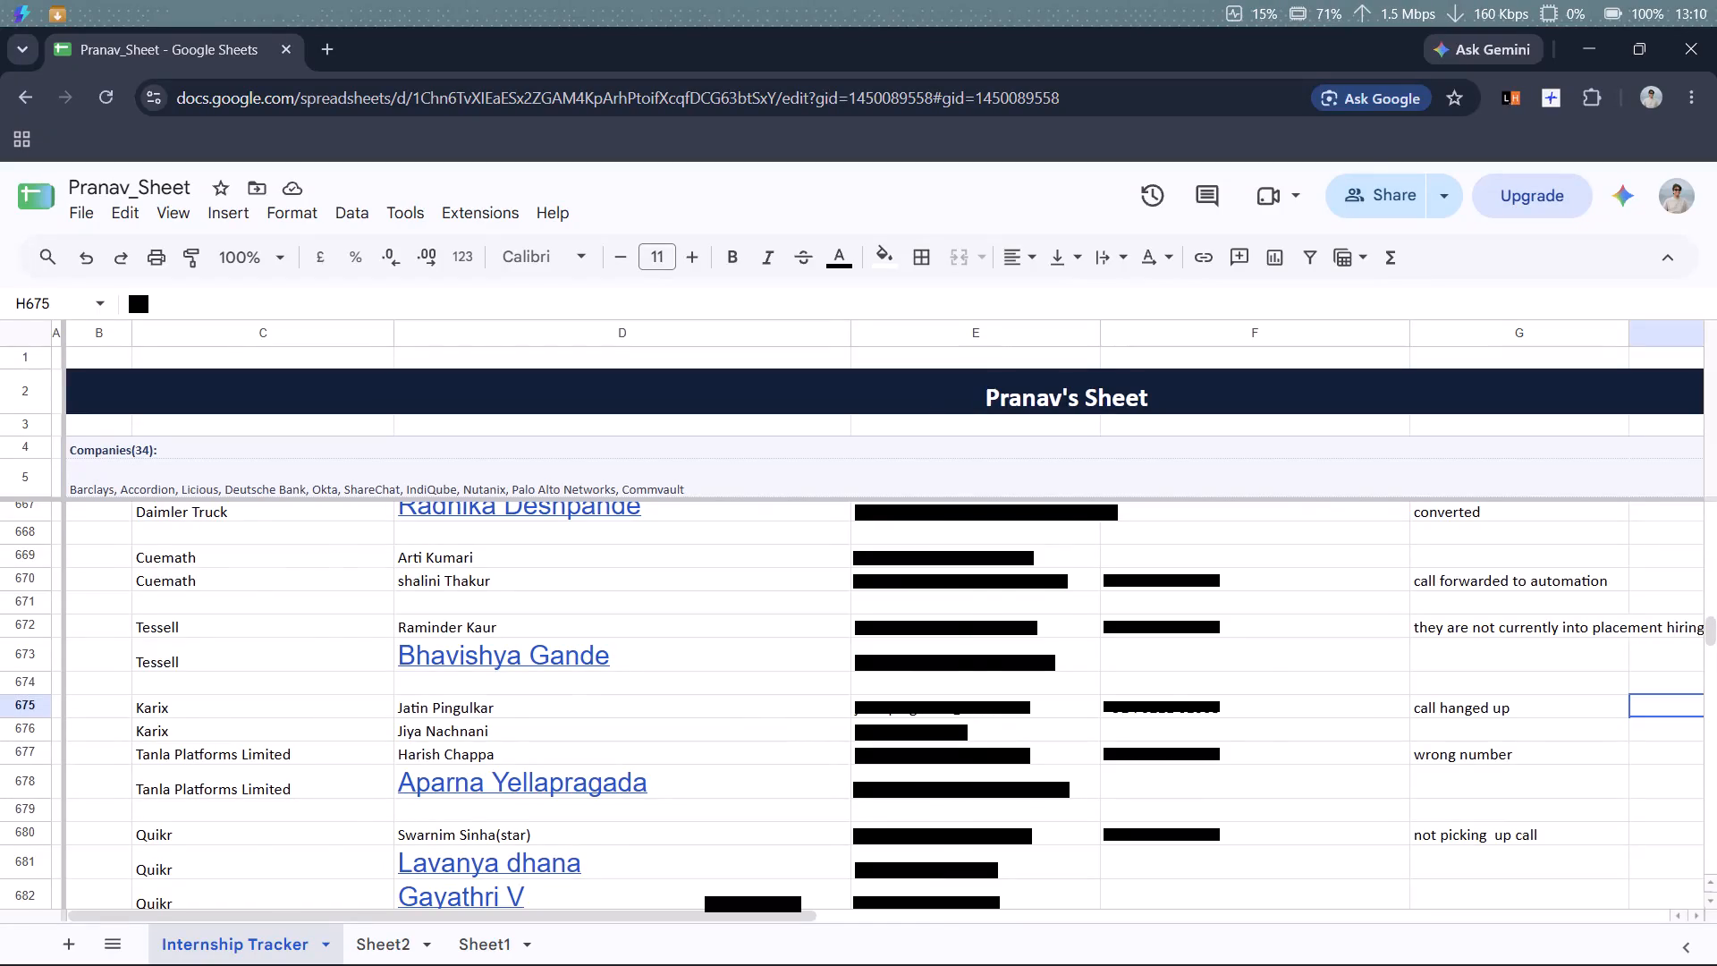
{"action": "type", "text": "call around 4"}
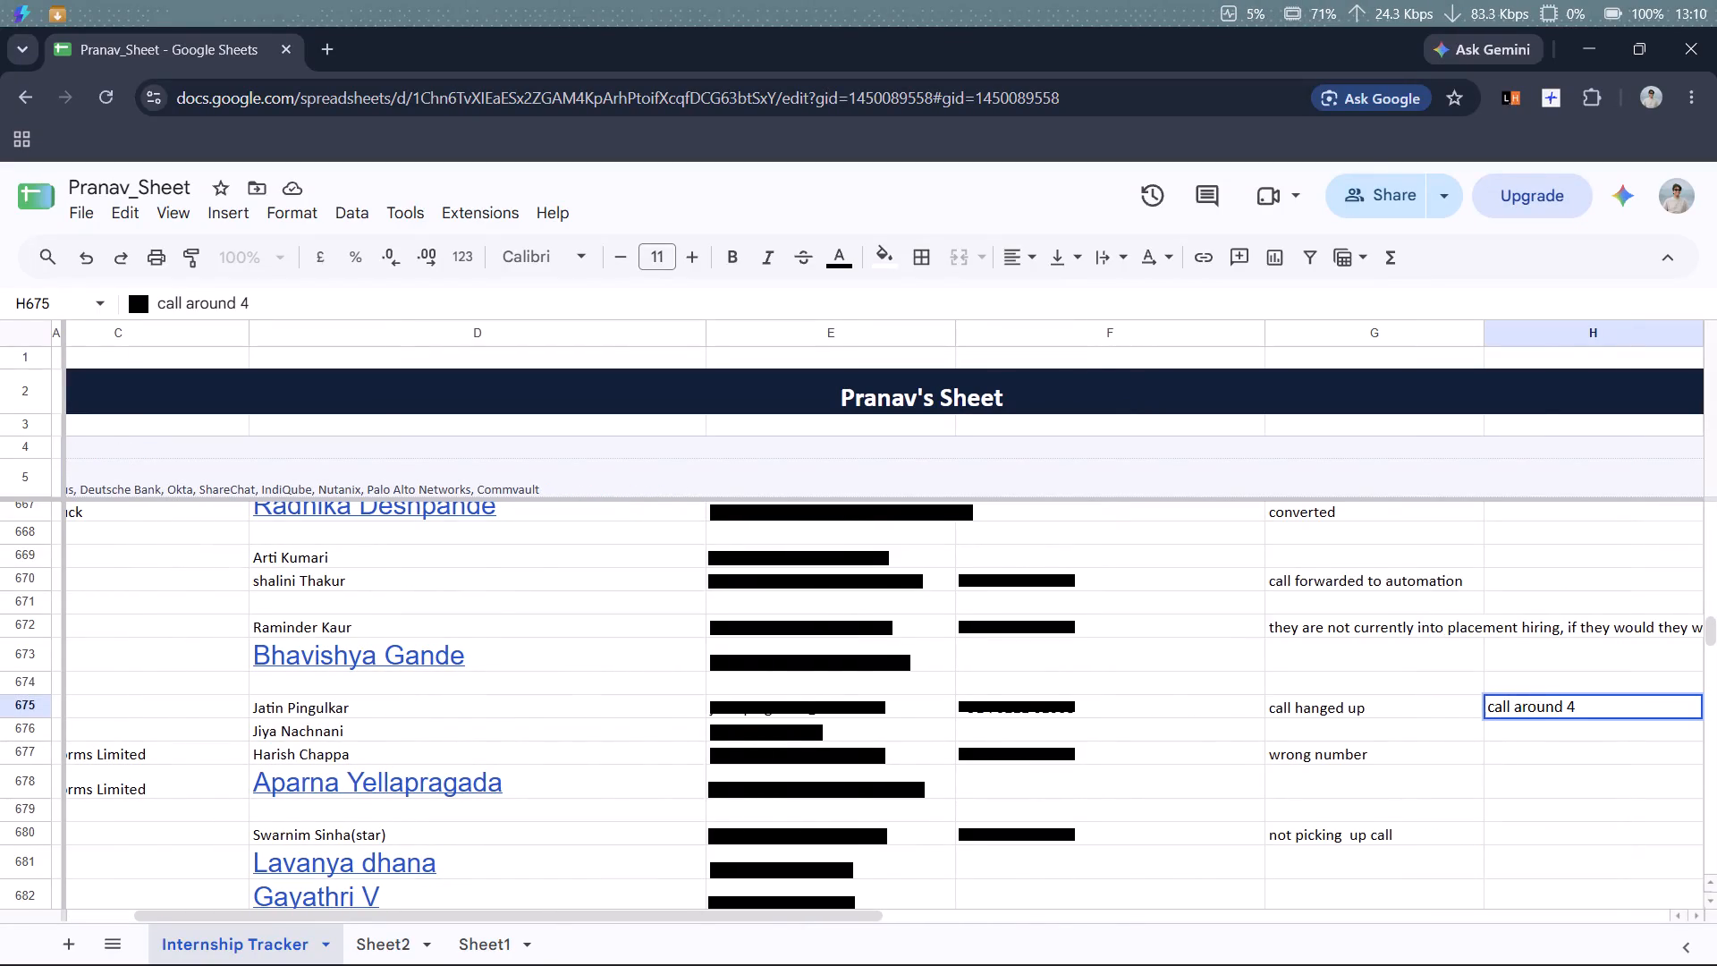
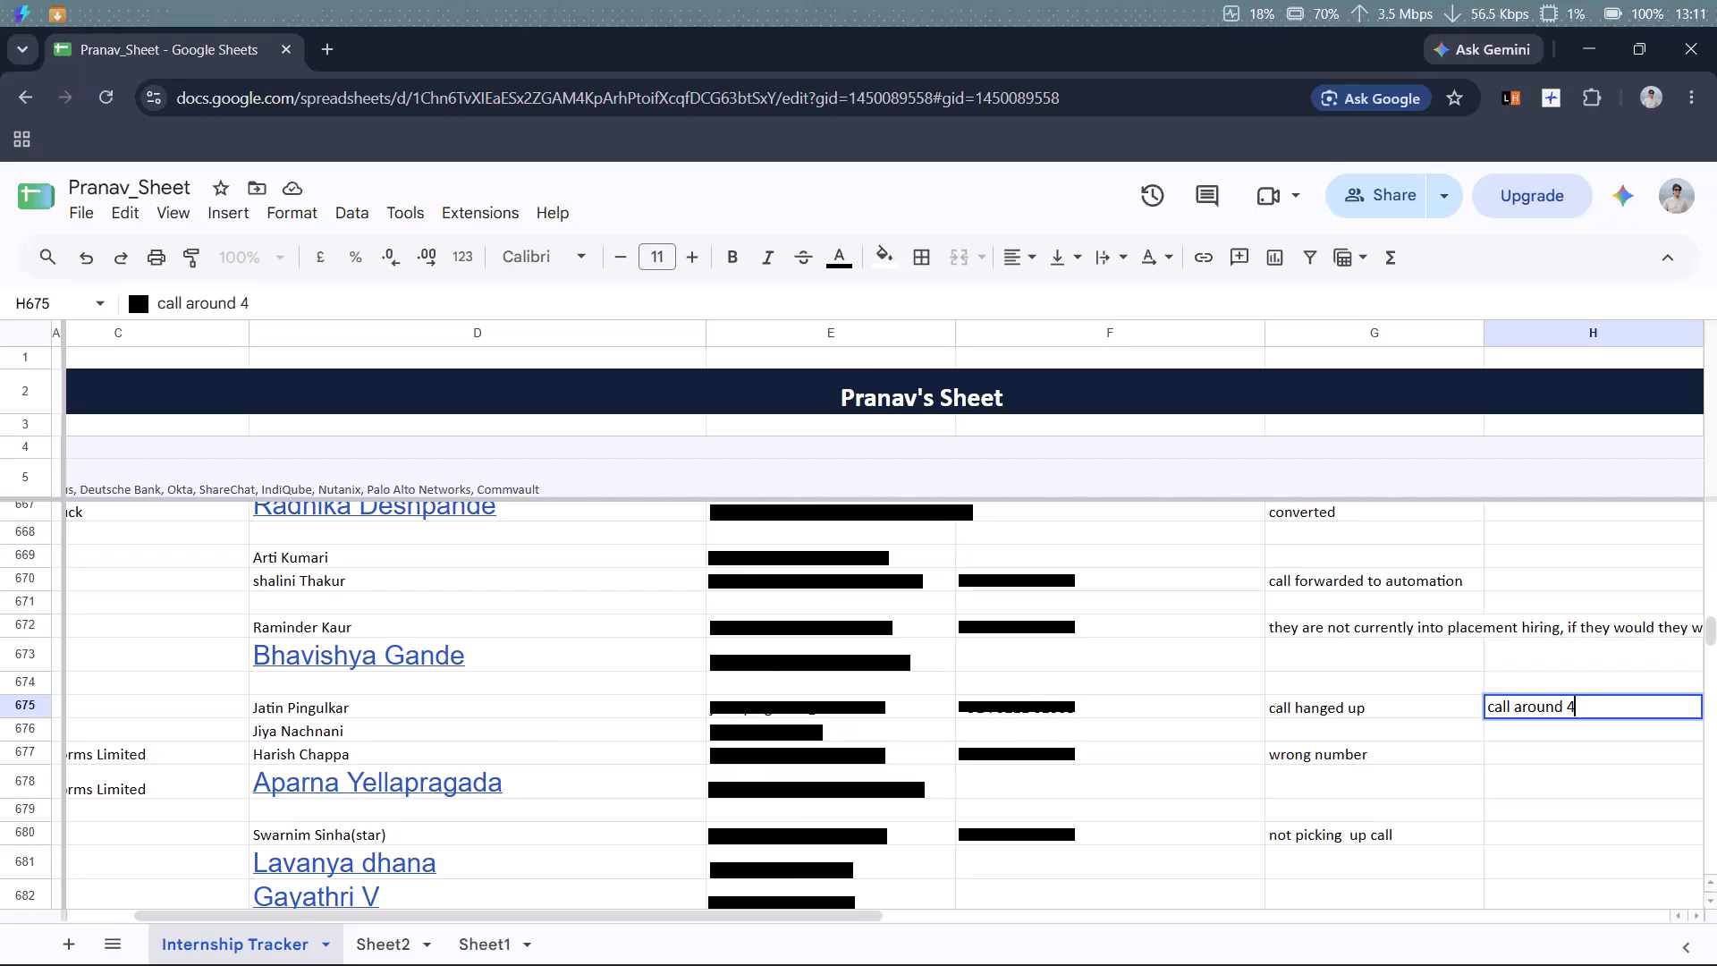
Finish the note "call around 4" in cell H675 by leaving the cell.
{"action": "left_click", "coordinate": [1253, 723]}
Review the companies, phone numbers and call notes from the Karix rows through the Progress rows for the next contact to call.
{"action": "scroll", "coordinate": [1253, 723], "scroll_direction": "down", "scroll_amount": 1}
{"action": "scroll", "coordinate": [1253, 723], "scroll_direction": "right", "scroll_amount": 1}
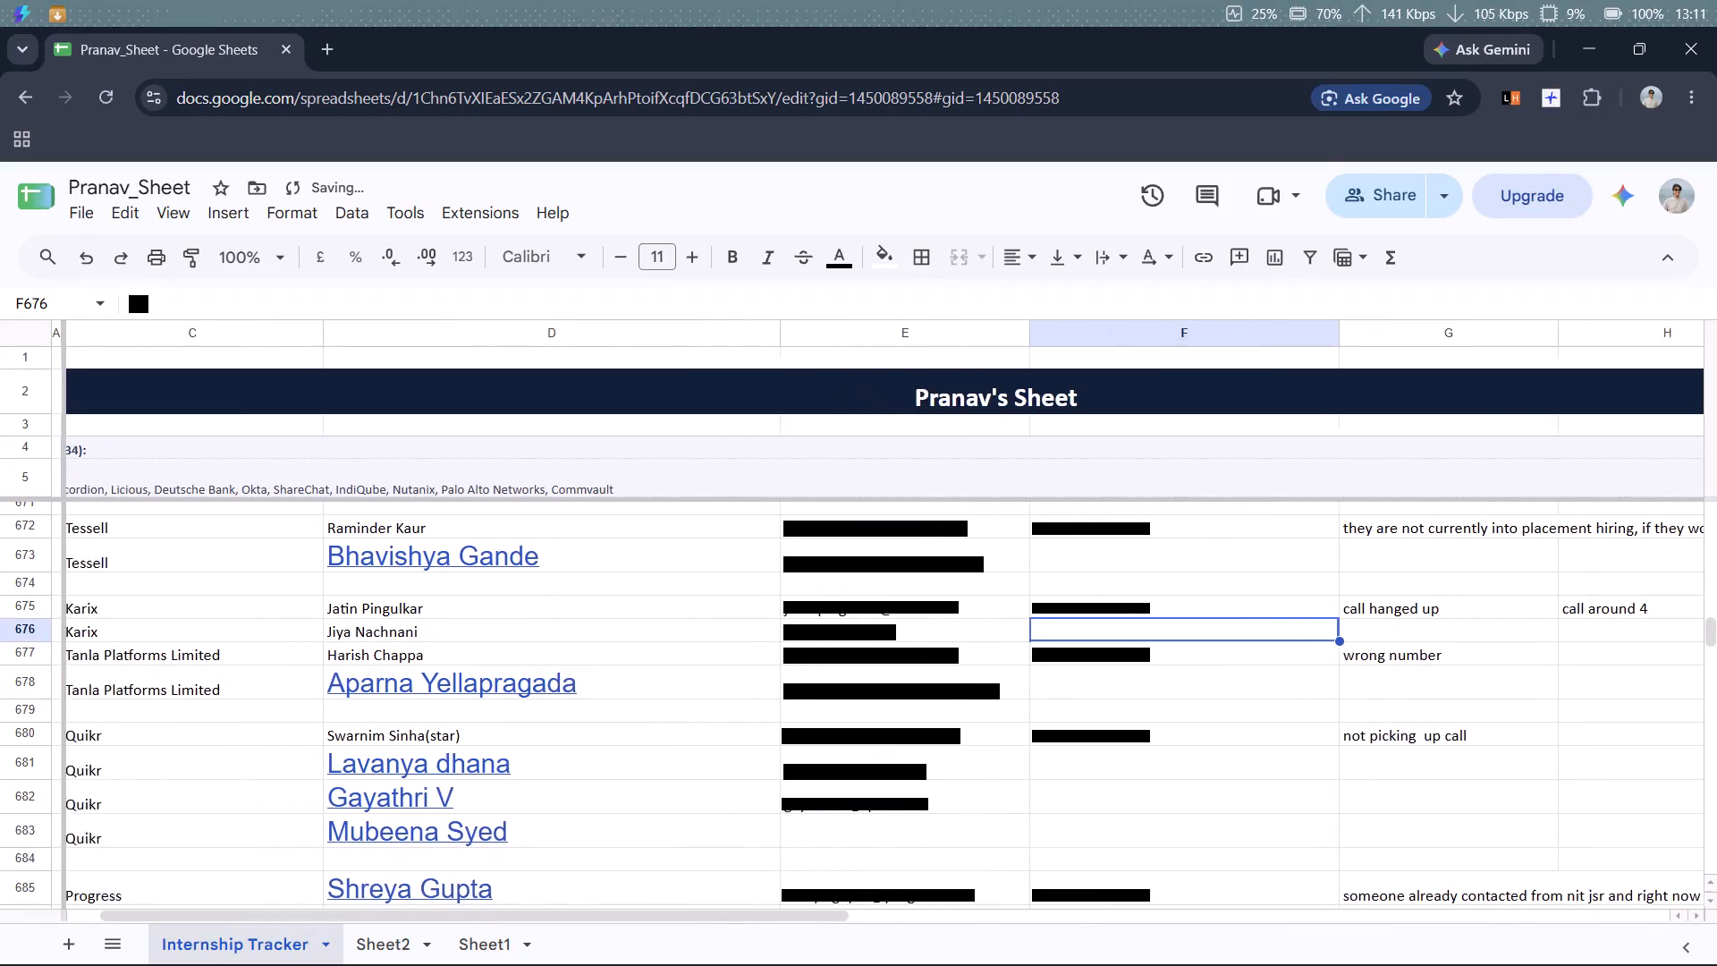
{"action": "scroll", "coordinate": [1253, 723], "scroll_direction": "right", "scroll_amount": 1}
{"action": "scroll", "coordinate": [1253, 723], "scroll_direction": "down", "scroll_amount": 2}
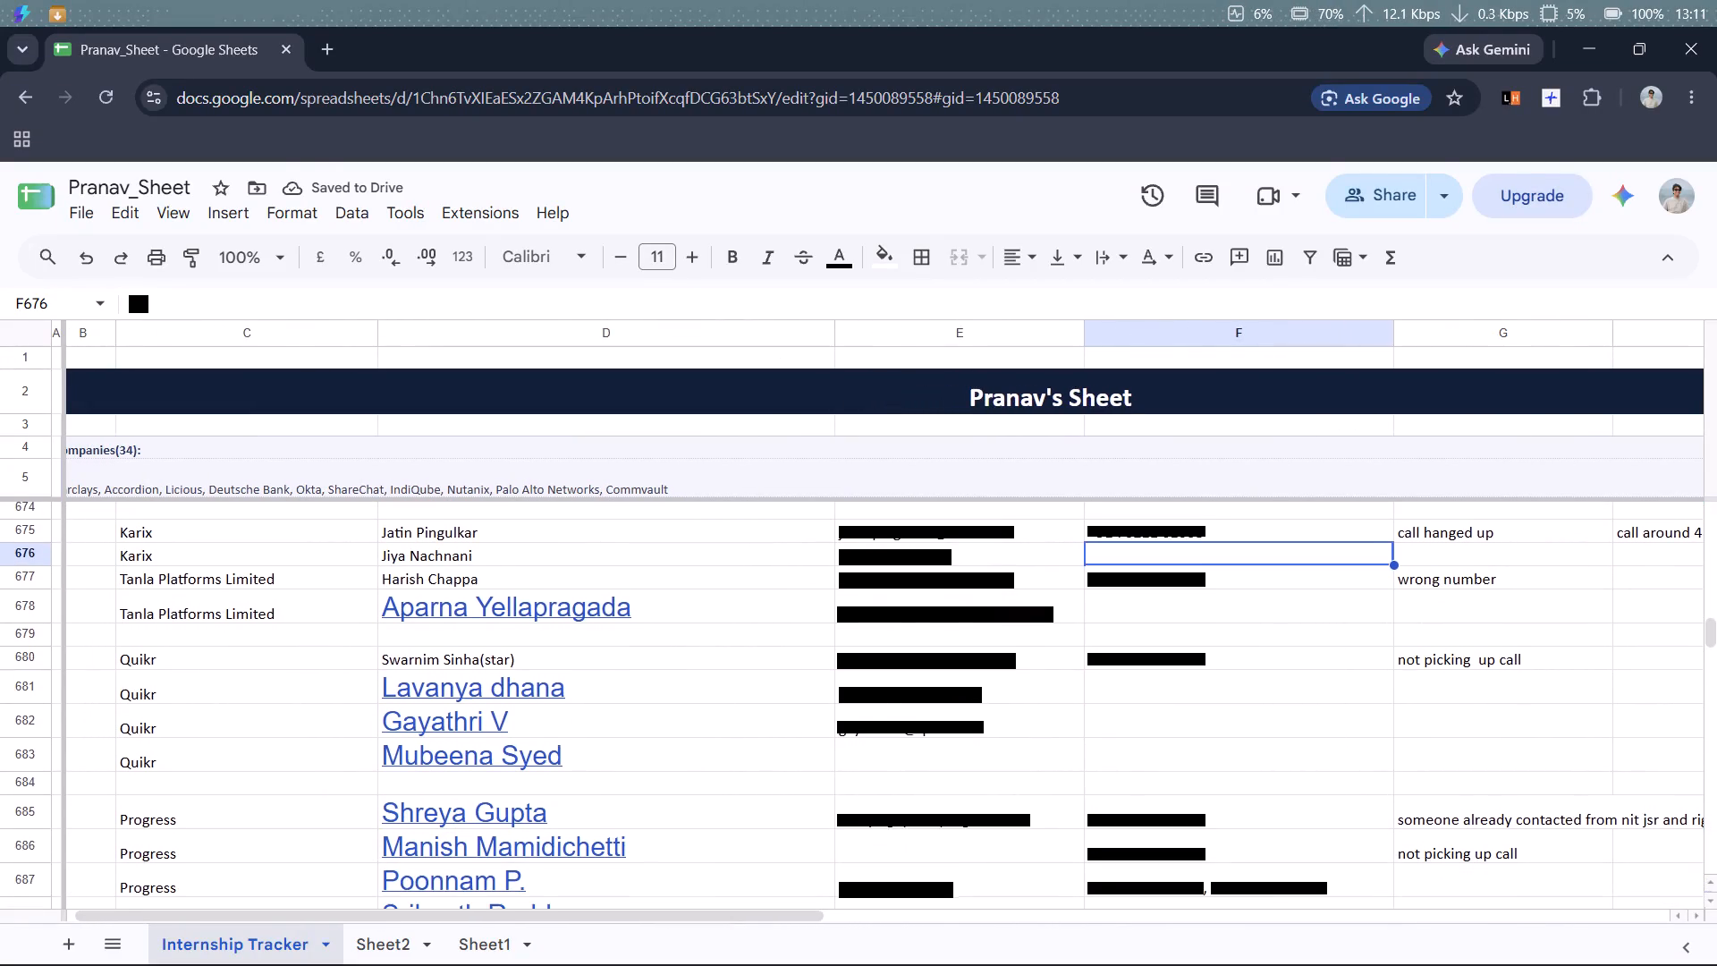
{"action": "scroll", "coordinate": [1253, 723], "scroll_direction": "down", "scroll_amount": 1}
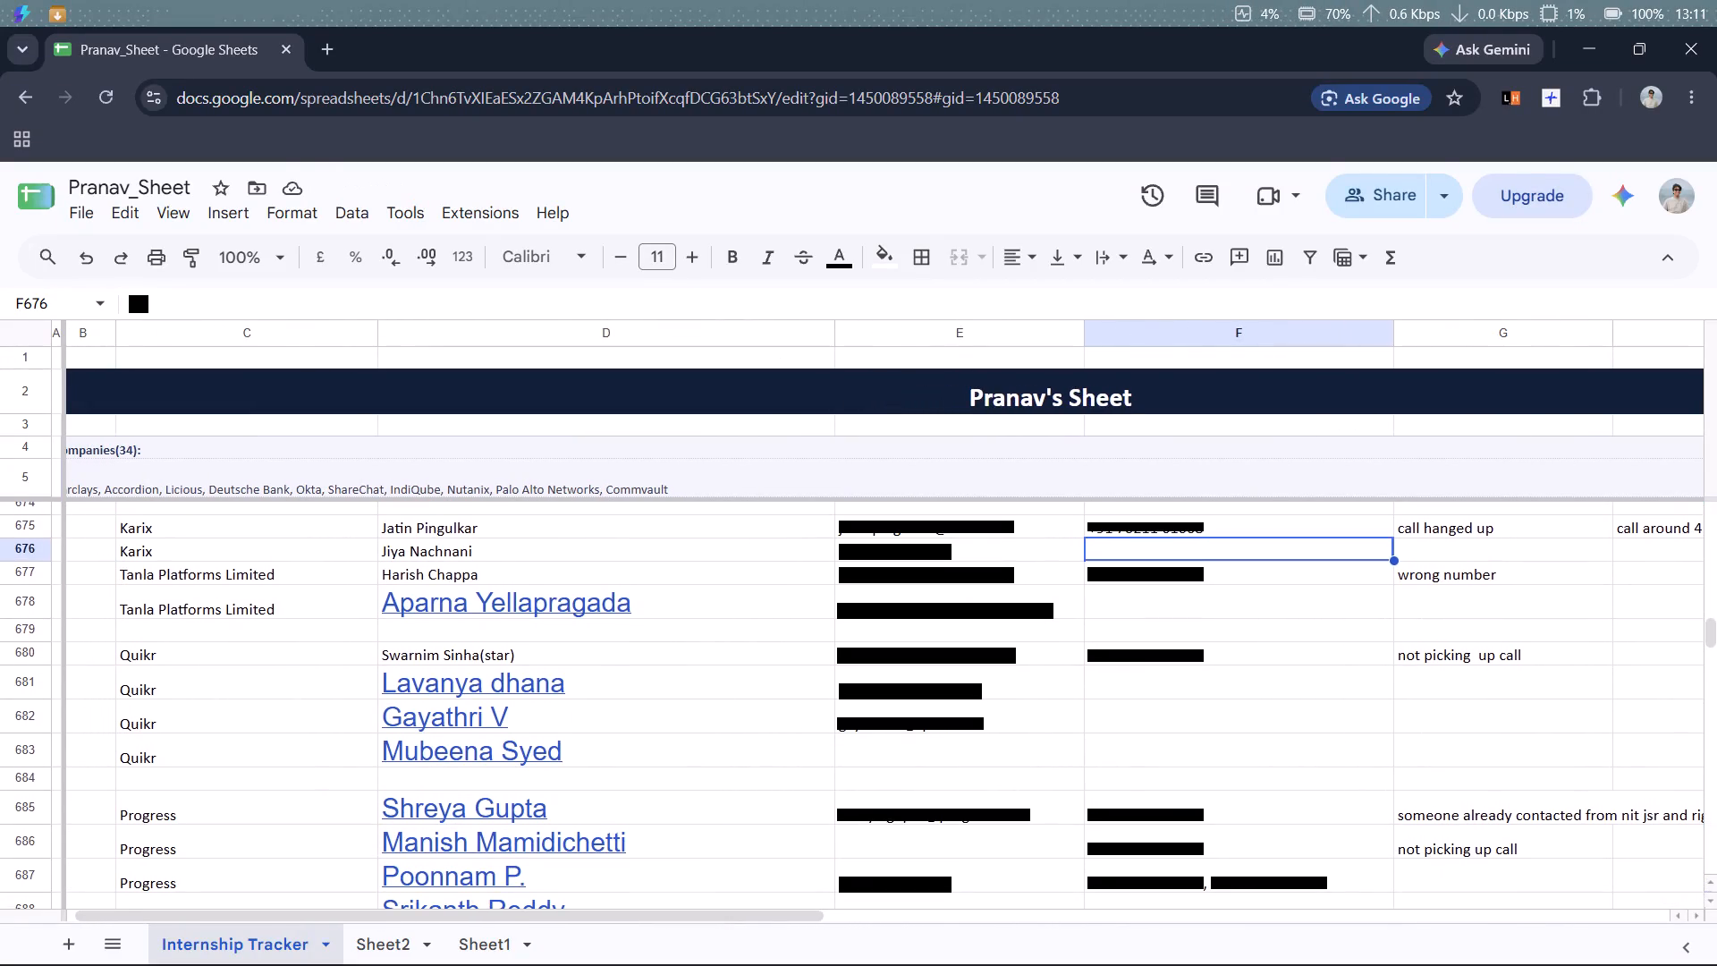
{"action": "scroll", "coordinate": [1253, 723], "scroll_direction": "down", "scroll_amount": 4}
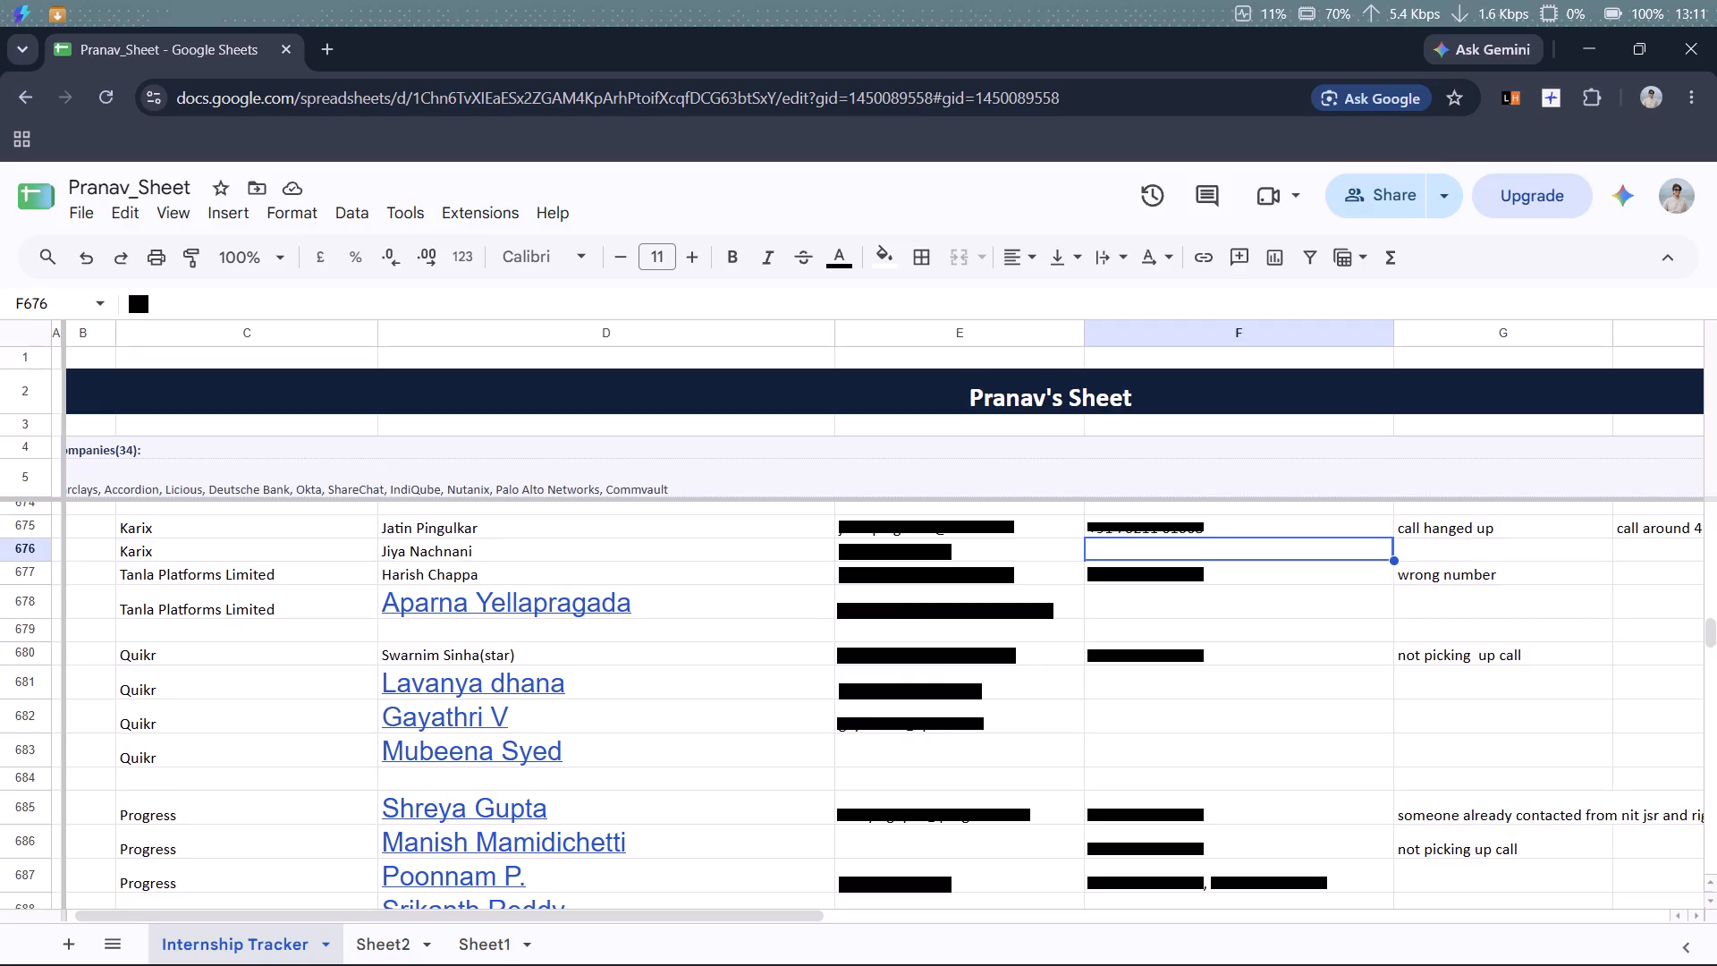
{"action": "scroll", "coordinate": [1253, 723], "scroll_direction": "down", "scroll_amount": 1}
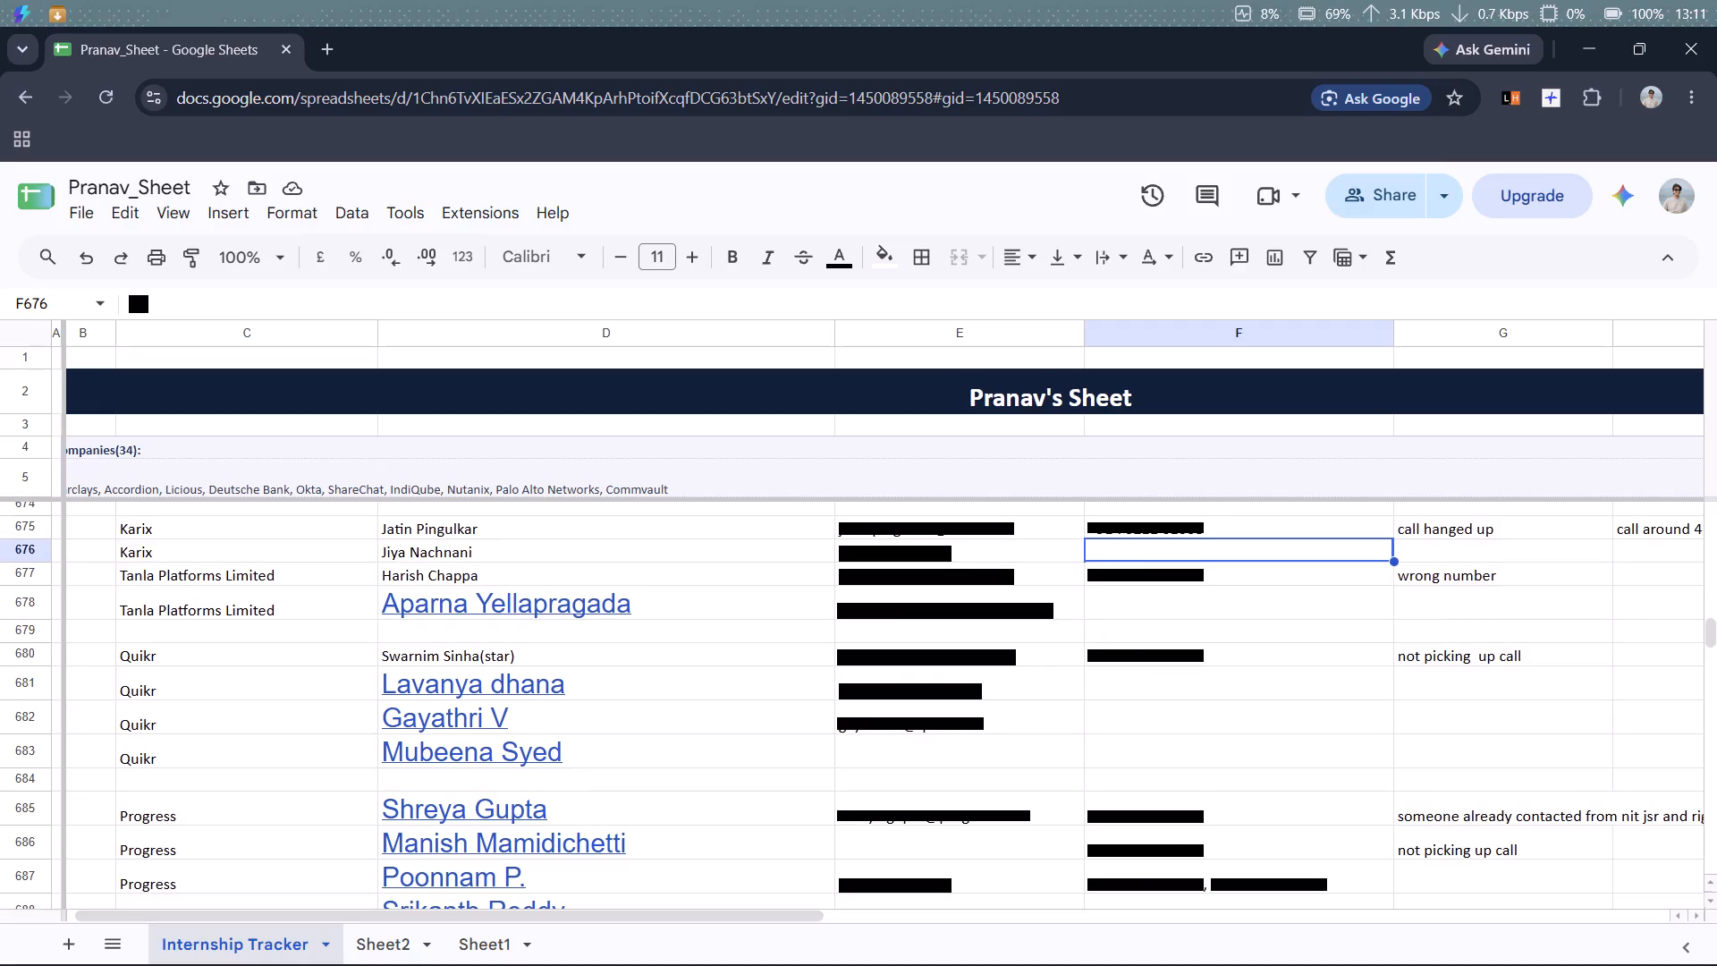
{"action": "scroll", "coordinate": [1253, 723], "scroll_direction": "down", "scroll_amount": 1}
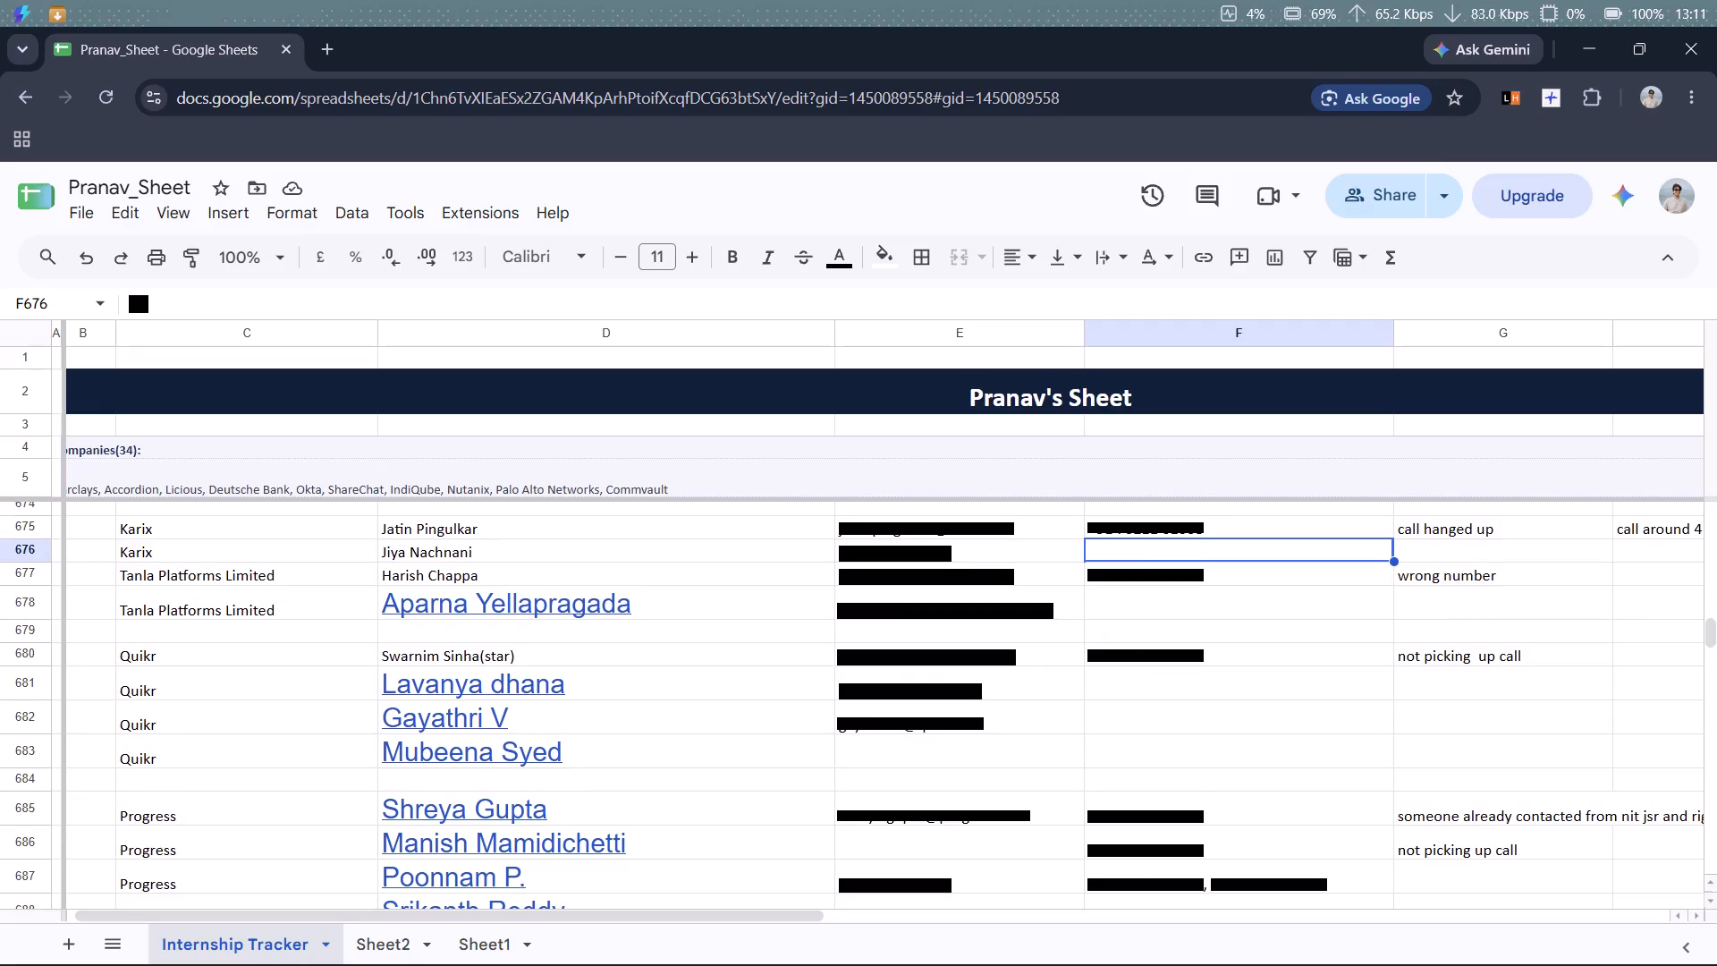
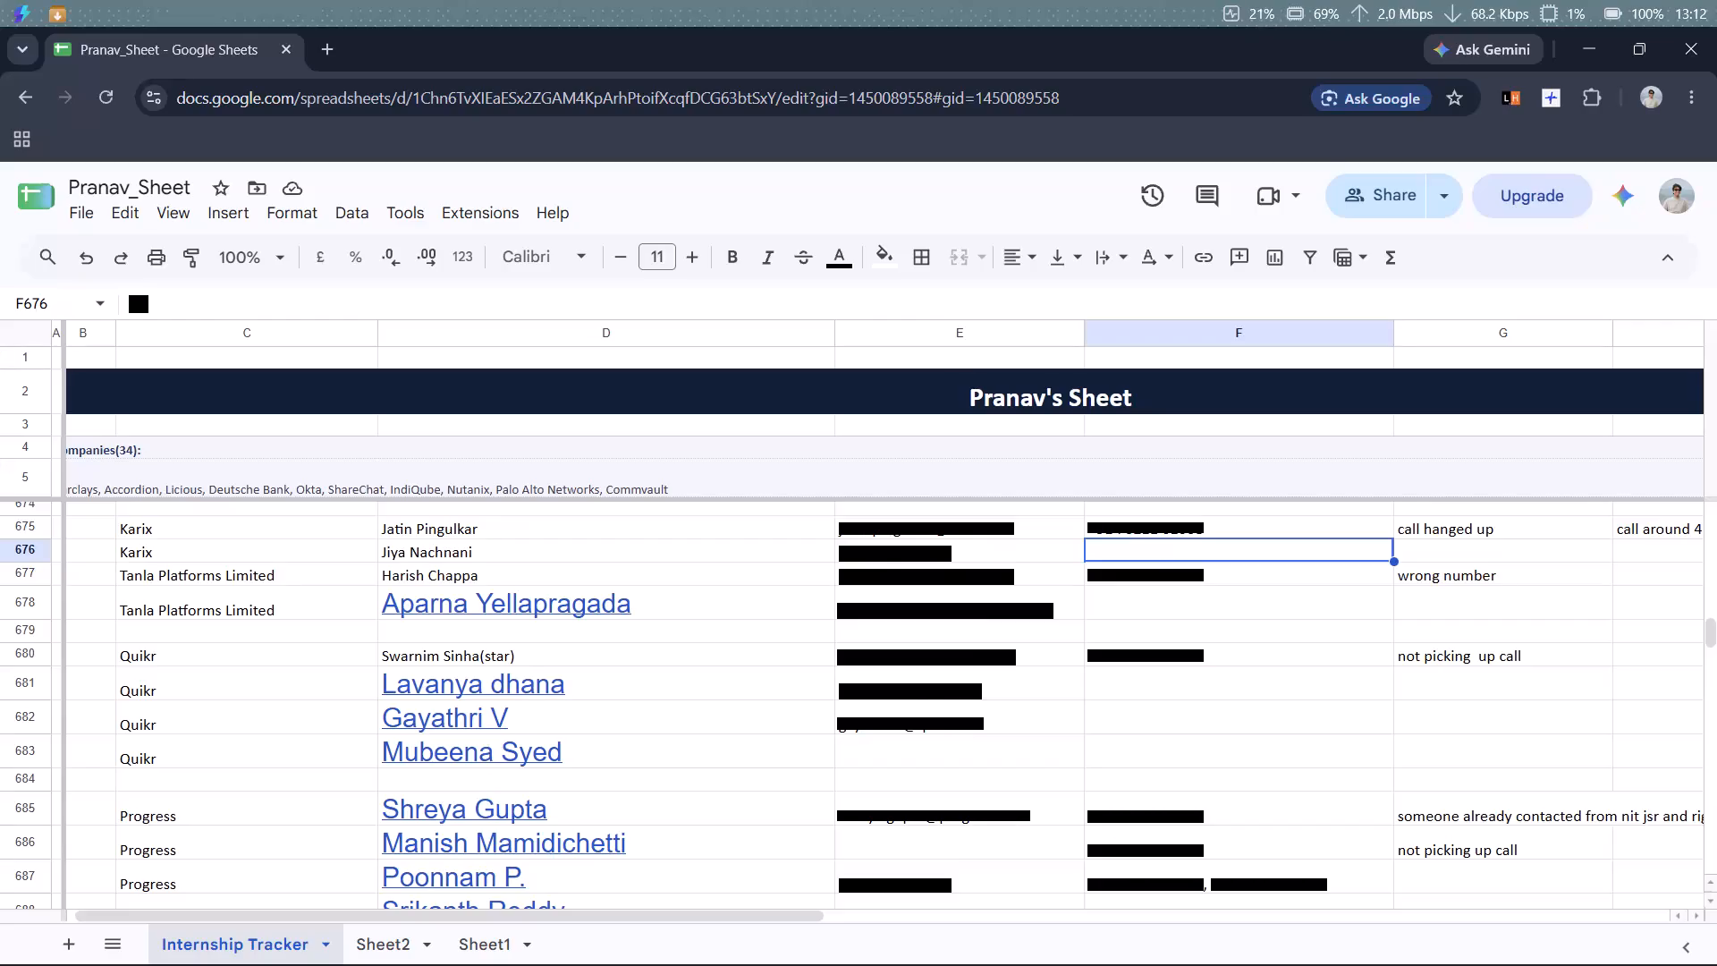
Log "wrong number" in column H for the first Quikr contact, in row 680.
{"action": "left_click", "coordinate": [1645, 654]}
{"action": "key", "text": "w"}
{"action": "type", "text": "rong number"}
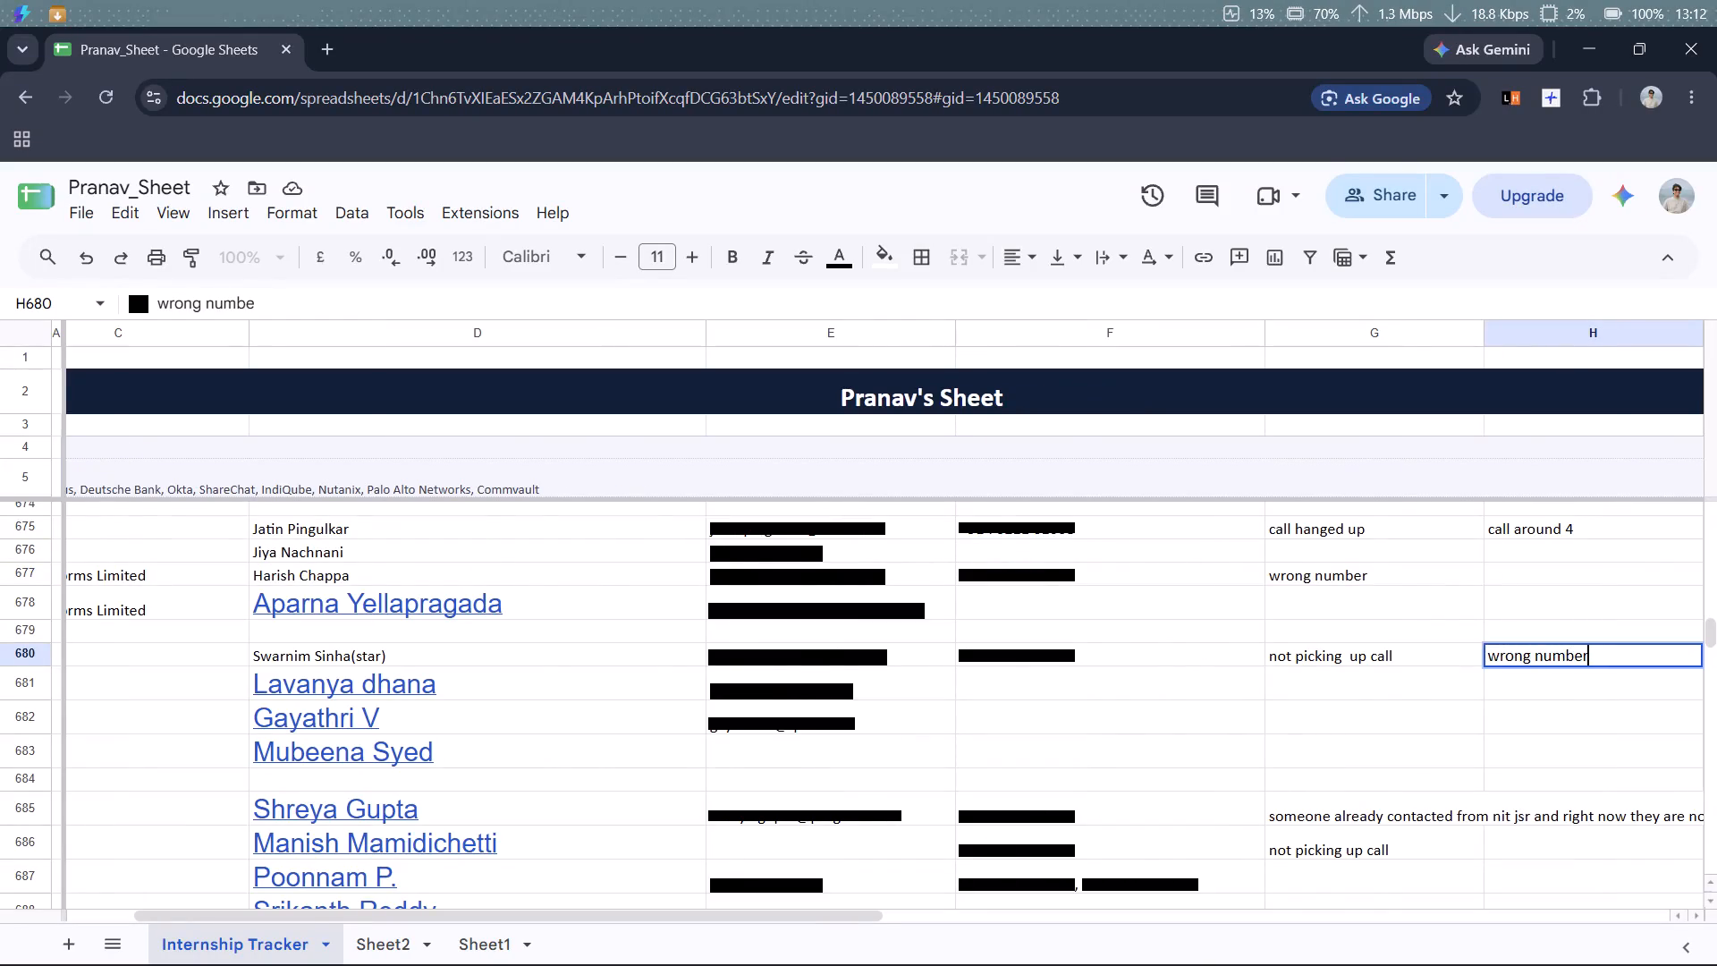
{"action": "scroll", "coordinate": [1338, 731], "scroll_direction": "right", "scroll_amount": 2}
{"action": "left_click", "coordinate": [1338, 731]}
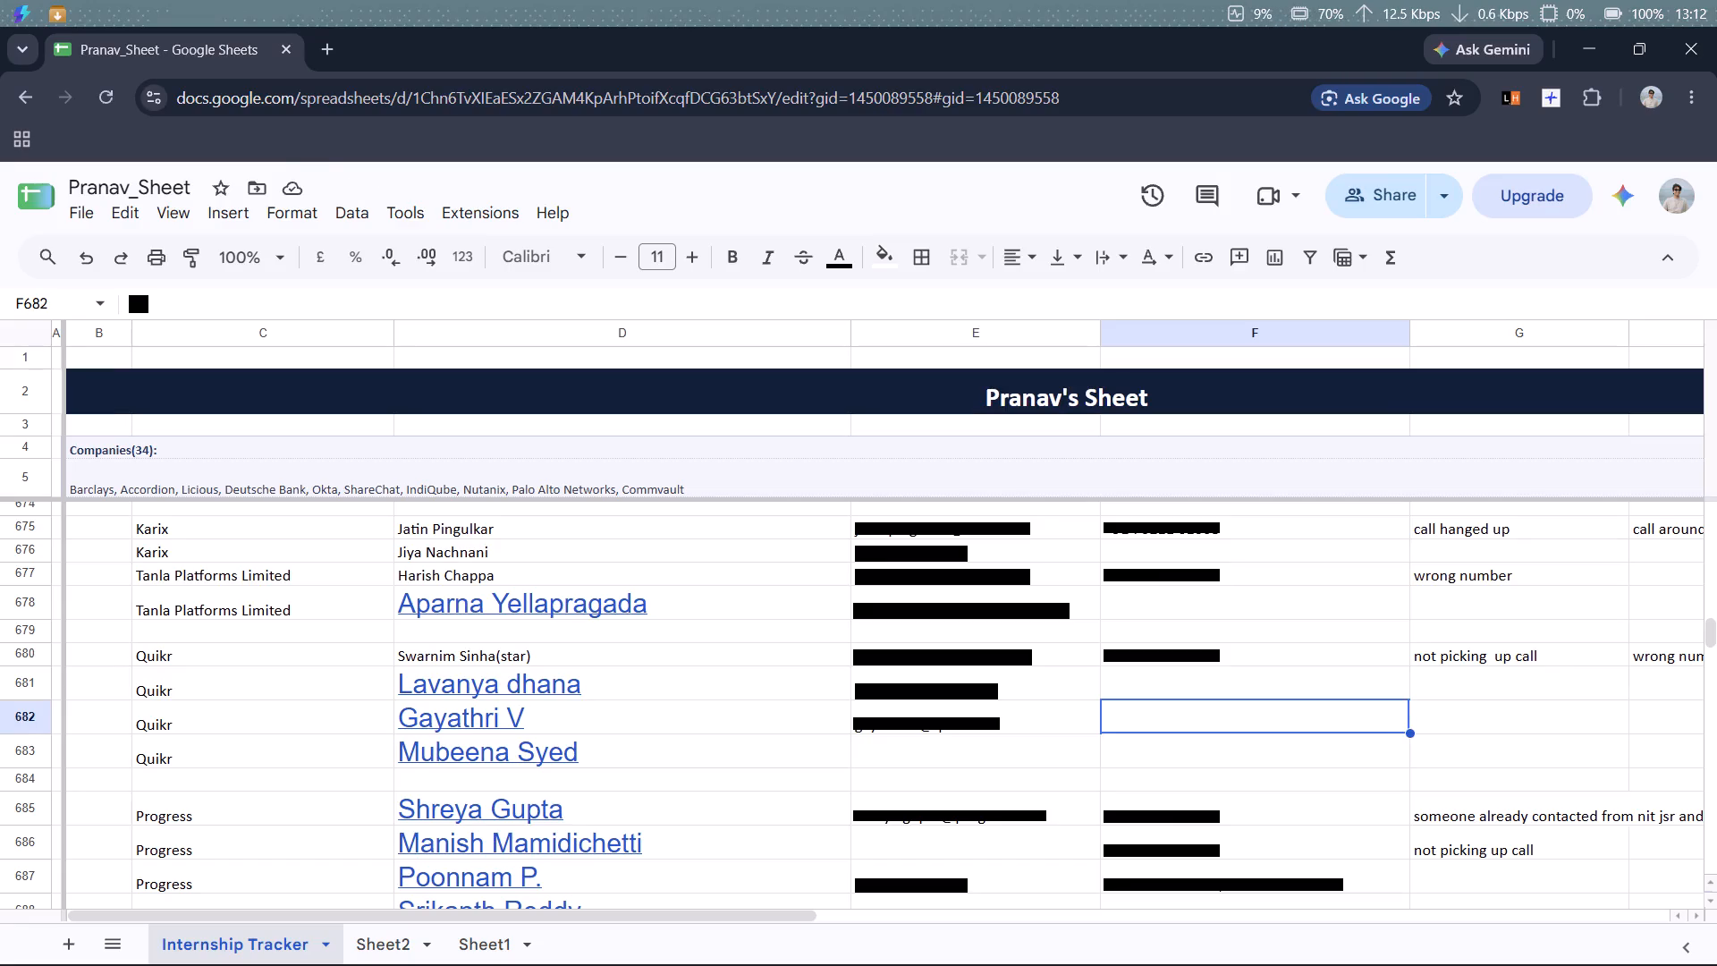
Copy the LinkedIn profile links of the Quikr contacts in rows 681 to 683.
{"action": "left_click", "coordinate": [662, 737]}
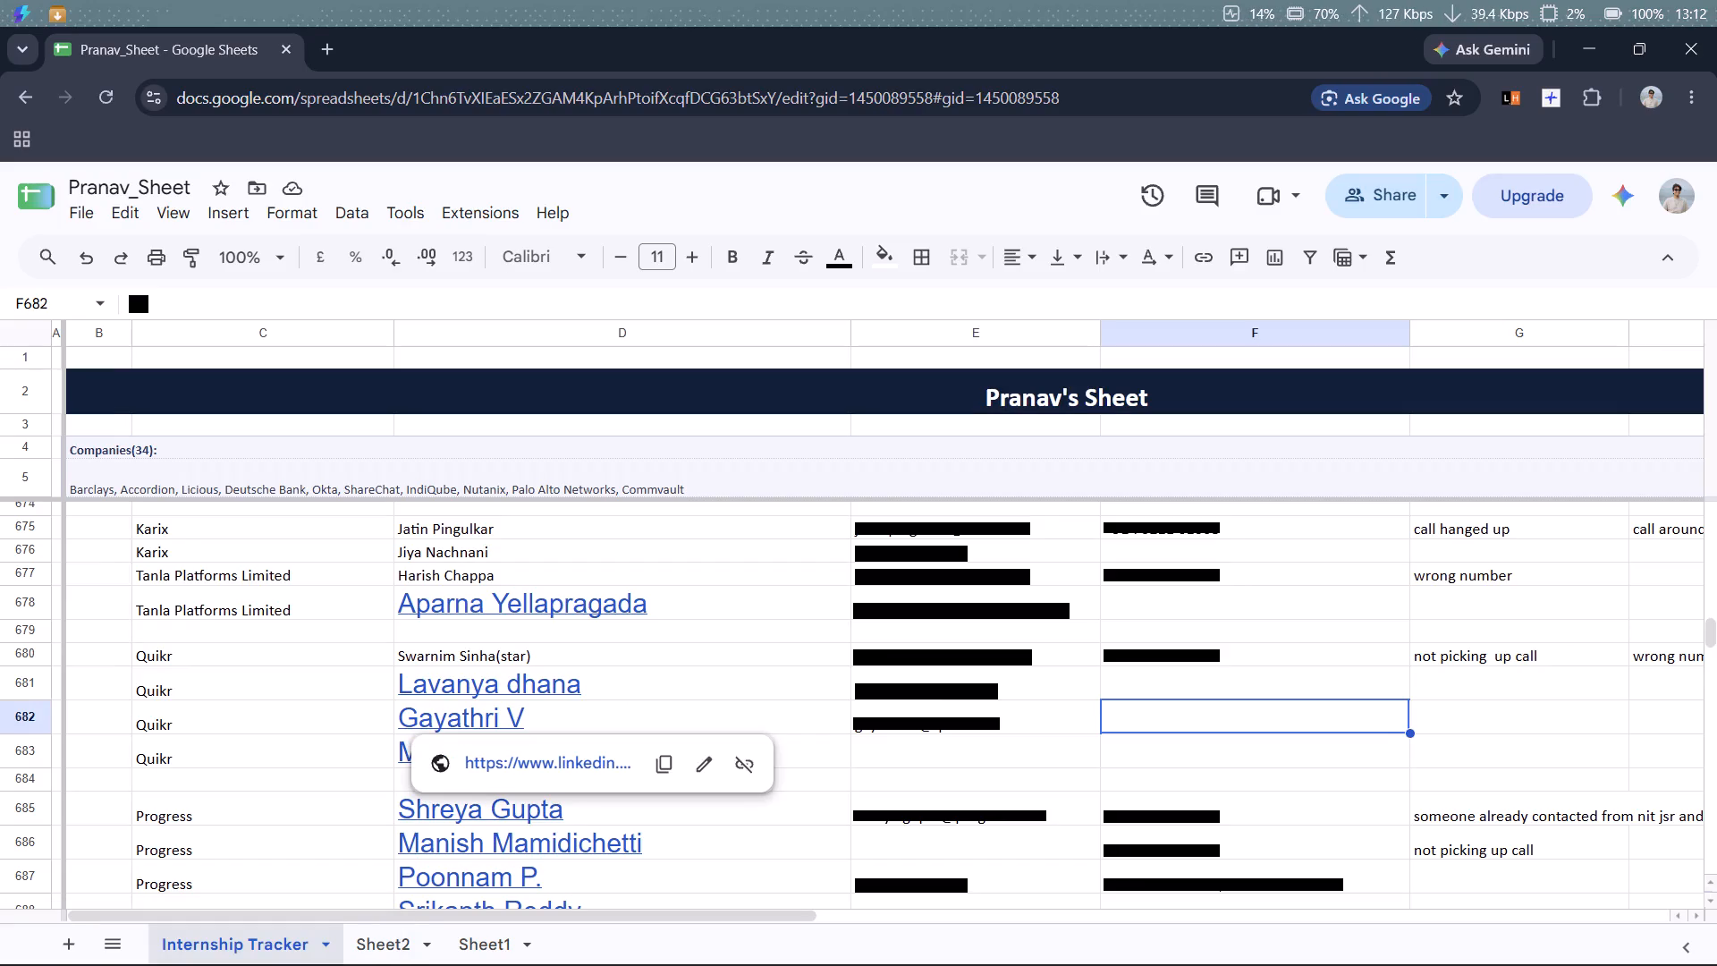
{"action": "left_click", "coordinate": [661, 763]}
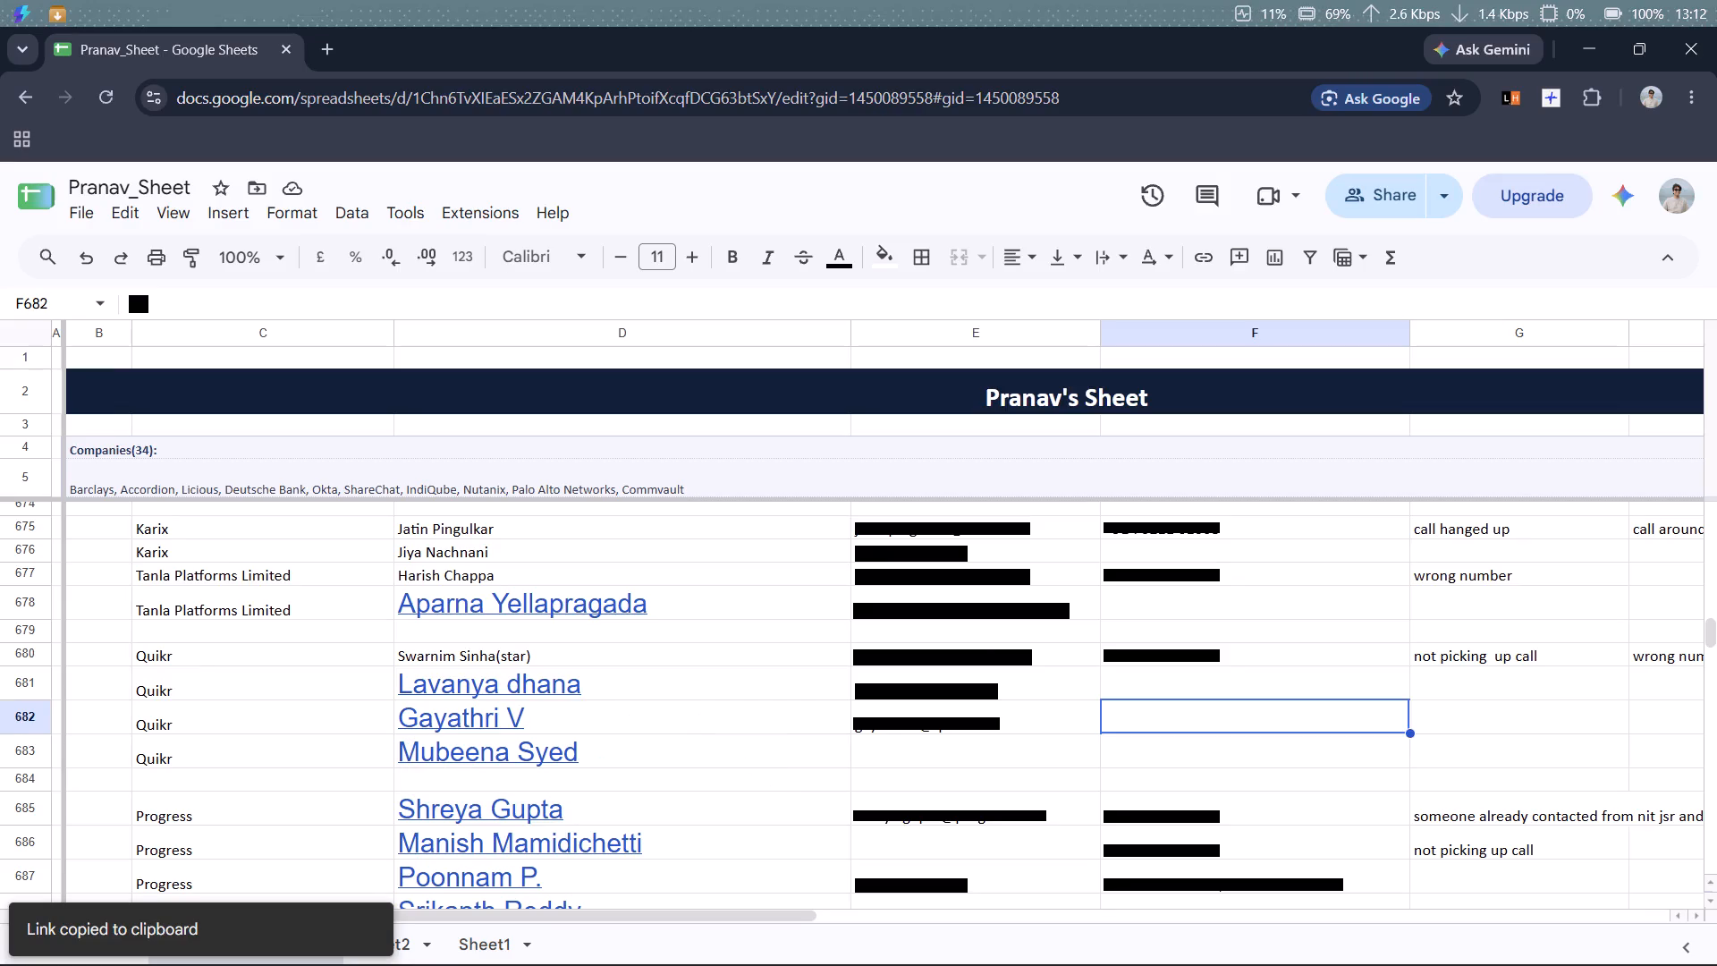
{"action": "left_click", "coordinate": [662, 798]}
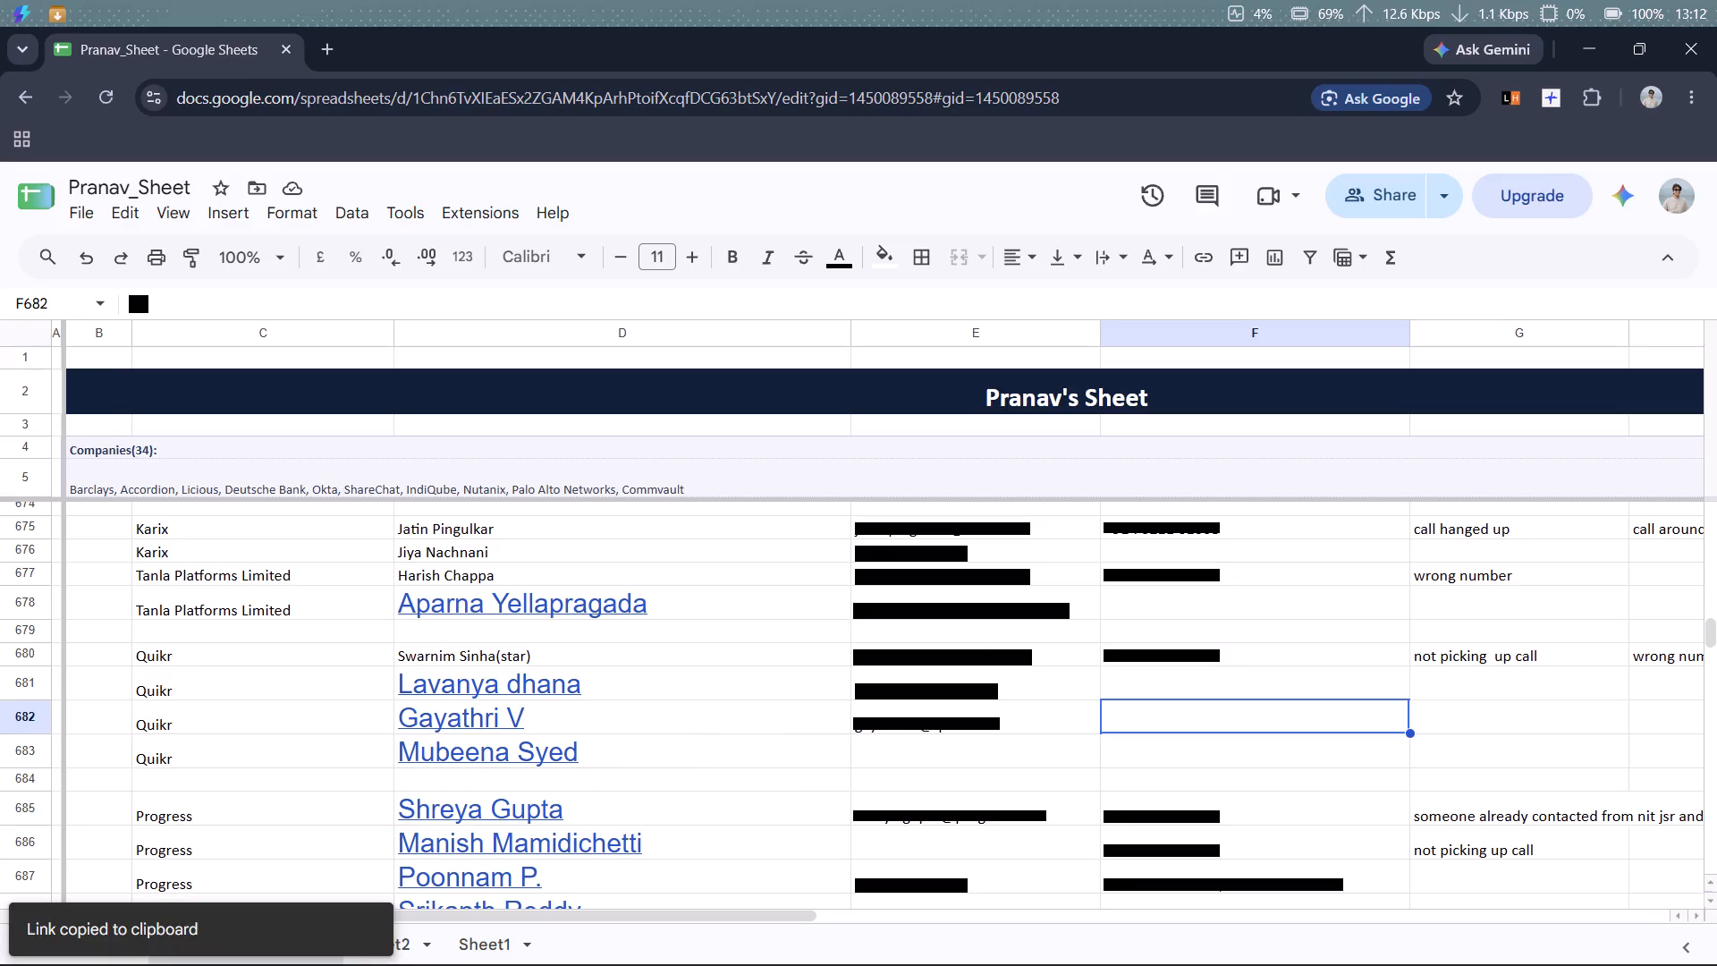
Copy the phone number of the first Responsive contact from cell F693, leaving out its leading prefix.
{"action": "scroll", "coordinate": [662, 798], "scroll_direction": "down", "scroll_amount": 1}
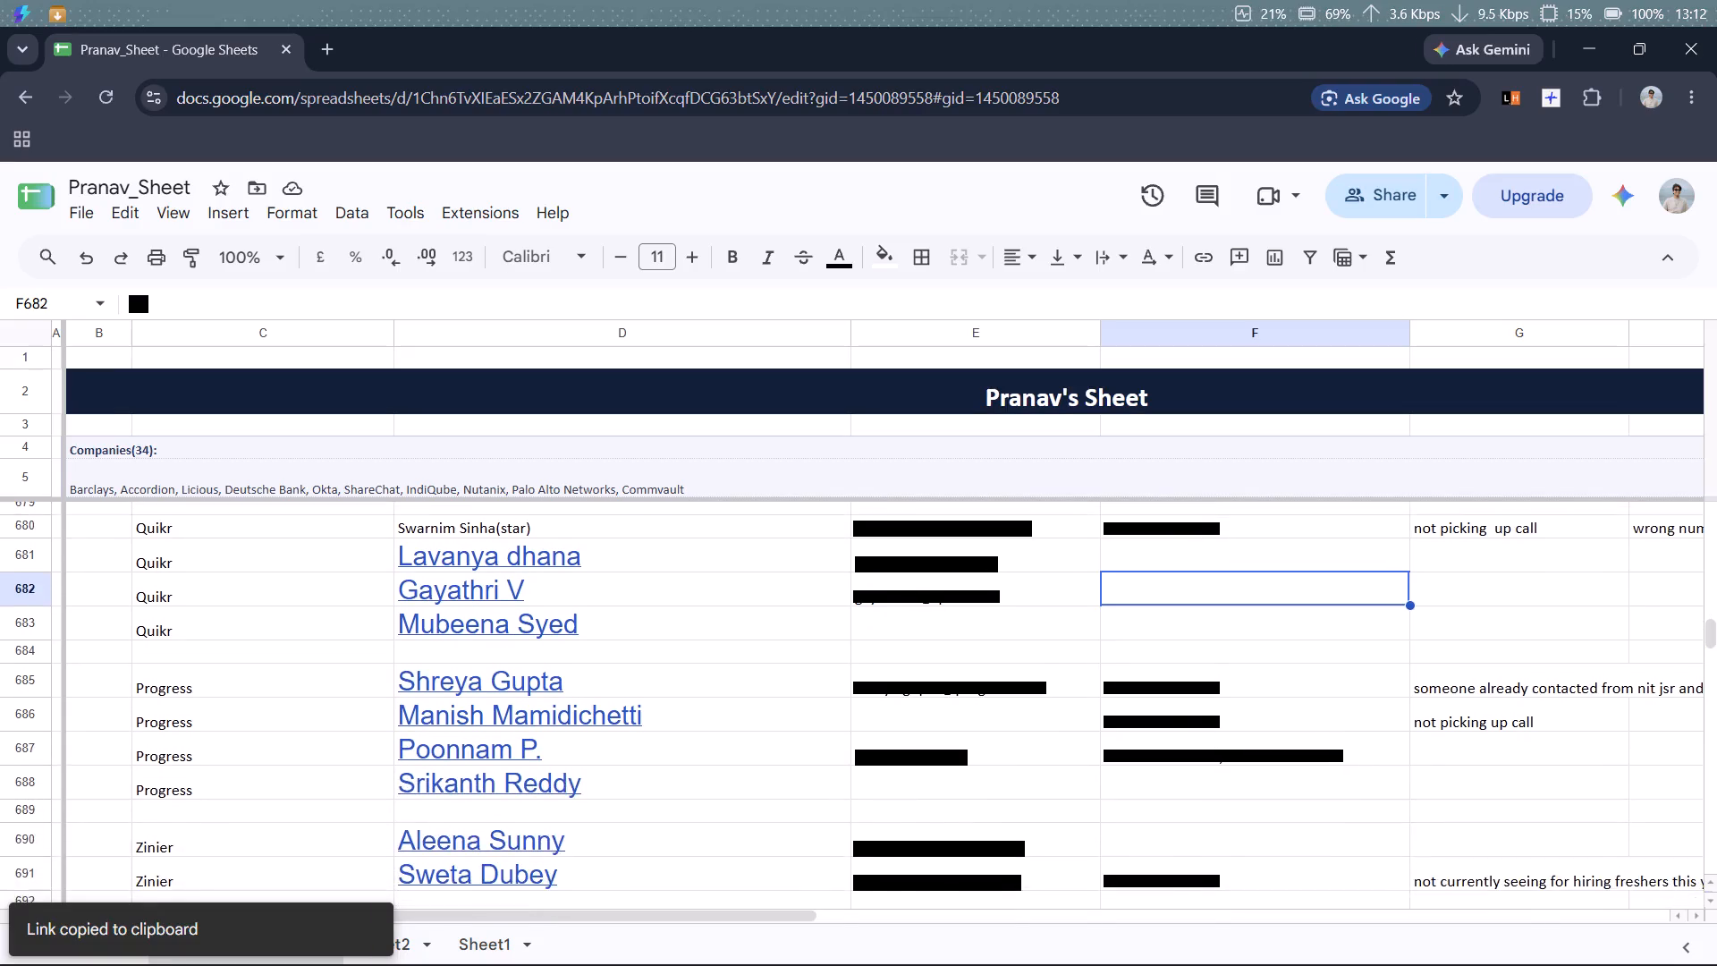
{"action": "scroll", "coordinate": [662, 798], "scroll_direction": "down", "scroll_amount": 4}
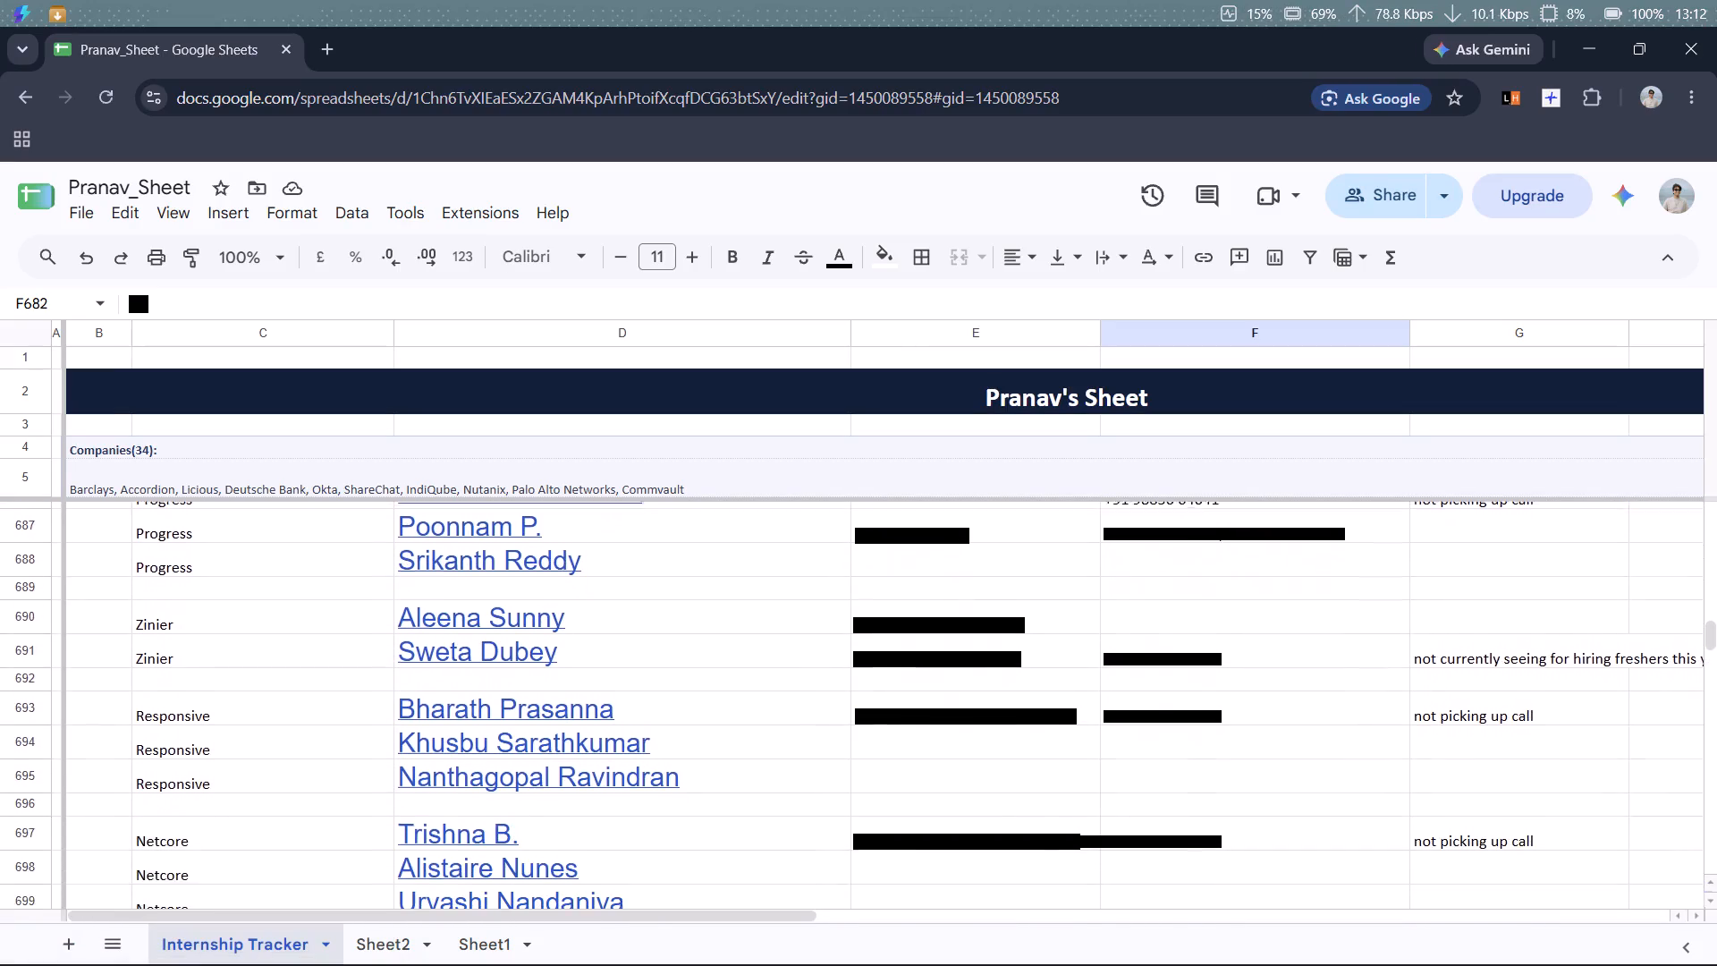
{"action": "scroll", "coordinate": [662, 798], "scroll_direction": "down", "scroll_amount": 1}
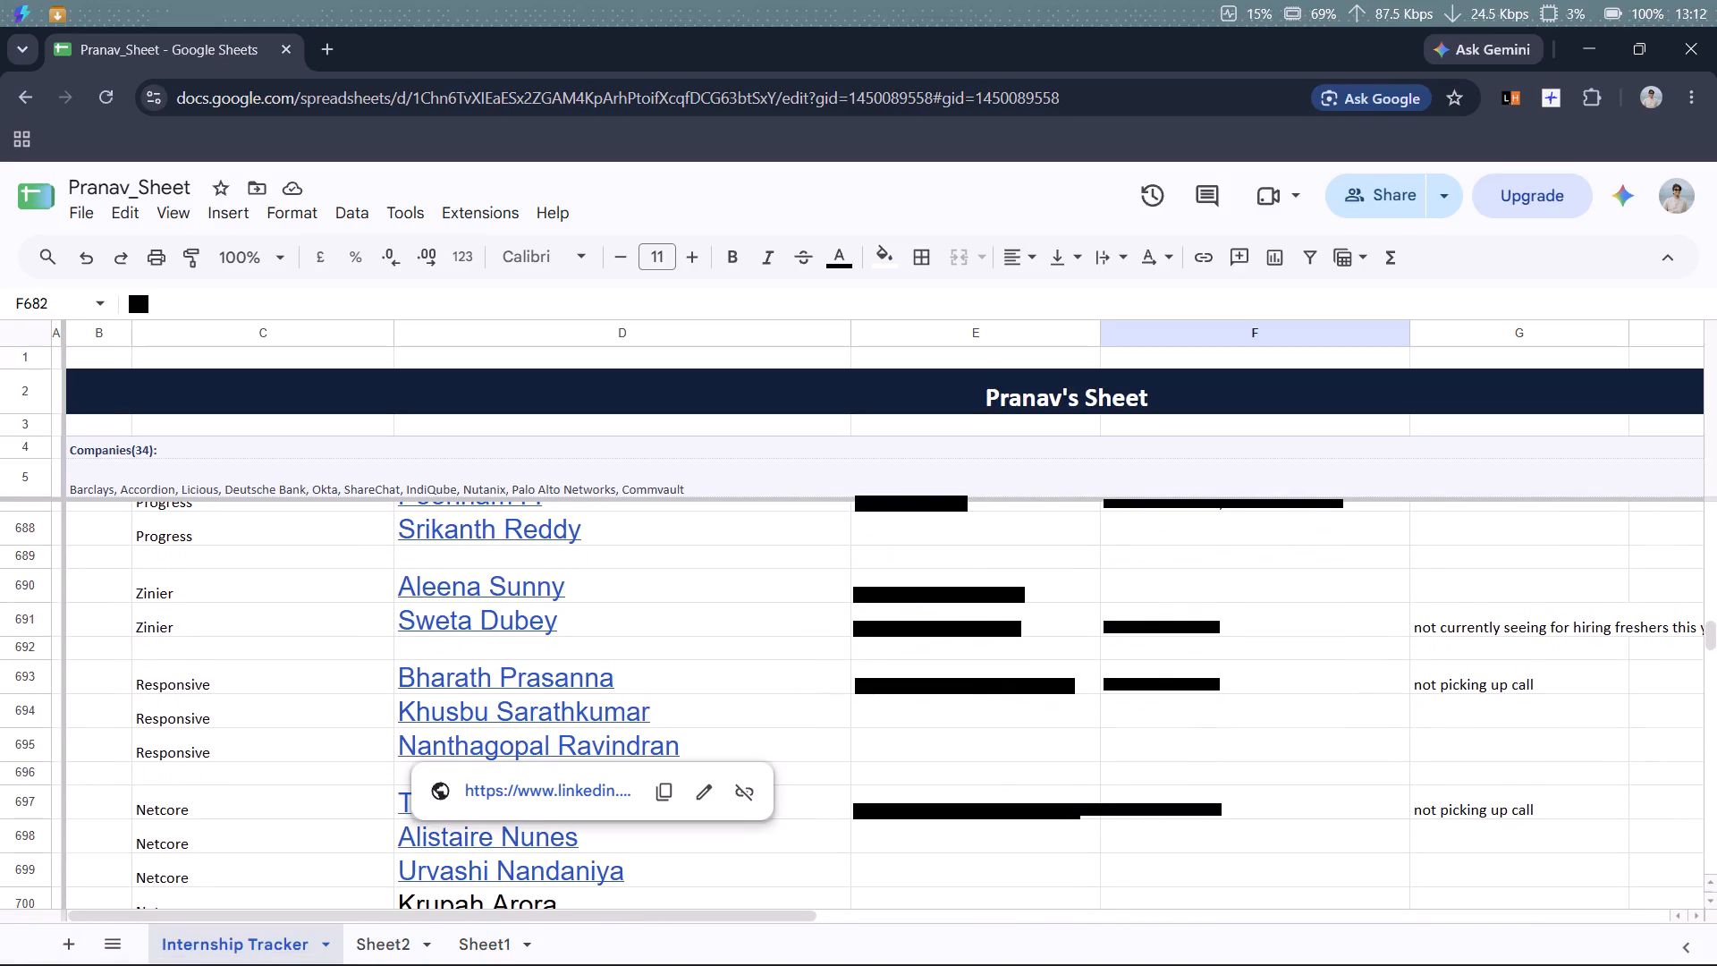
{"action": "left_click", "coordinate": [1153, 680]}
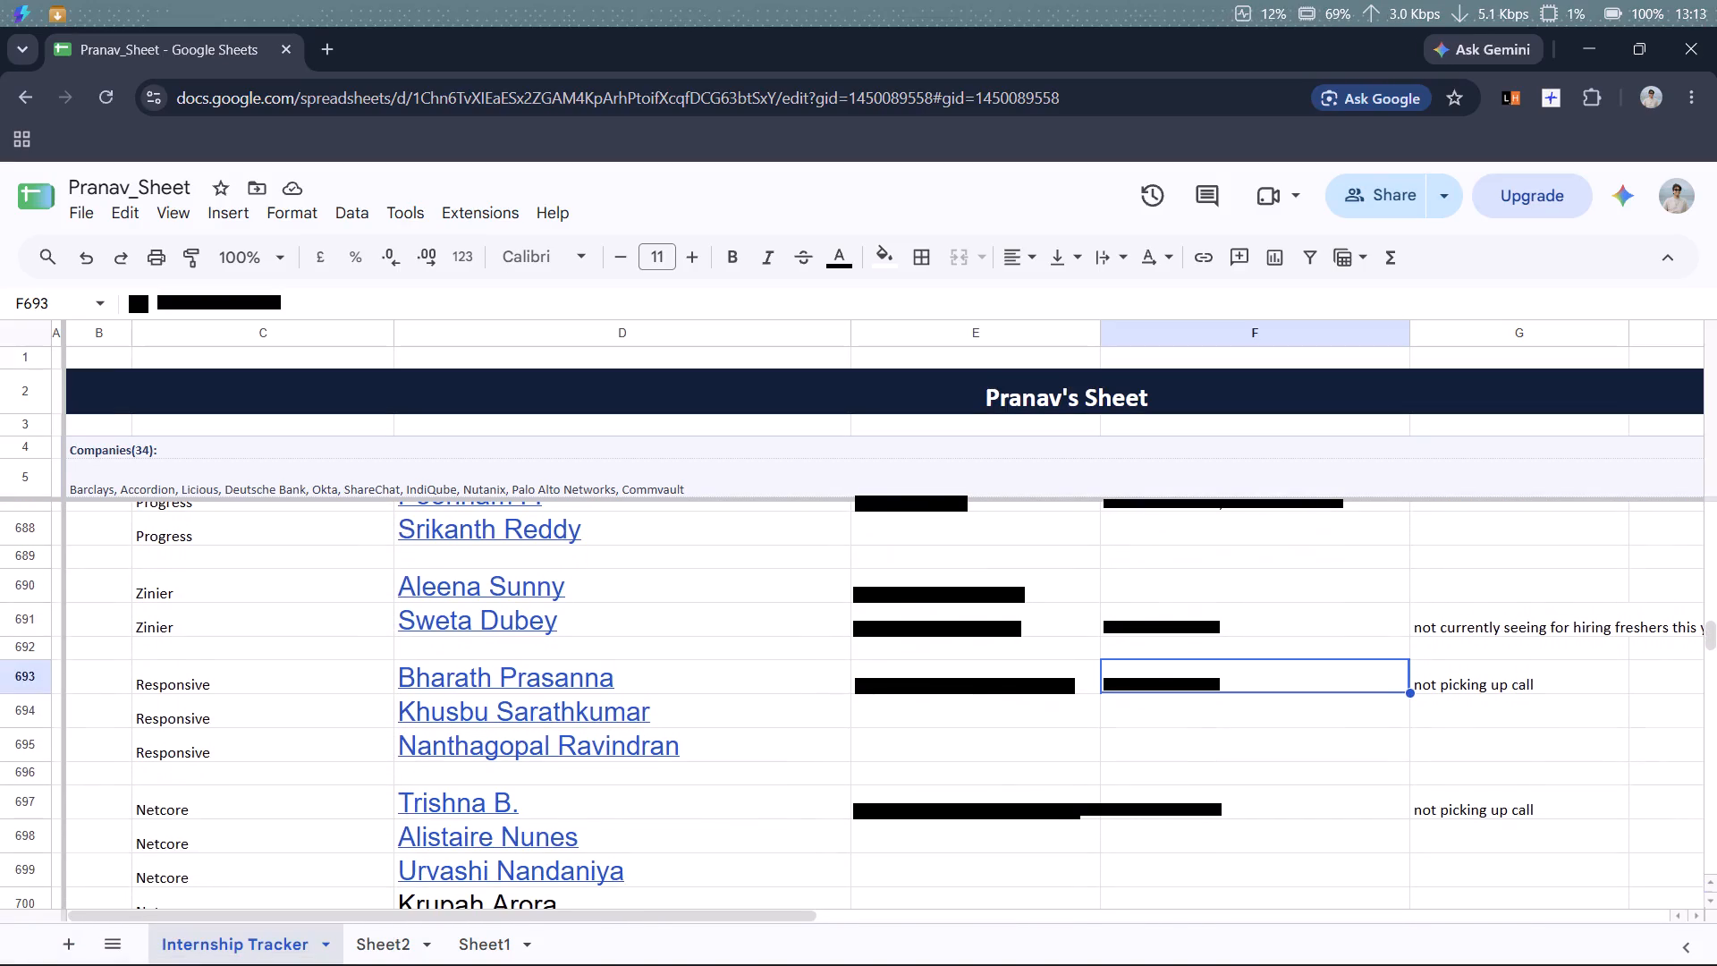
{"action": "left_click_drag", "start_coordinate": [278, 294], "coordinate": [187, 298]}
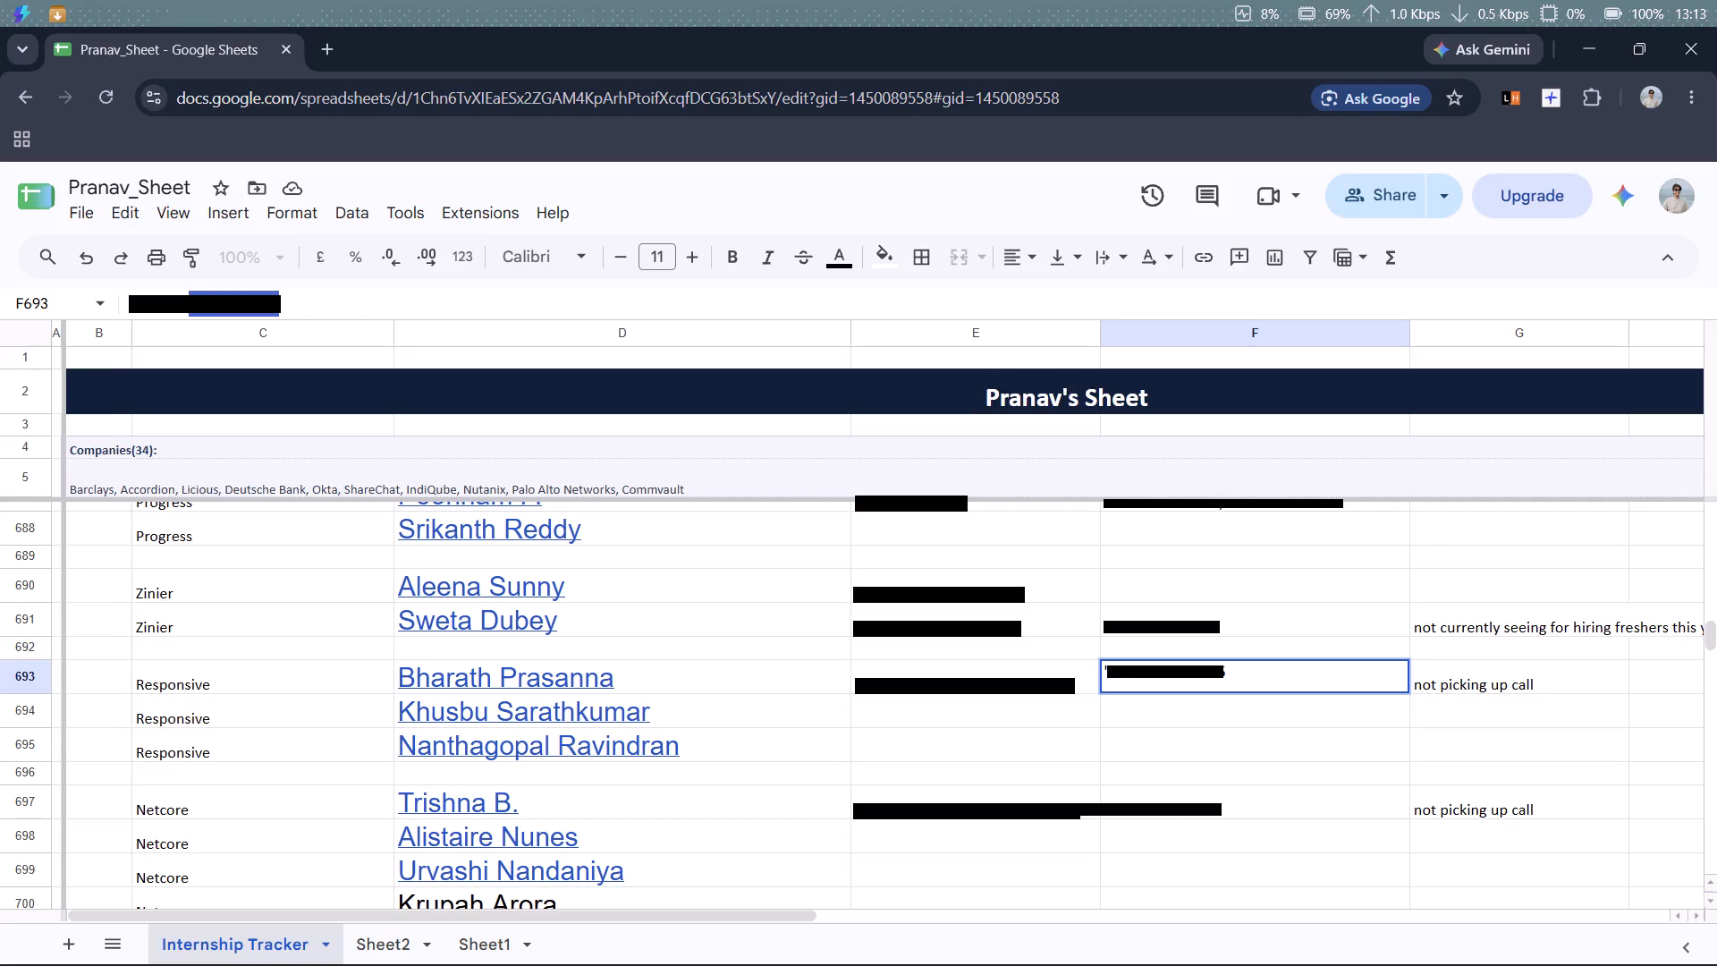
{"action": "key", "text": "ctrl+c"}
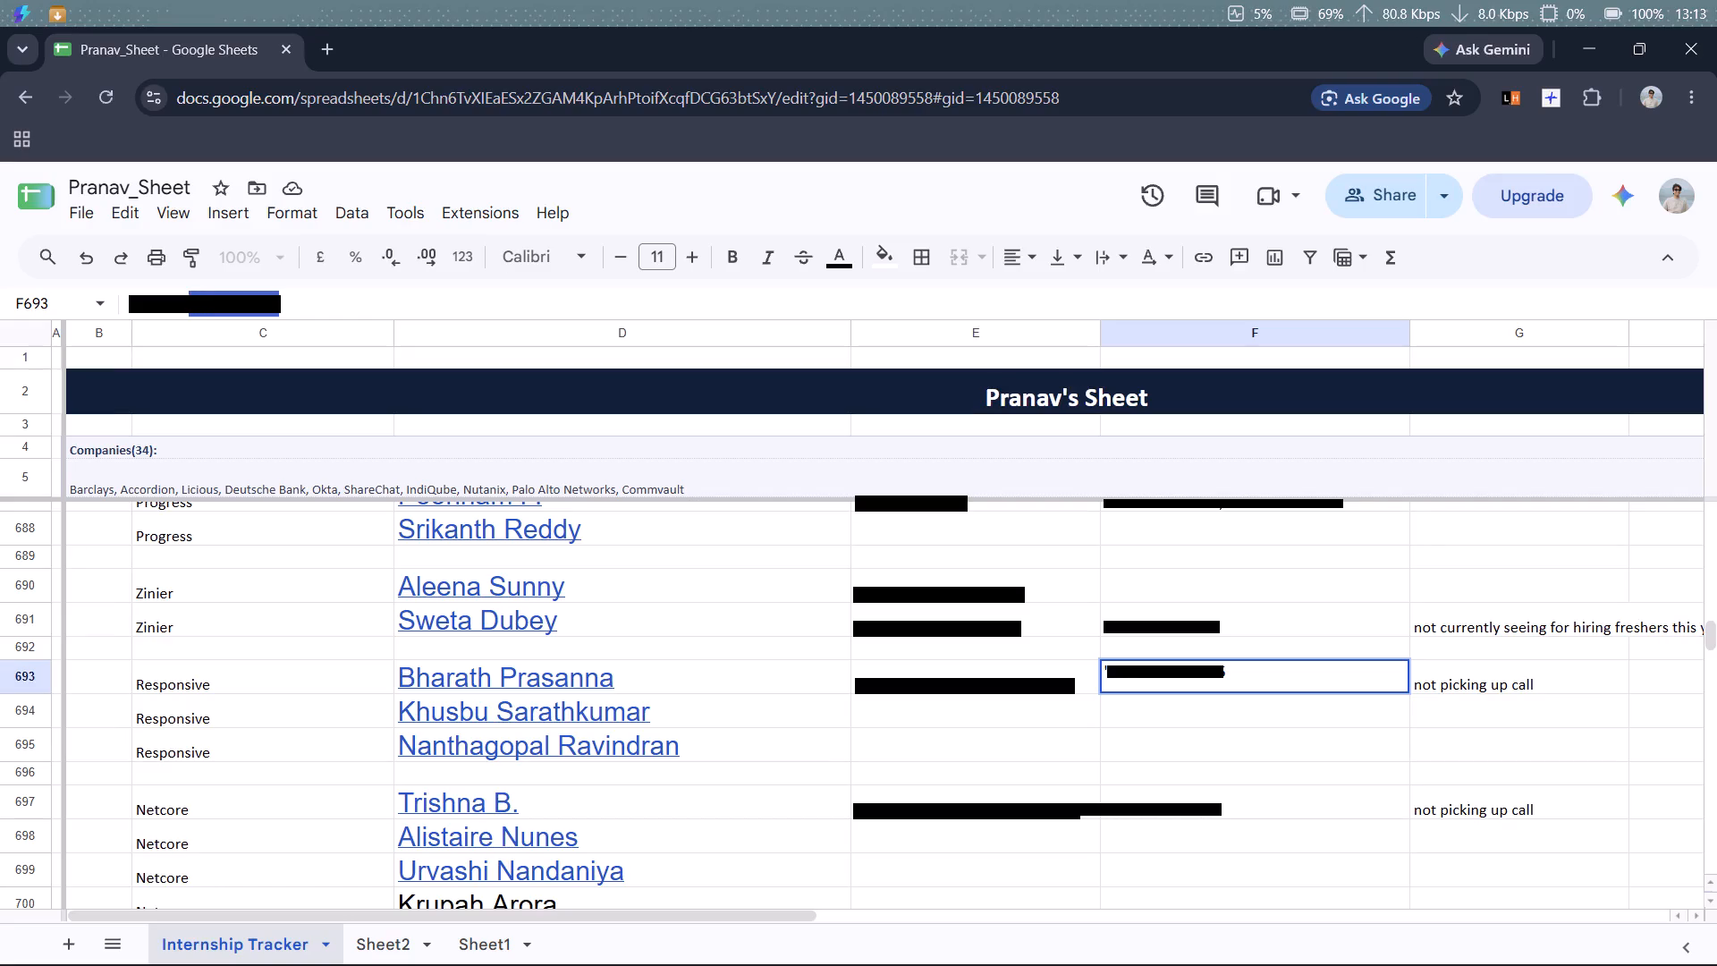
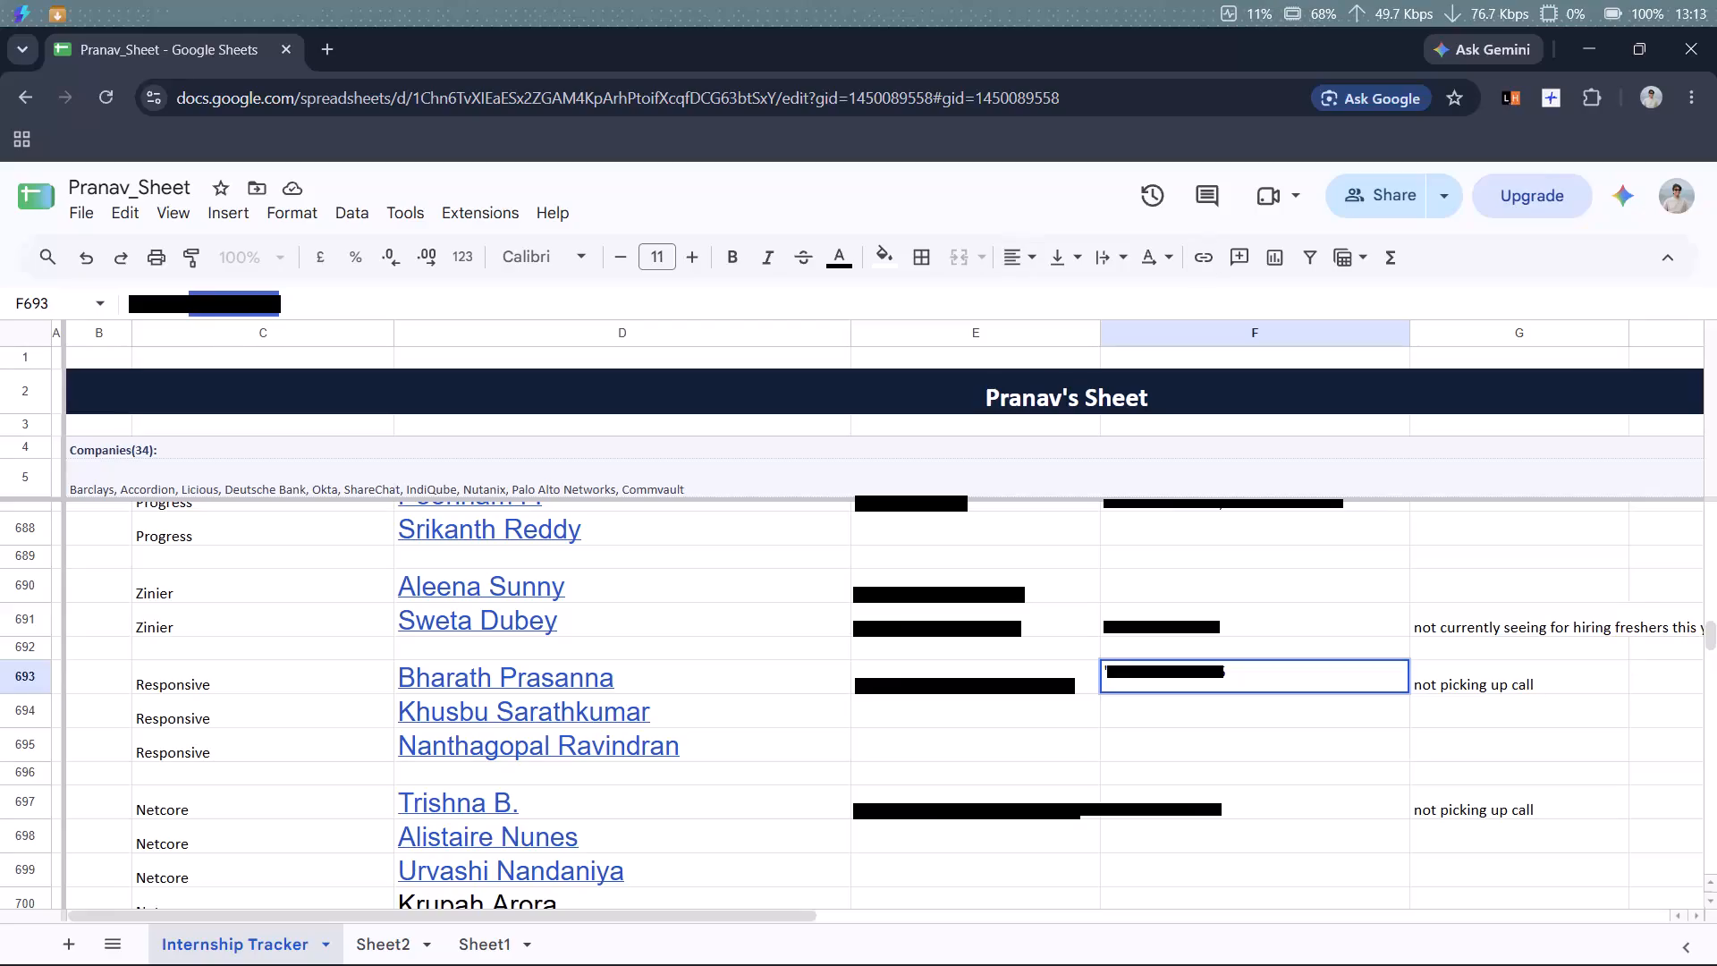
Log "call hanged up" in column H for the first Responsive contact, in row 693.
{"action": "left_click", "coordinate": [1648, 681]}
{"action": "type", "text": "call hanged up"}
{"action": "scroll", "coordinate": [1291, 769], "scroll_direction": "right", "scroll_amount": 1}
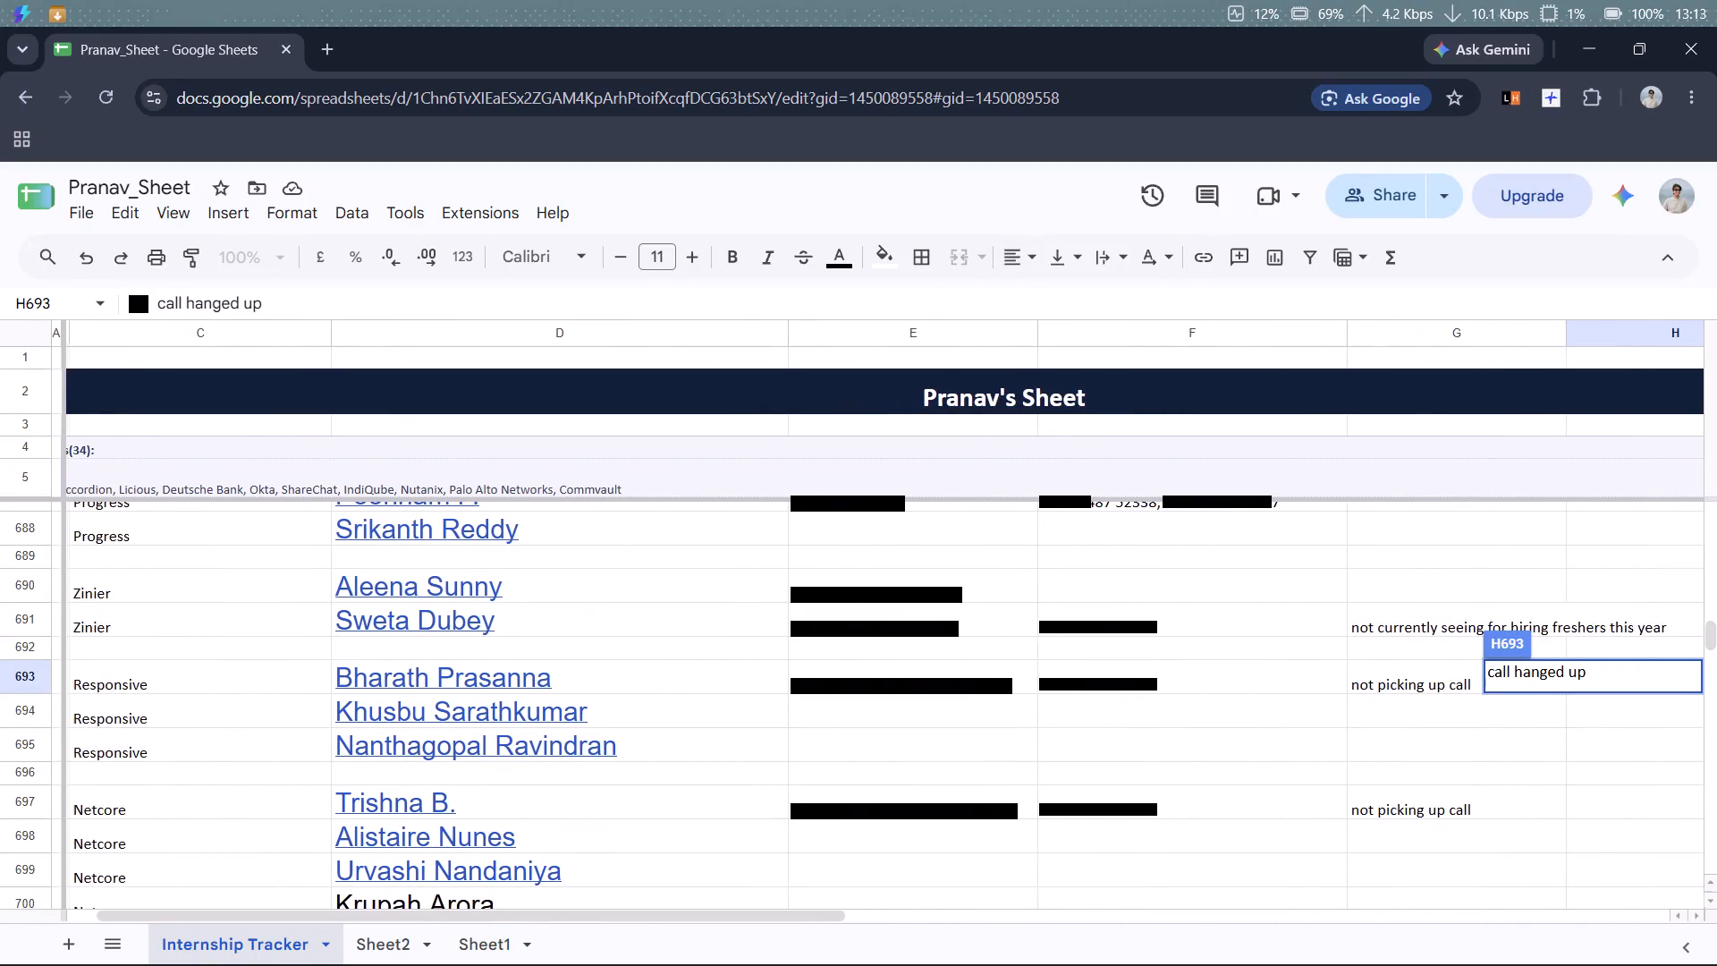
Copy the phone number of the first Netcore contact from cell F697, leaving out its leading prefix.
{"action": "scroll", "coordinate": [1291, 769], "scroll_direction": "right", "scroll_amount": 1}
{"action": "scroll", "coordinate": [1291, 769], "scroll_direction": "down", "scroll_amount": 1}
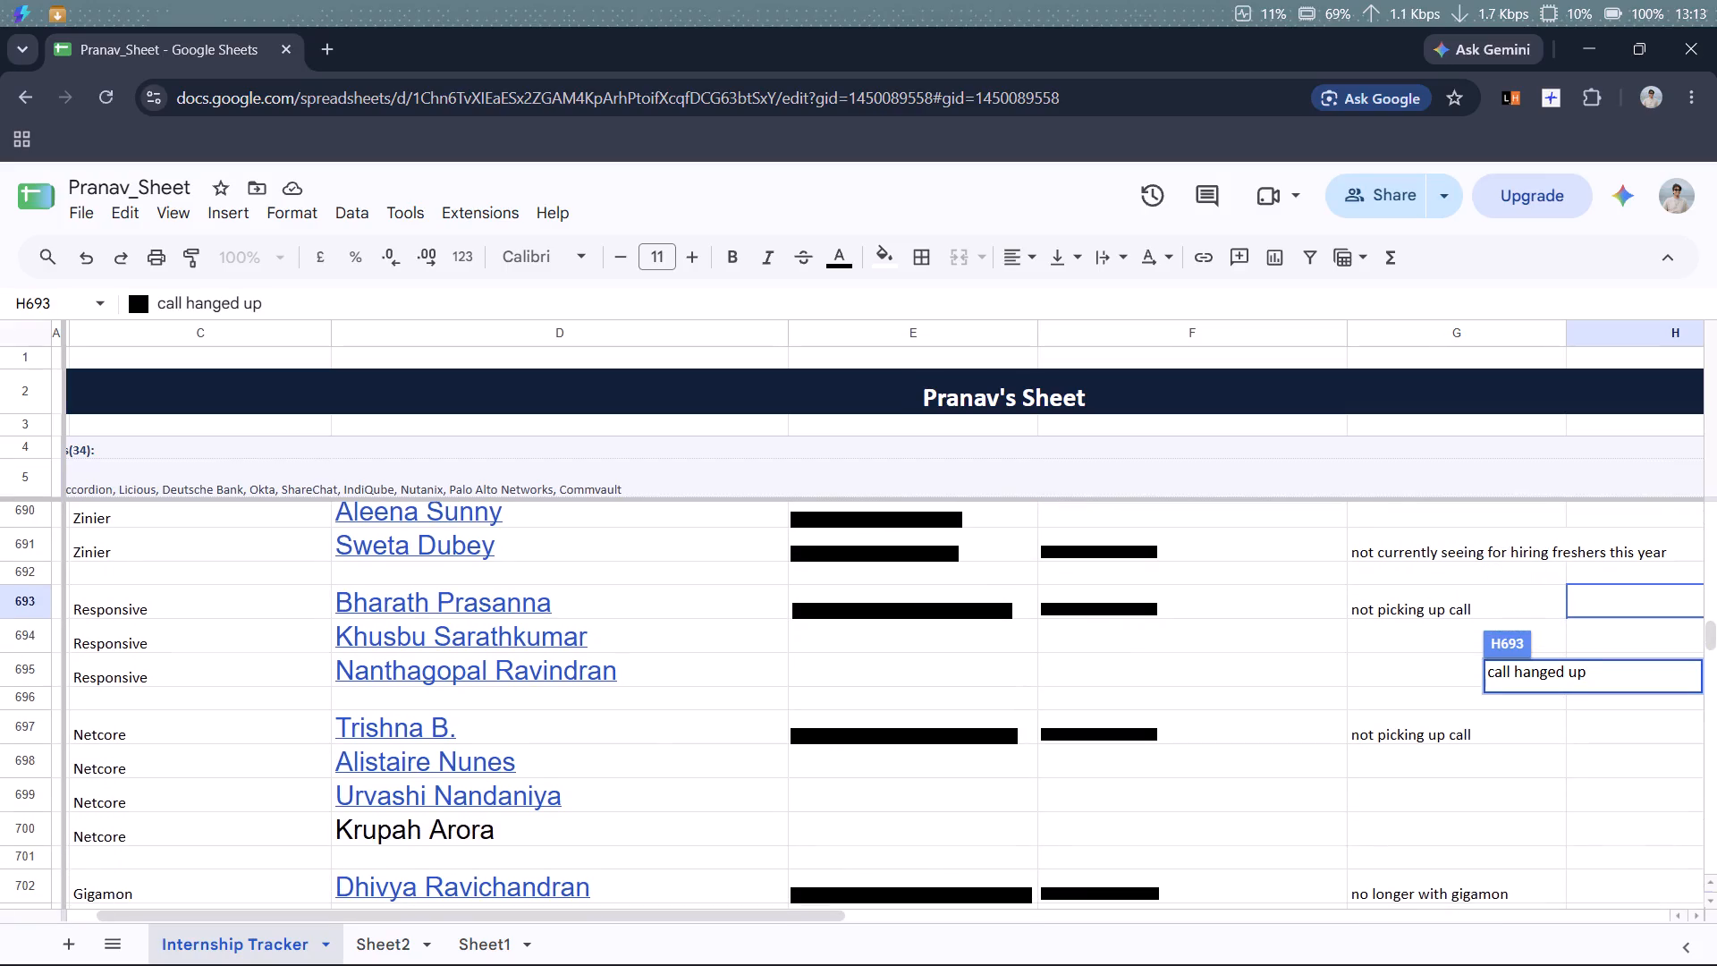
{"action": "left_click", "coordinate": [1167, 746]}
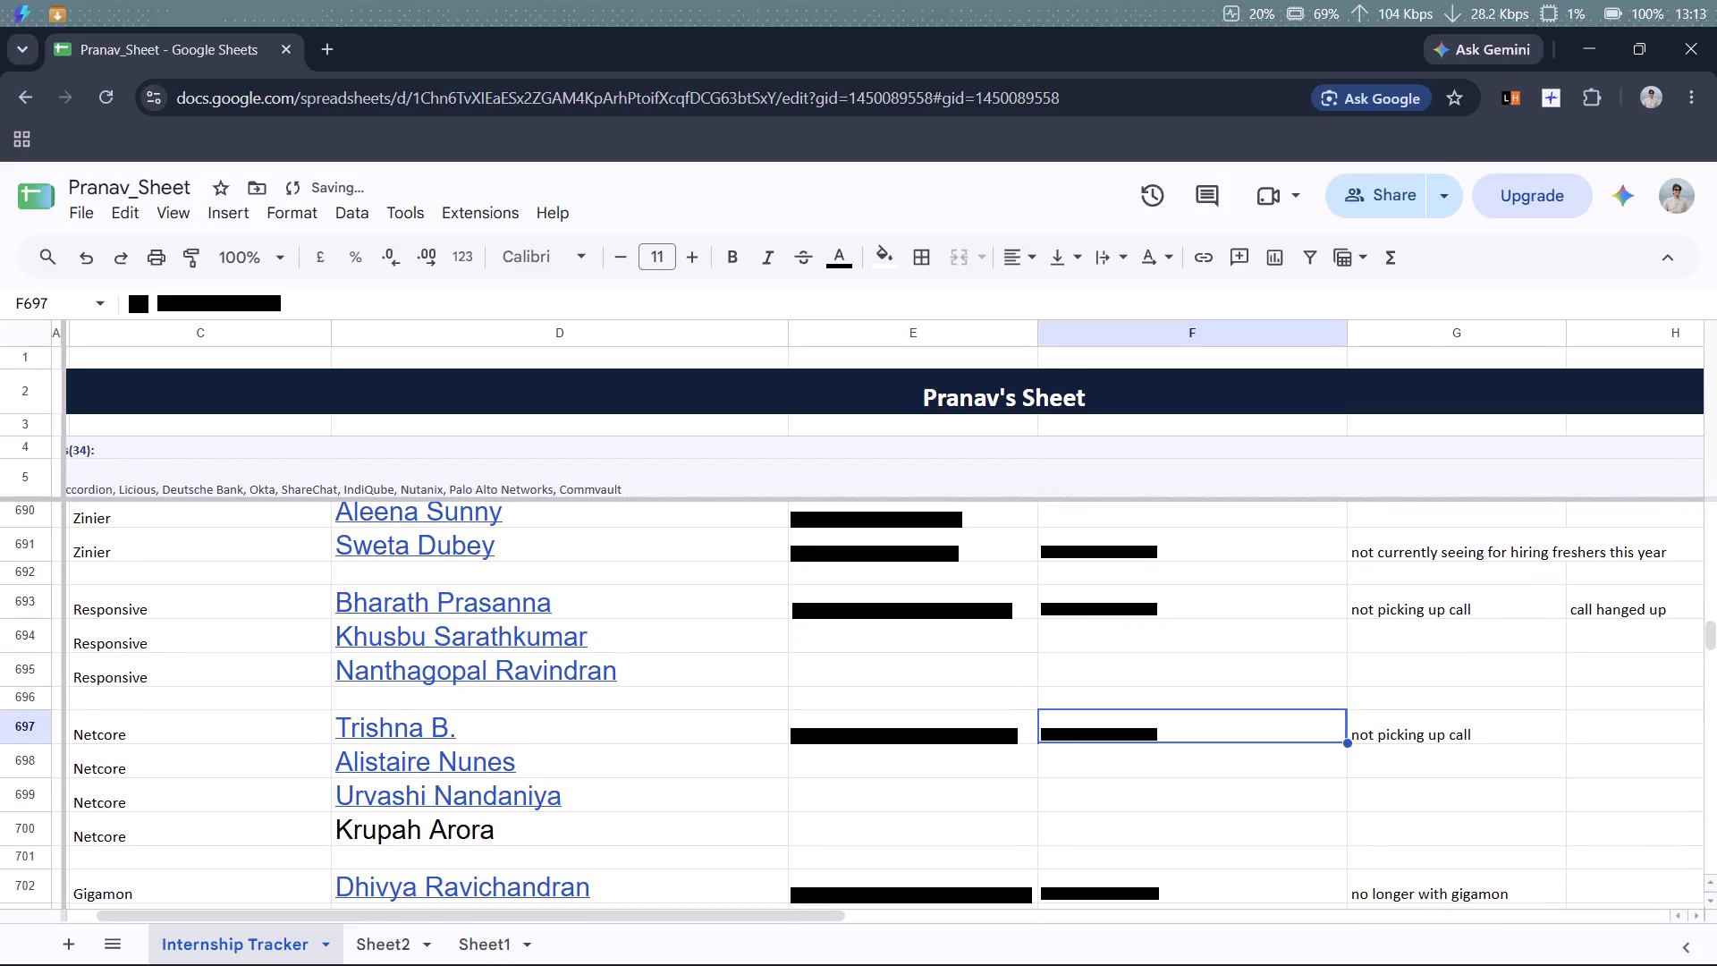
{"action": "left_click_drag", "start_coordinate": [291, 307], "coordinate": [190, 301]}
{"action": "key", "text": "ctrl+c"}
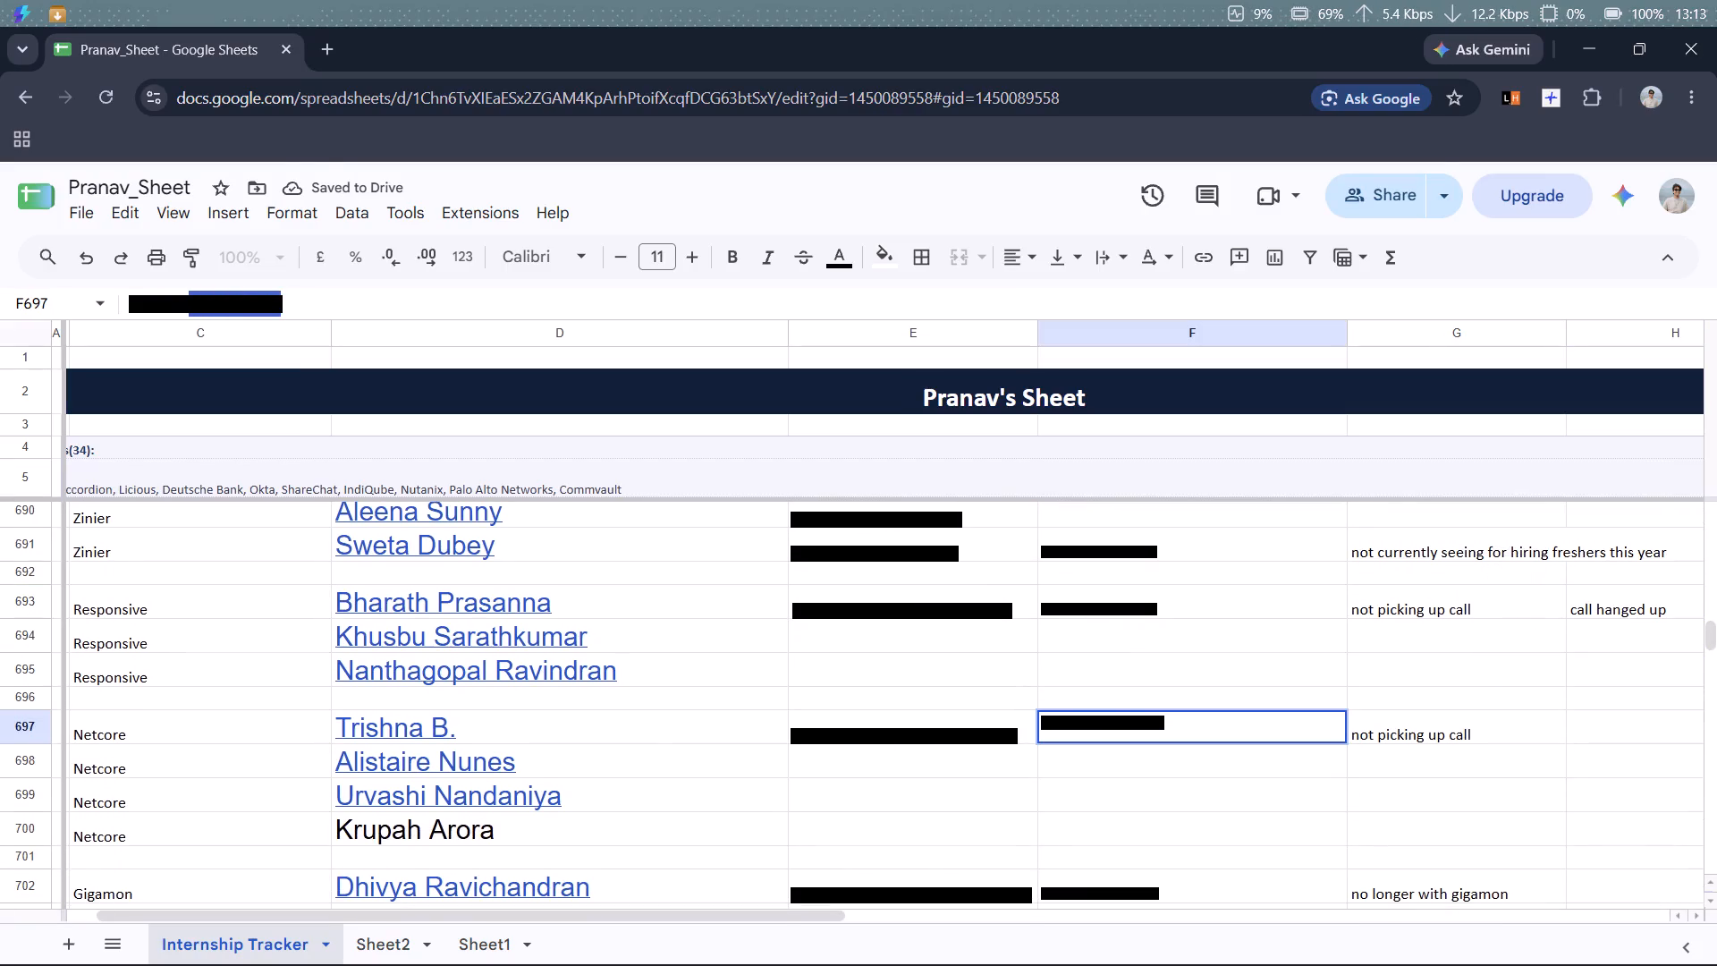
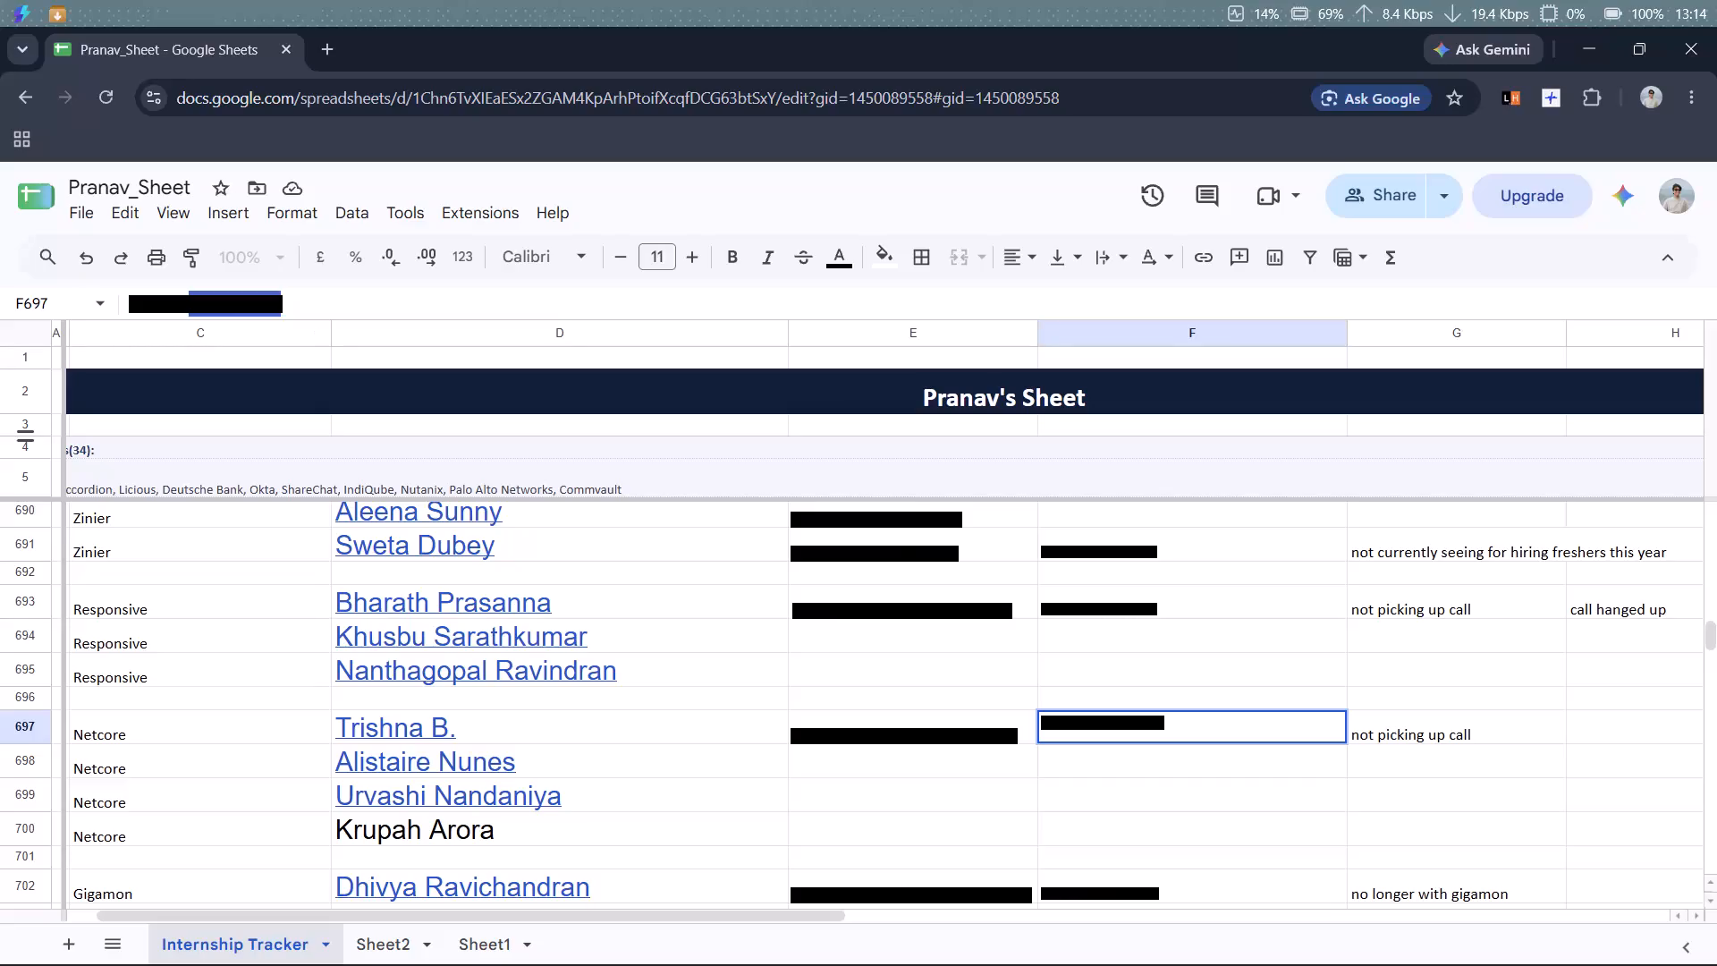
Copy the LinkedIn profile link of the second Gigamon contact from cell D703.
{"action": "scroll", "coordinate": [599, 851], "scroll_direction": "down", "scroll_amount": 3}
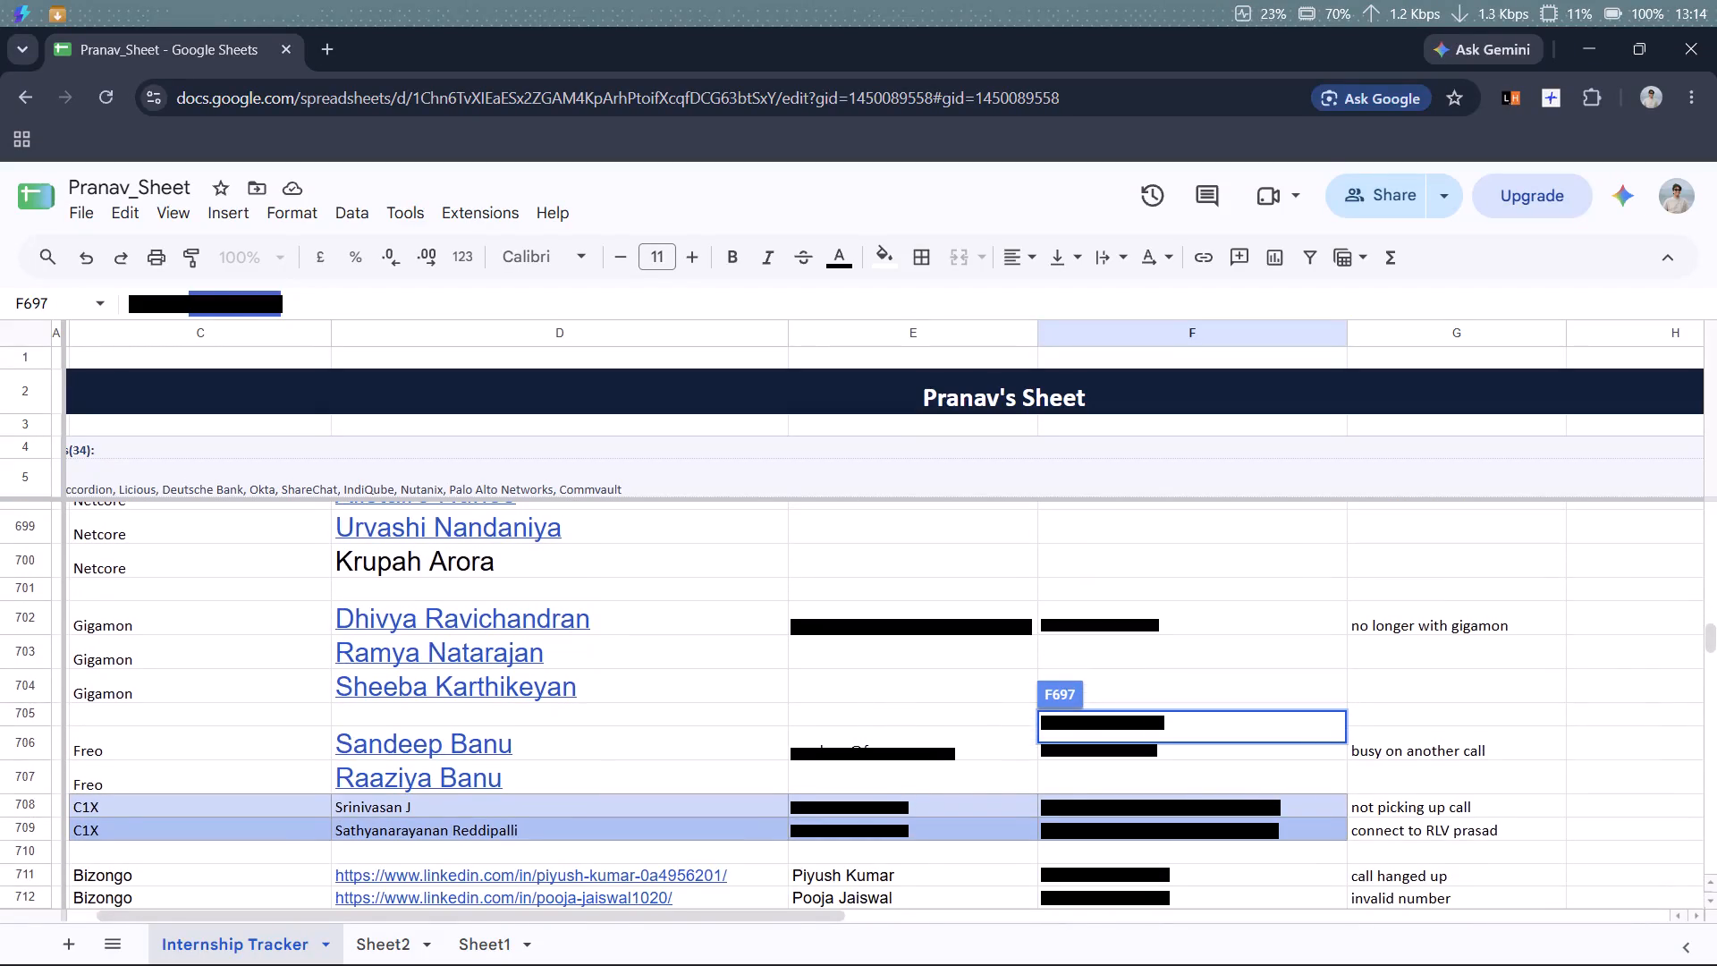
{"action": "left_click", "coordinate": [762, 723]}
{"action": "left_click", "coordinate": [490, 665]}
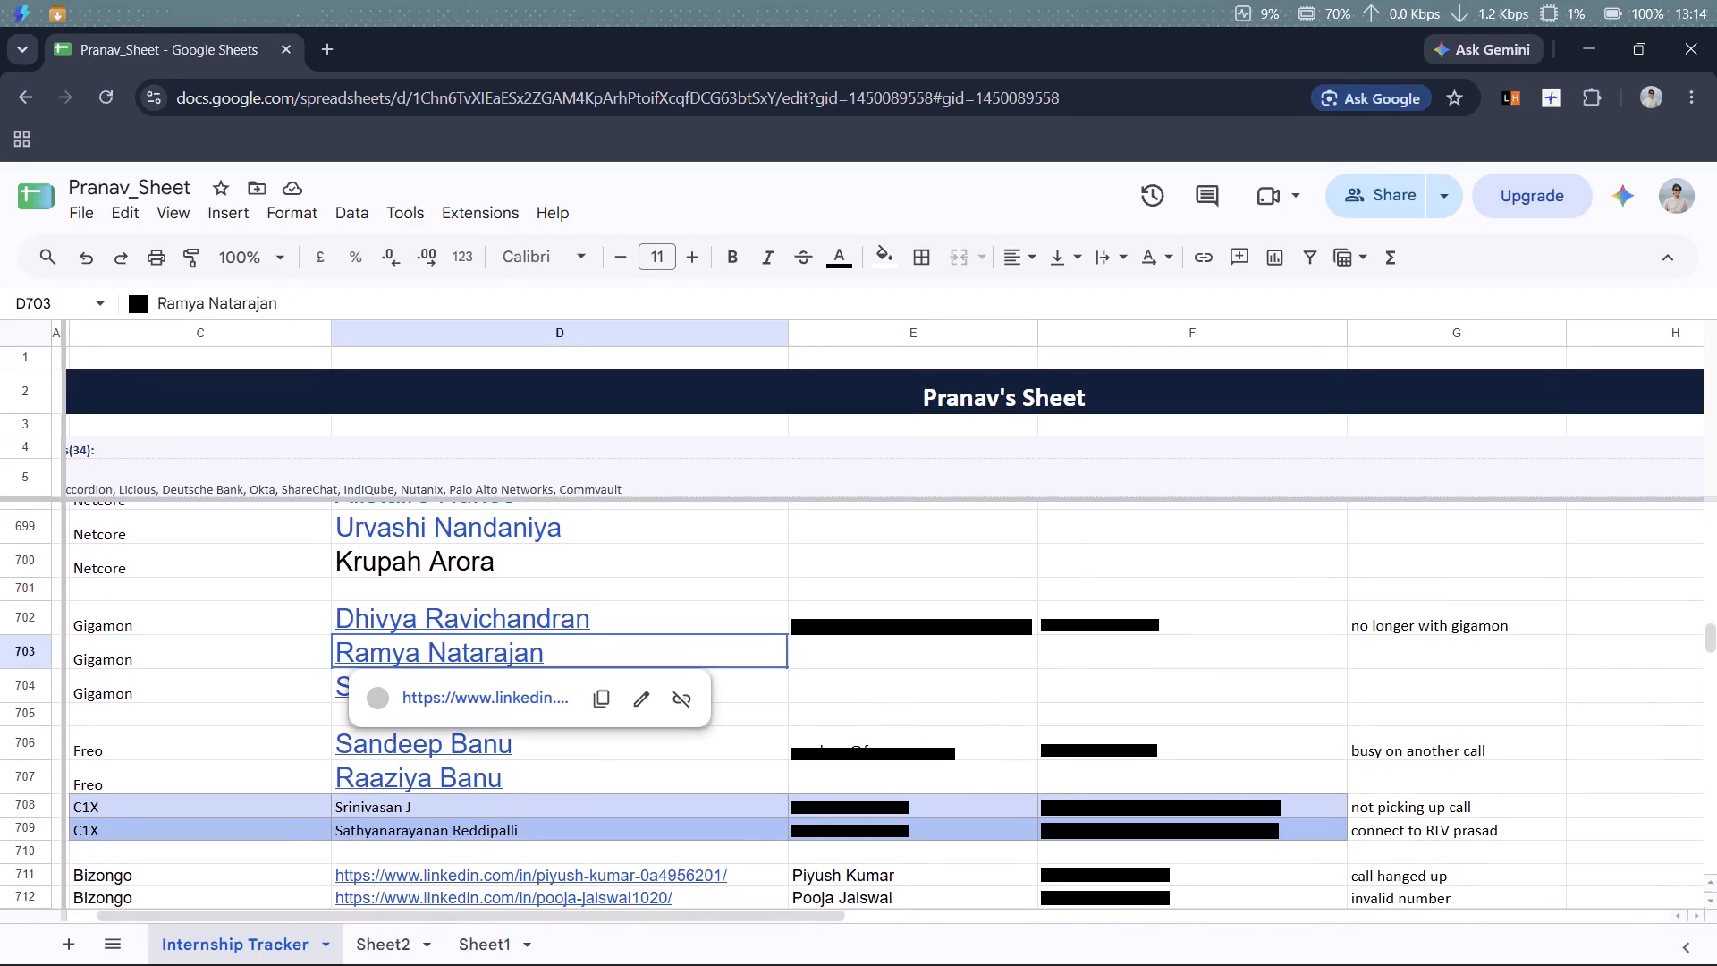
{"action": "left_click", "coordinate": [600, 706]}
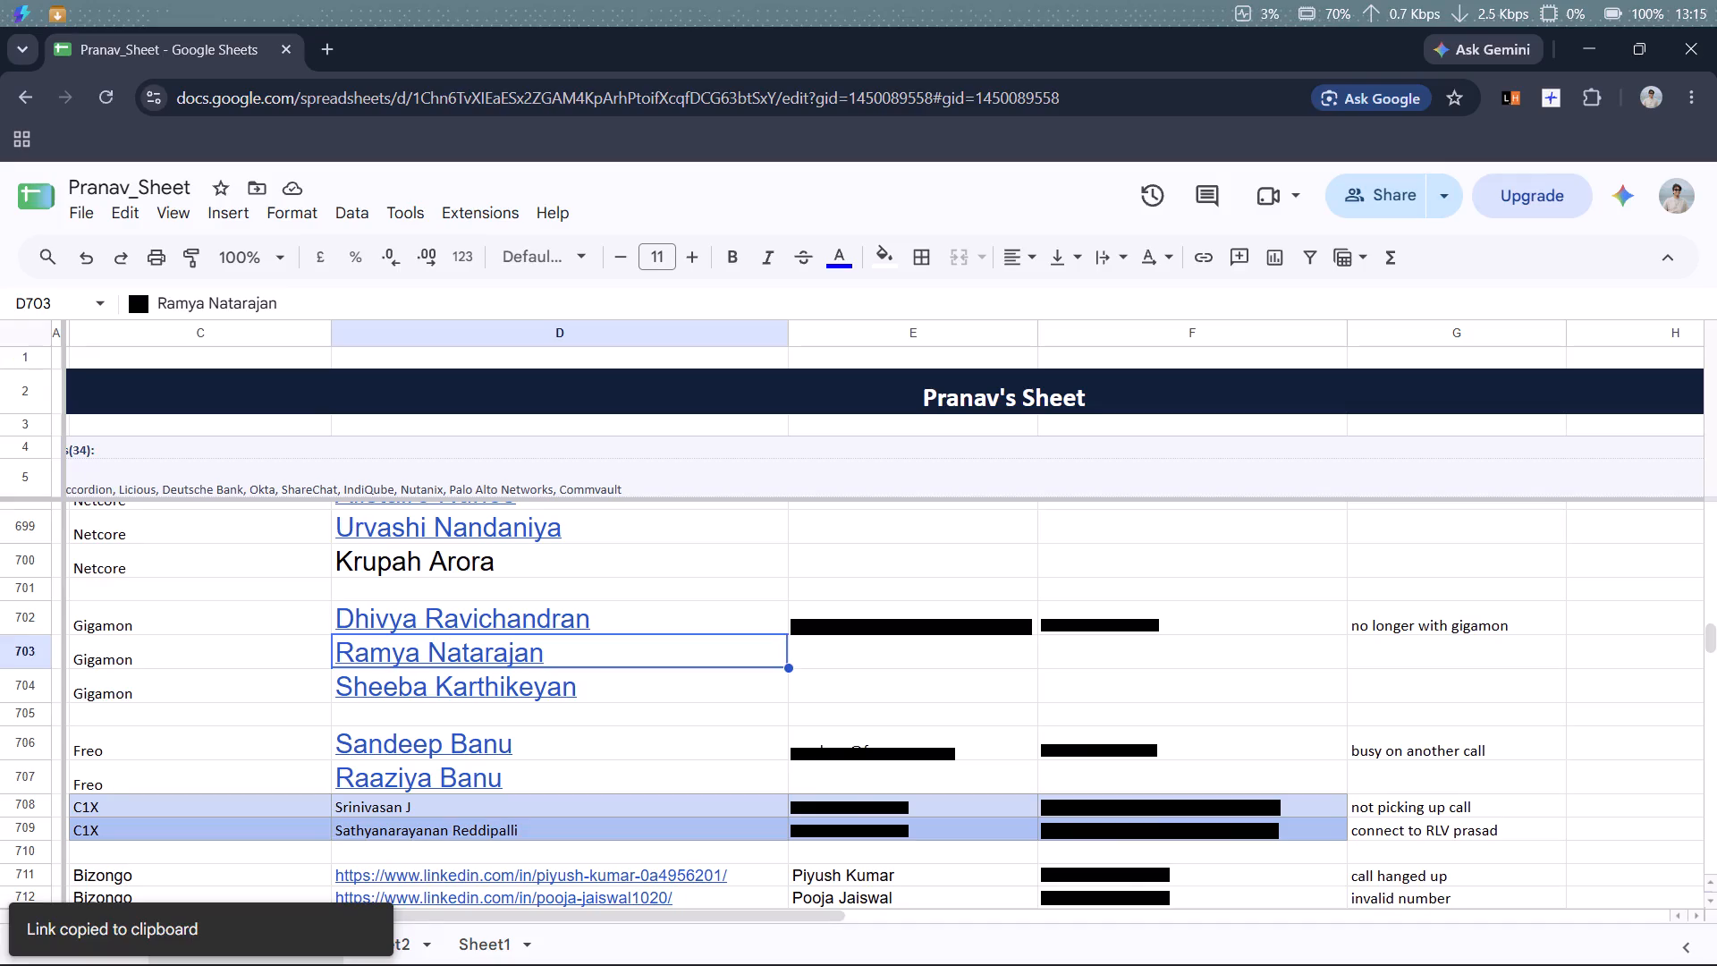
Copy the phone number of the first Freo contact from cell F706, leaving out its leading prefix.
{"action": "scroll", "coordinate": [600, 706], "scroll_direction": "down", "scroll_amount": 1}
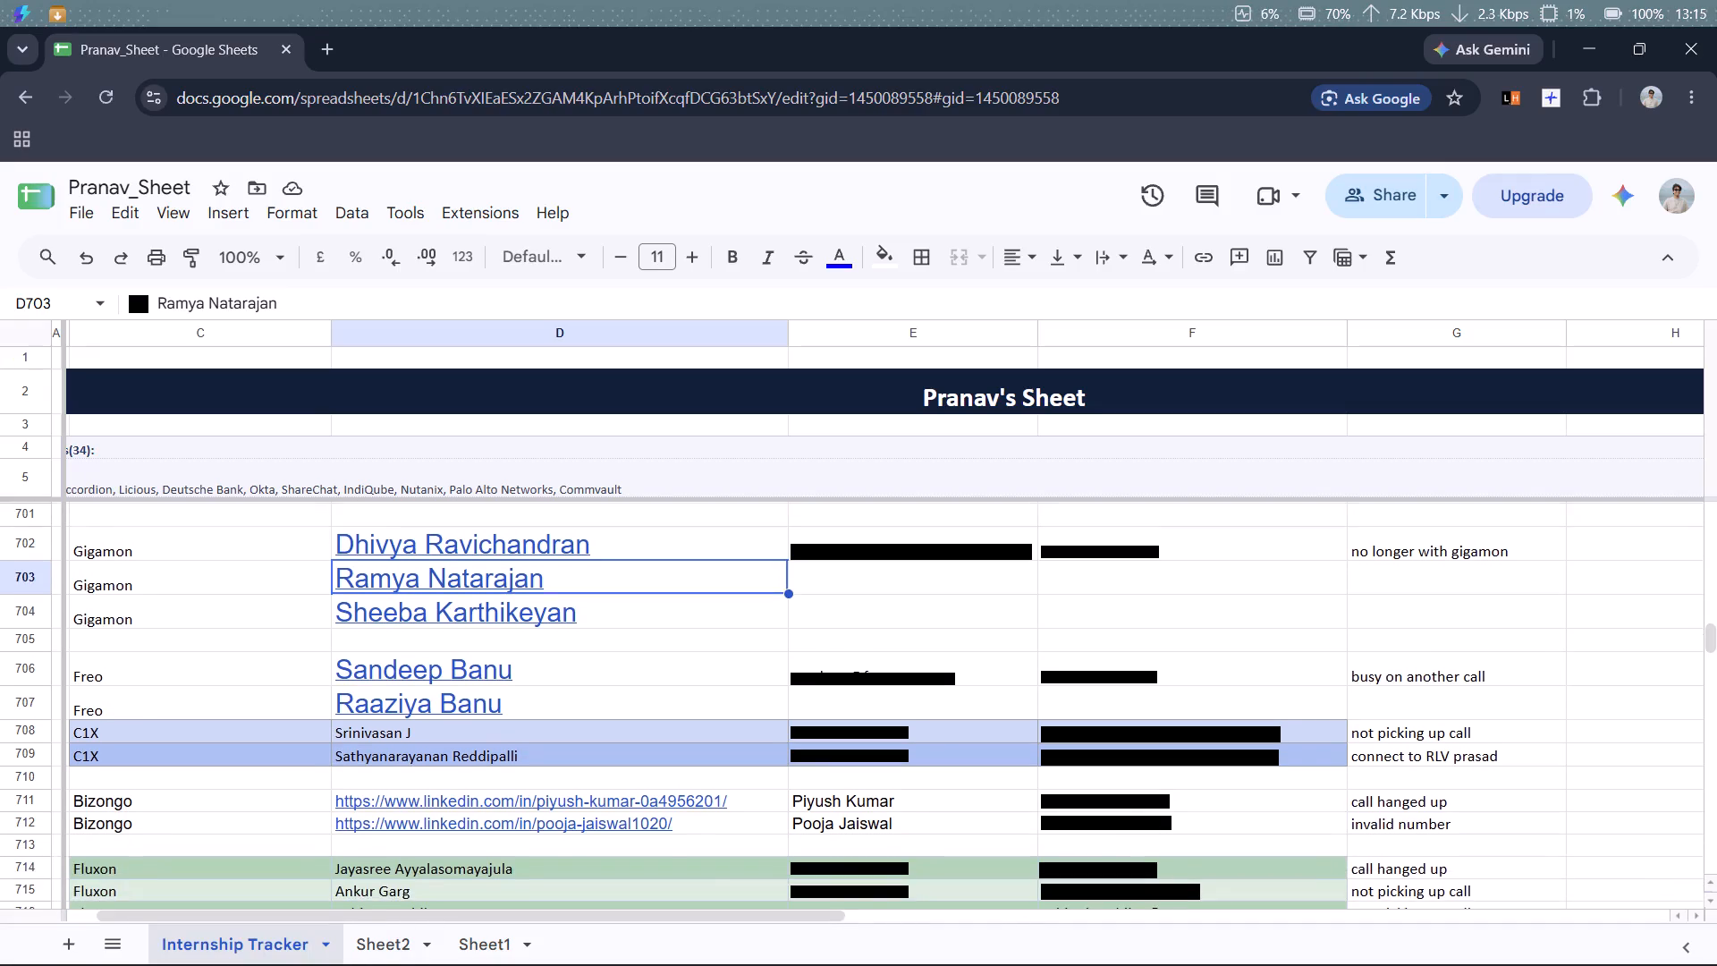
{"action": "scroll", "coordinate": [600, 706], "scroll_direction": "down", "scroll_amount": 1}
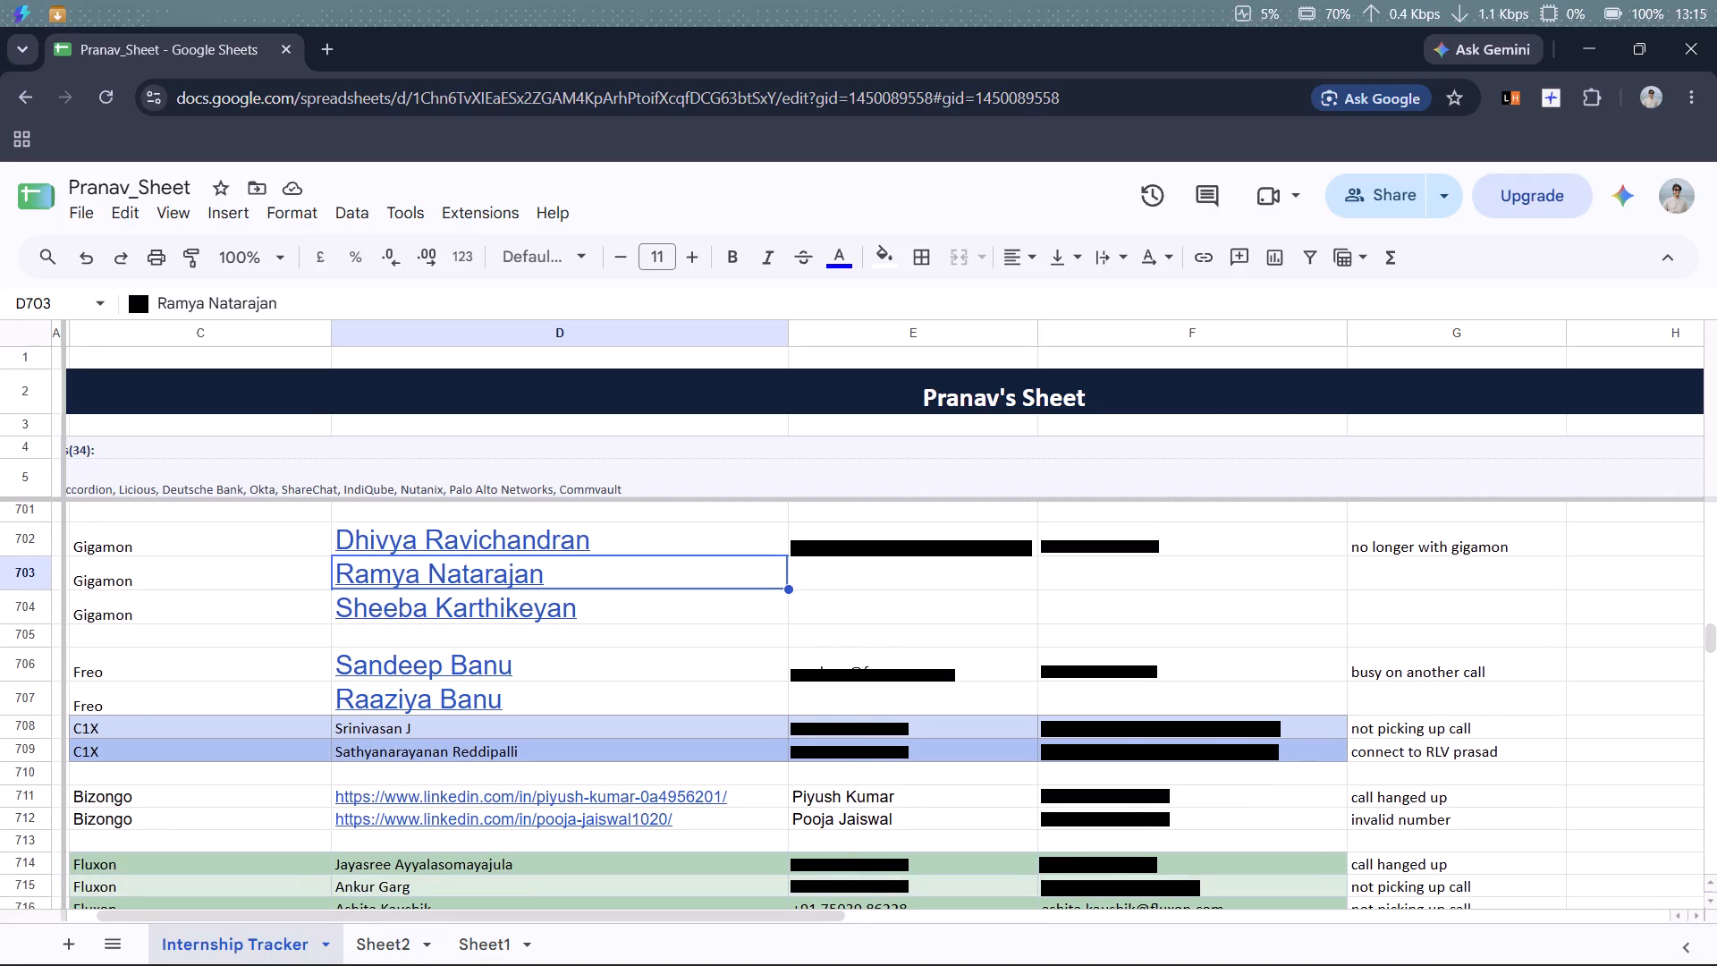
{"action": "left_click", "coordinate": [1139, 674]}
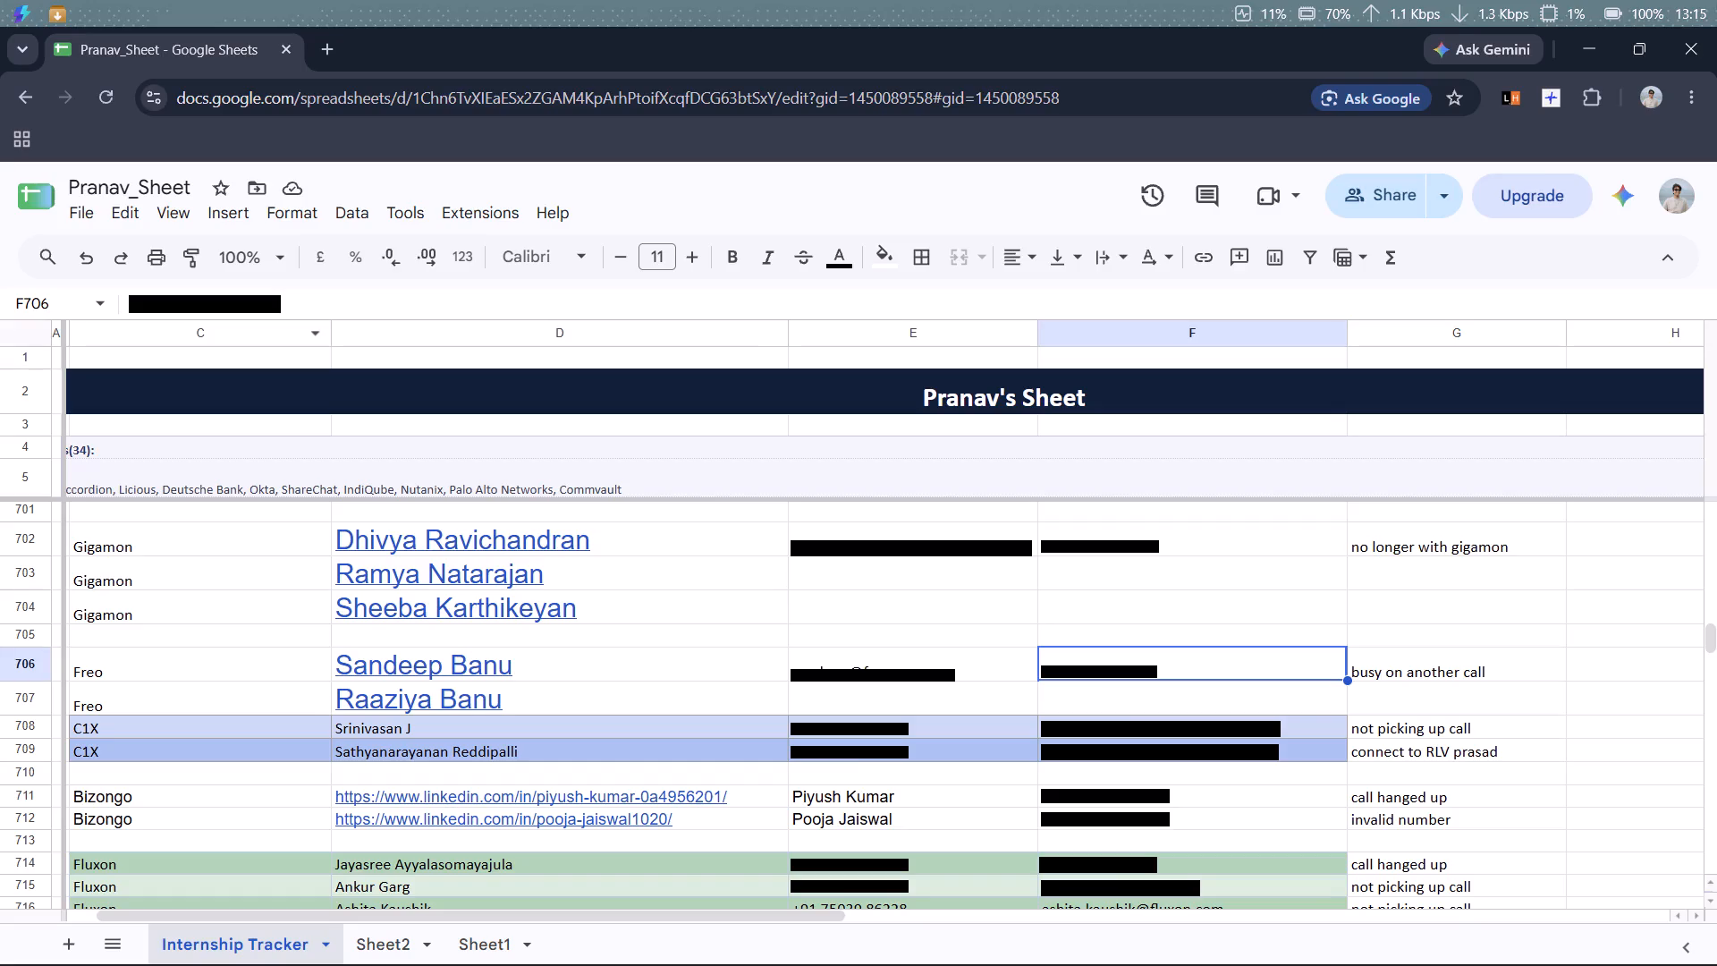
{"action": "left_click_drag", "start_coordinate": [280, 301], "coordinate": [187, 309]}
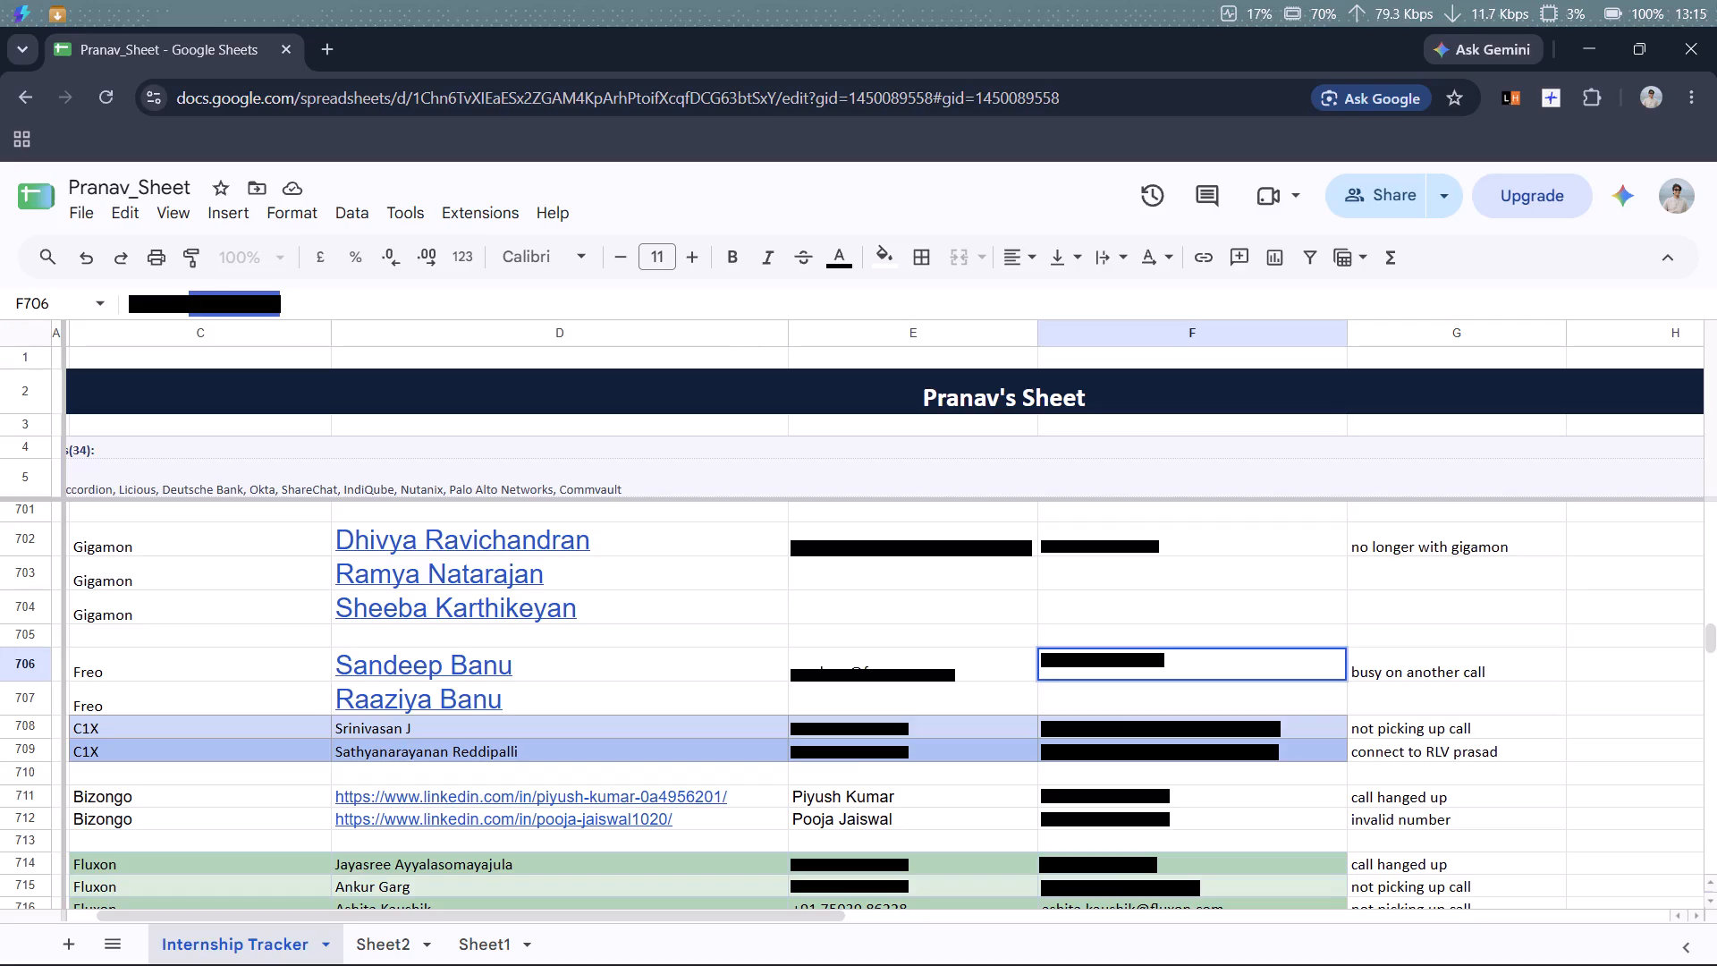
{"action": "key", "text": "ctrl+c"}
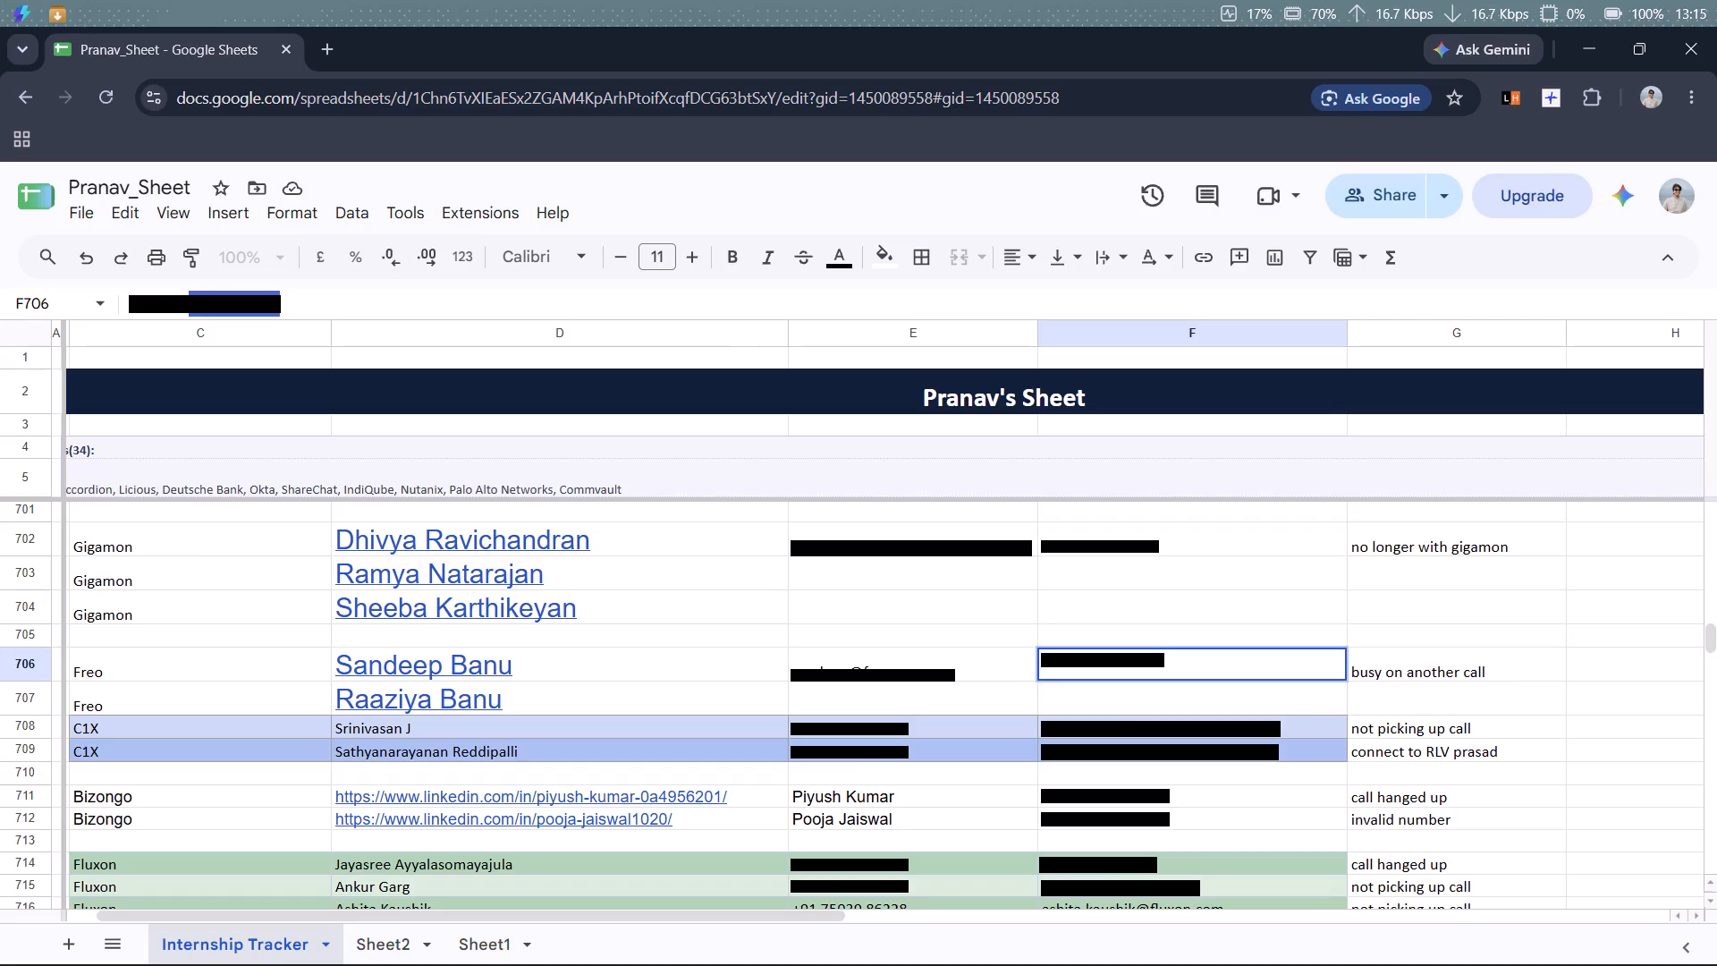
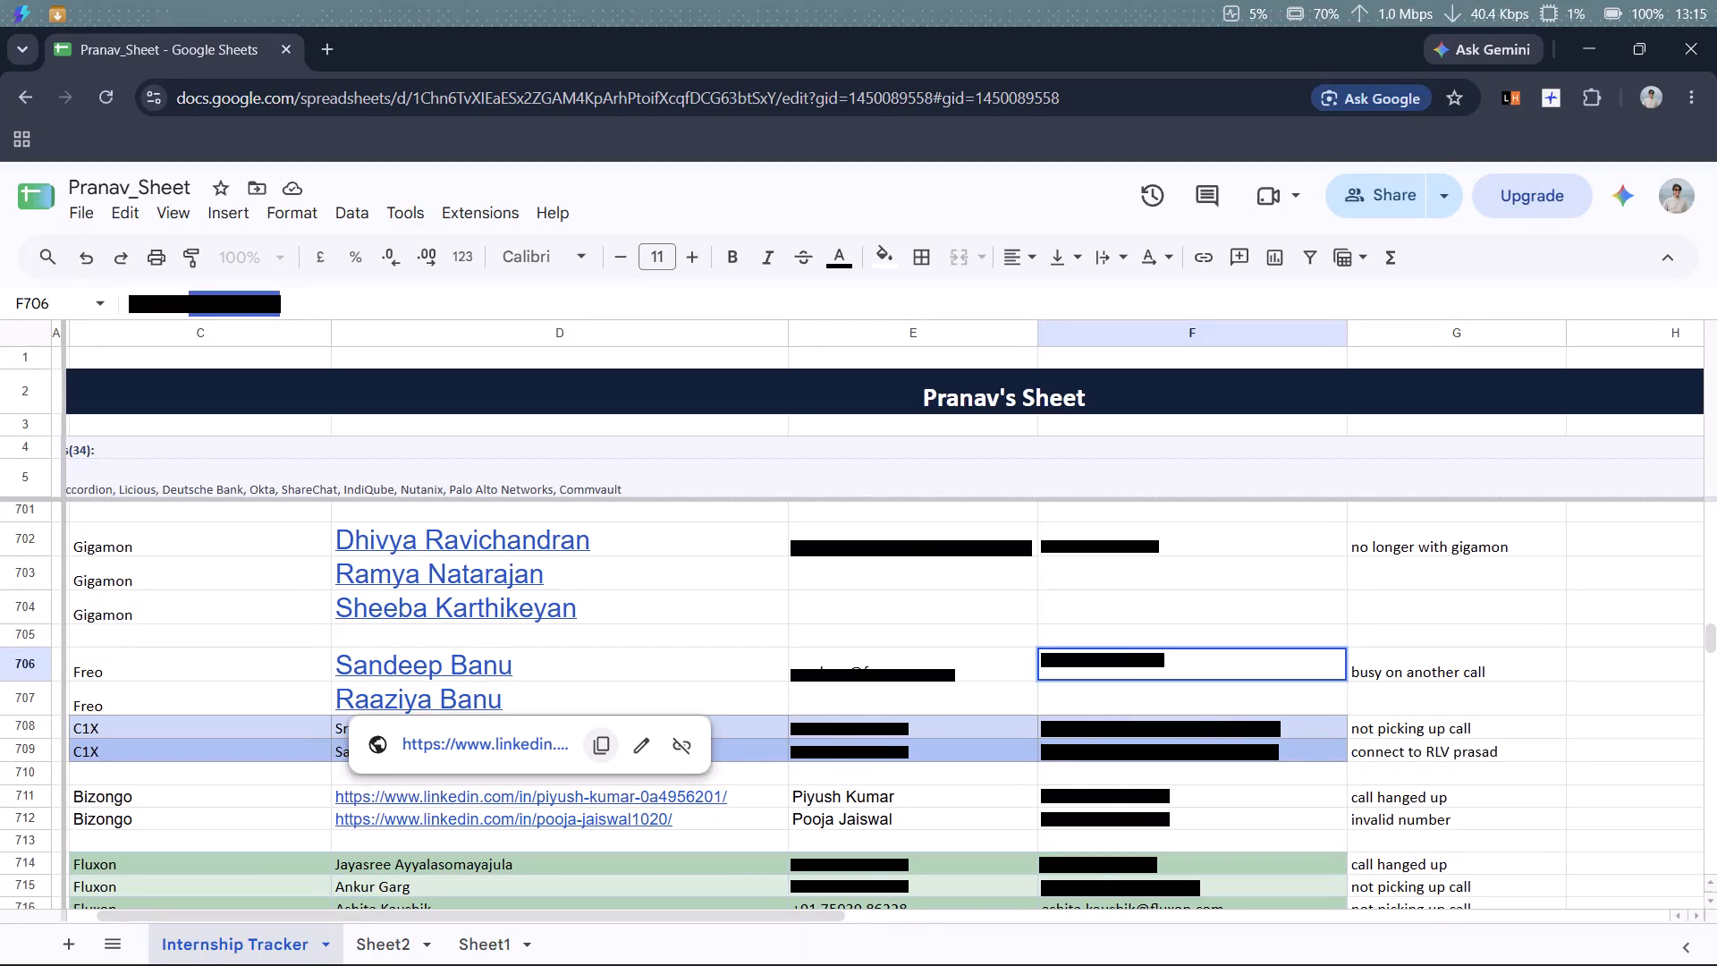
Copy the LinkedIn profile link of the second Freo contact from cell D707.
{"action": "left_click", "coordinate": [594, 735]}
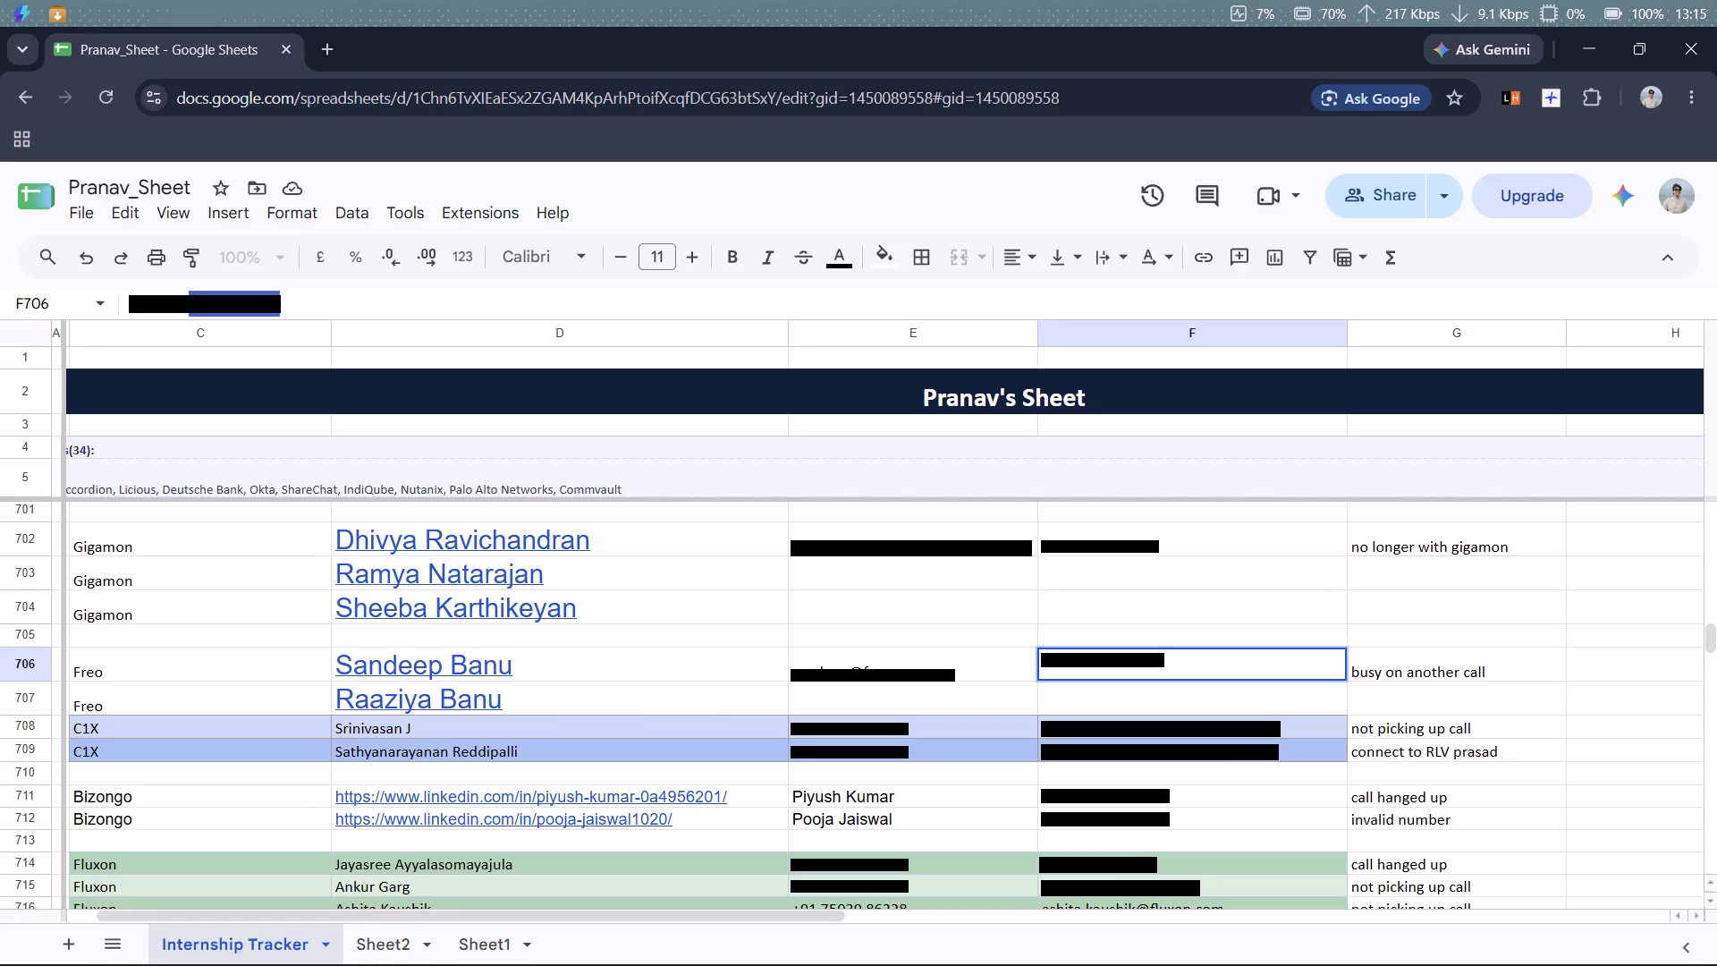
Copy the phone number of the first Bizongo contact from cell F711, leaving out its leading prefix.
{"action": "scroll", "coordinate": [594, 735], "scroll_direction": "down", "scroll_amount": 1}
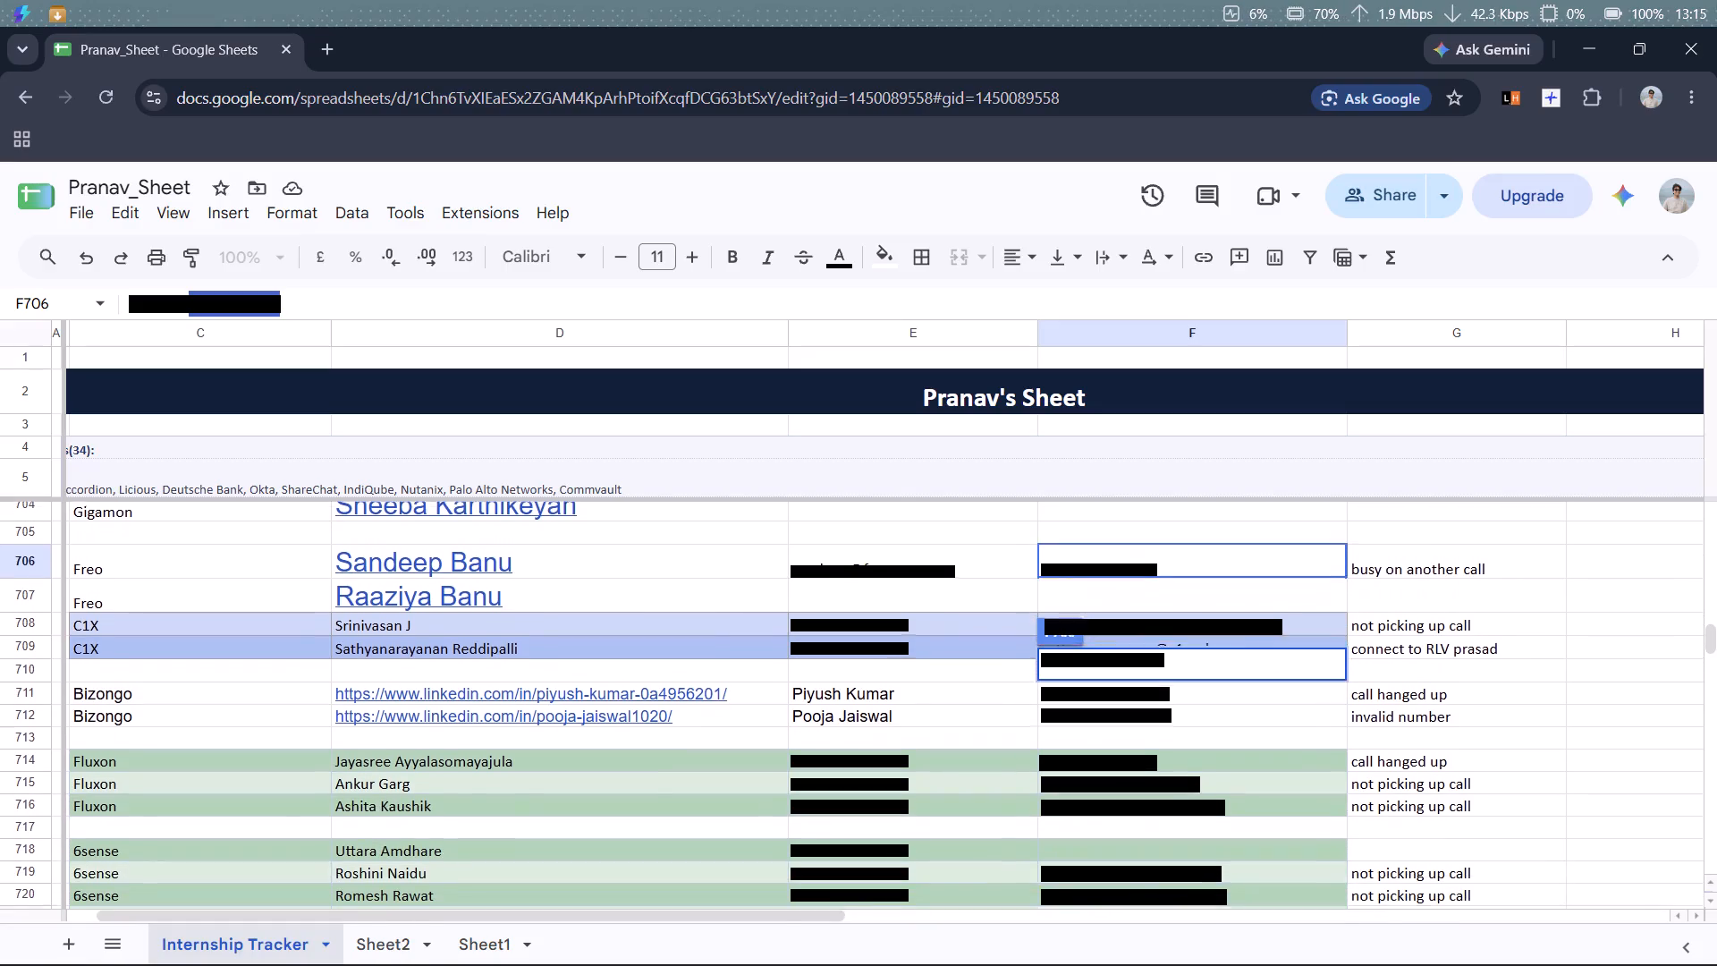
{"action": "scroll", "coordinate": [594, 735], "scroll_direction": "down", "scroll_amount": 1}
{"action": "left_click", "coordinate": [594, 735]}
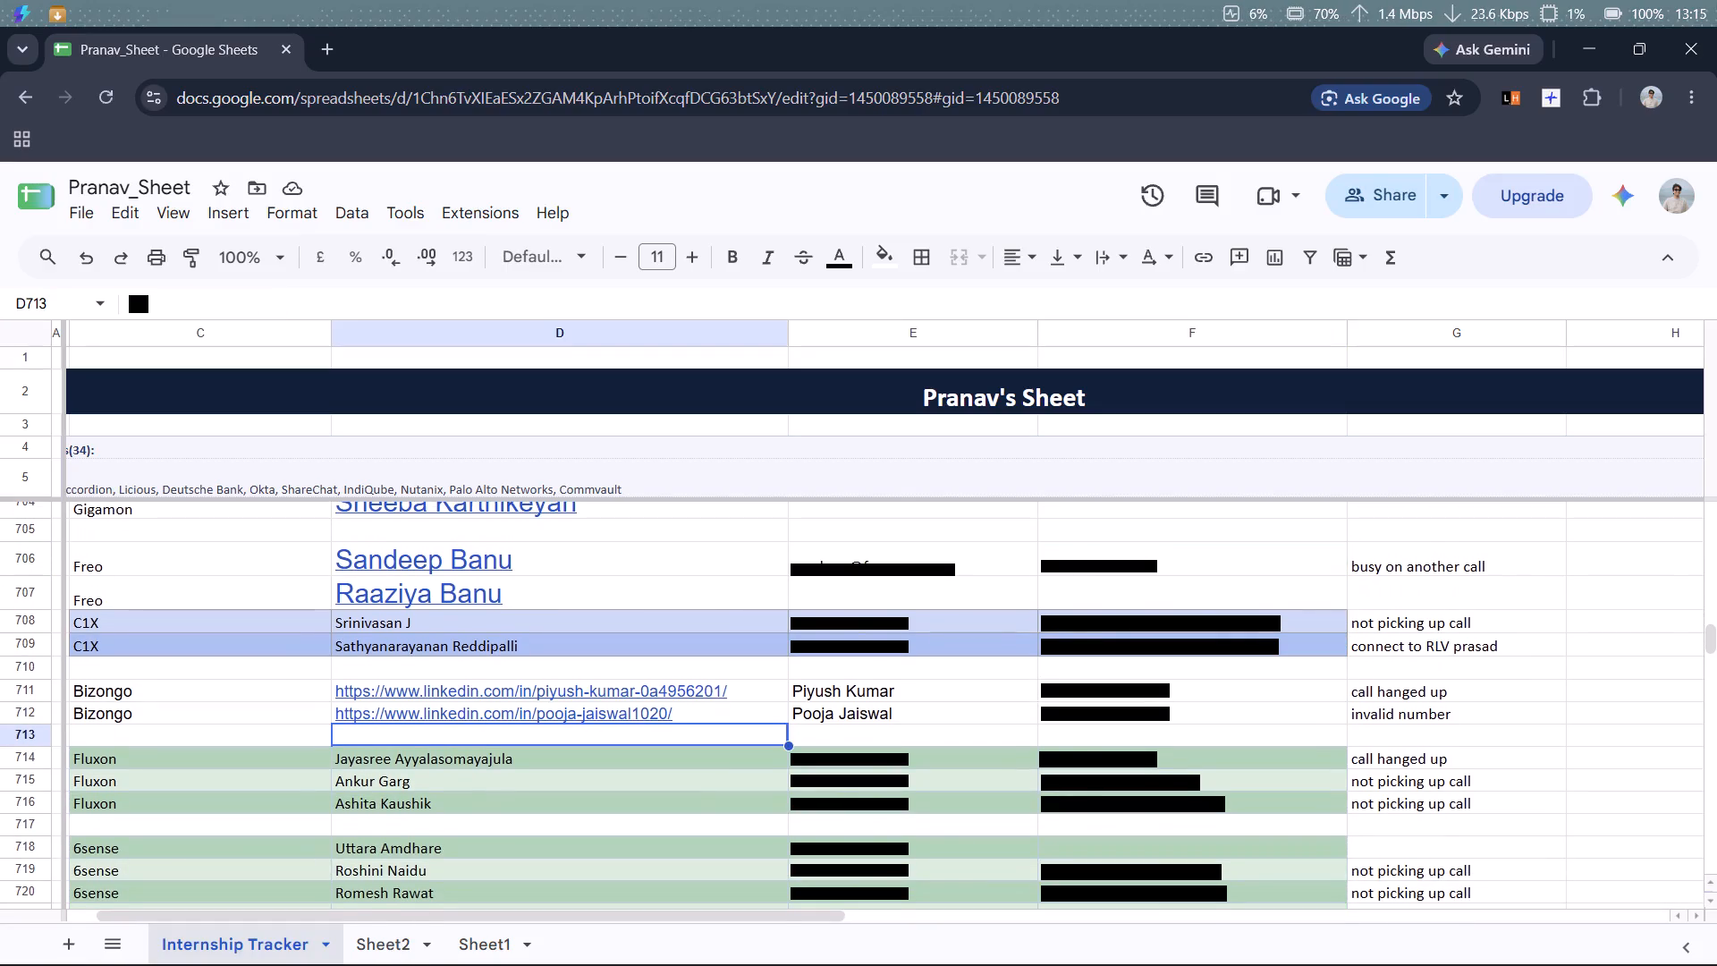
{"action": "scroll", "coordinate": [997, 712], "scroll_direction": "down", "scroll_amount": 1}
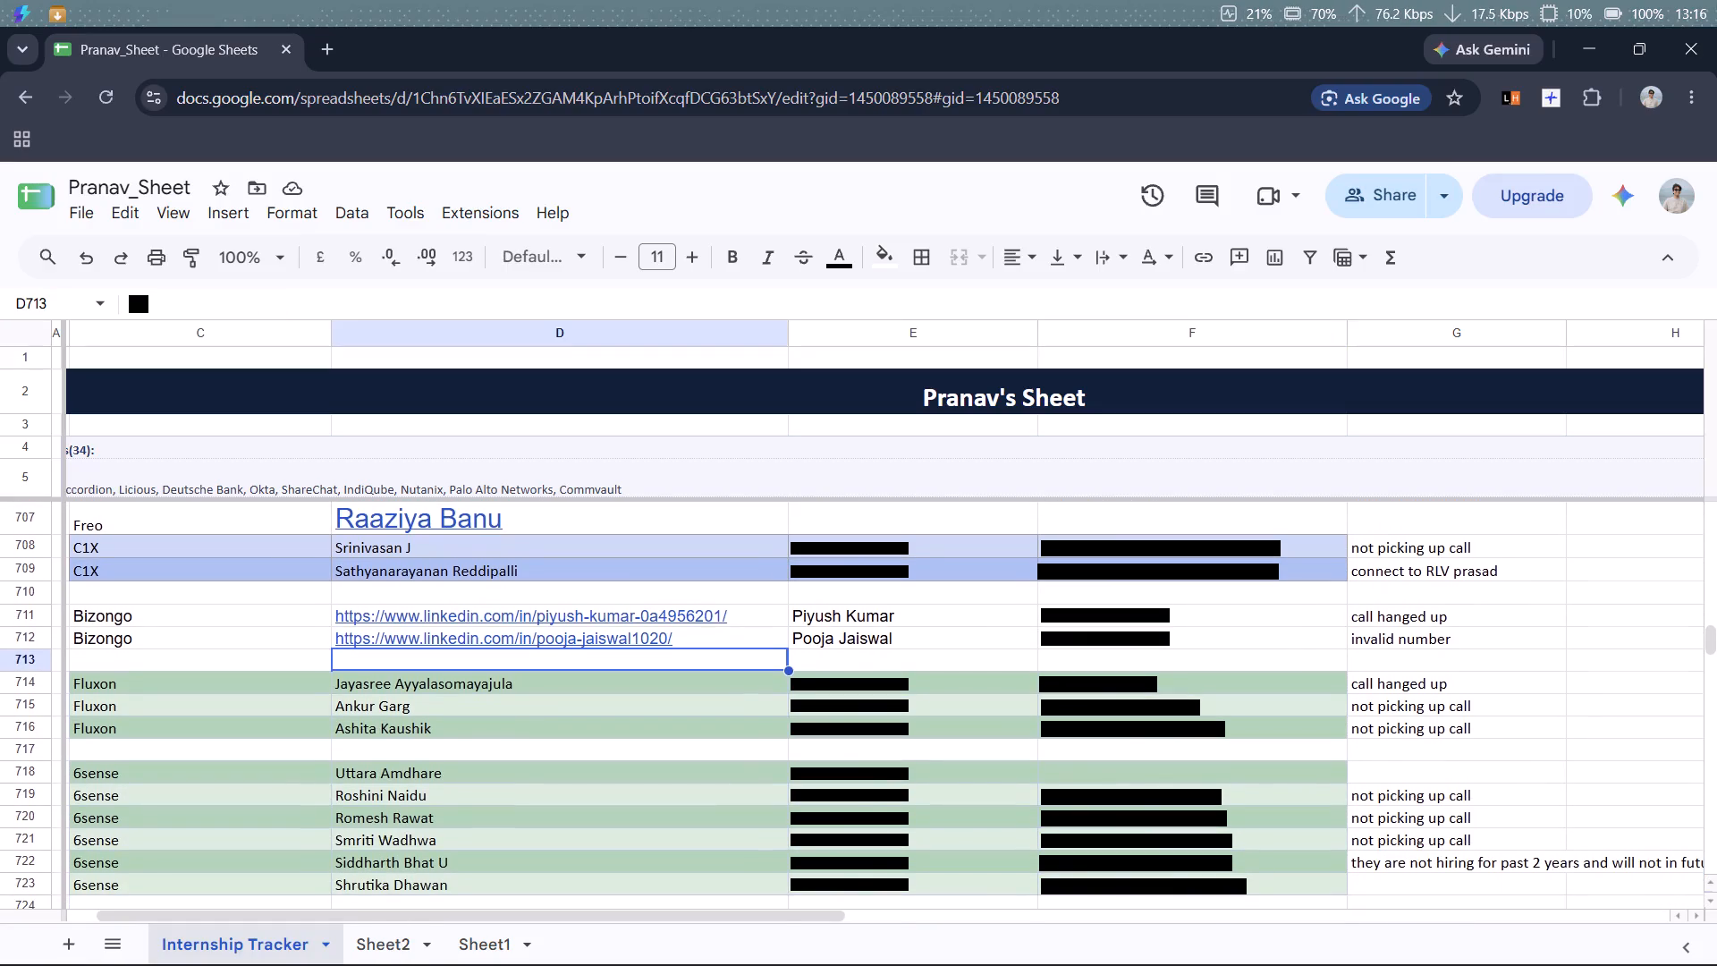
{"action": "scroll", "coordinate": [997, 712], "scroll_direction": "down", "scroll_amount": 1}
{"action": "left_click", "coordinate": [1104, 617]}
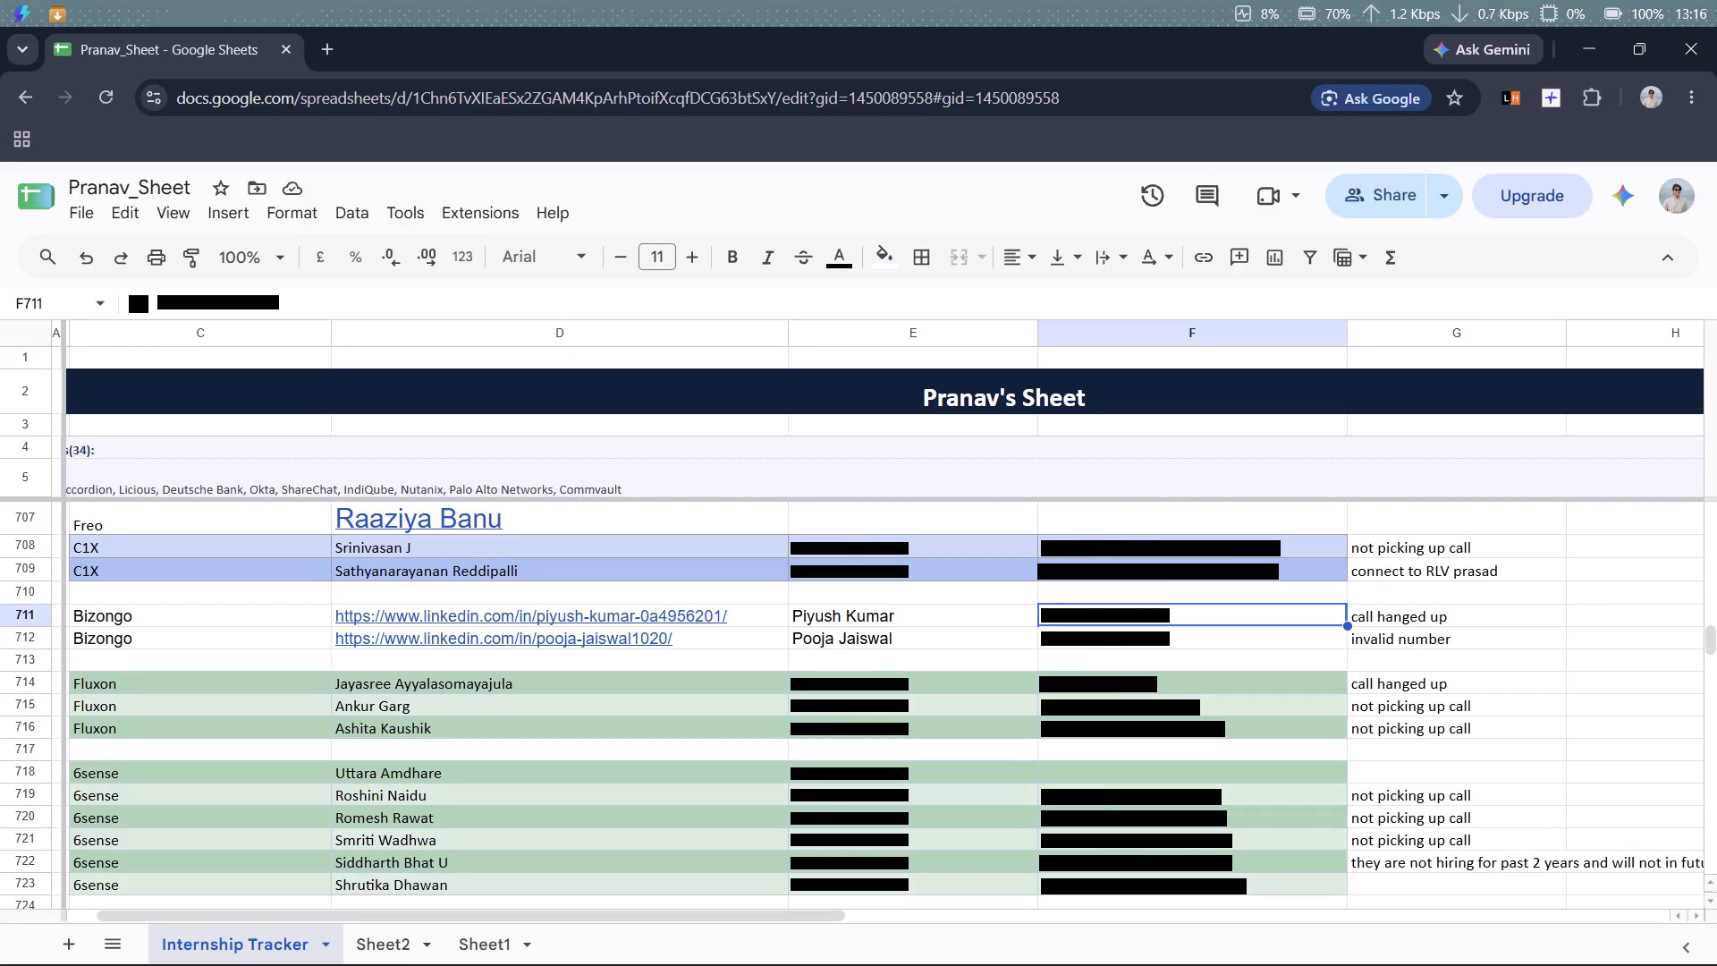
{"action": "left_click_drag", "start_coordinate": [283, 307], "coordinate": [168, 318]}
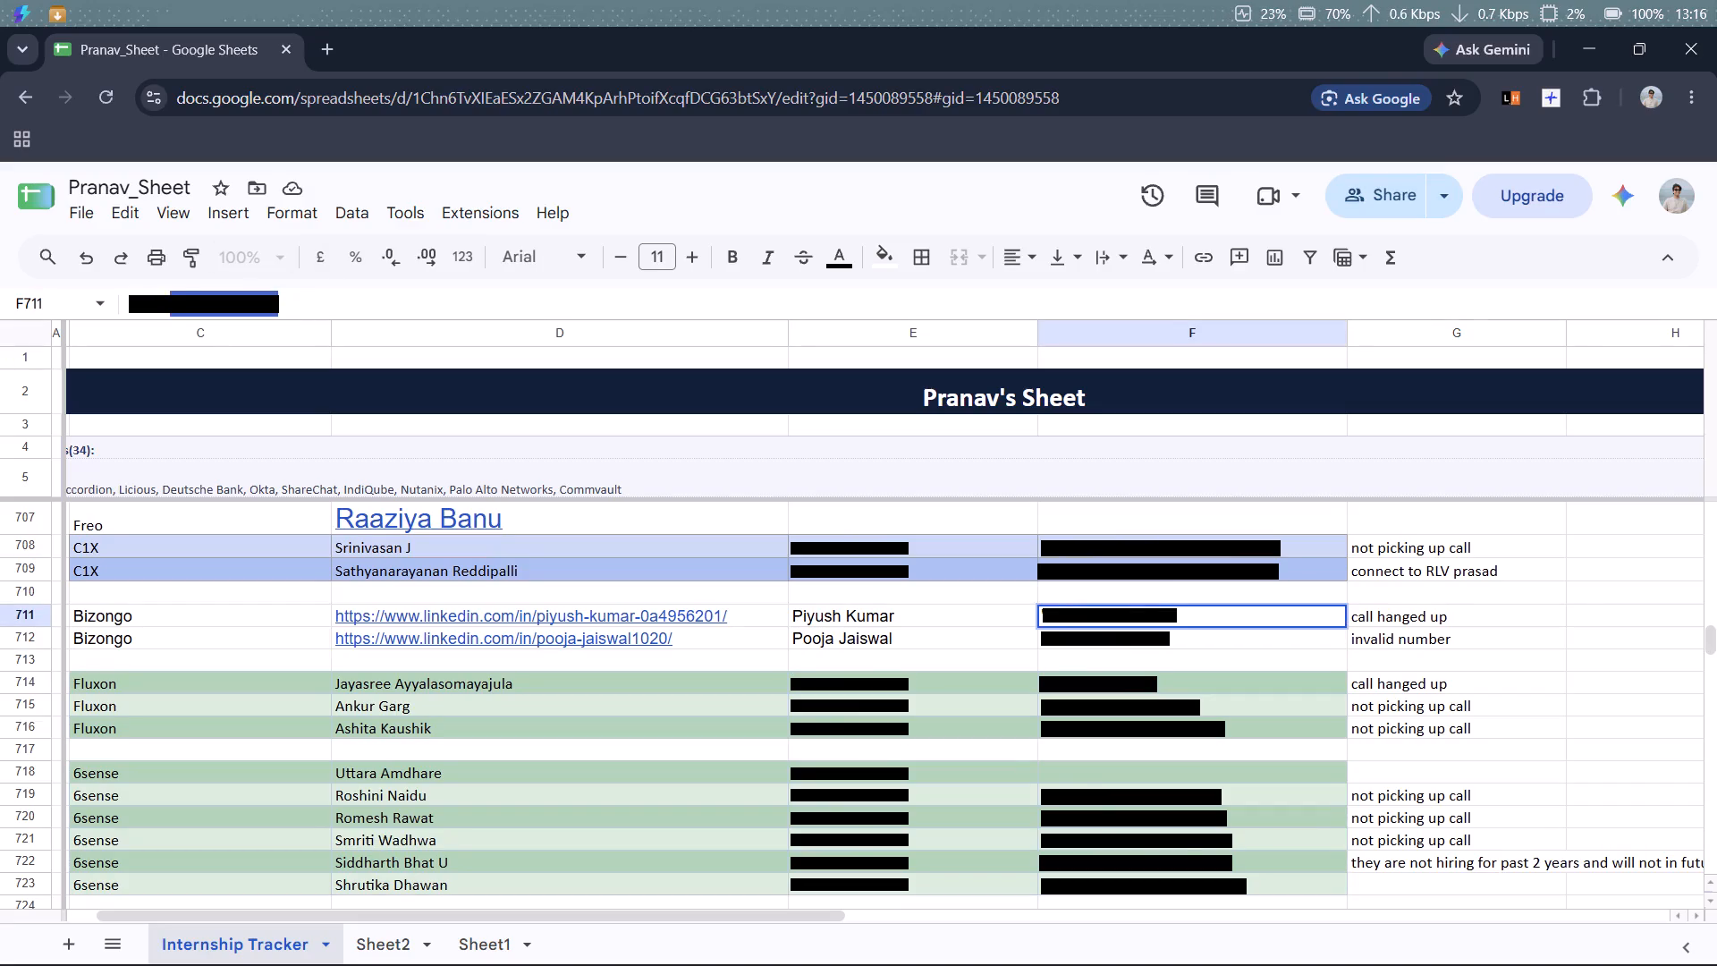
{"action": "left_click_drag", "start_coordinate": [168, 318], "coordinate": [190, 317]}
{"action": "key", "text": "ctrl+c"}
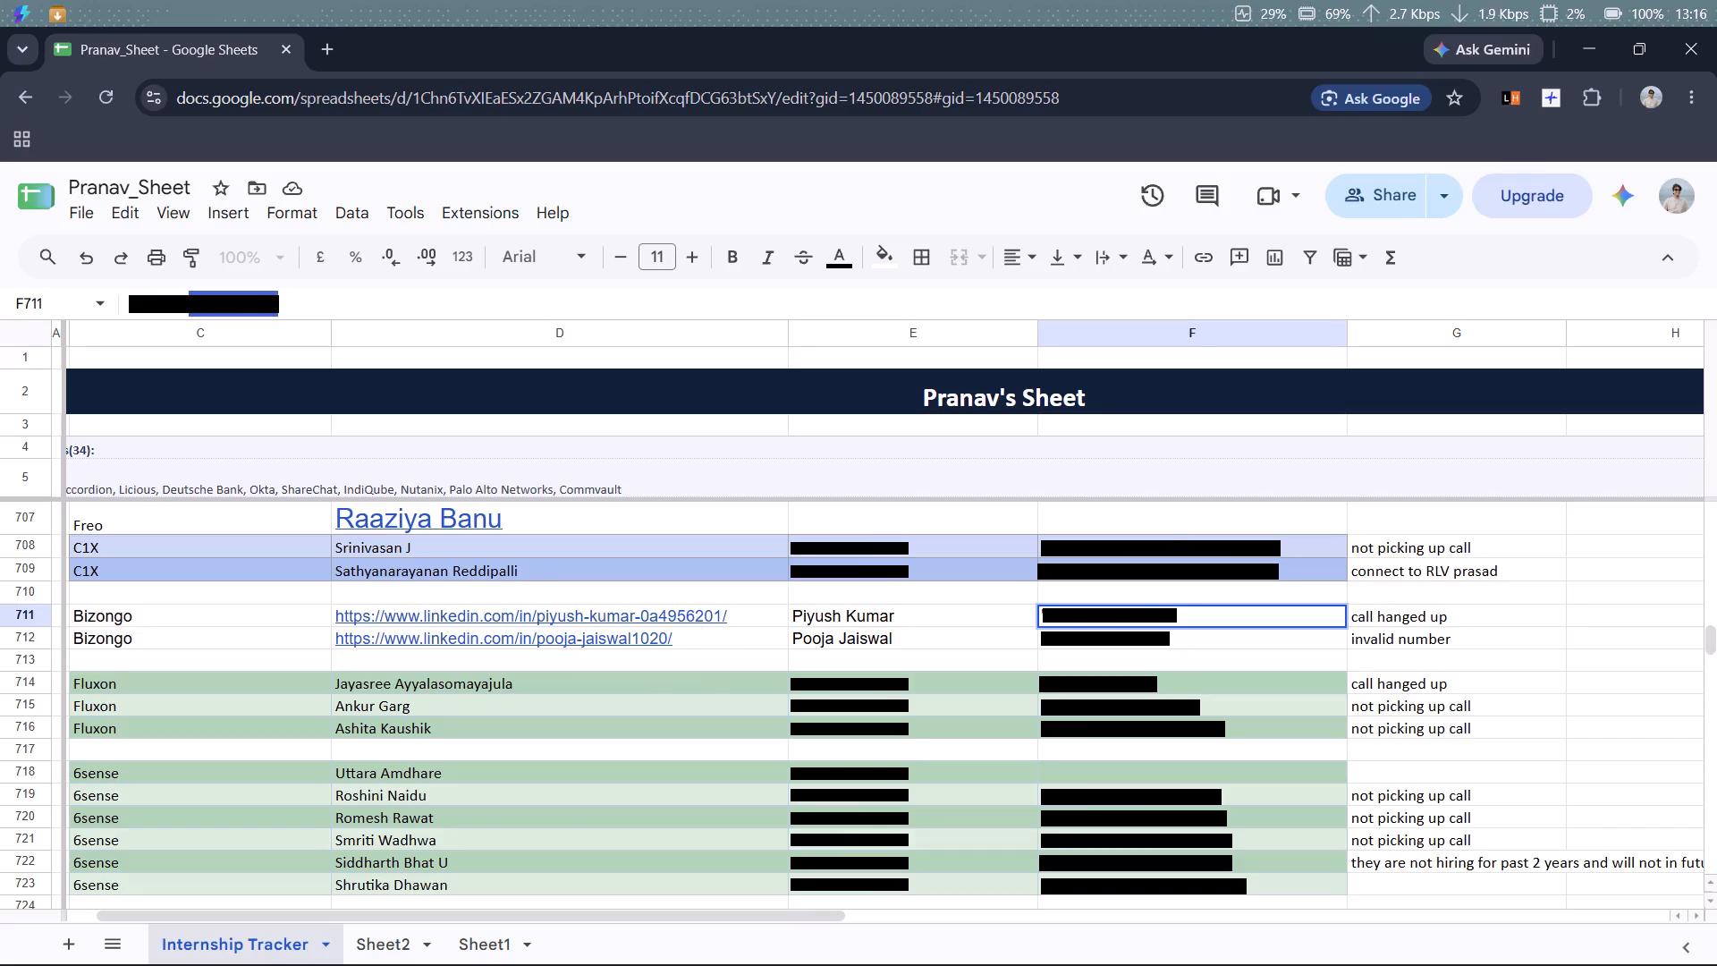
Select the phone number of the second Fluxon contact in cell E715, leaving out its leading prefix.
{"action": "left_click", "coordinate": [881, 708]}
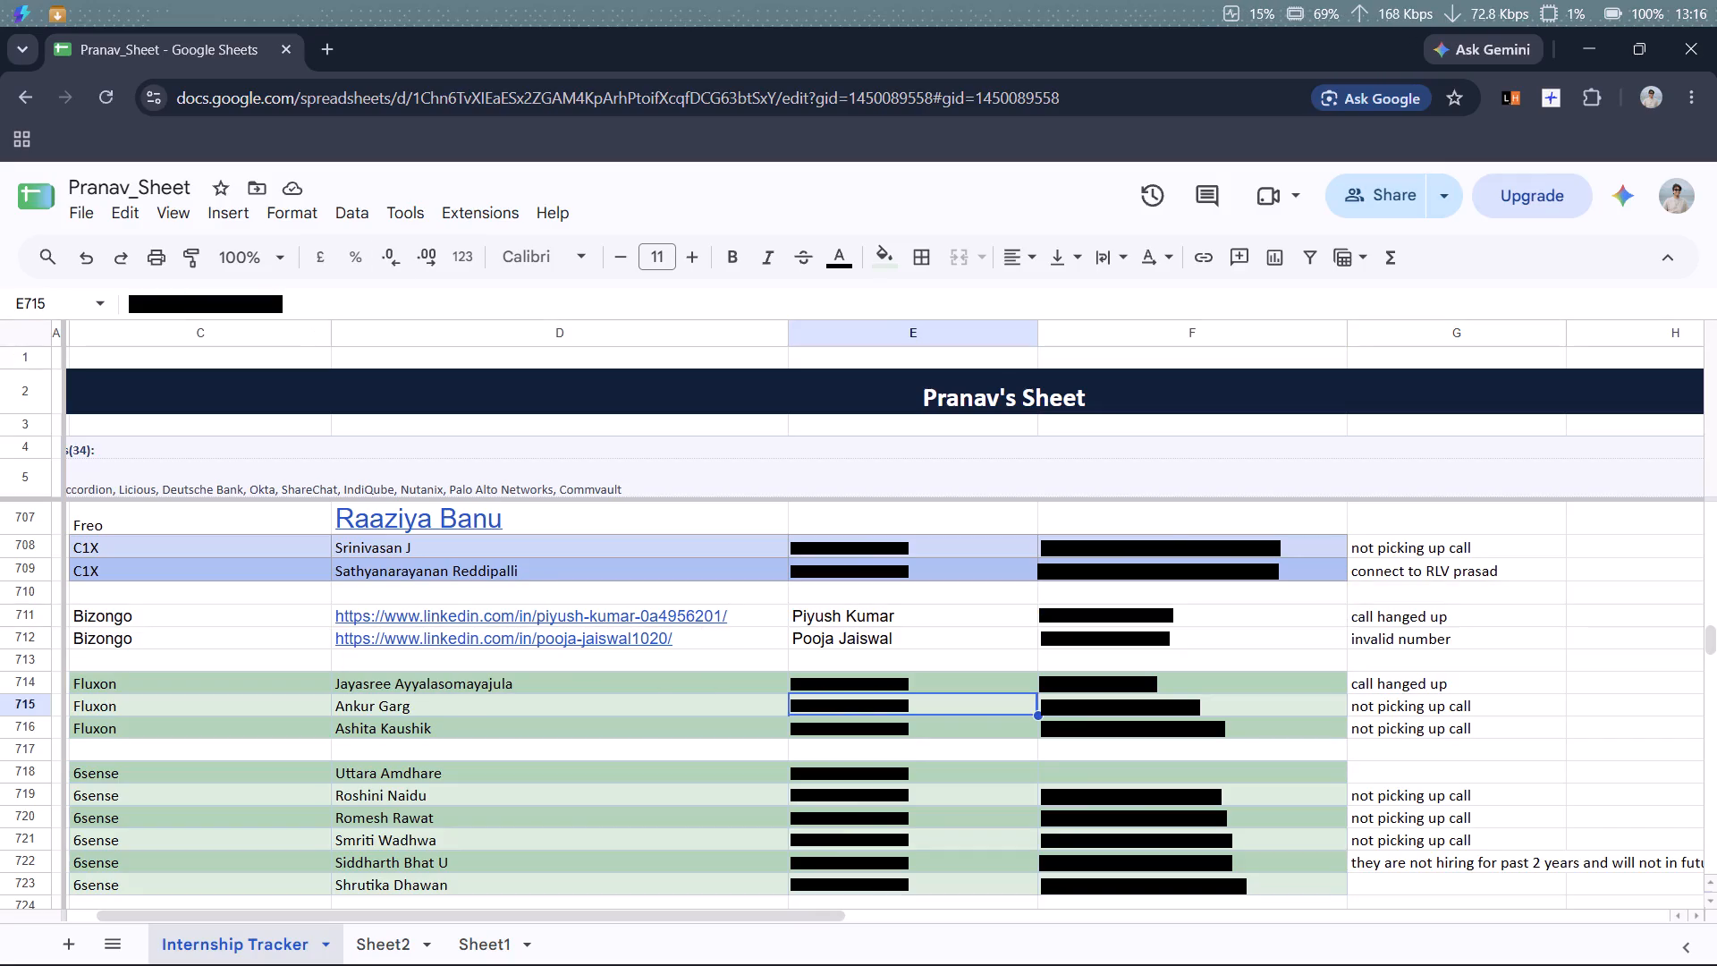
{"action": "left_click_drag", "start_coordinate": [285, 305], "coordinate": [192, 312]}
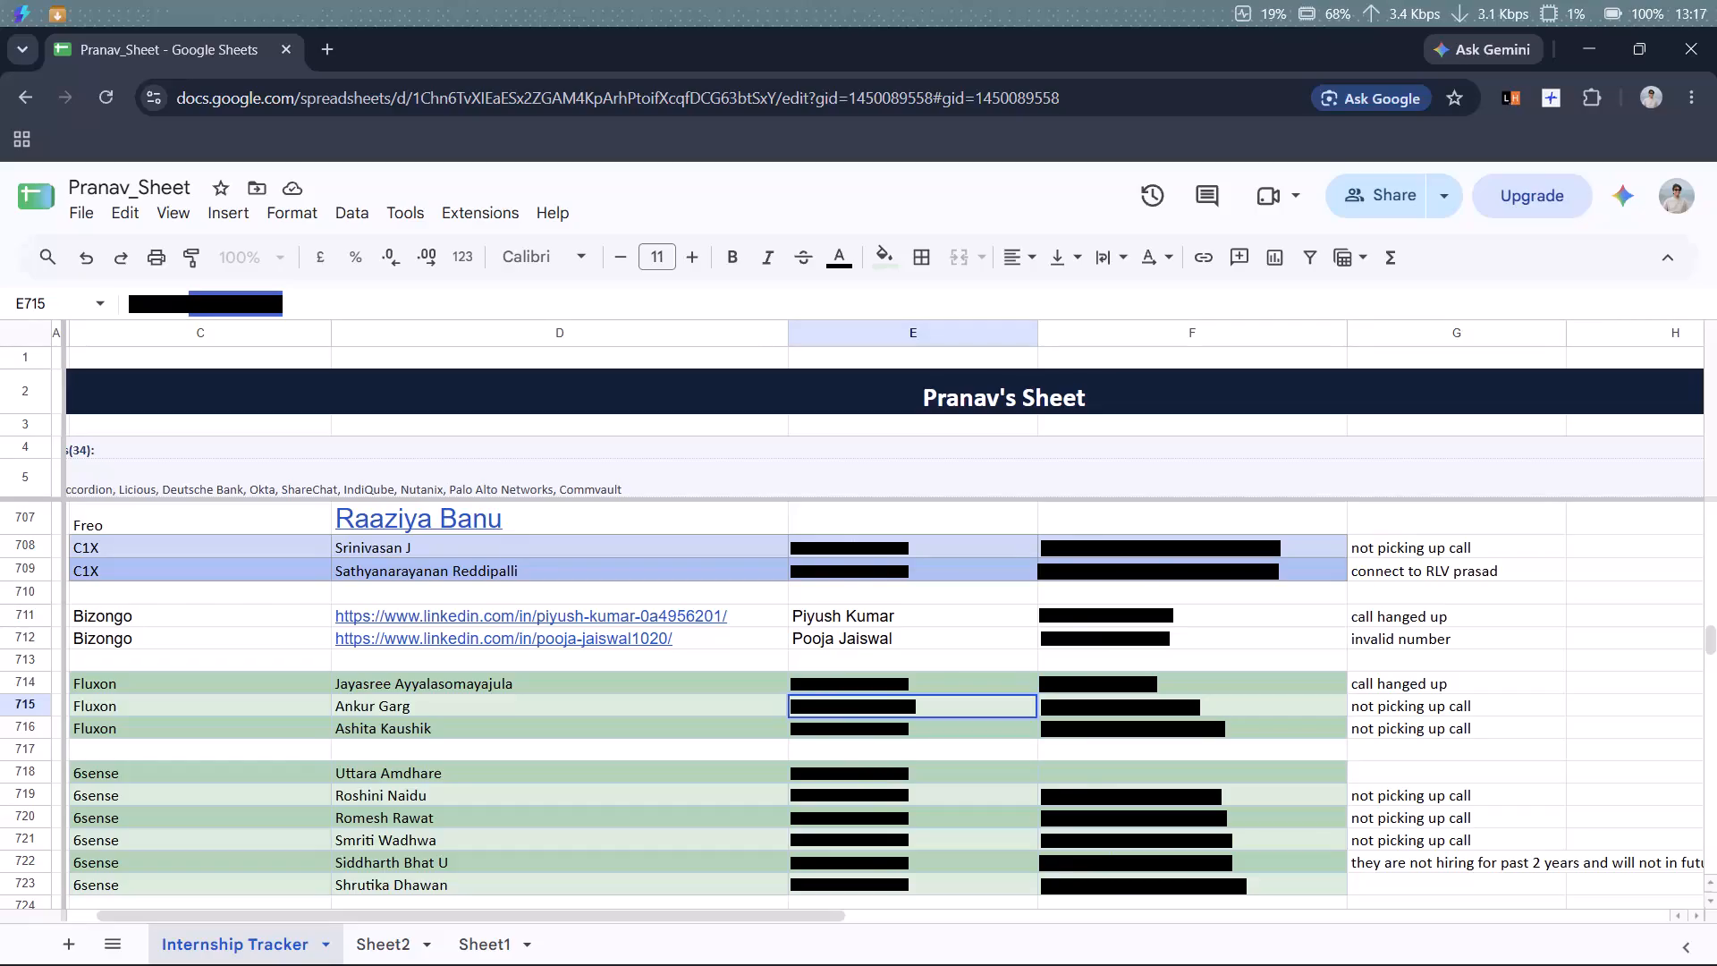
Log the retry outcome for the second Fluxon contact as "call hanged up" in cell H715.
{"action": "left_click", "coordinate": [1579, 703]}
{"action": "type", "text": "call hanged up"}
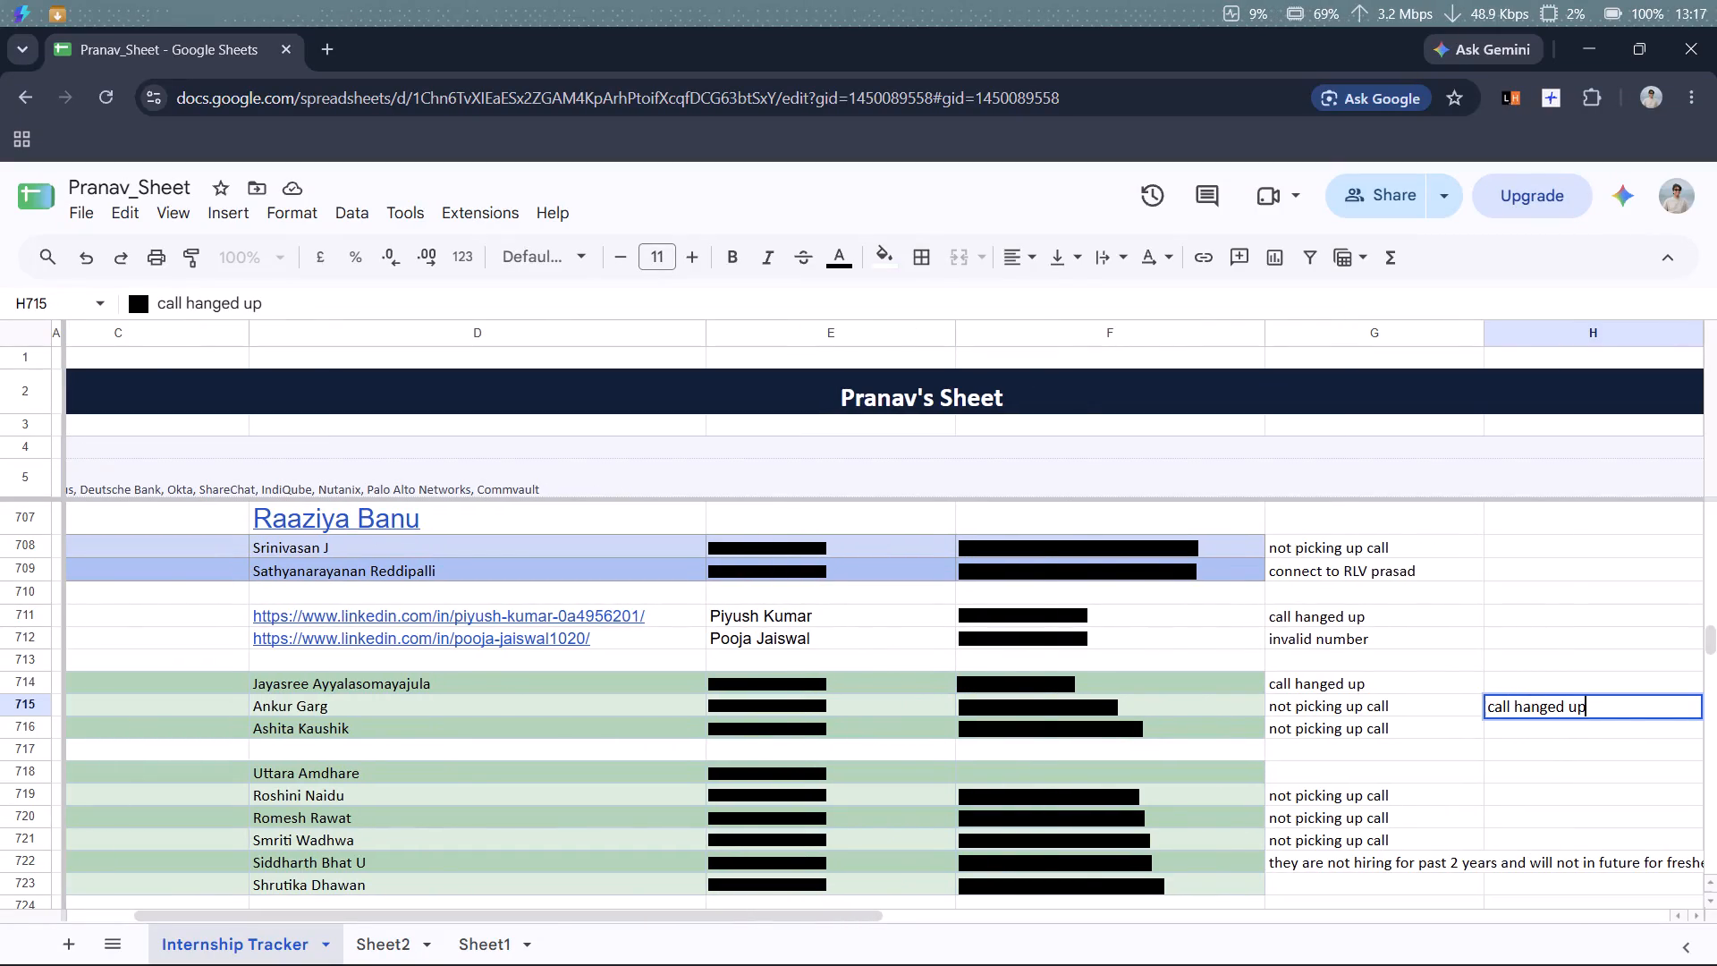
Select the phone number cell E716 of the third Fluxon contact.
{"action": "scroll", "coordinate": [1383, 761], "scroll_direction": "right", "scroll_amount": 2}
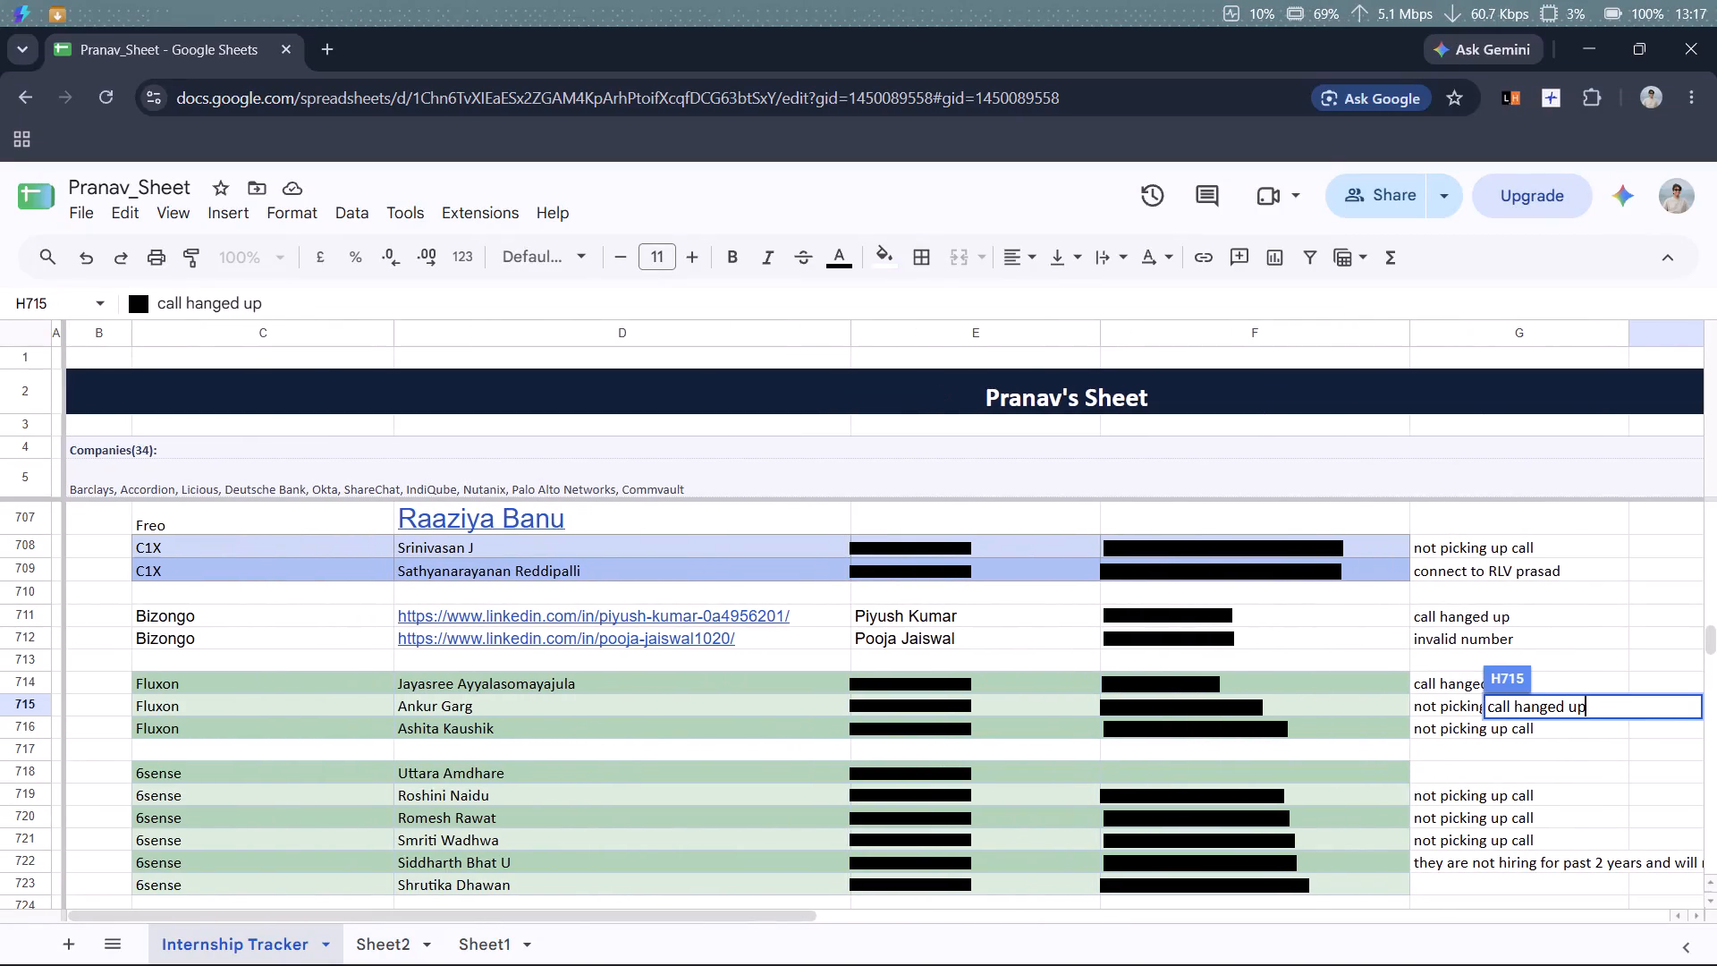
{"action": "left_click", "coordinate": [949, 726]}
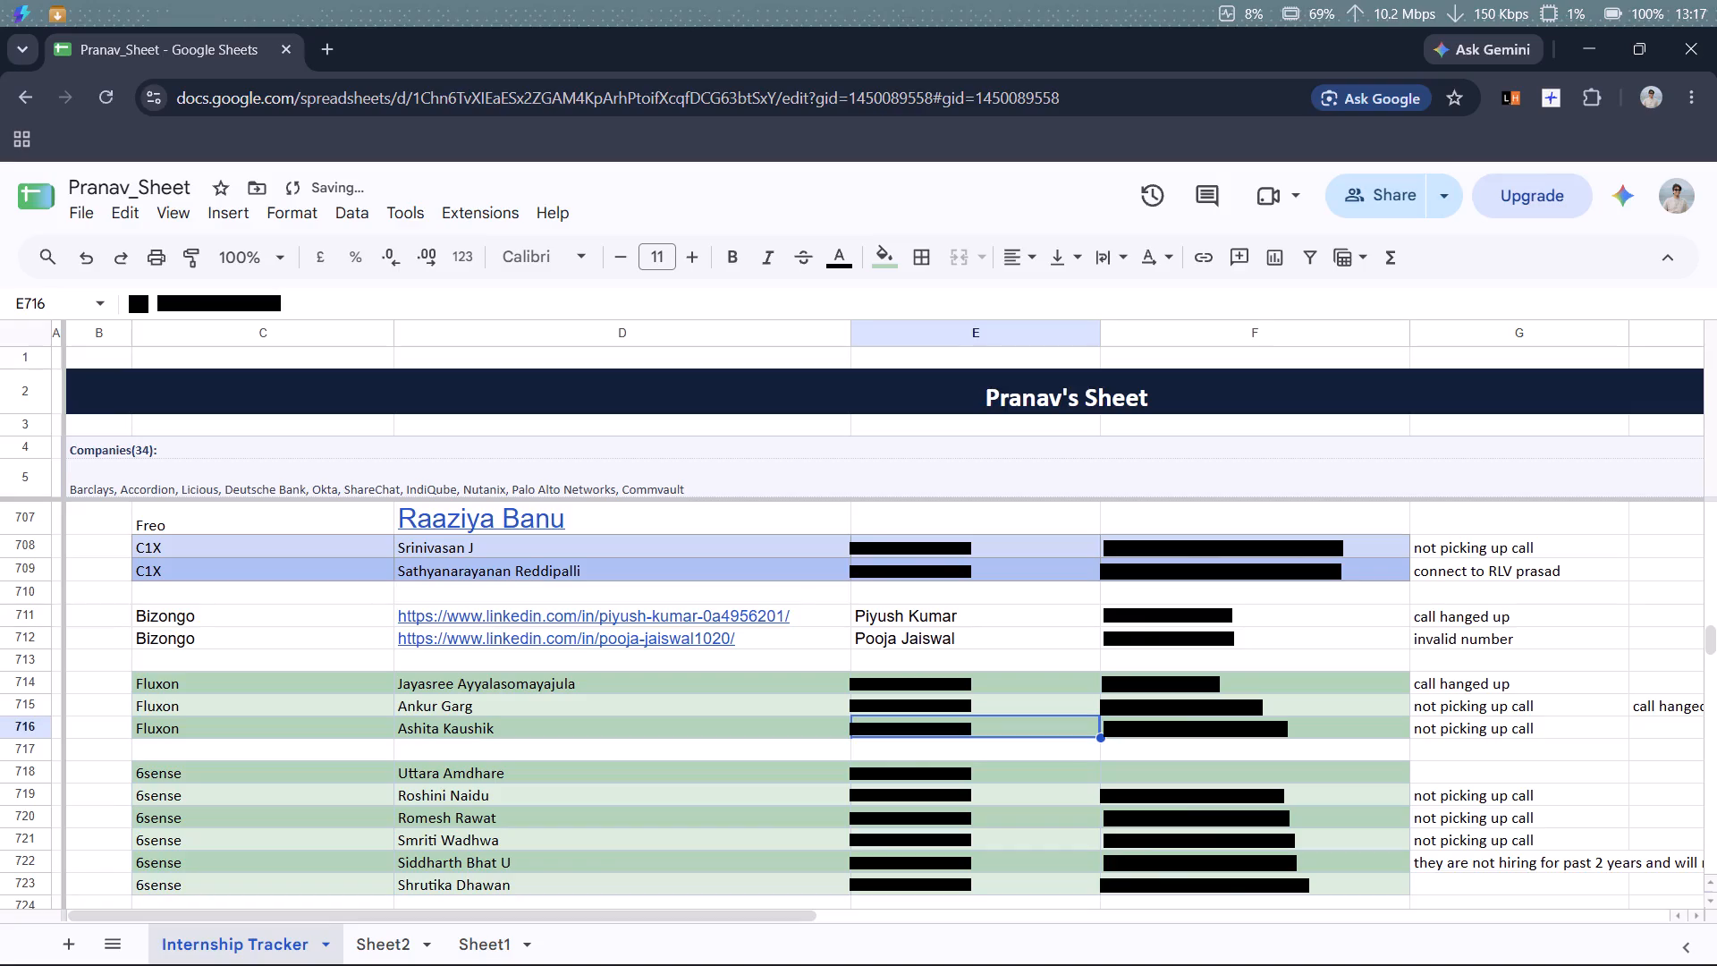